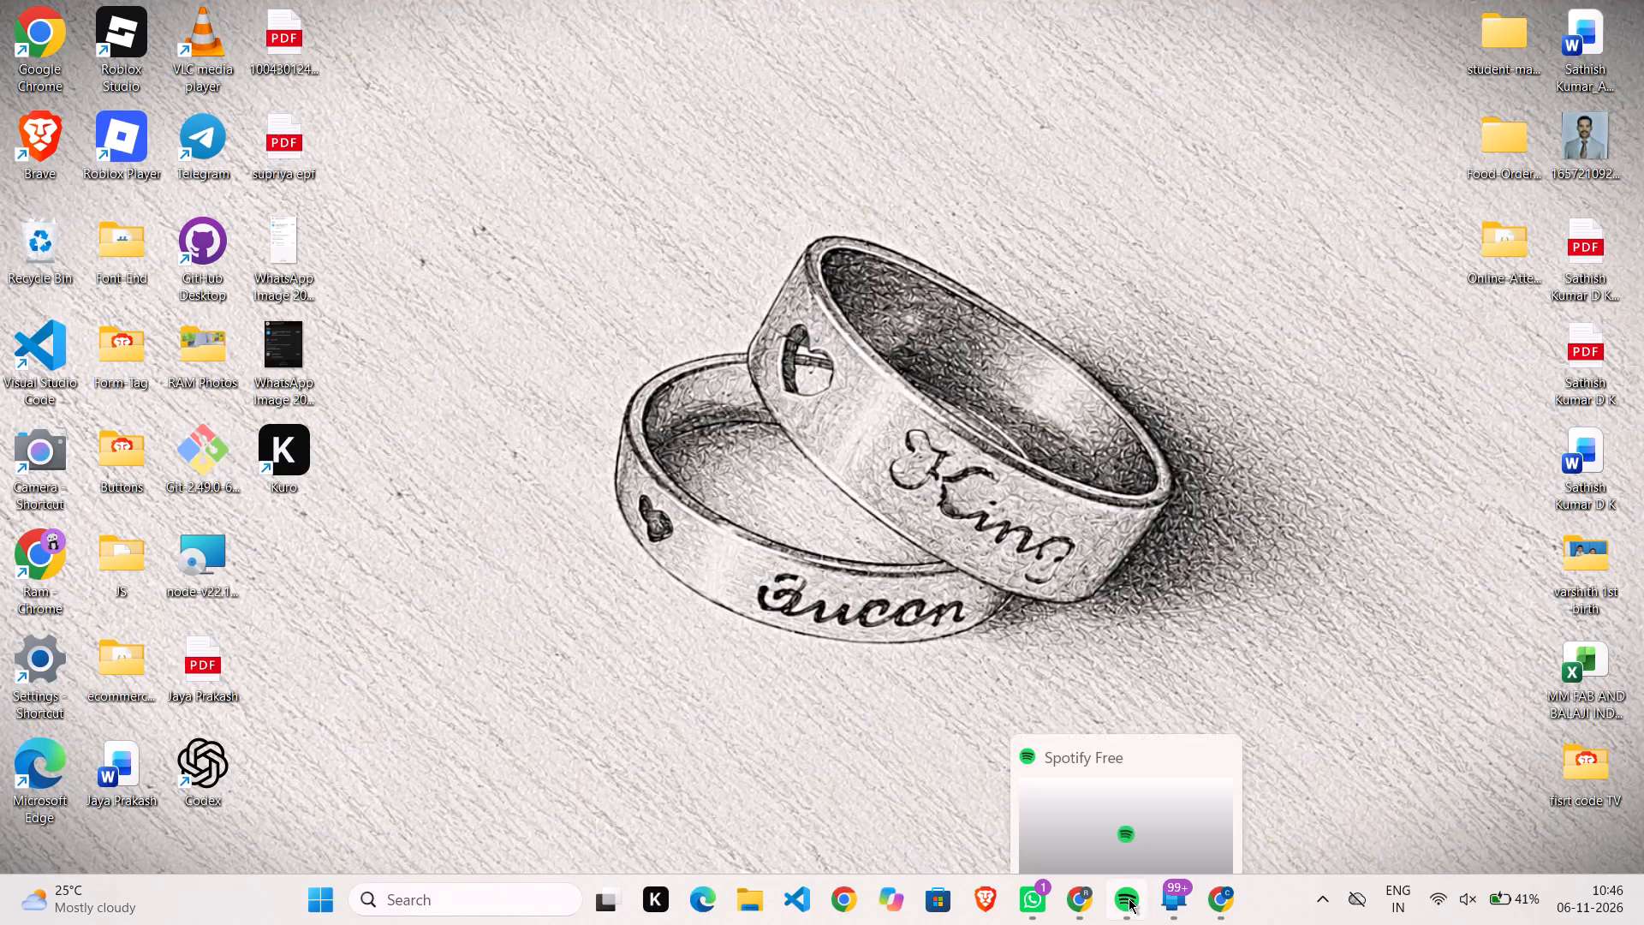
Open the Brave browser to work on the ZENORAA Leads page.
click(1219, 677)
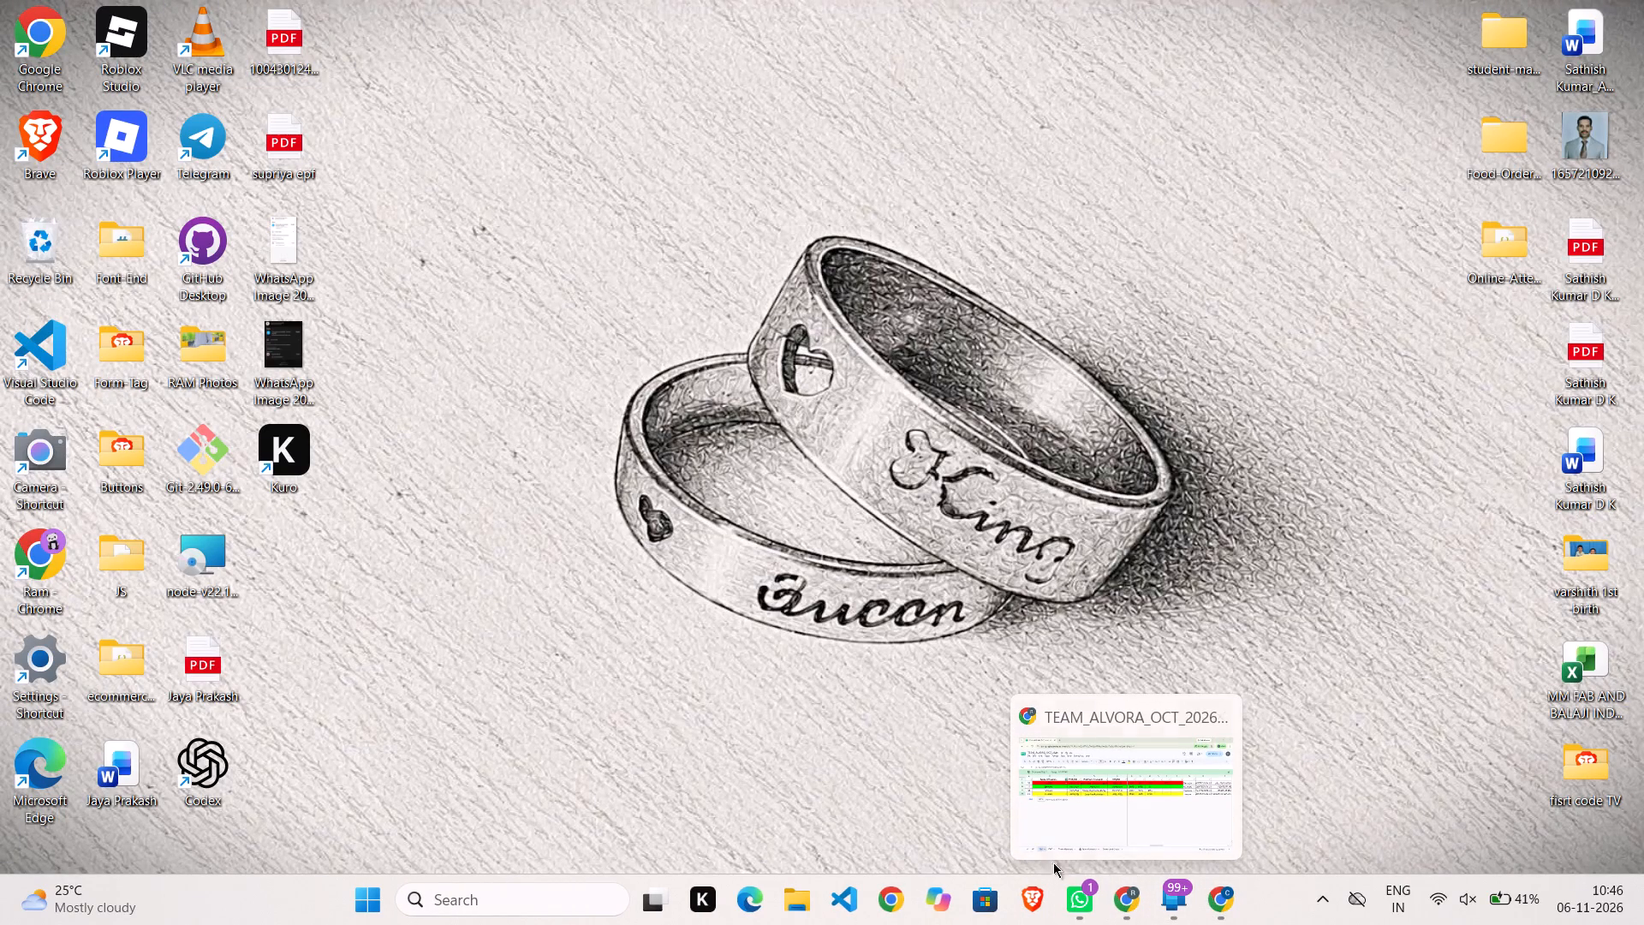
click(1022, 900)
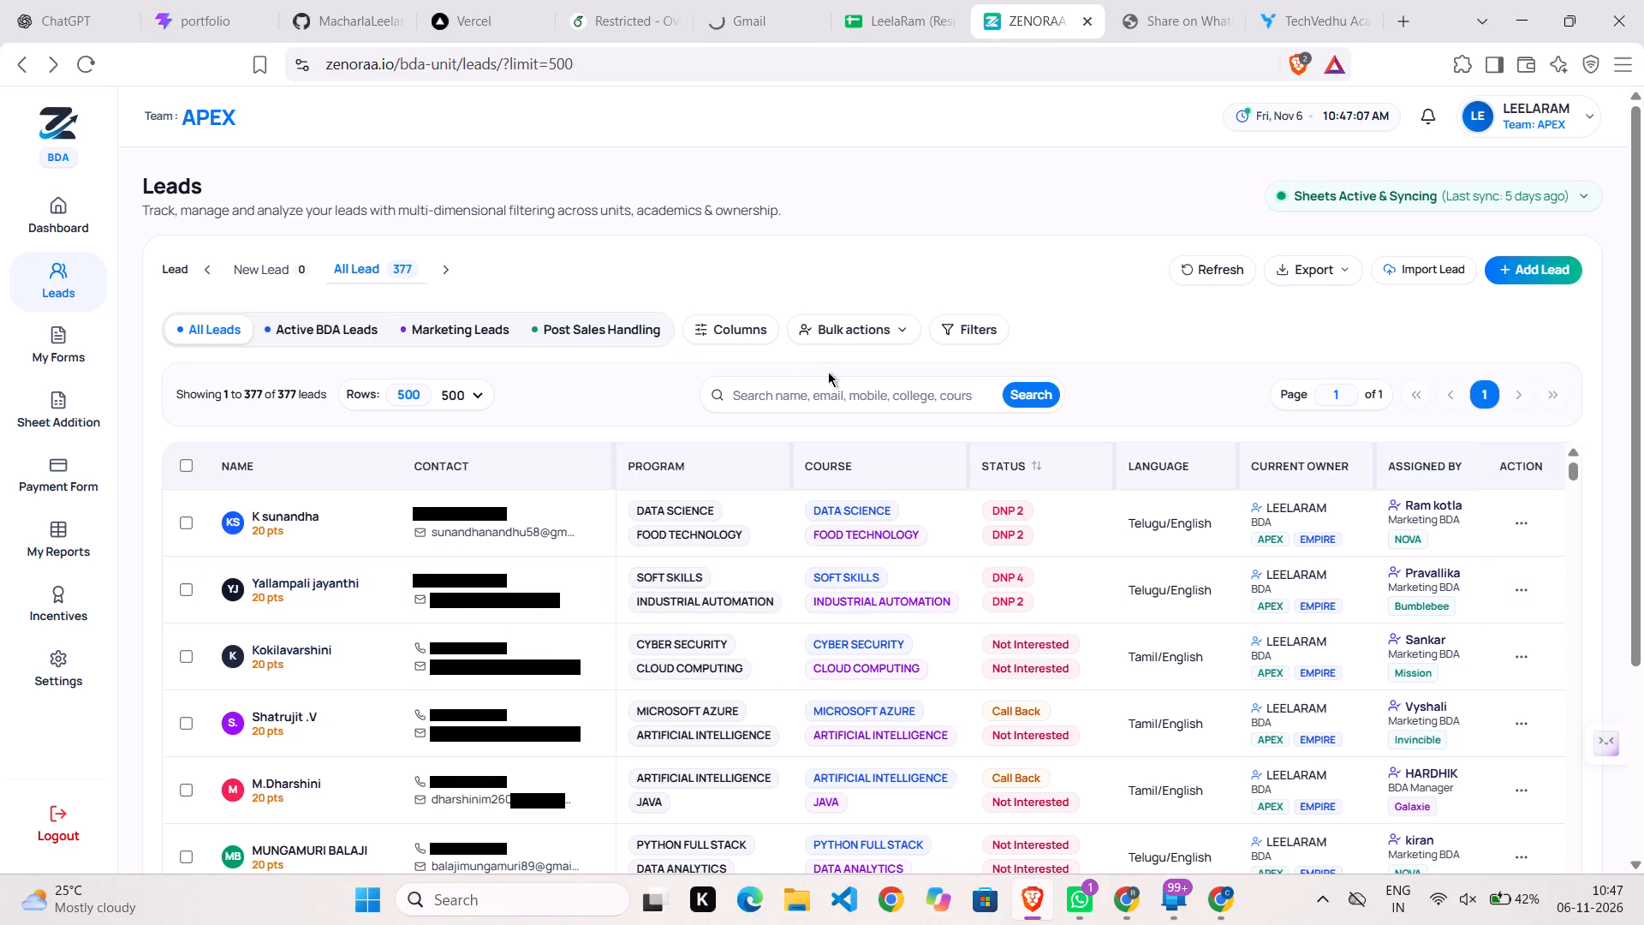
Show the filter options for the leads list and filter the leads by the status Follow Up.
click(977, 335)
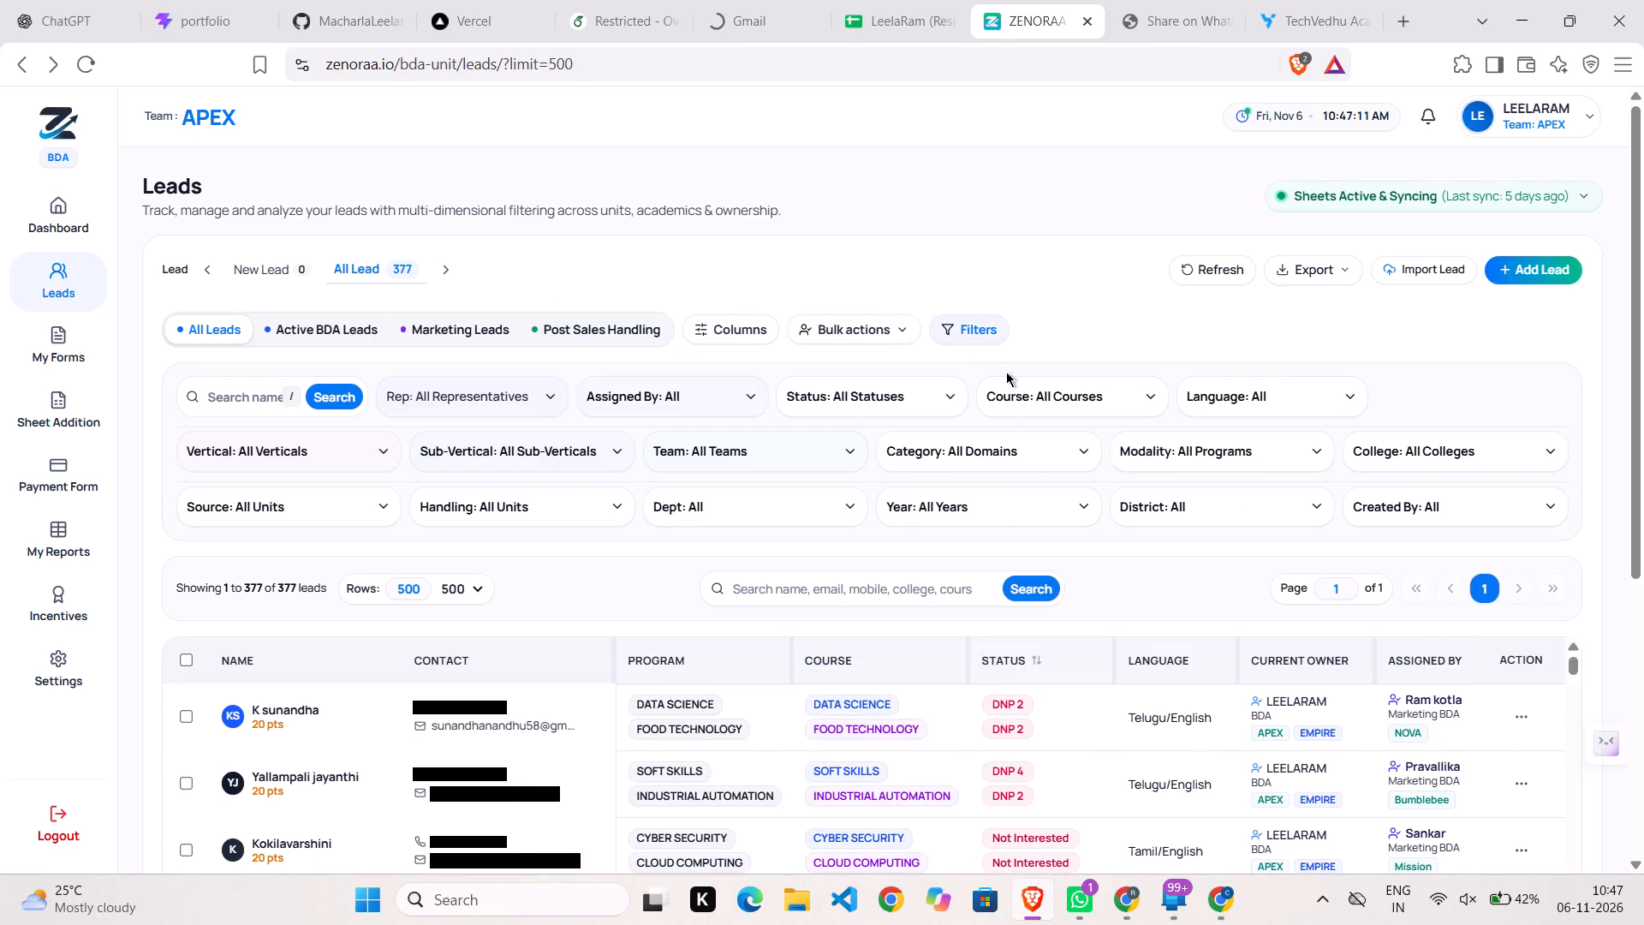
click(956, 398)
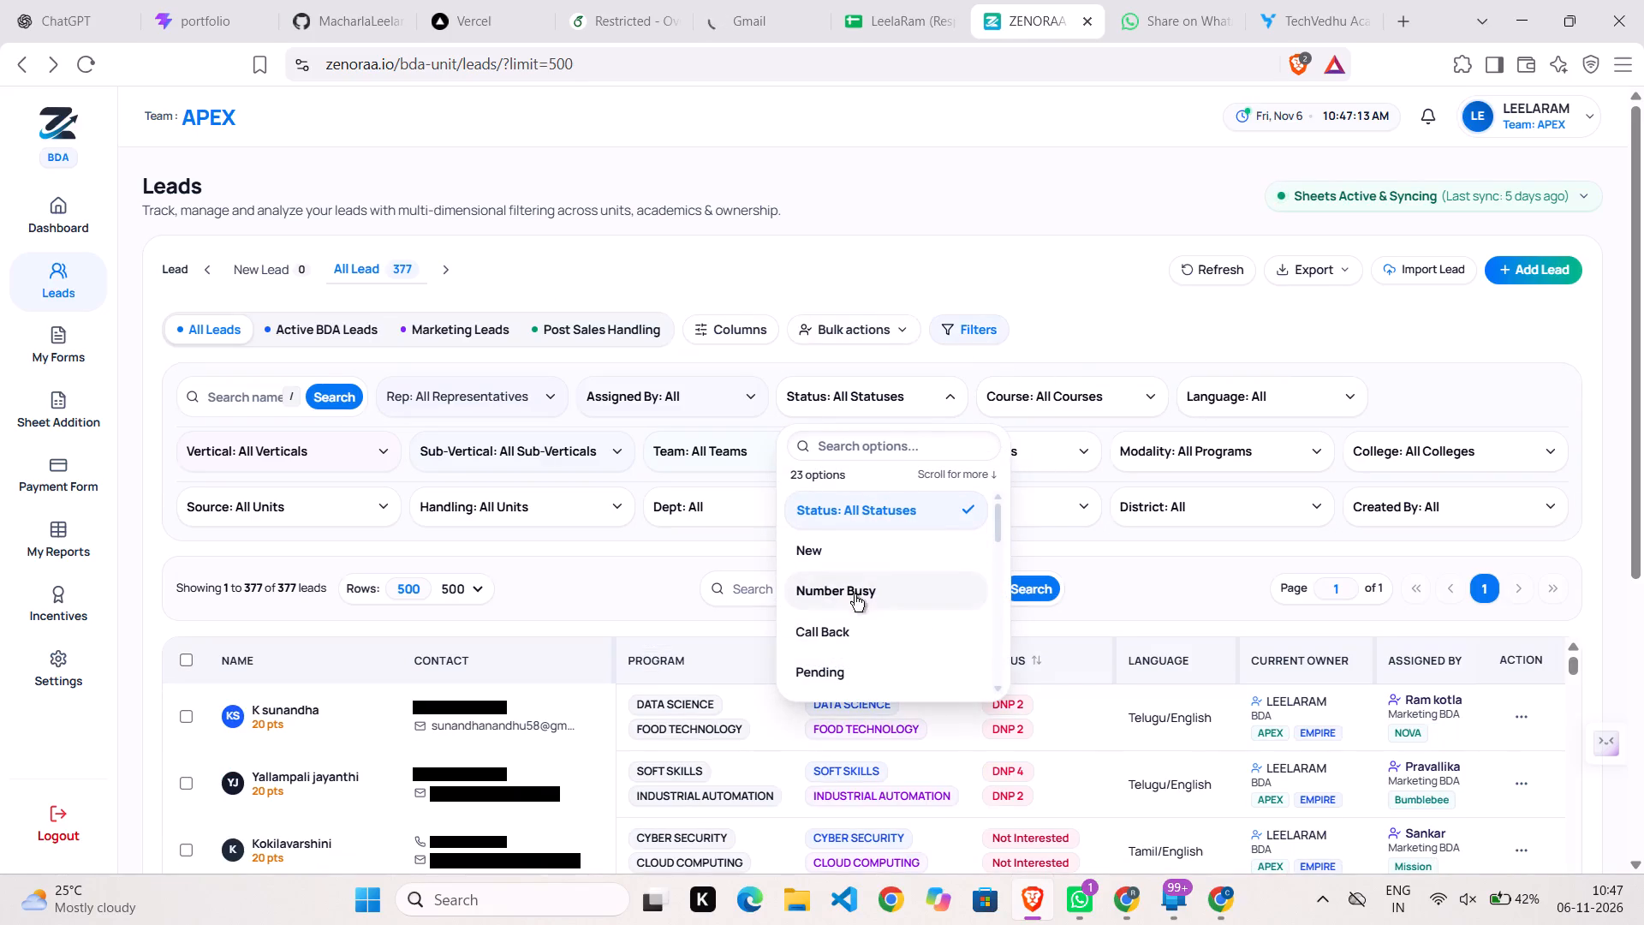
scroll(869, 671, down, 1)
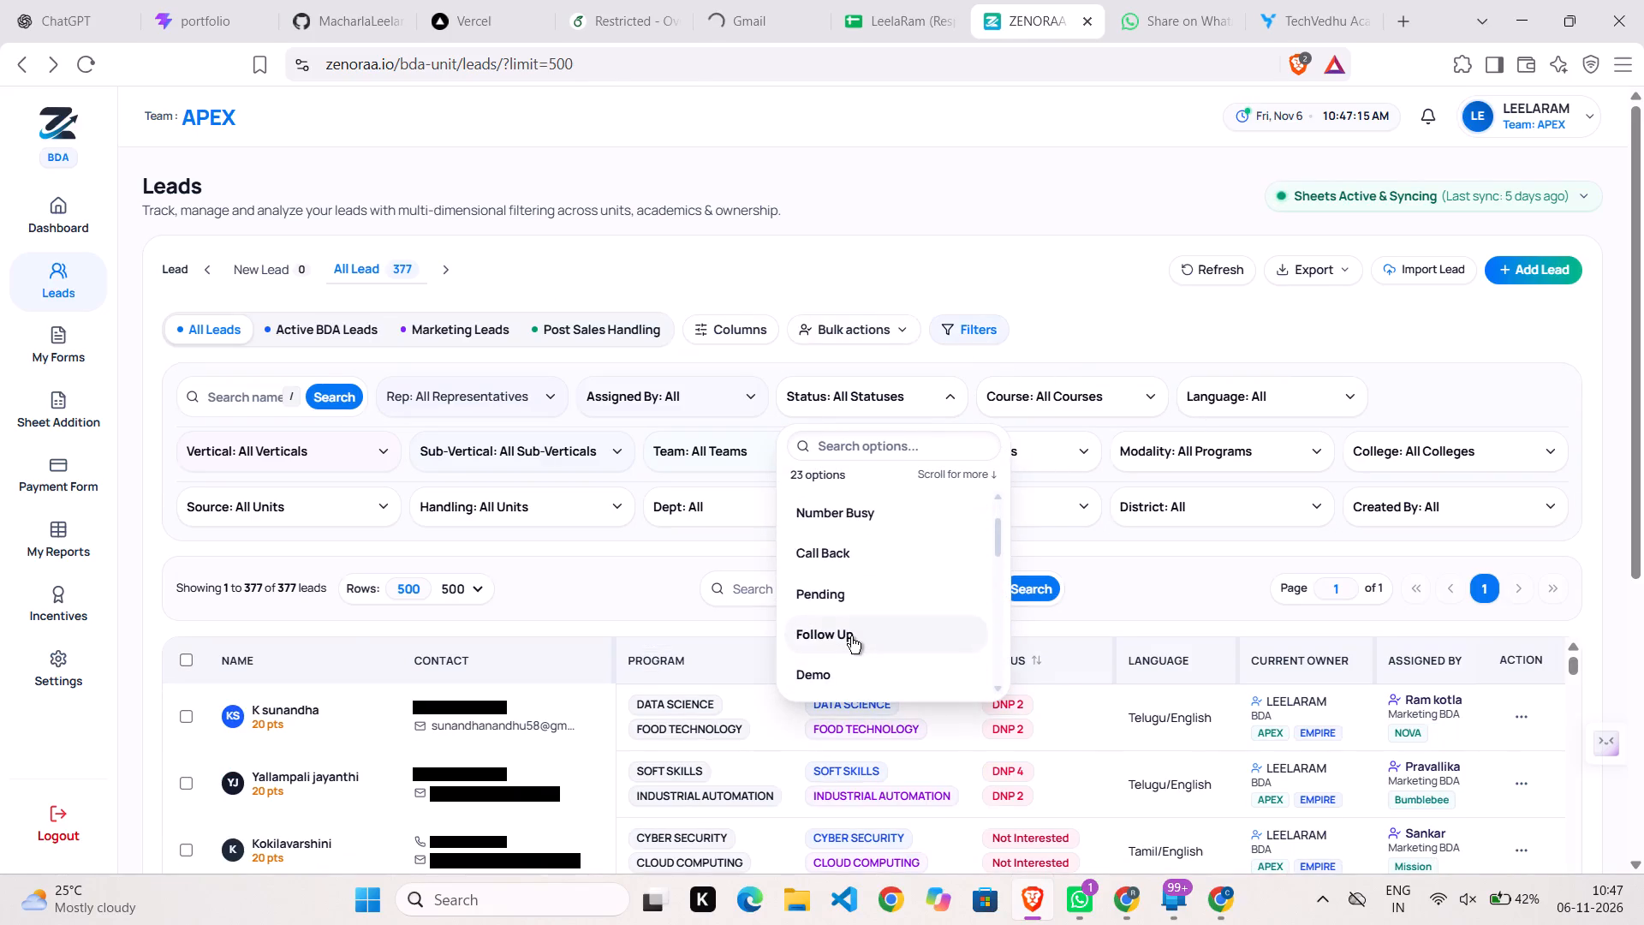
click(851, 636)
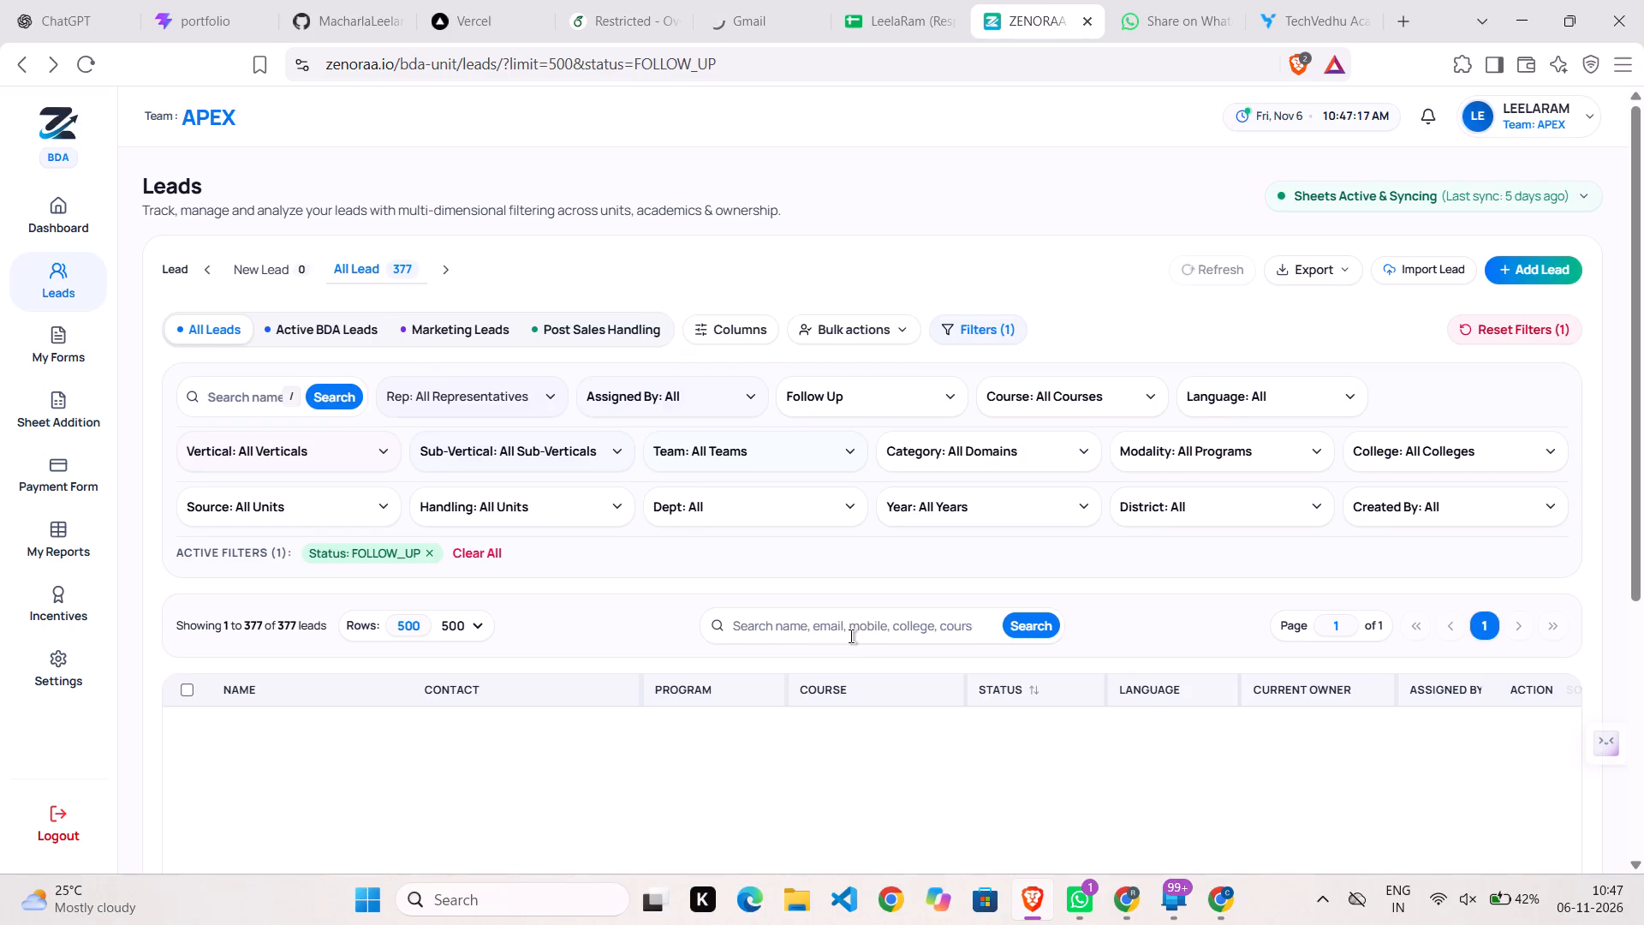
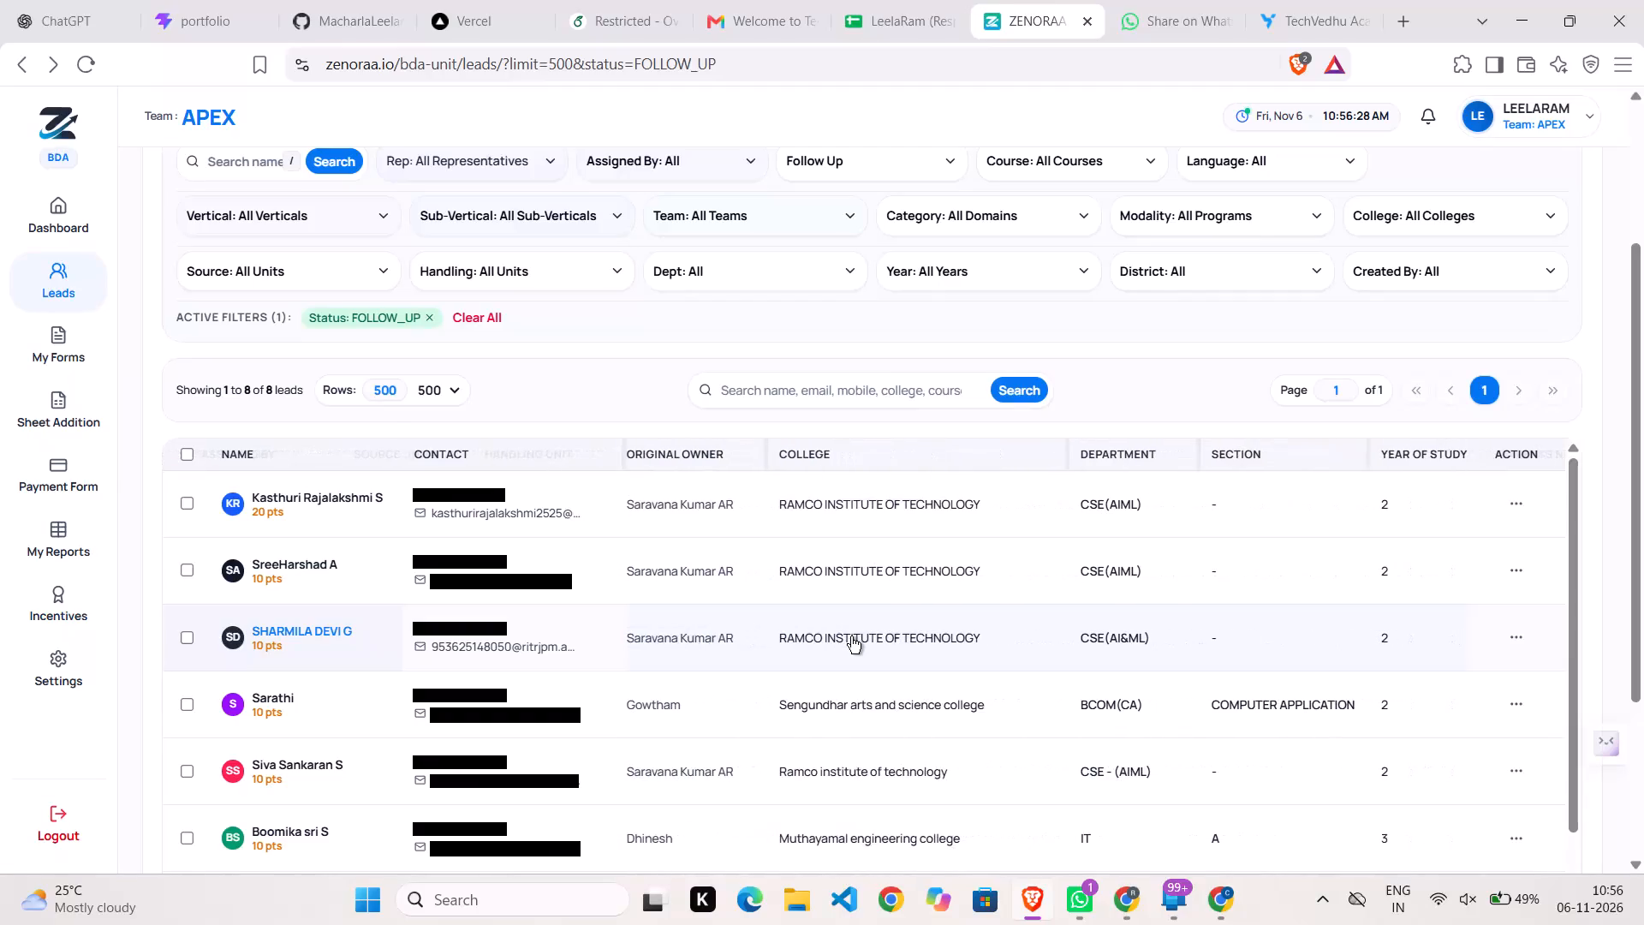
Examine the Follow Up leads across the table's columns, from program and status through college, department, year of study and update dates.
scroll(851, 636, left, 10)
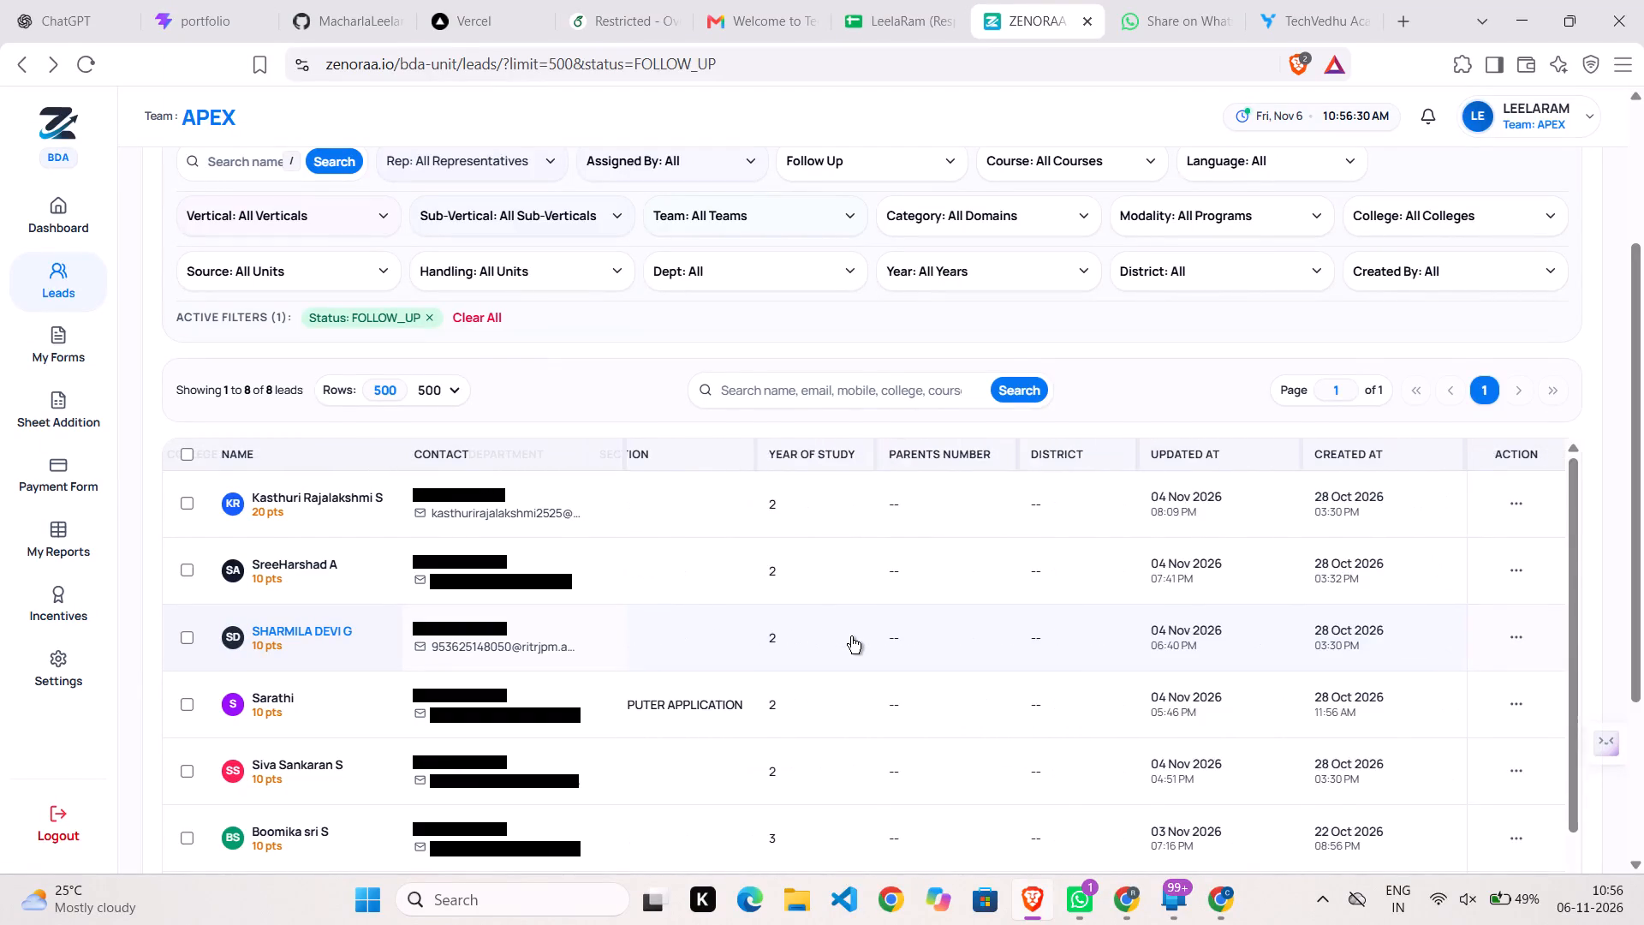
scroll(851, 636, right, 6)
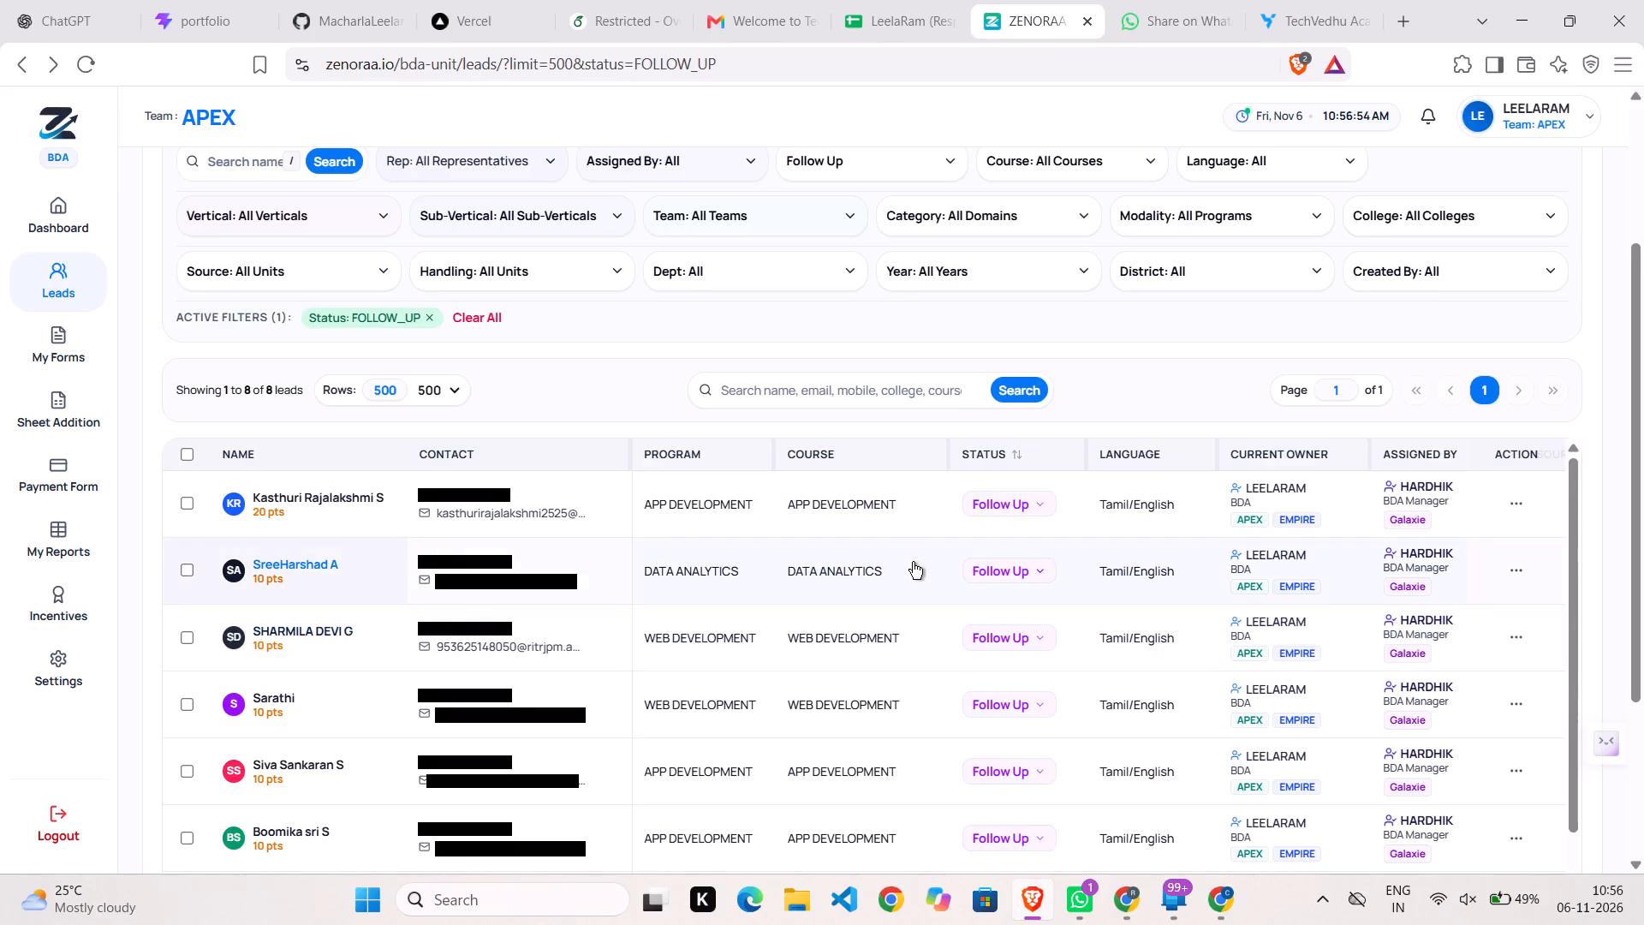
scroll(913, 562, left, 8)
scroll(913, 562, right, 1)
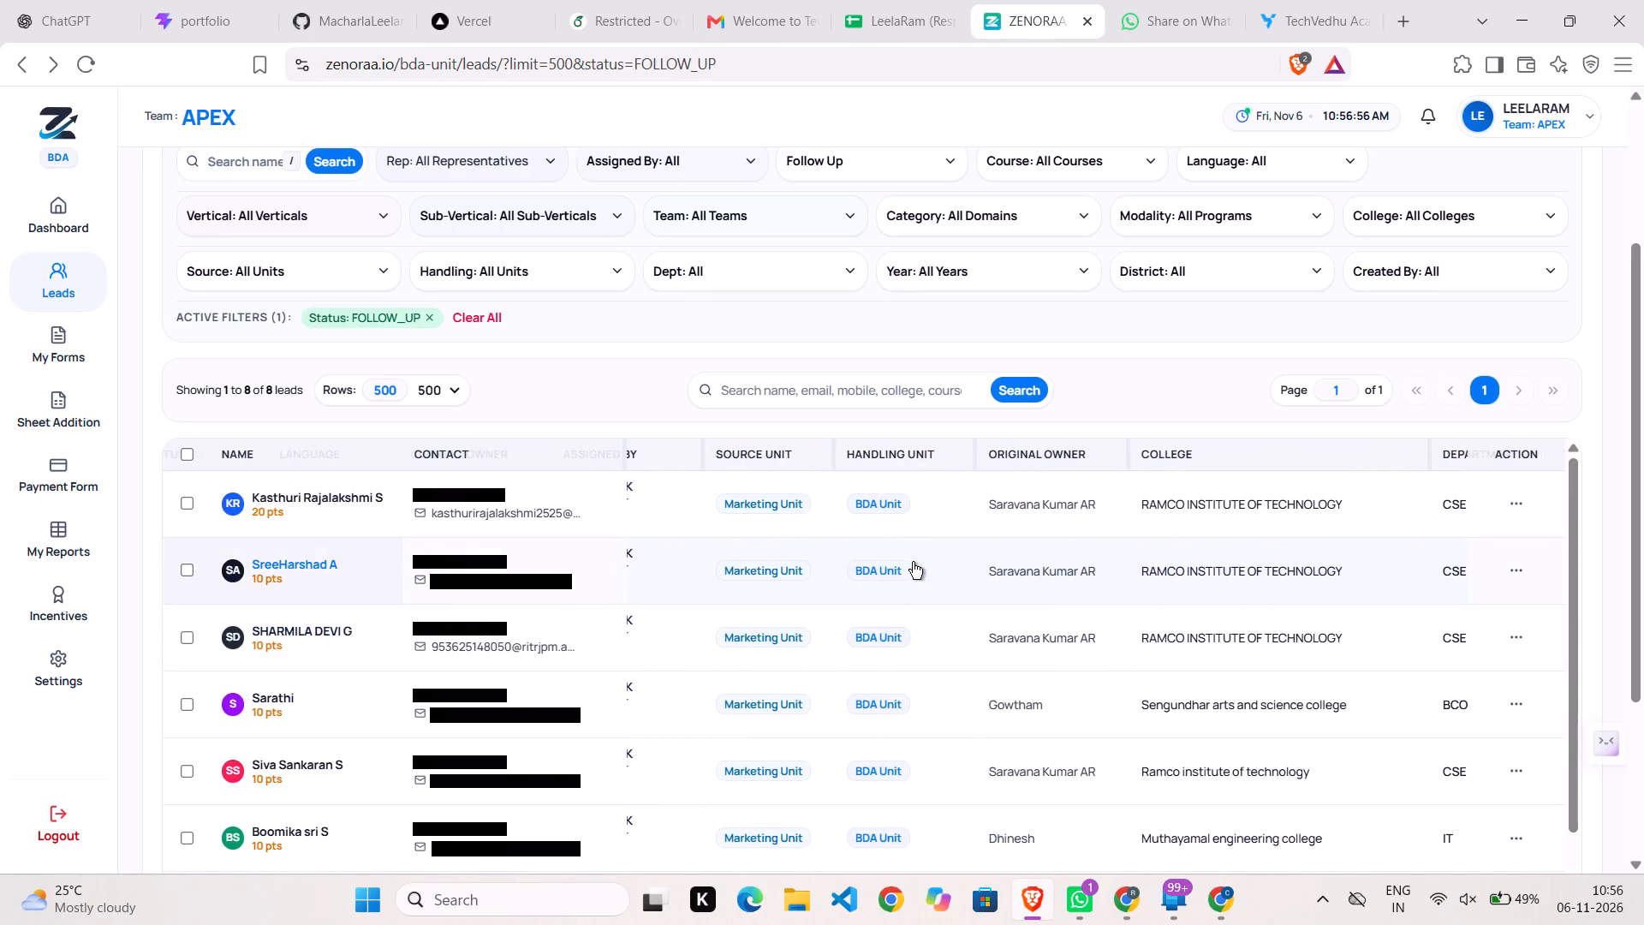
scroll(913, 562, right, 1)
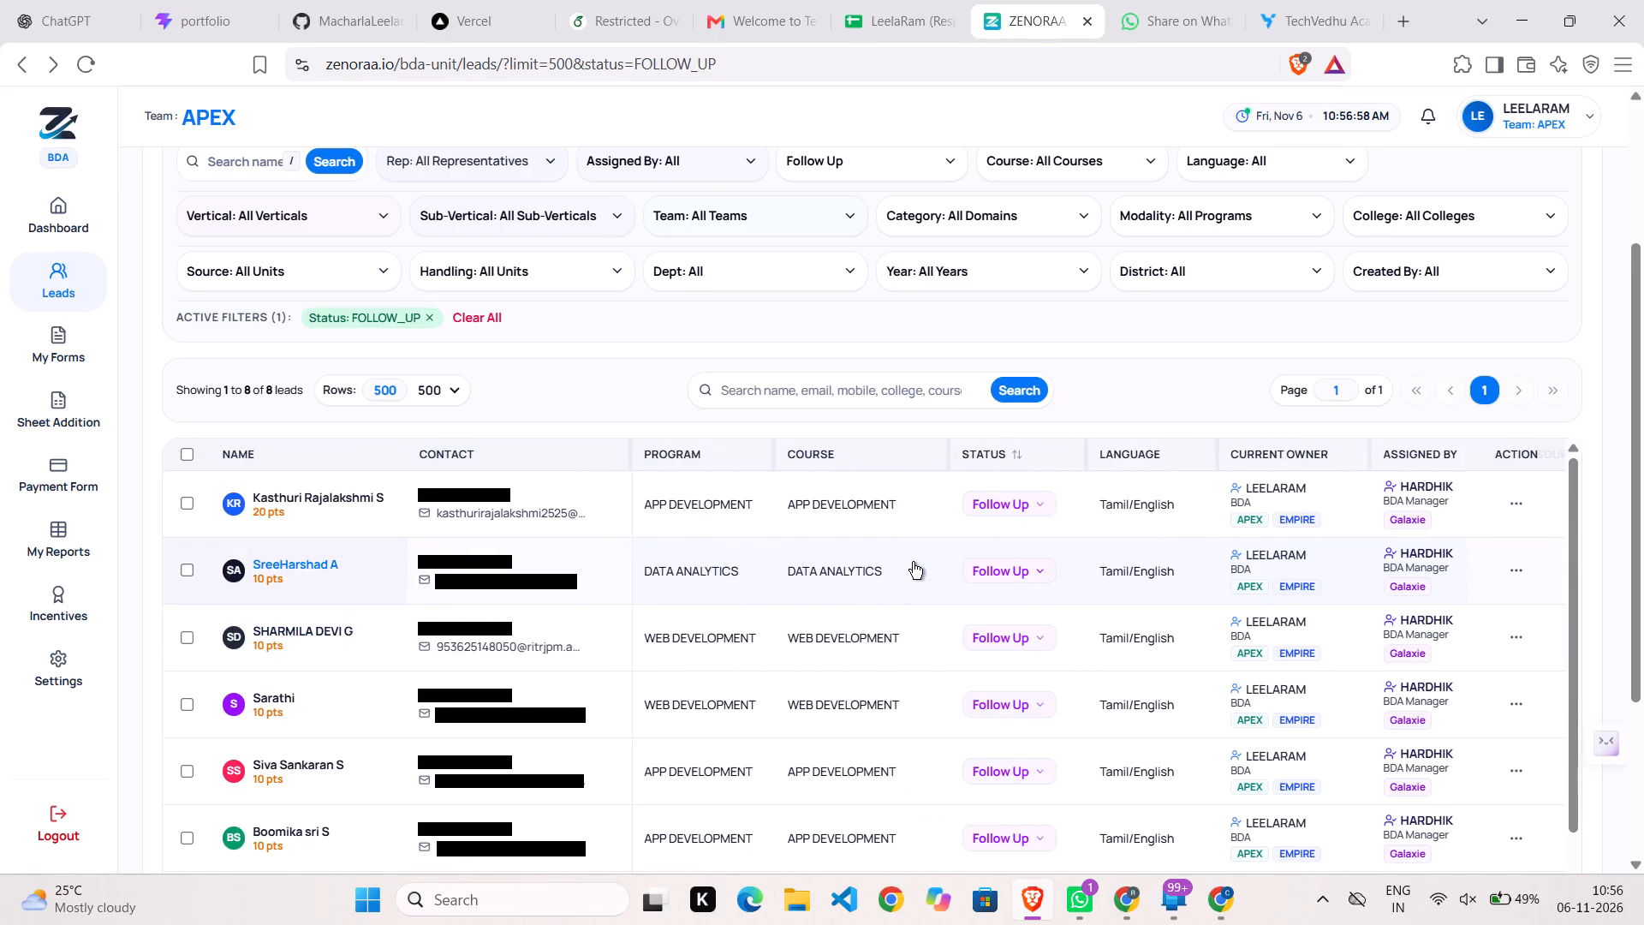
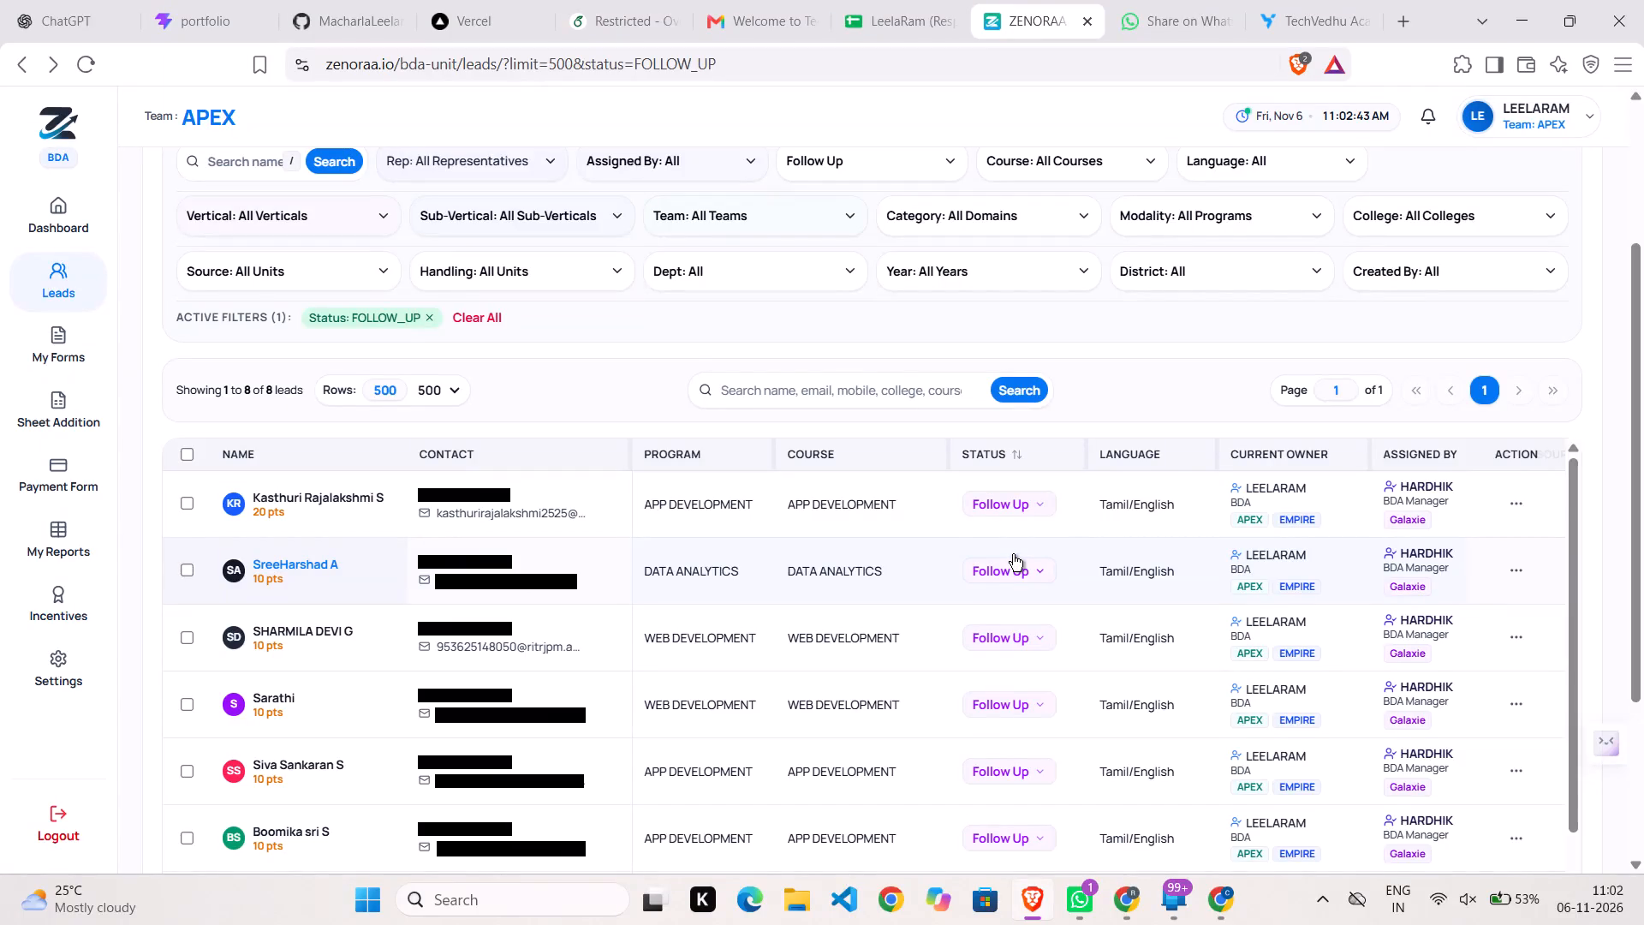
Update the status of the Follow Up lead for DATA ANALYTICS to Not Interested, with the call remark "not interested".
click(1013, 554)
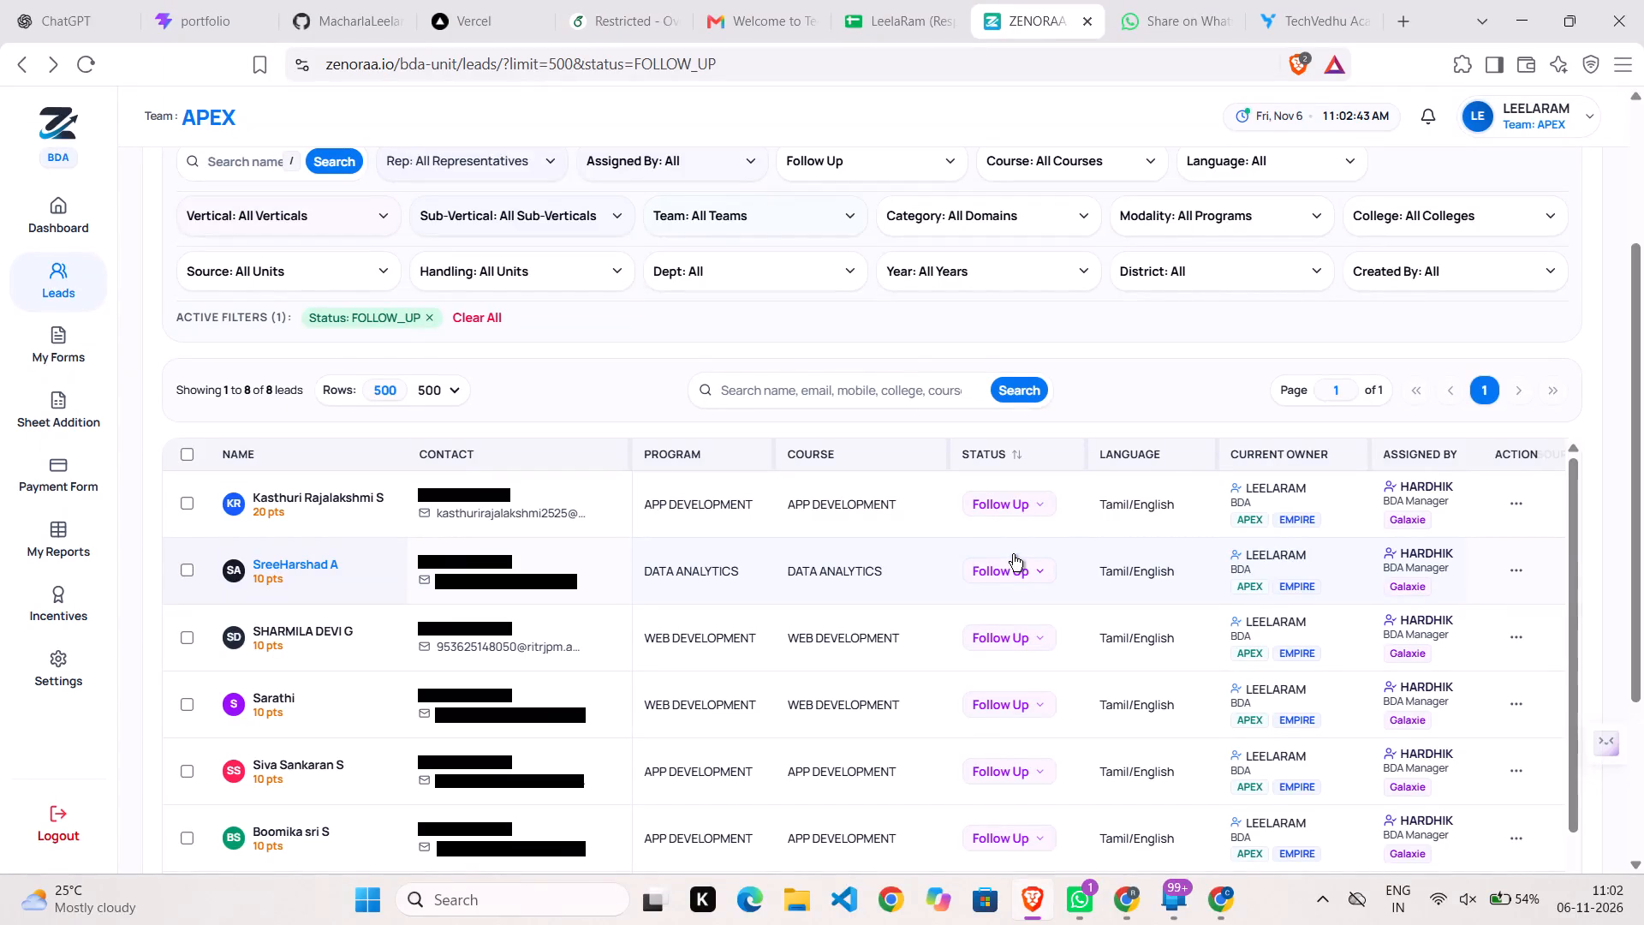
click(1020, 570)
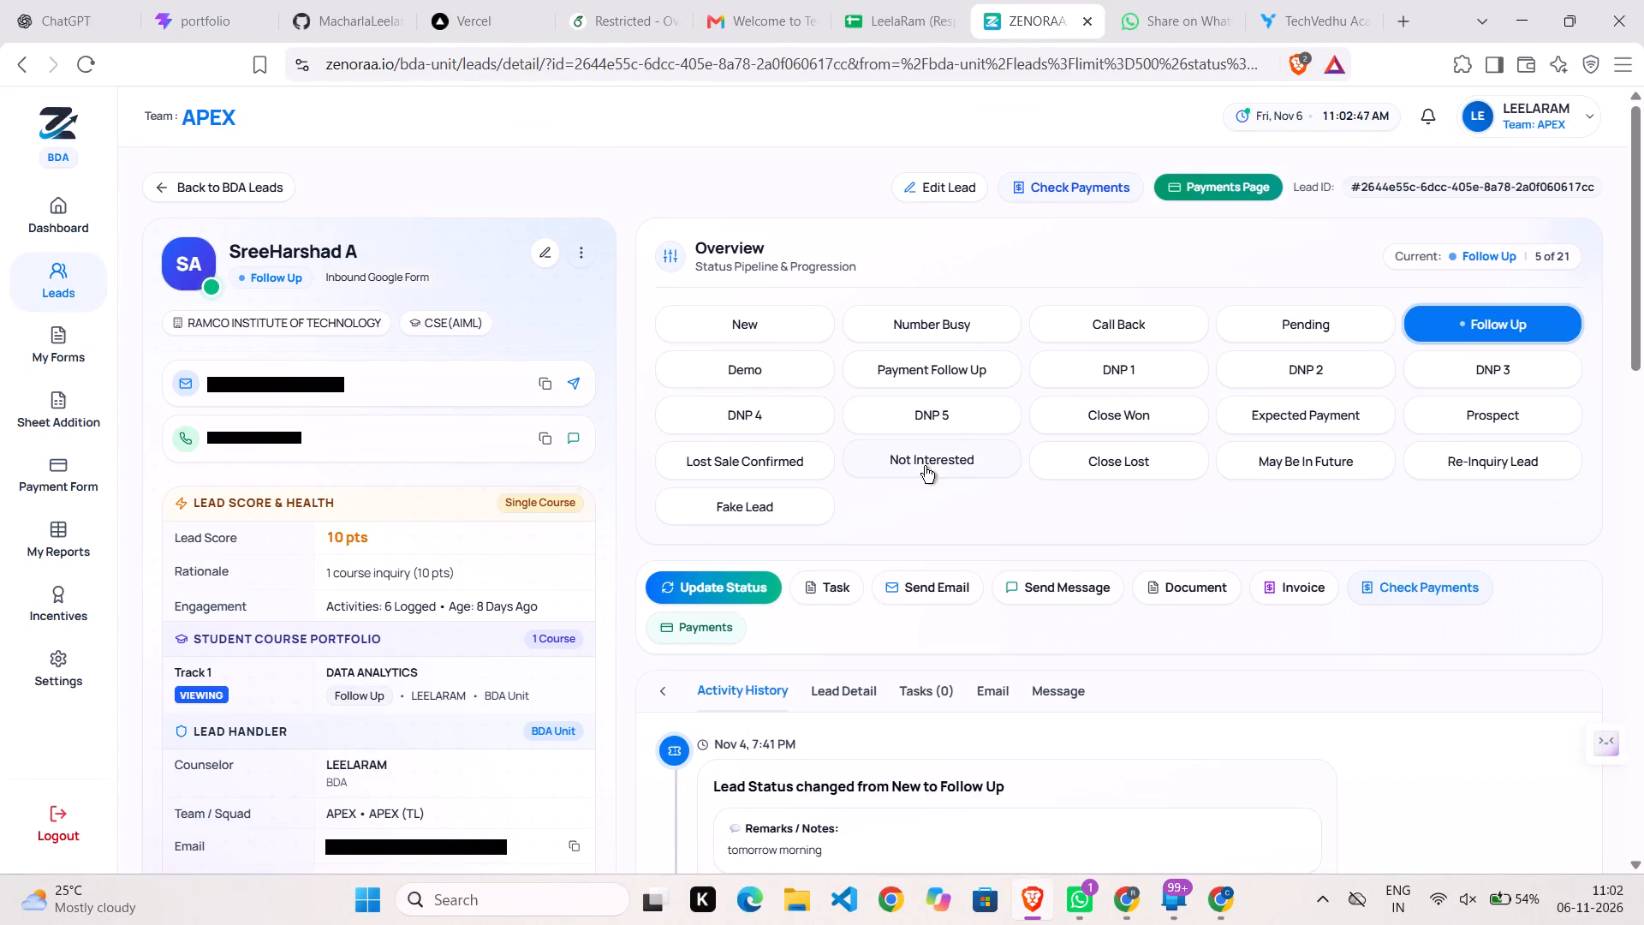
click(961, 451)
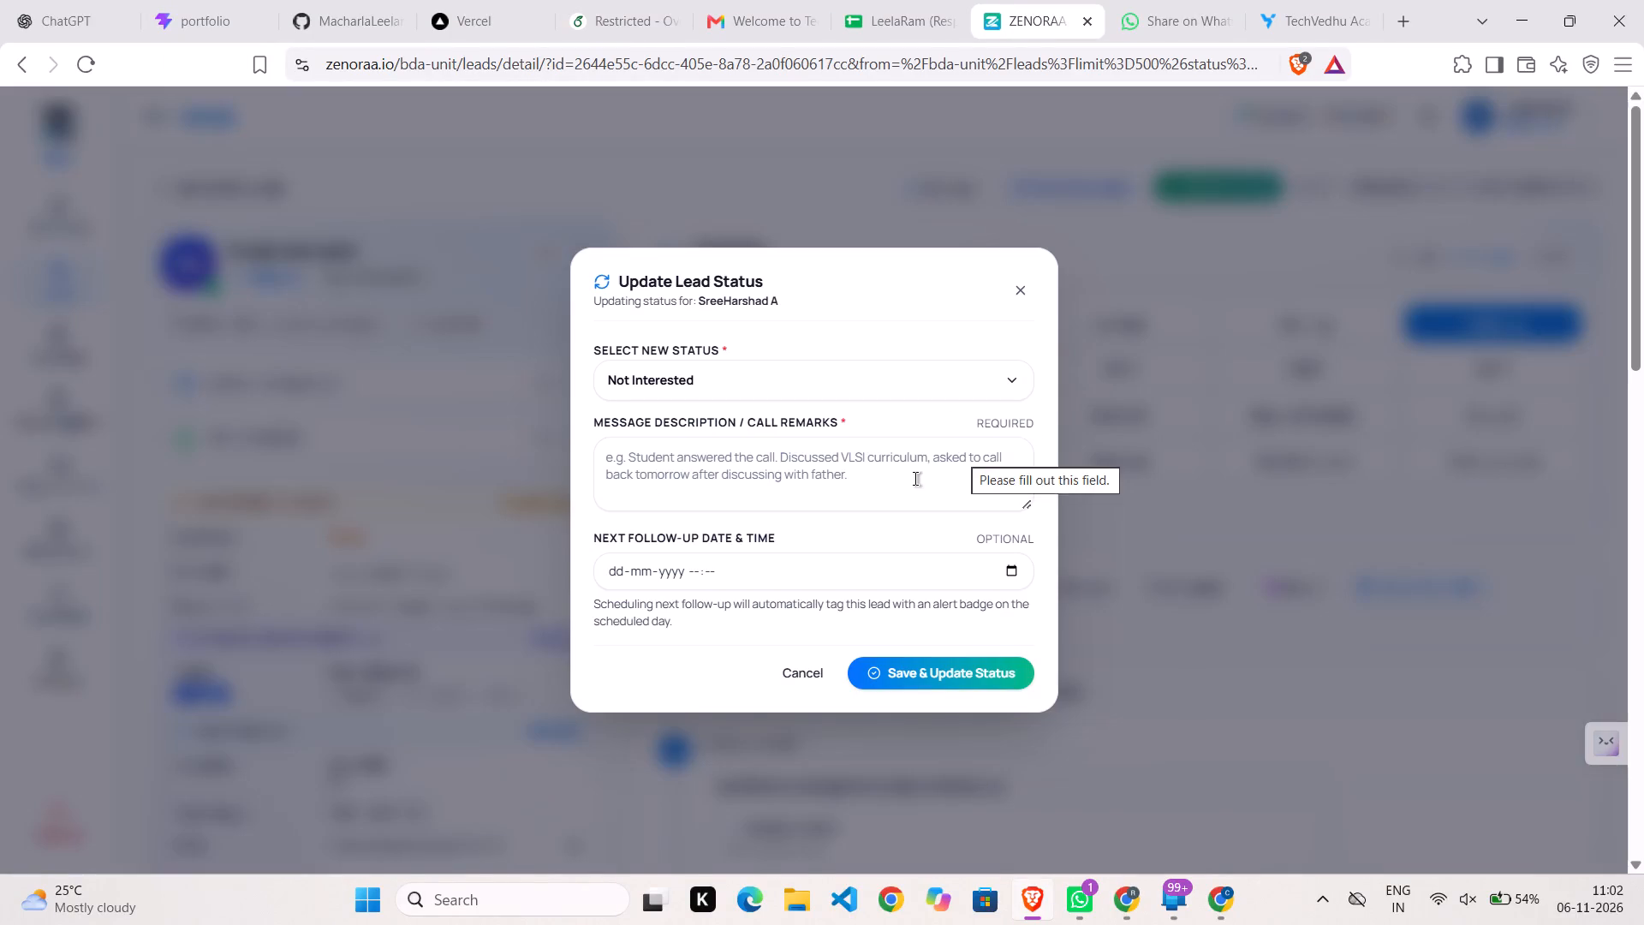
click(915, 479)
click(915, 479)
key(n)
text(ot inetere)
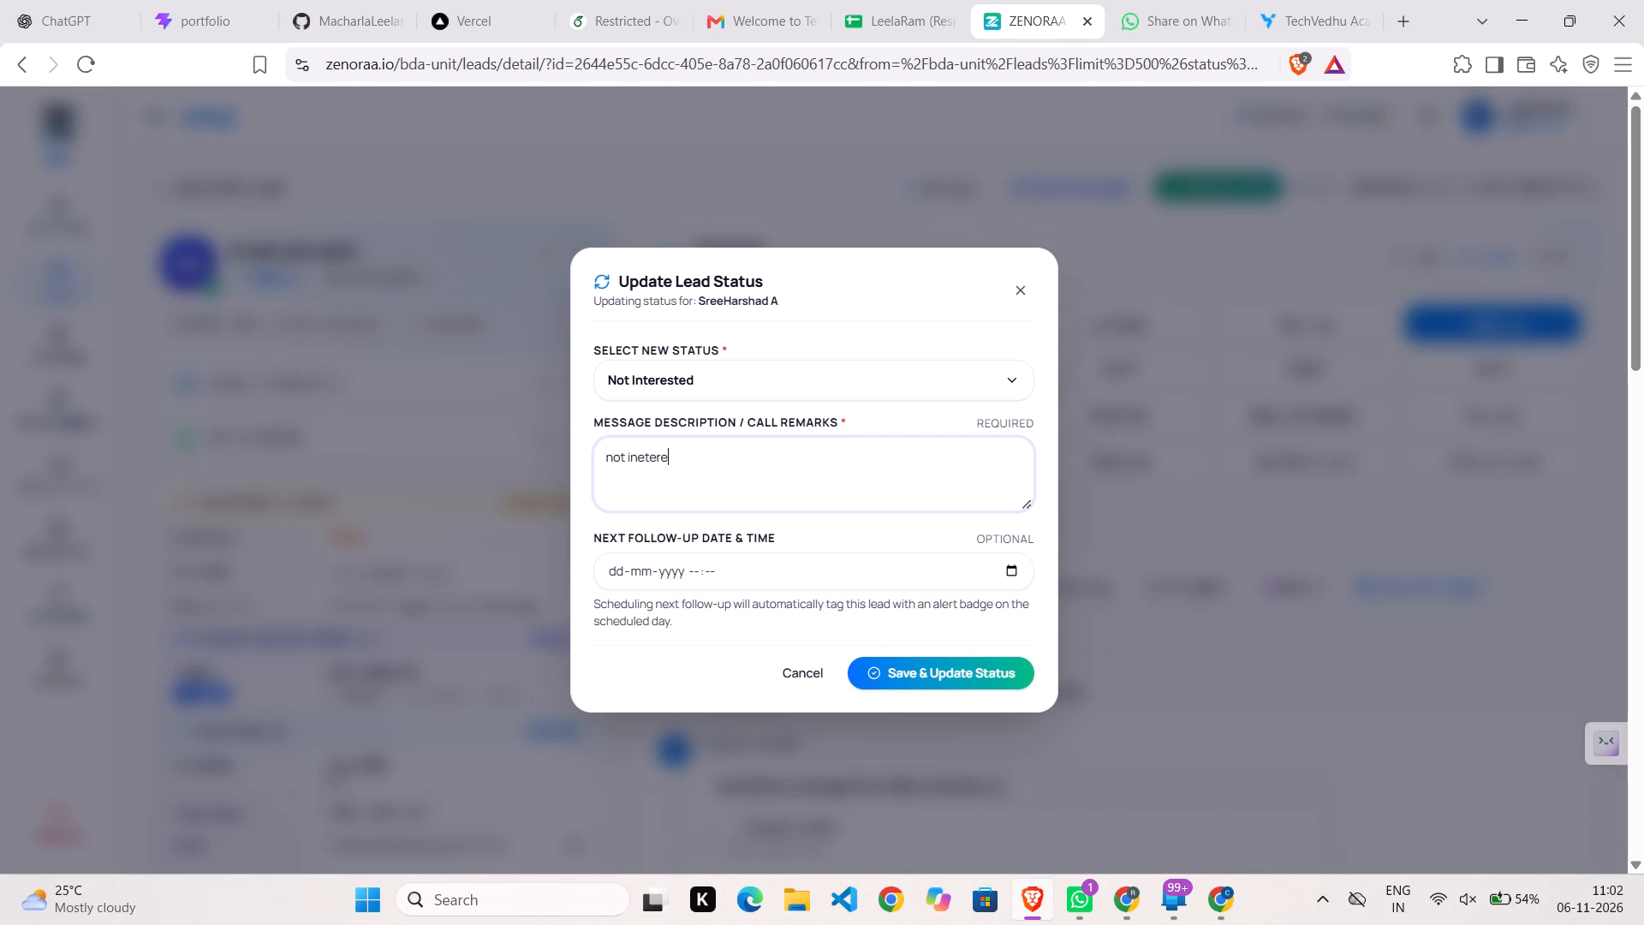
key(BackSpace)
key(BackSpace)
key(BackSpace)
key(BackSpace)
key(BackSpace)
text(terested)
click(996, 658)
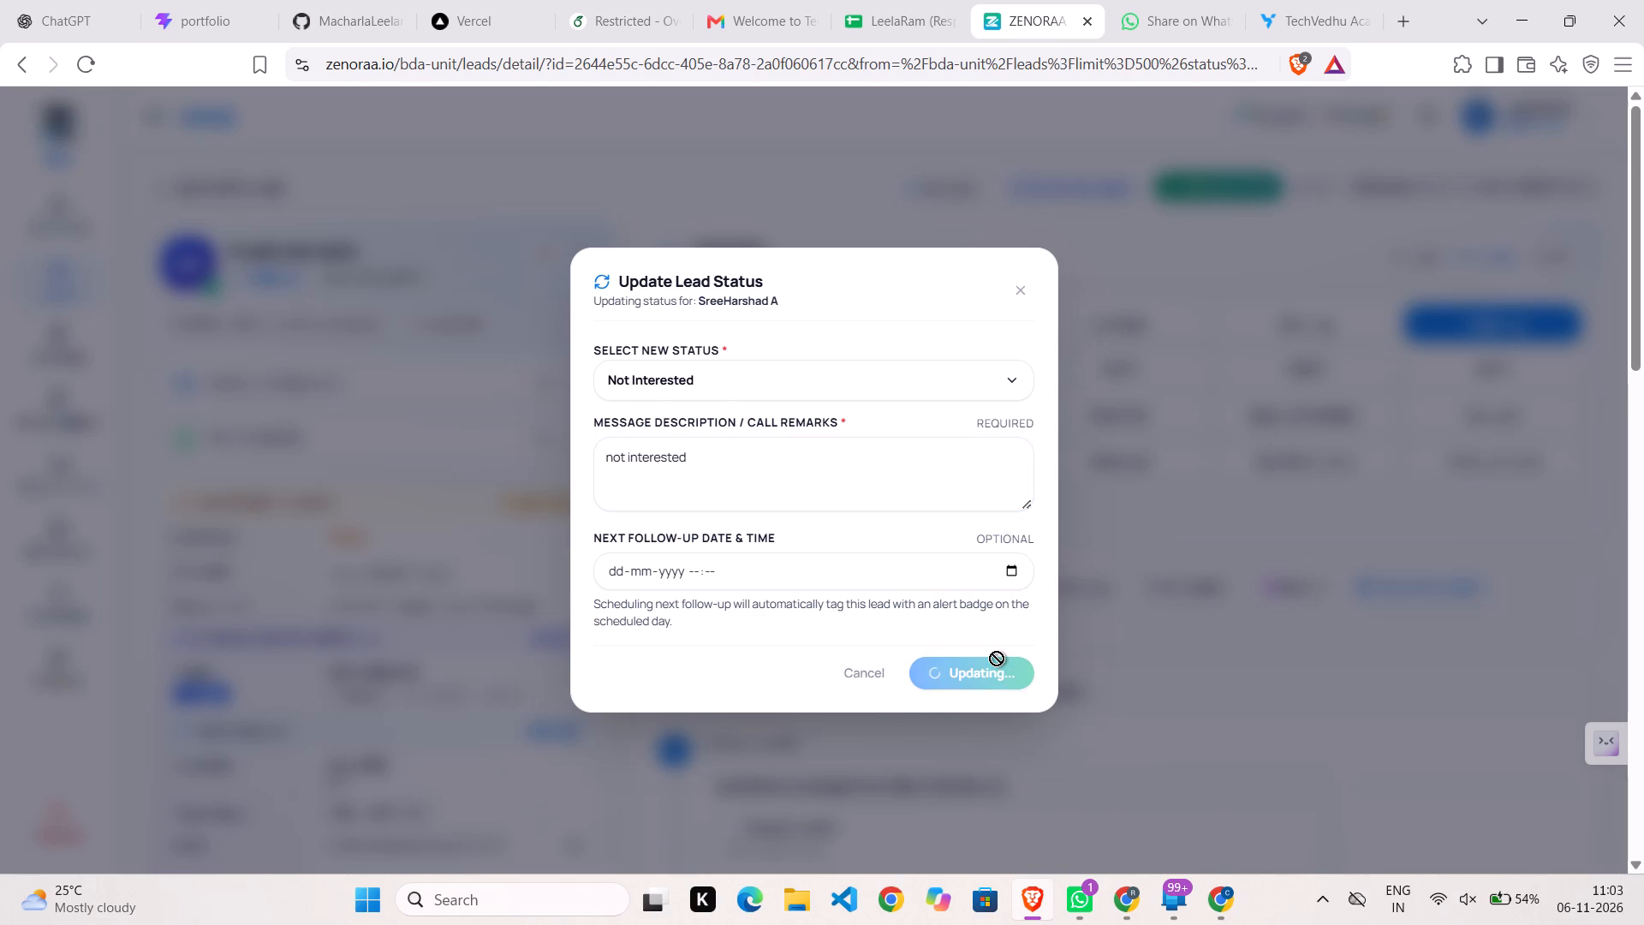
Return from the lead's detail page to the leads list filtered by Follow Up.
scroll(996, 658, right, 10)
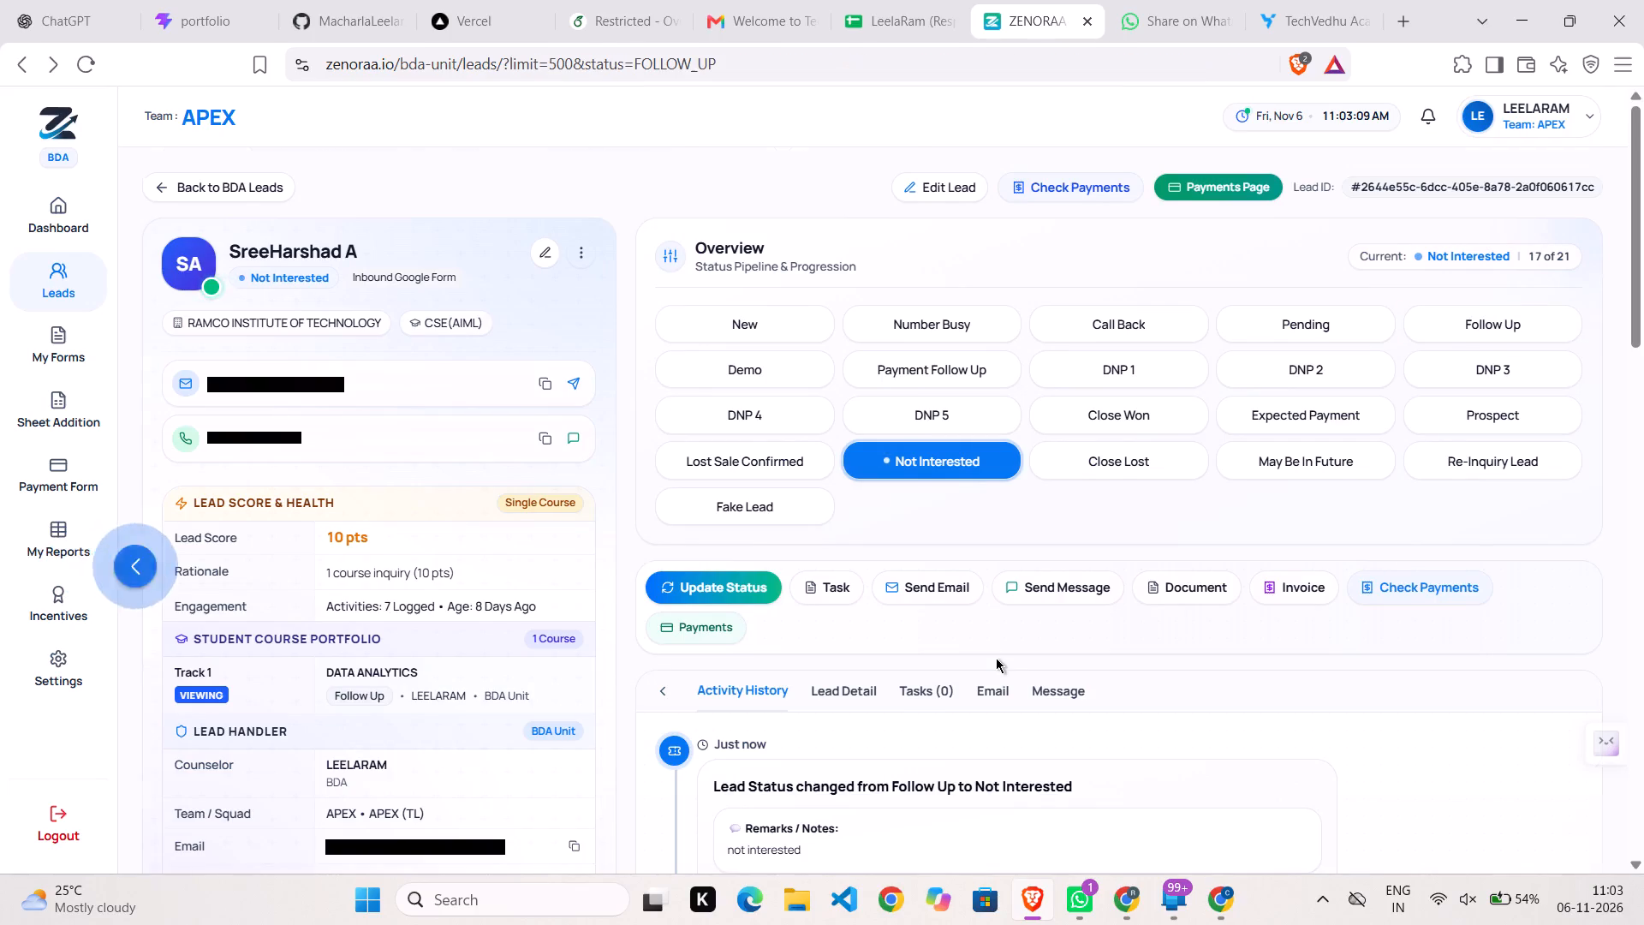
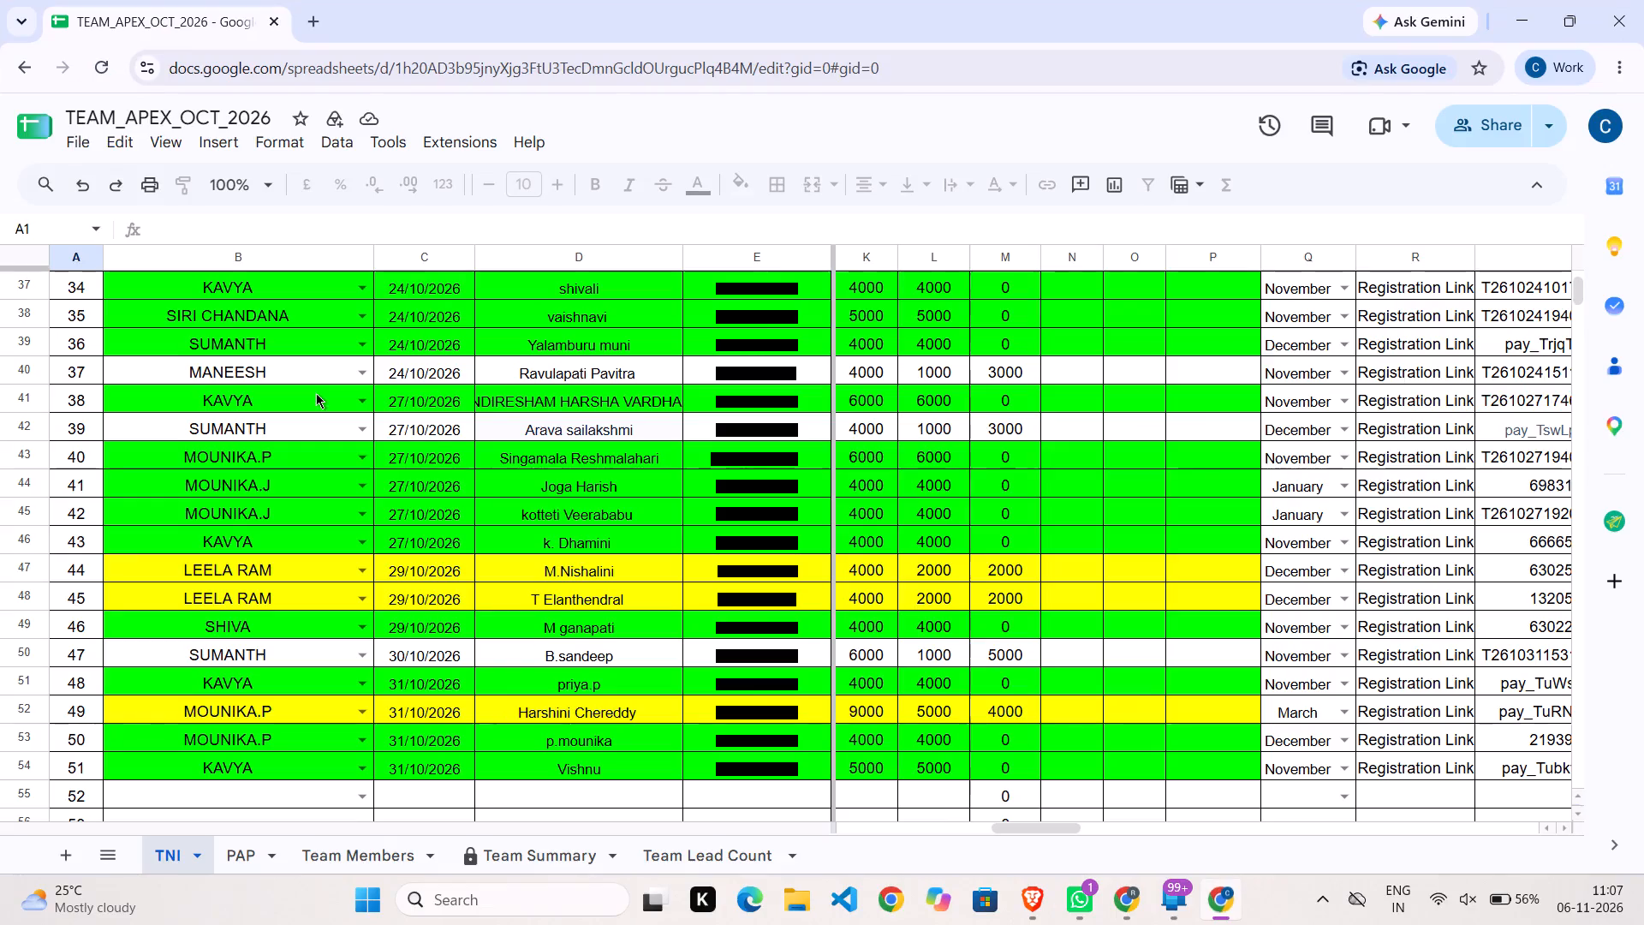
Open the ZENORAA leads page in a new browser tab and look over the leads listed there.
click(305, 23)
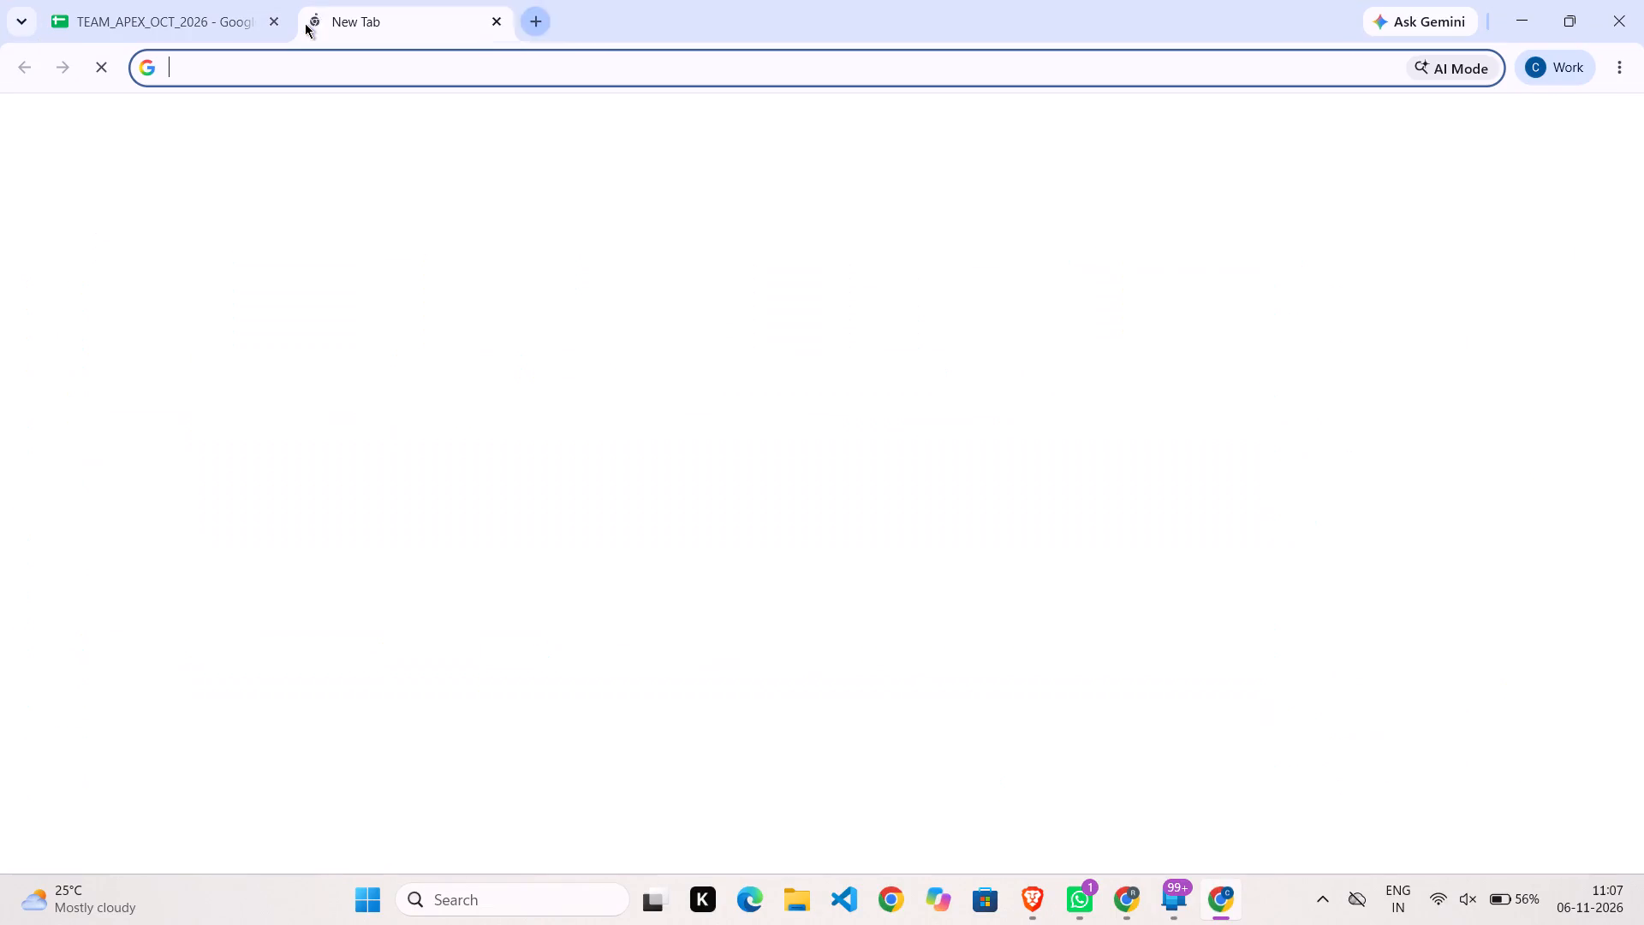
click(676, 634)
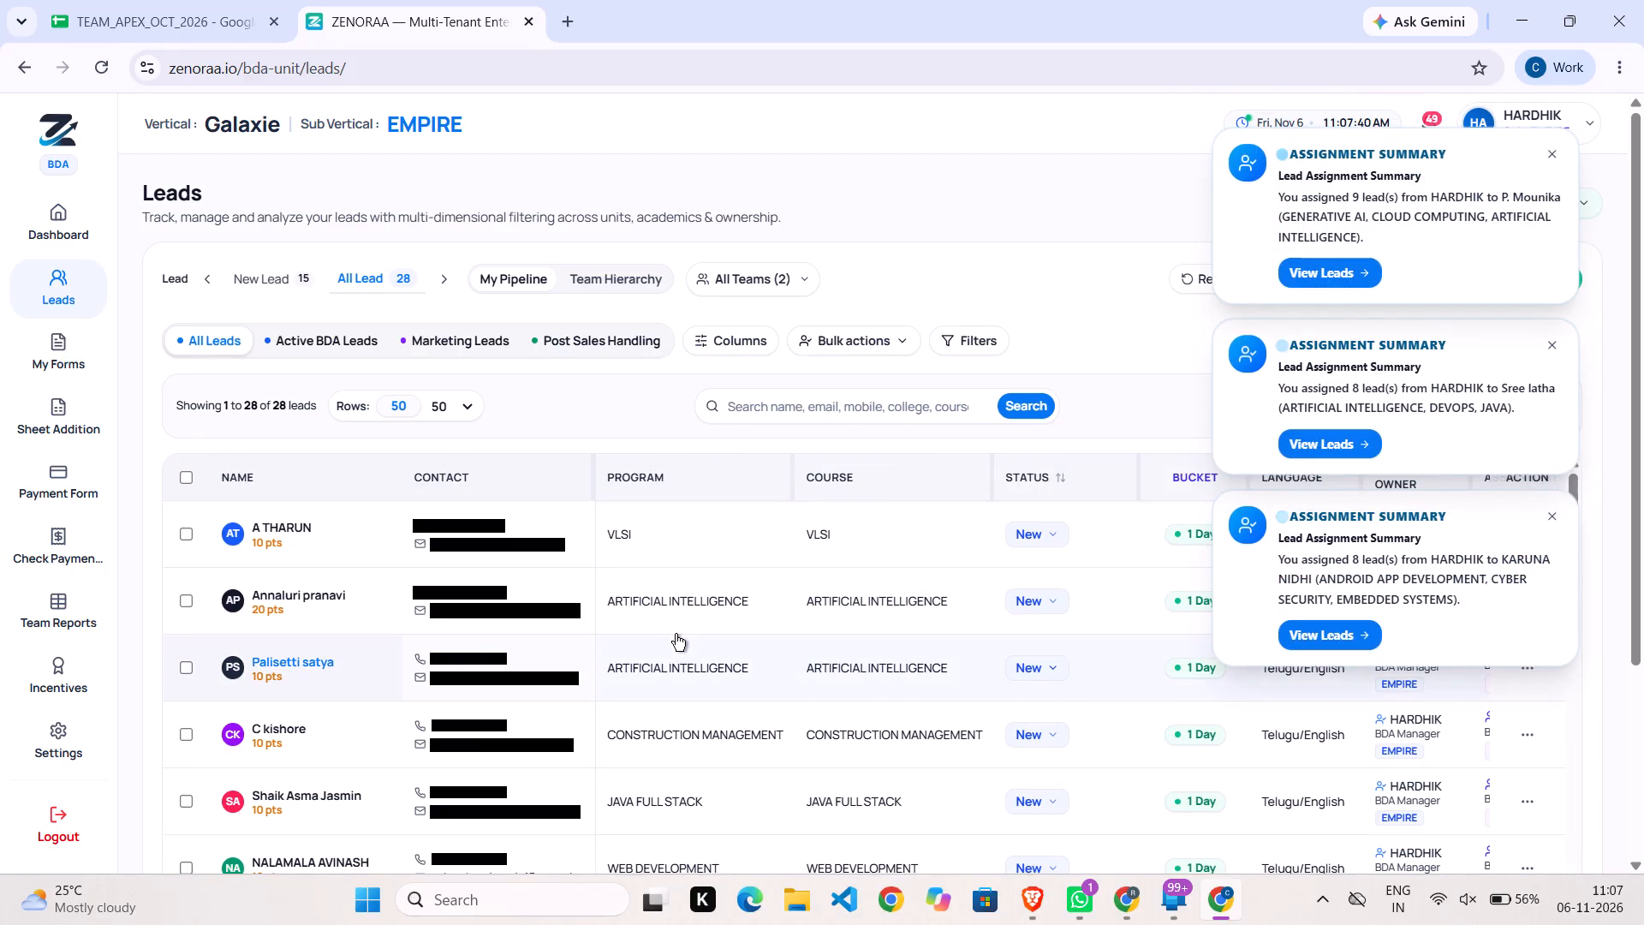
scroll(676, 634, down, 8)
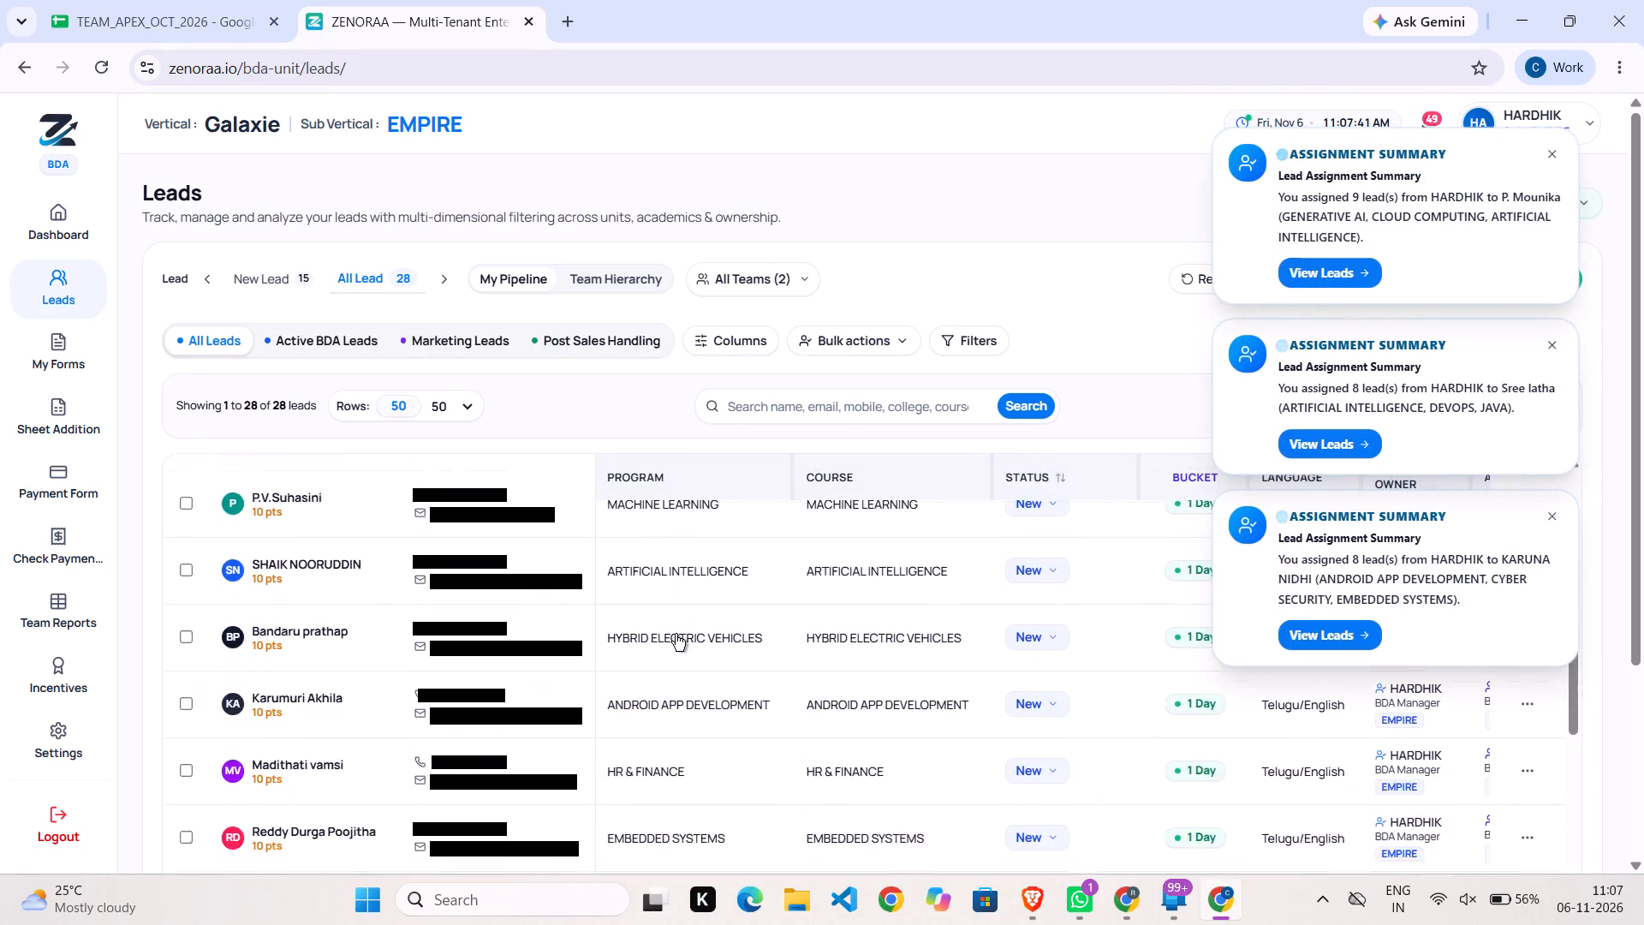
scroll(676, 634, down, 5)
scroll(676, 634, up, 13)
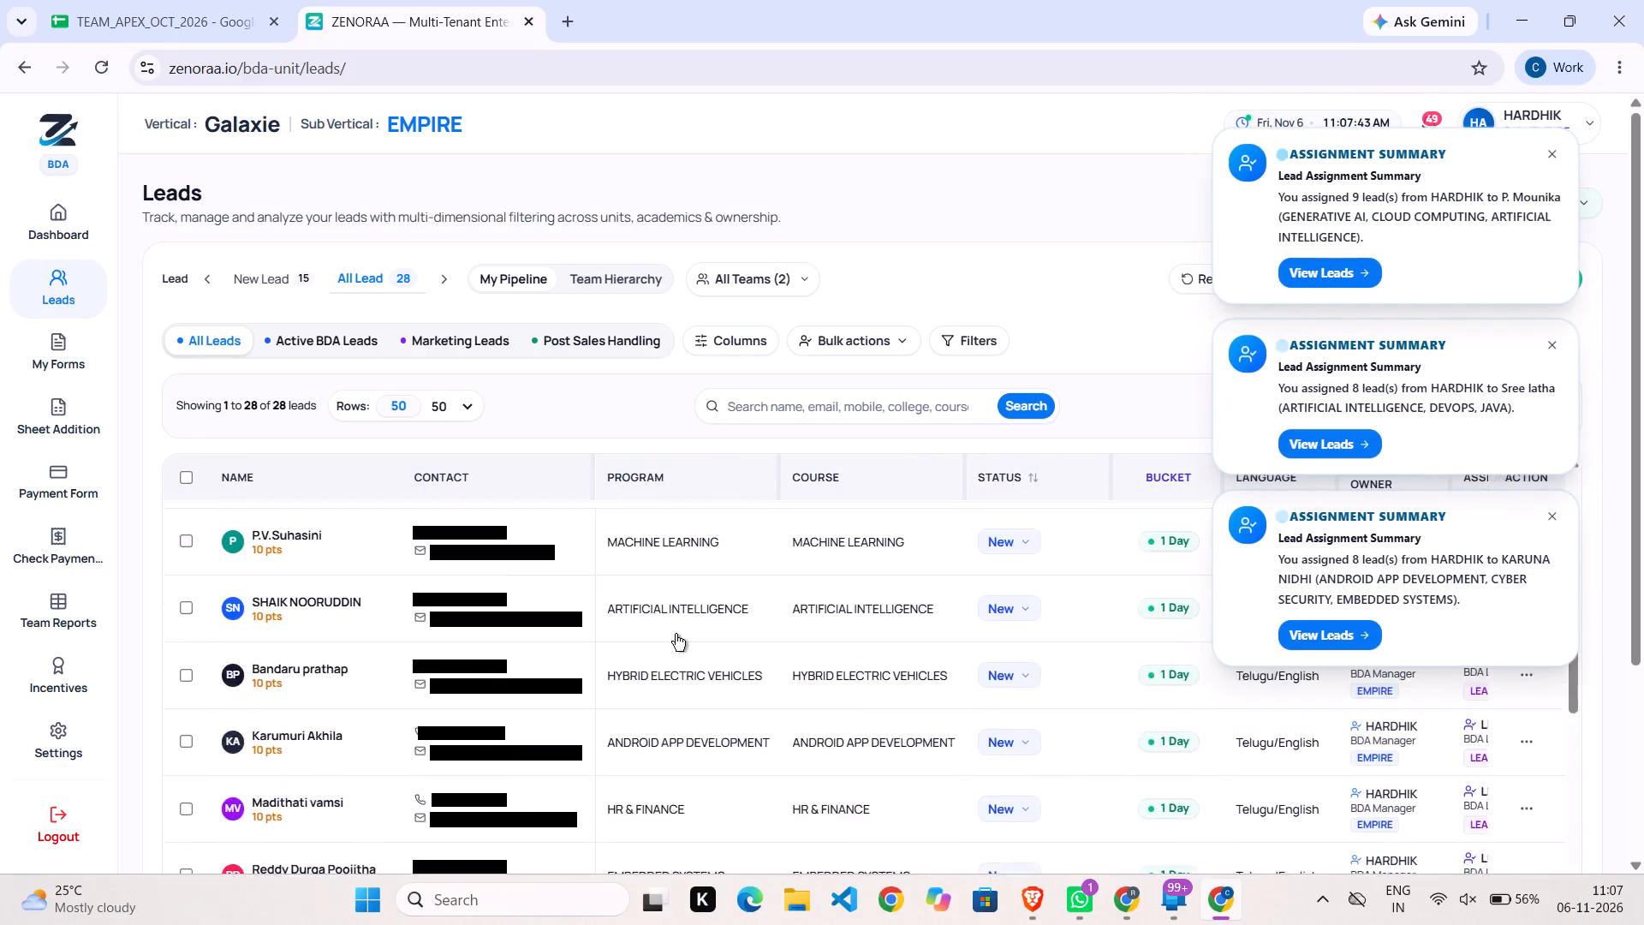
Dismiss the stacked lead assignment notifications covering the leads page.
click(1550, 146)
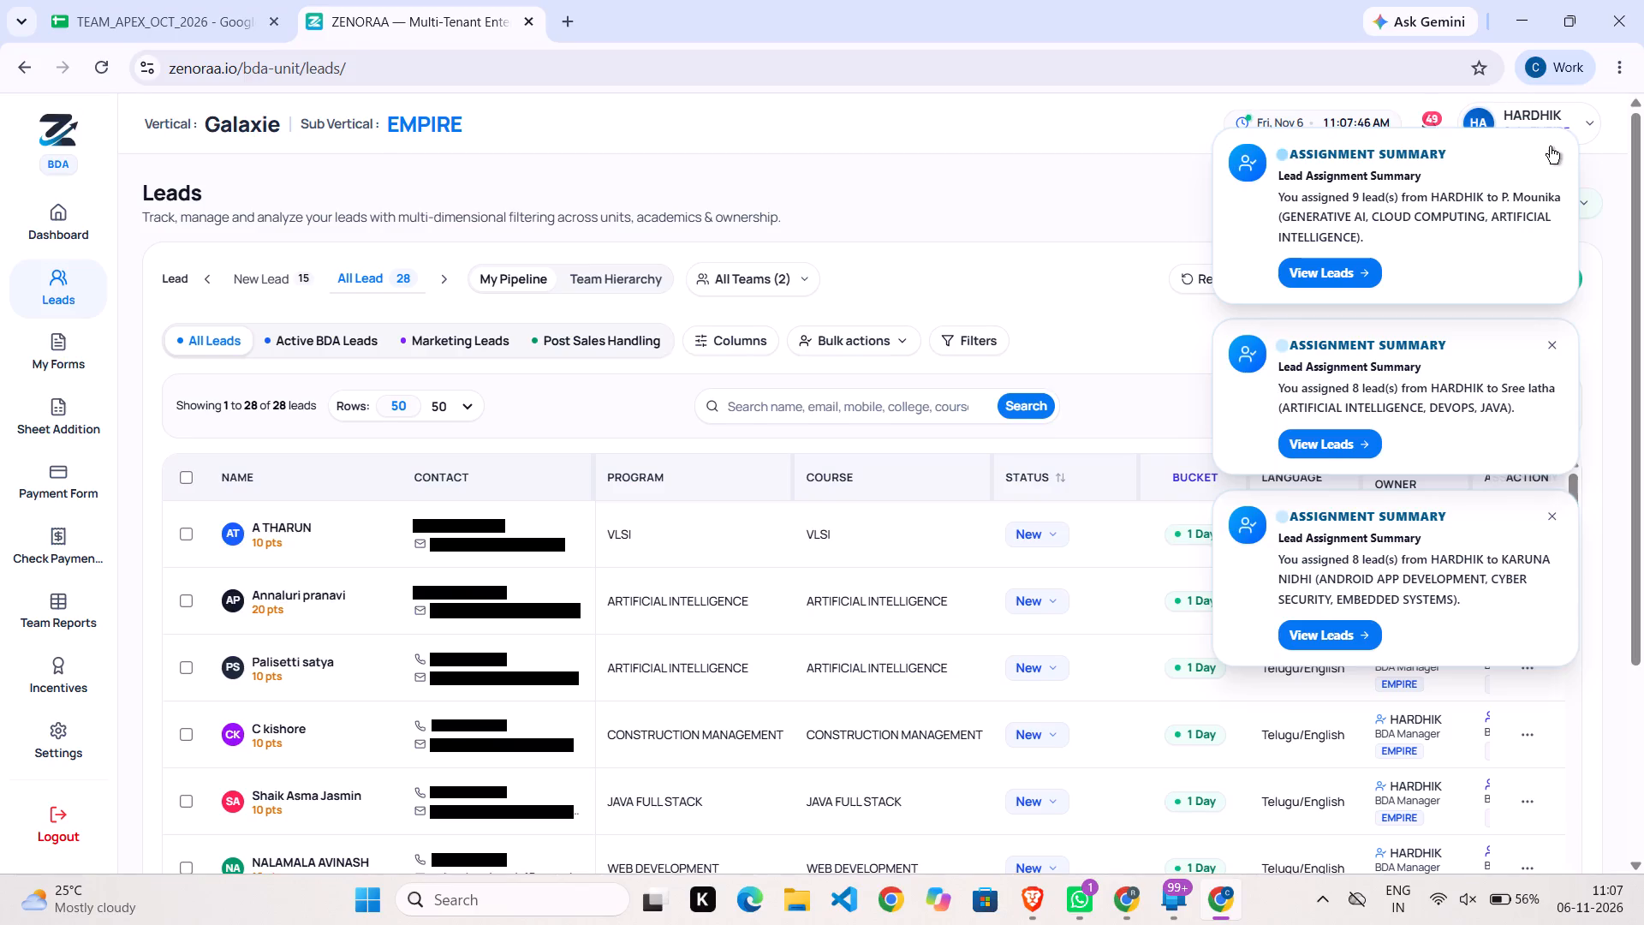
click(1550, 146)
click(1550, 146)
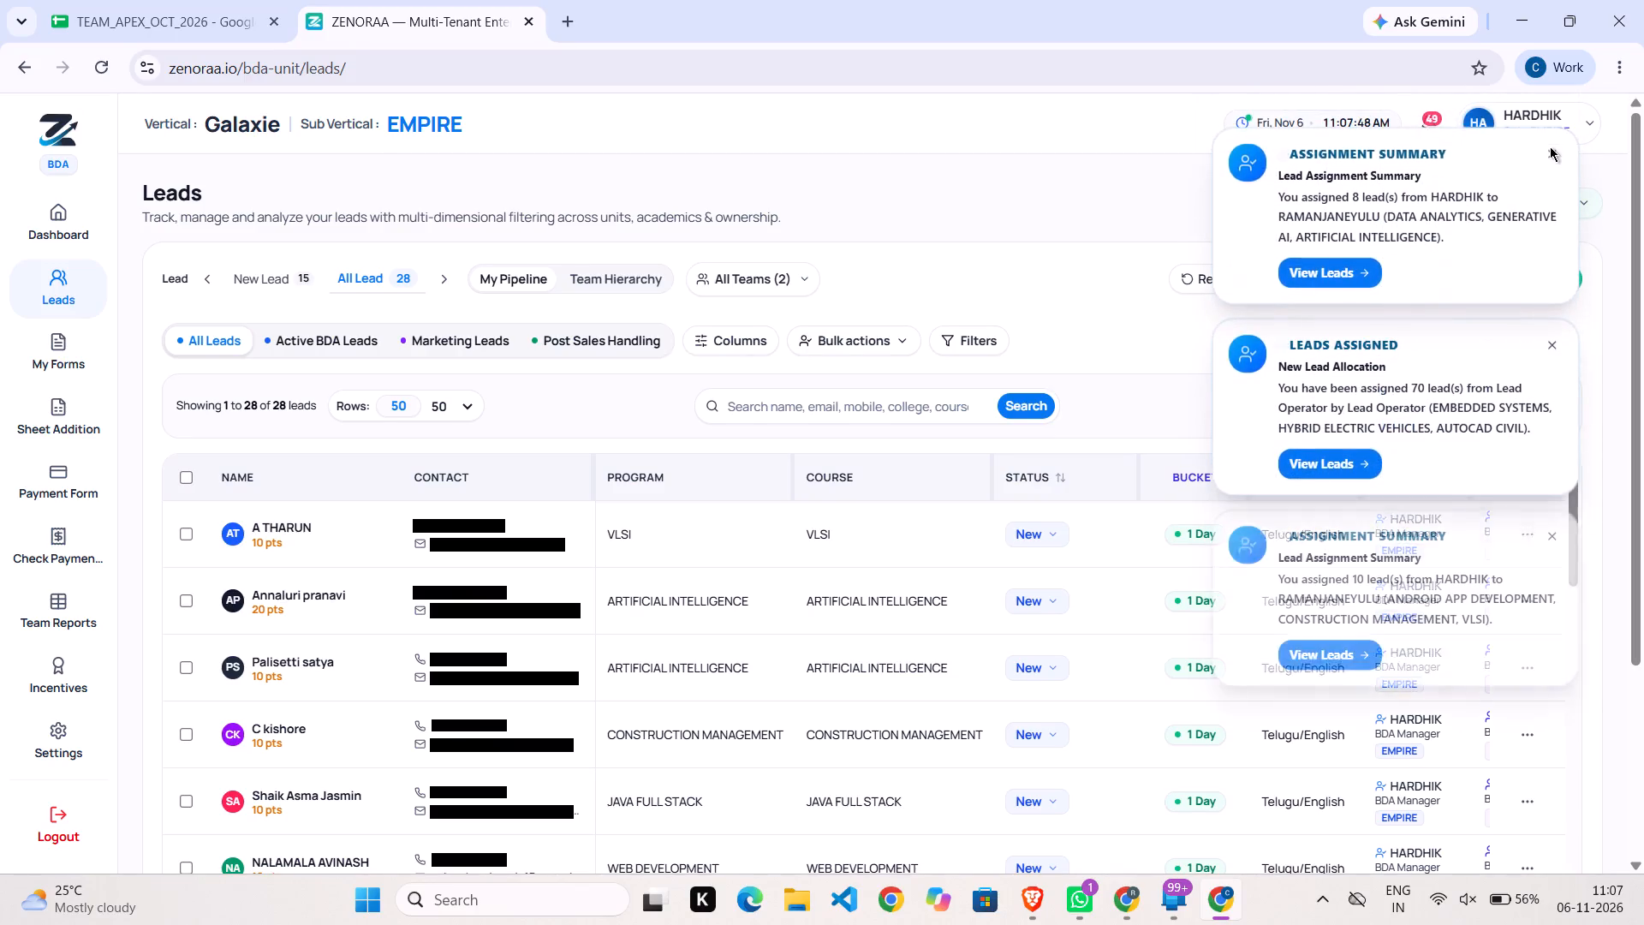
click(1550, 146)
click(1549, 147)
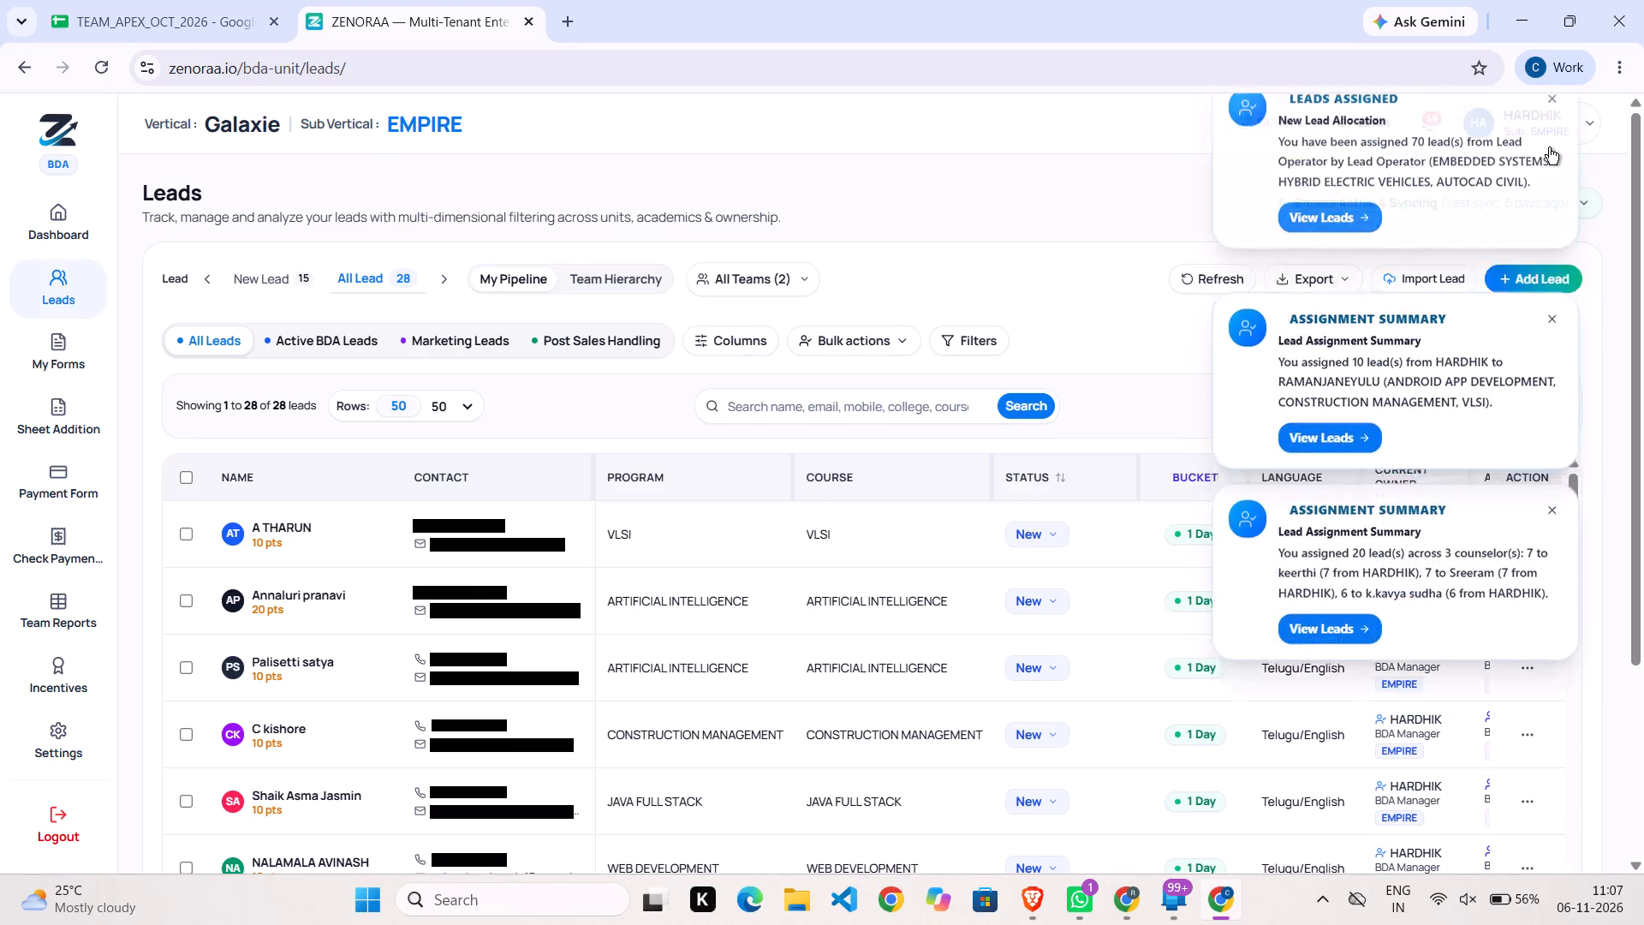
click(1549, 147)
click(1549, 147)
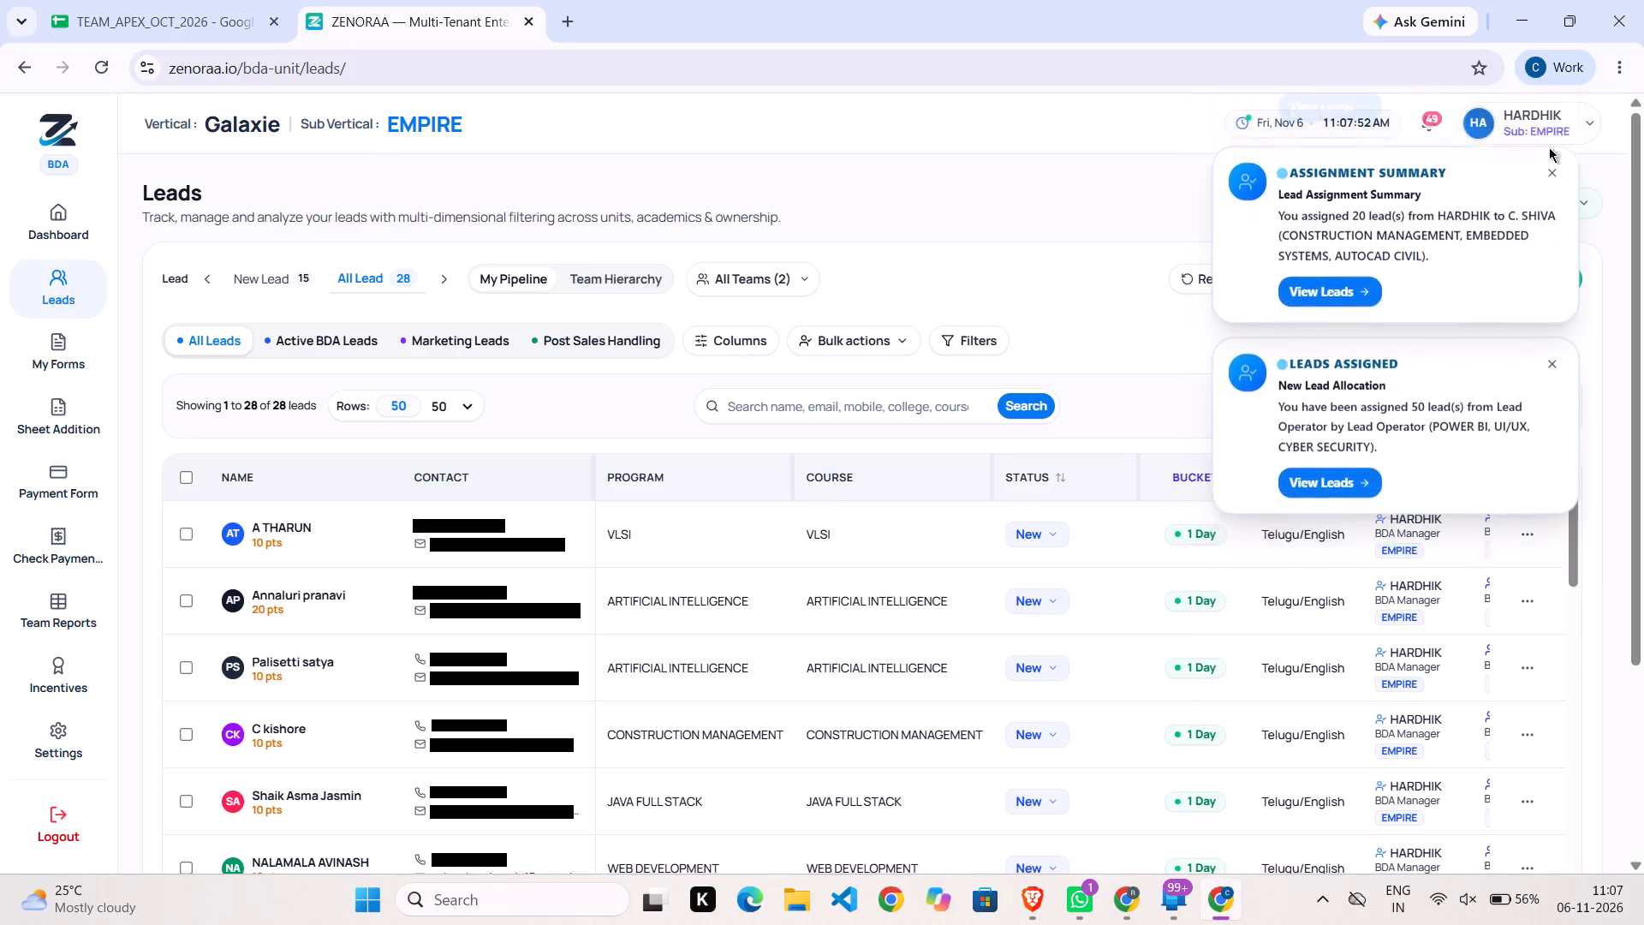
click(1549, 147)
click(1549, 147)
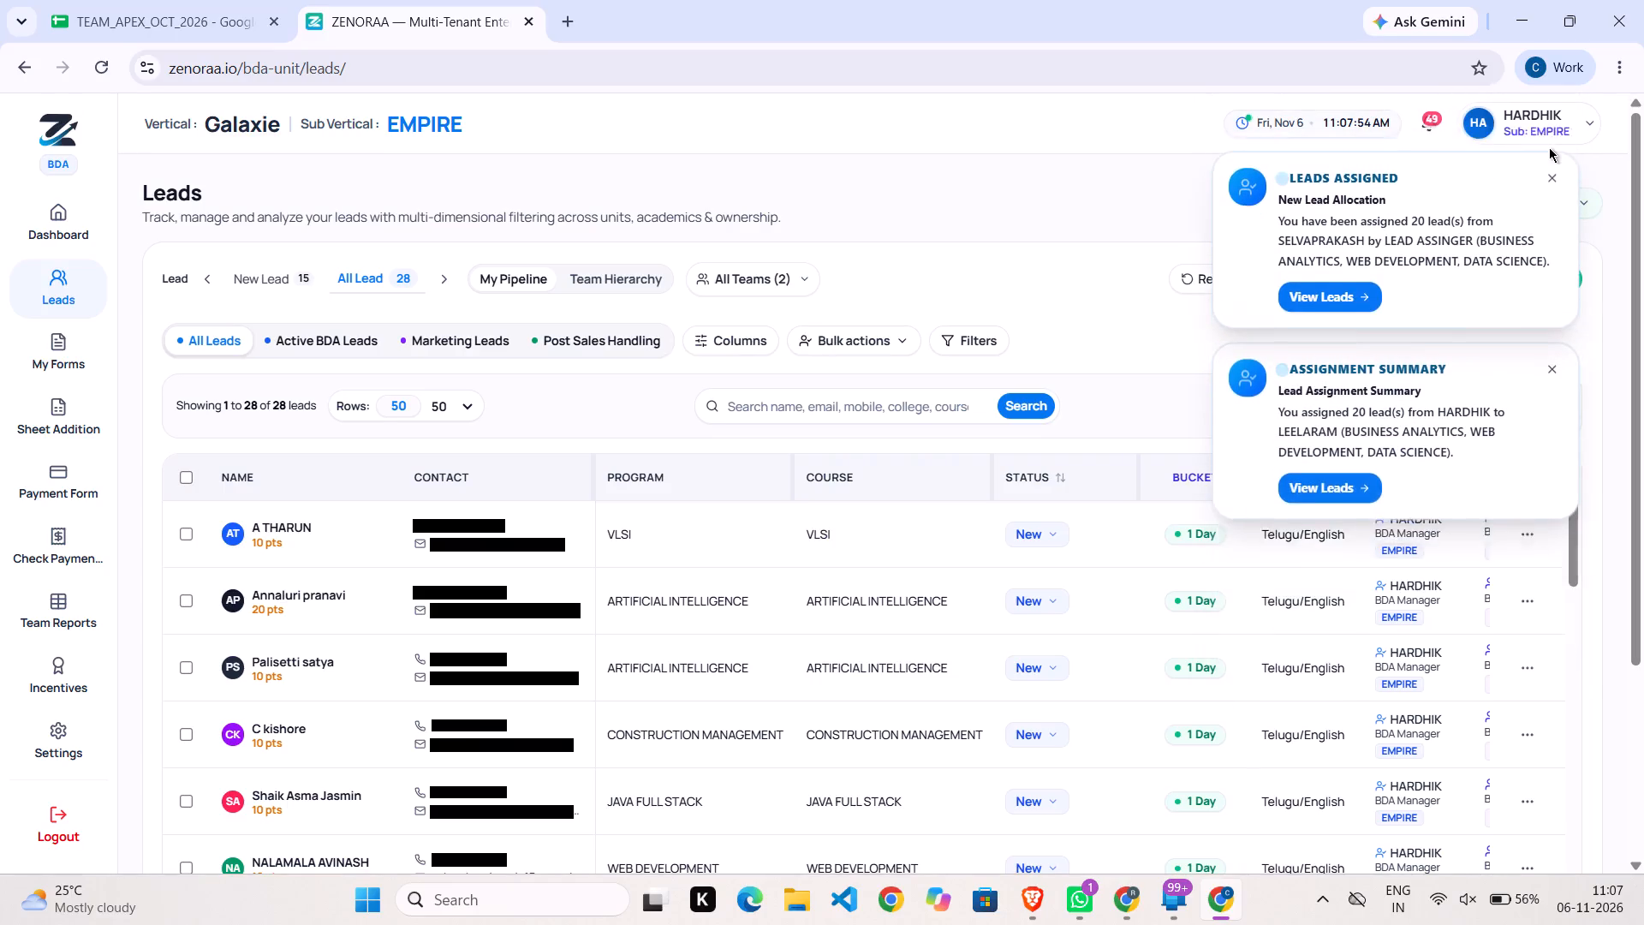
click(1549, 147)
click(1549, 147)
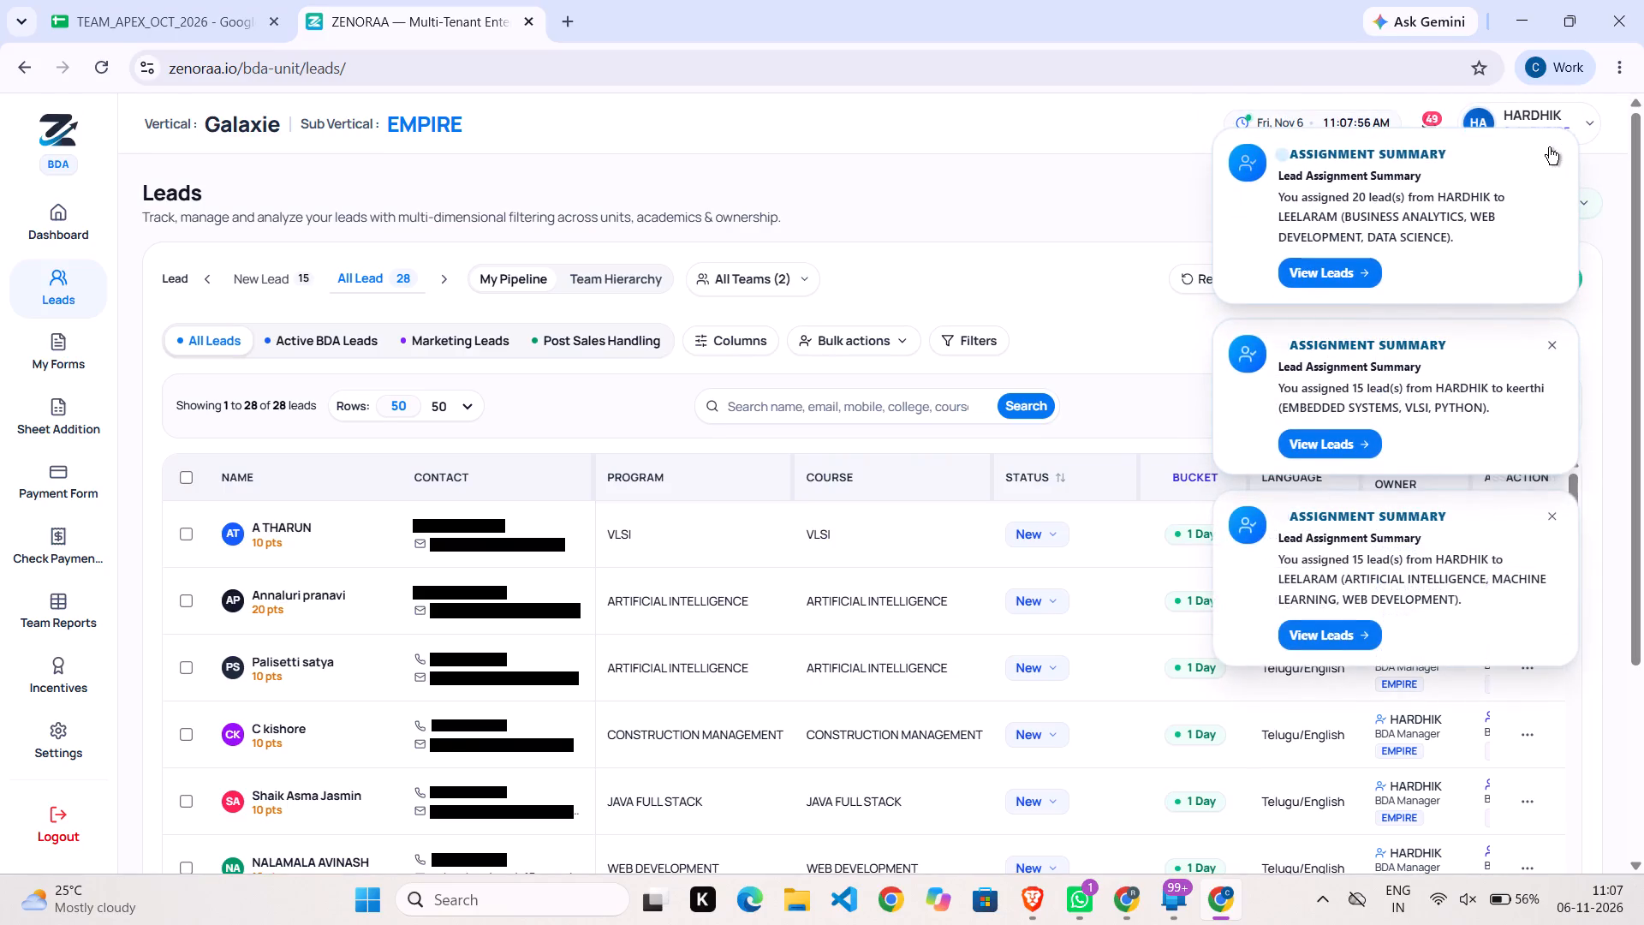
click(1549, 147)
click(1549, 147)
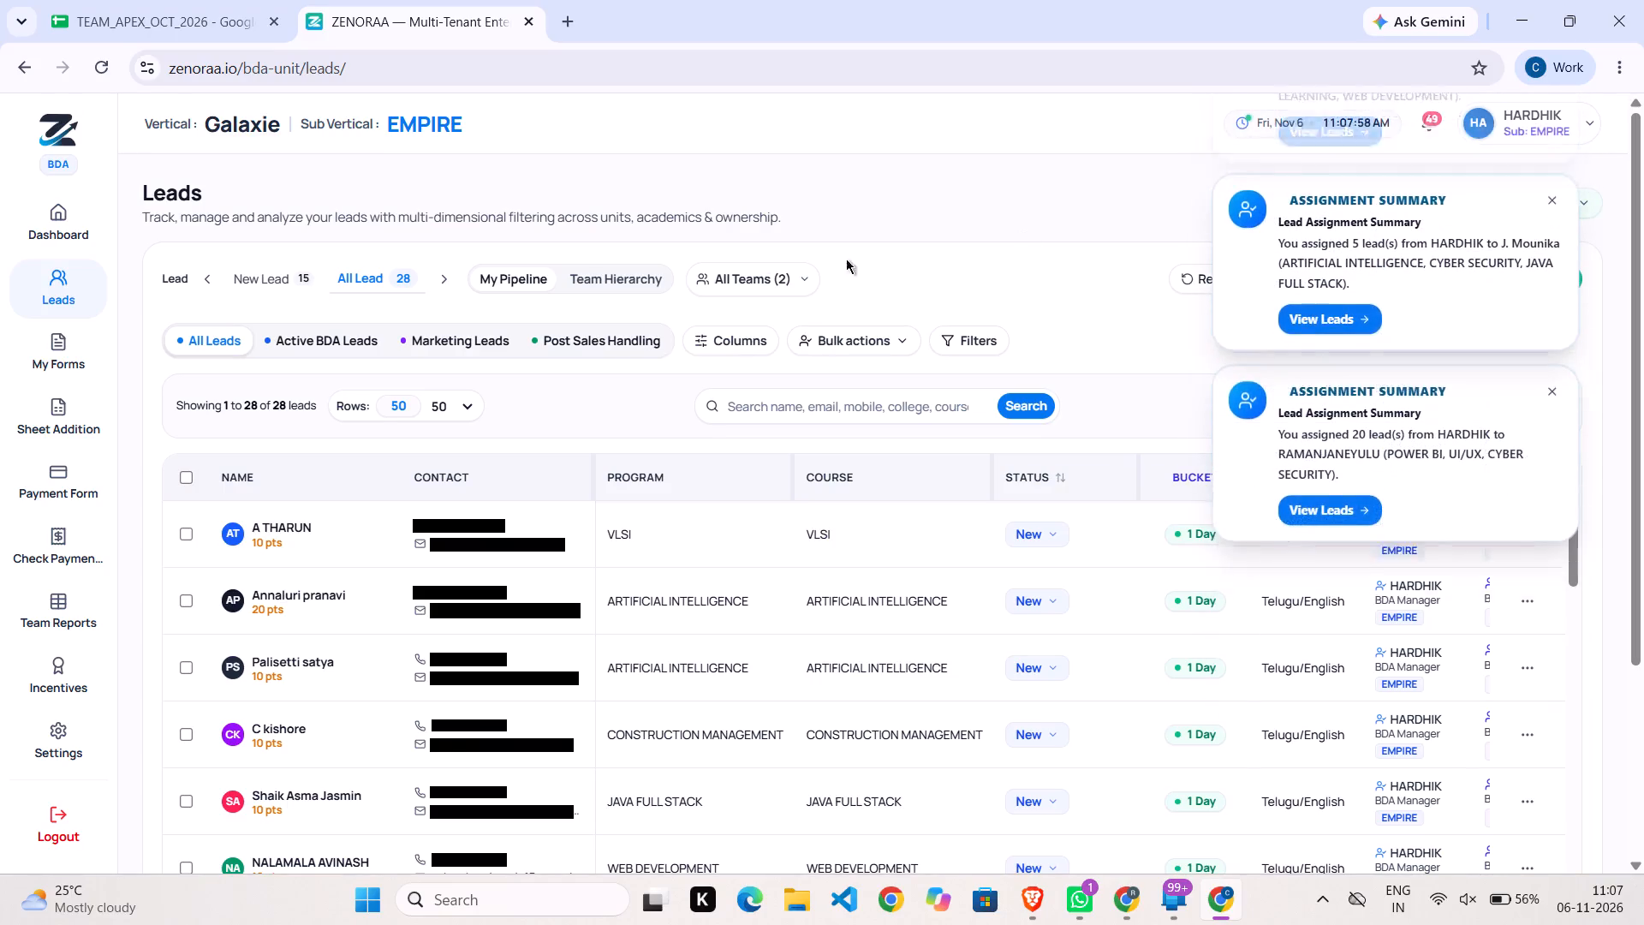
Switch the leads list to the Team Hierarchy view and filter it by status New.
click(640, 281)
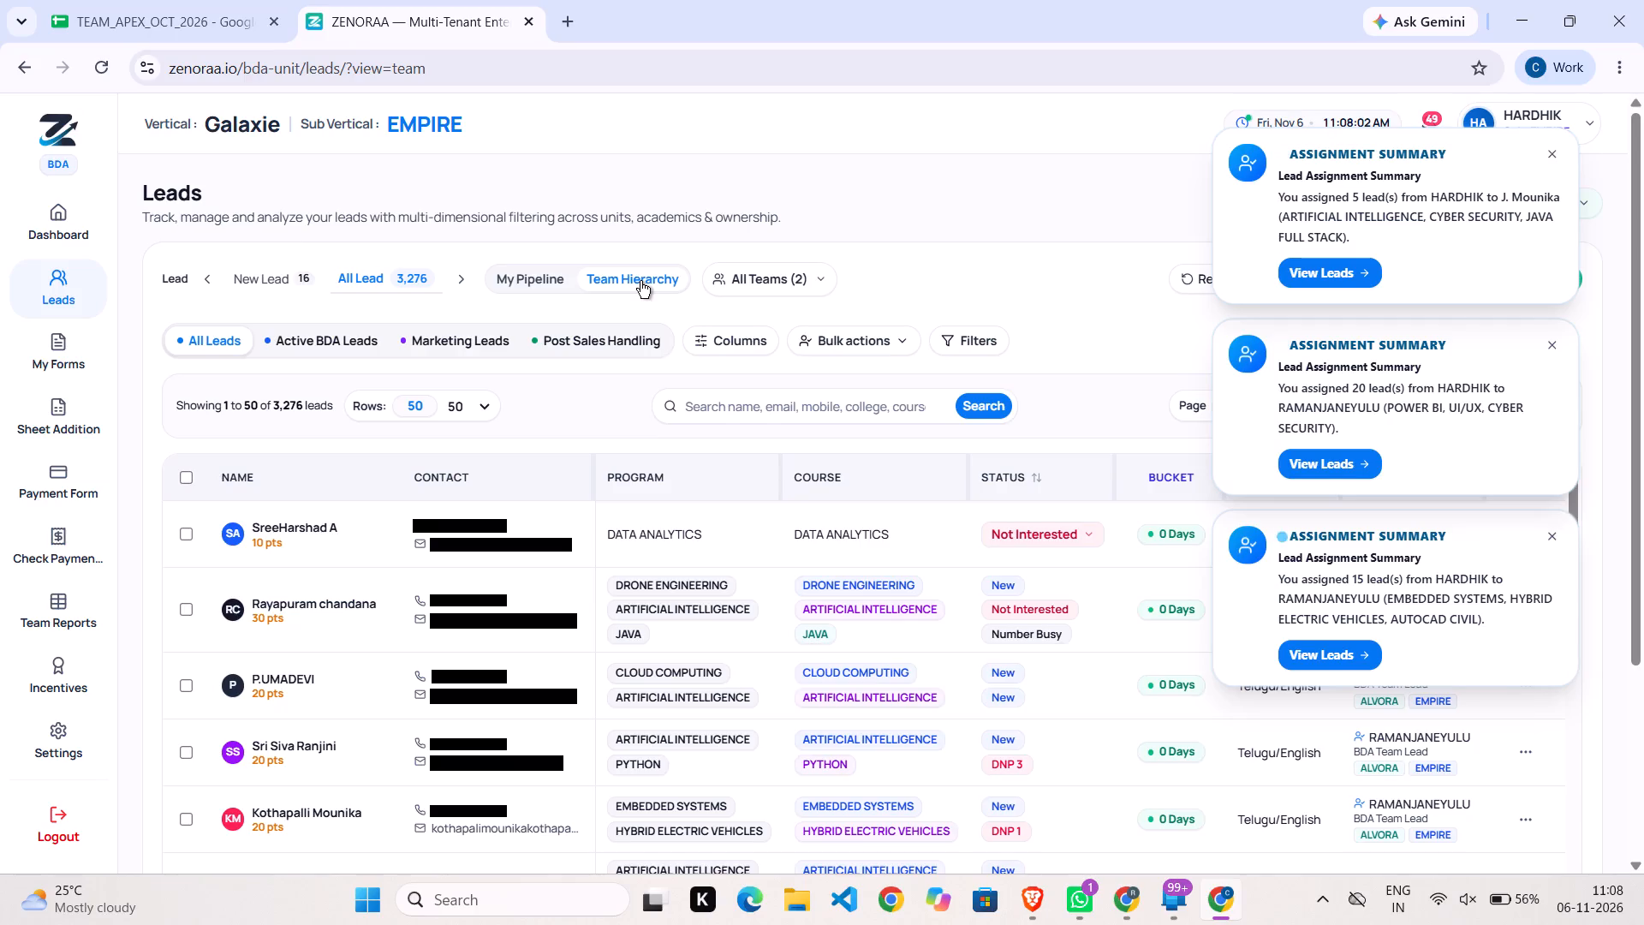
click(976, 347)
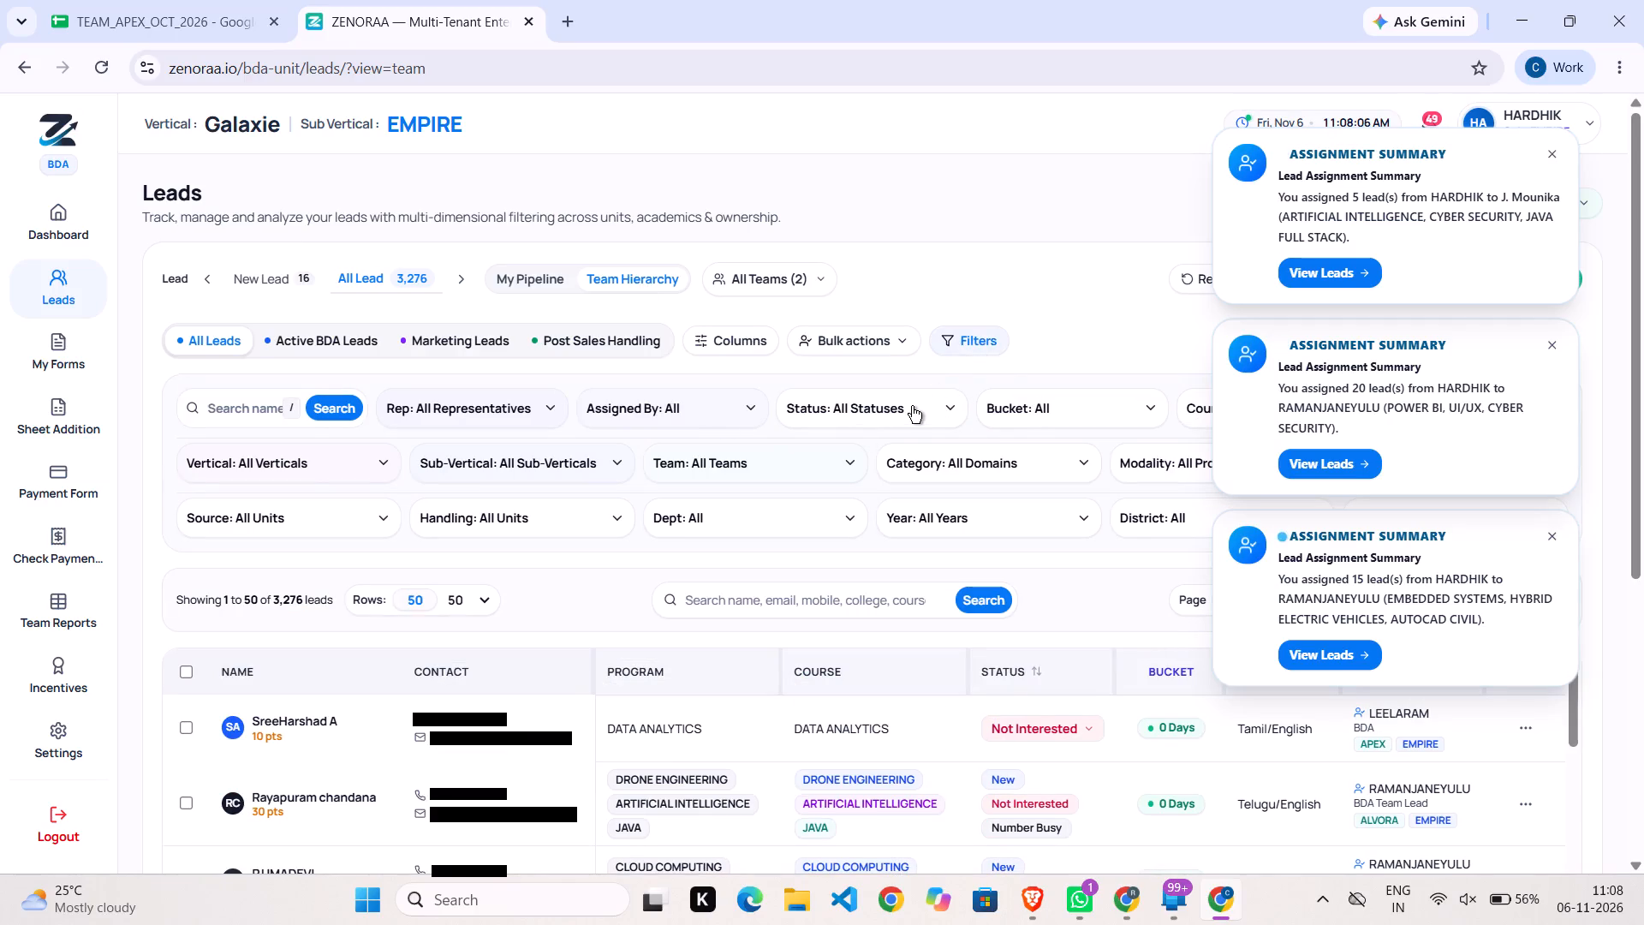
click(912, 406)
click(852, 559)
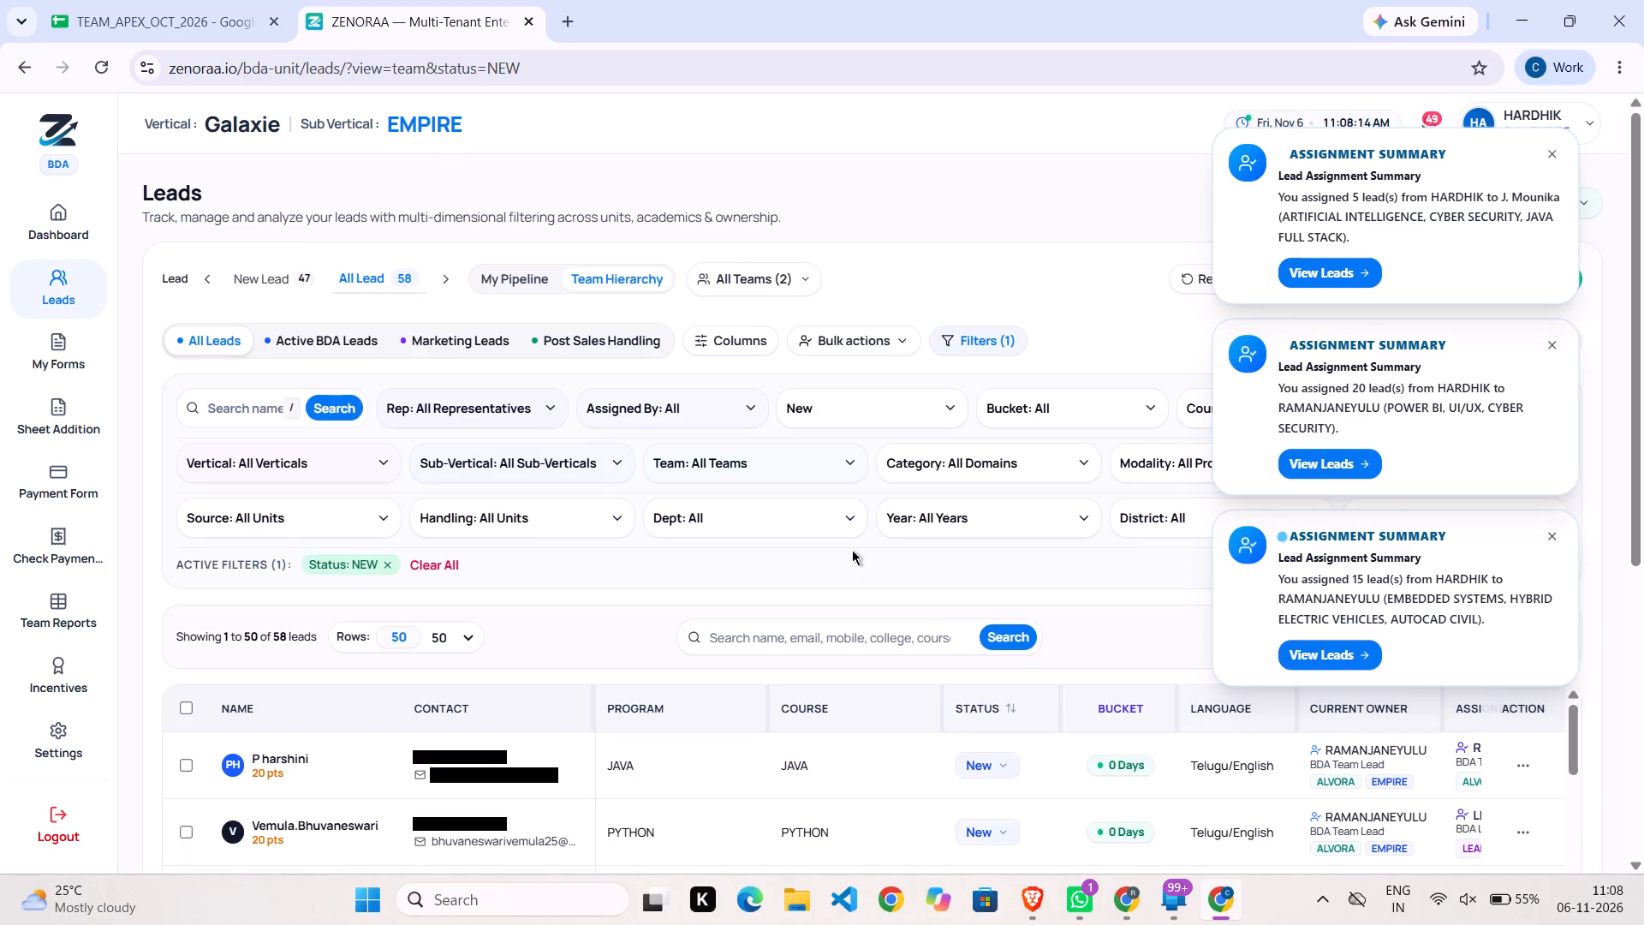
Look through the team's New leads, examining their courses, buckets and current owners.
scroll(867, 469, down, 5)
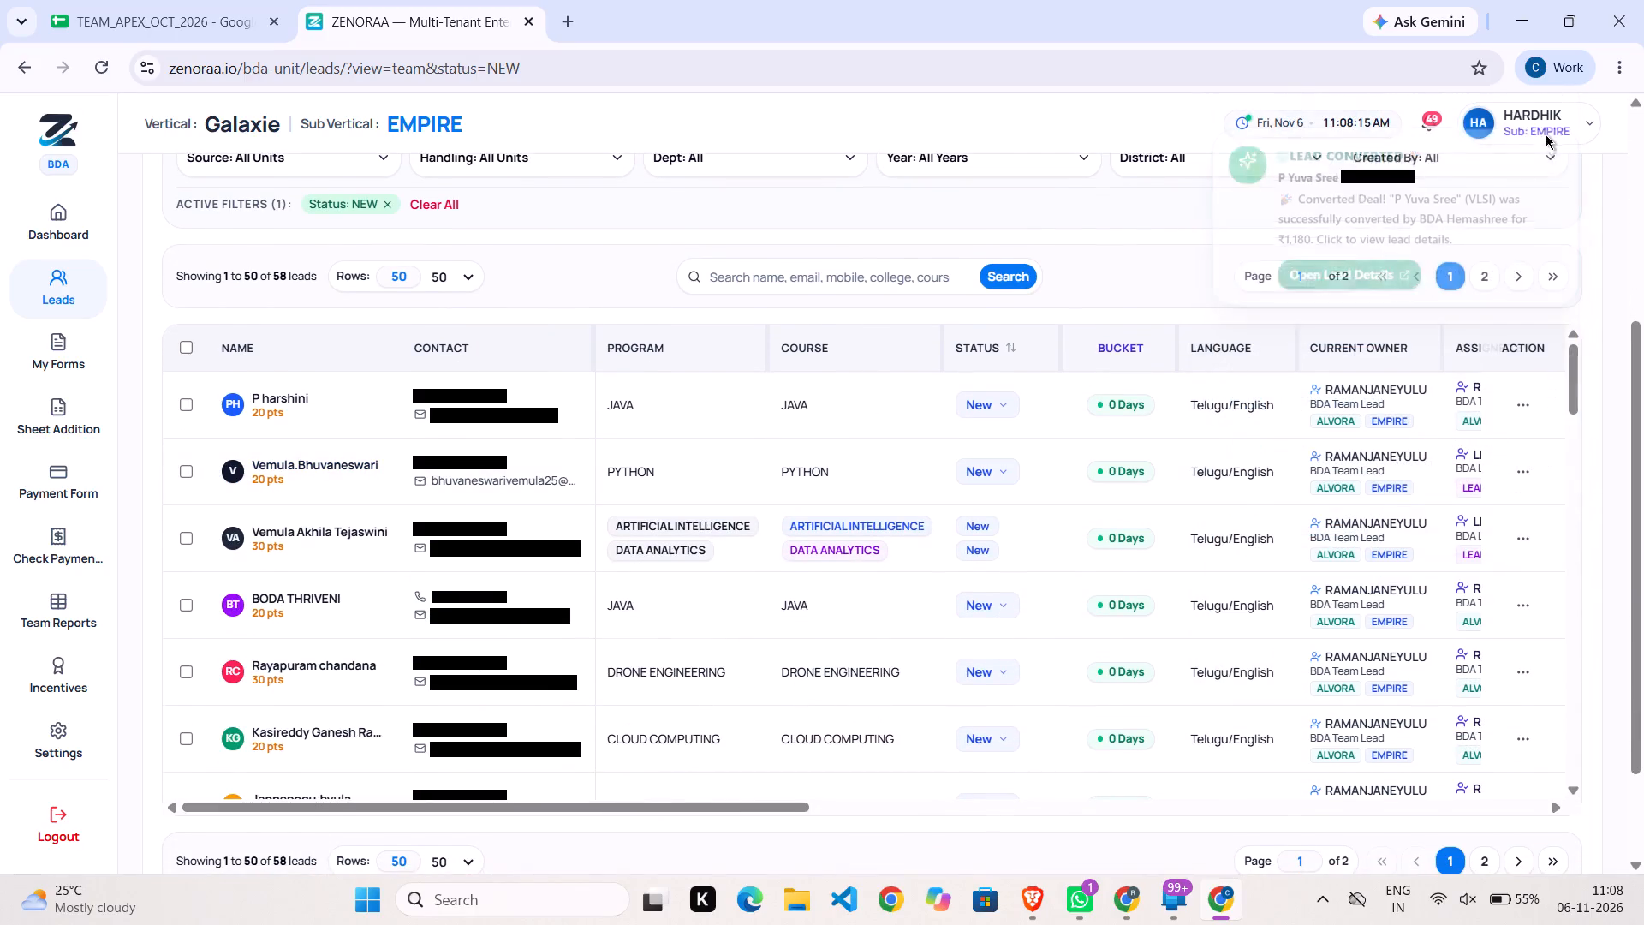
scroll(801, 710, down, 1)
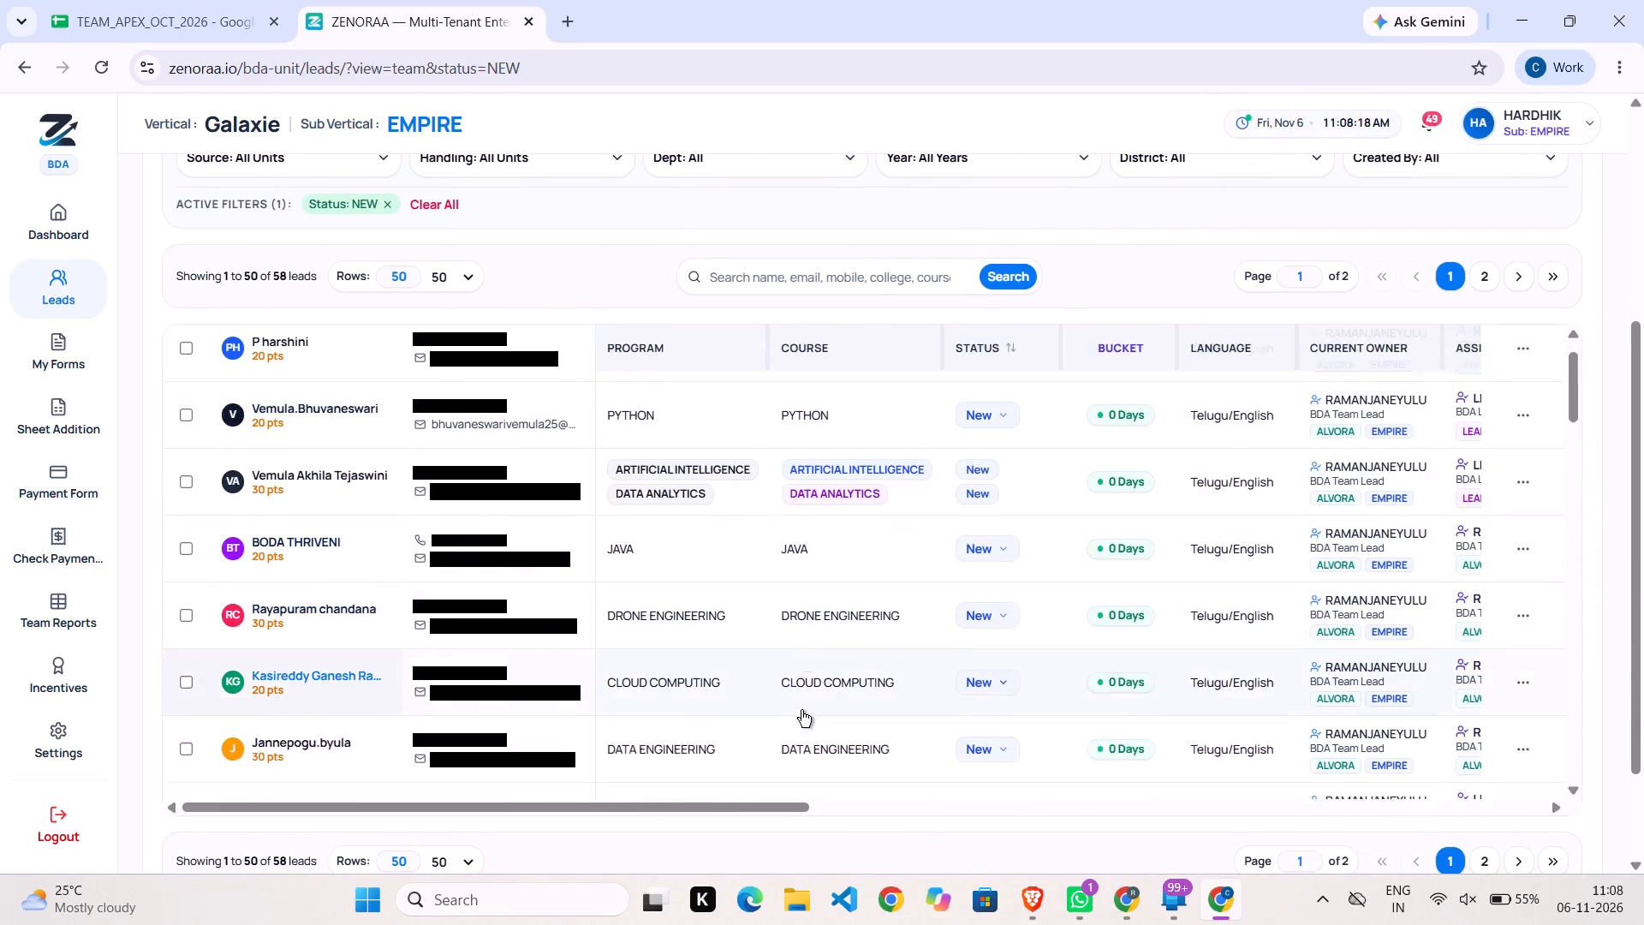
scroll(801, 710, down, 7)
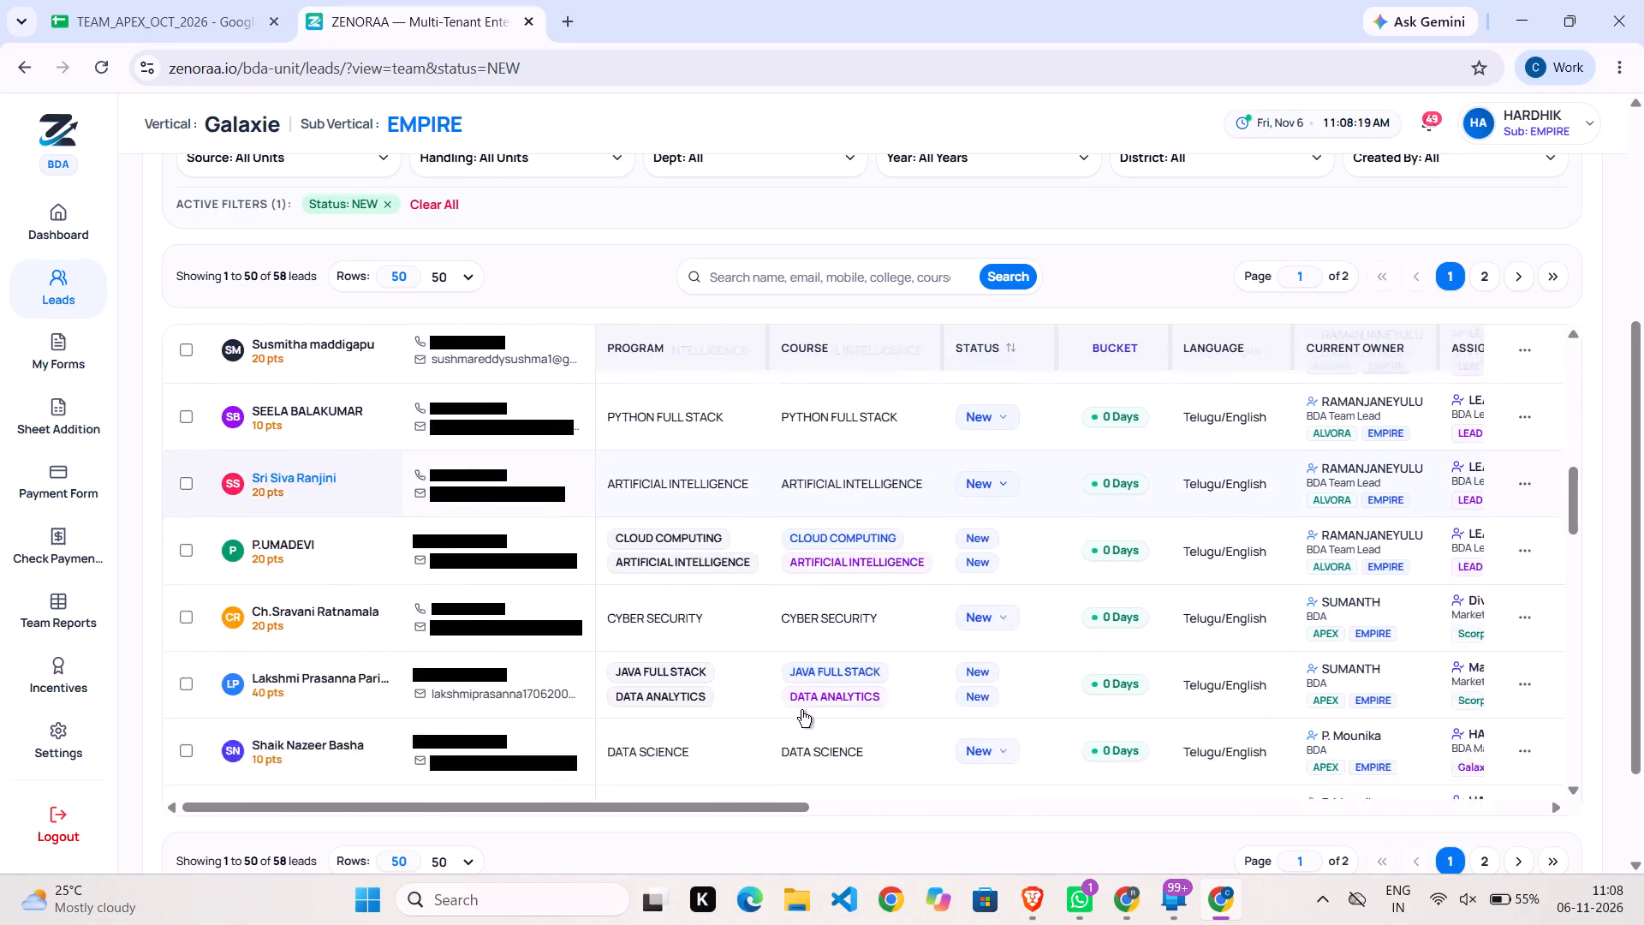
scroll(801, 710, down, 4)
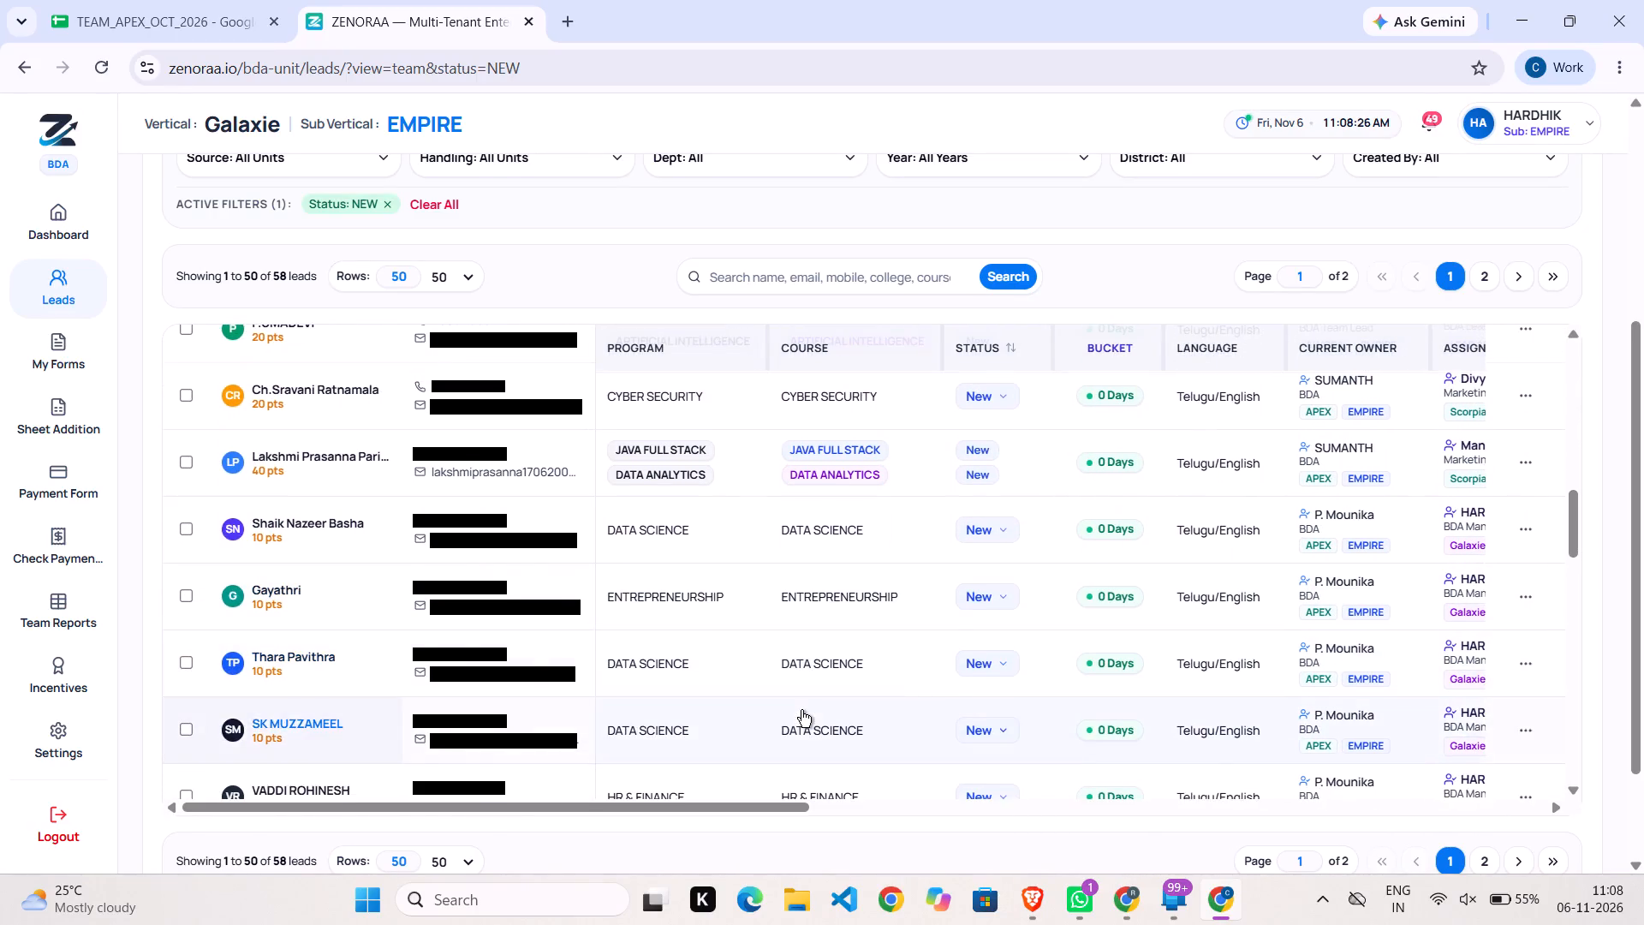
scroll(801, 710, down, 6)
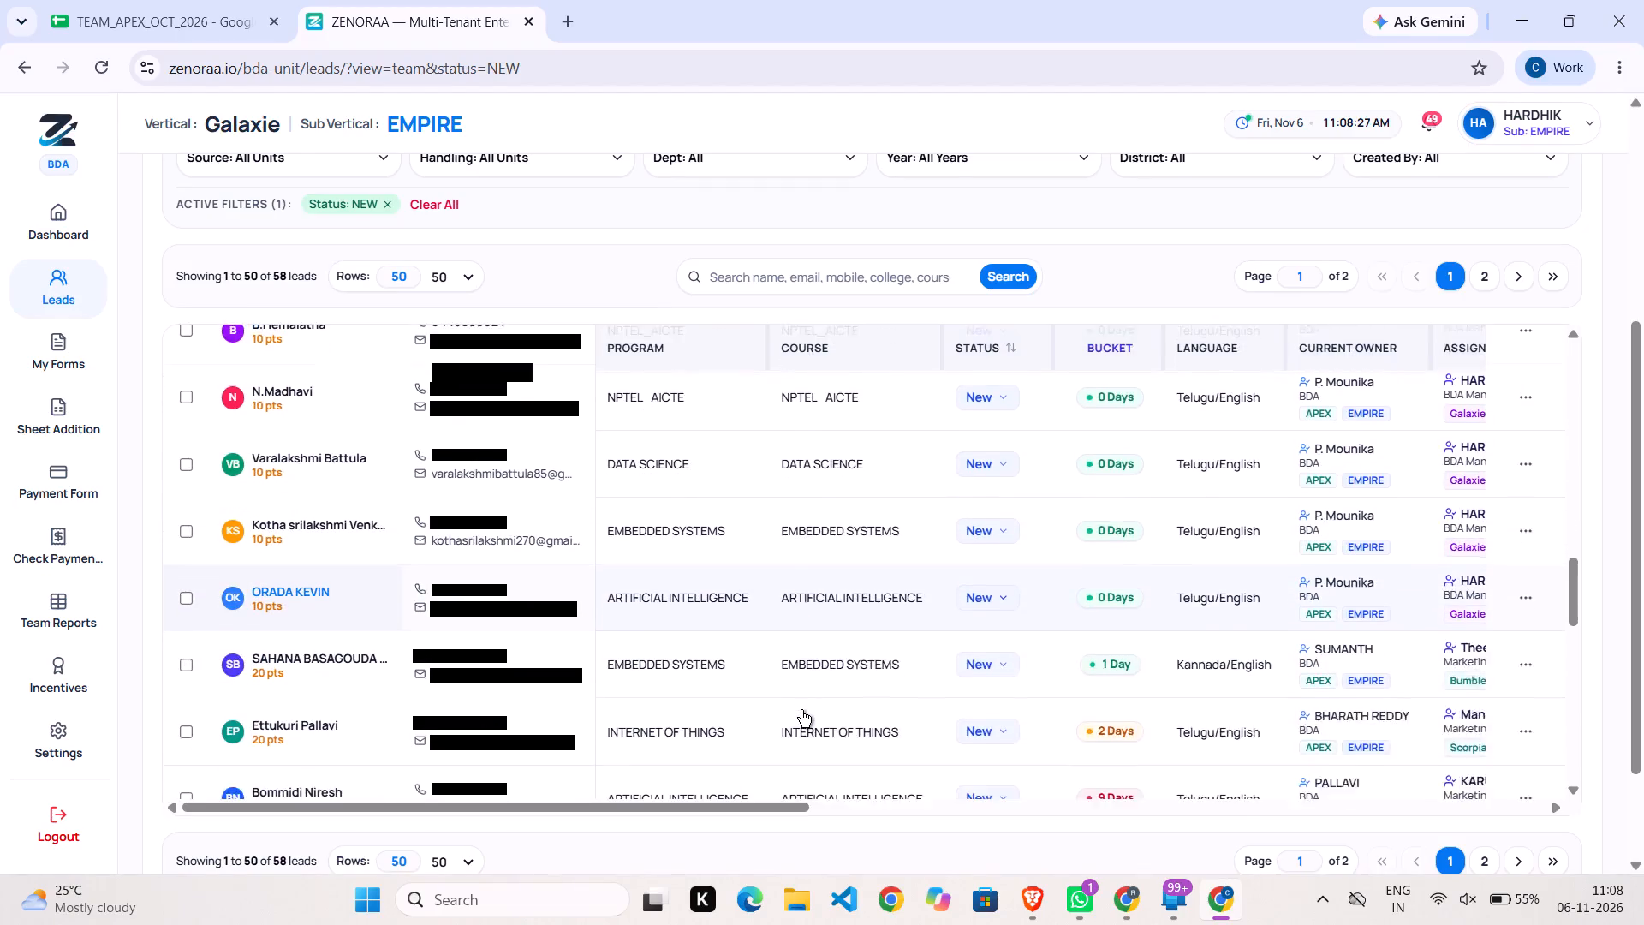
scroll(801, 710, down, 2)
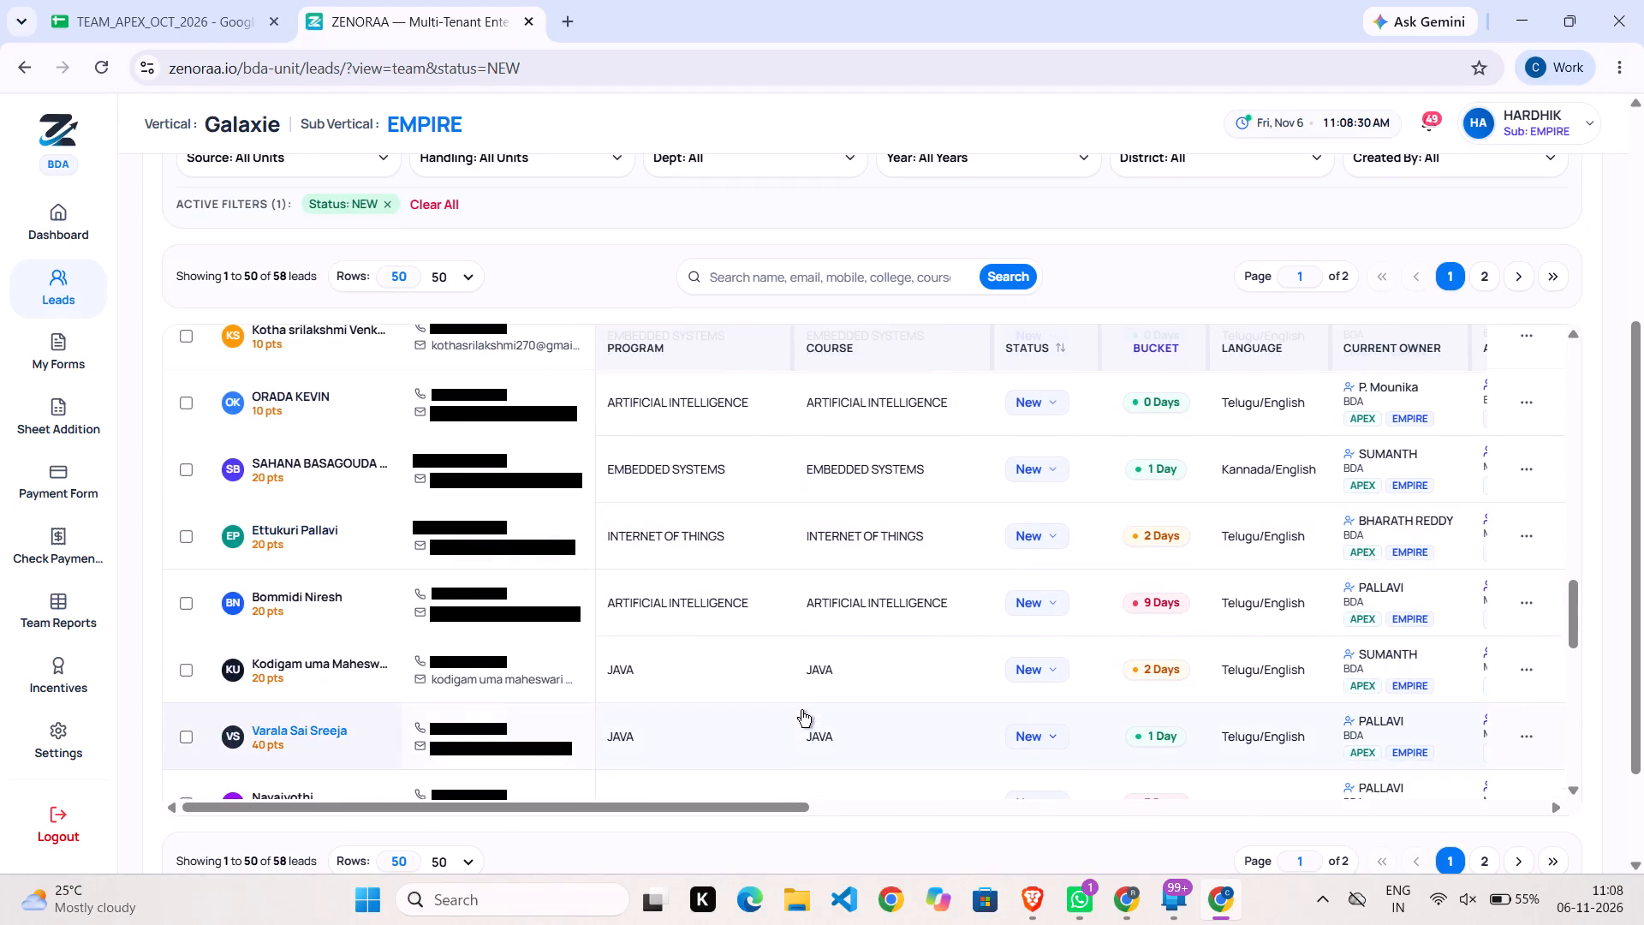
scroll(801, 710, down, 3)
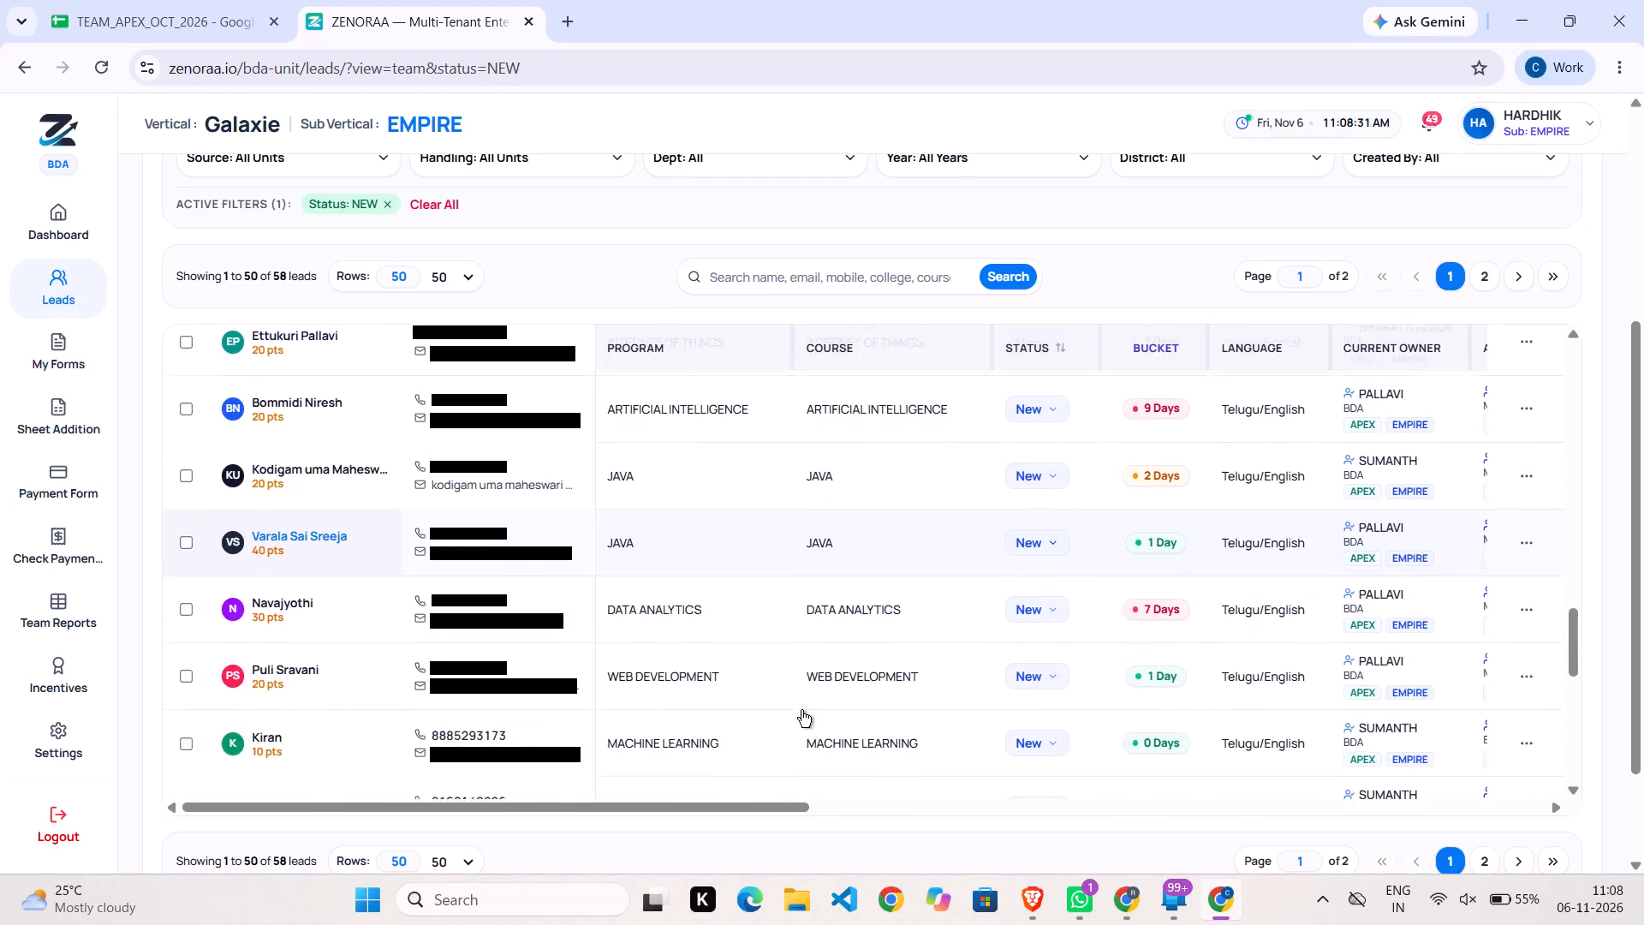
scroll(801, 710, down, 8)
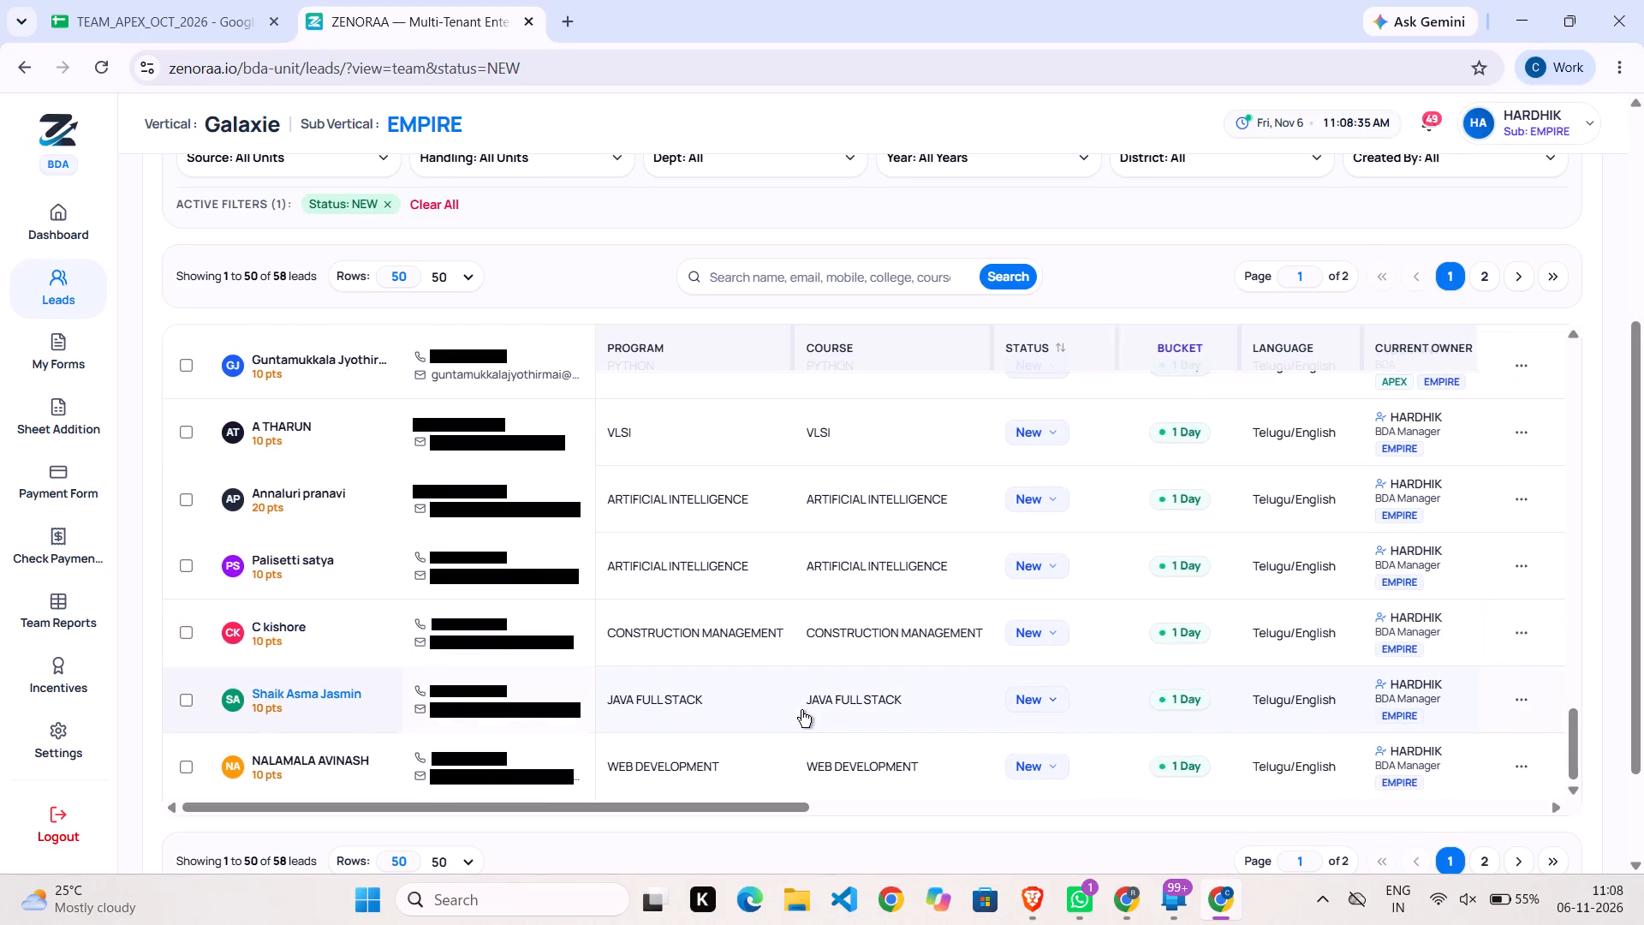
scroll(801, 710, up, 11)
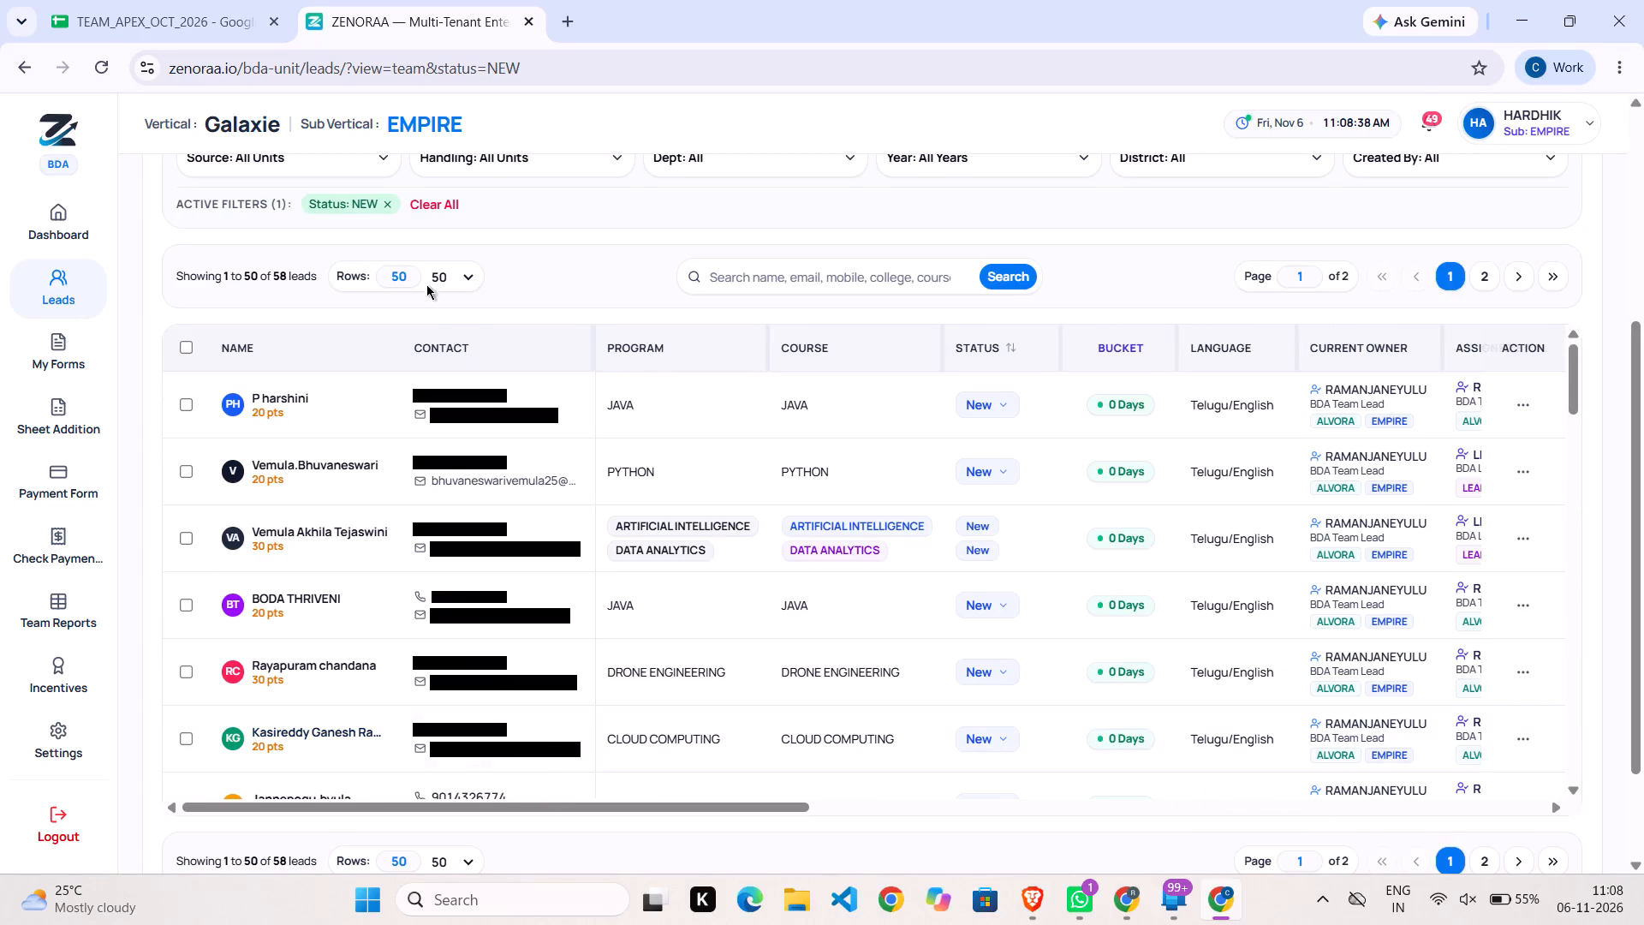
Set the leads list to show 10 rows per page.
click(409, 271)
key(BackSpace)
key(BackSpace)
text(10)
key(Return)
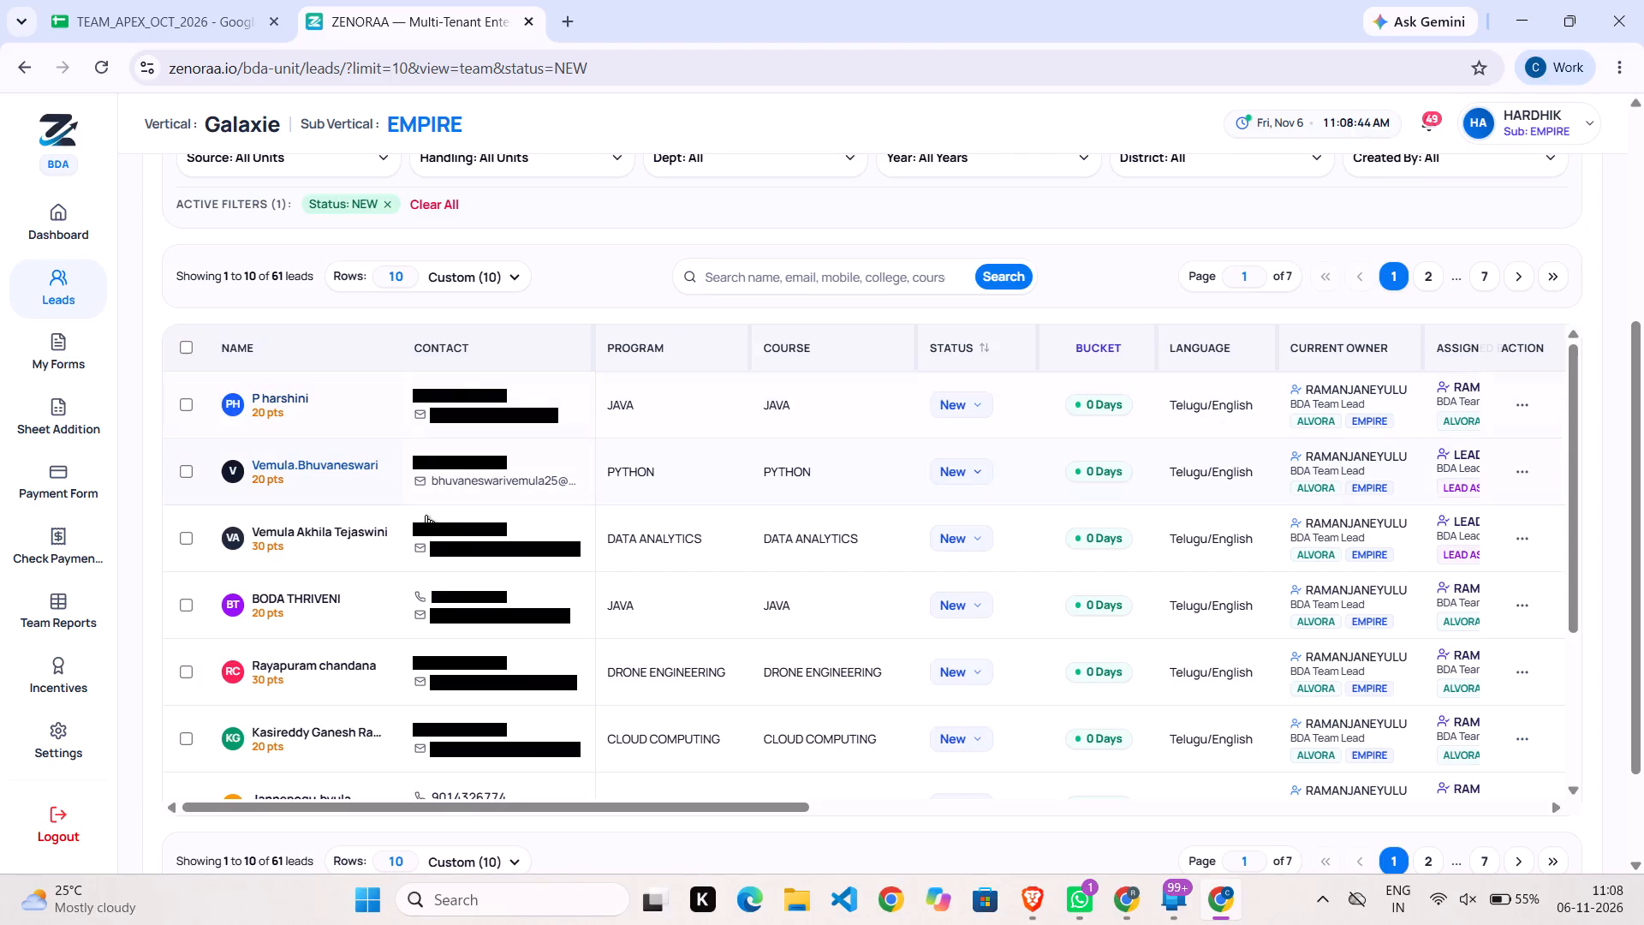
Select all ten New leads on the first page and assign them directly to team member Ranjith.
click(182, 351)
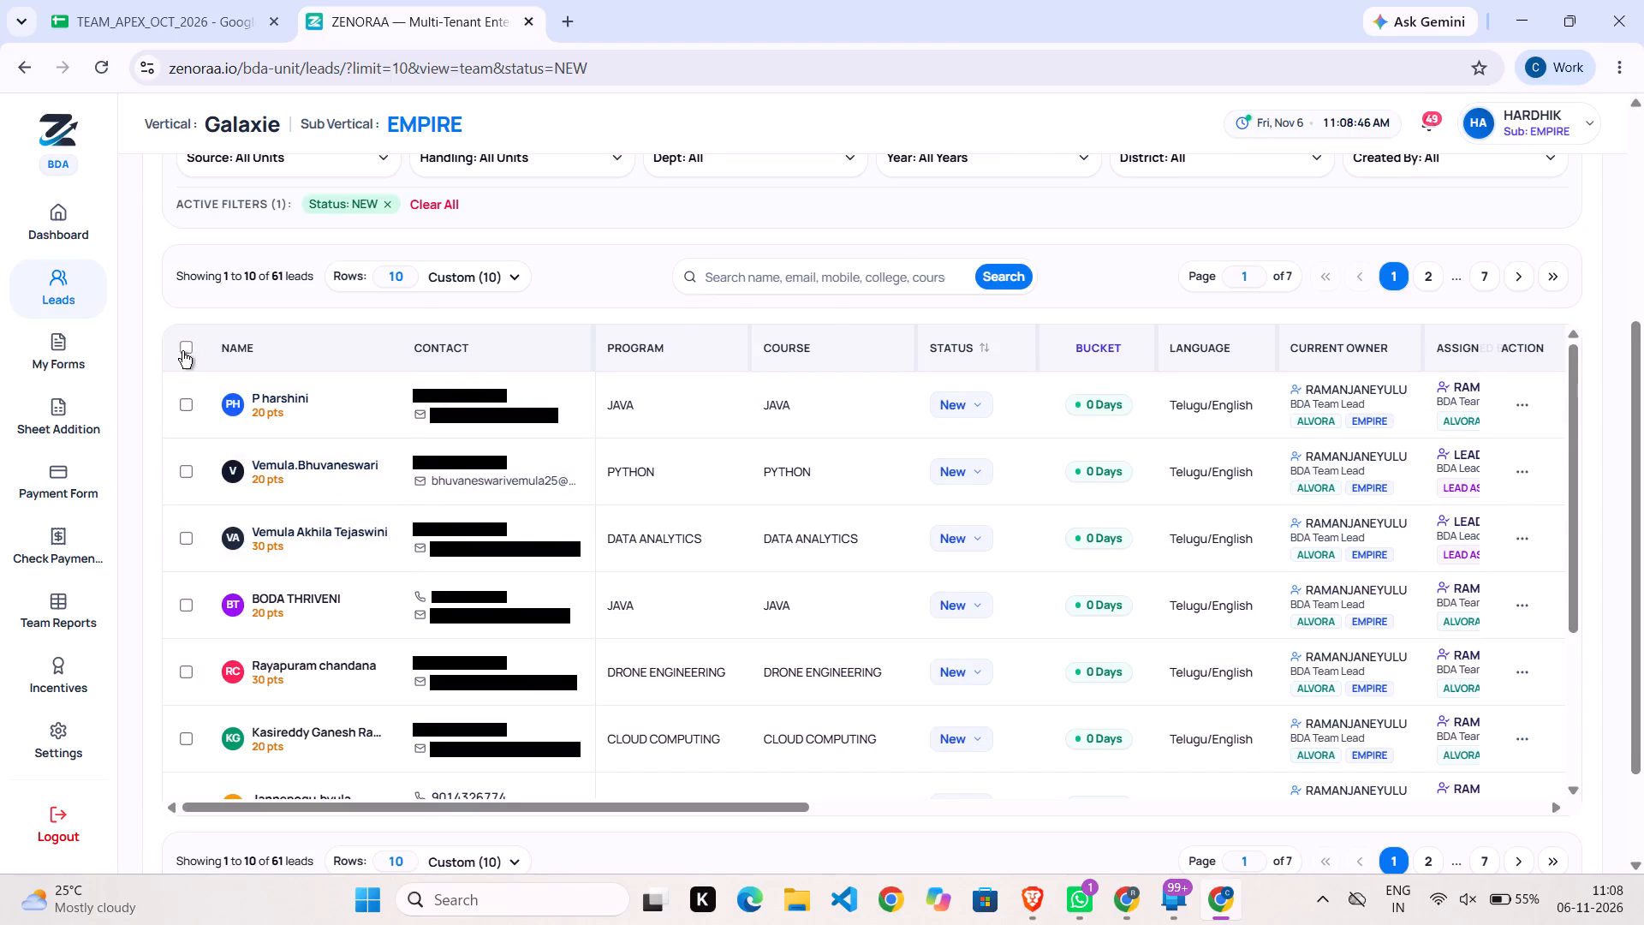
scroll(1125, 252, up, 4)
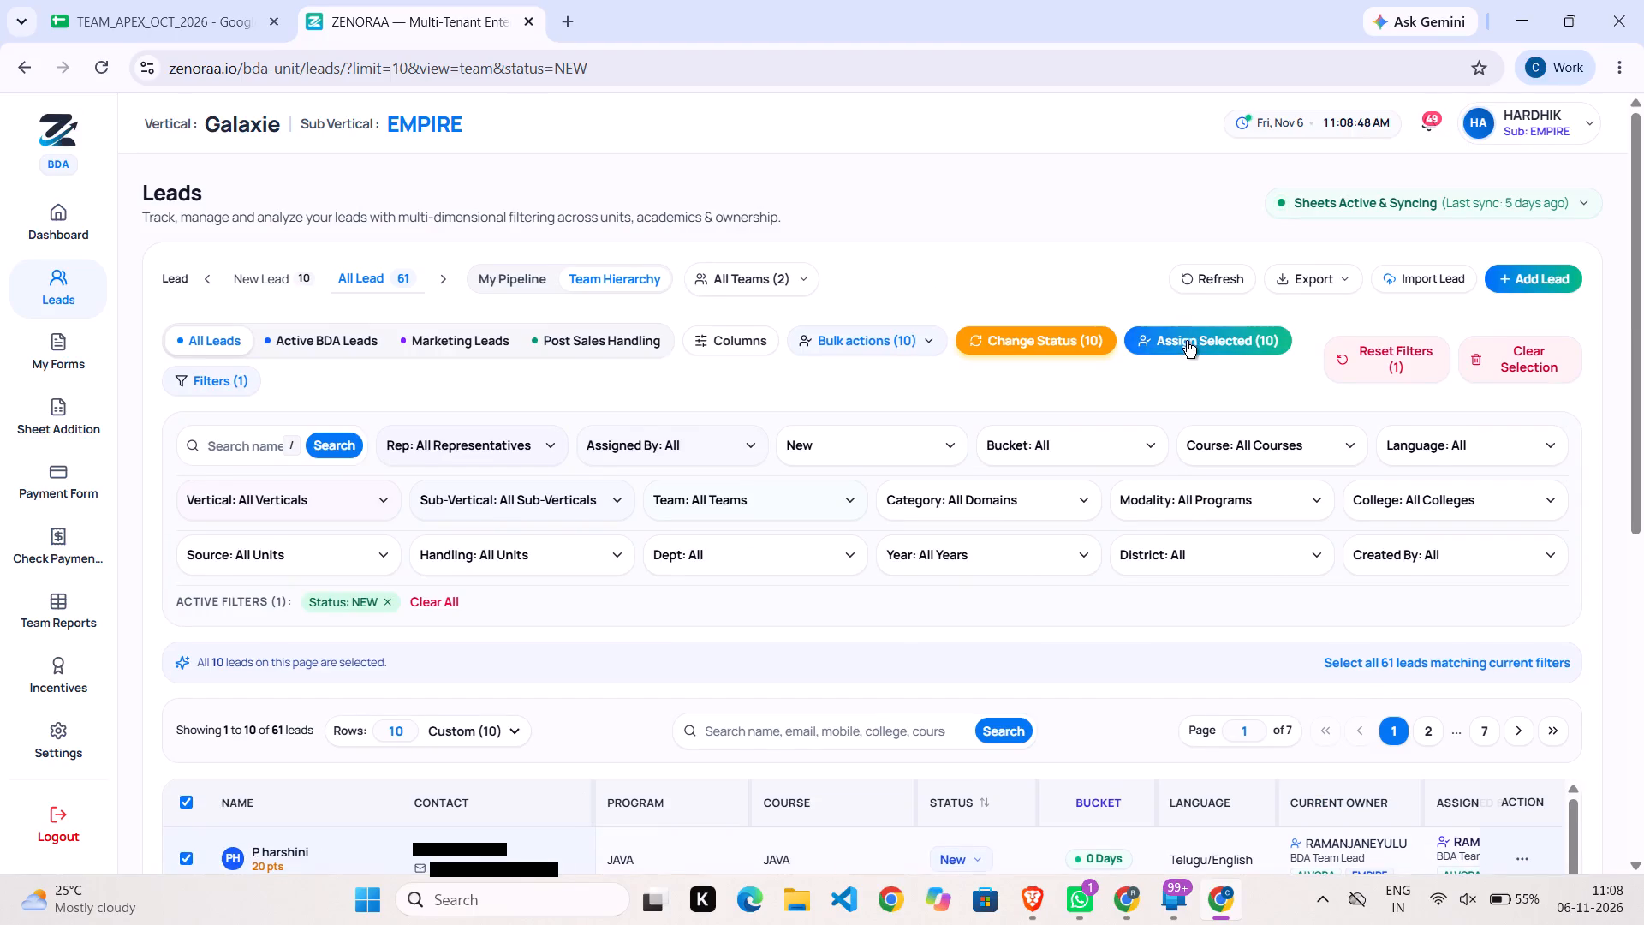
click(1187, 340)
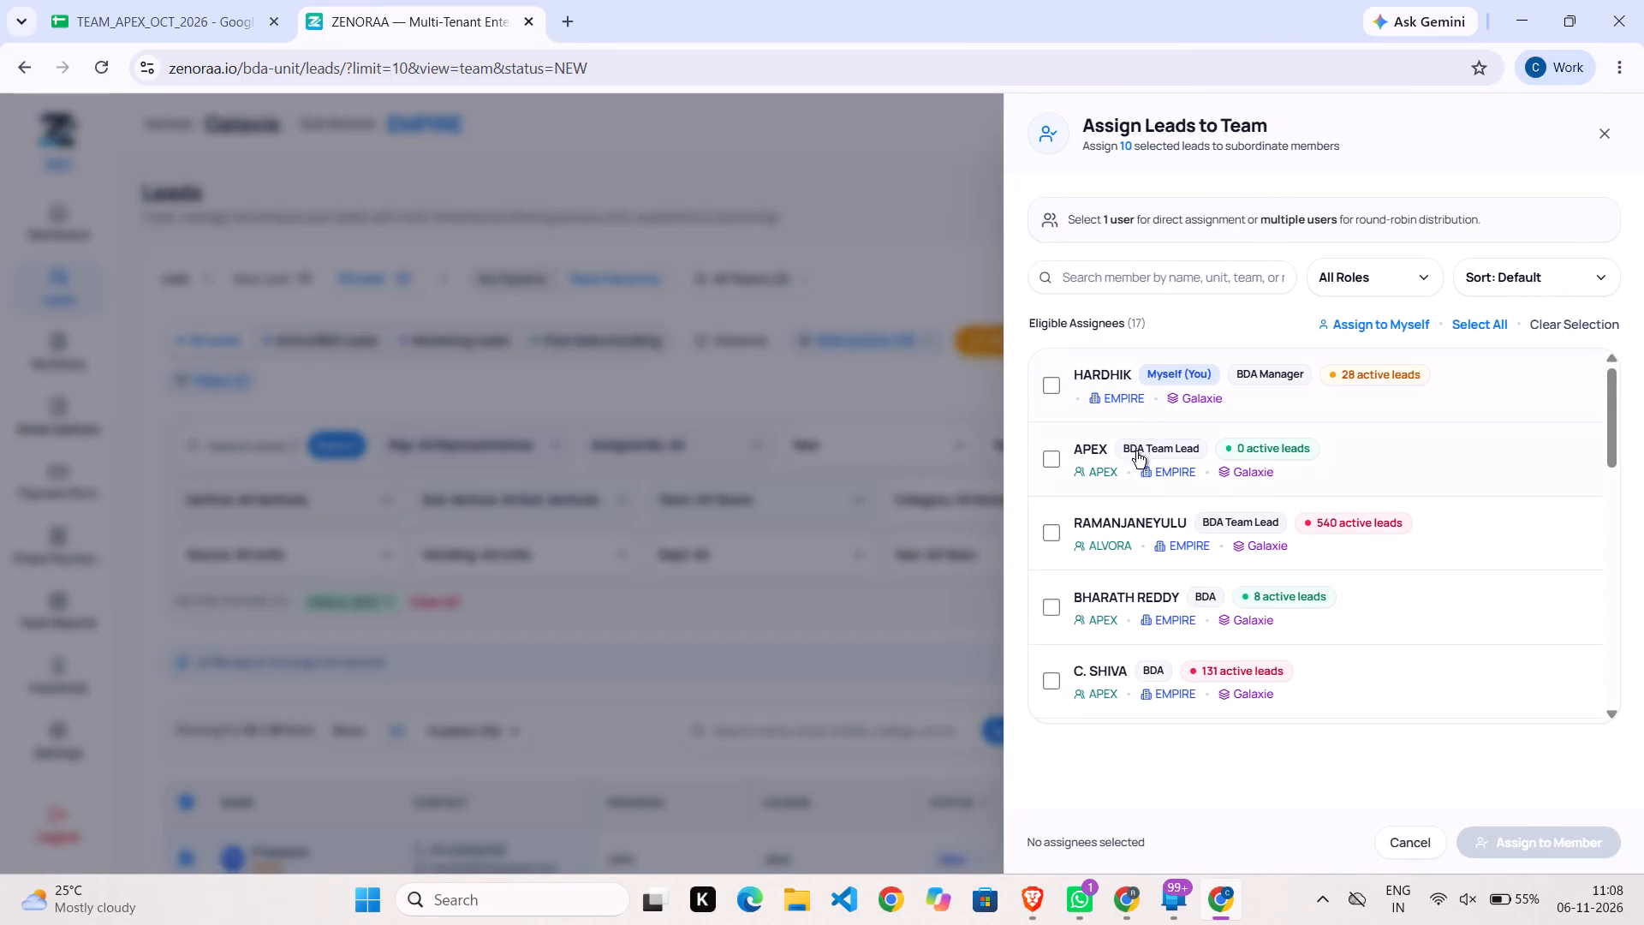
scroll(1136, 578, down, 2)
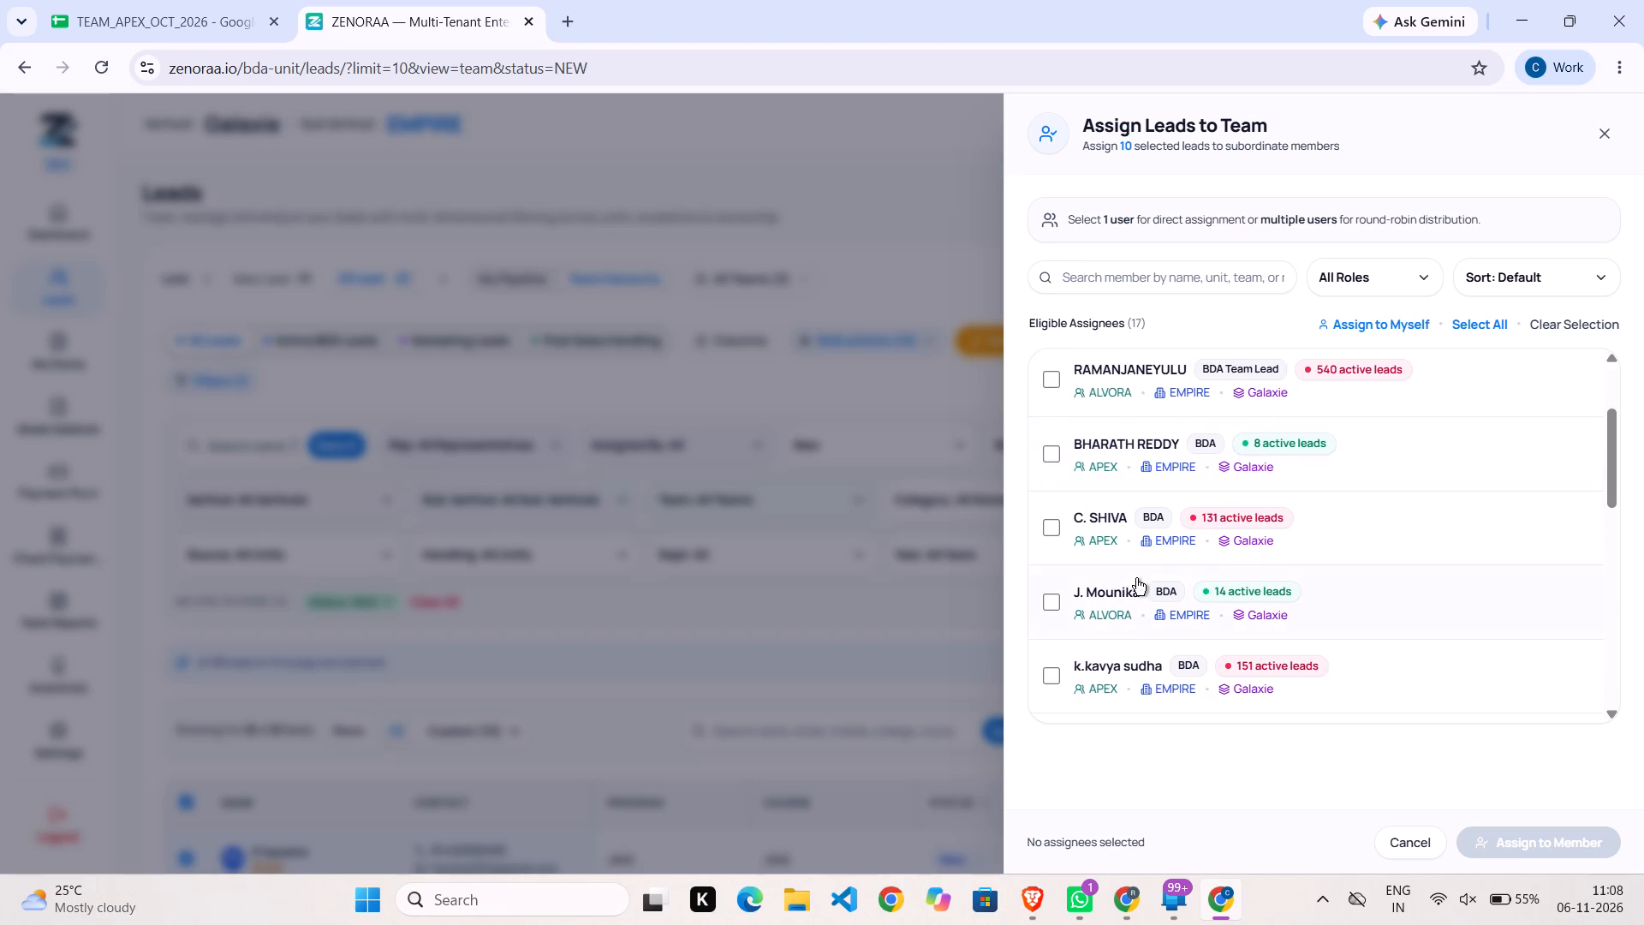
scroll(1136, 578, down, 2)
click(1156, 449)
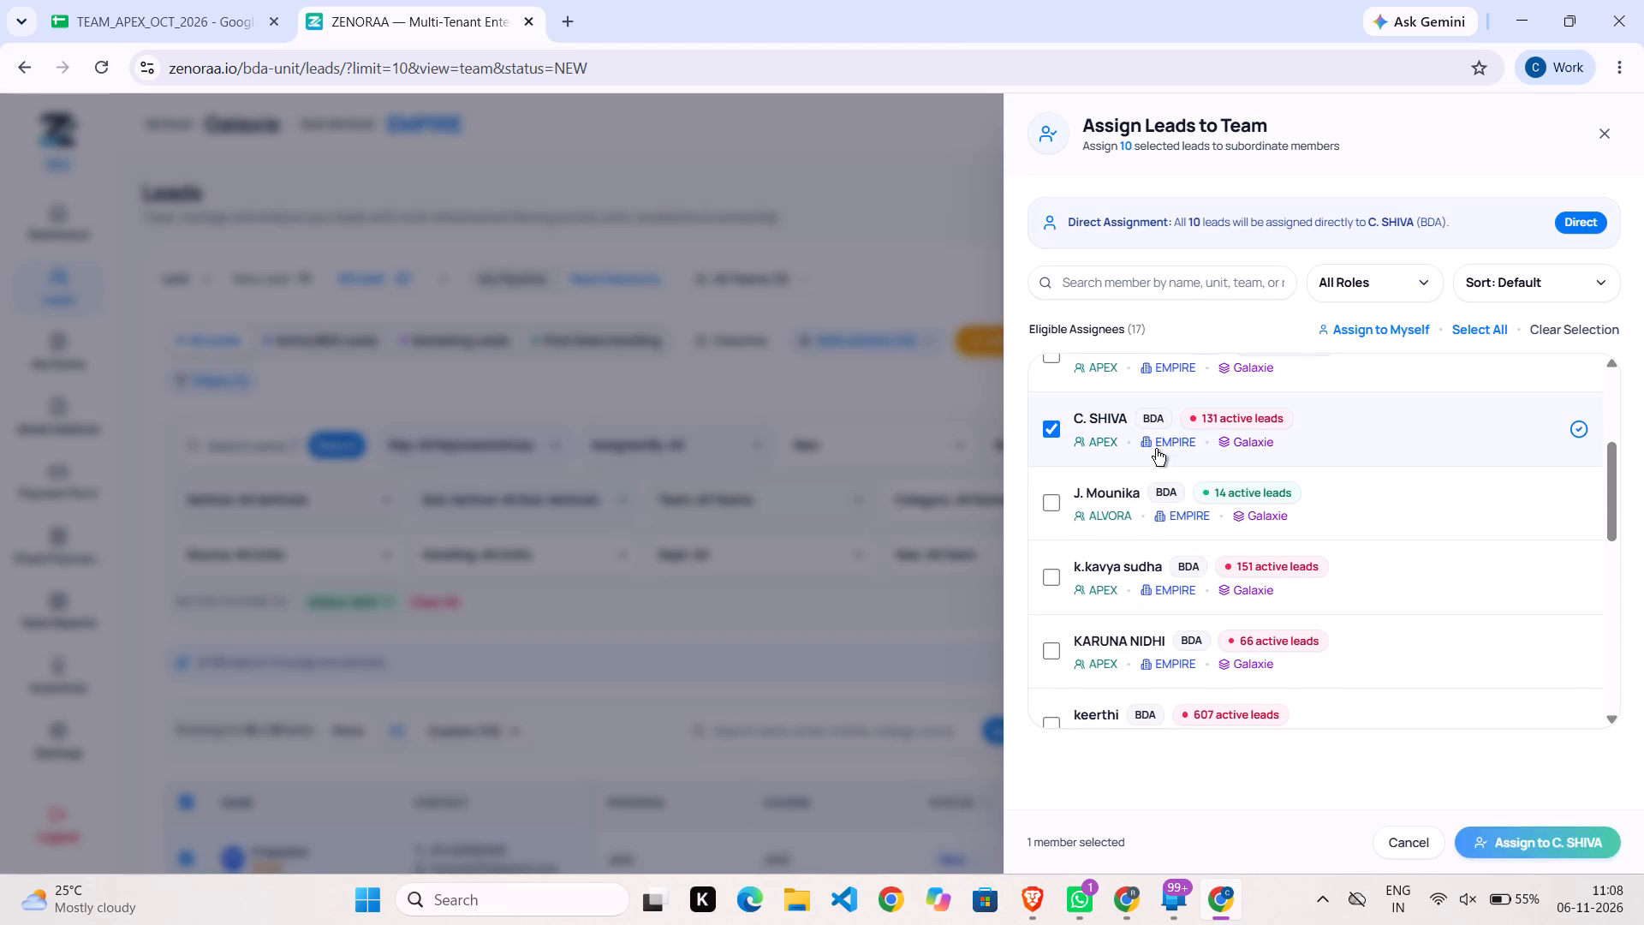
click(1235, 432)
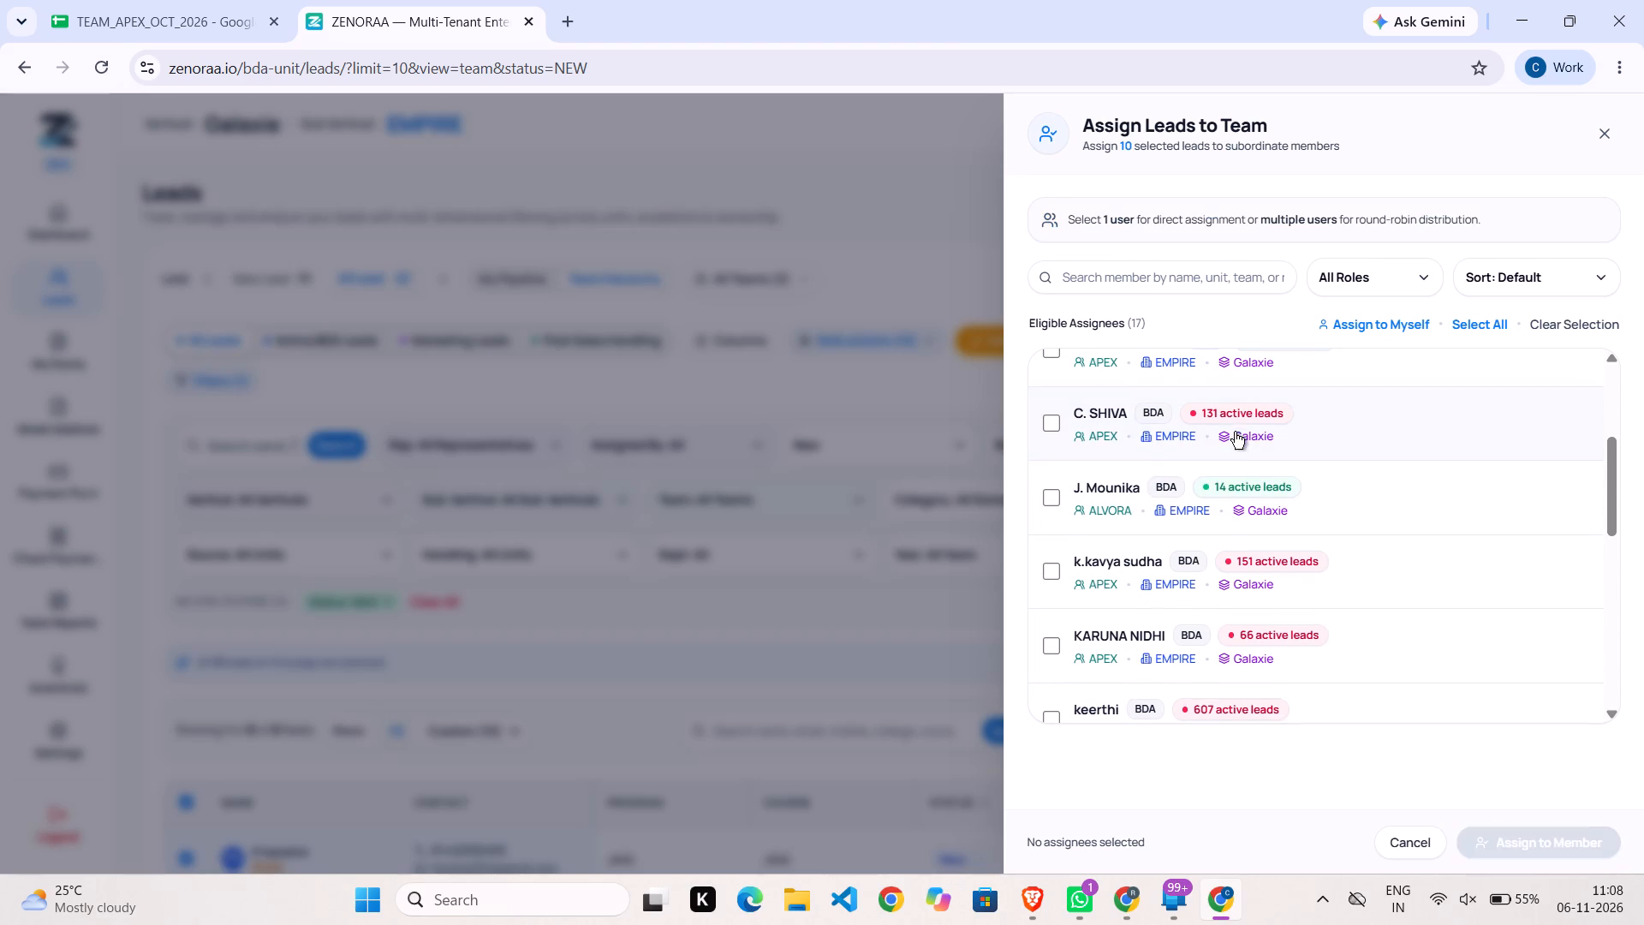
scroll(1218, 534, down, 4)
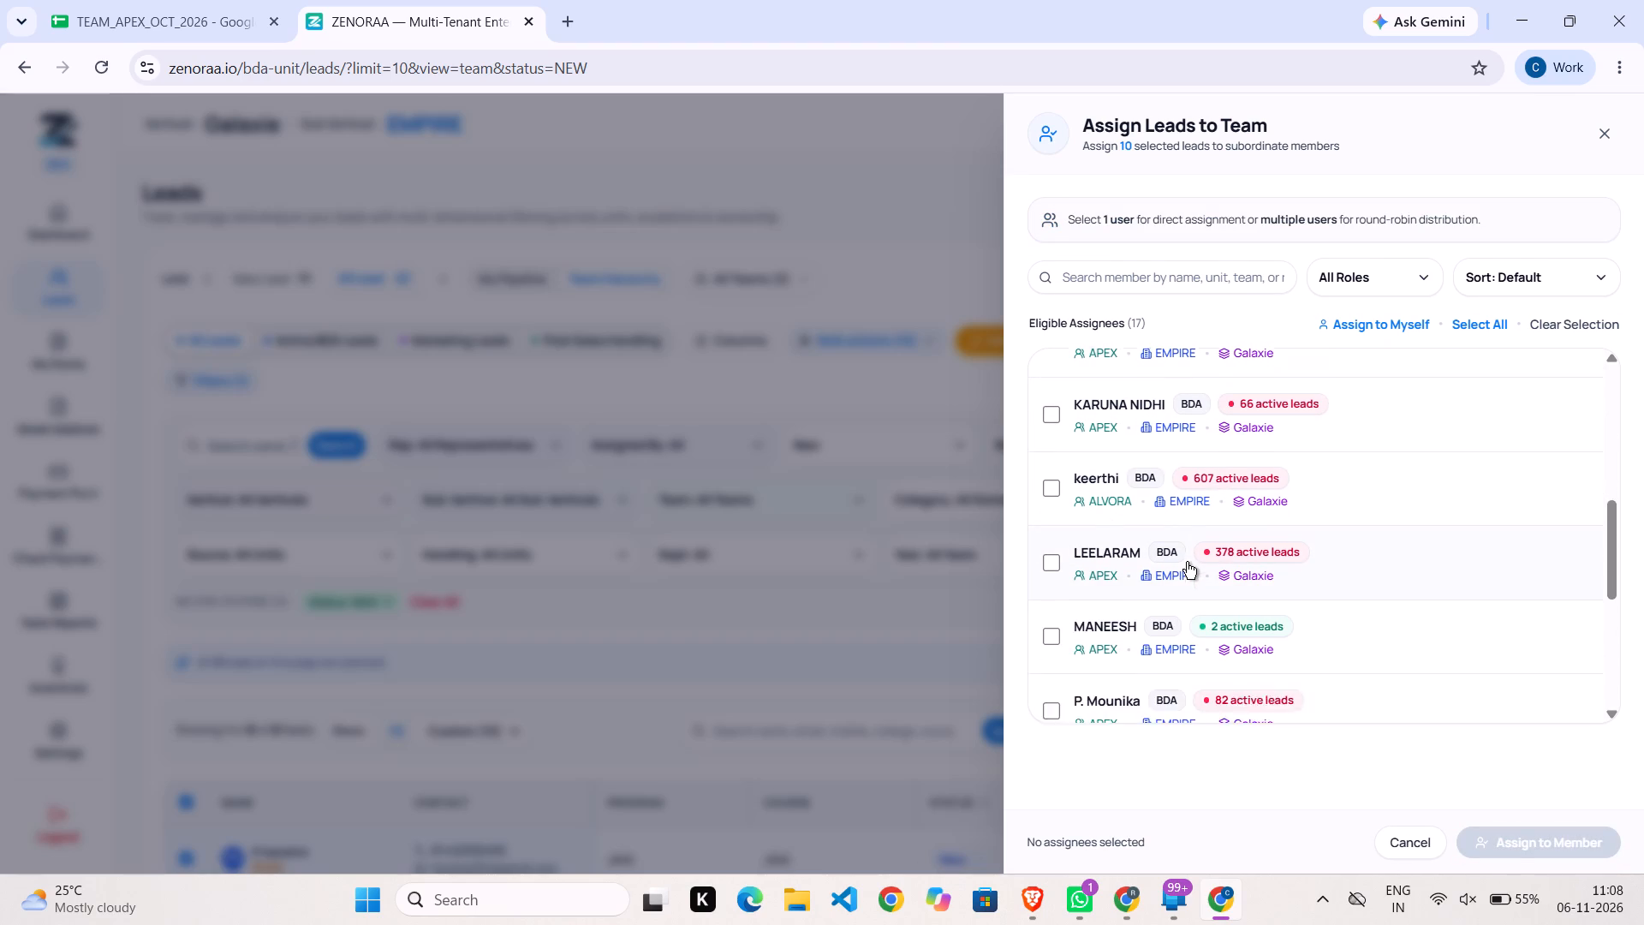
scroll(1187, 562, down, 4)
click(1128, 527)
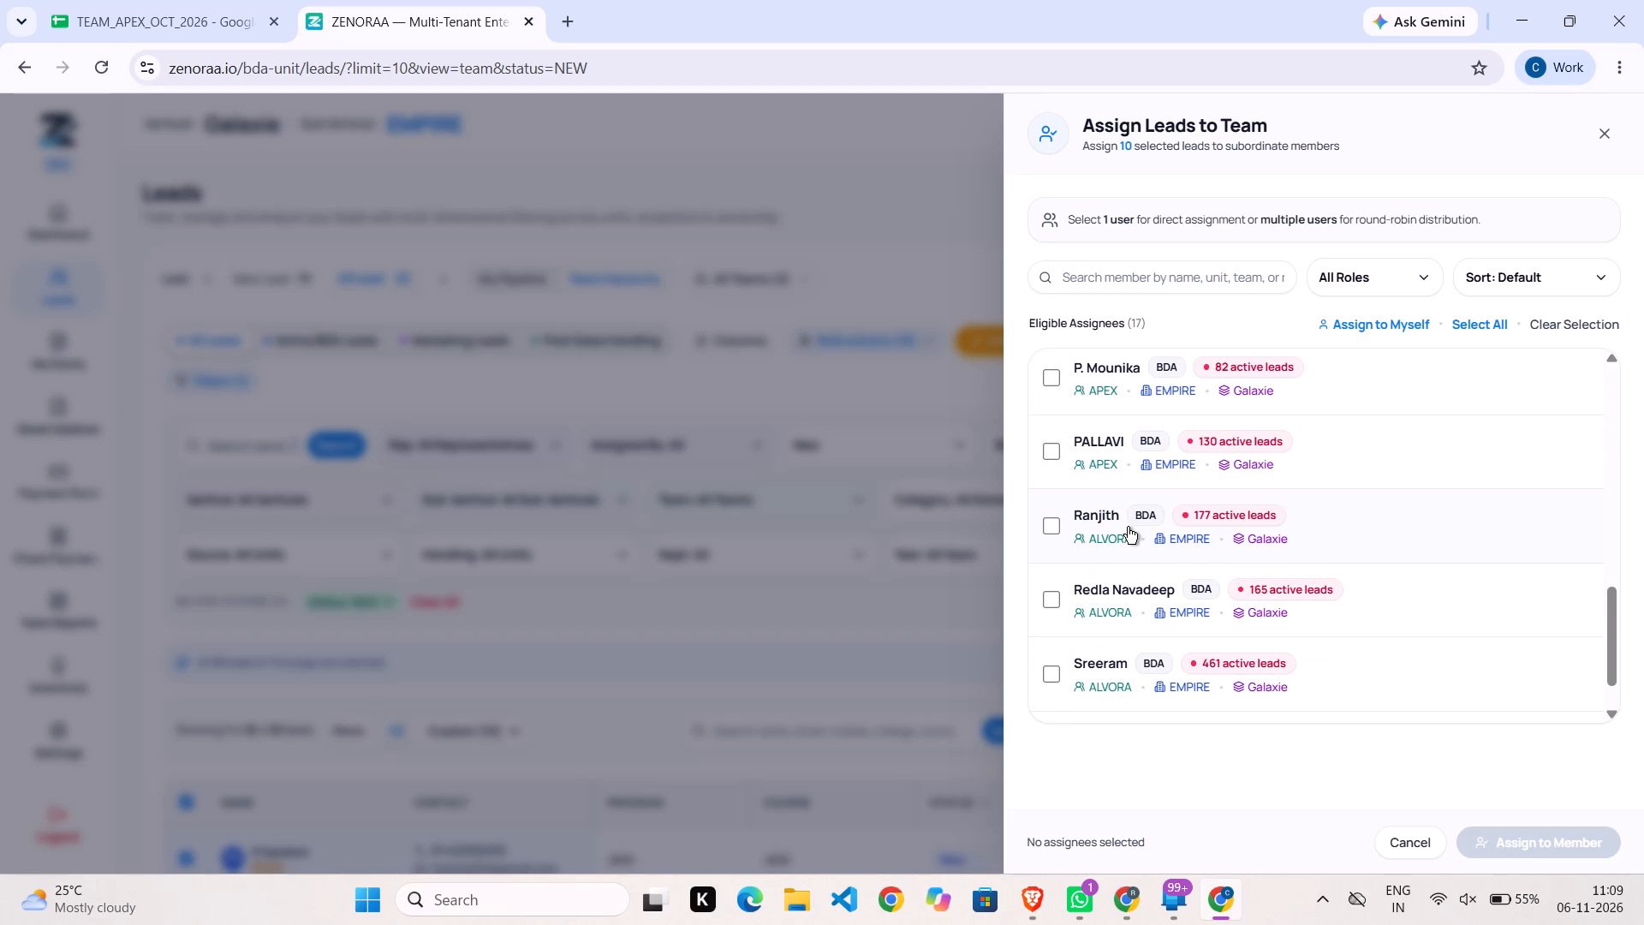
click(1524, 844)
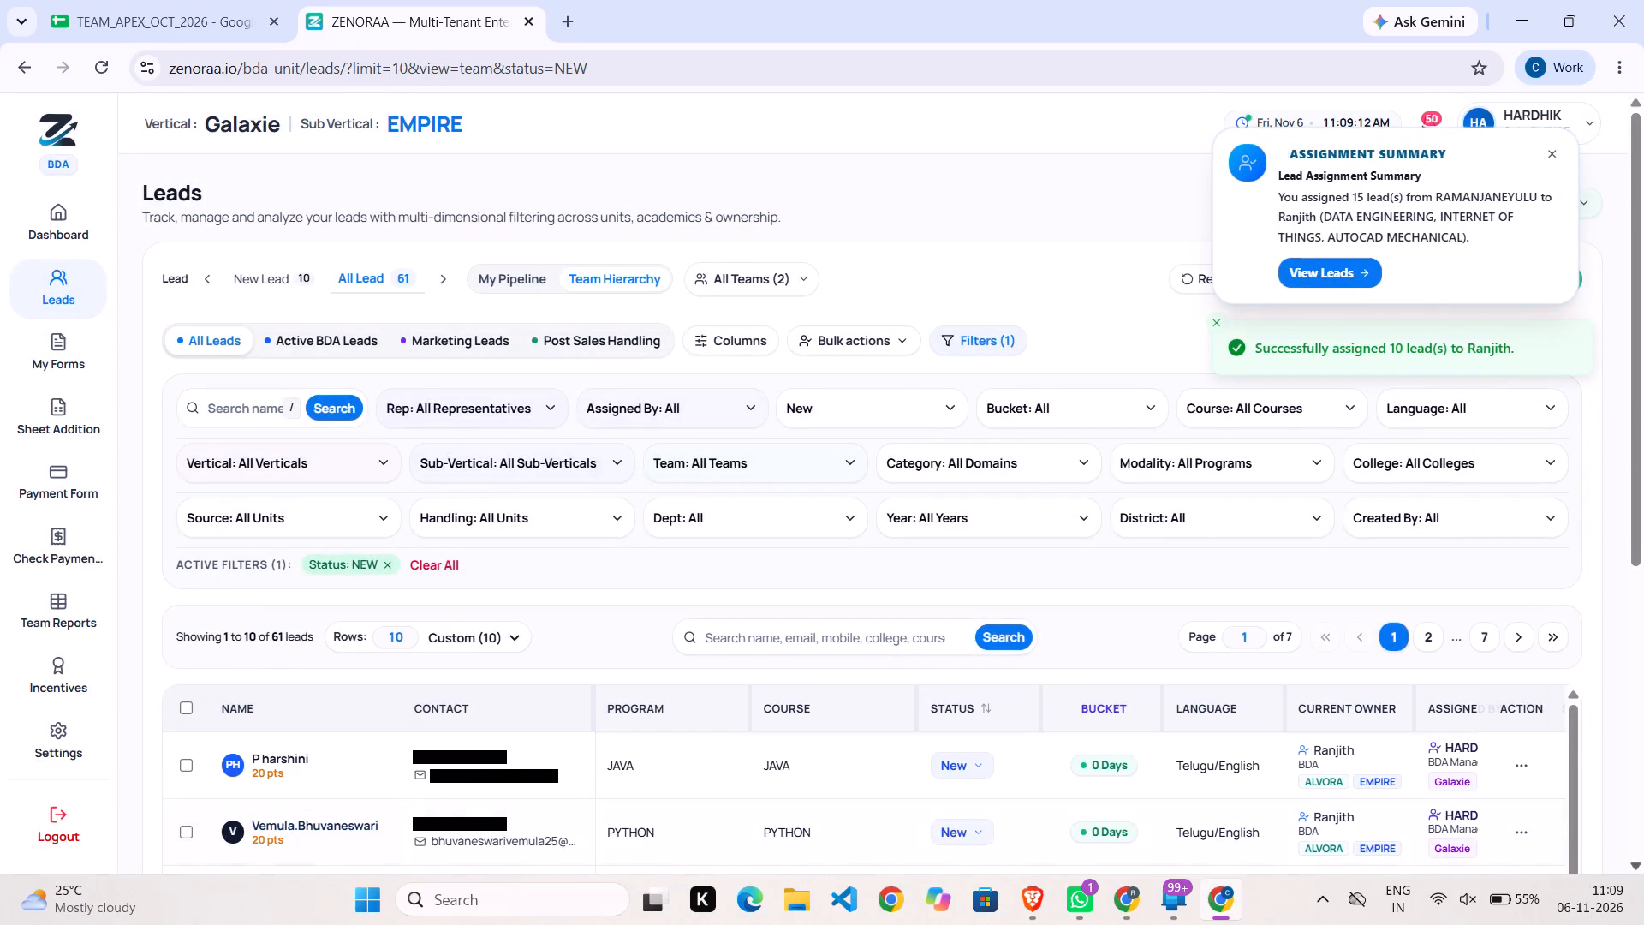
scroll(1254, 497, down, 2)
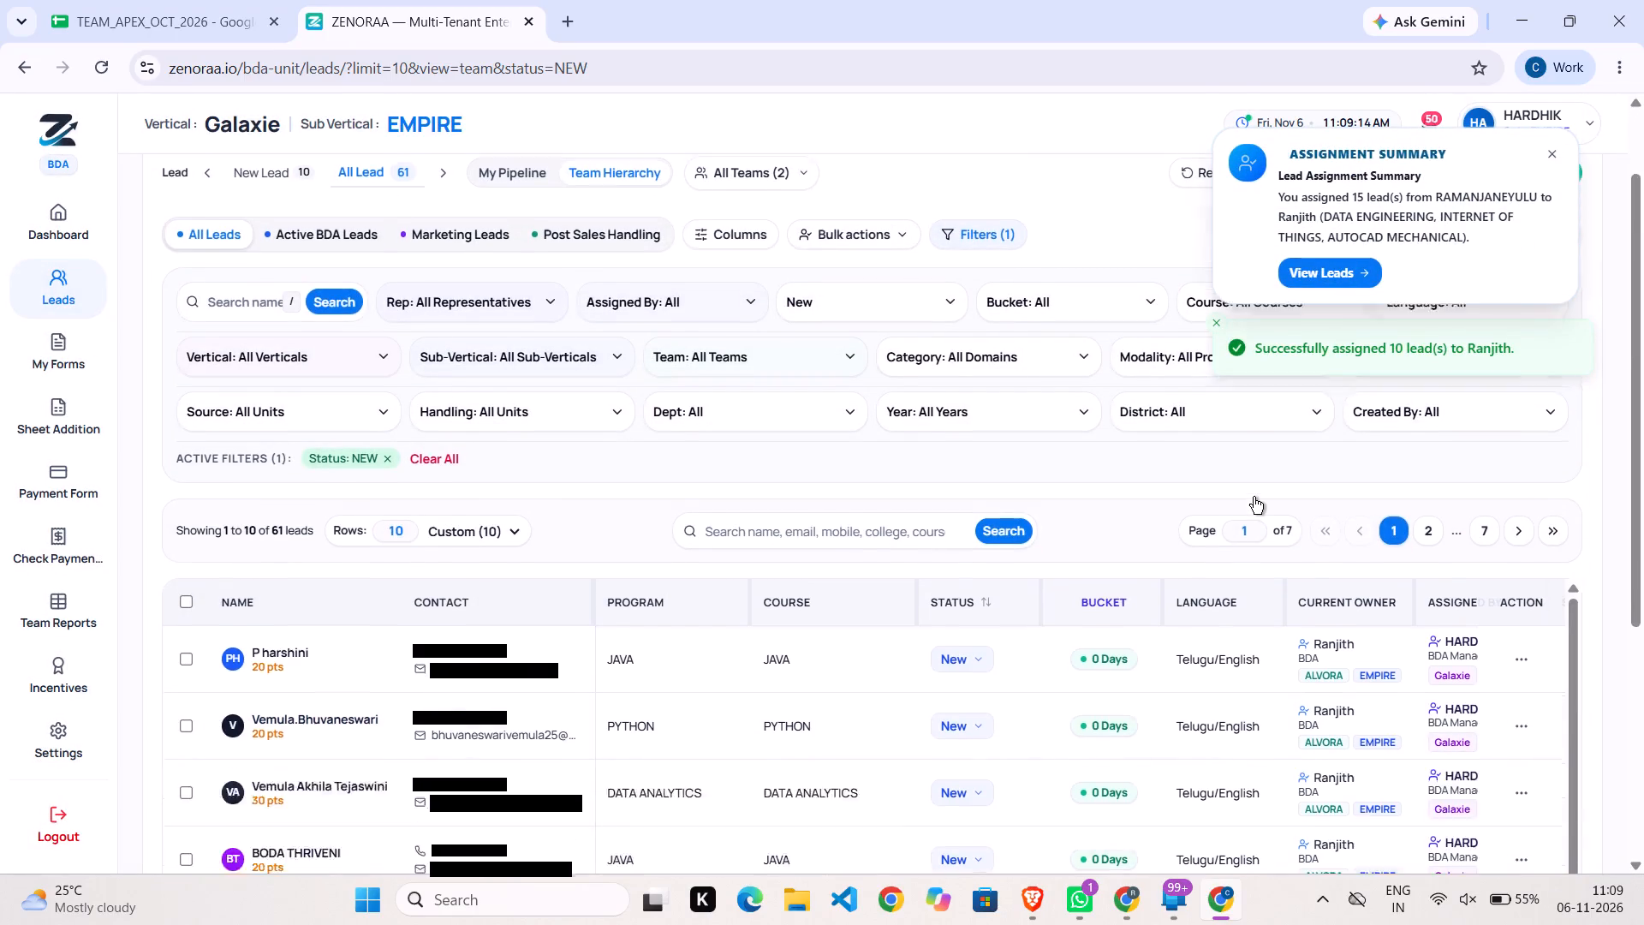
Select all New leads on the second page and assign them directly to team member Sreeram.
scroll(1254, 497, down, 6)
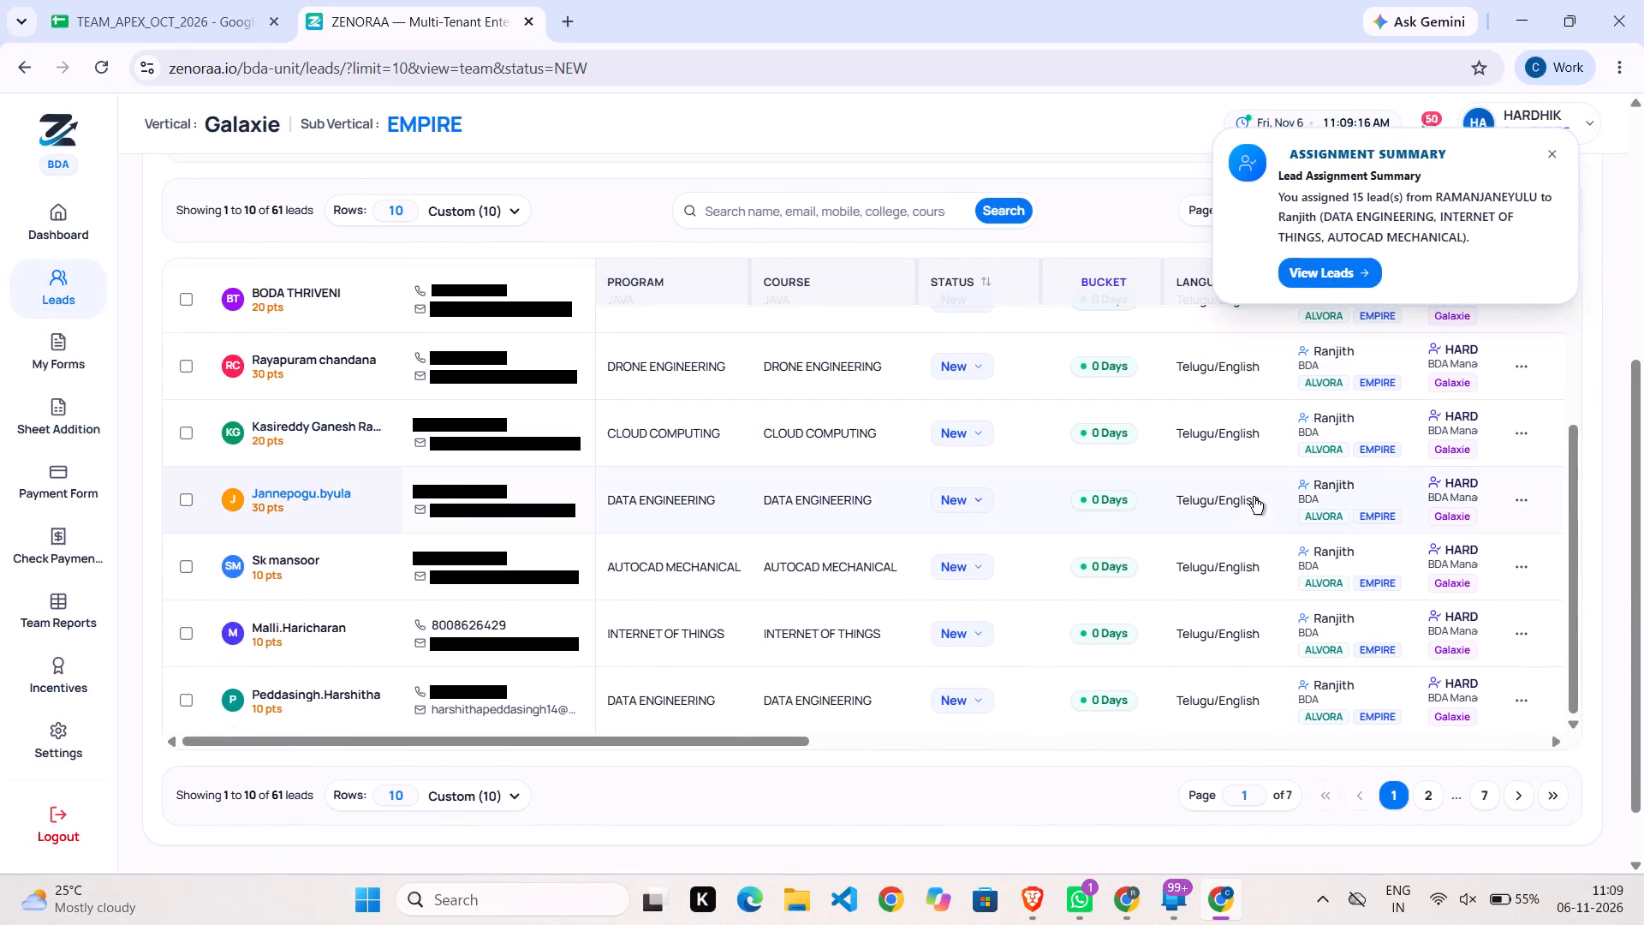
click(1428, 794)
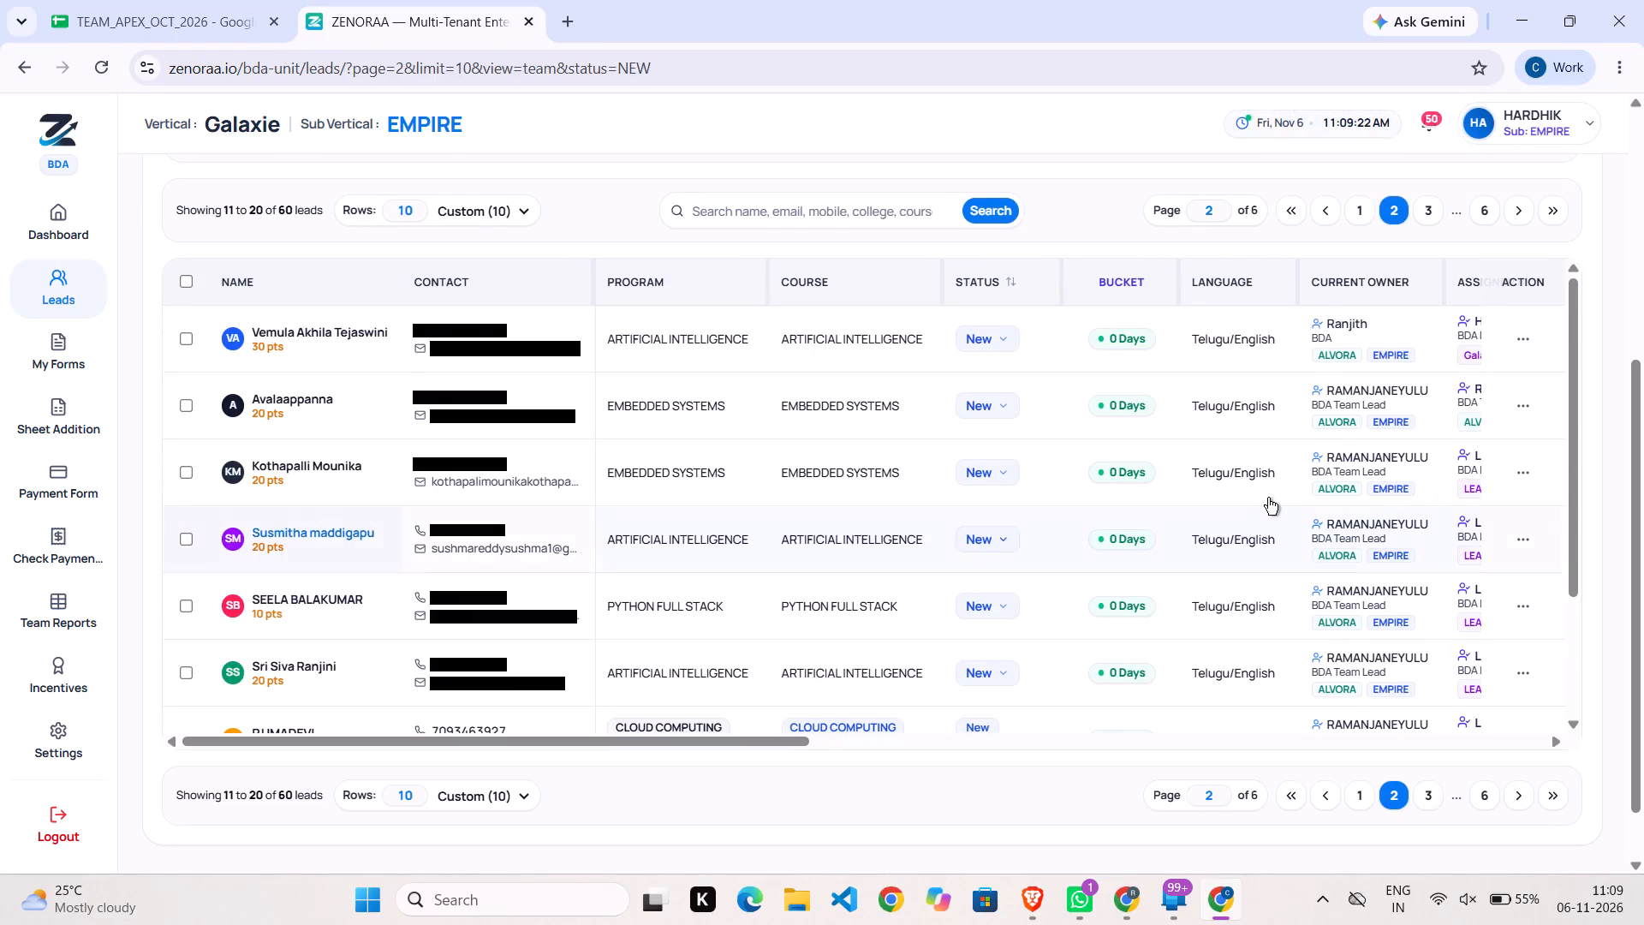
scroll(1268, 498, up, 1)
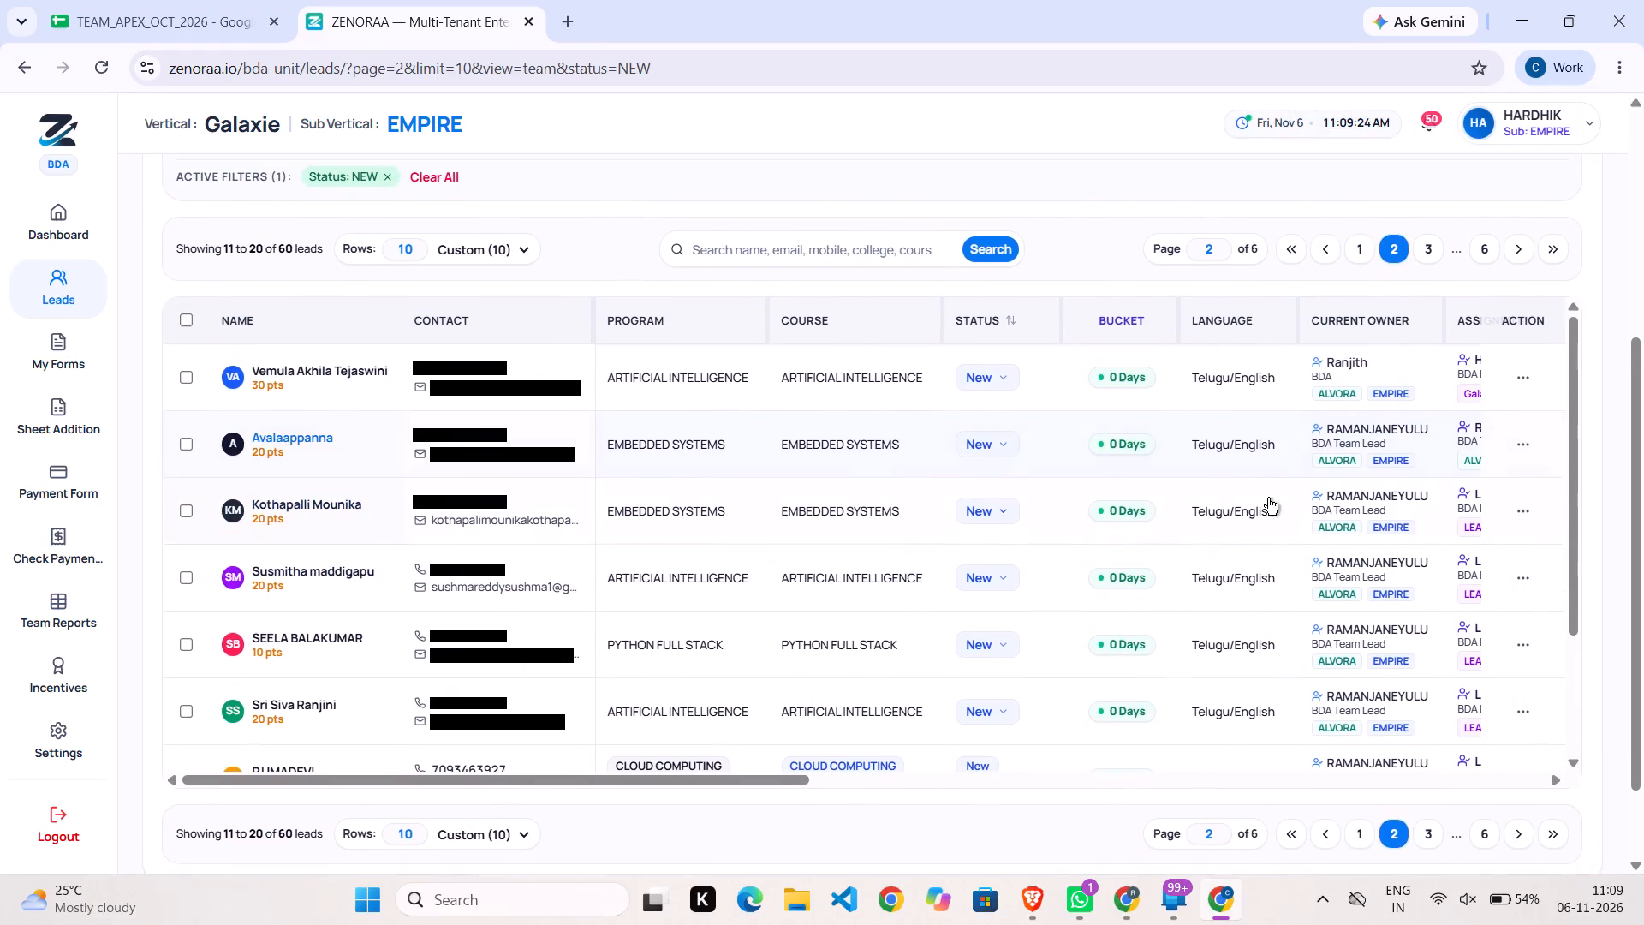
scroll(1268, 498, up, 1)
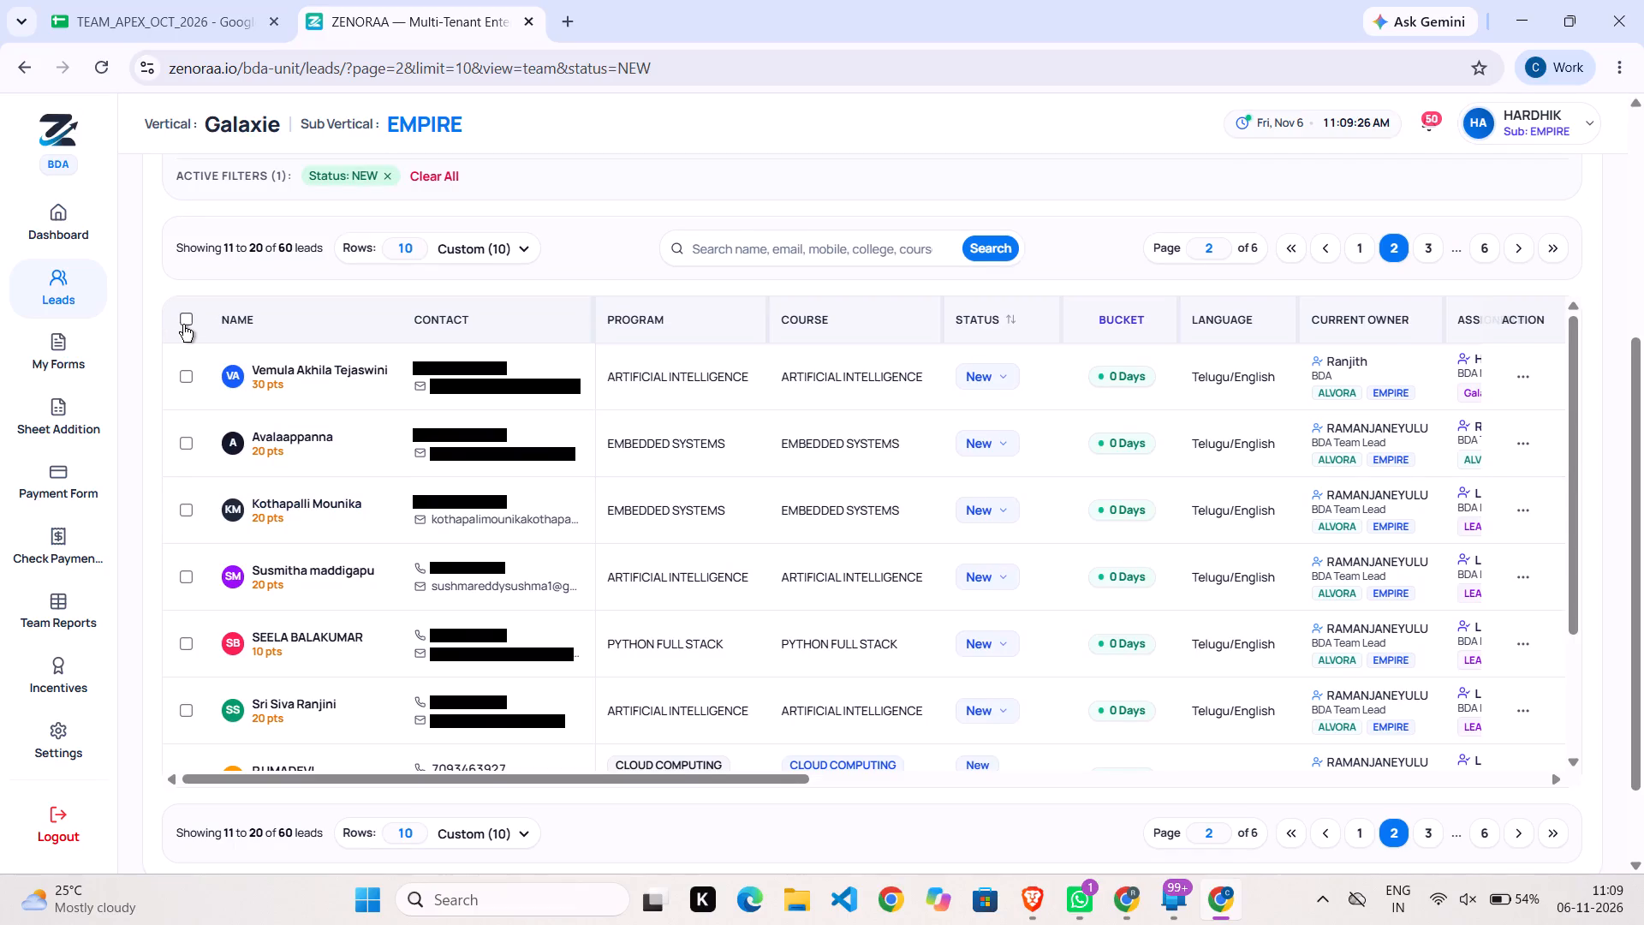
click(186, 324)
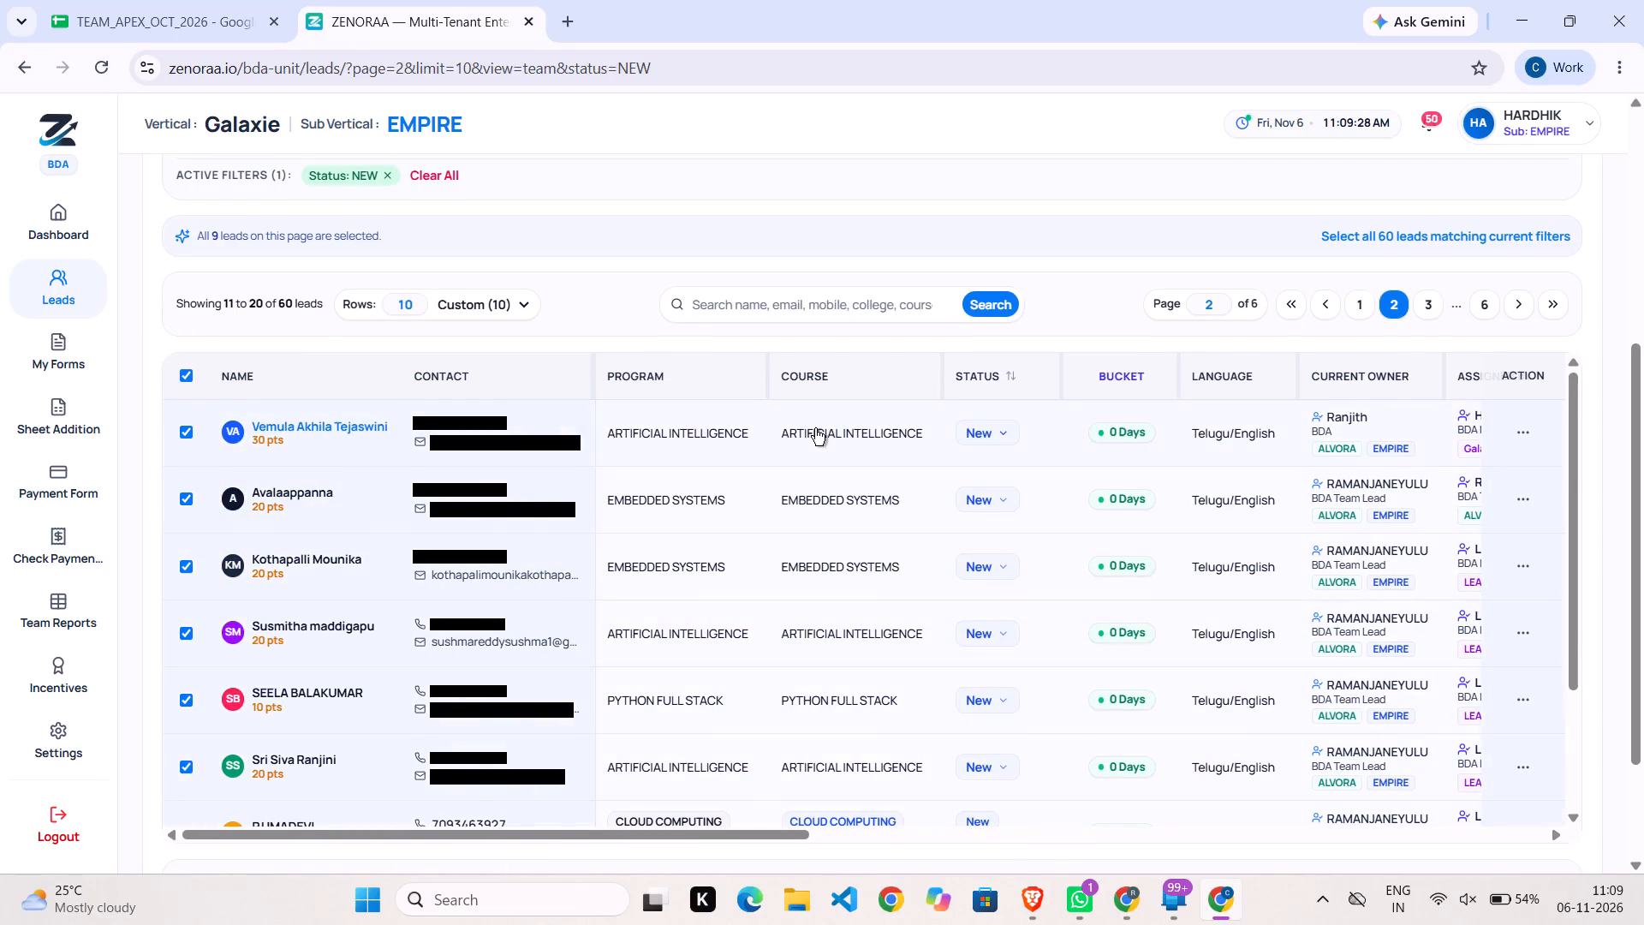
scroll(815, 428, up, 2)
scroll(1080, 427, up, 3)
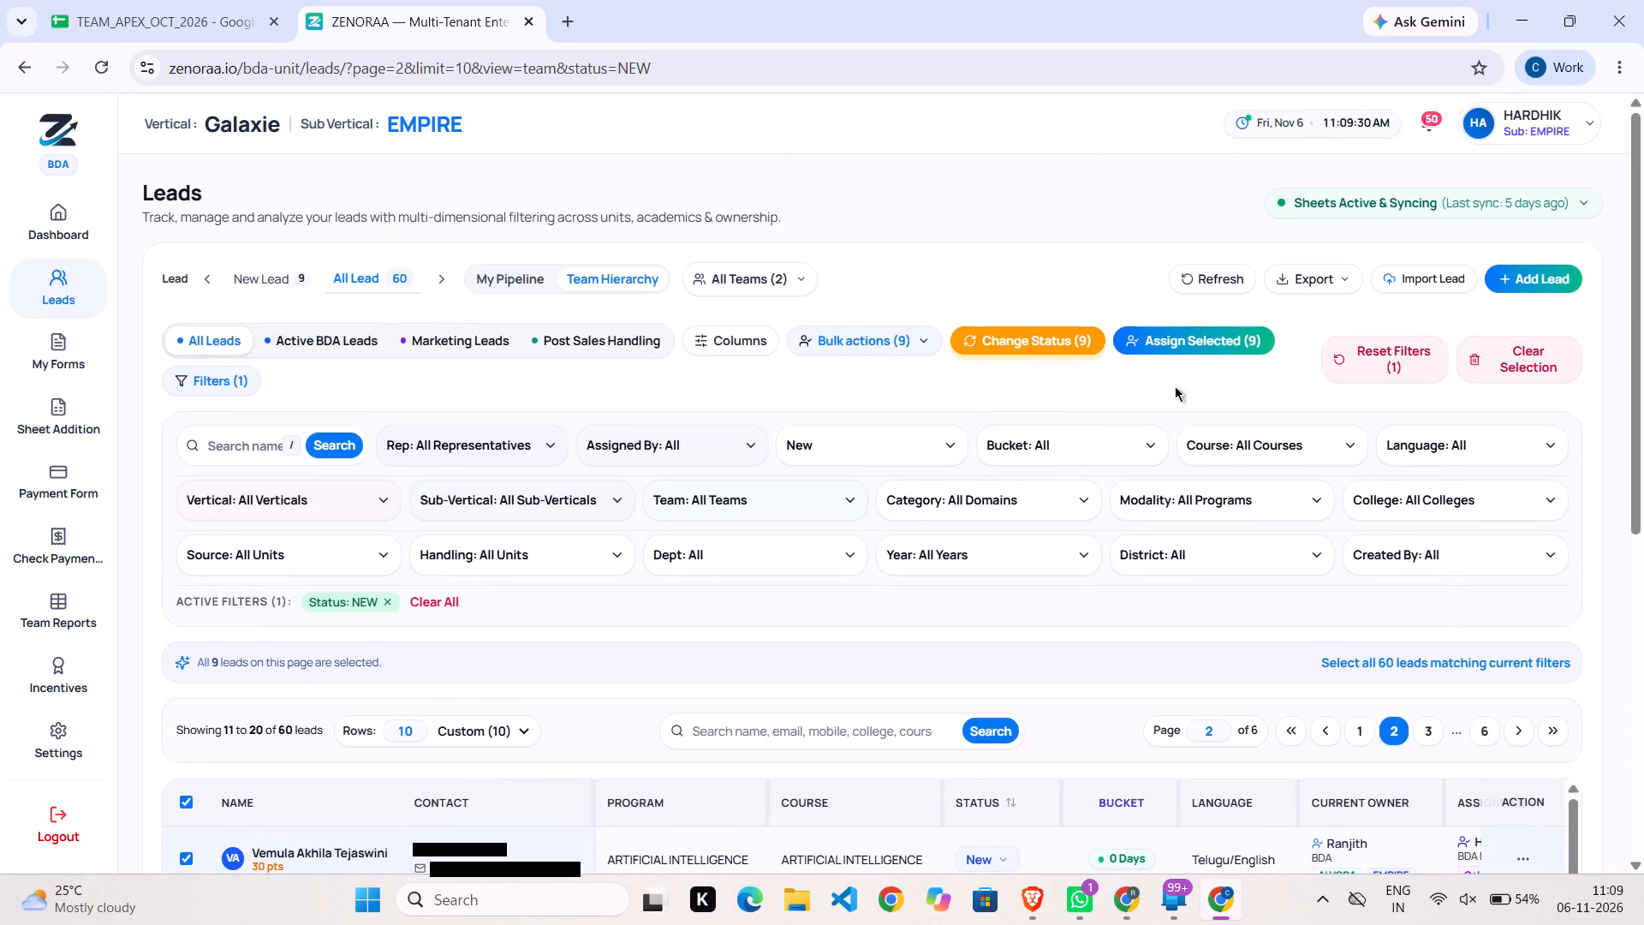
click(1181, 338)
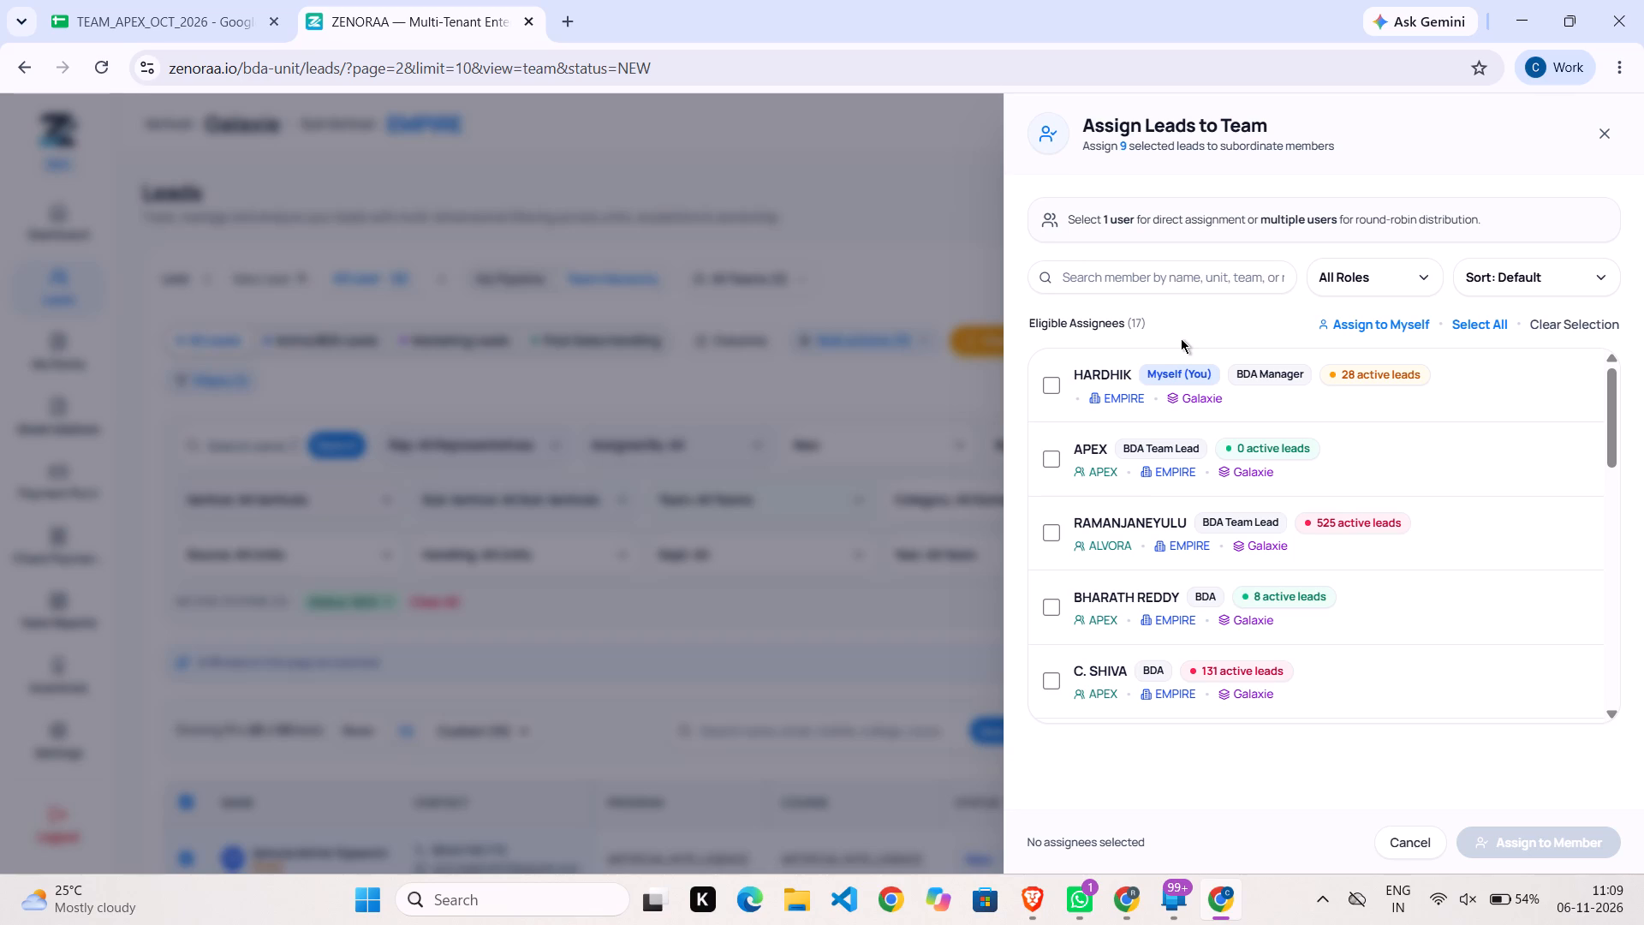
scroll(1193, 557, down, 1)
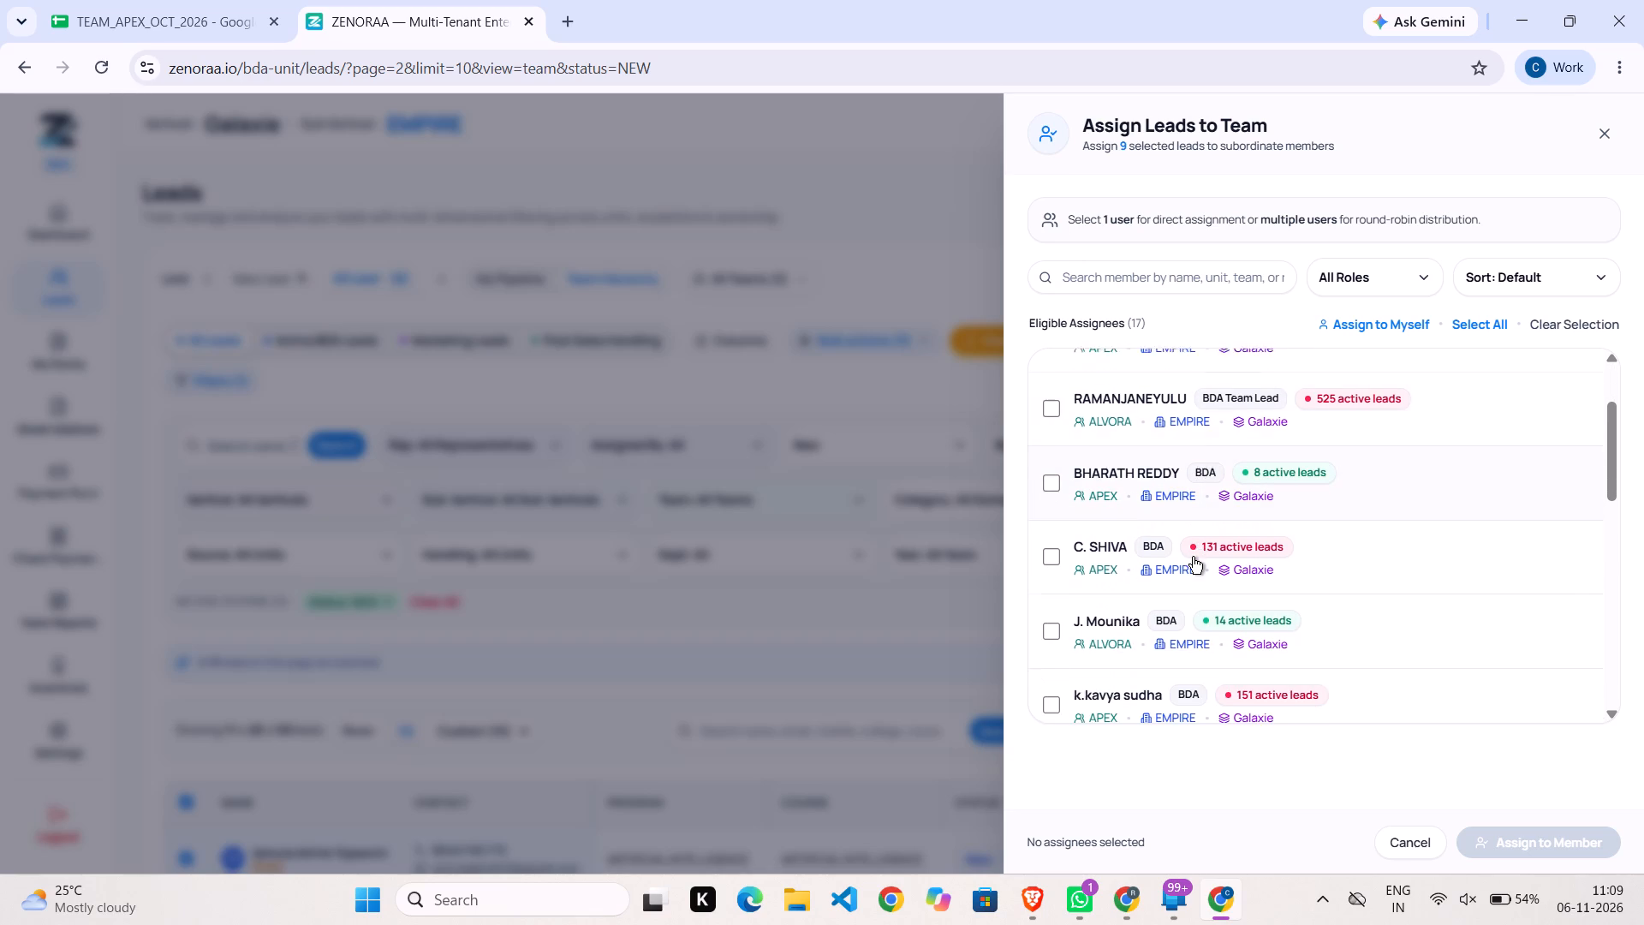
scroll(1193, 557, down, 4)
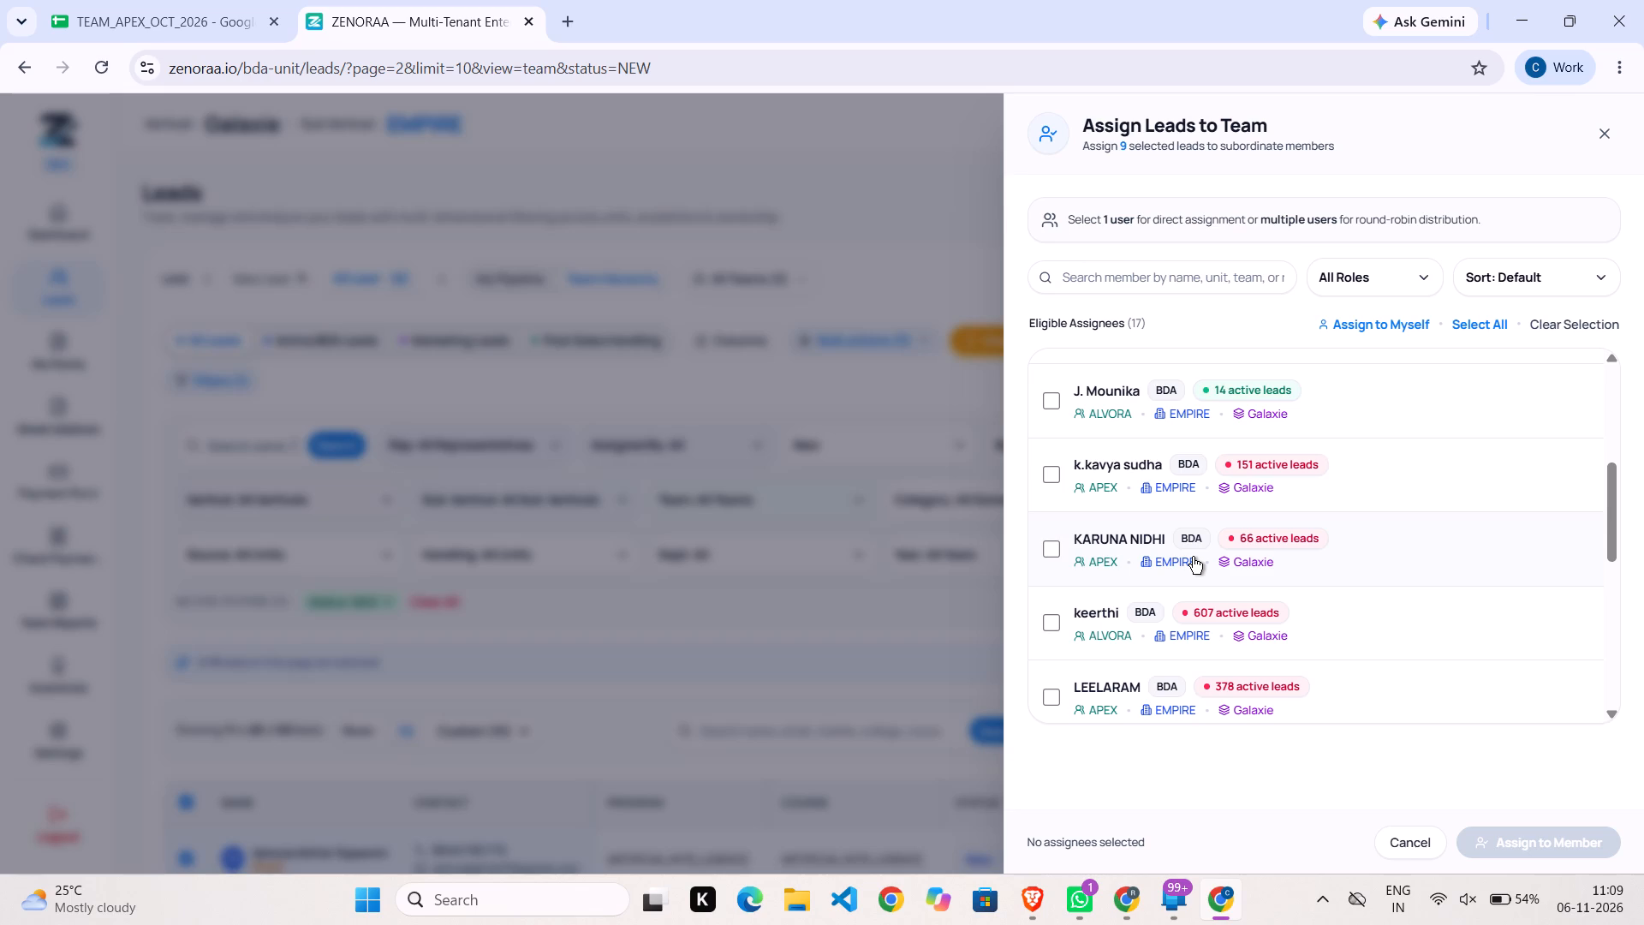
scroll(1193, 557, down, 4)
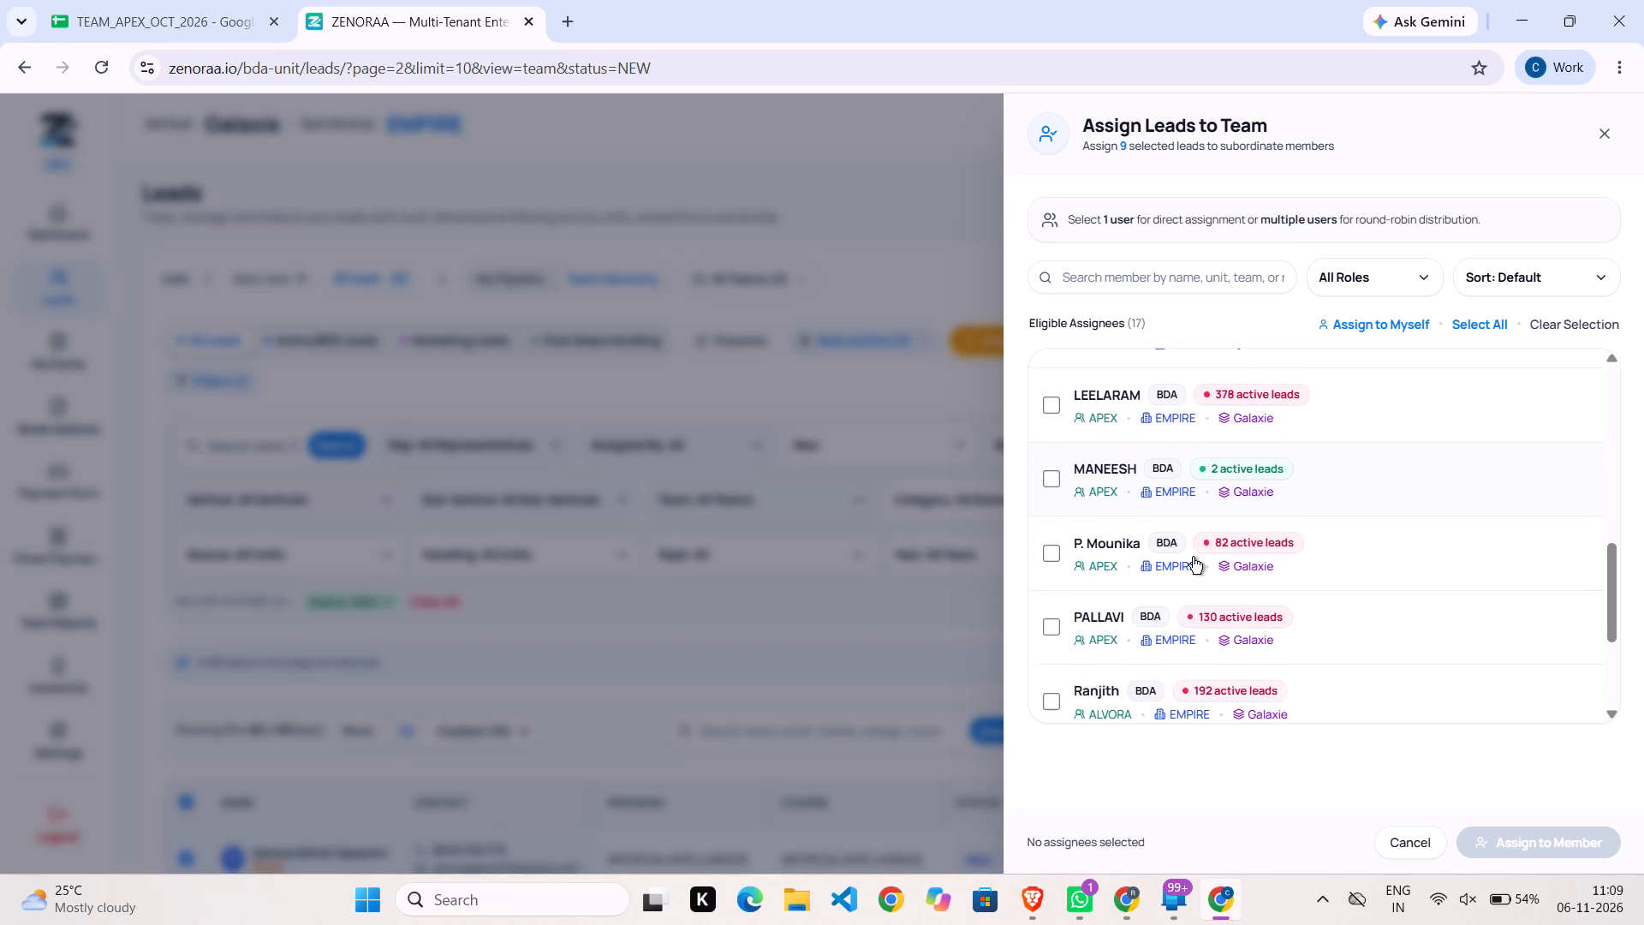
scroll(1193, 557, down, 2)
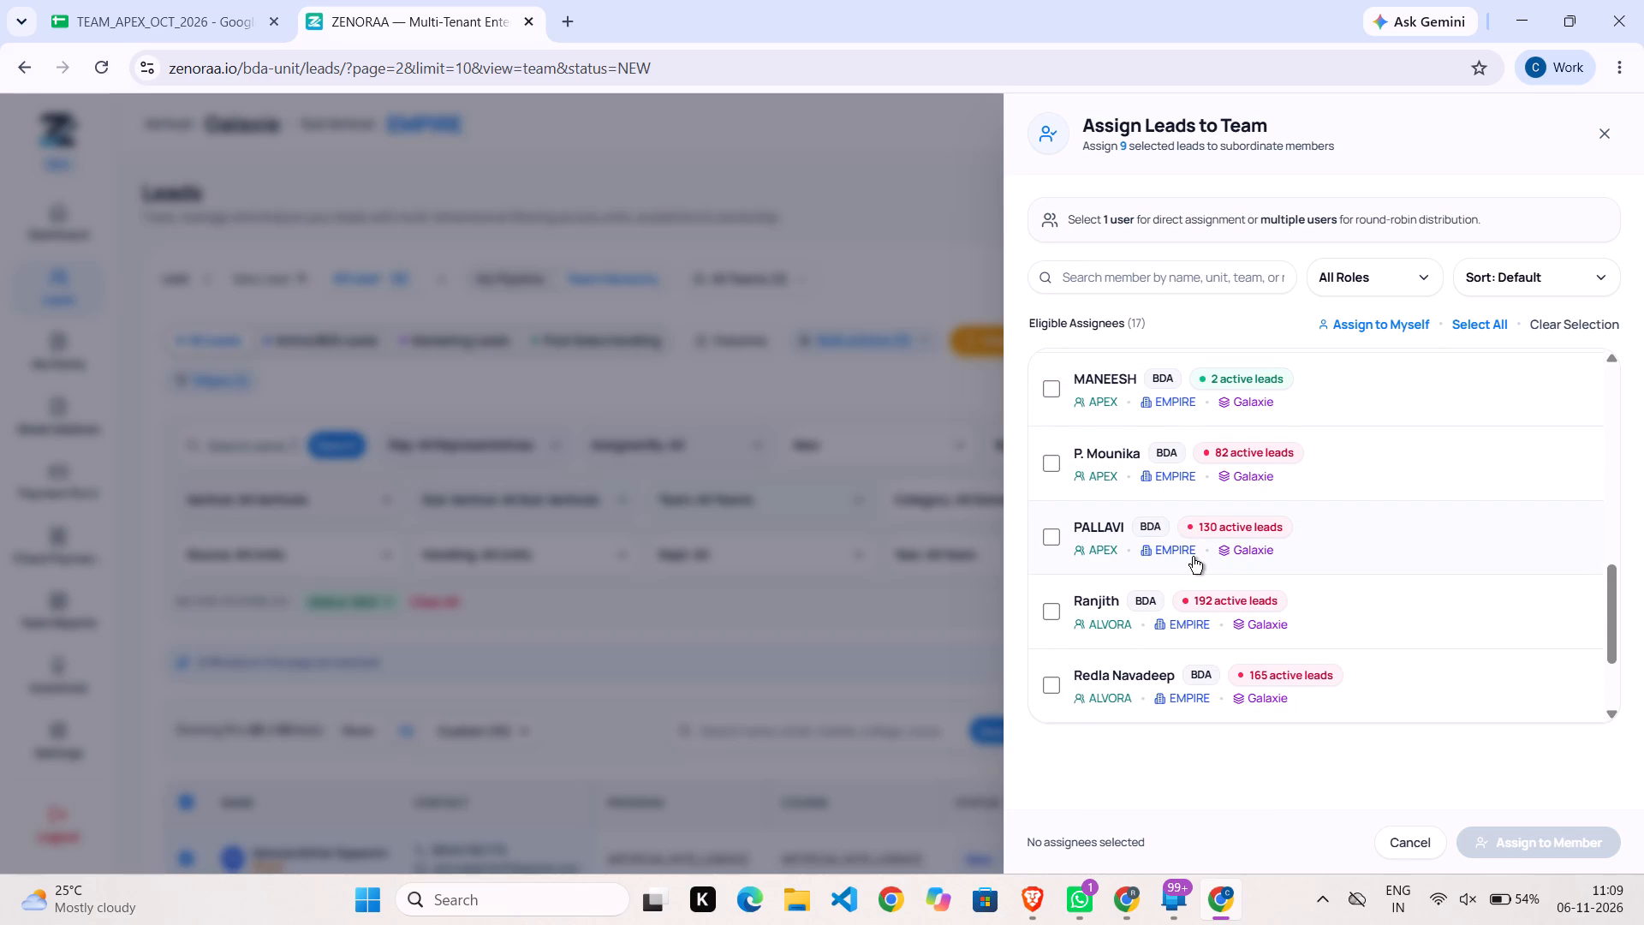
scroll(1193, 557, down, 3)
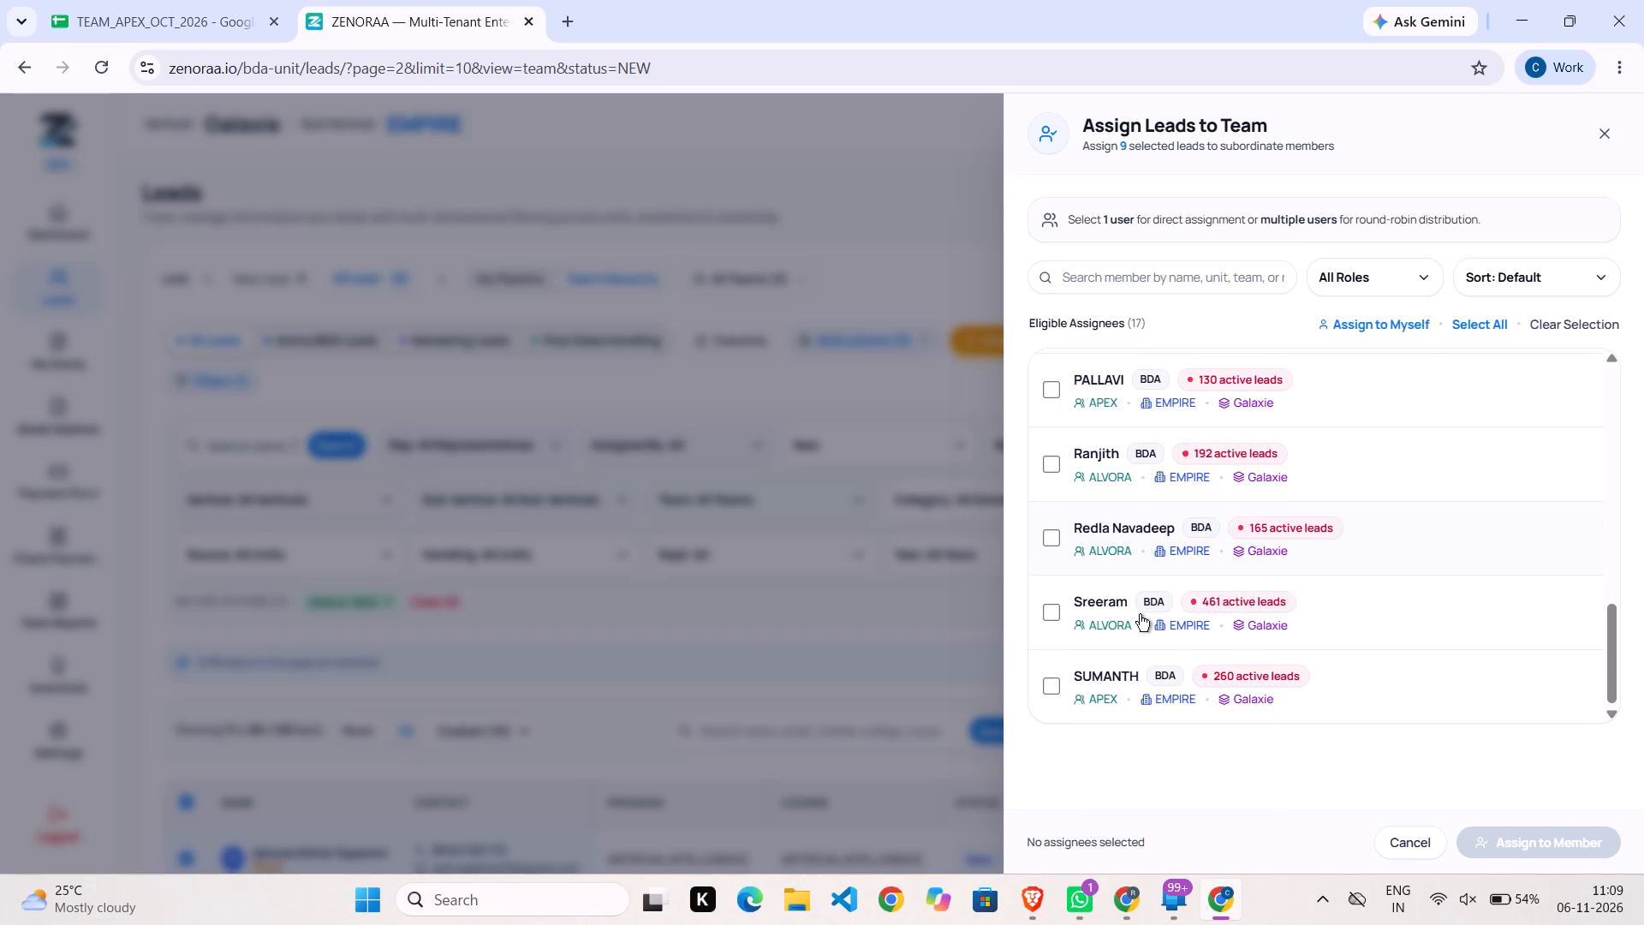
click(1125, 625)
click(1515, 840)
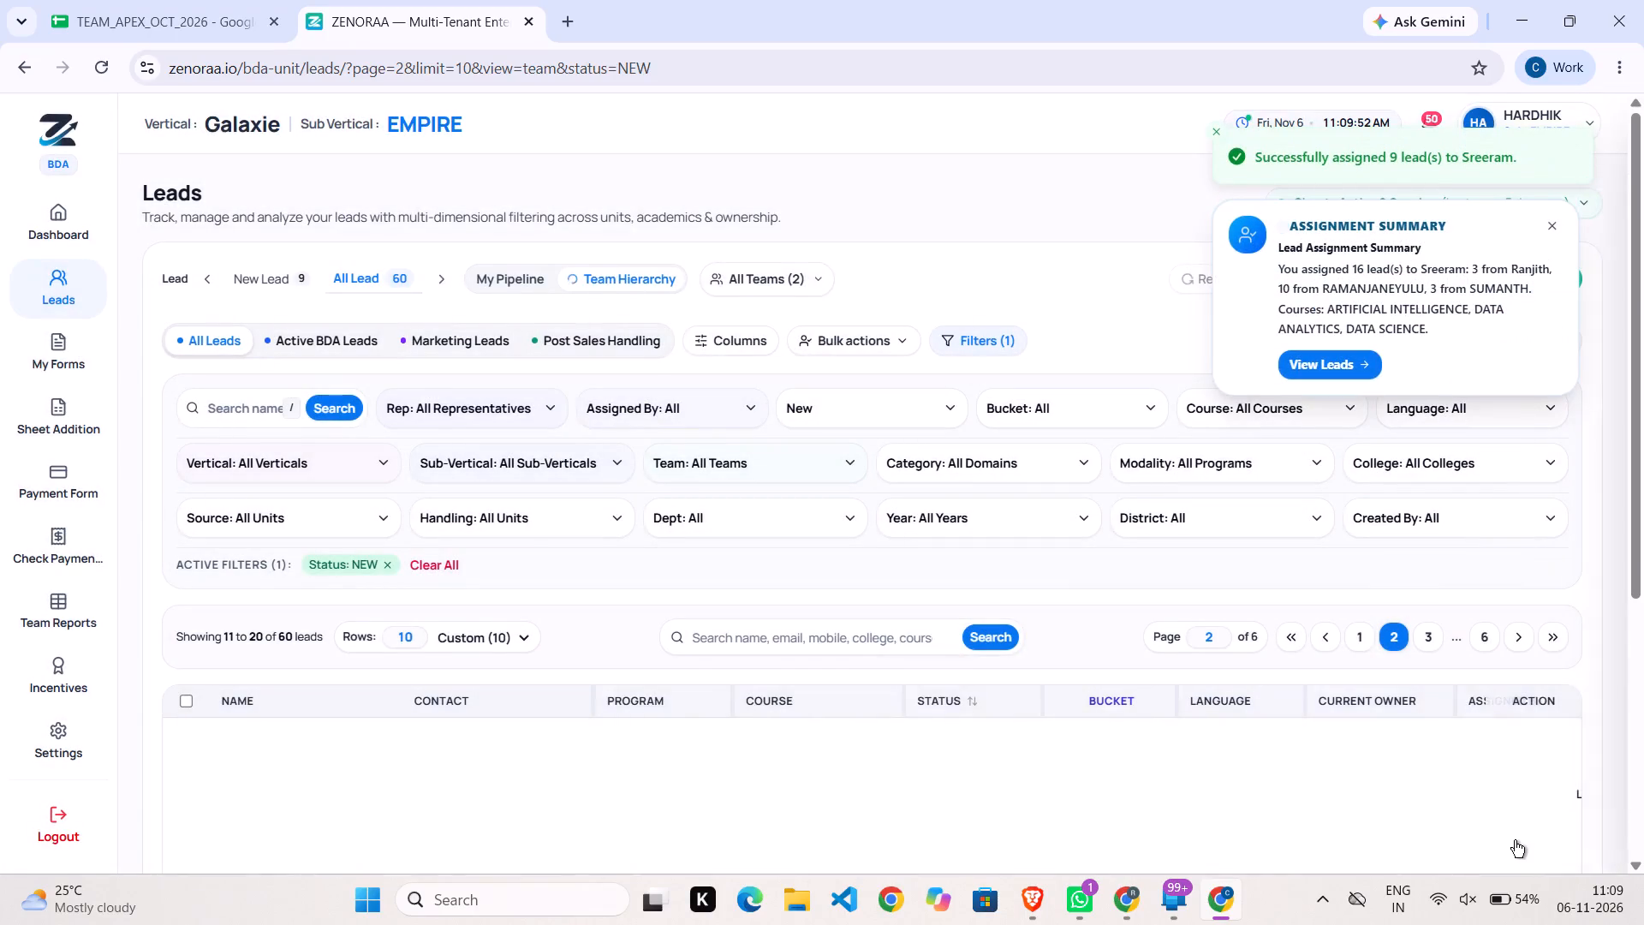
Select all ten New leads on the third page and assign them directly to team member keerthi.
scroll(1026, 460, down, 6)
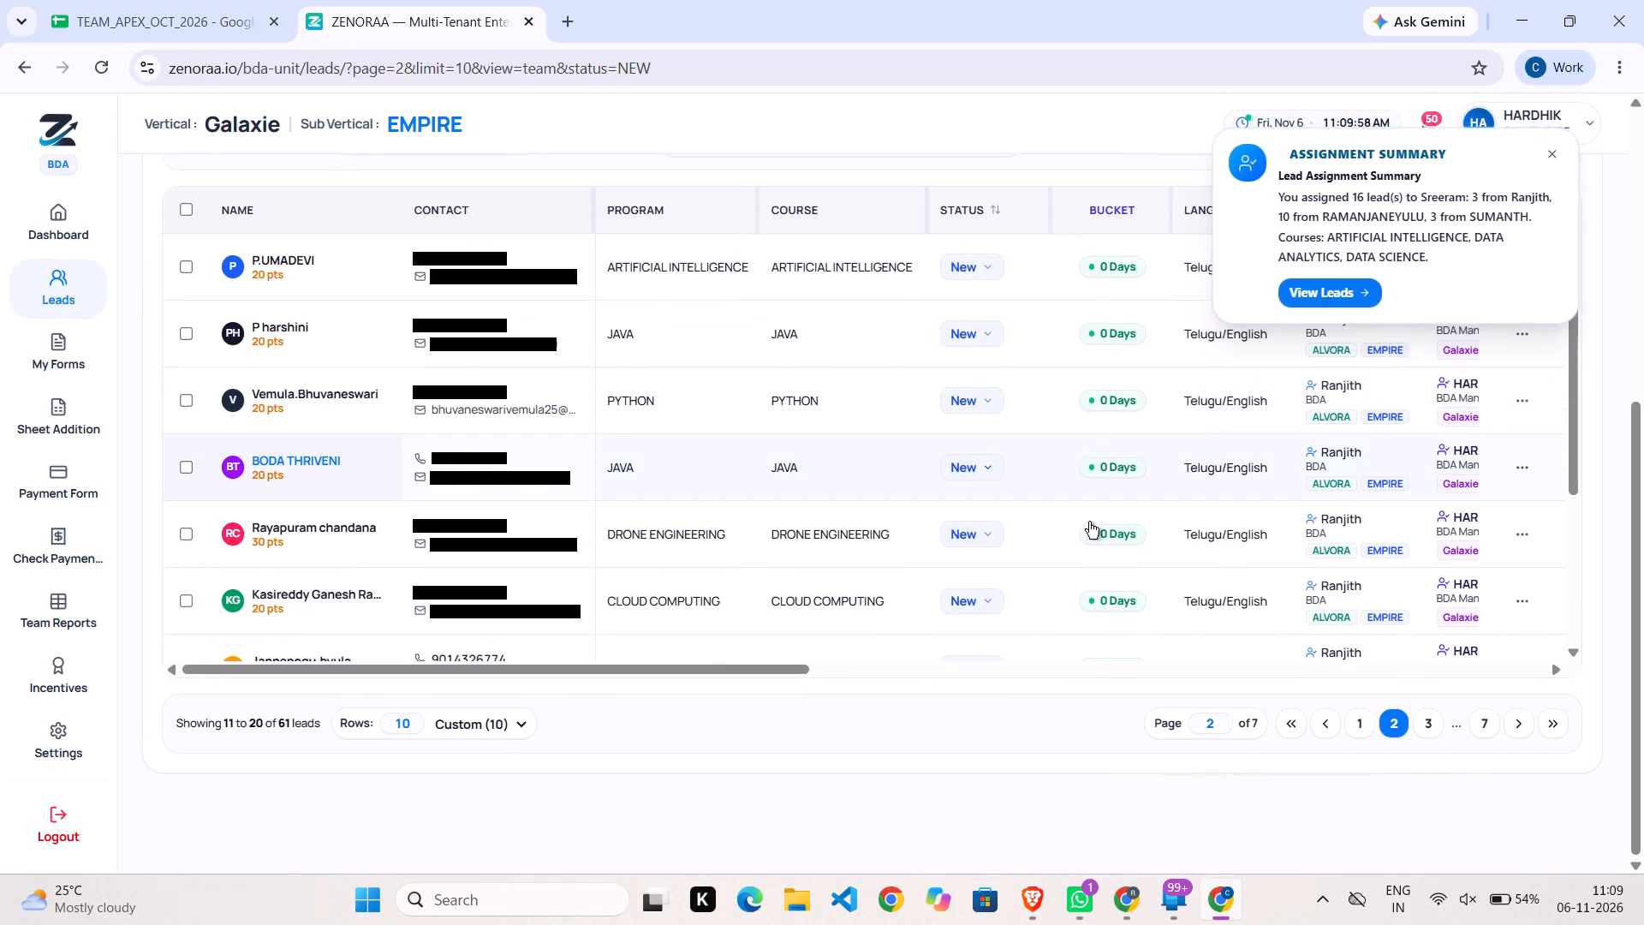
scroll(1058, 501, up, 3)
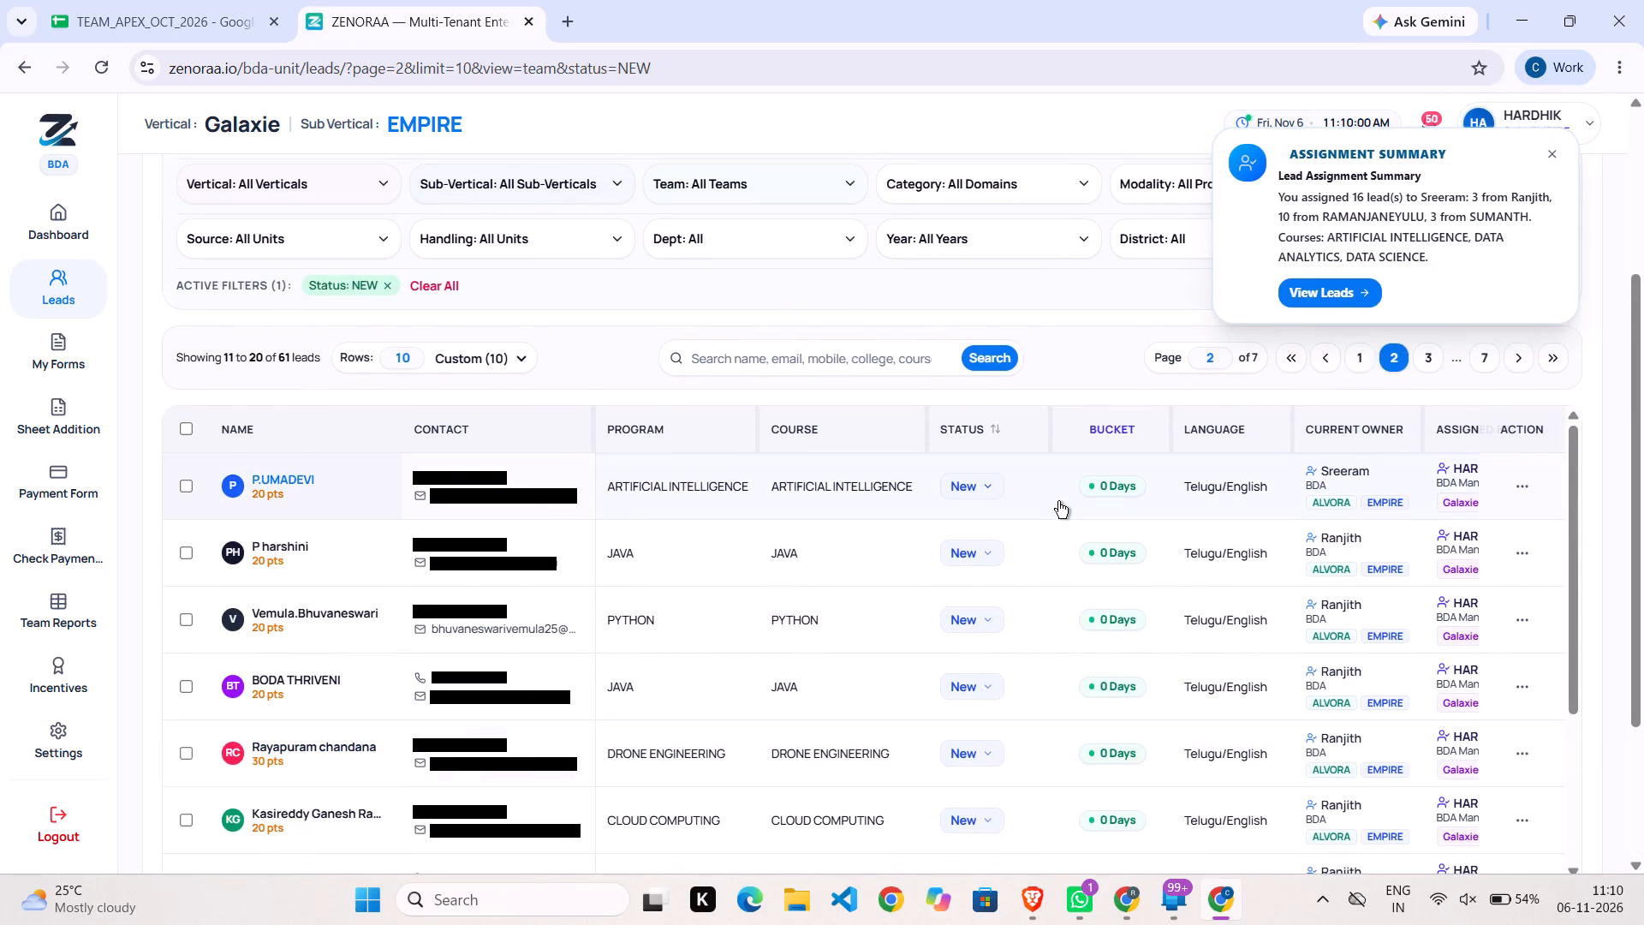
scroll(1058, 501, down, 7)
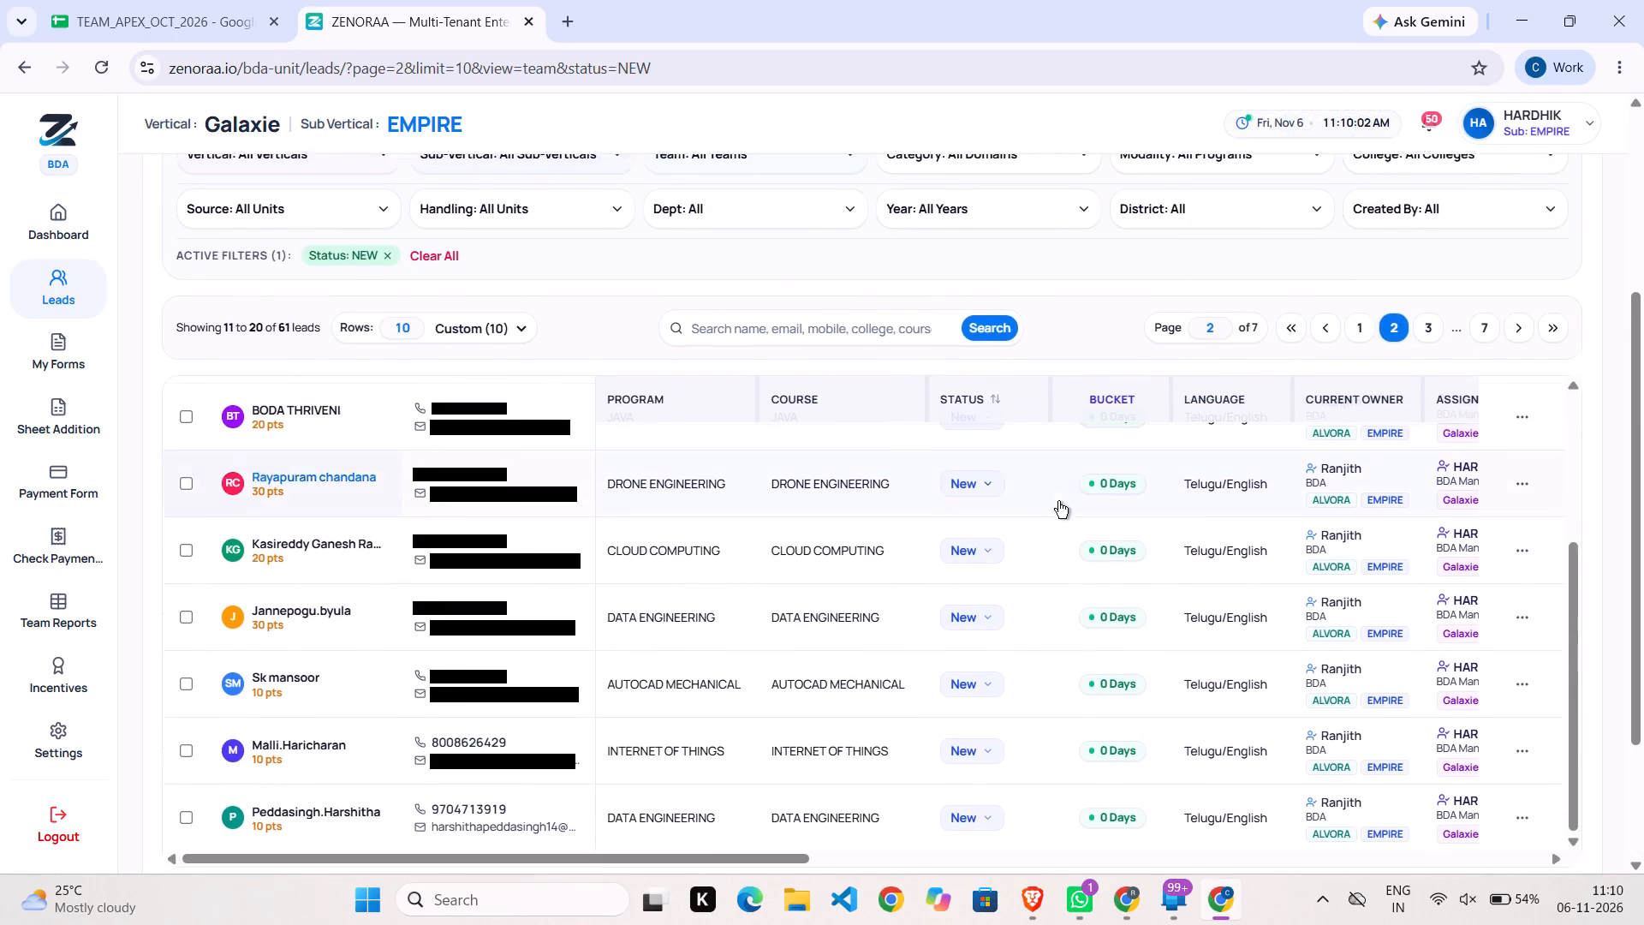
scroll(1058, 501, down, 1)
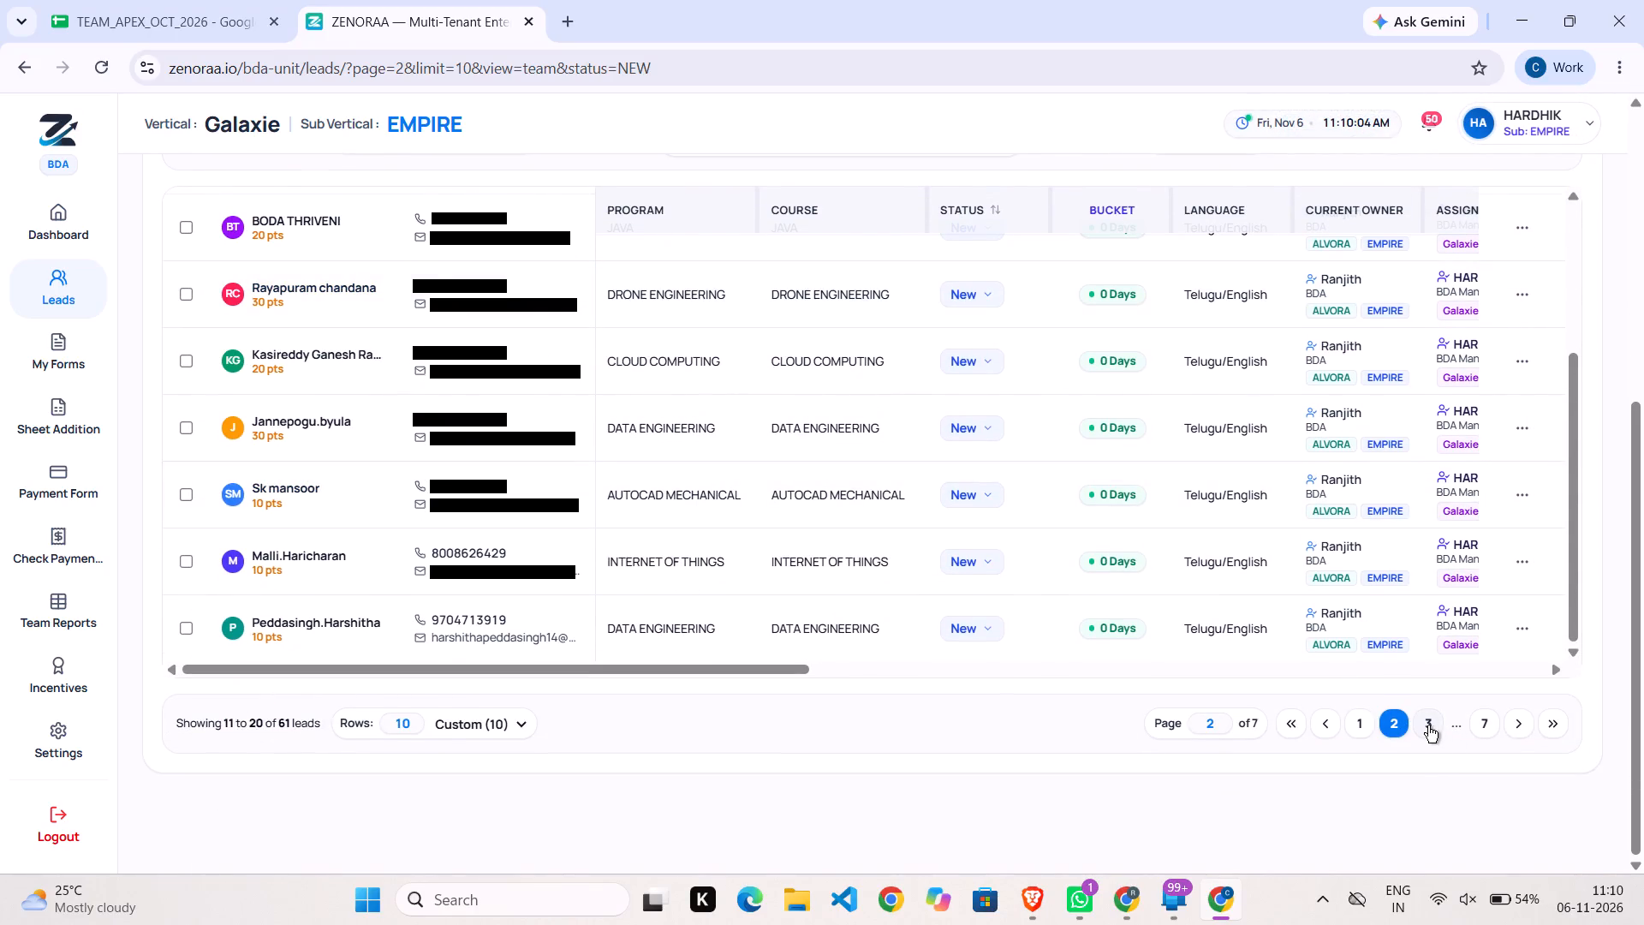
click(1428, 725)
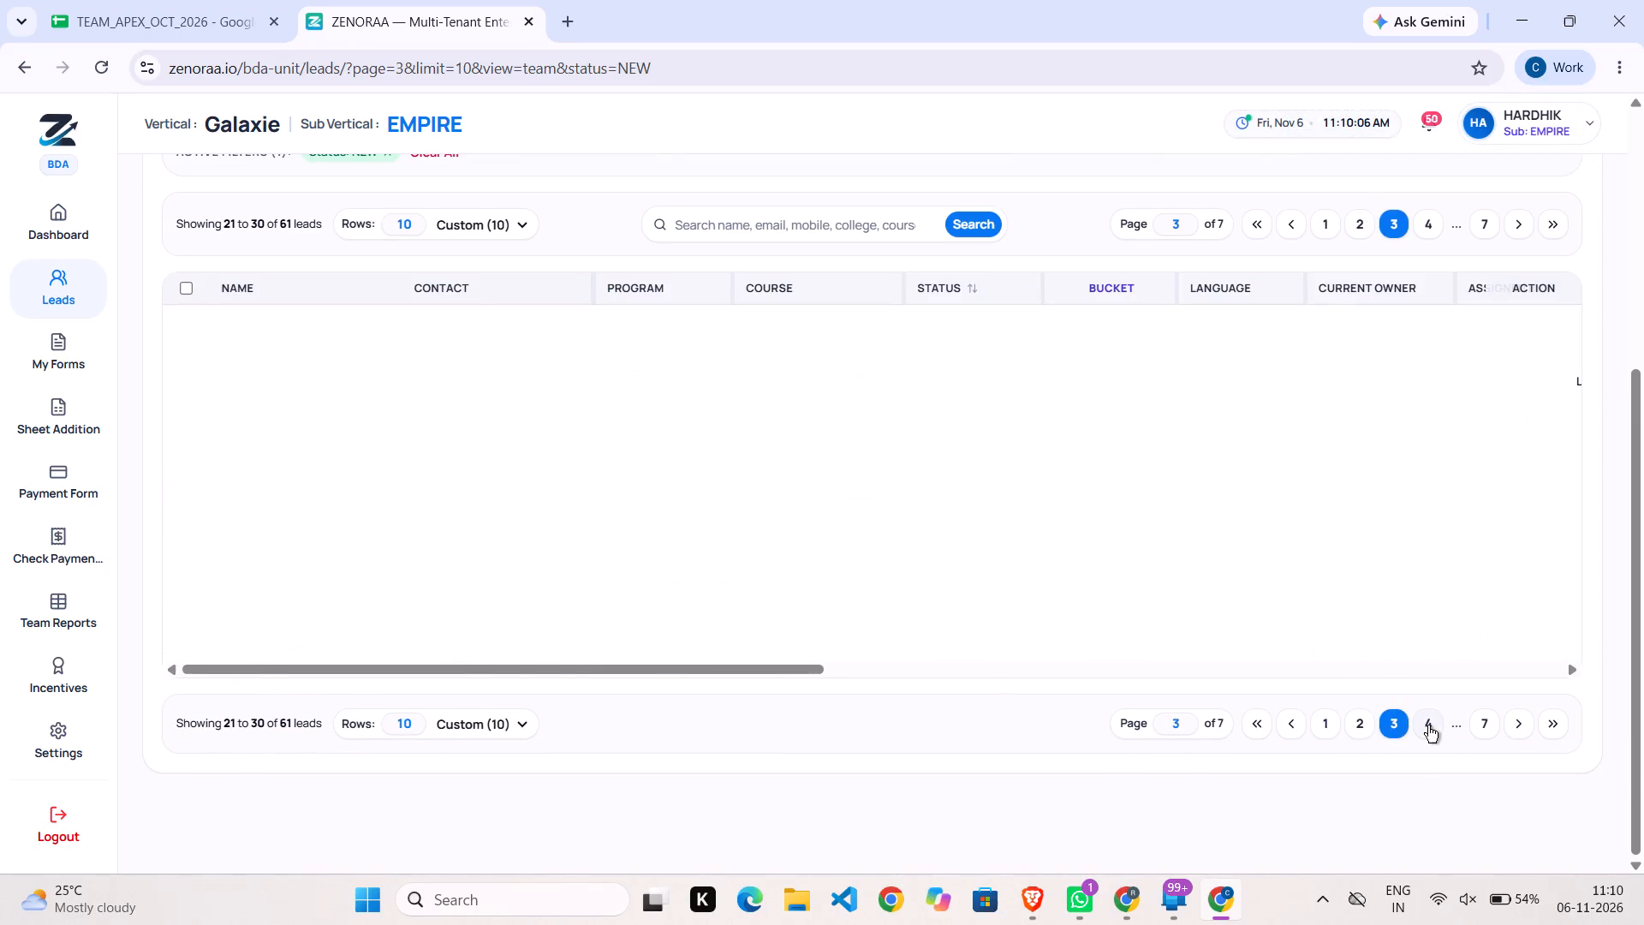
scroll(1221, 505, up, 4)
scroll(1221, 505, down, 5)
scroll(1221, 505, up, 3)
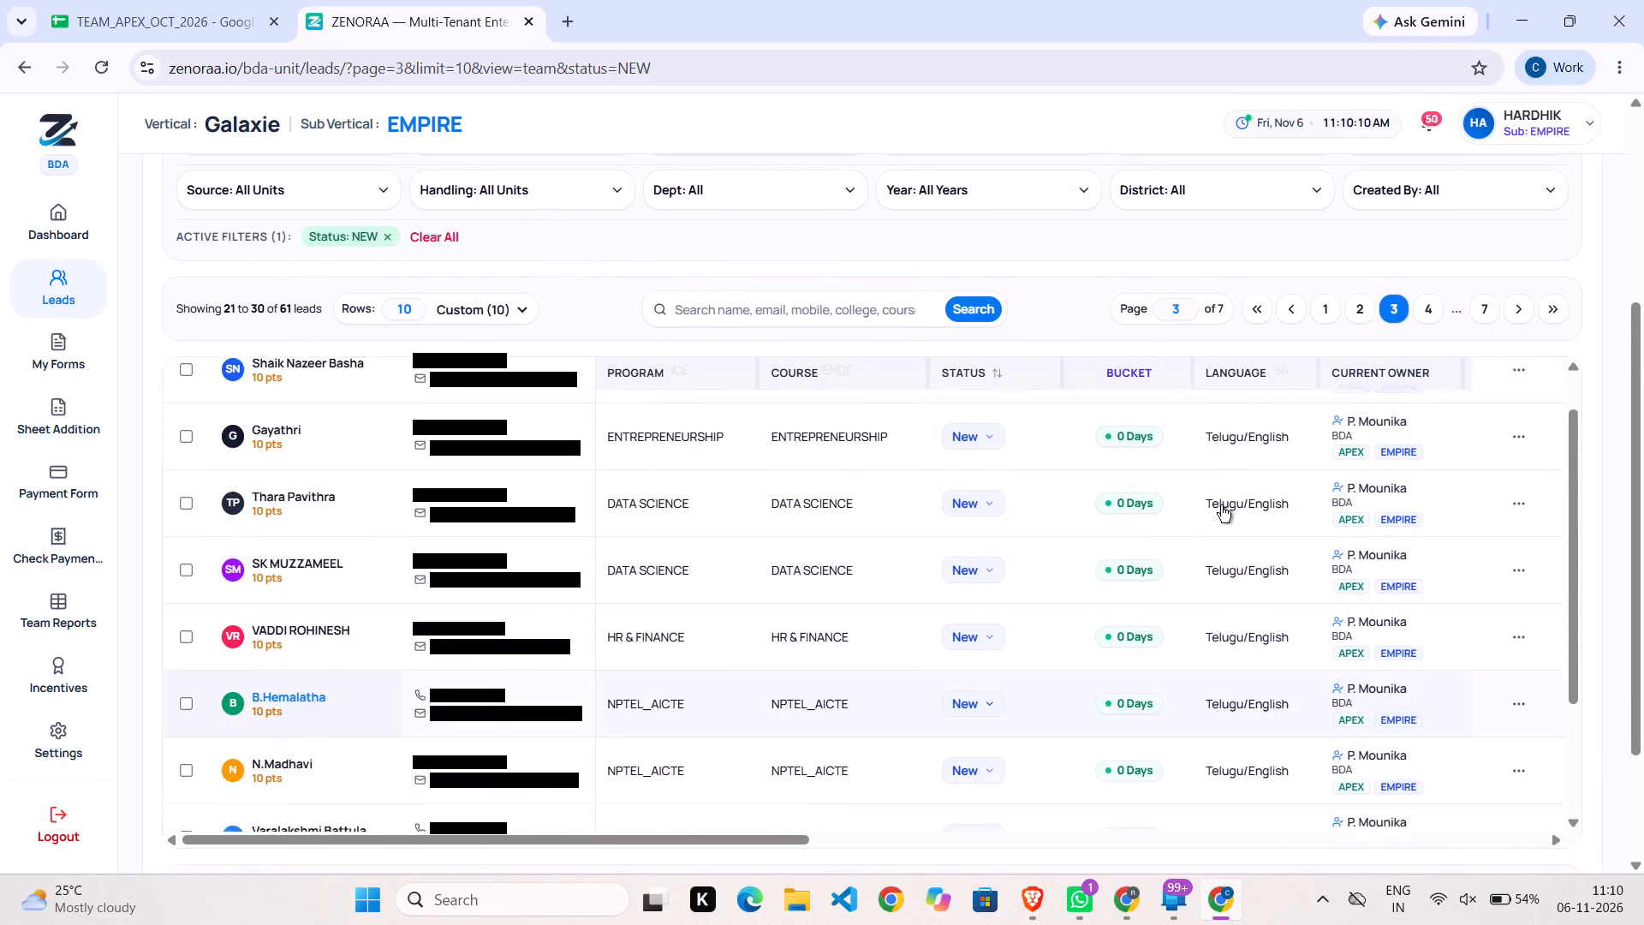
click(184, 377)
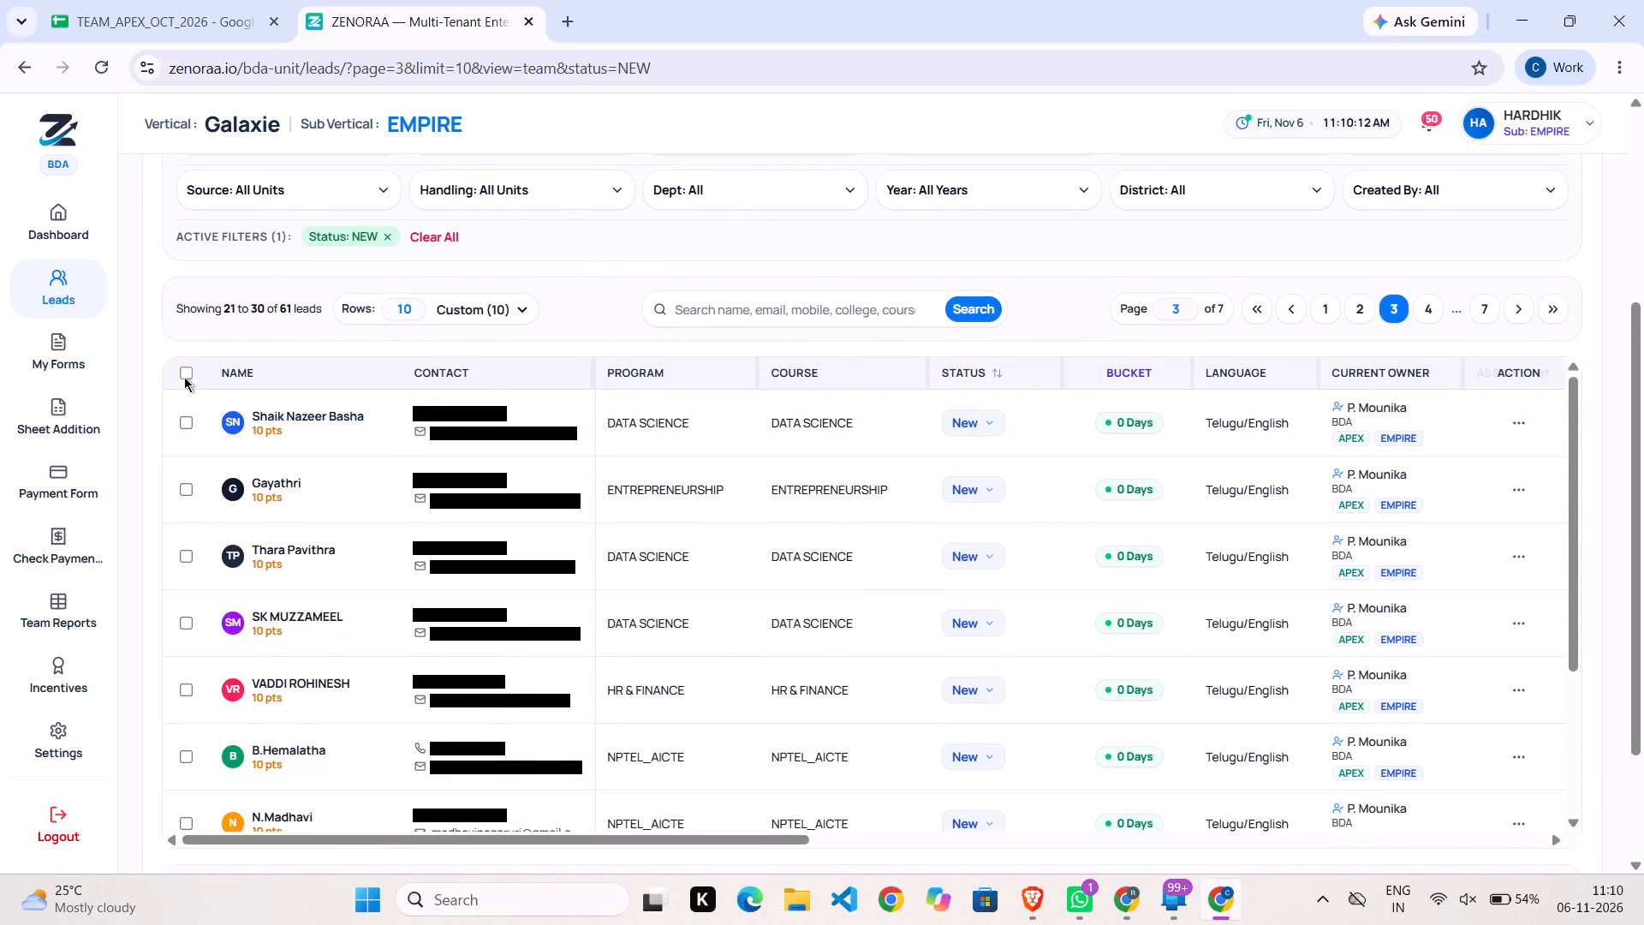
scroll(1099, 324, up, 4)
click(1191, 343)
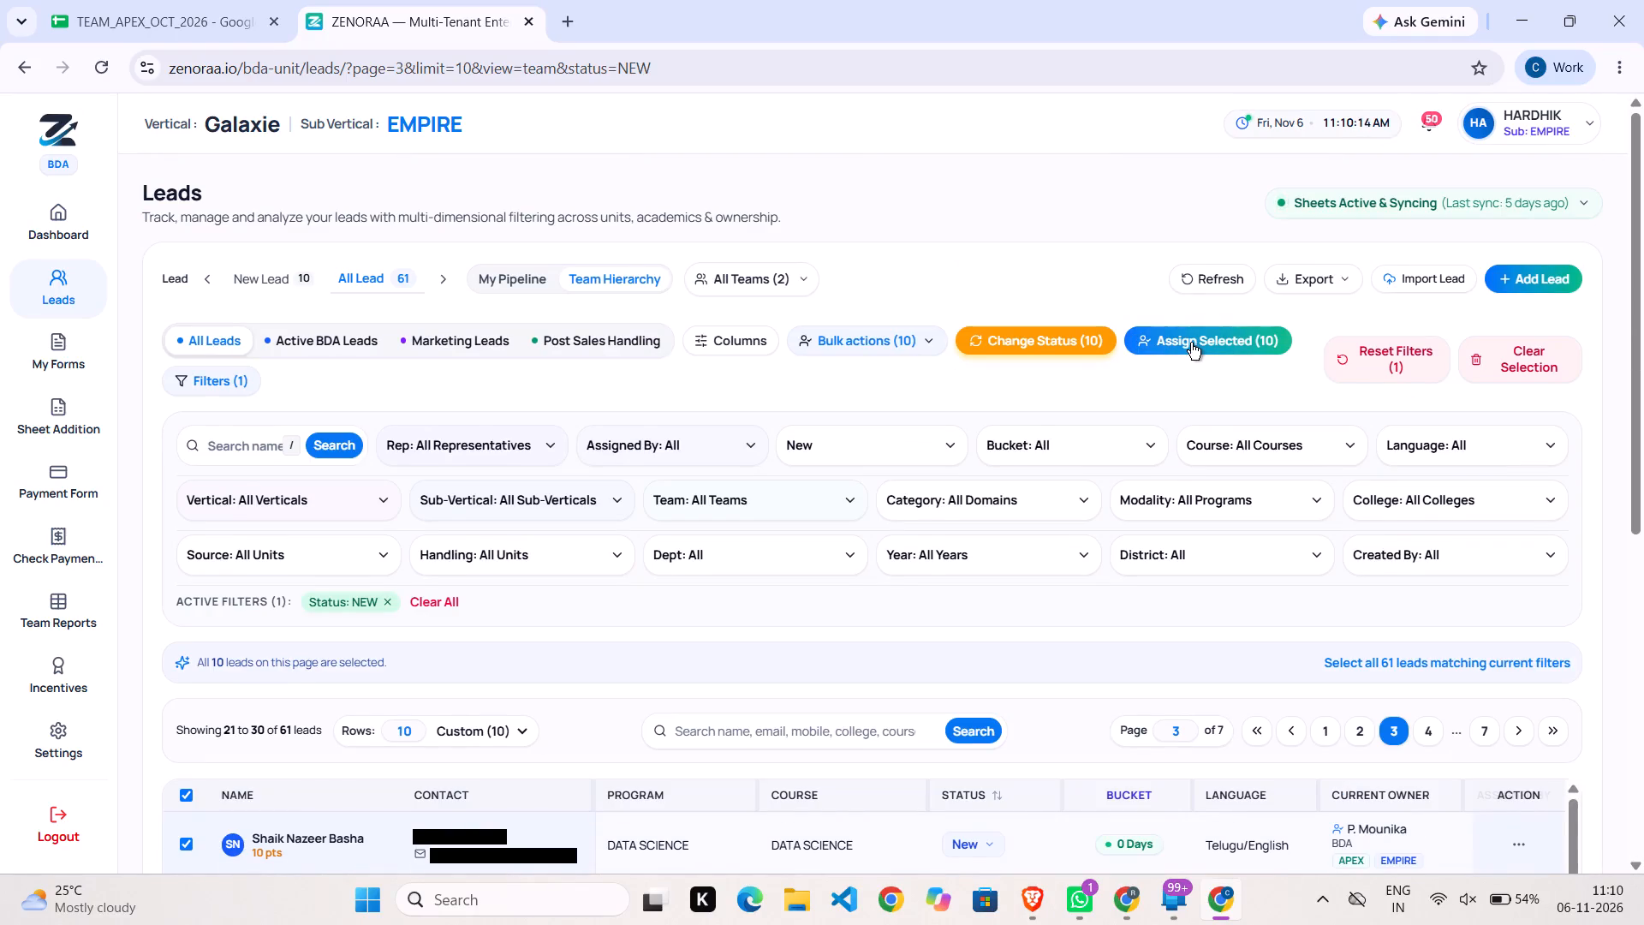
scroll(1182, 577, down, 1)
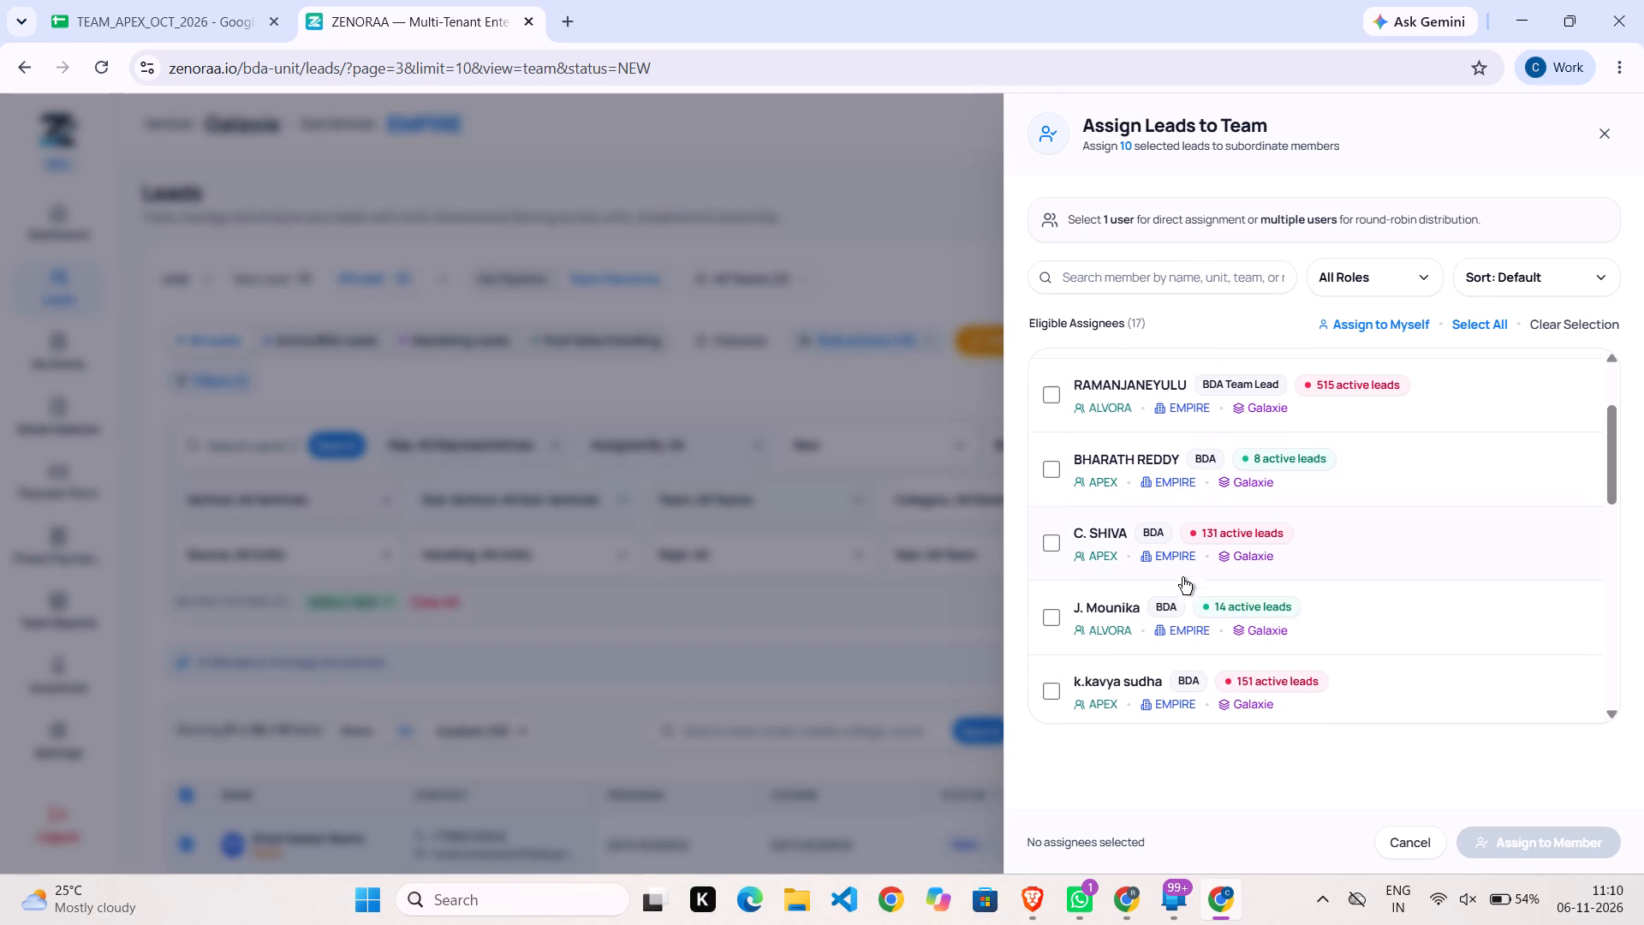
scroll(1182, 577, down, 4)
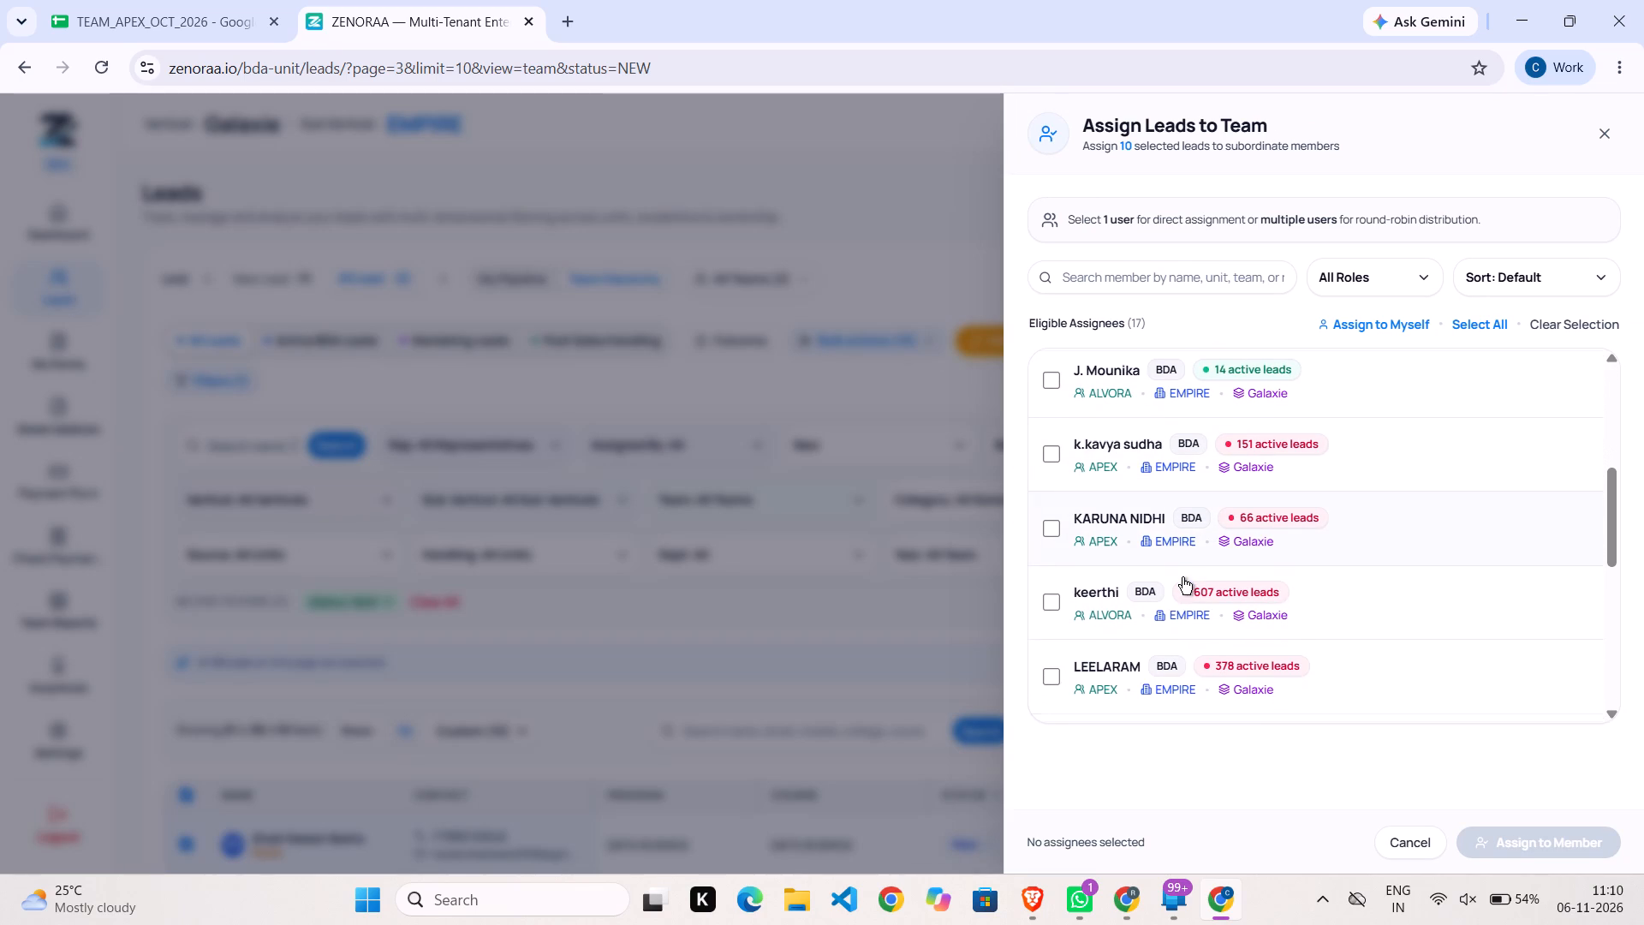
click(1161, 596)
click(1533, 845)
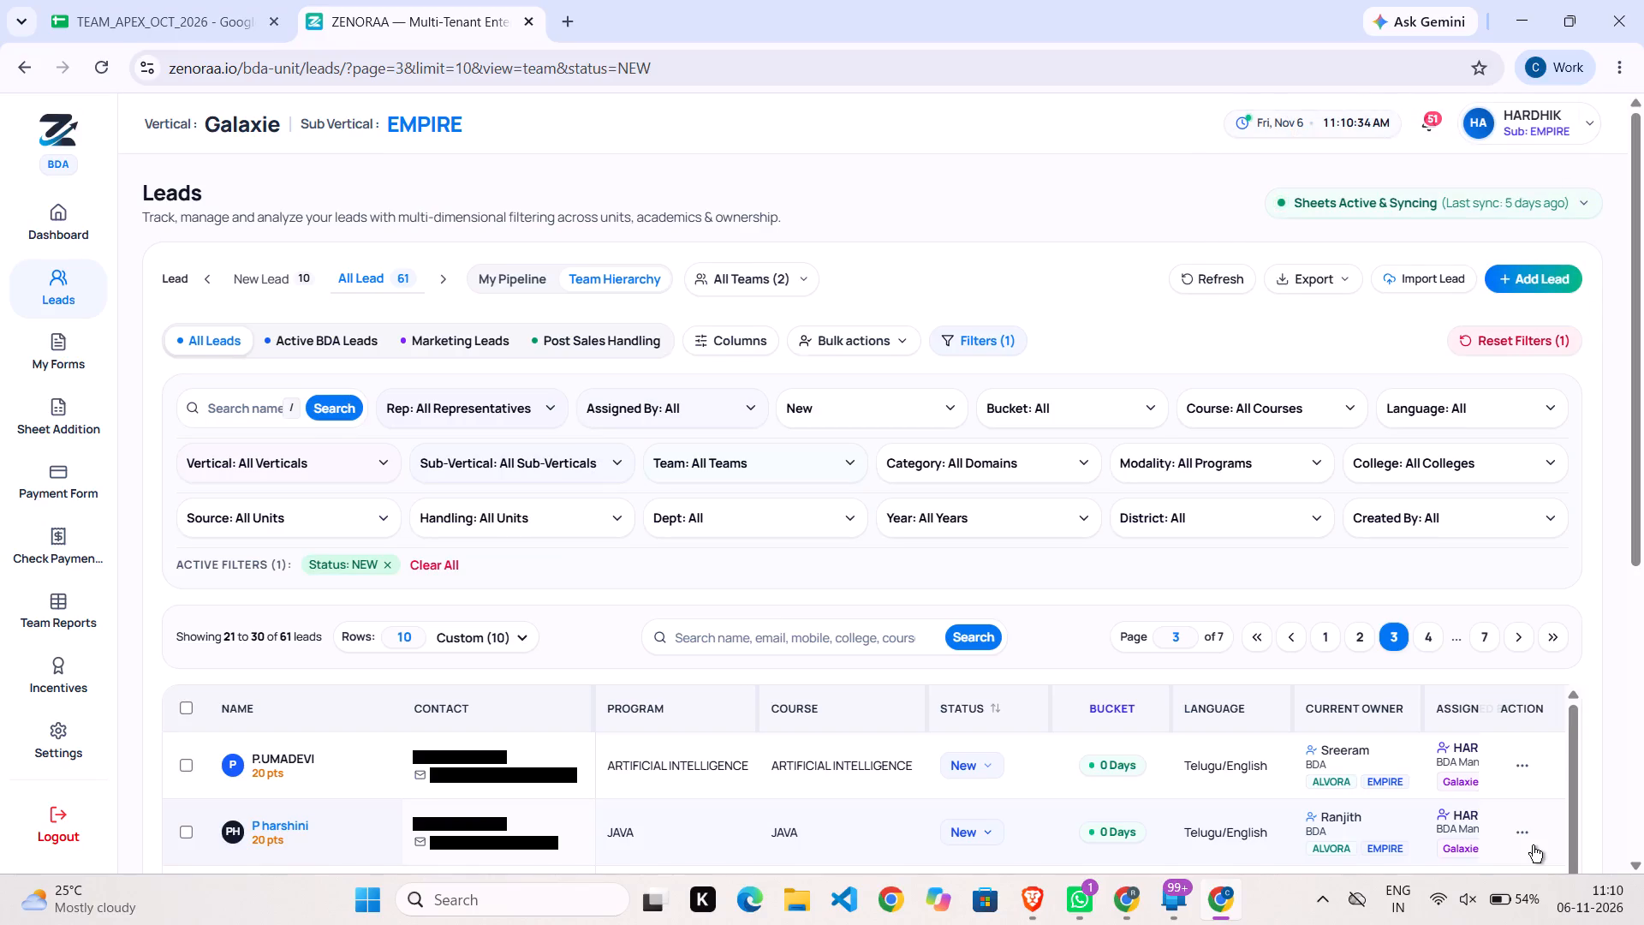
Select all ten New leads on the fourth page and assign them directly to team member SUMANTH.
scroll(1343, 462, down, 3)
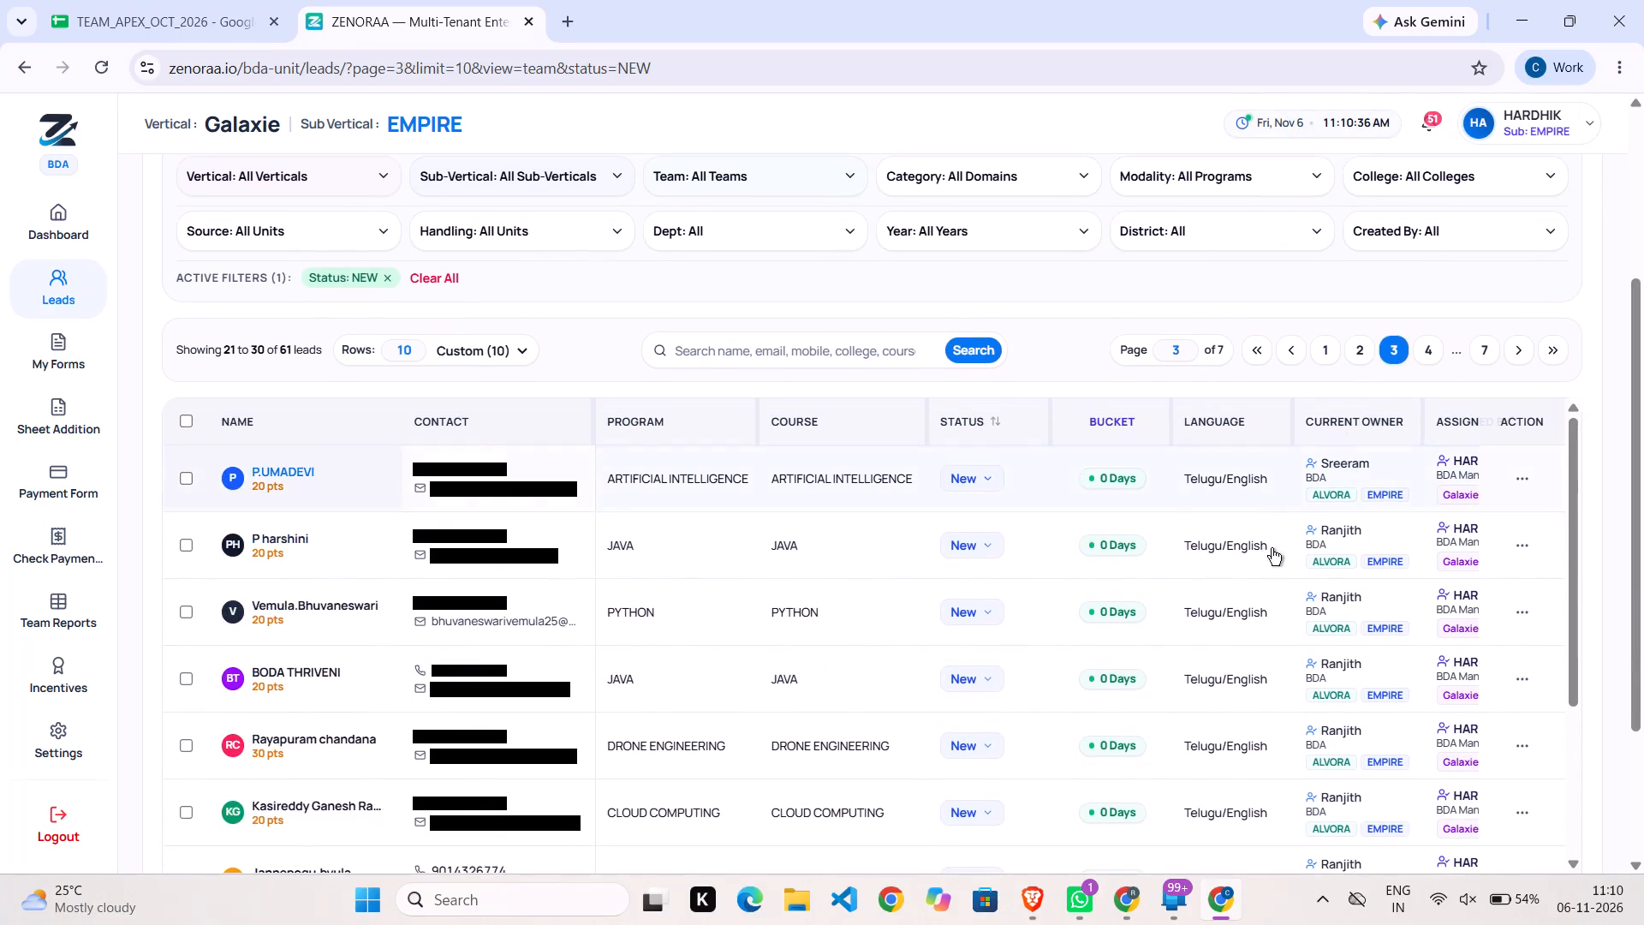
scroll(1248, 577, down, 9)
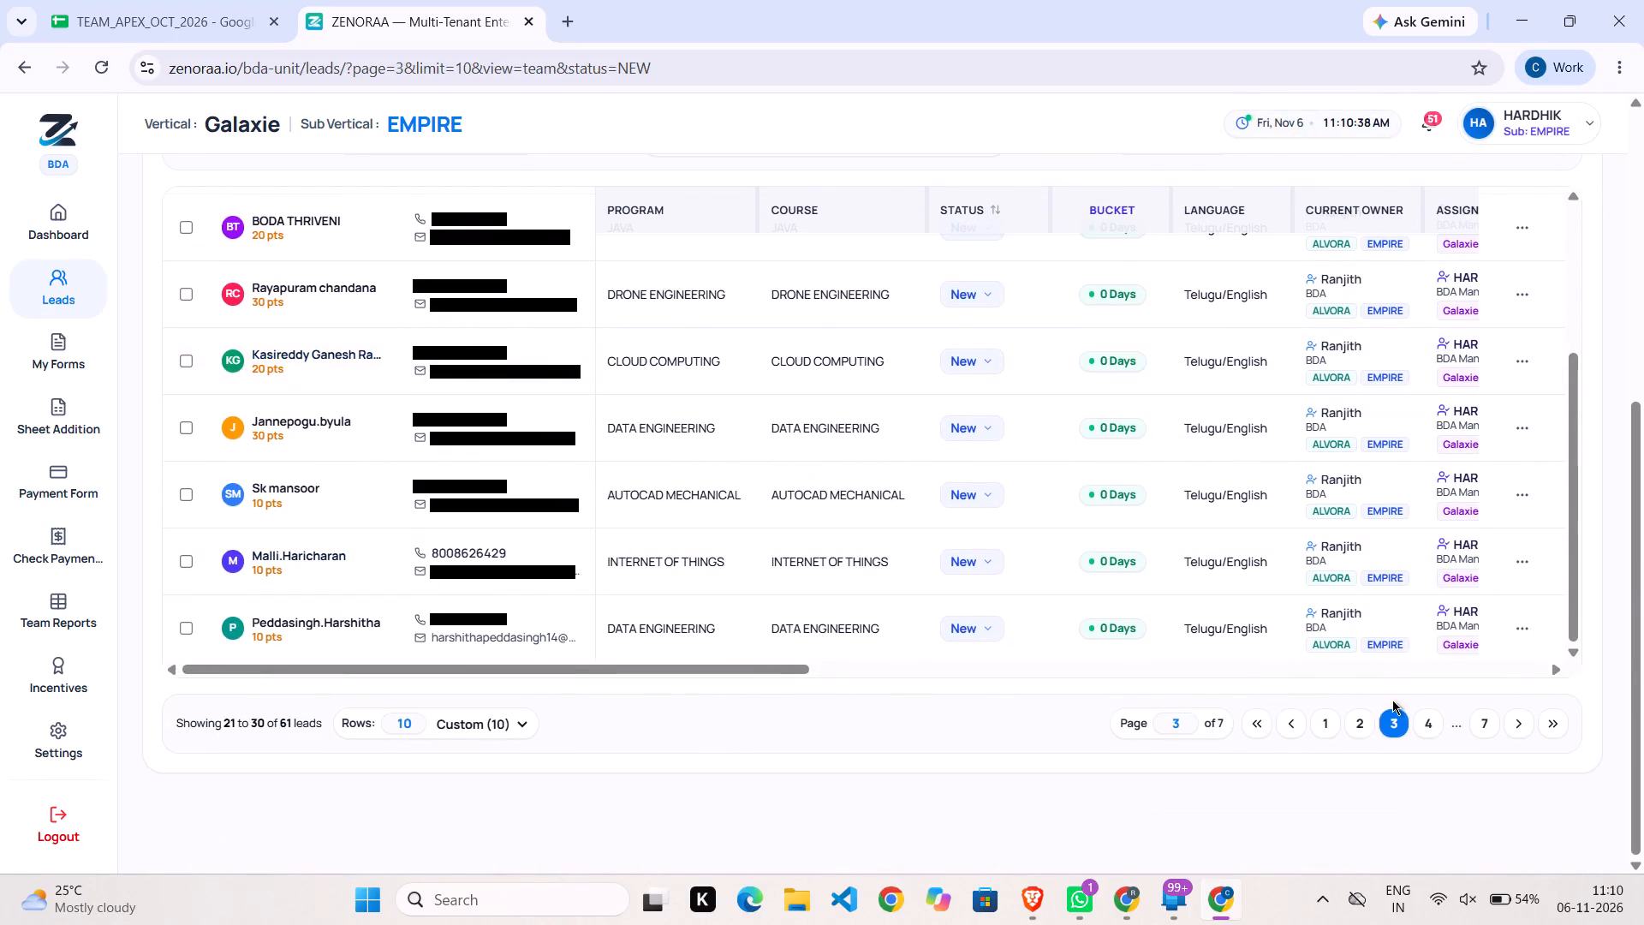
click(1430, 719)
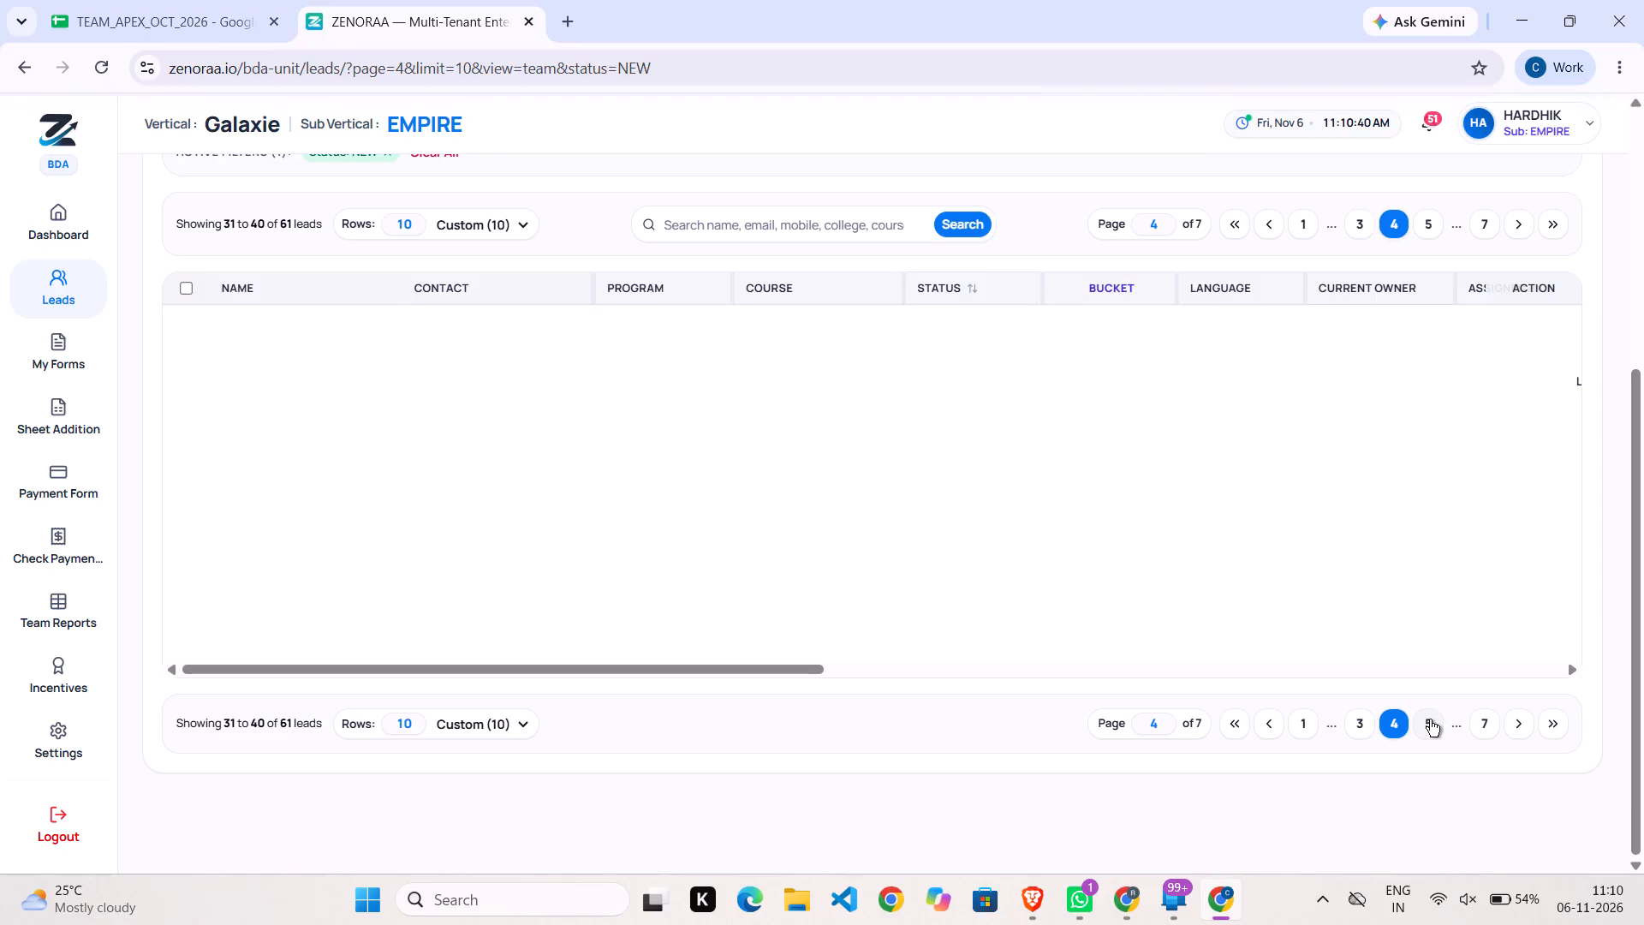
scroll(1235, 466, up, 3)
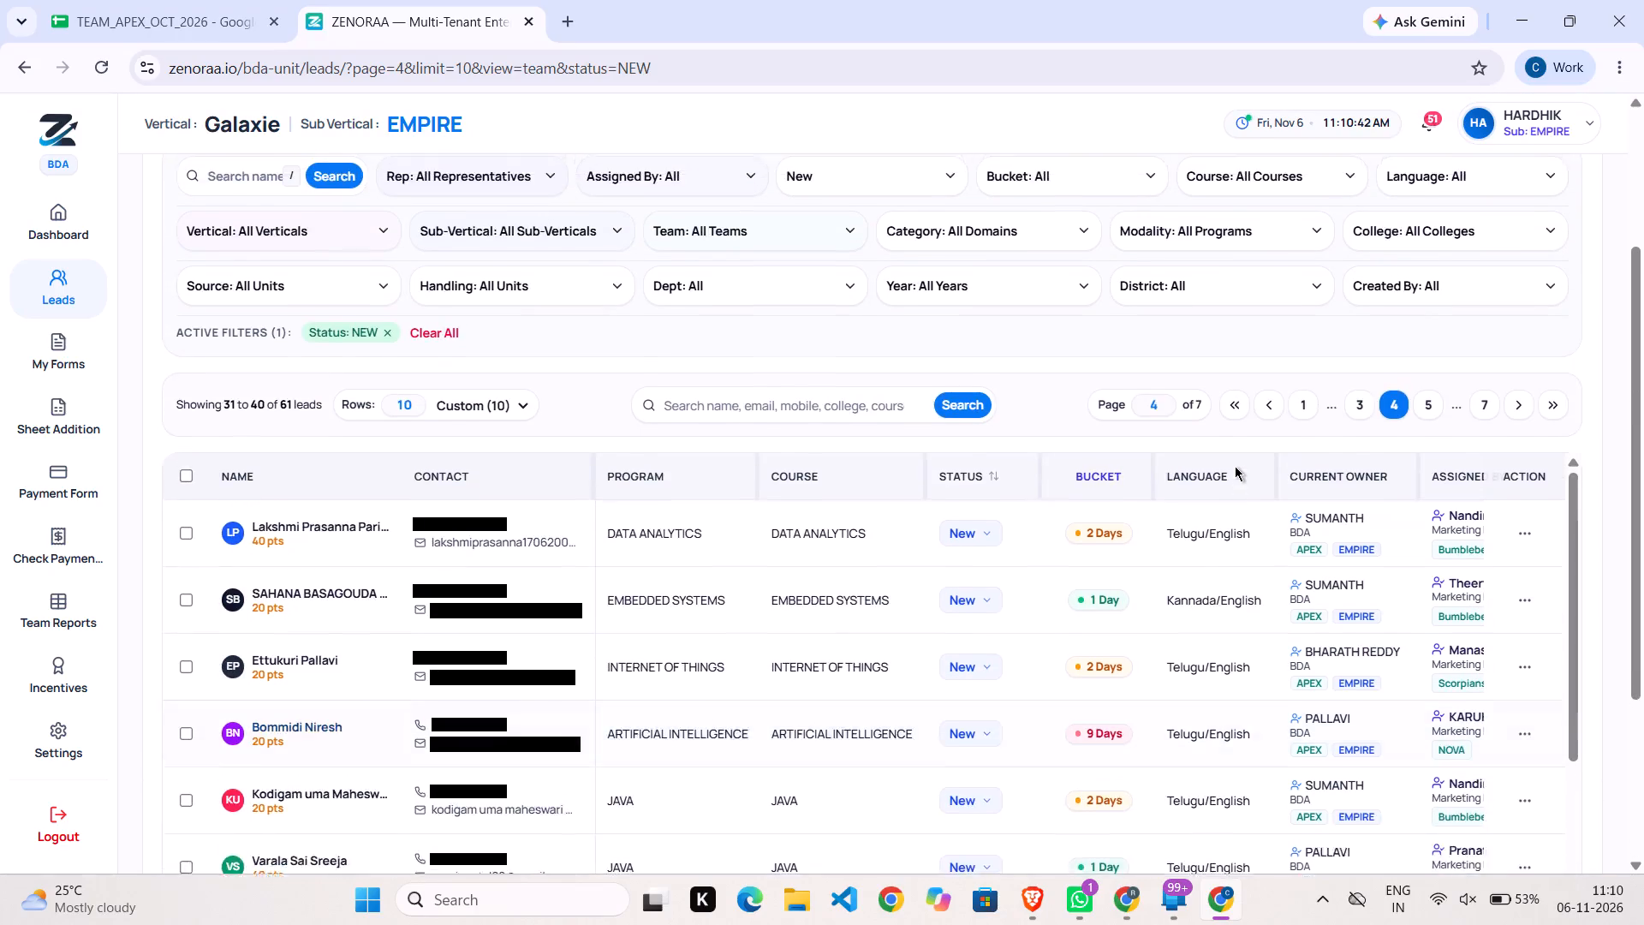
scroll(1220, 289, down, 4)
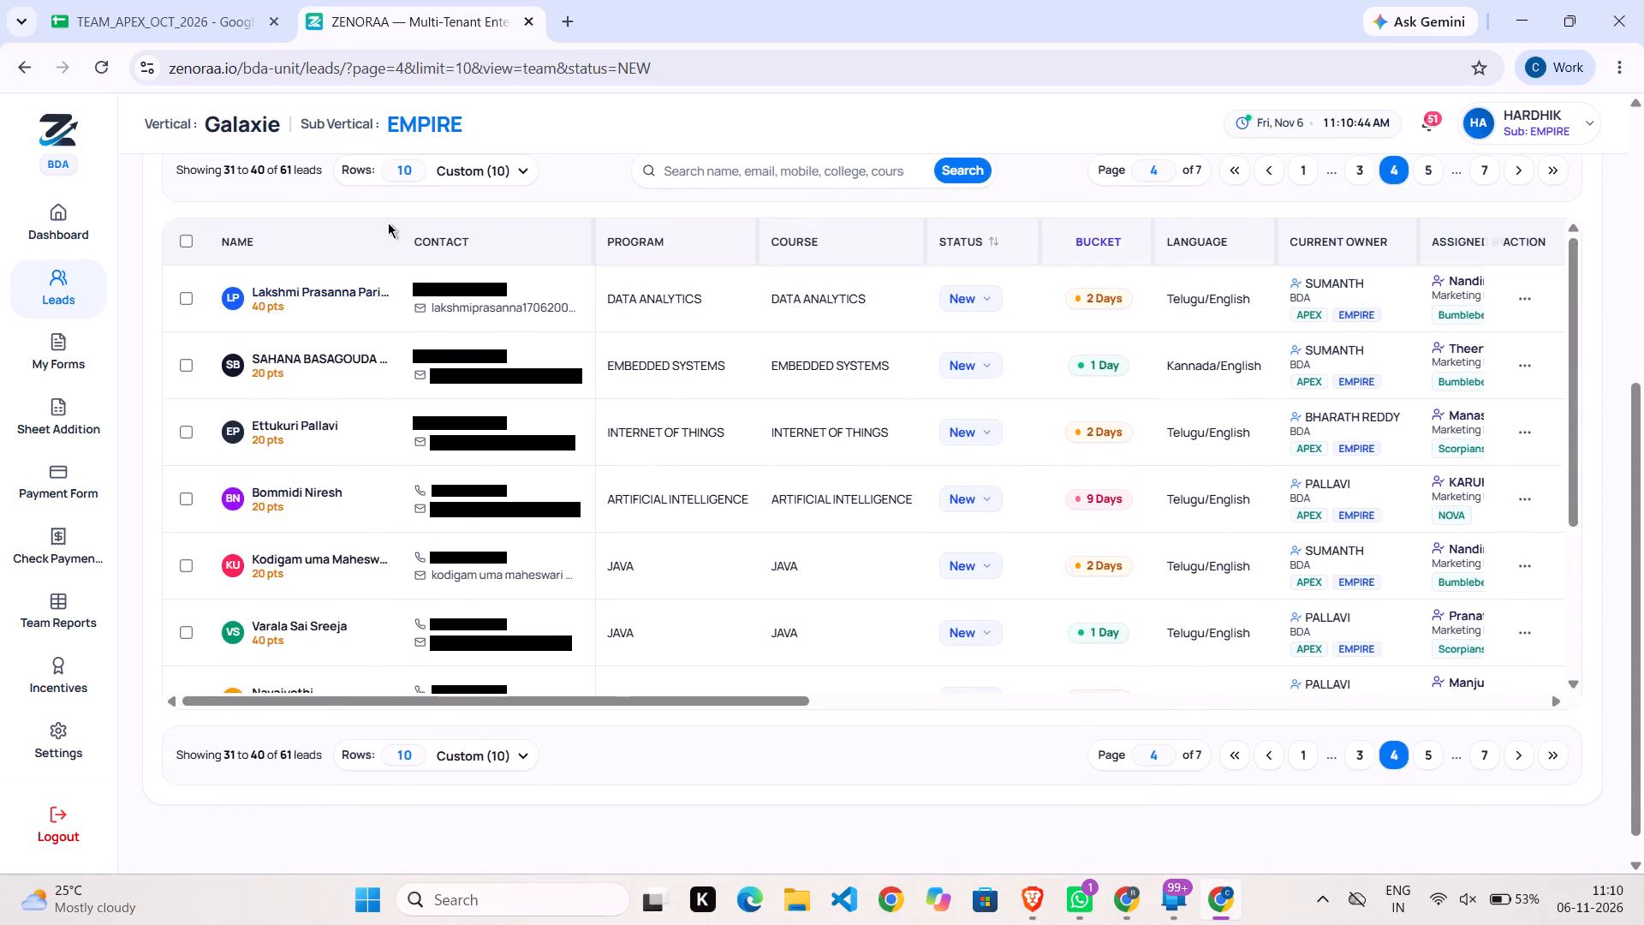
click(187, 239)
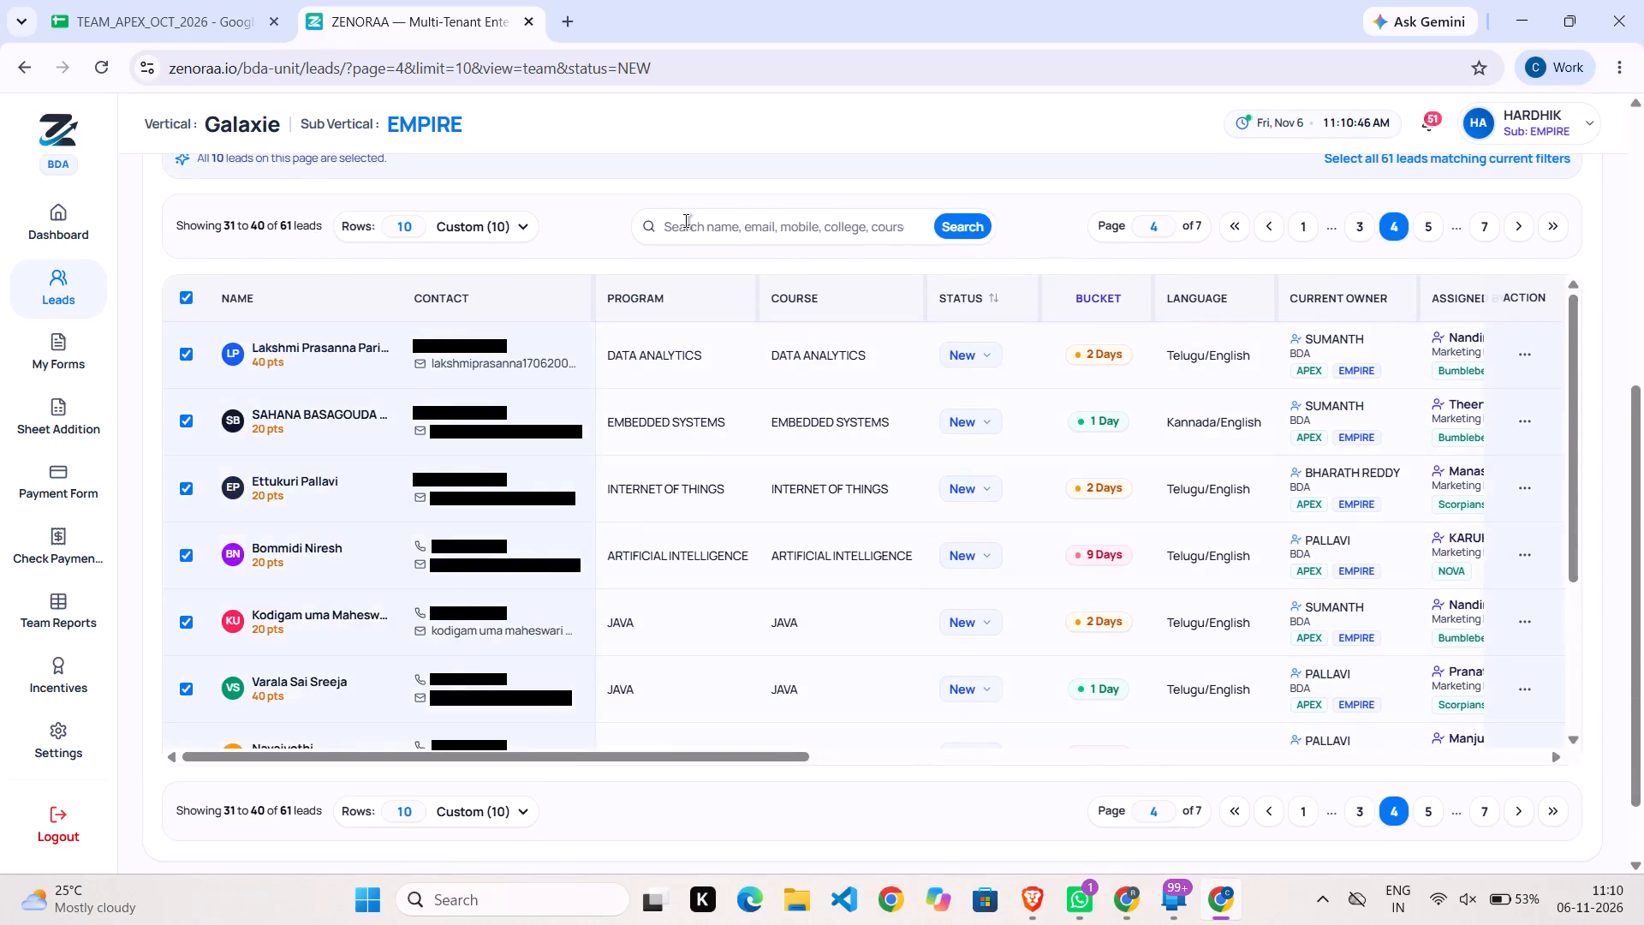
scroll(686, 221, up, 3)
click(1202, 340)
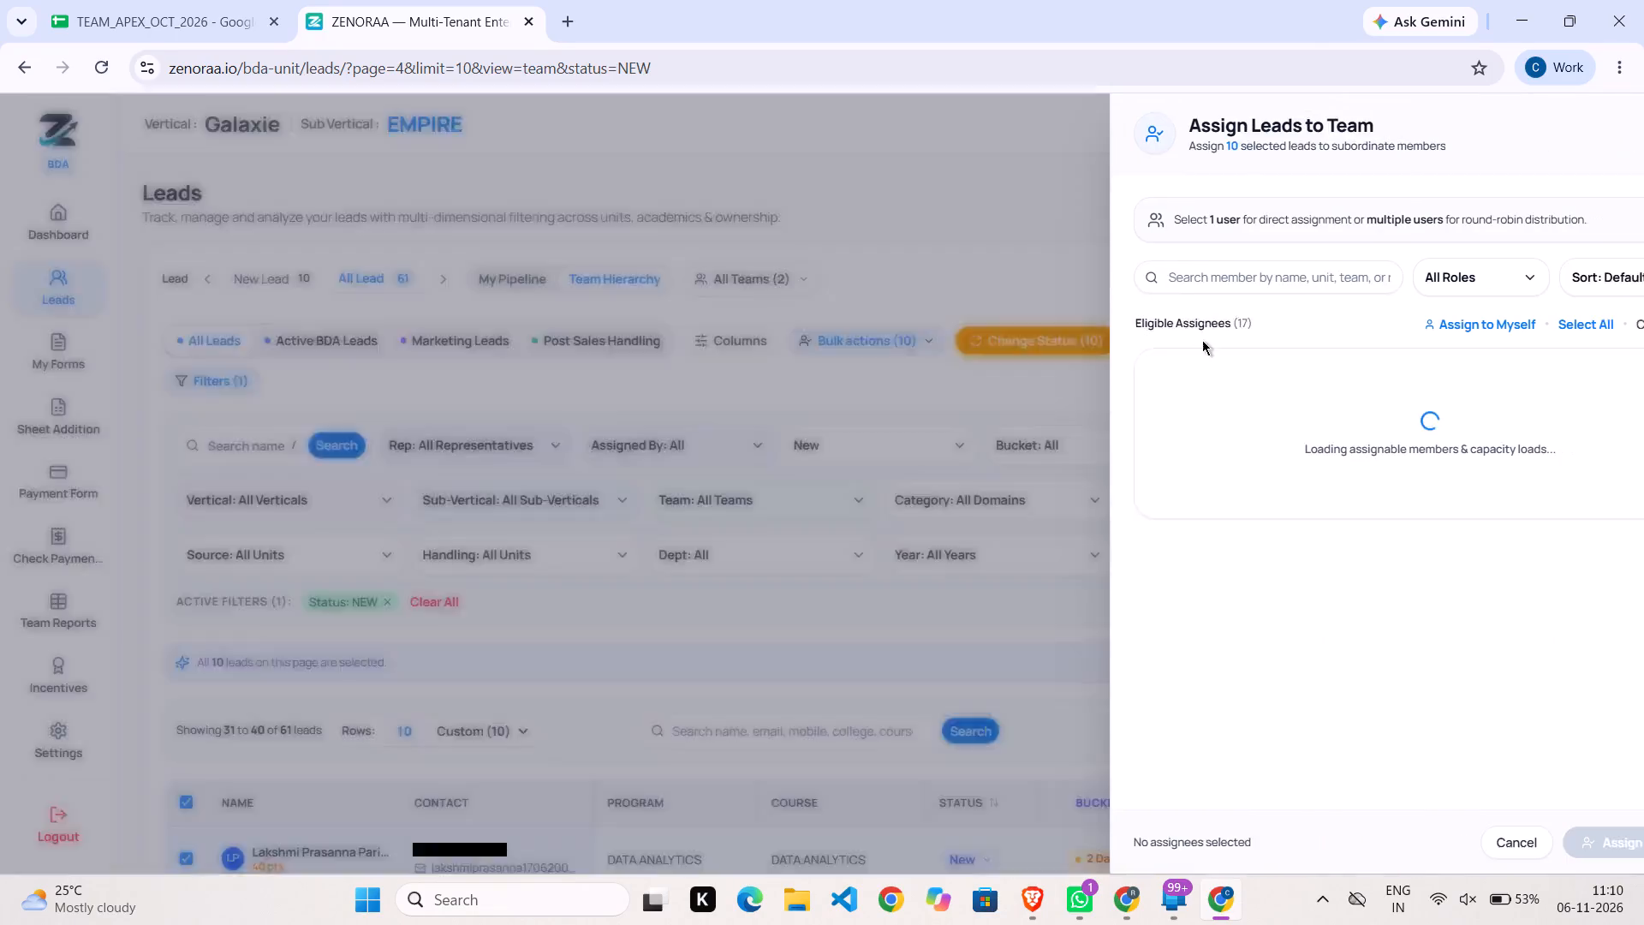
scroll(1193, 552, down, 3)
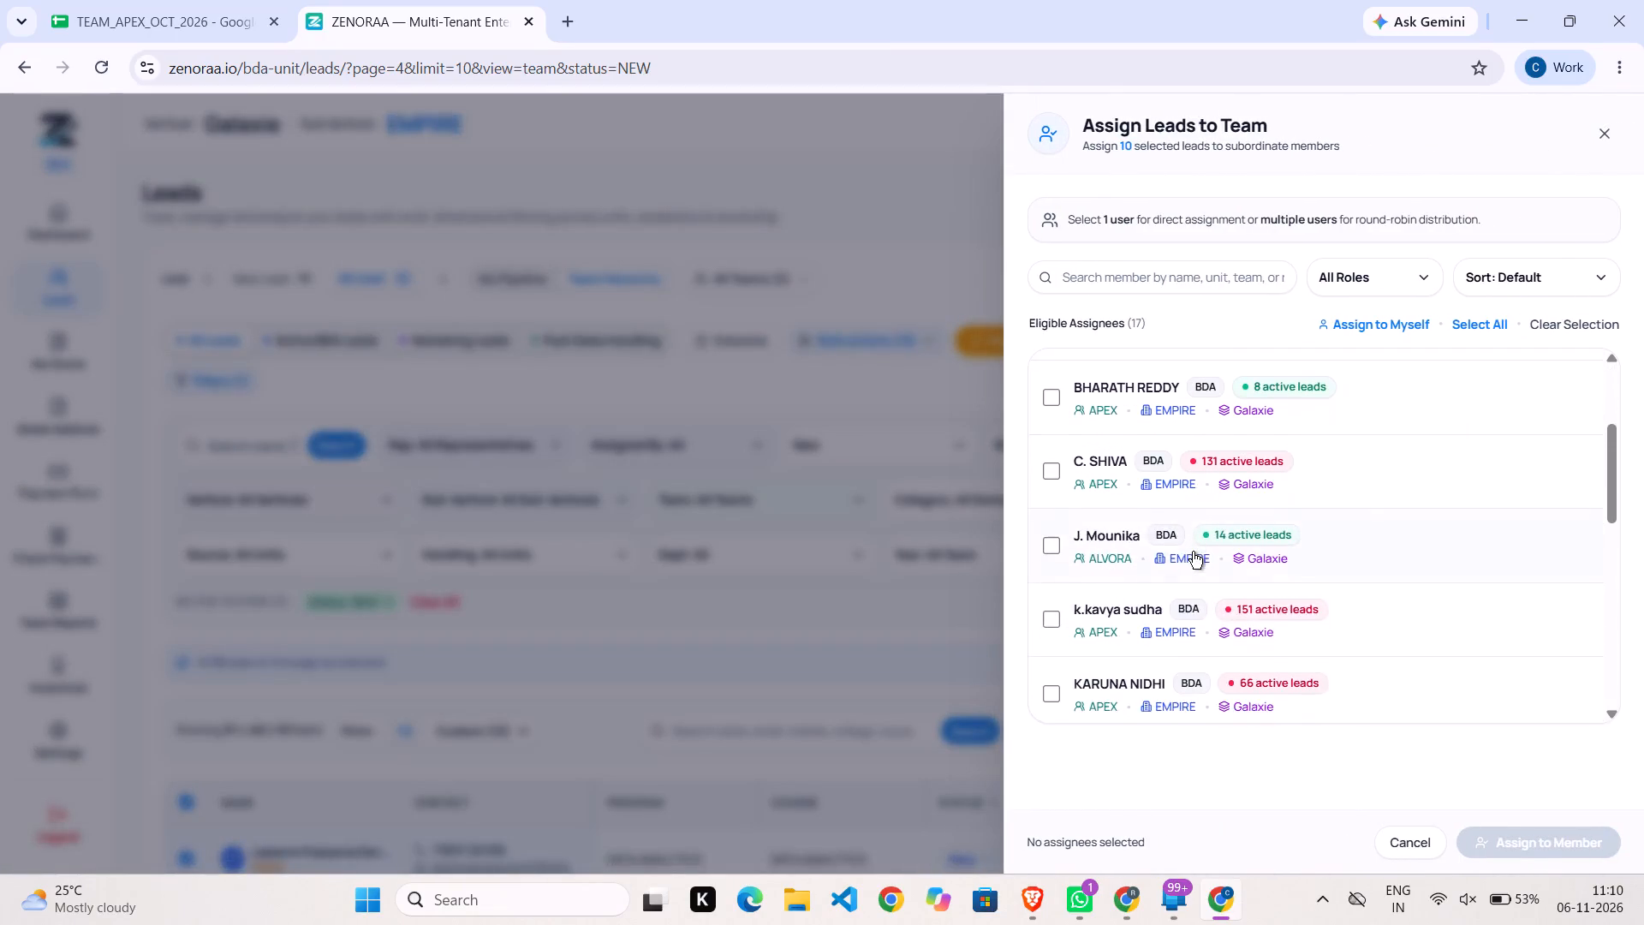
scroll(1193, 552, down, 5)
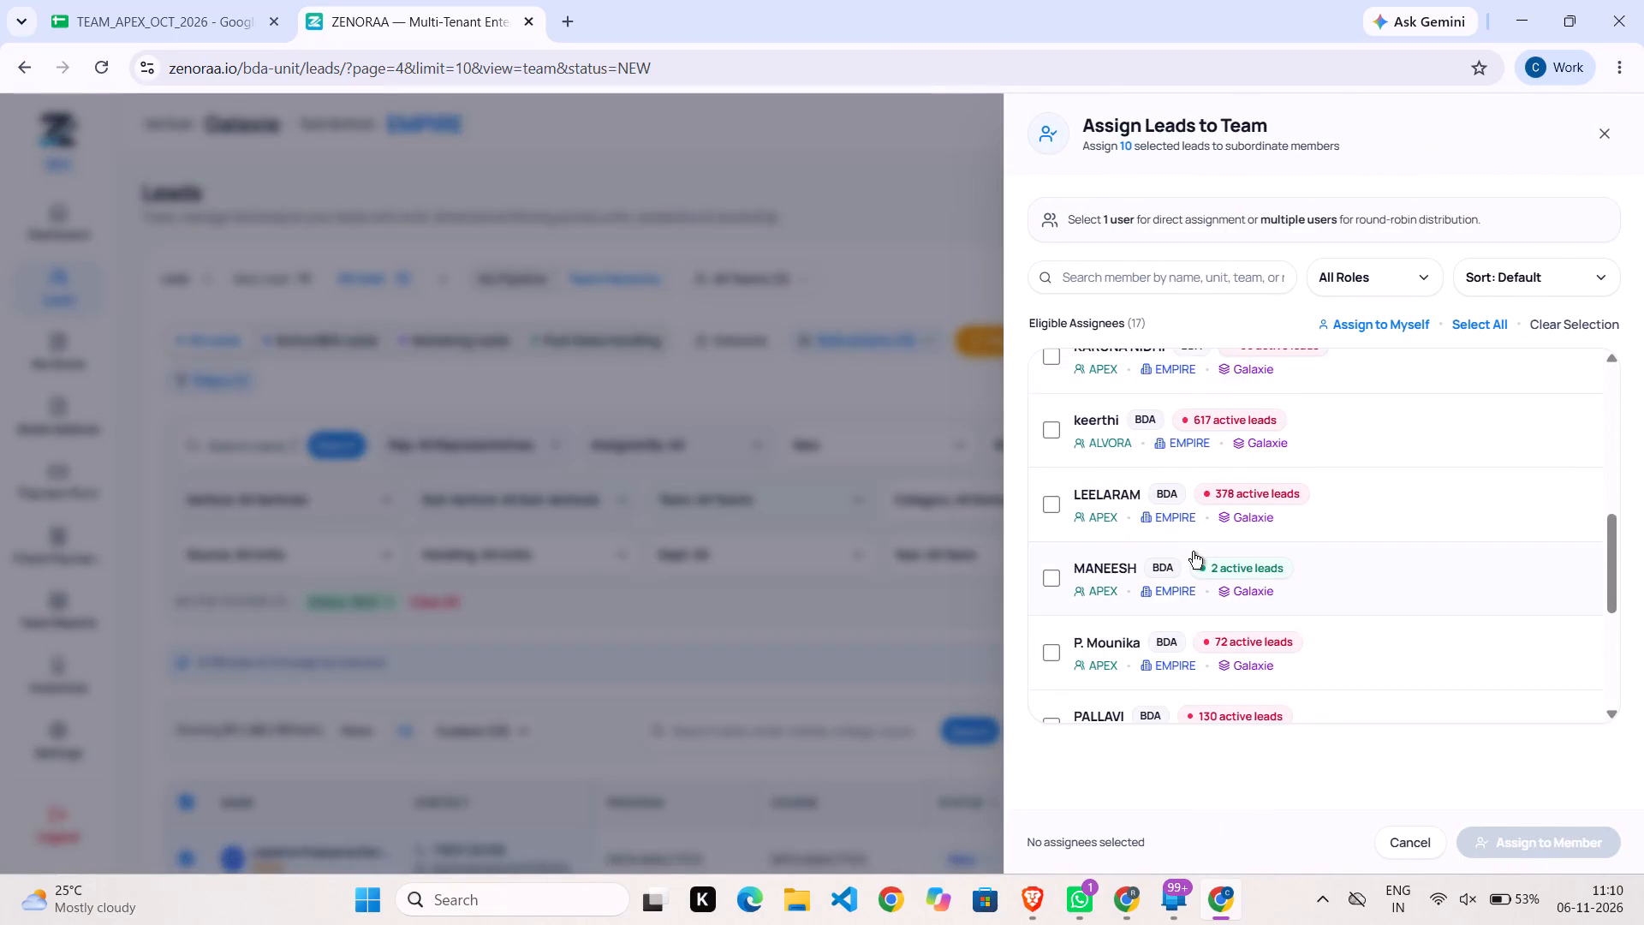
scroll(1193, 552, down, 5)
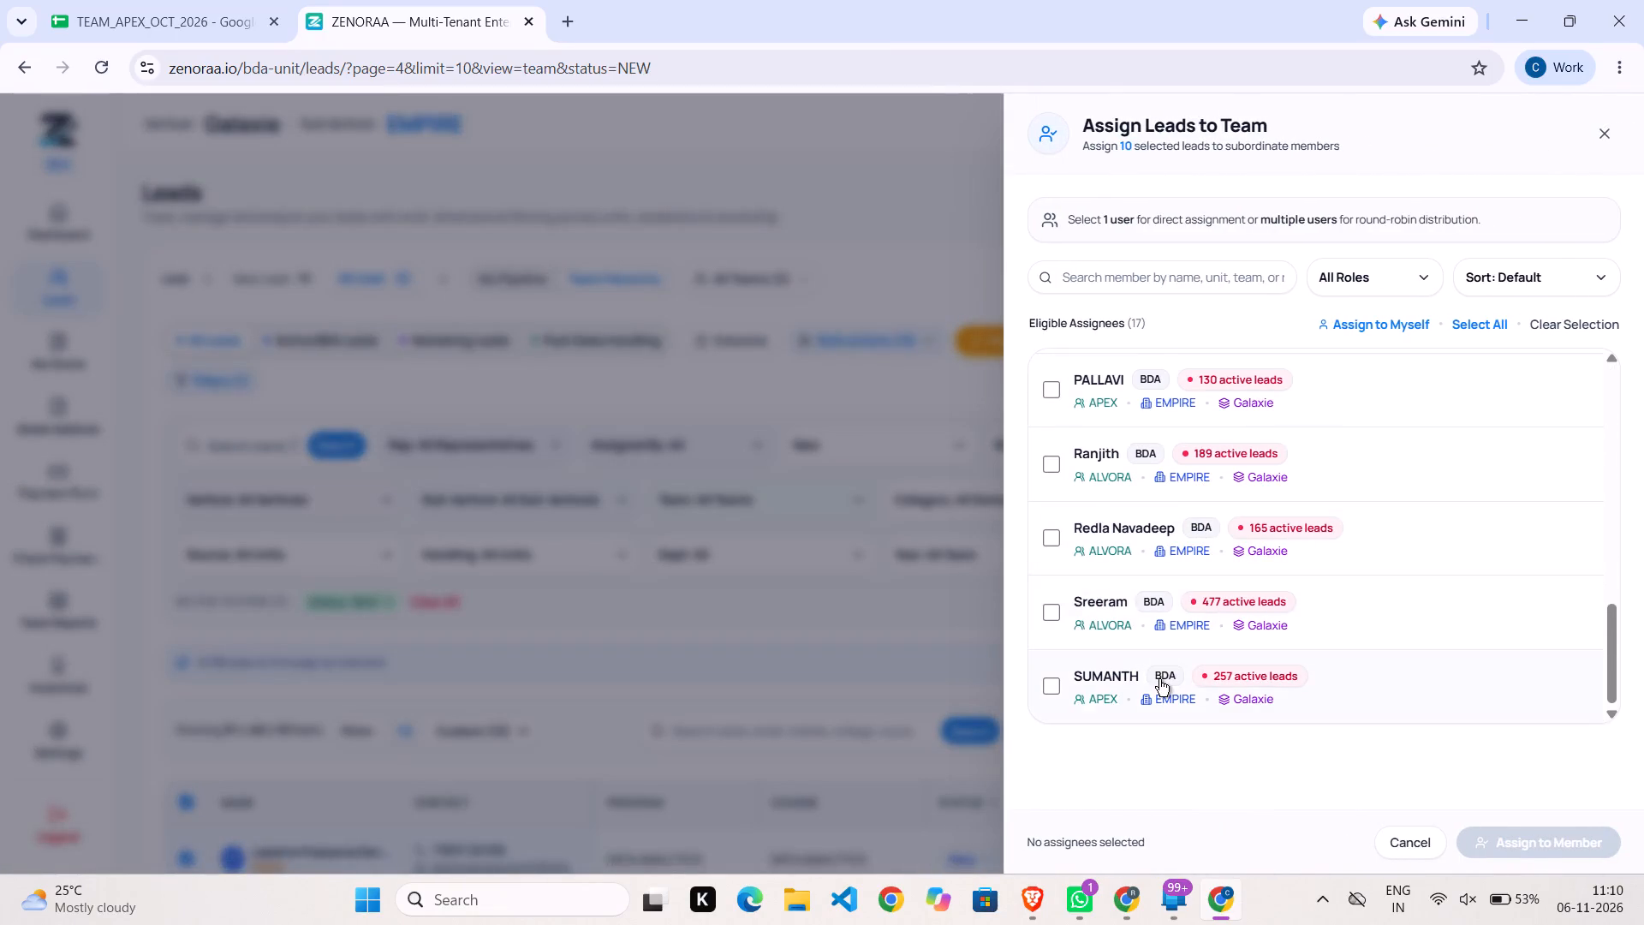
click(1159, 679)
click(1547, 845)
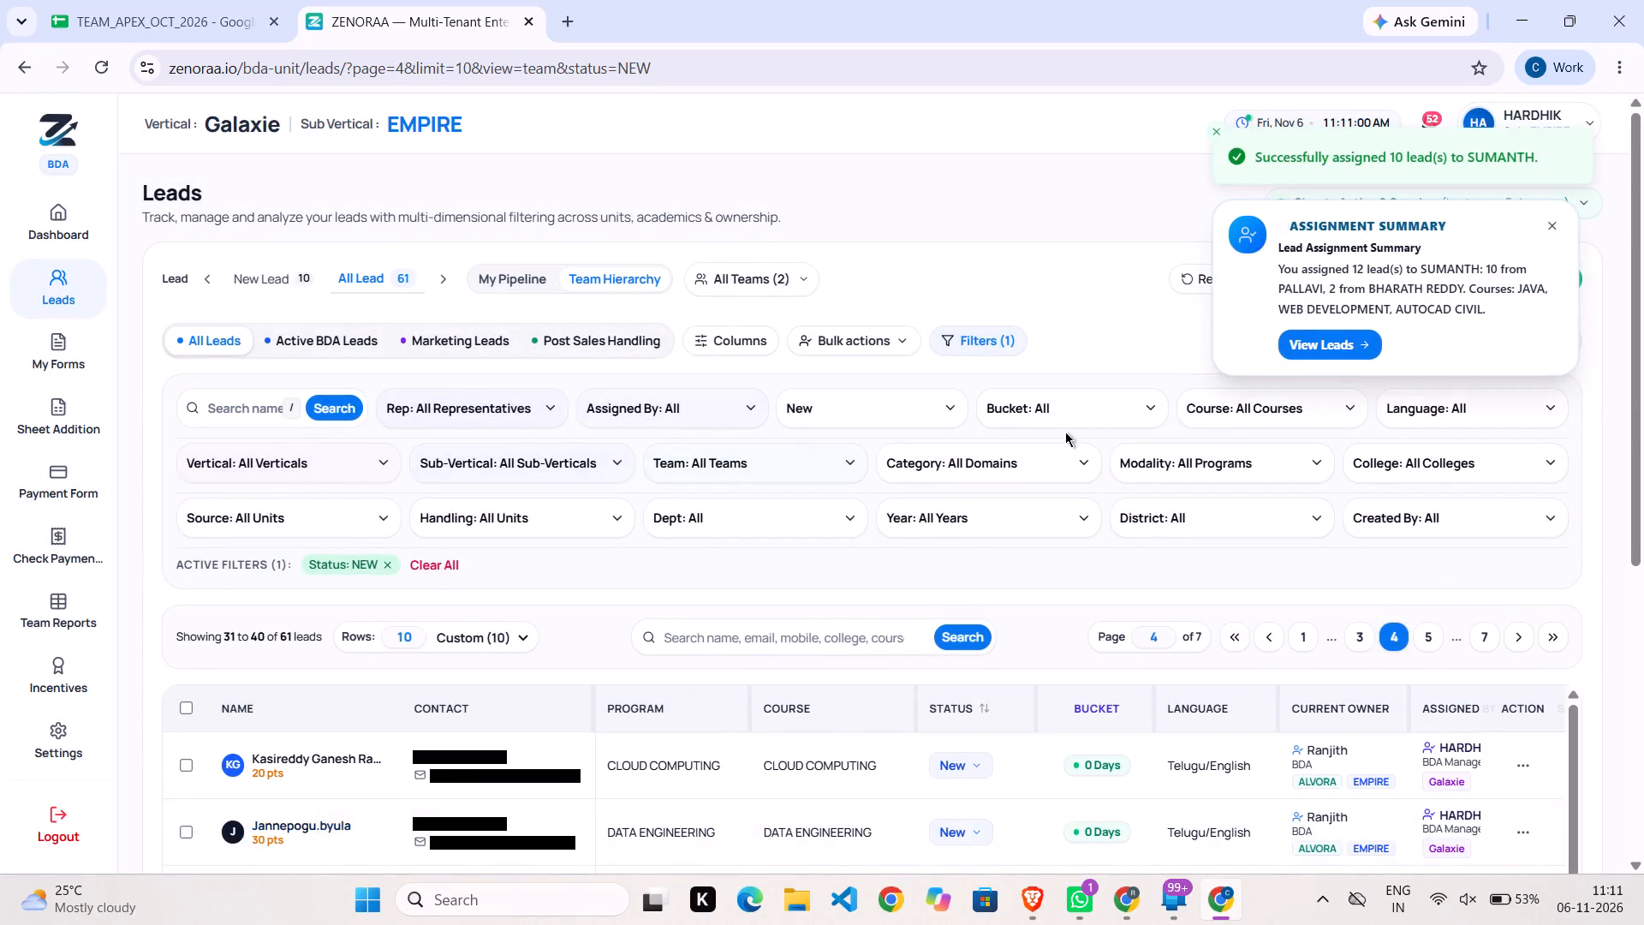
Open the fifth page of the team's New leads and check who currently owns each lead.
scroll(1065, 432, down, 6)
click(1432, 723)
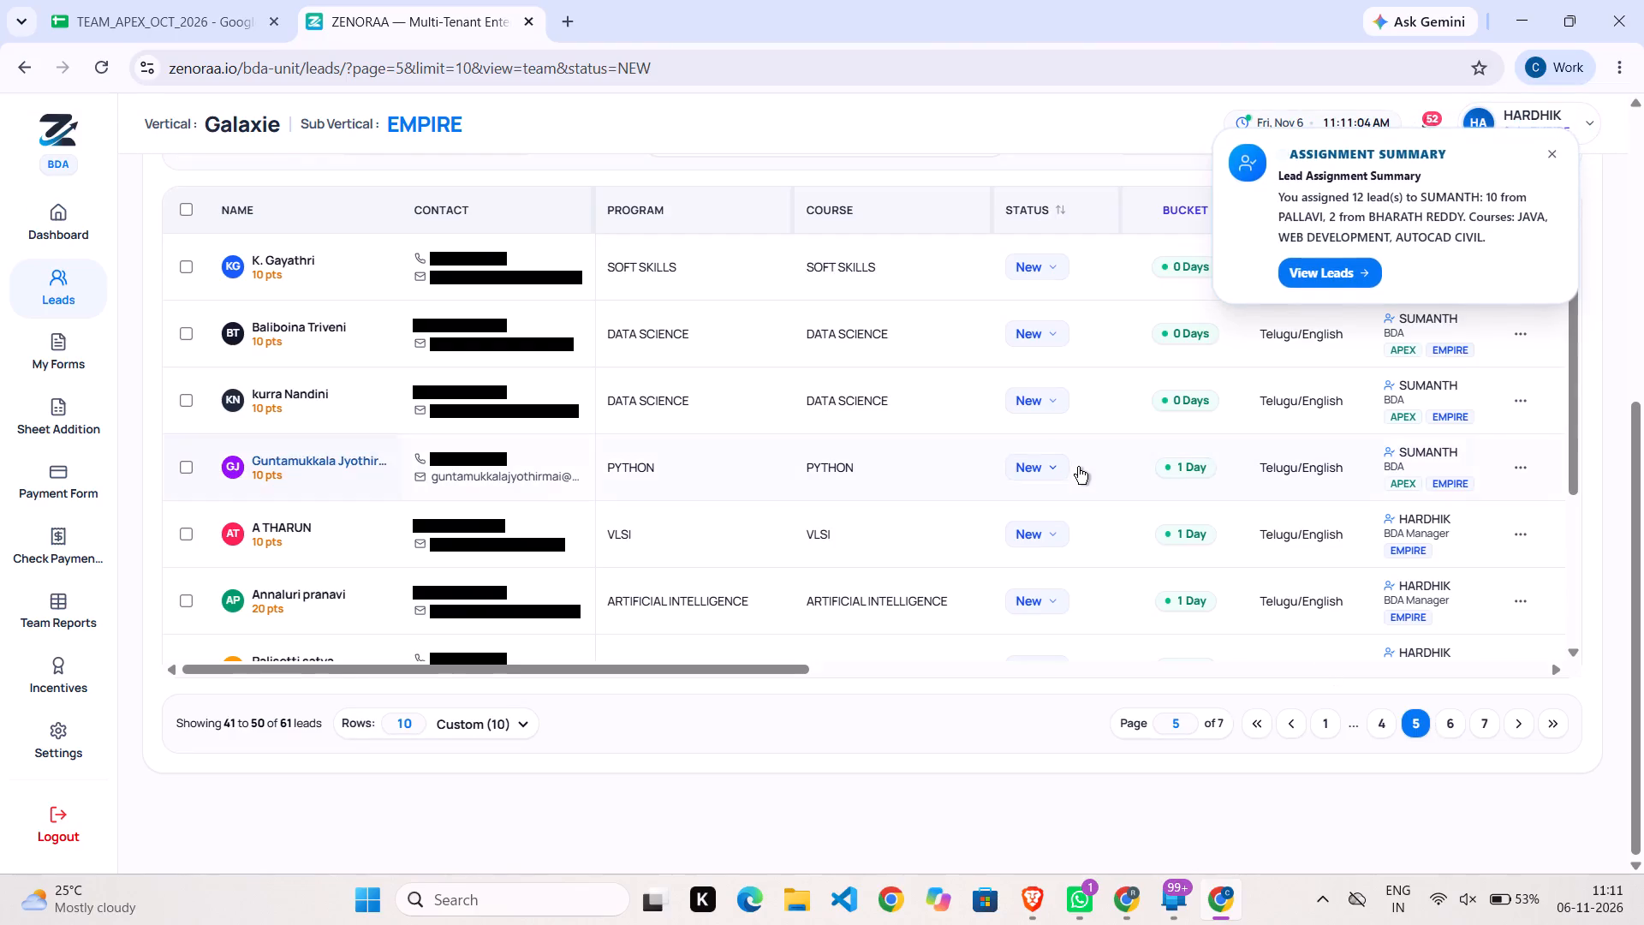
scroll(1078, 467, up, 2)
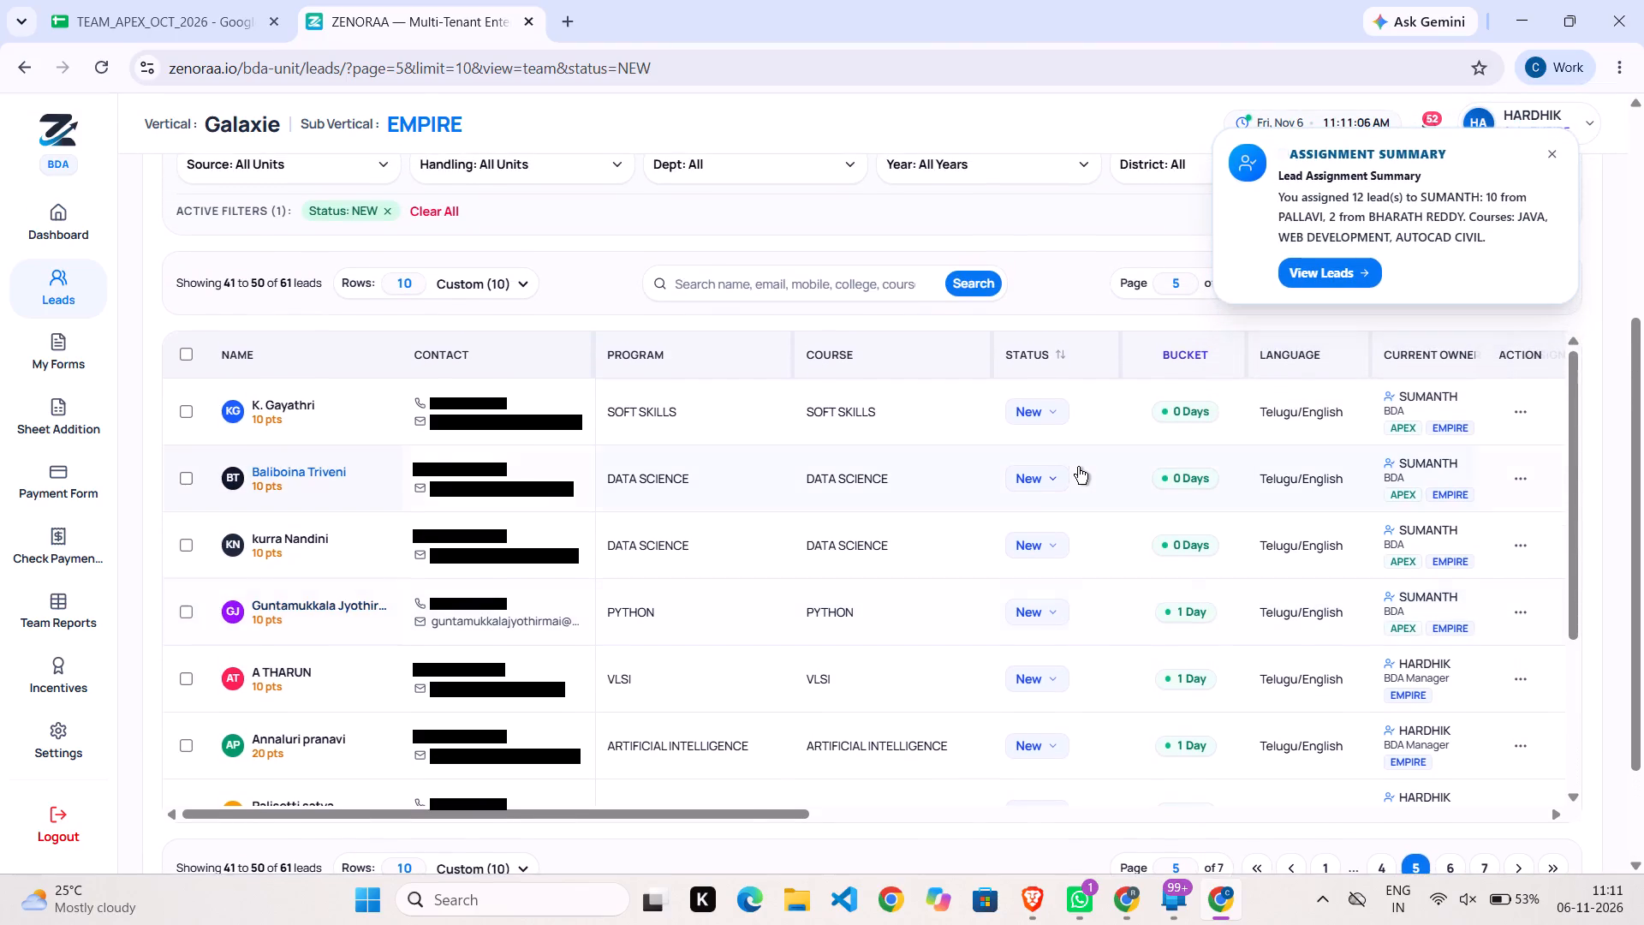
scroll(1078, 467, down, 4)
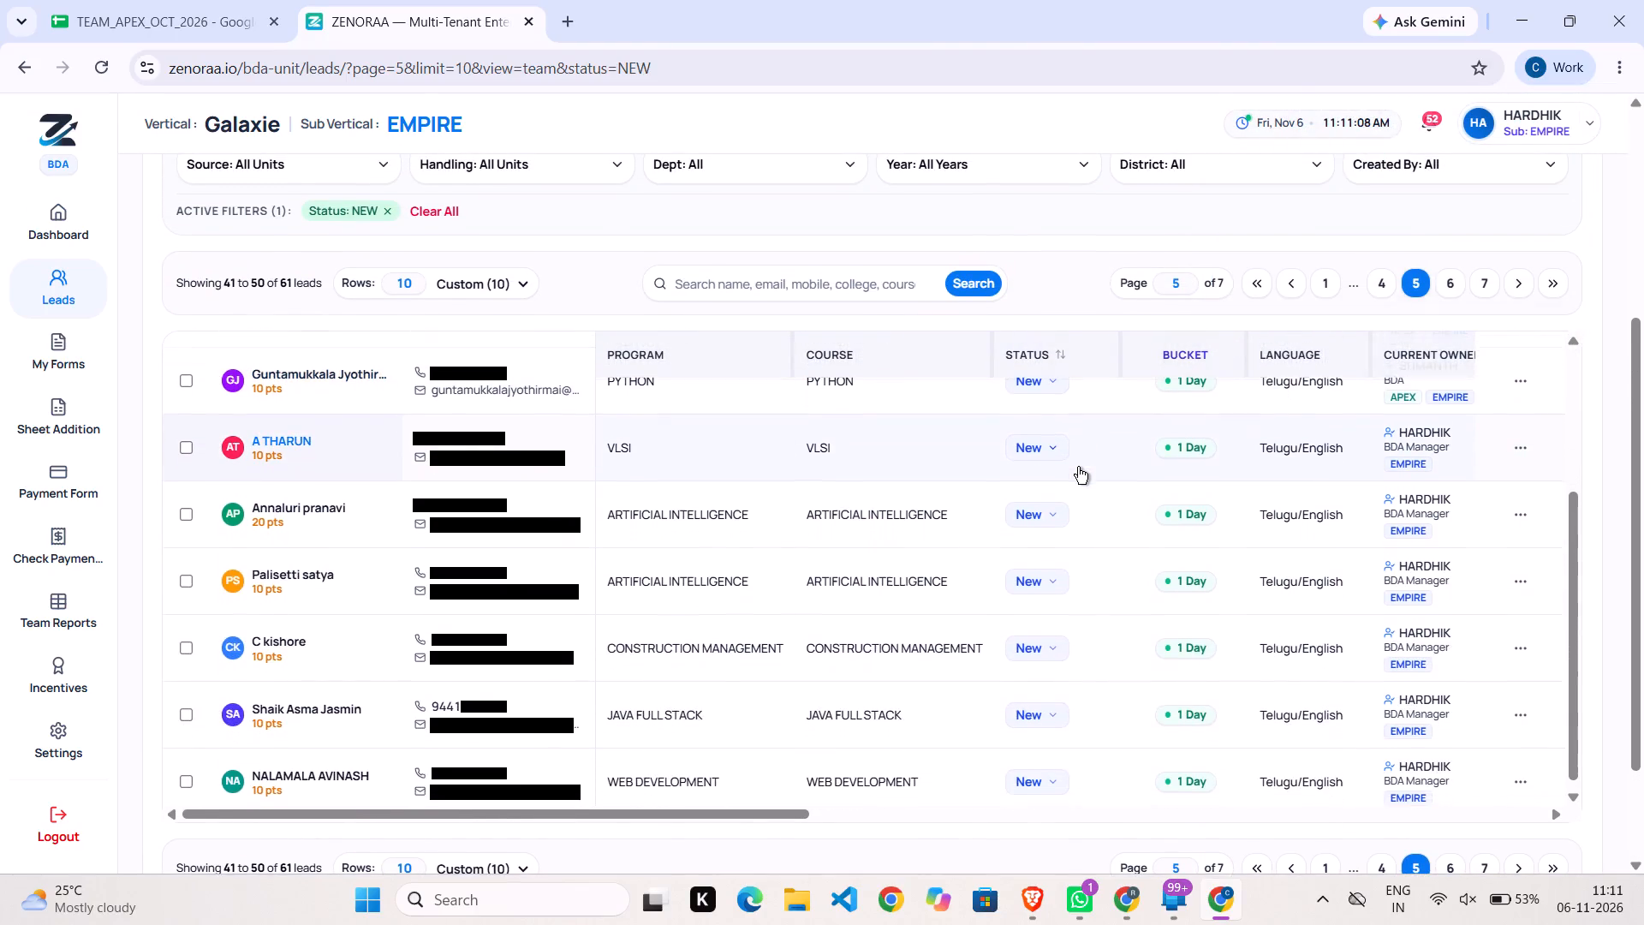
scroll(414, 321, up, 6)
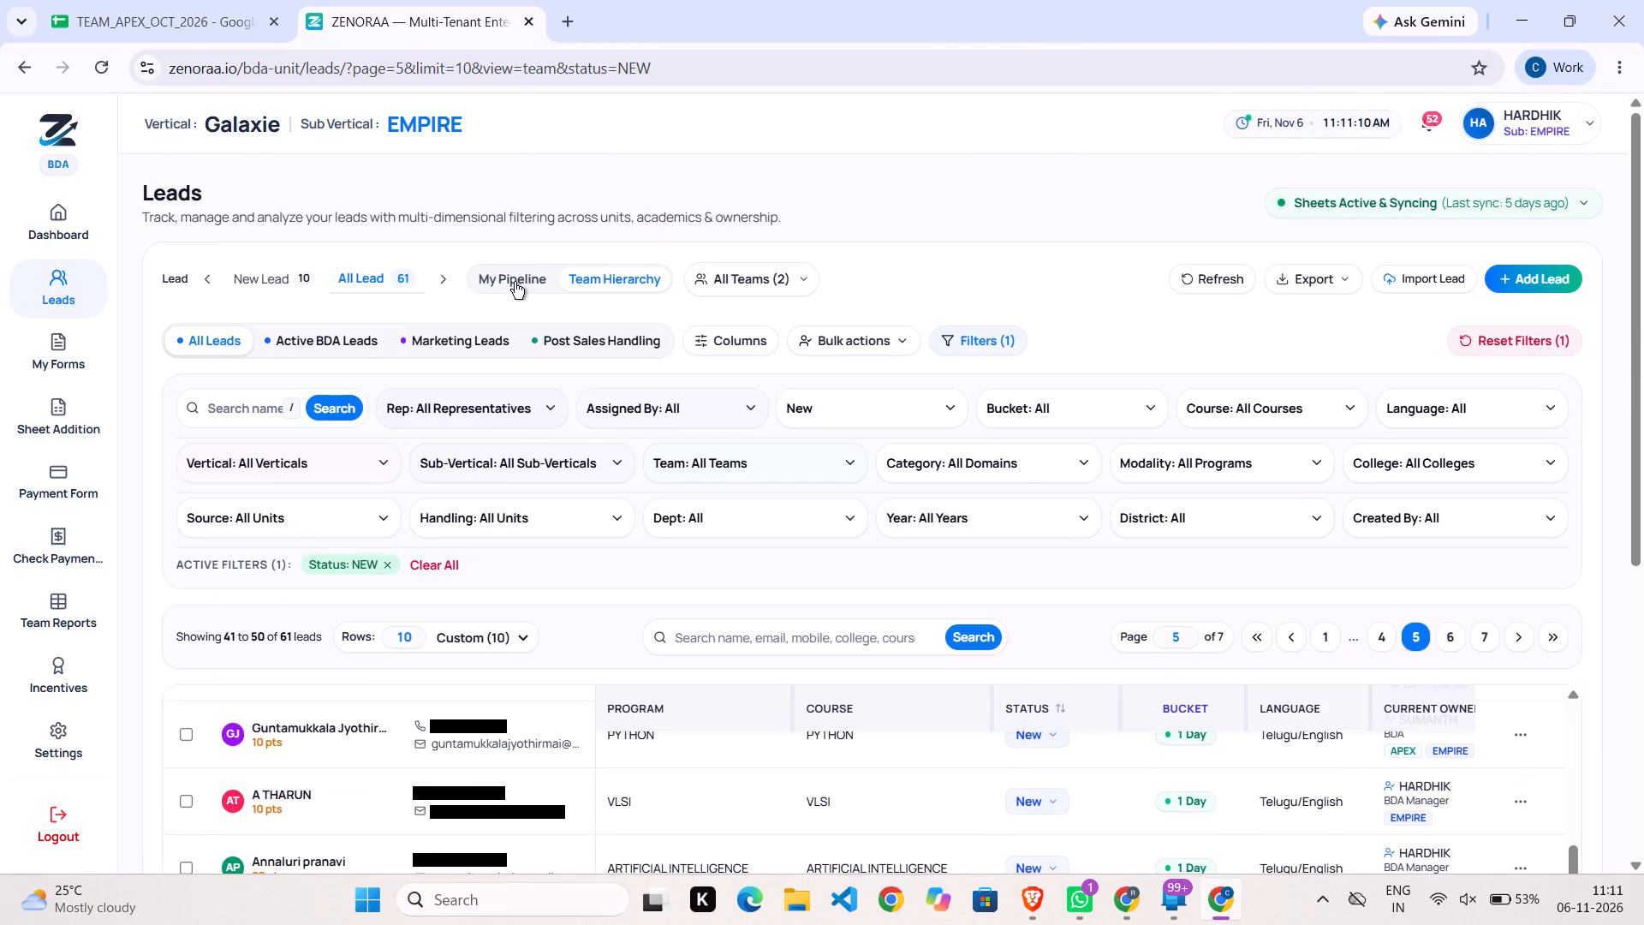
click(515, 282)
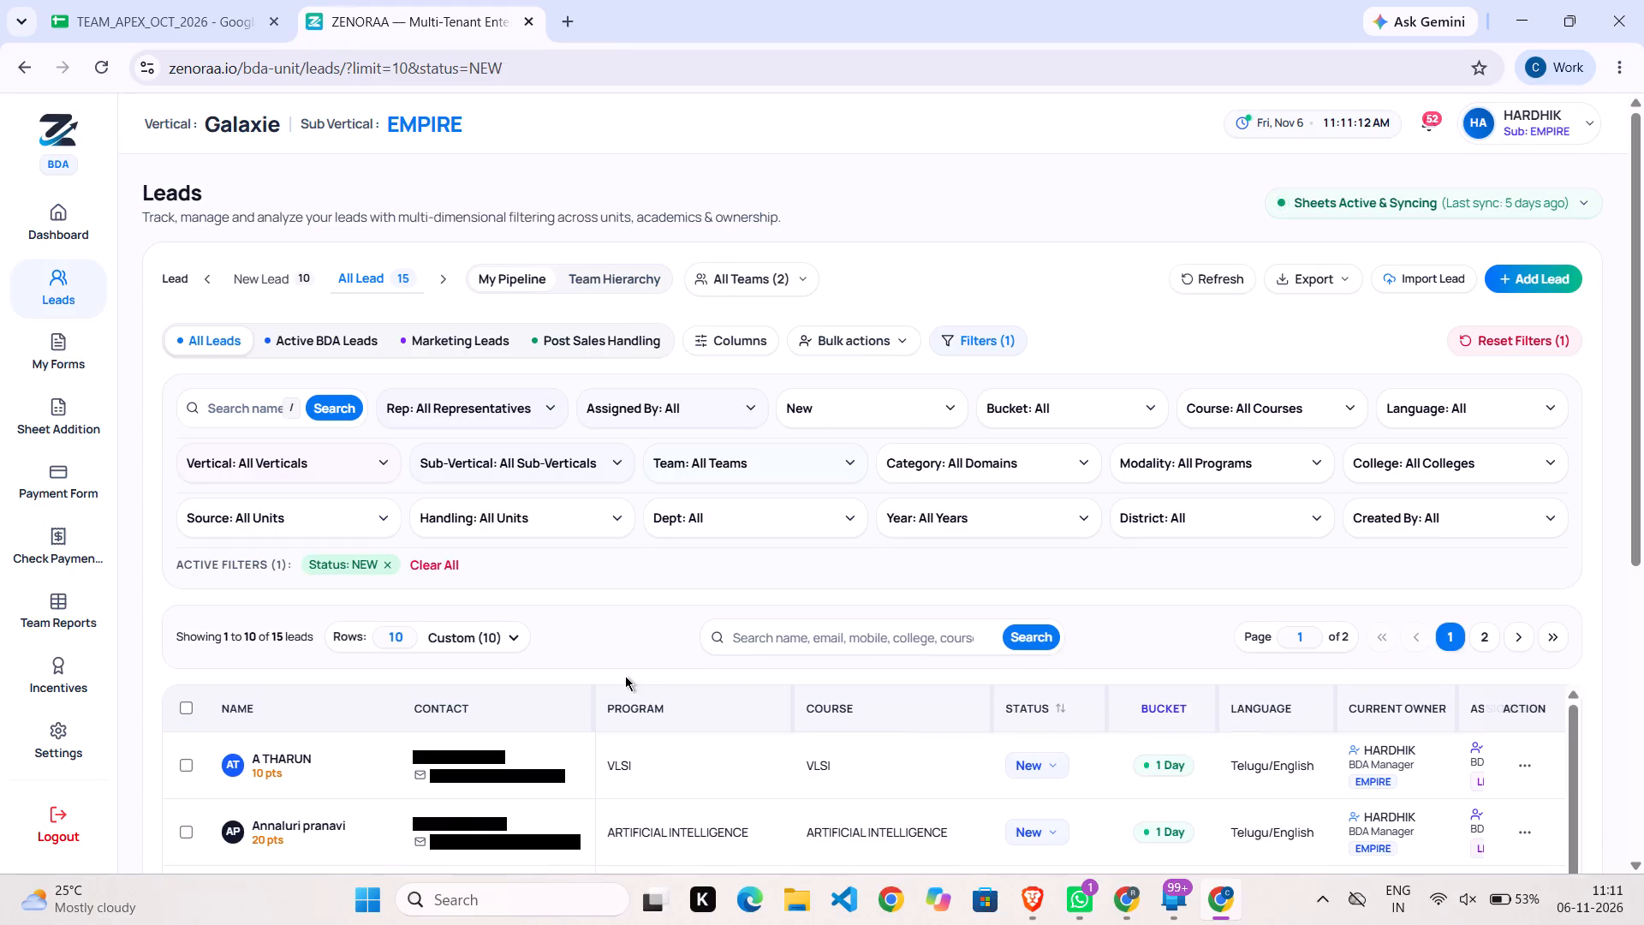
scroll(625, 676, down, 5)
scroll(625, 676, left, 2)
scroll(625, 676, down, 4)
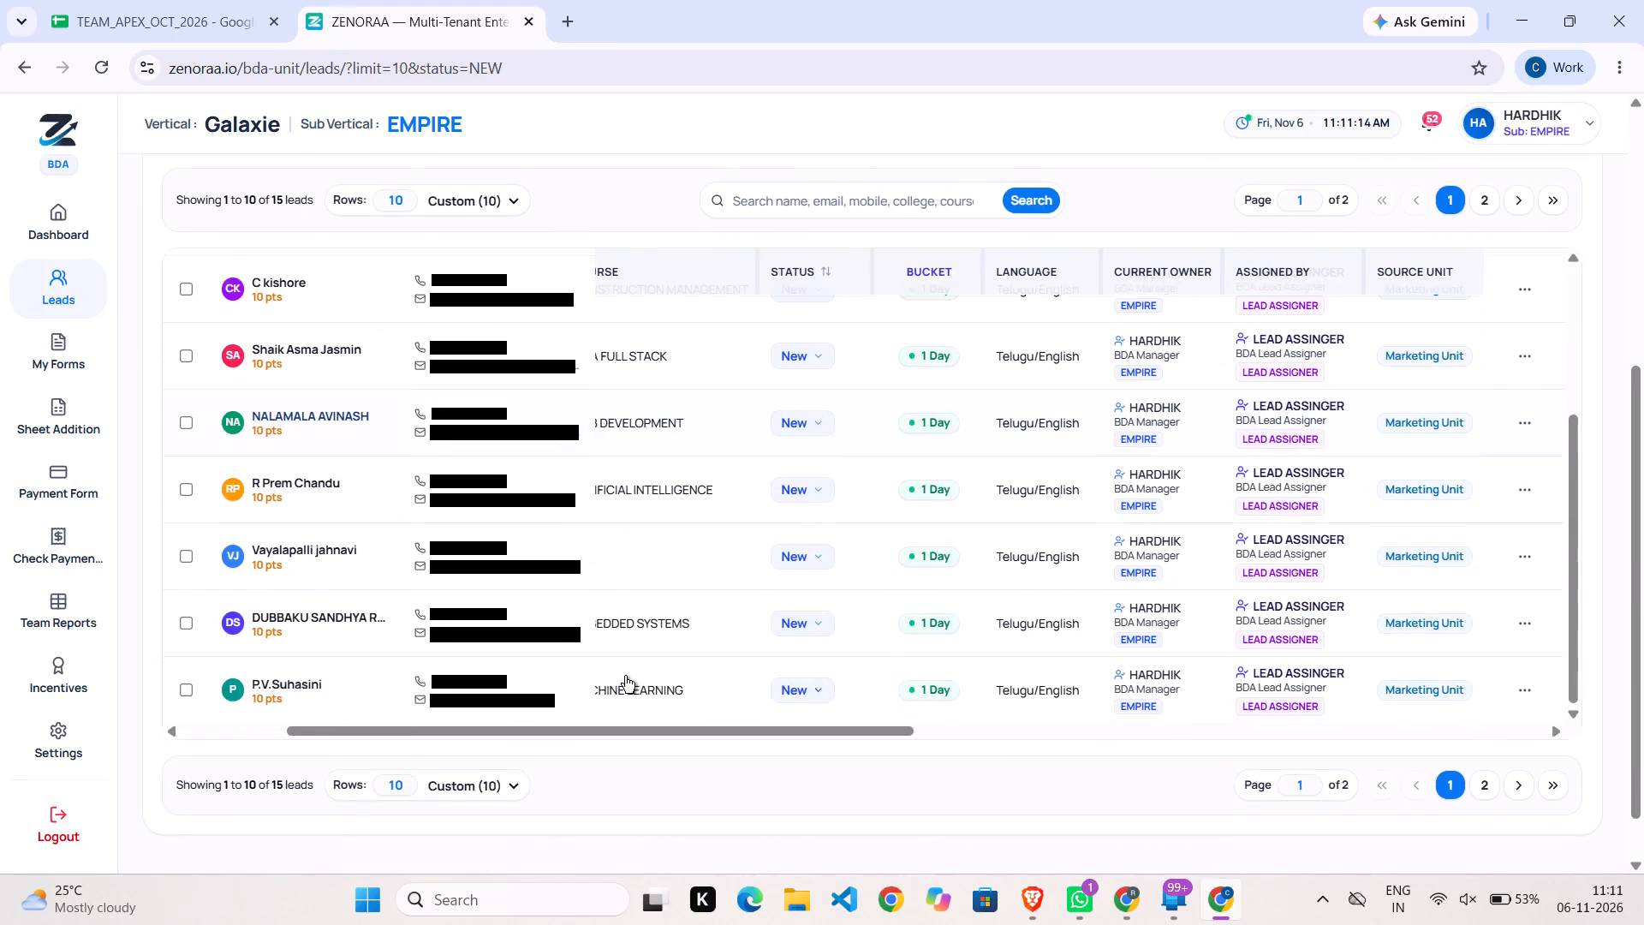
scroll(625, 676, up, 6)
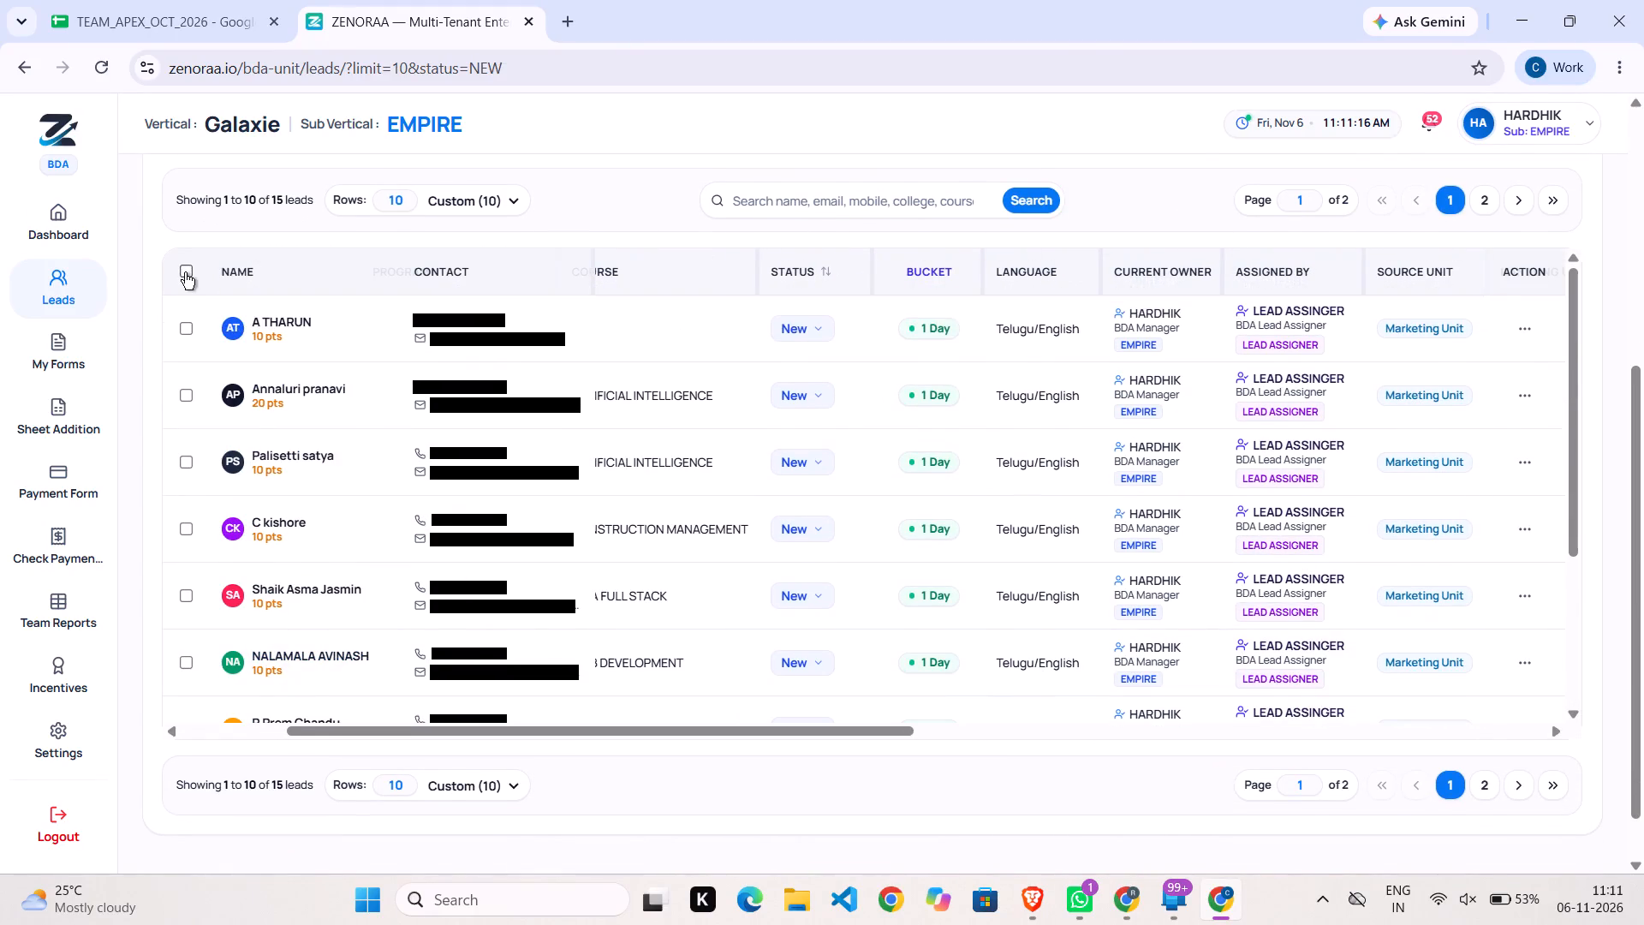
click(185, 272)
scroll(634, 260, up, 3)
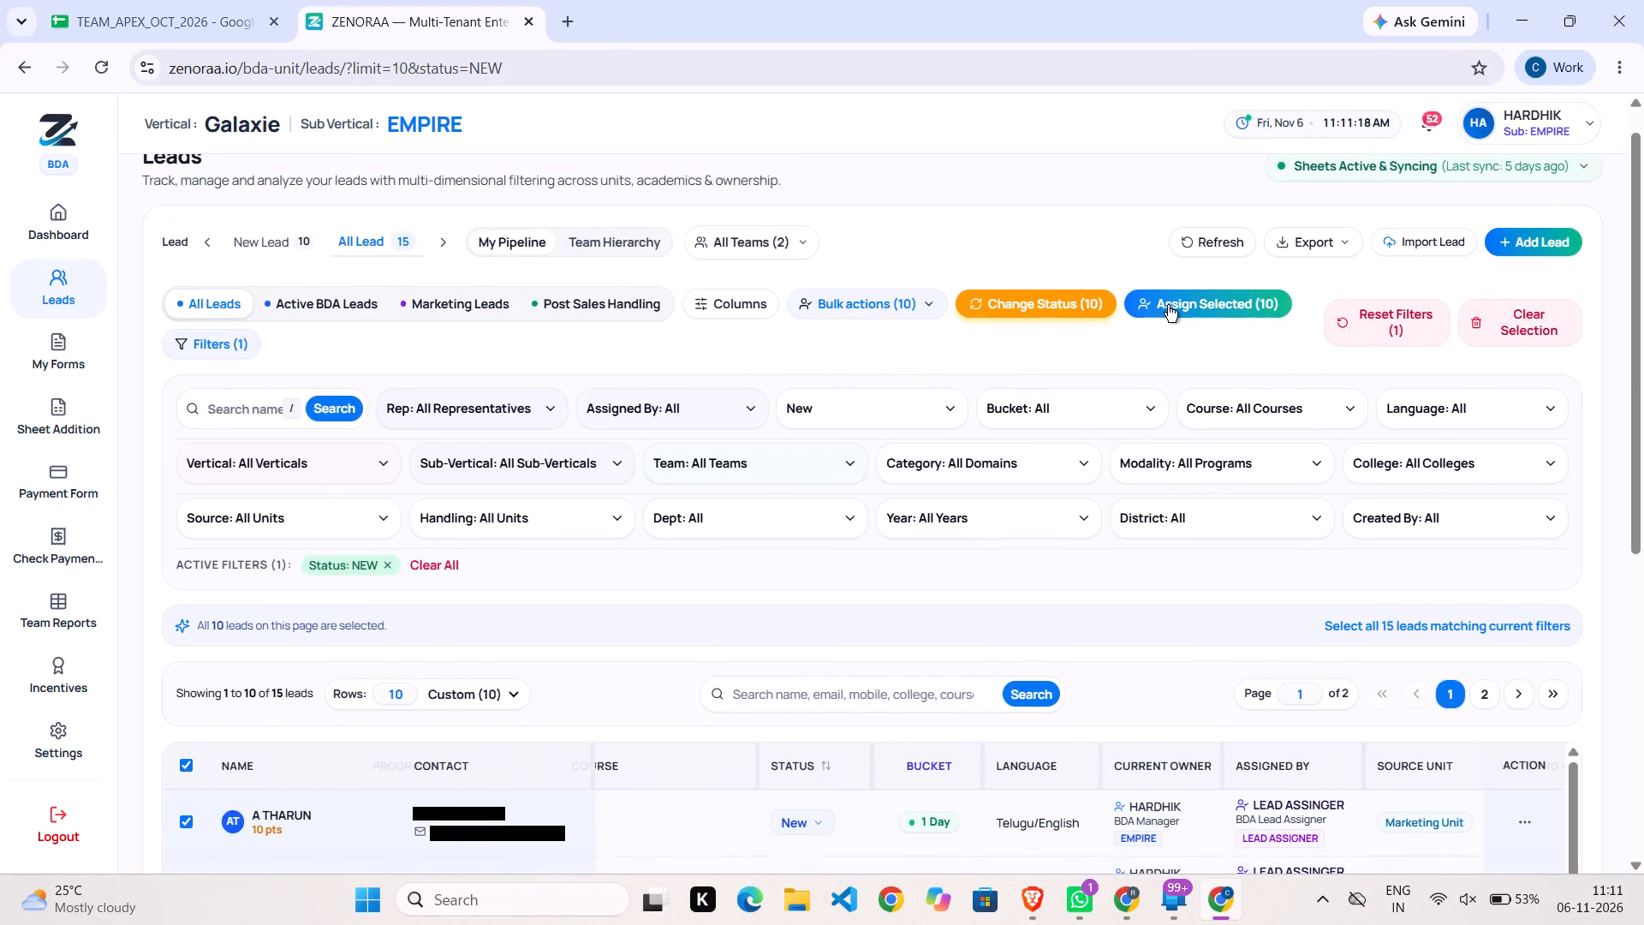
click(1168, 305)
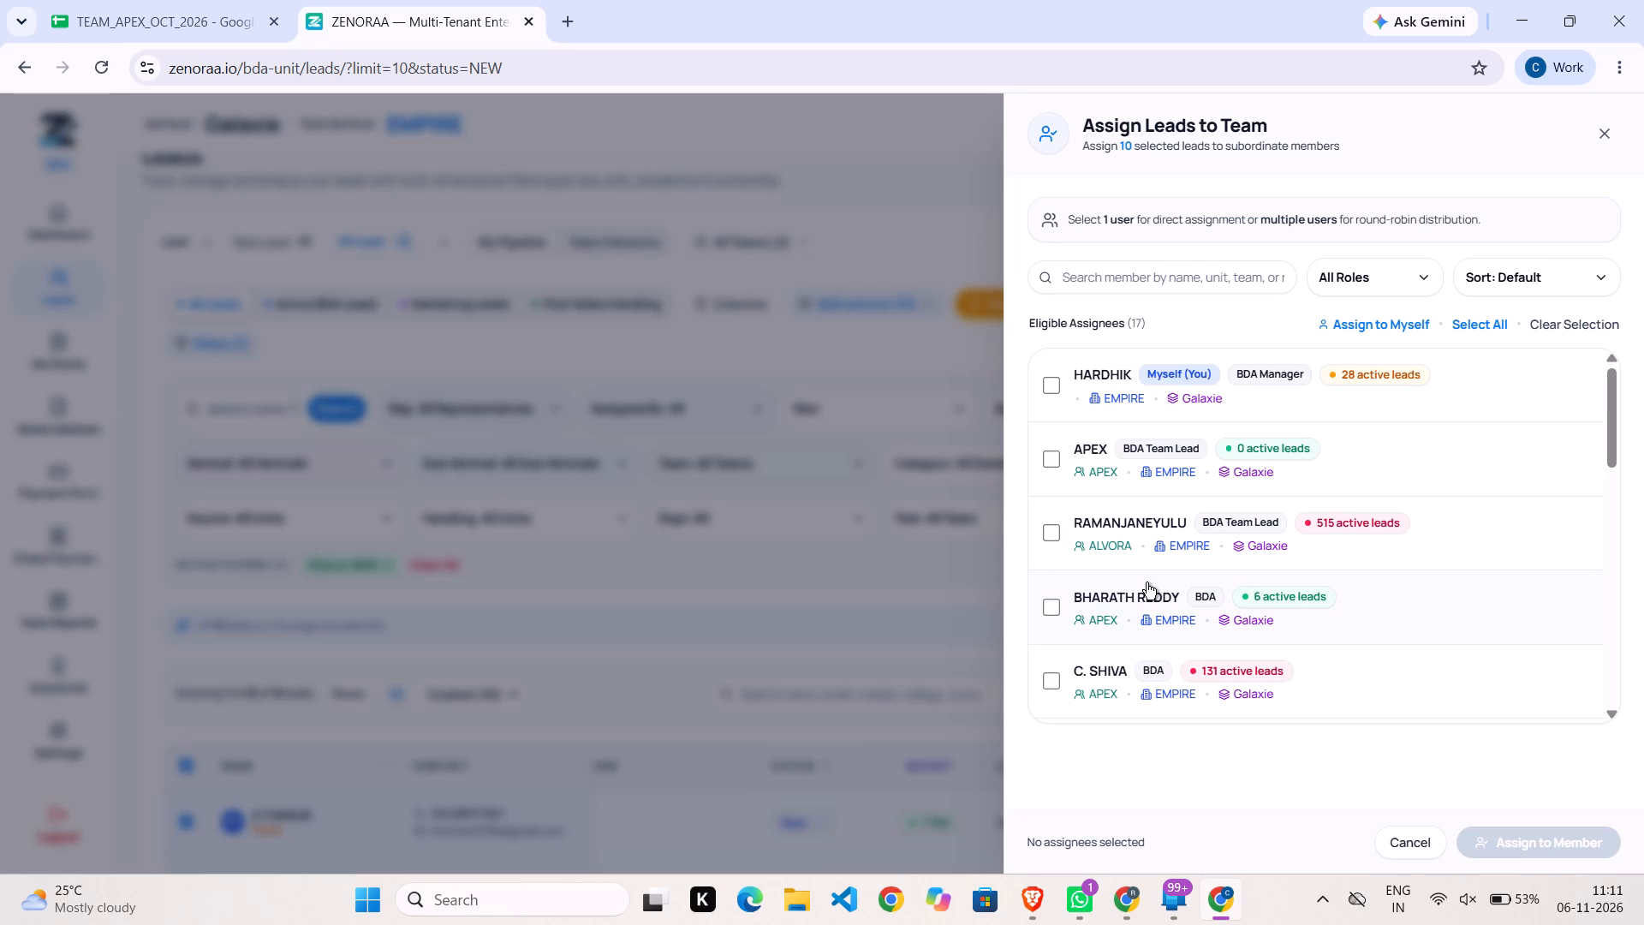
scroll(1147, 582, down, 1)
click(1105, 526)
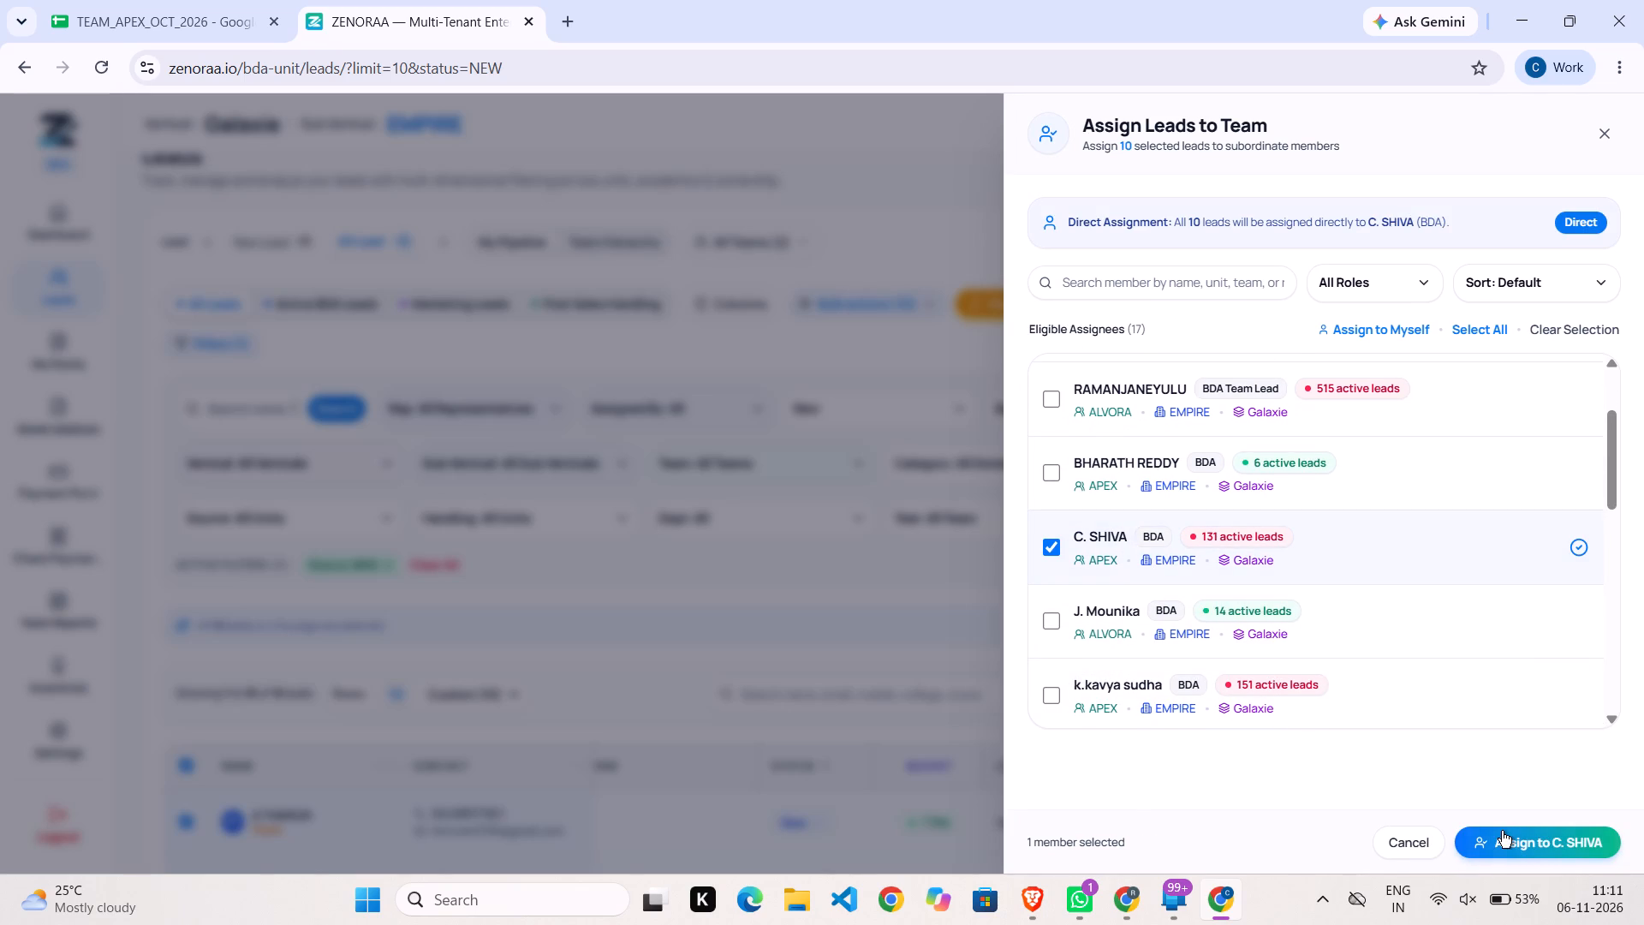
click(1502, 831)
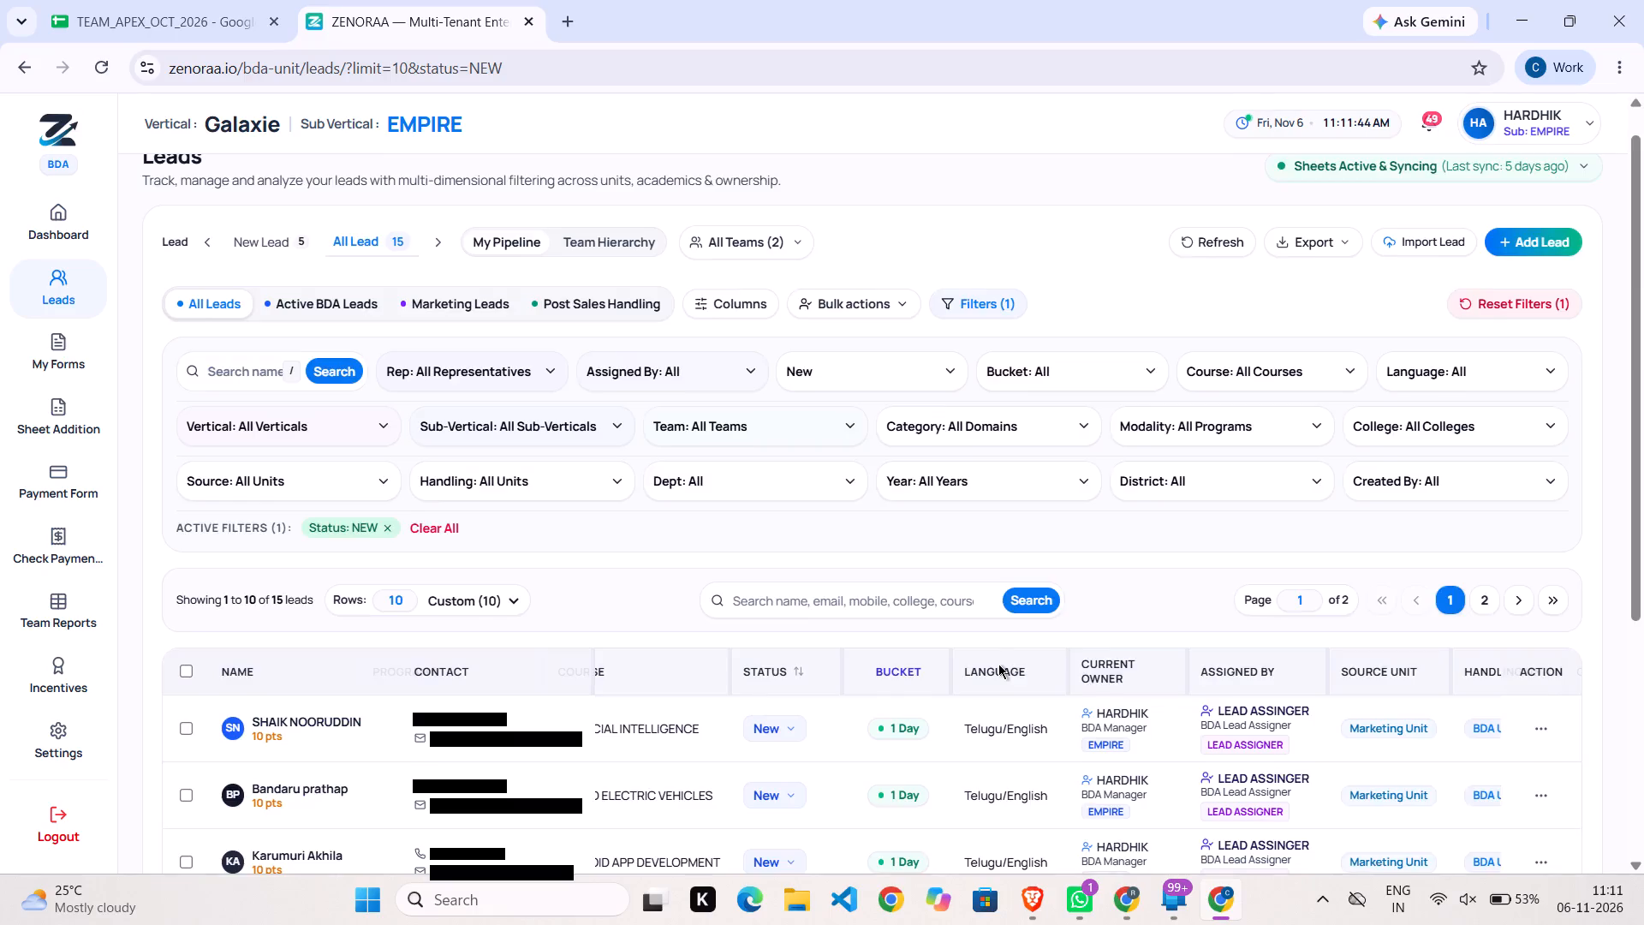
Select the five remaining New leads in My Pipeline and assign them directly to team member LEELARAM.
scroll(998, 664, down, 5)
scroll(900, 475, down, 2)
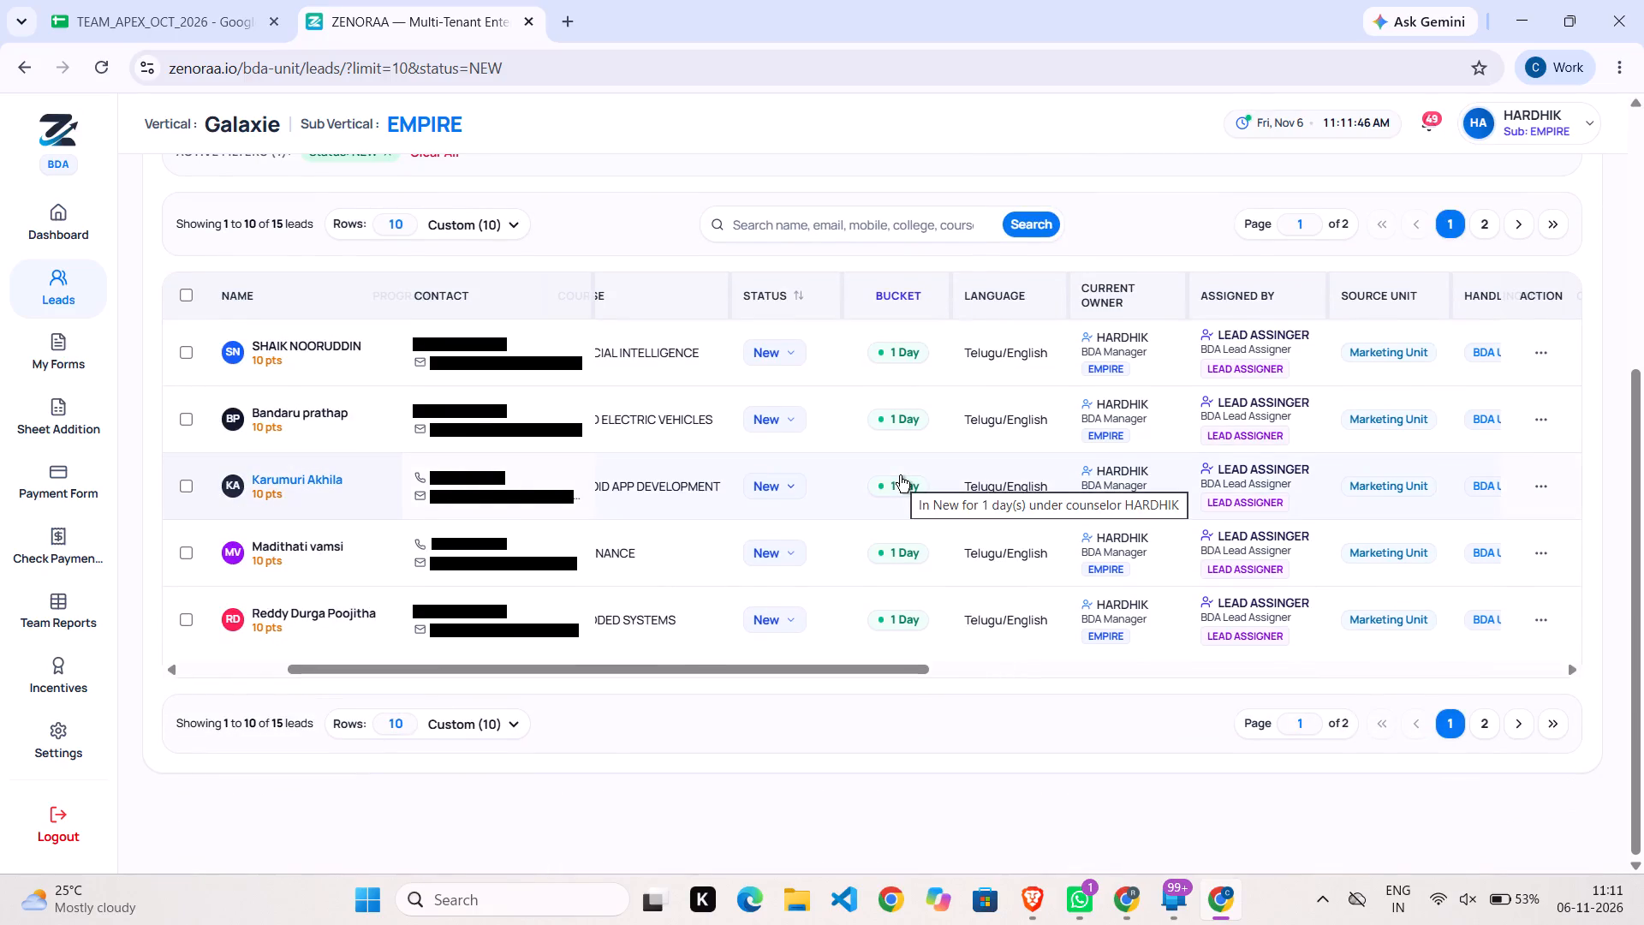
click(193, 299)
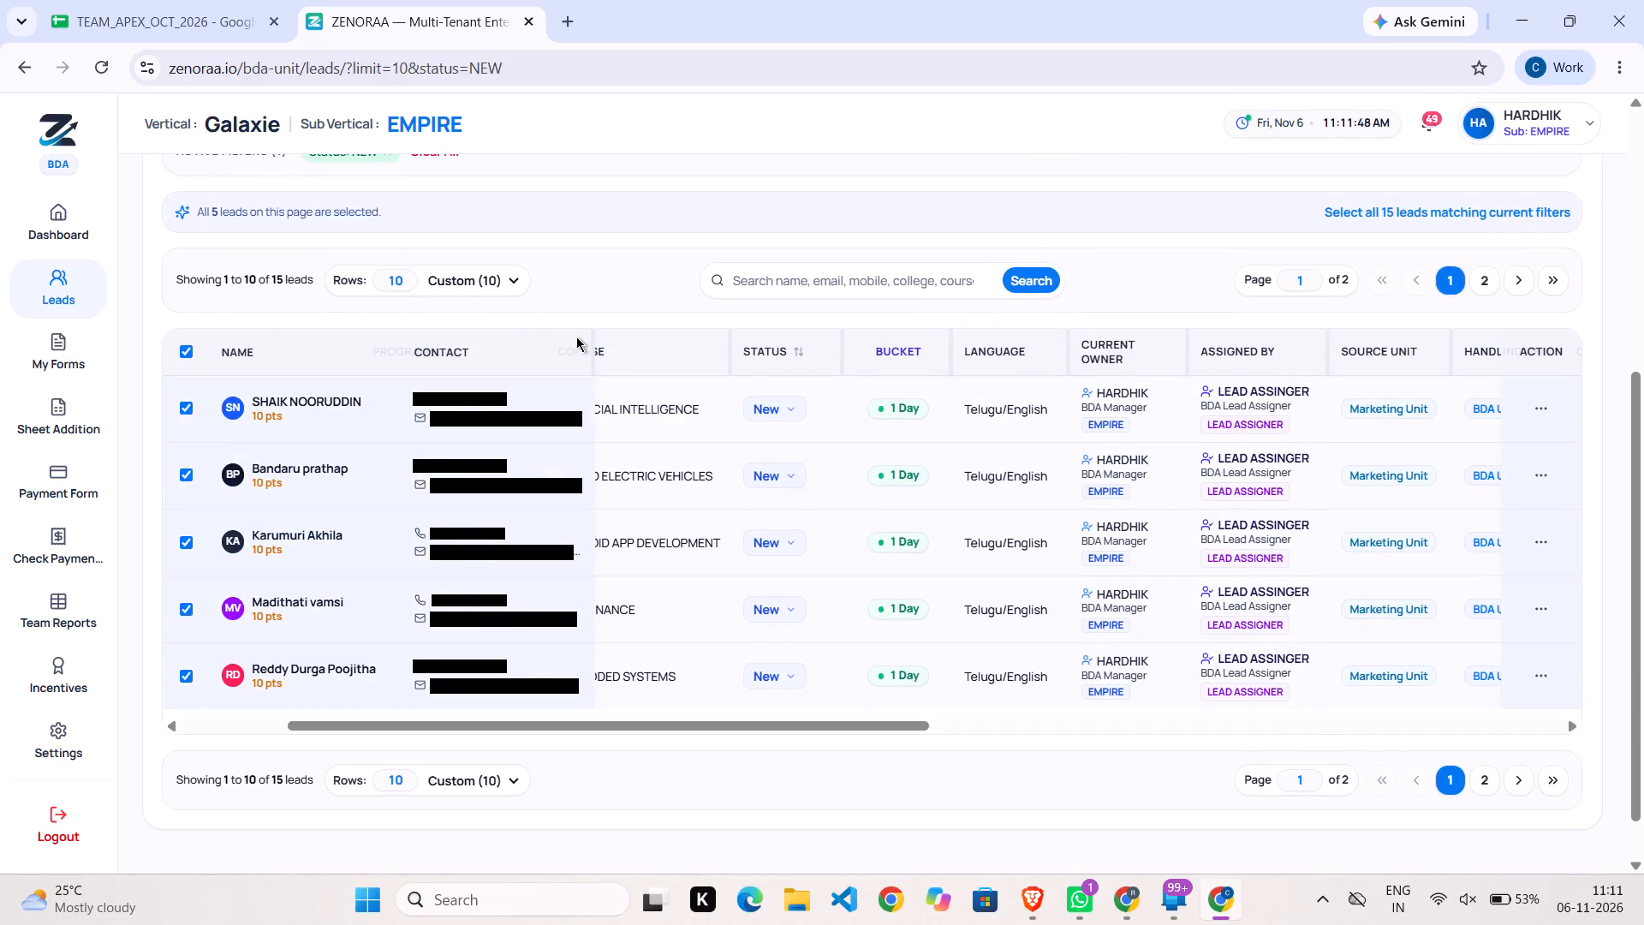
scroll(1208, 248, up, 4)
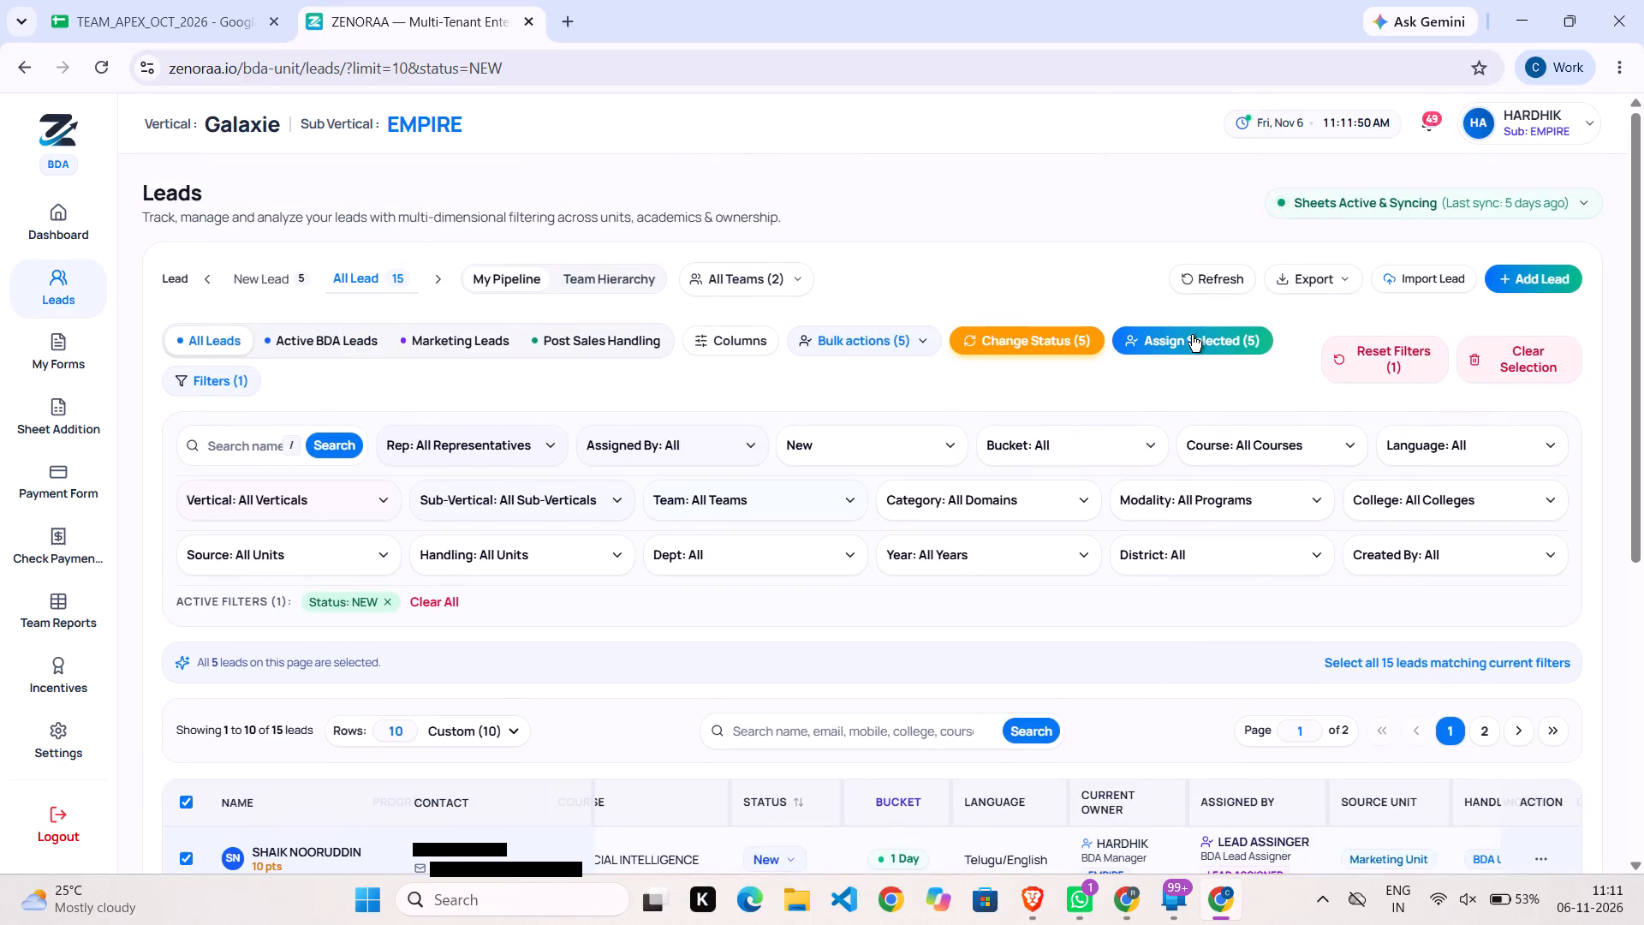
click(1192, 335)
scroll(1203, 545, down, 2)
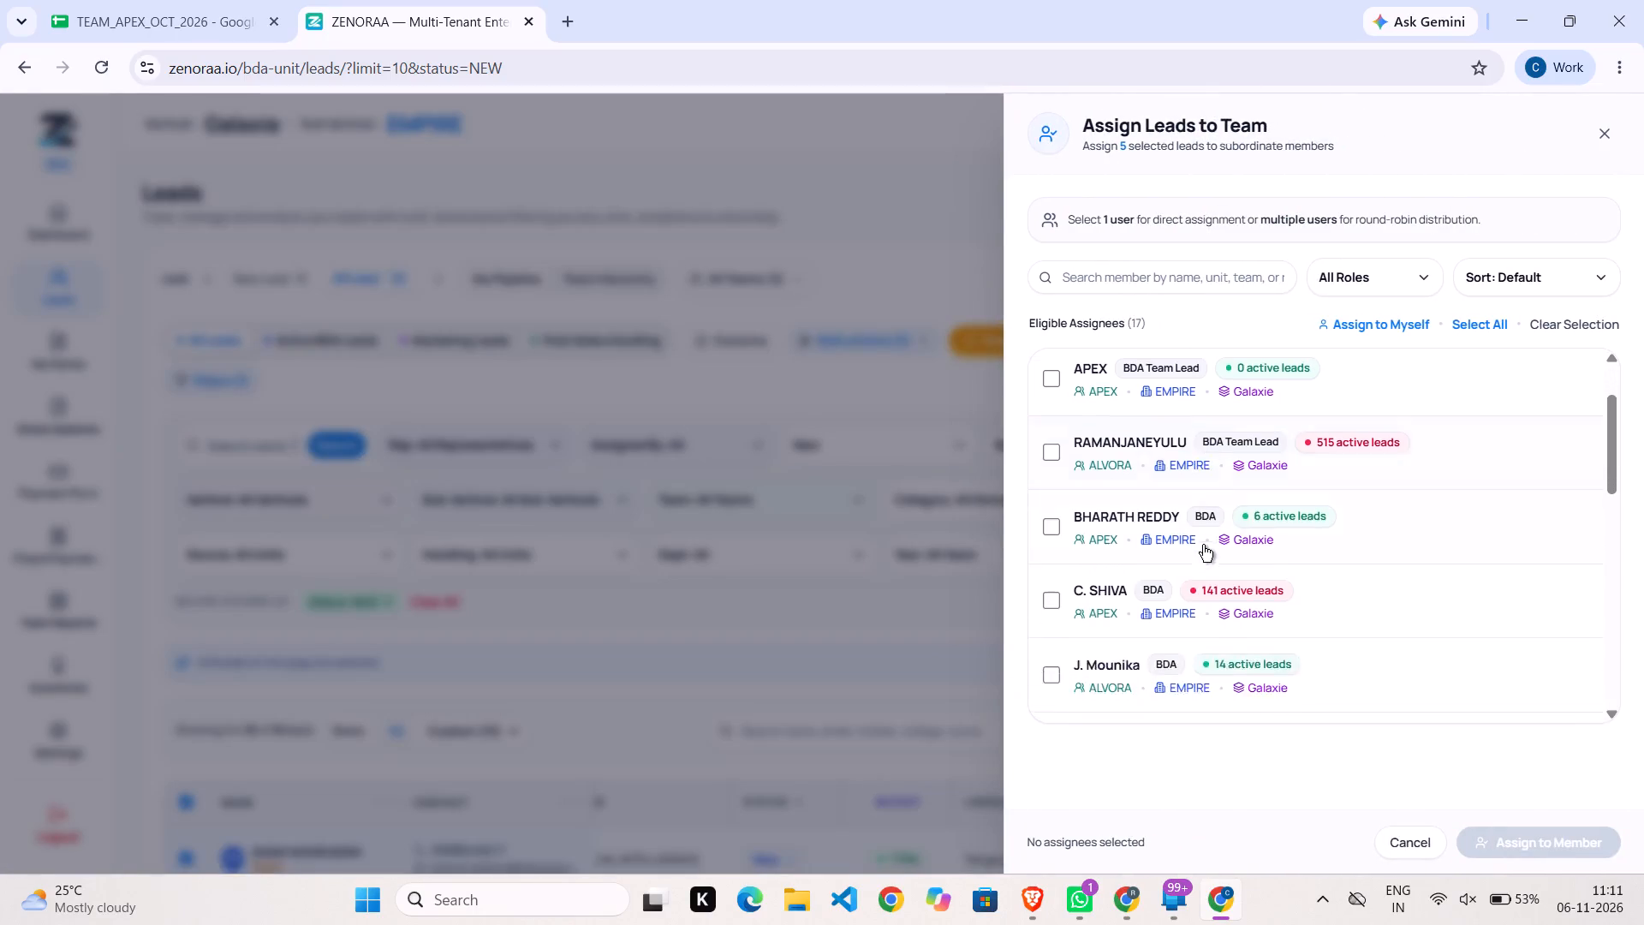
scroll(1203, 545, down, 4)
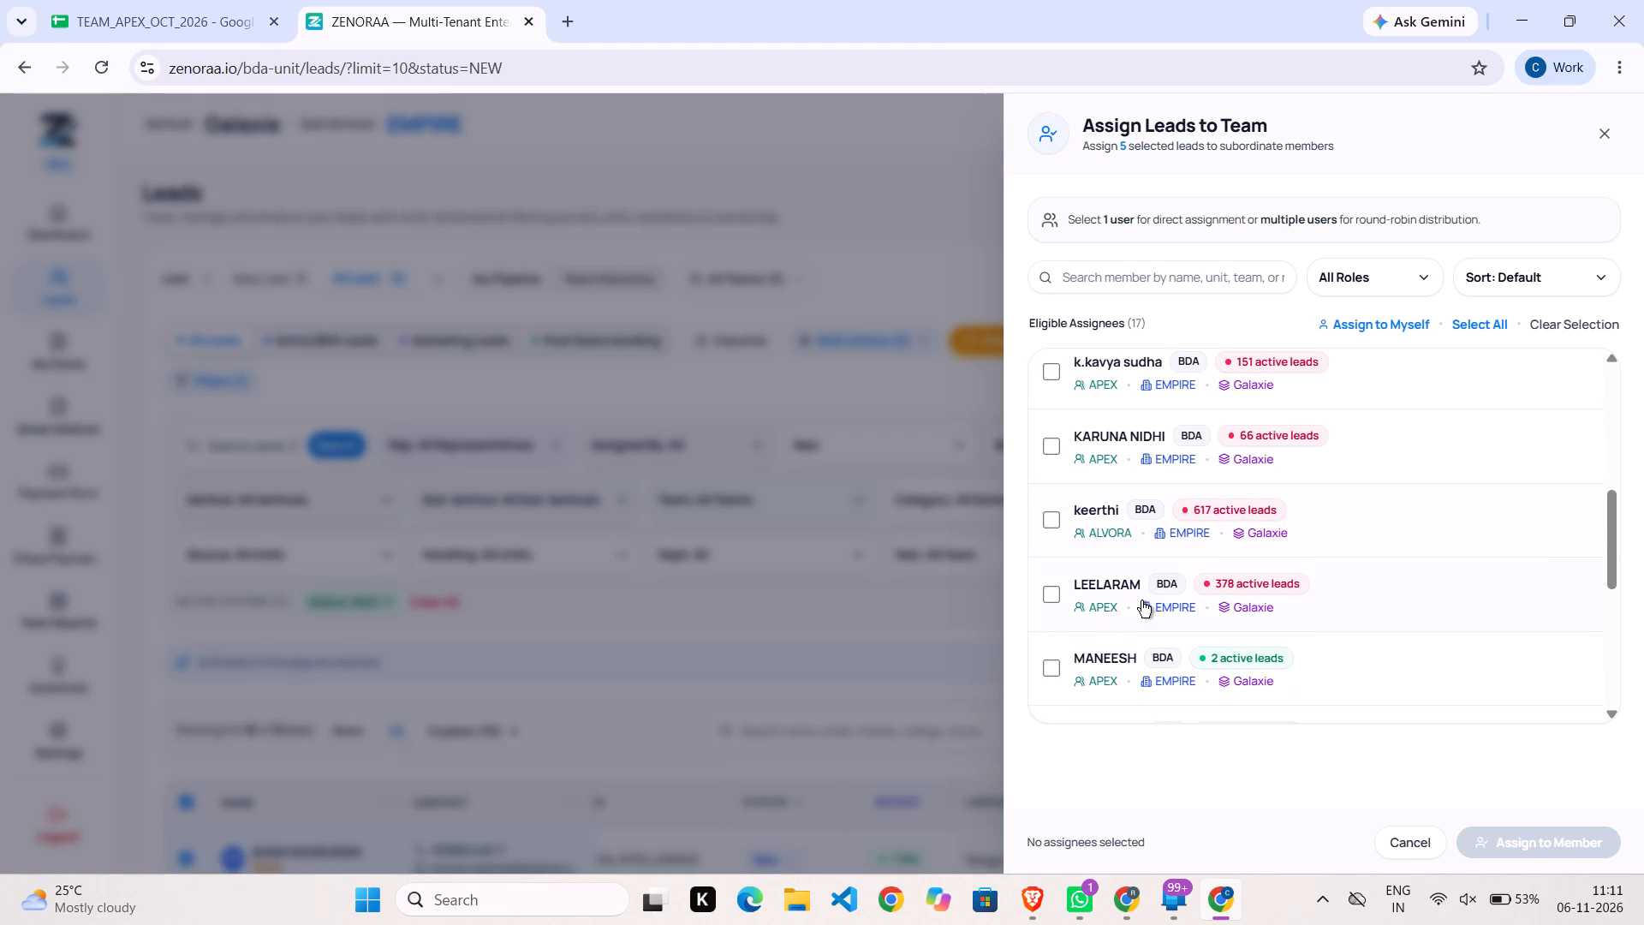
click(1140, 602)
click(1504, 832)
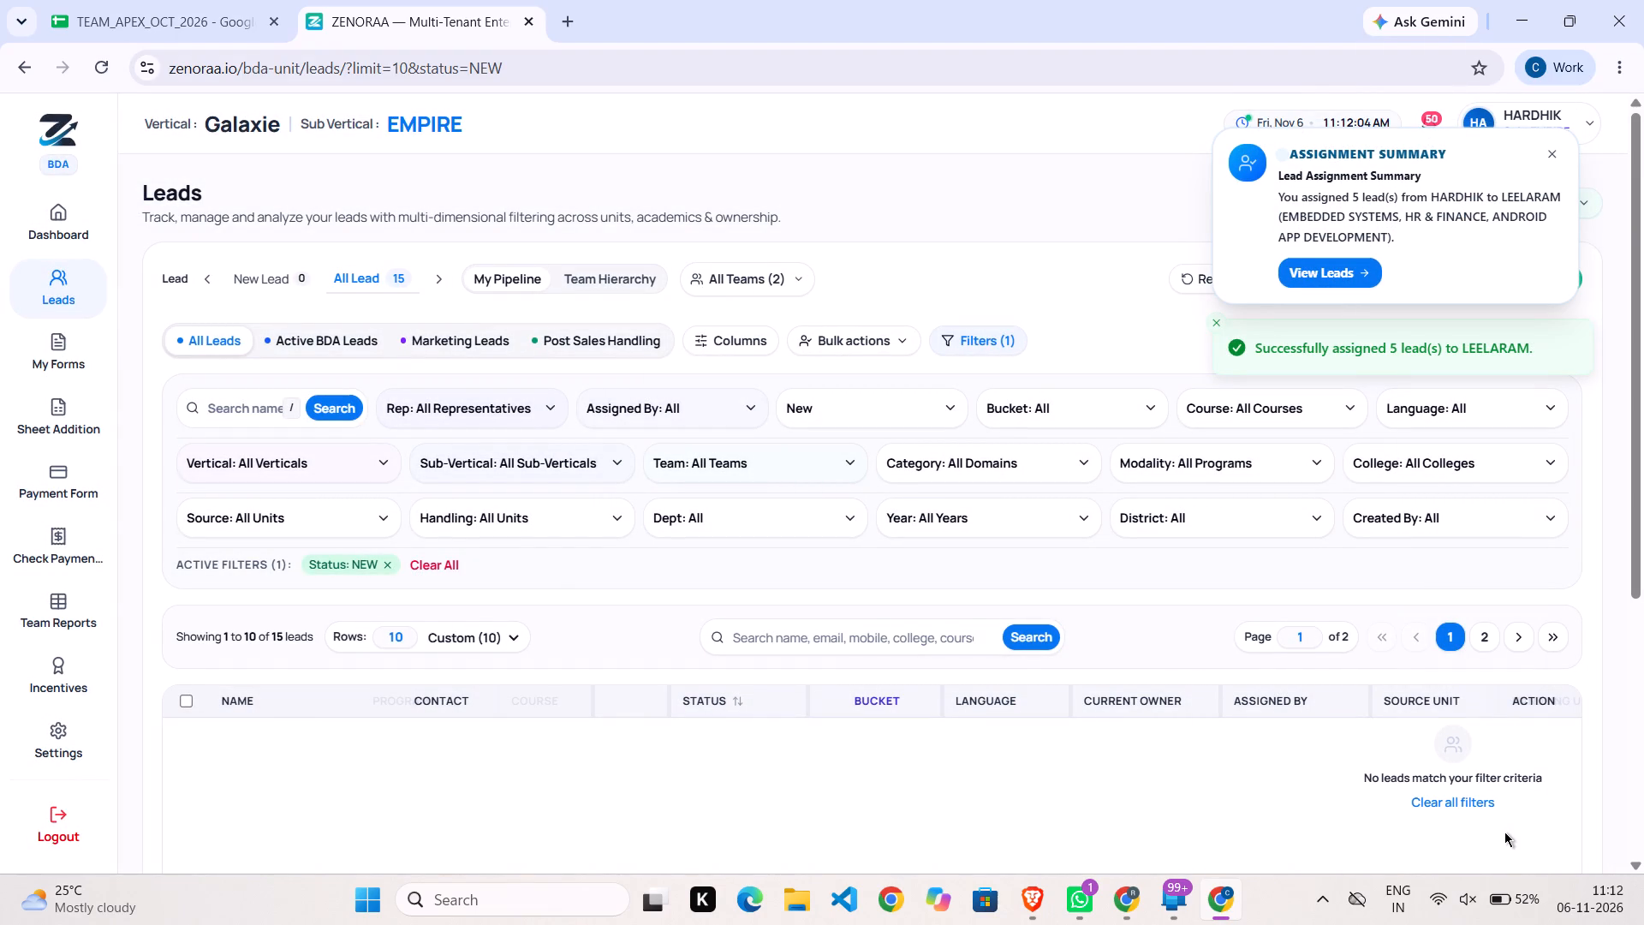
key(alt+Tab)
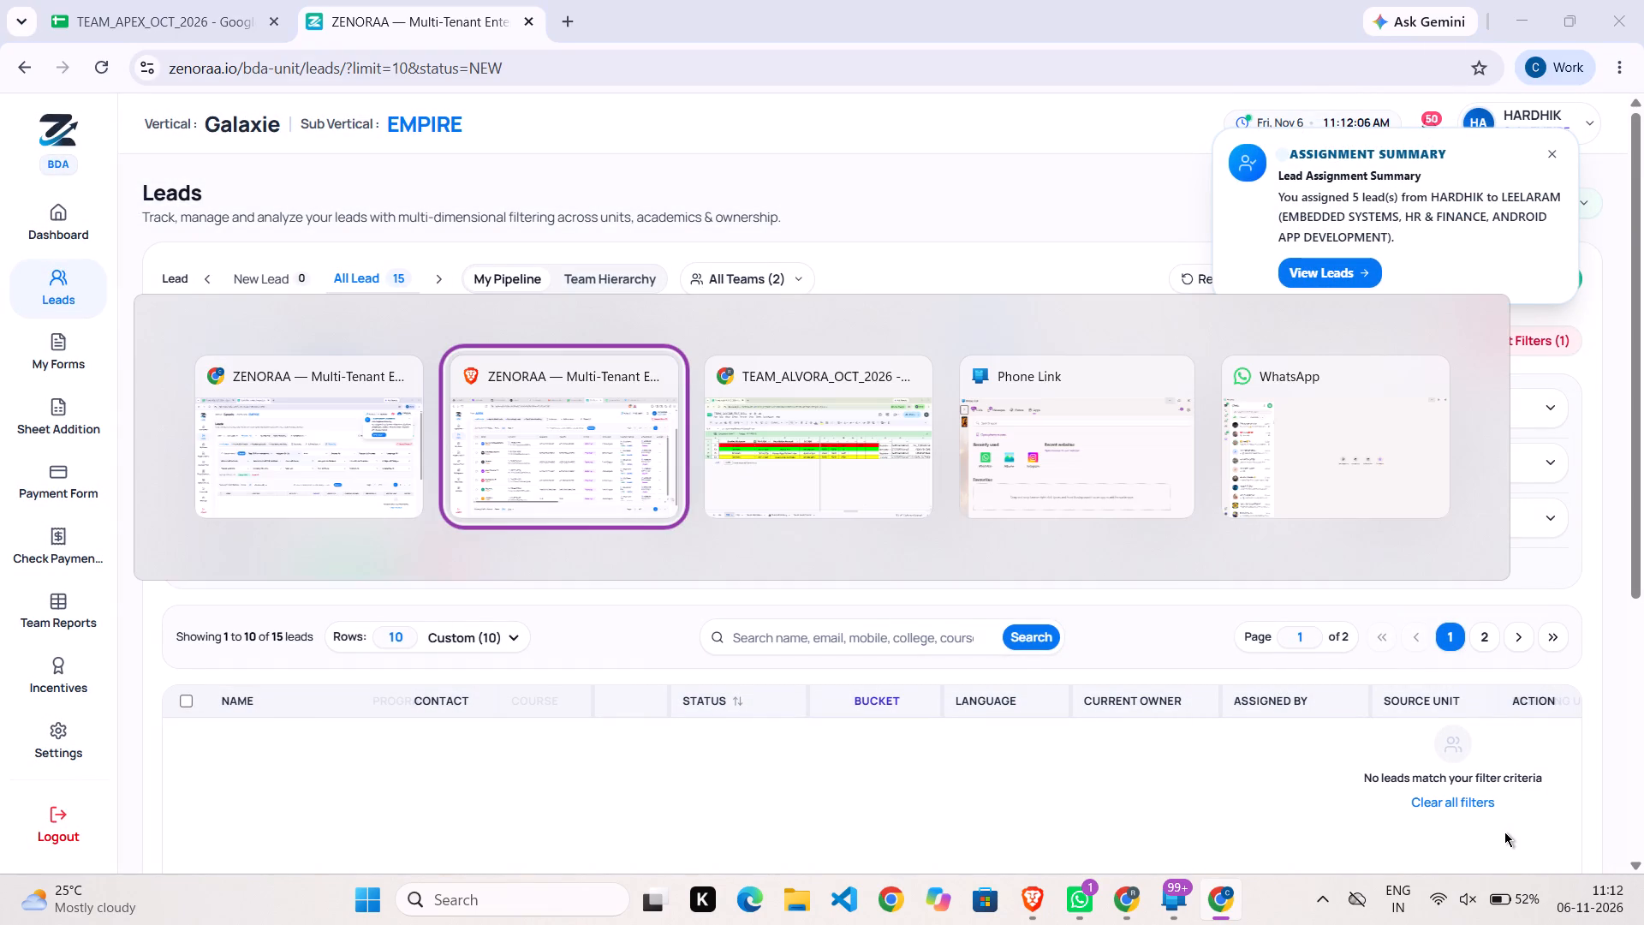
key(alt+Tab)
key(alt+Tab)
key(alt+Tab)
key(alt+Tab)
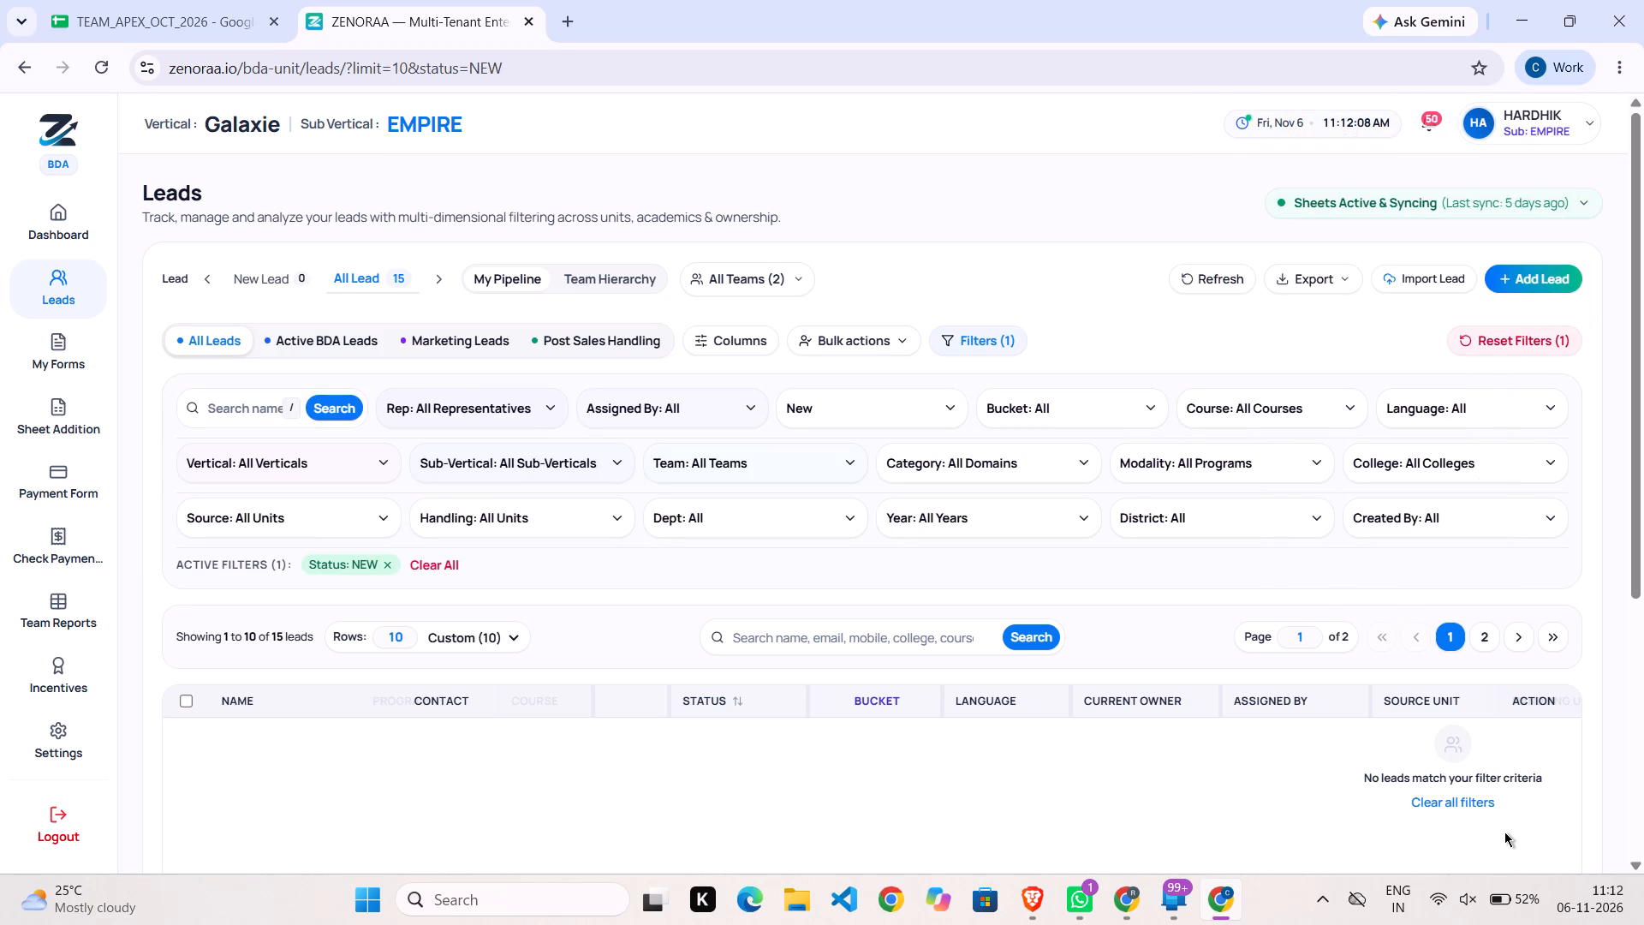
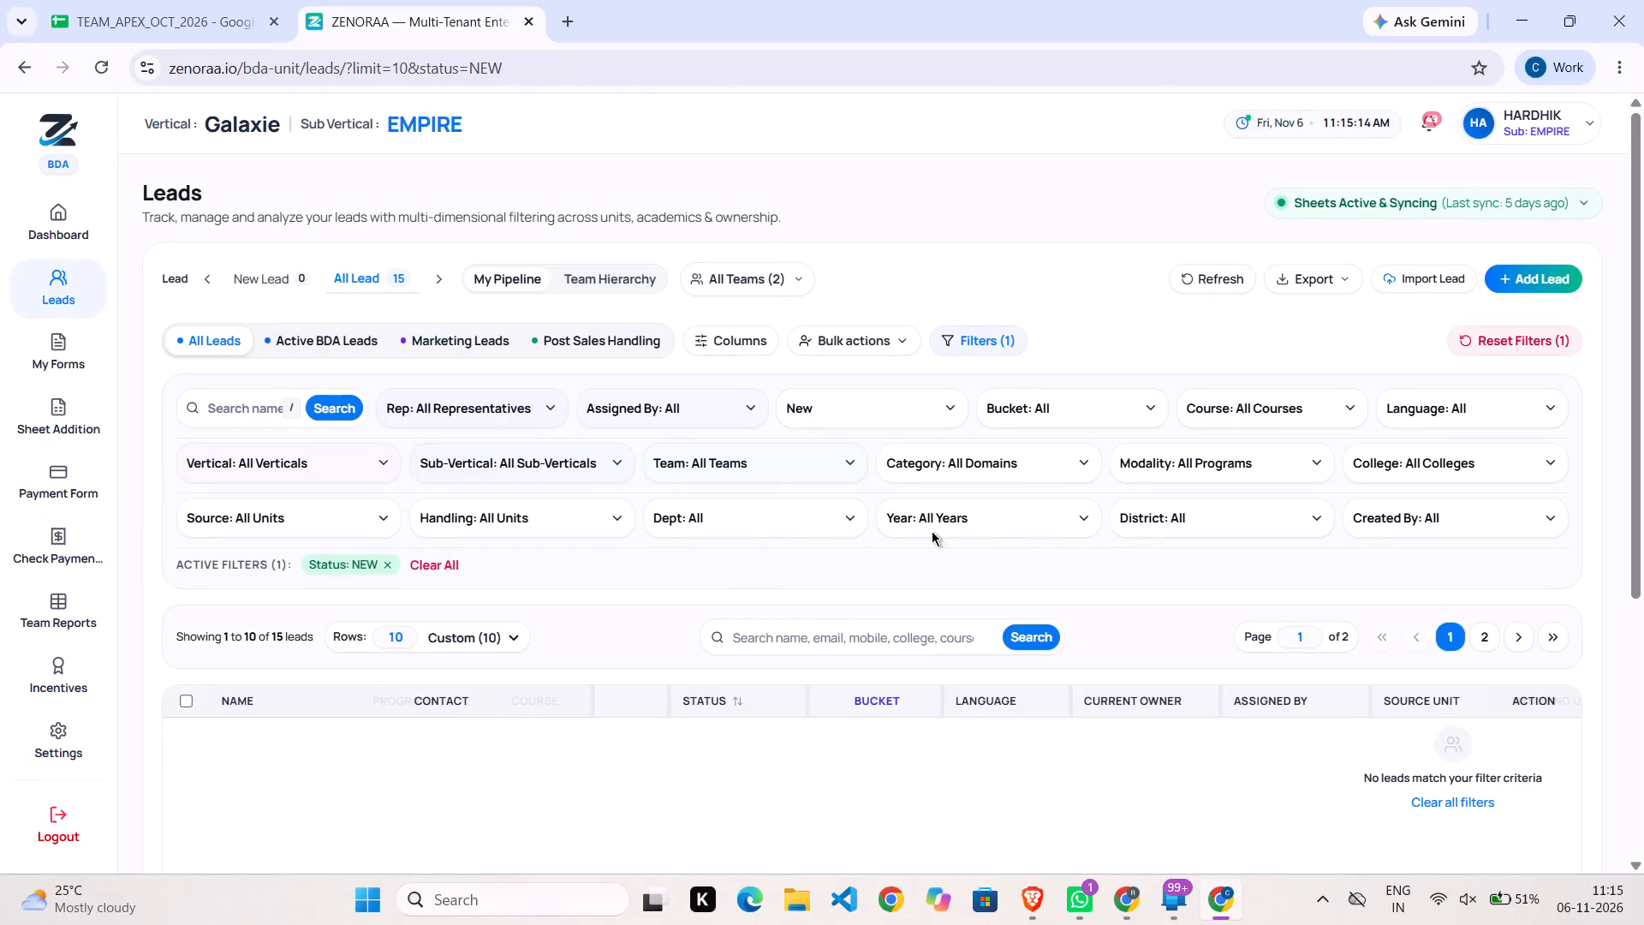
Reset the active lead filters in My Pipeline to list leads of all statuses.
click(1512, 336)
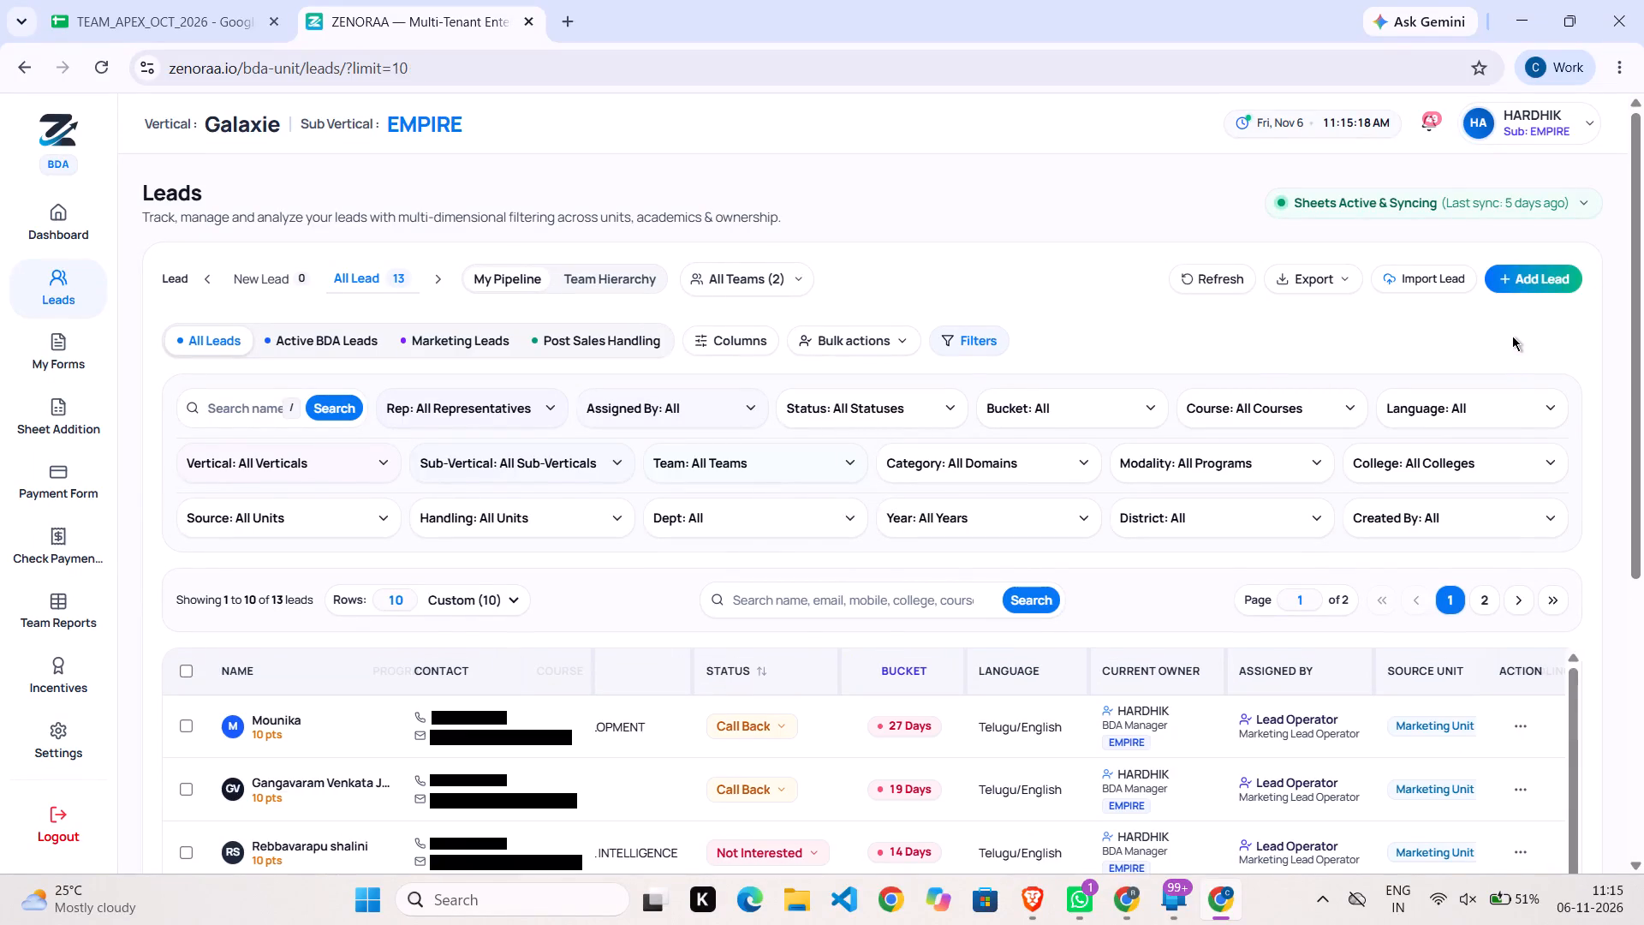
Switch to the Brave browser window with the APEX team member's Follow Up leads.
key(alt+Tab)
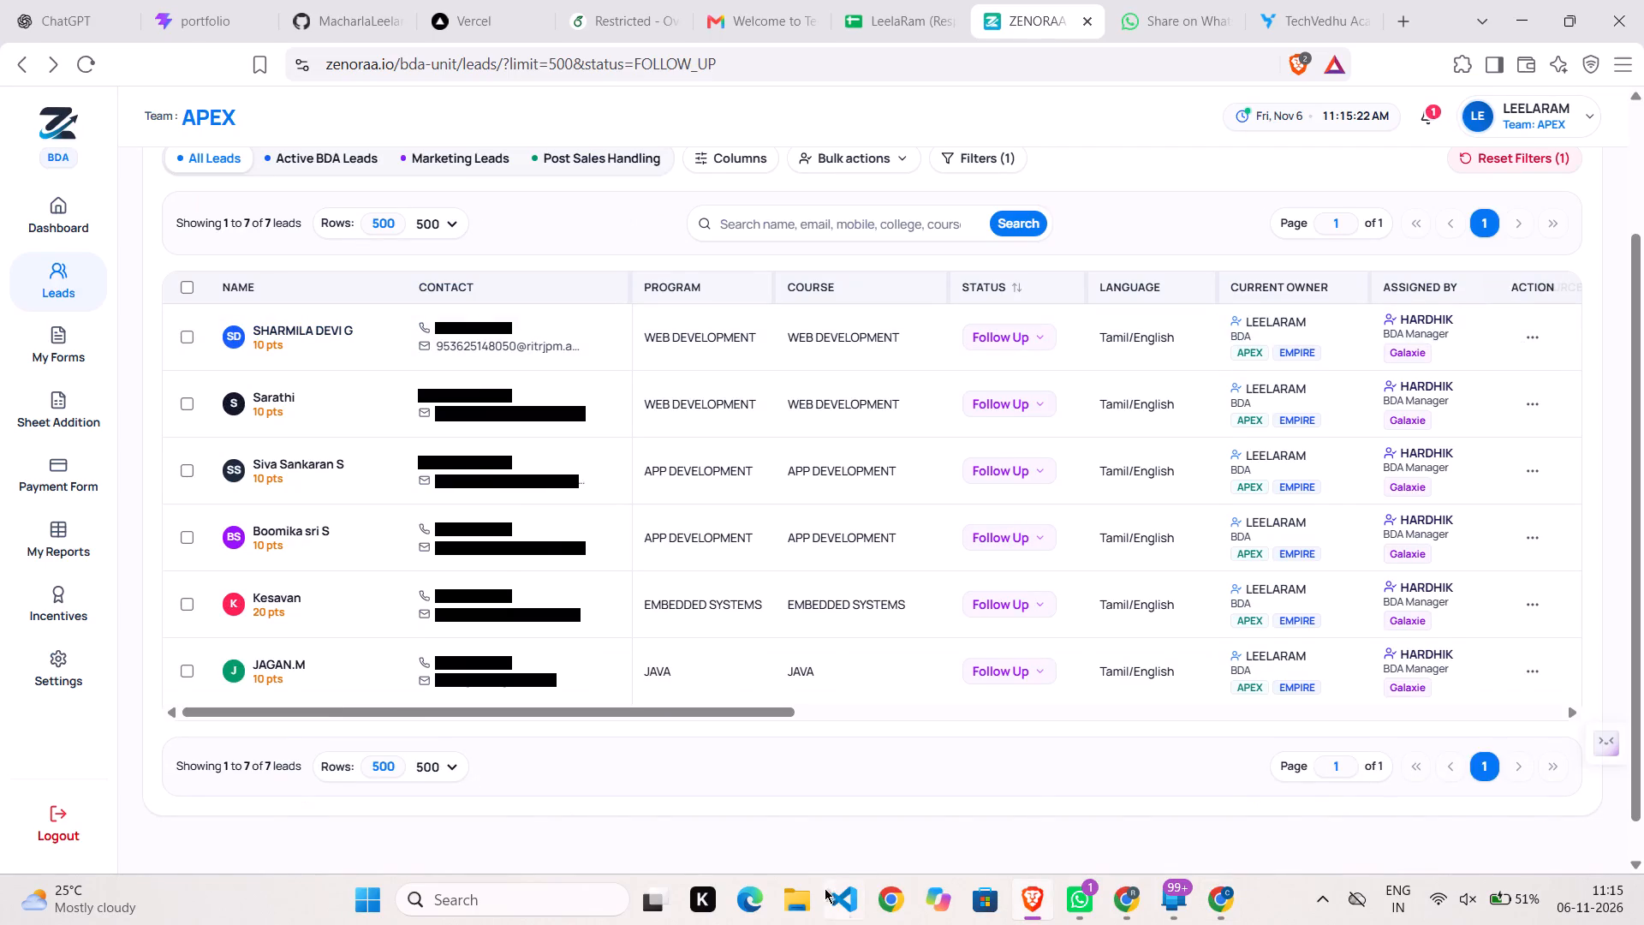
click(705, 910)
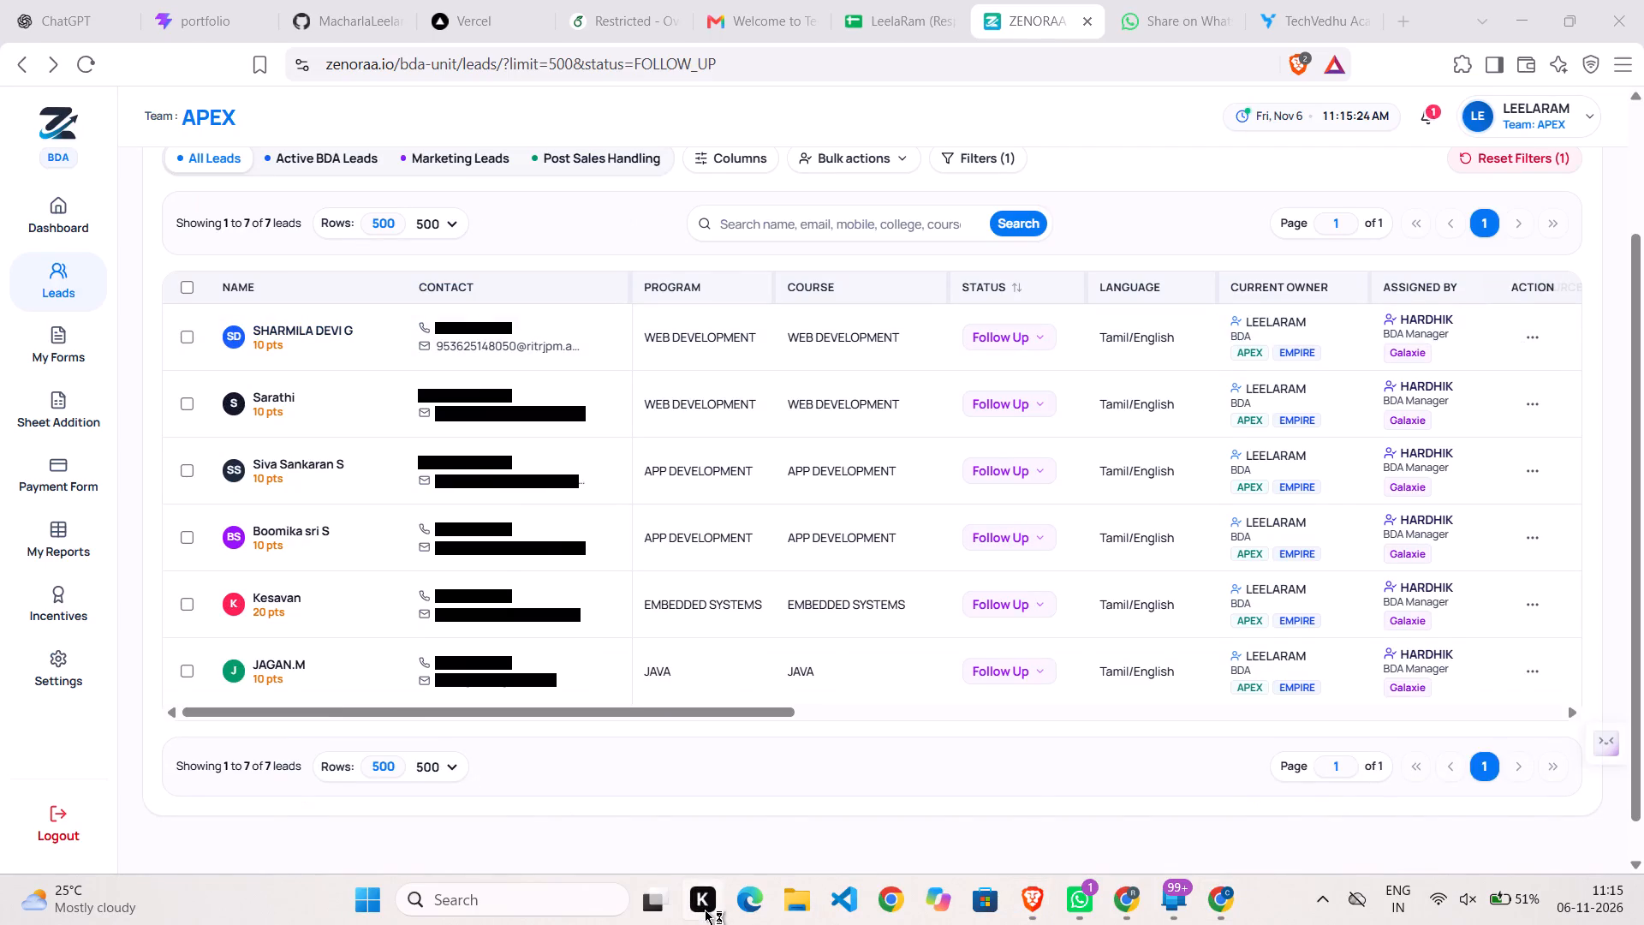
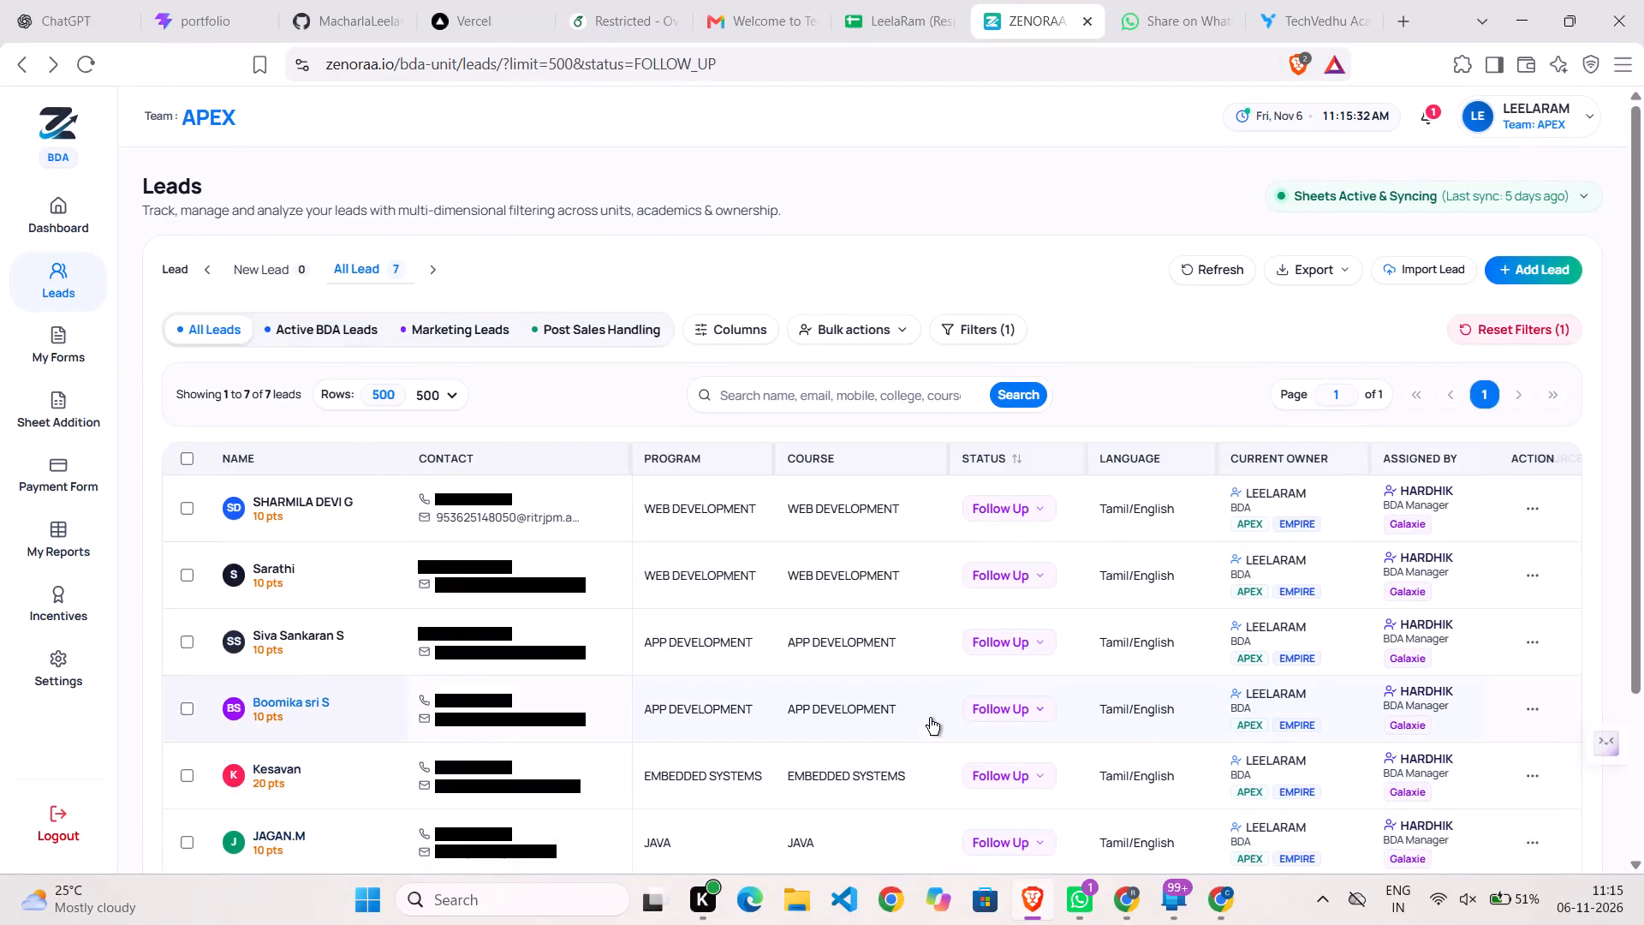
Clear the Follow Up status filter and open the New Lead list to review the leads in it.
click(1545, 320)
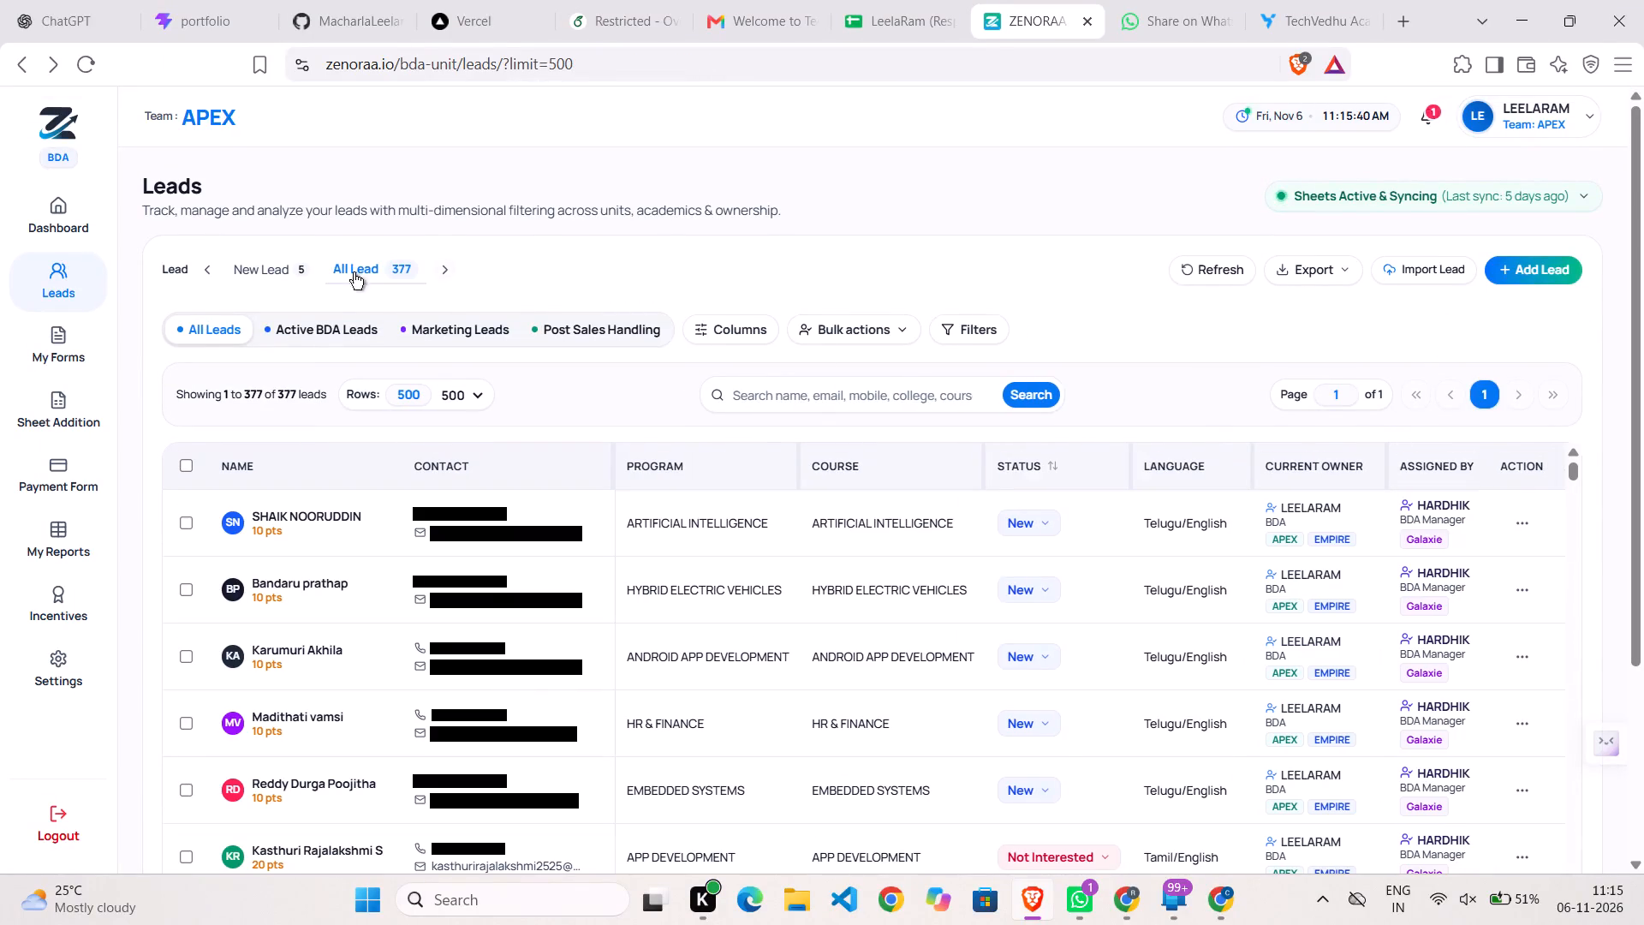
click(283, 274)
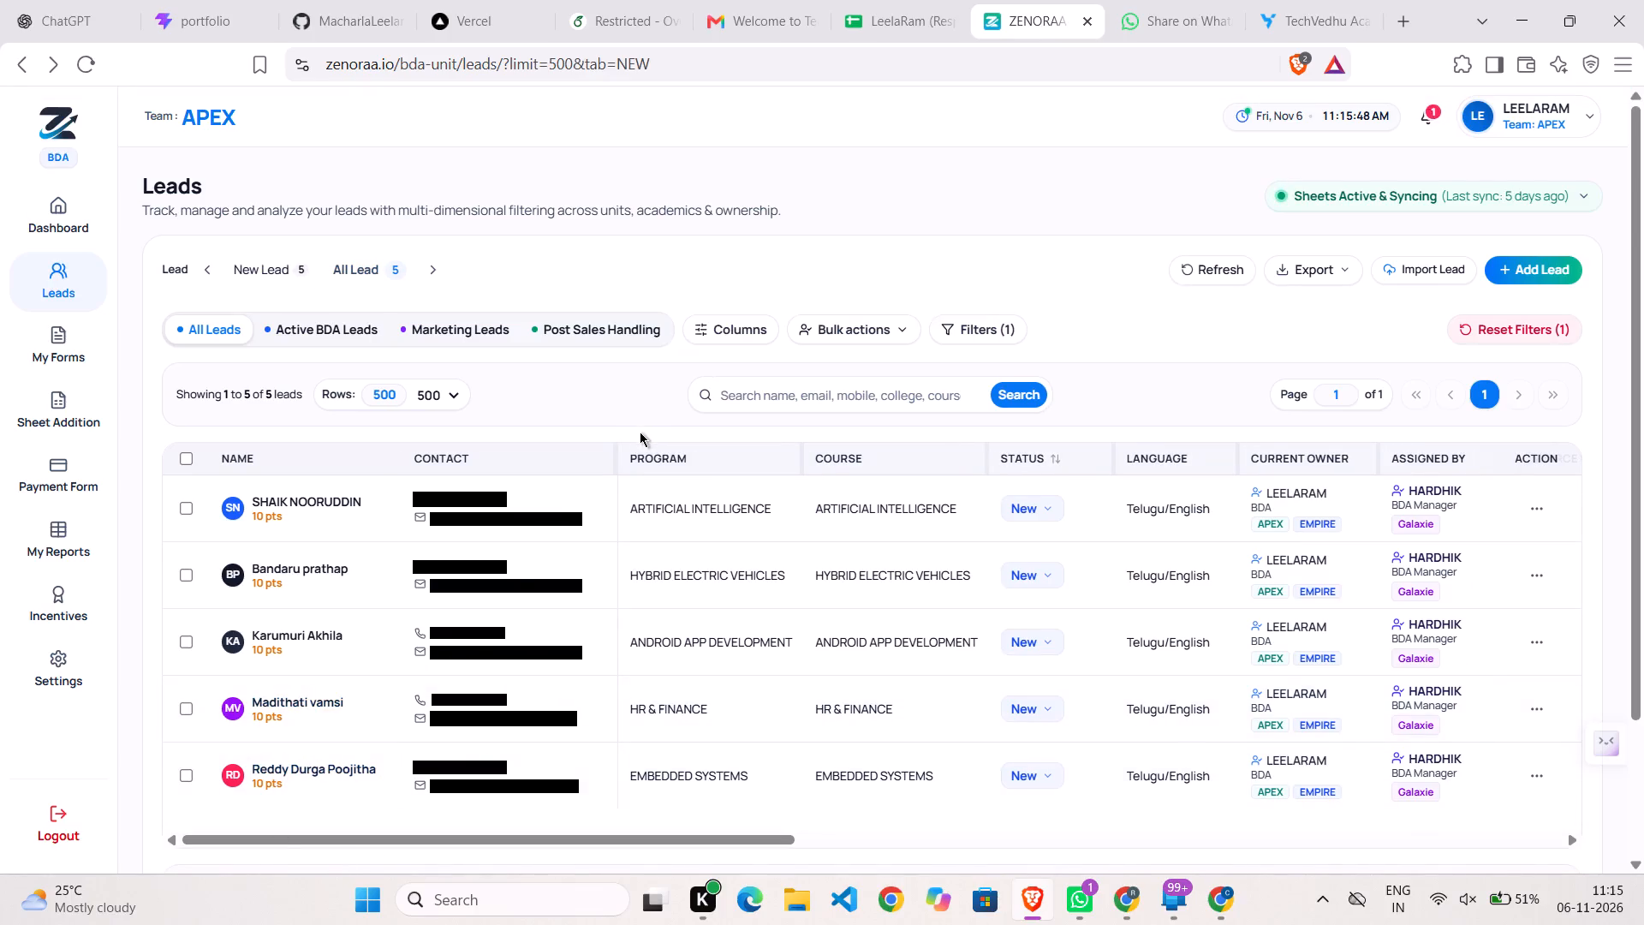
scroll(640, 420, down, 2)
scroll(640, 420, up, 1)
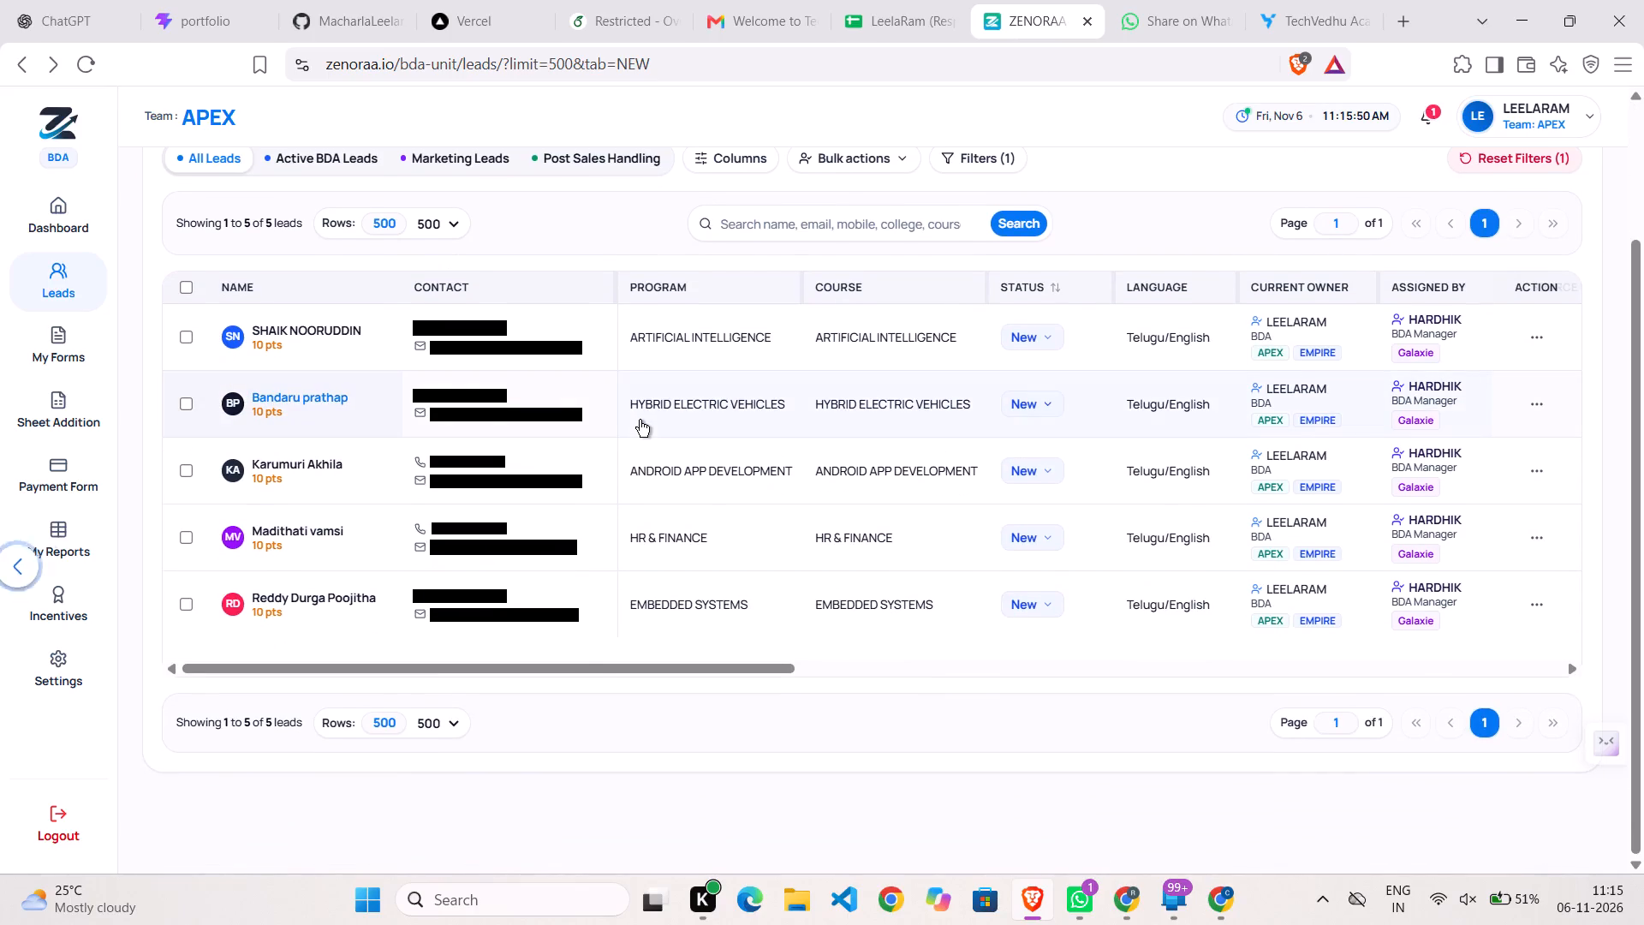
scroll(640, 420, up, 1)
scroll(640, 420, left, 3)
scroll(640, 420, right, 5)
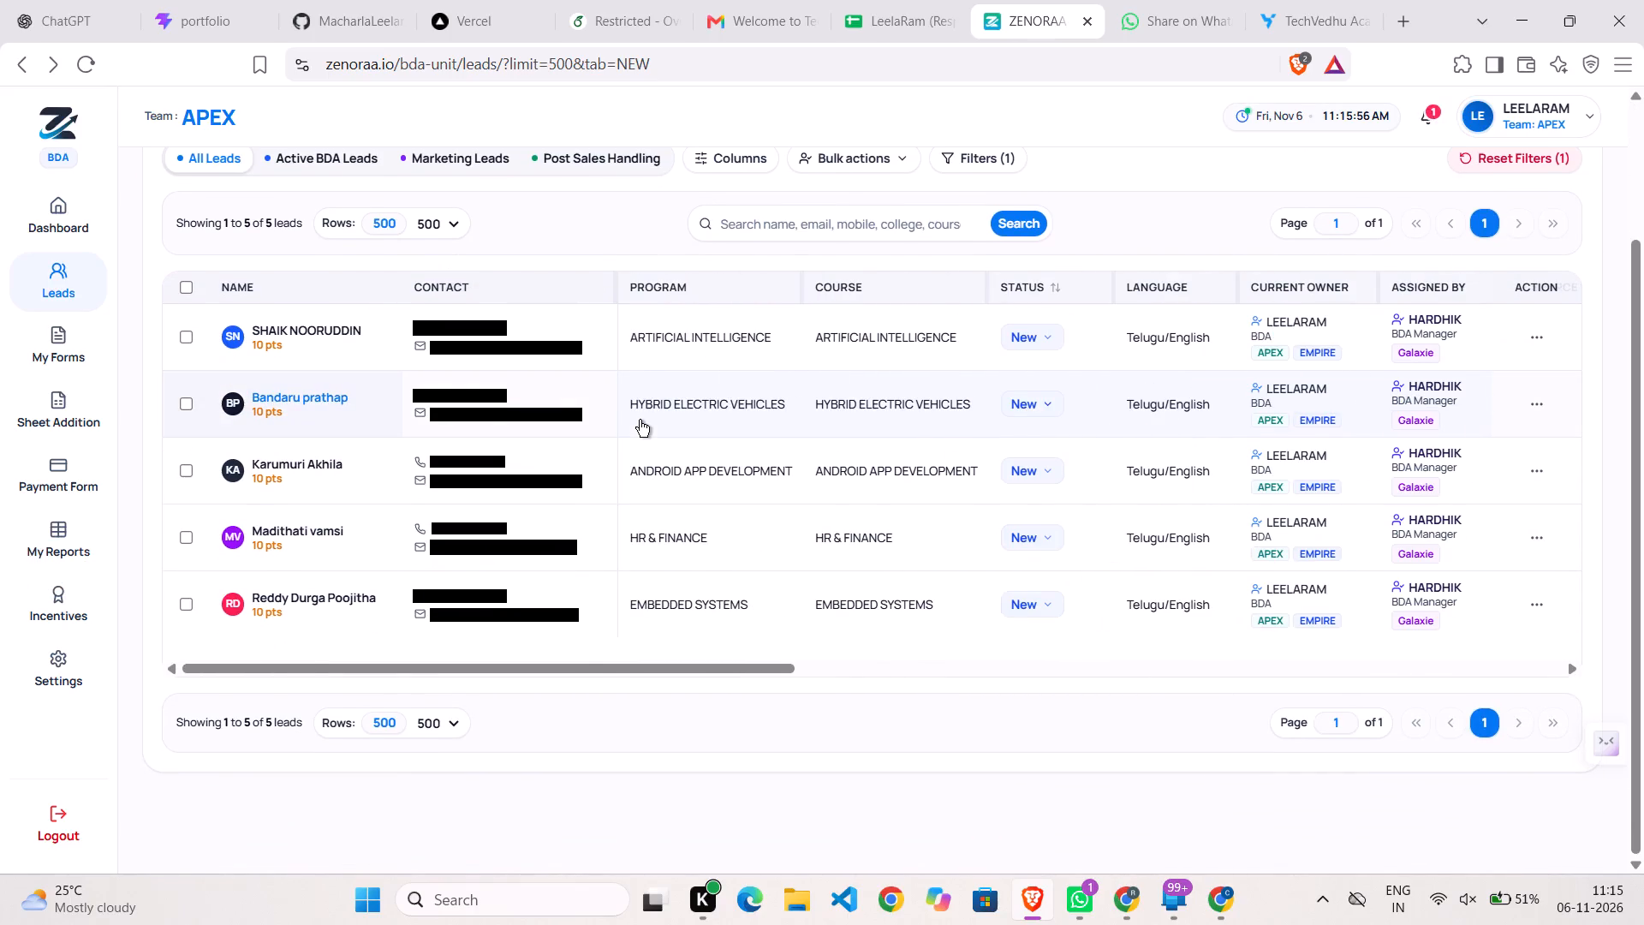
scroll(640, 420, up, 2)
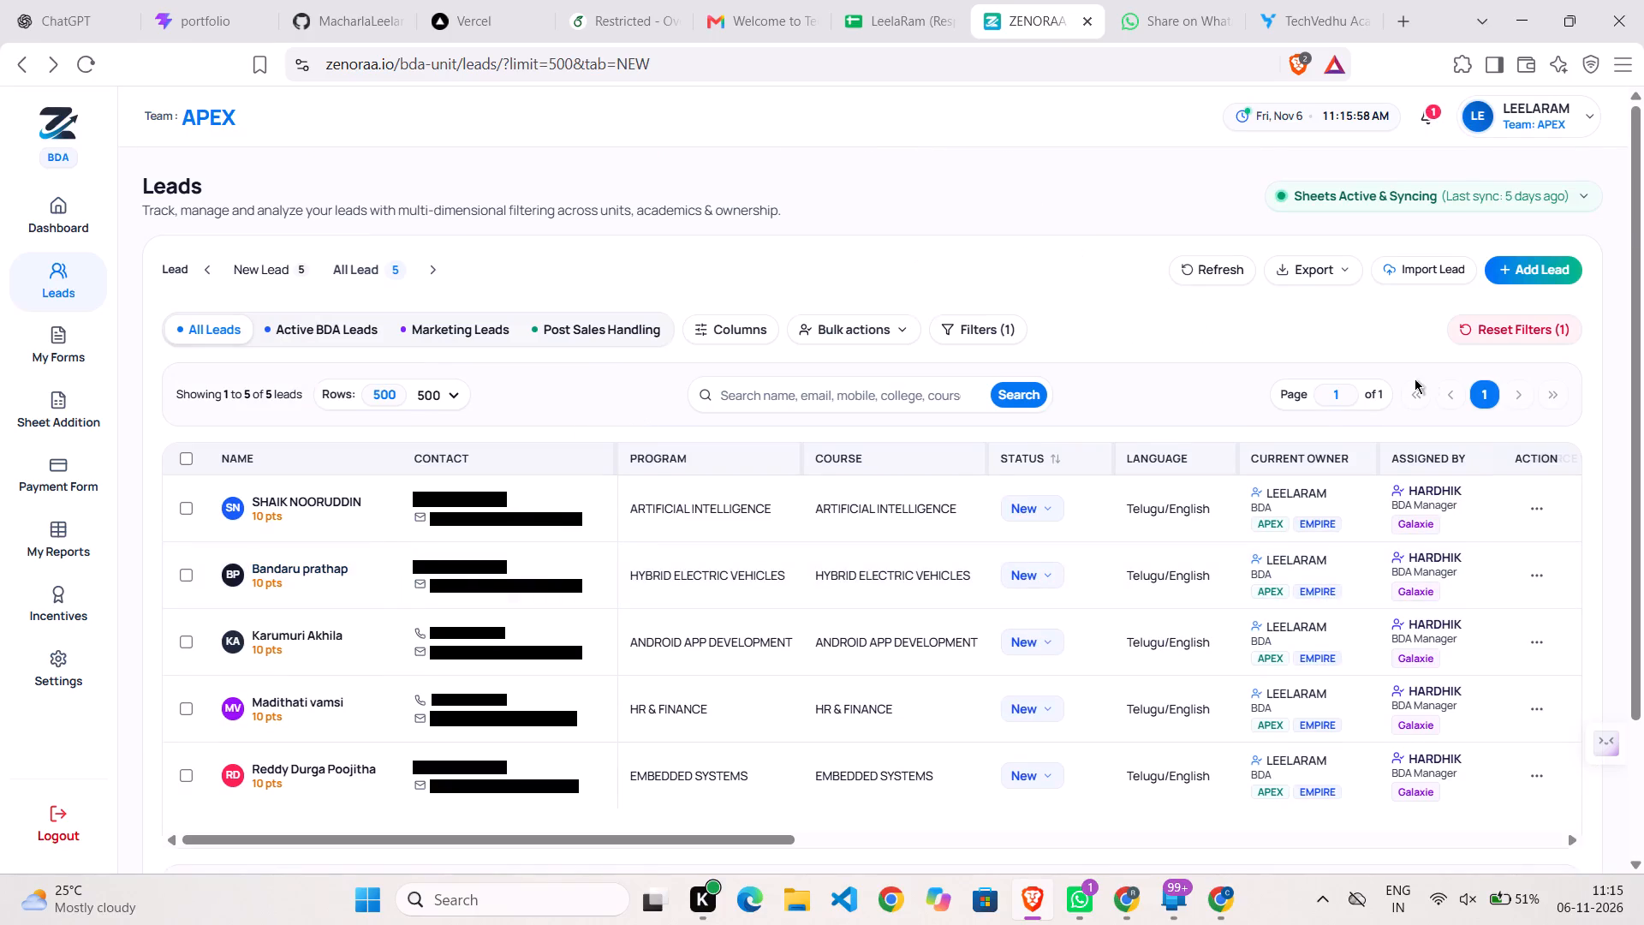
Reset the New Lead filter and filter all leads by the Follow Up status.
click(1488, 322)
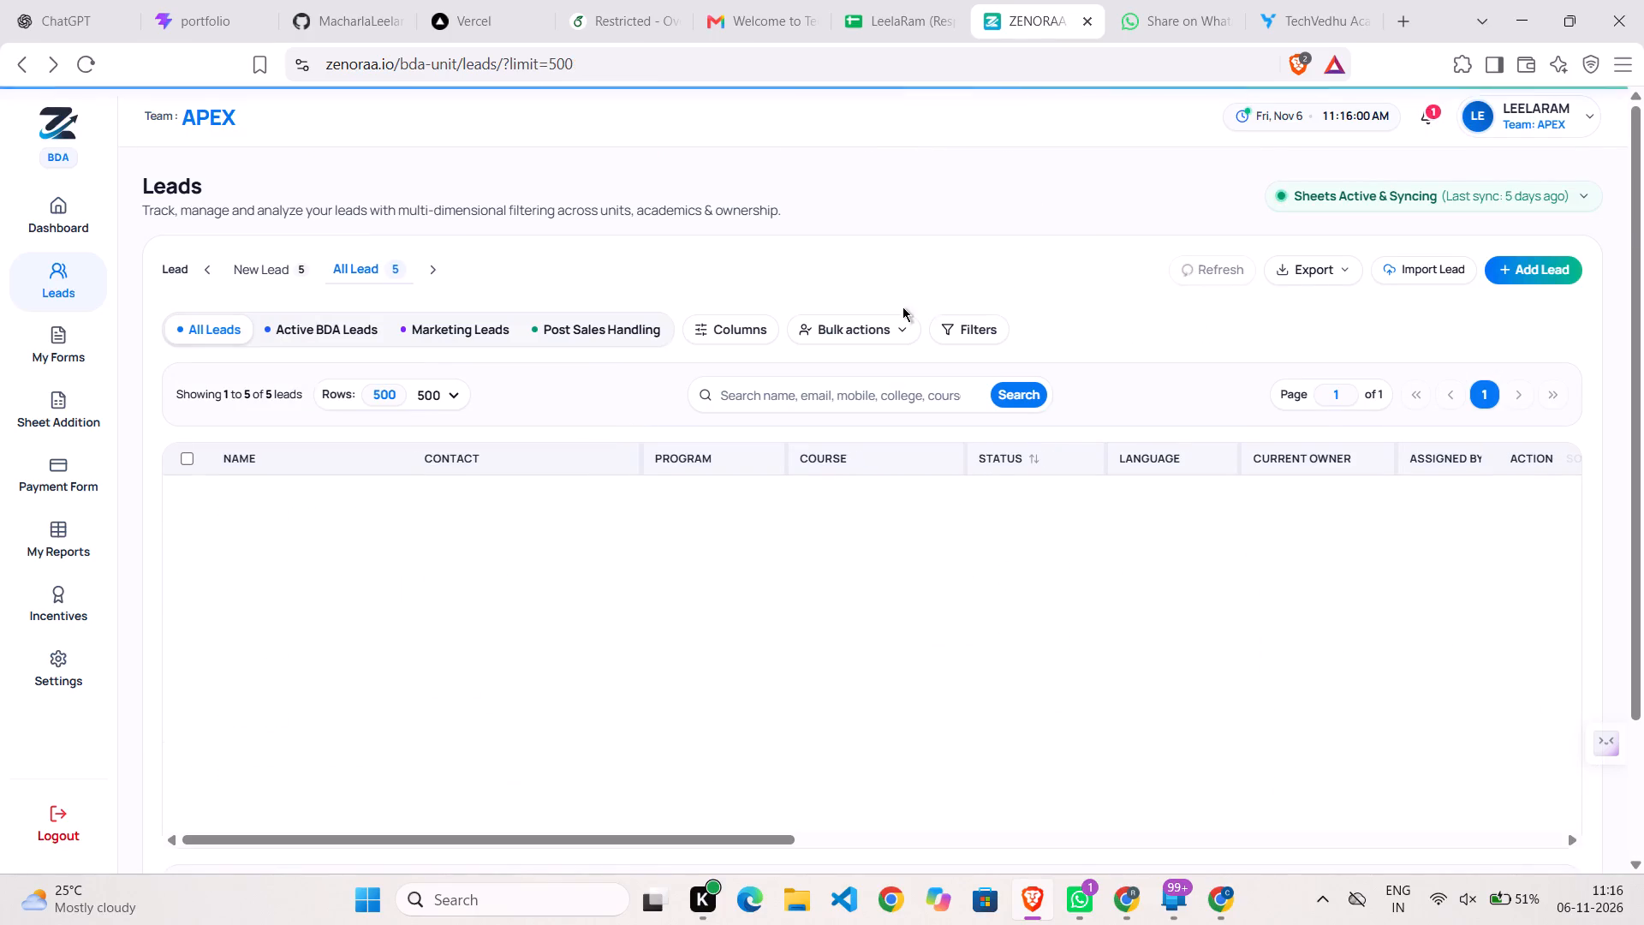
click(960, 335)
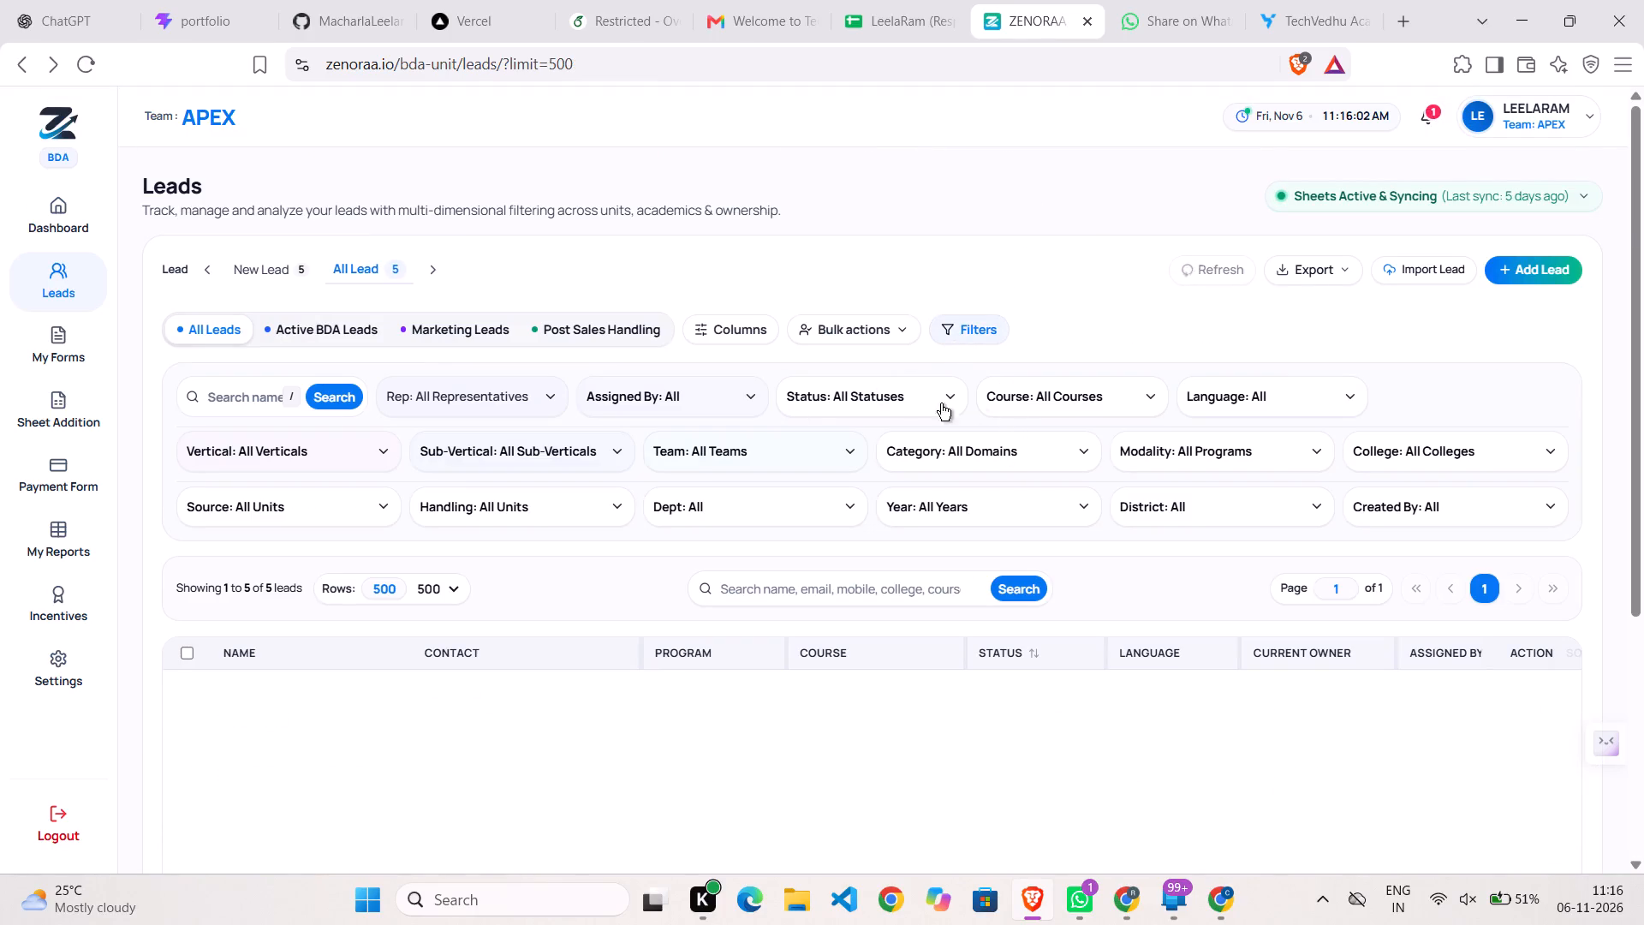
click(906, 400)
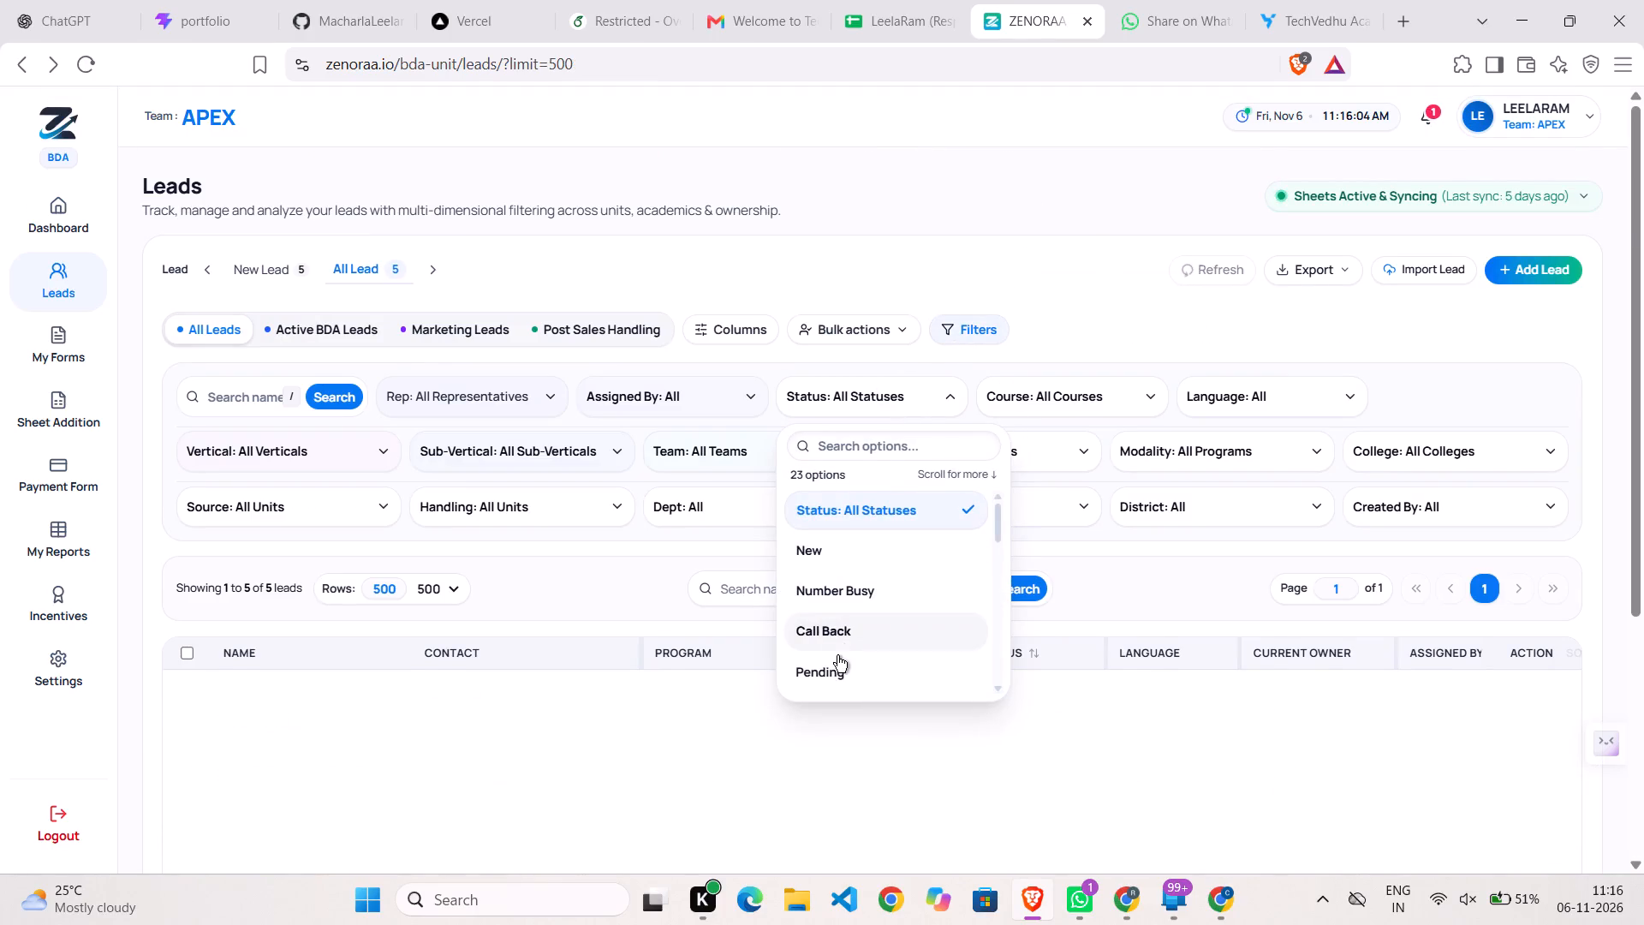
scroll(837, 660, down, 1)
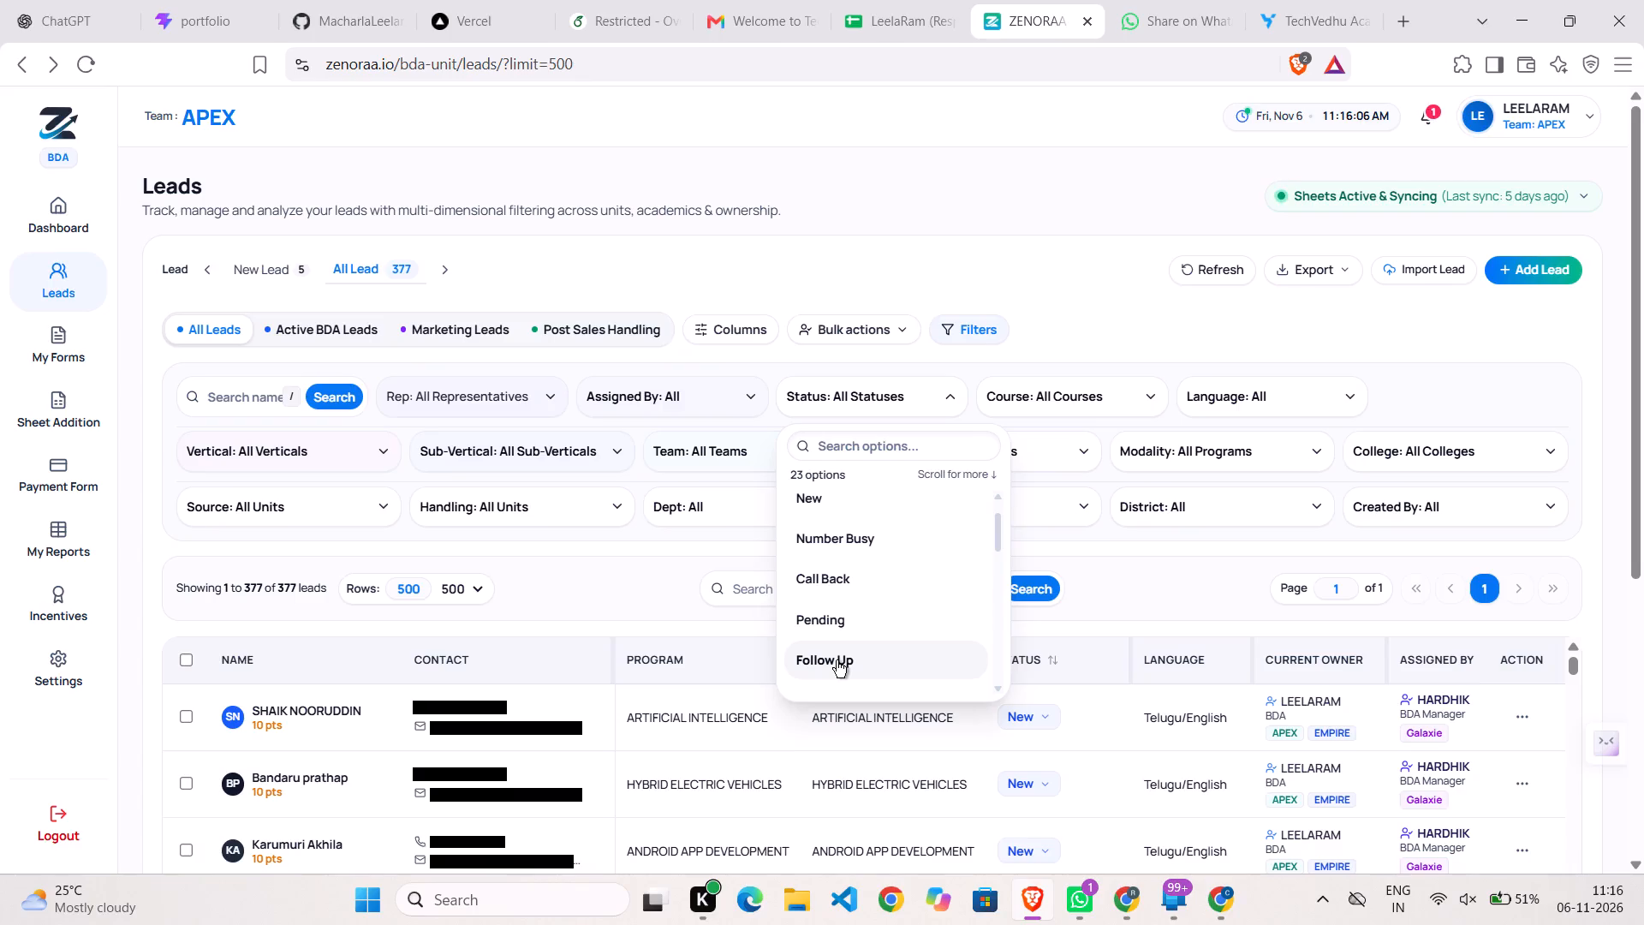
click(837, 660)
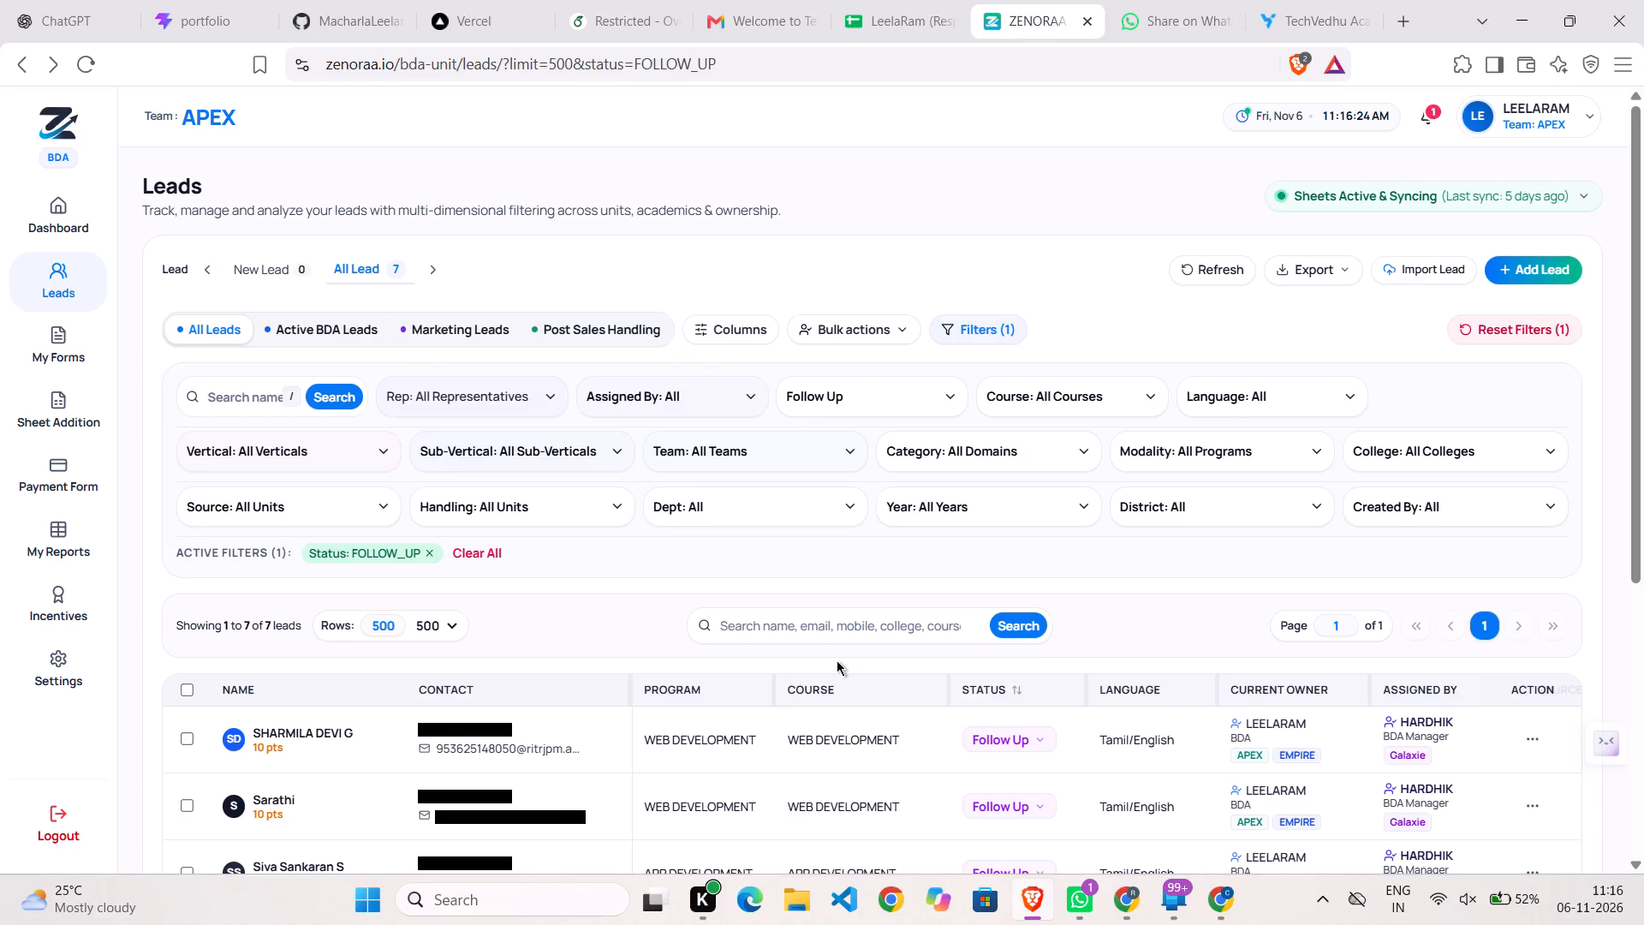
Examine the Follow Up leads' details across the table, including owner, source unit, college, department, section and year of study.
scroll(837, 660, down, 1)
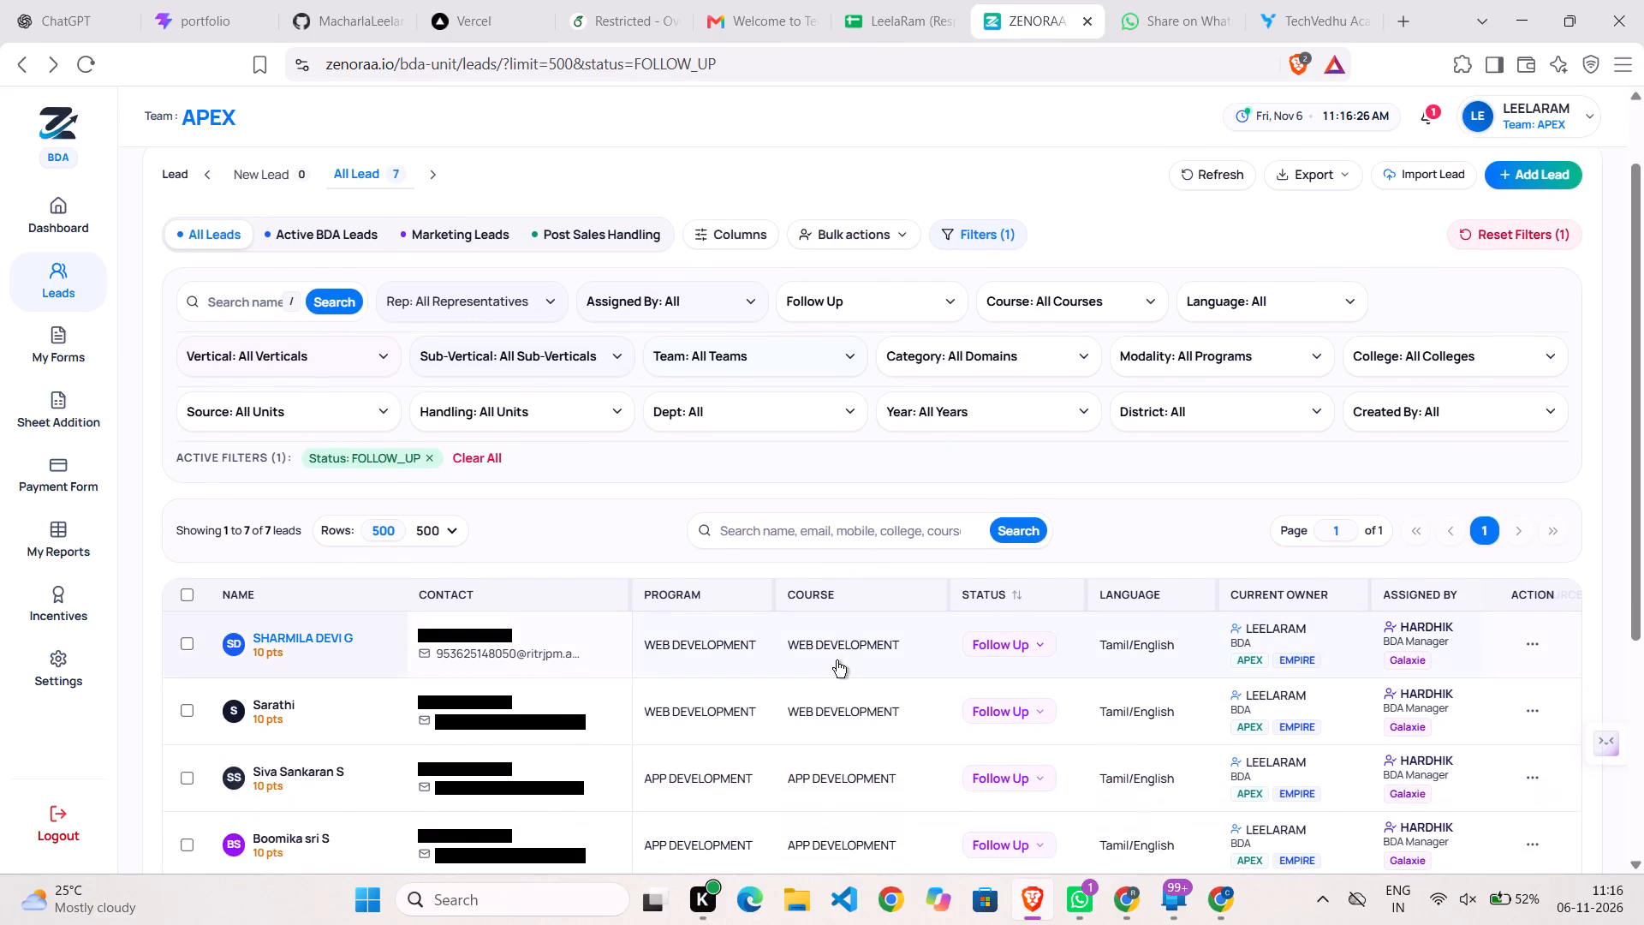
scroll(829, 546, down, 3)
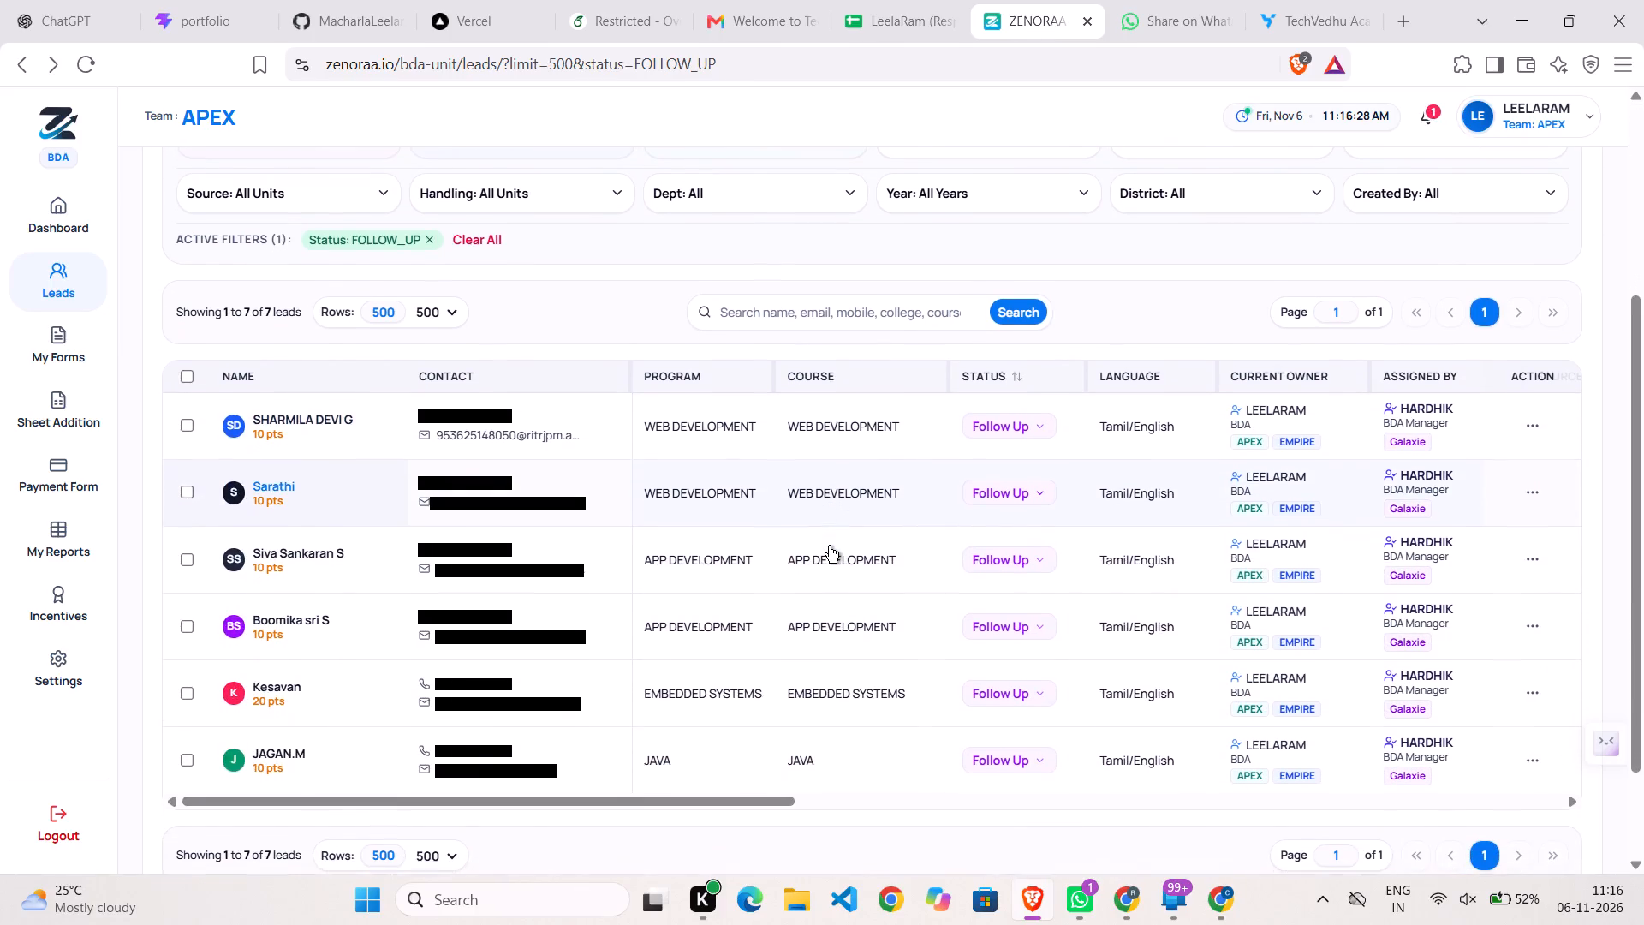
scroll(829, 546, down, 1)
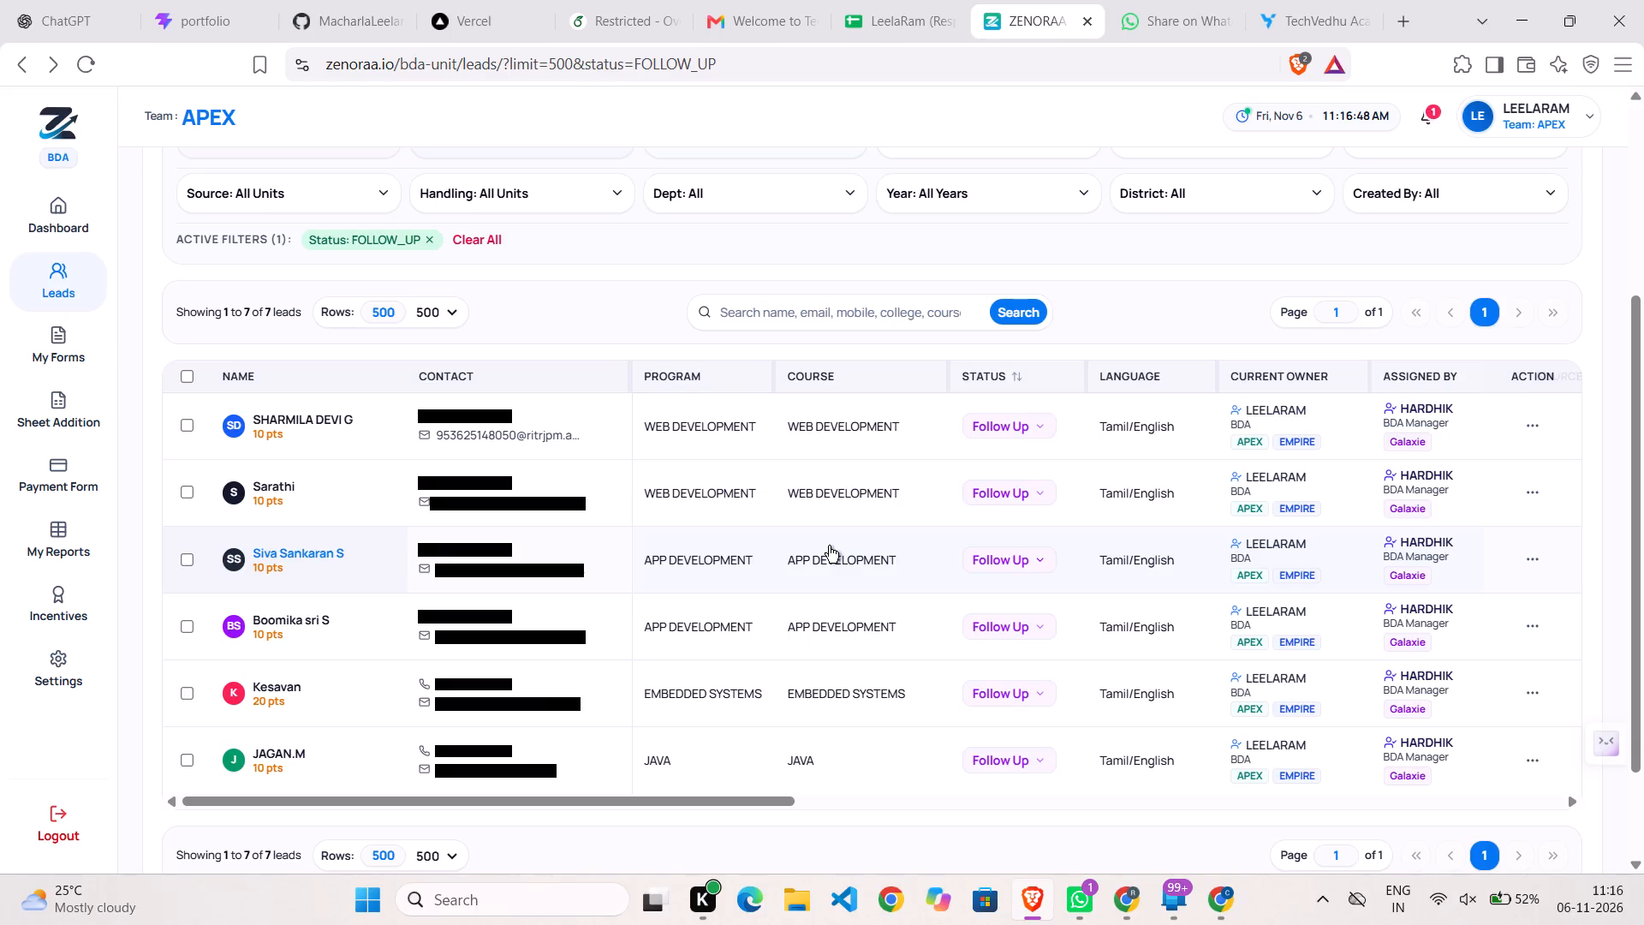
scroll(829, 546, left, 7)
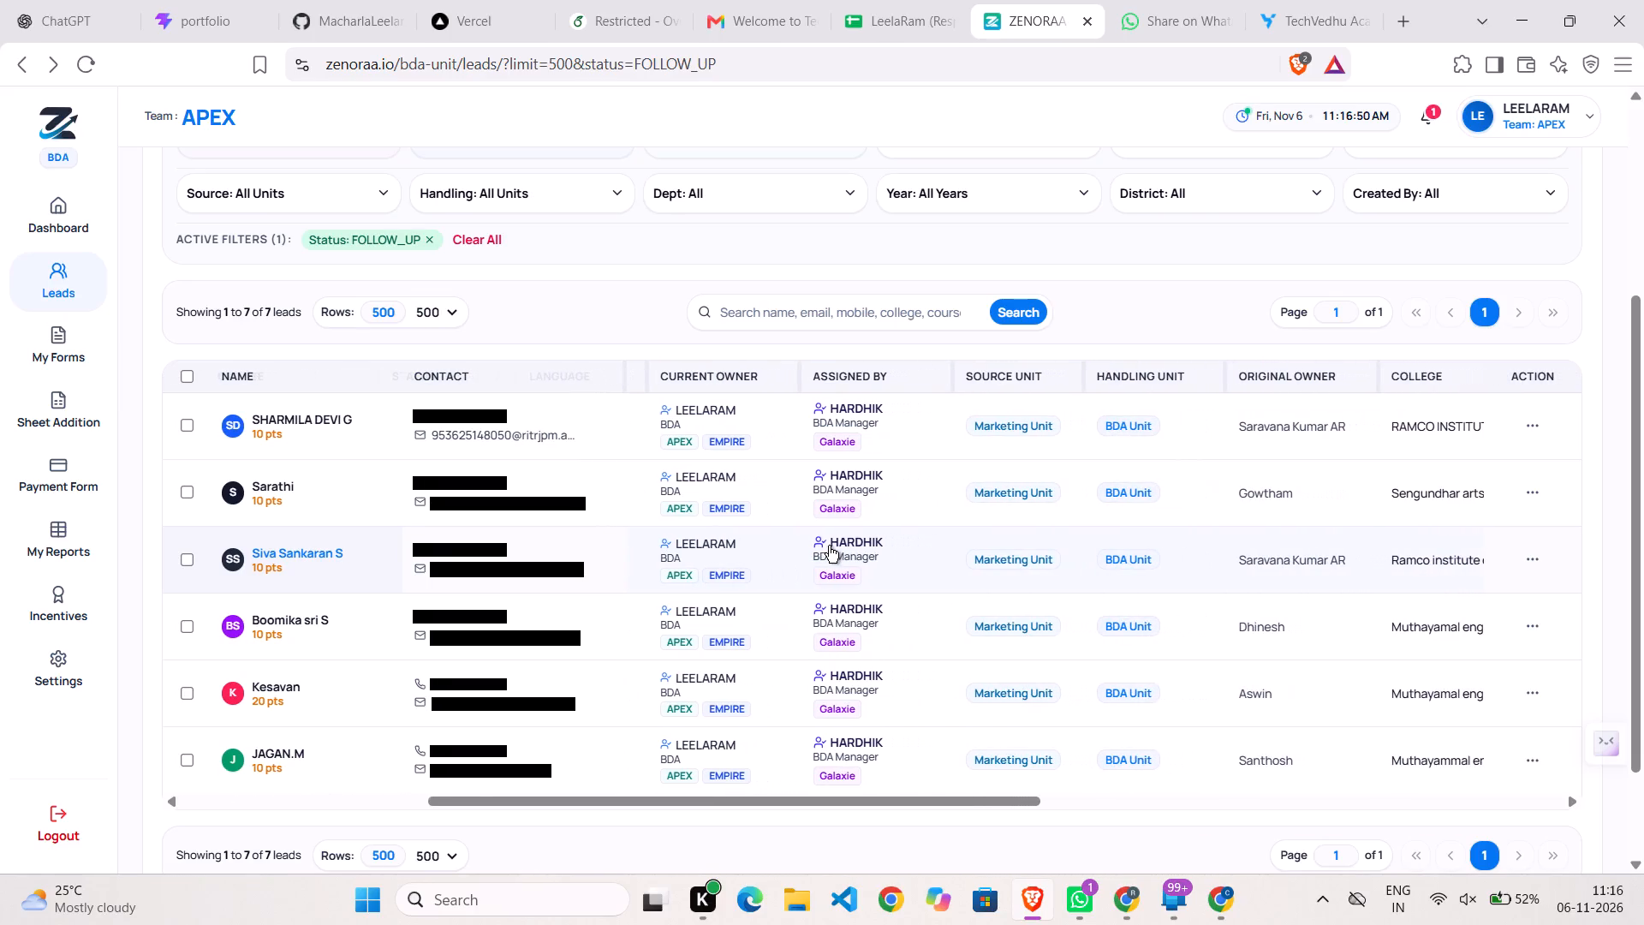
scroll(829, 546, left, 2)
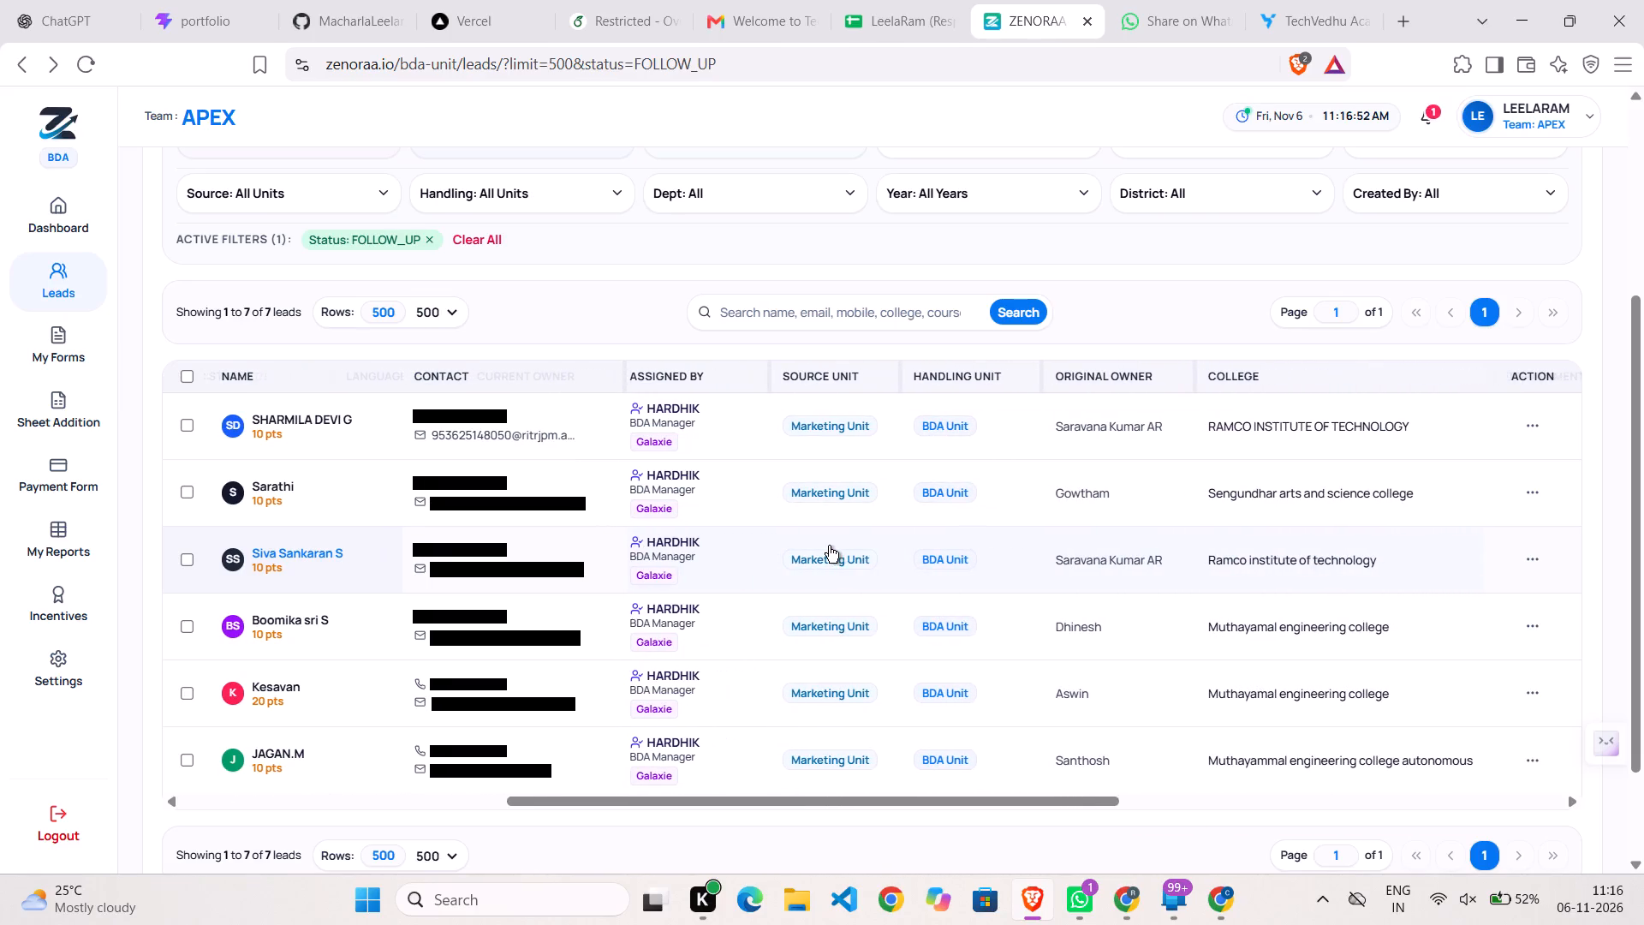
scroll(829, 546, left, 2)
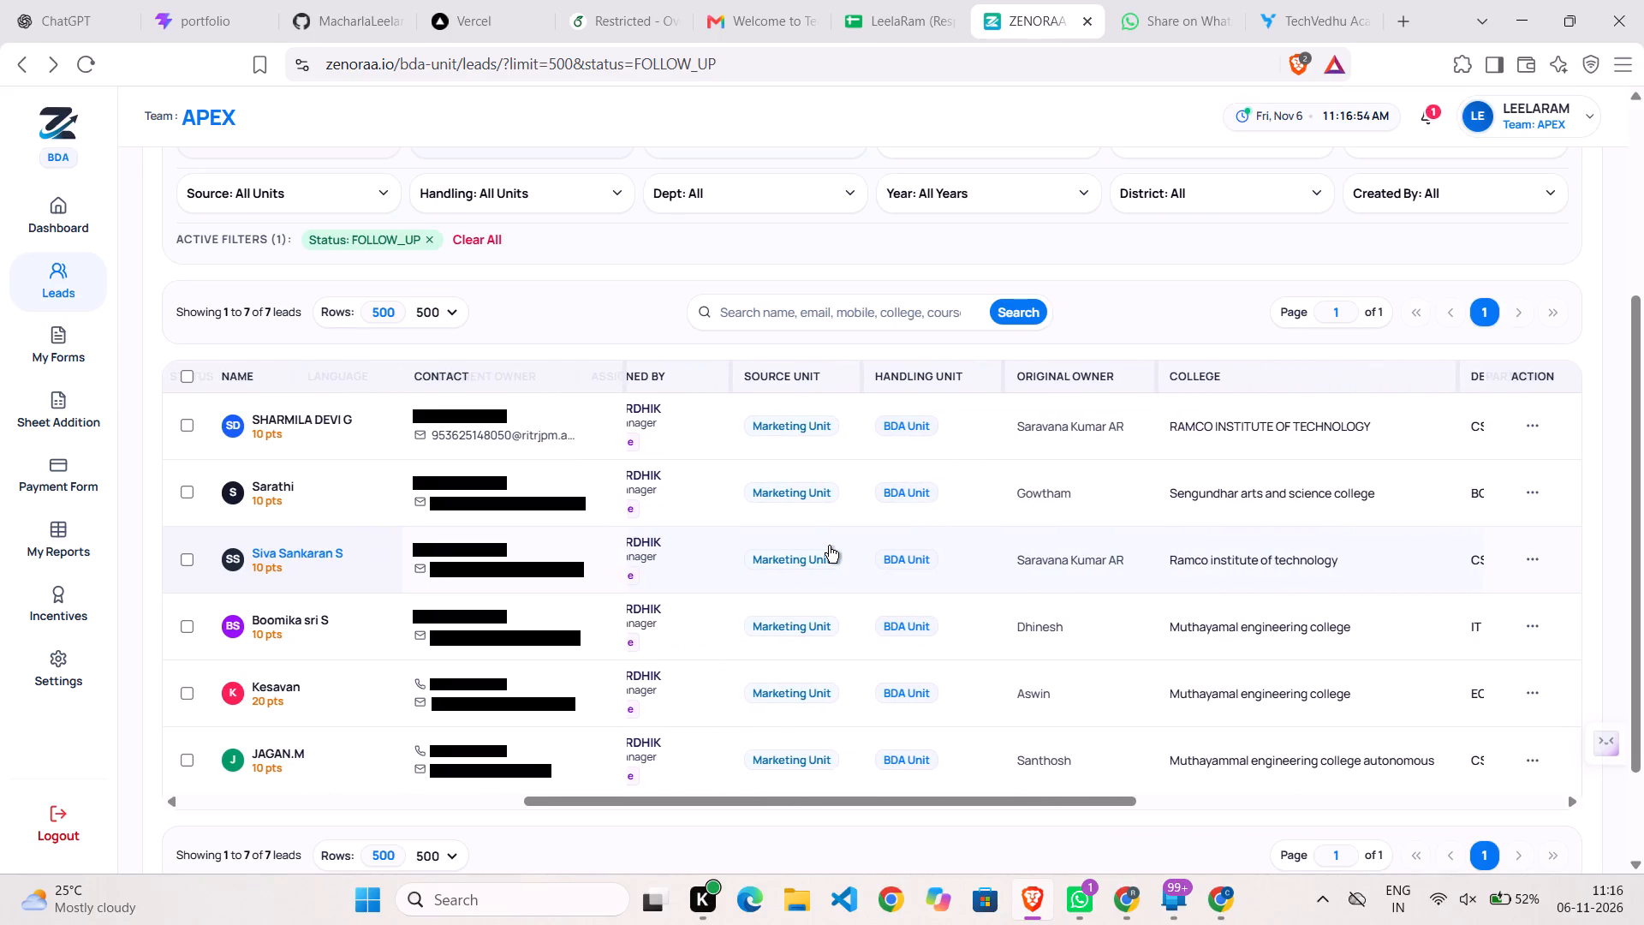
scroll(829, 546, left, 5)
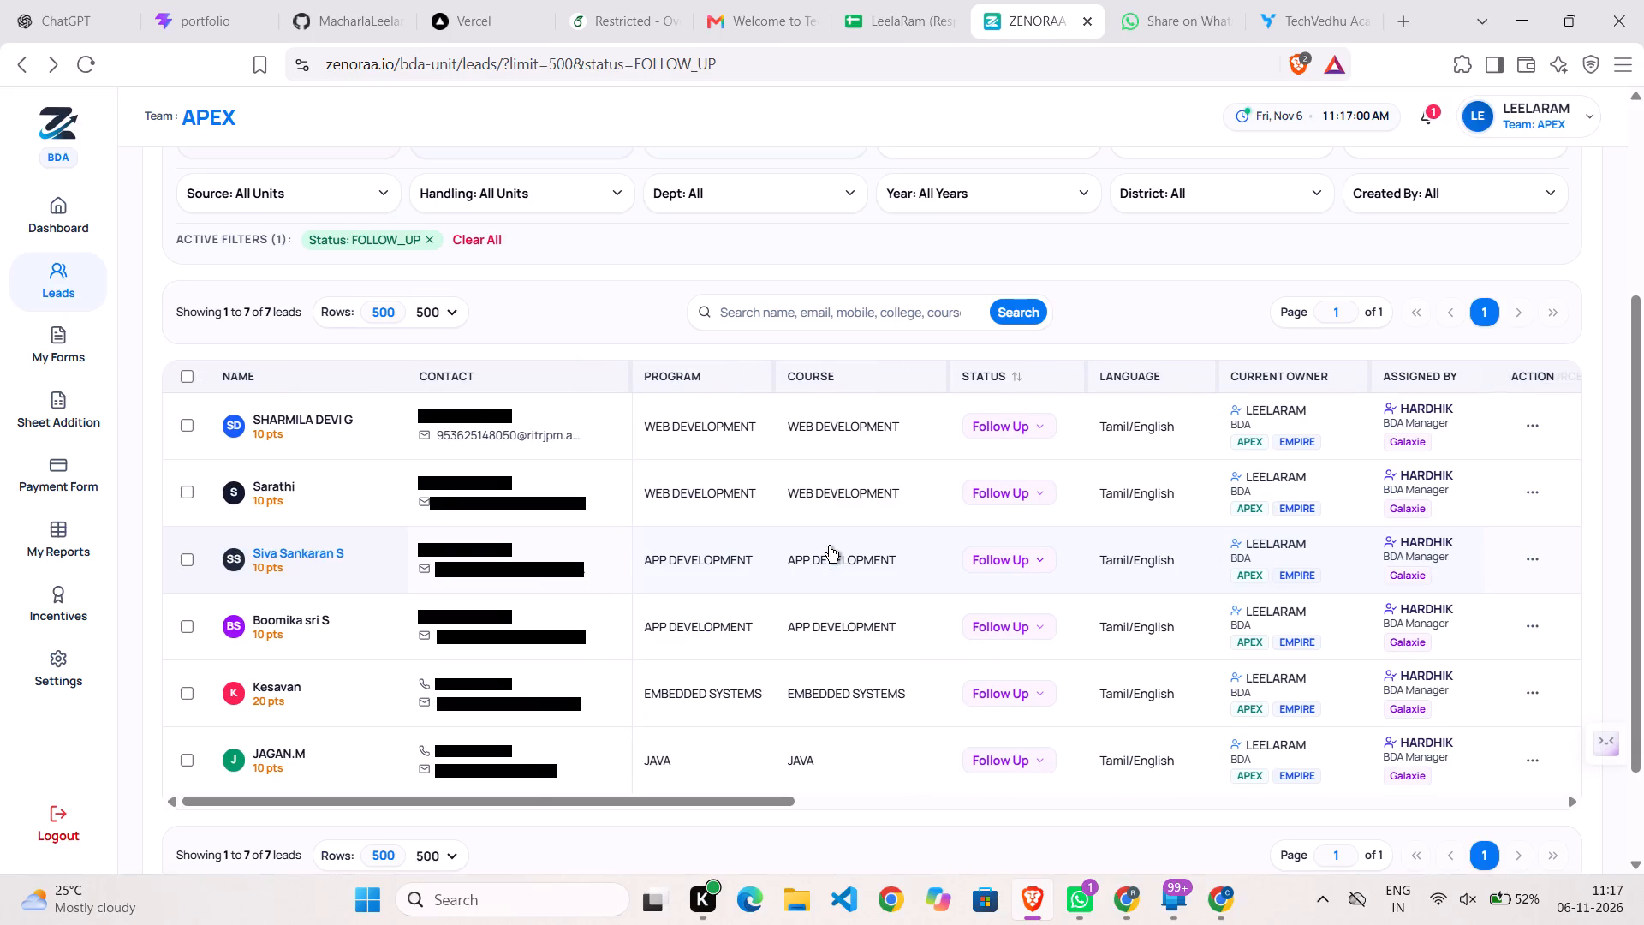
scroll(829, 546, left, 8)
scroll(829, 546, right, 1)
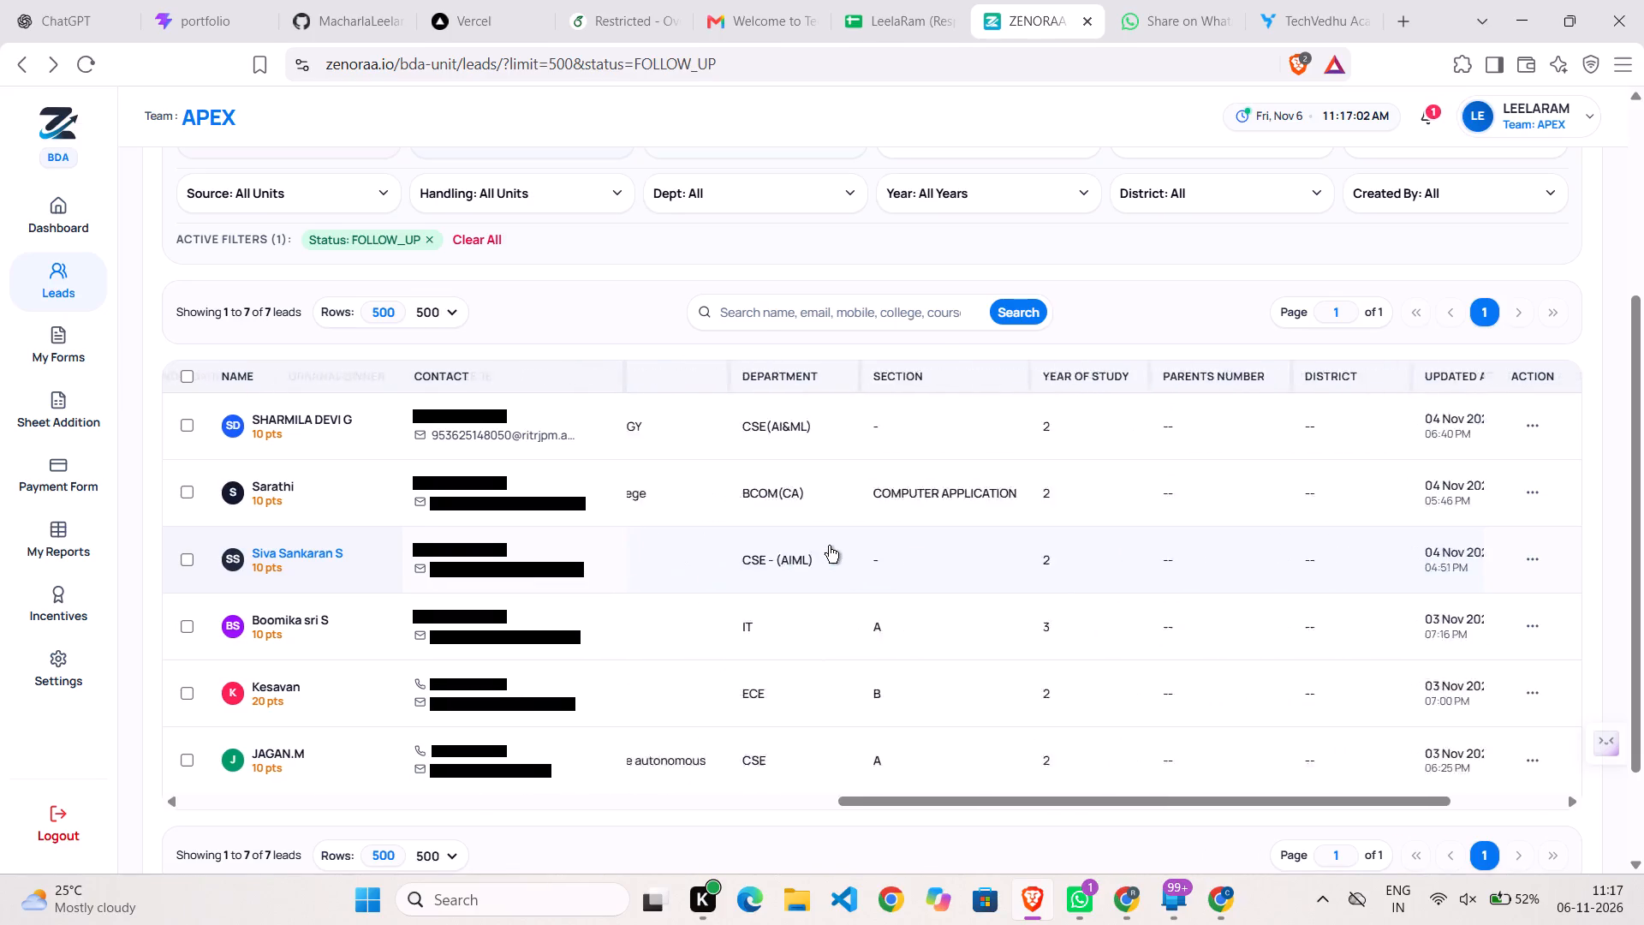
scroll(829, 546, right, 2)
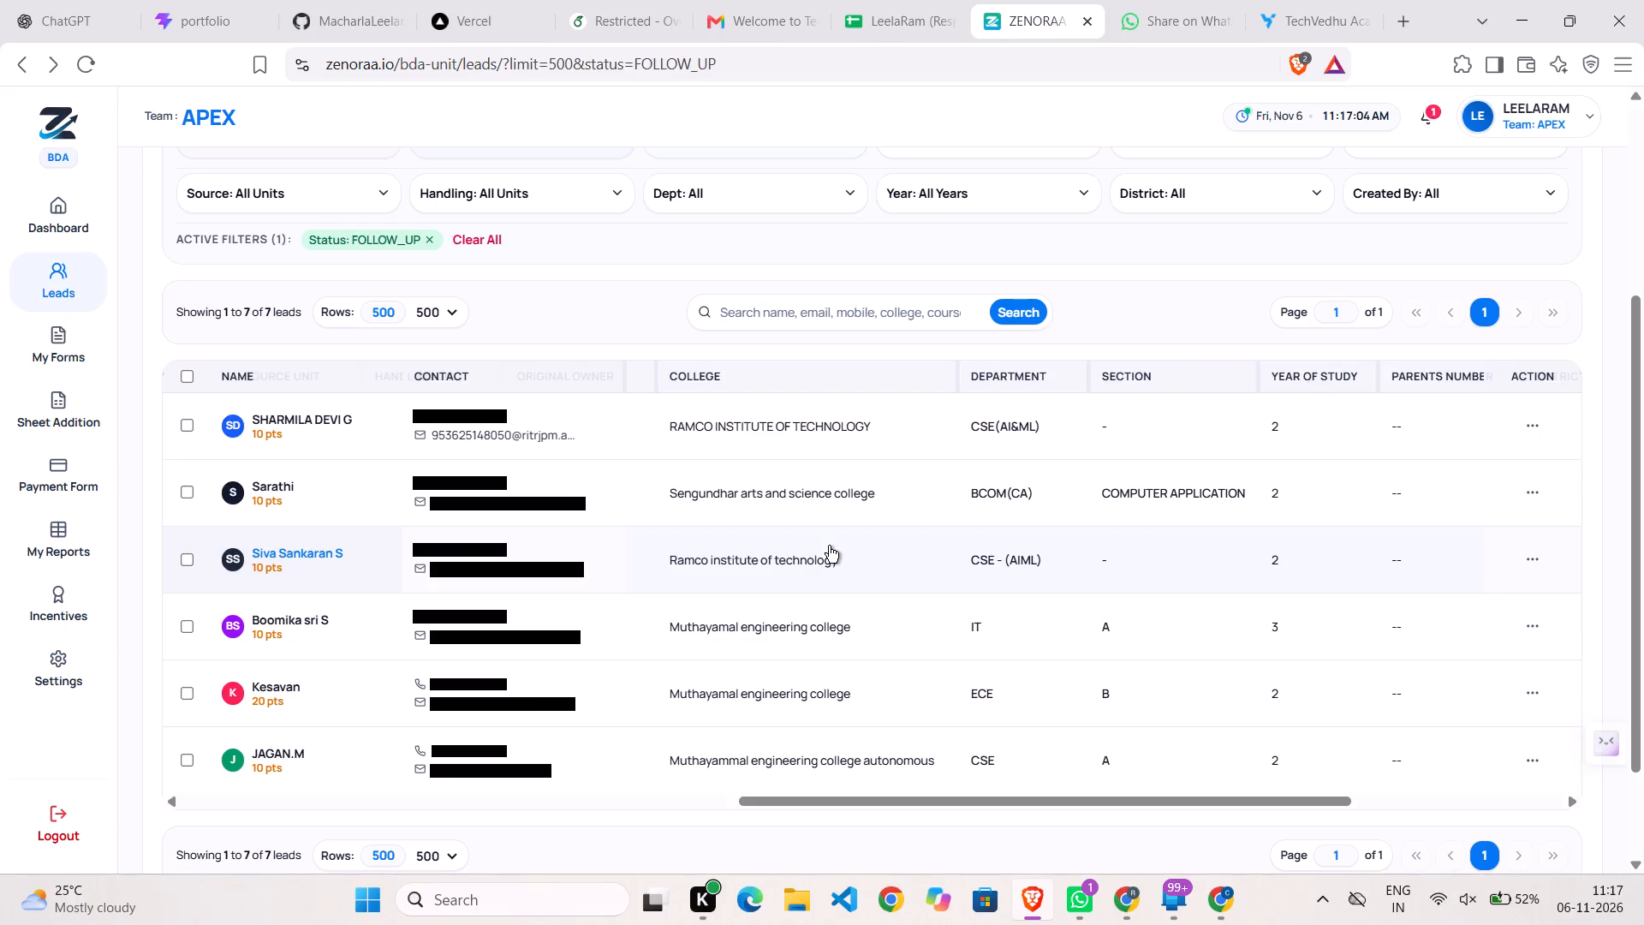
scroll(829, 546, right, 1)
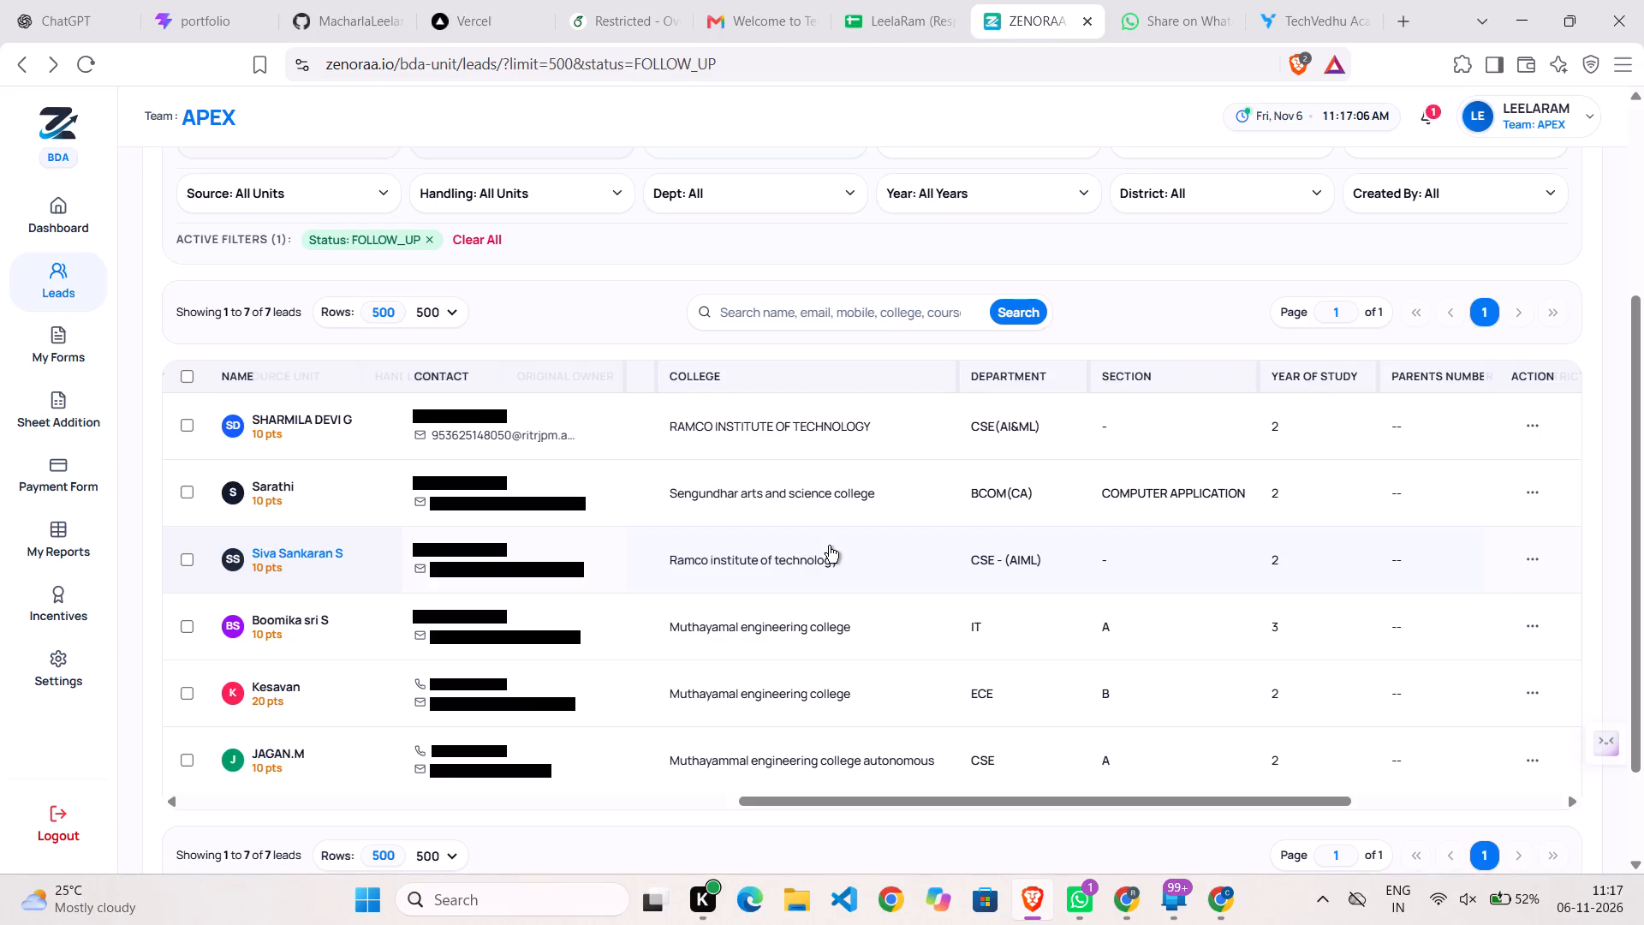
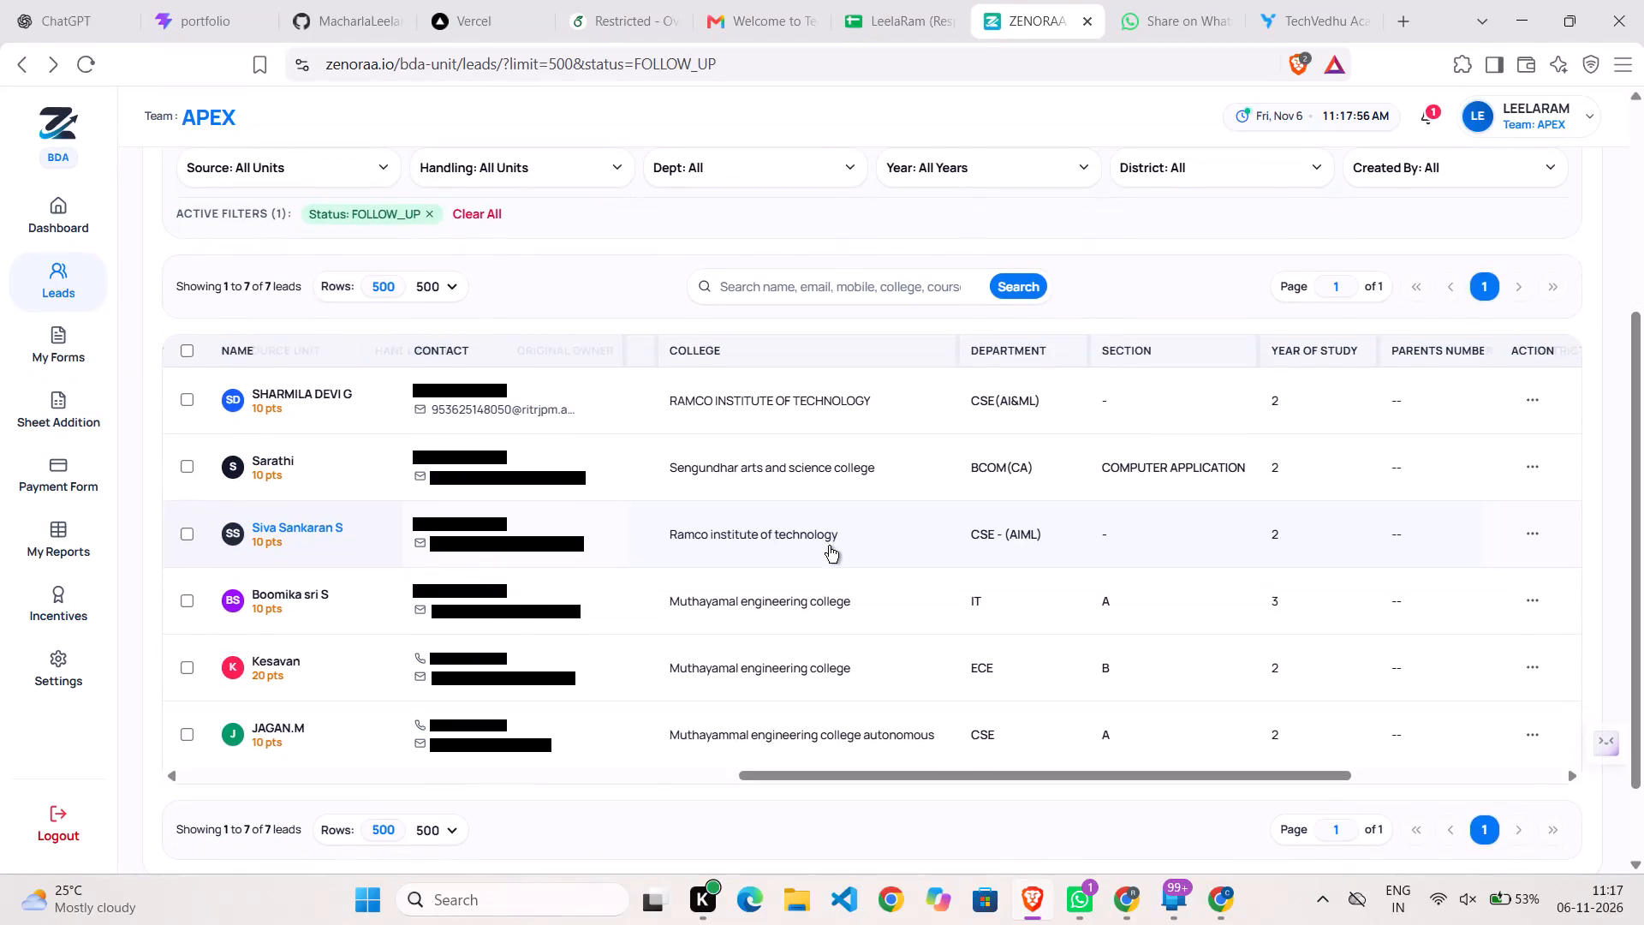
Review the Follow Up leads' program, course, status, language, current owner and assigned-by details.
scroll(829, 546, right, 3)
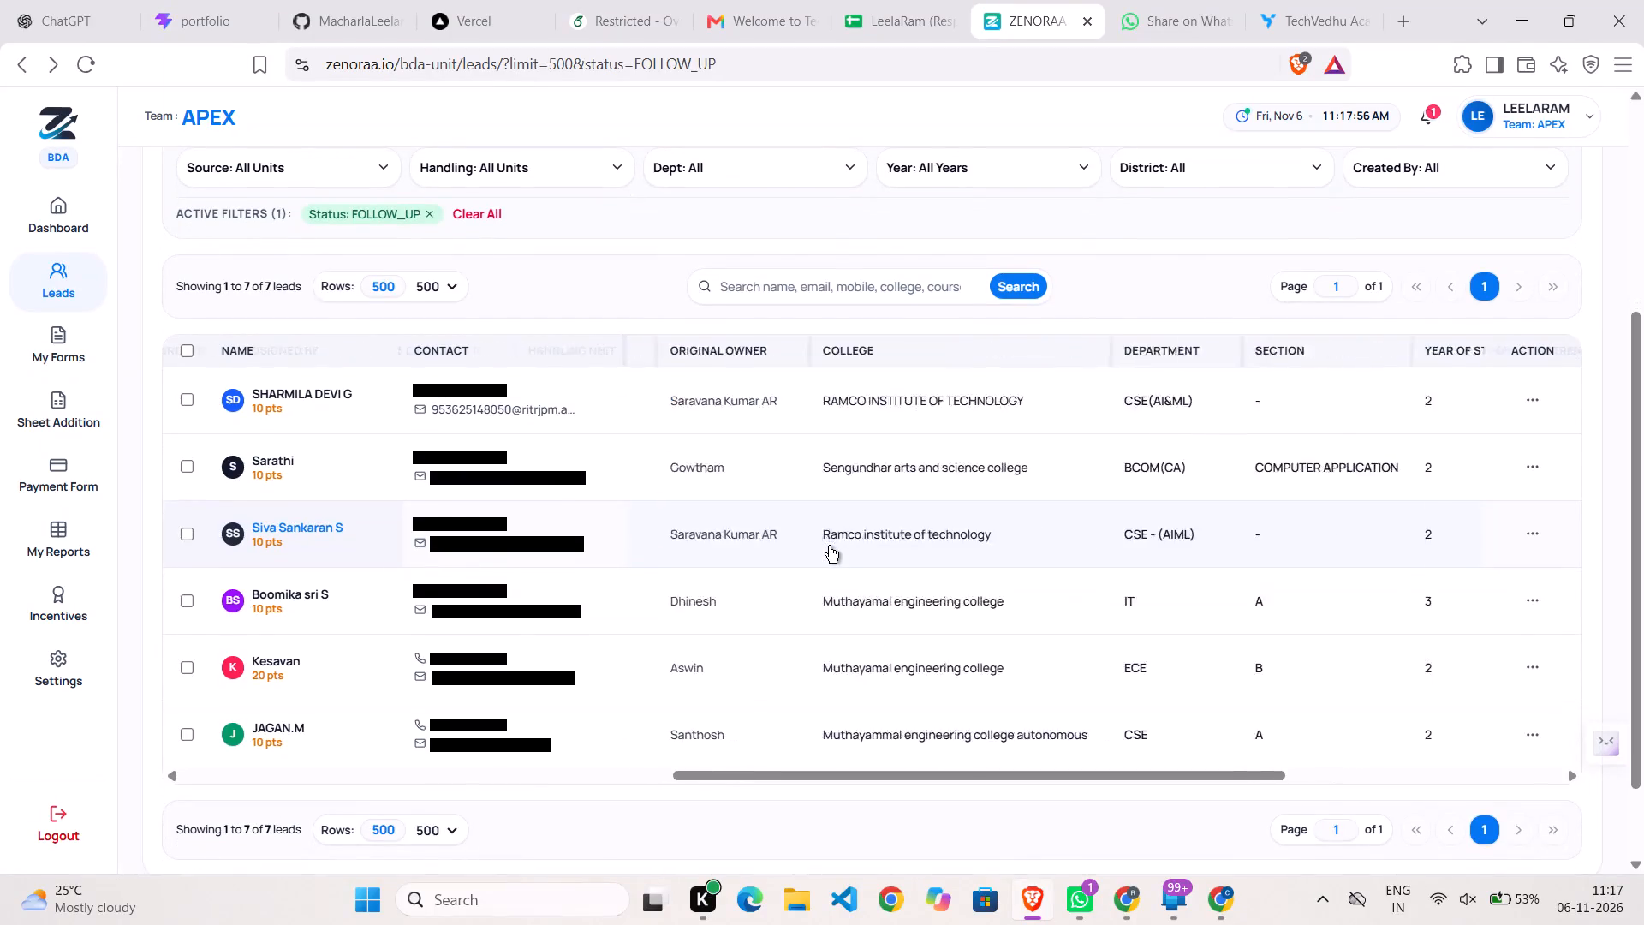
scroll(829, 546, right, 7)
scroll(829, 546, up, 1)
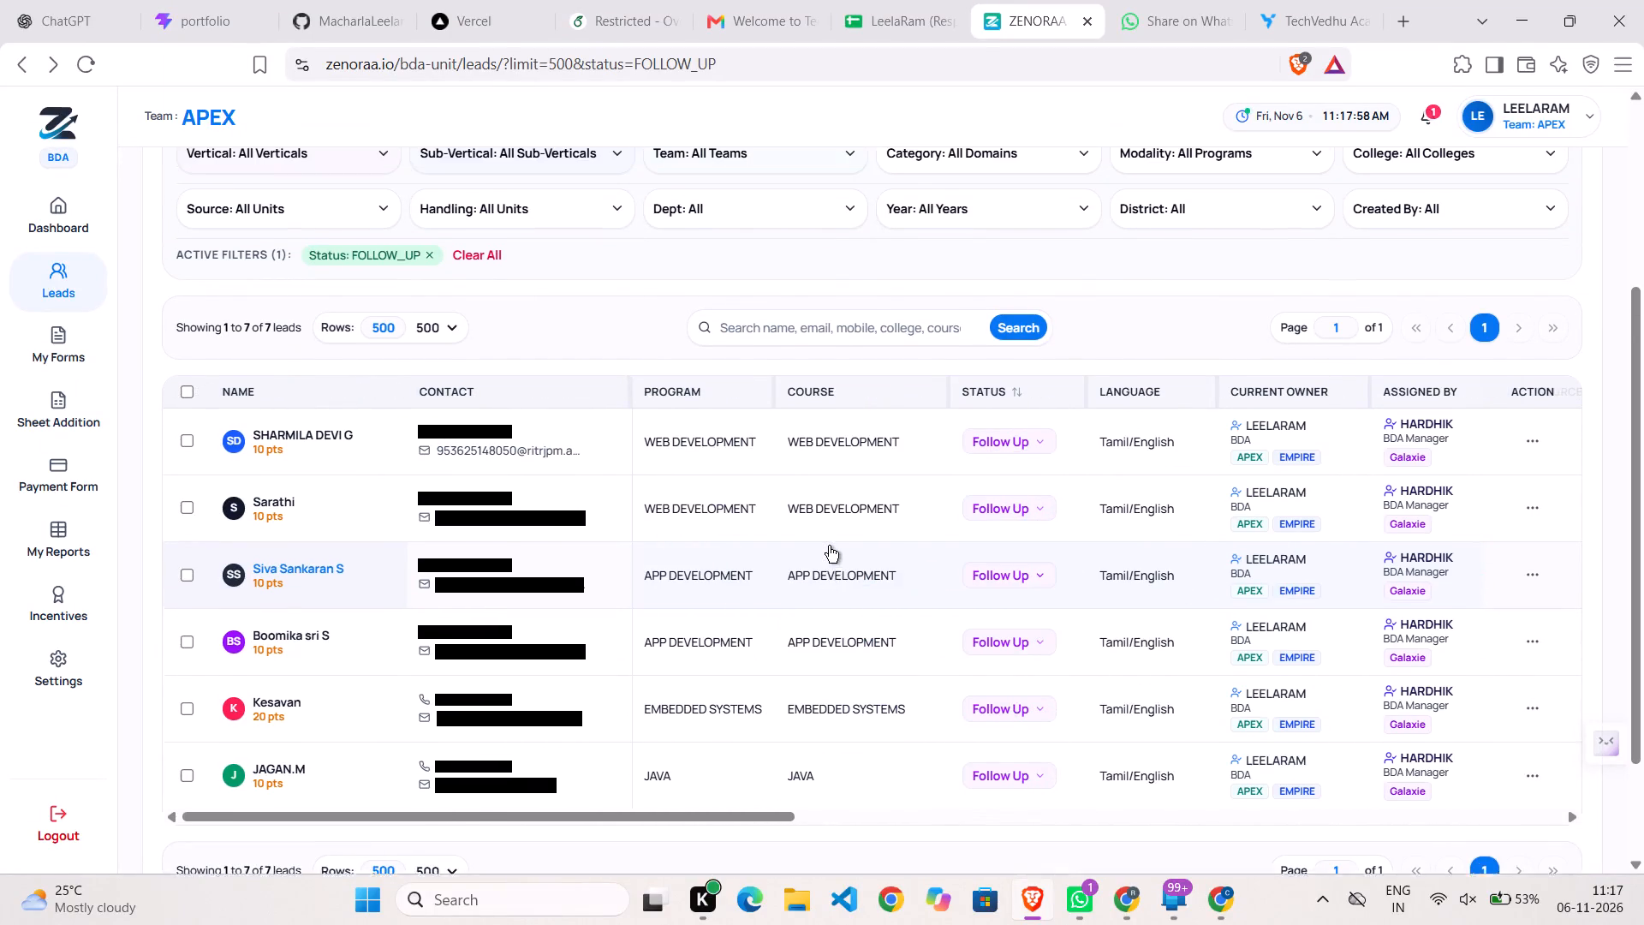
scroll(829, 546, up, 1)
scroll(829, 546, right, 1)
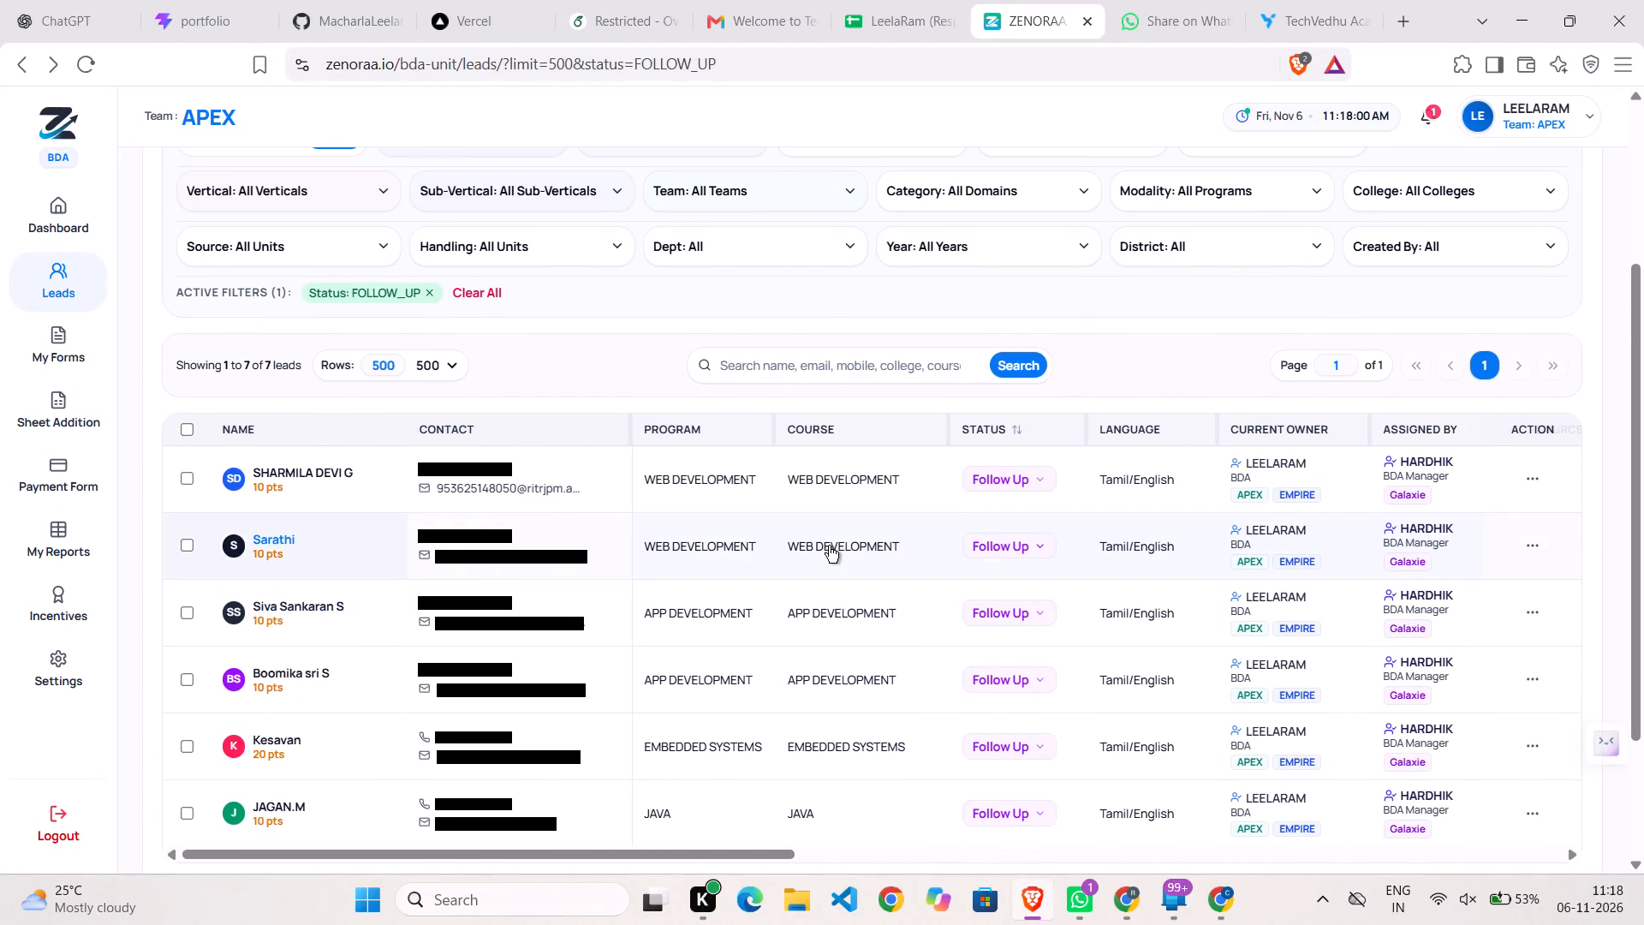
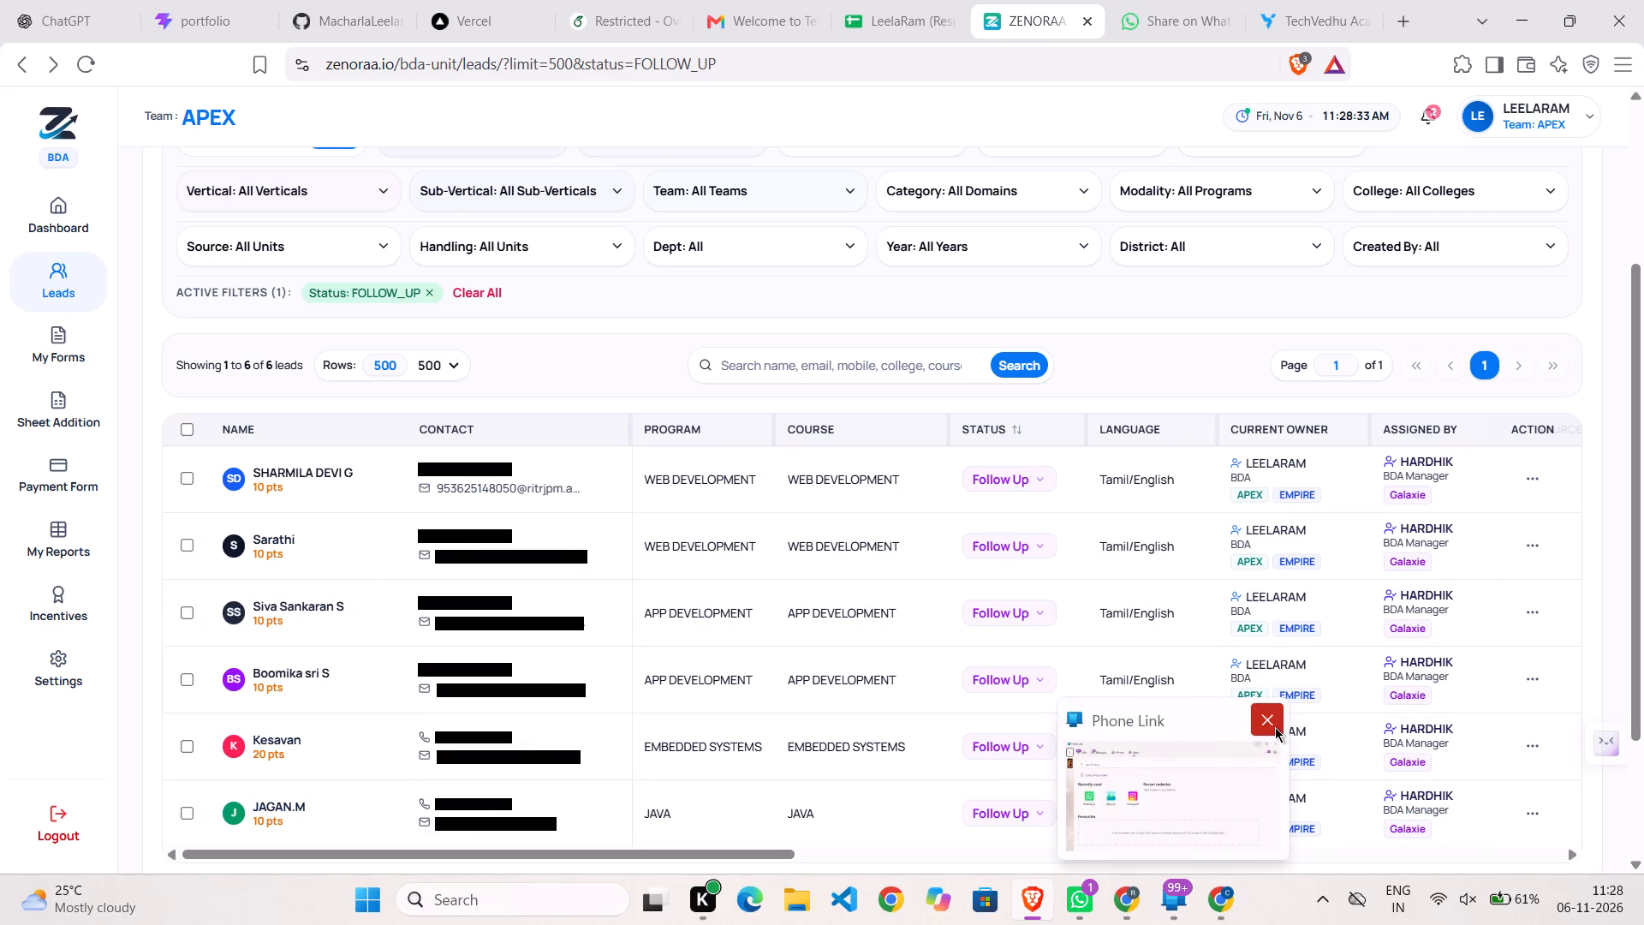
Close the Phone Link window.
click(1276, 727)
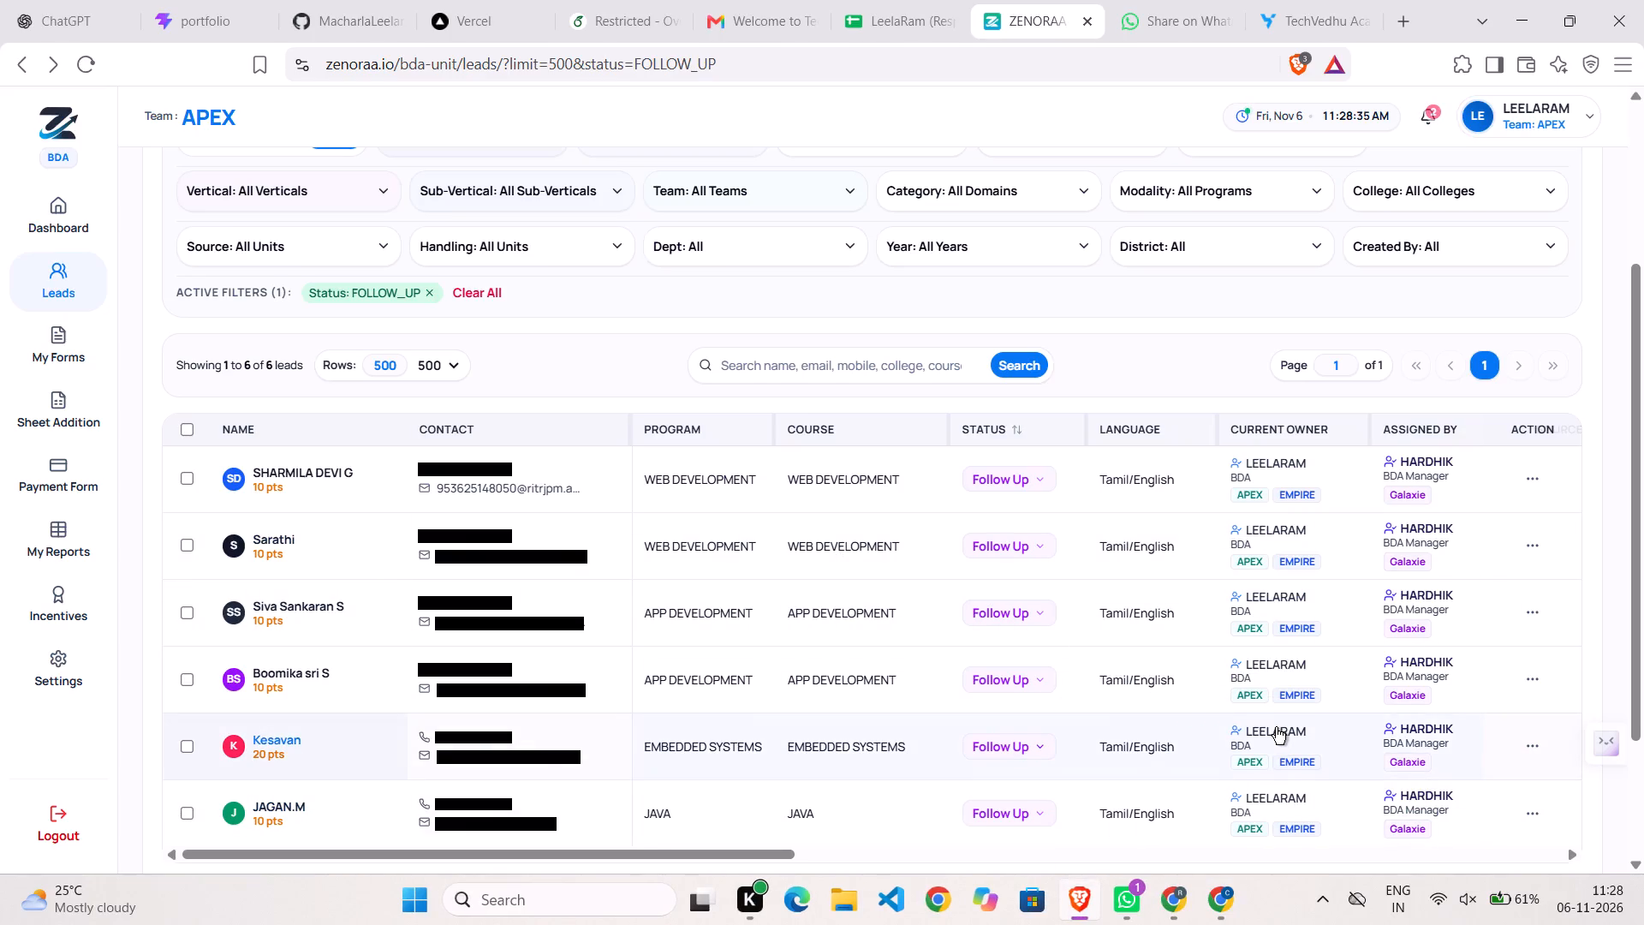
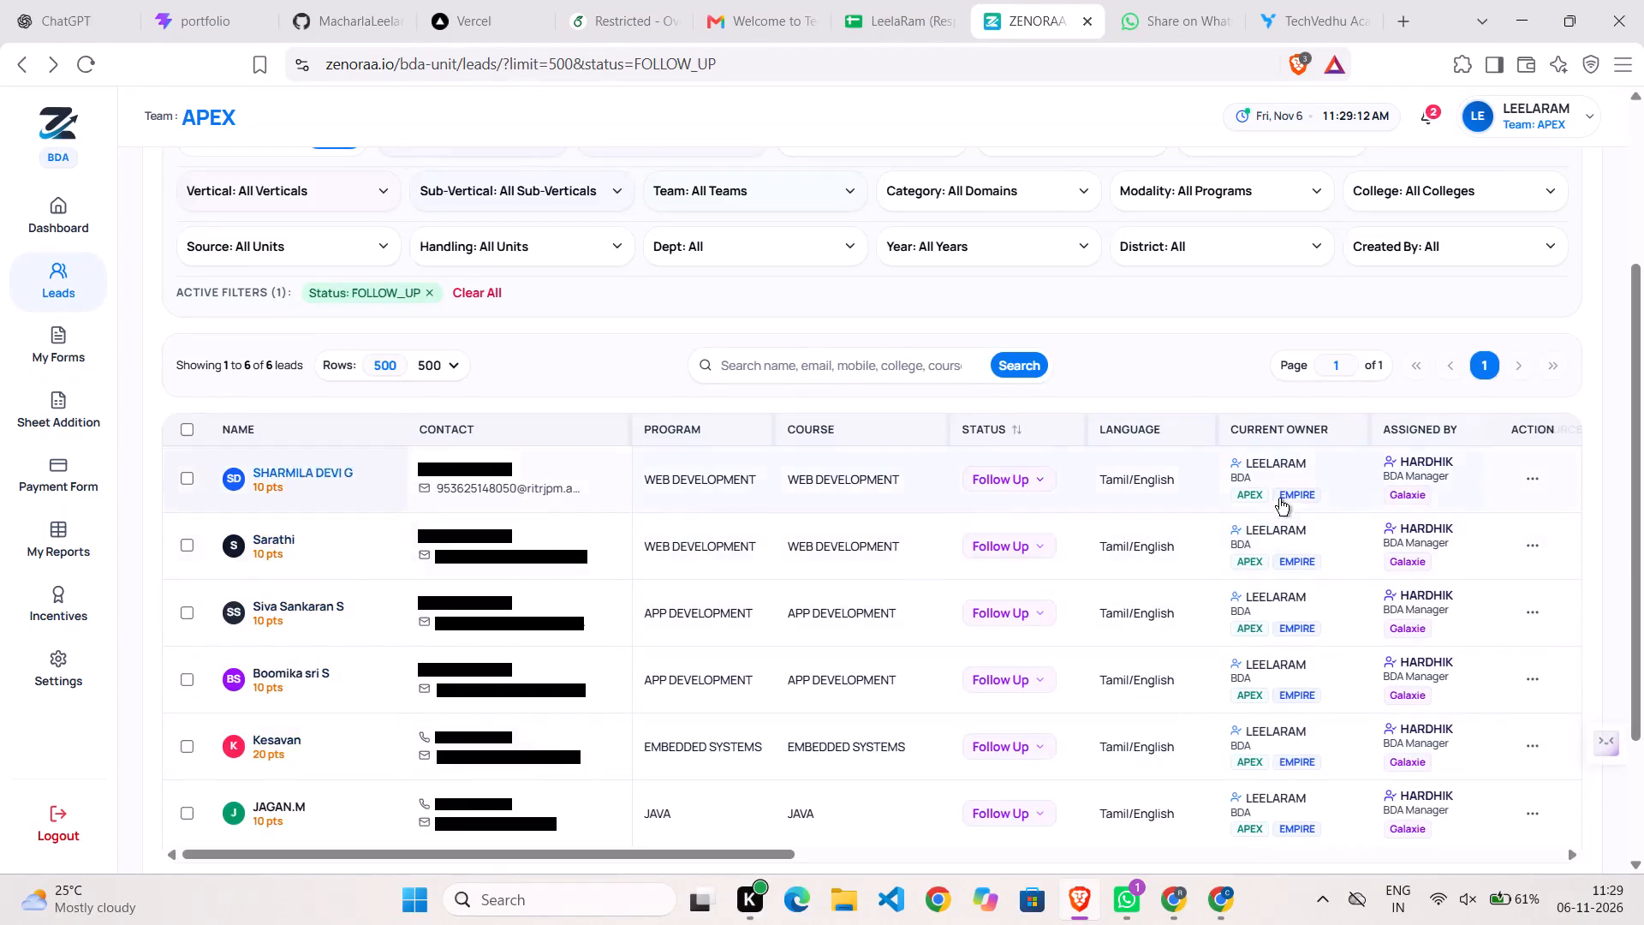
Switch to the BDA manager's ZENORAA window in Chrome and show the Team Hierarchy leads.
scroll(1279, 498, up, 5)
key(alt+Tab)
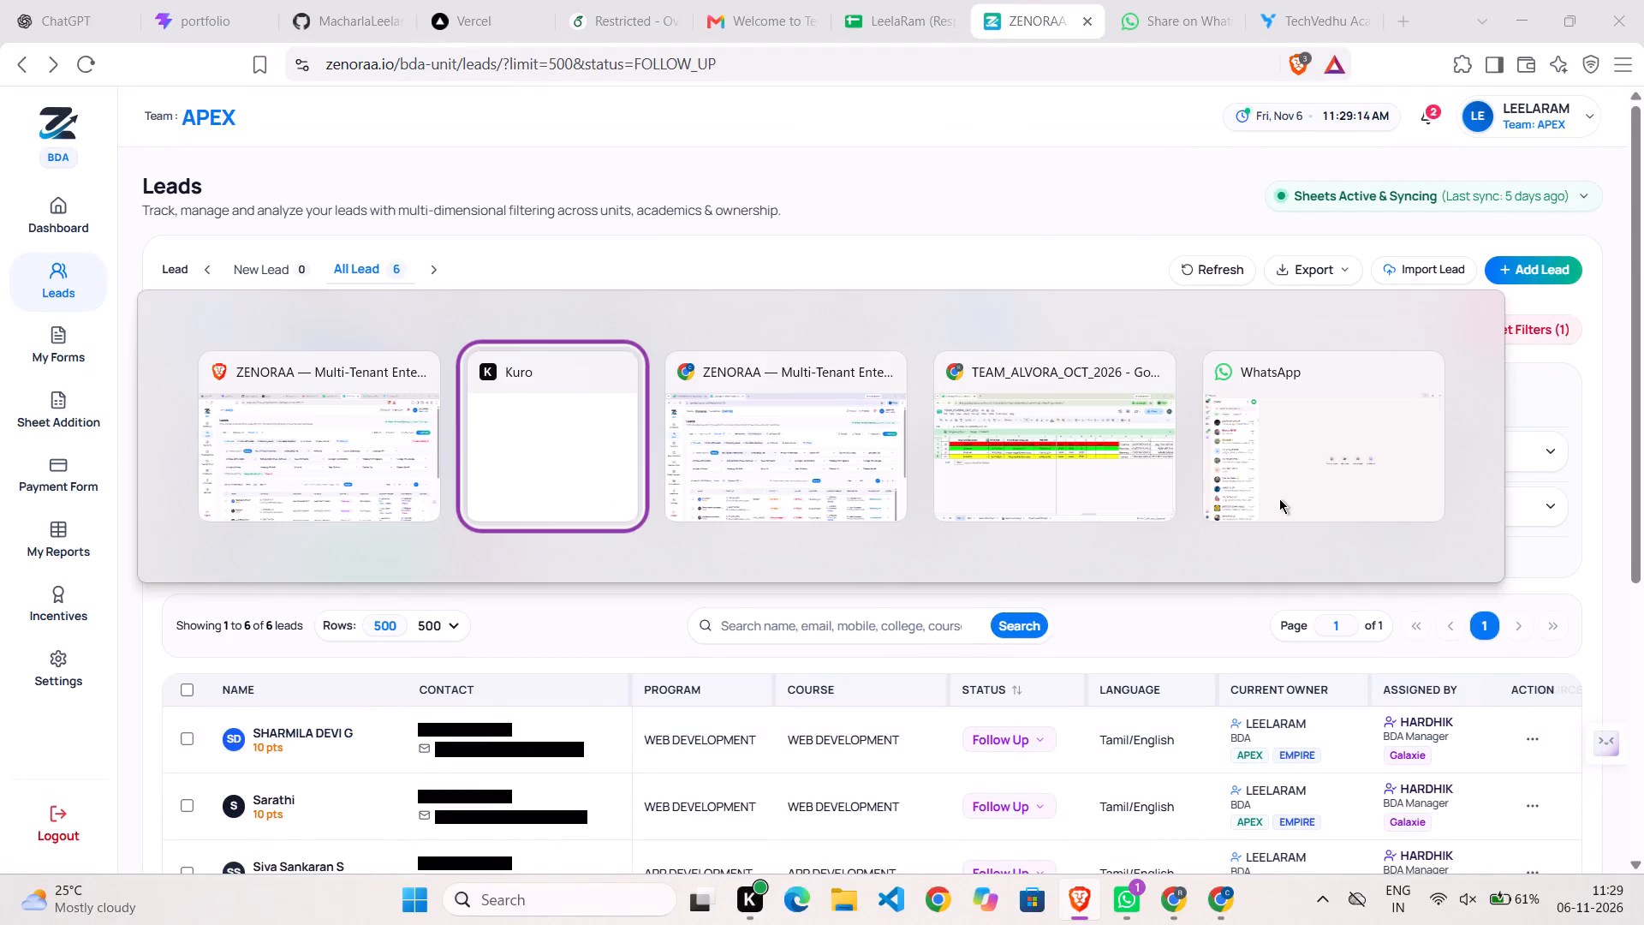
key(alt+Tab)
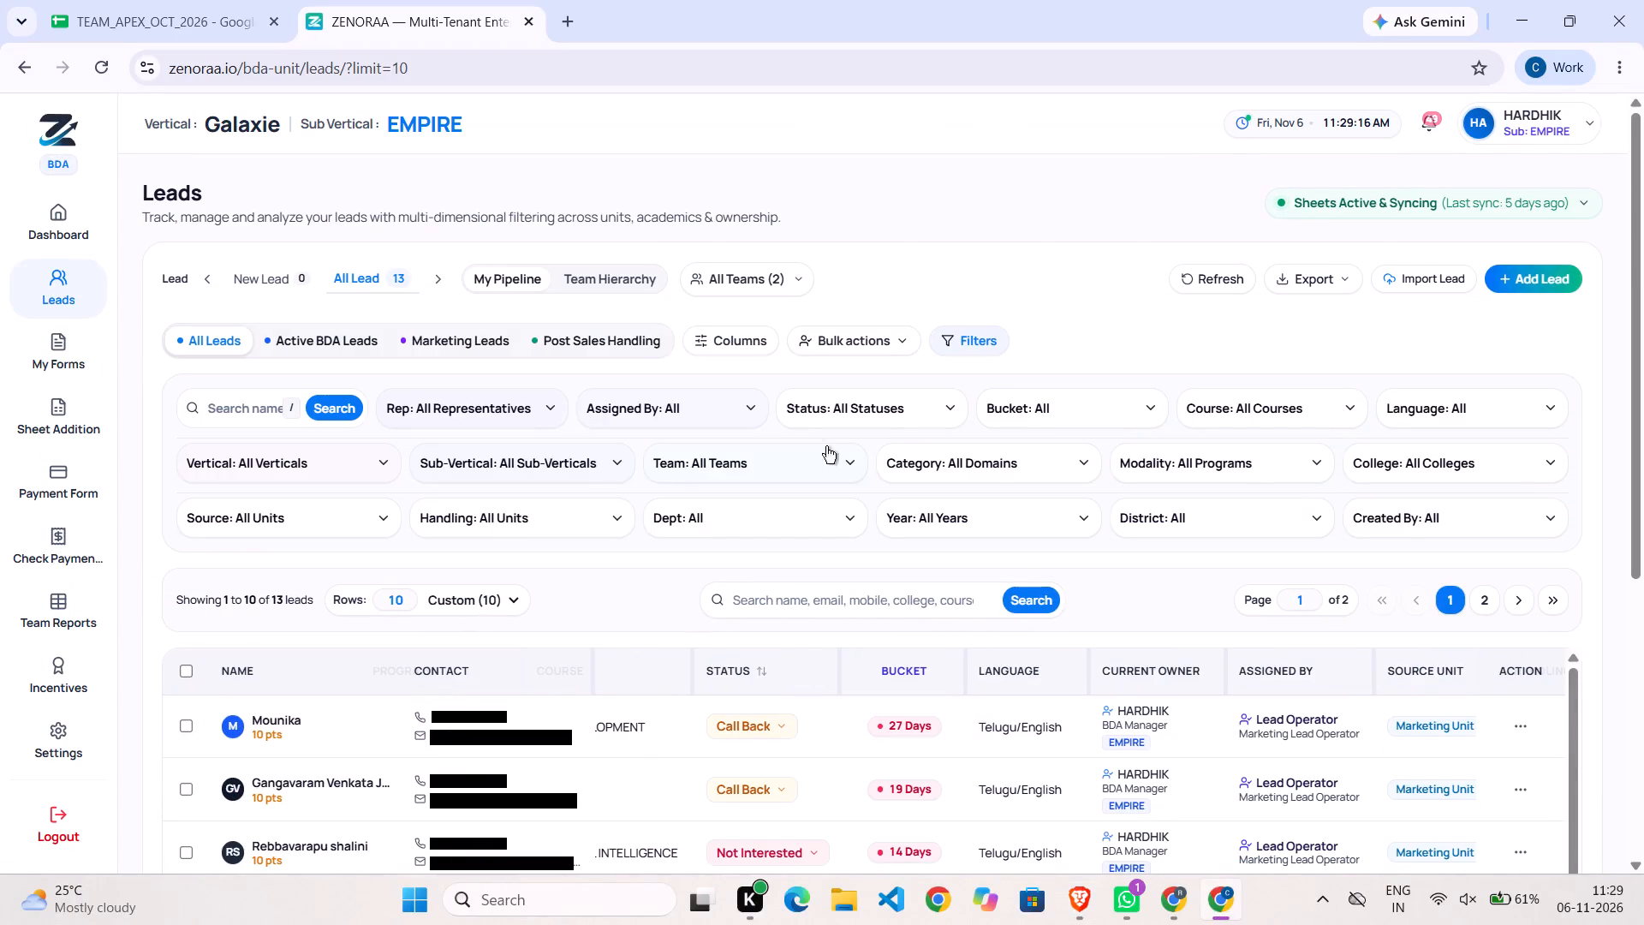
click(633, 278)
Filter the team hierarchy leads by the status New.
click(964, 335)
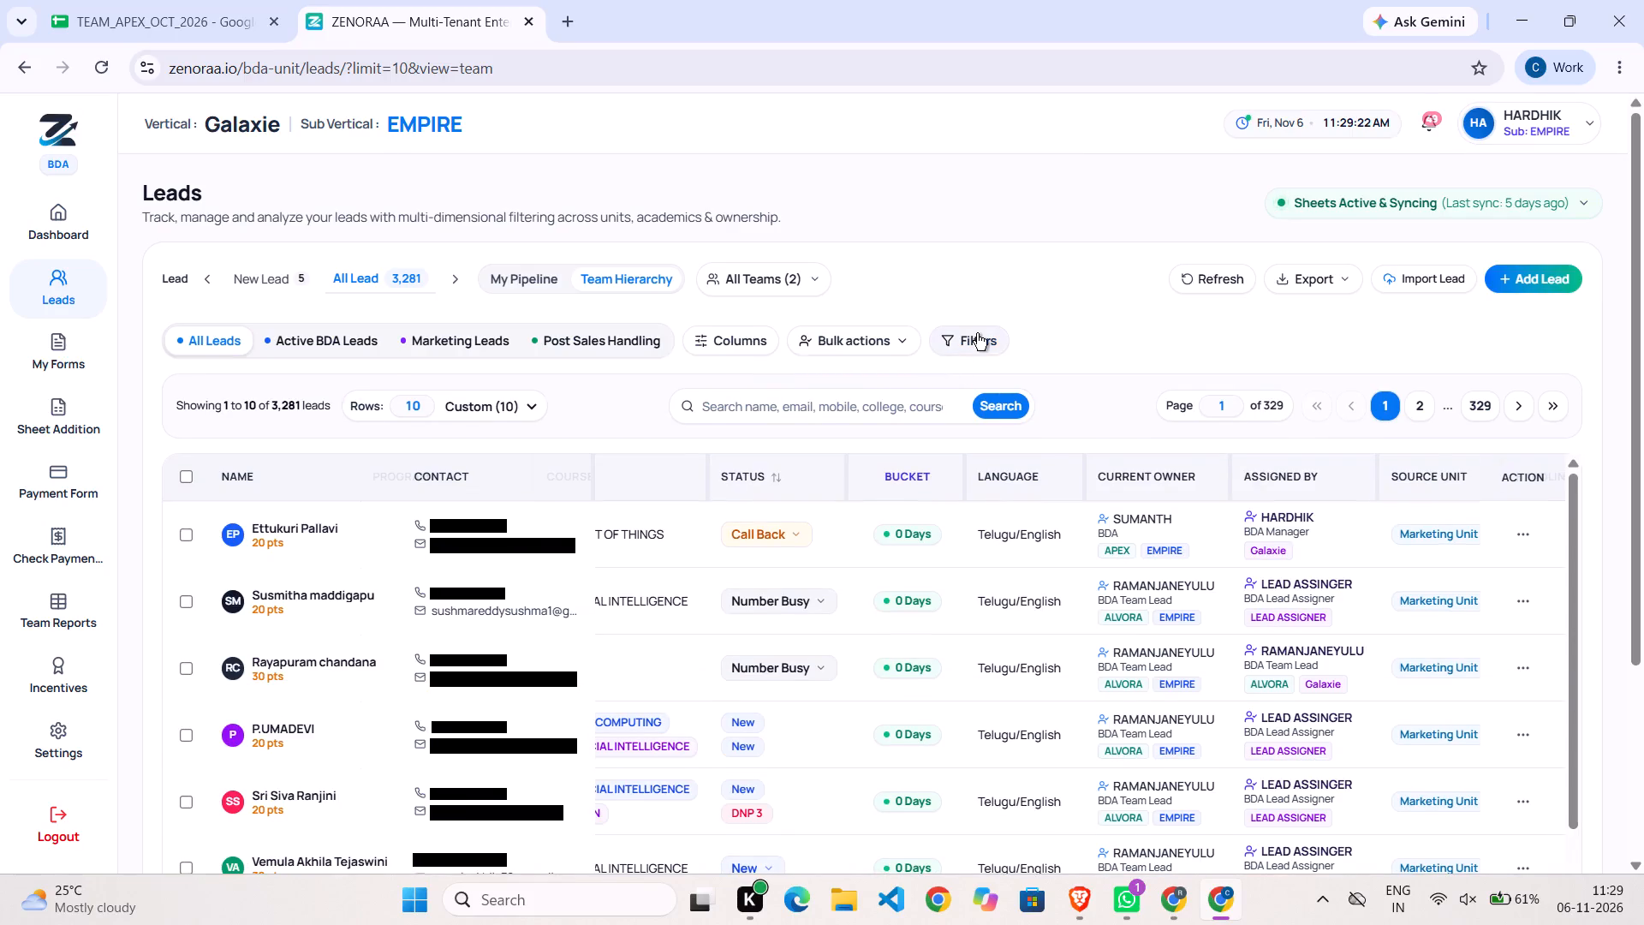
click(977, 333)
click(934, 415)
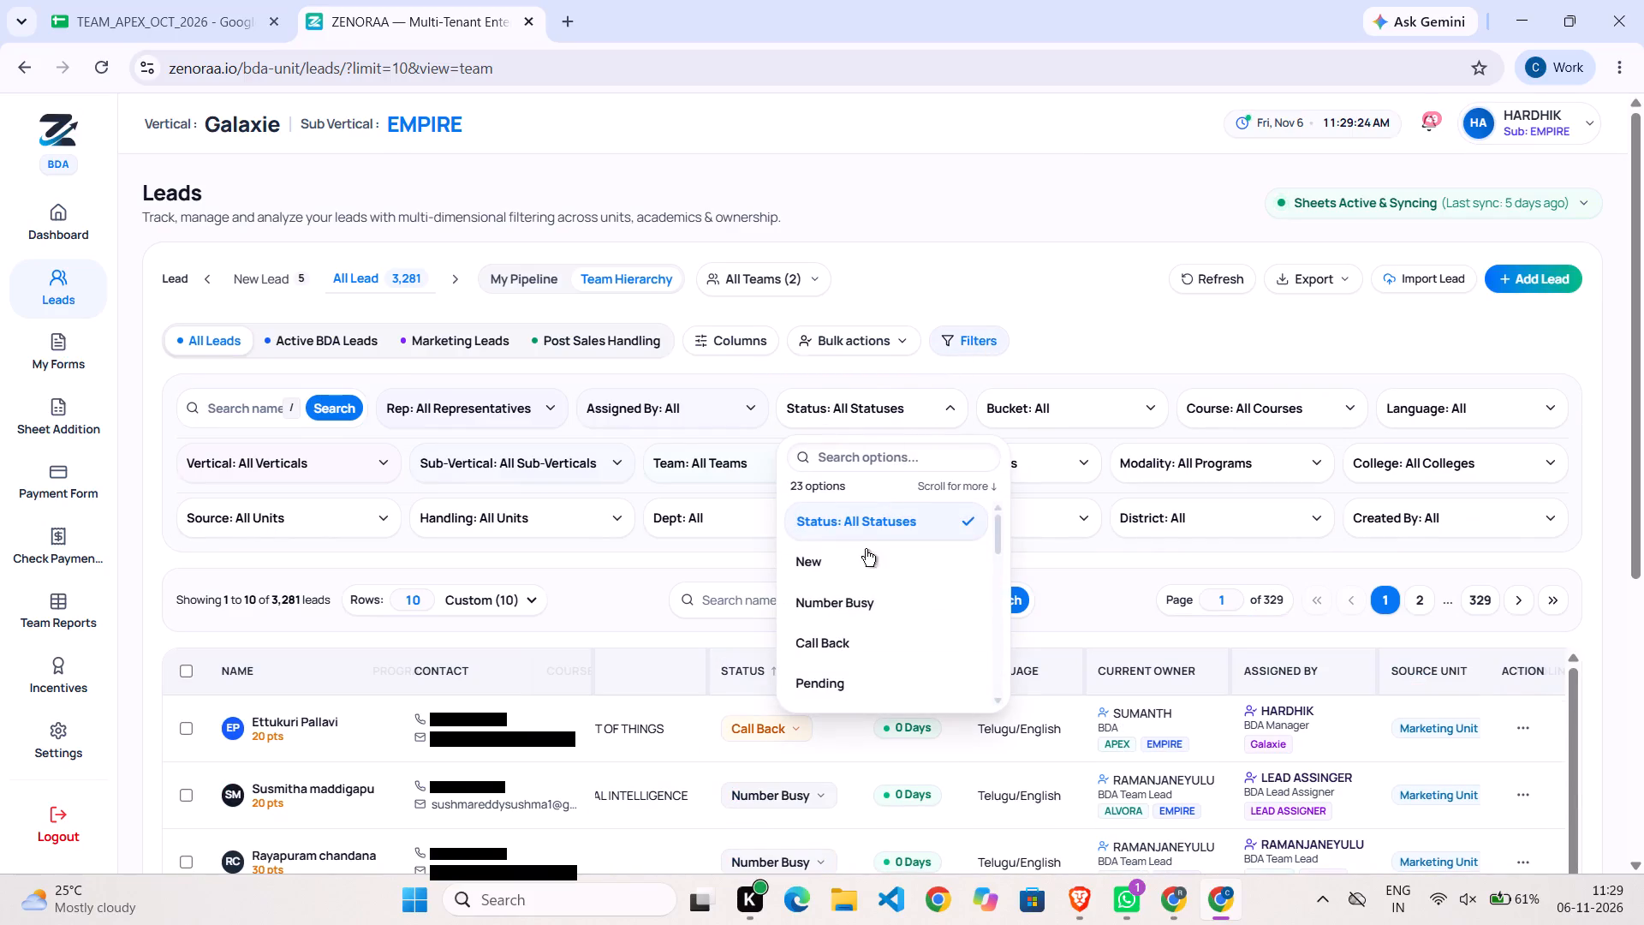
click(861, 567)
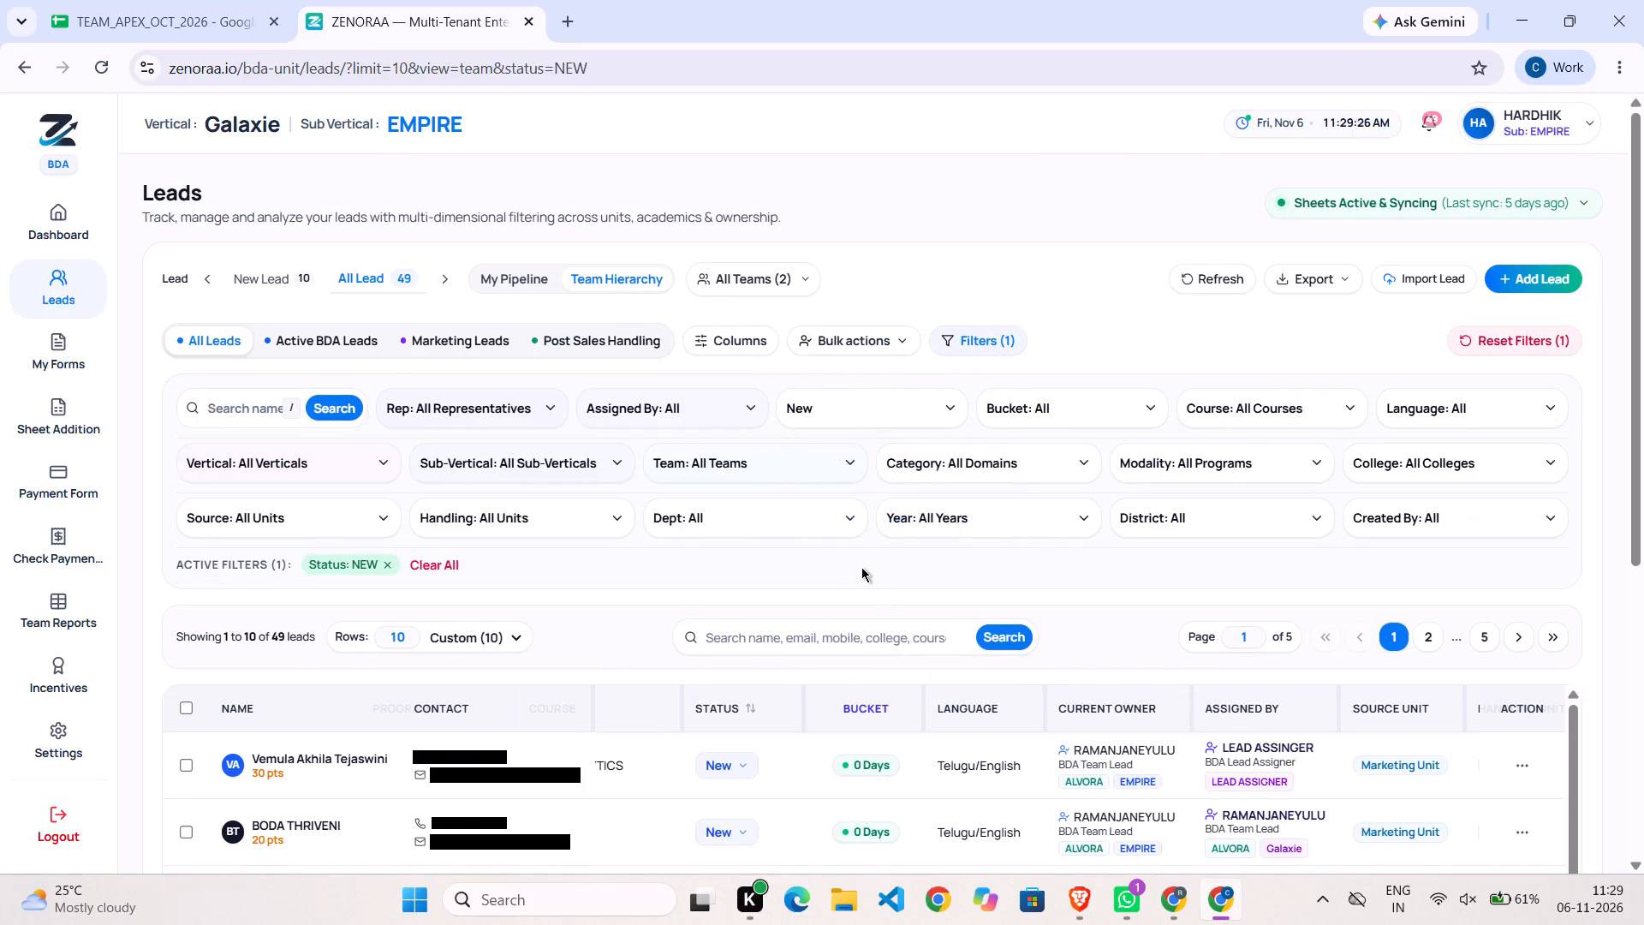
Set the number of rows shown per page in the New leads list to 50.
scroll(861, 567, down, 5)
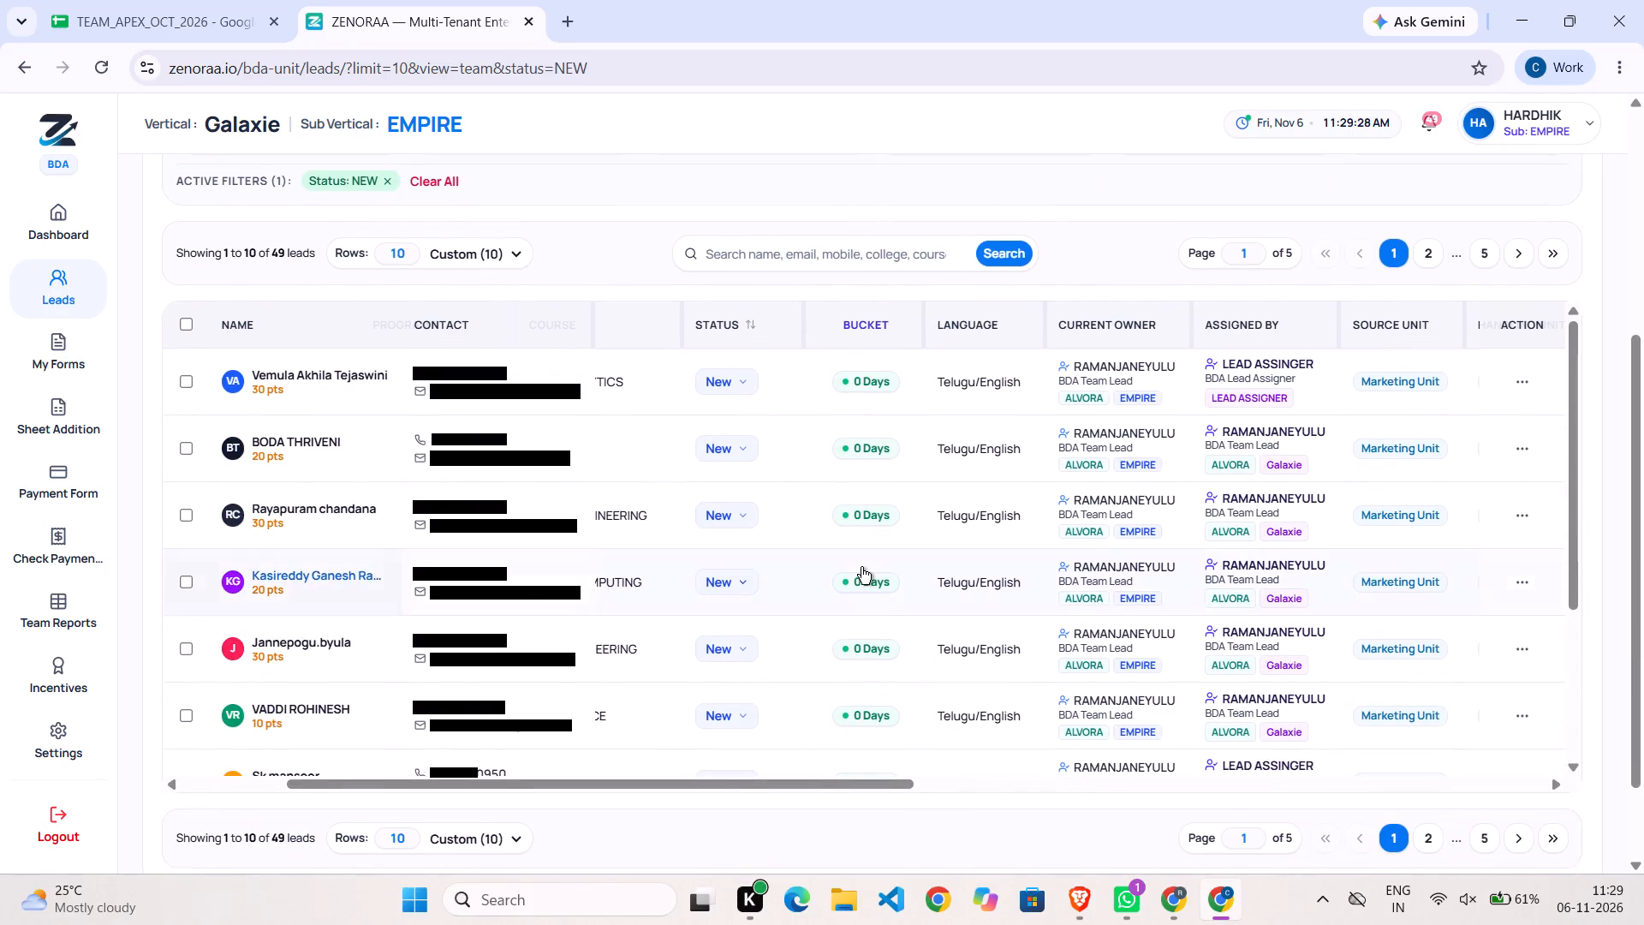
scroll(861, 567, down, 4)
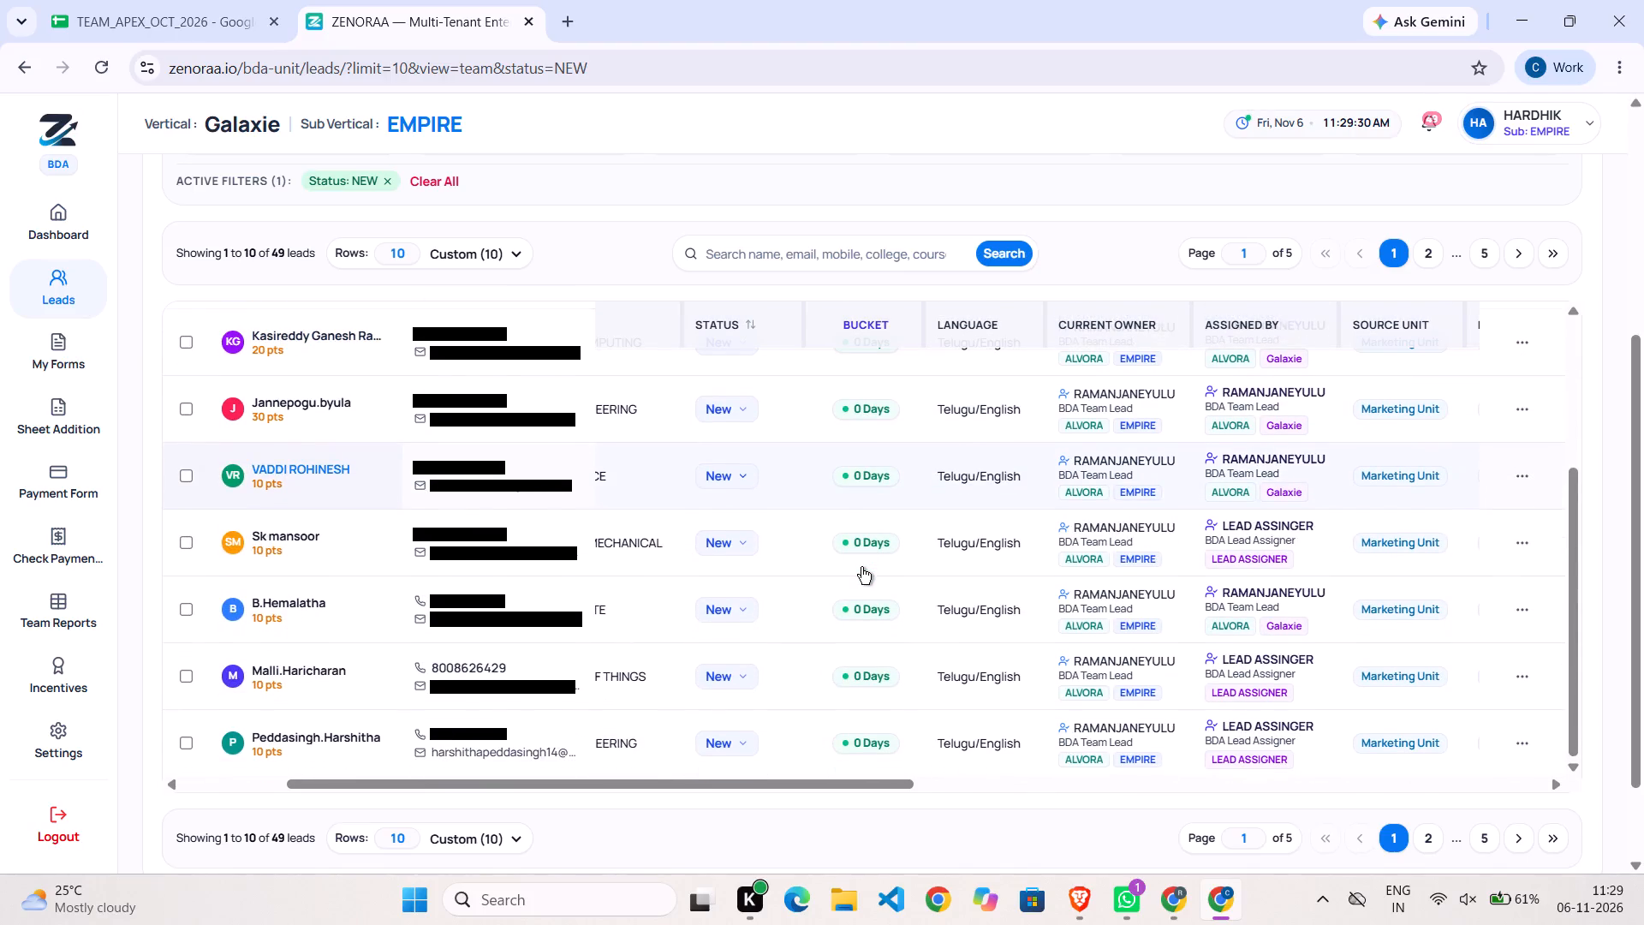
scroll(861, 567, up, 2)
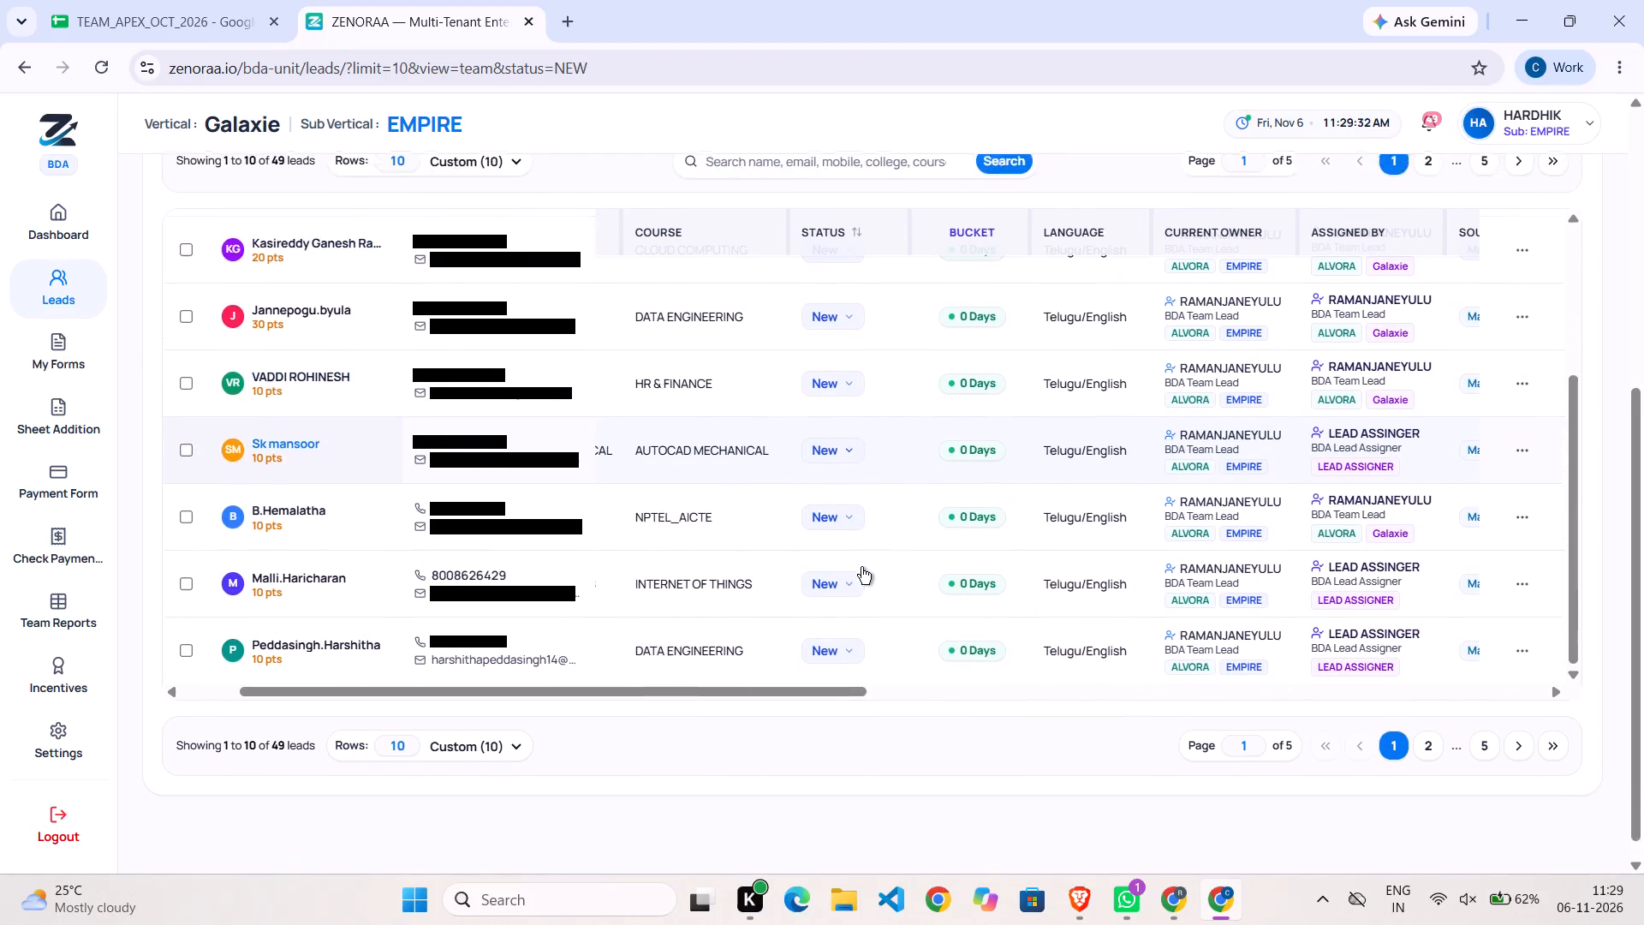
scroll(861, 567, up, 1)
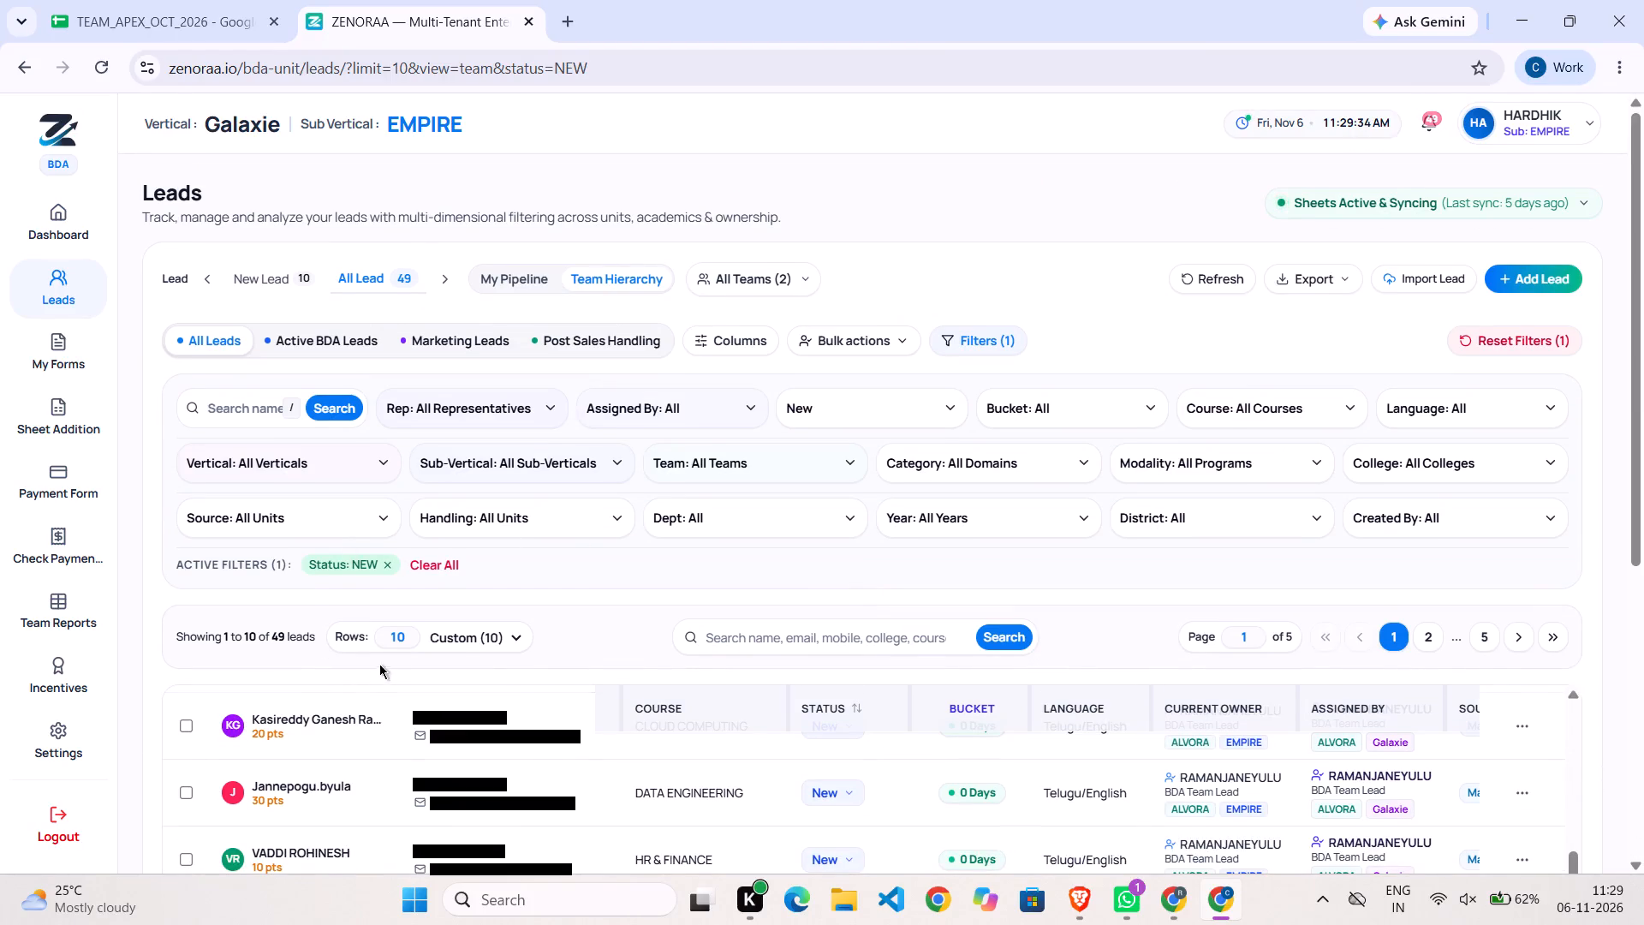
click(418, 627)
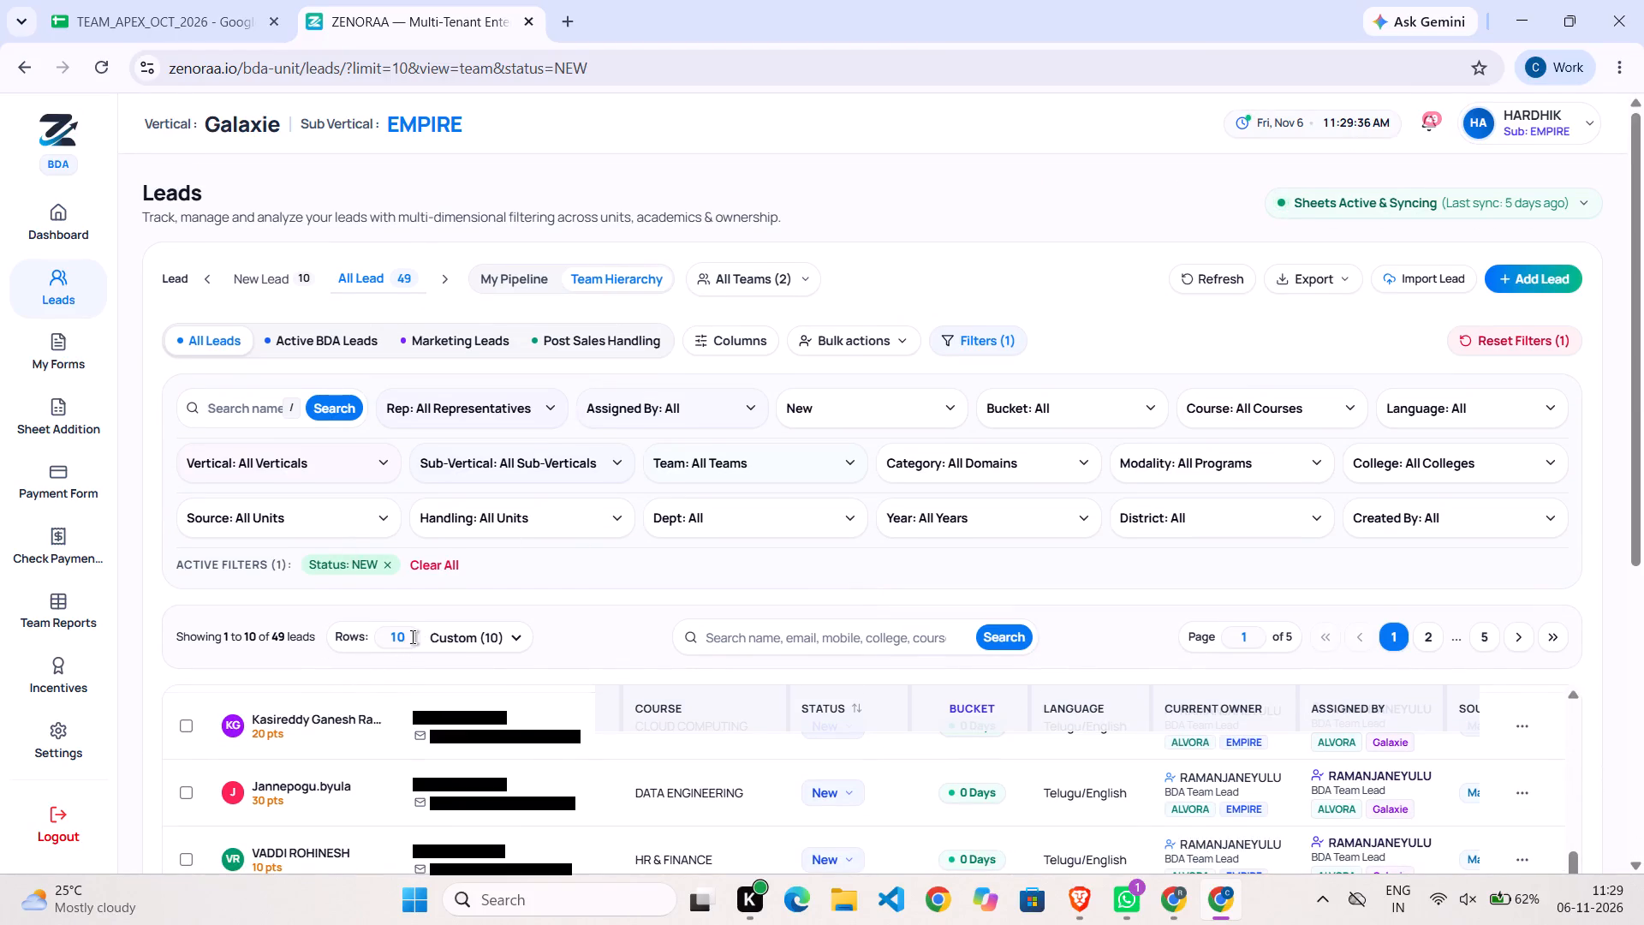
click(413, 637)
key(BackSpace)
key(BackSpace)
text(50)
key(Return)
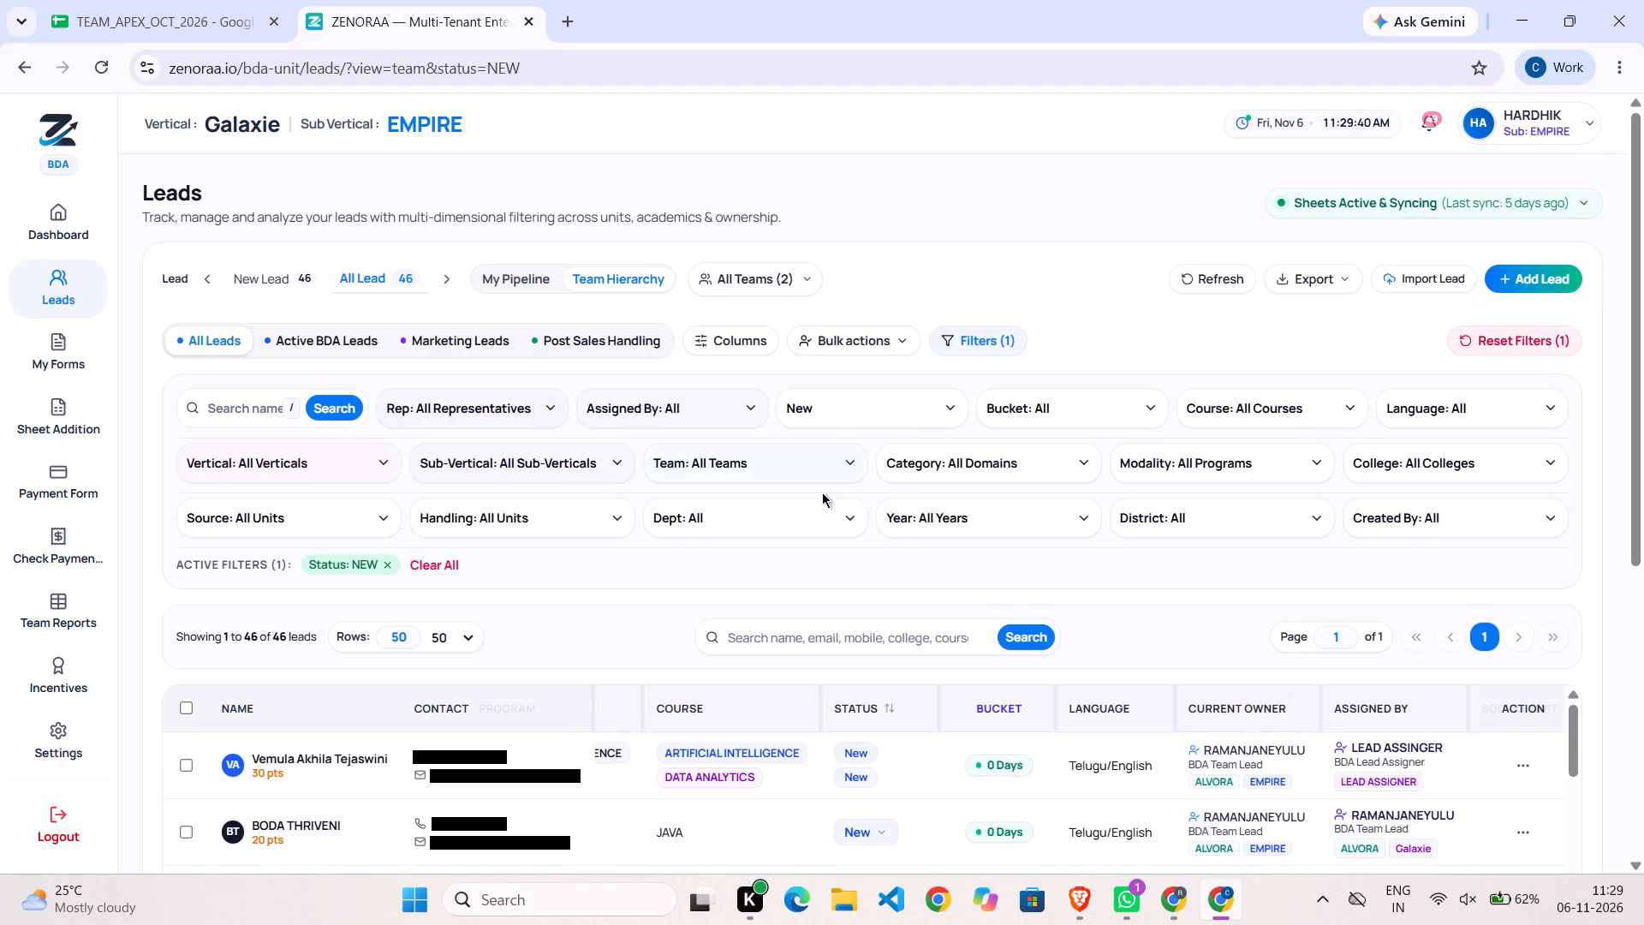
Examine the team's New leads across the whole list, checking each lead's course, current owner, assigner and bucket age.
scroll(826, 497, down, 7)
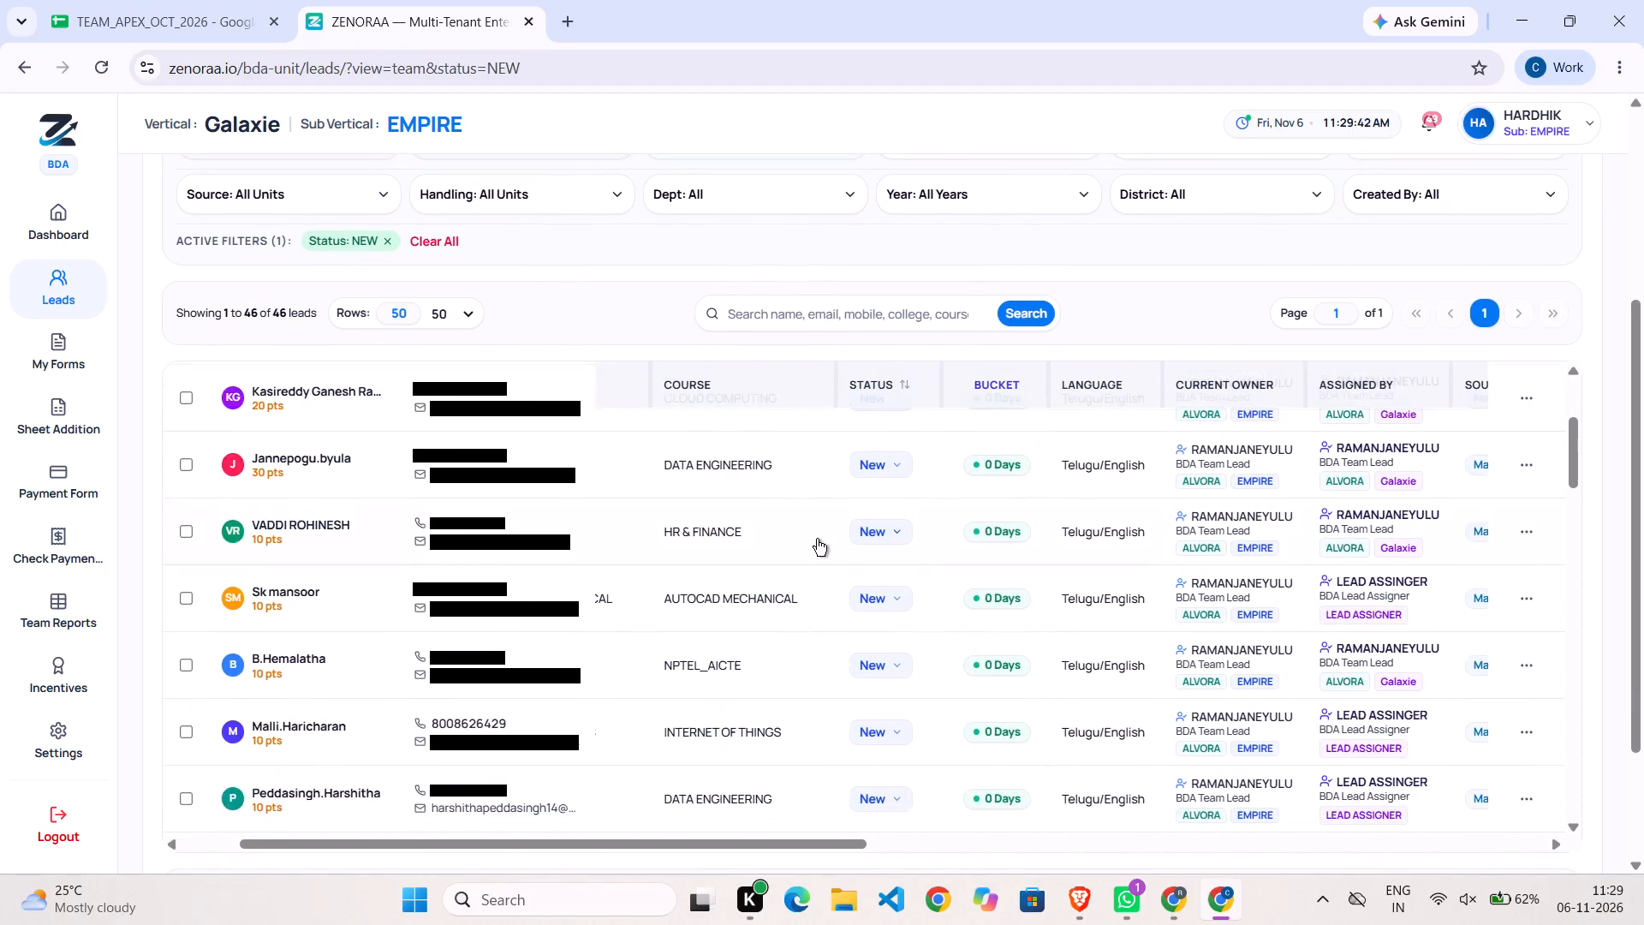
scroll(817, 539, down, 7)
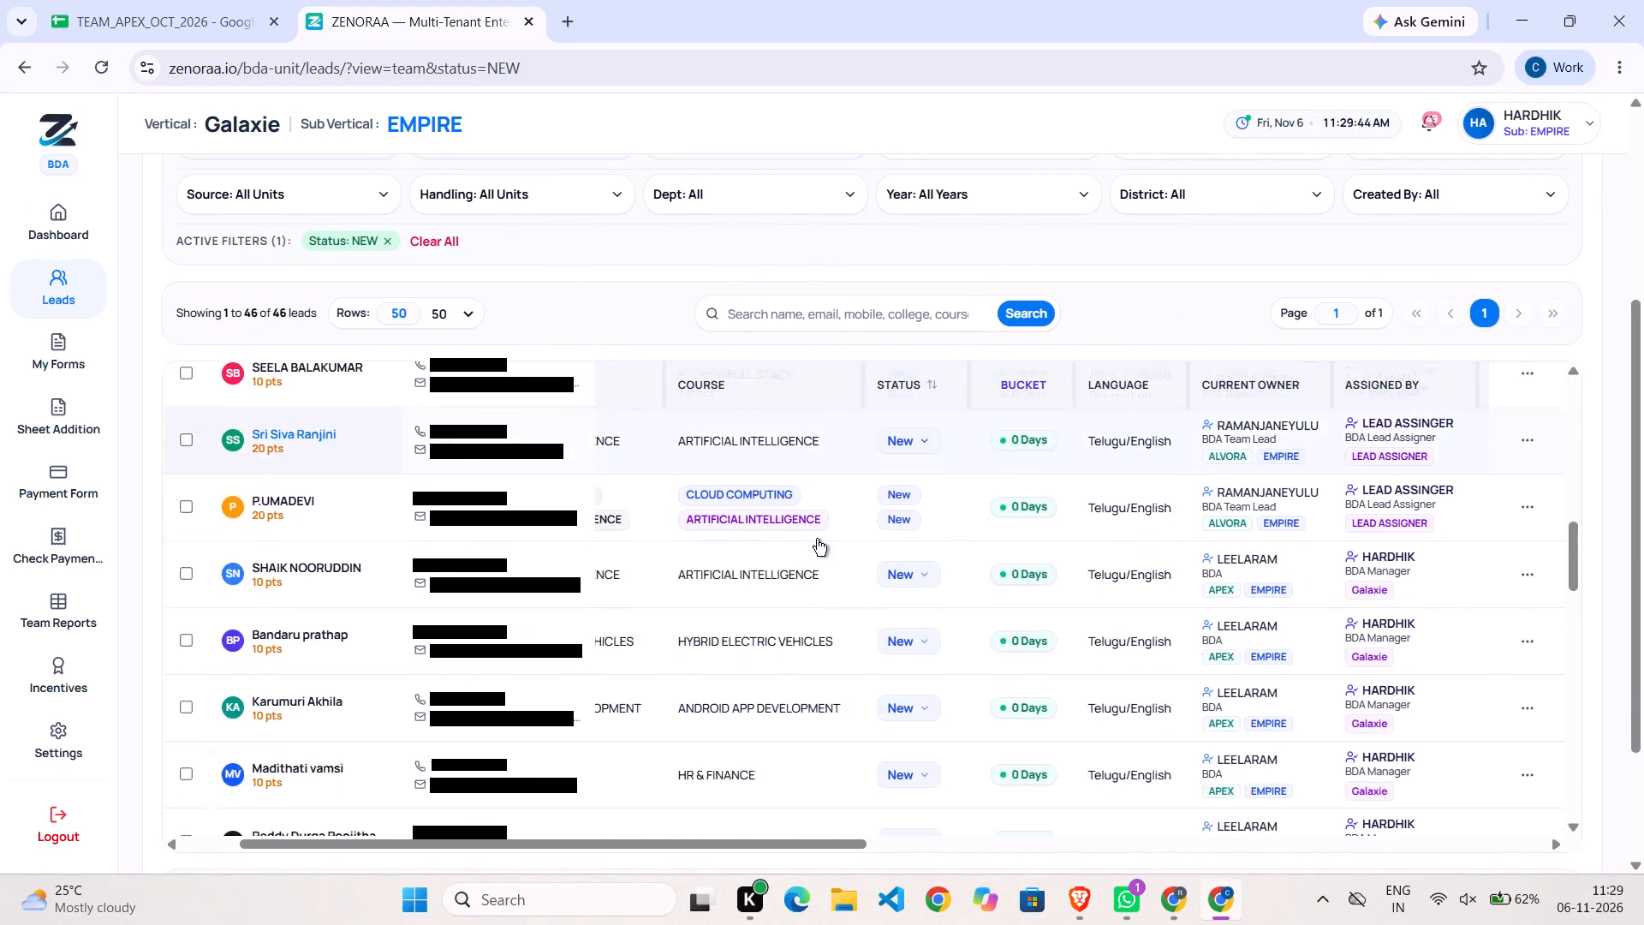
scroll(817, 539, down, 2)
scroll(817, 539, up, 1)
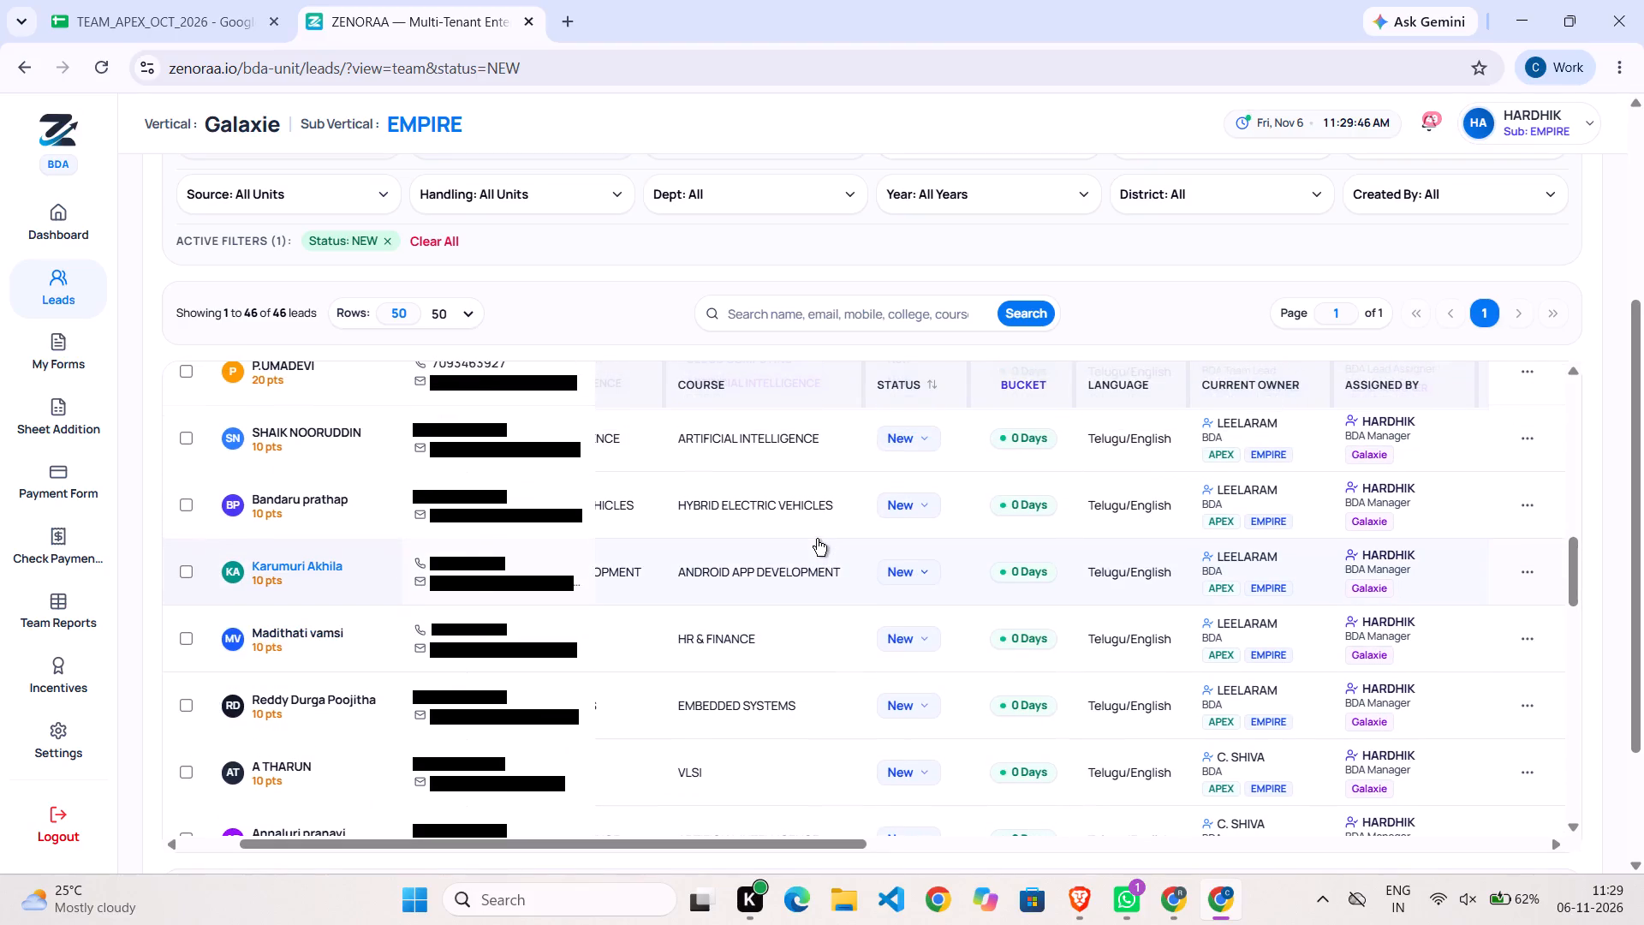
scroll(817, 539, down, 1)
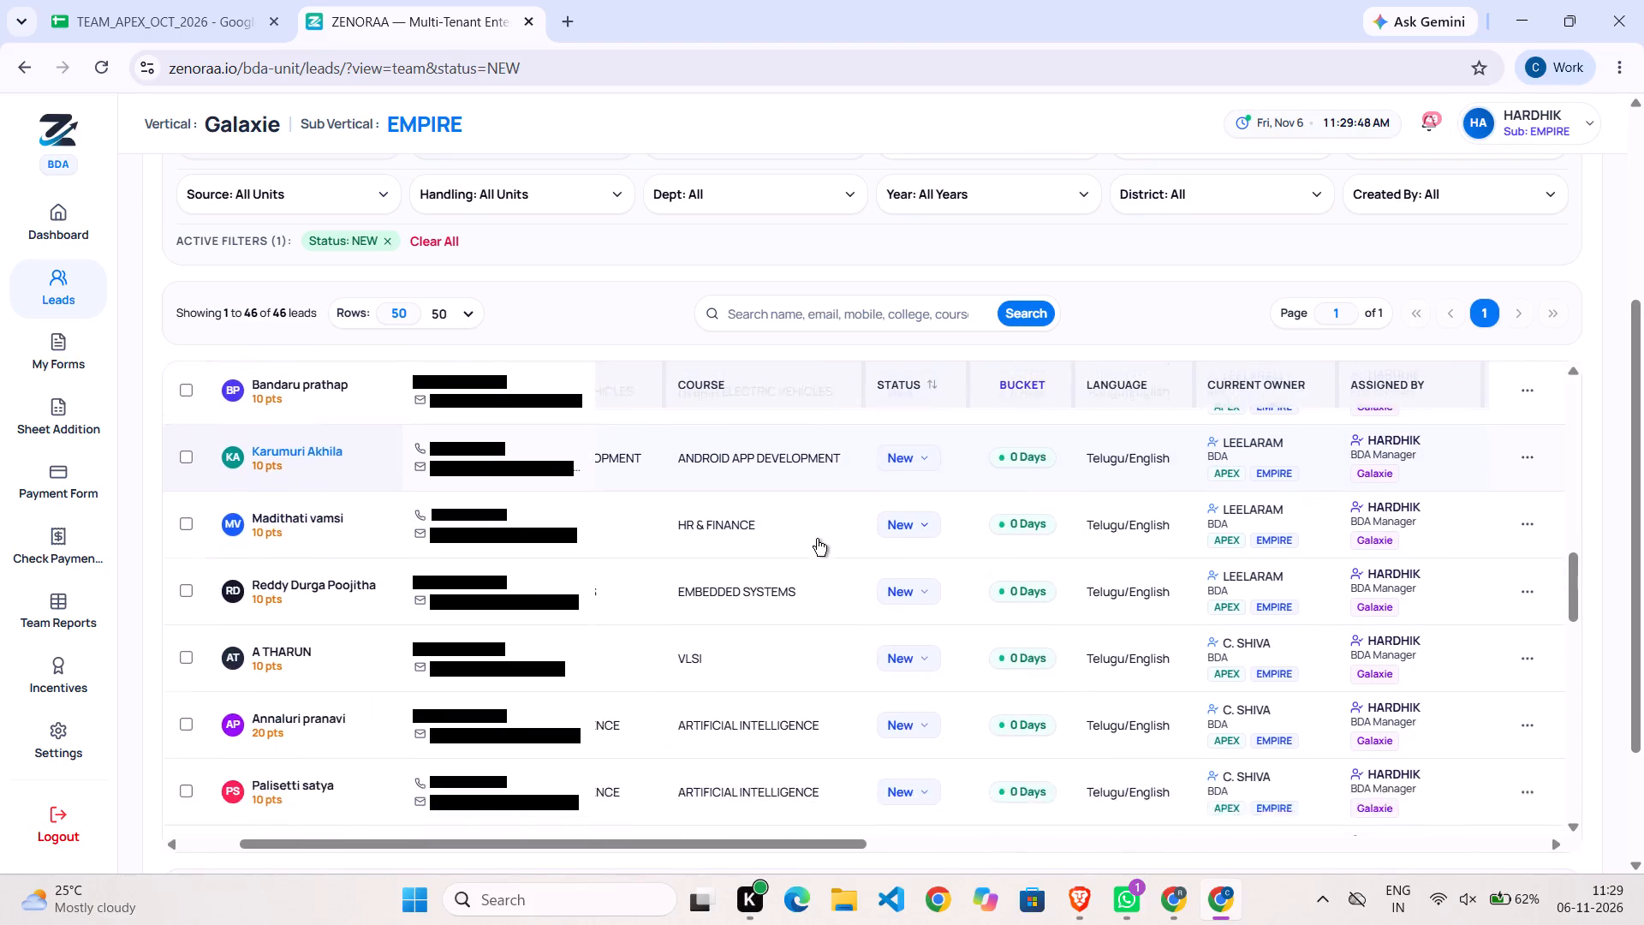
scroll(817, 539, down, 4)
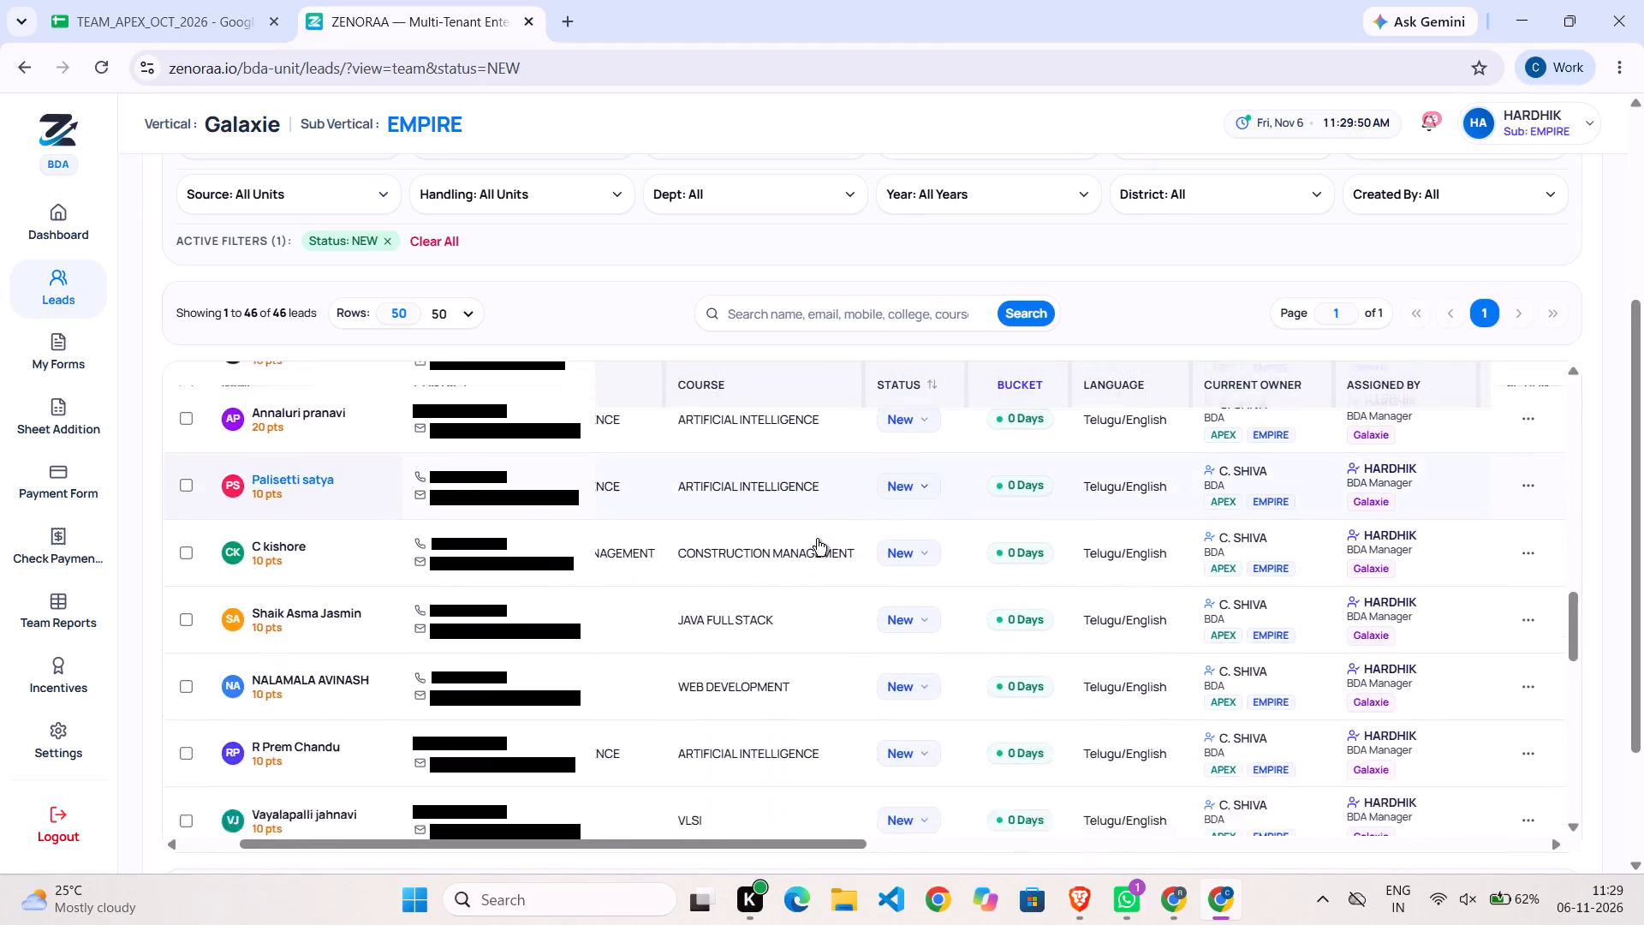
scroll(817, 539, down, 4)
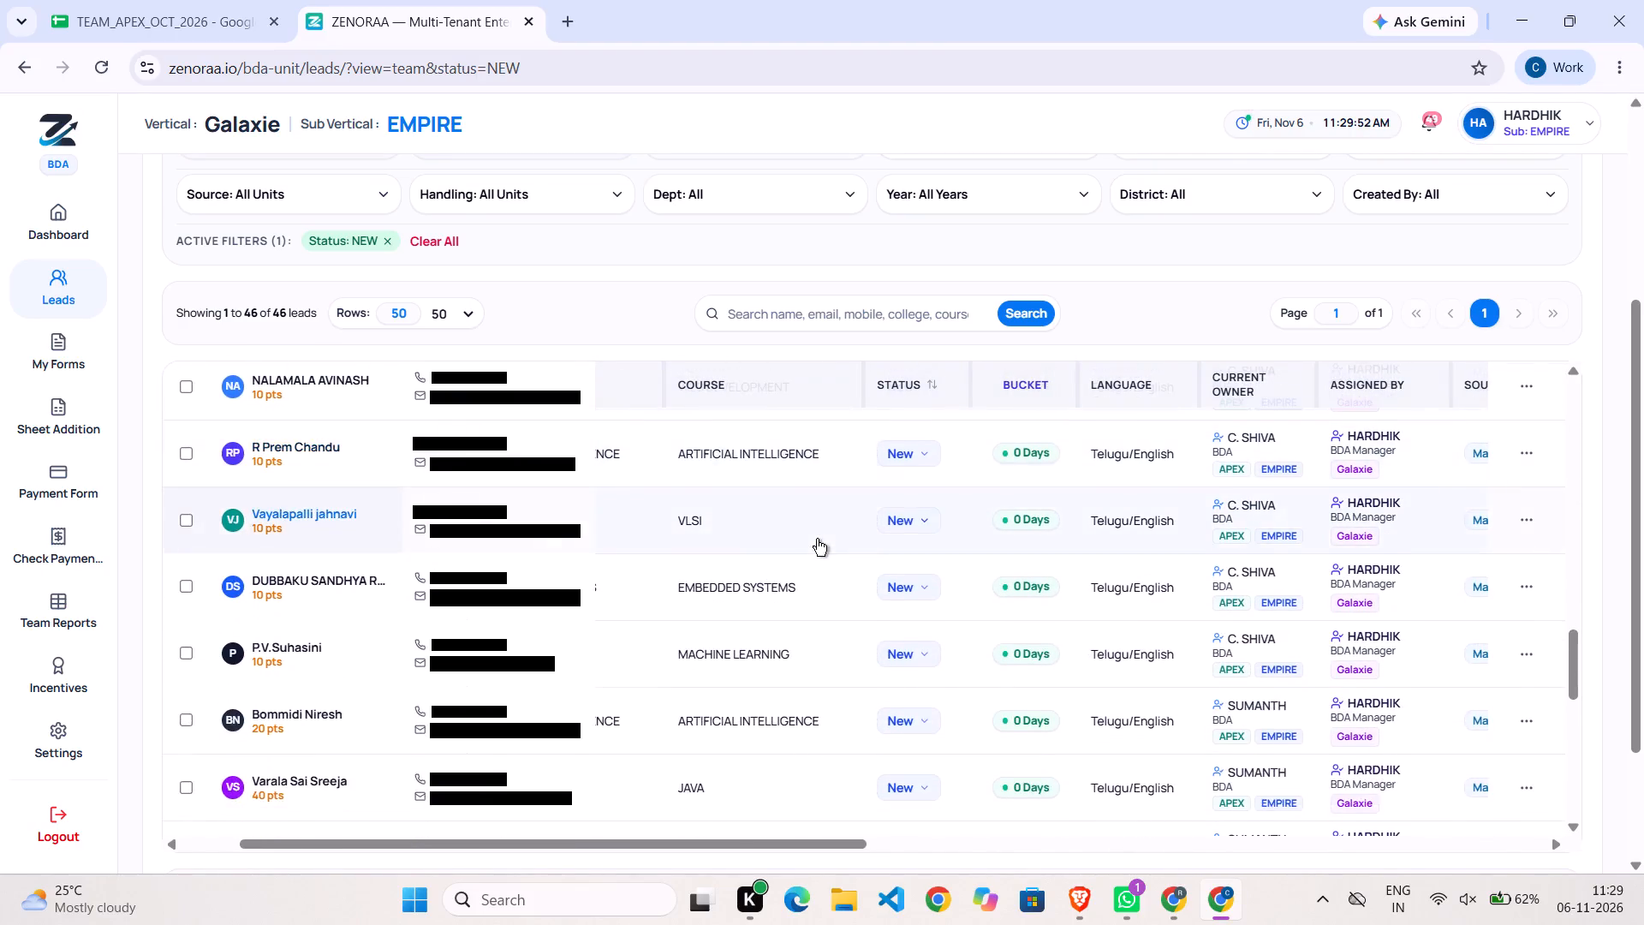
scroll(817, 539, down, 5)
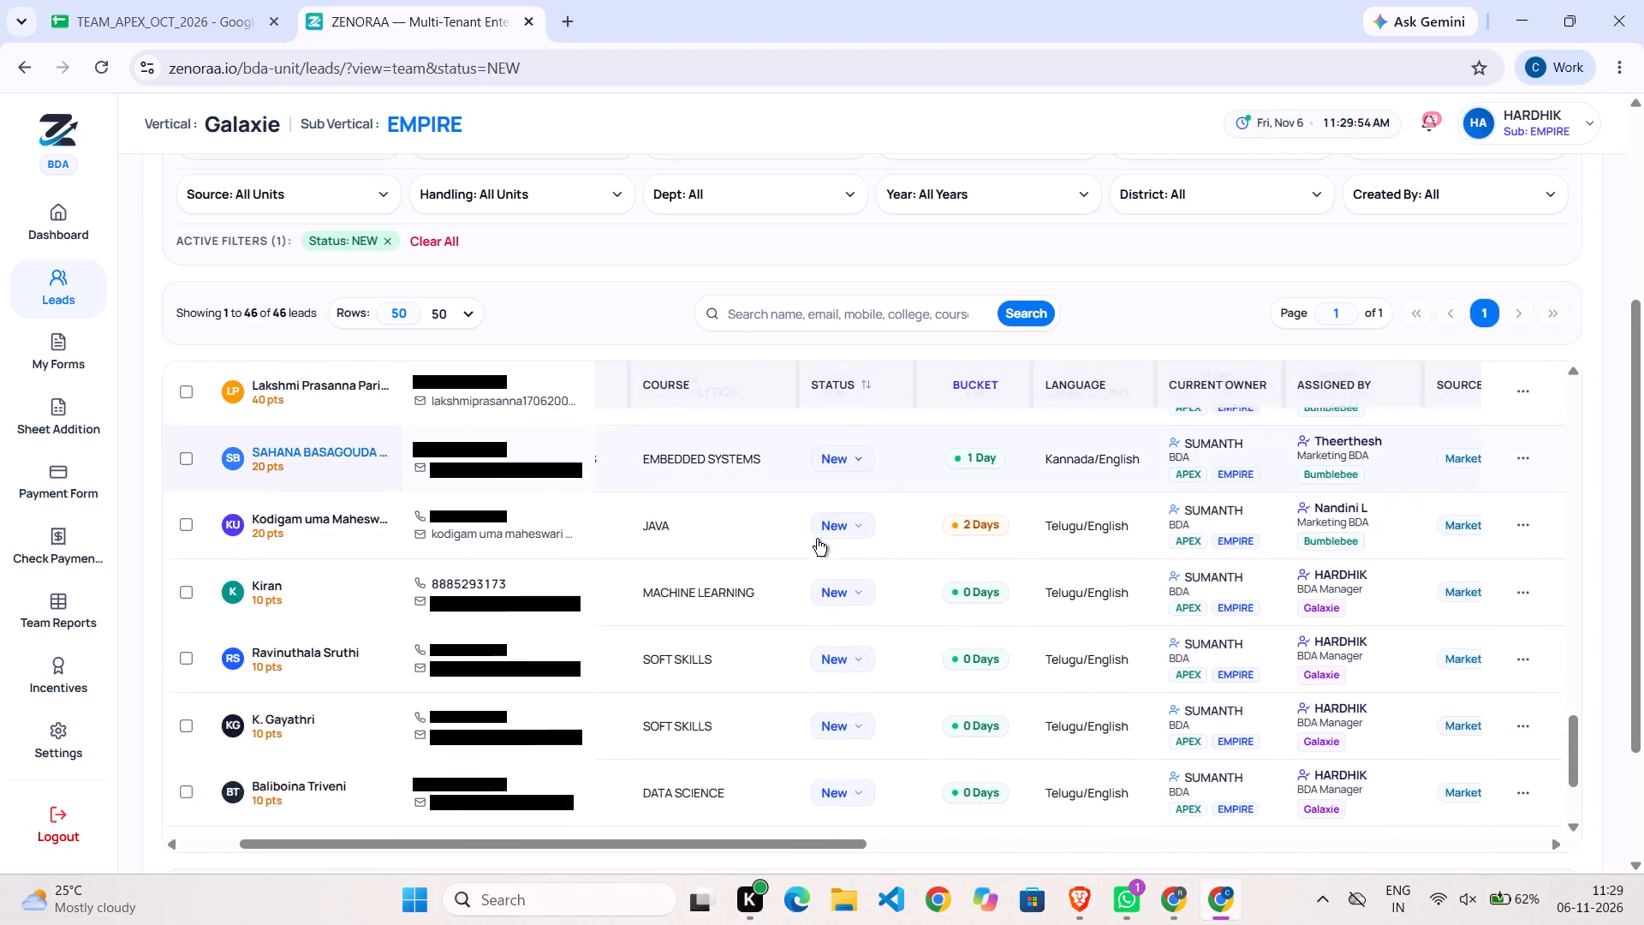
scroll(817, 539, down, 4)
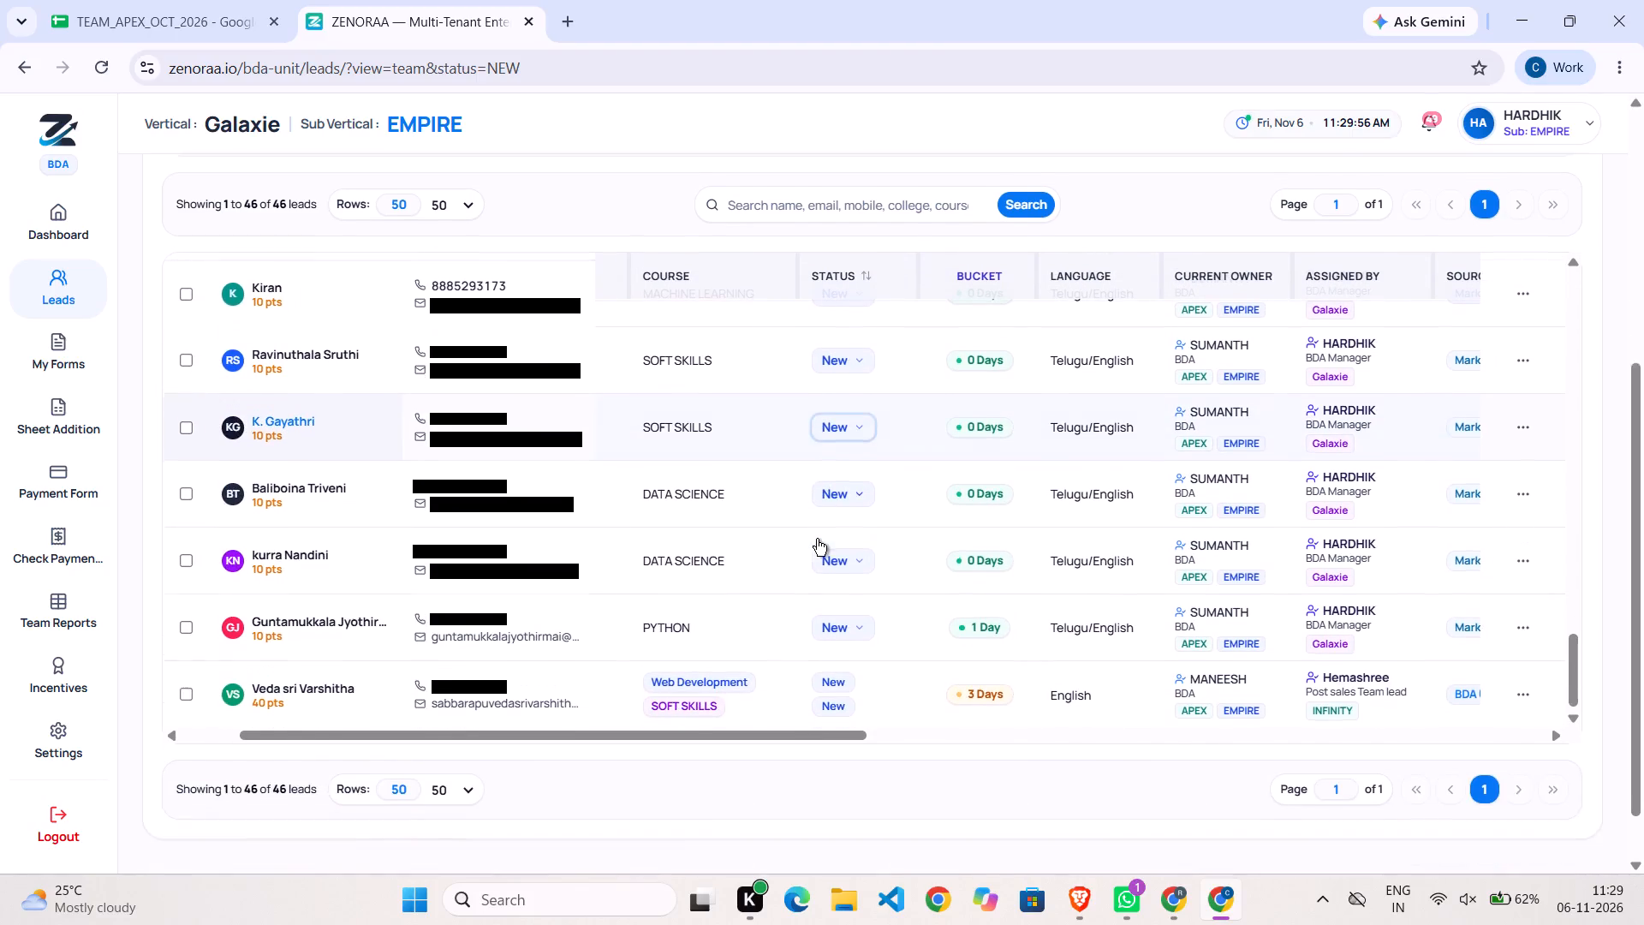
scroll(817, 539, down, 1)
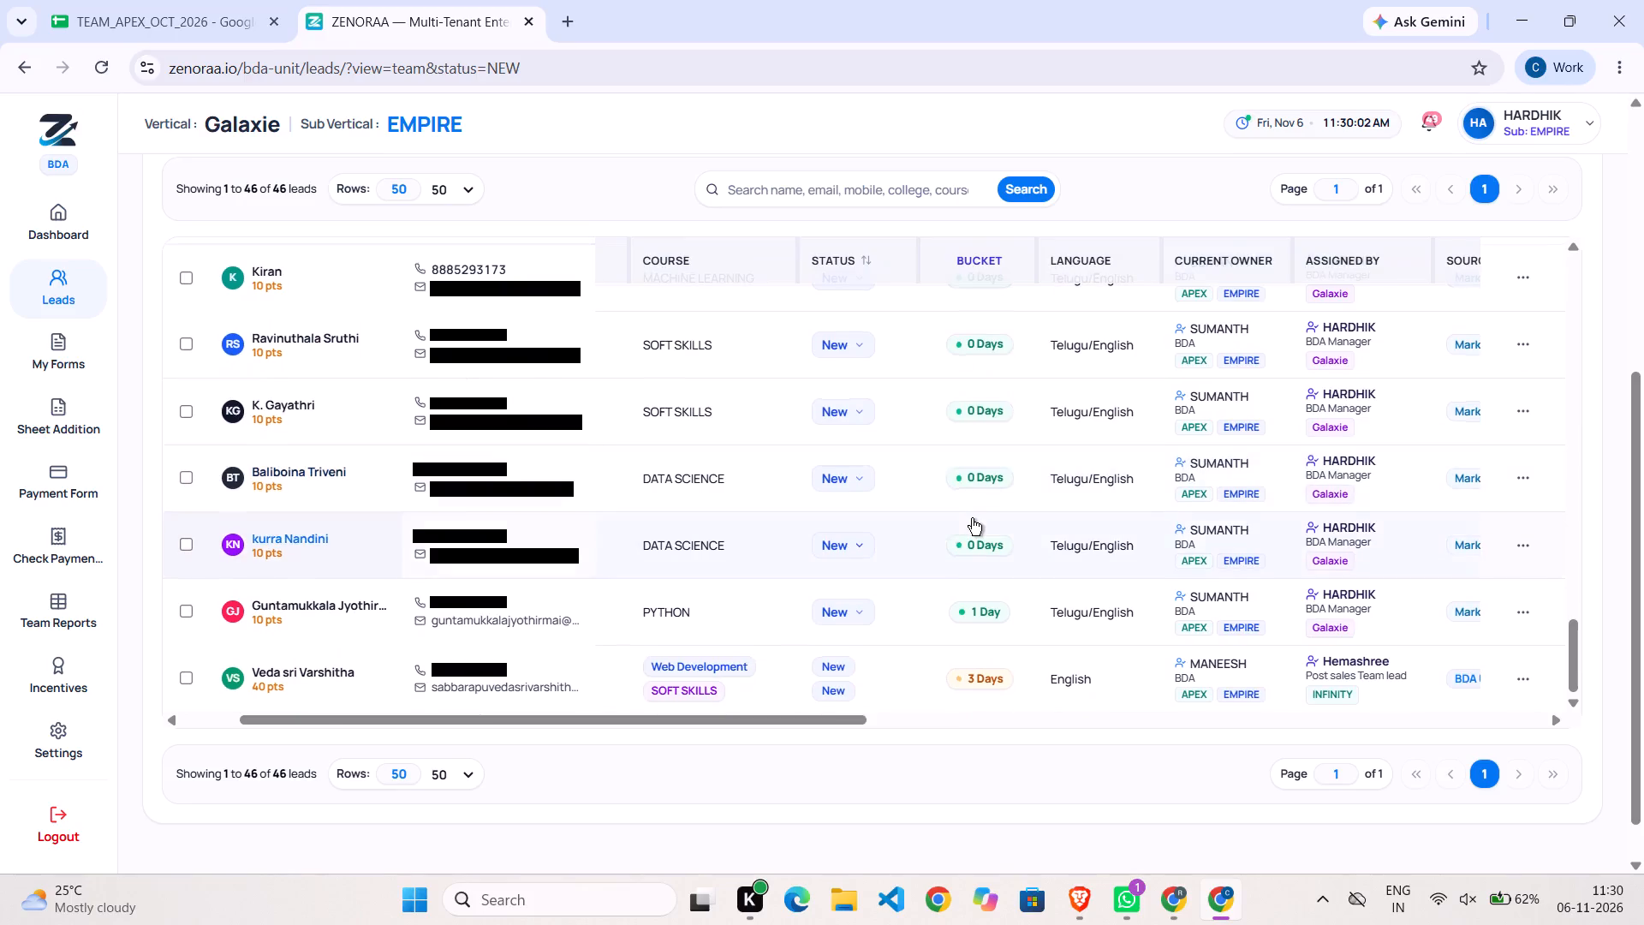
scroll(972, 518, left, 6)
scroll(972, 518, right, 6)
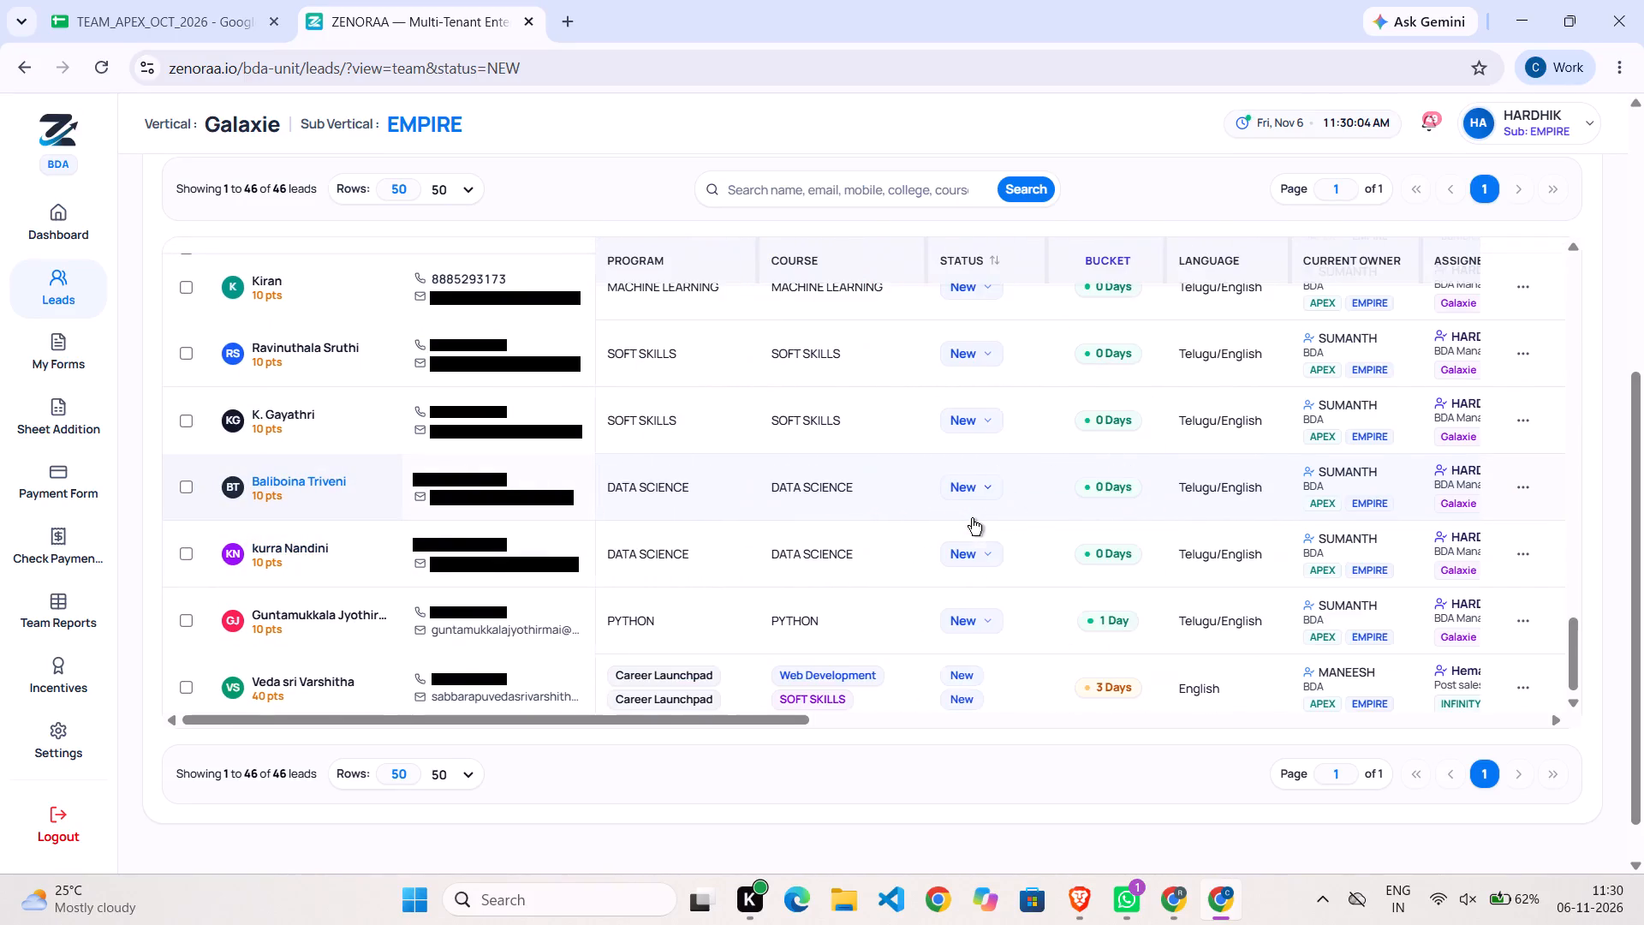
scroll(972, 518, up, 13)
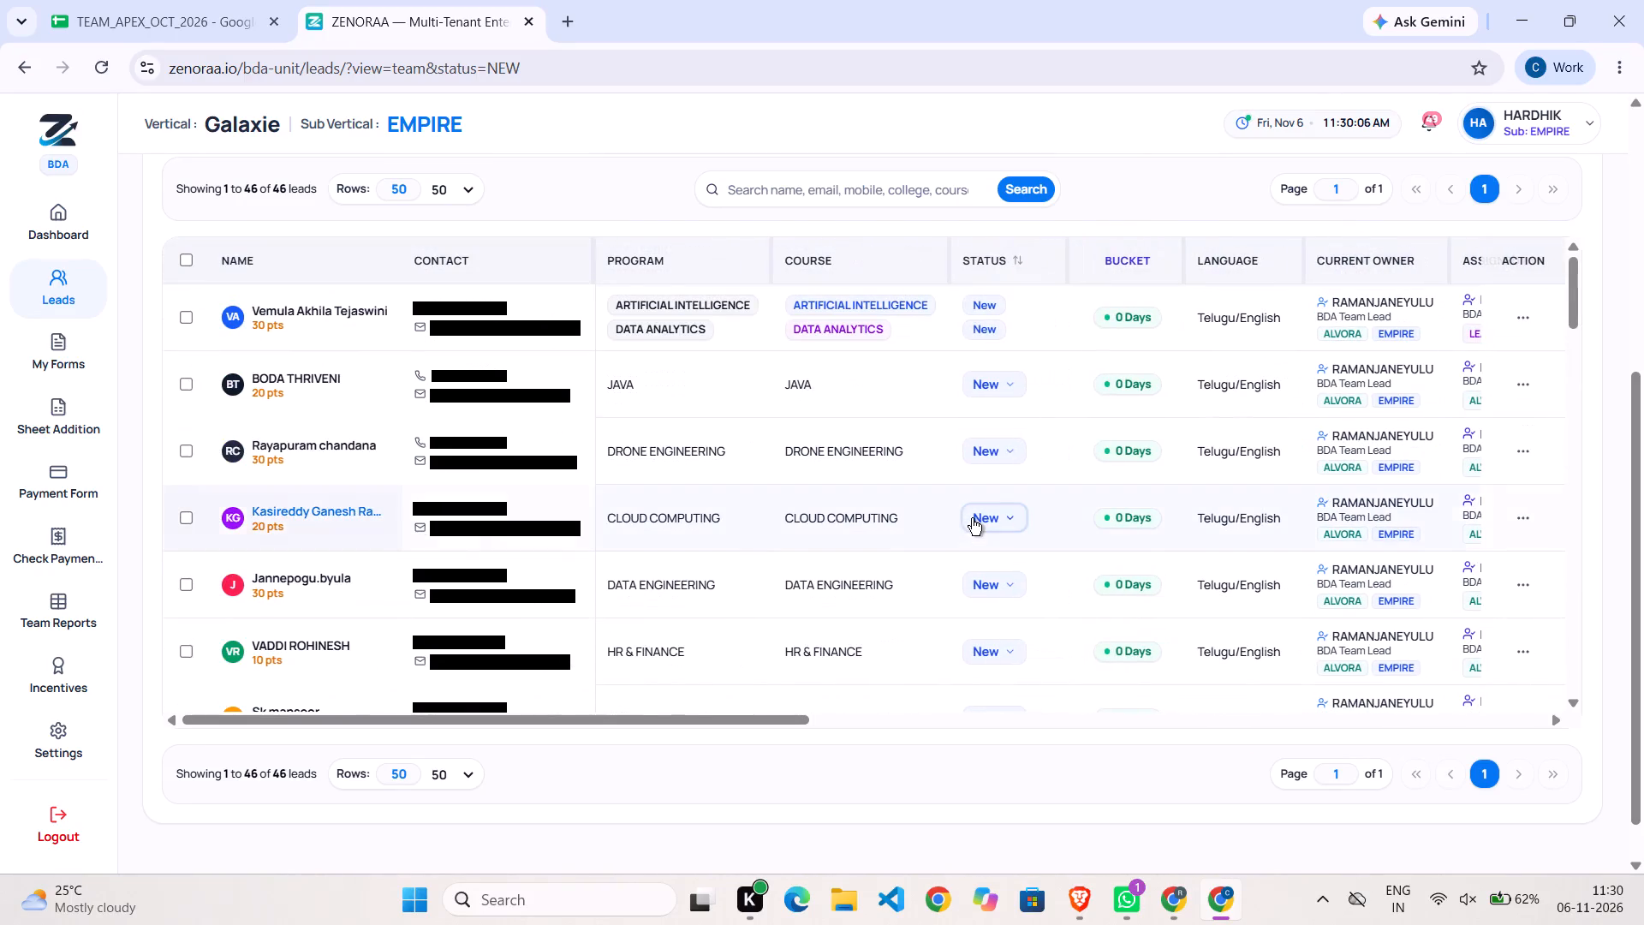
Filter the New leads by representative, choosing the BDA Team Lead of team ALVORA.
scroll(972, 518, up, 2)
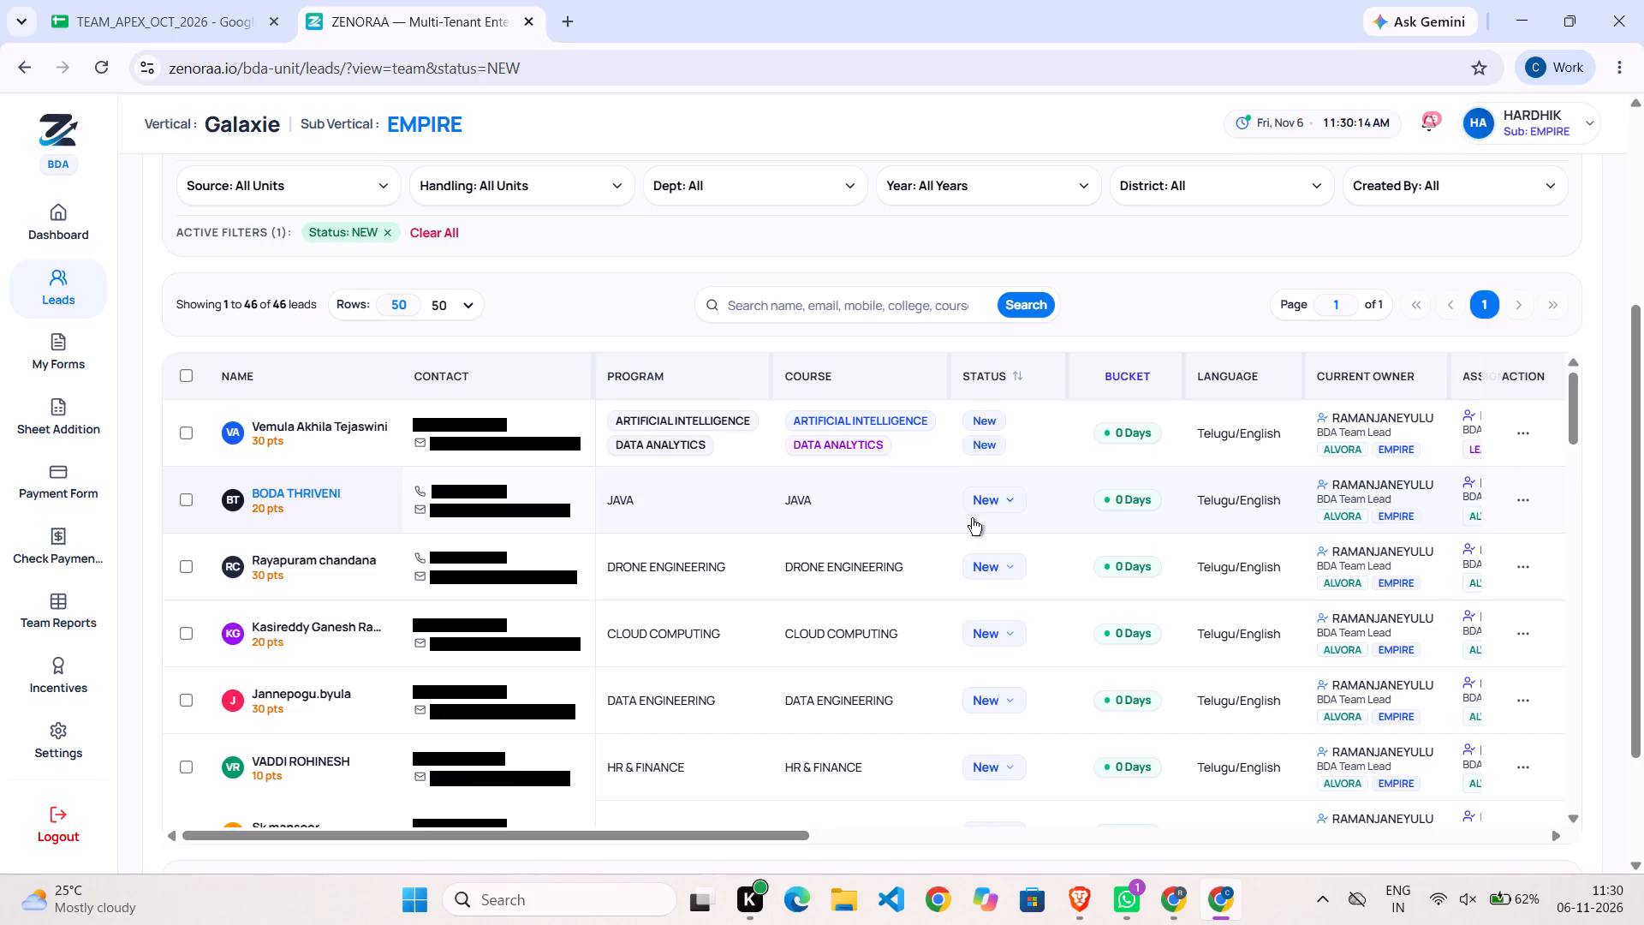
scroll(972, 518, up, 3)
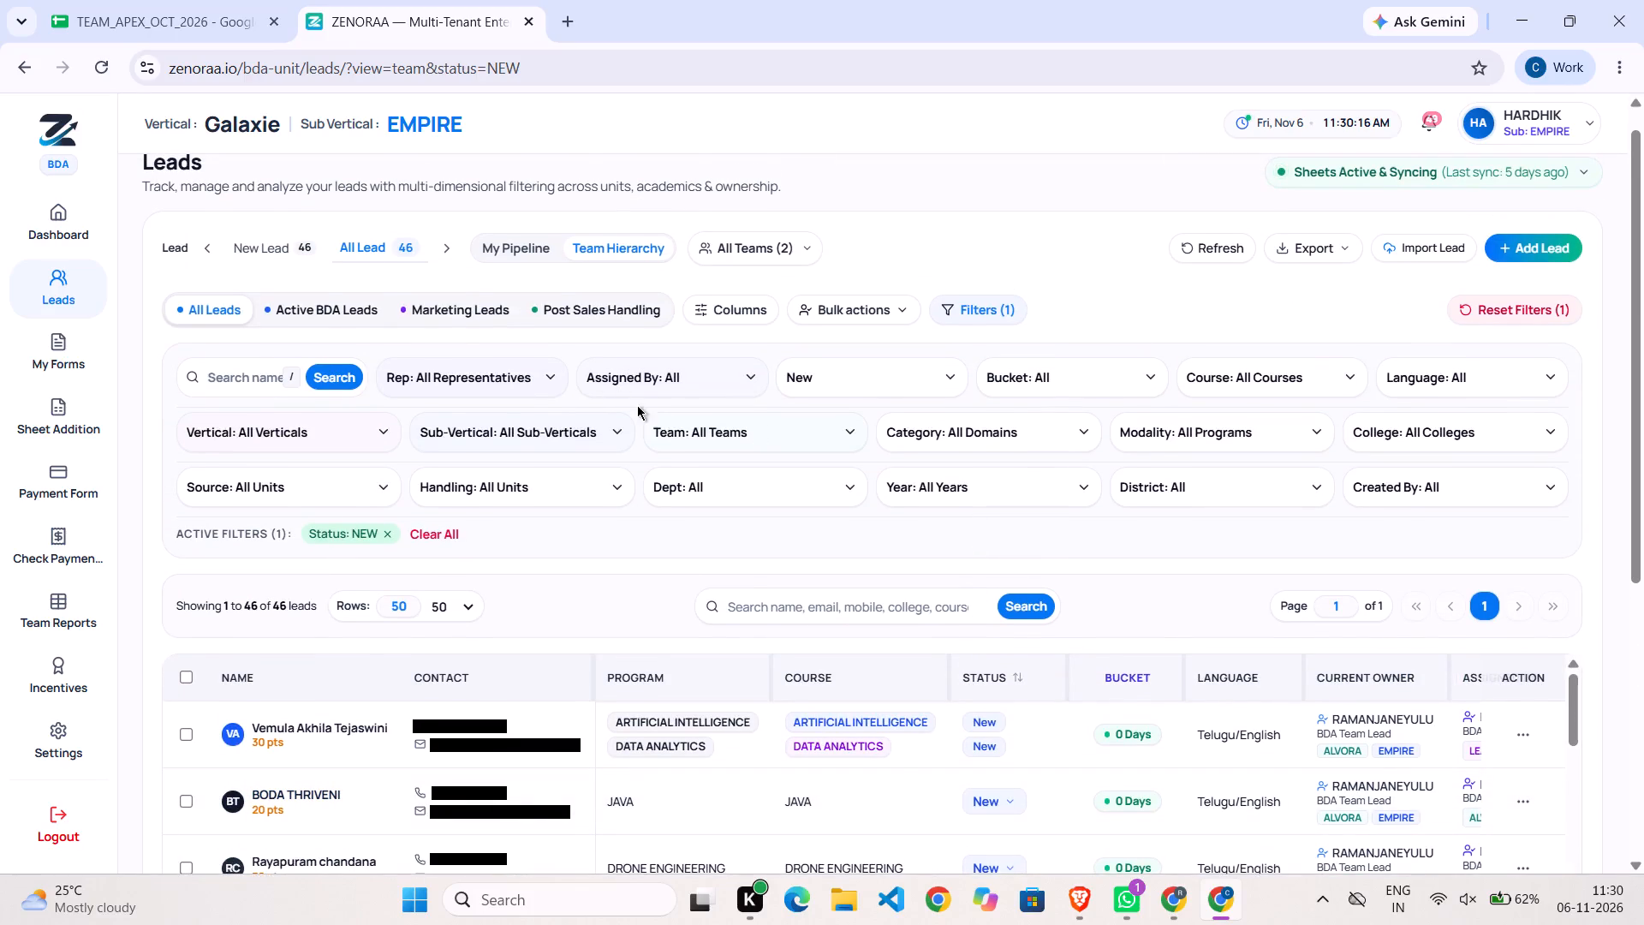
click(673, 379)
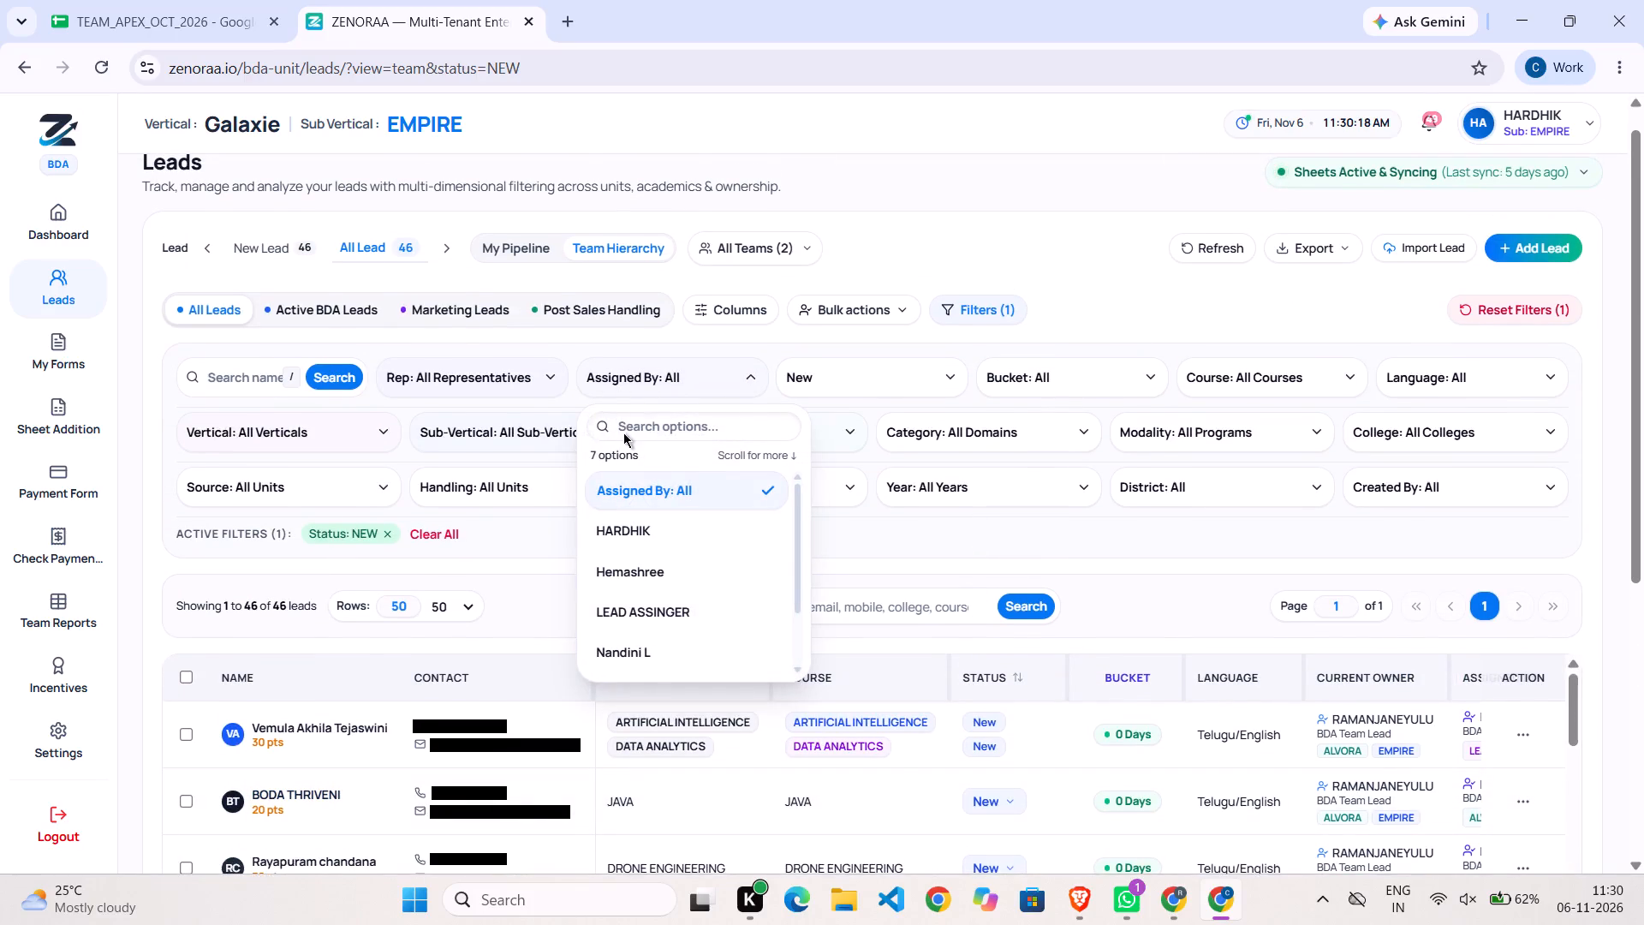
click(522, 373)
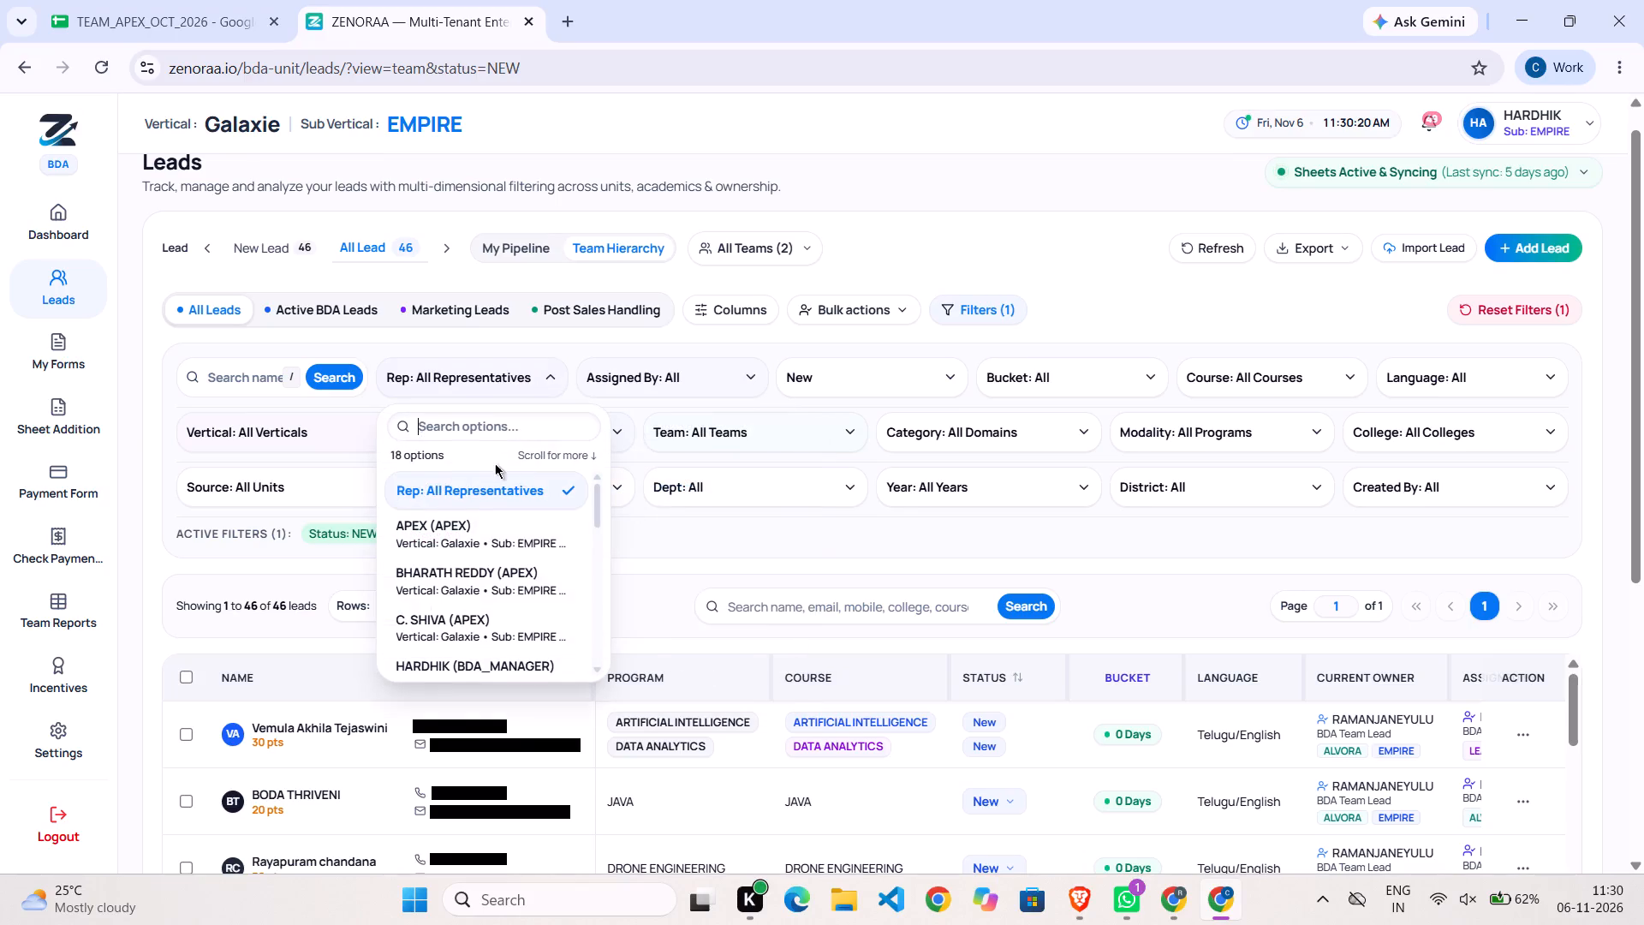
scroll(482, 651, down, 2)
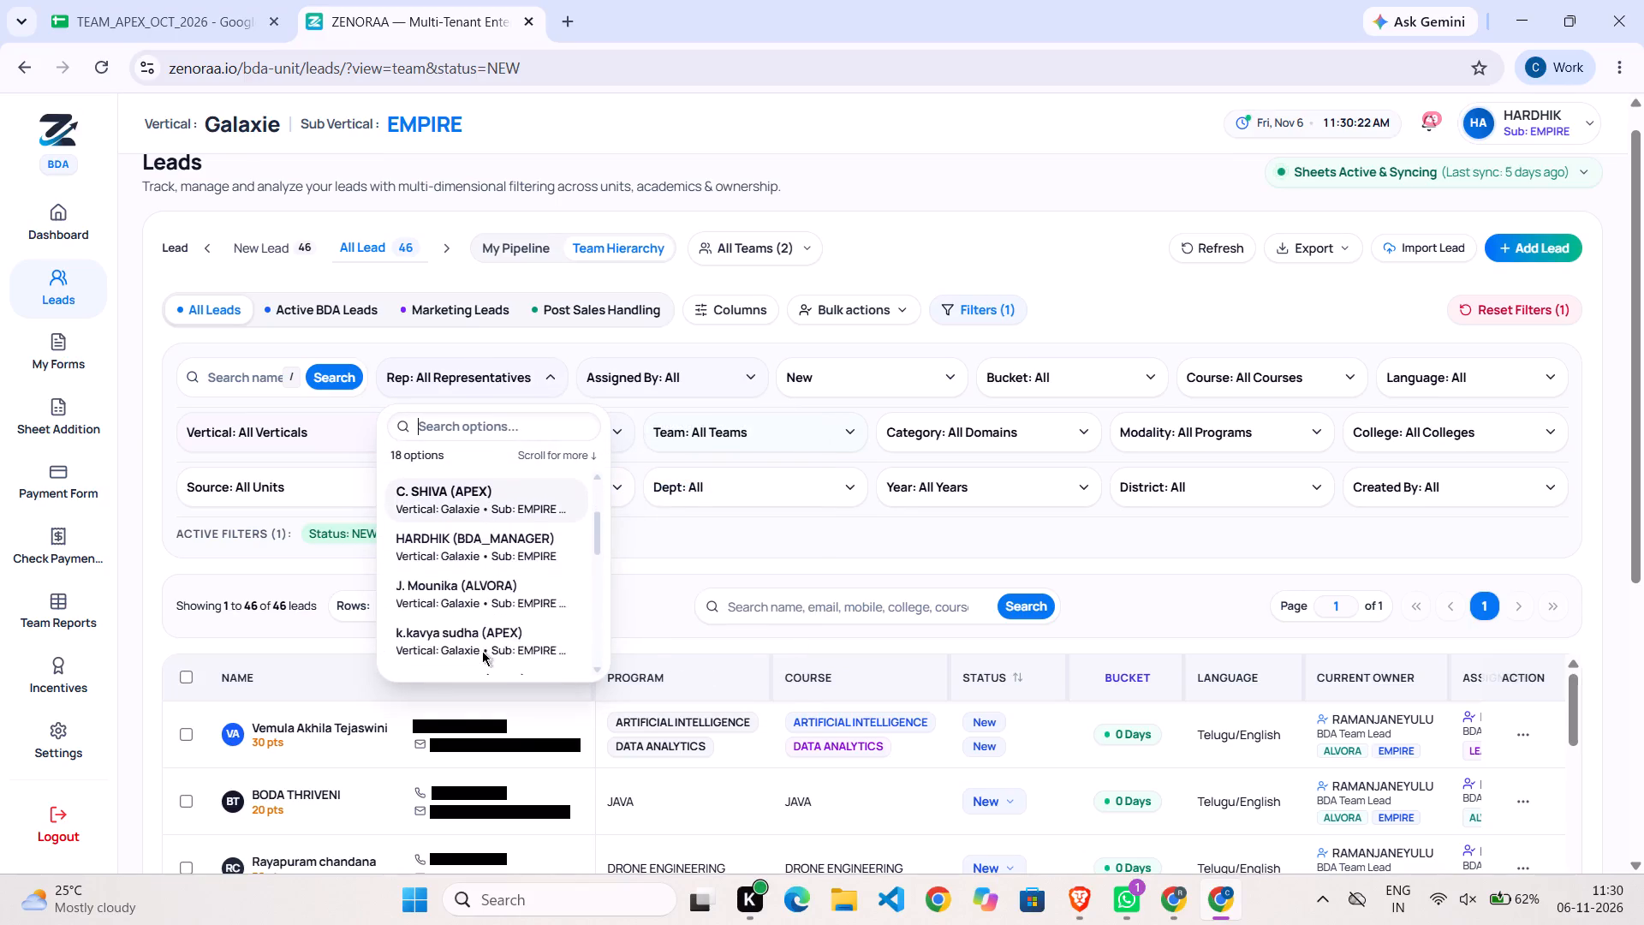
scroll(482, 651, down, 5)
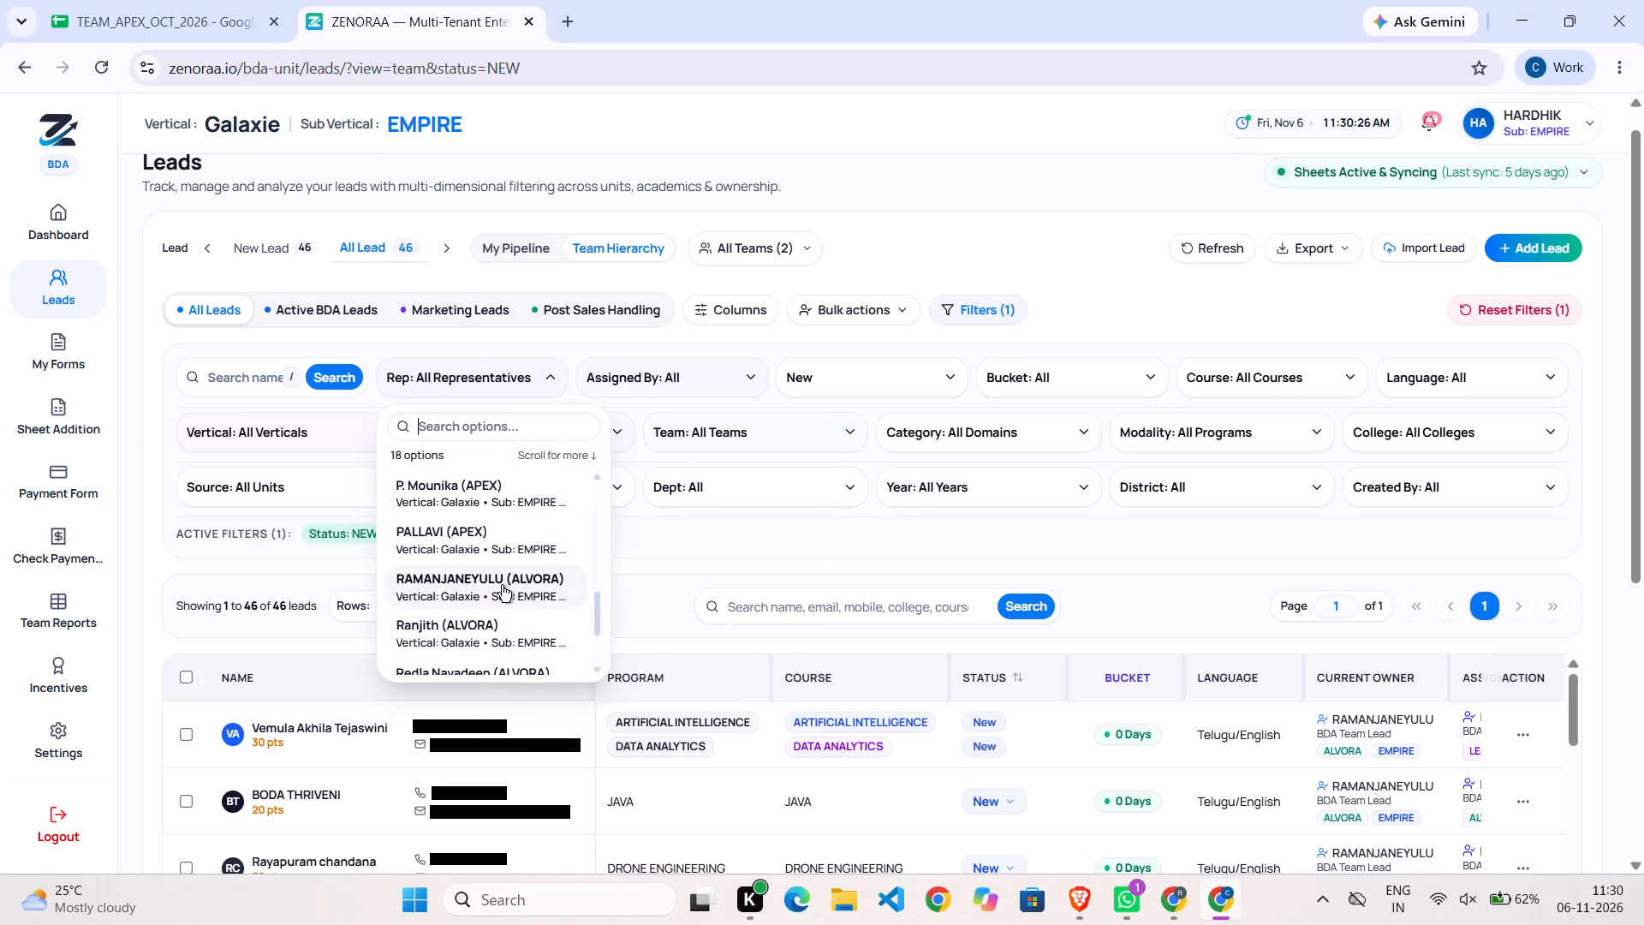
click(504, 582)
Examine the ALVORA team lead's New leads, including their handling unit, original owner, college, department and year of study.
scroll(782, 501, down, 12)
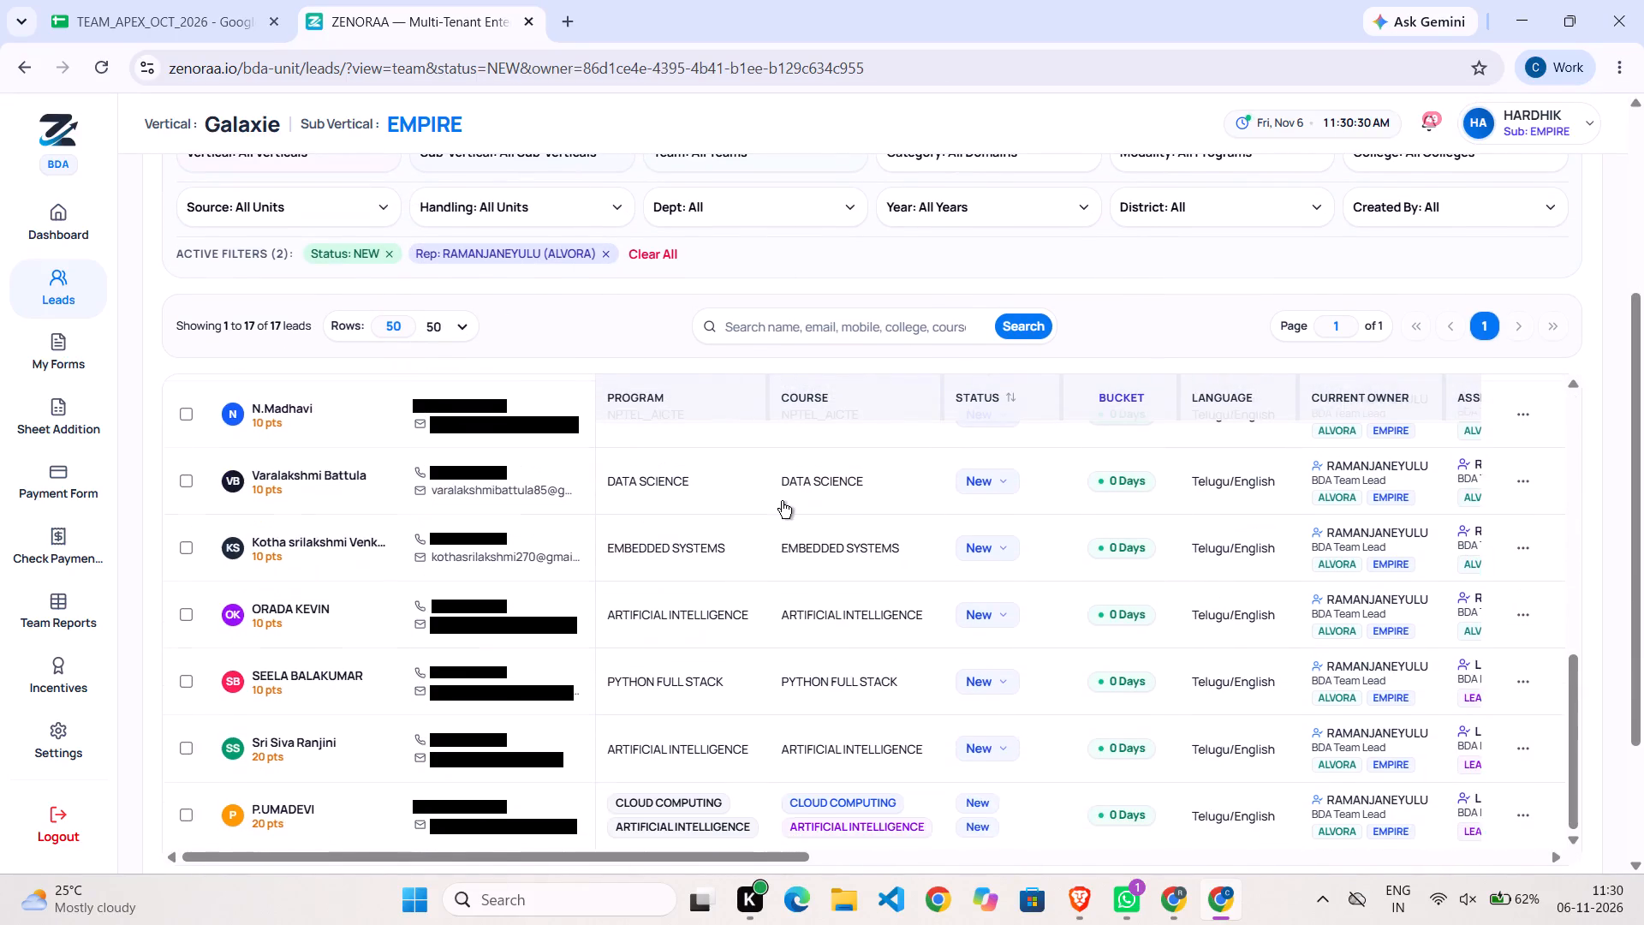
scroll(782, 501, up, 7)
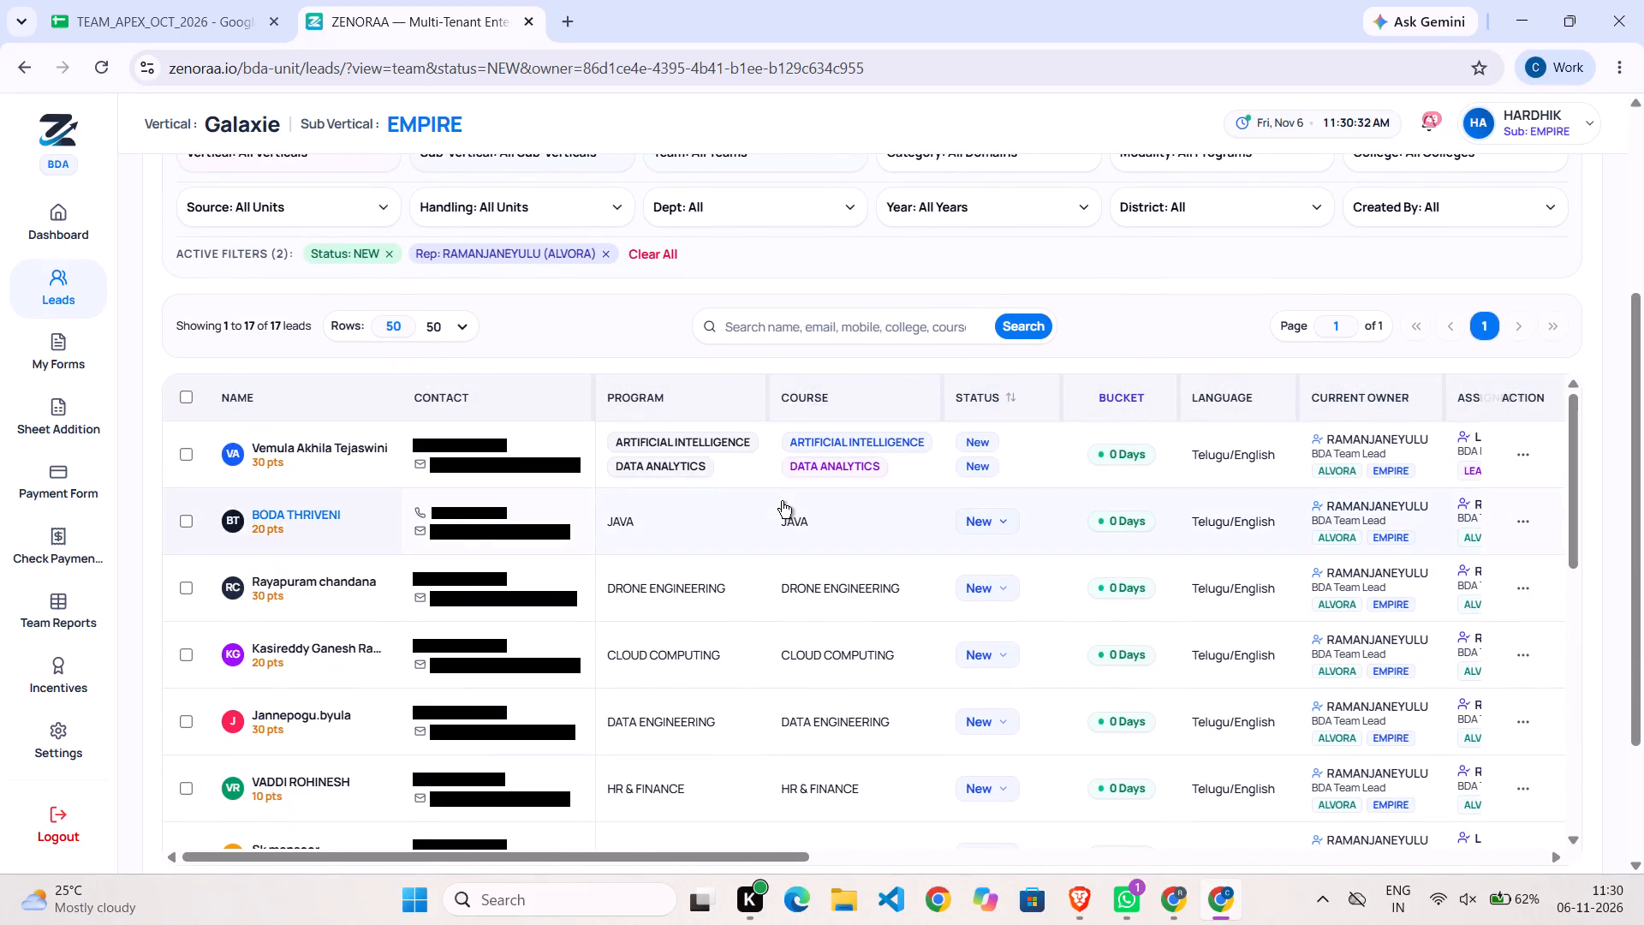
scroll(782, 501, left, 6)
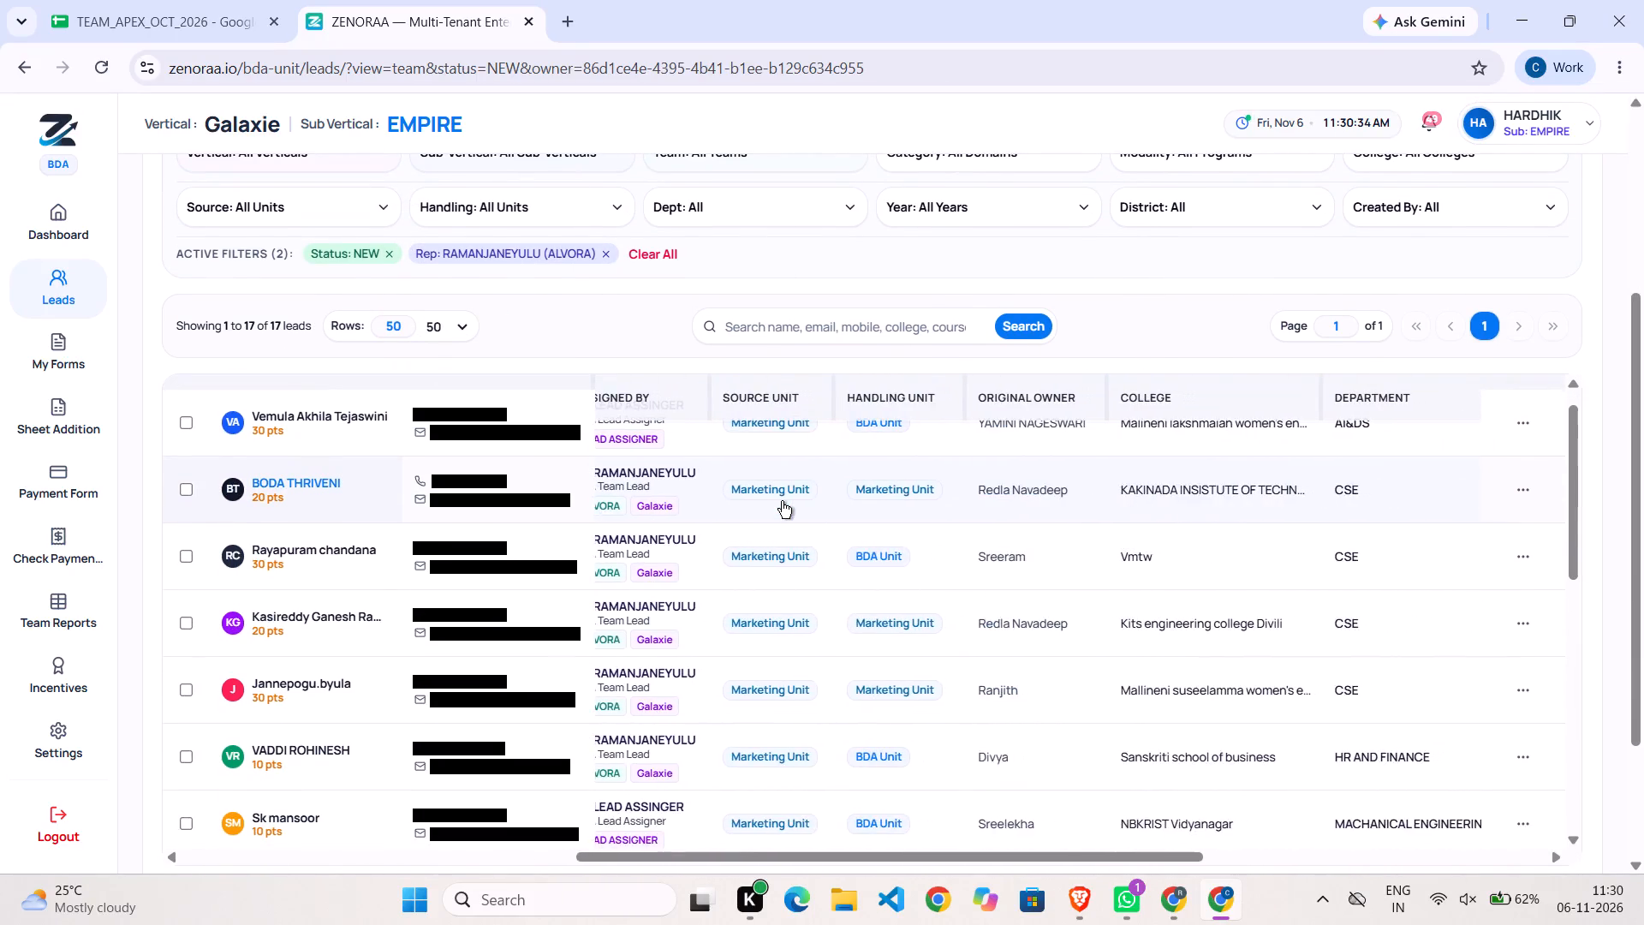
scroll(782, 501, left, 1)
scroll(782, 501, right, 1)
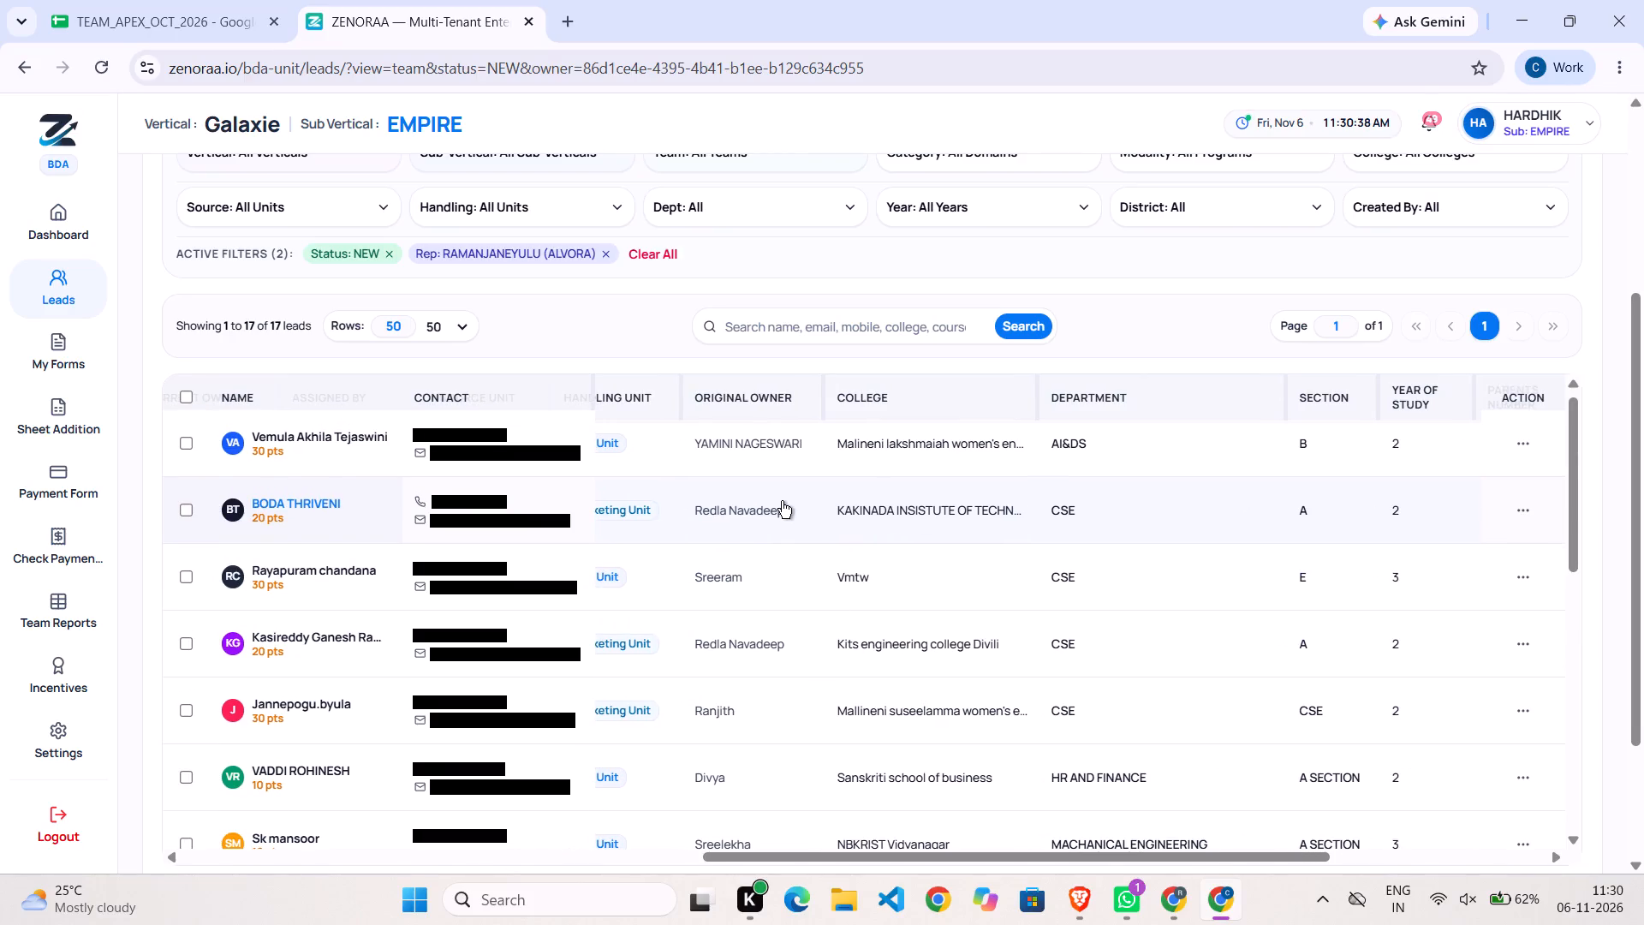
scroll(782, 501, up, 5)
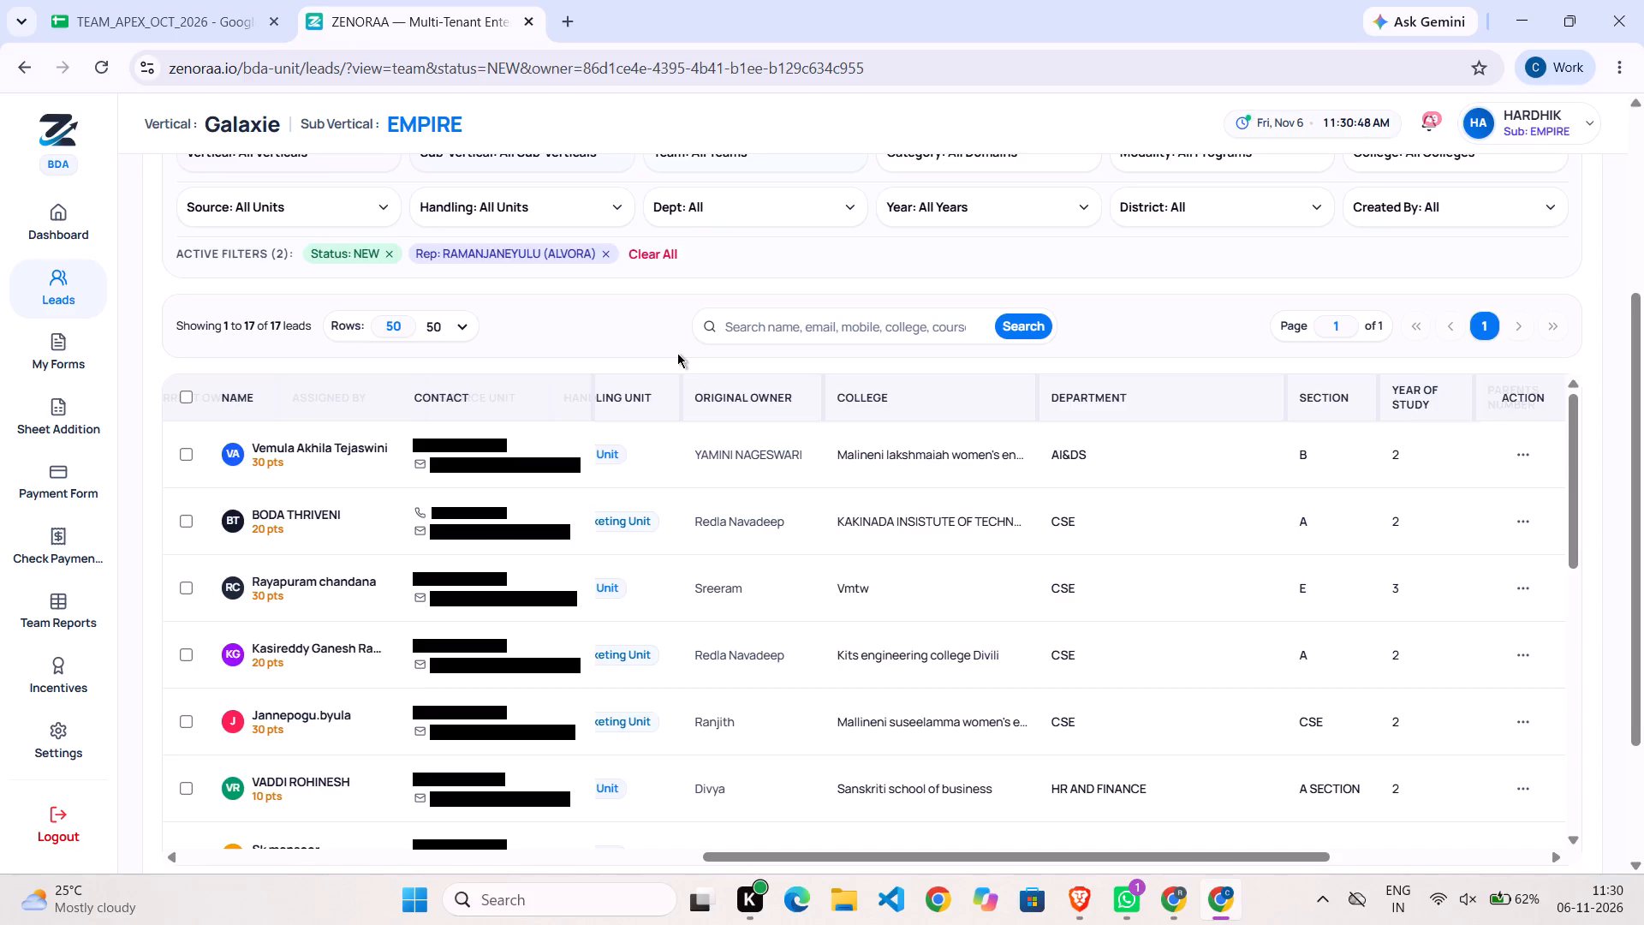
scroll(617, 490, up, 1)
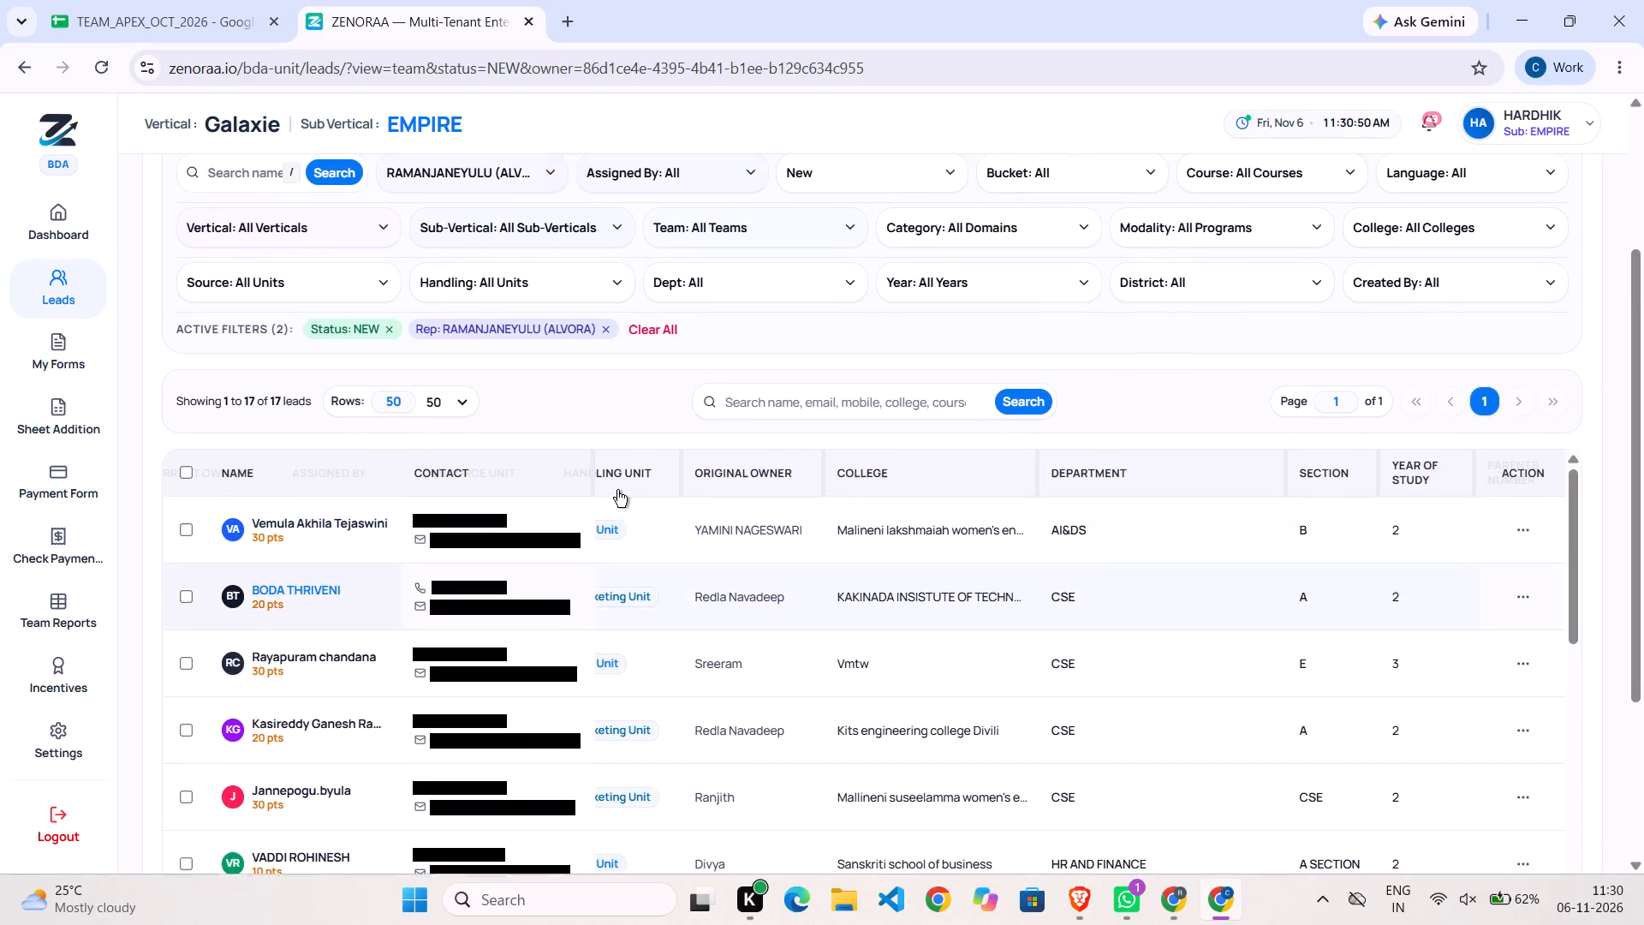
Set the number of rows shown per page in the ALVORA team lead's New leads list to 10.
scroll(617, 490, up, 1)
click(408, 478)
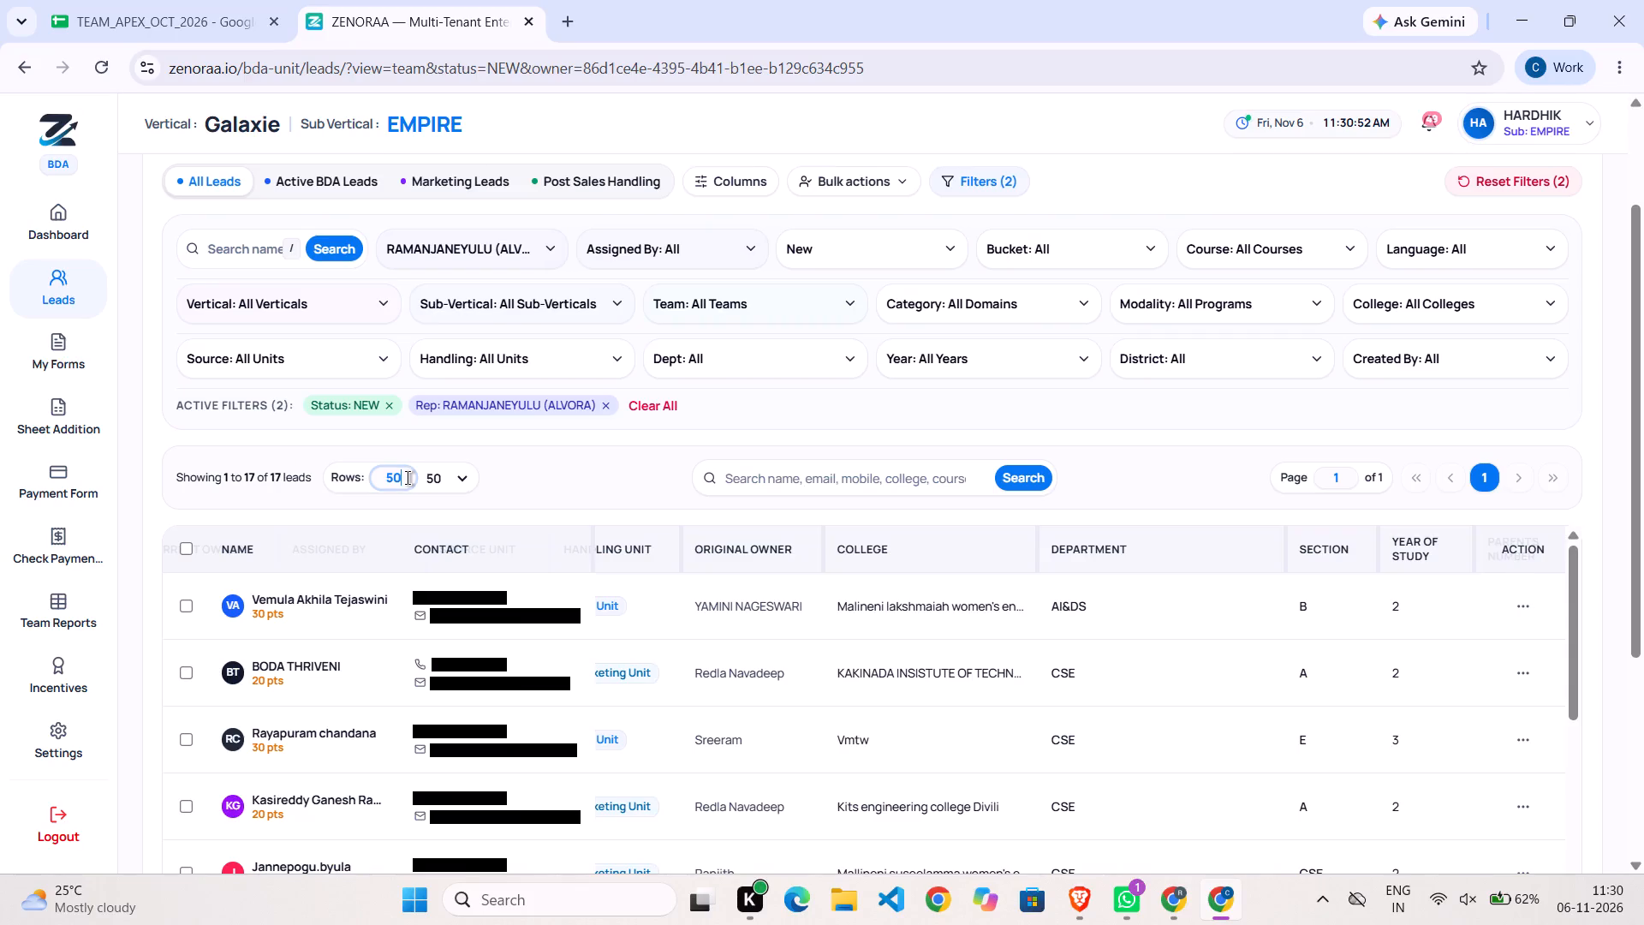
key(BackSpace)
key(BackSpace)
text(10)
key(Return)
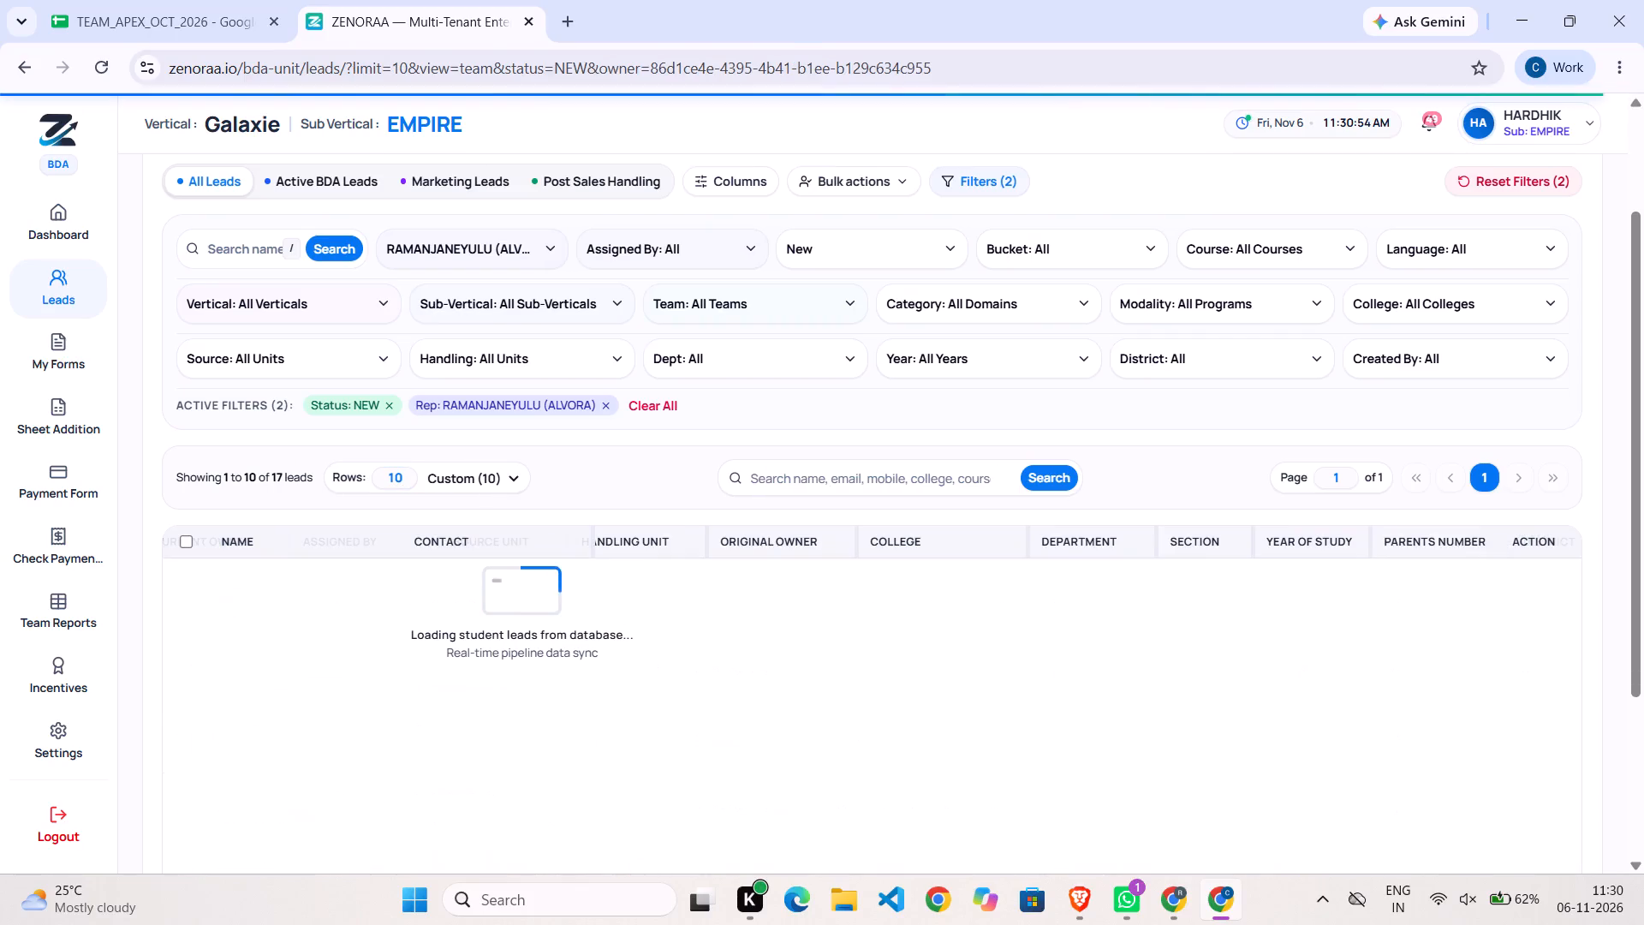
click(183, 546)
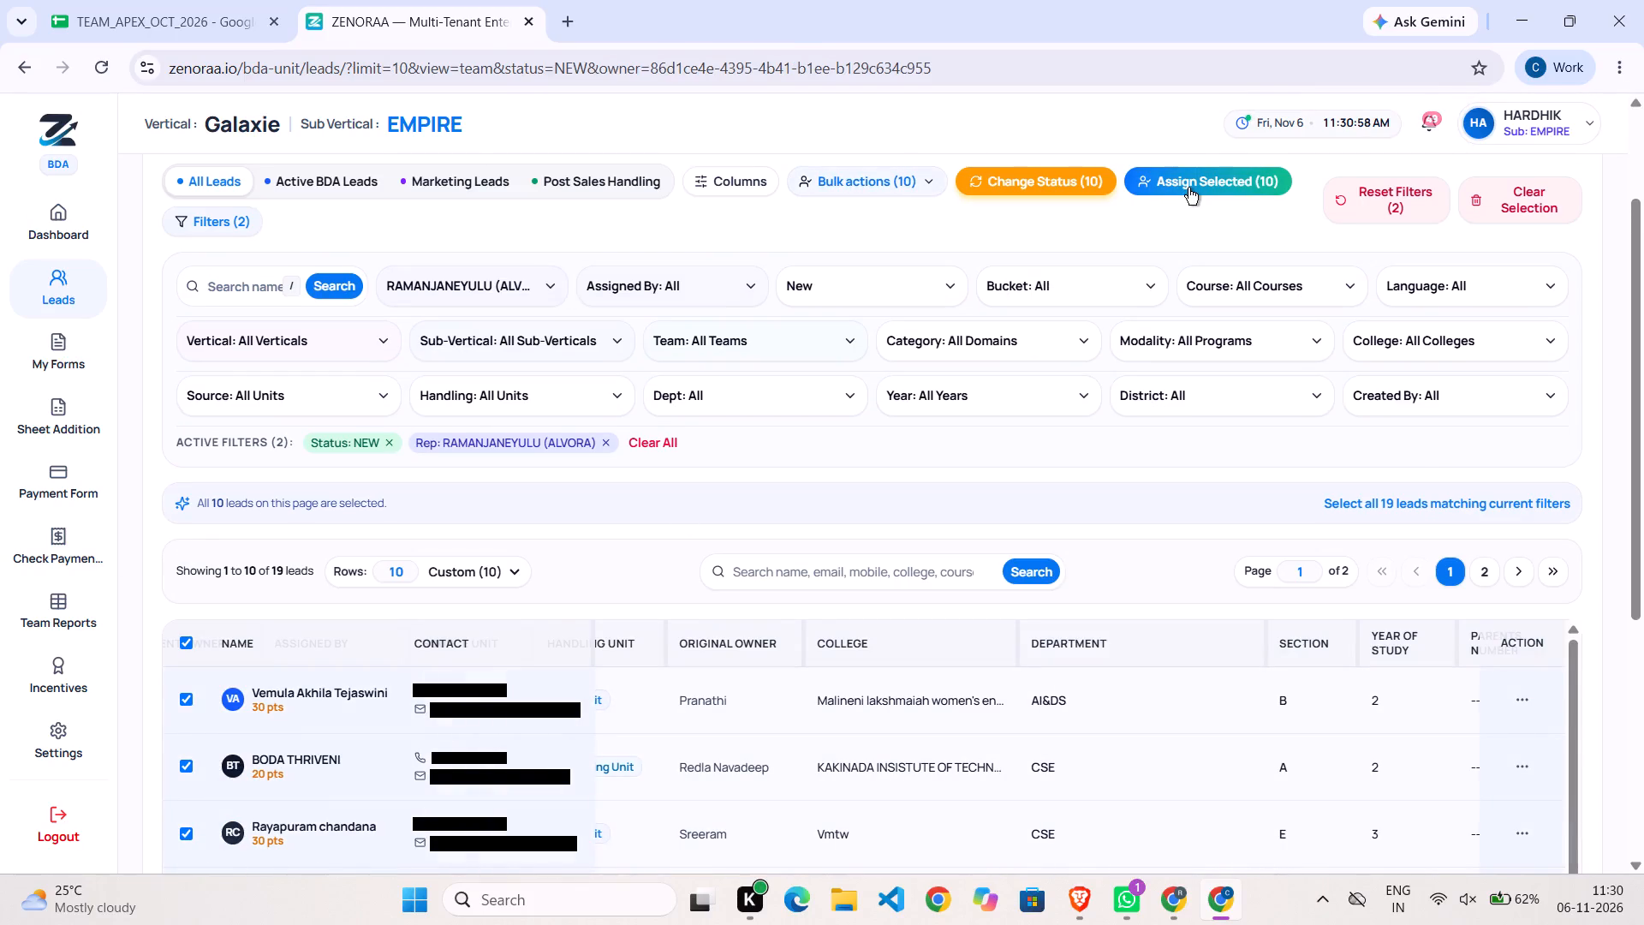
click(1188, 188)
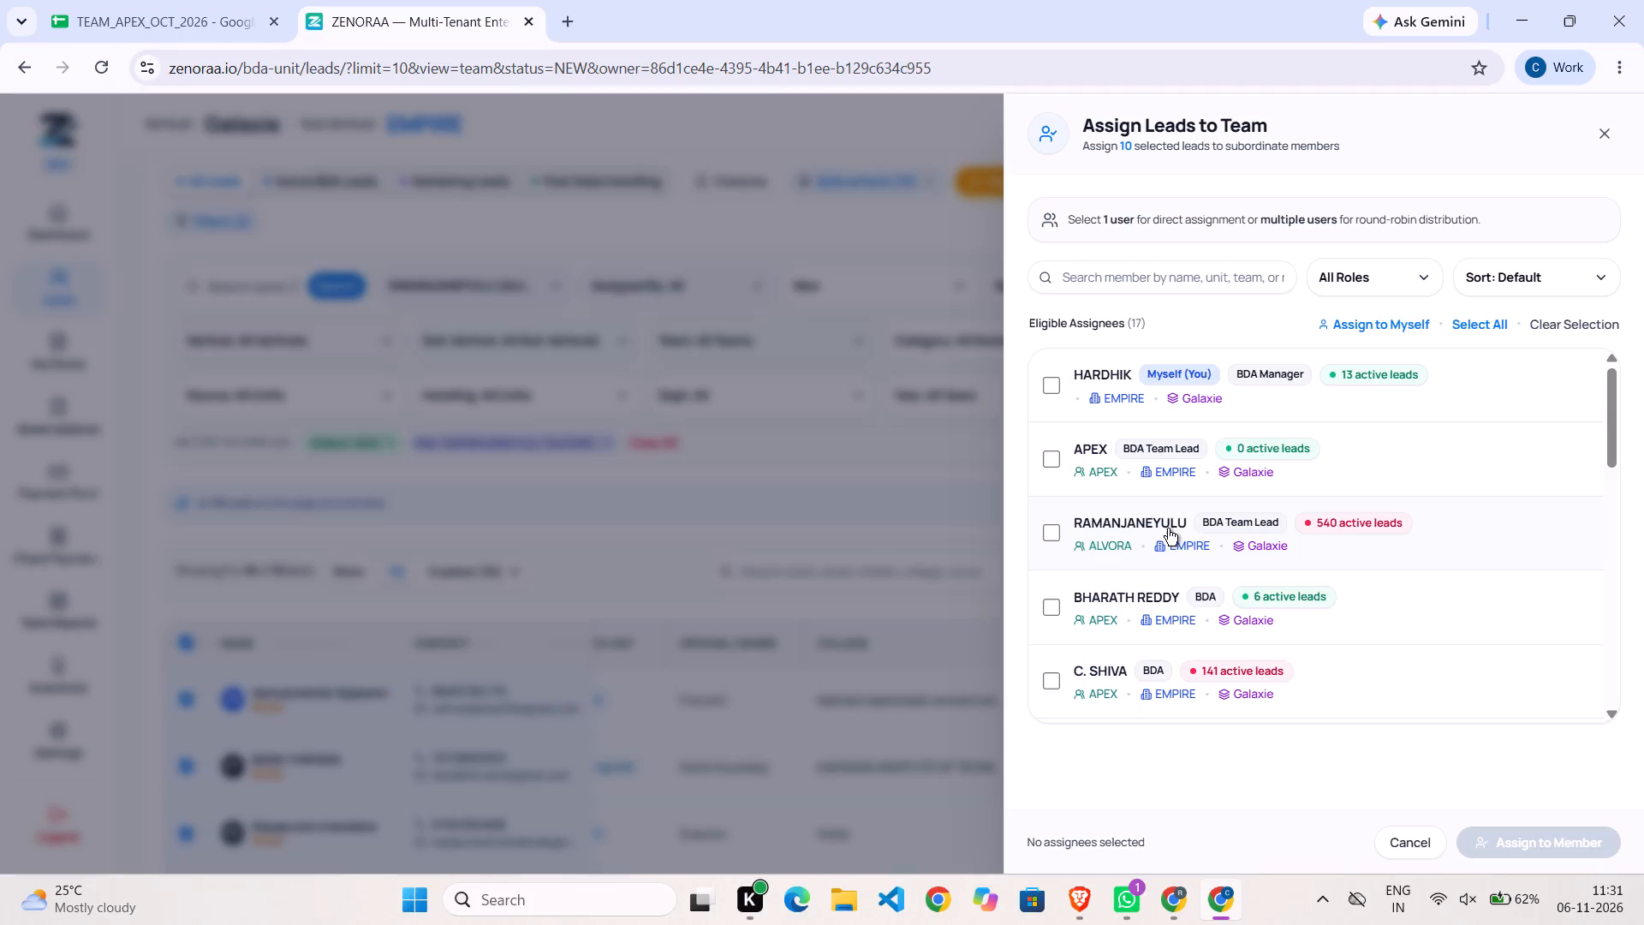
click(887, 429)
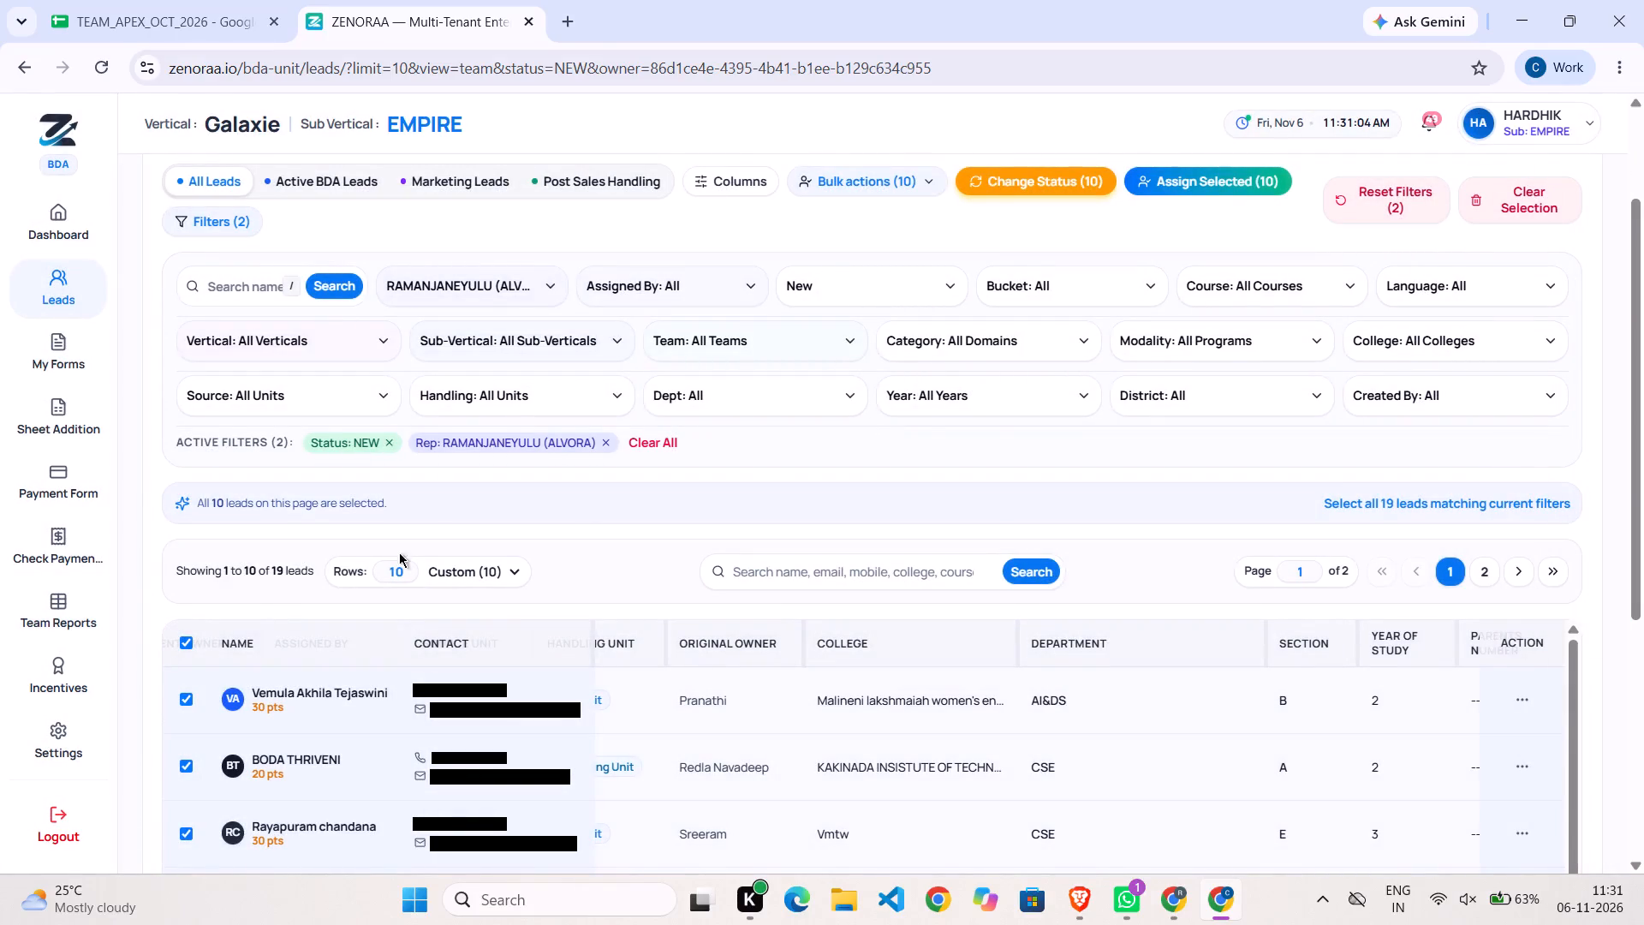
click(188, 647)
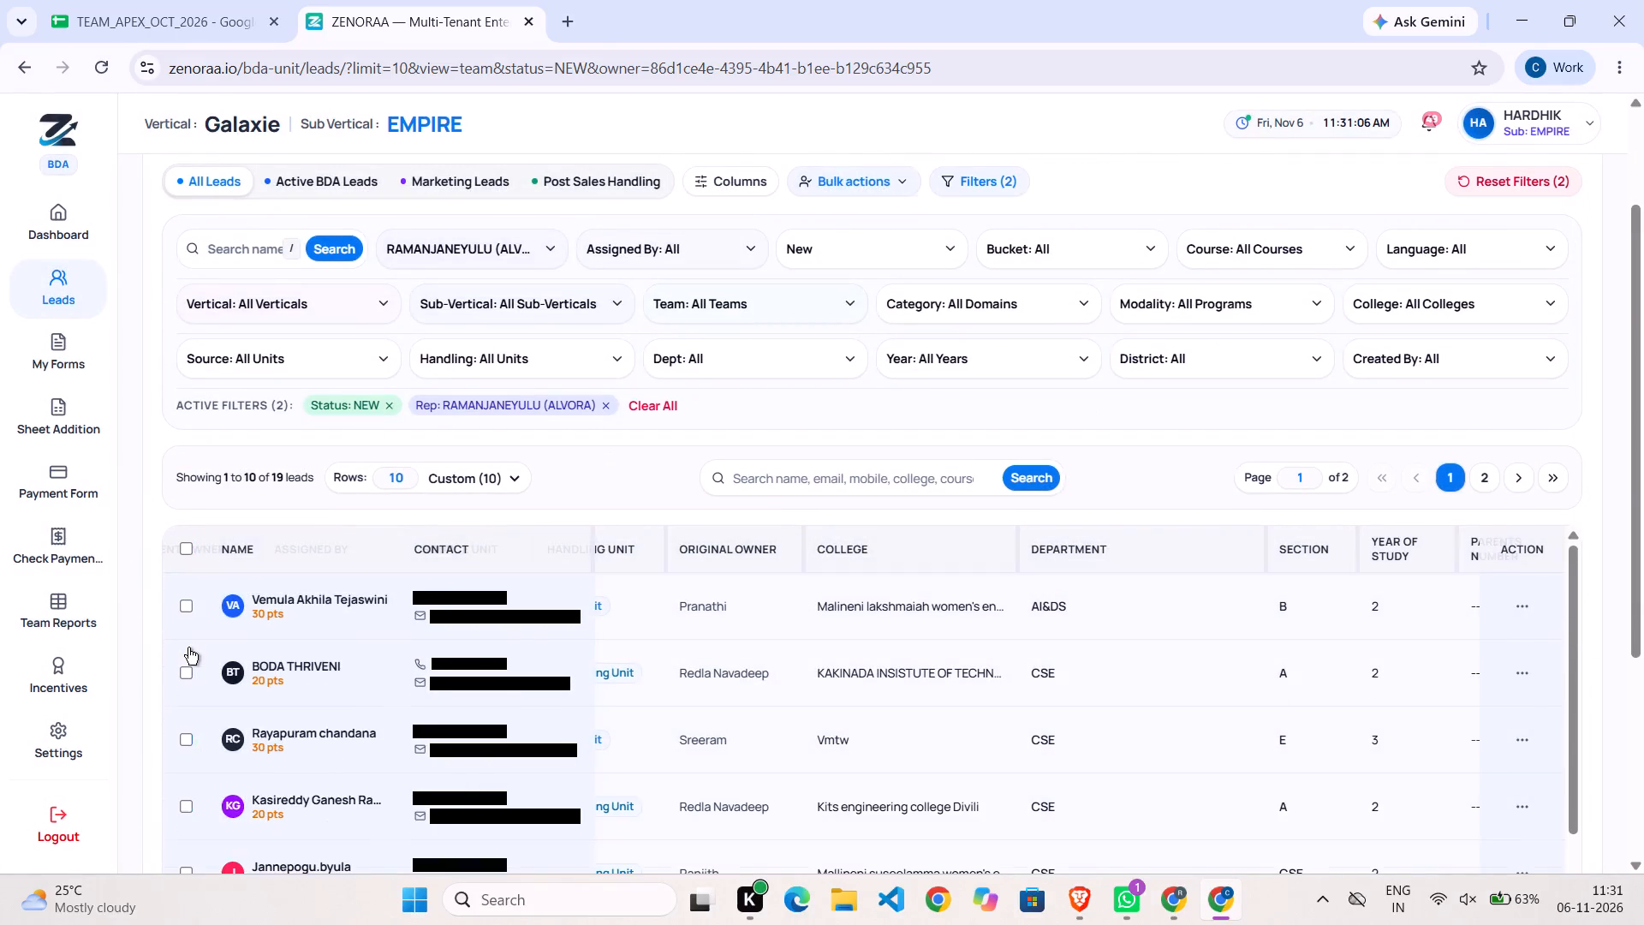
Switch to the Brave browser and examine the APEX BDA's Follow Up leads, checking their courses, status and current owner.
key(alt+Tab)
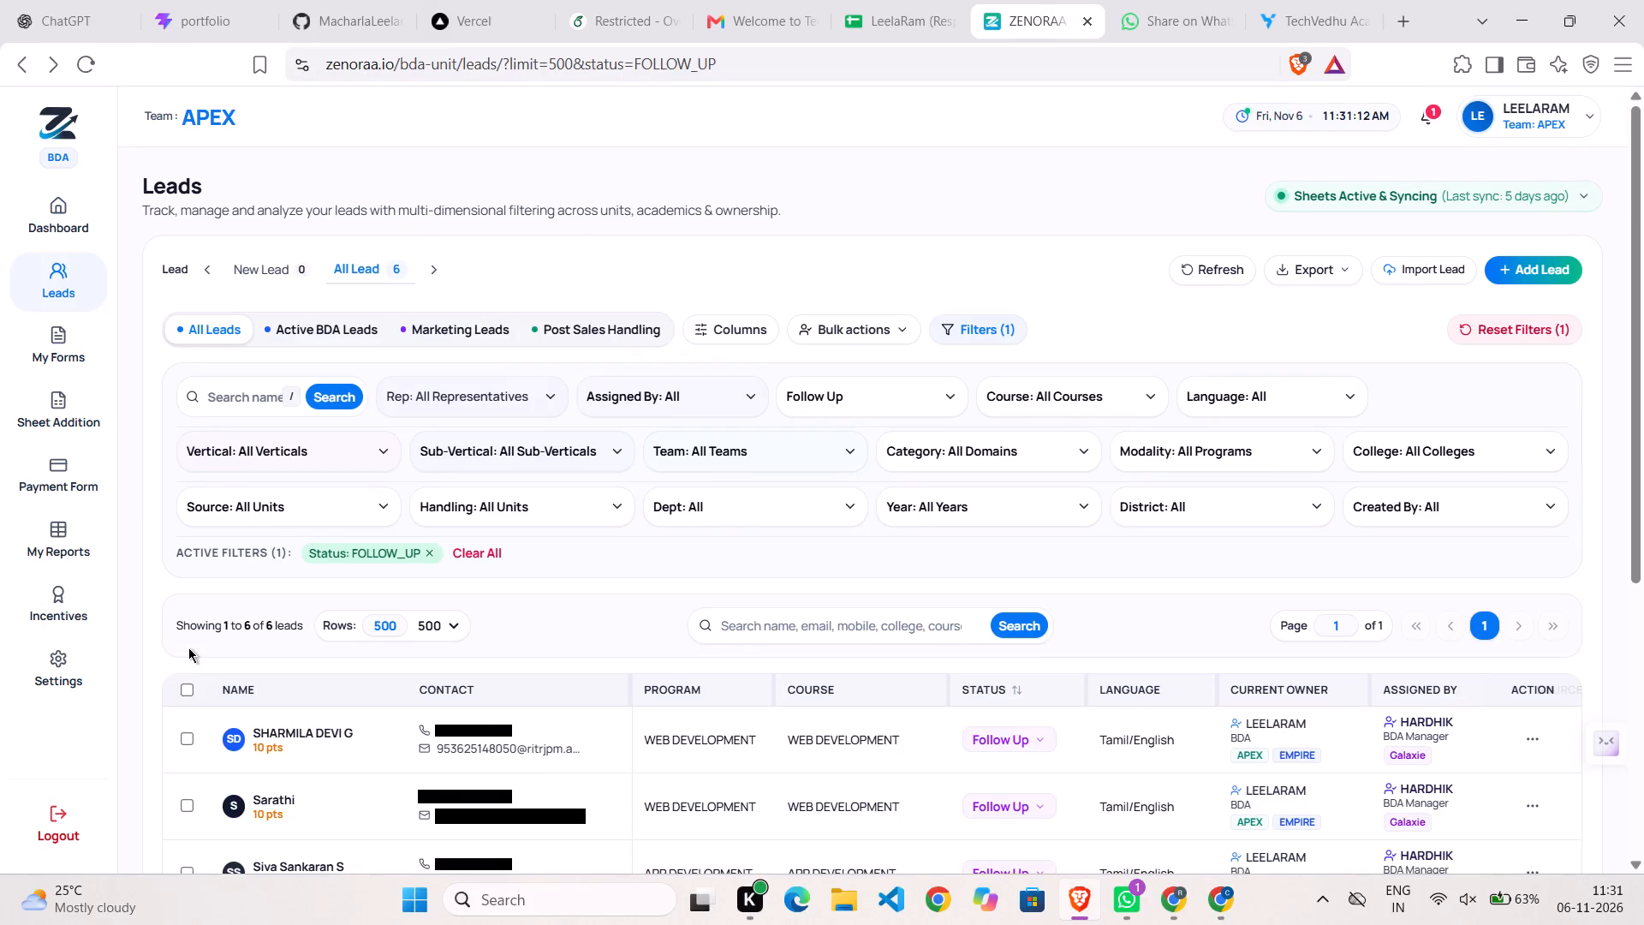
scroll(213, 464, down, 1)
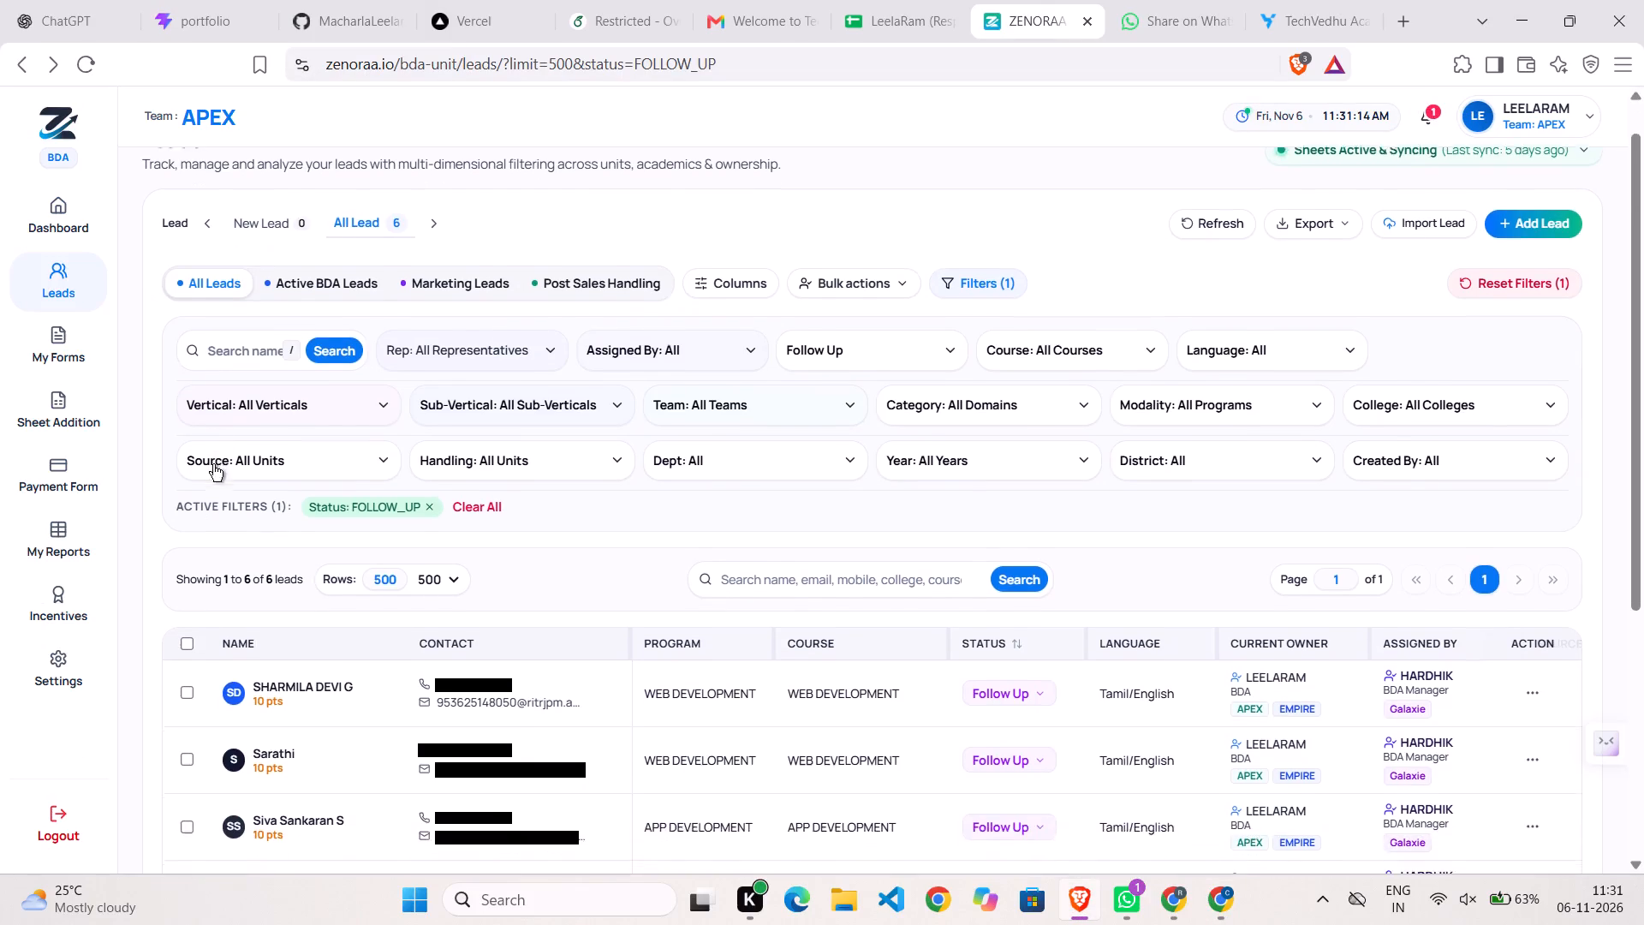
scroll(213, 464, down, 2)
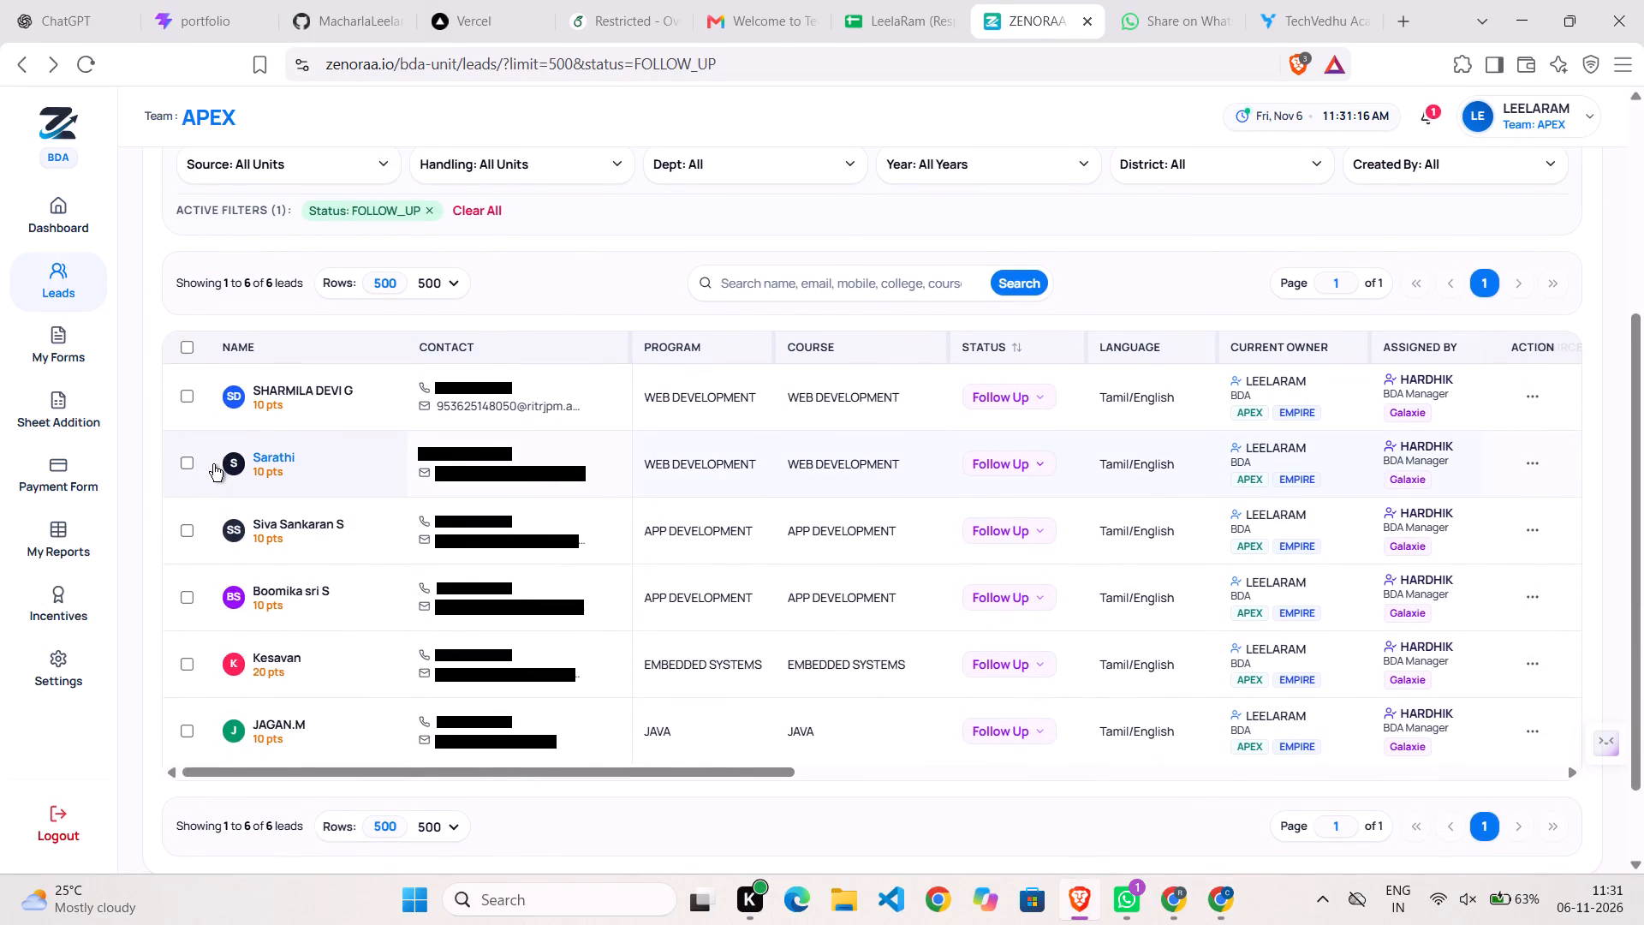
scroll(213, 464, down, 1)
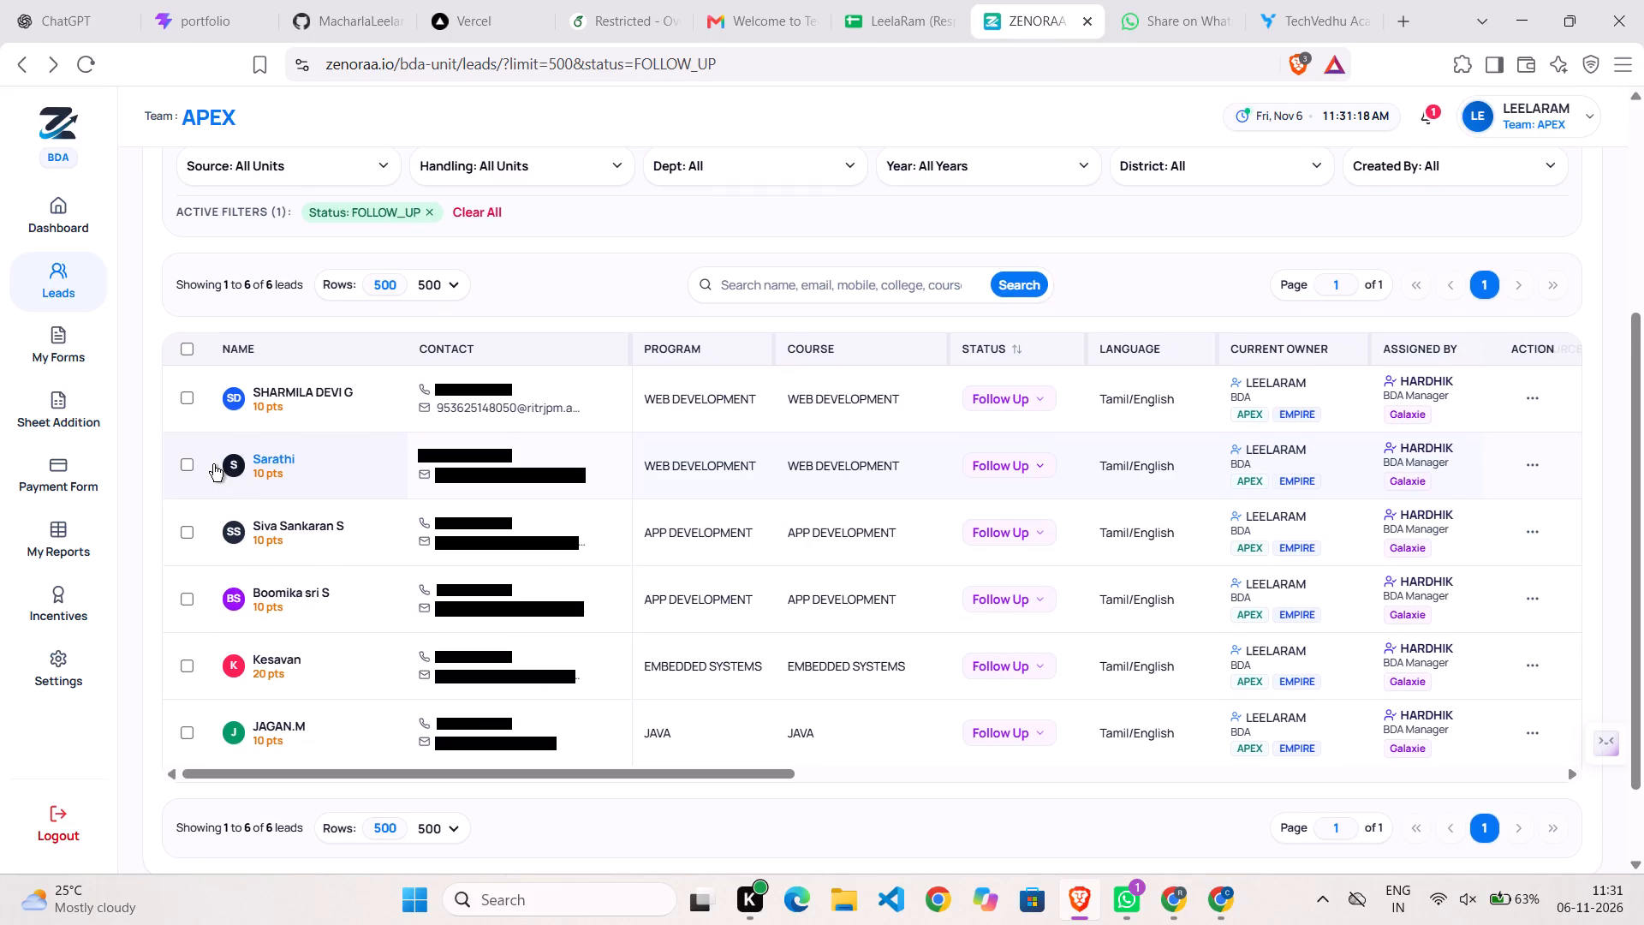
scroll(213, 464, down, 1)
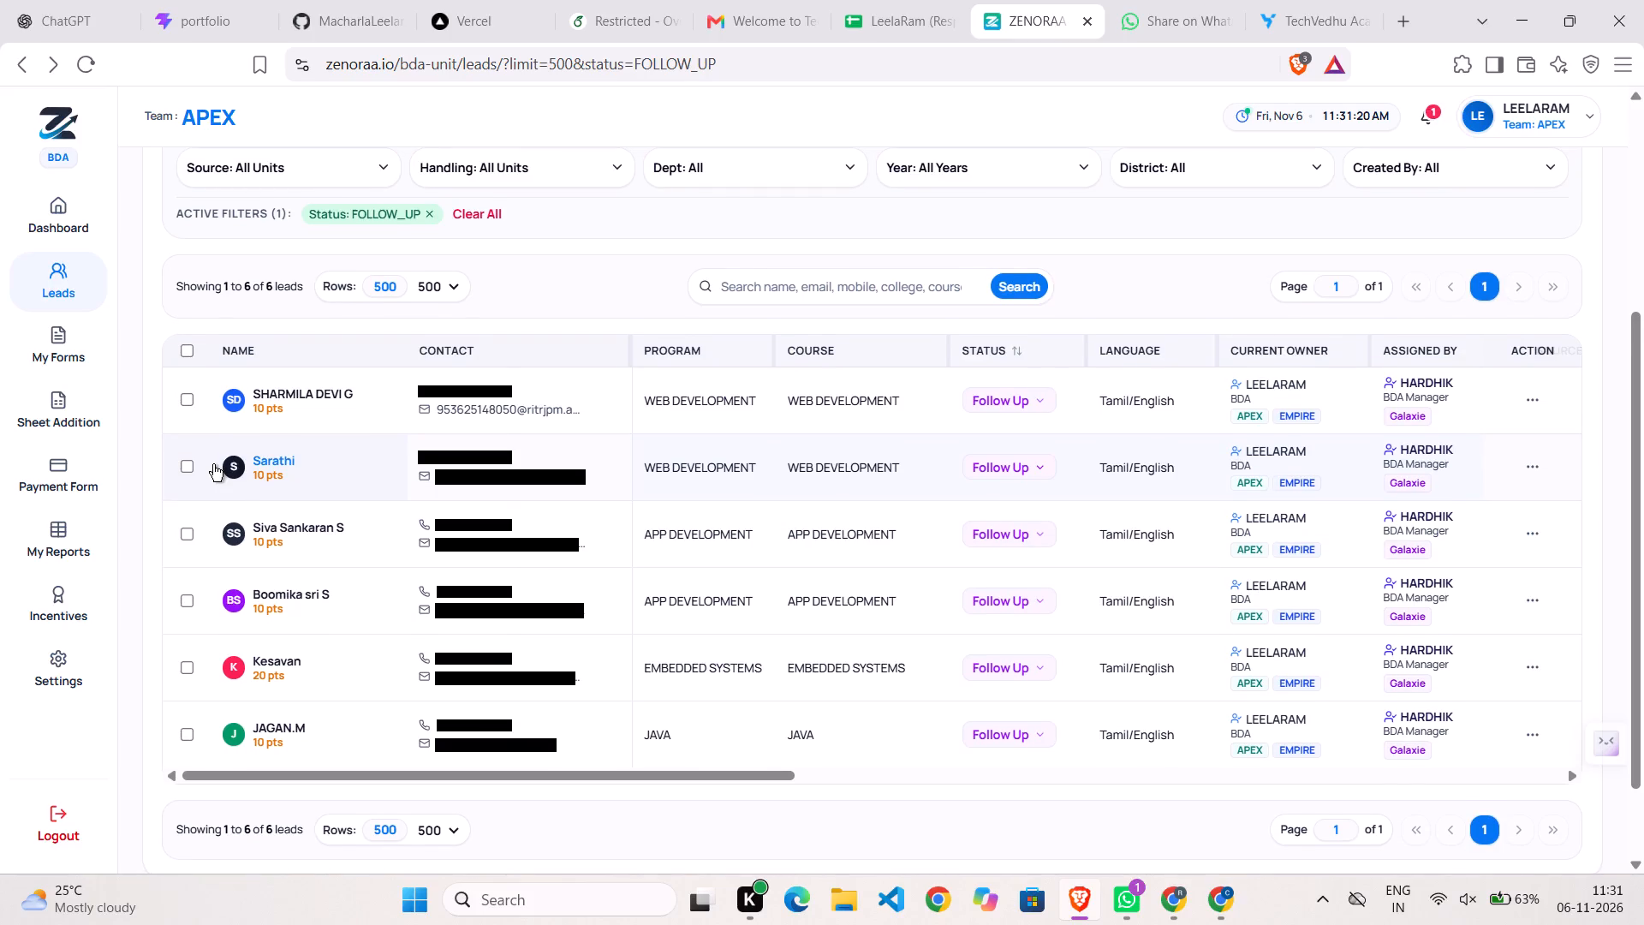
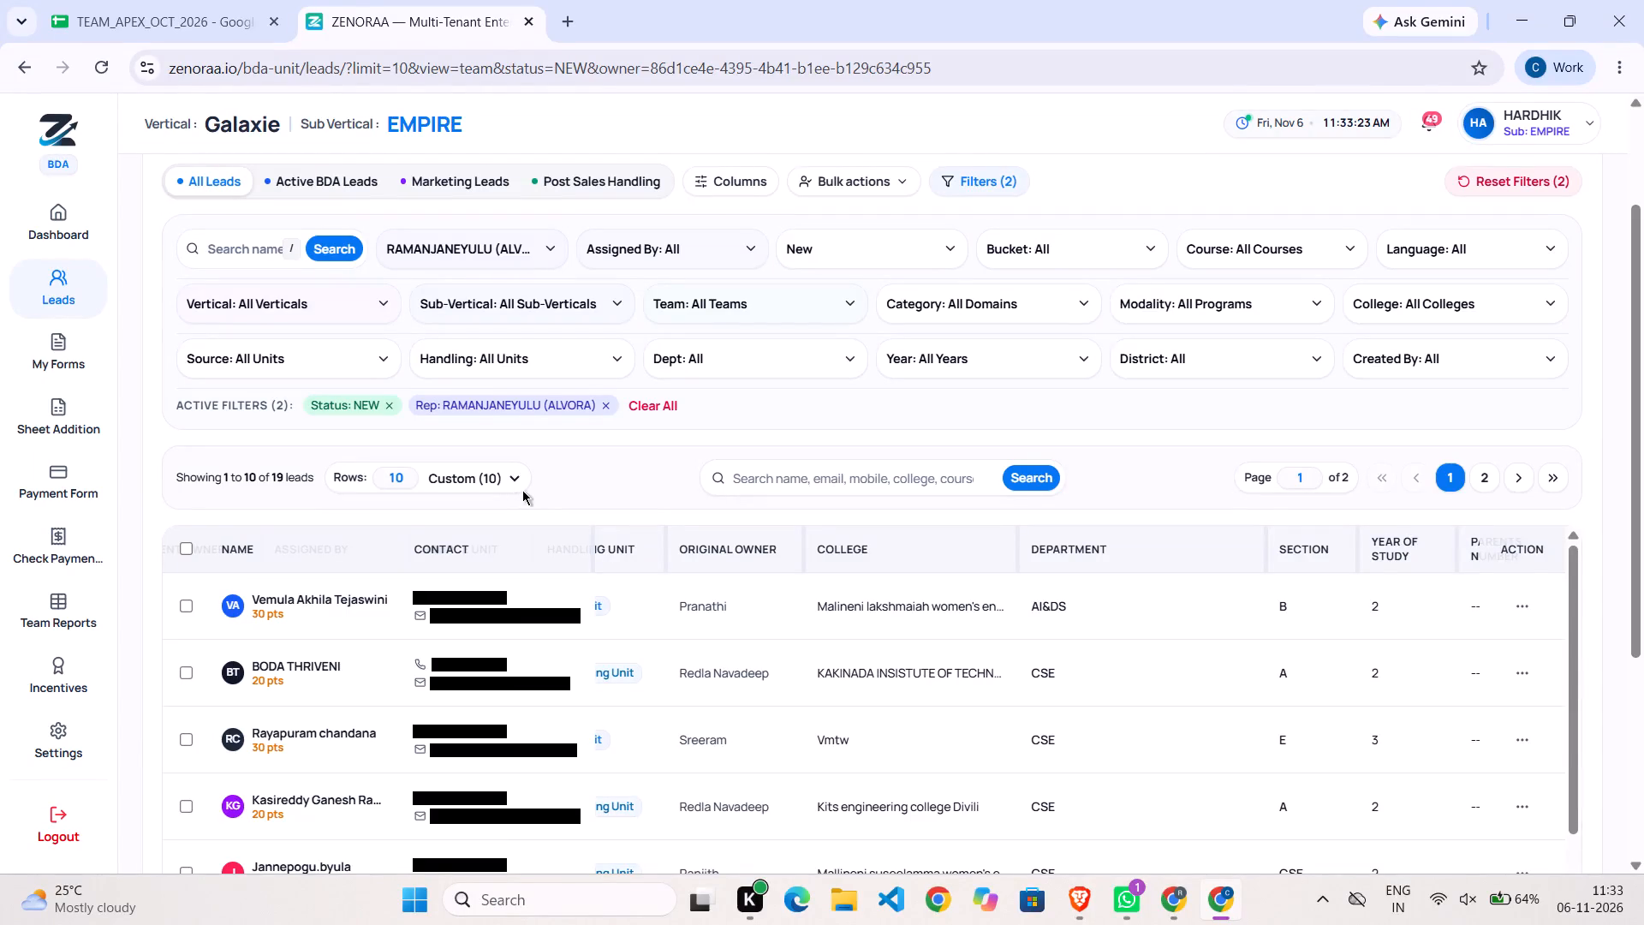
Remove the representative filter and switch the New leads from the team hierarchy to My Pipeline.
click(600, 401)
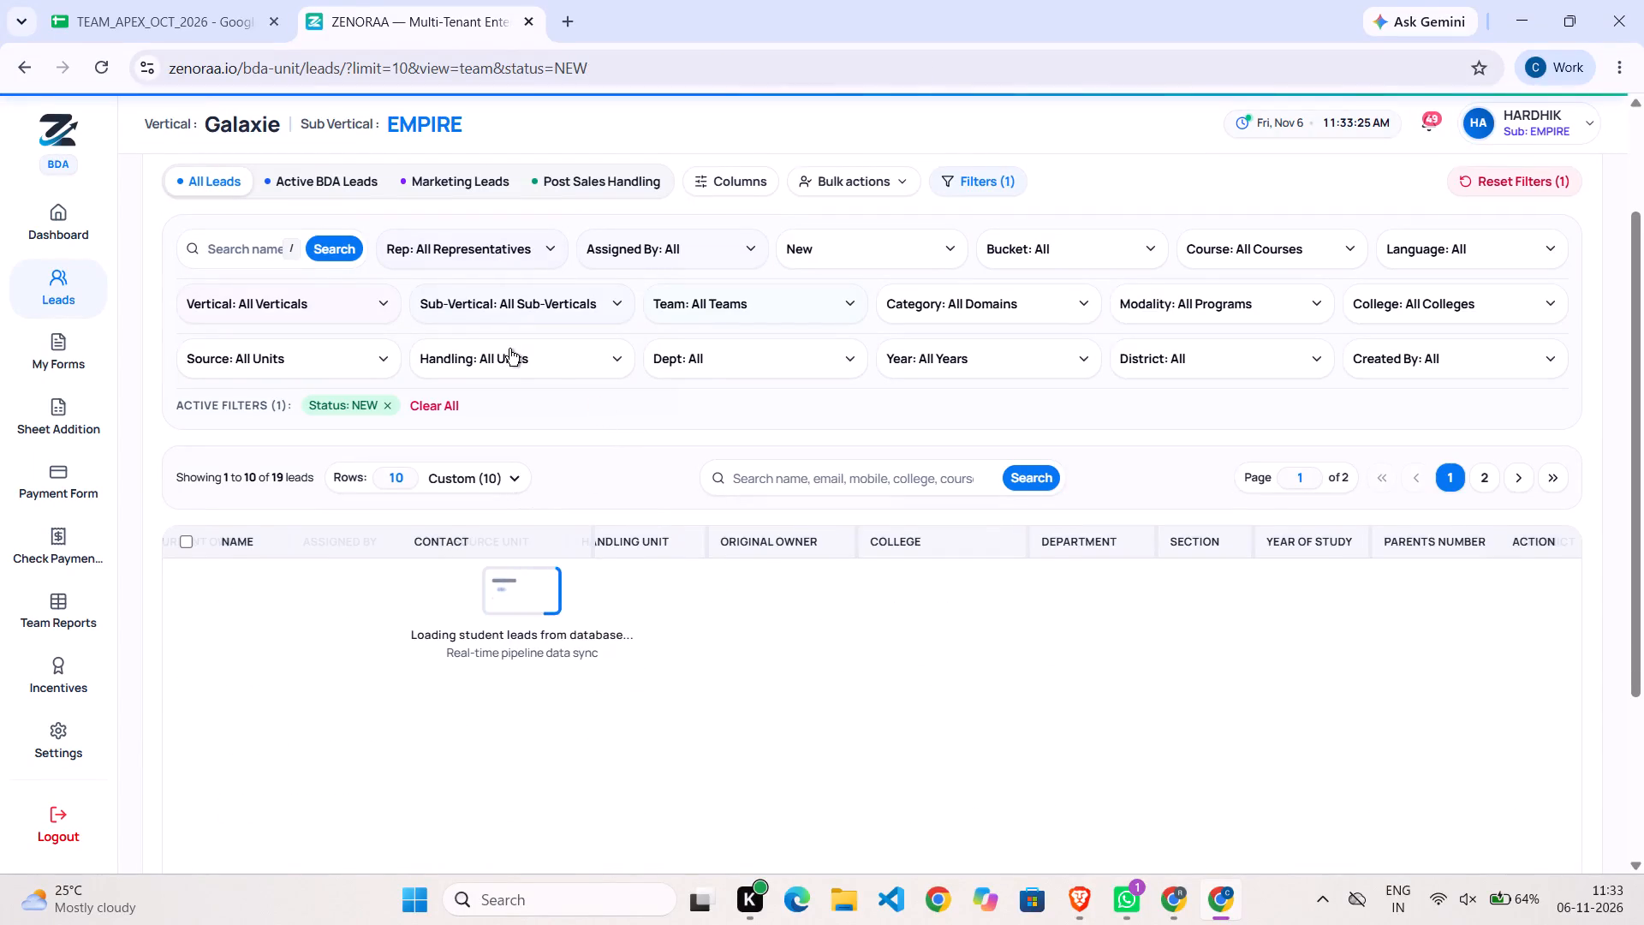
scroll(509, 349, up, 5)
click(498, 275)
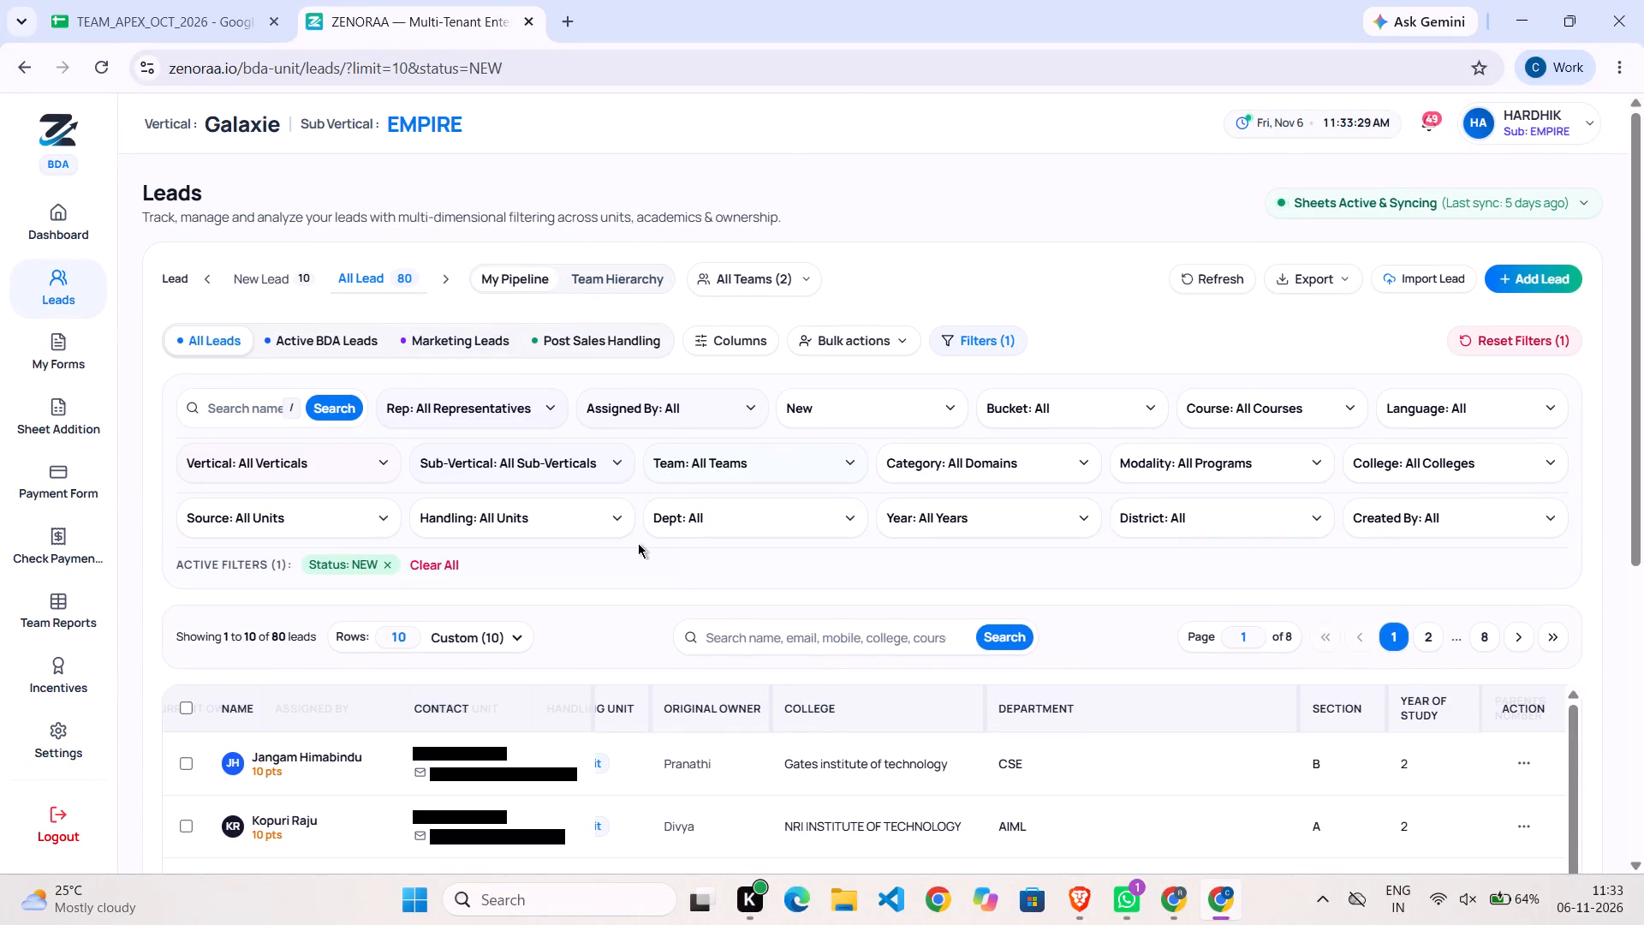
Set the number of rows shown per page in My Pipeline's New leads list to 15.
scroll(638, 543, down, 3)
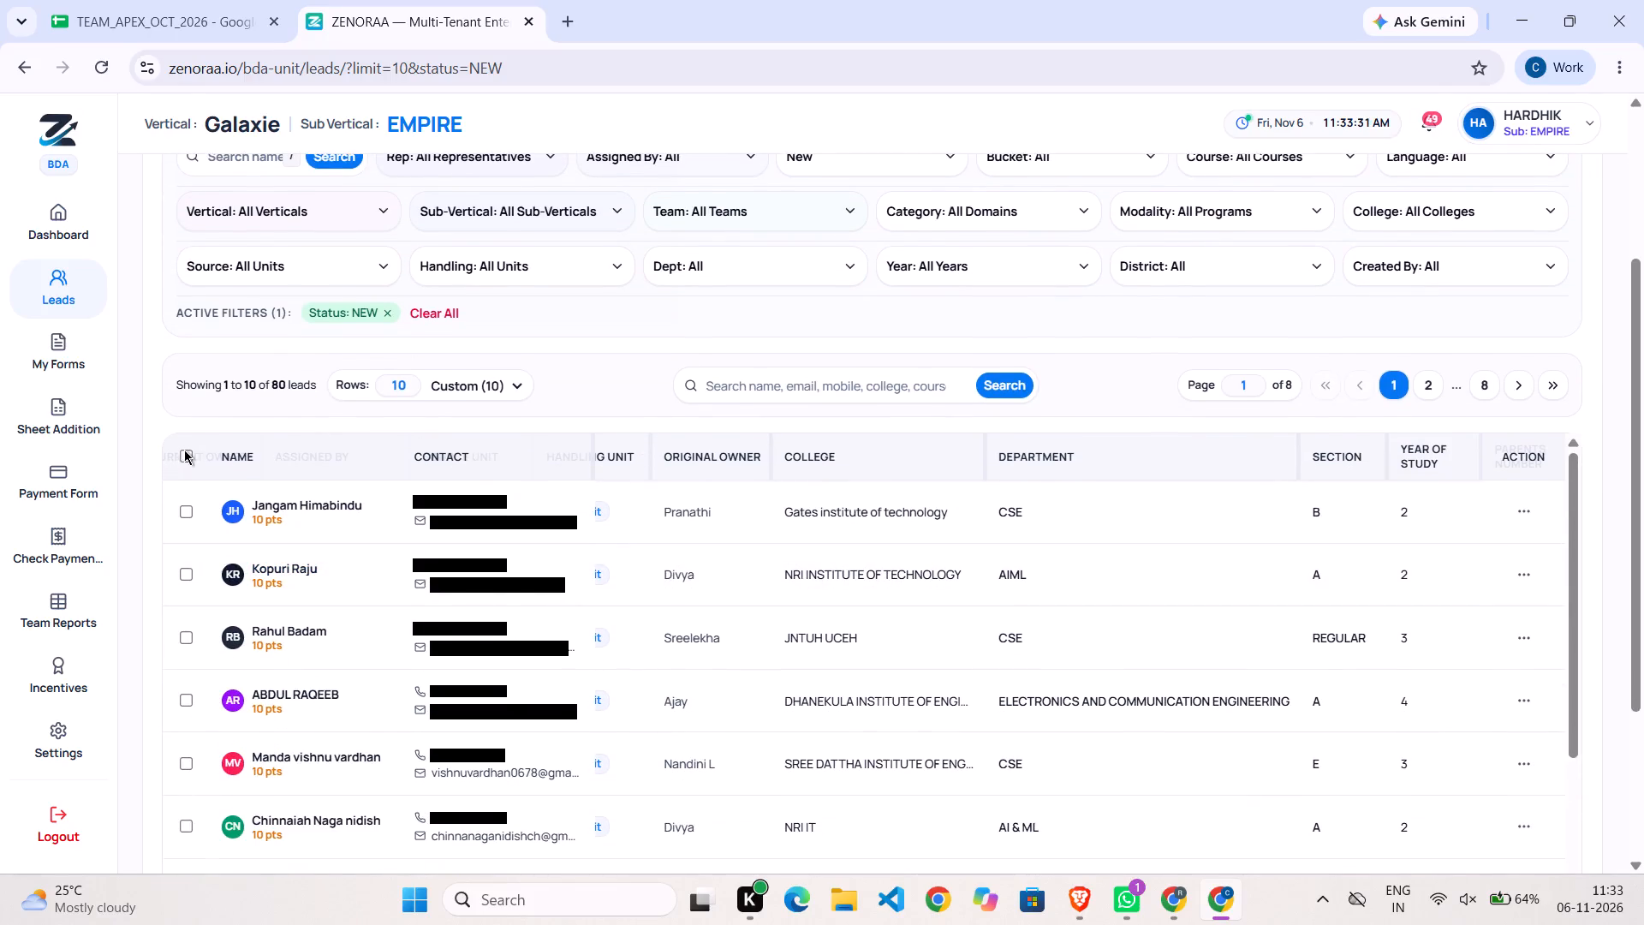
click(407, 382)
key(BackSpace)
key(BackSpace)
text(15)
key(Return)
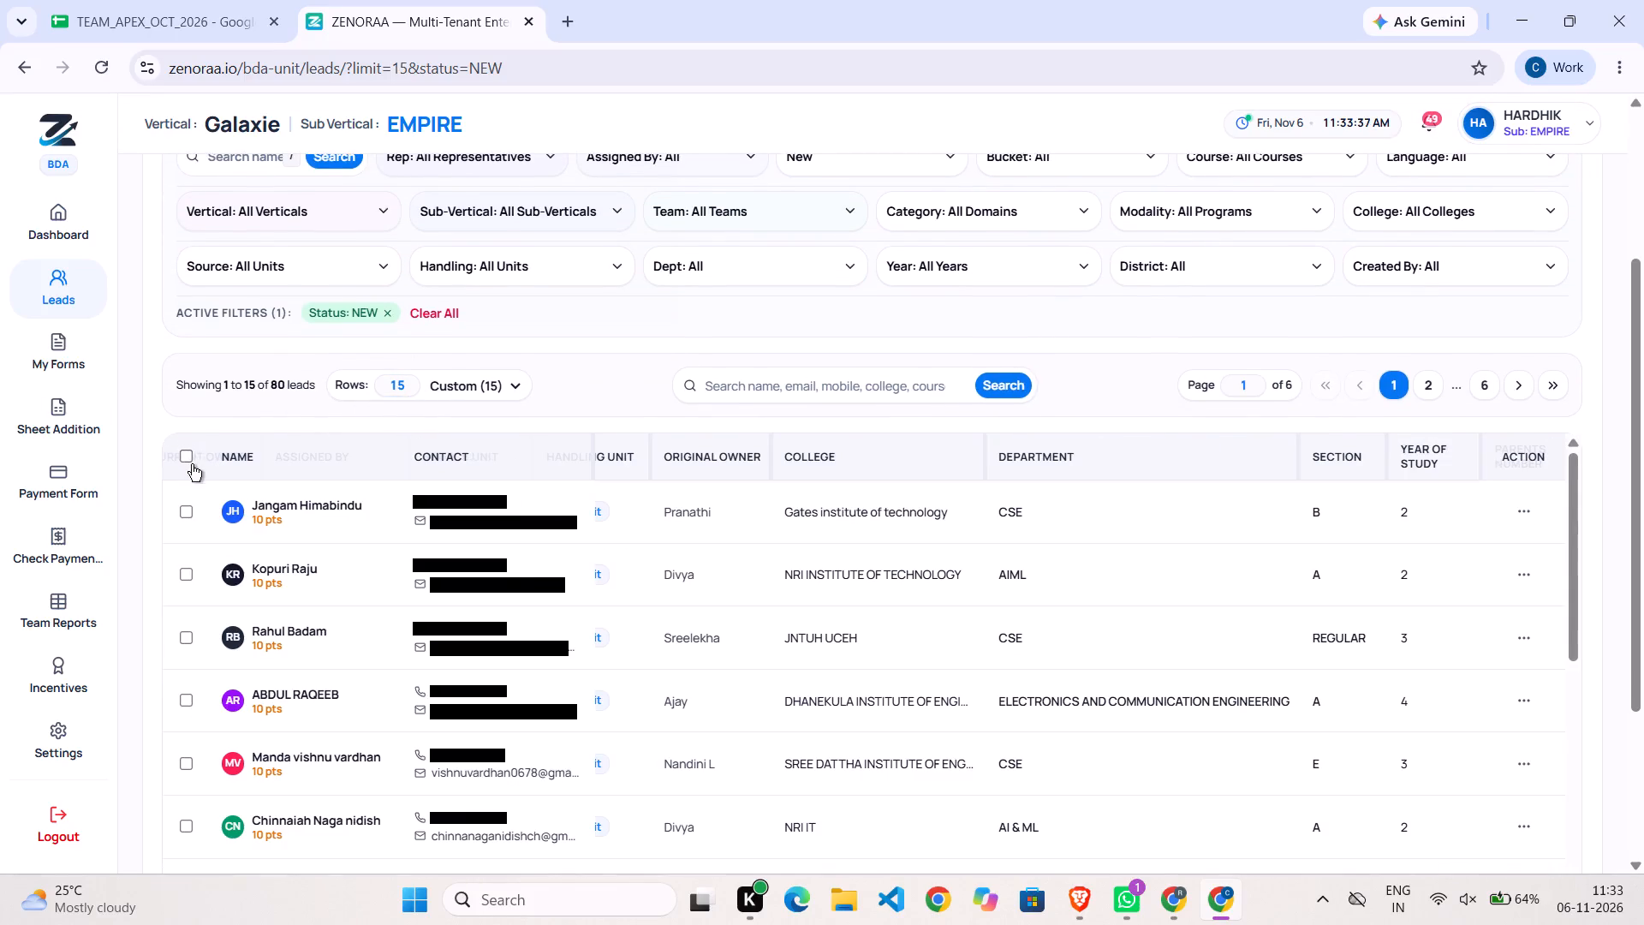
Select all 15 New leads on the first page and assign them to keerthi, a BDA of team ALVORA.
click(186, 457)
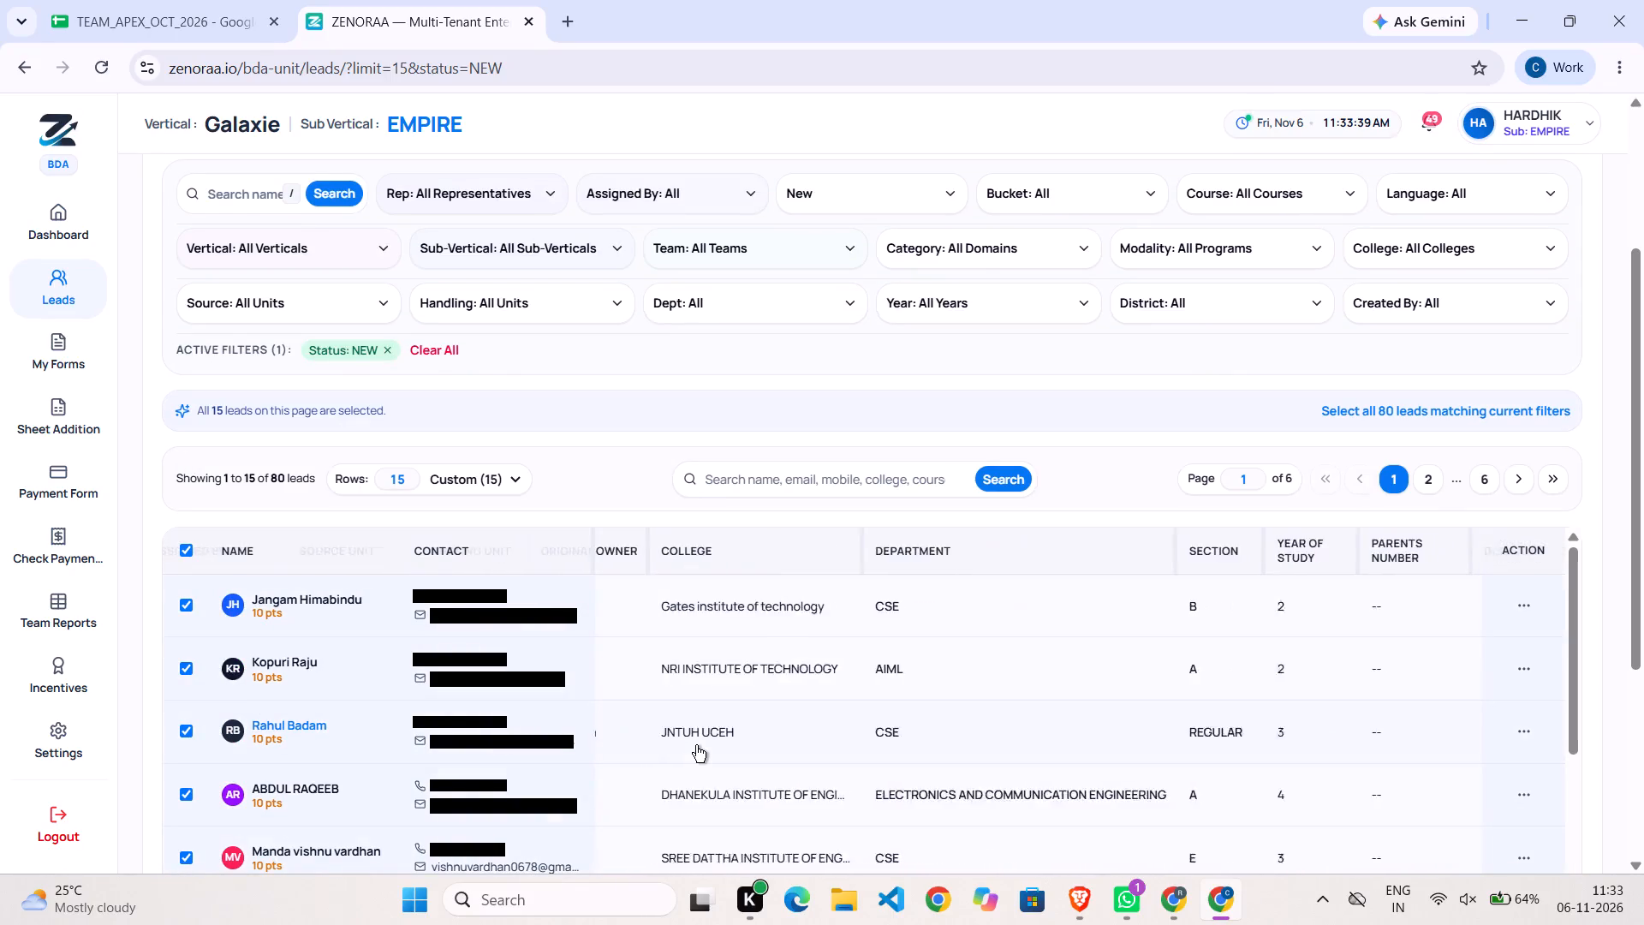
scroll(696, 745, down, 7)
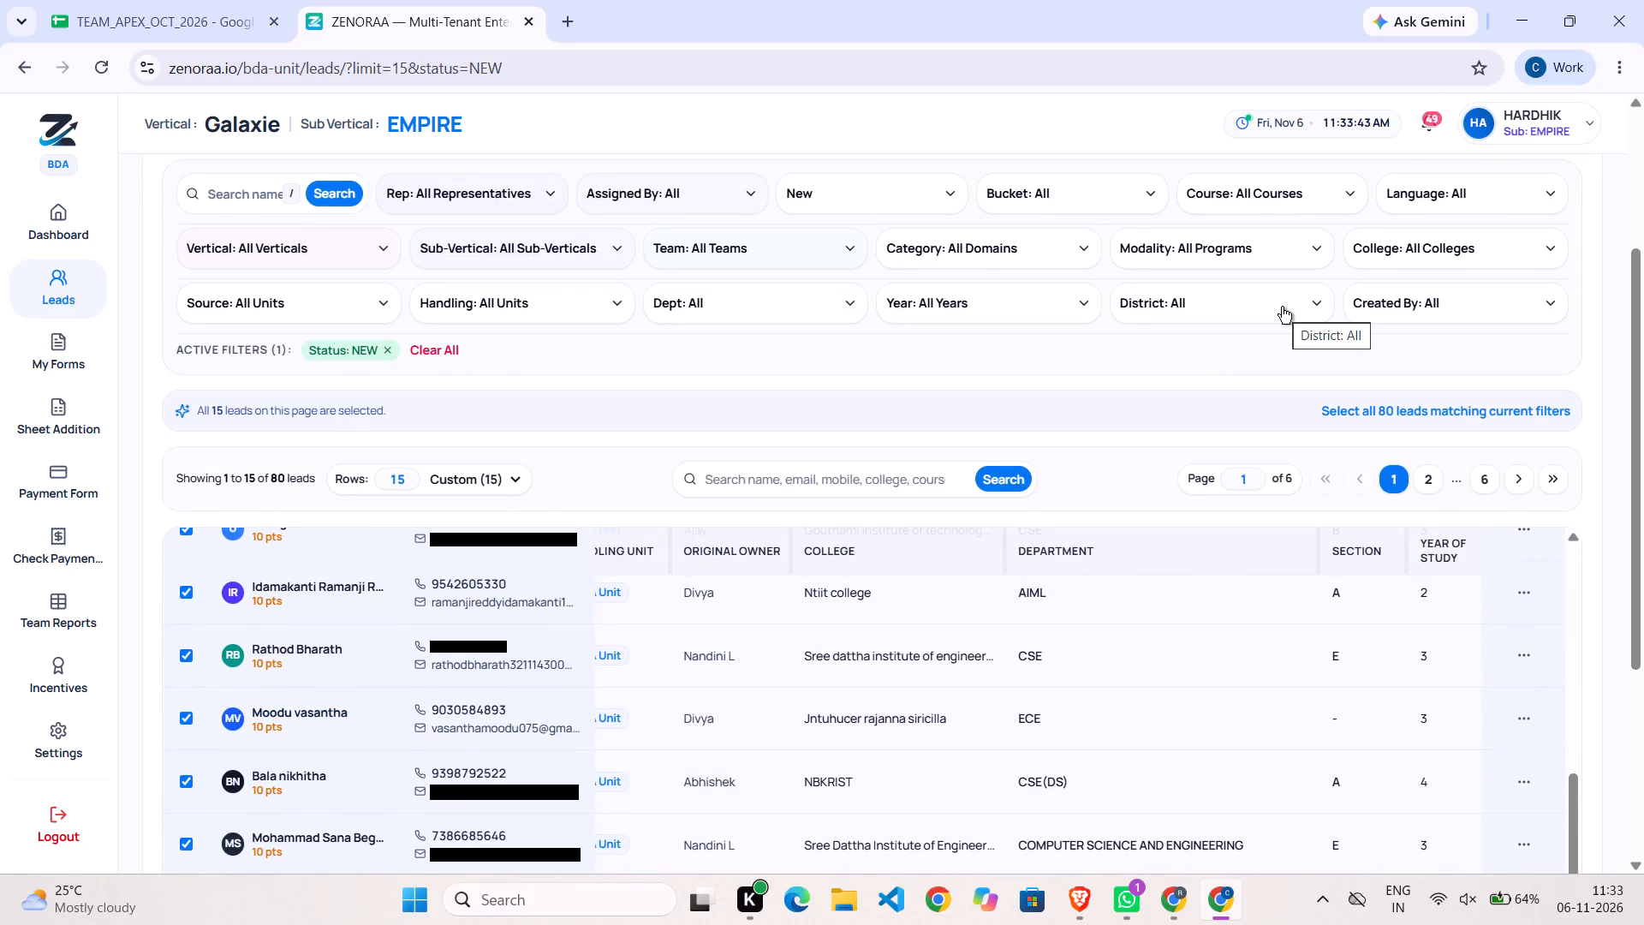
scroll(1282, 307, up, 4)
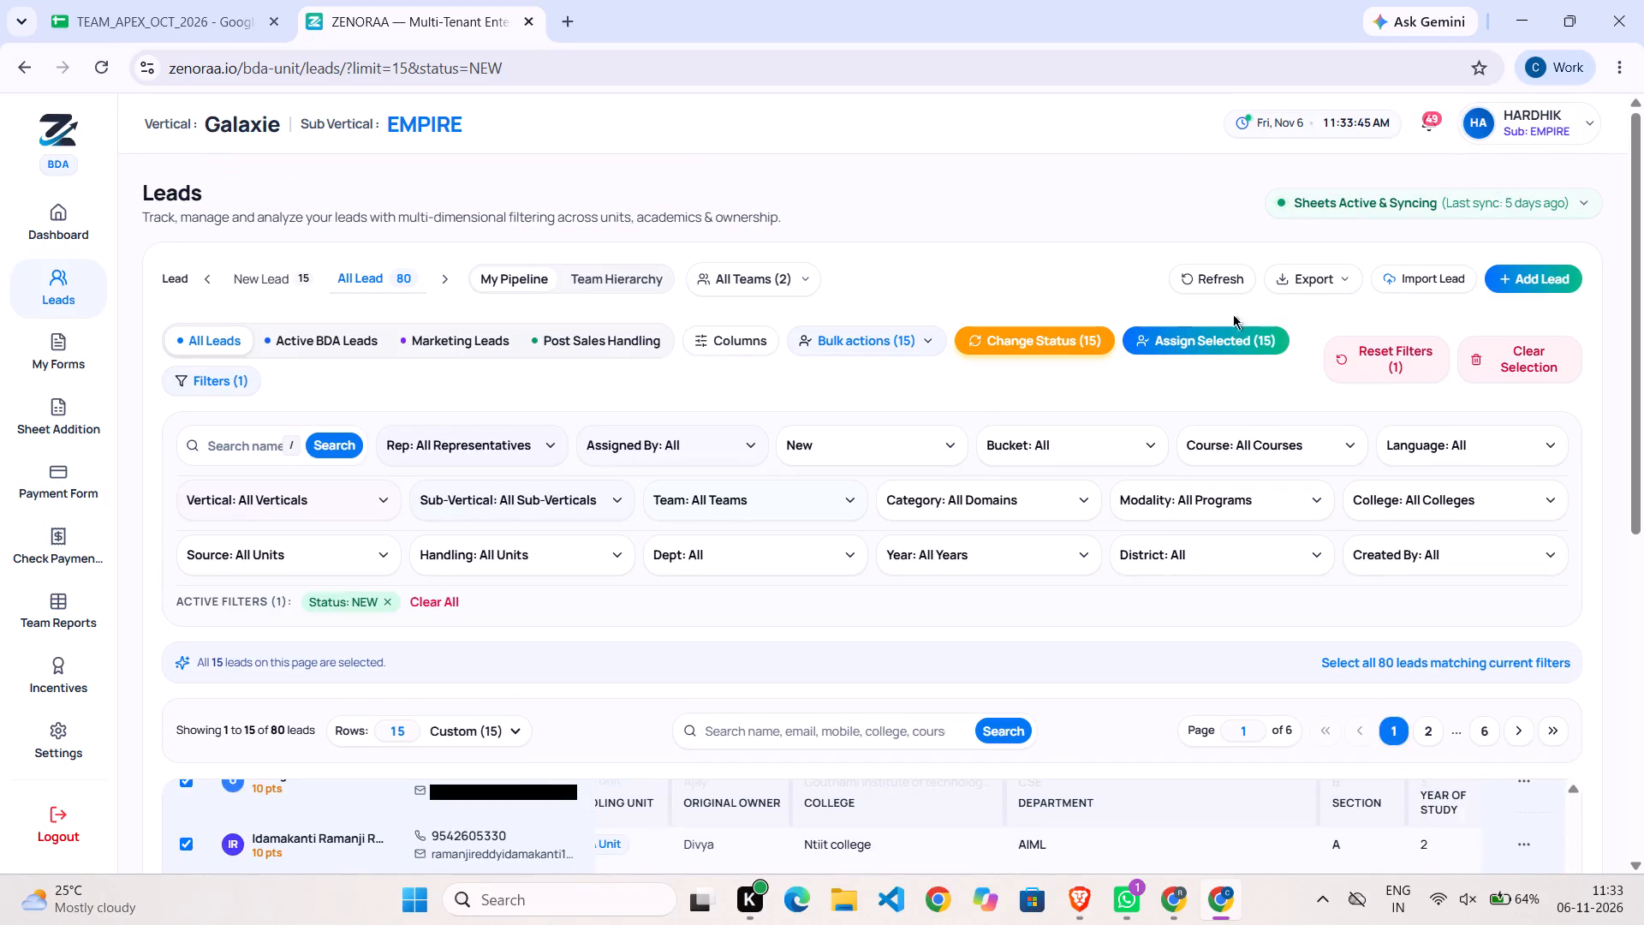
click(1226, 337)
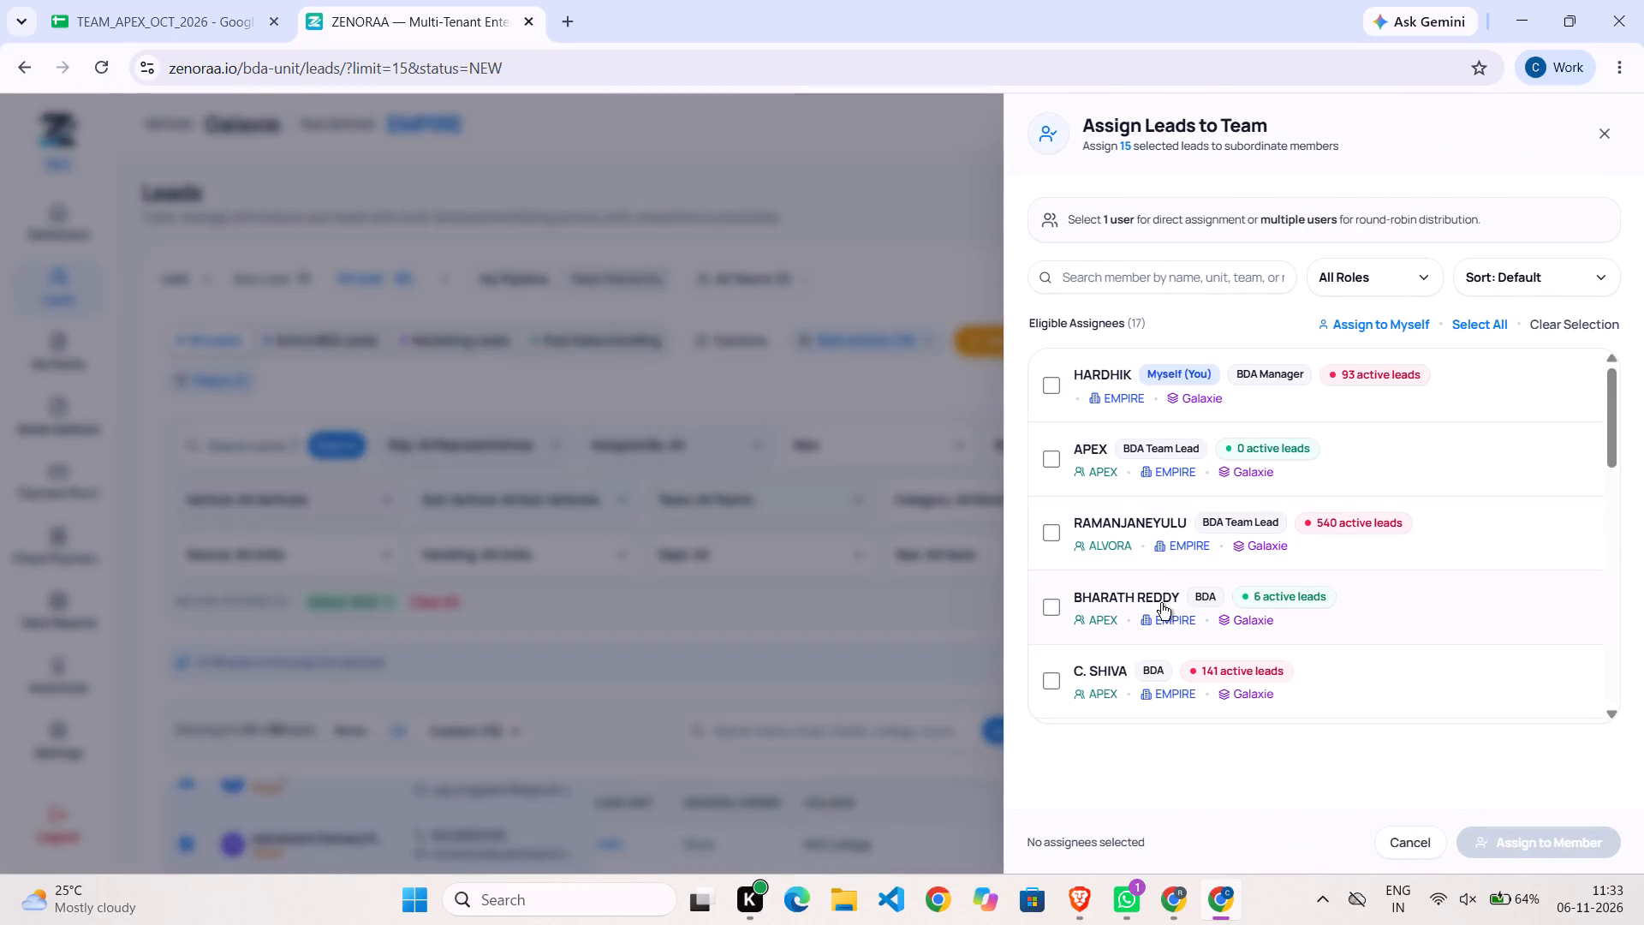
scroll(1161, 603, down, 4)
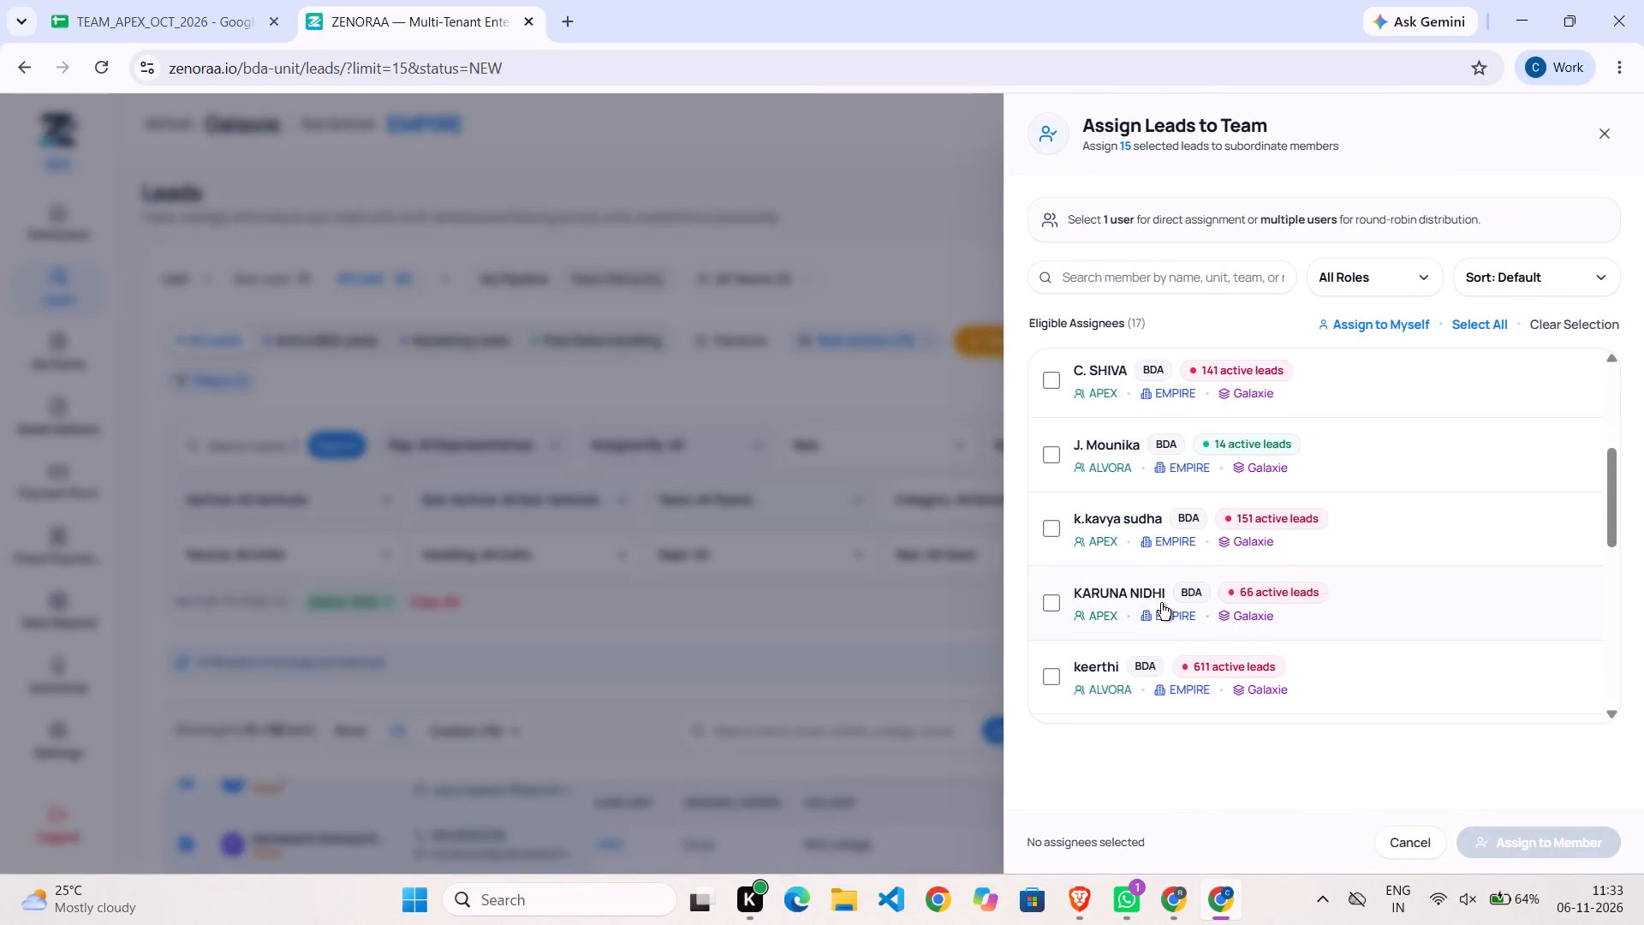
scroll(1161, 603, down, 1)
click(1161, 603)
click(1533, 841)
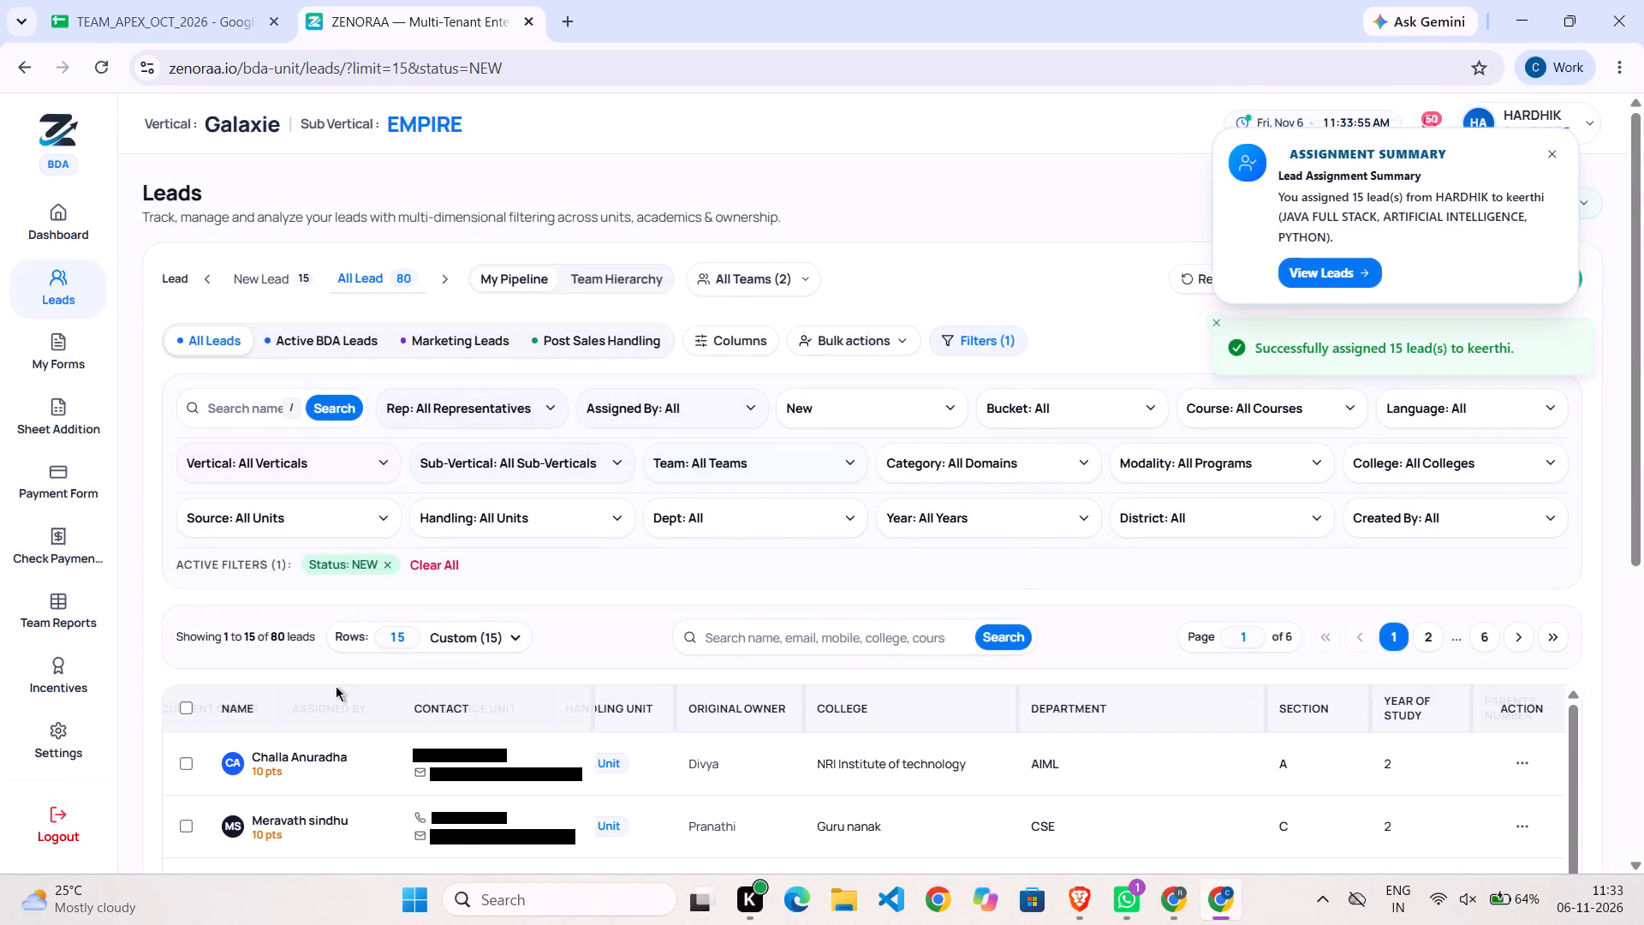
Select the next 15 New leads on the page and assign them to Sreeram, a BDA of team ALVORA.
click(178, 706)
click(179, 706)
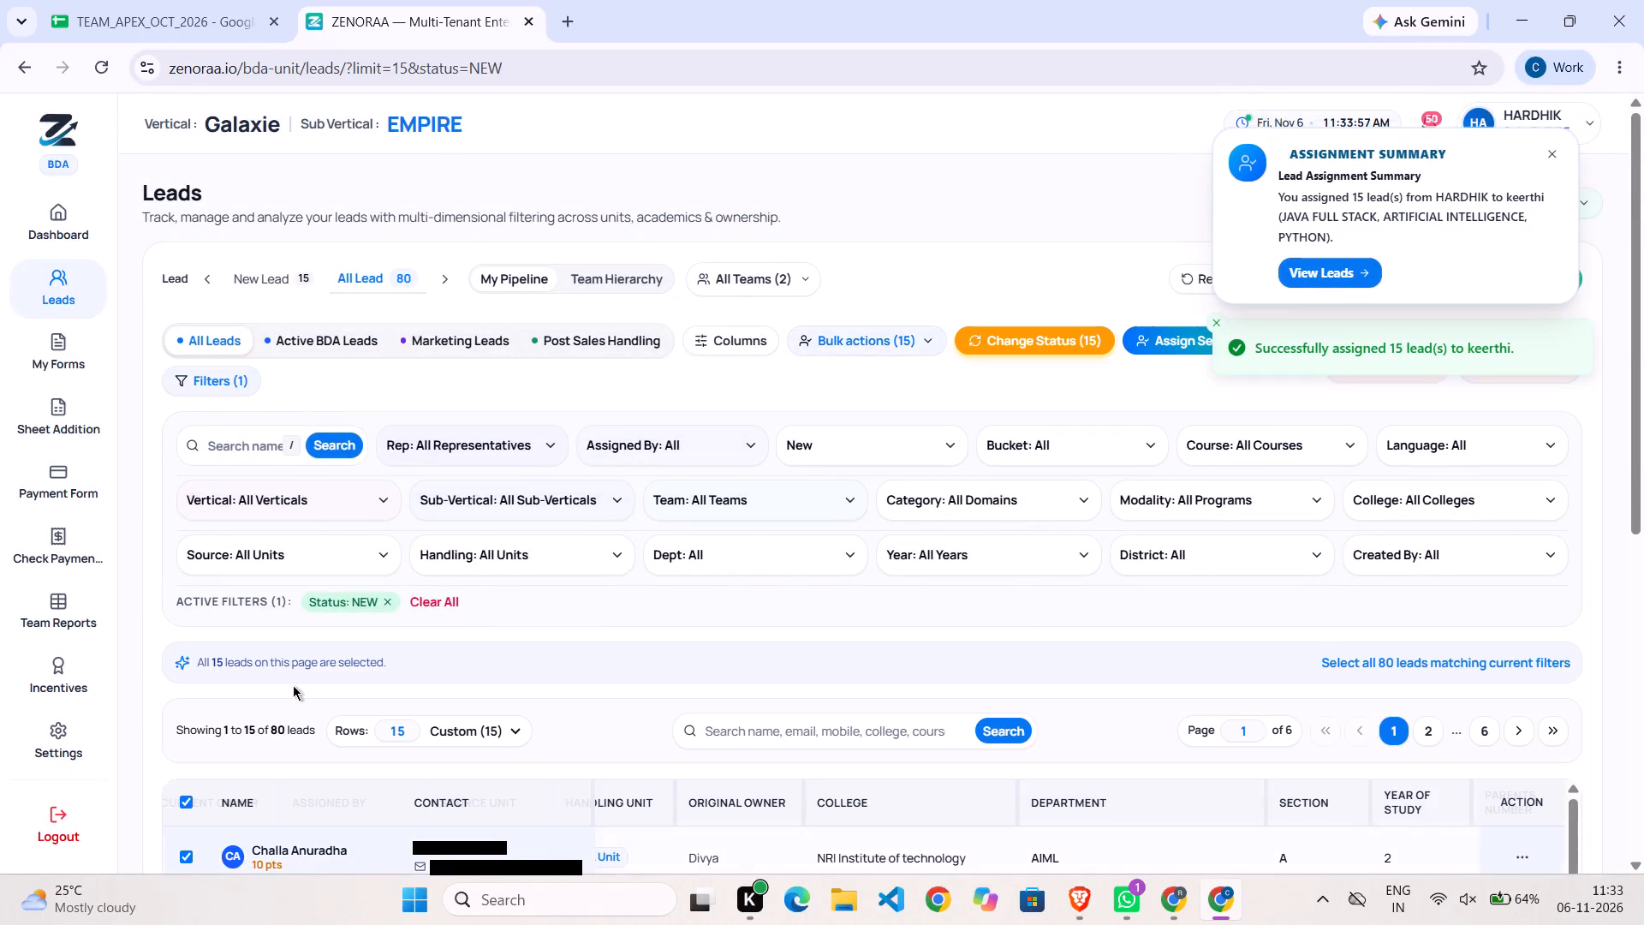
click(1170, 337)
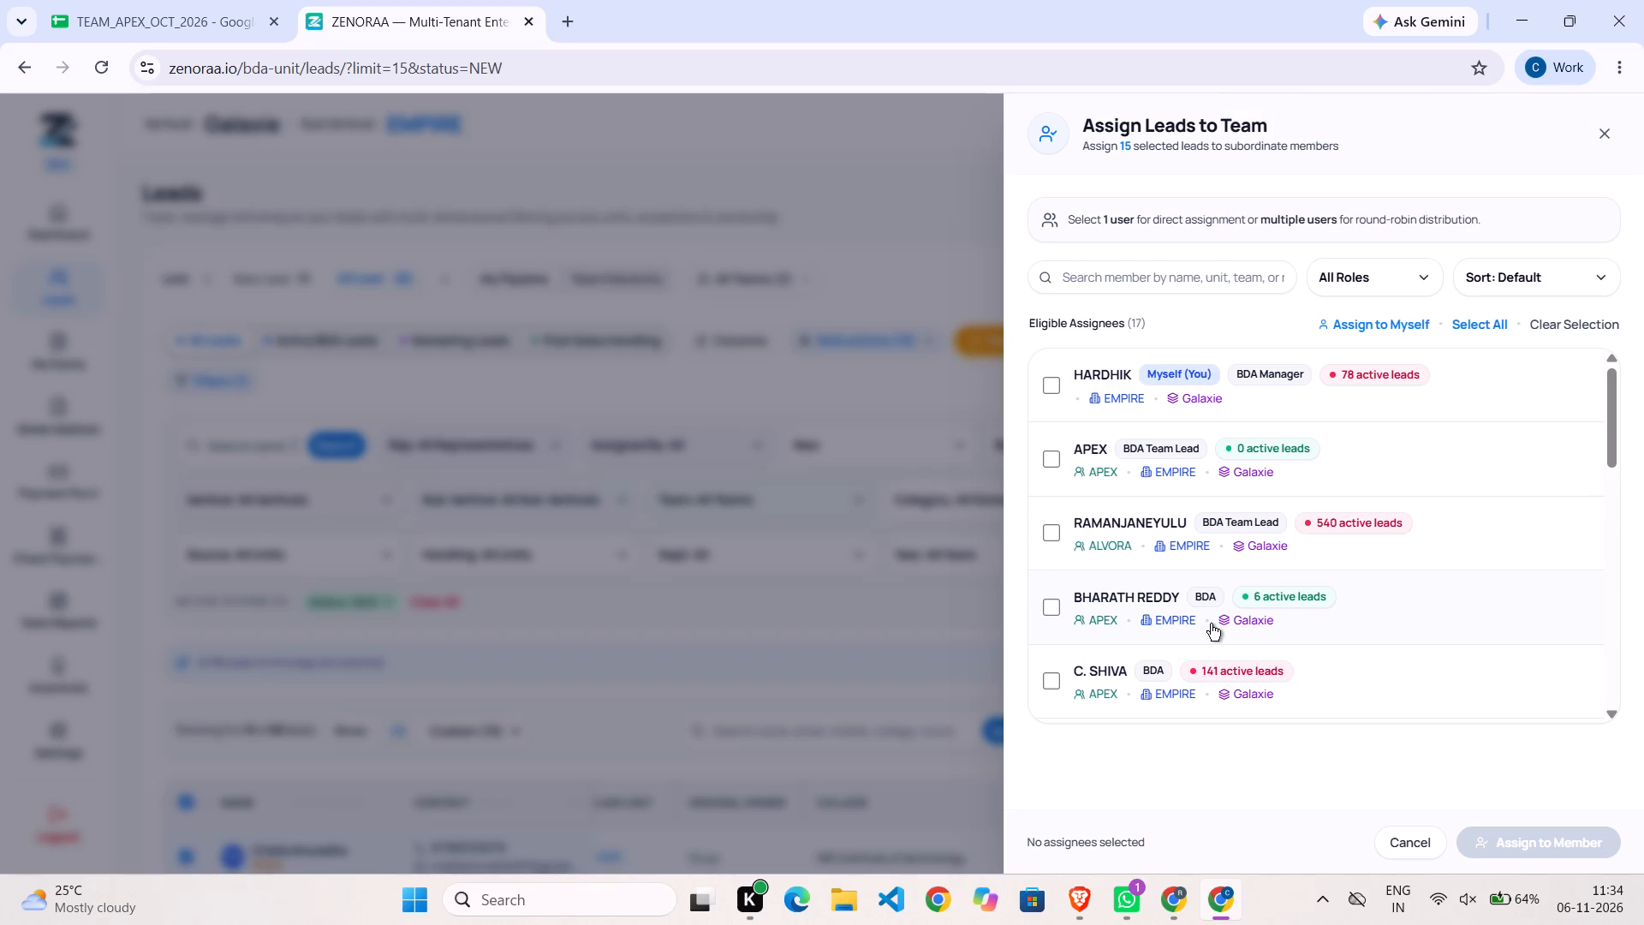
scroll(1211, 624, down, 5)
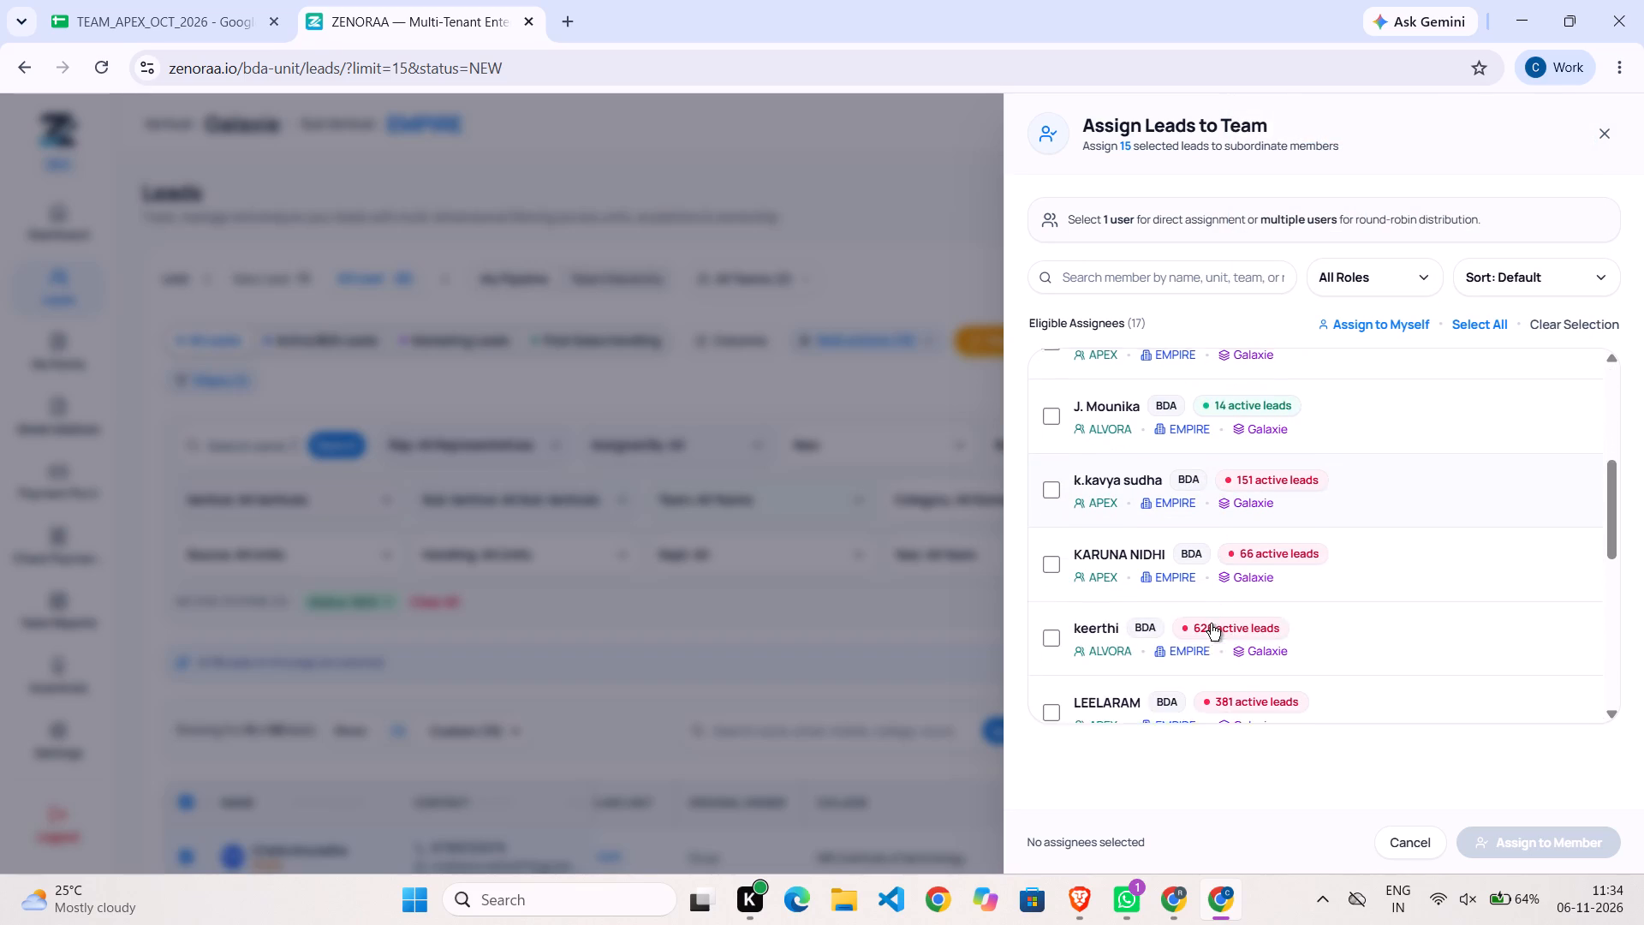
scroll(1211, 624, down, 5)
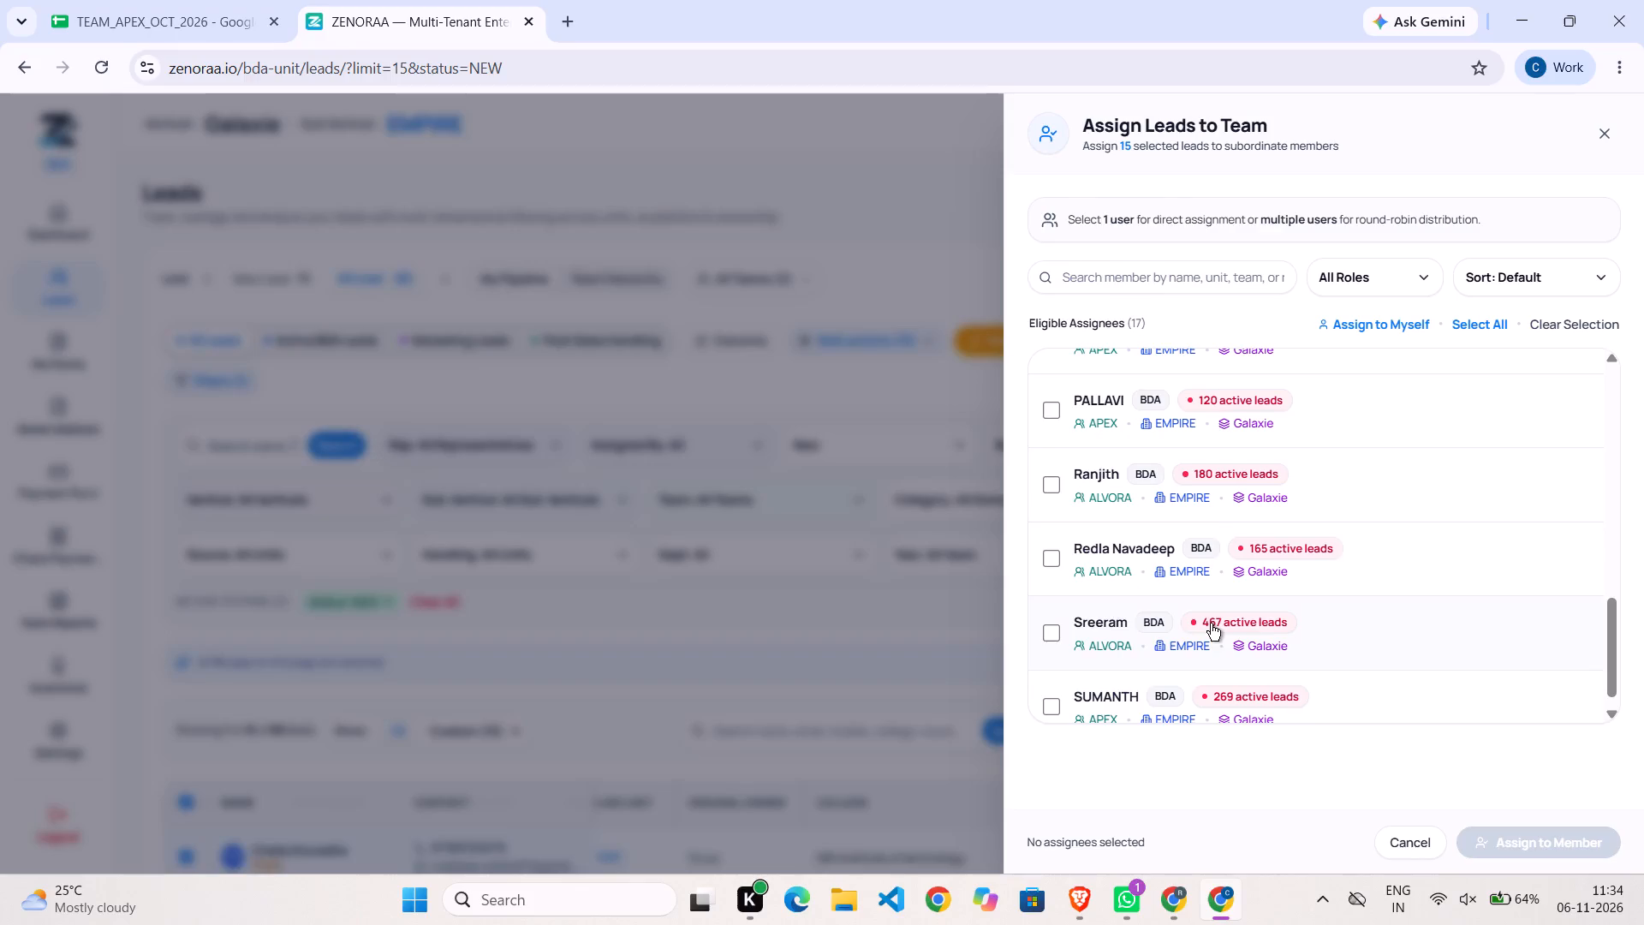
click(1211, 624)
click(1498, 840)
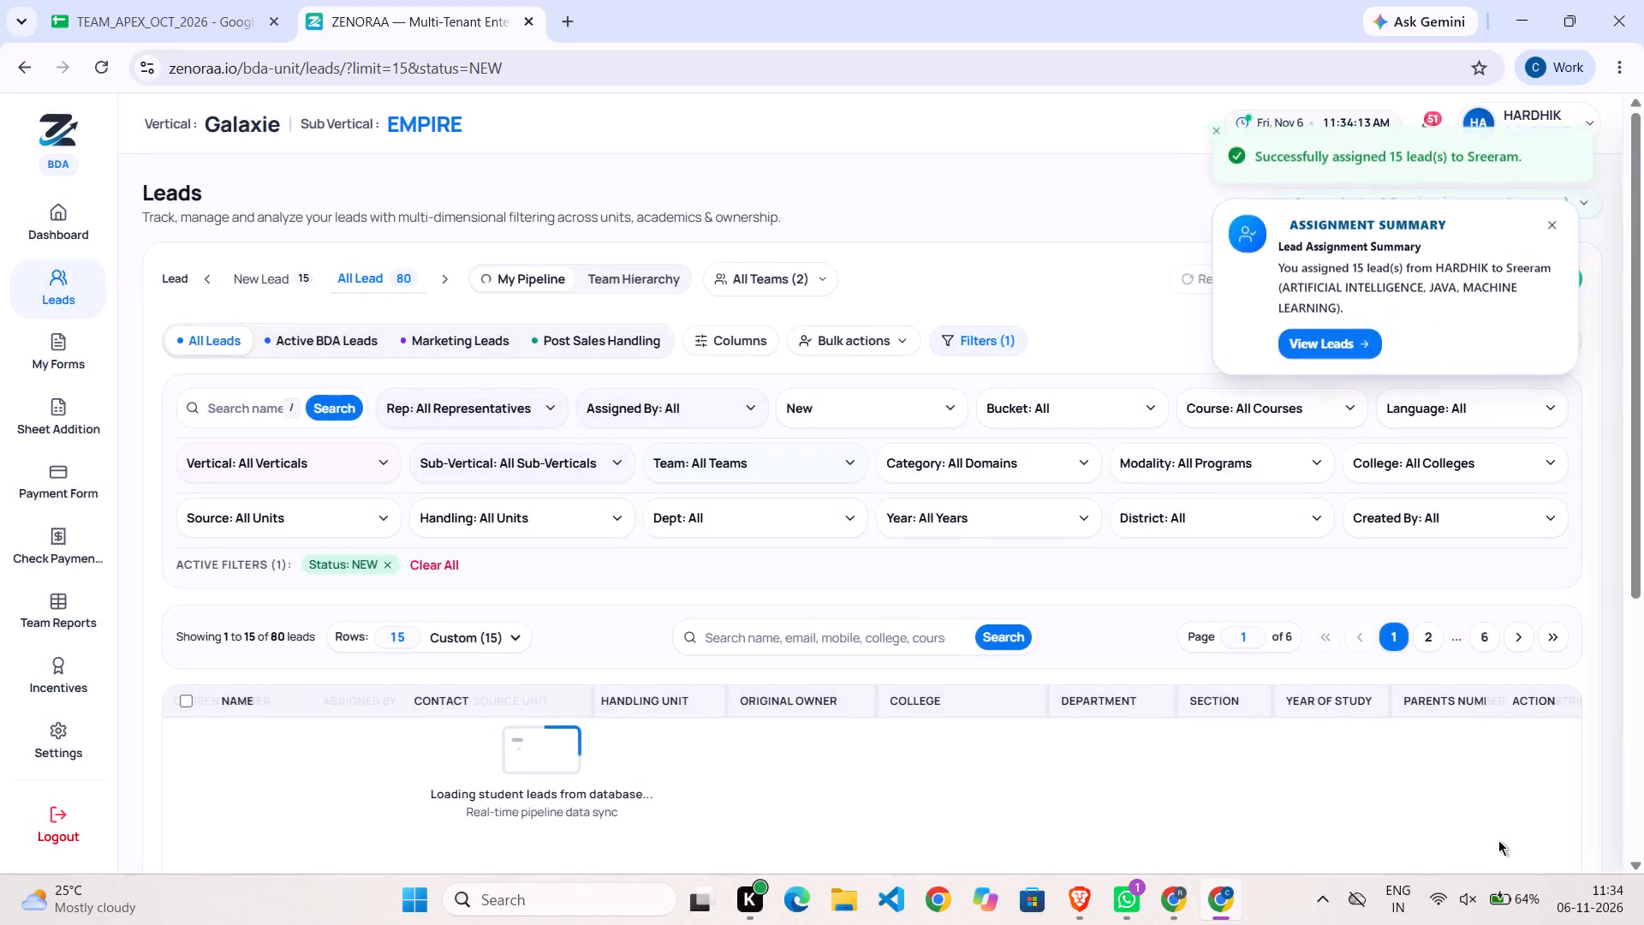
Select the following 15 New leads on the page and assign them to Ranjith, a BDA of team ALVORA.
click(190, 713)
click(1139, 338)
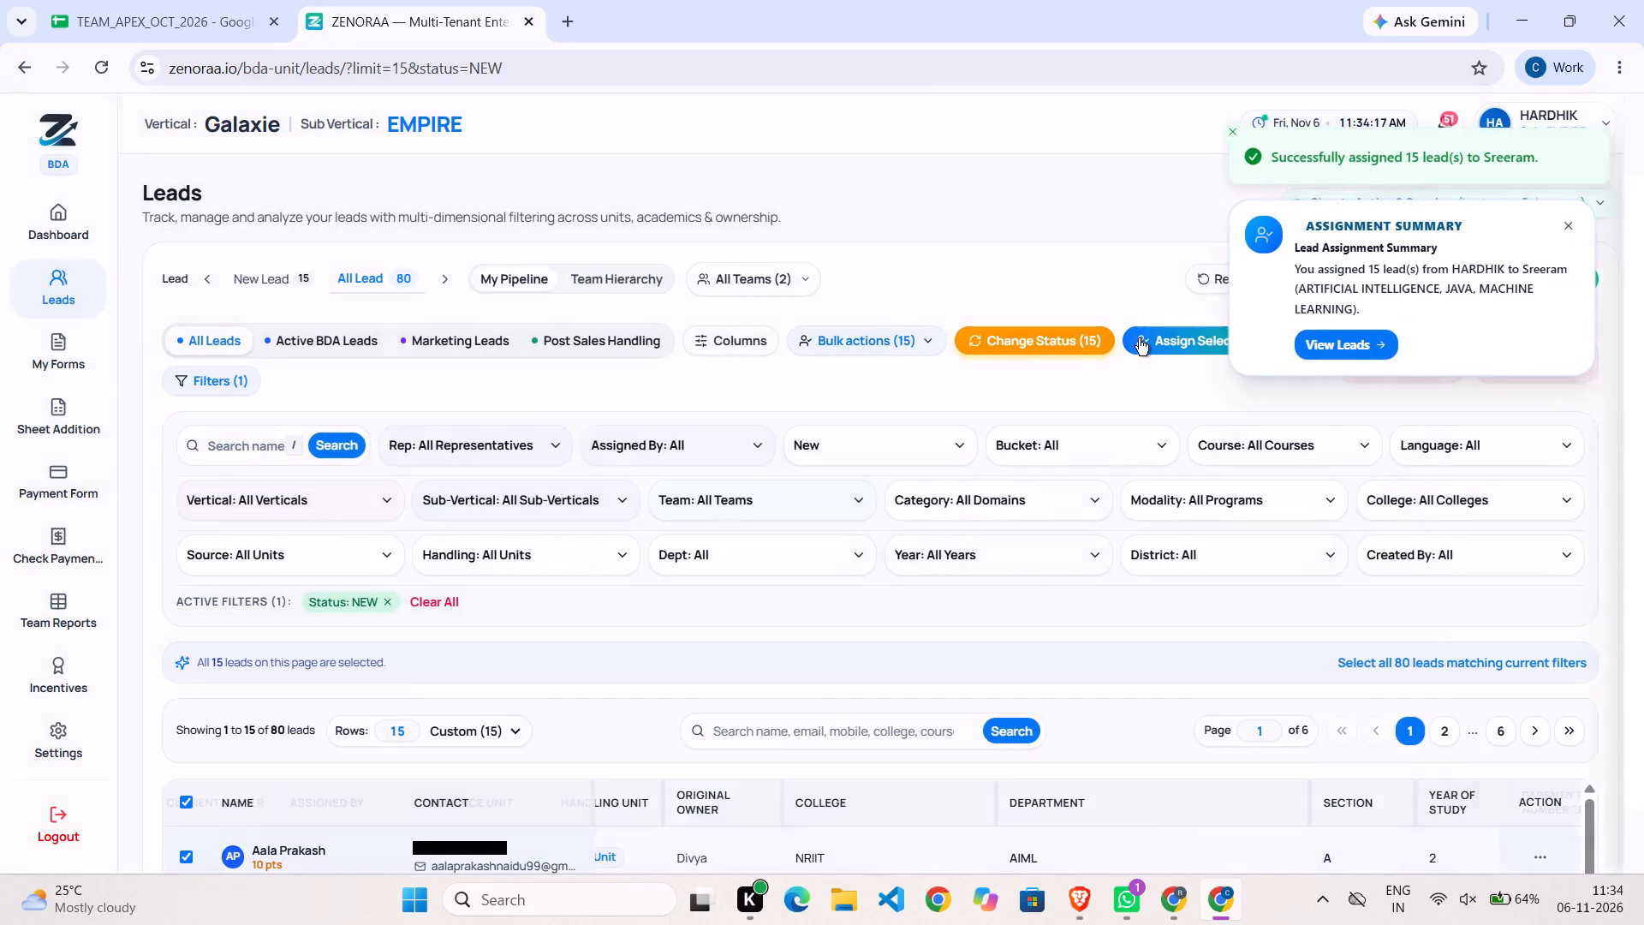
scroll(1135, 522, down, 6)
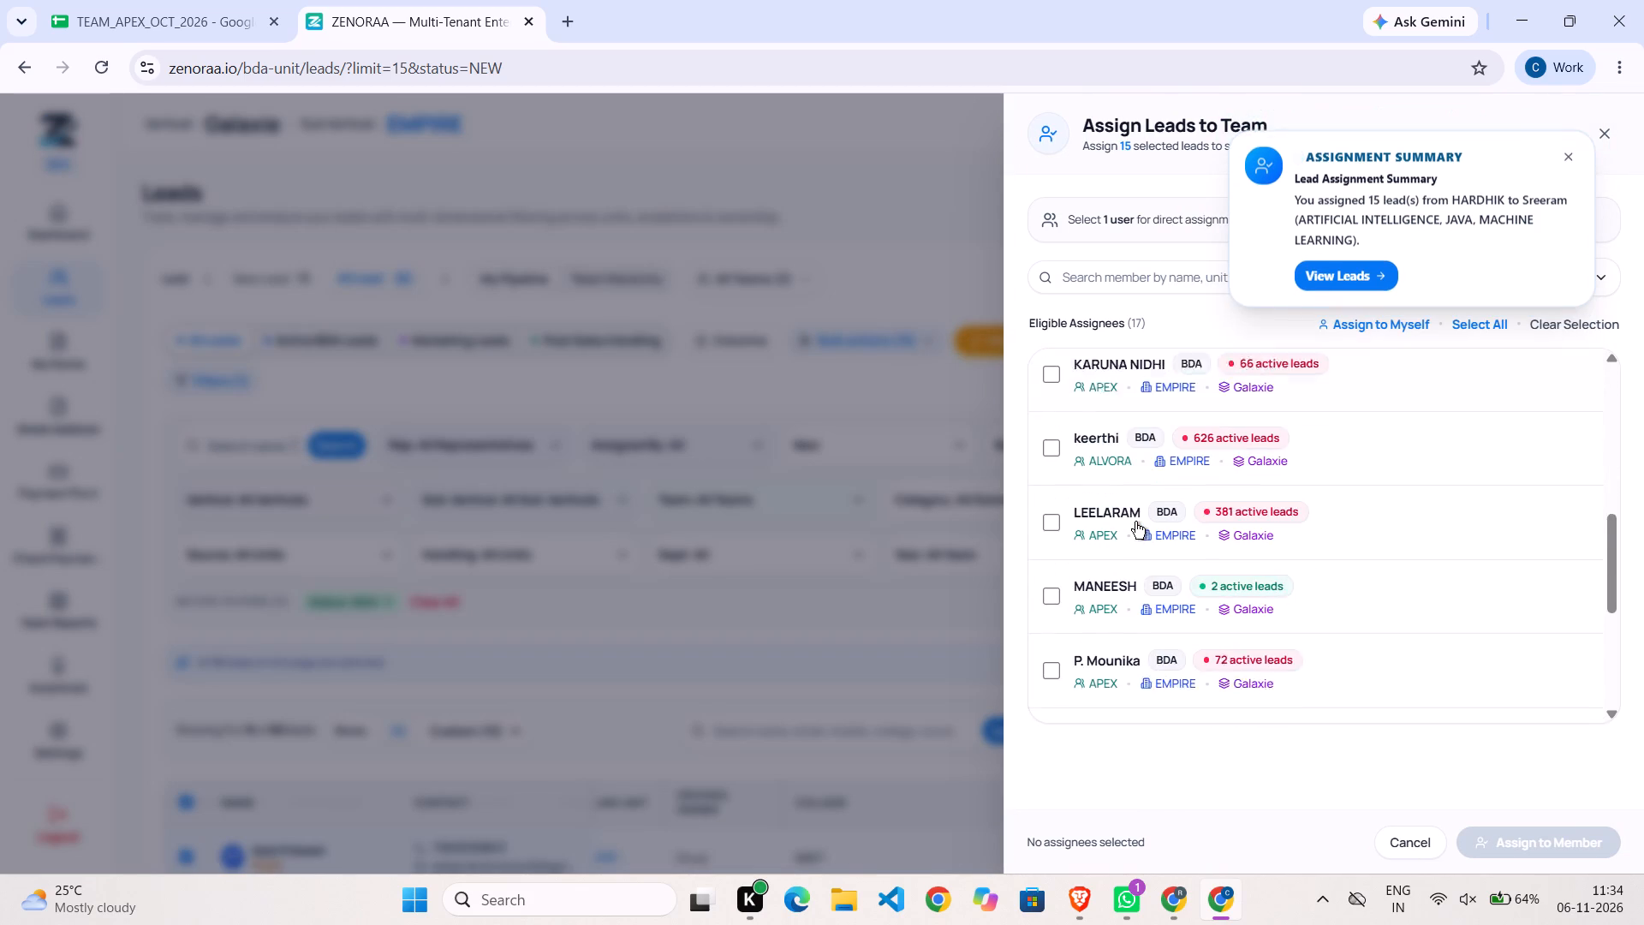
scroll(1135, 522, down, 3)
scroll(1121, 677, down, 2)
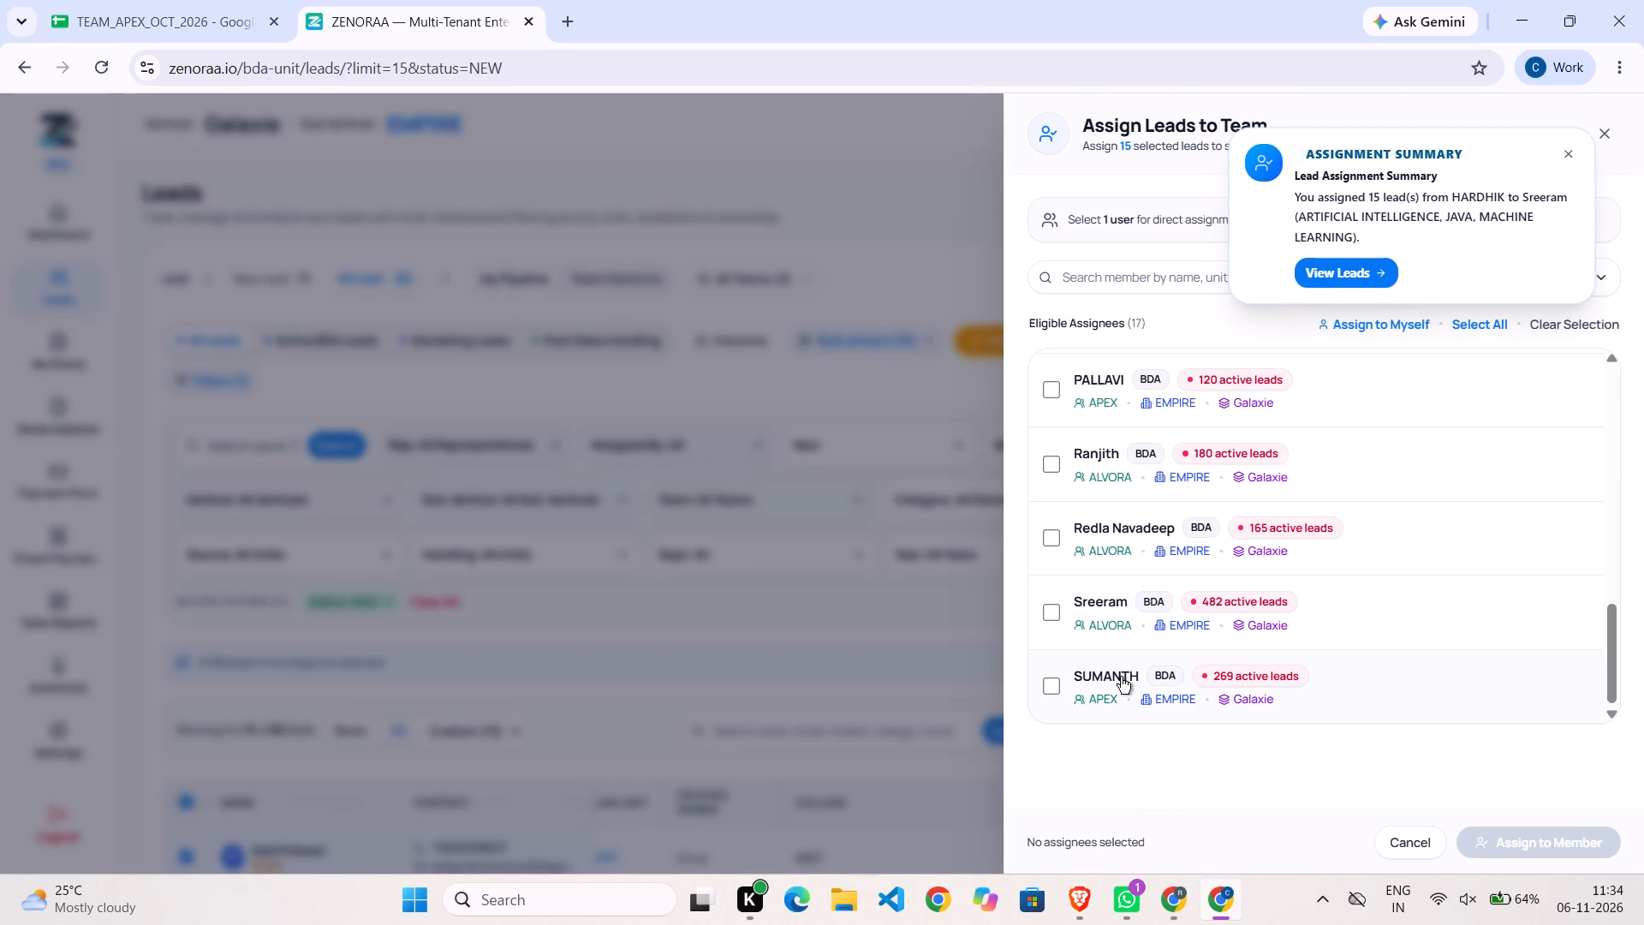
scroll(1121, 677, up, 5)
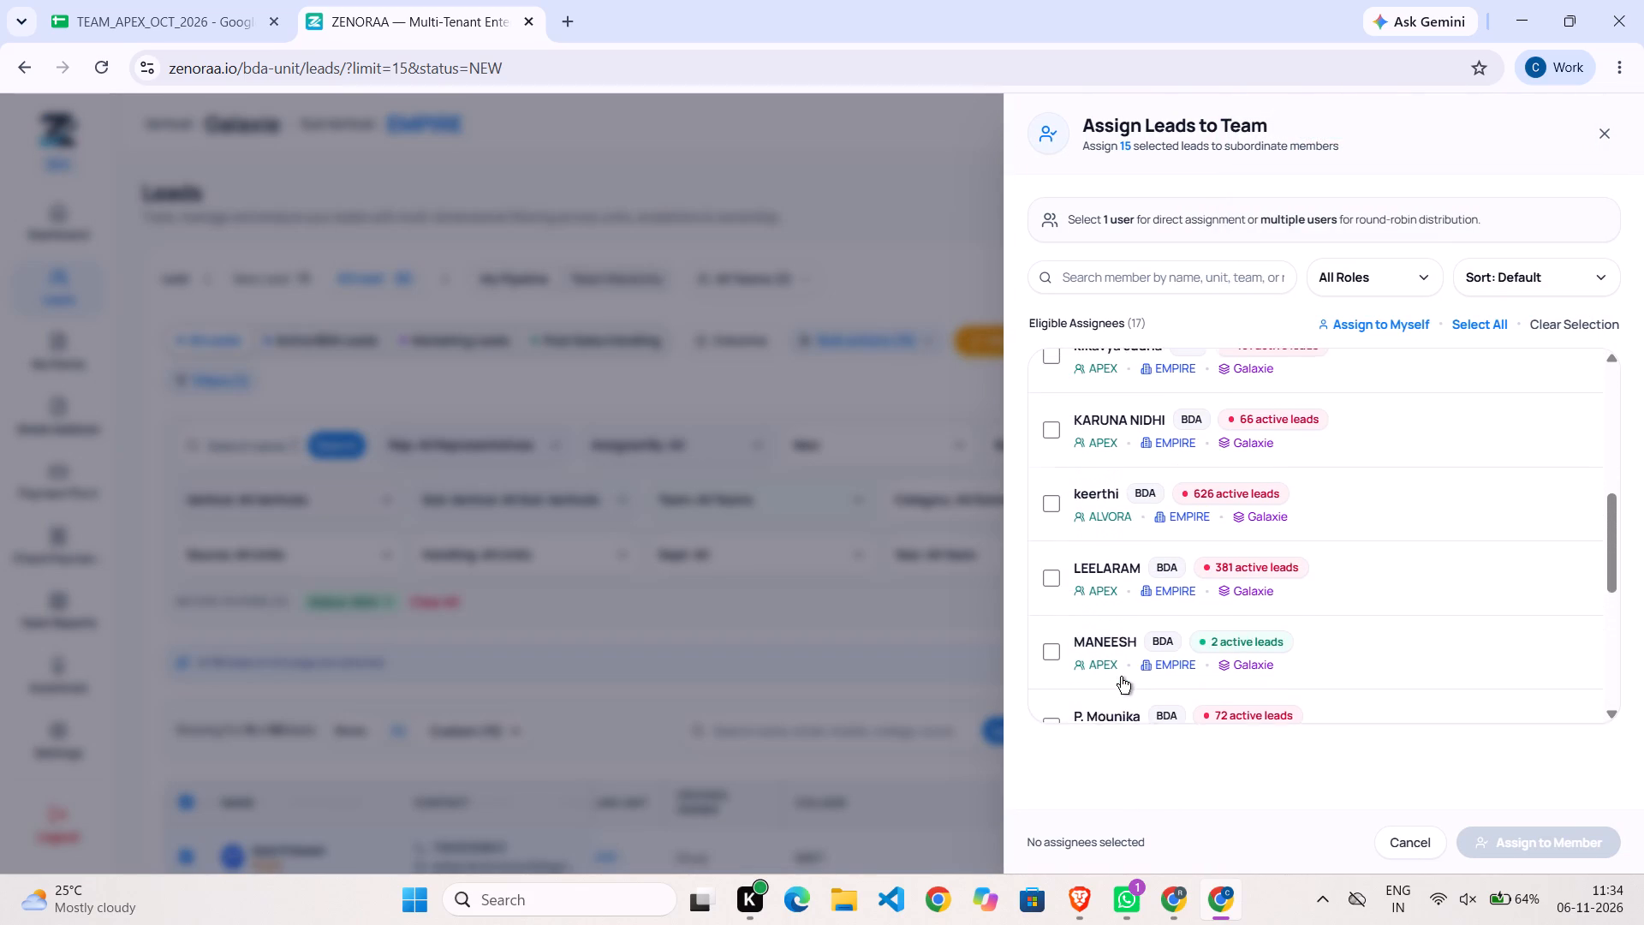
scroll(1121, 677, up, 6)
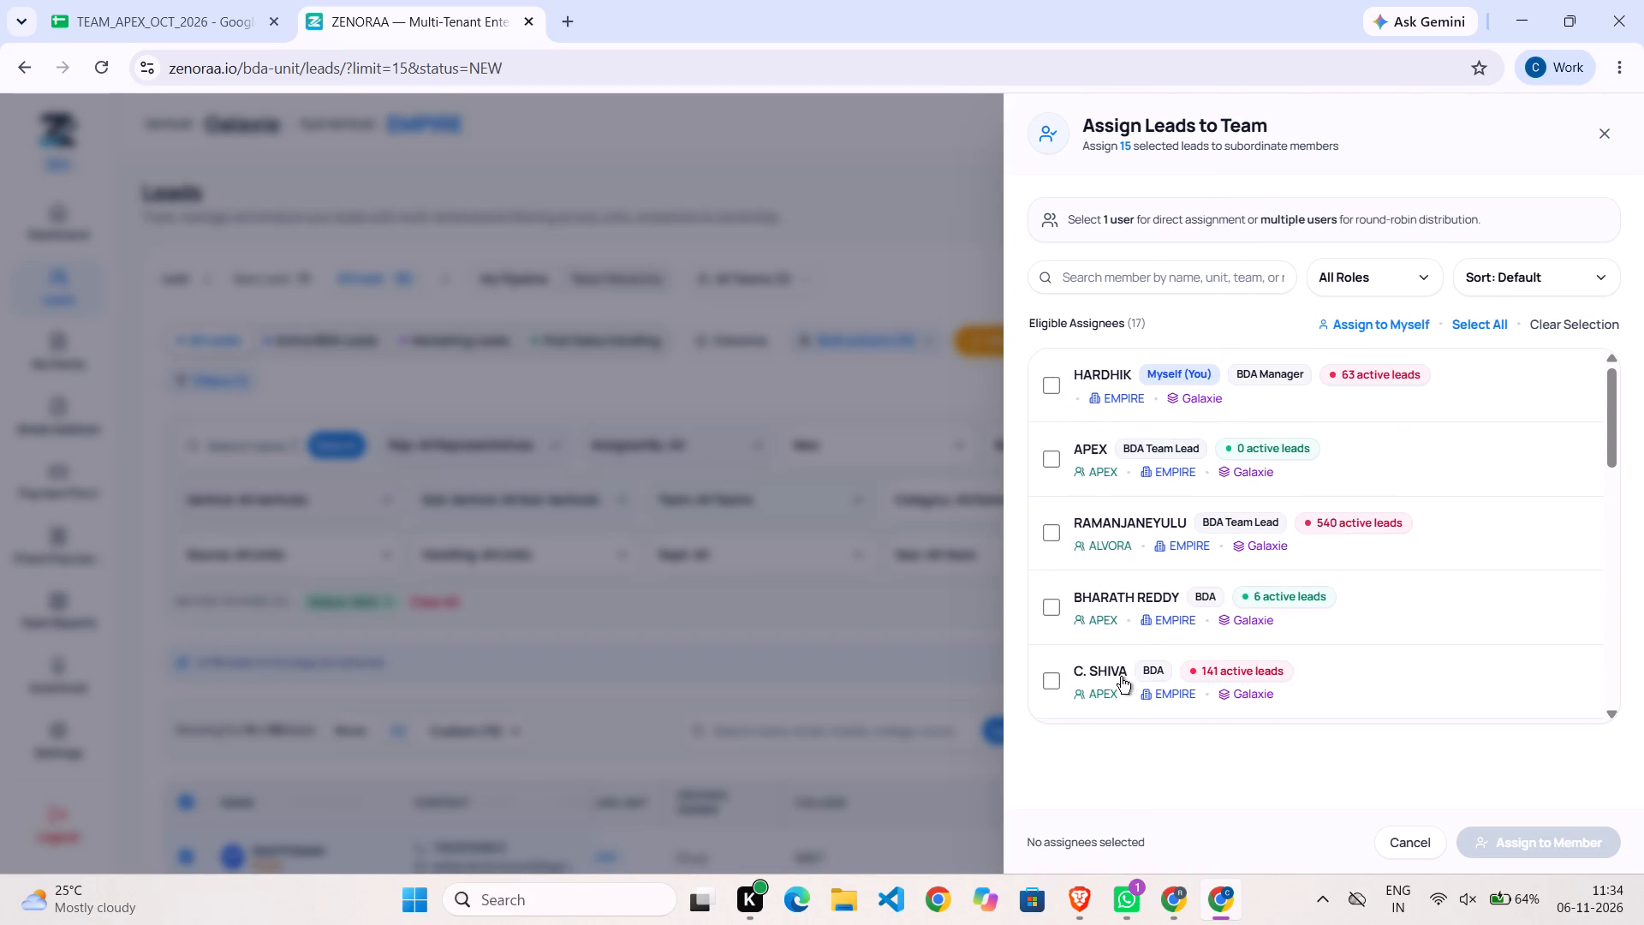
scroll(1163, 548, up, 1)
scroll(1163, 548, down, 3)
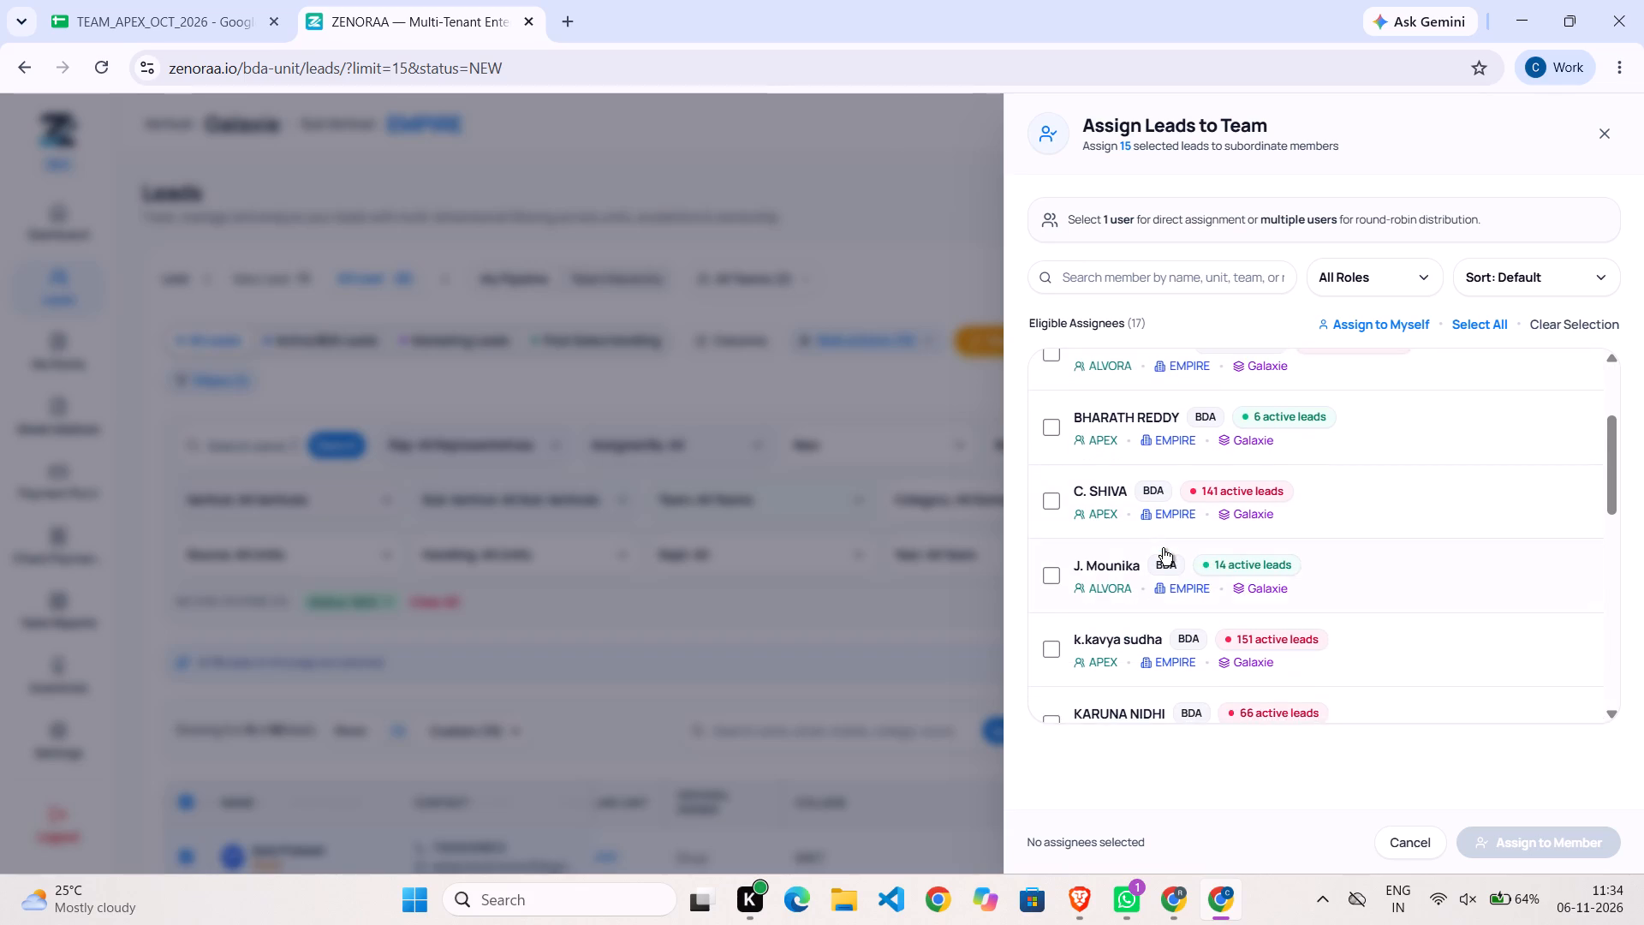
scroll(1163, 548, down, 4)
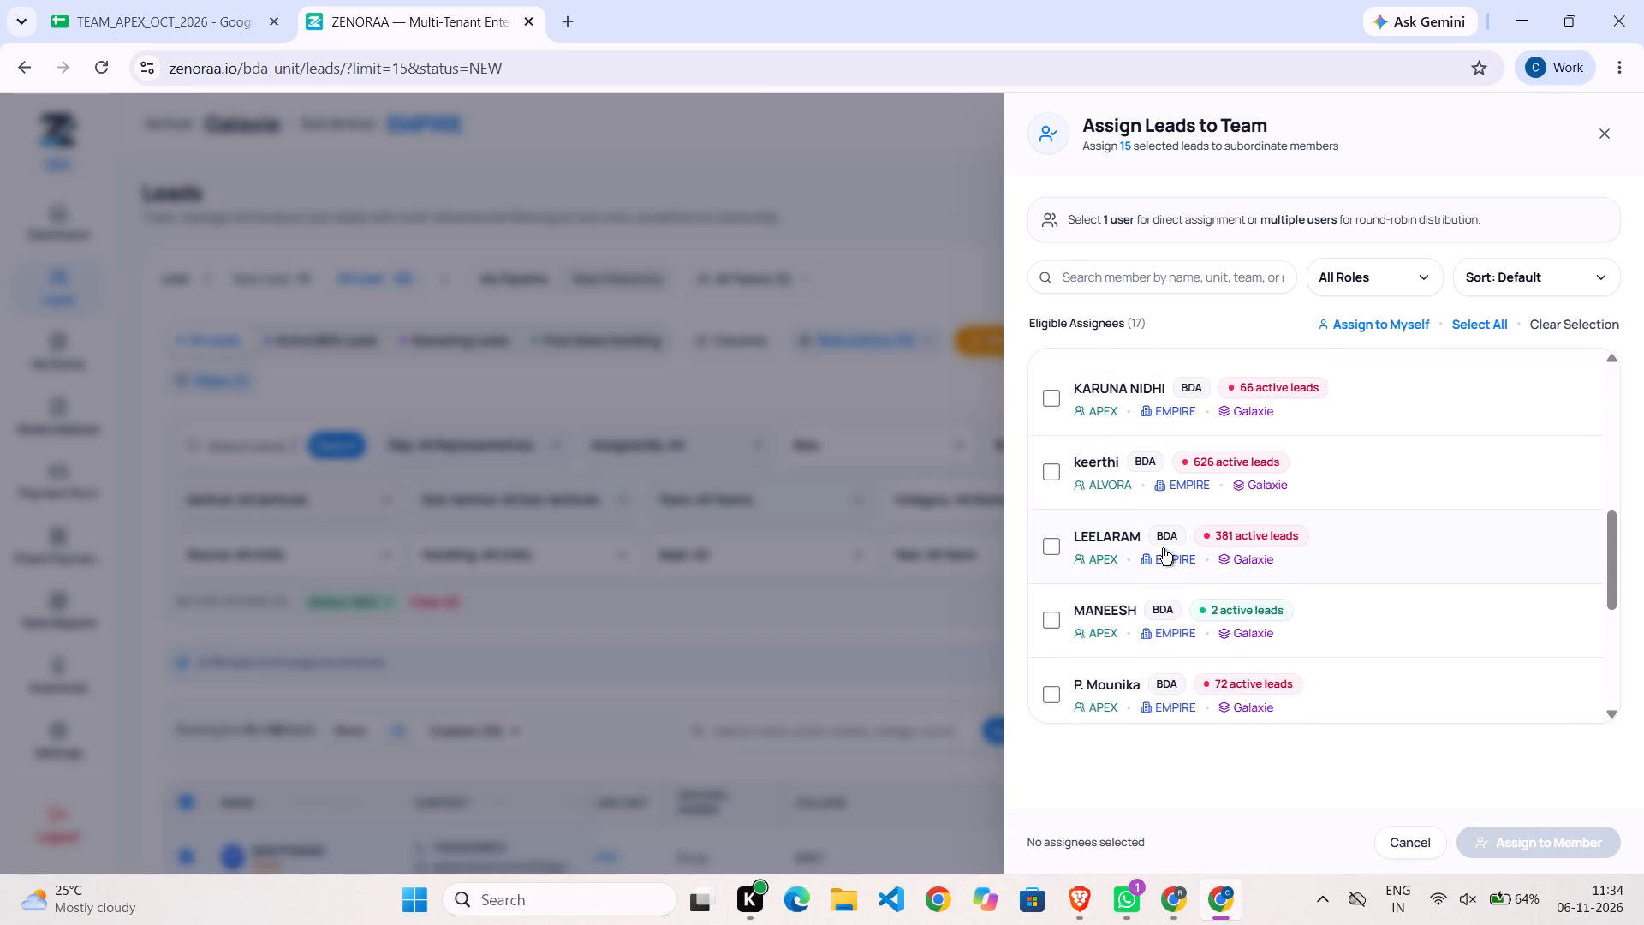
scroll(1163, 548, down, 3)
click(1129, 650)
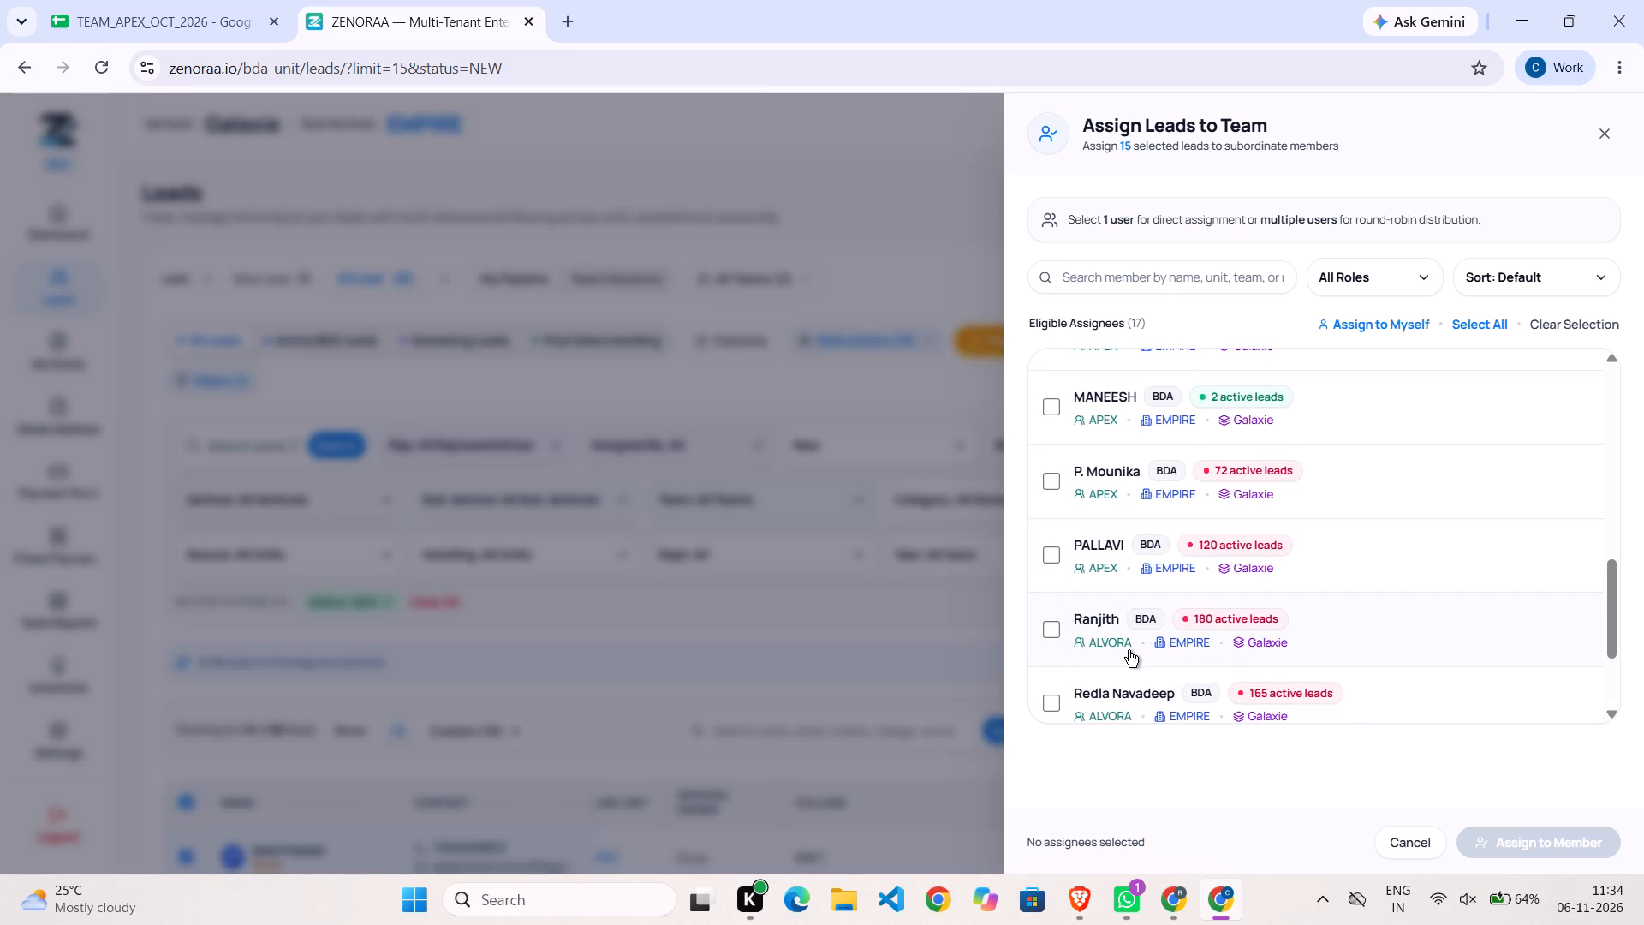
click(1546, 848)
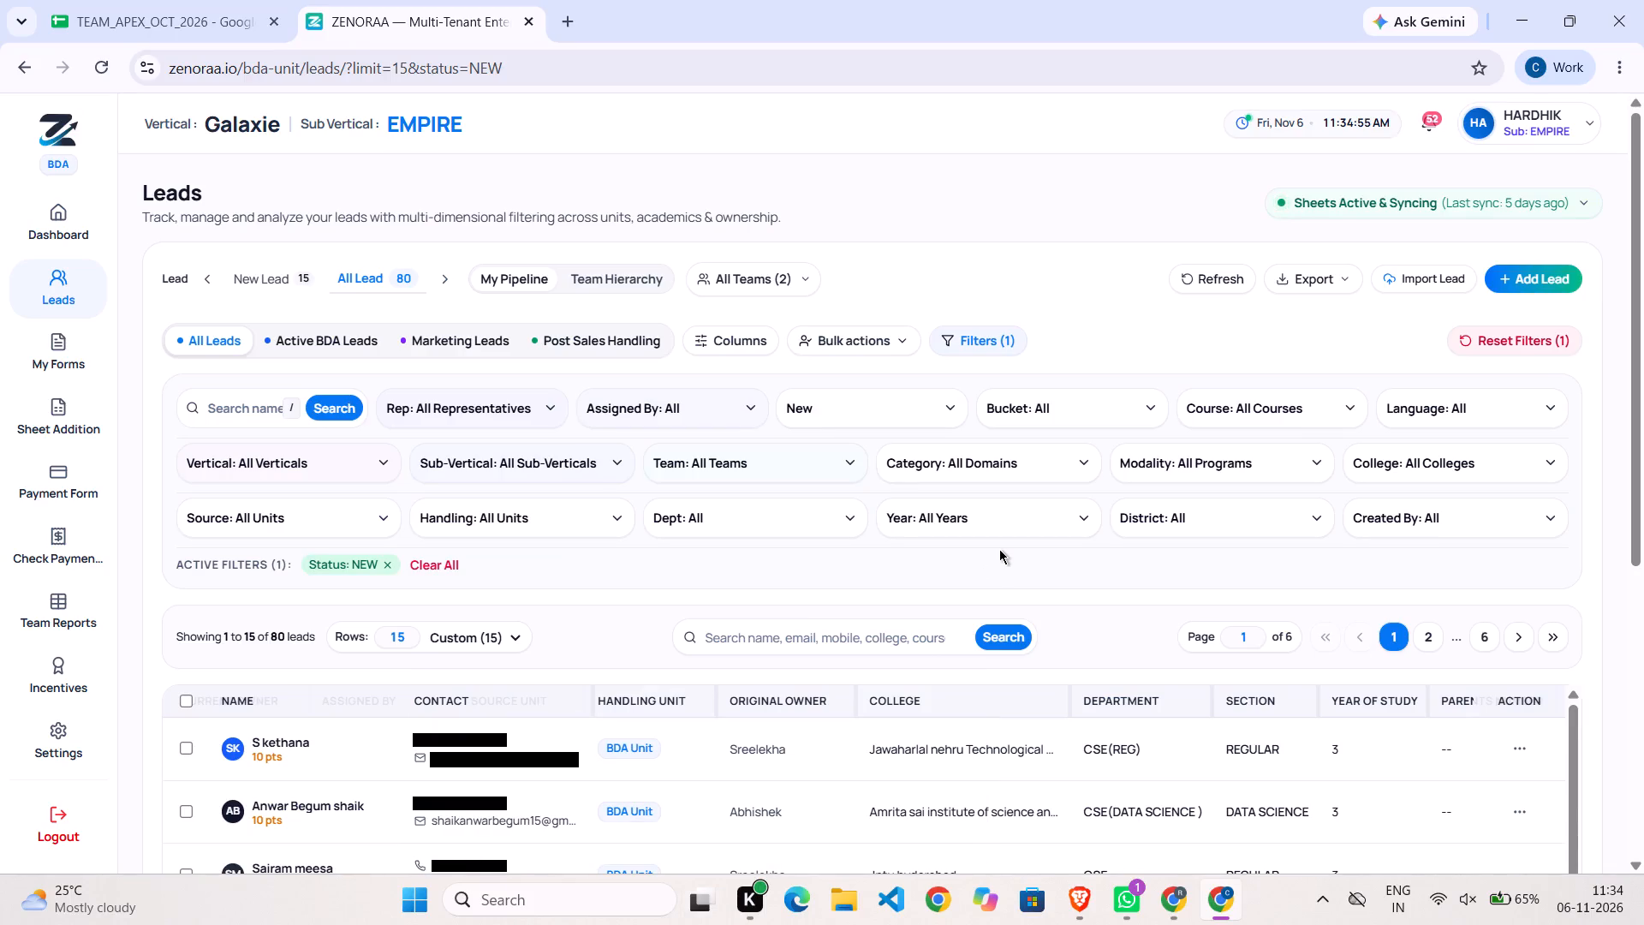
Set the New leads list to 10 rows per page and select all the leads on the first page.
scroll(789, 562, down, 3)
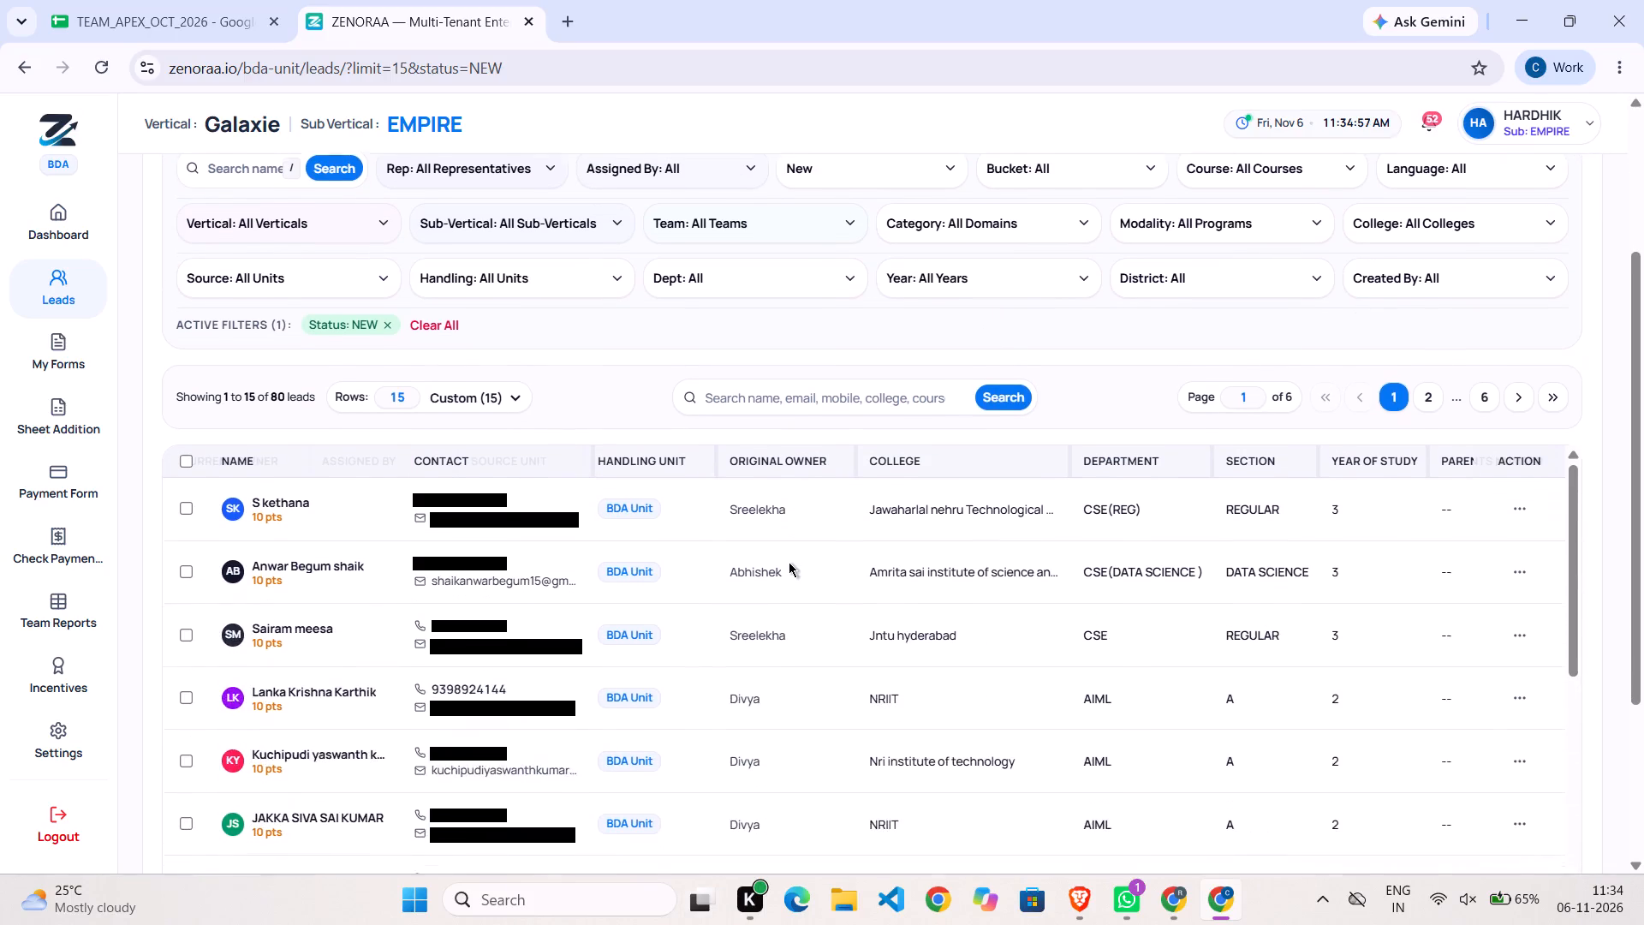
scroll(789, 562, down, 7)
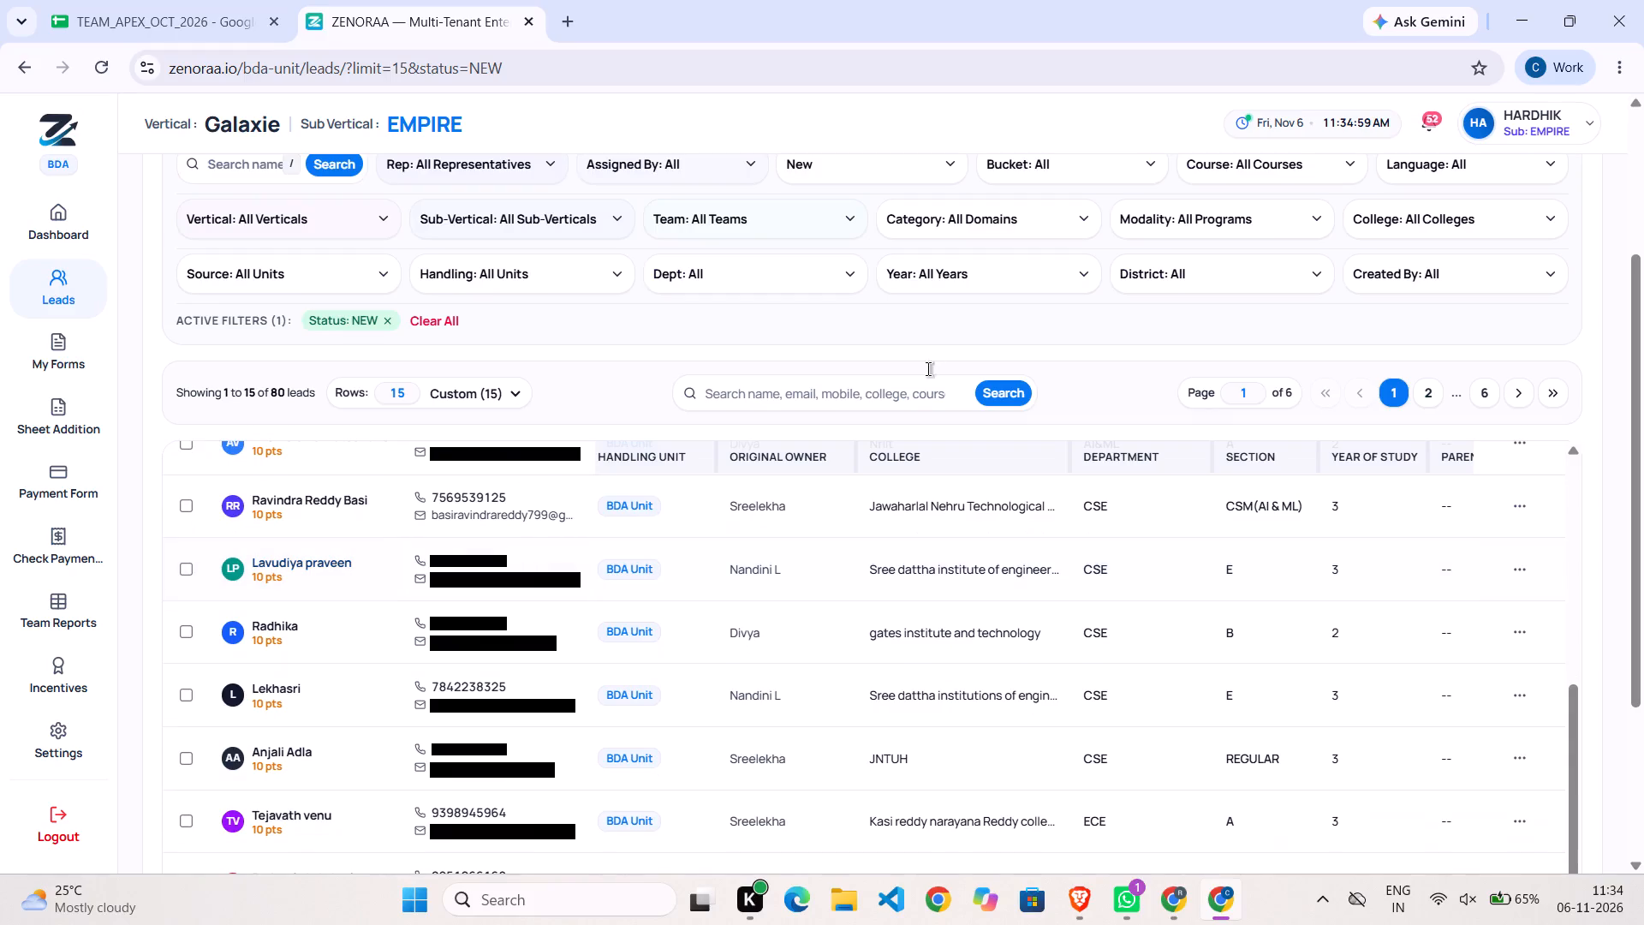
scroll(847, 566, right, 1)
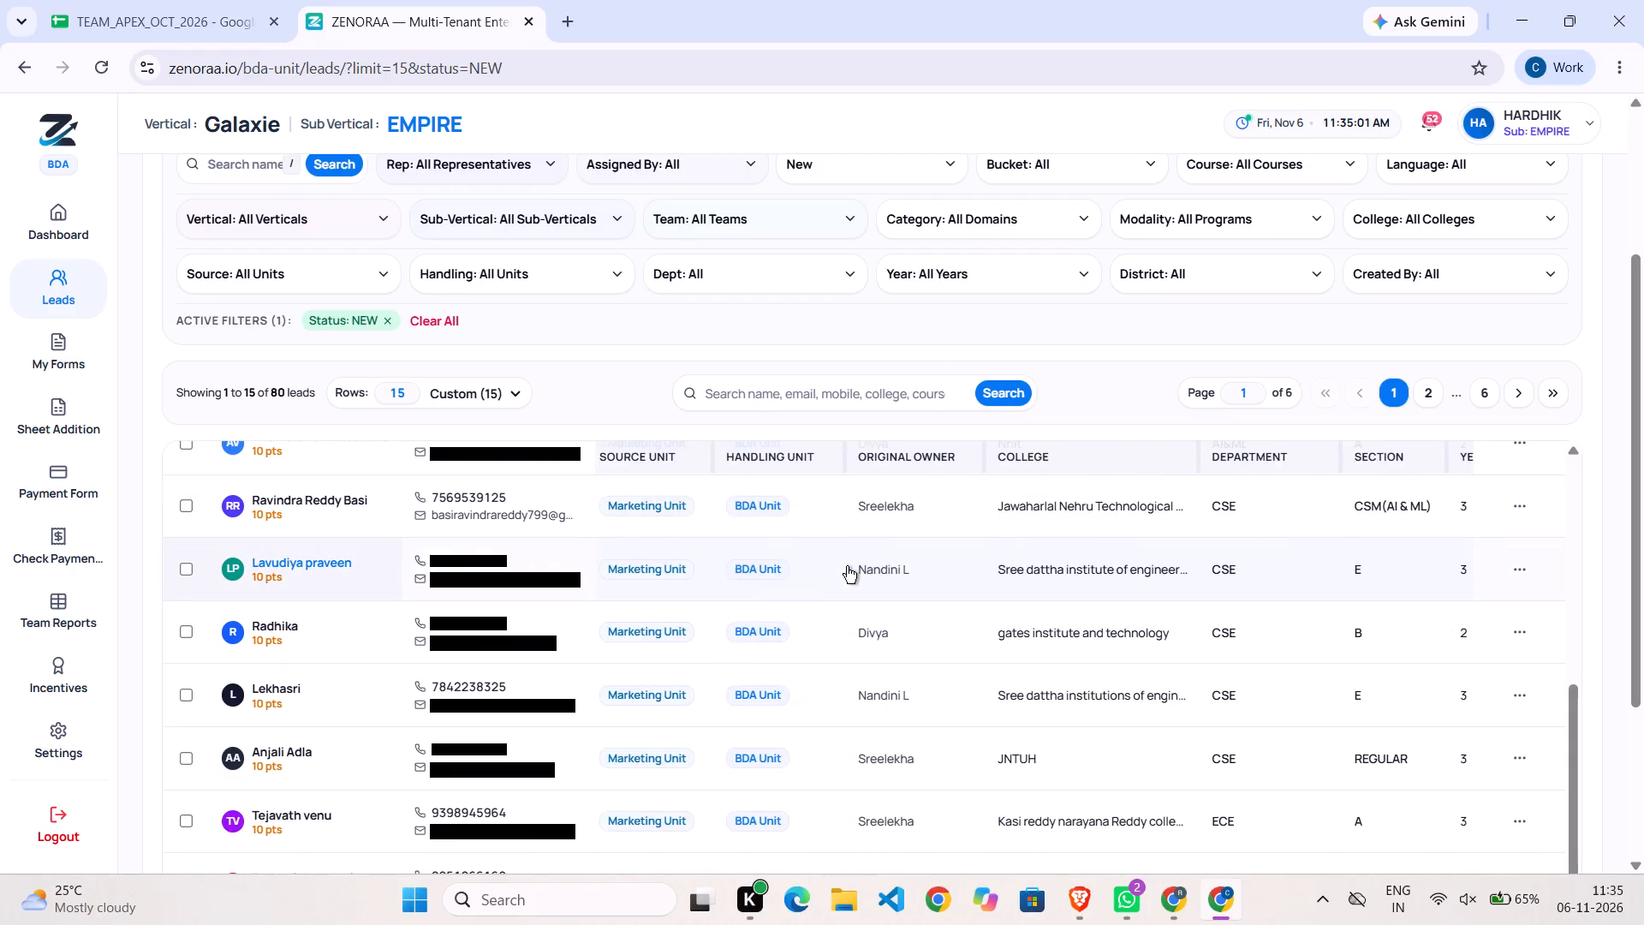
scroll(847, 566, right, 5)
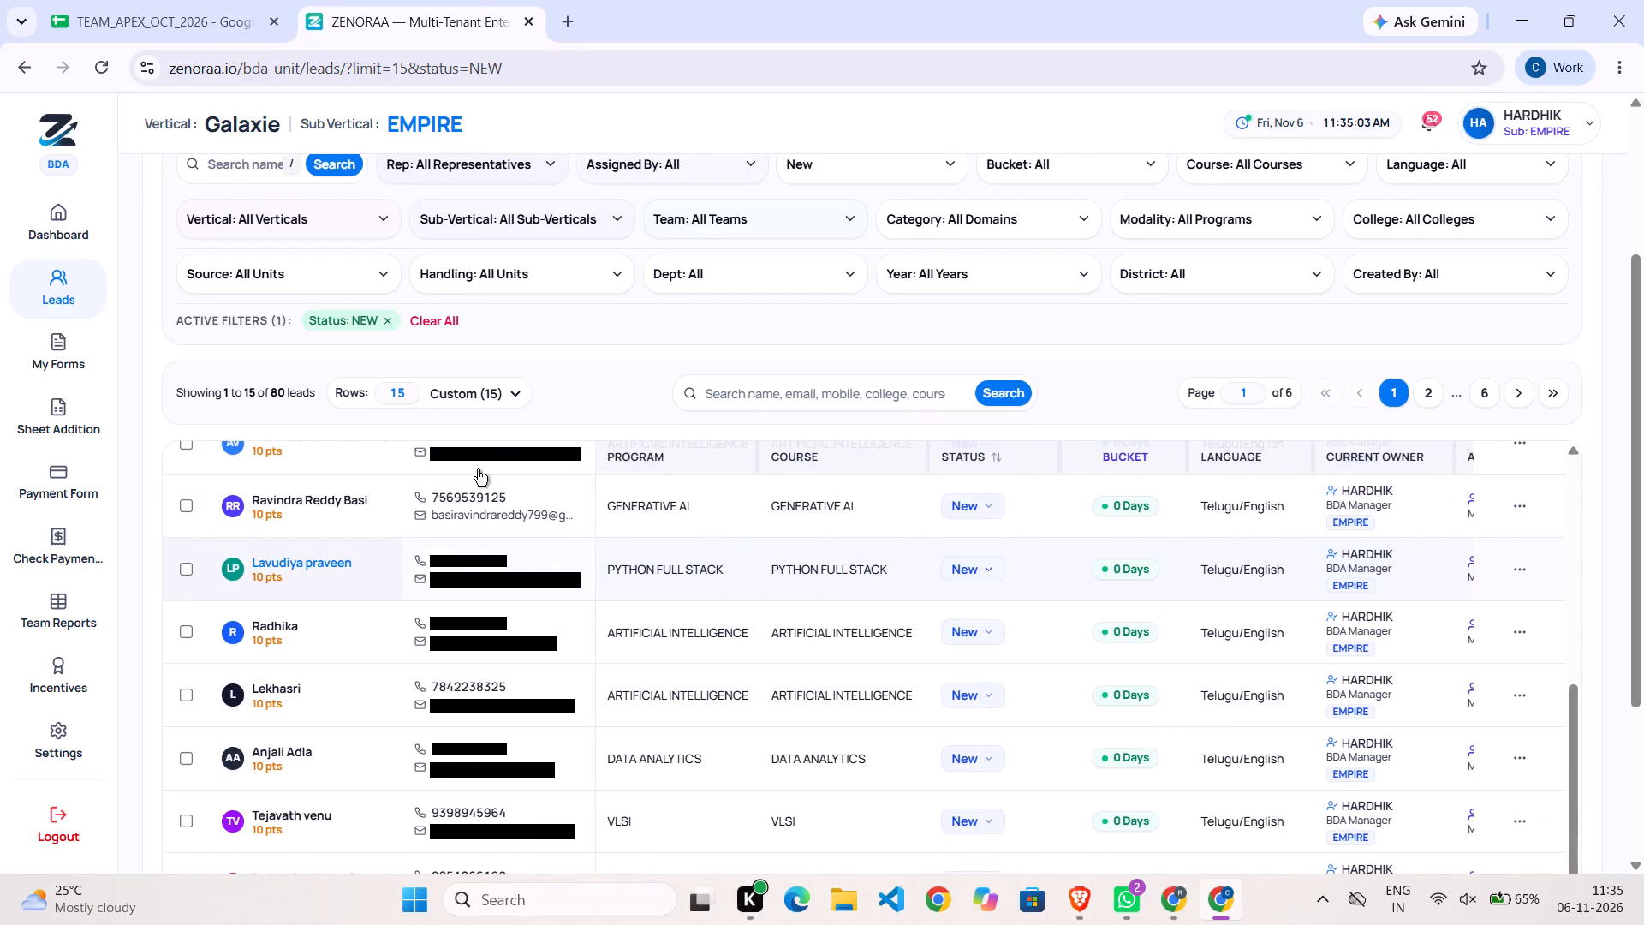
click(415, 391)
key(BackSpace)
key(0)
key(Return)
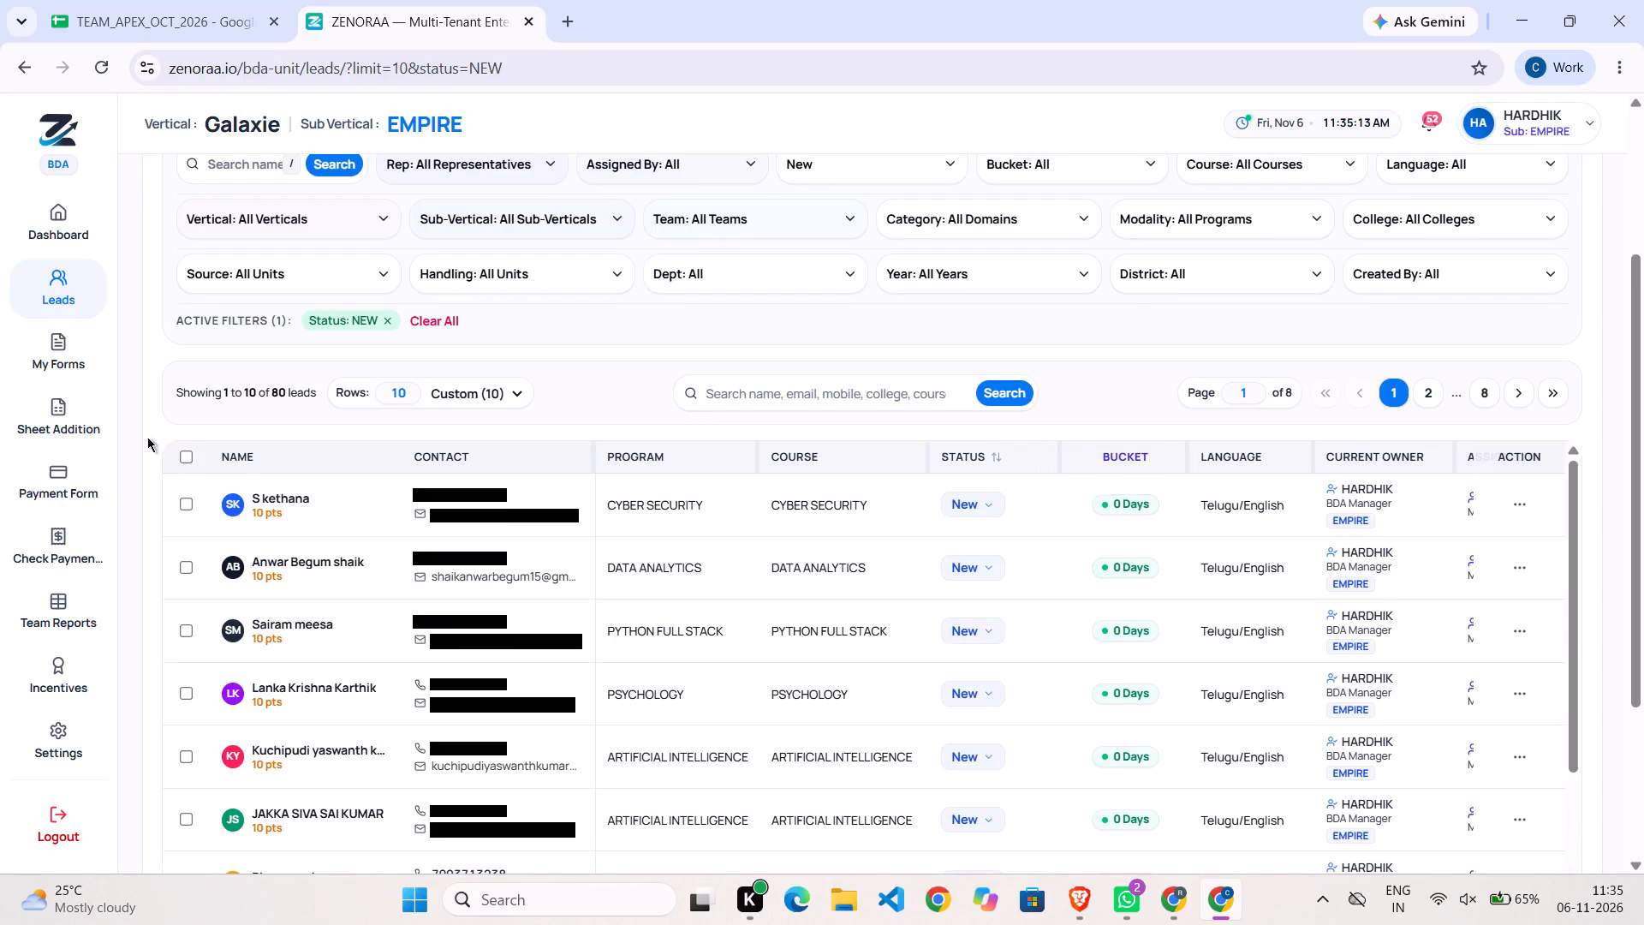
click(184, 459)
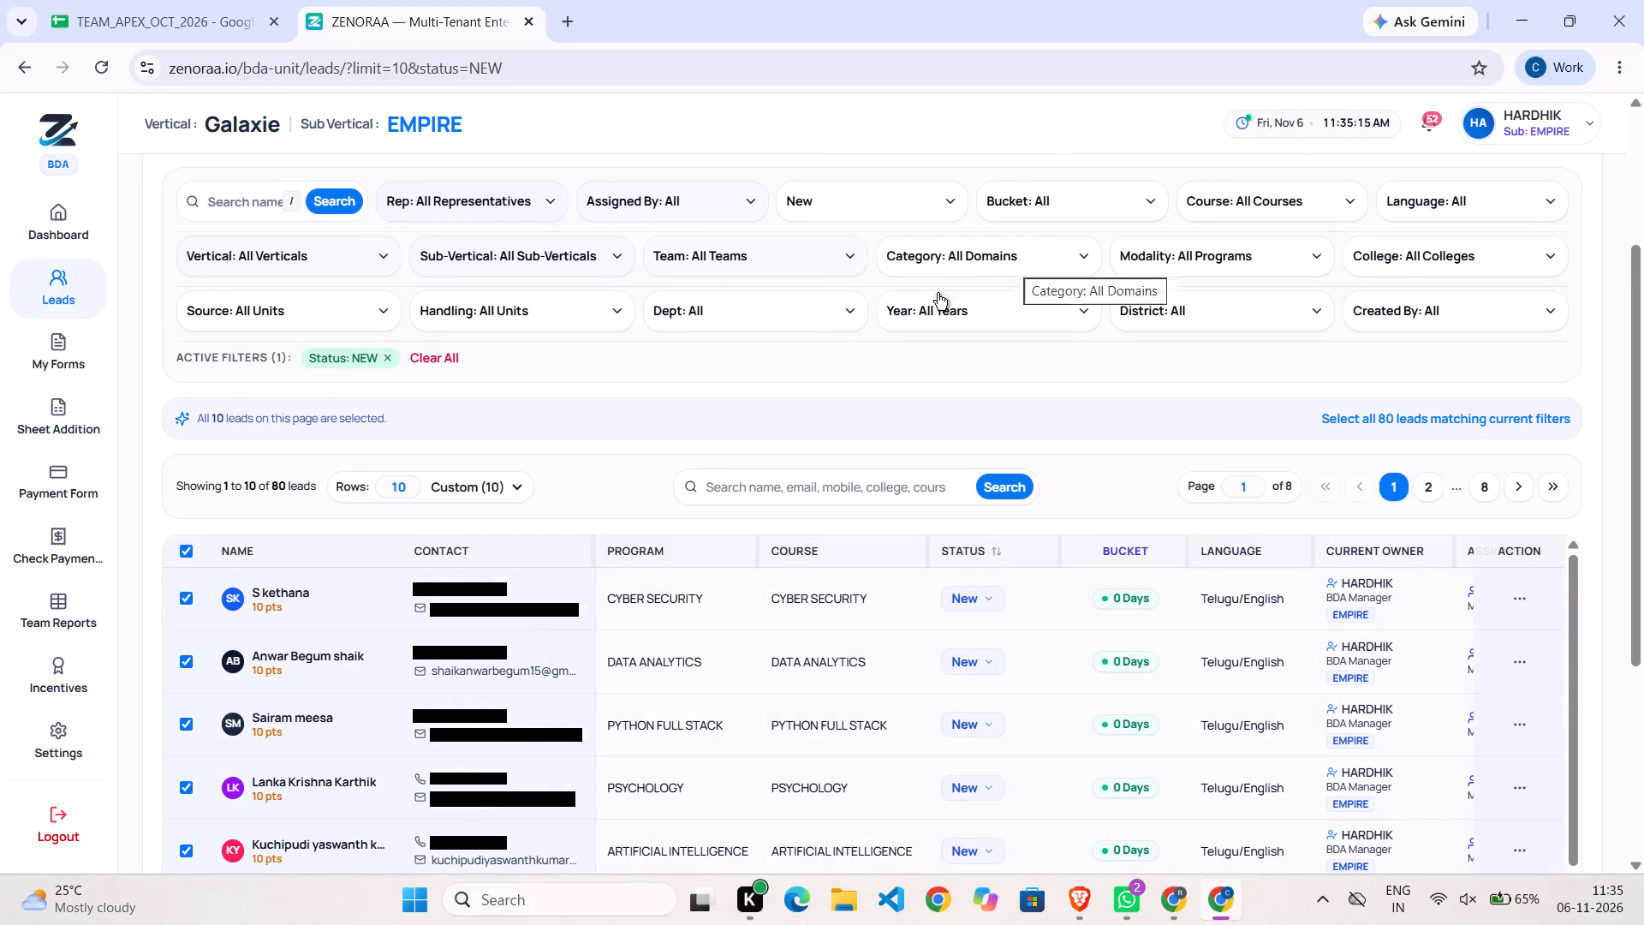
Clear the New status filter, set My Pipeline's leads list to 100 rows per page and reload the page.
click(430, 350)
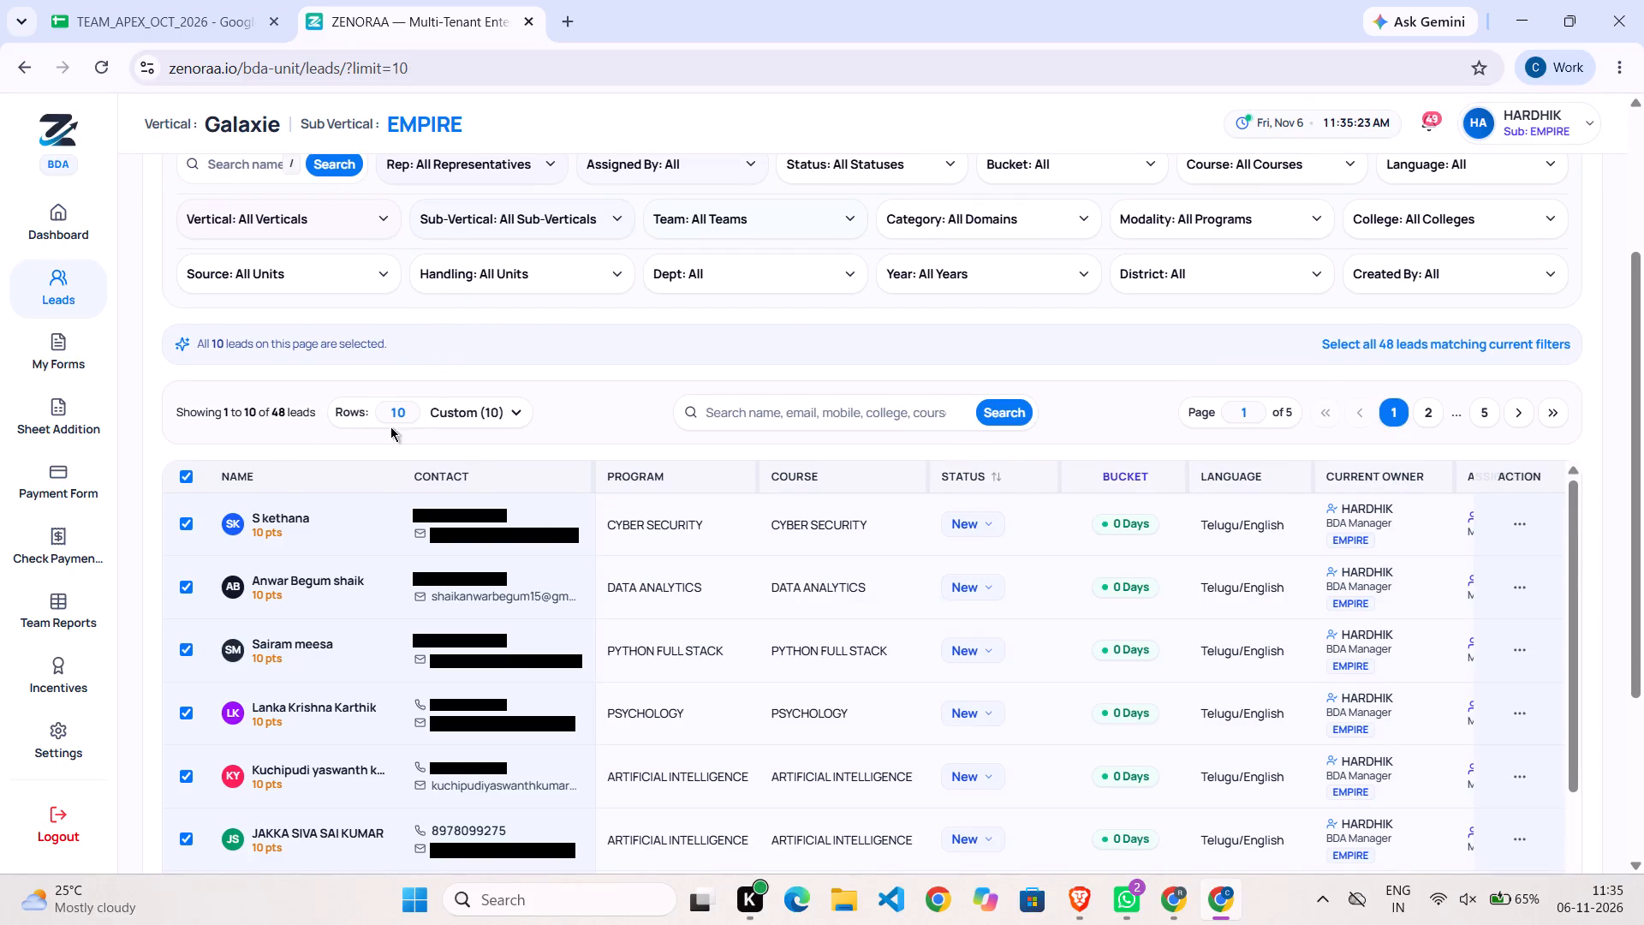
click(419, 410)
key(0)
key(Return)
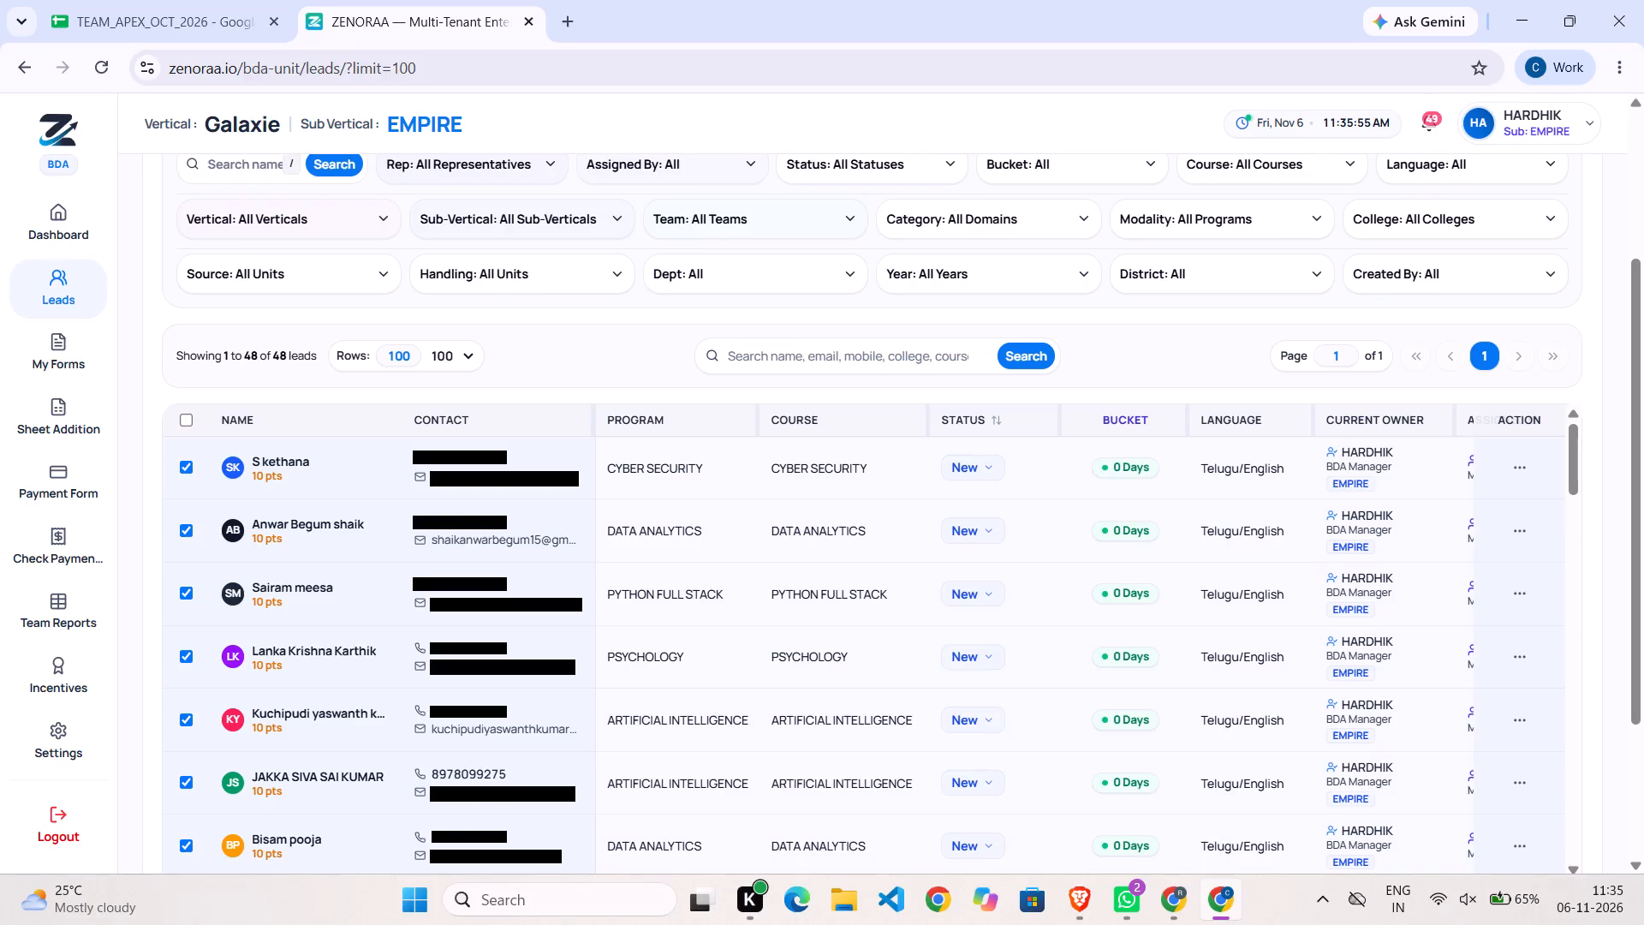
key(ctrl+r)
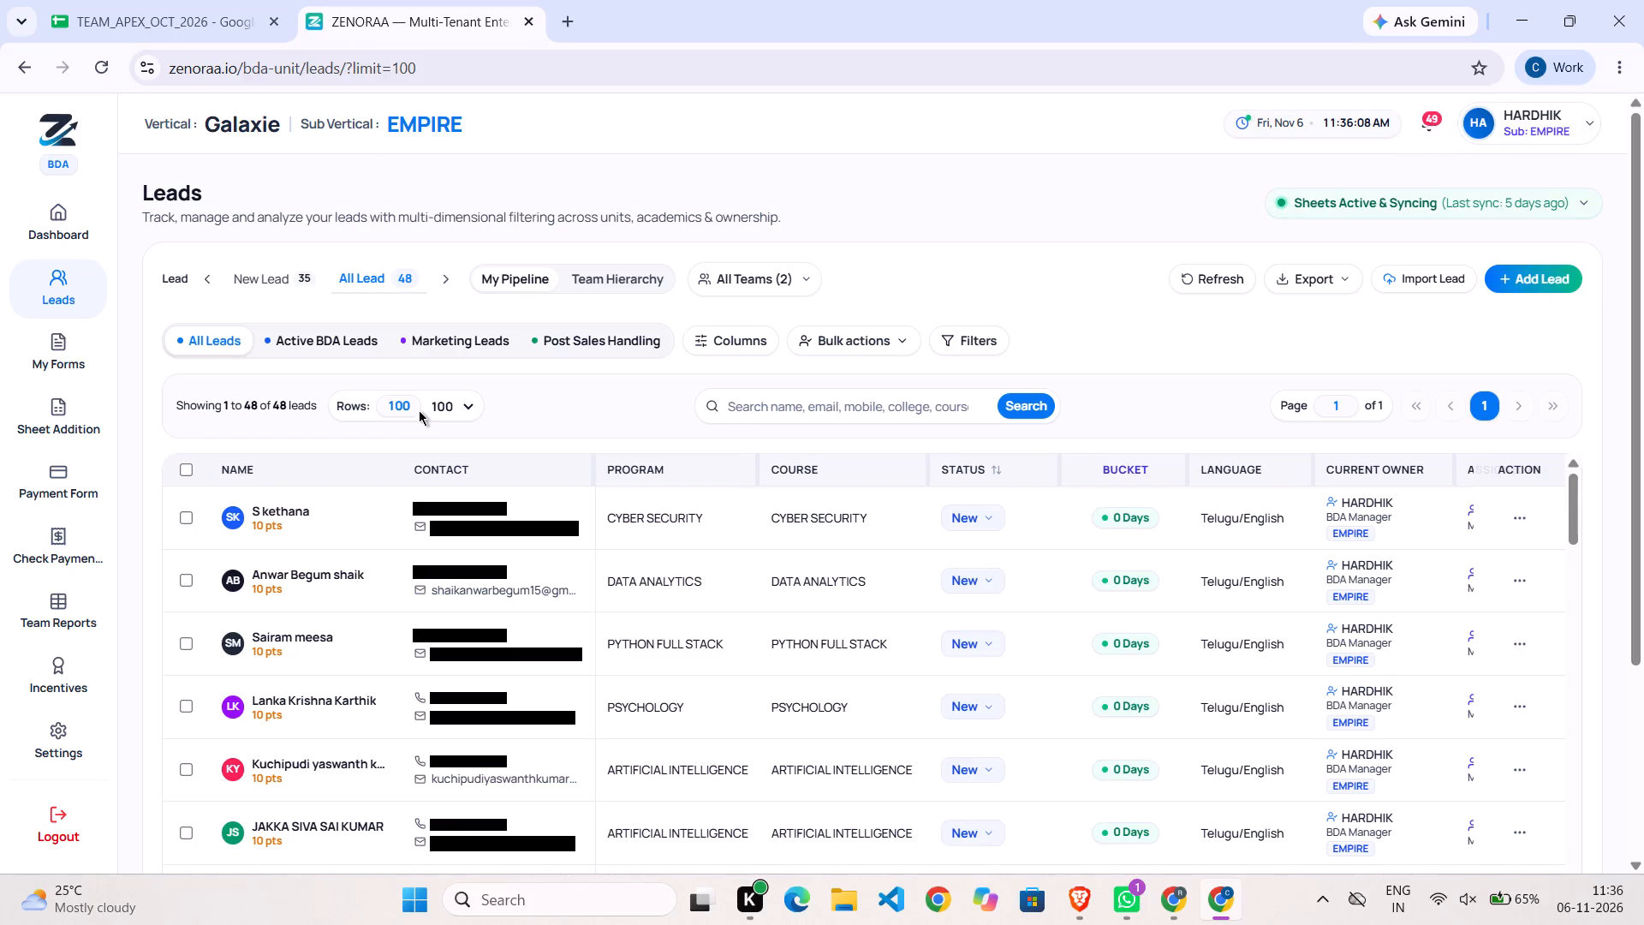
Switch to the Brave browser and check the APEX BDA's Follow Up leads.
key(alt+Tab)
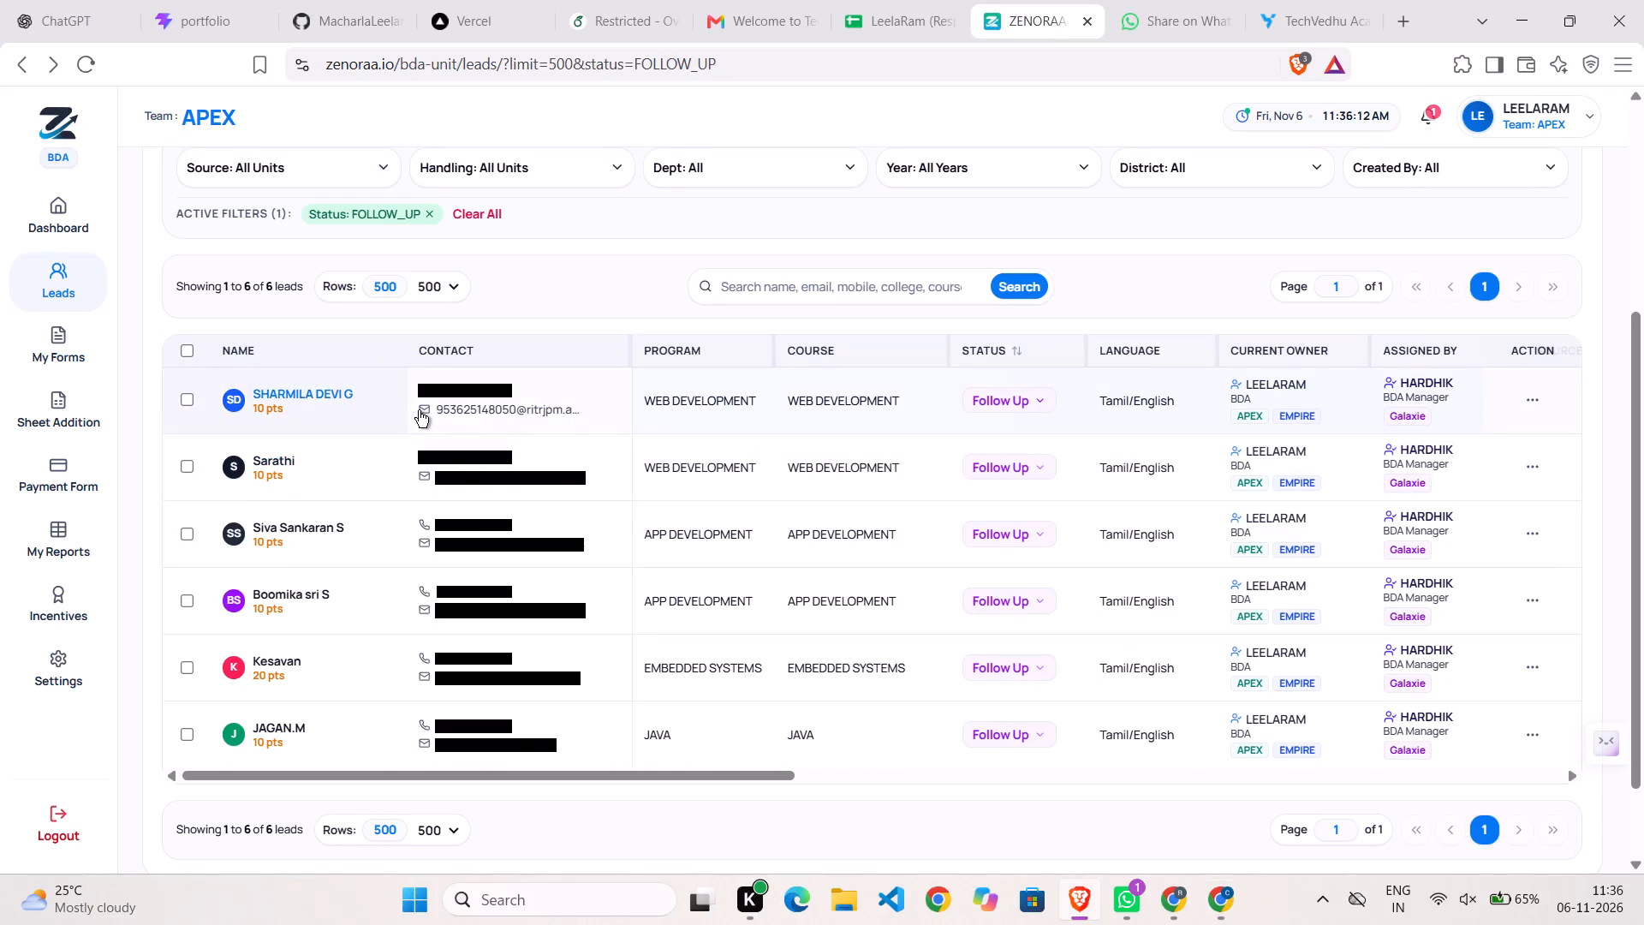
scroll(419, 410, right, 1)
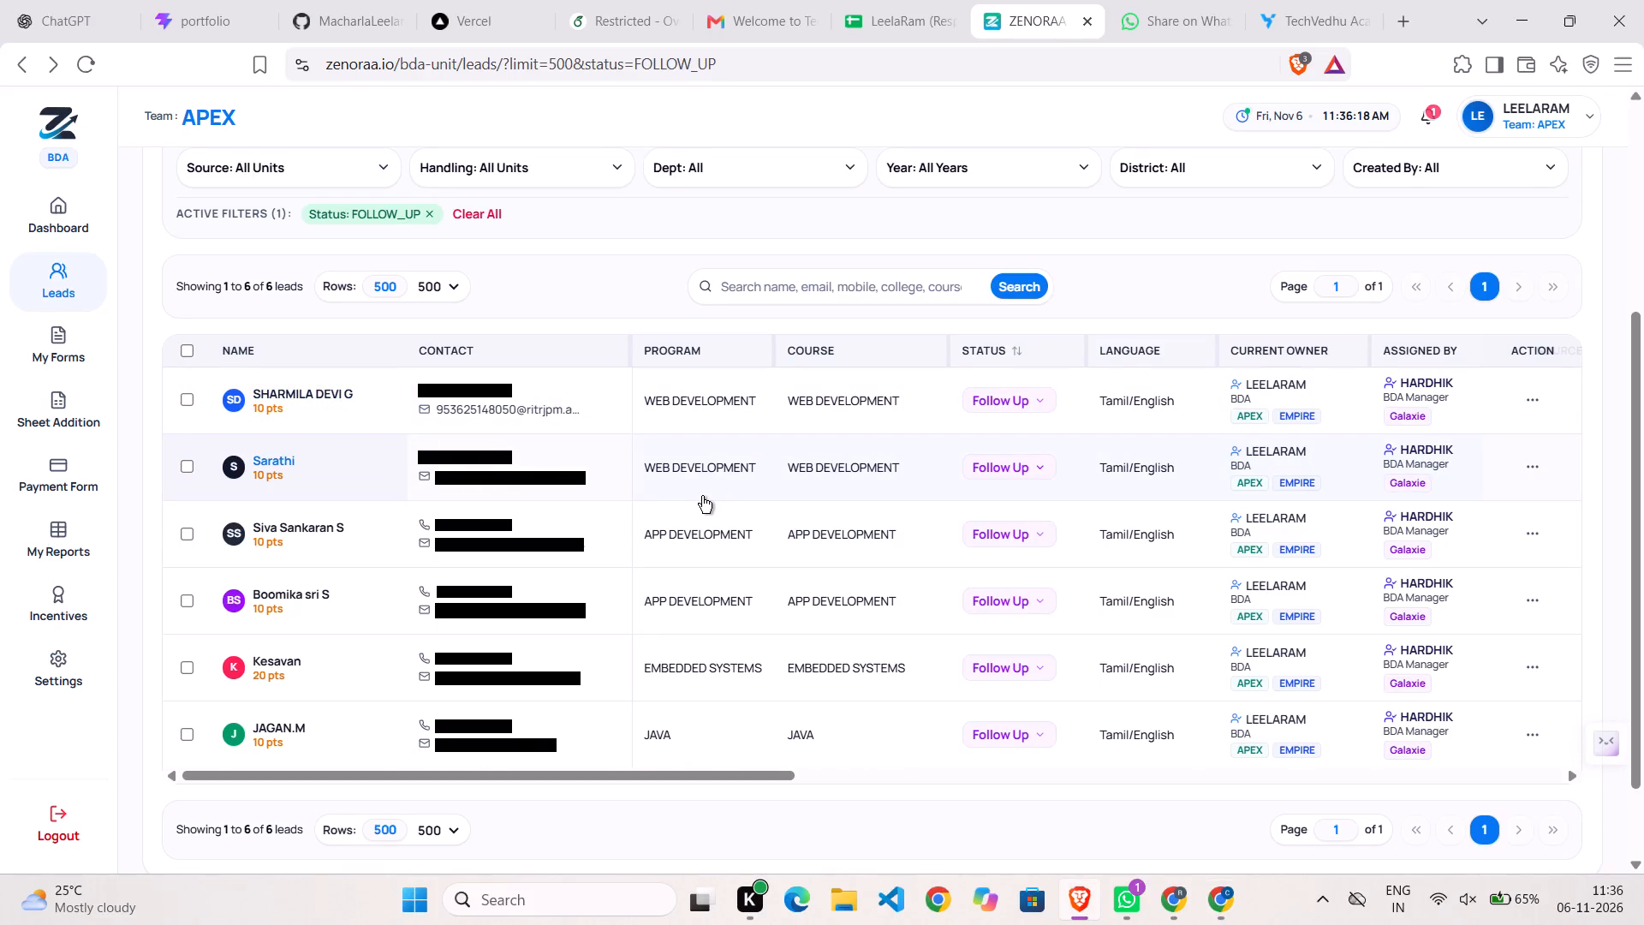
Switch back to Google Chrome, reload the manager's leads page and review the lead assignment summaries in the notifications.
key(alt+Tab)
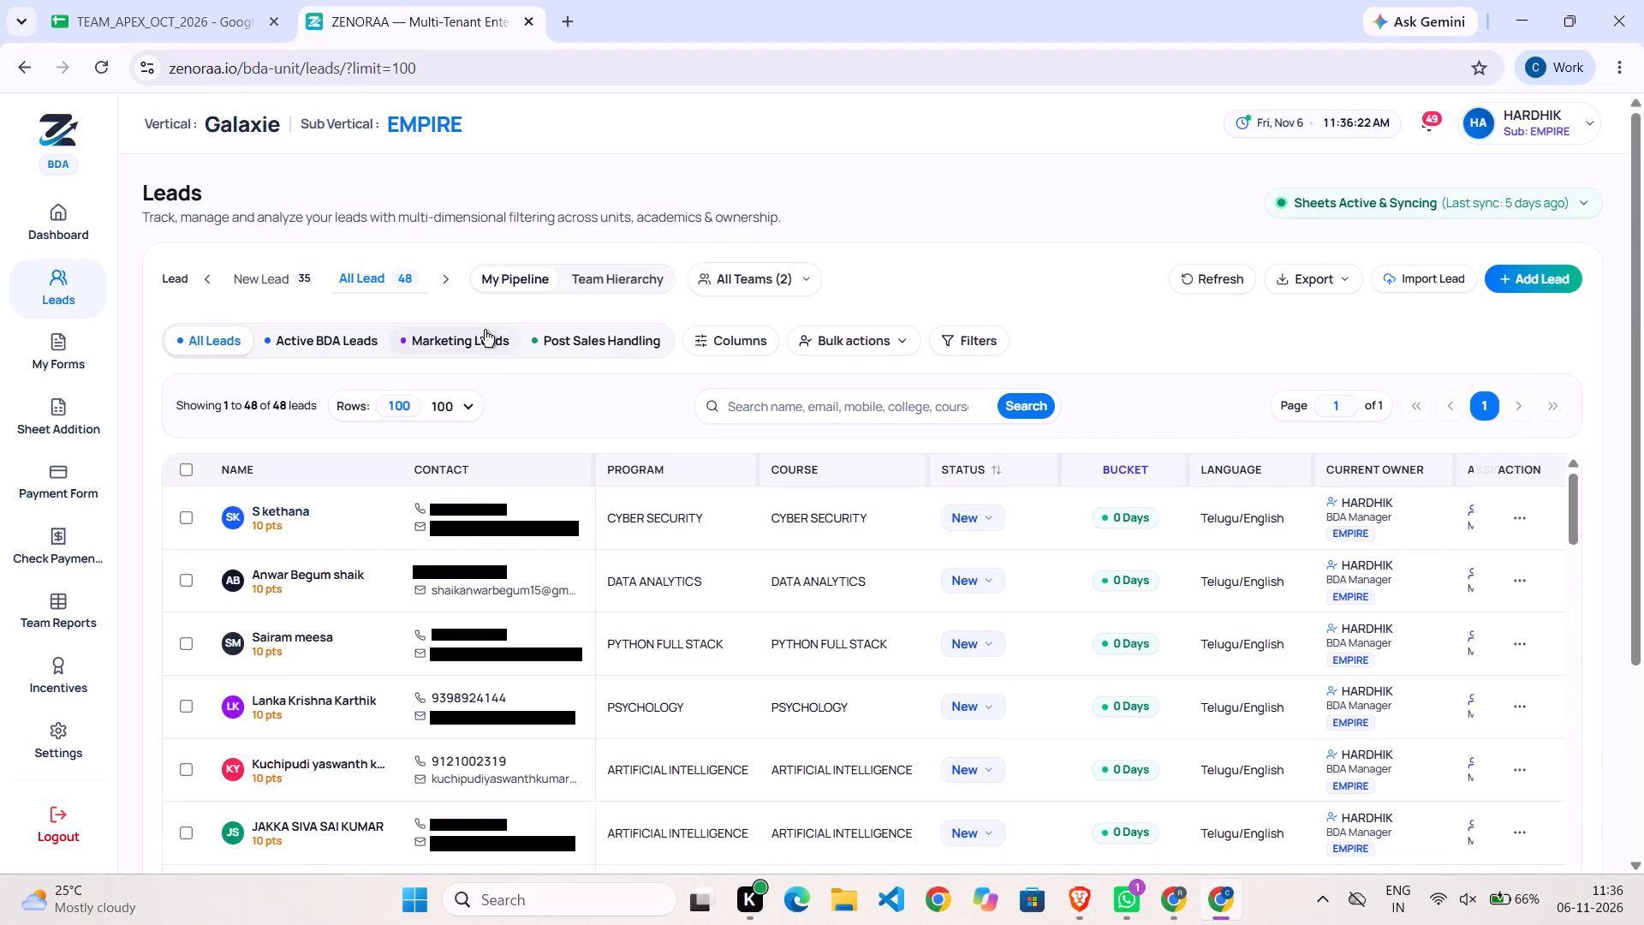
click(100, 67)
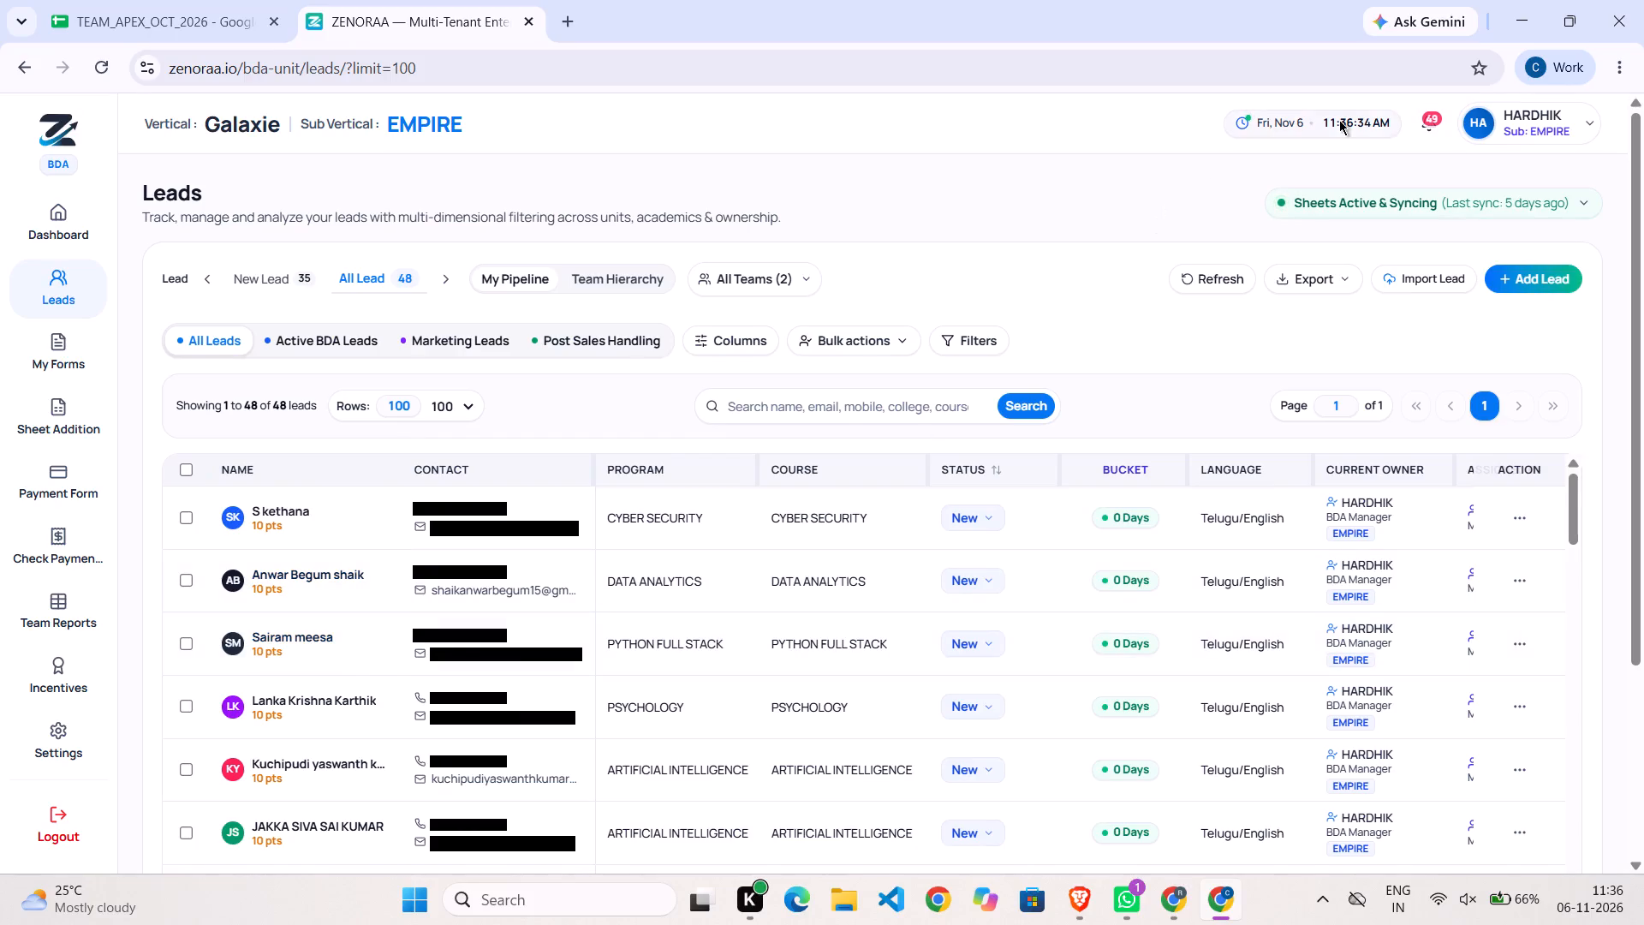
click(1429, 119)
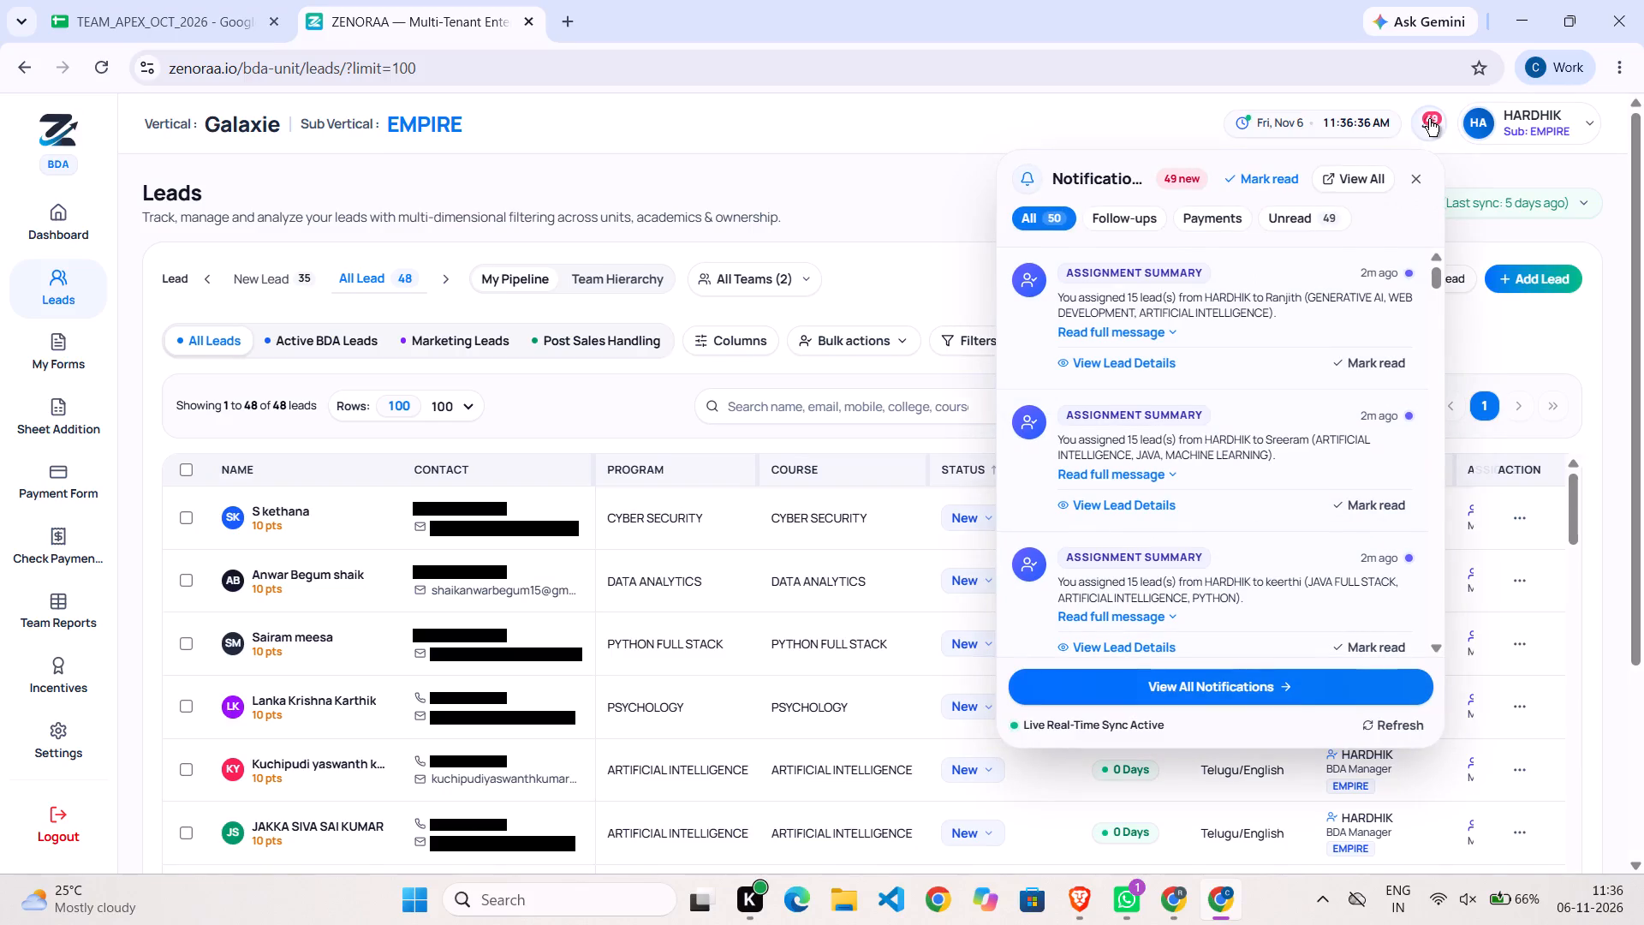
scroll(1295, 321, up, 2)
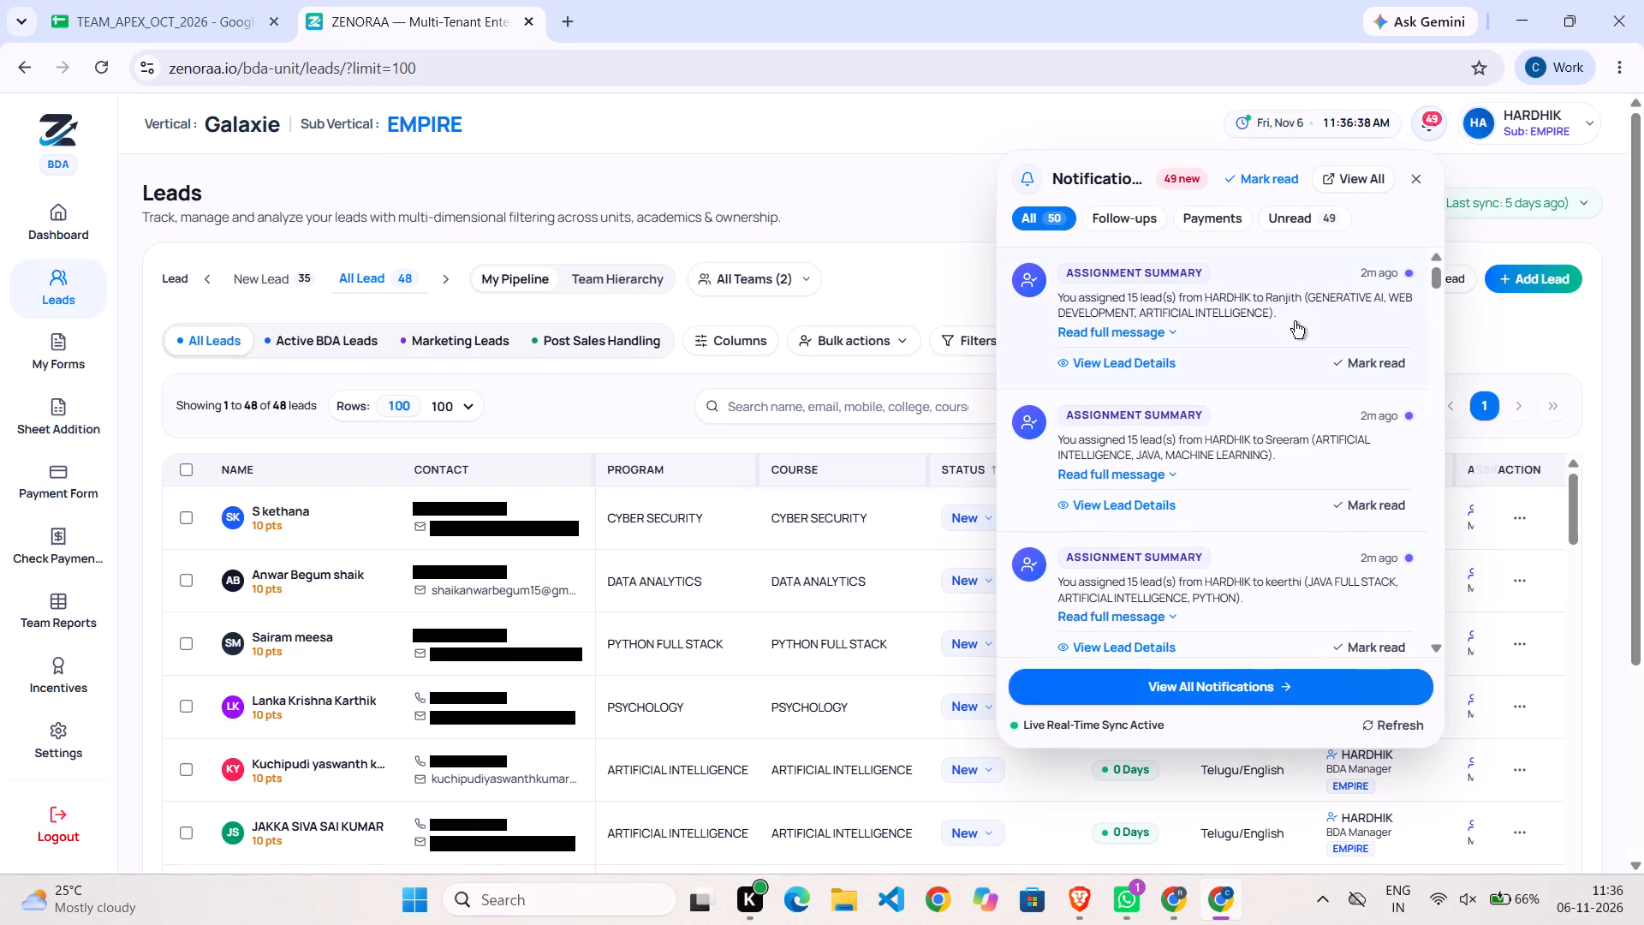
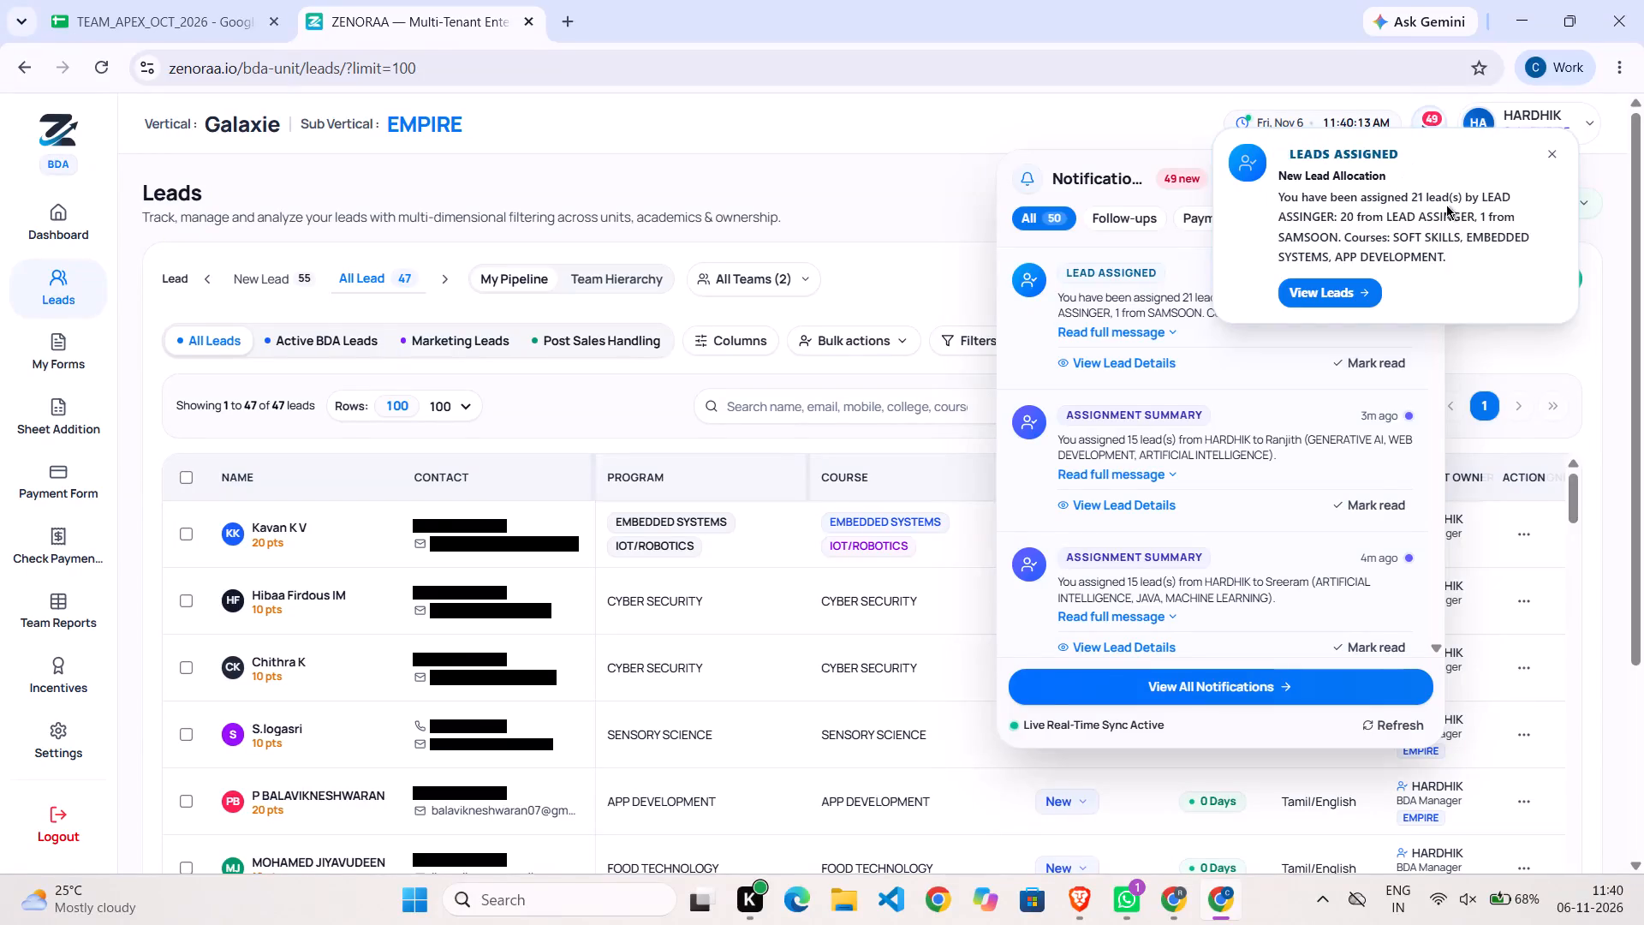
Open the newly assigned leads from the New Lead Allocation notification and reload the leads page.
click(1452, 210)
click(1352, 290)
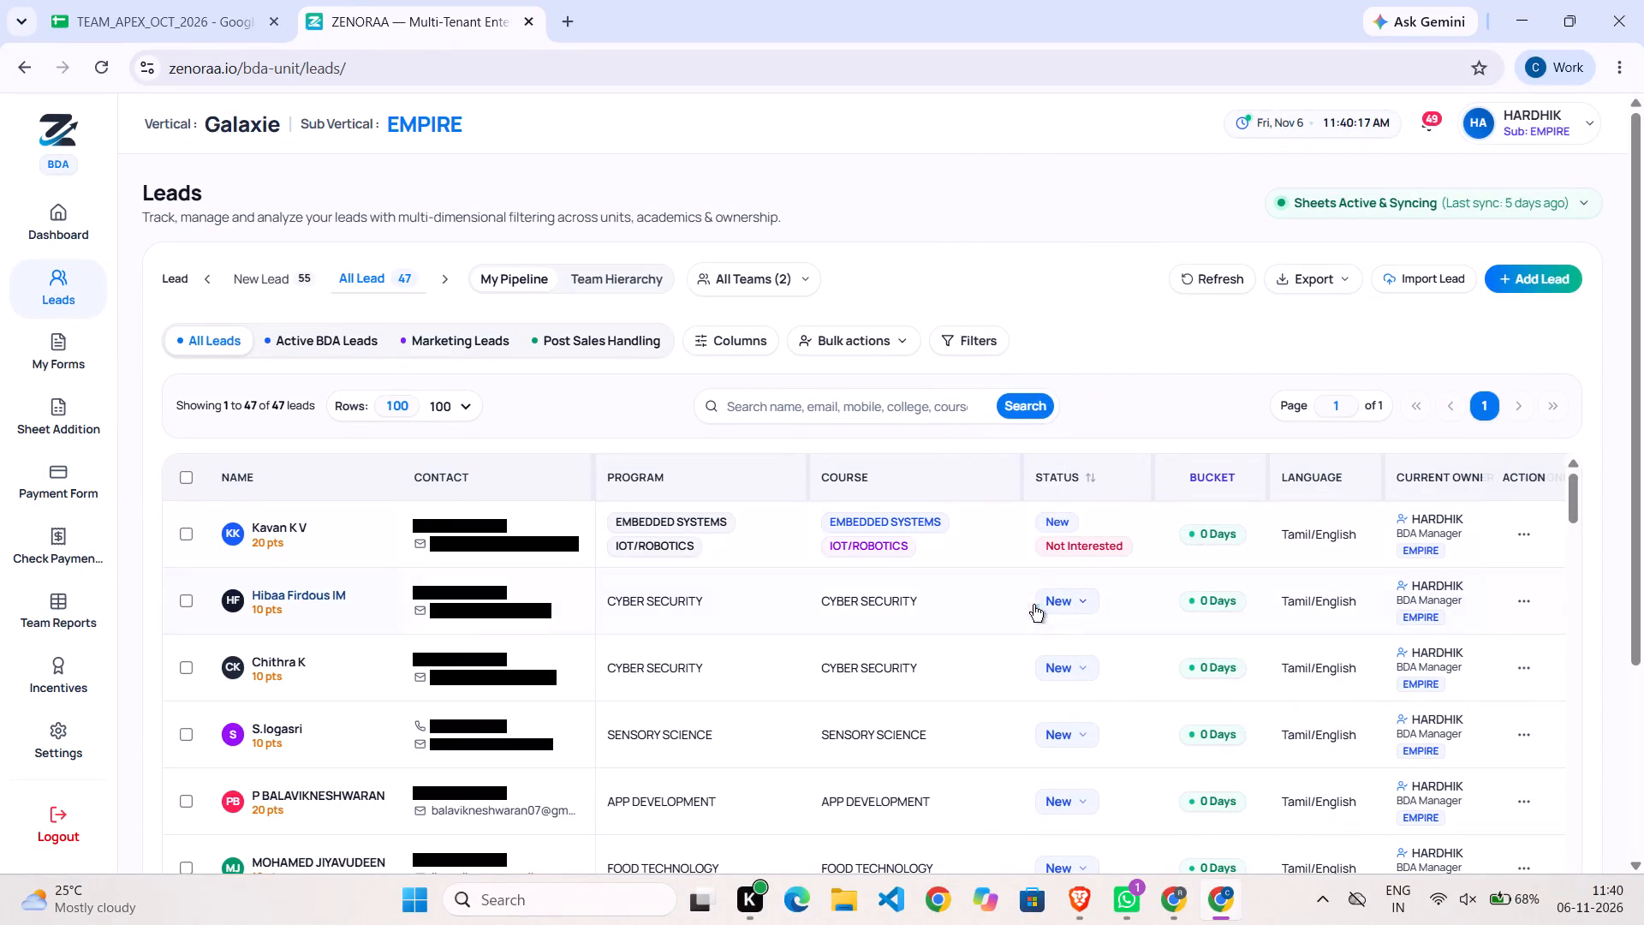
key(ctrl+r)
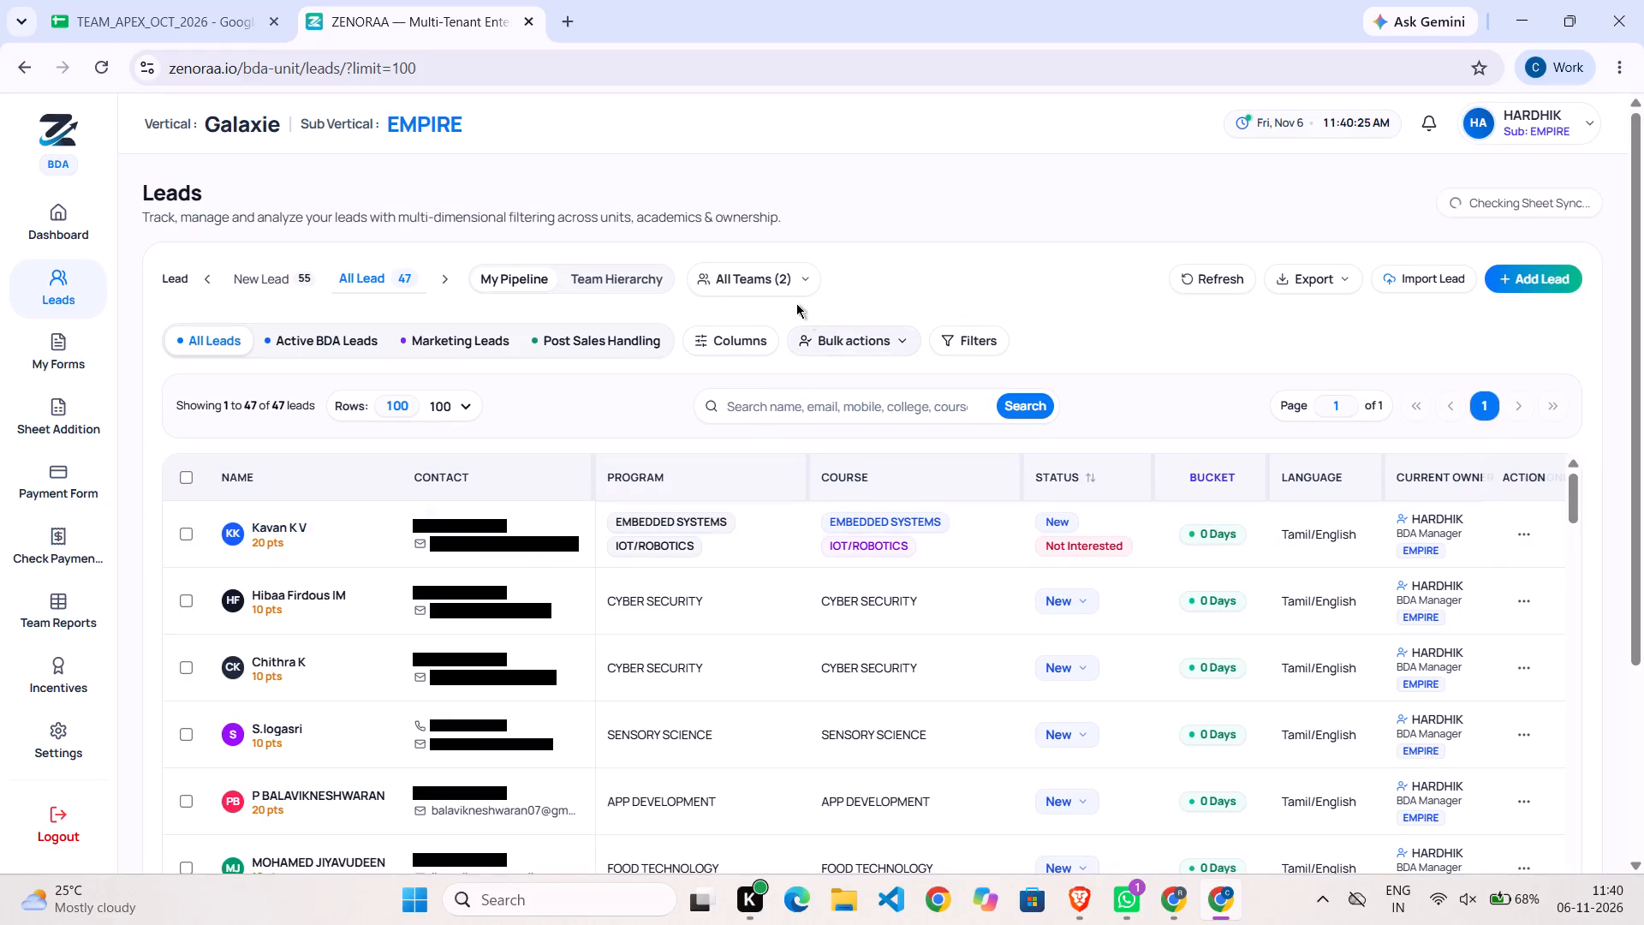
Set My Pipeline's leads list to 20 rows per page.
click(408, 406)
key(BackSpace)
key(BackSpace)
key(BackSpace)
key(BackSpace)
key(BackSpace)
key(BackSpace)
key(BackSpace)
key(BackSpace)
text(20)
key(Return)
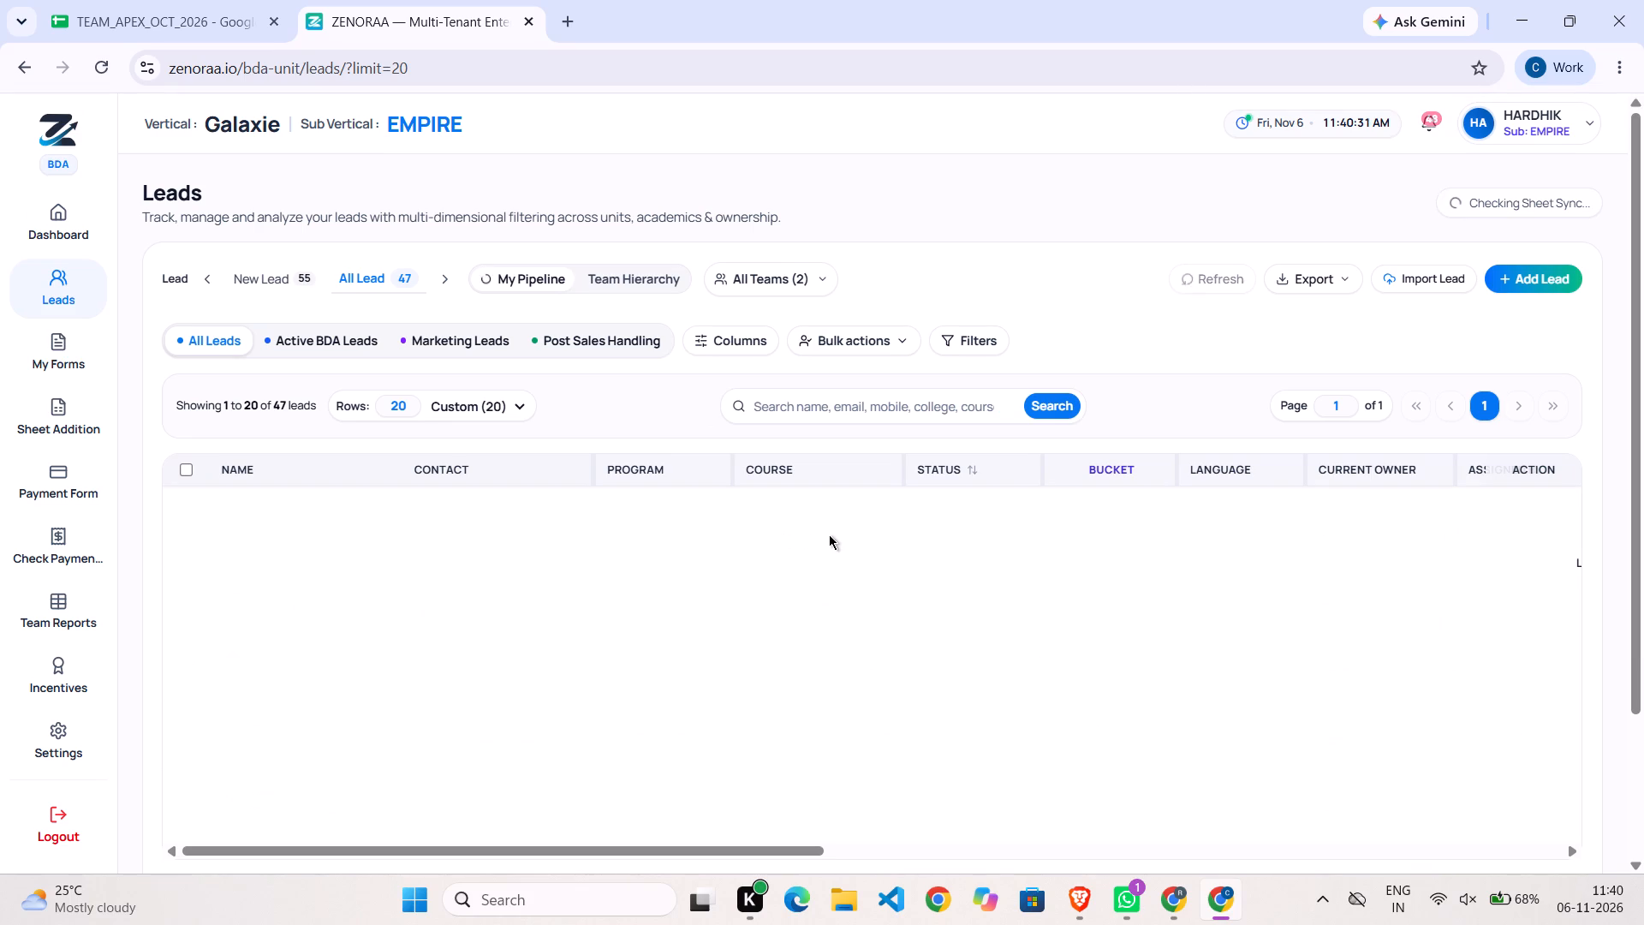
Examine the leads on the first page for course, status, language, assigner, original owner, college and department.
scroll(976, 330, down, 1)
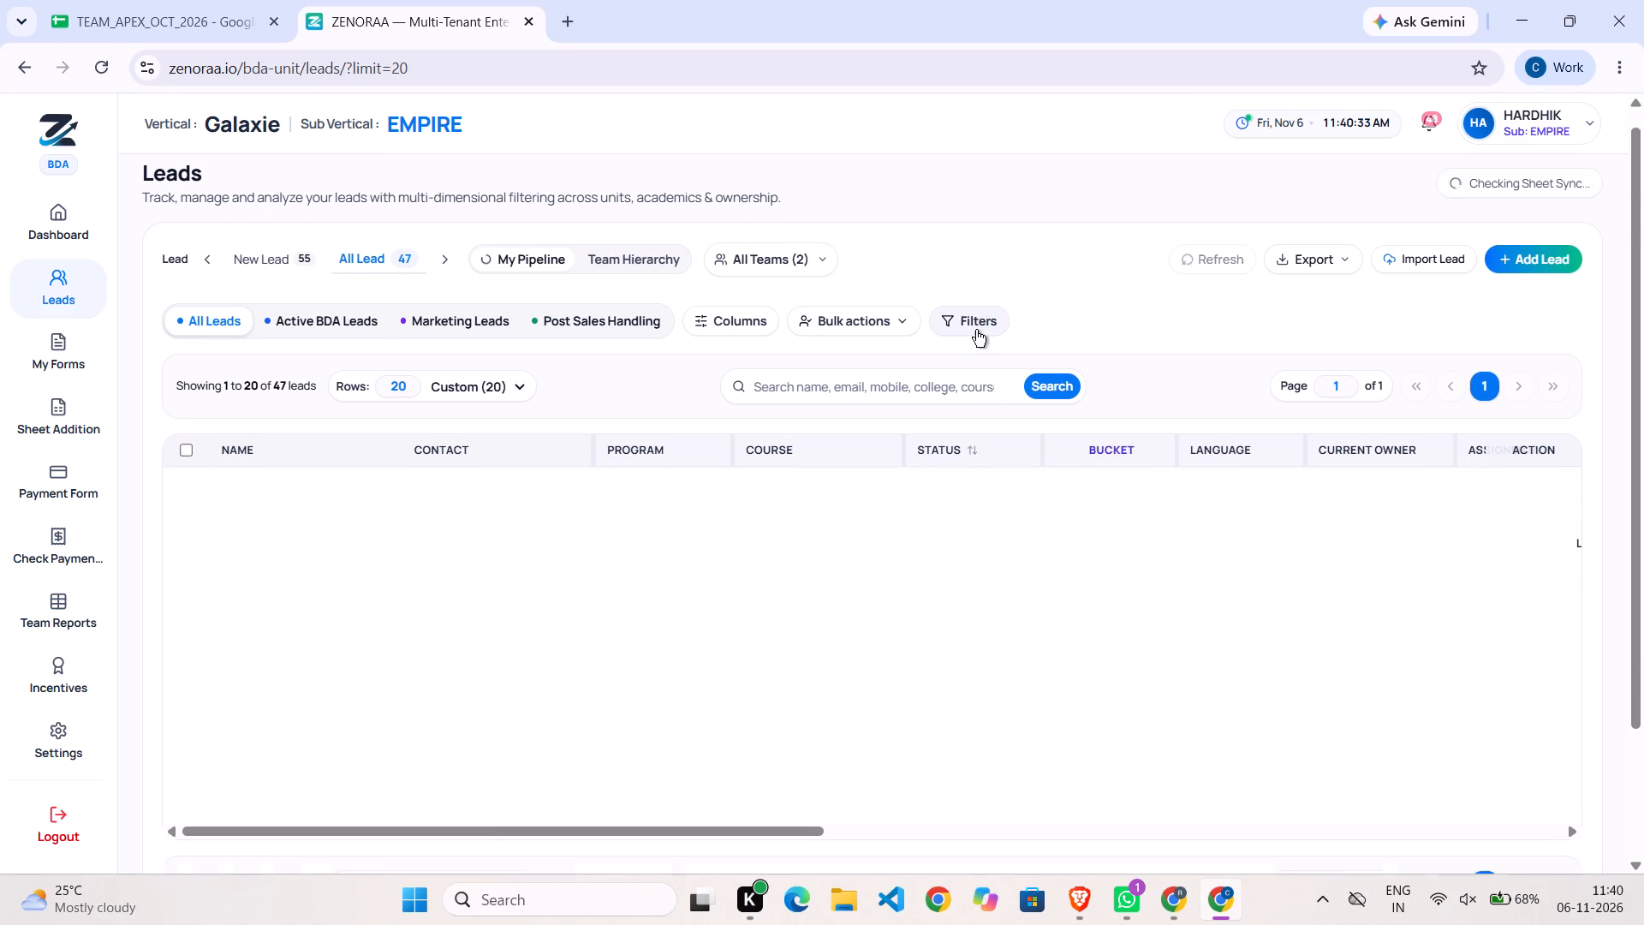
scroll(976, 330, down, 1)
scroll(941, 445, left, 3)
scroll(941, 445, right, 3)
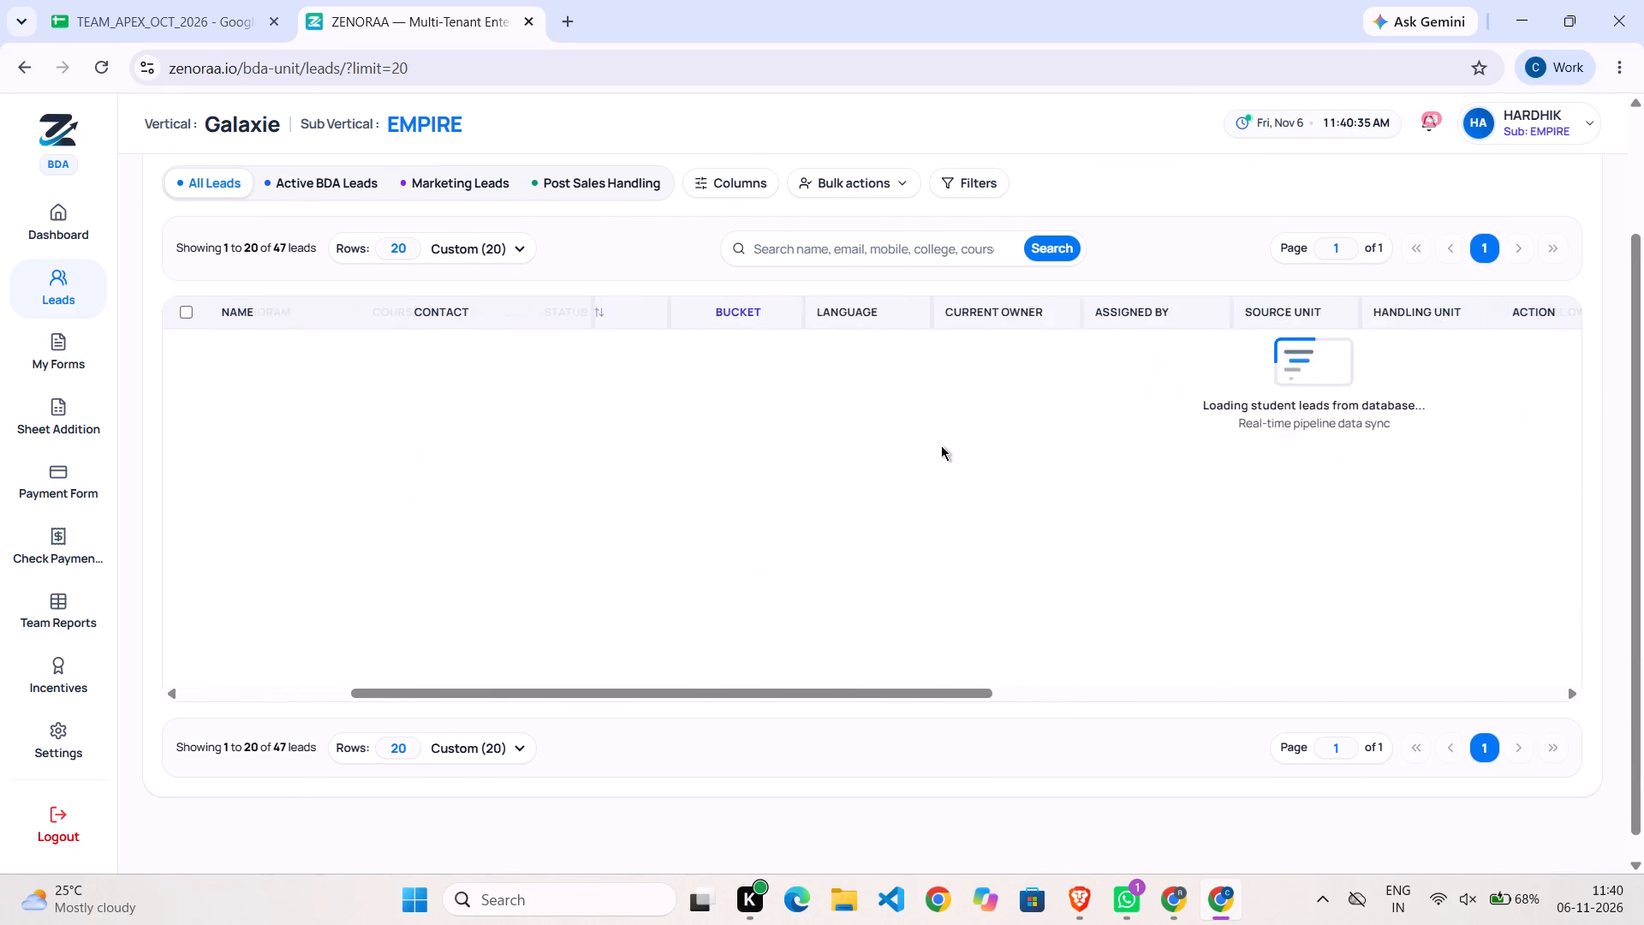
scroll(941, 445, right, 1)
scroll(941, 445, left, 2)
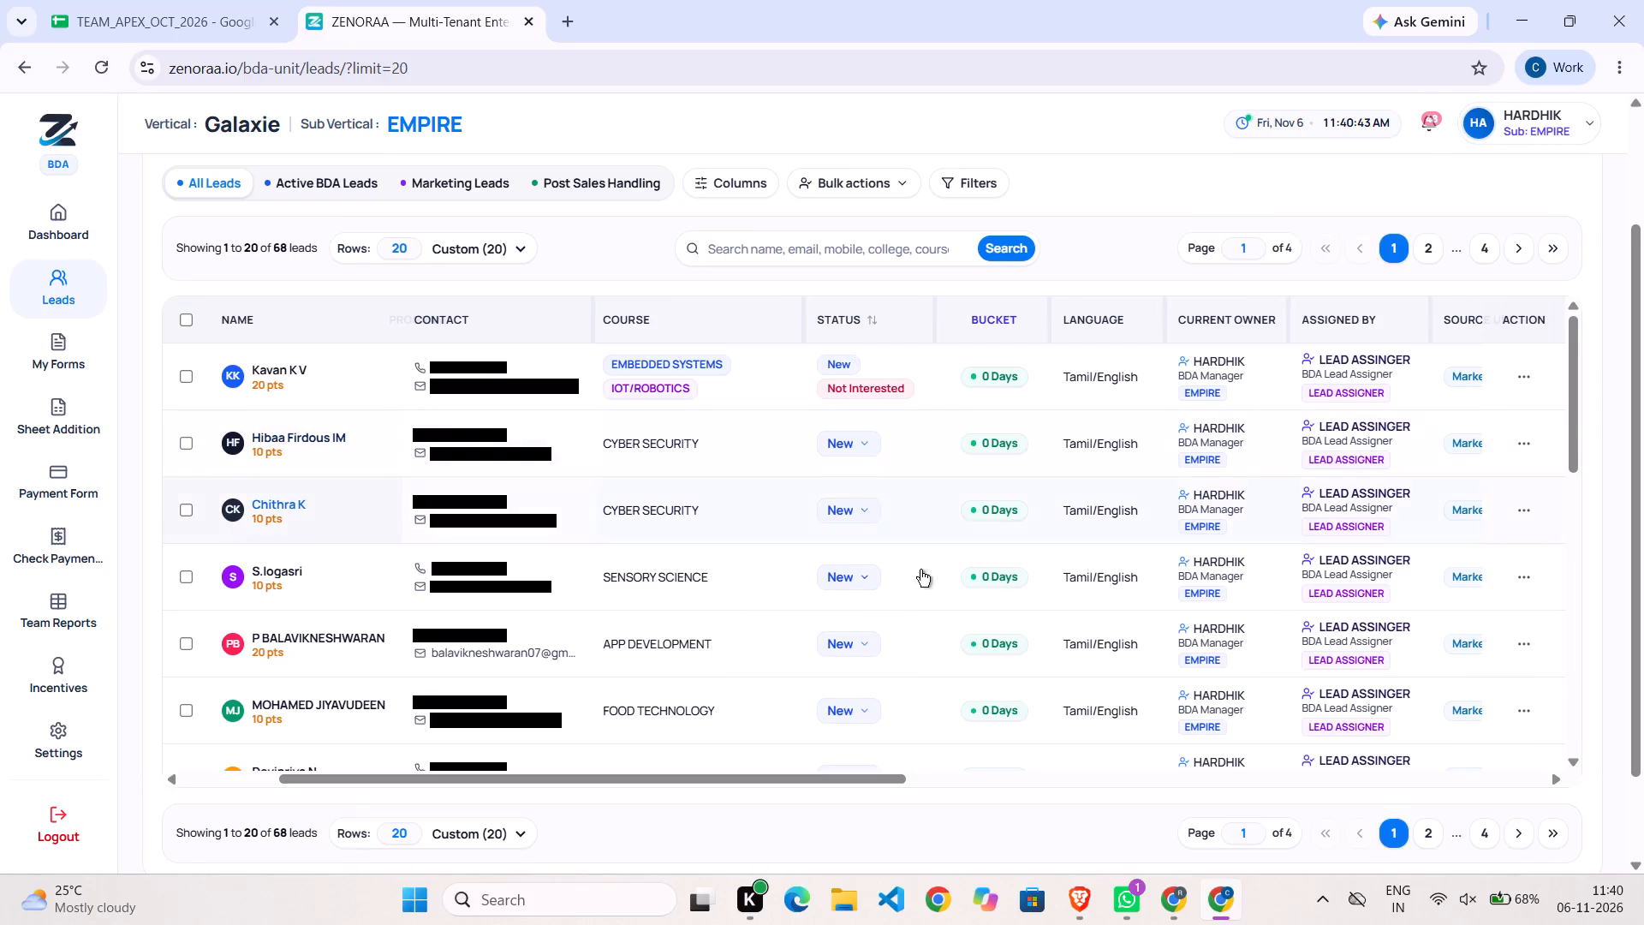
scroll(890, 614, down, 5)
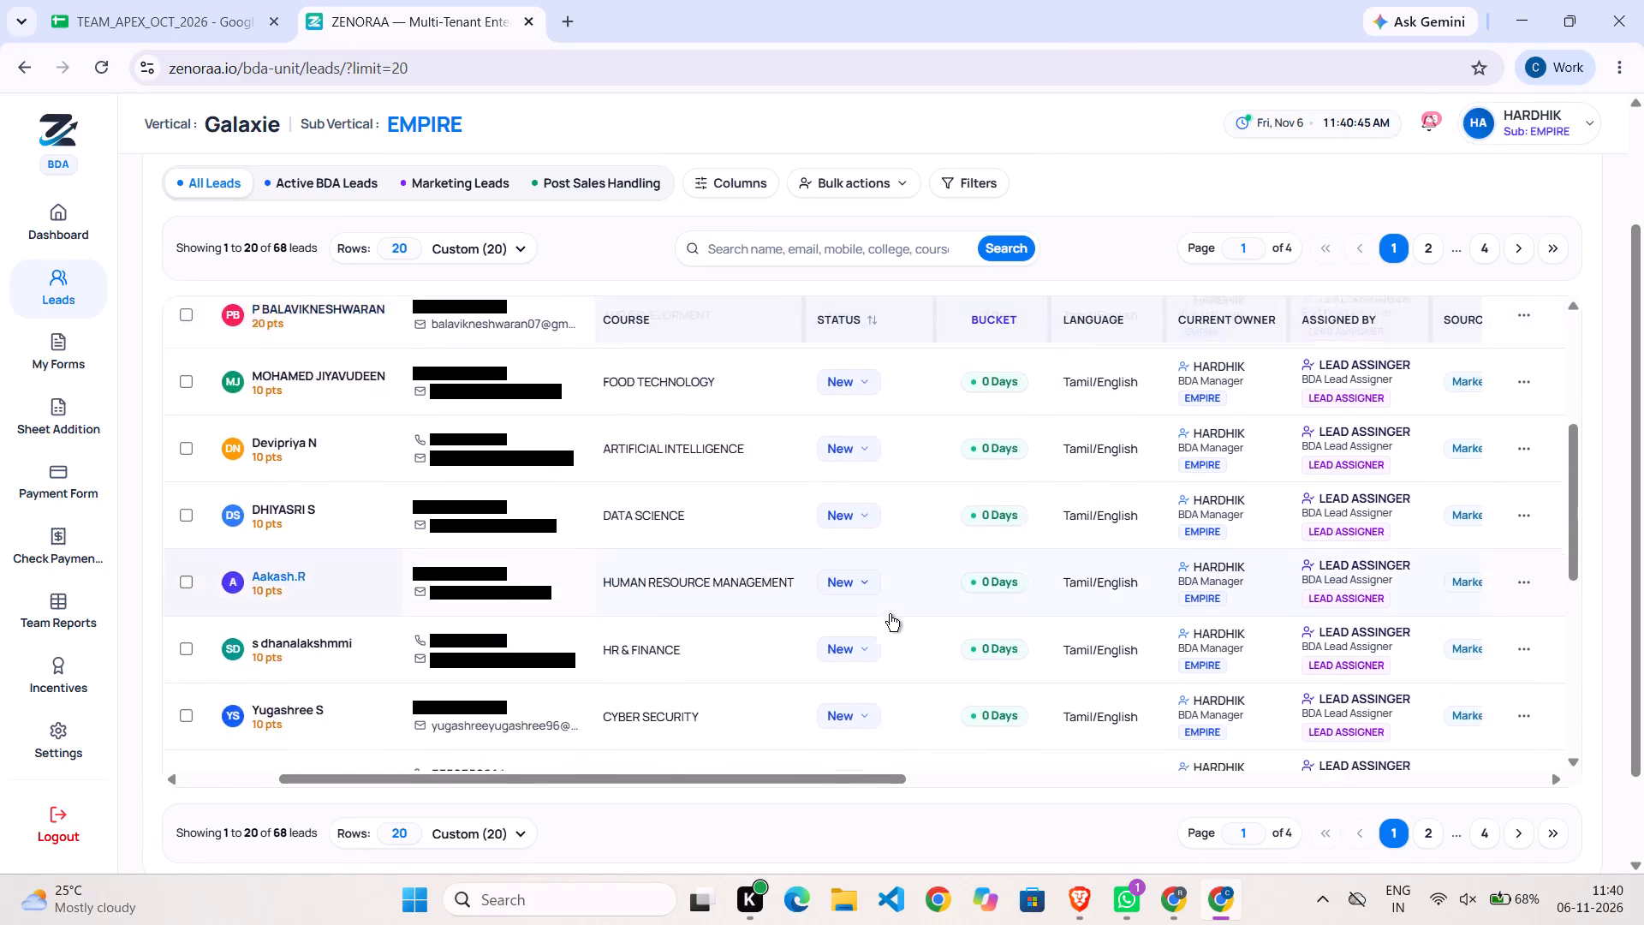
scroll(890, 614, down, 3)
scroll(890, 614, up, 8)
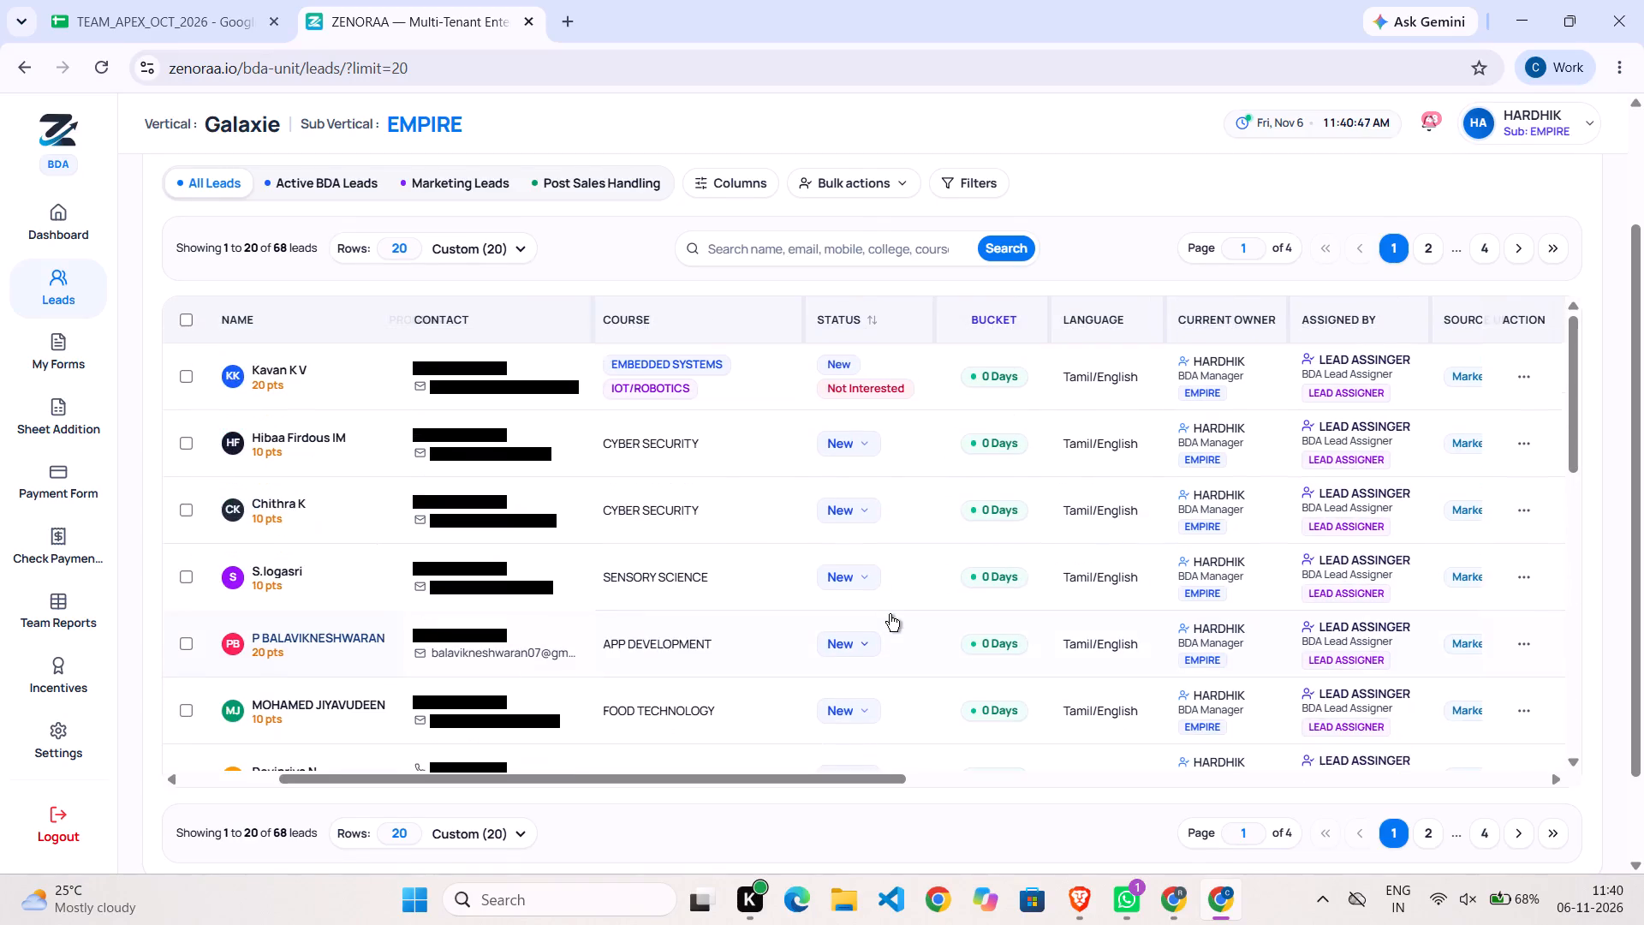
scroll(890, 614, left, 6)
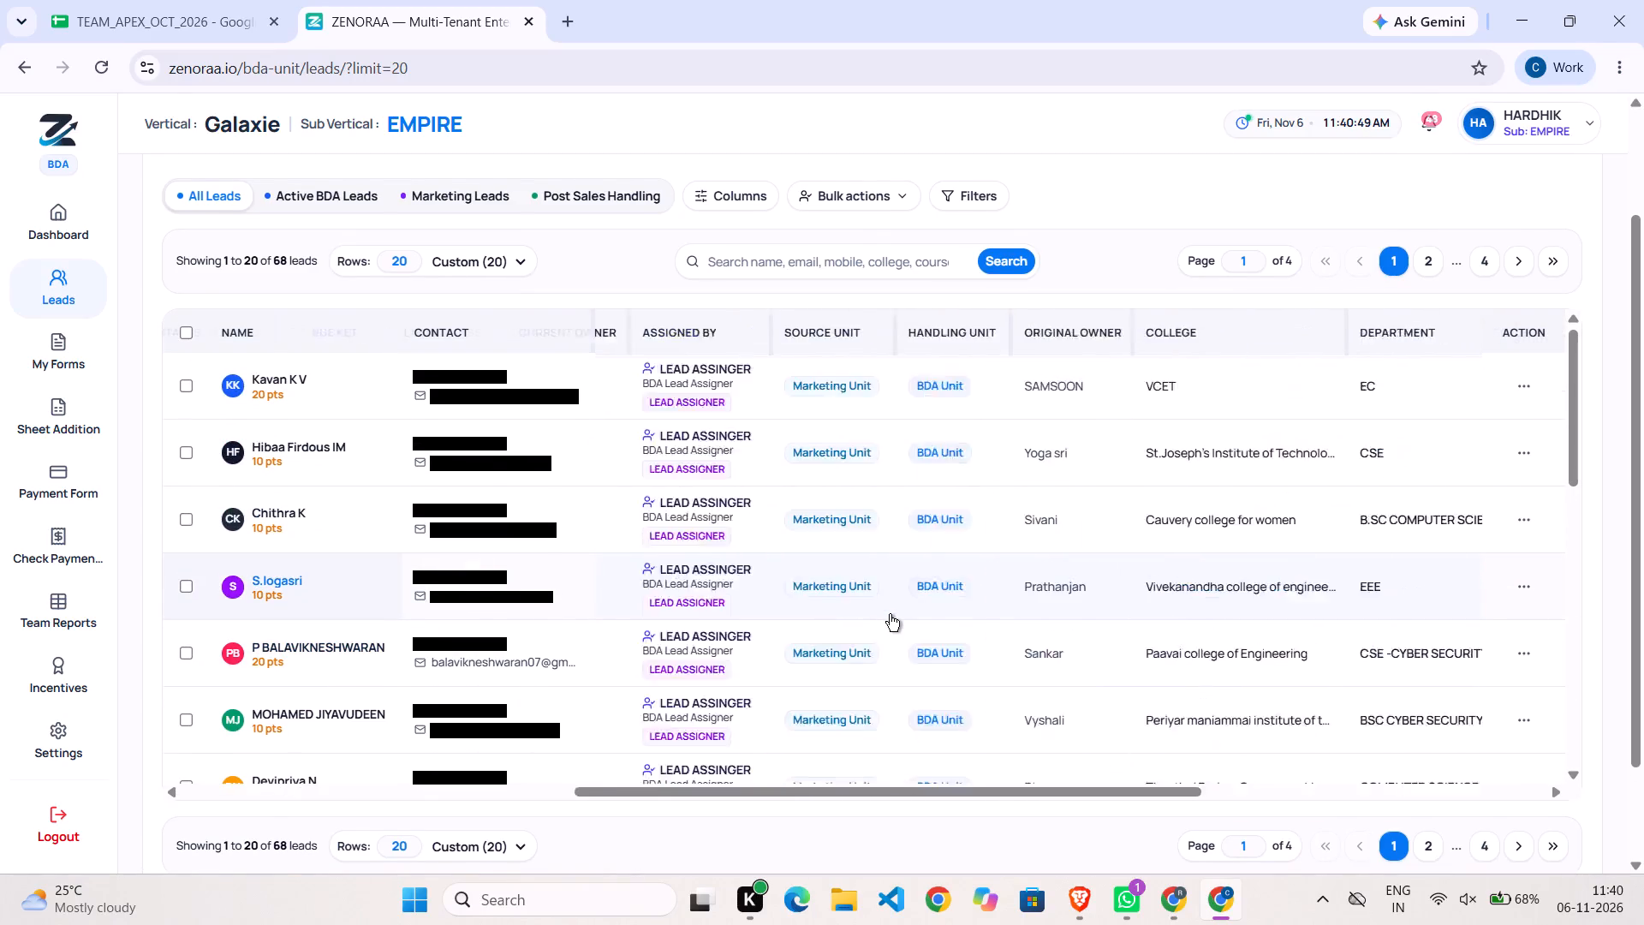
scroll(890, 614, left, 1)
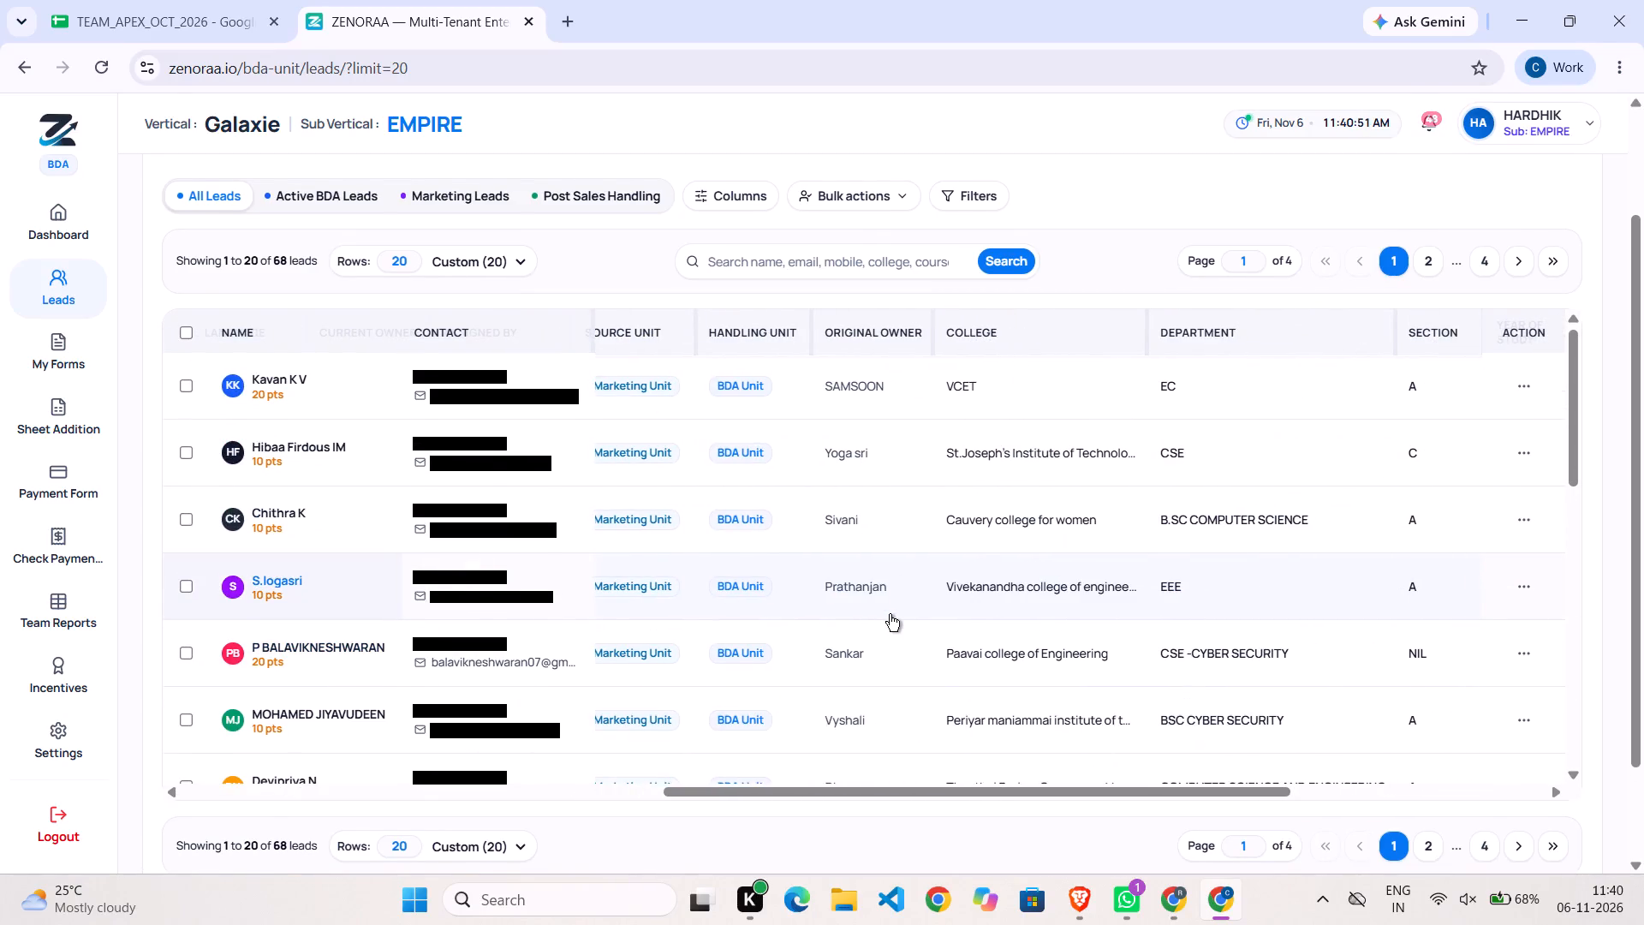
scroll(890, 614, down, 7)
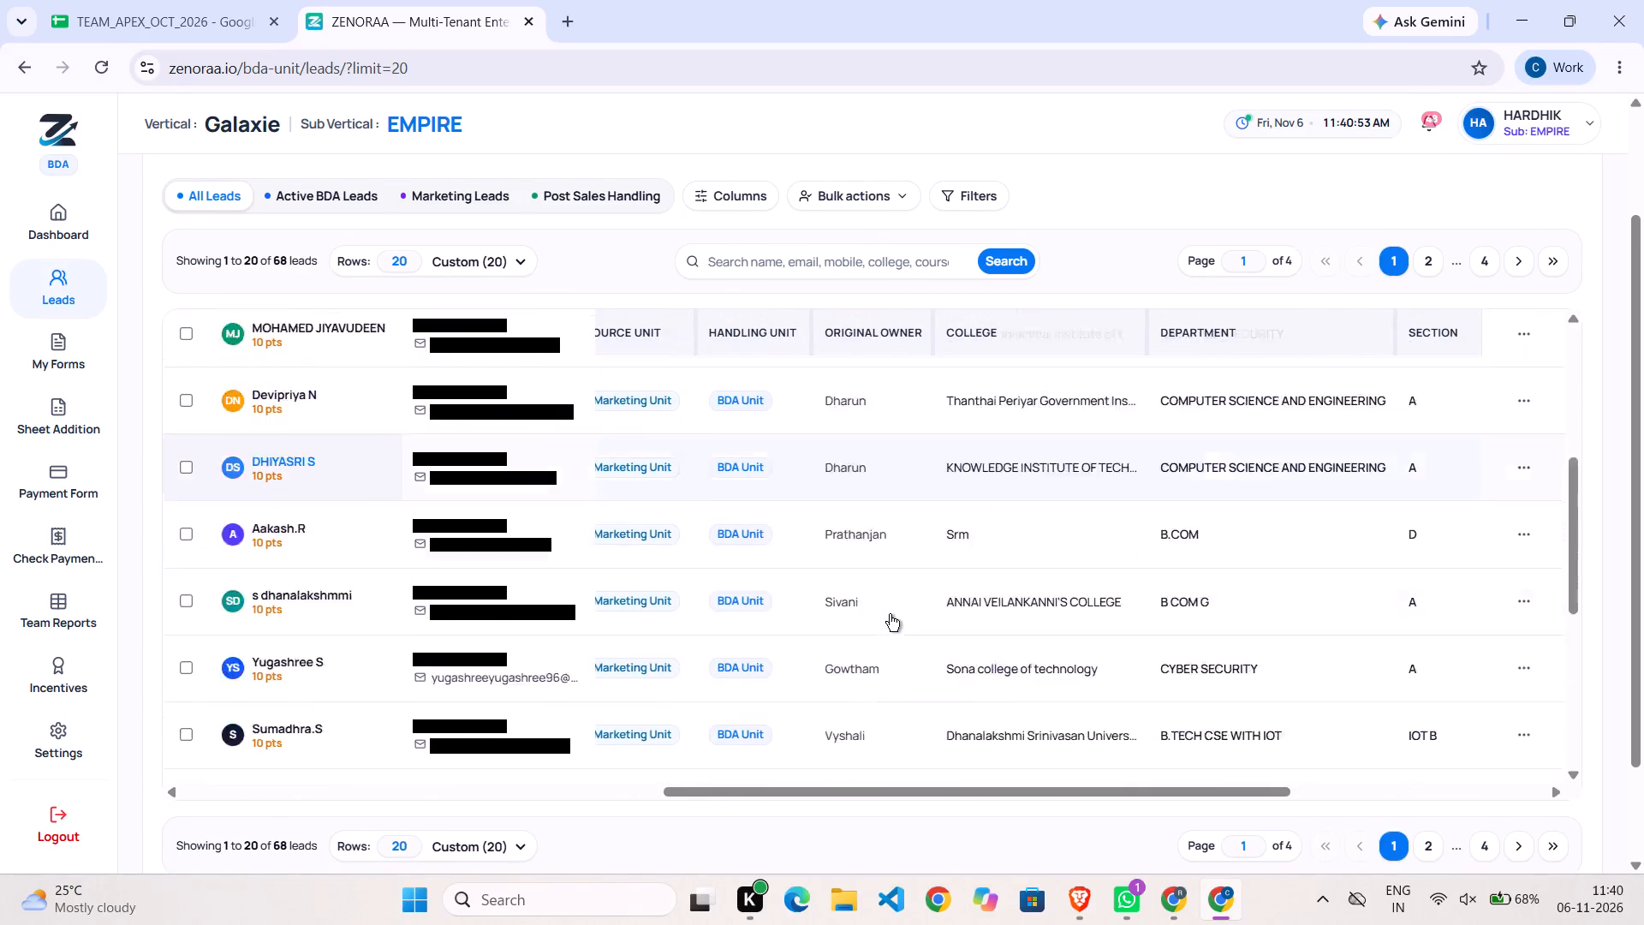
scroll(890, 614, down, 4)
scroll(479, 449, up, 6)
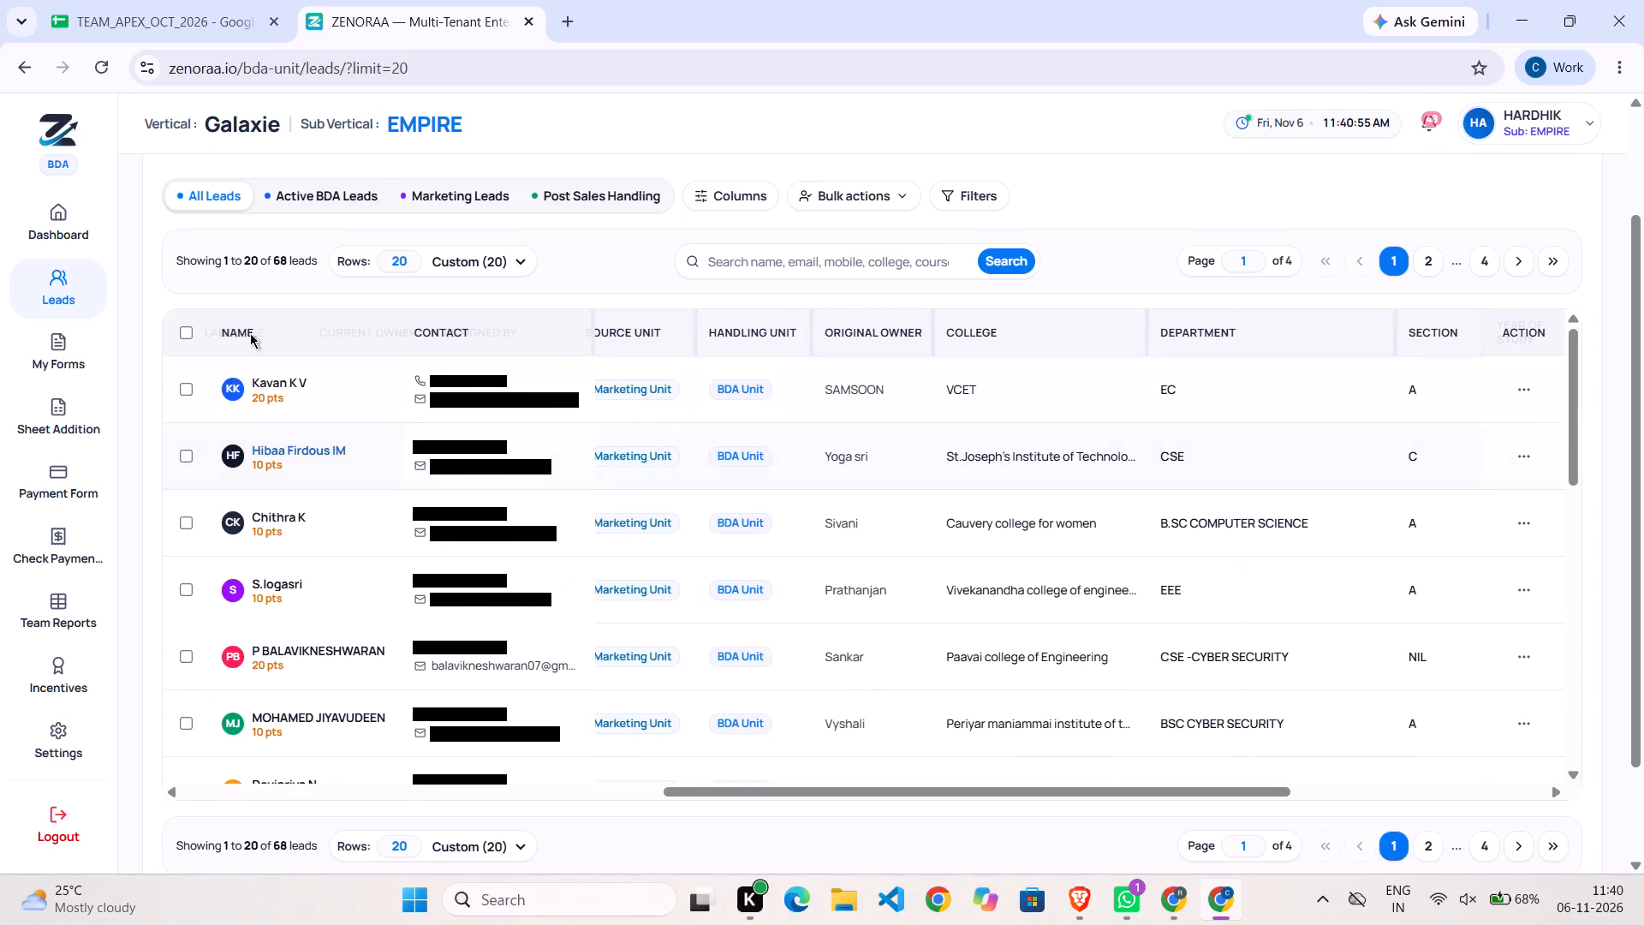
Select all the leads on the first page and assign them directly to the BDA LEELARAM.
click(185, 331)
scroll(940, 261, up, 4)
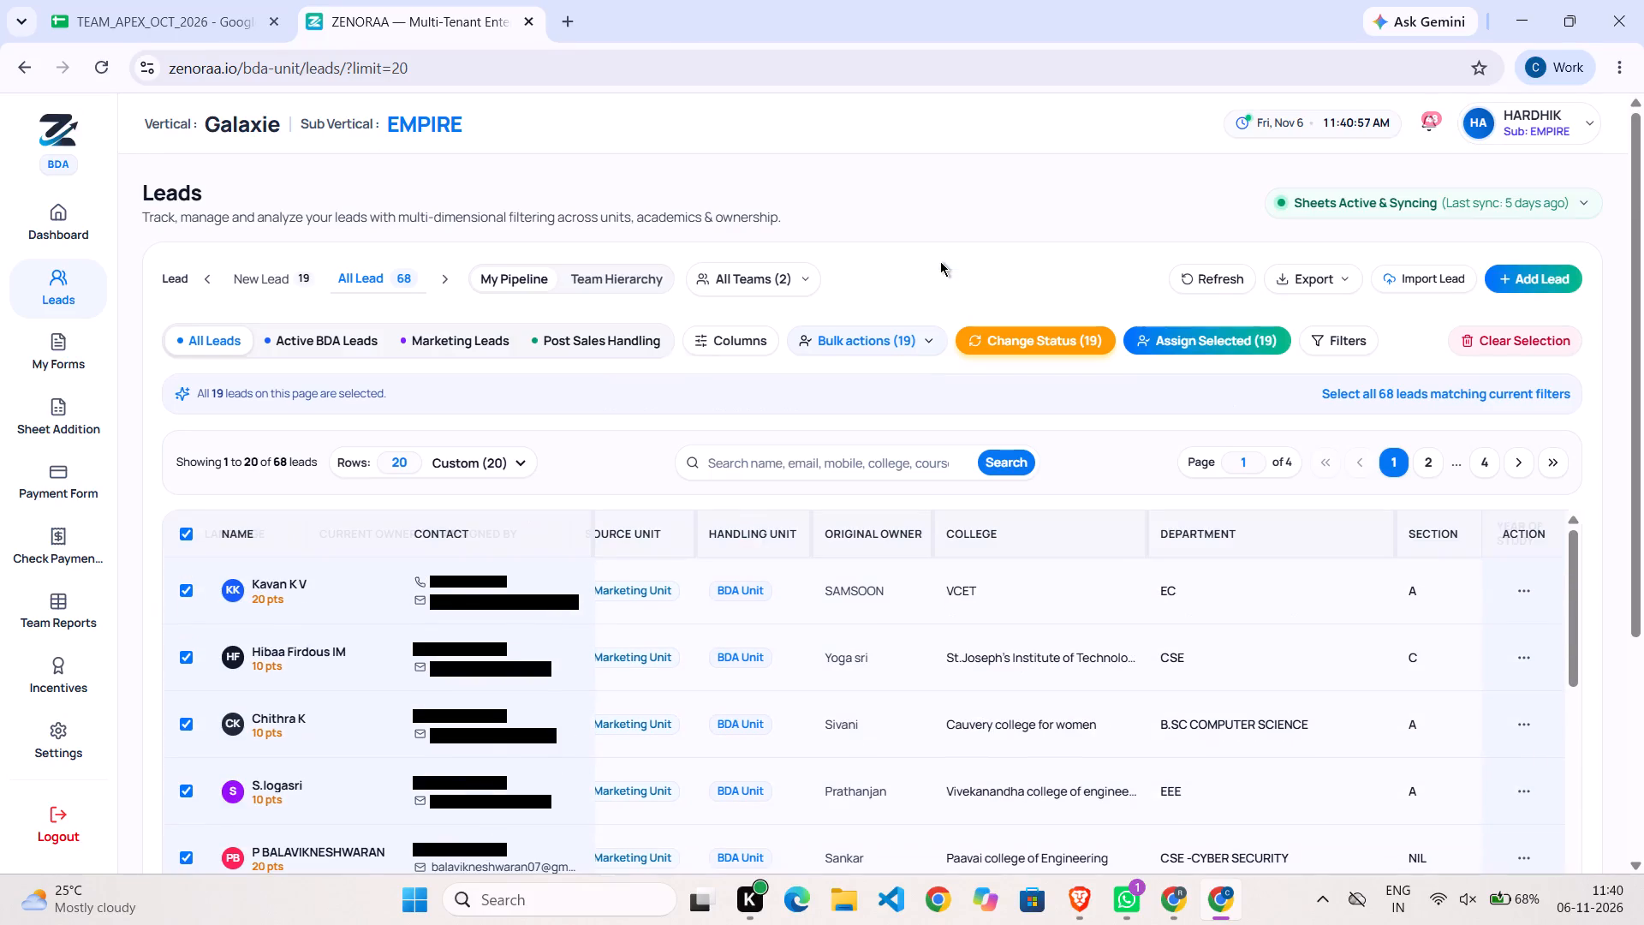
click(1200, 341)
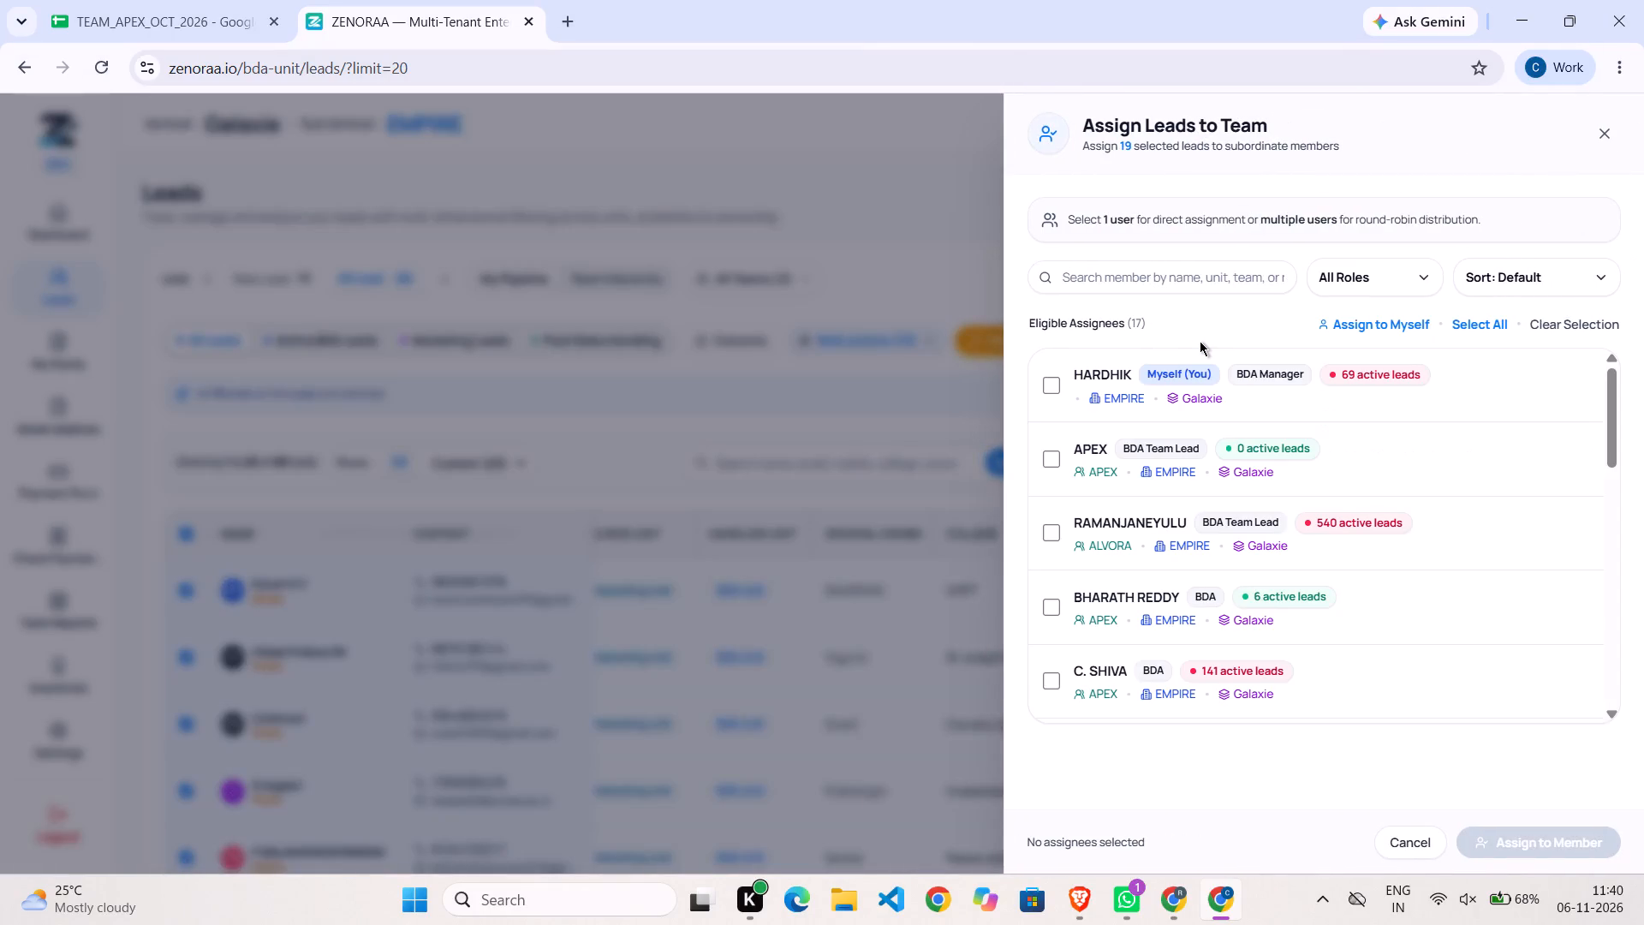
scroll(1137, 583, down, 2)
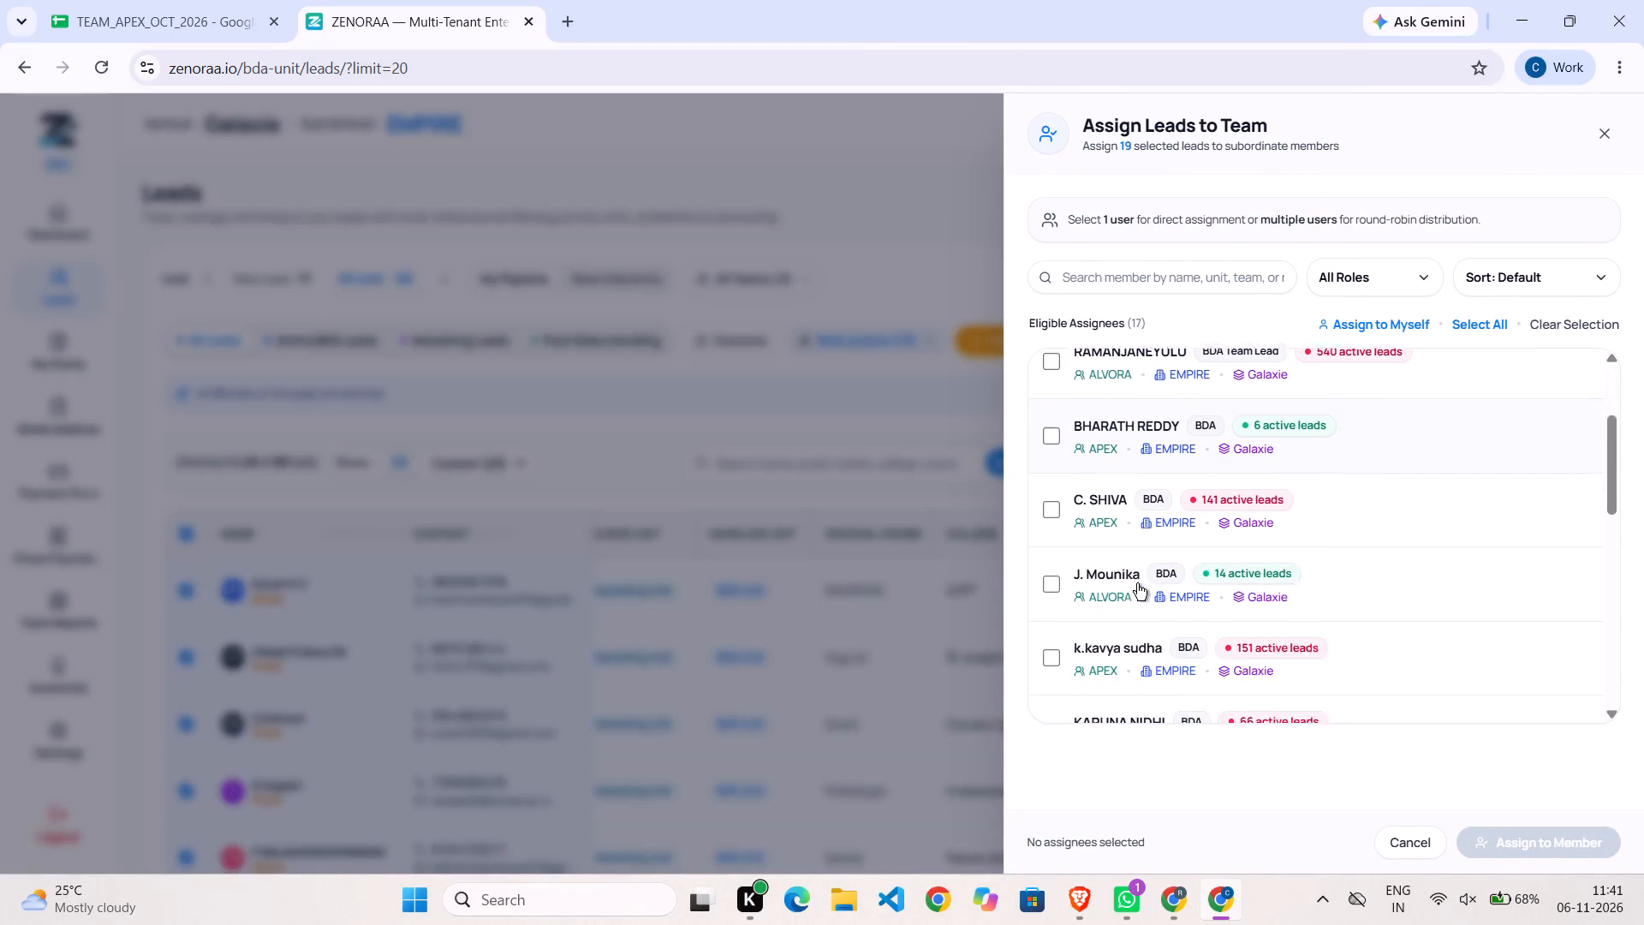
scroll(1137, 583, down, 3)
click(1125, 692)
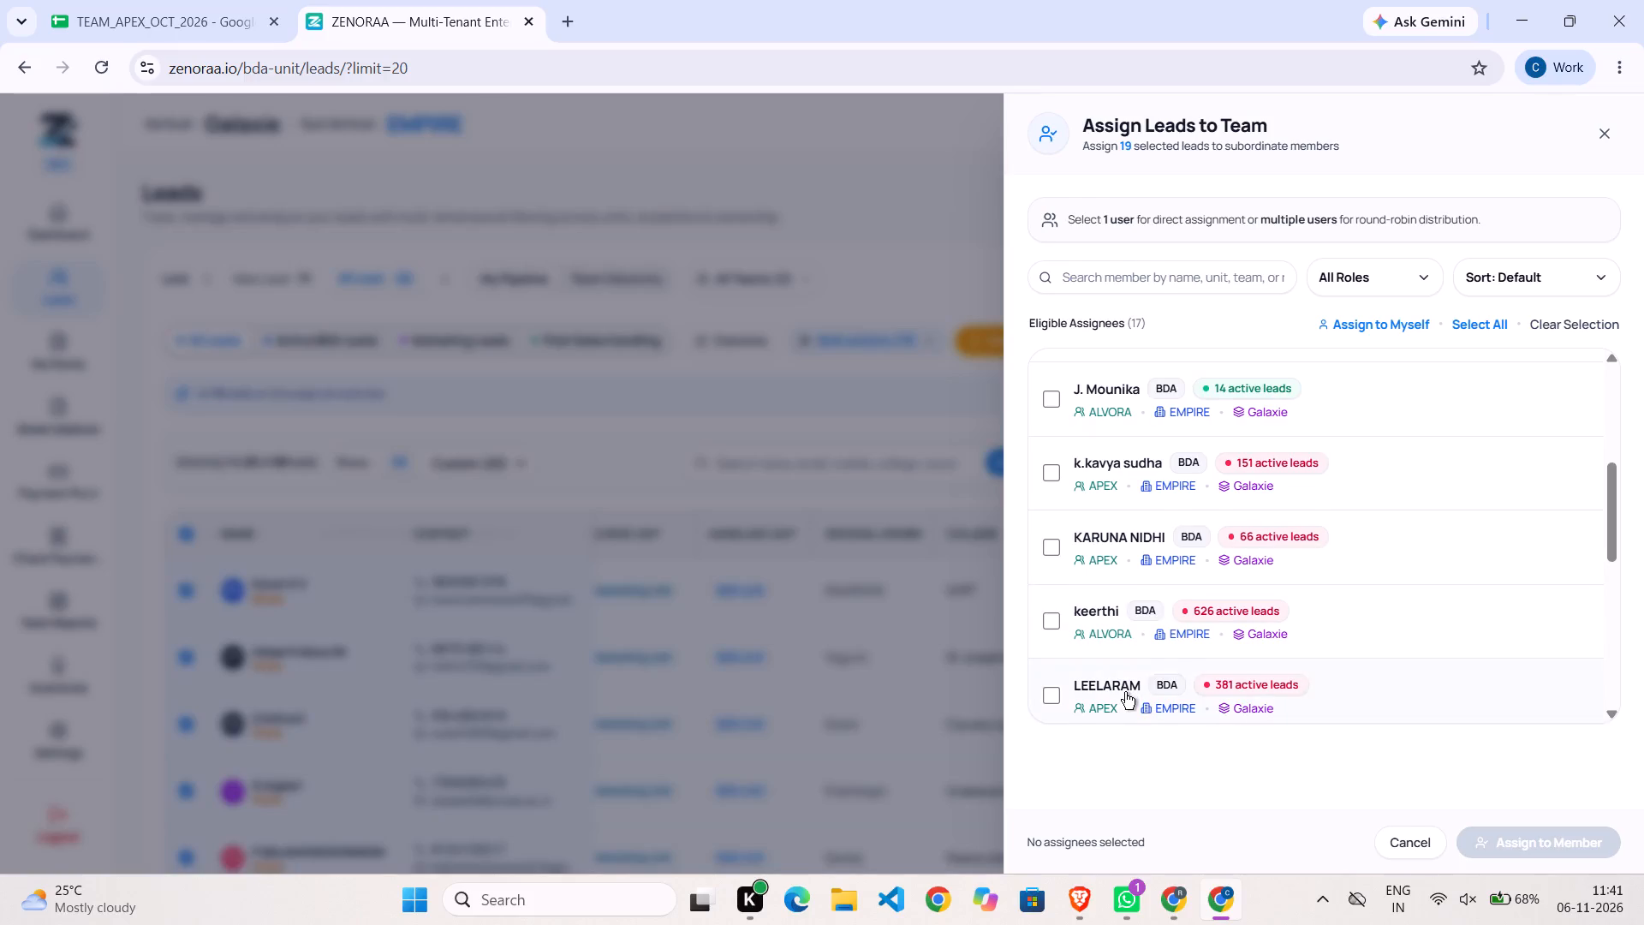
click(1528, 838)
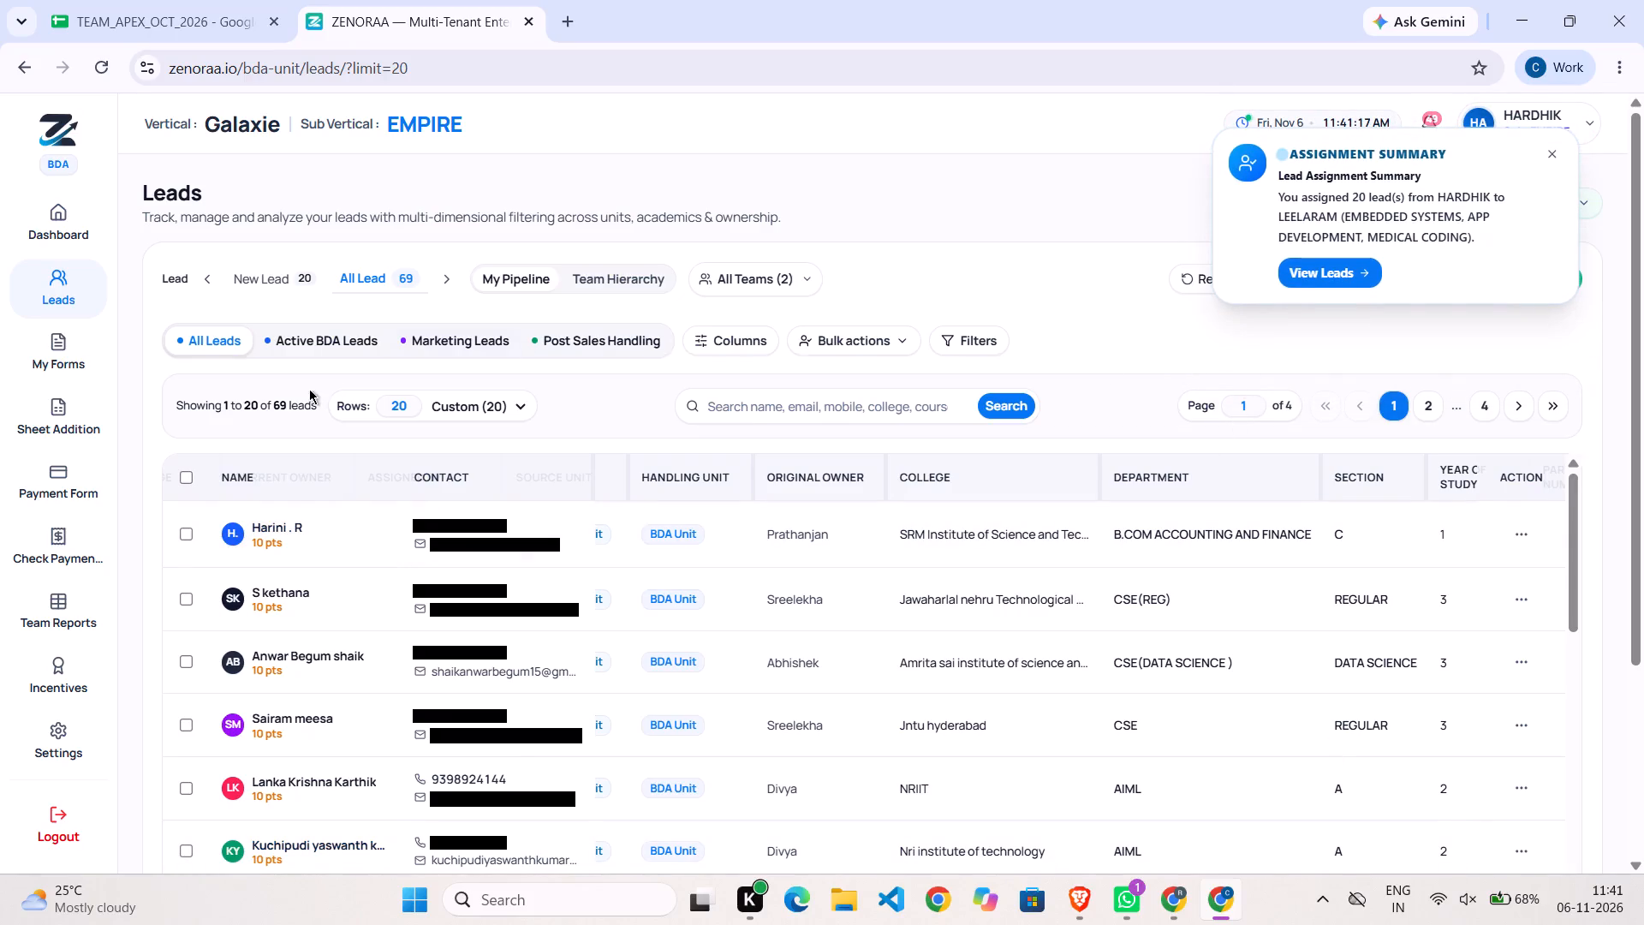
Set My Pipeline's leads list to 15 rows per page.
click(406, 401)
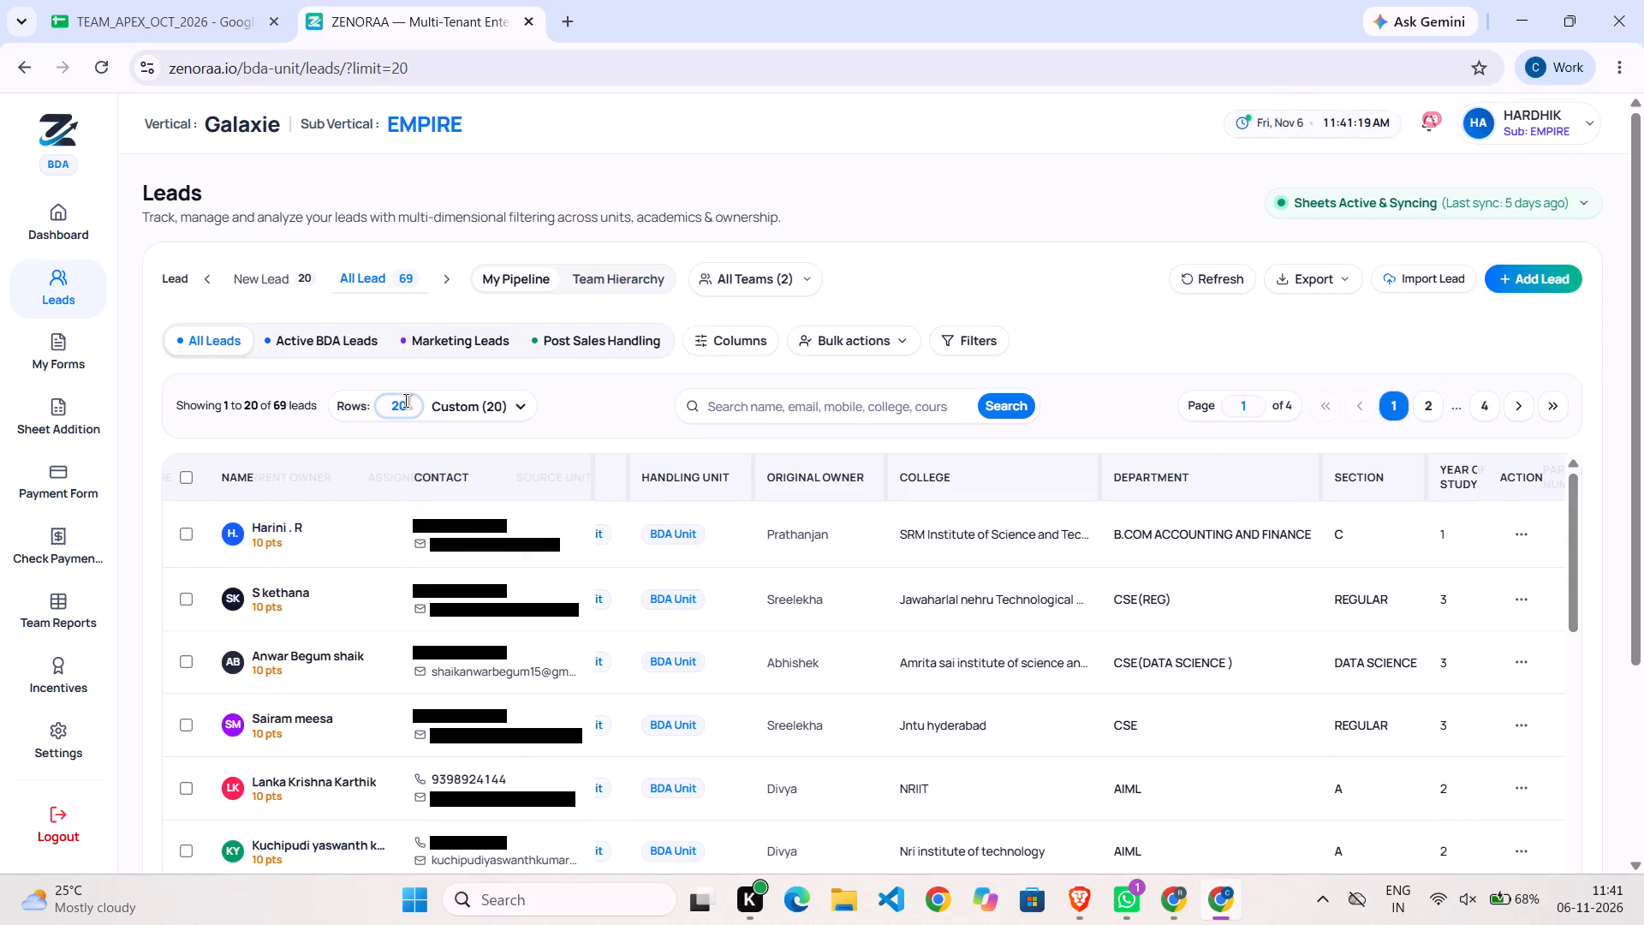
key(BackSpace)
key(BackSpace)
text(15)
key(Return)
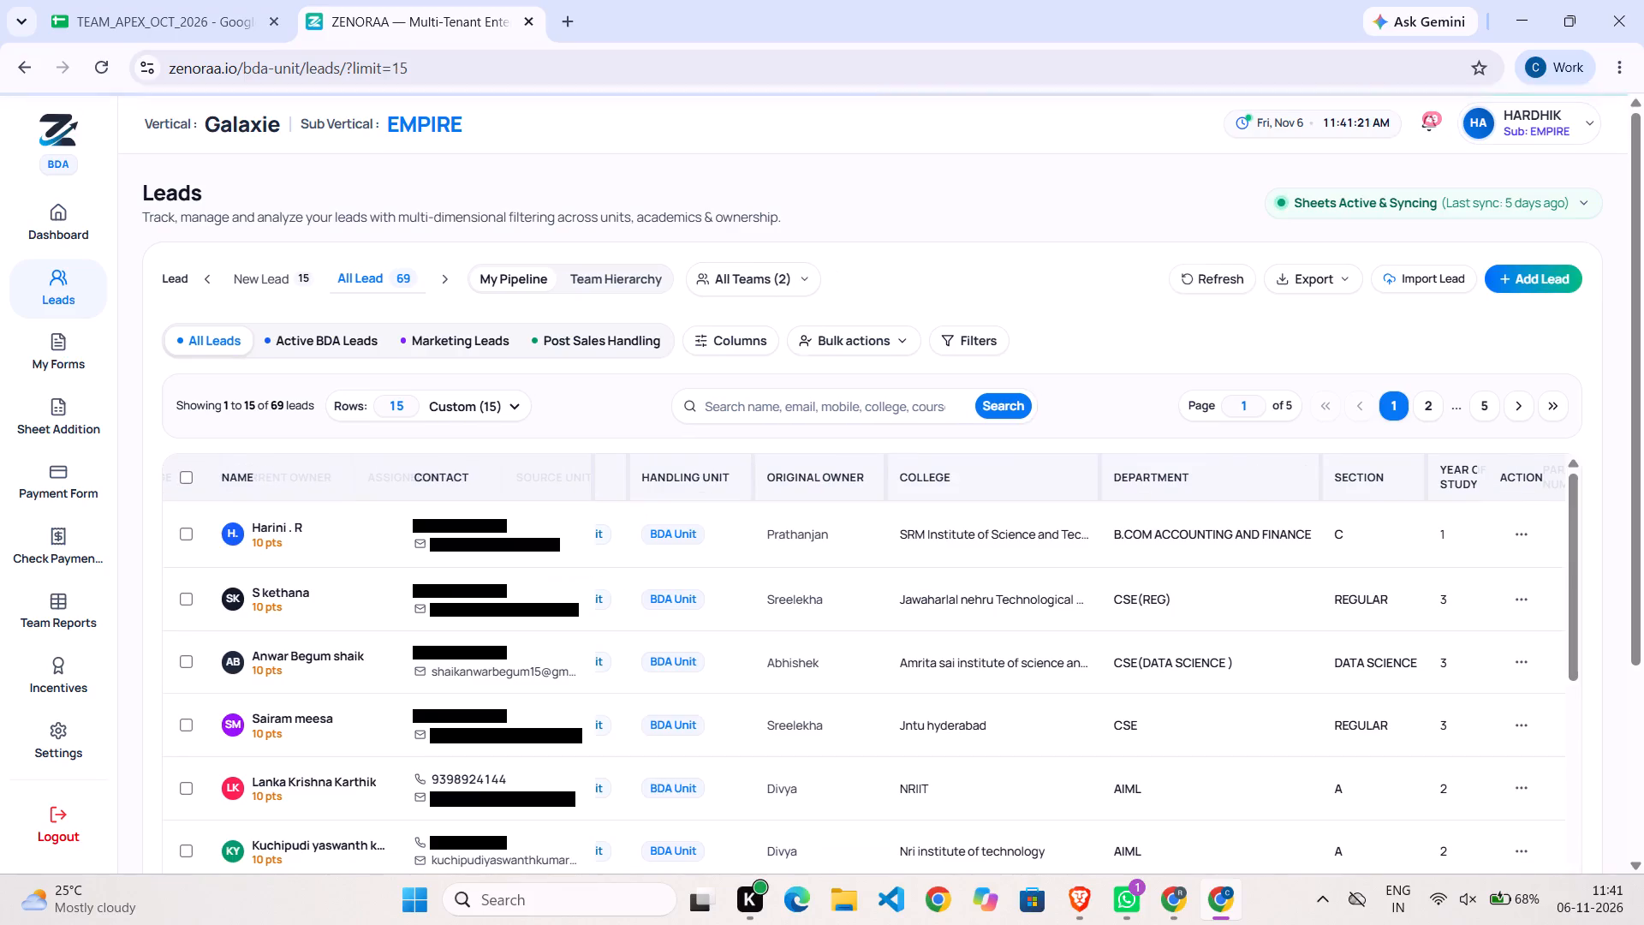
Select only the first lead, the Tamil/English Soft Skills one, and assign it directly to the BDA LEELARAM.
scroll(799, 612, right, 6)
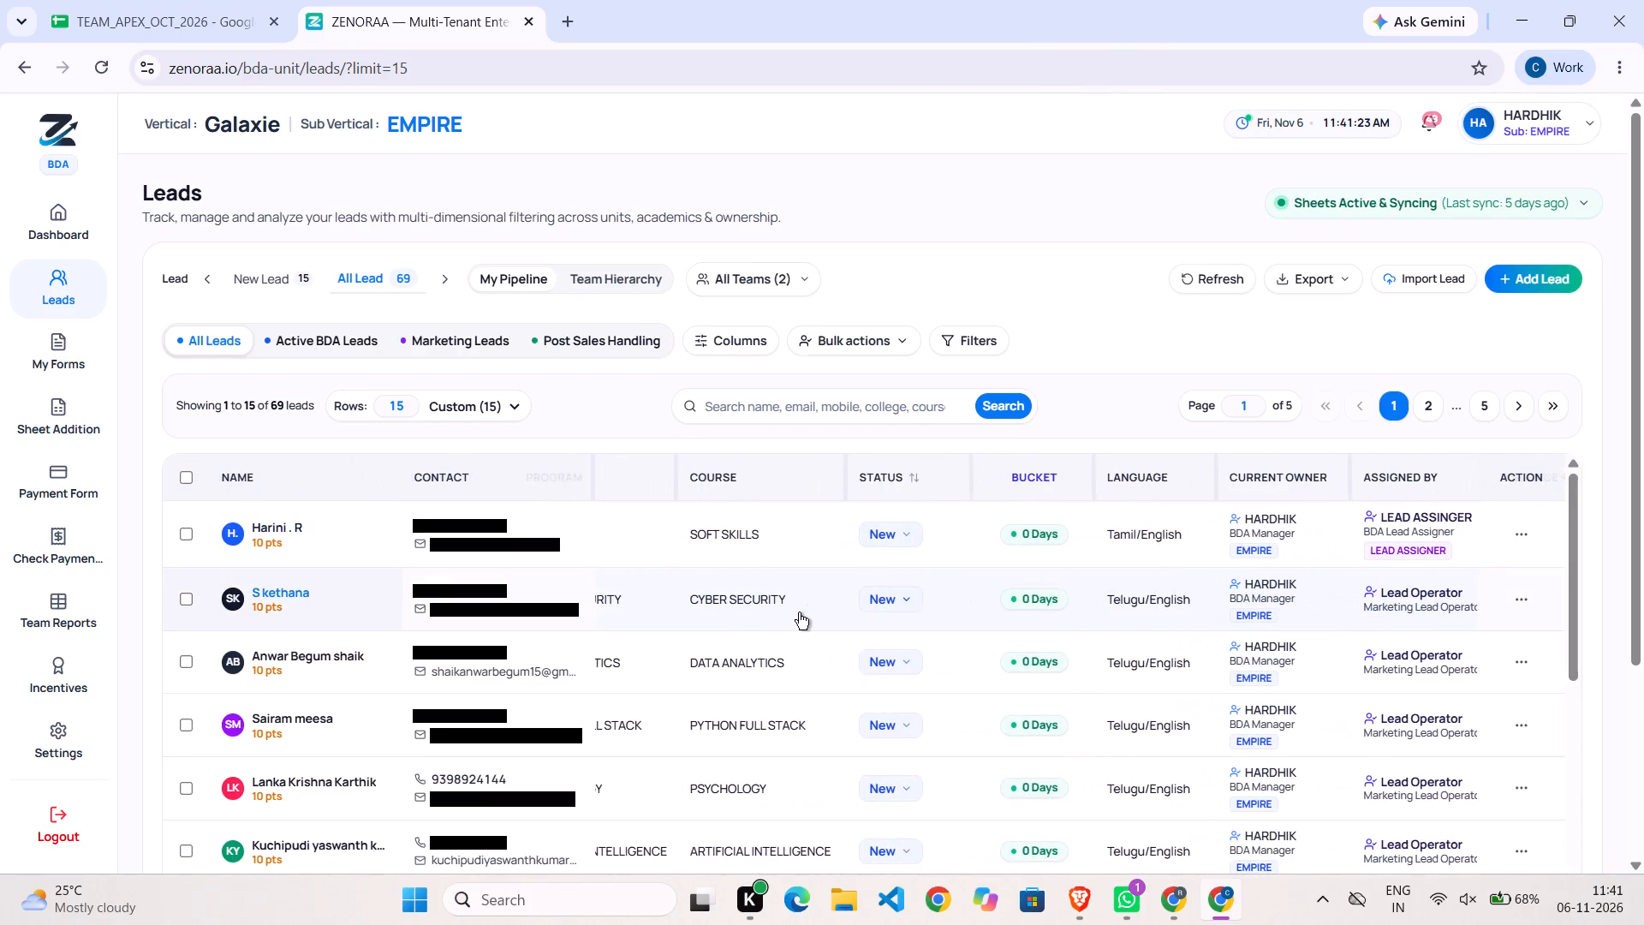
click(183, 535)
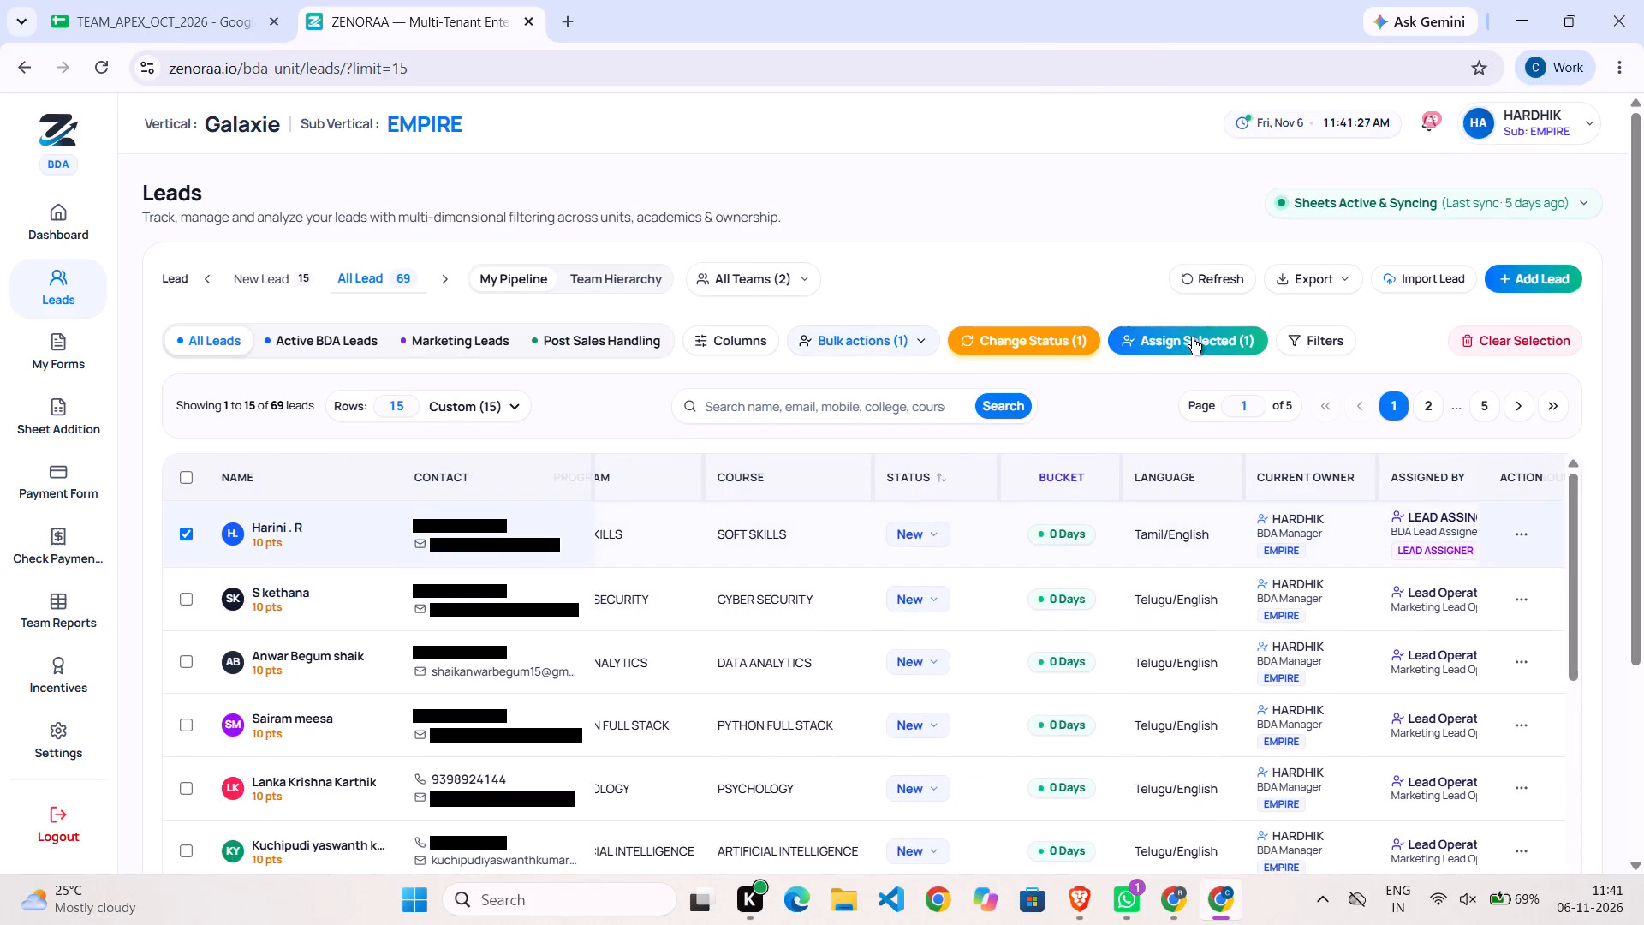
click(1194, 336)
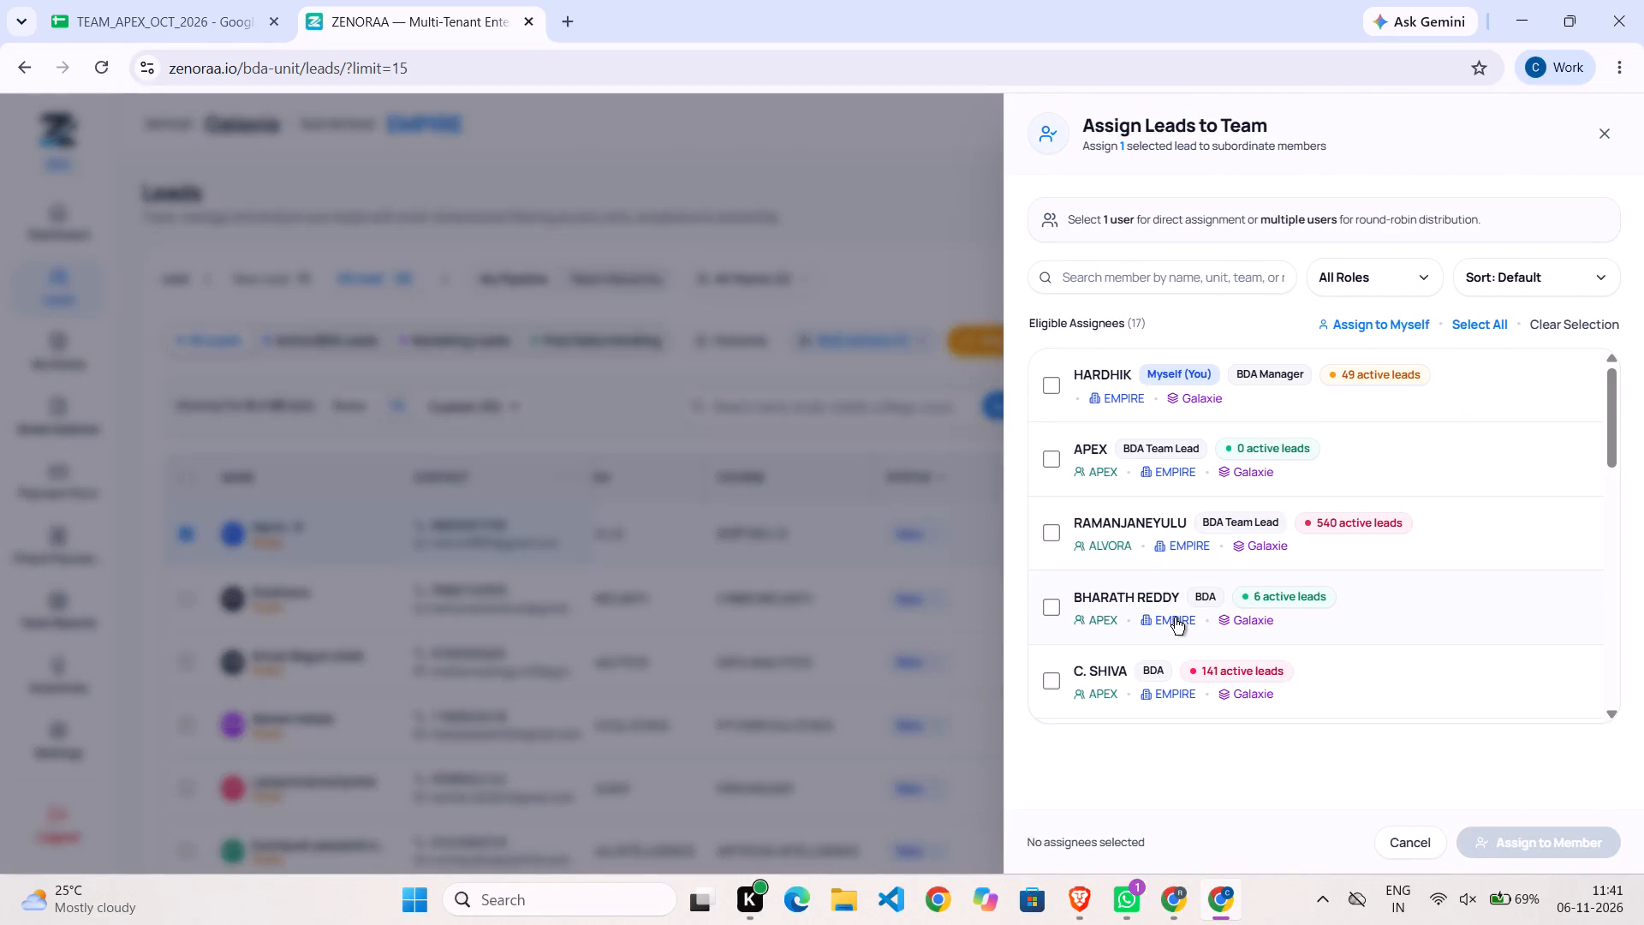
scroll(1175, 618, down, 2)
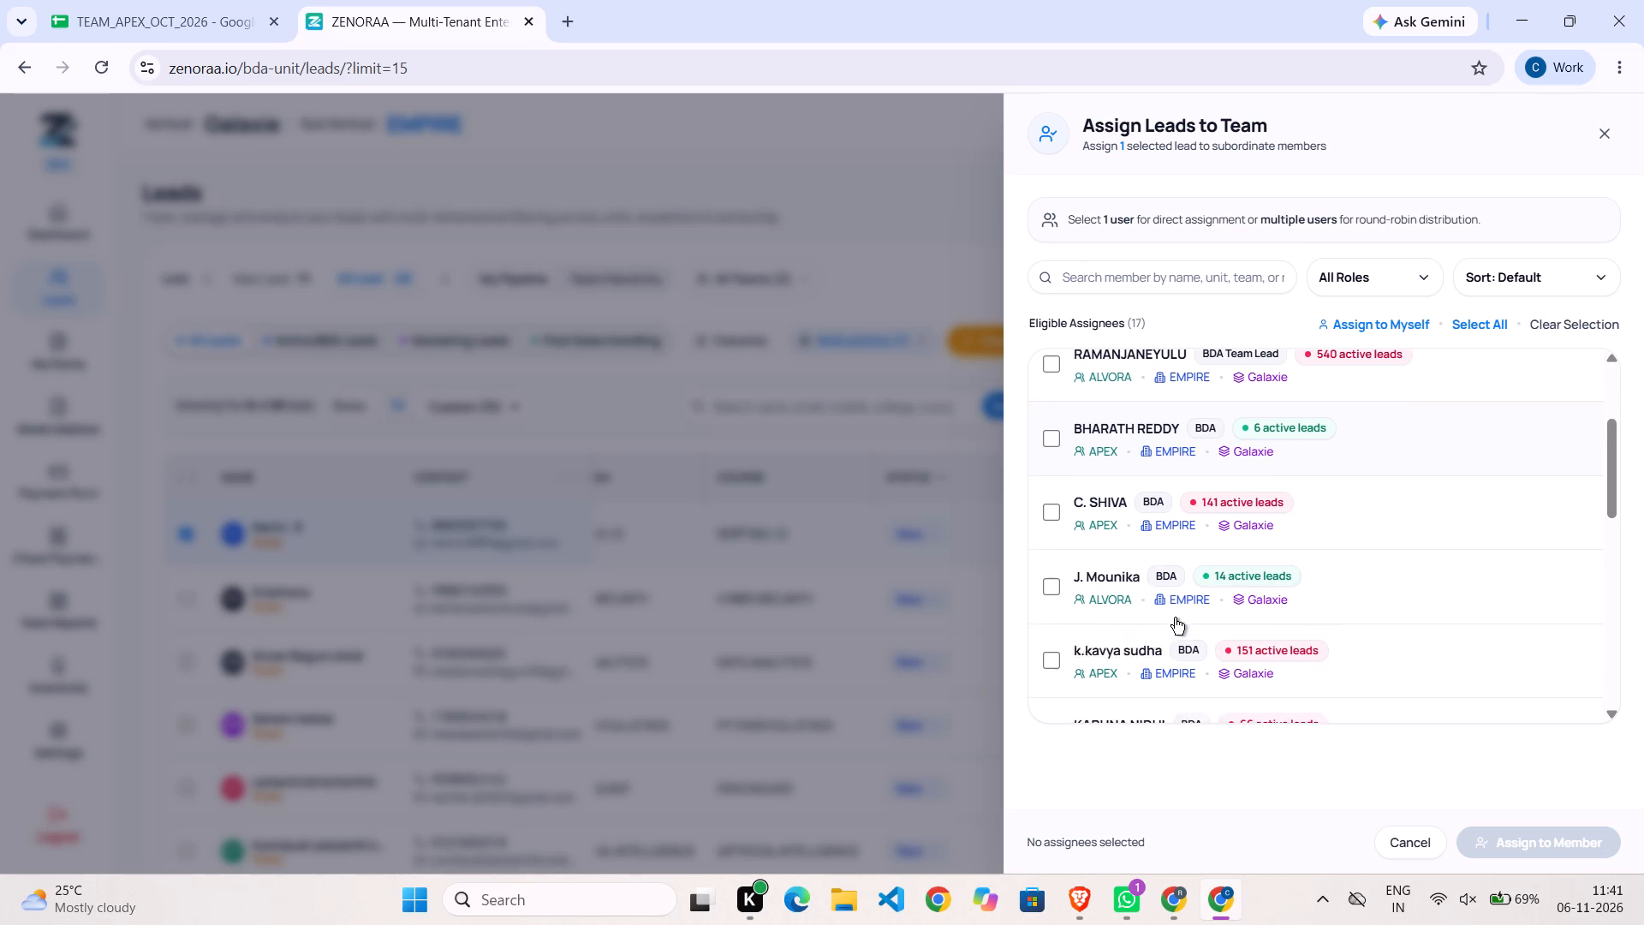
scroll(1175, 618, down, 2)
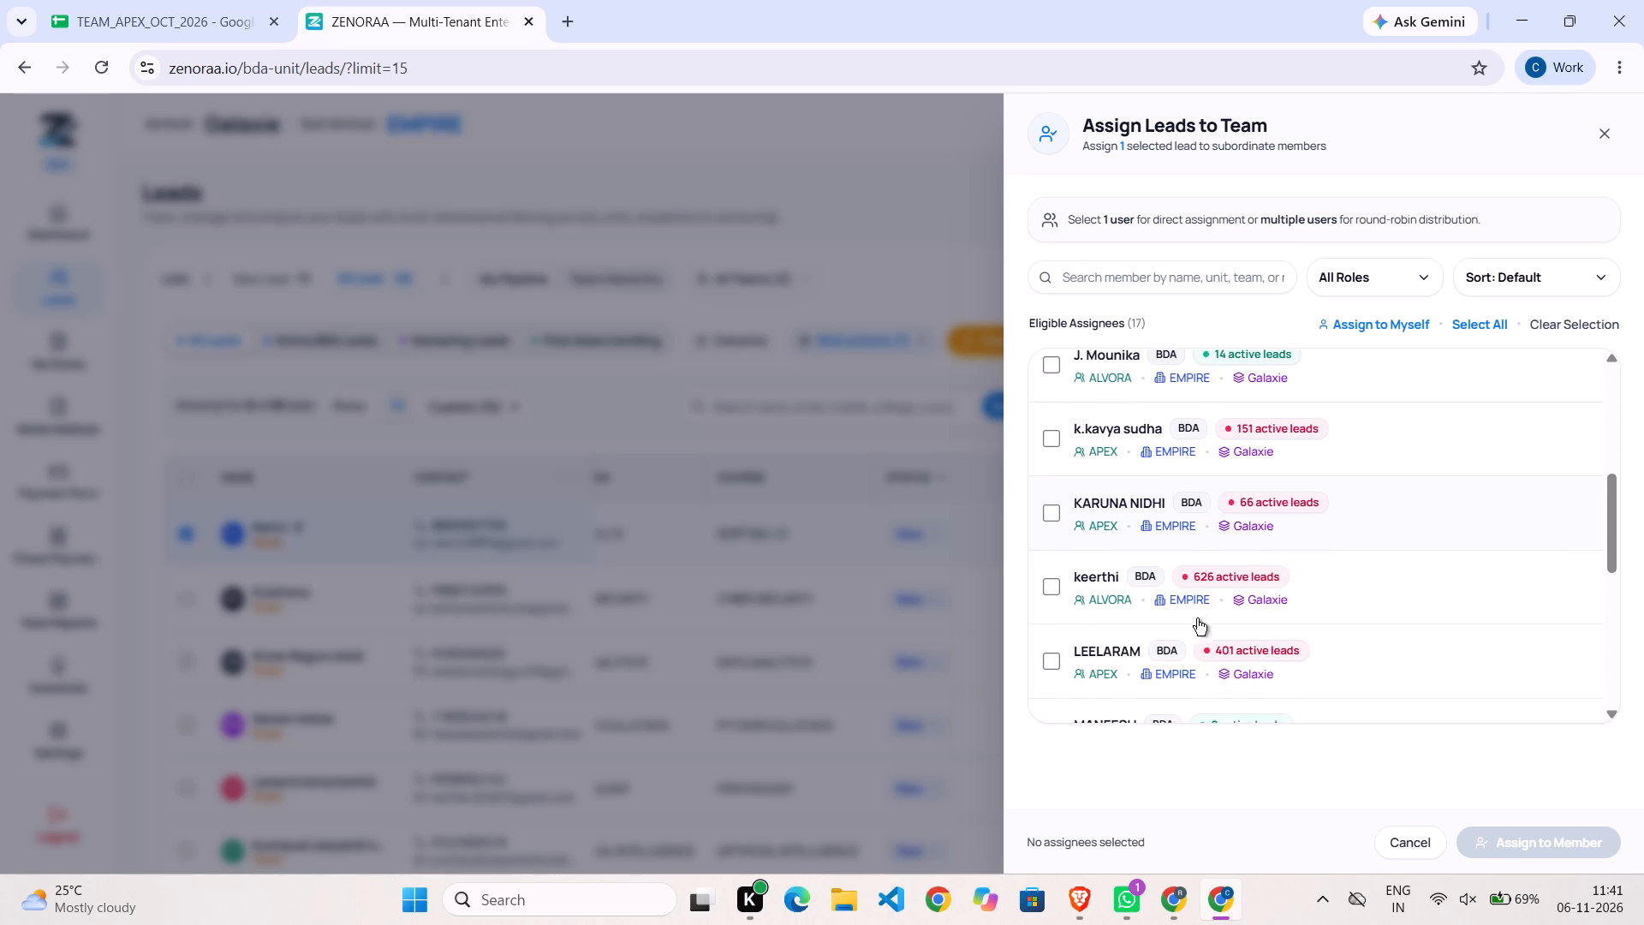
scroll(1197, 618, down, 1)
click(1197, 618)
click(1478, 838)
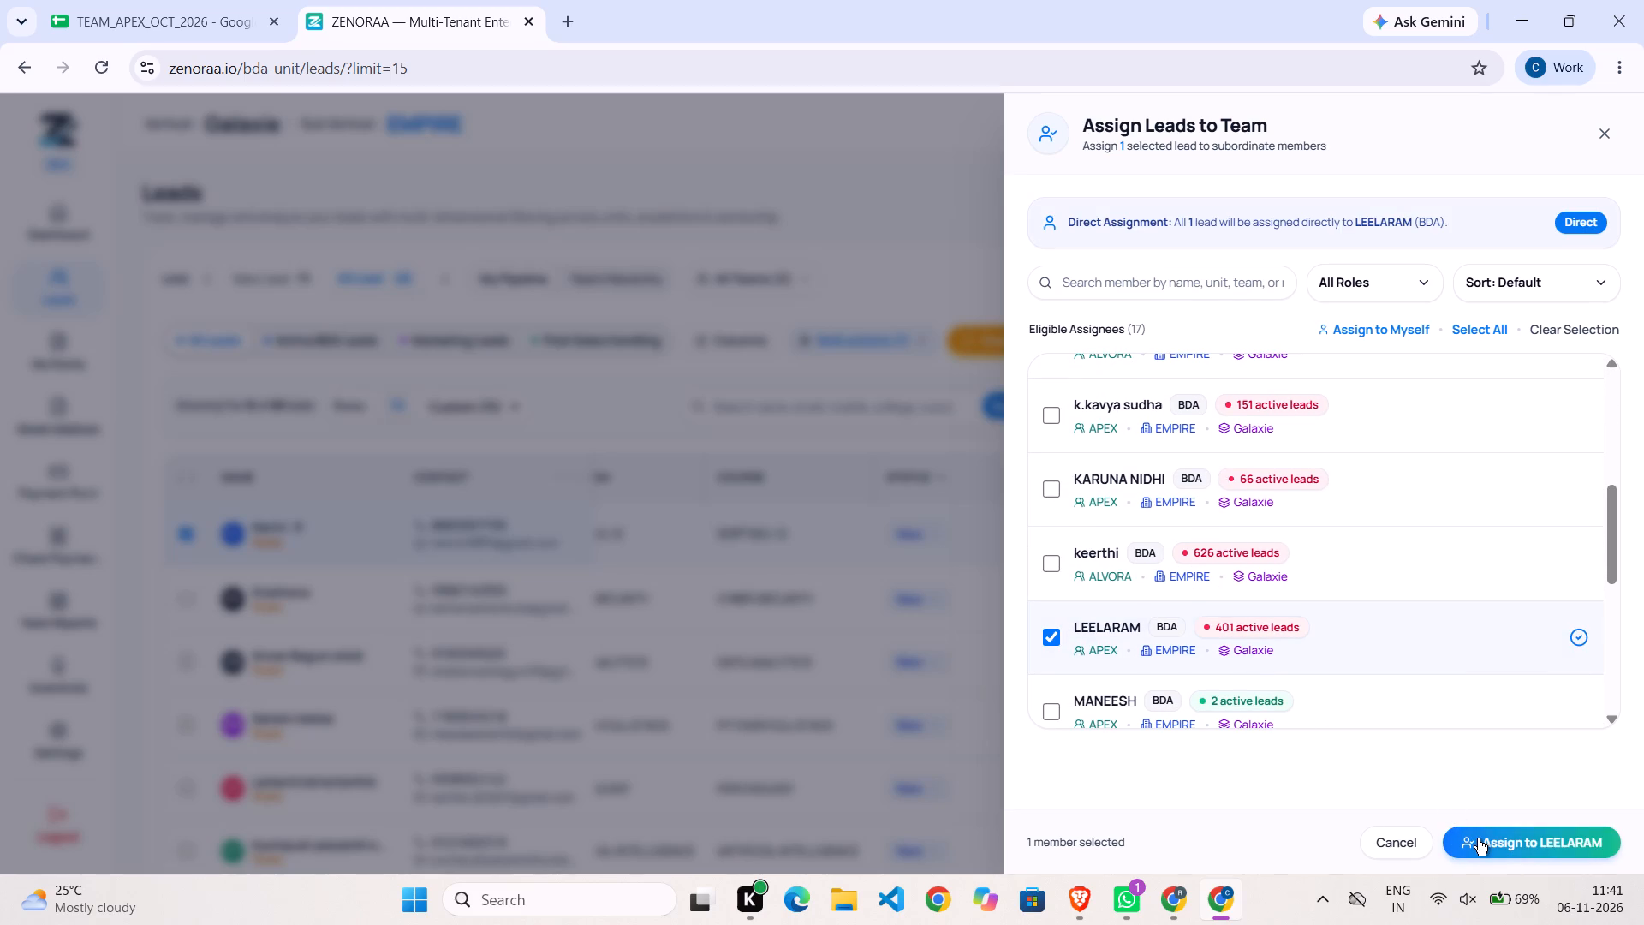
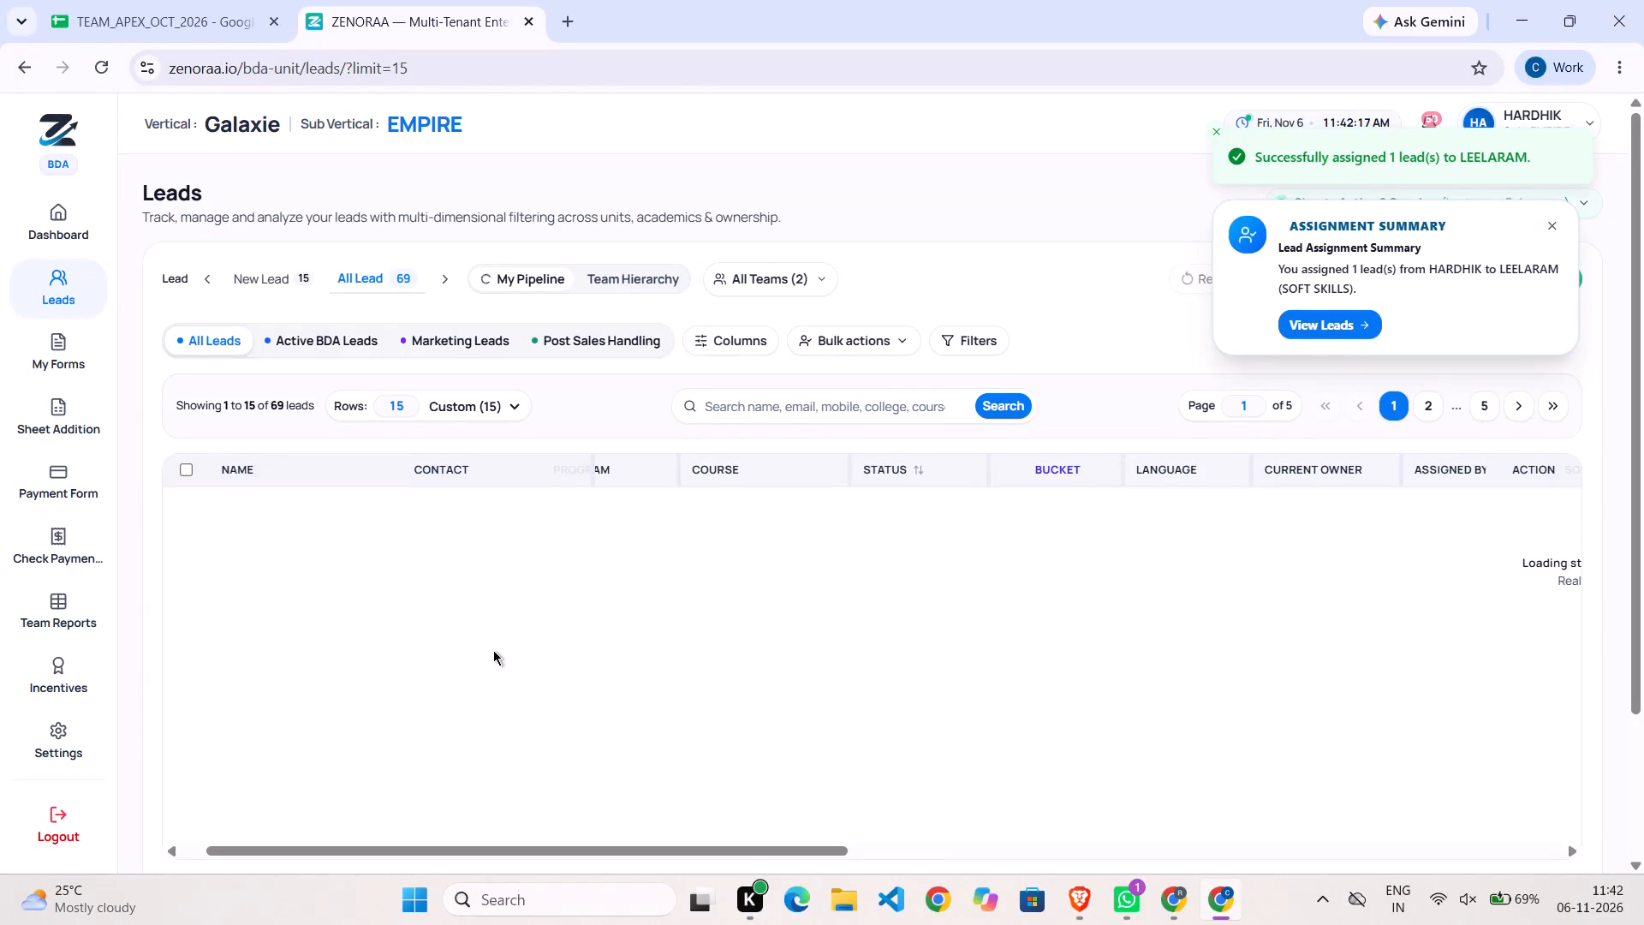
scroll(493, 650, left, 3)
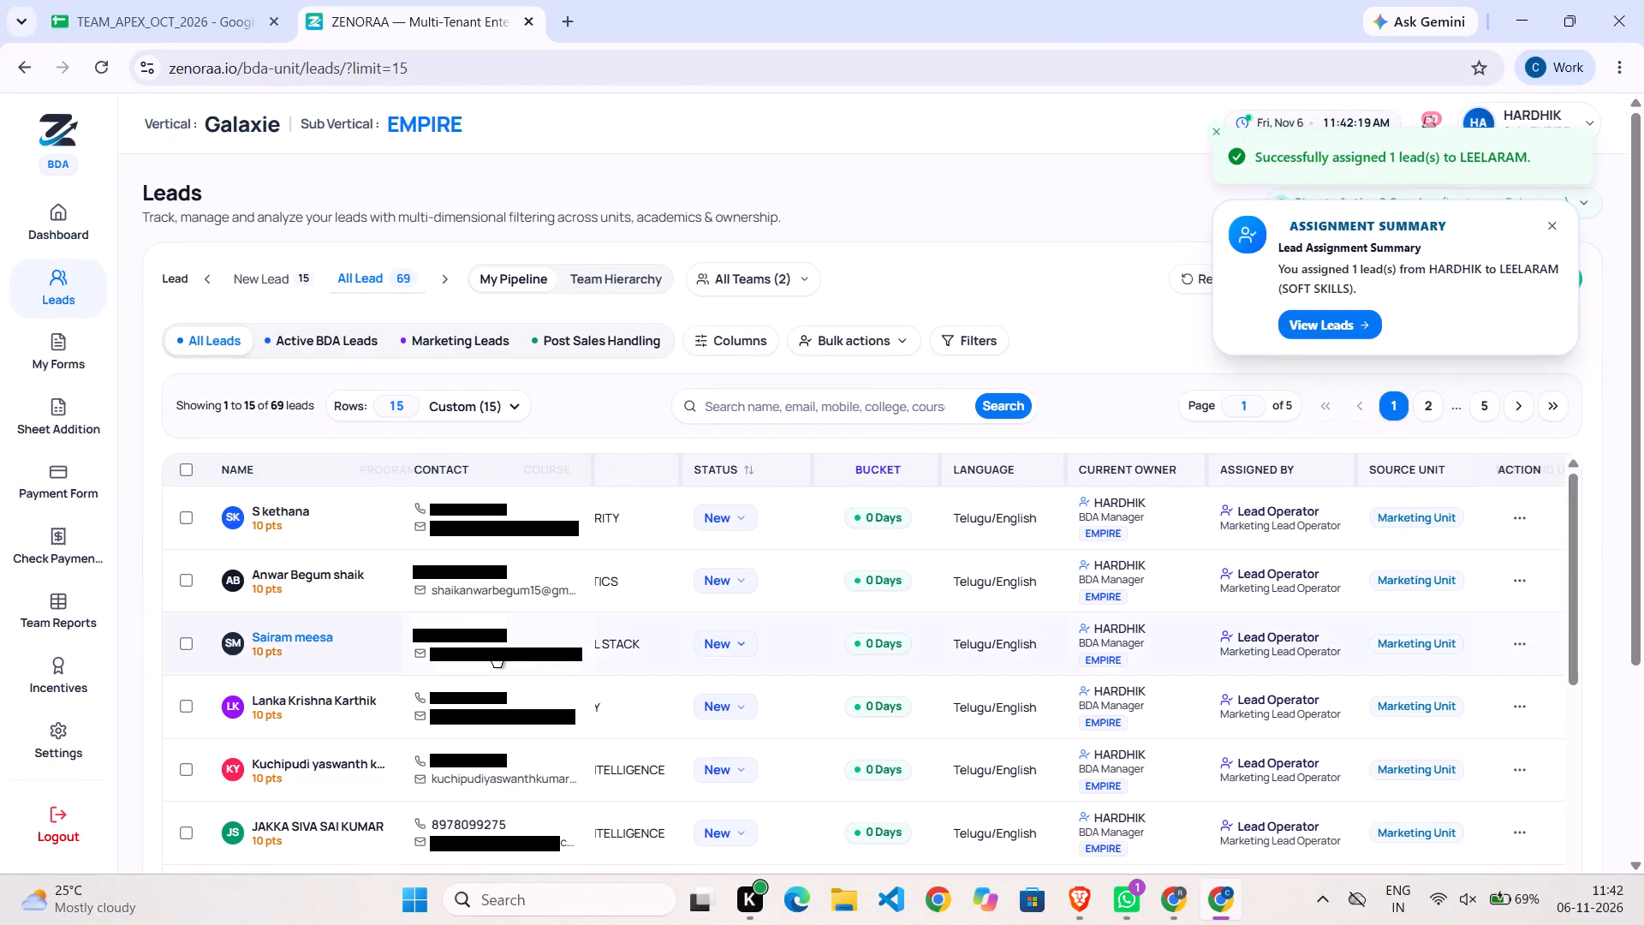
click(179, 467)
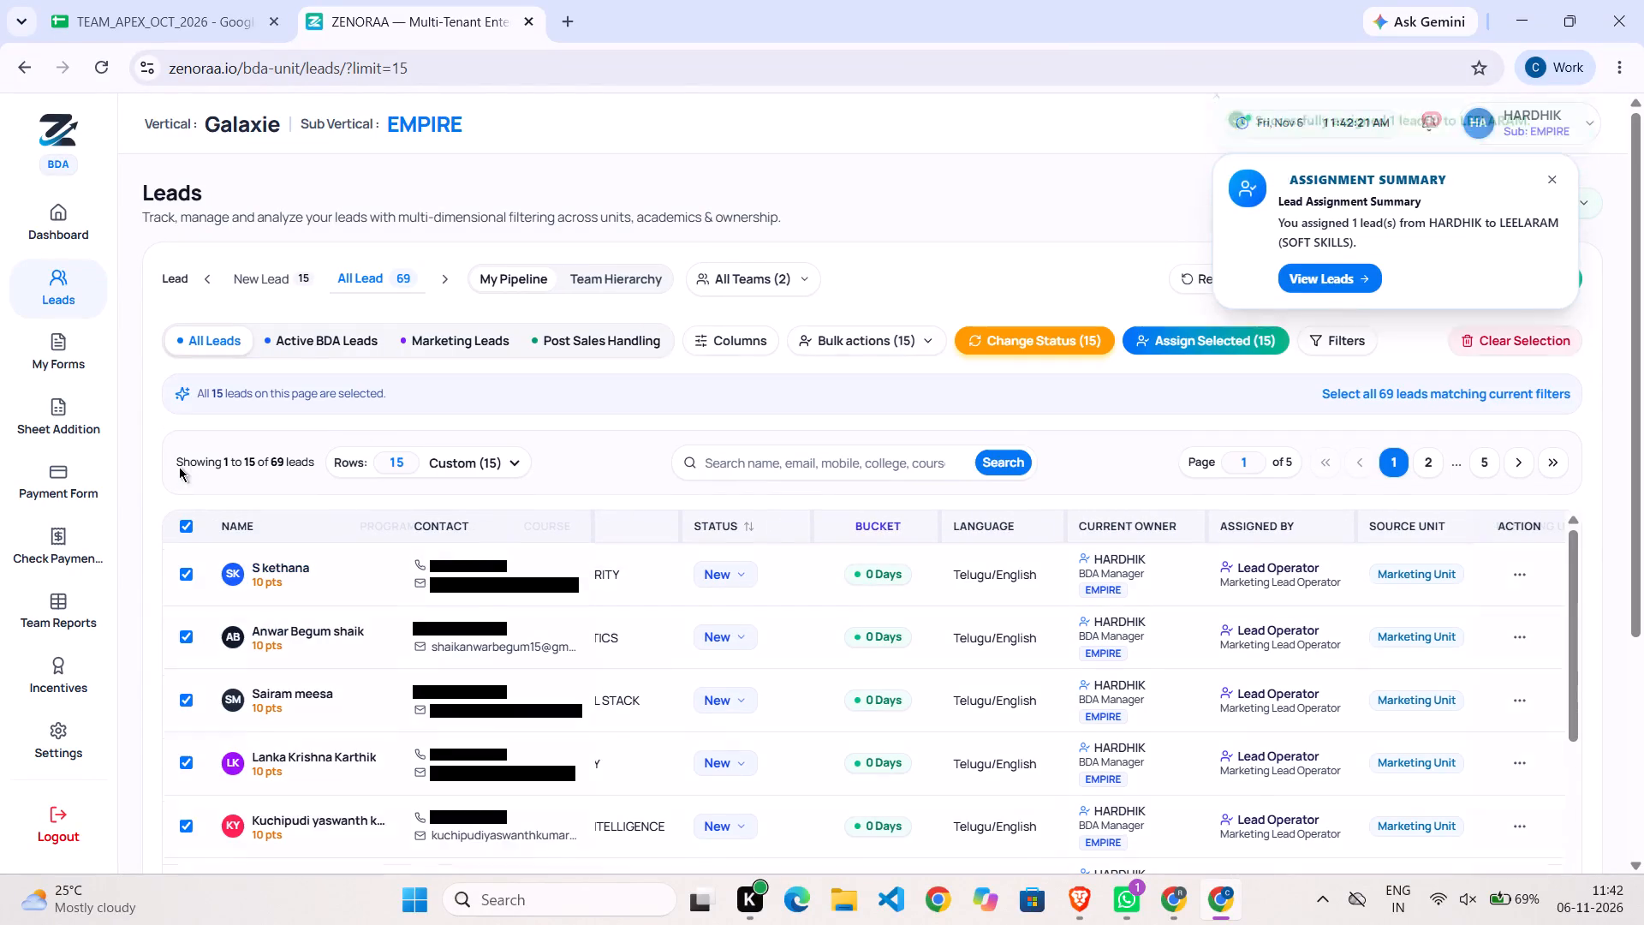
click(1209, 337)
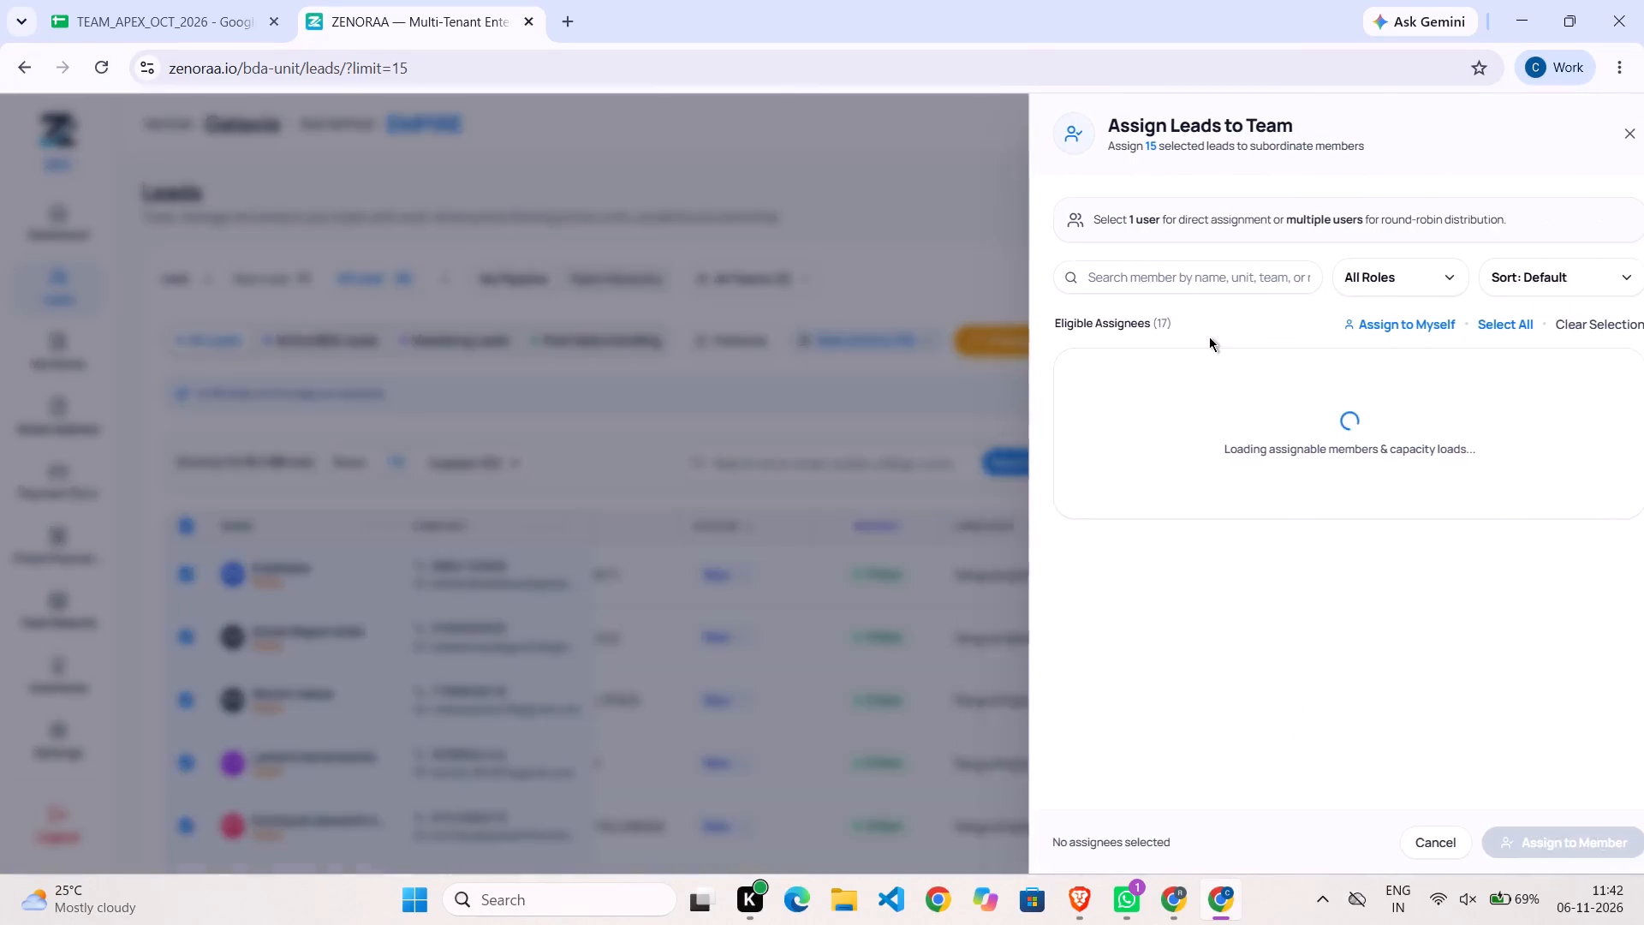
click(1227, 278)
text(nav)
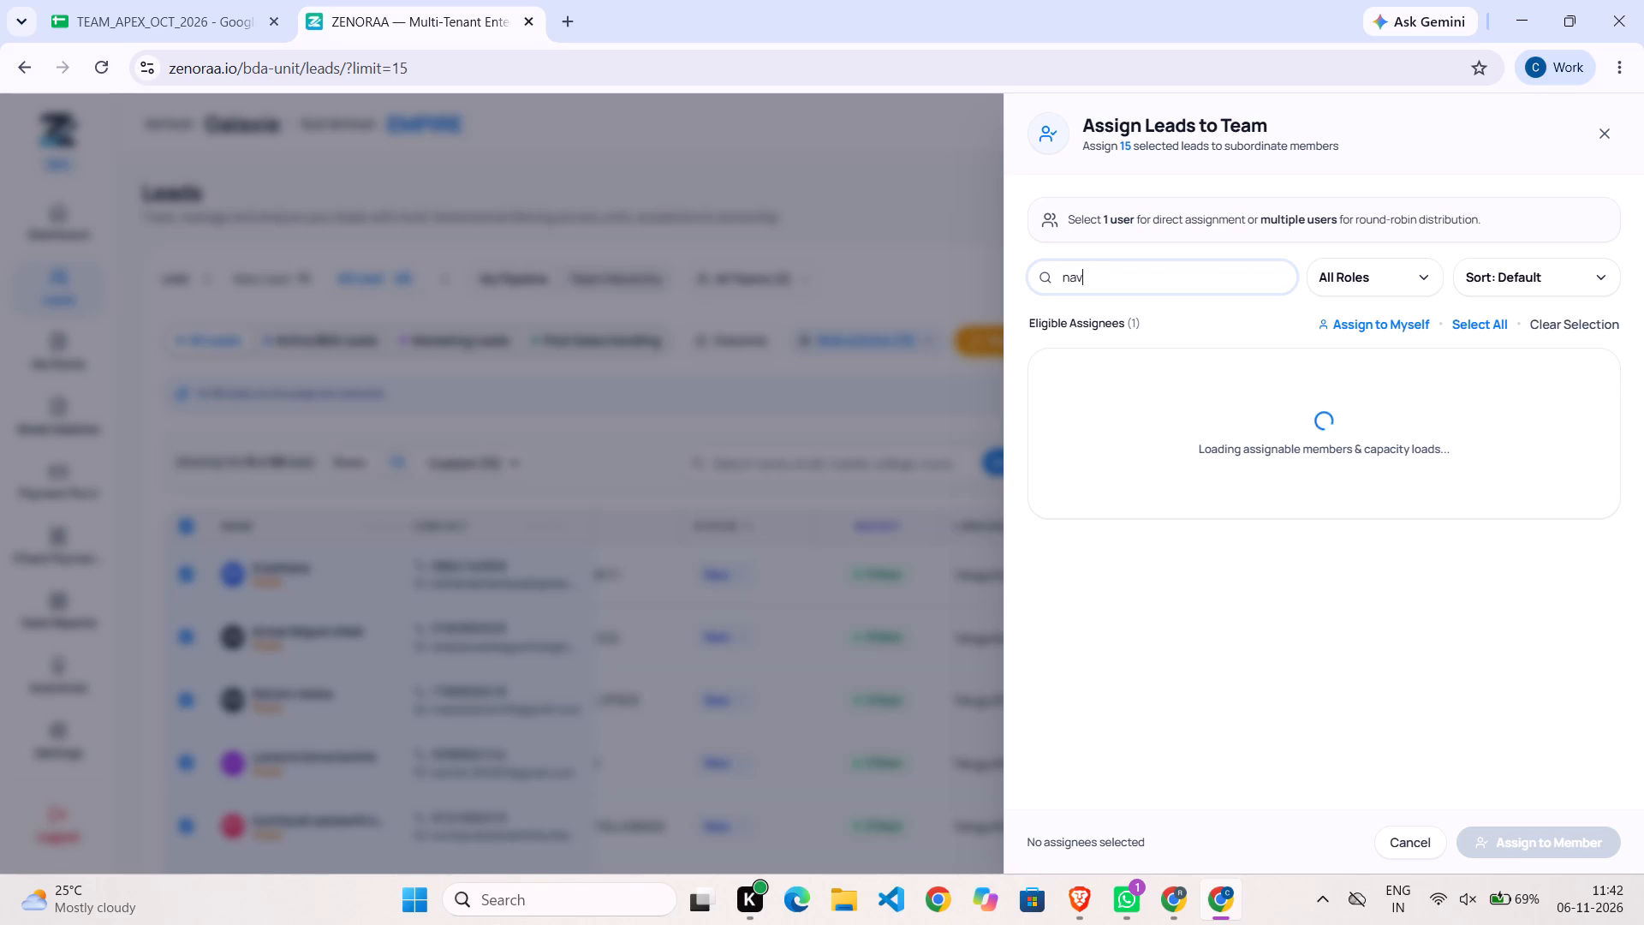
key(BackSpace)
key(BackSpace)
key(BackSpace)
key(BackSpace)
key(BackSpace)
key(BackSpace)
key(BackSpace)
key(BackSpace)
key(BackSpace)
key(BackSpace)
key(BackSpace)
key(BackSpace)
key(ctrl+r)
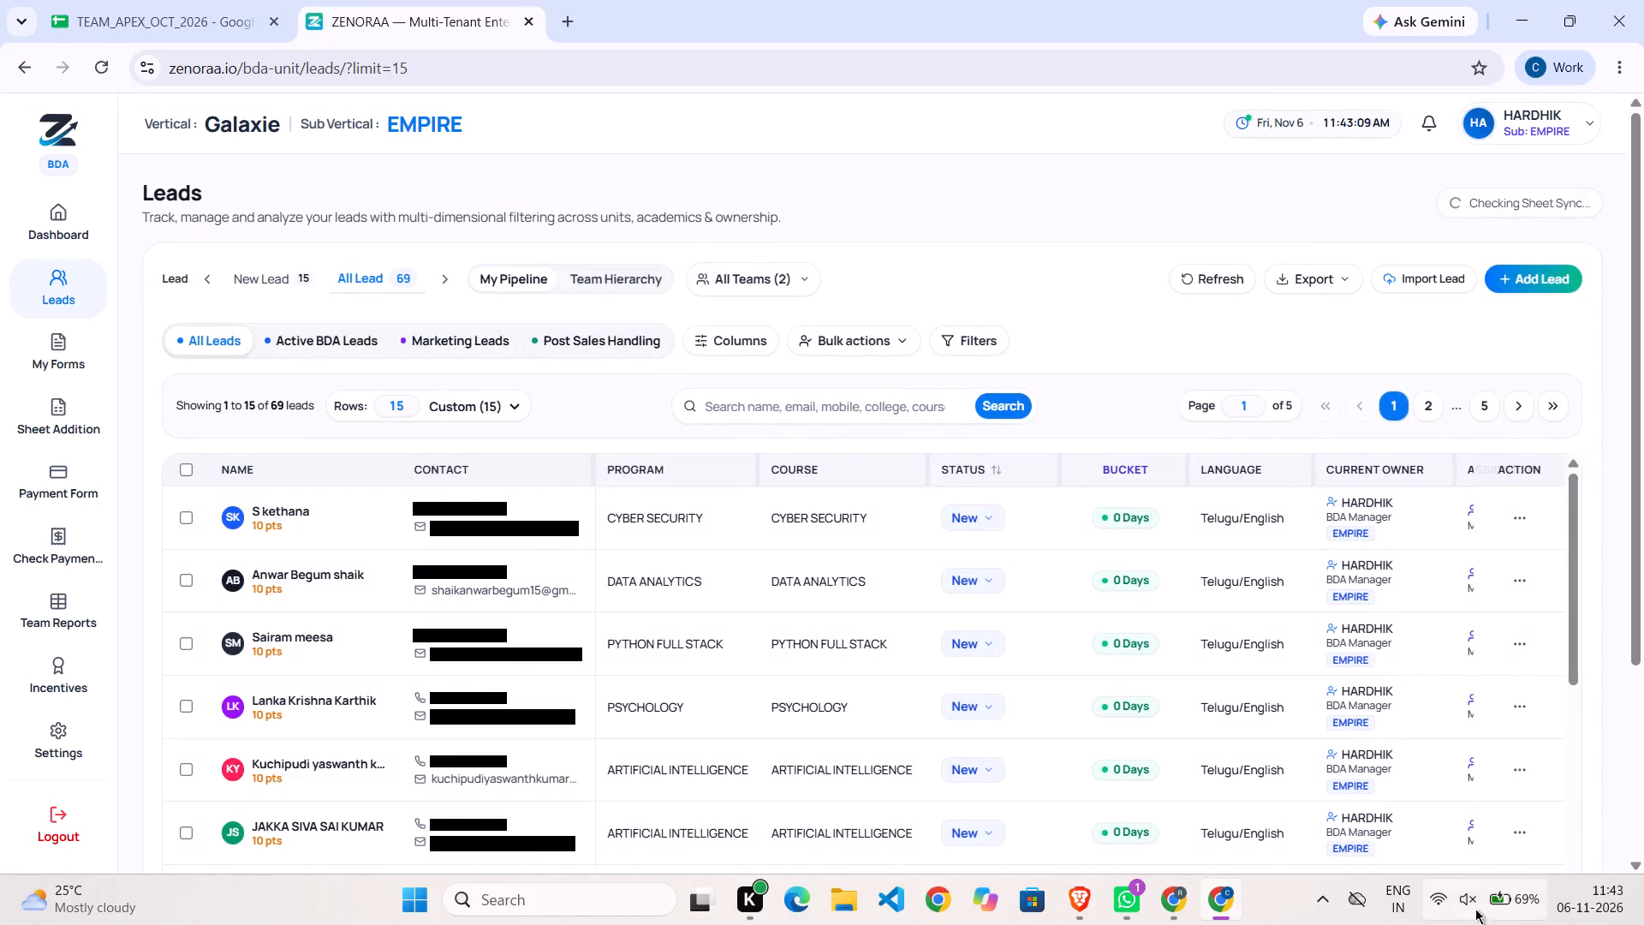
Select all 15 leads on the first page of My Pipeline and choose the BDA Navadeep from team ALVORA as their assignee.
click(188, 473)
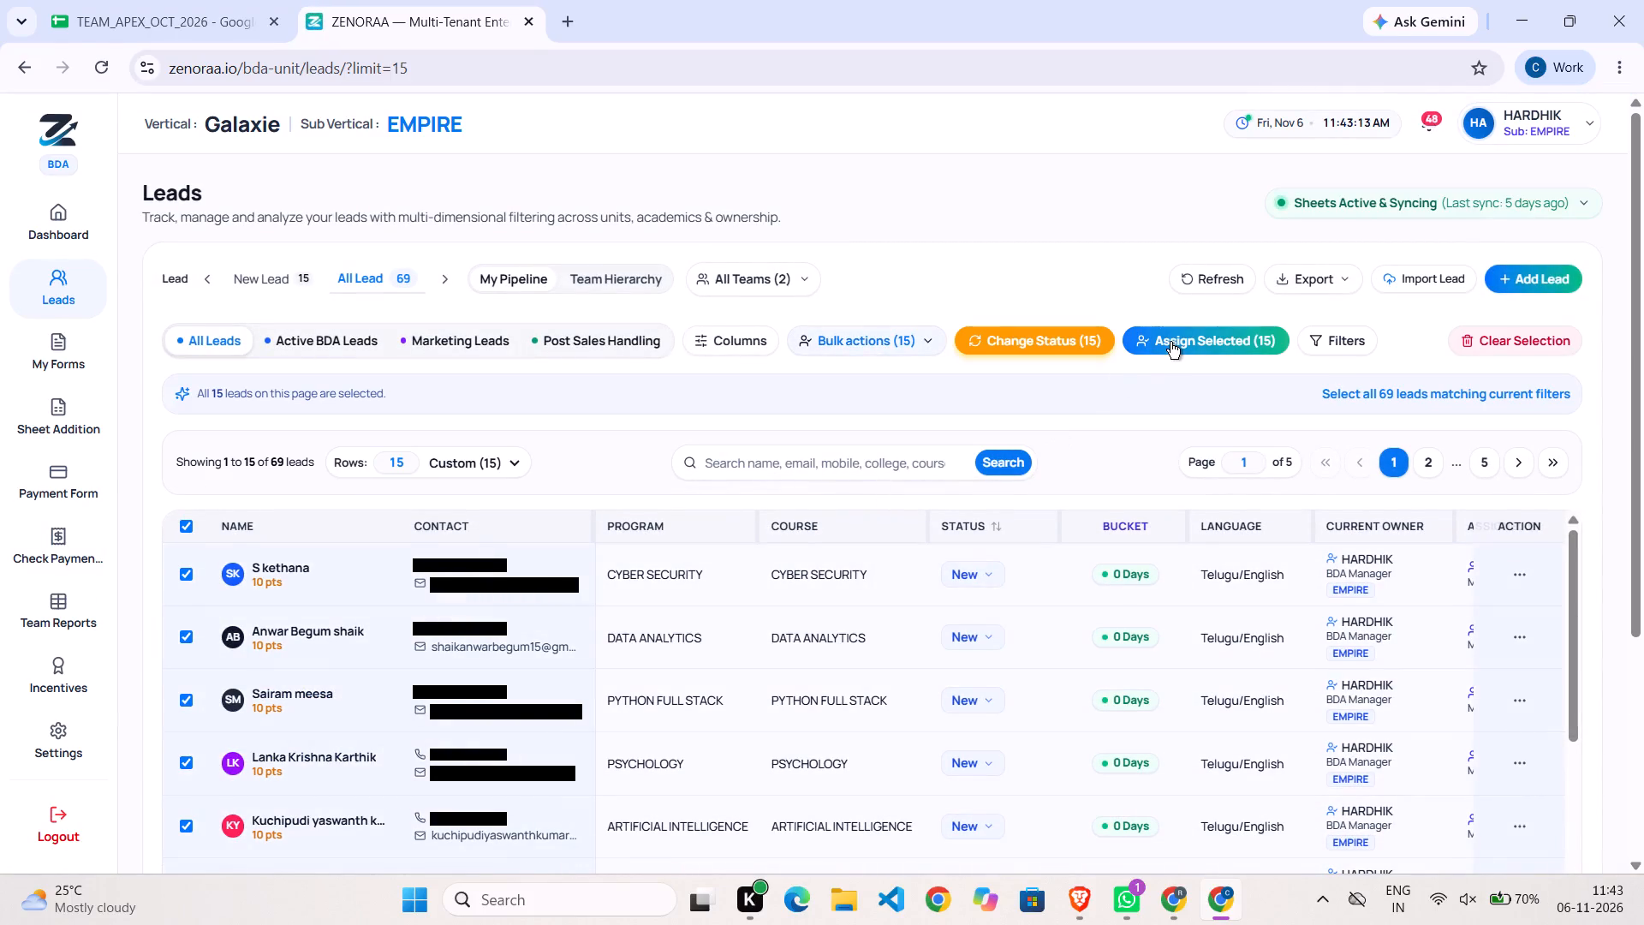
click(1170, 342)
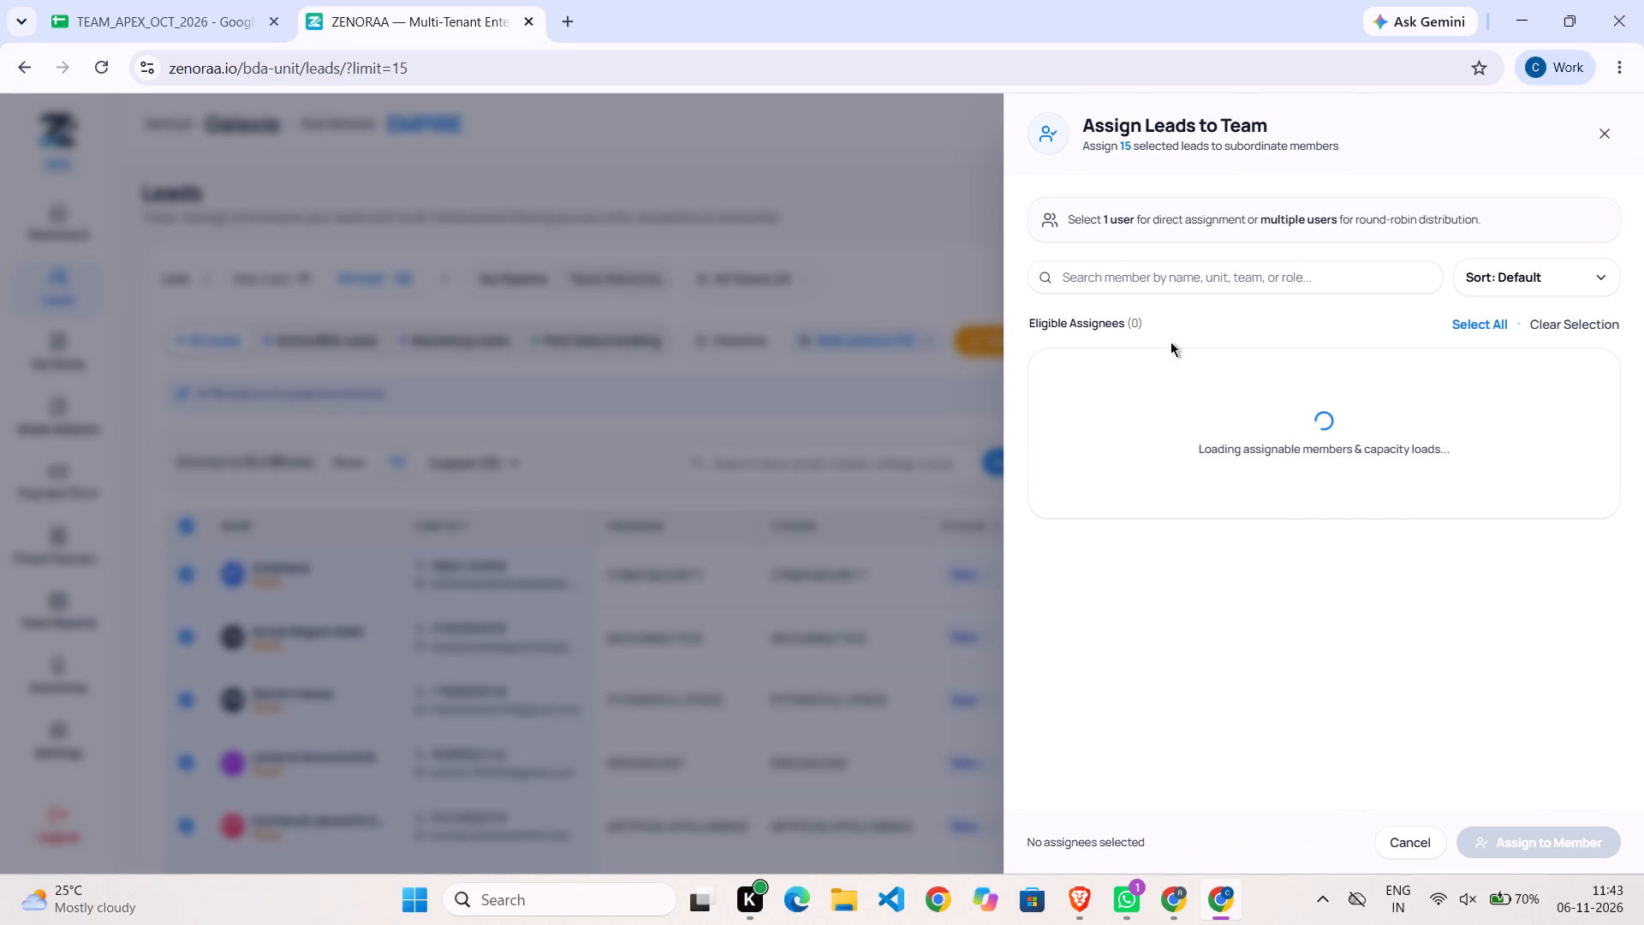
scroll(1156, 659, down, 3)
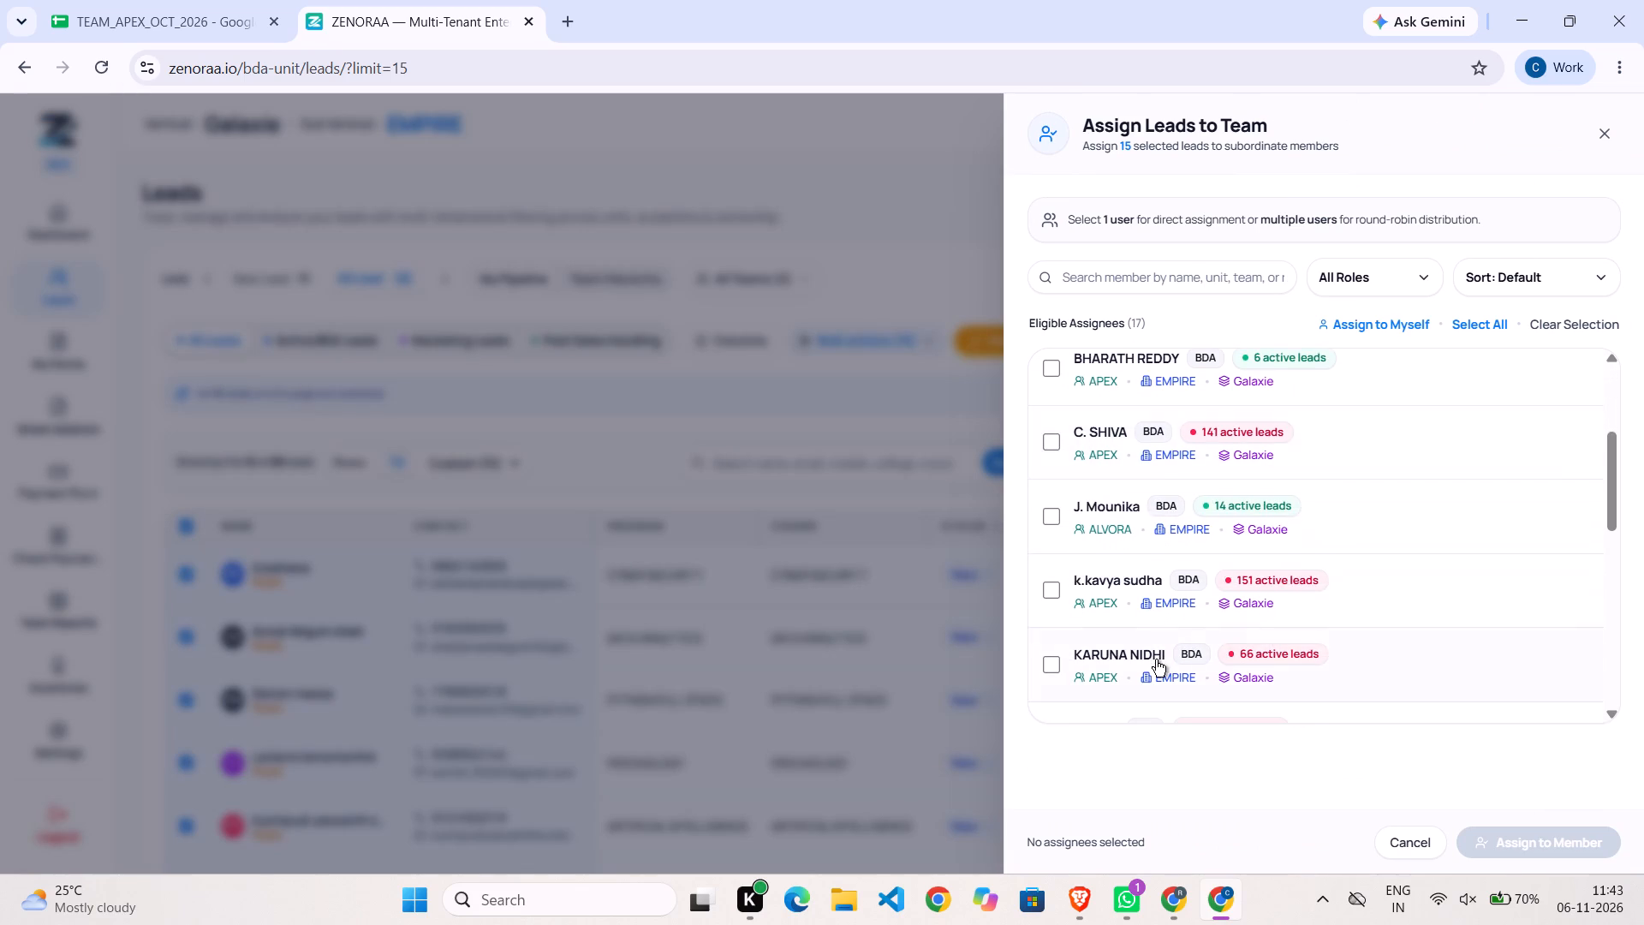
scroll(1156, 659, down, 4)
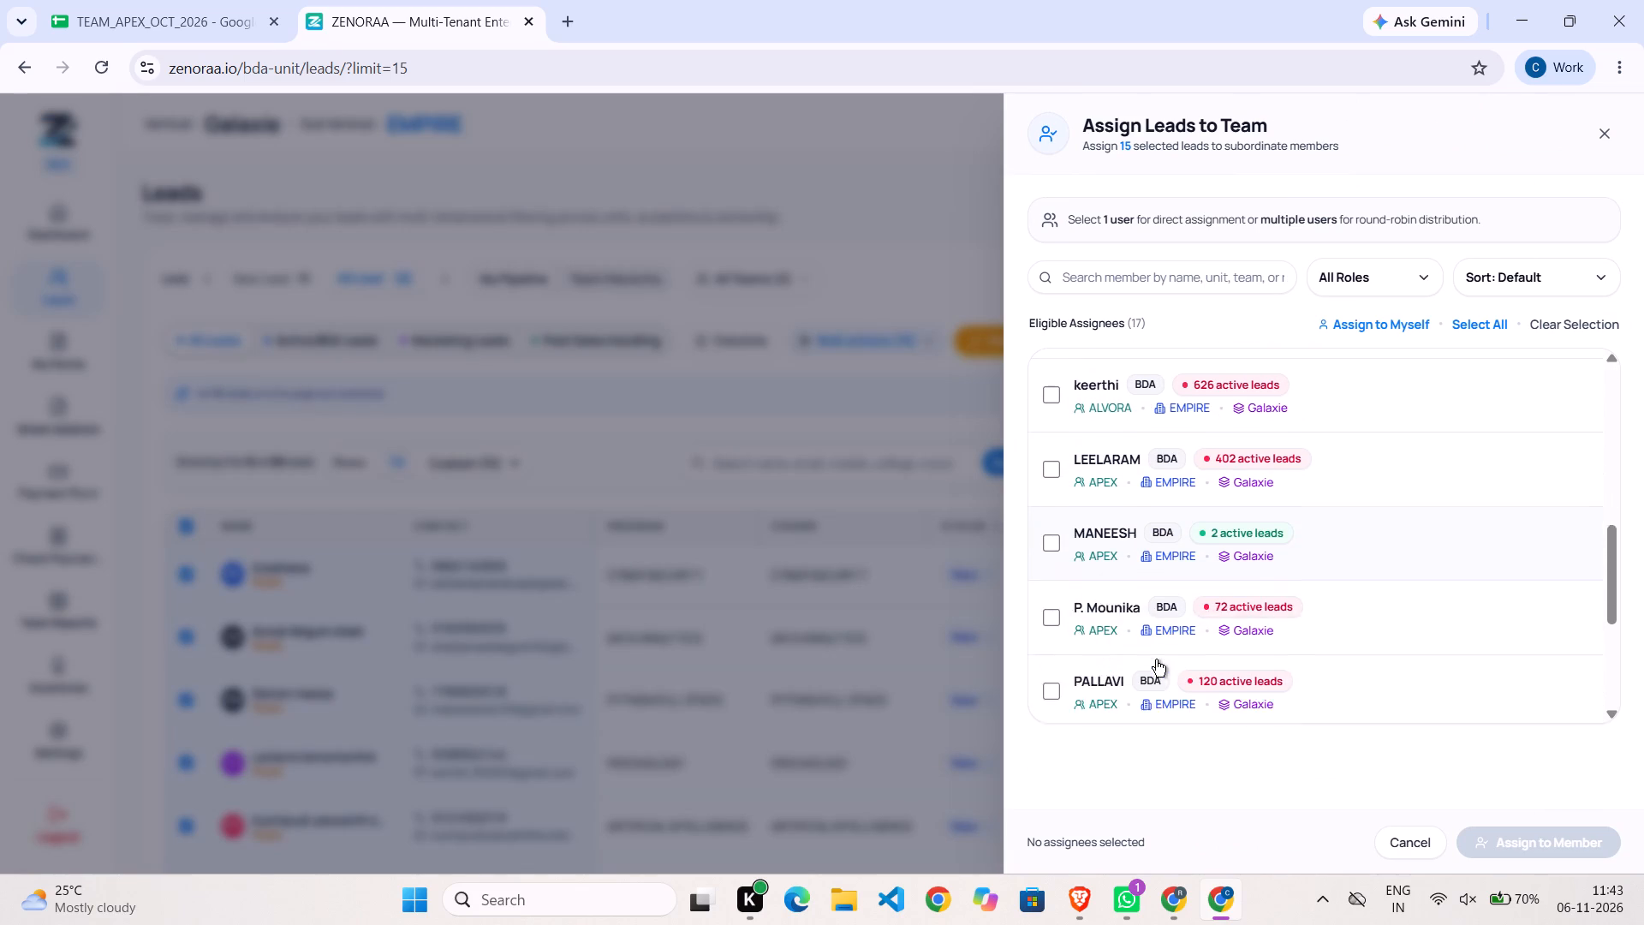
scroll(1156, 659, down, 3)
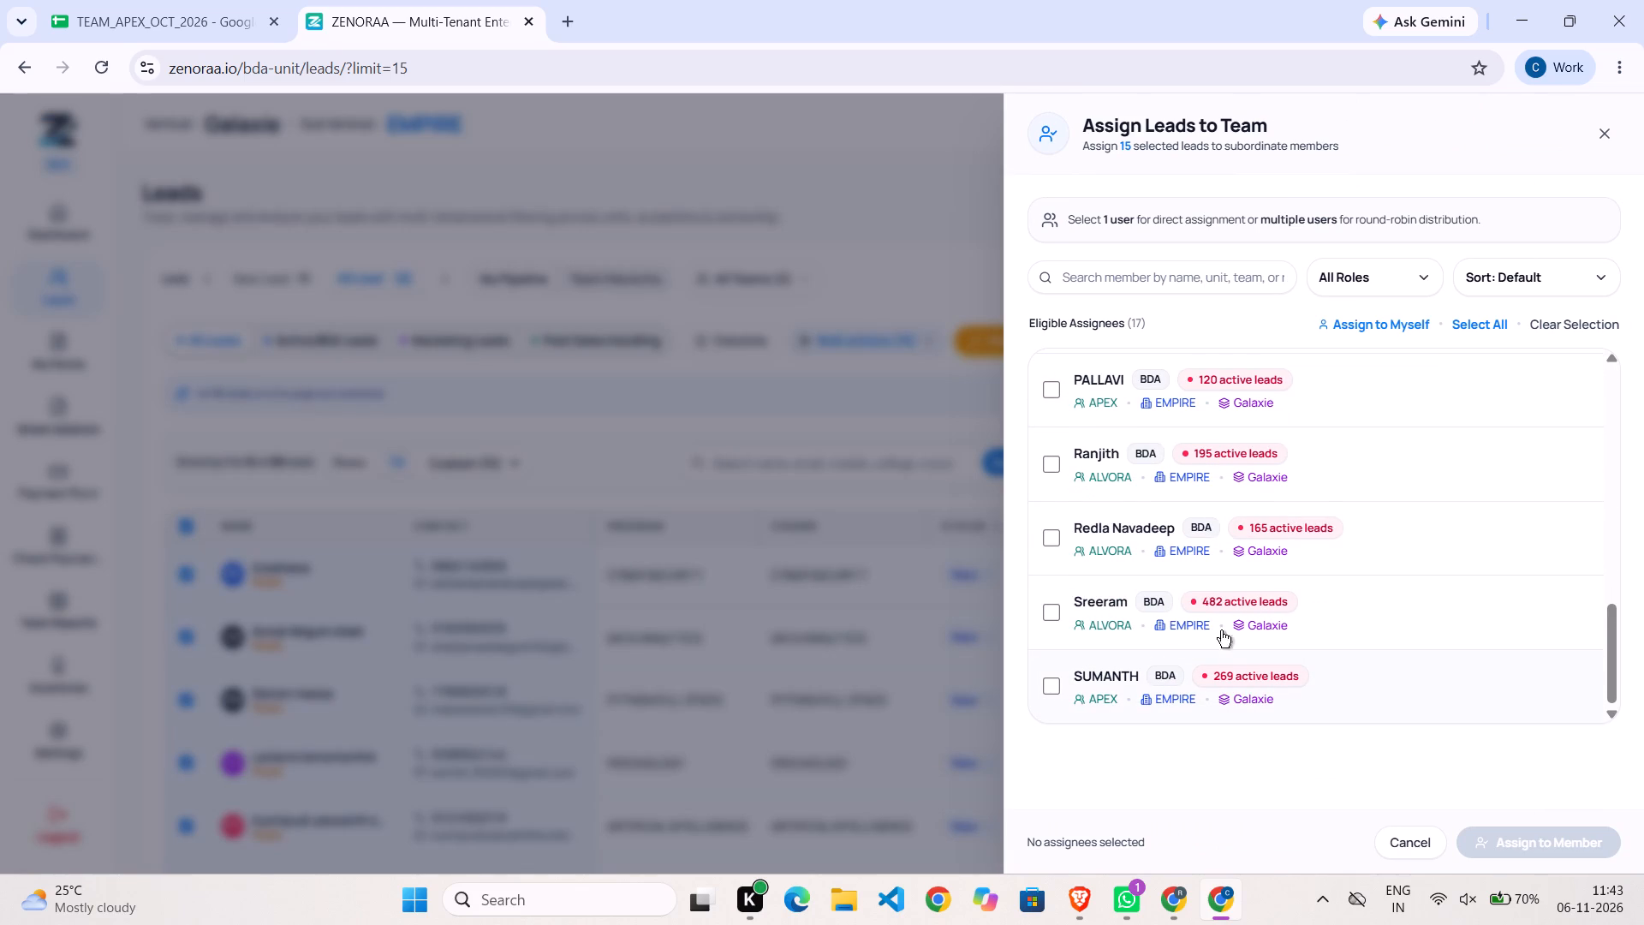
click(1249, 543)
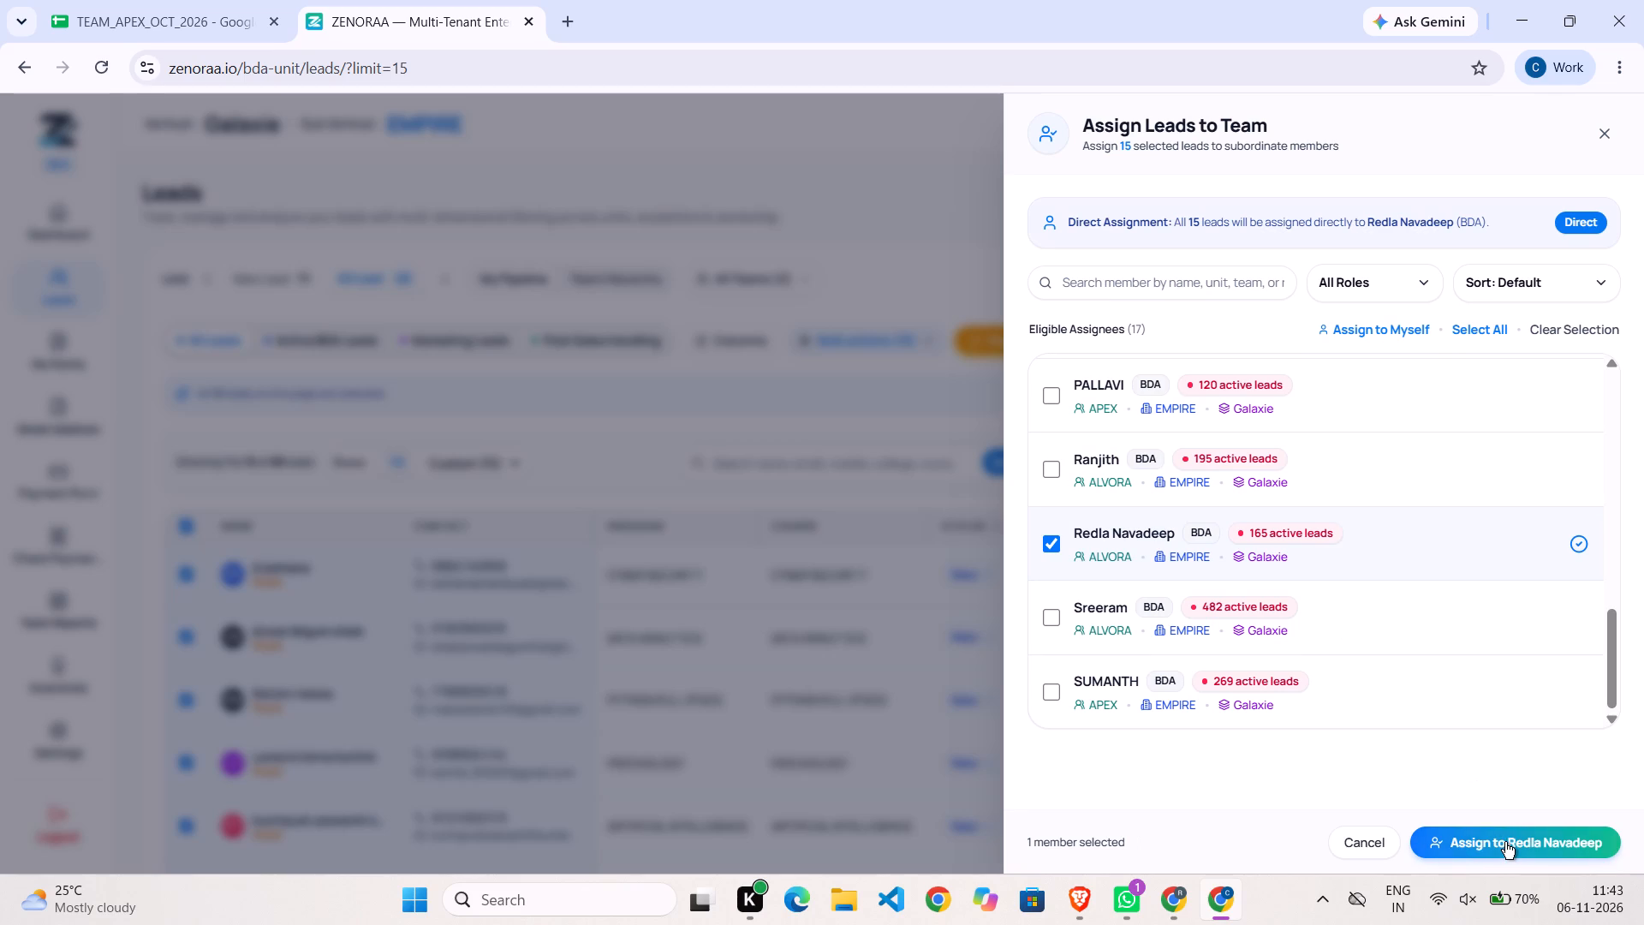
Complete the direct assignment of the 15 selected leads to the BDA Navadeep.
click(1505, 842)
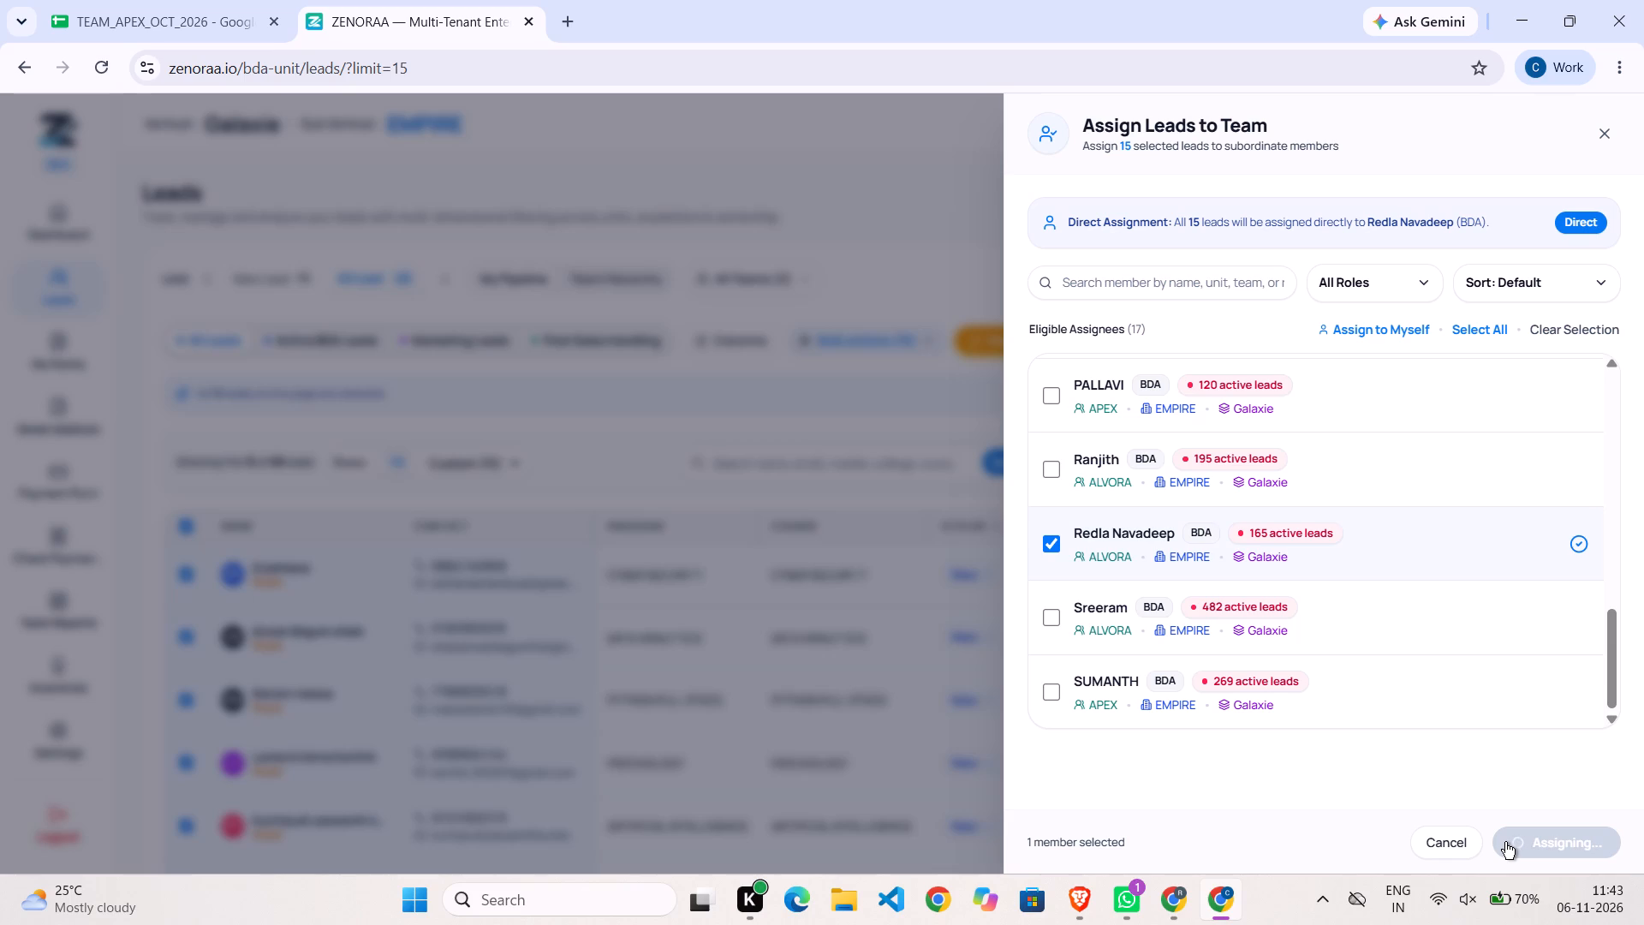
Switch the computer's Wi-Fi connection to the IQOO NEO10 network and return to the leads page.
click(1450, 897)
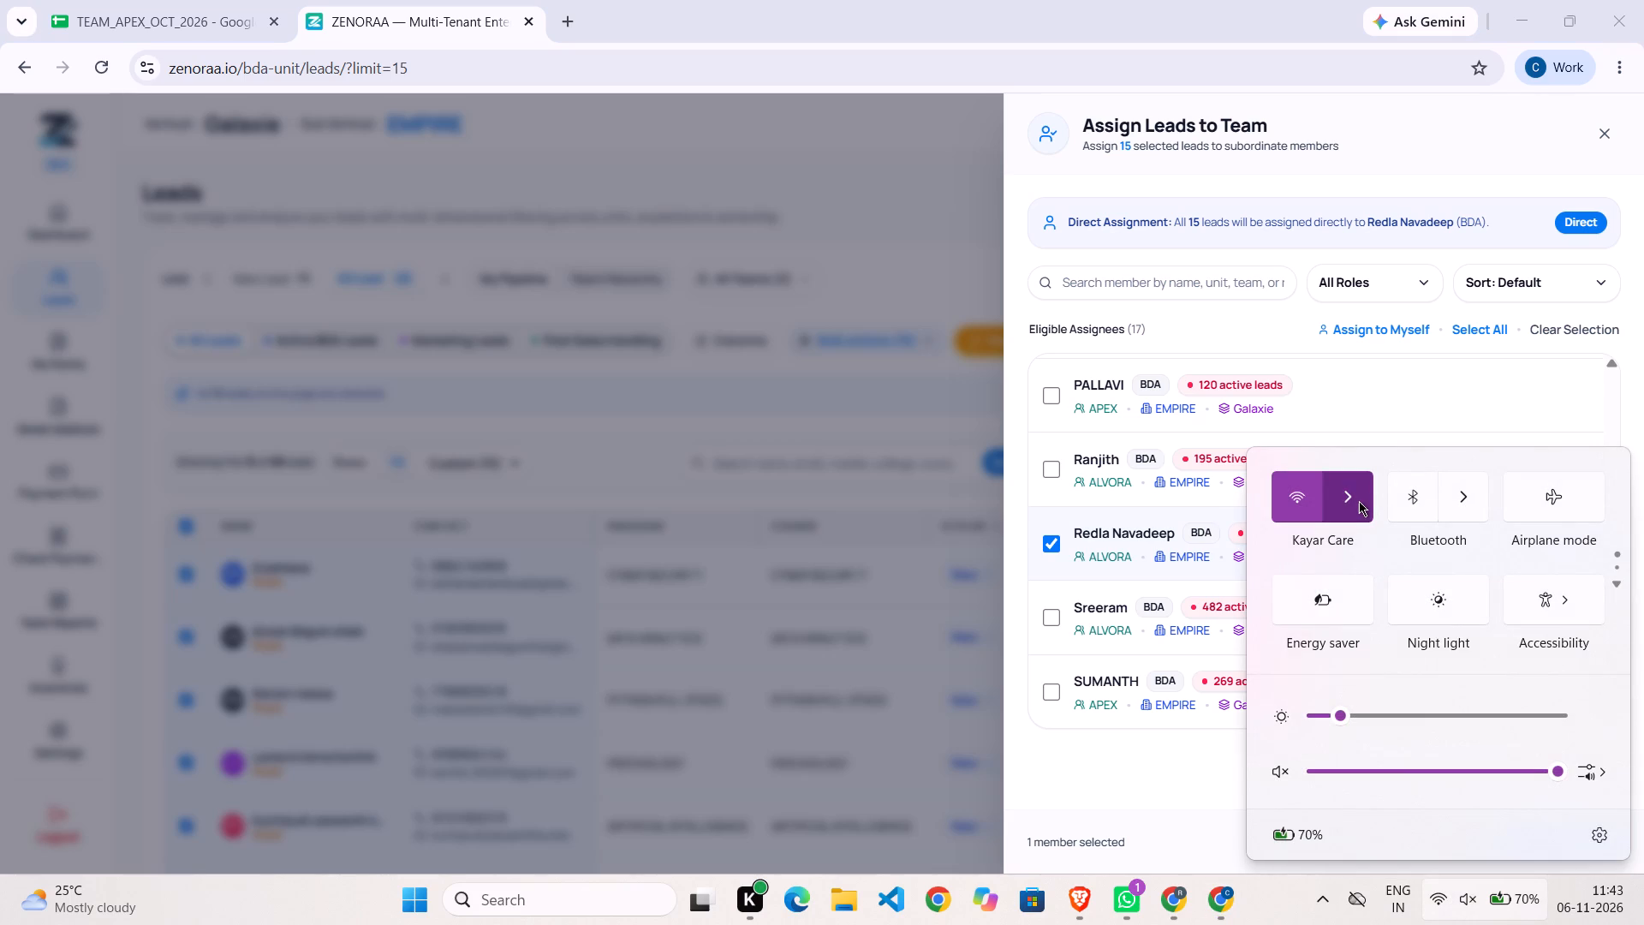
click(1355, 502)
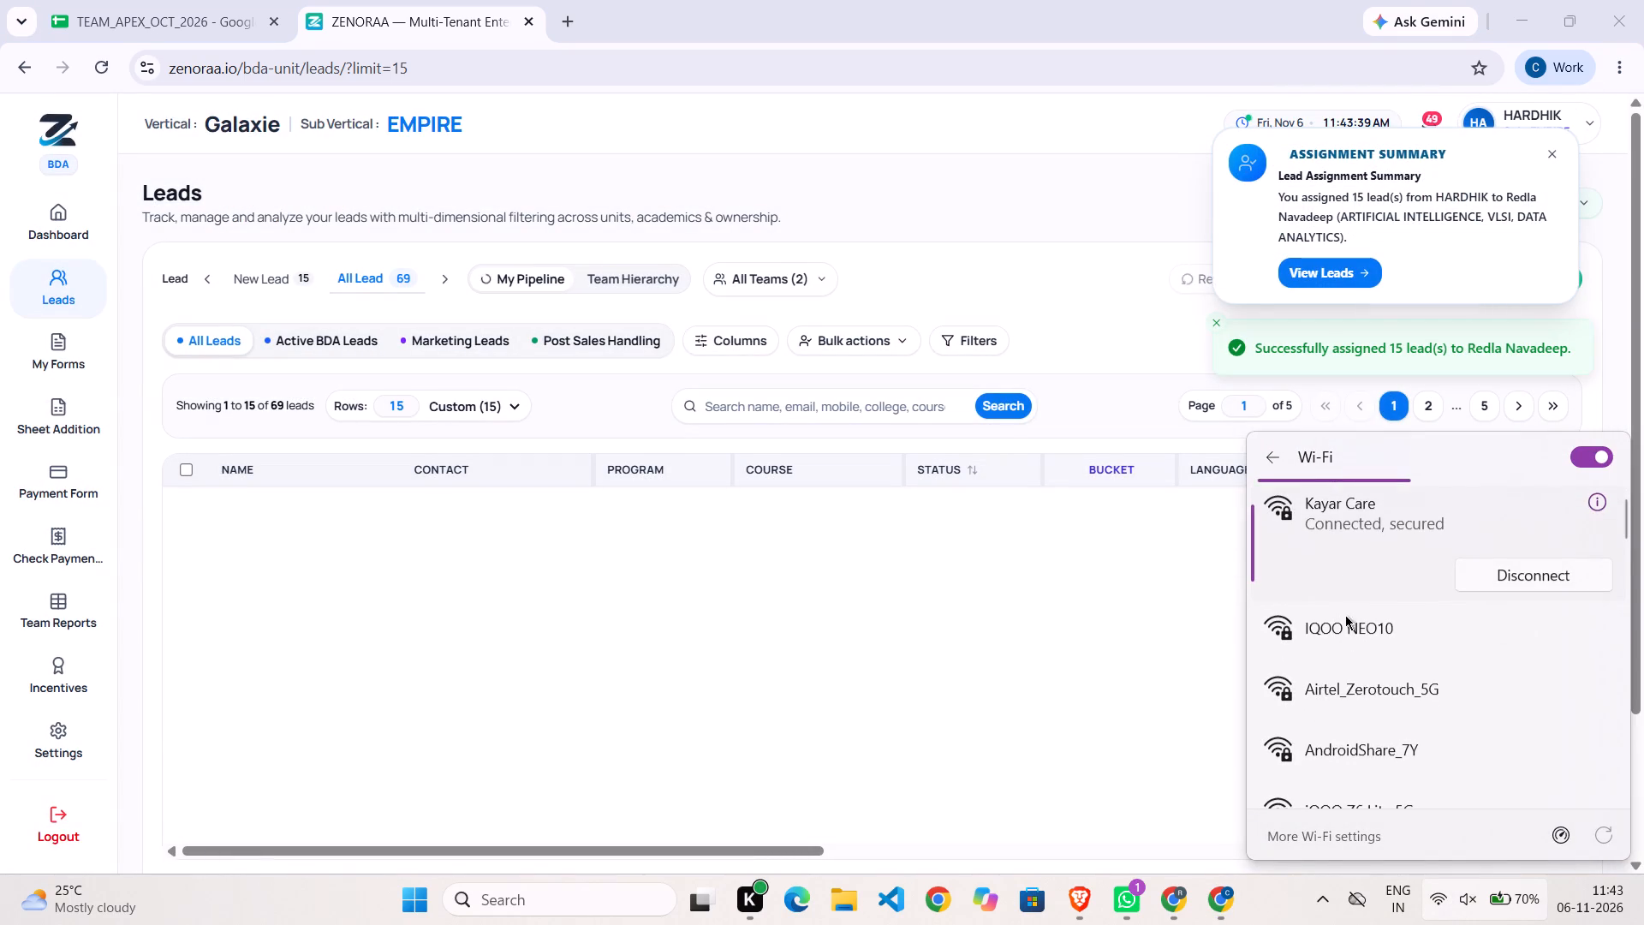
click(1345, 630)
click(1481, 675)
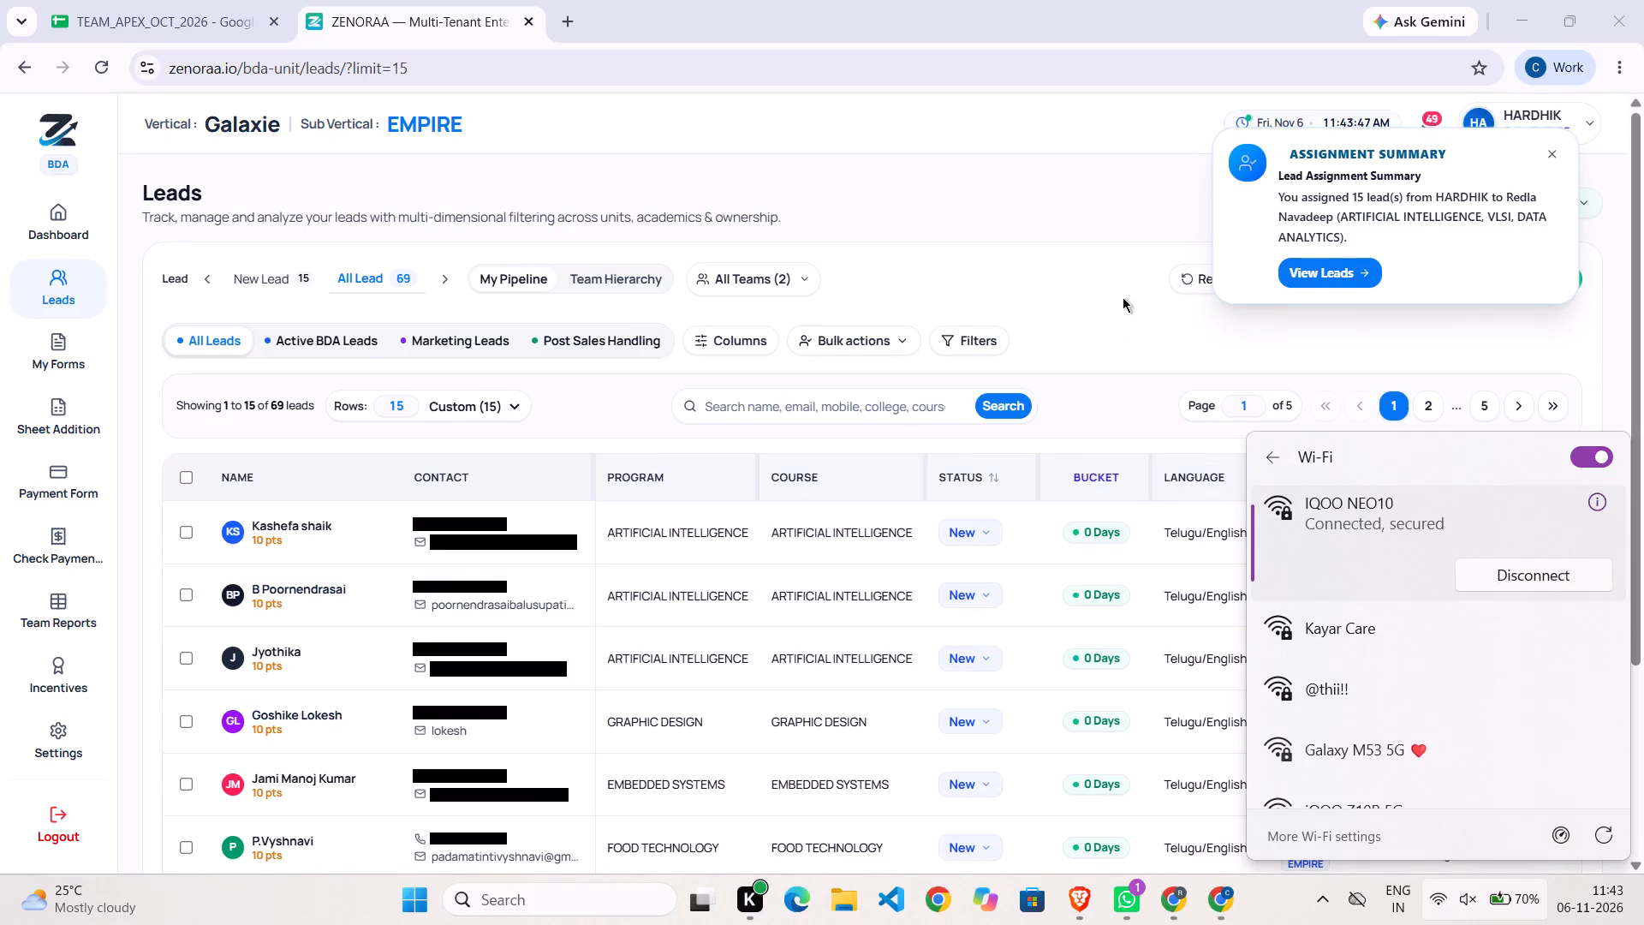
click(1096, 286)
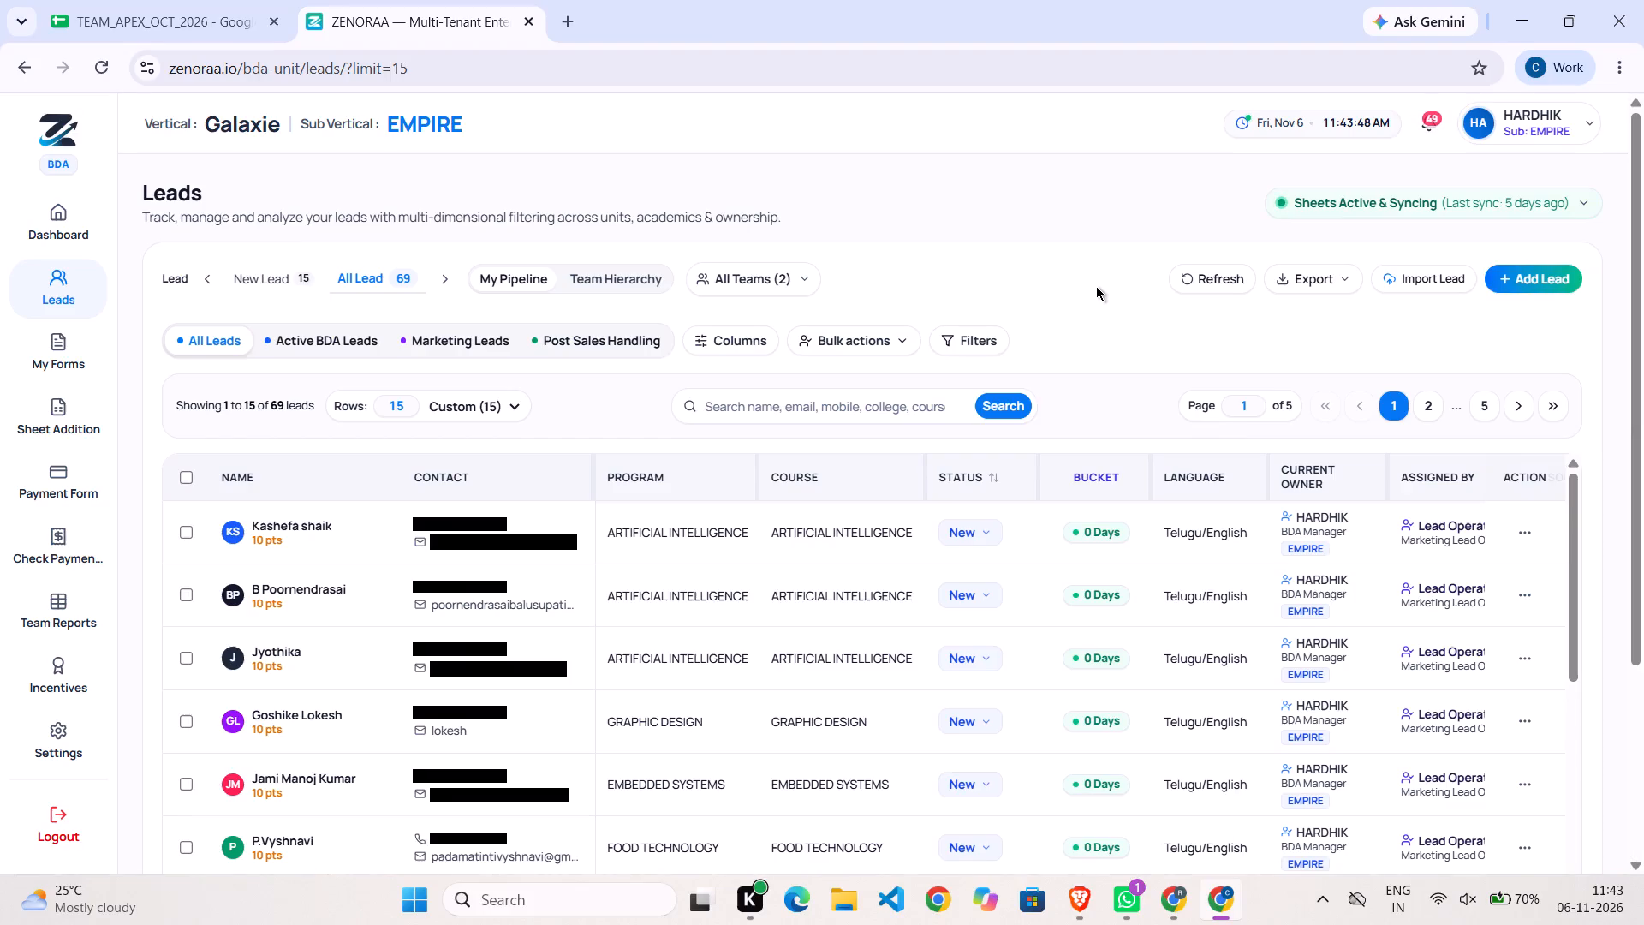
Switch to the Brave browser and view LEELARAM's follow-up leads in team APEX.
key(alt+Tab)
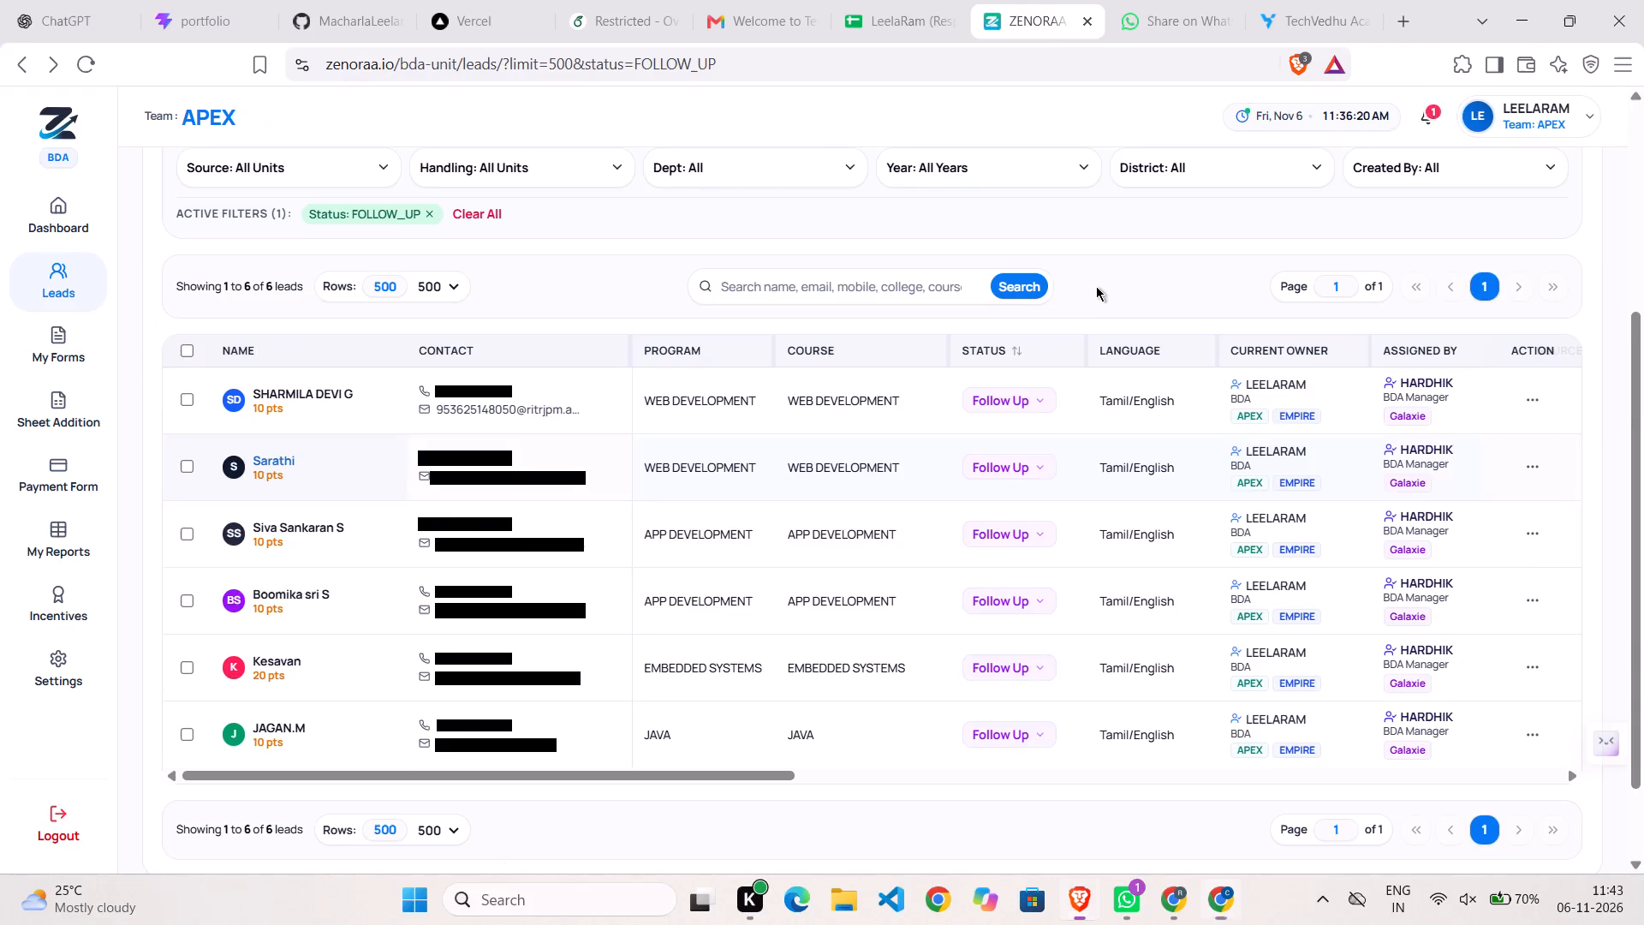
scroll(908, 448, right, 1)
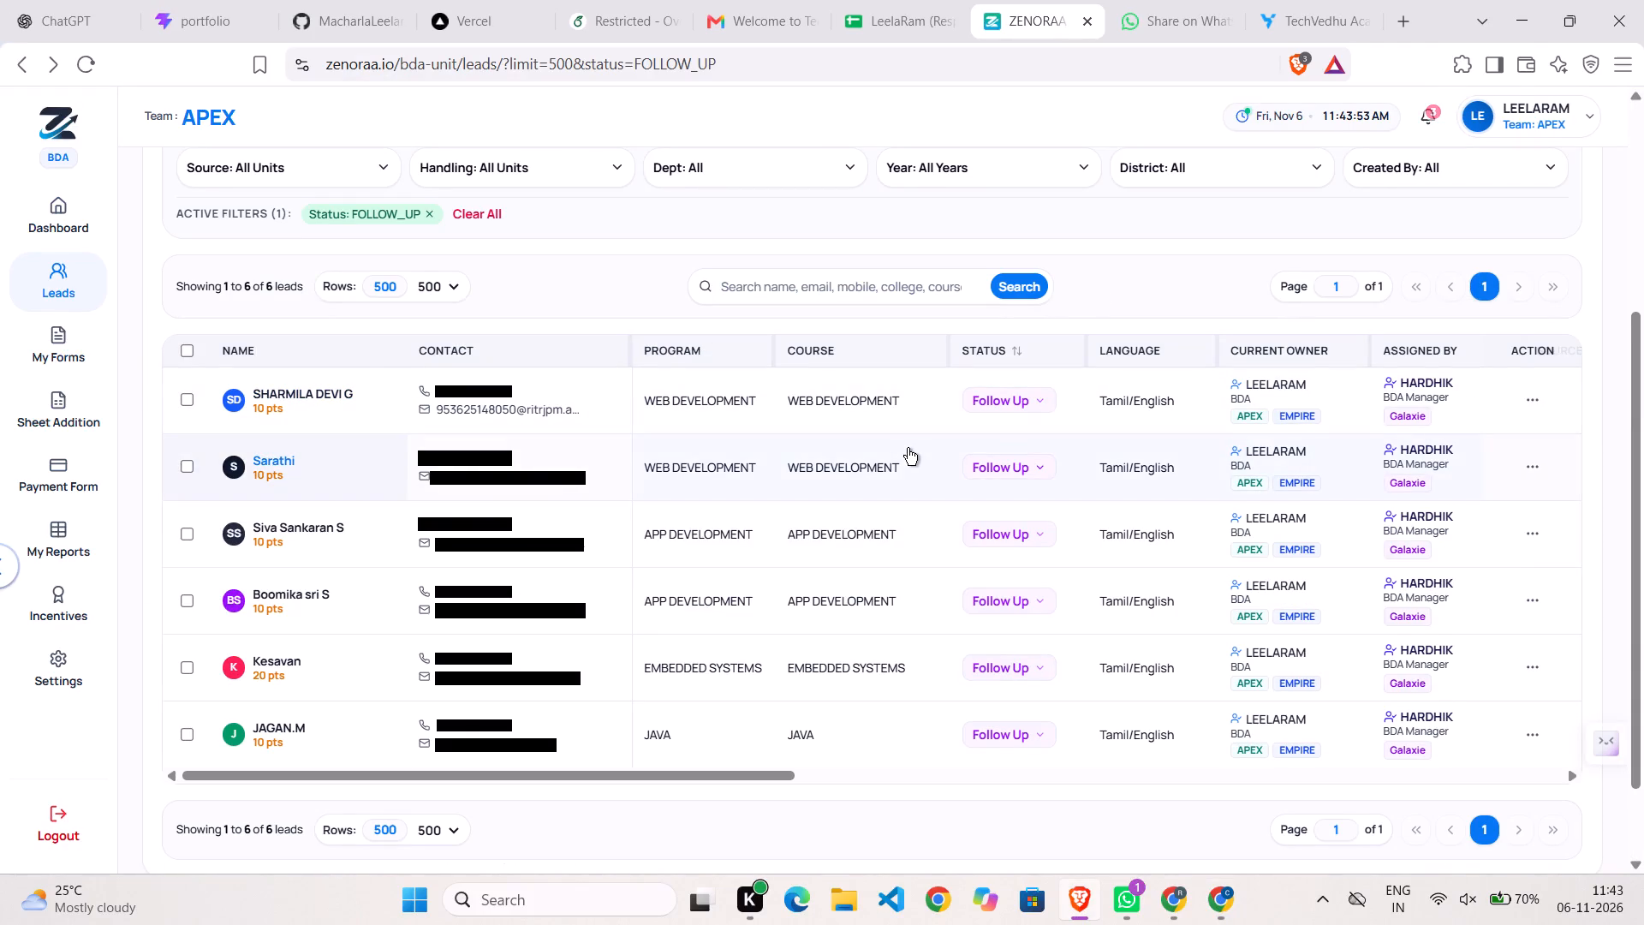
scroll(908, 448, right, 1)
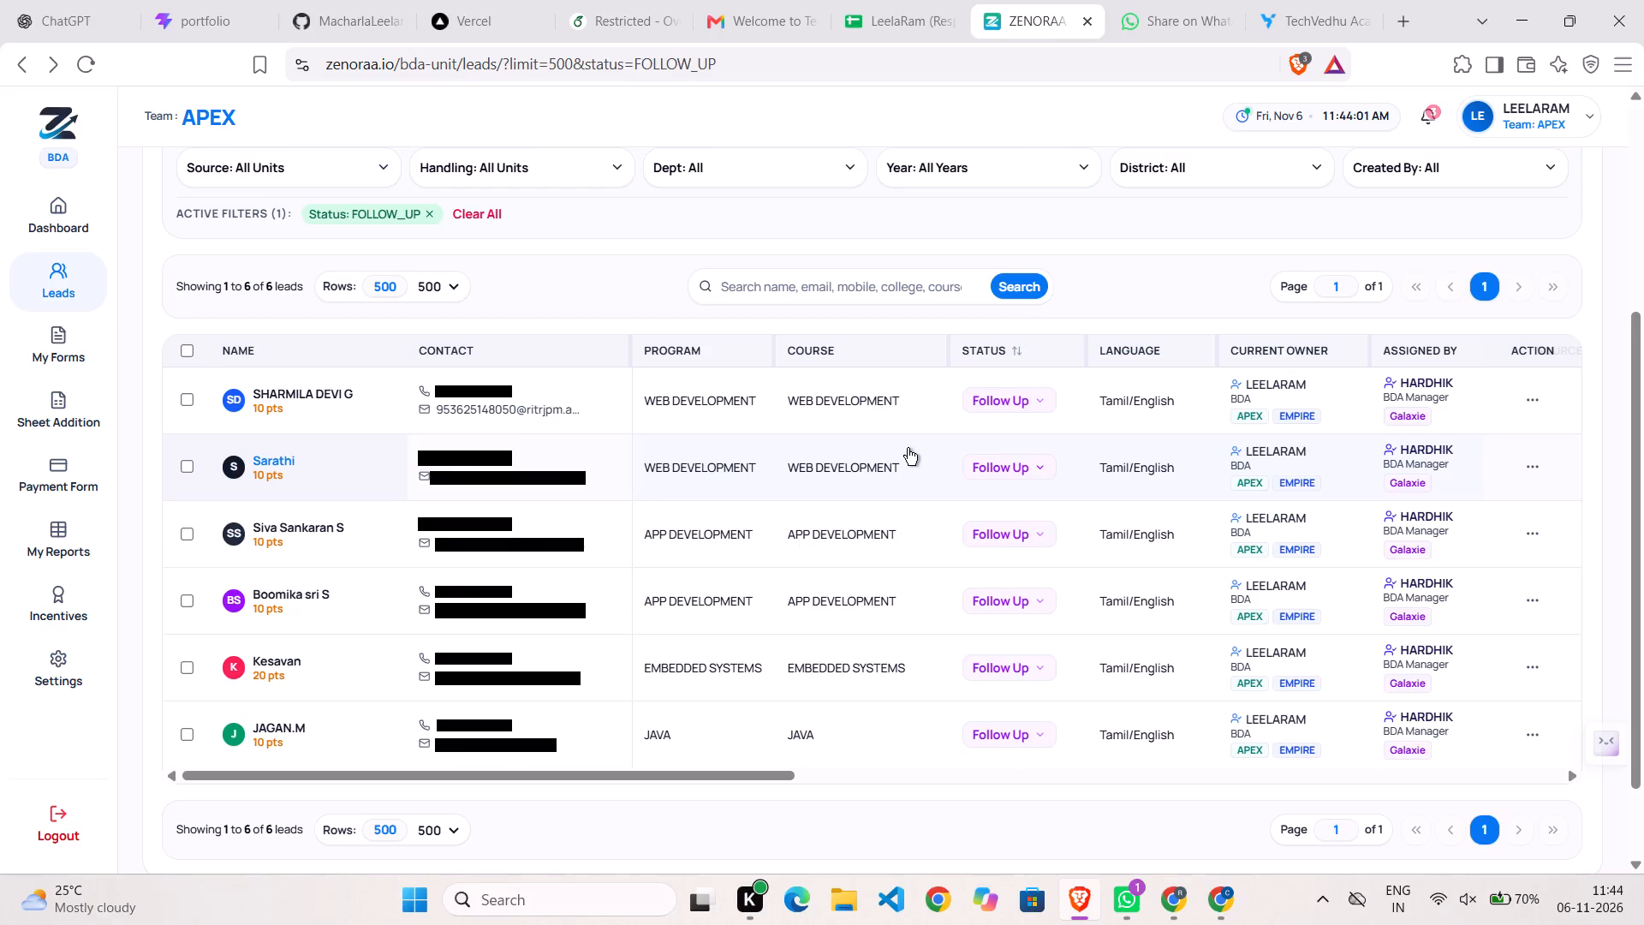
Switch to LEELARAM's account in Brave and examine the Follow Up leads for status, language, assigner, units and original owner.
scroll(908, 448, left, 5)
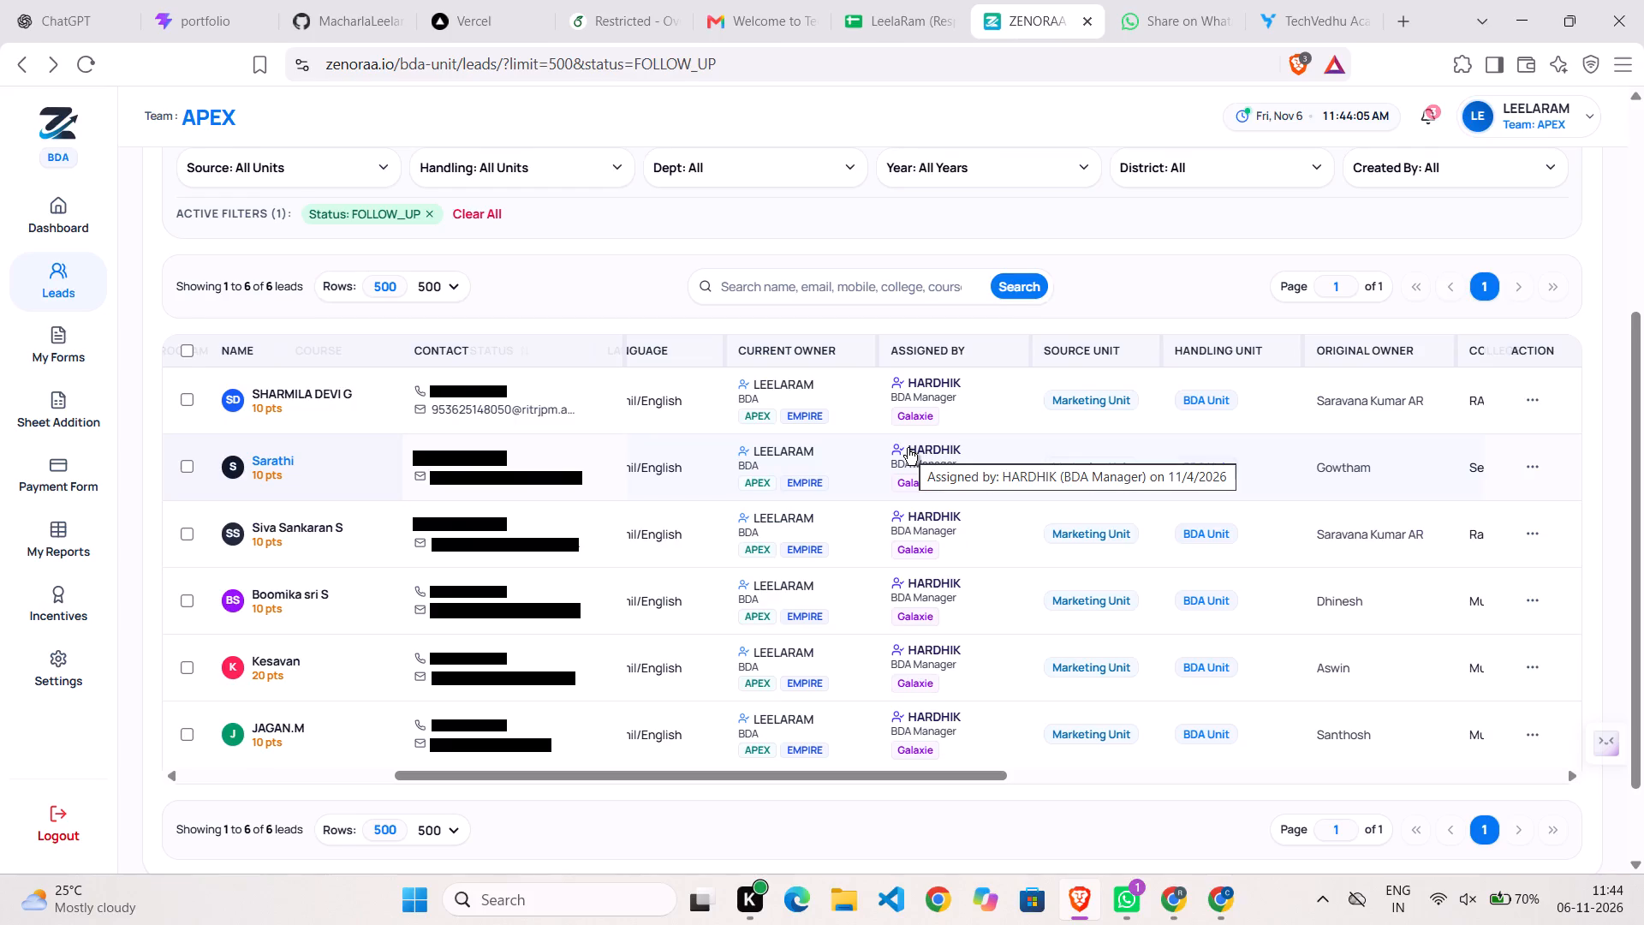
scroll(908, 448, right, 8)
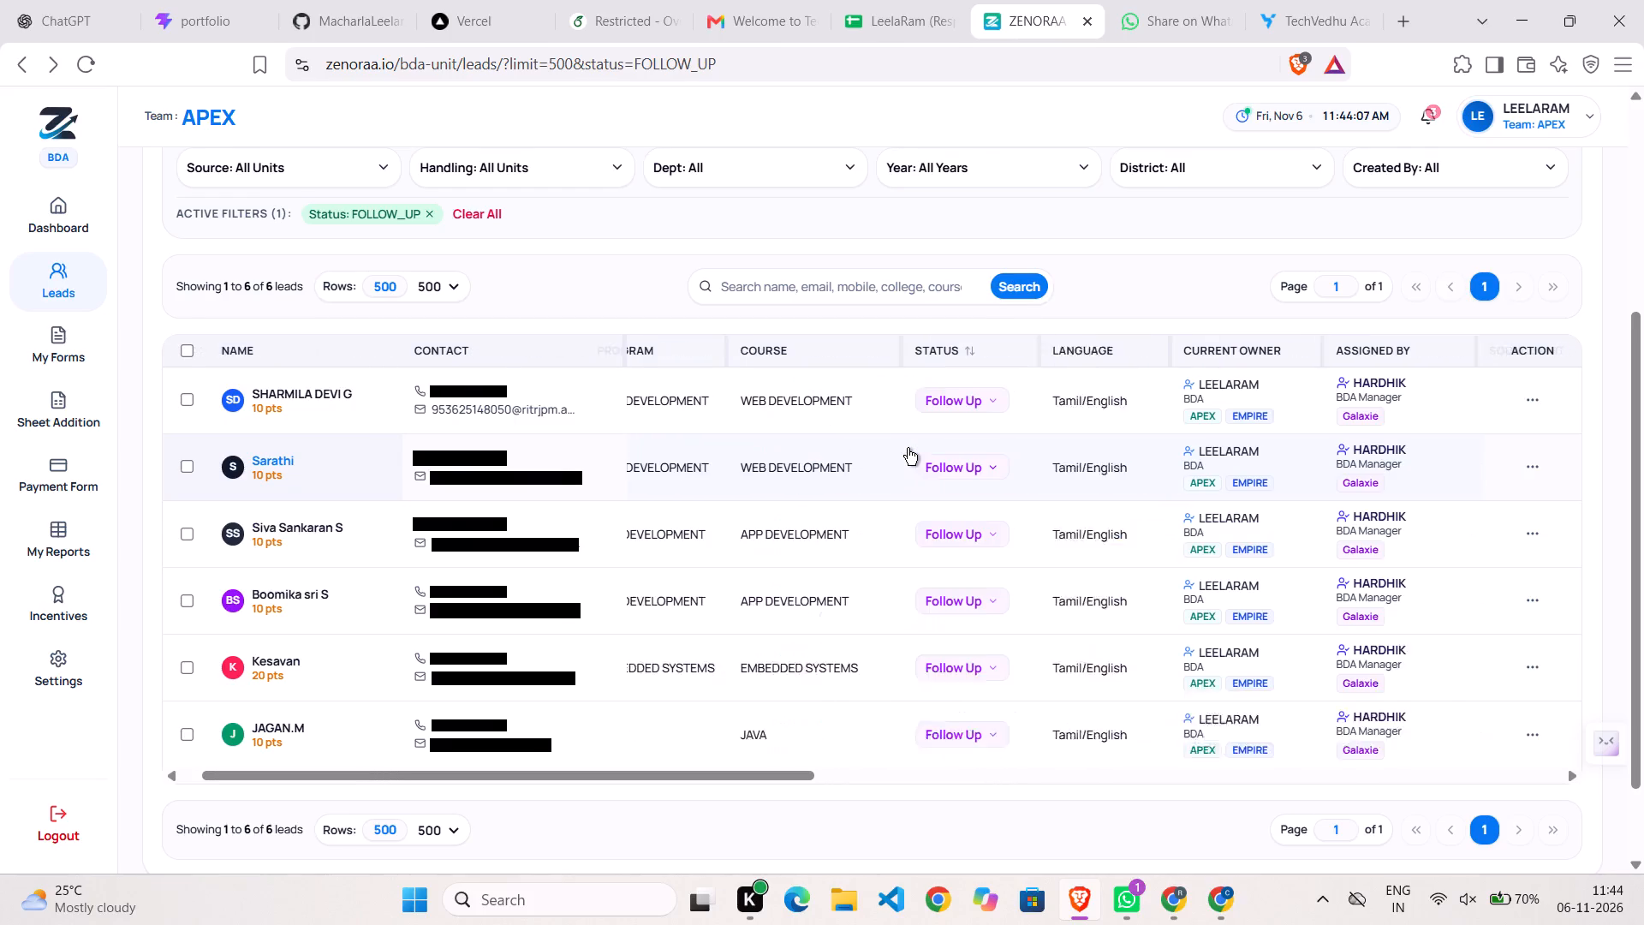
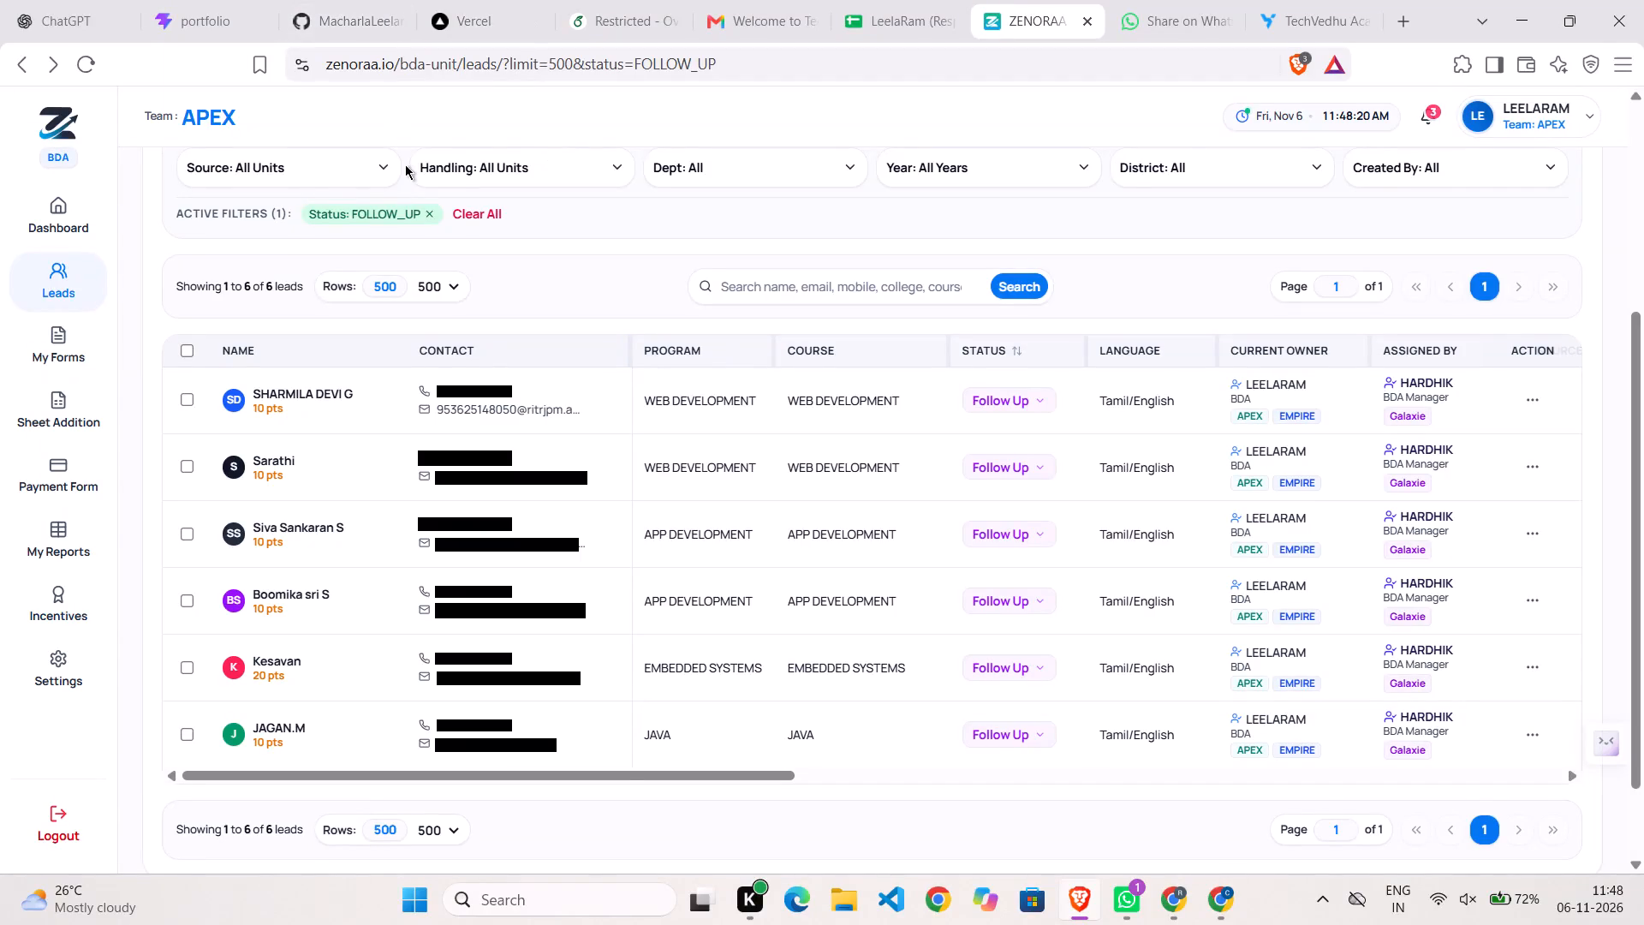
Clear the Follow Up status filter on LEELARAM's Leads page and filter the leads by status New.
scroll(392, 262, up, 9)
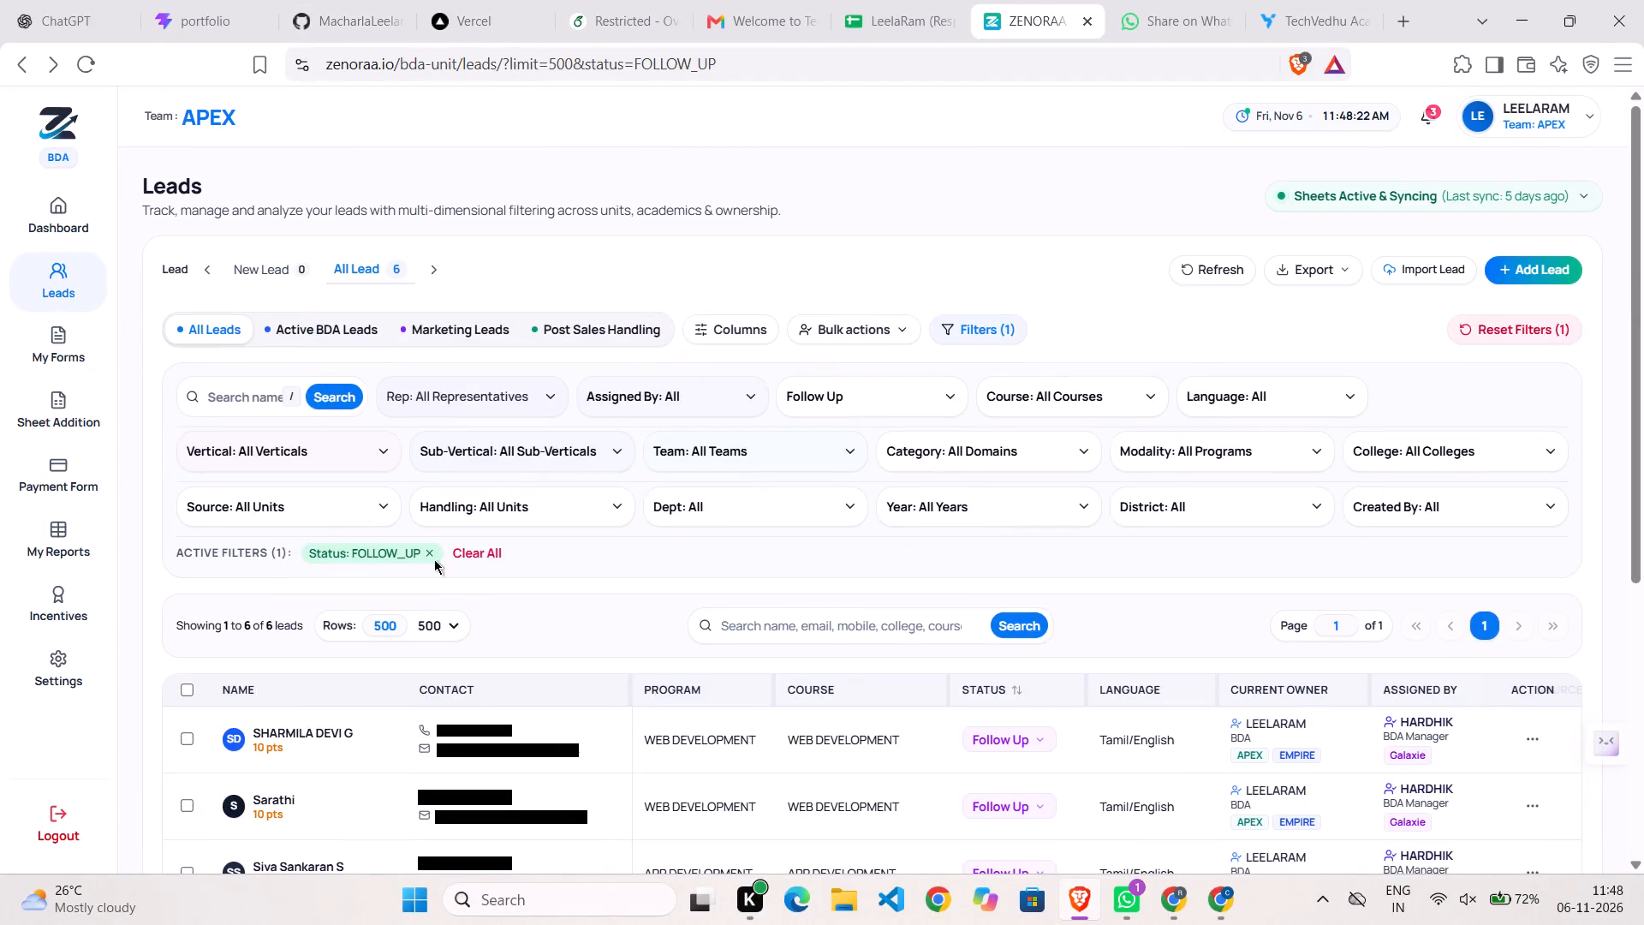
click(467, 555)
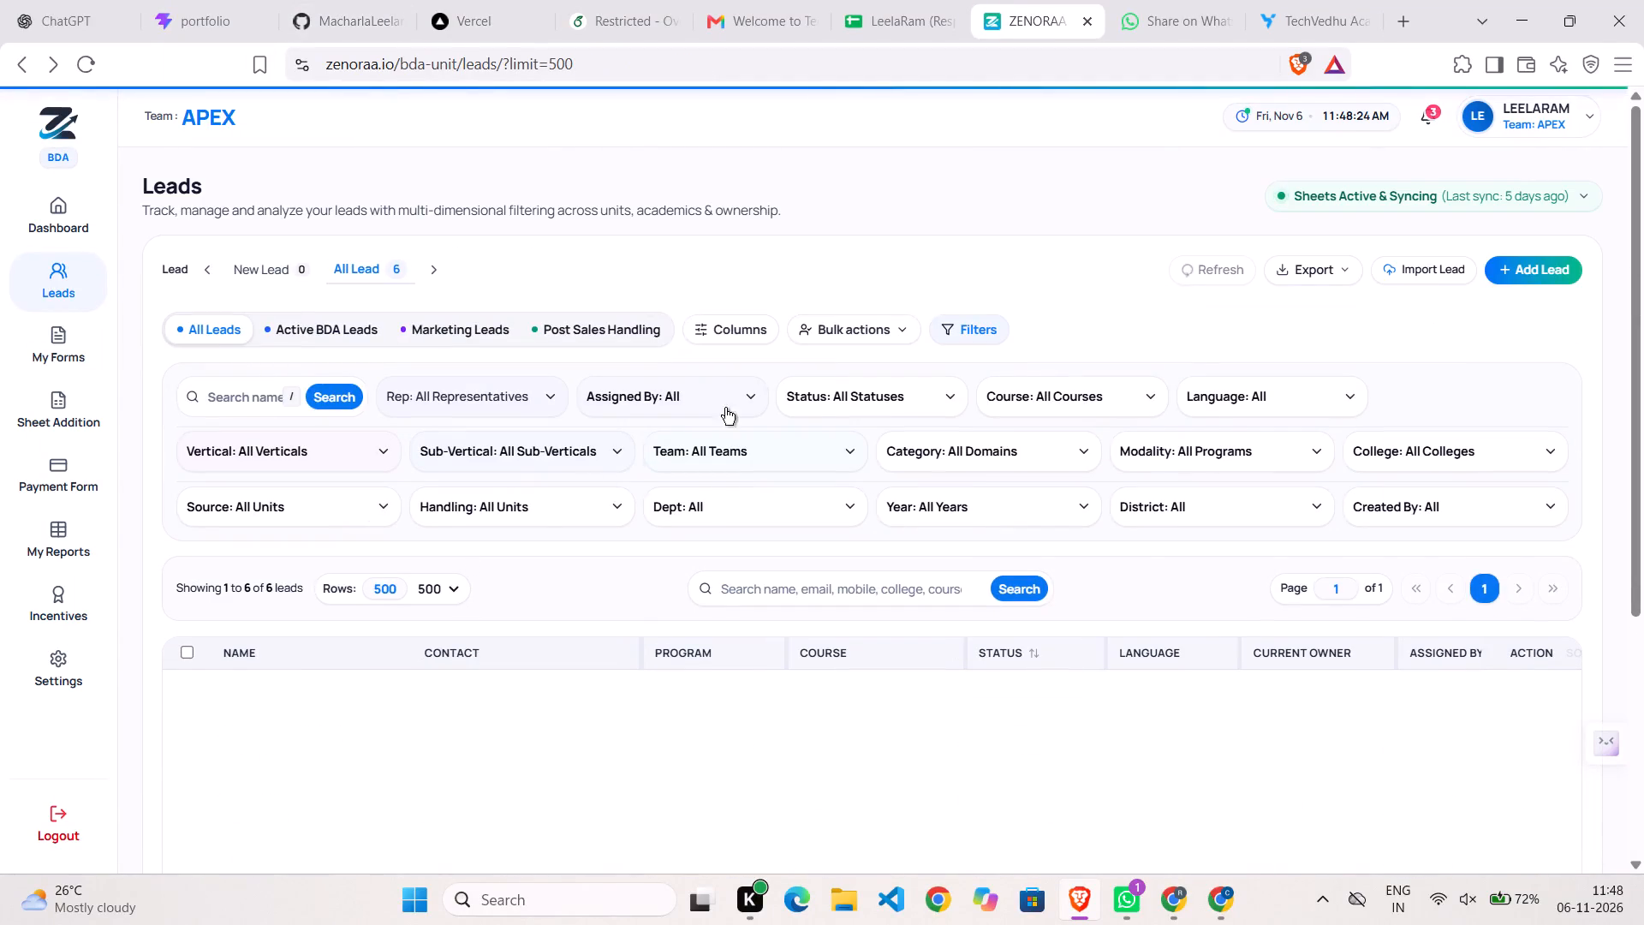
click(867, 406)
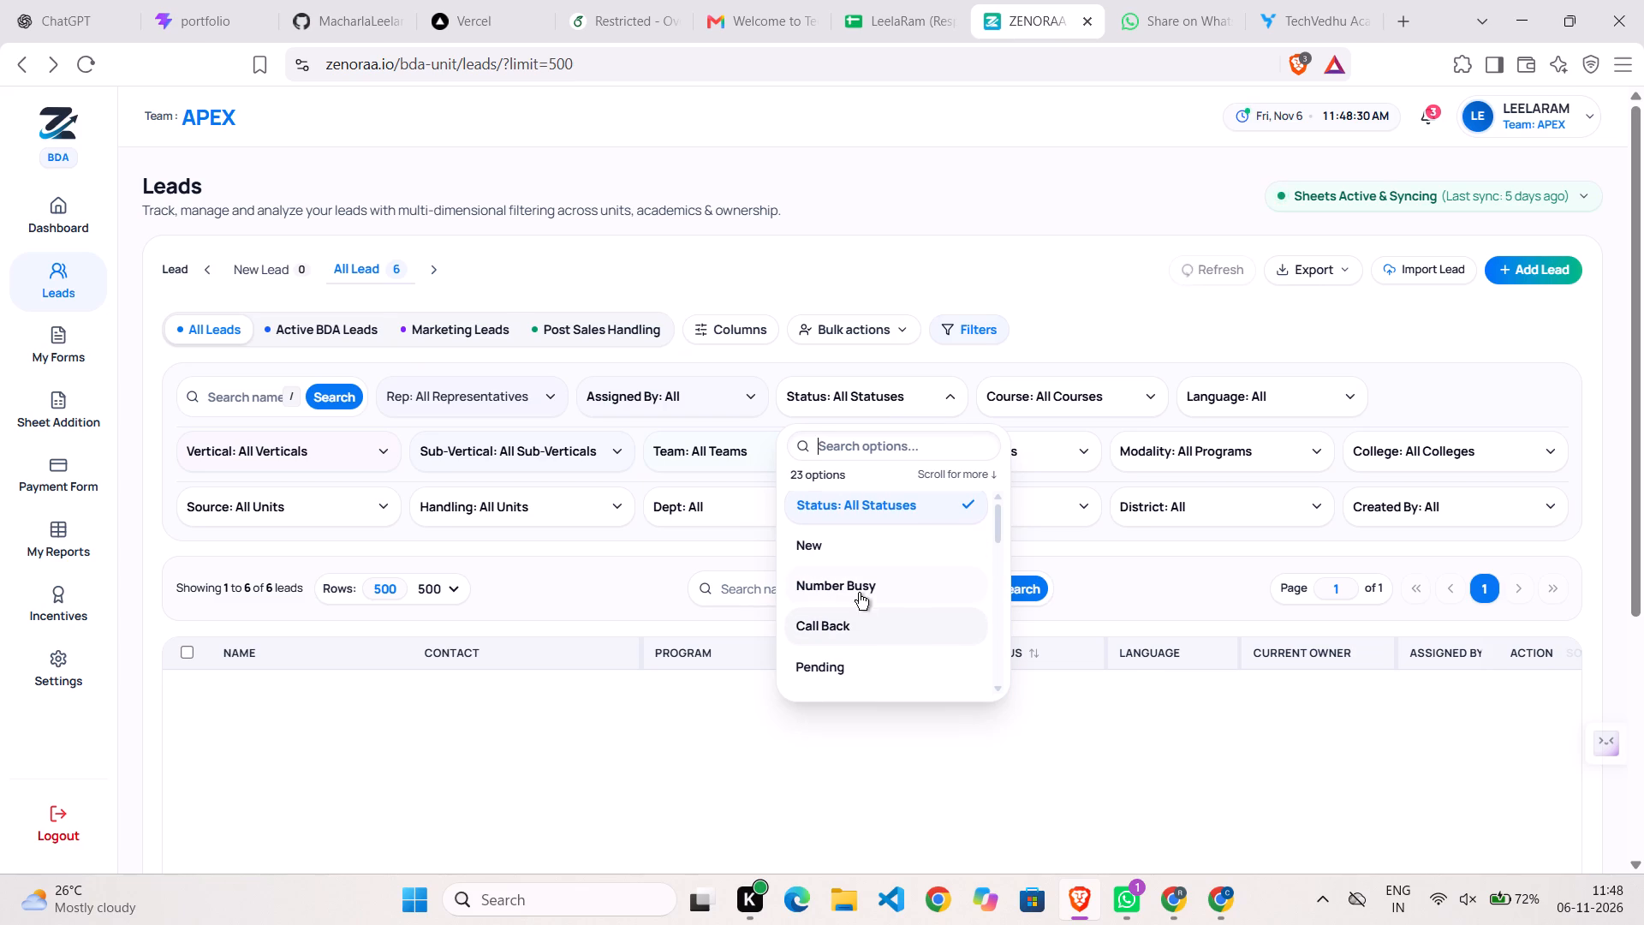
click(858, 541)
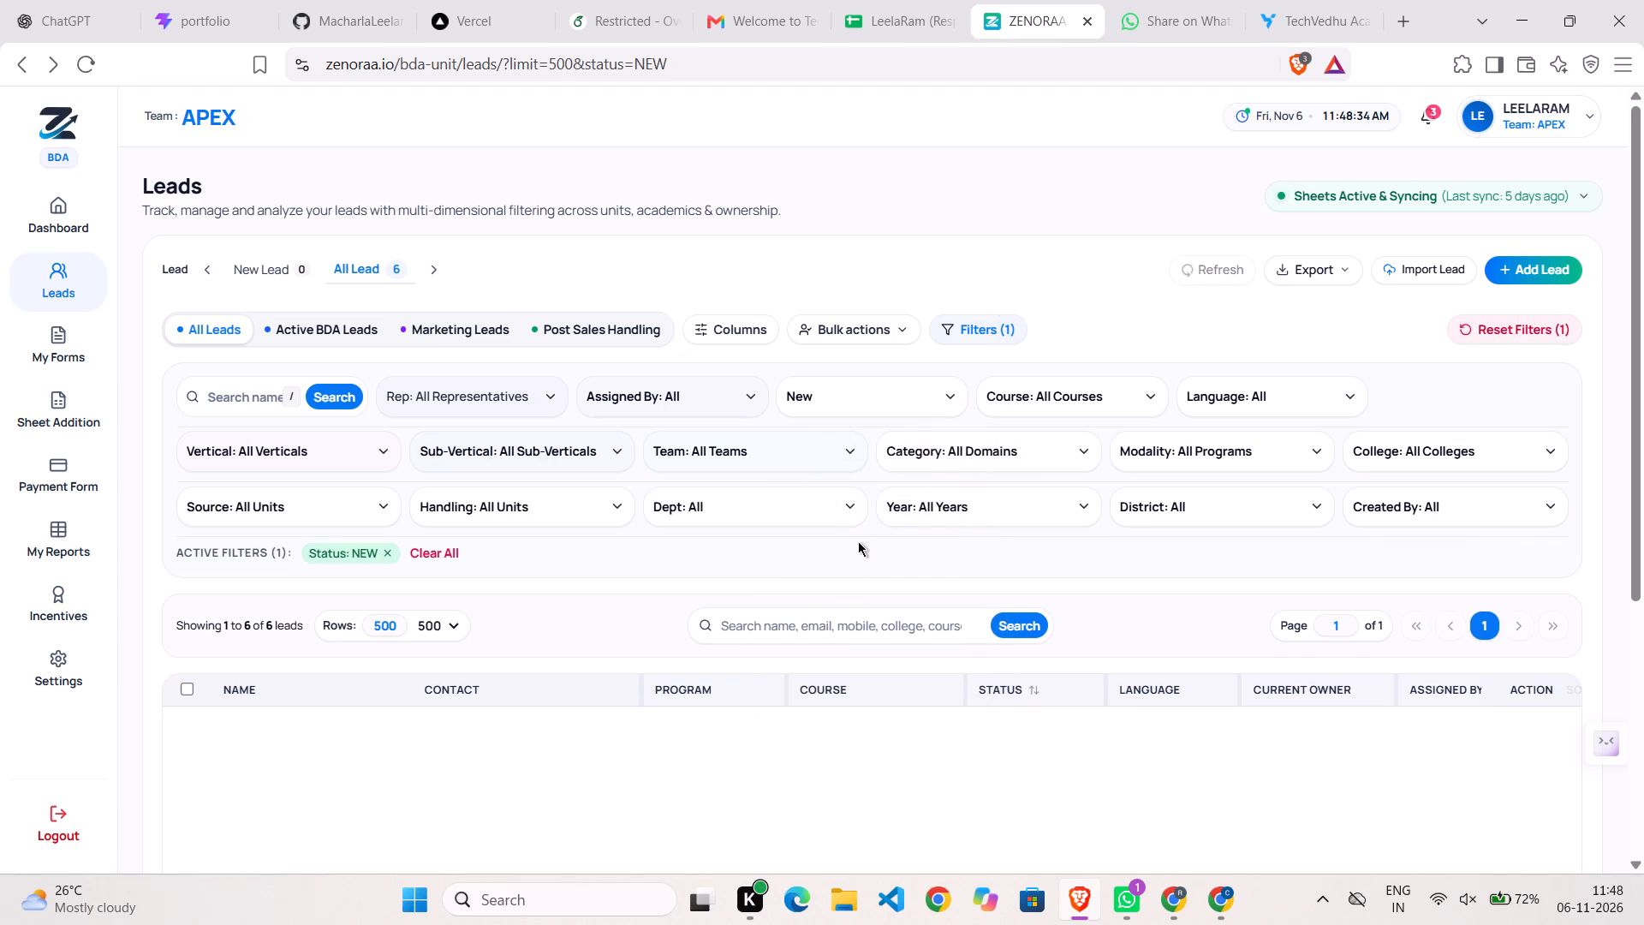
Examine the New leads across all columns, including program, status, owner, units, original owner, college, department, year of study and dates.
scroll(858, 541, down, 4)
scroll(858, 541, left, 5)
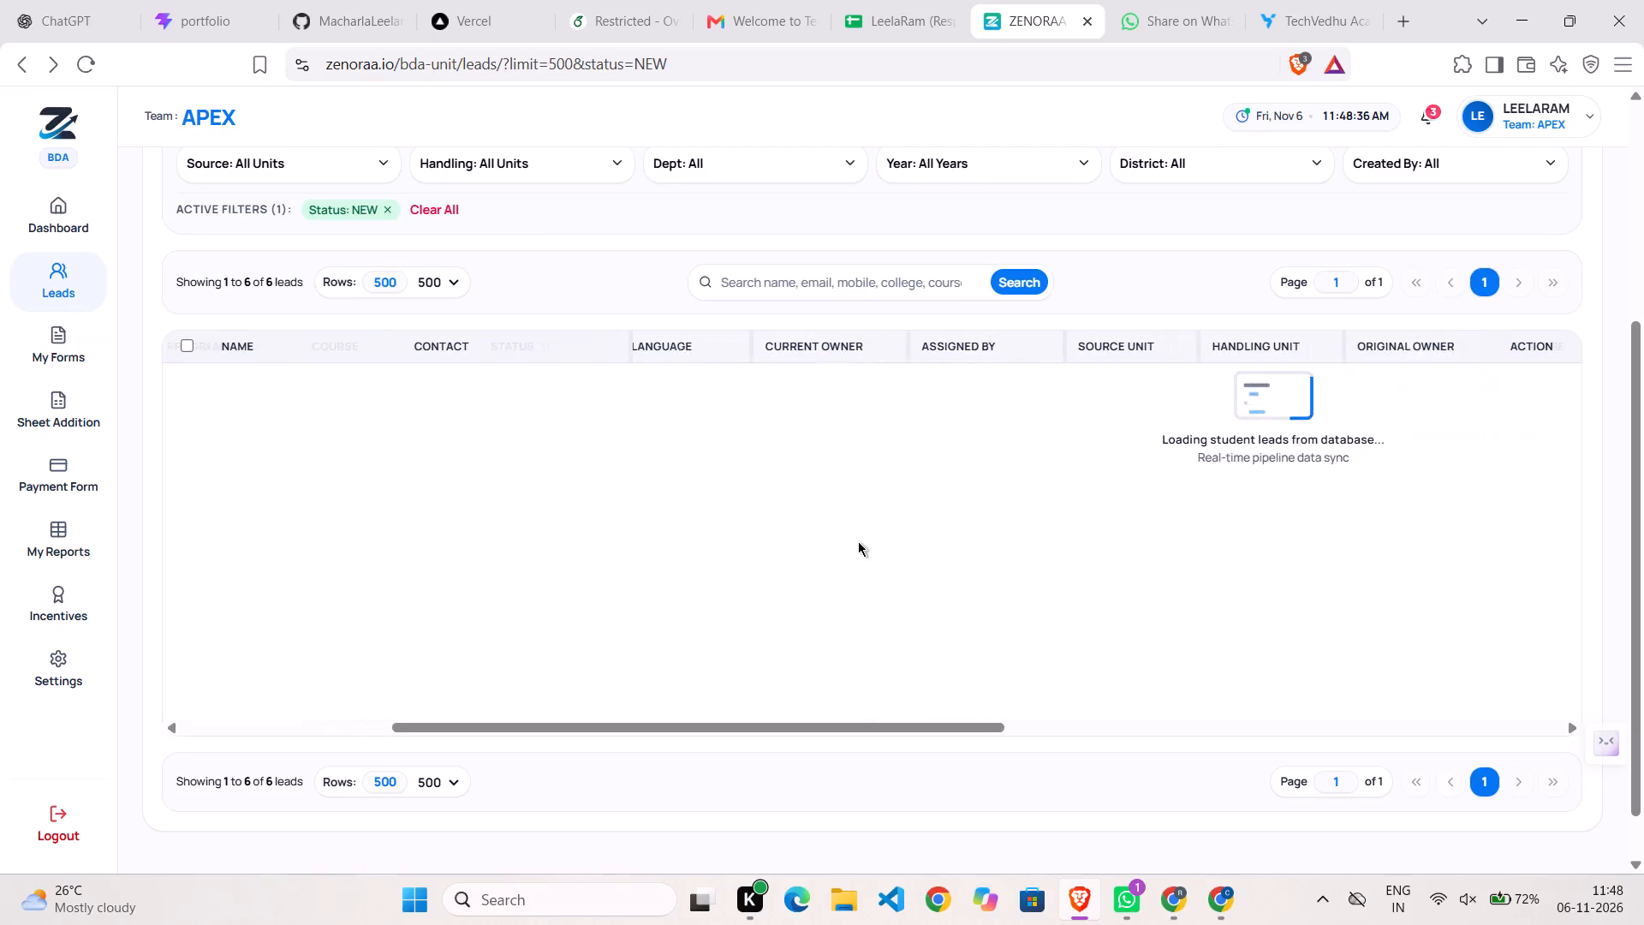
scroll(858, 541, right, 3)
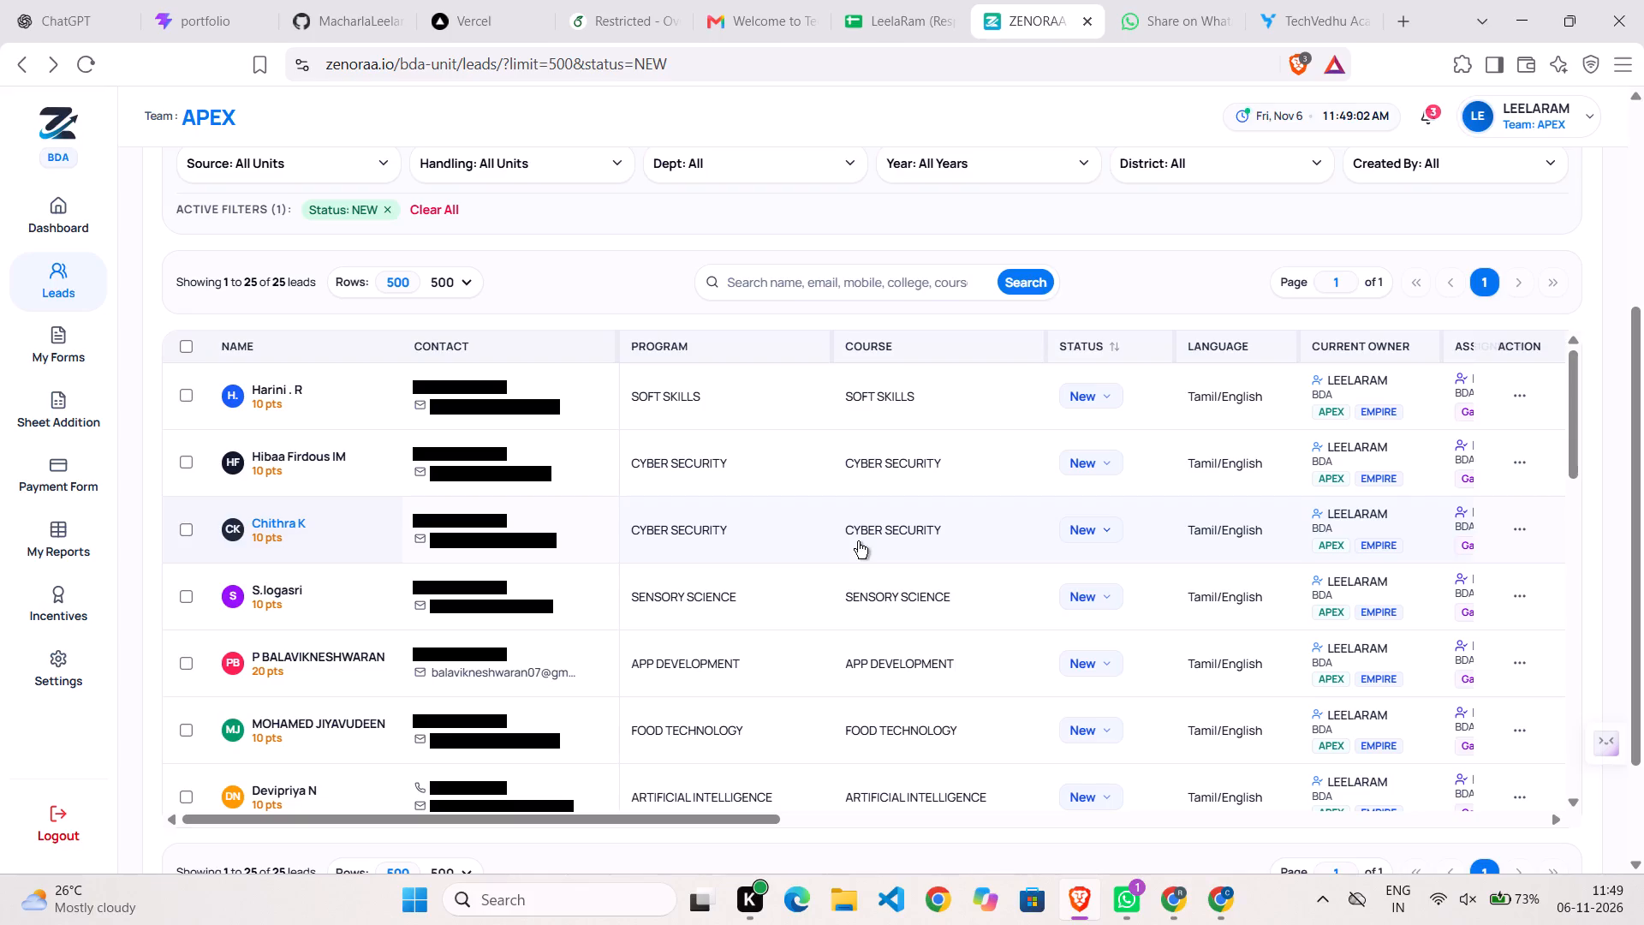
scroll(858, 541, left, 11)
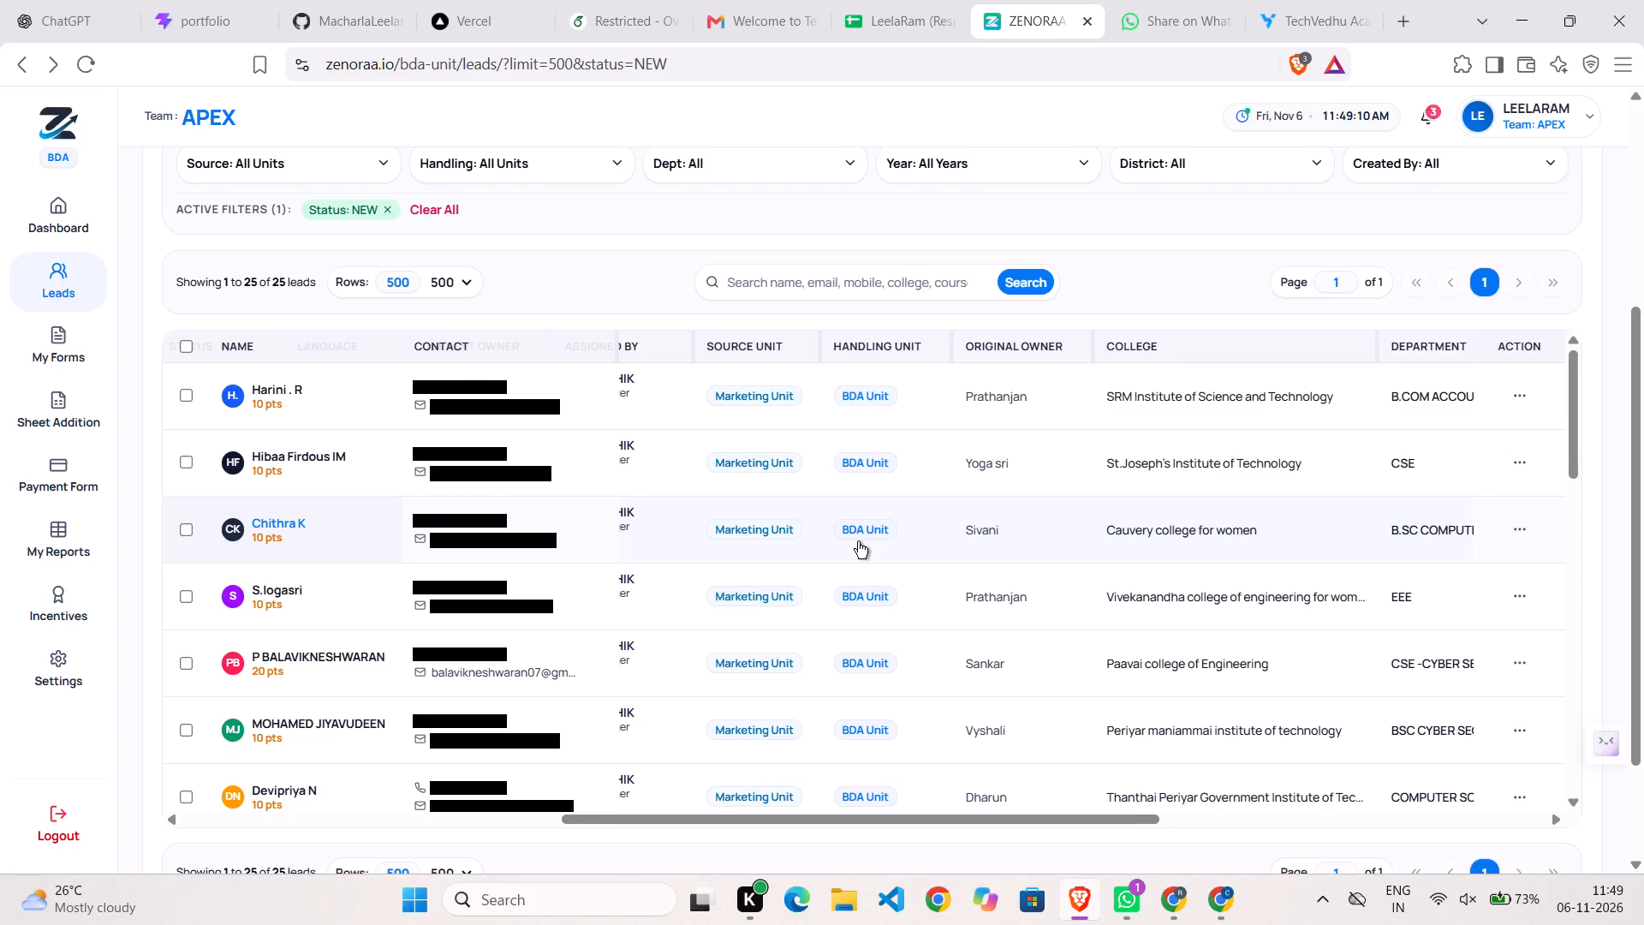
scroll(858, 541, left, 5)
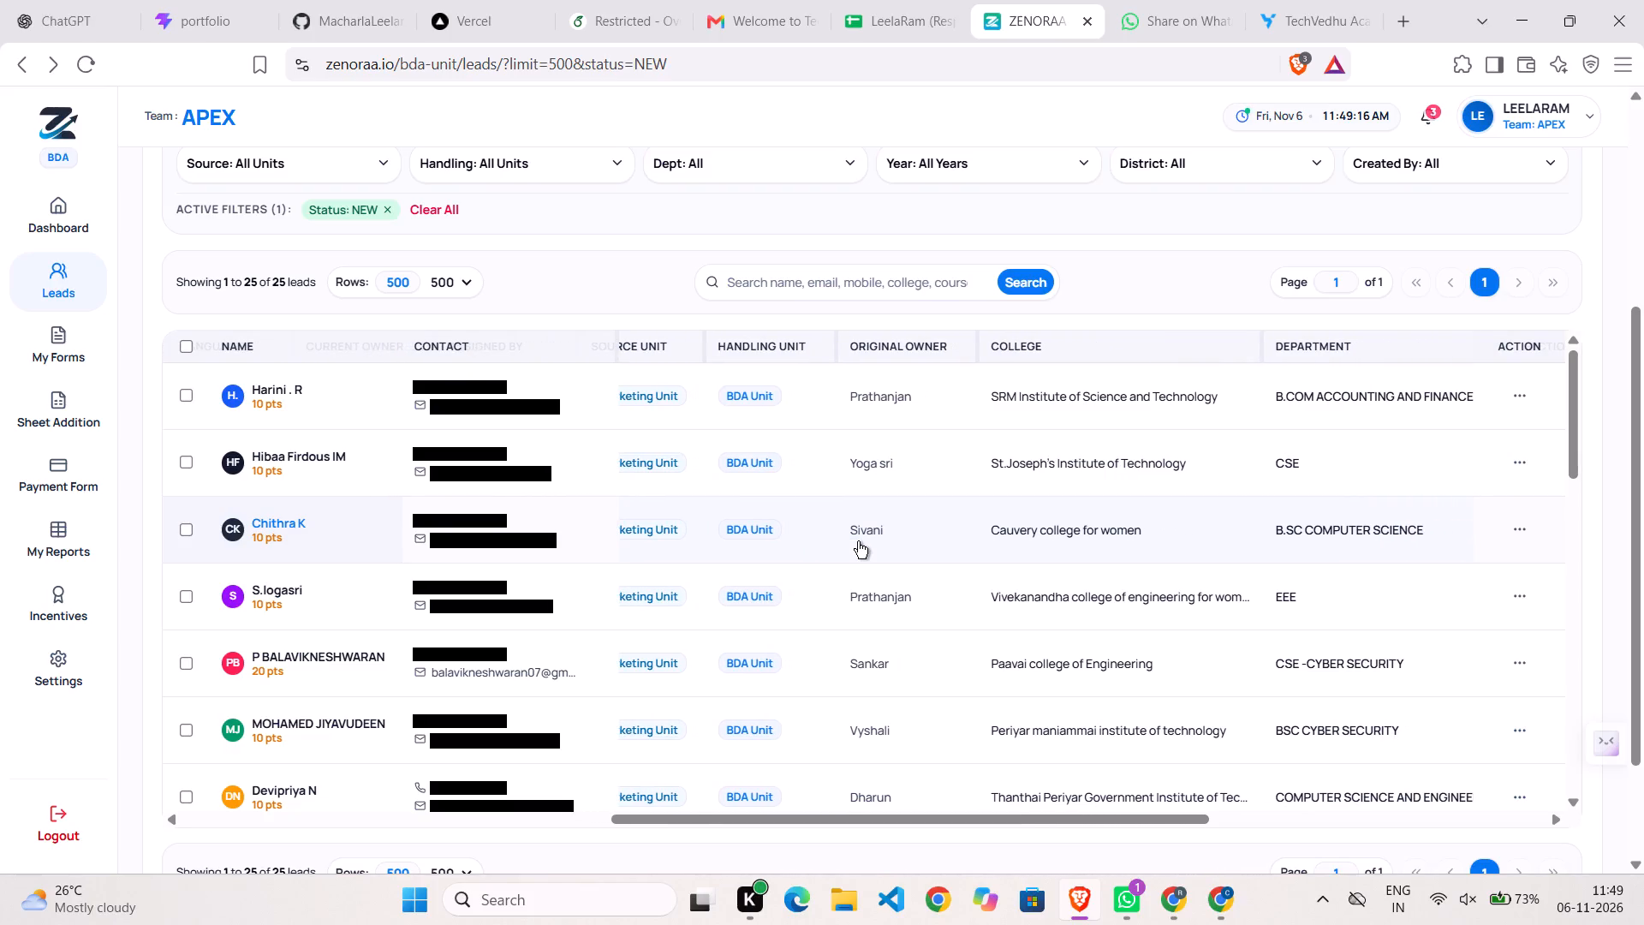
scroll(858, 541, left, 4)
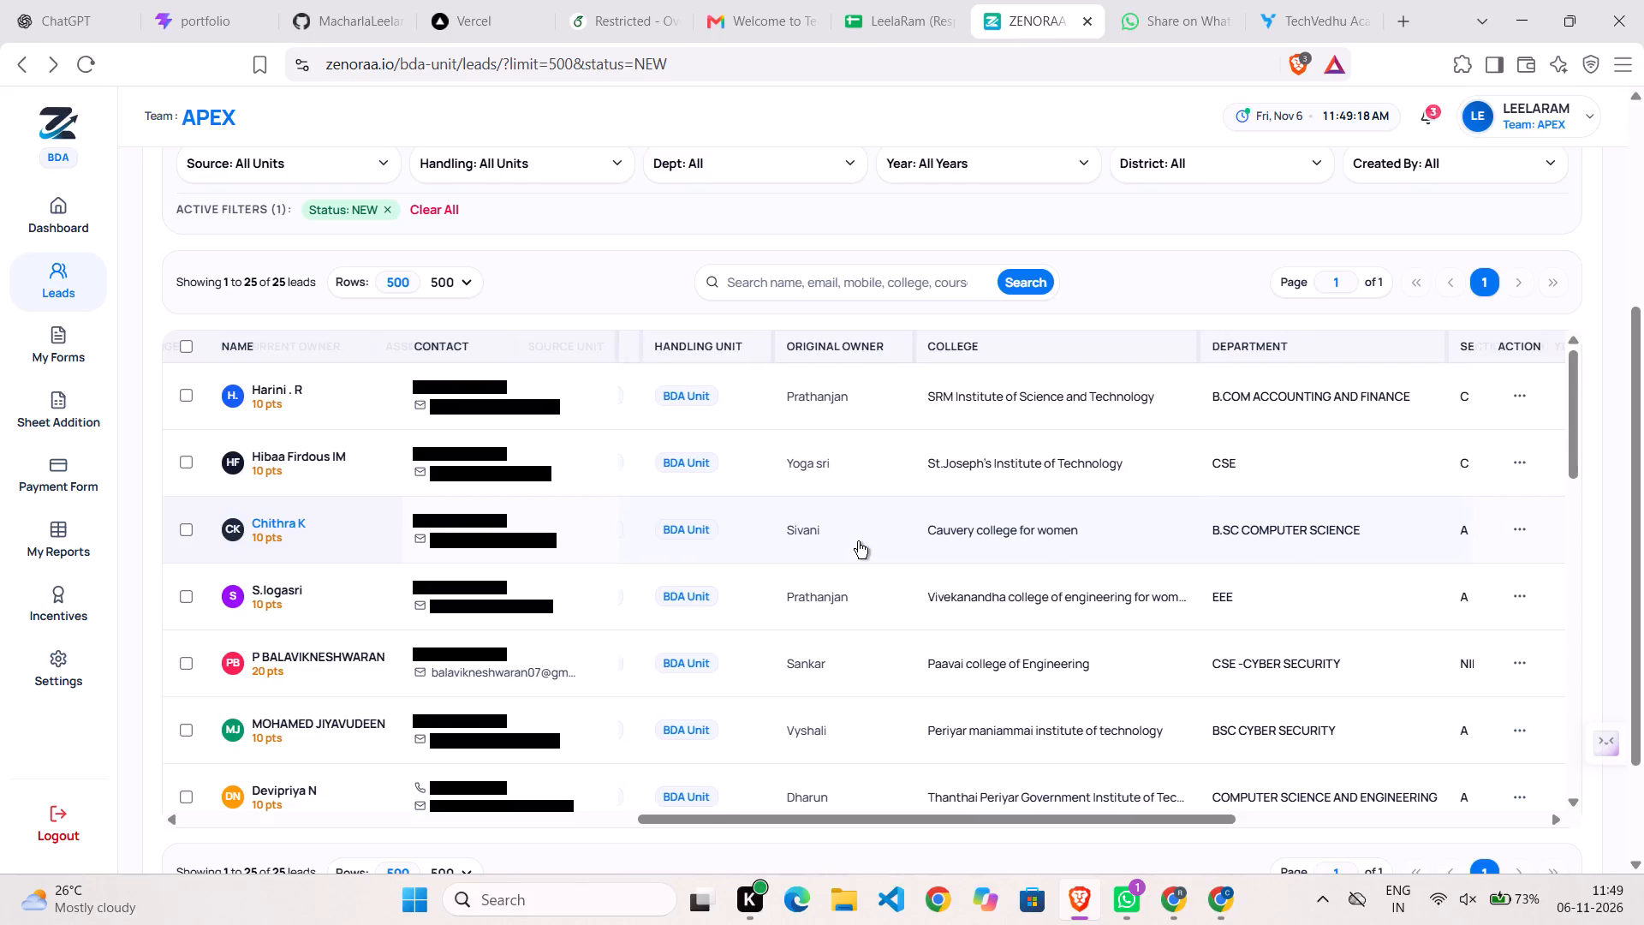
scroll(858, 541, left, 5)
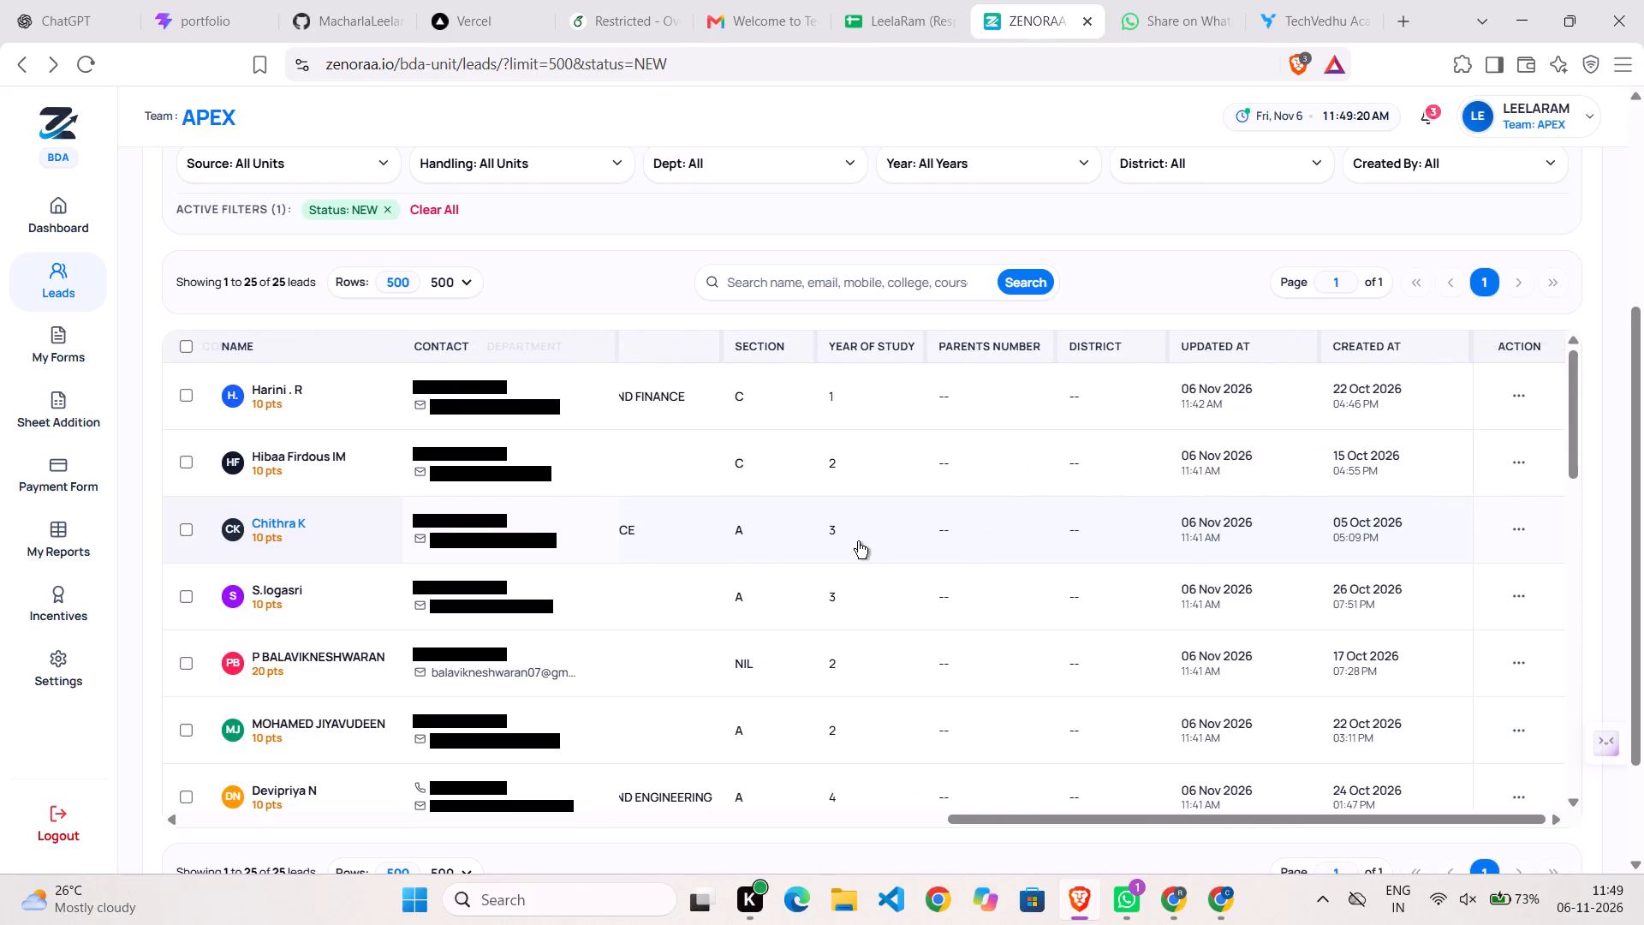
scroll(975, 559, right, 12)
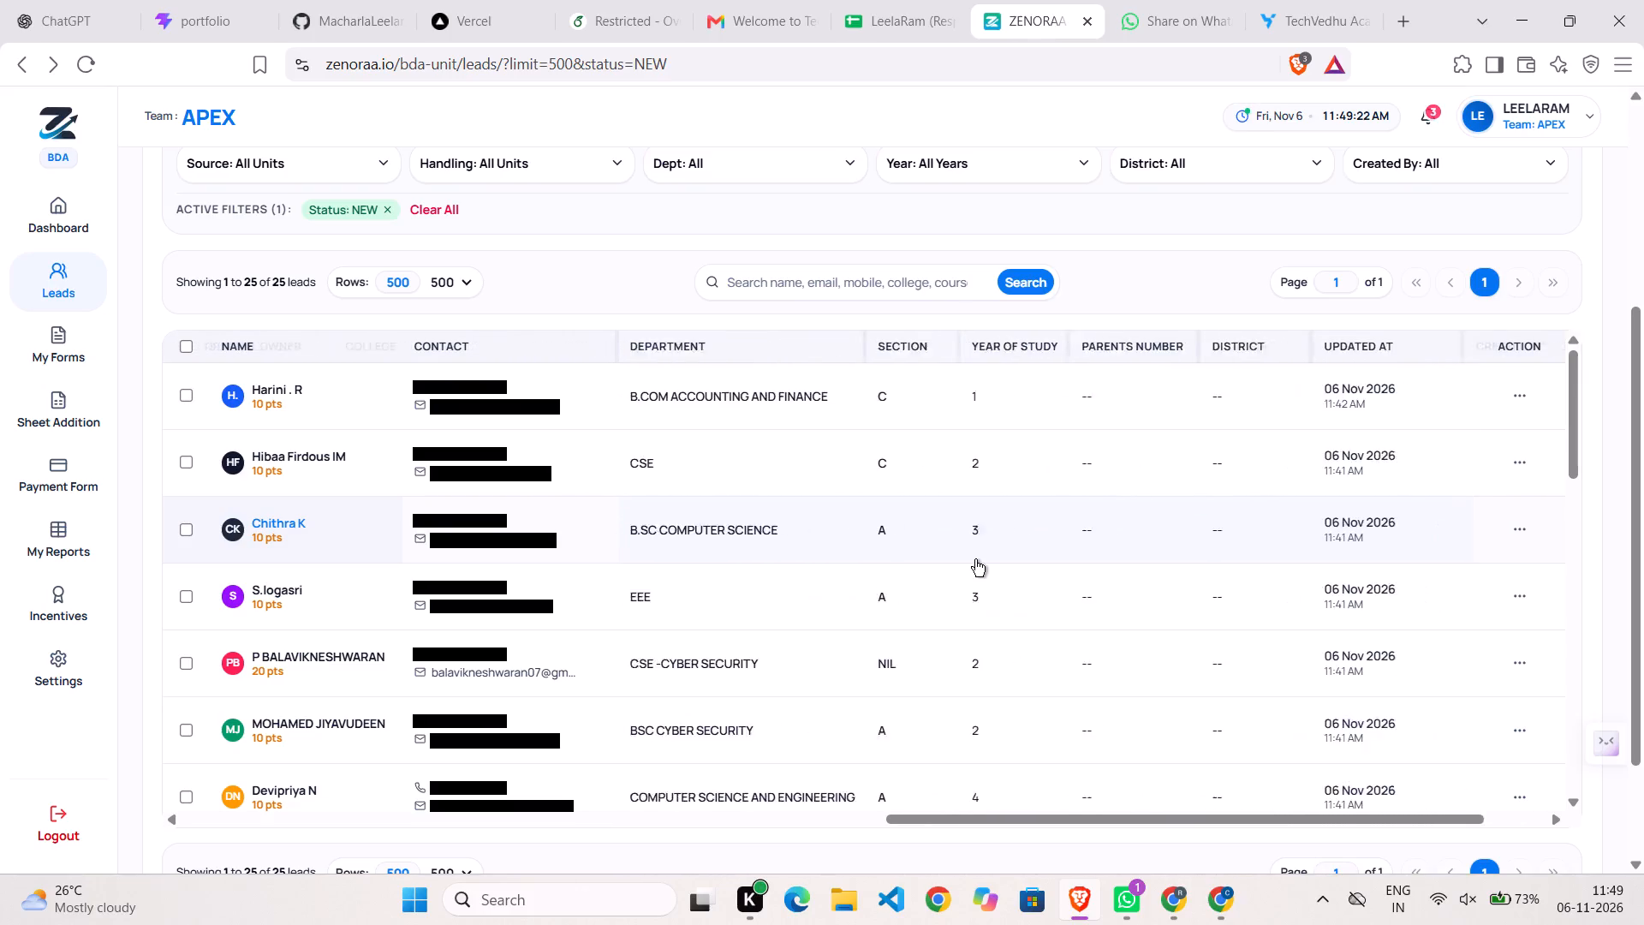
scroll(975, 559, right, 8)
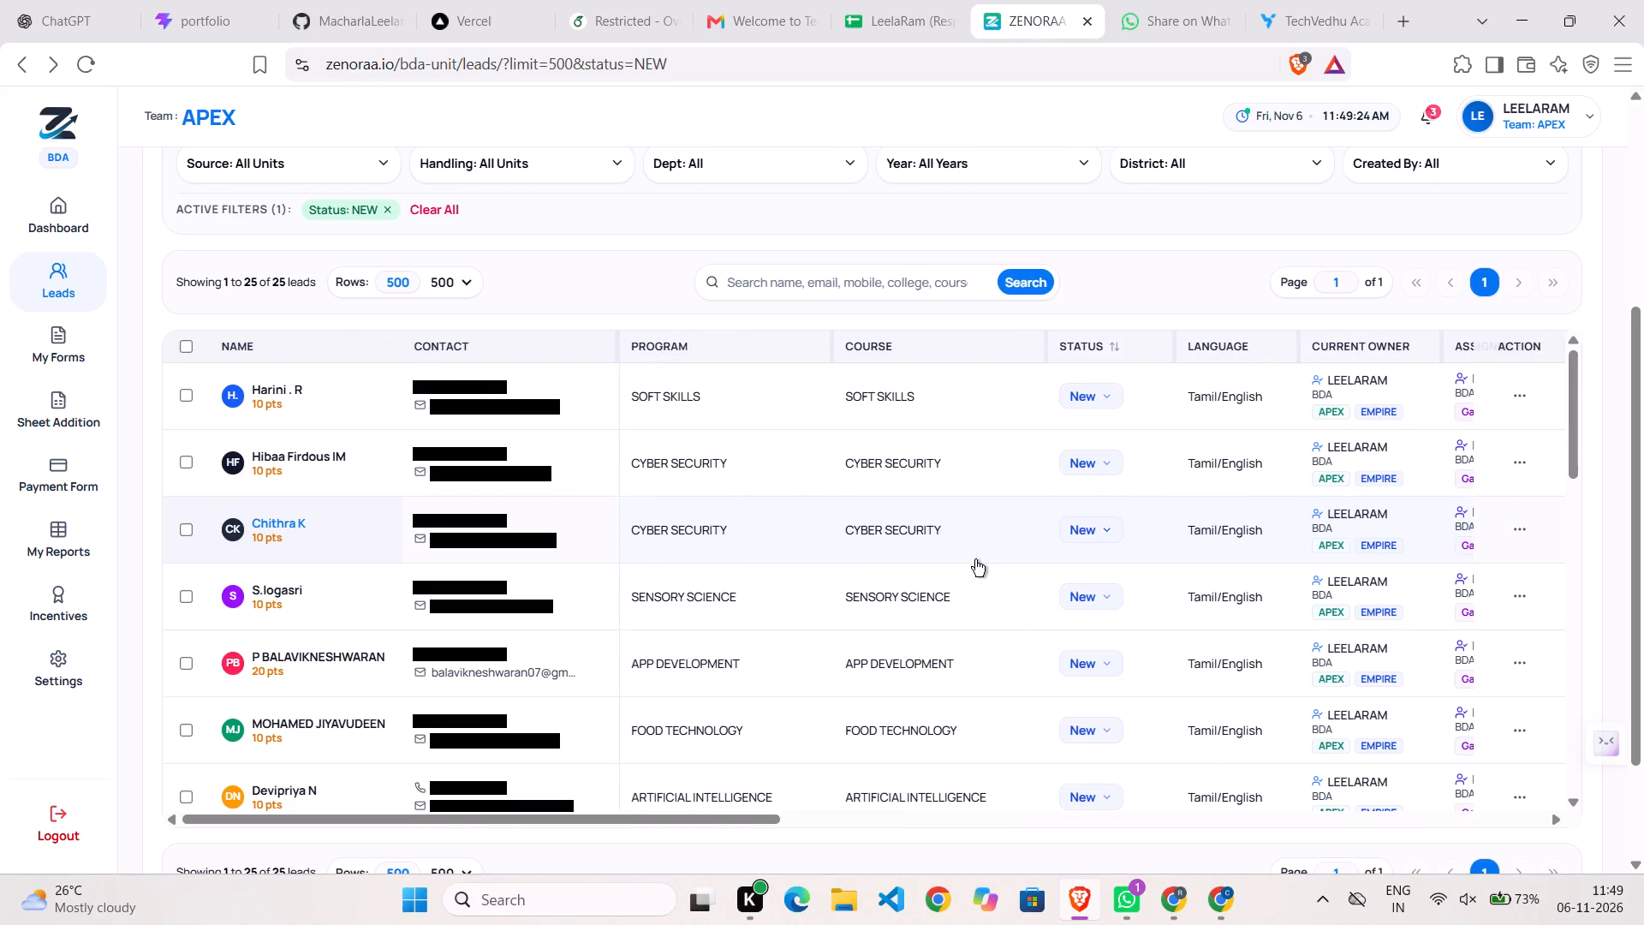
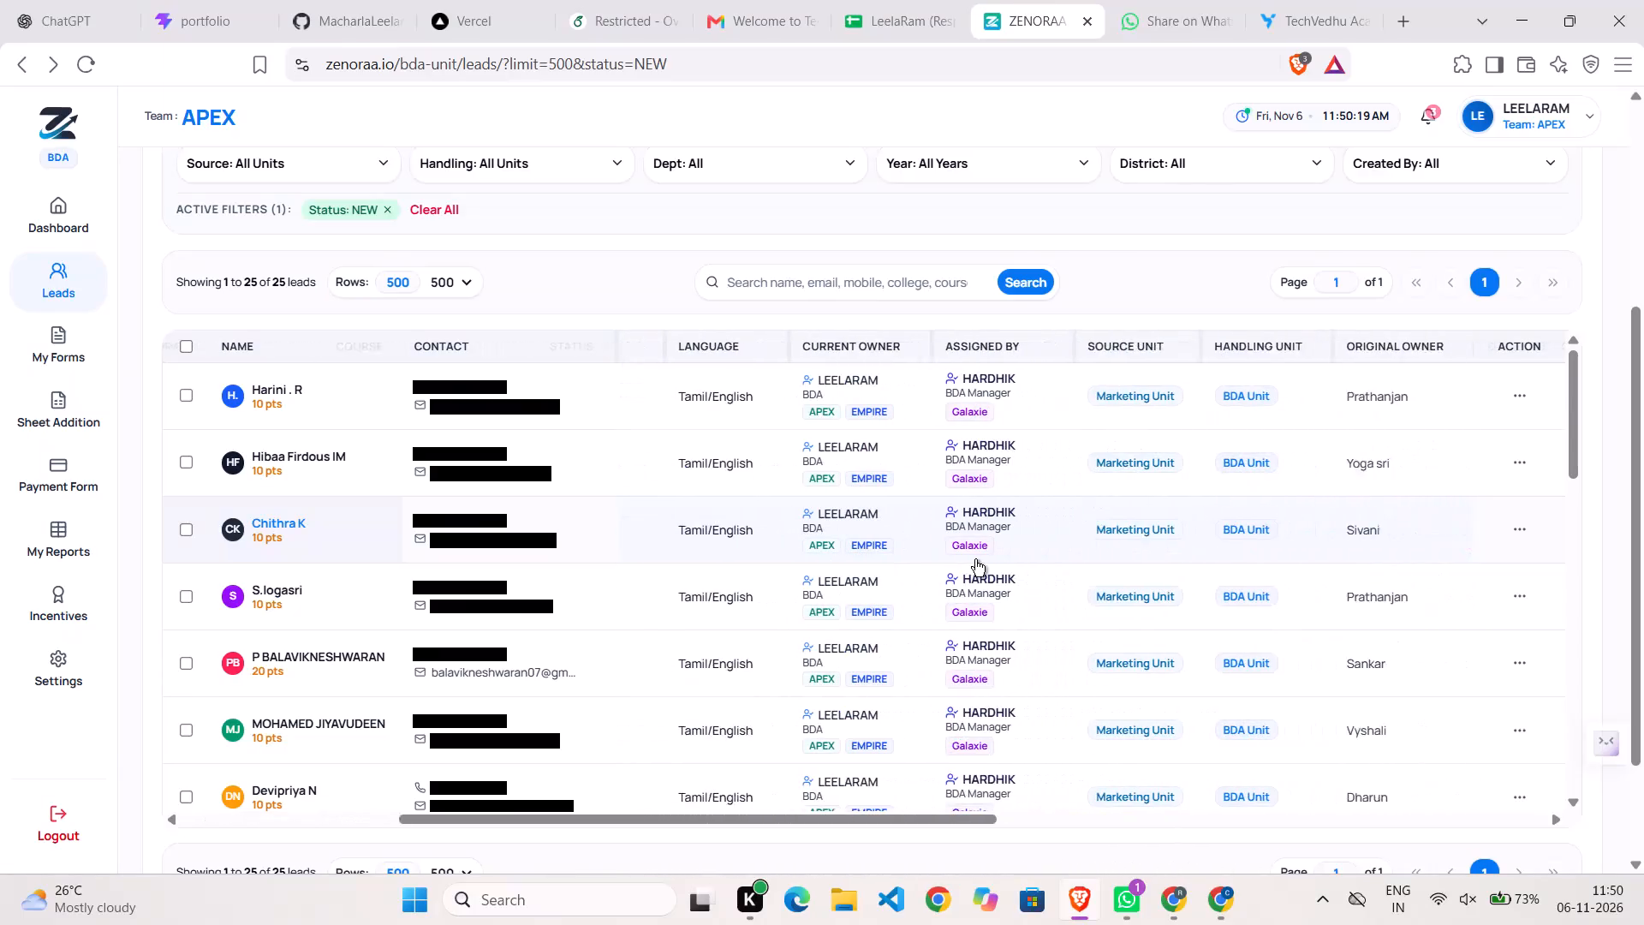
Examine the New leads down to the end of the list, including section, year of study, dates, owners and contact details.
scroll(975, 559, left, 6)
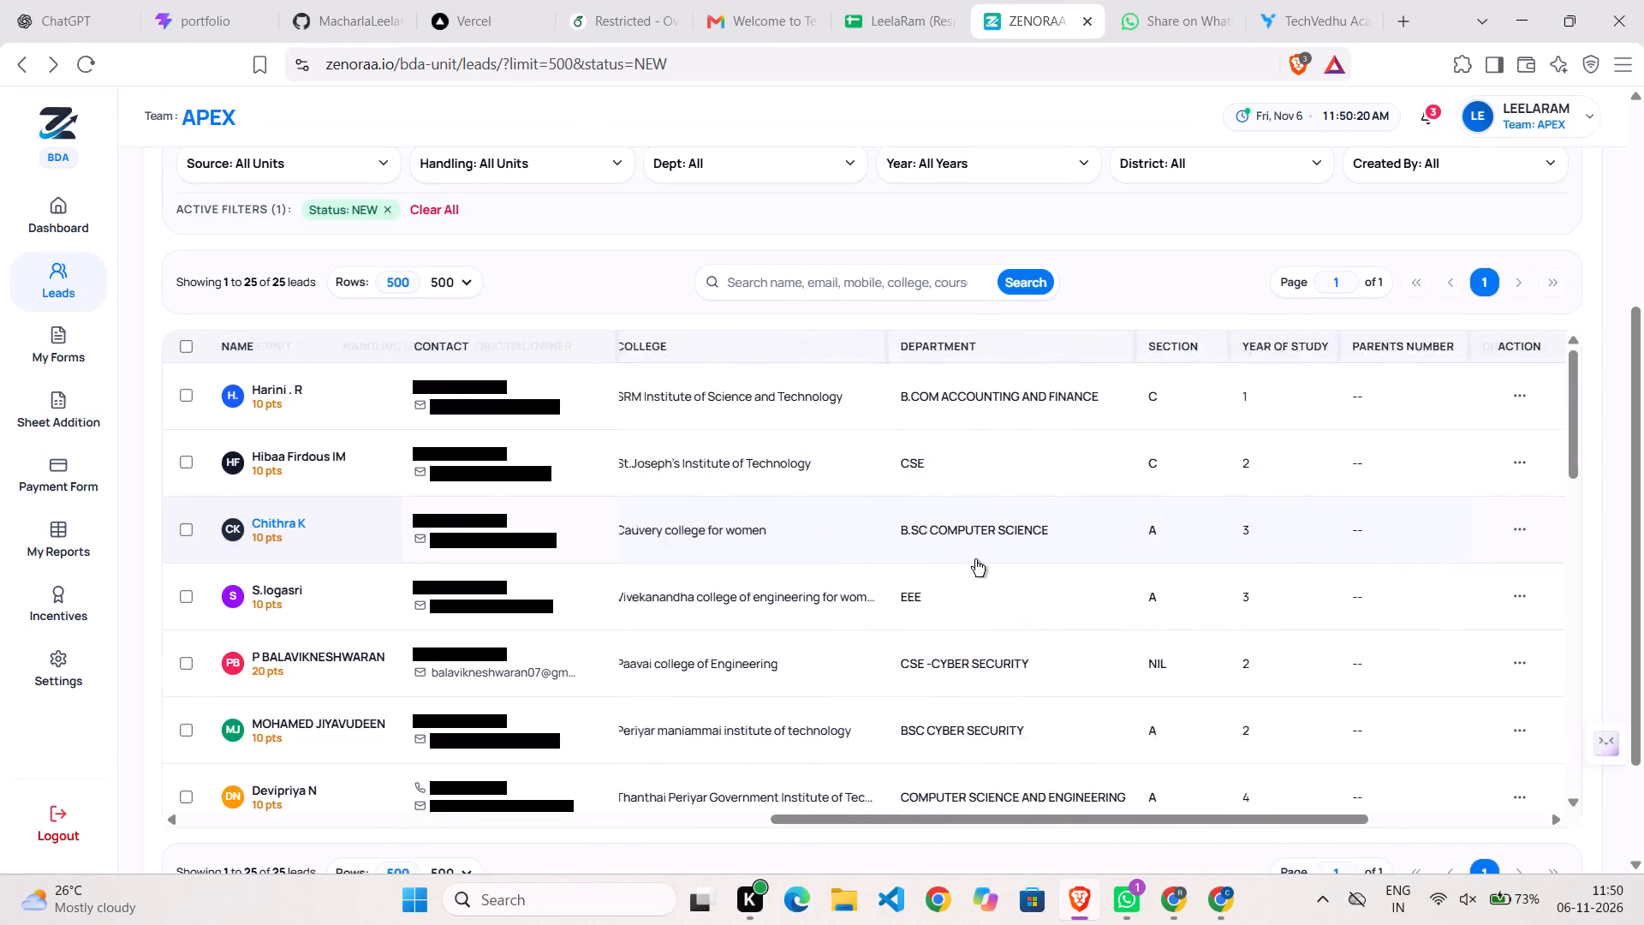
scroll(975, 559, left, 3)
scroll(975, 559, right, 6)
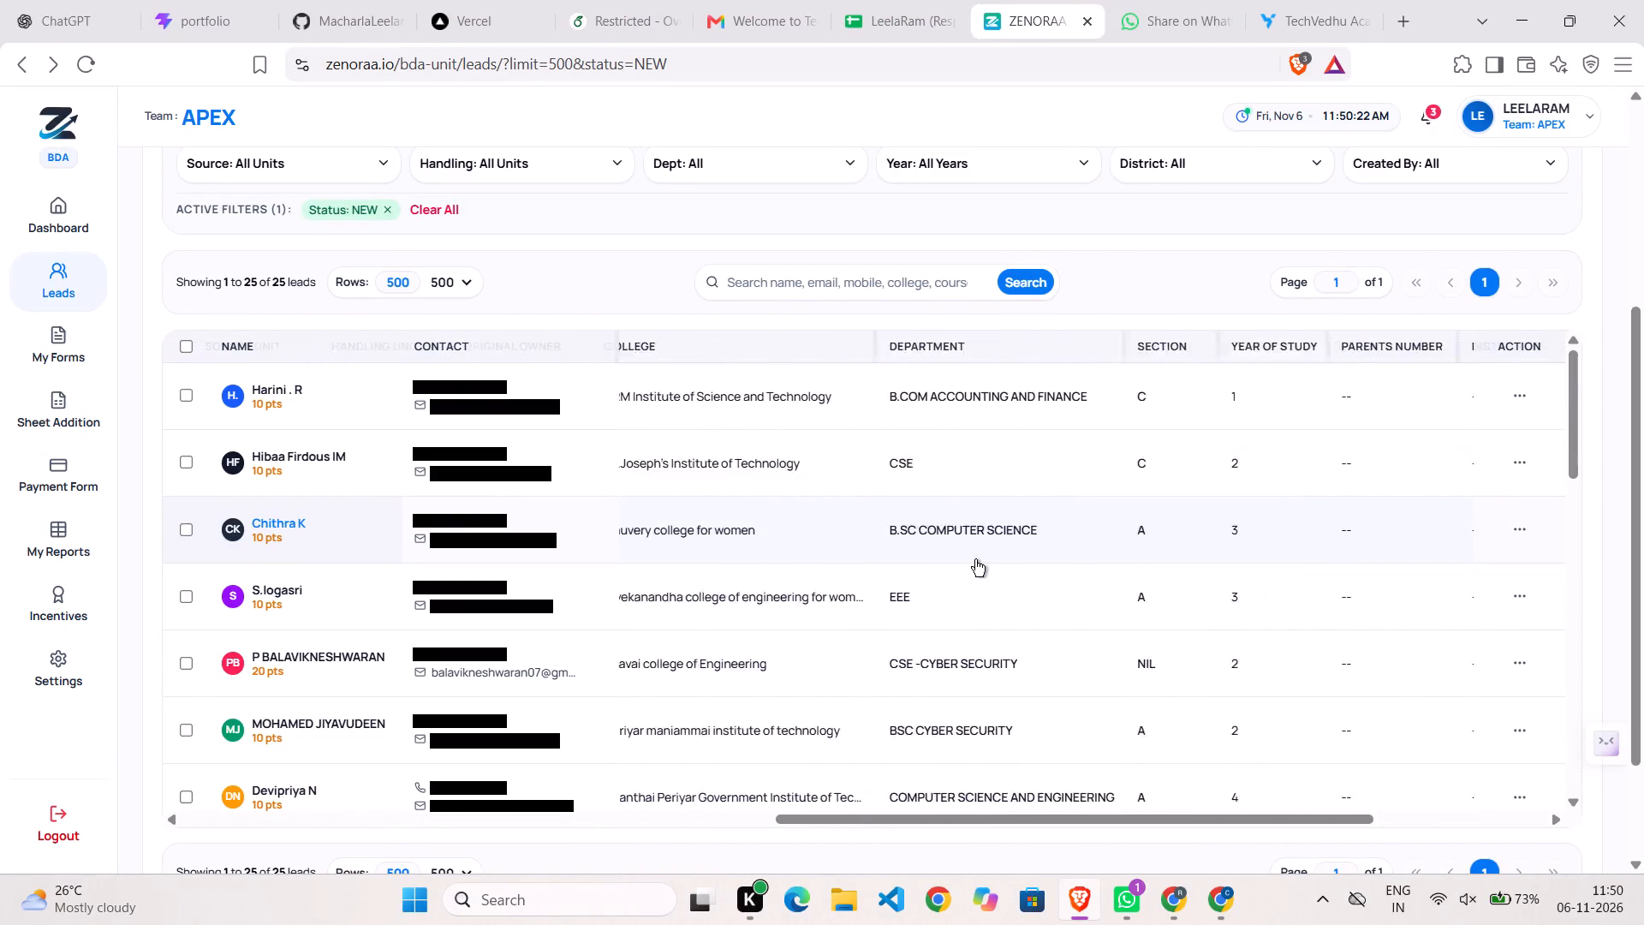
scroll(975, 559, right, 1)
scroll(975, 559, left, 8)
scroll(975, 559, down, 7)
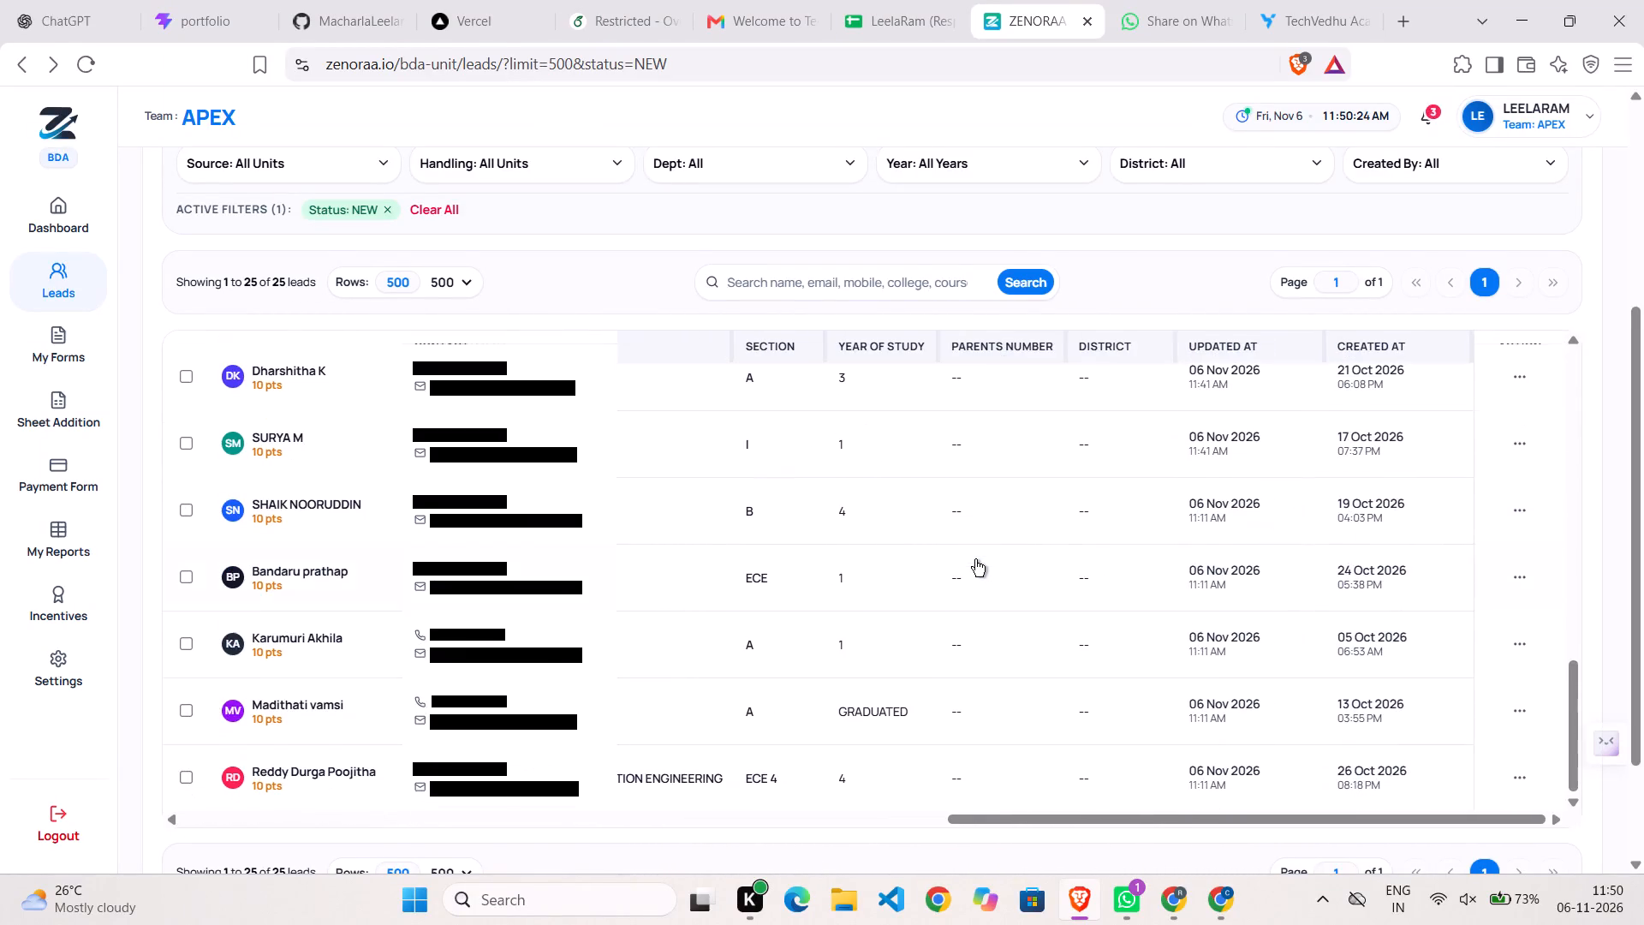
scroll(975, 559, down, 1)
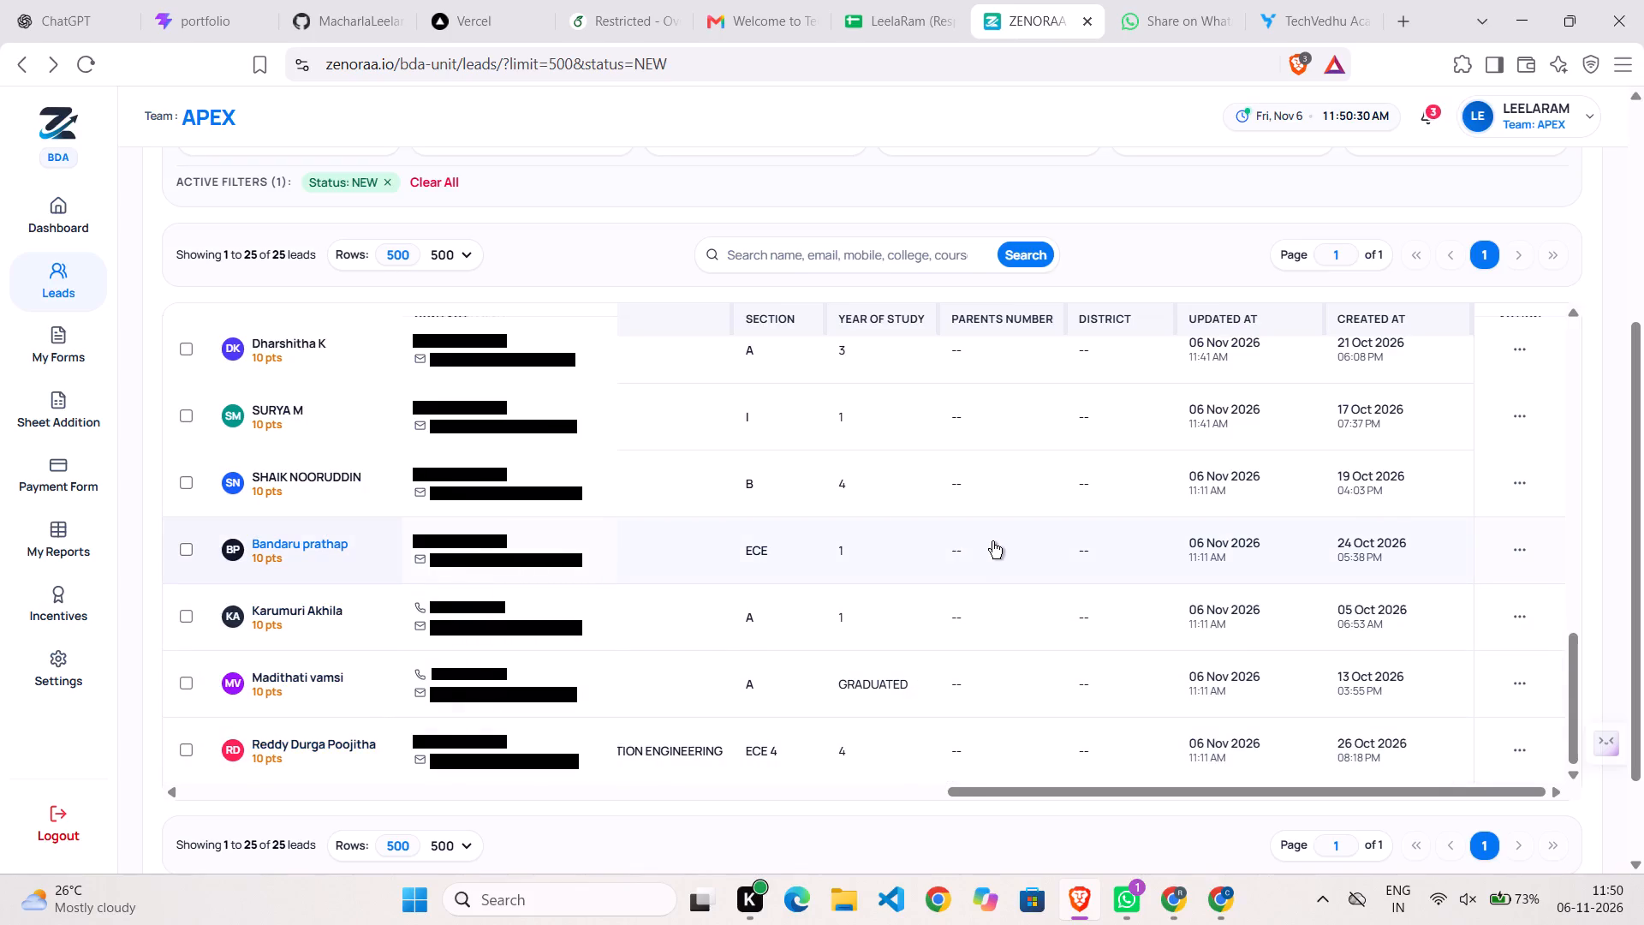
scroll(992, 541, right, 5)
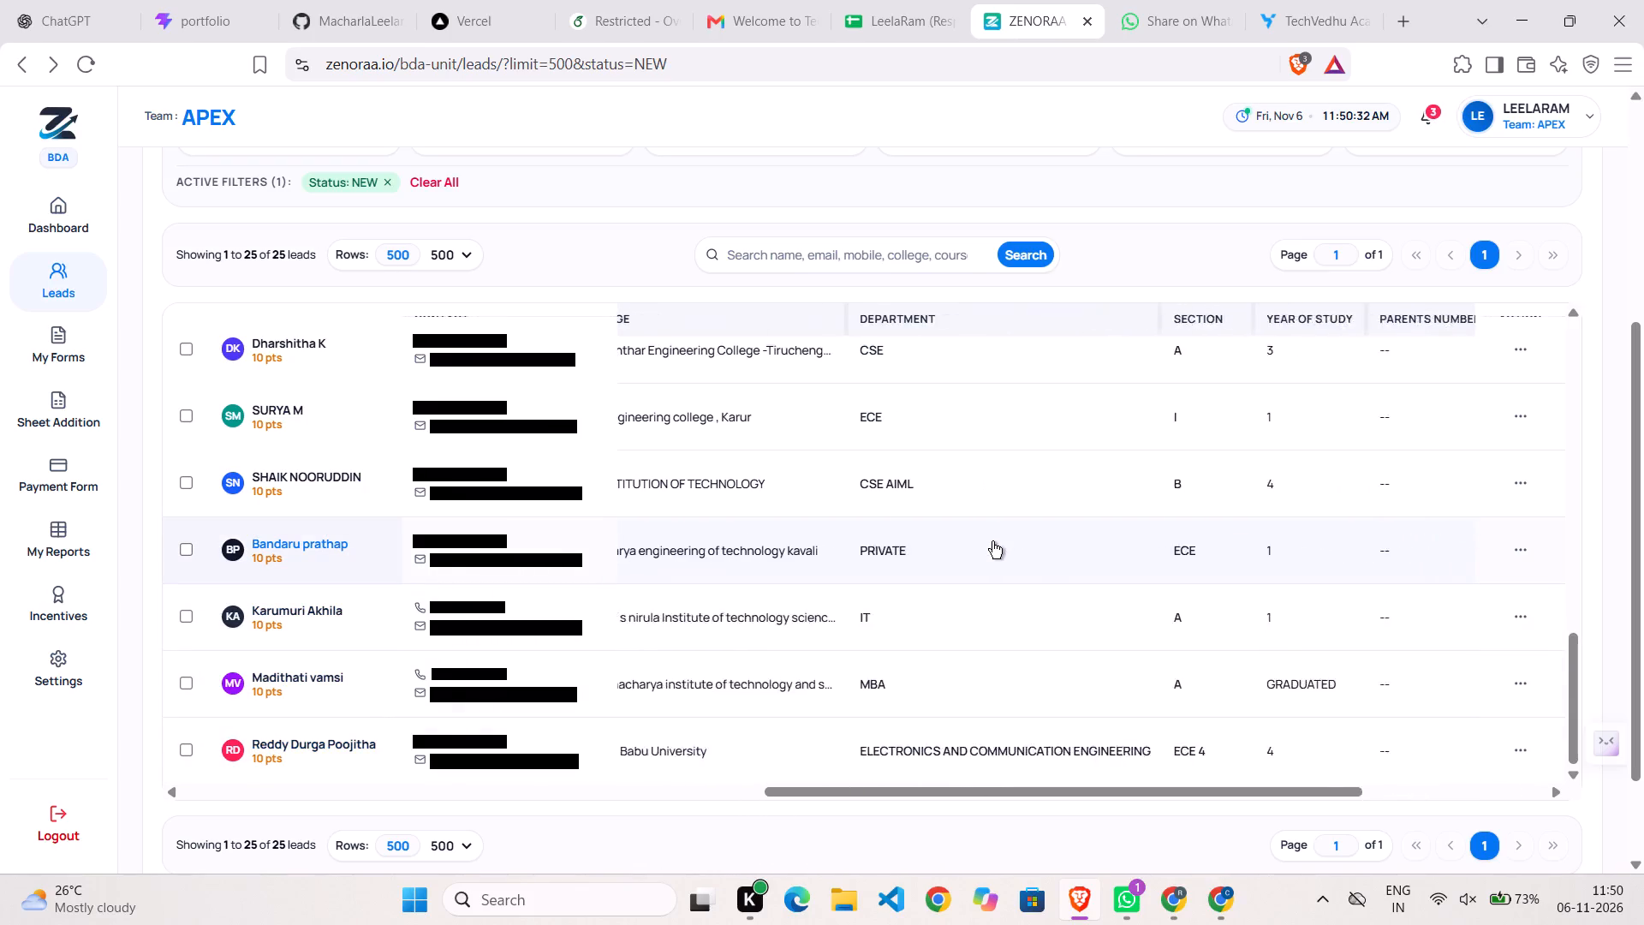
scroll(992, 541, right, 4)
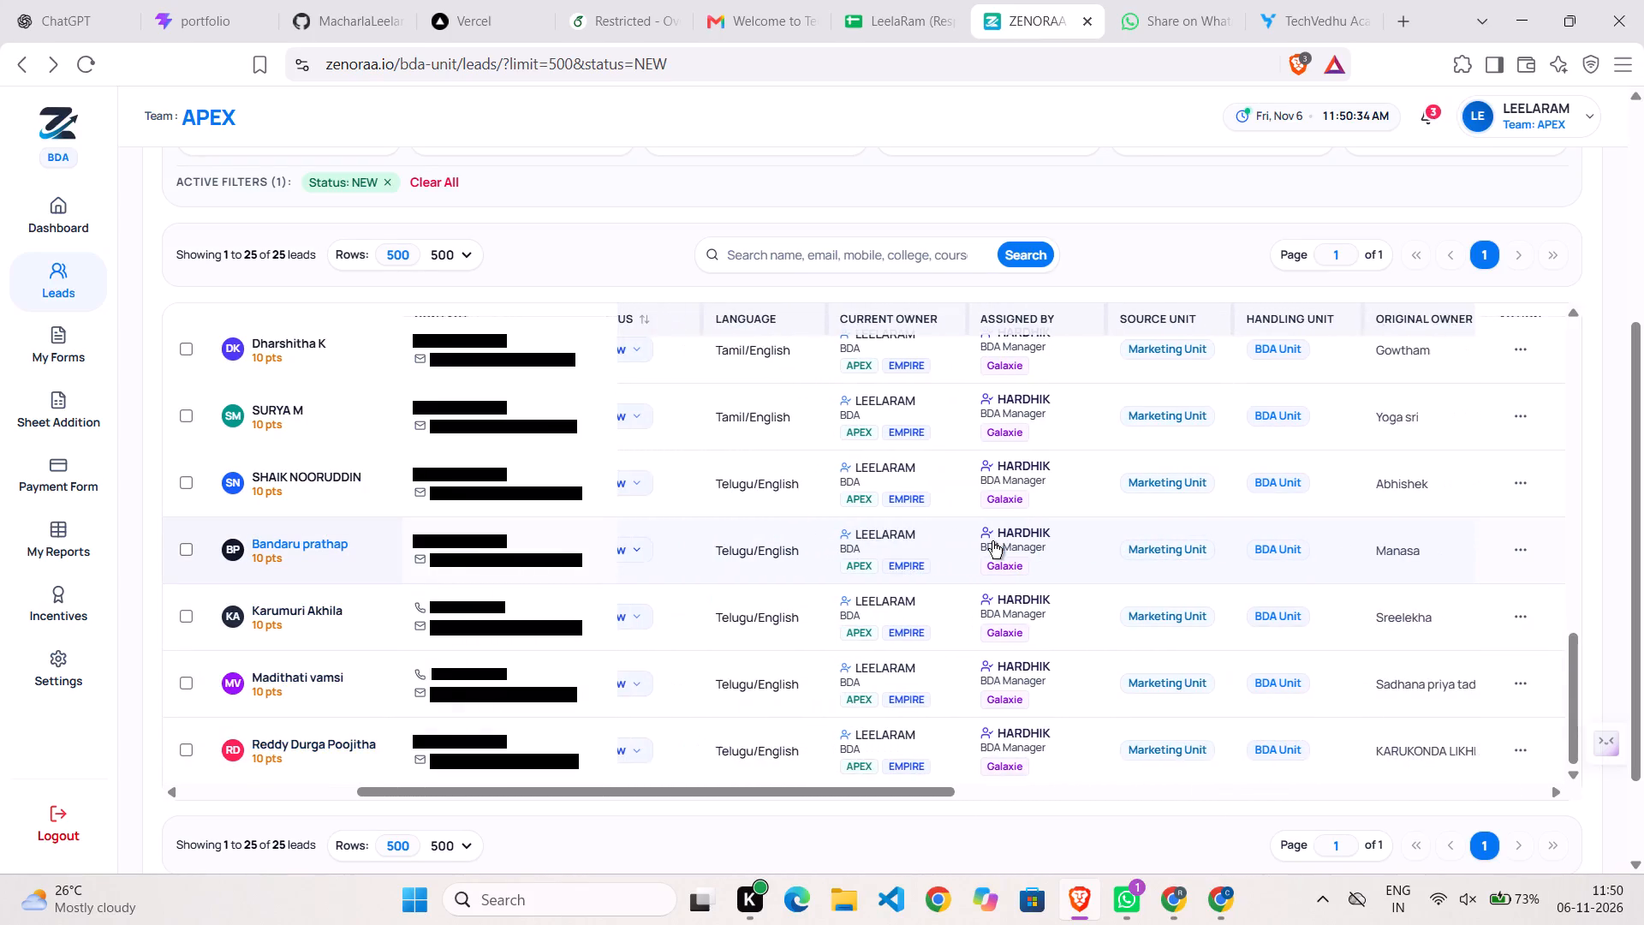
scroll(992, 541, right, 1)
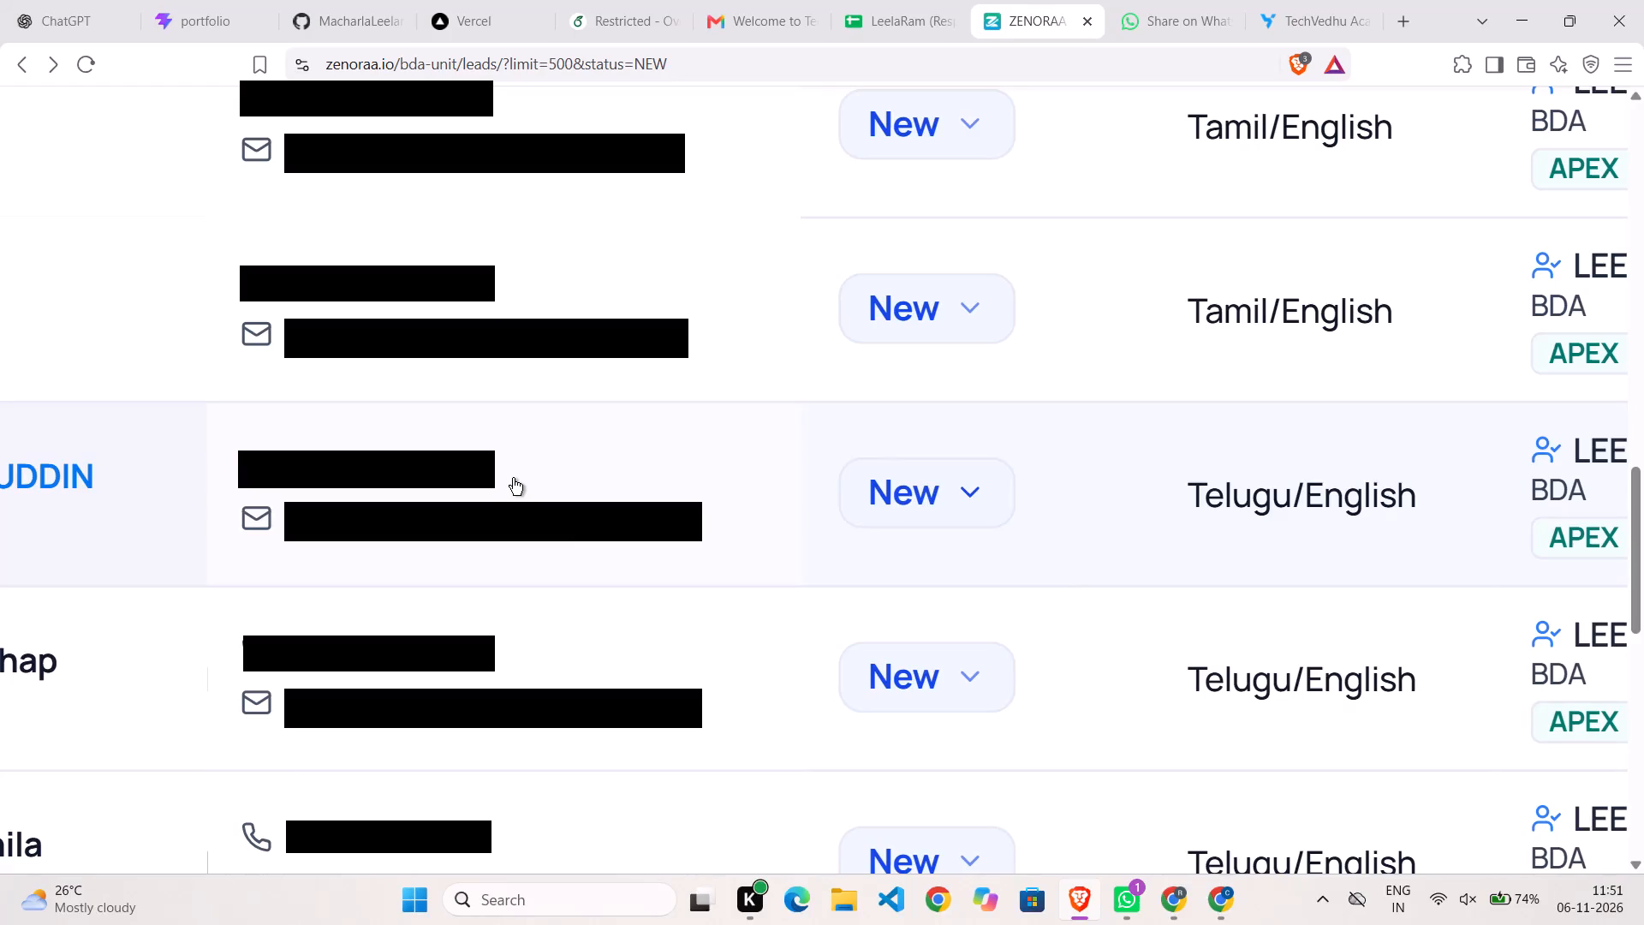
scroll(513, 478, right, 3)
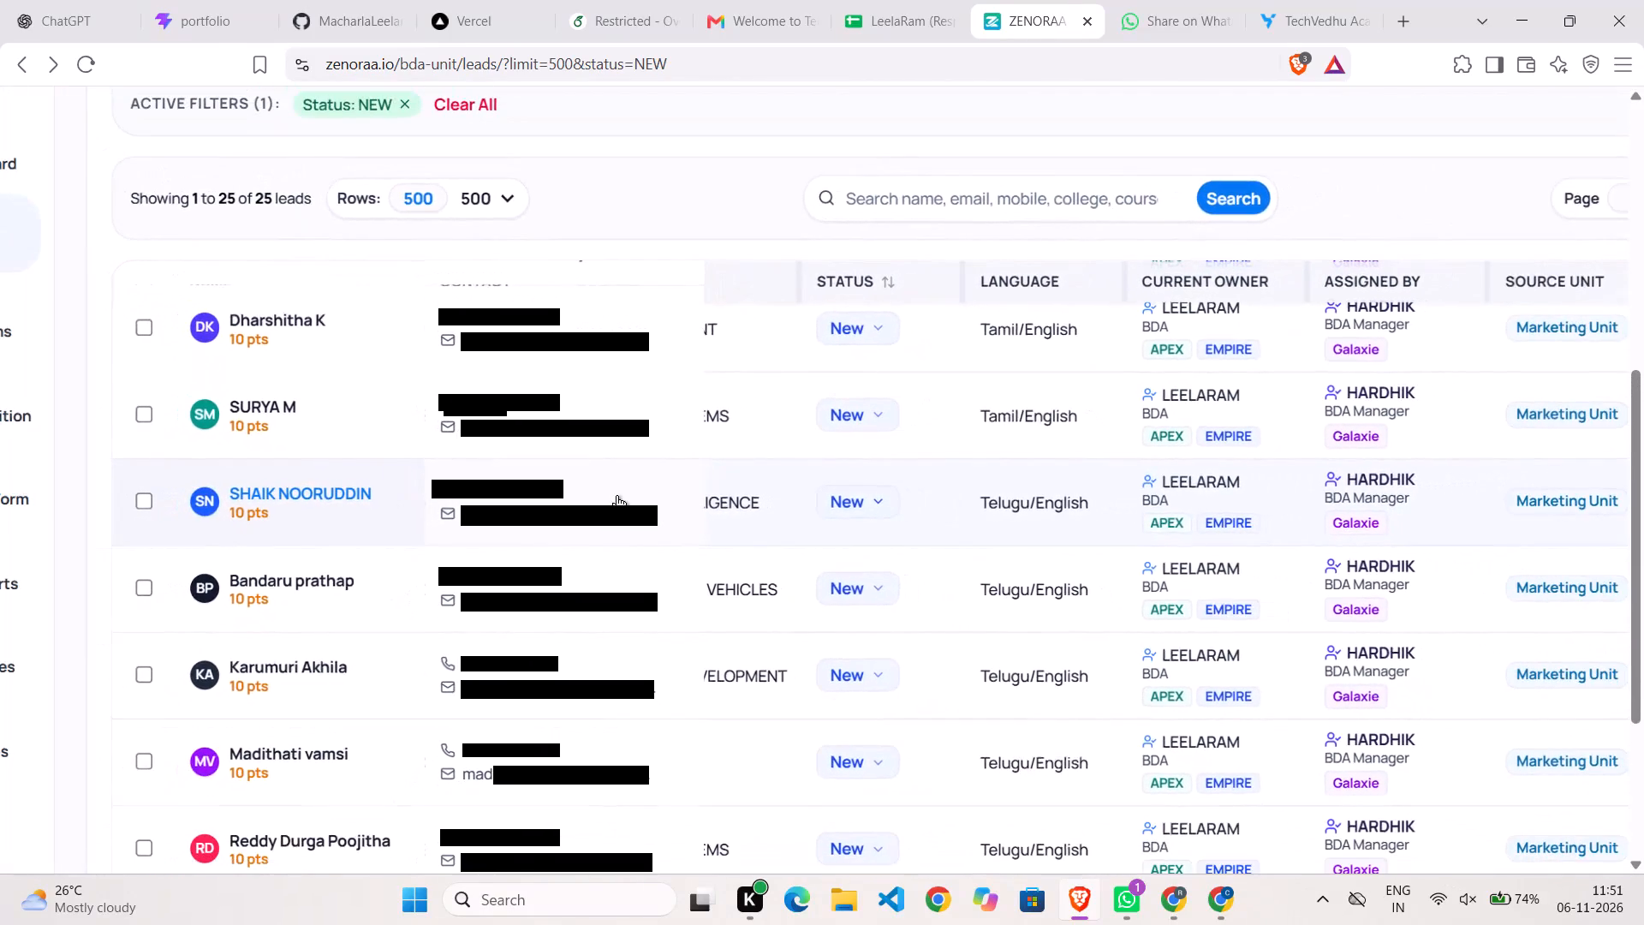
Examine the last New leads column by column, from owner and units through college, department and dates, and back to program and course.
scroll(616, 496, left, 4)
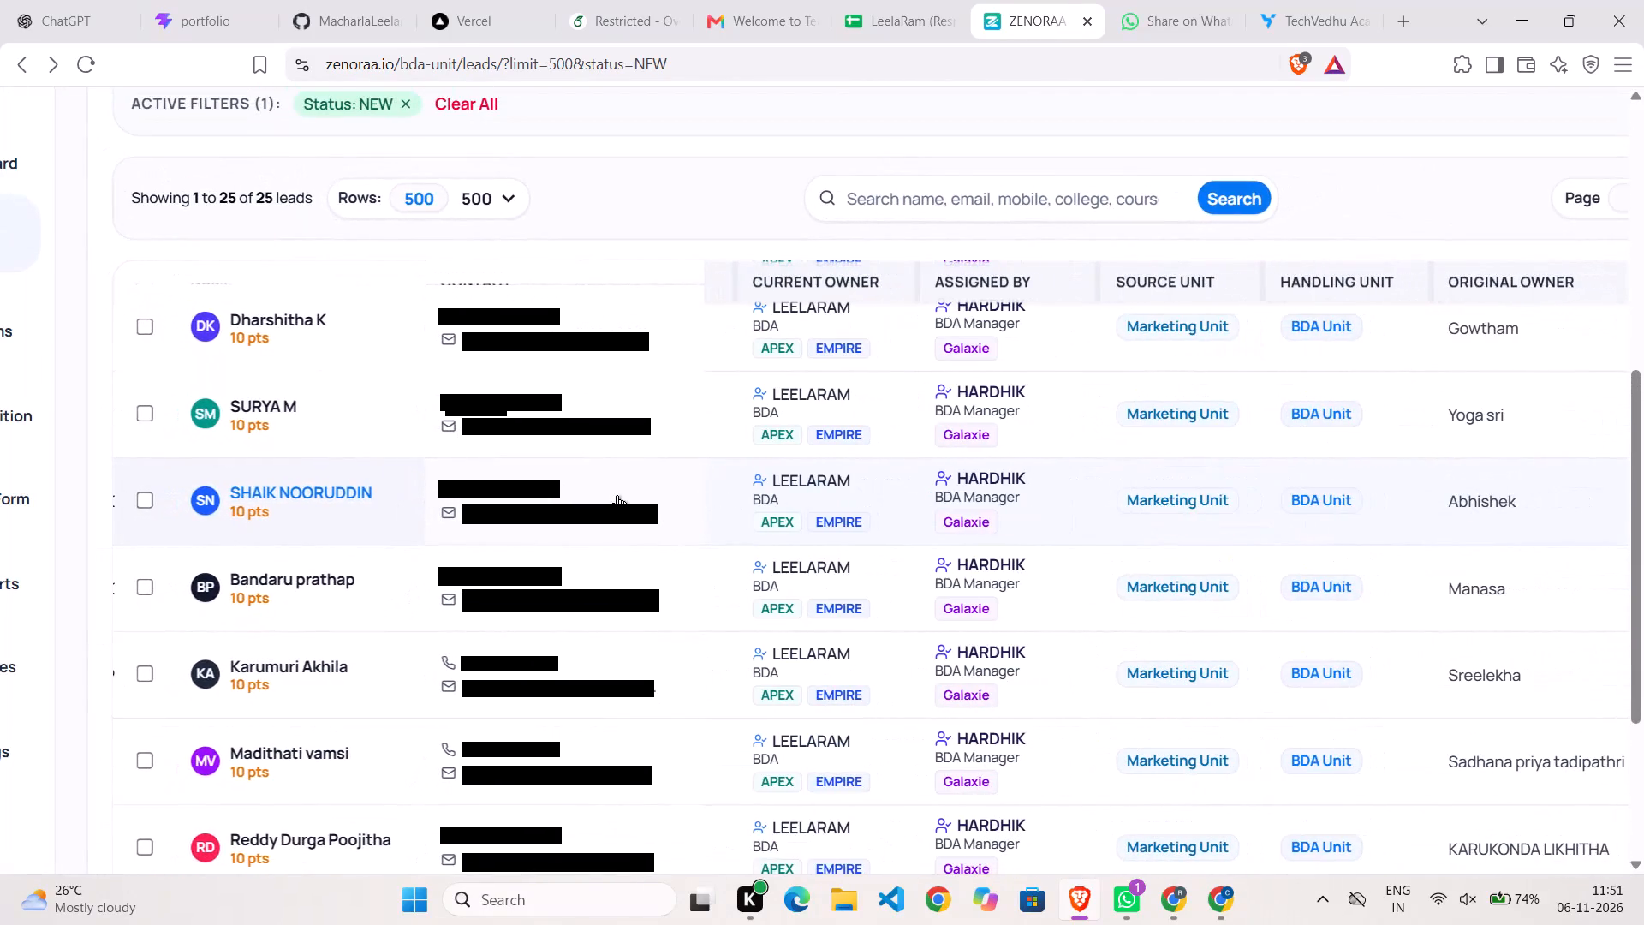
scroll(616, 496, left, 4)
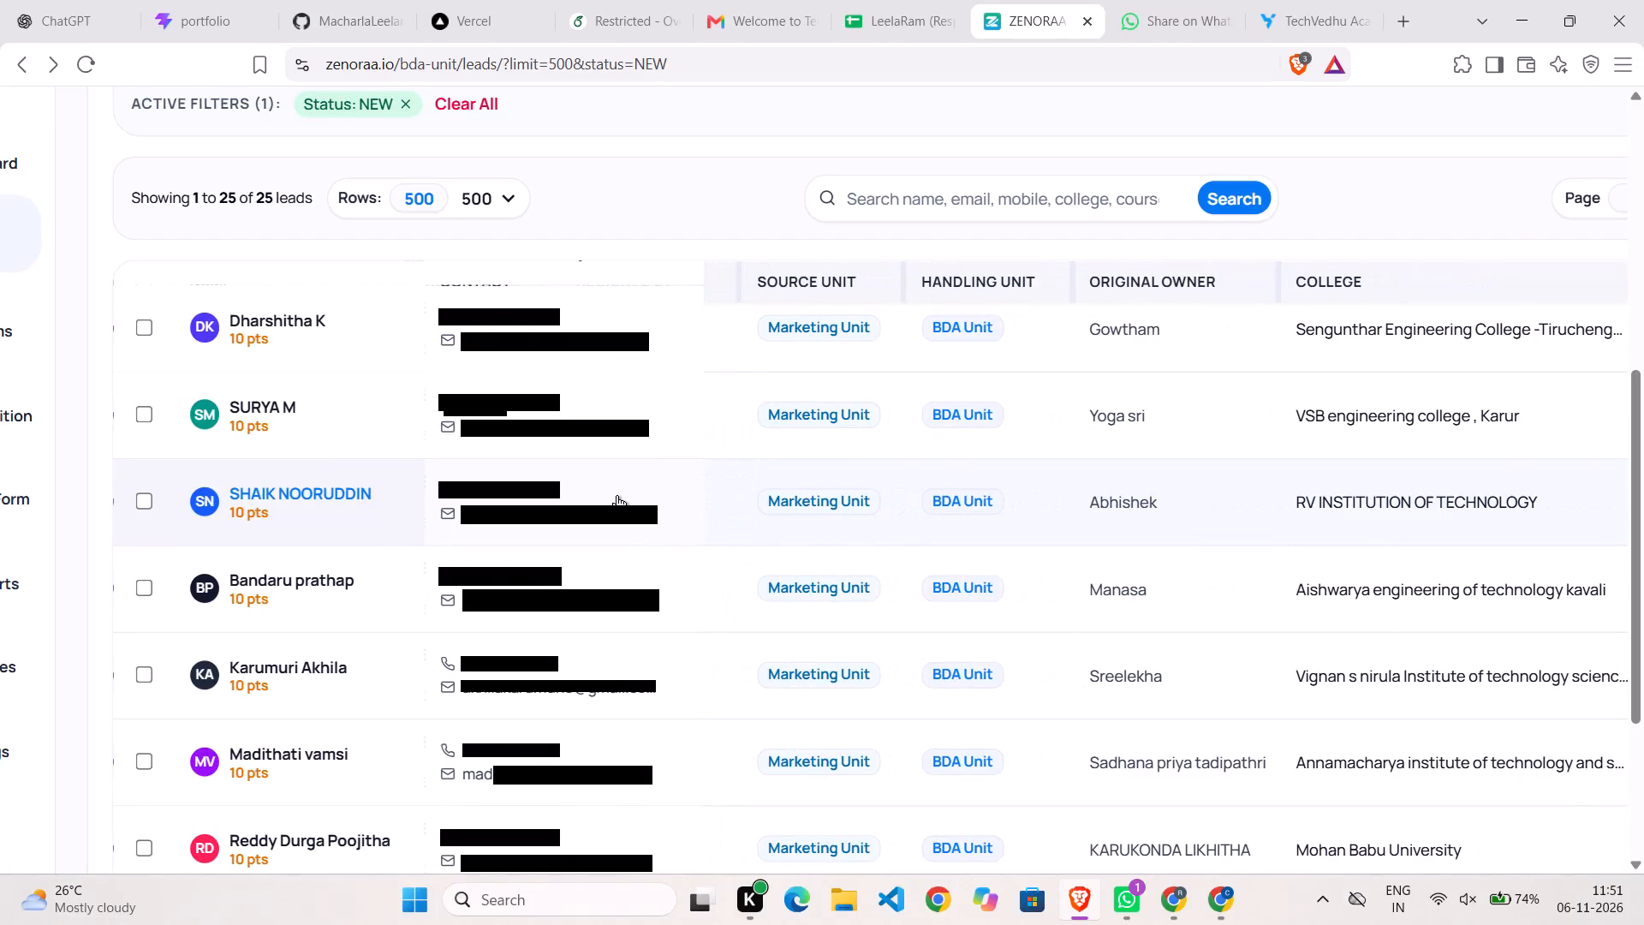
scroll(616, 496, left, 1)
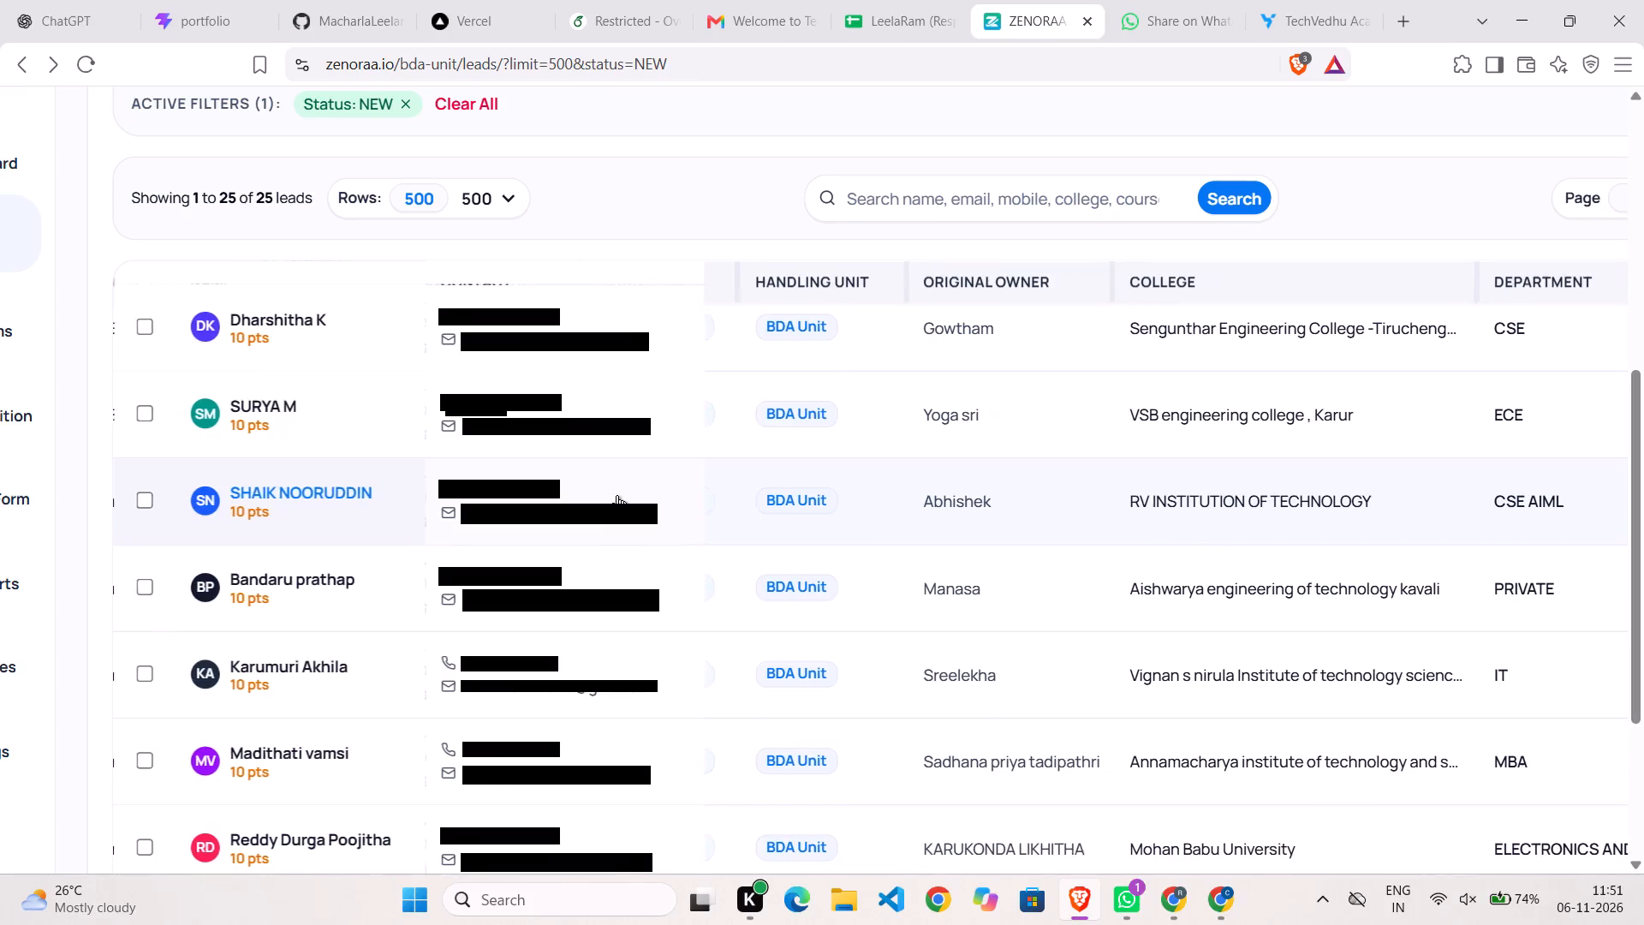
scroll(616, 496, left, 1)
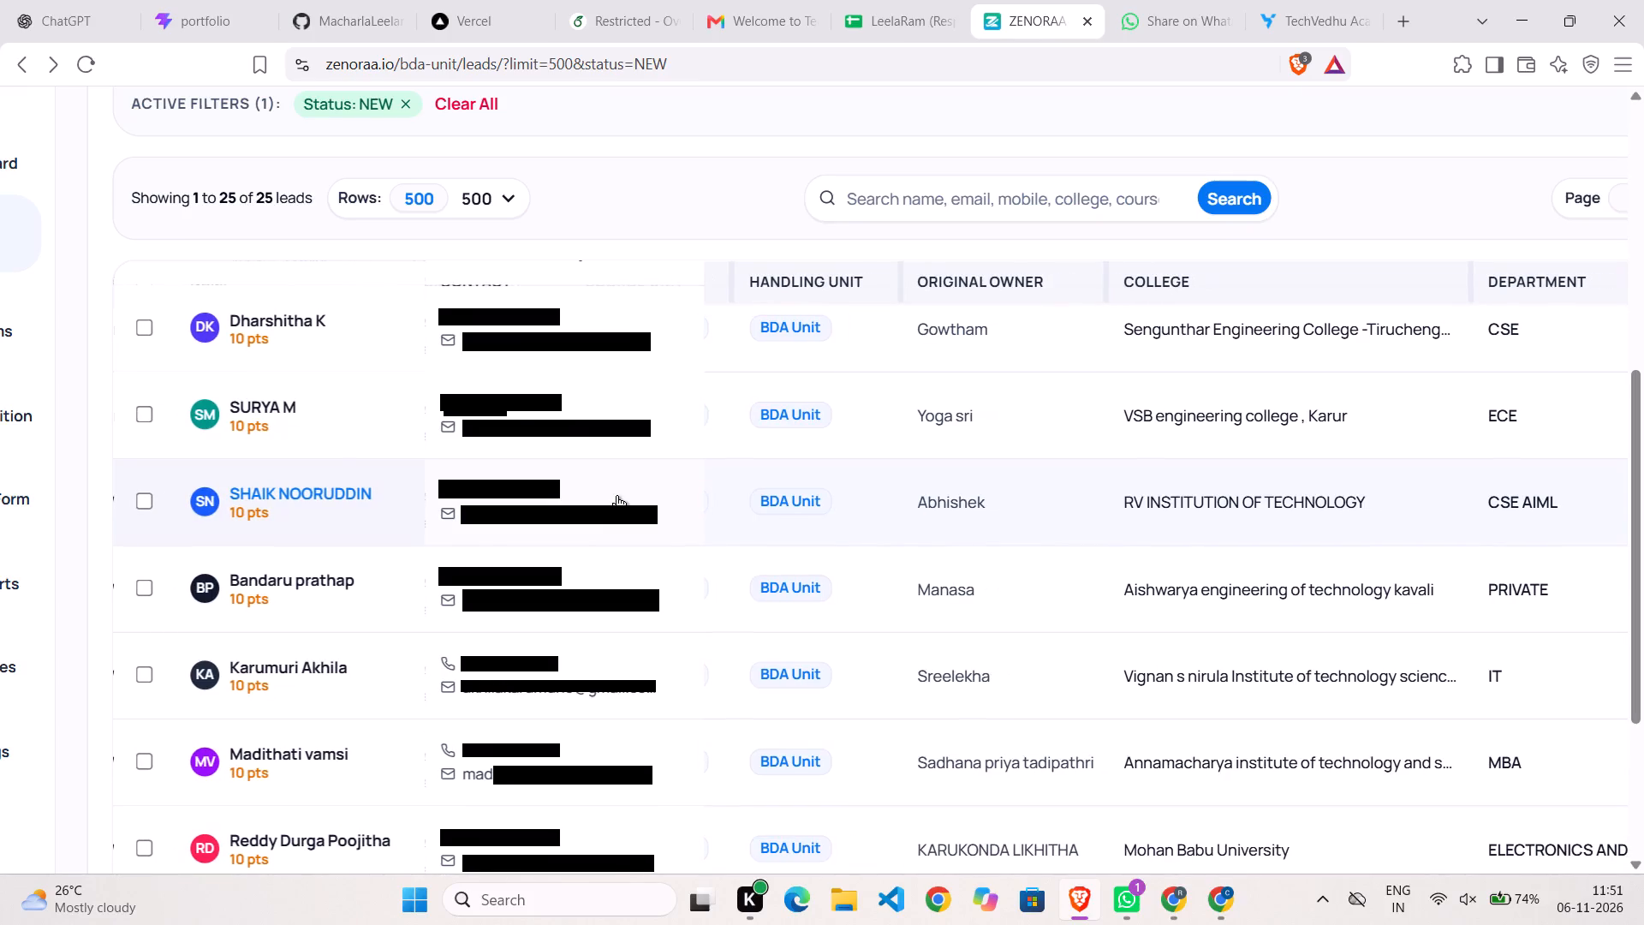
scroll(616, 496, left, 6)
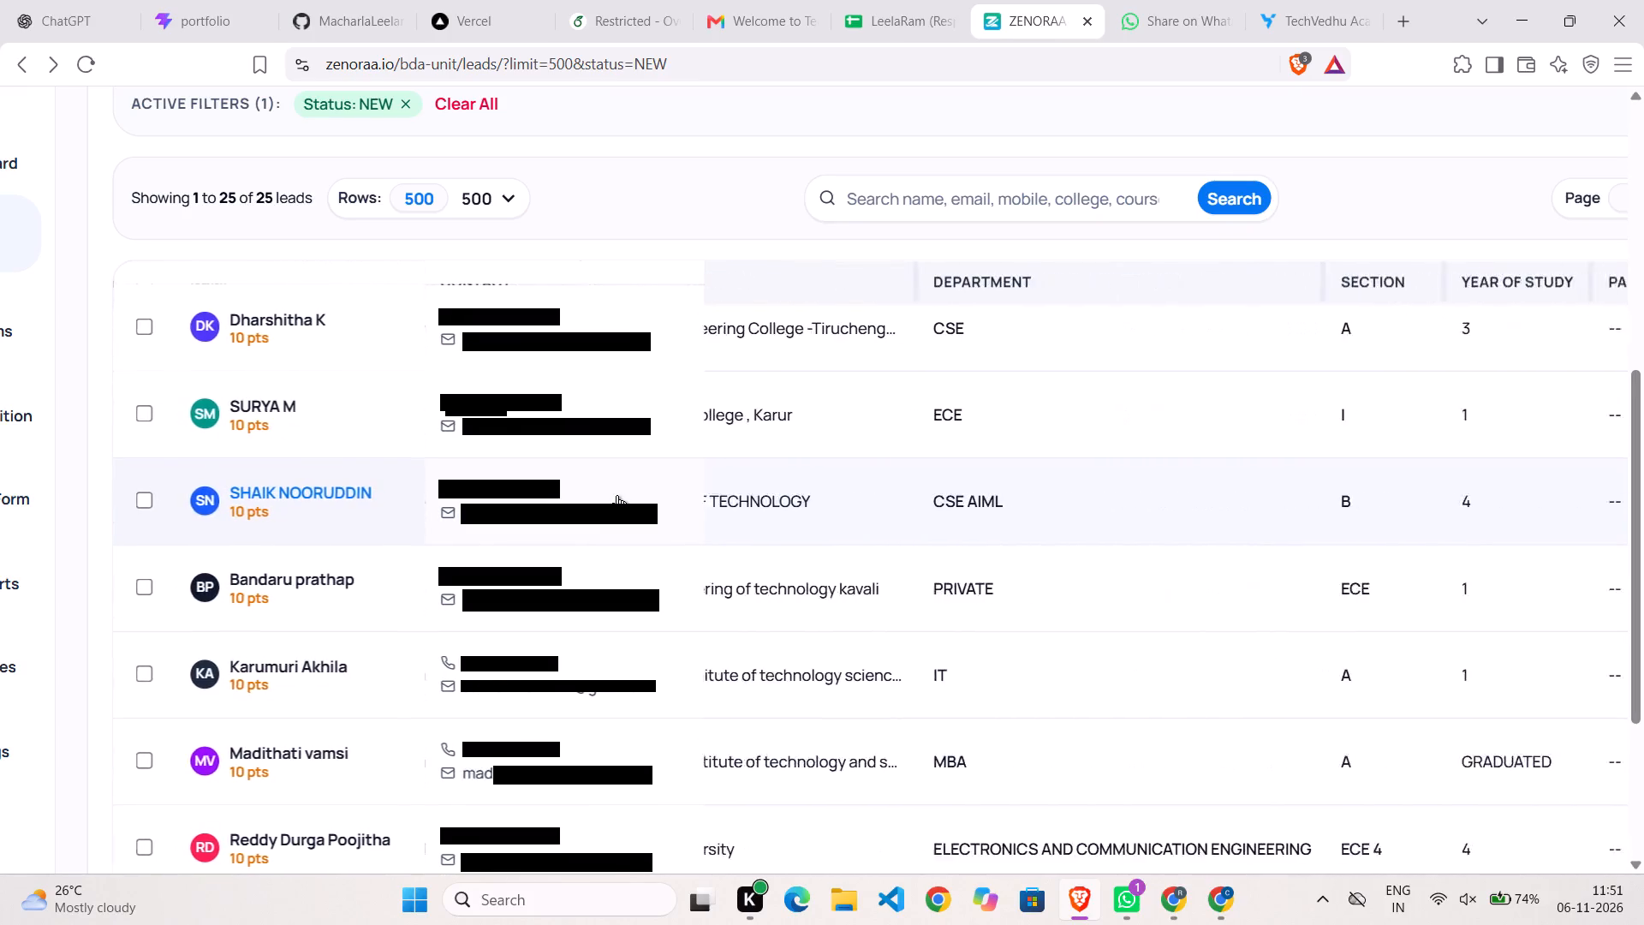
scroll(616, 496, left, 7)
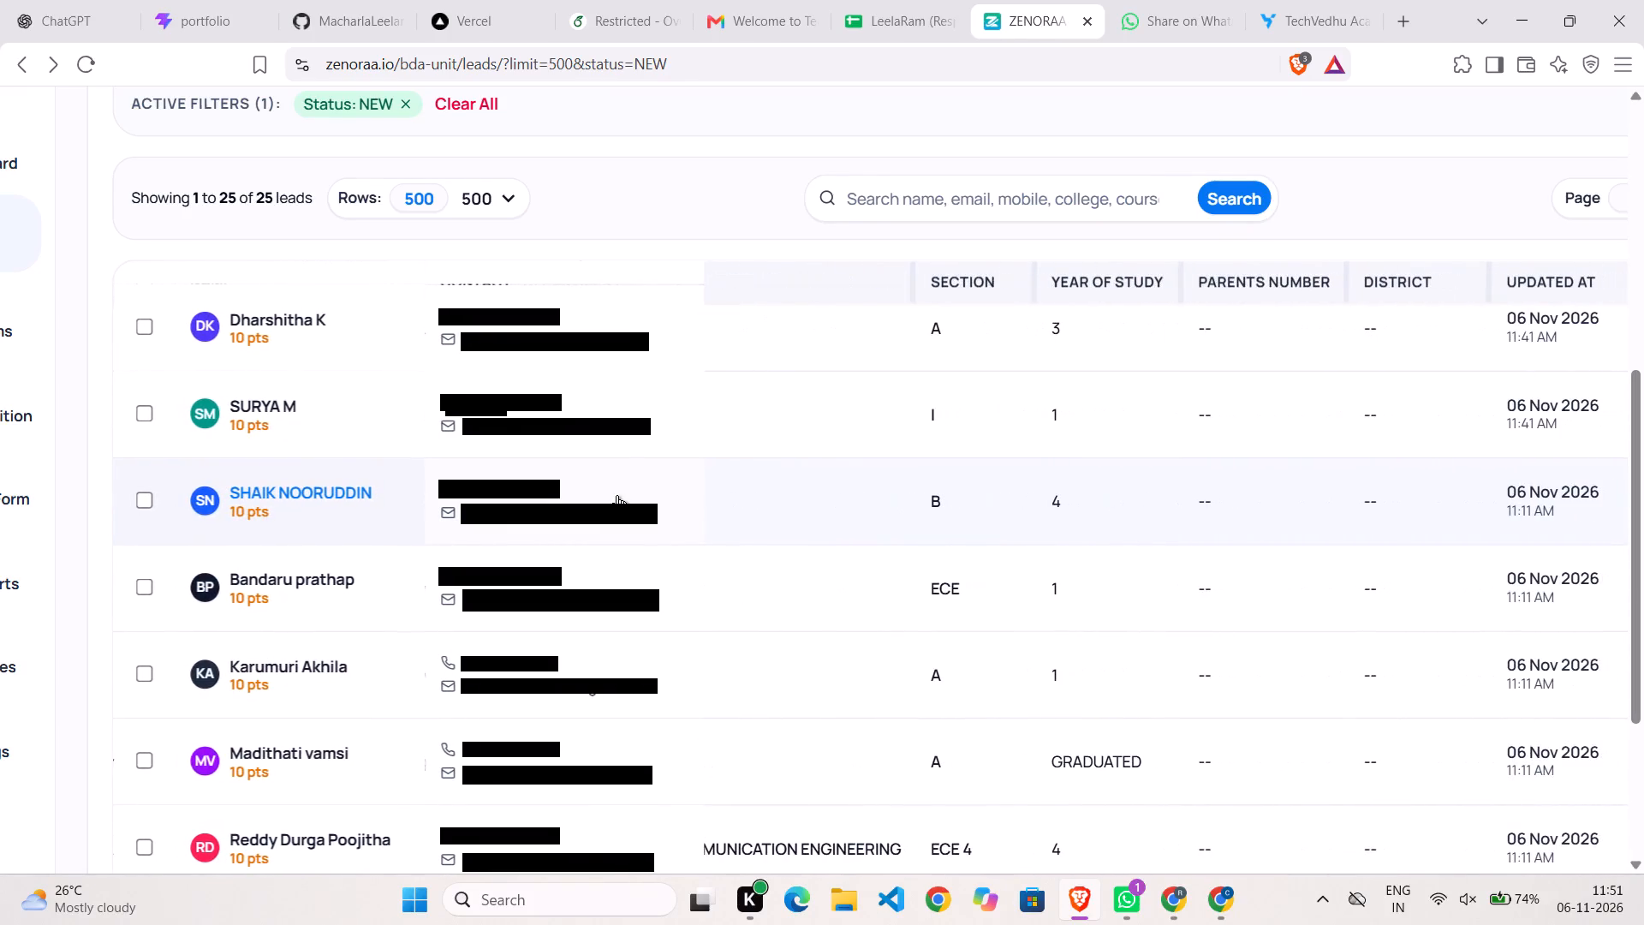
scroll(616, 496, left, 2)
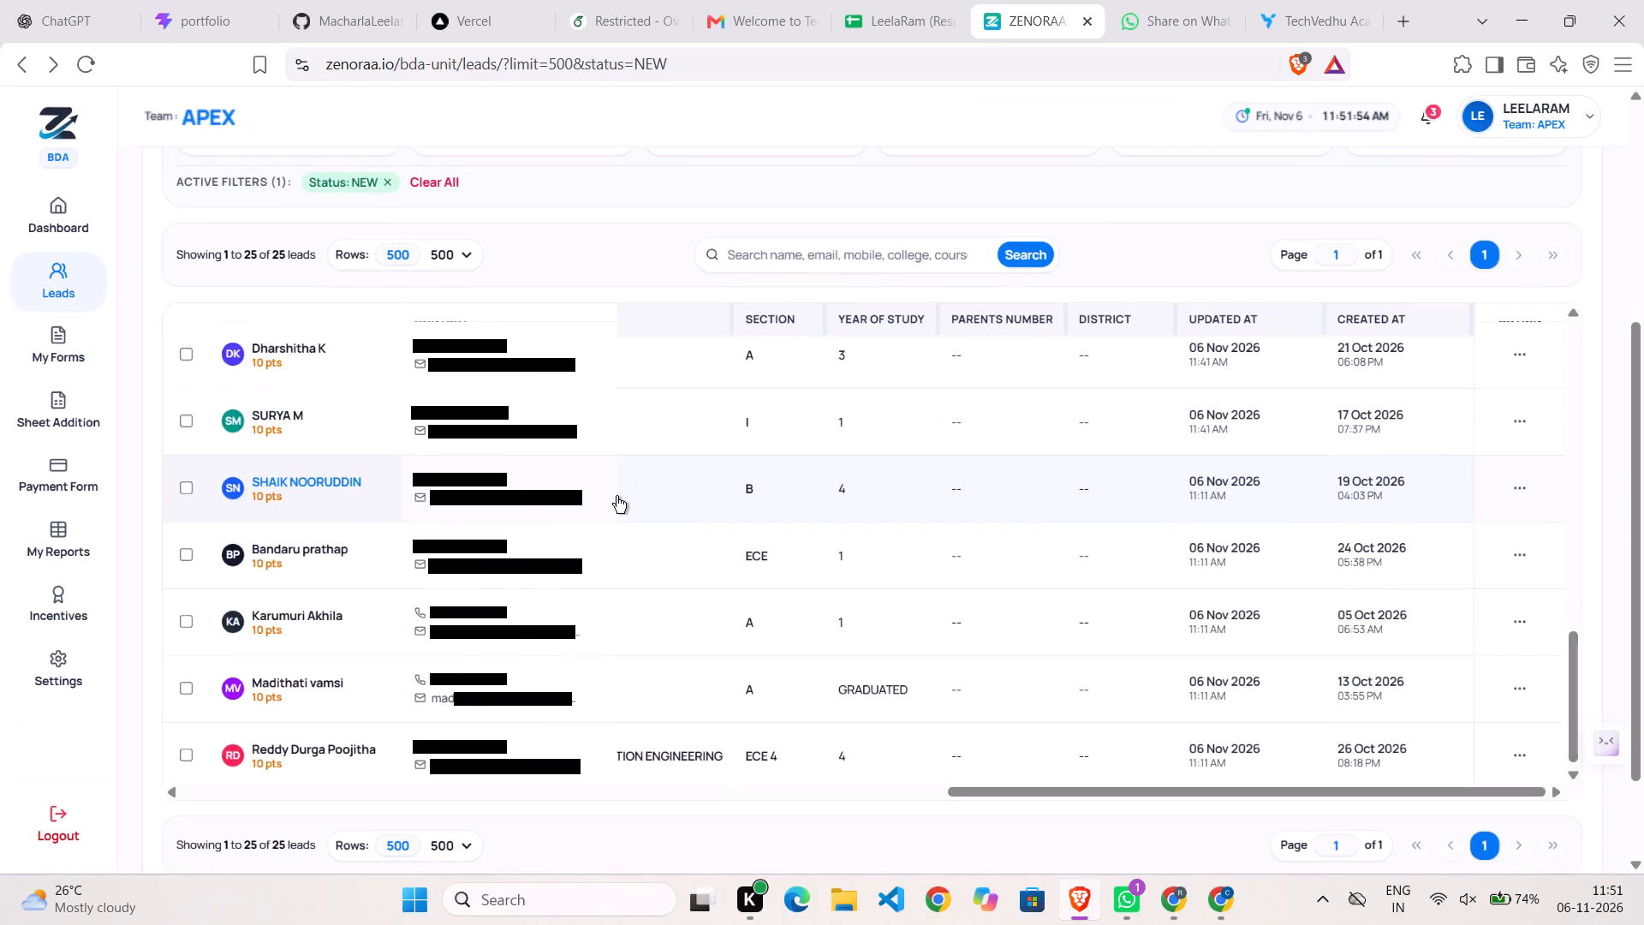
scroll(616, 496, right, 9)
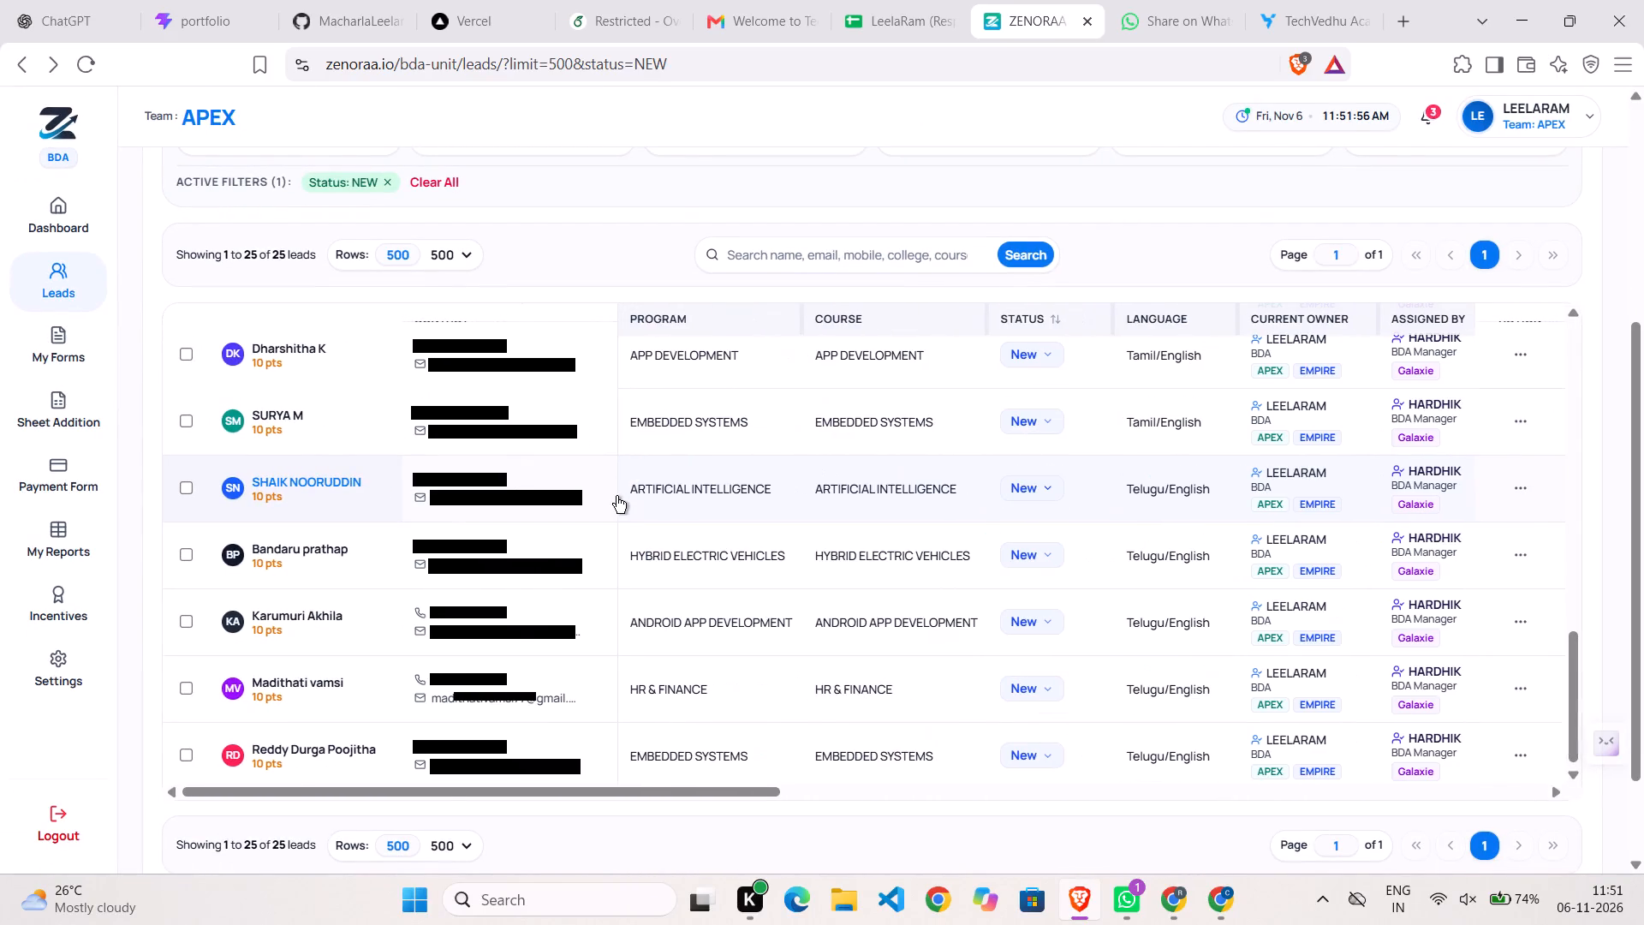
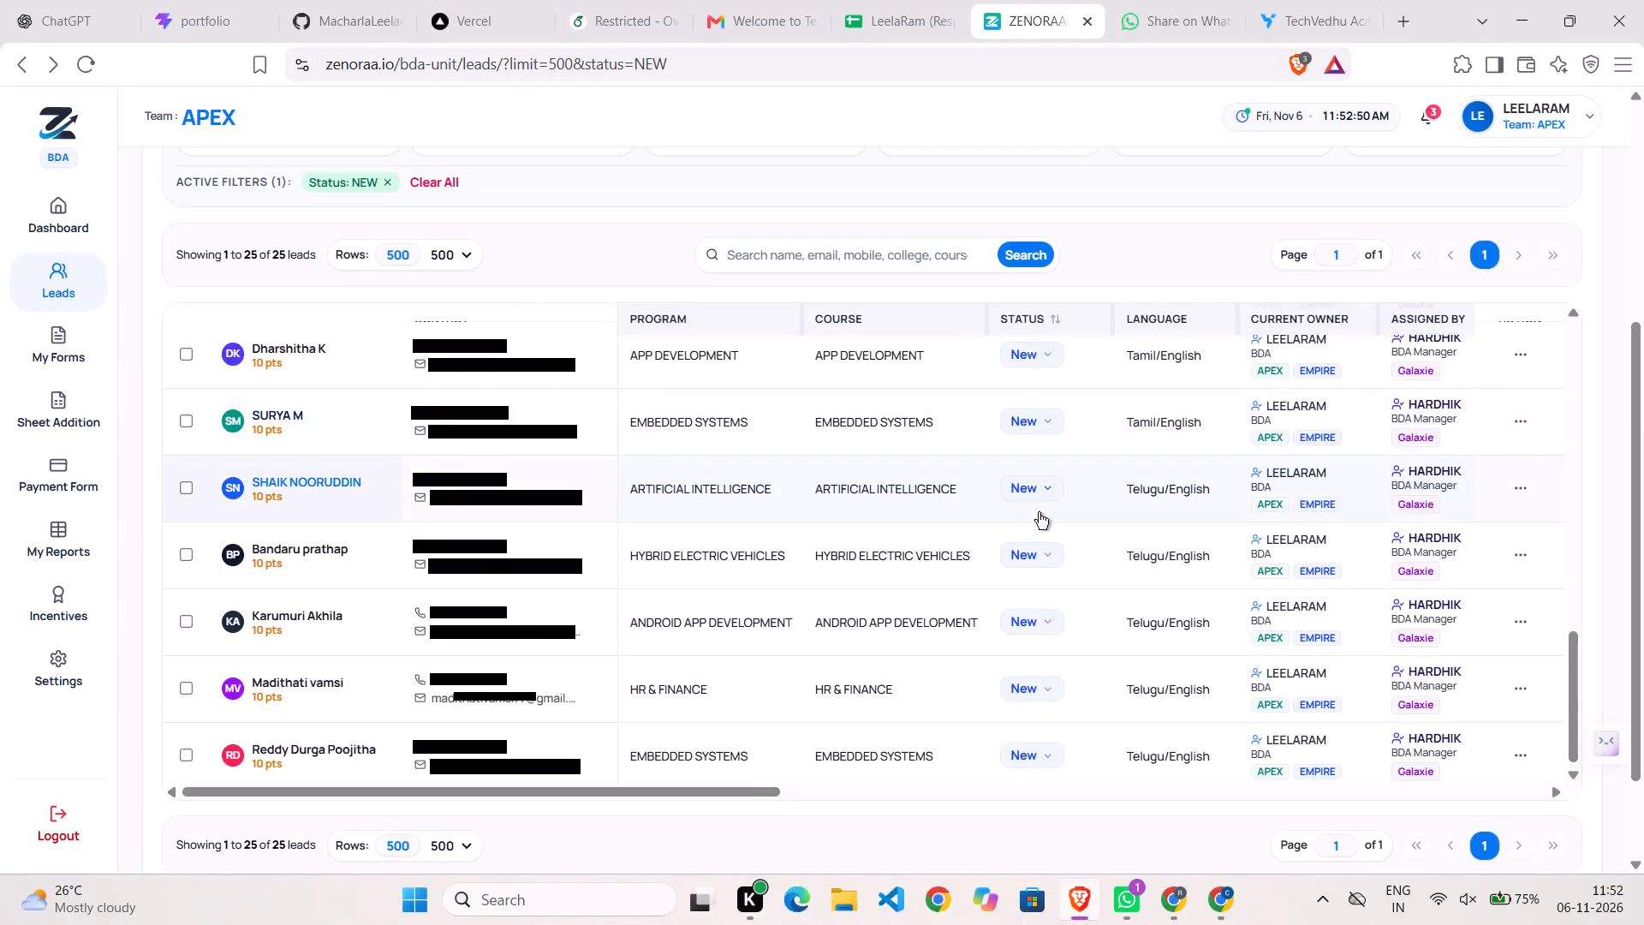
Update the Telugu/English Artificial Intelligence lead's status to Not Interested with the call remark "not interested".
click(1044, 485)
scroll(1043, 579, down, 2)
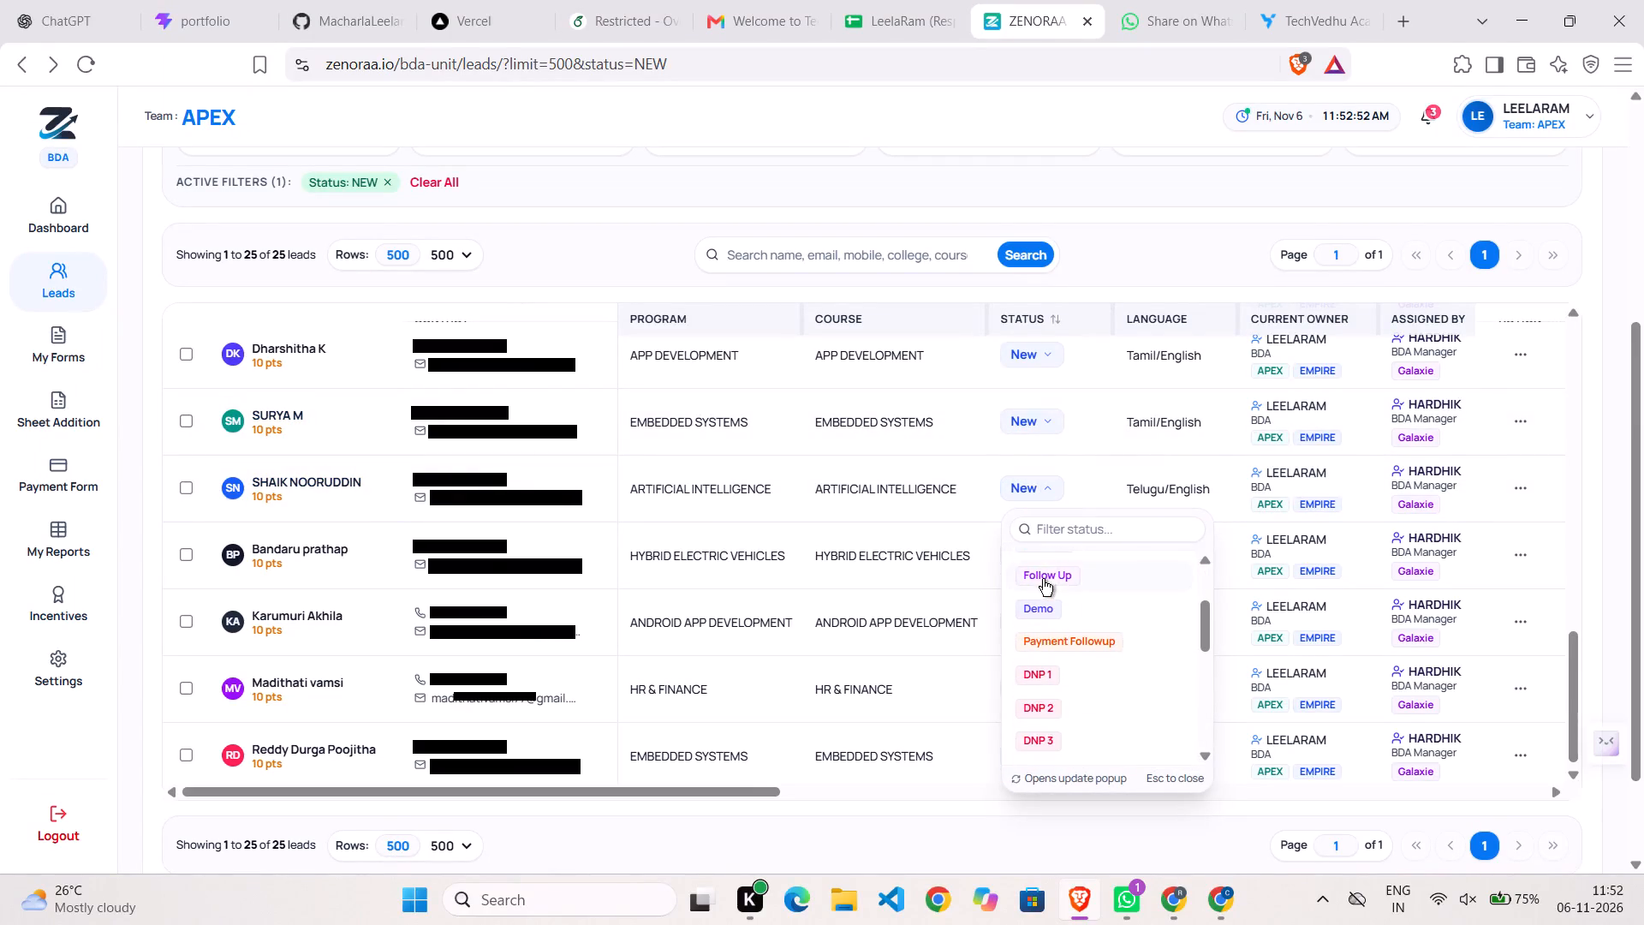
scroll(1043, 579, down, 4)
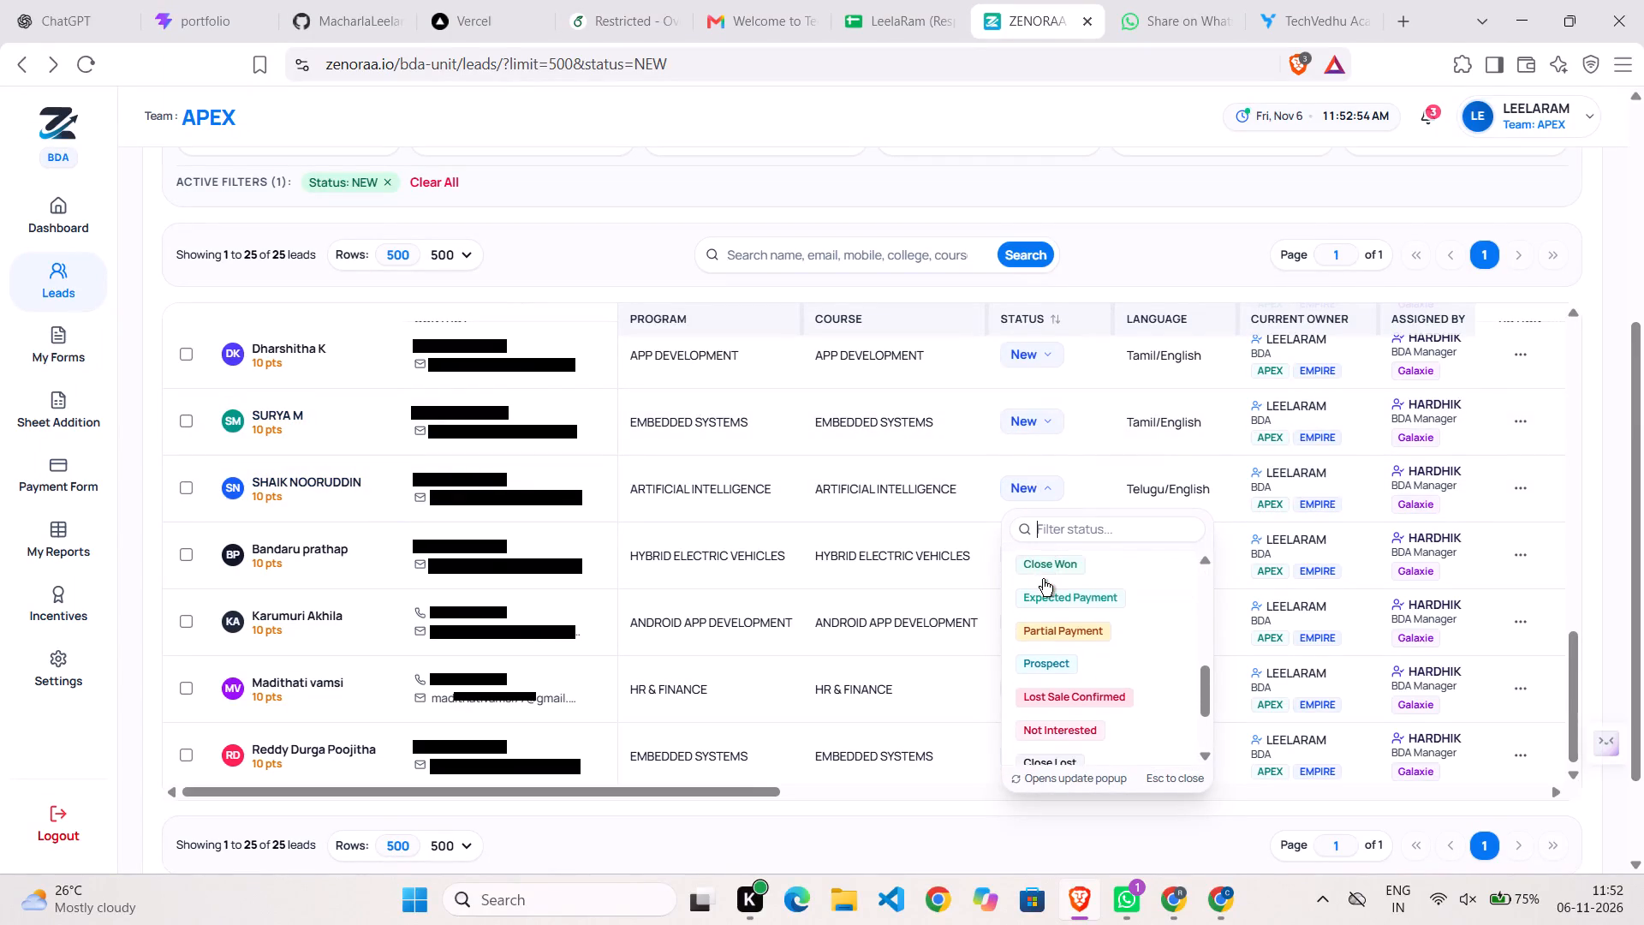
scroll(1043, 579, down, 1)
click(1080, 651)
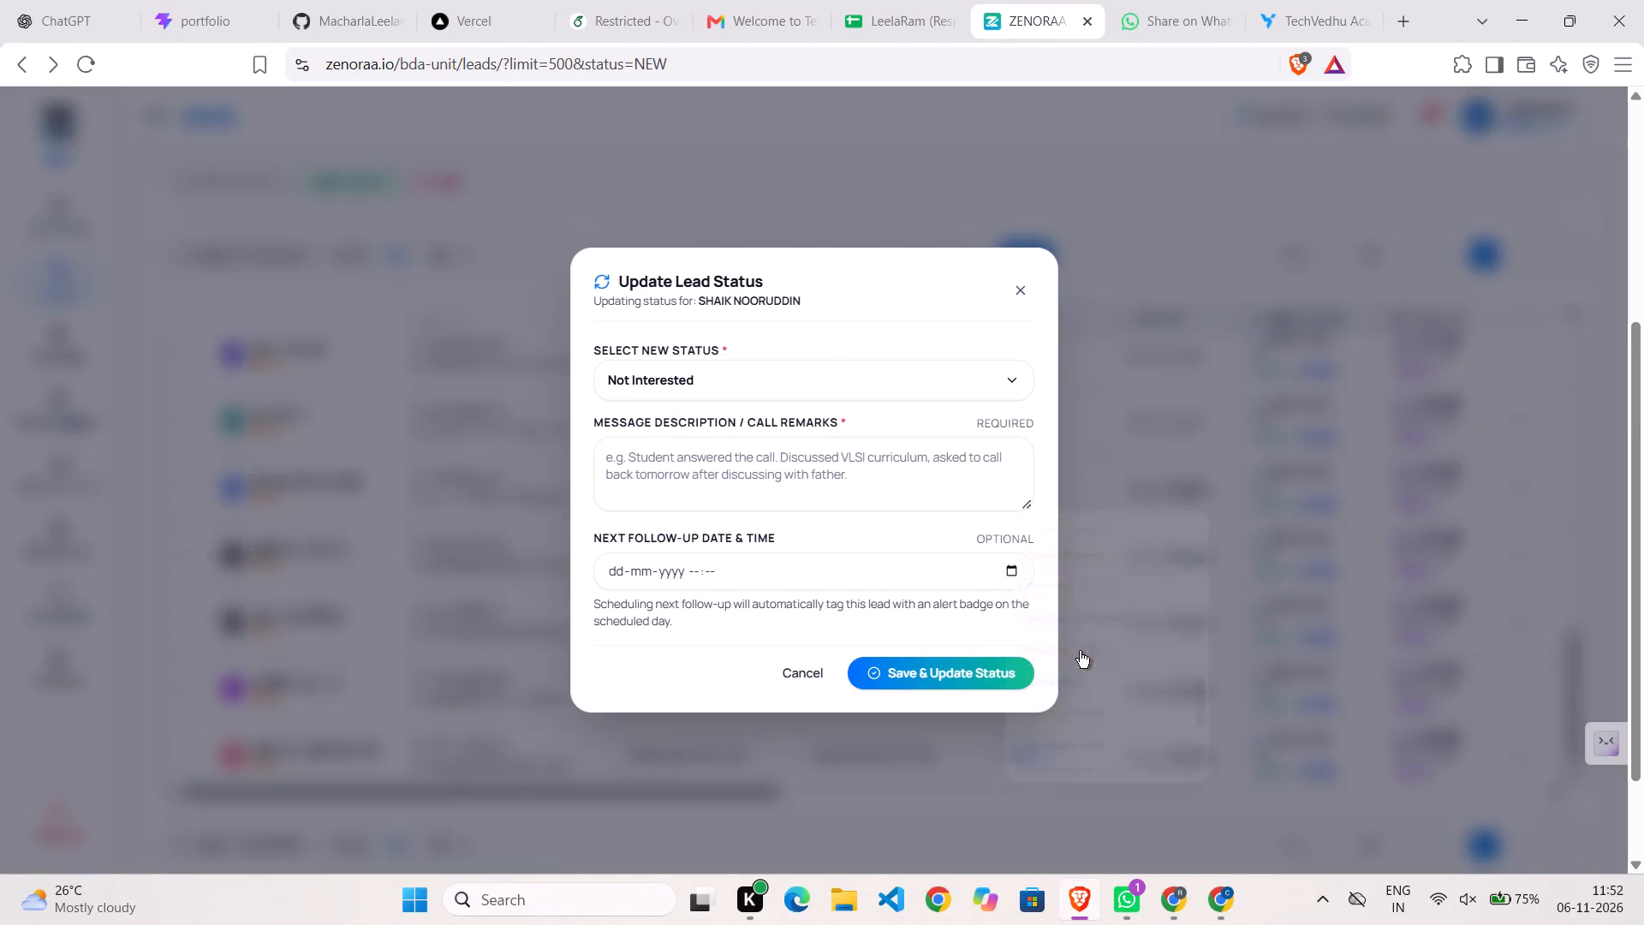
click(913, 491)
text(not interesyte4d)
key(BackSpace)
key(BackSpace)
key(BackSpace)
key(BackSpace)
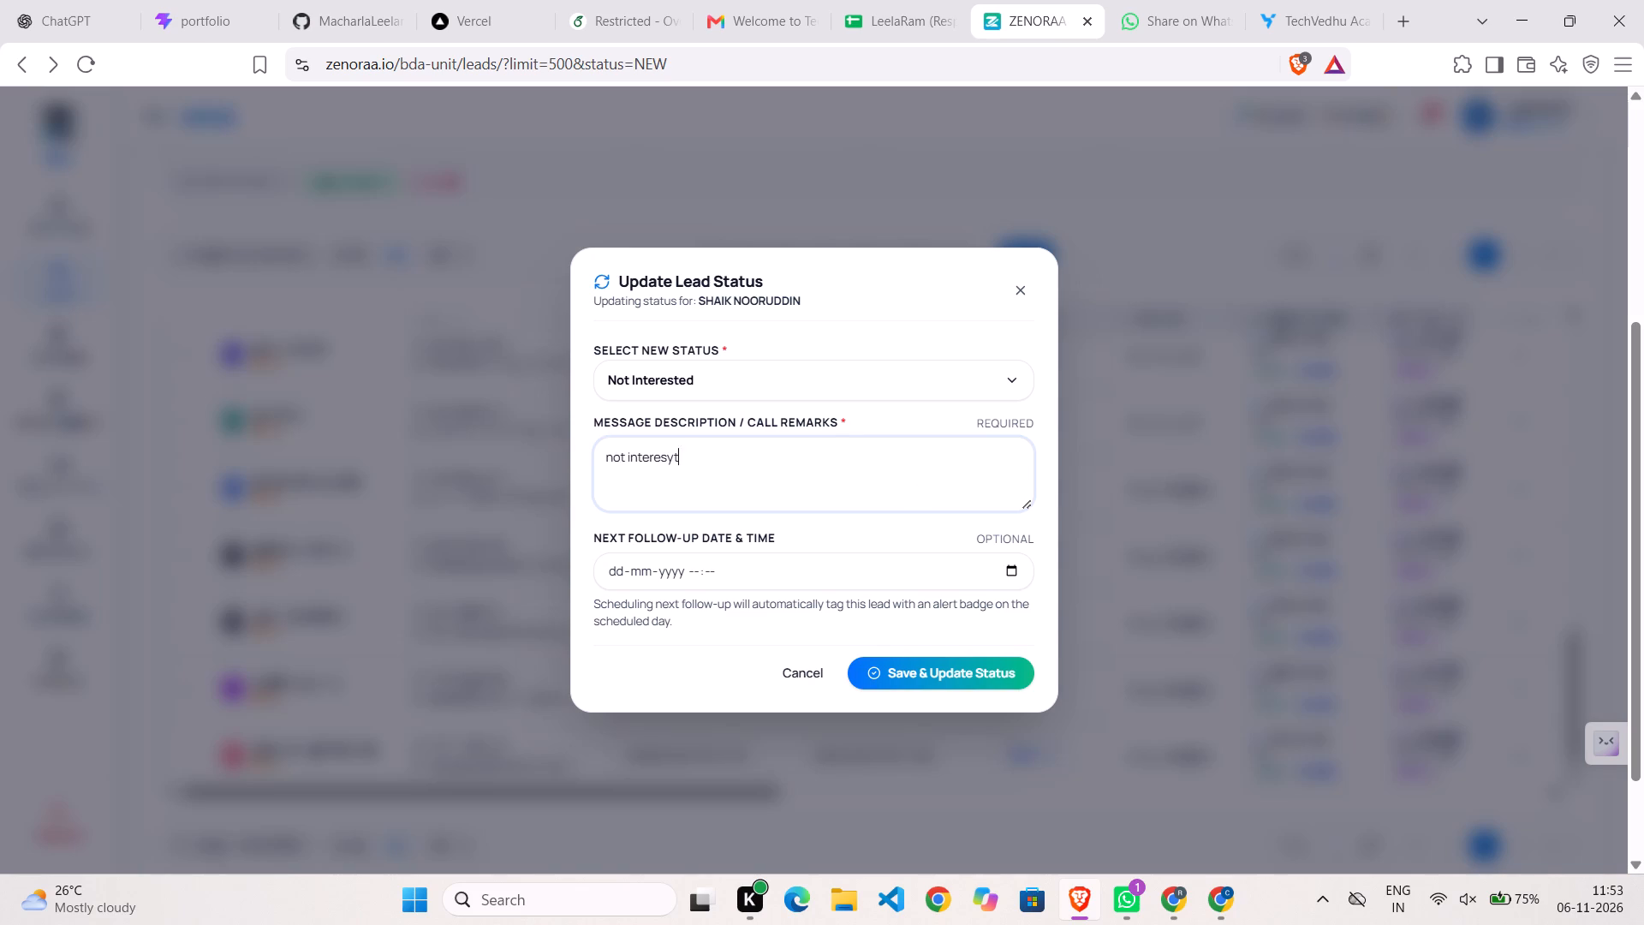
key(BackSpace)
text(ted)
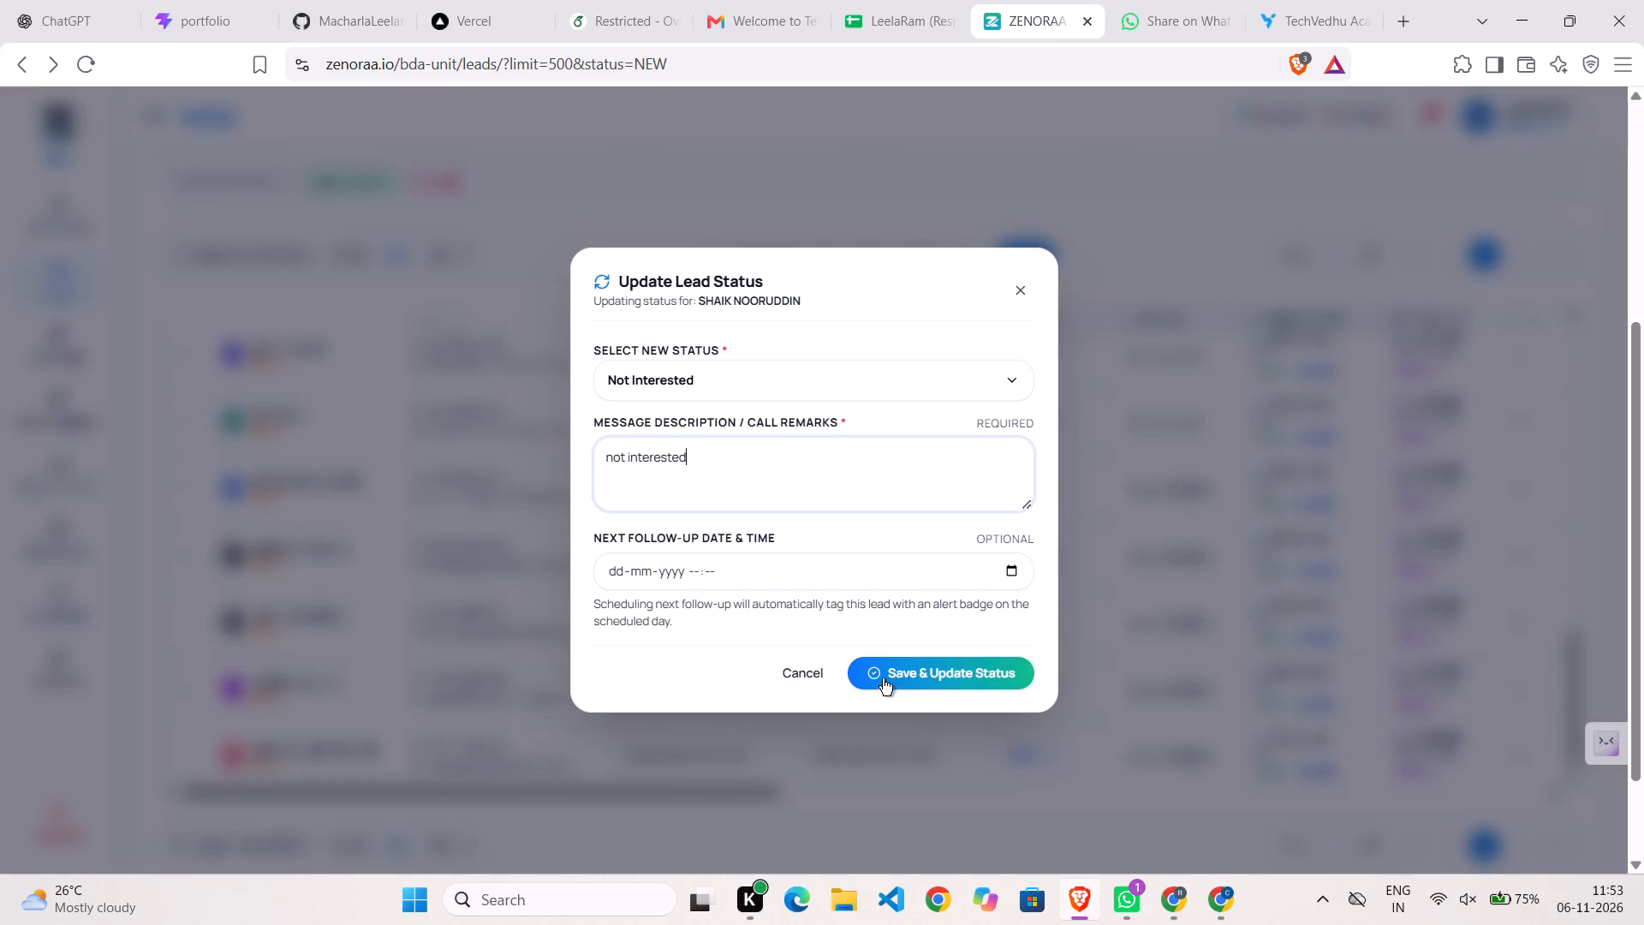
click(887, 673)
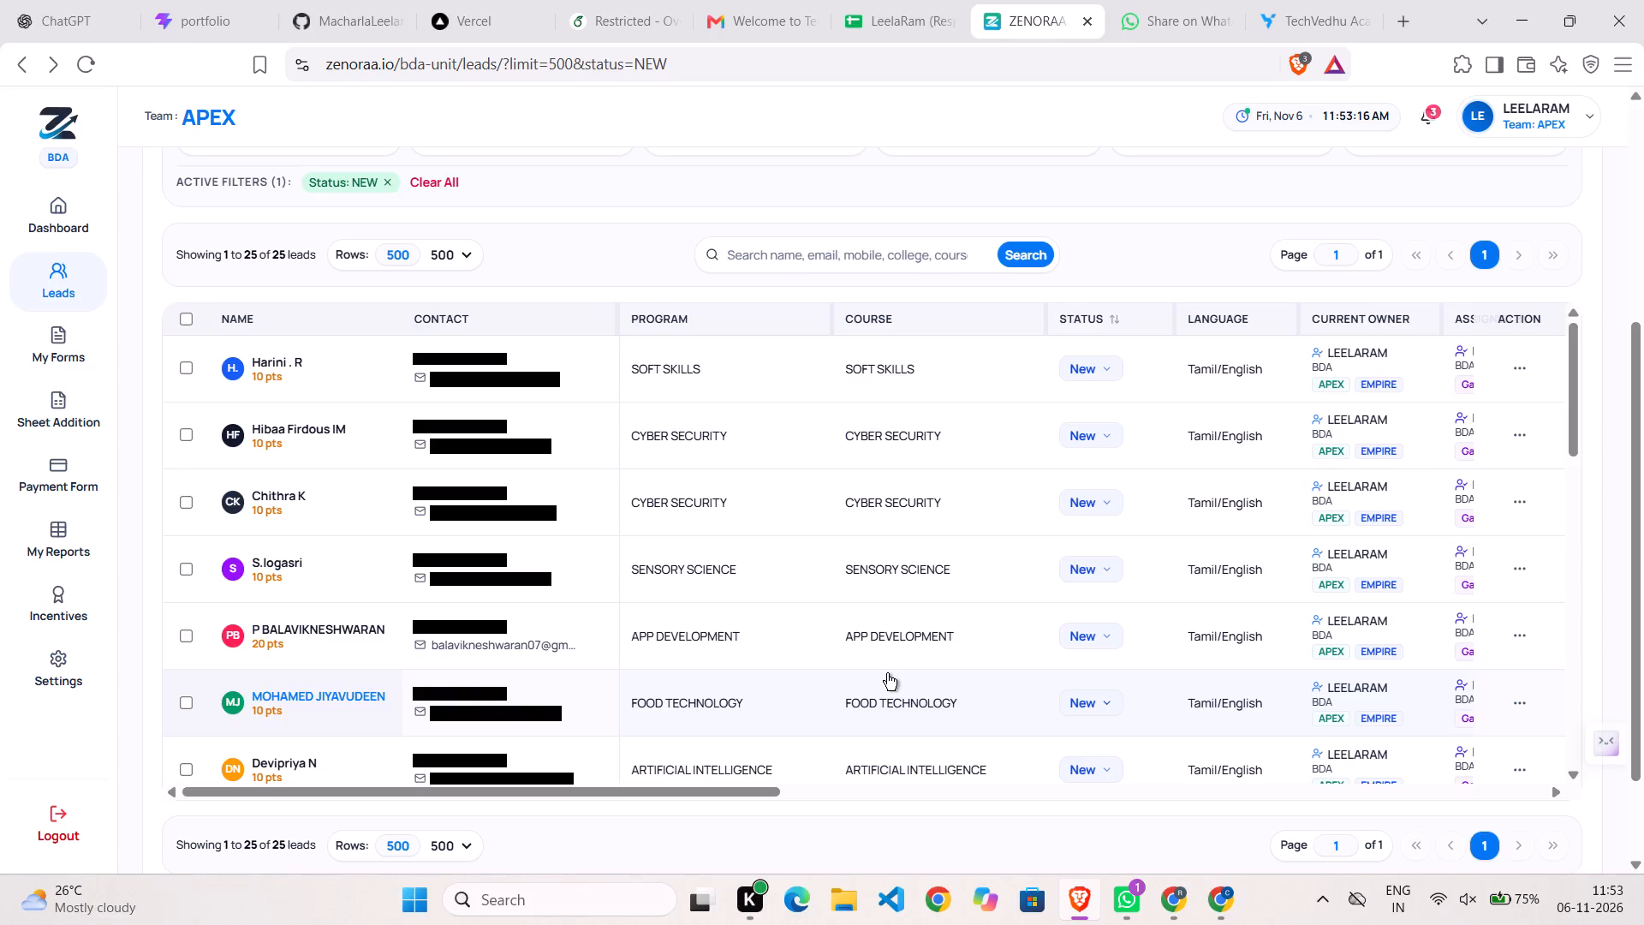
Examine the refreshed New leads down to the end of the list, including program, course, section, year of study and dates.
scroll(887, 673, down, 1)
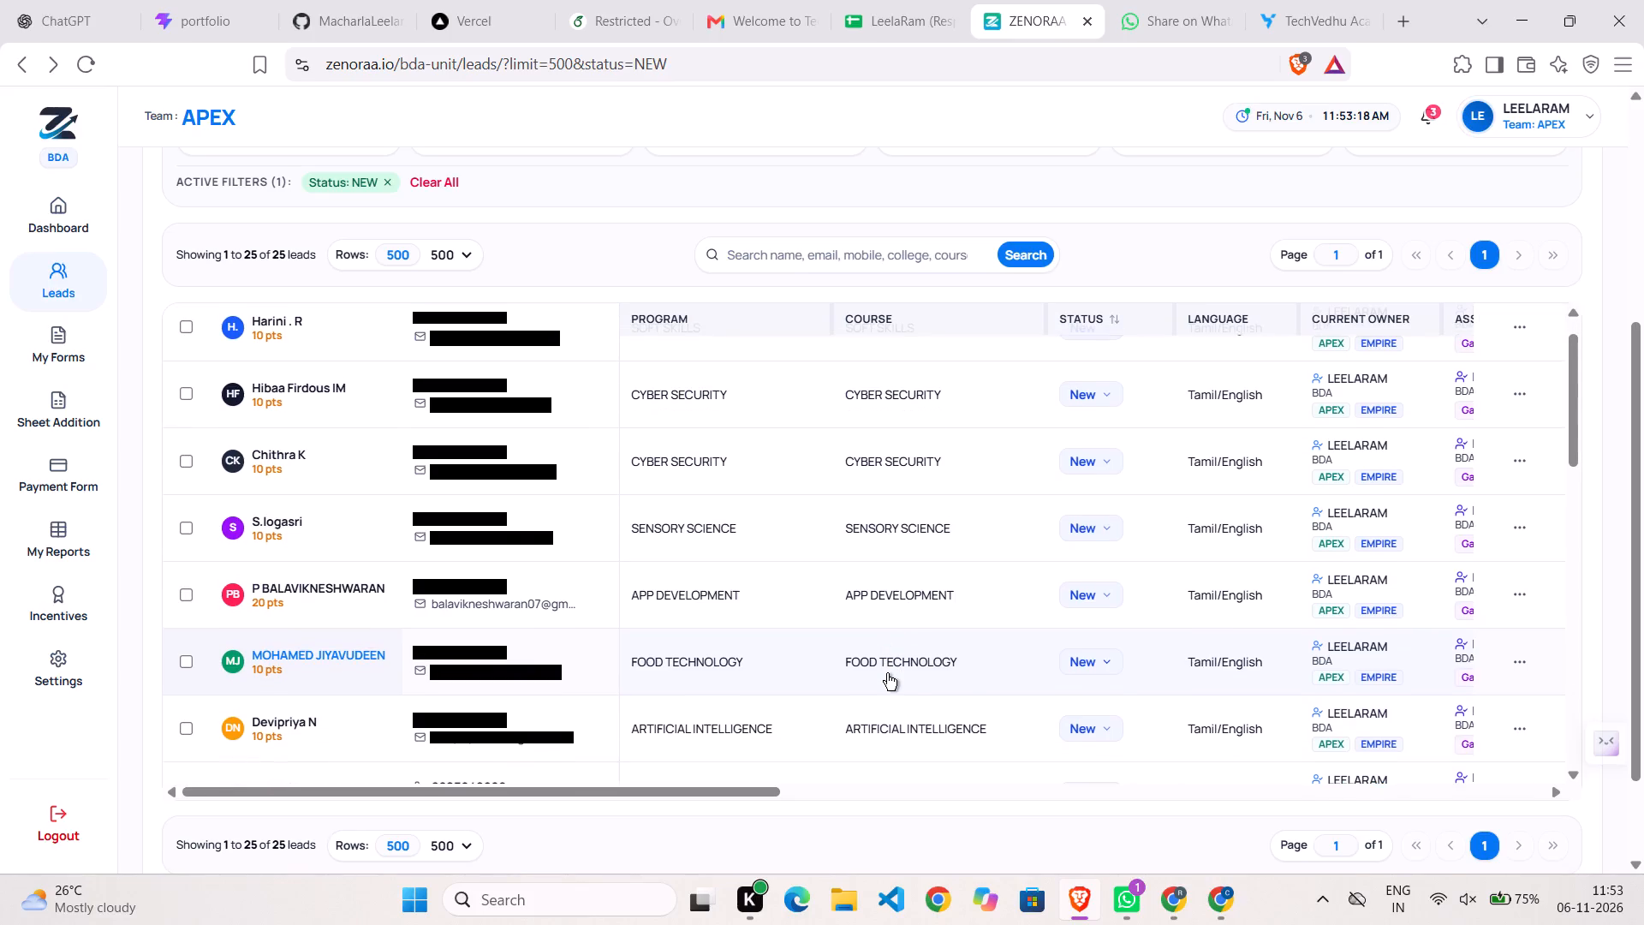
scroll(887, 673, down, 6)
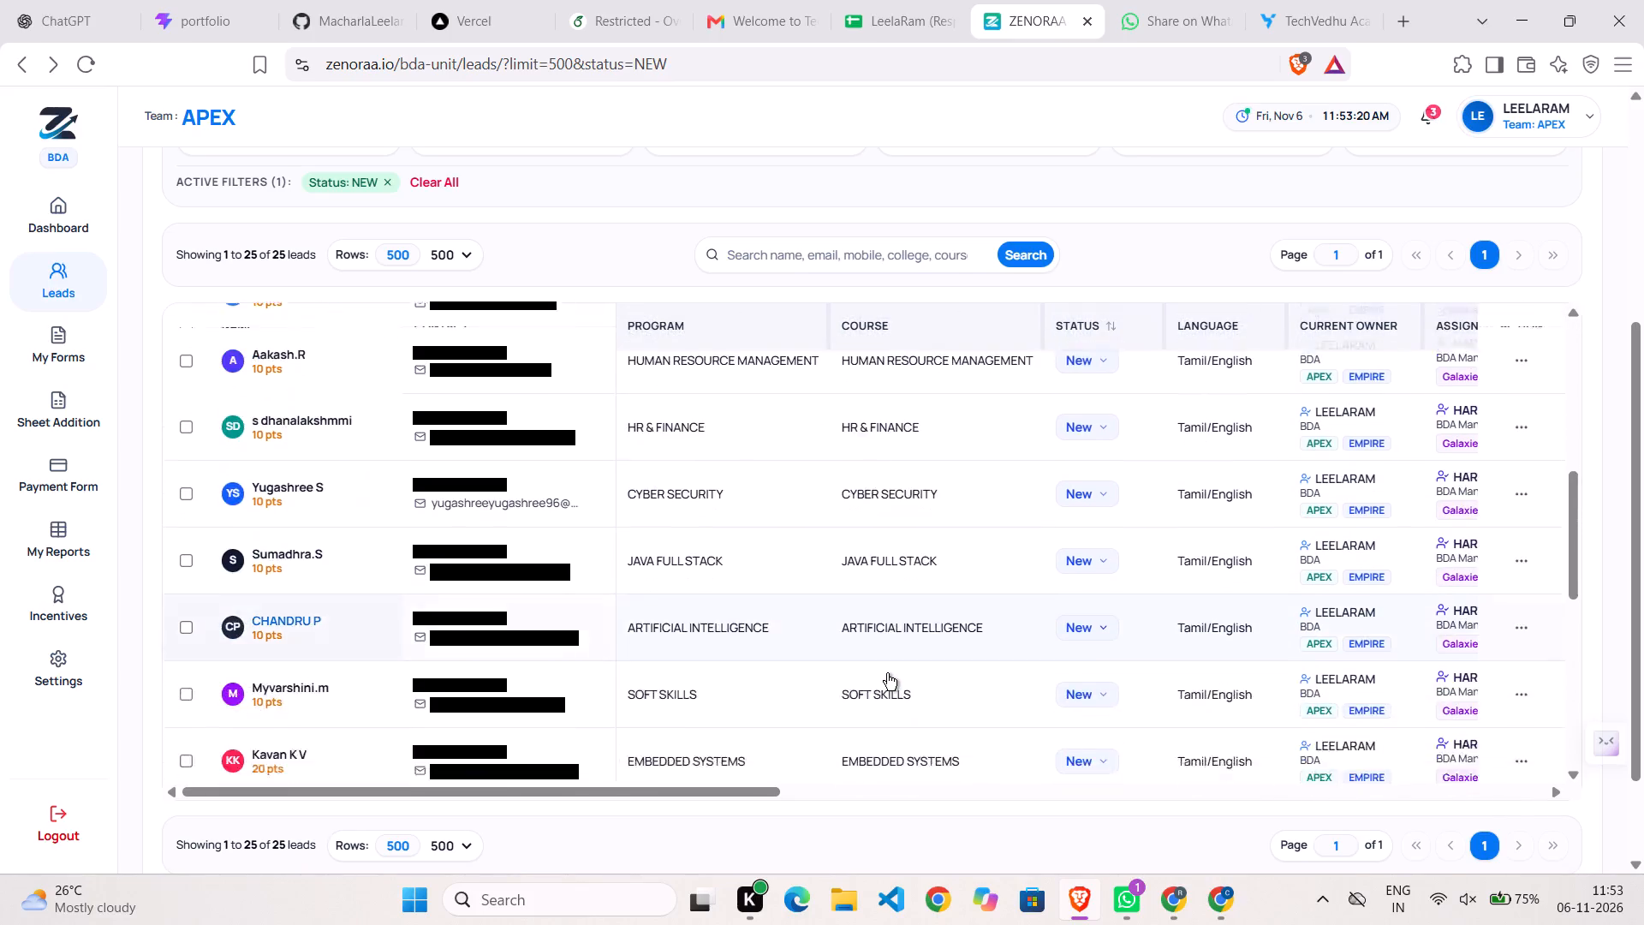
scroll(887, 673, down, 3)
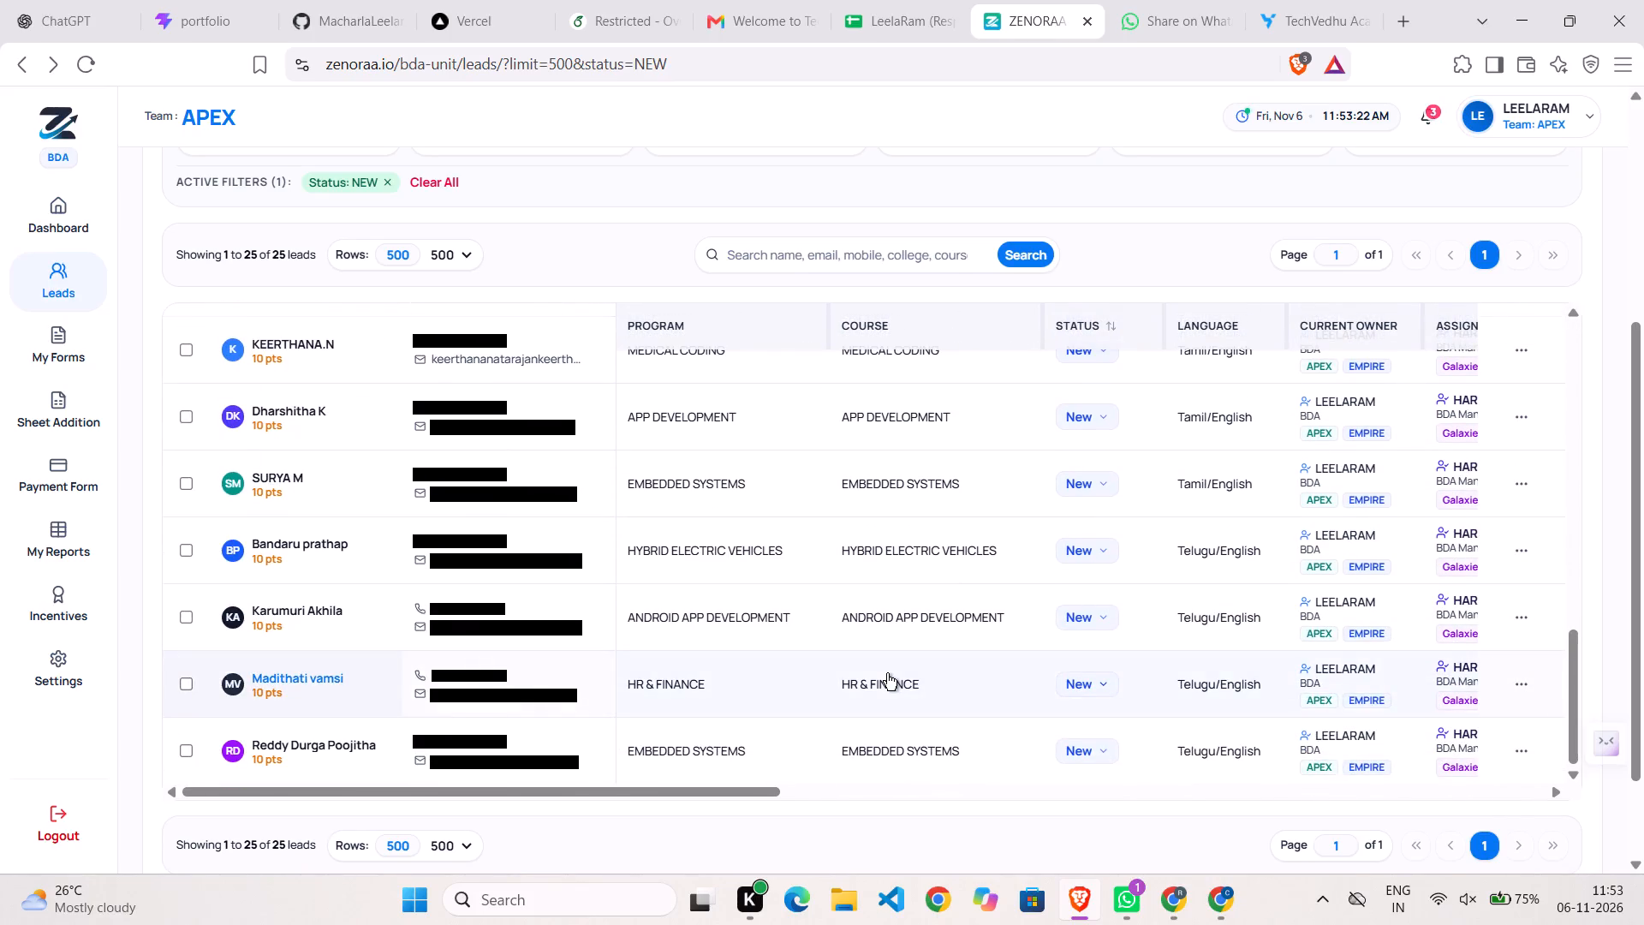
scroll(887, 673, left, 12)
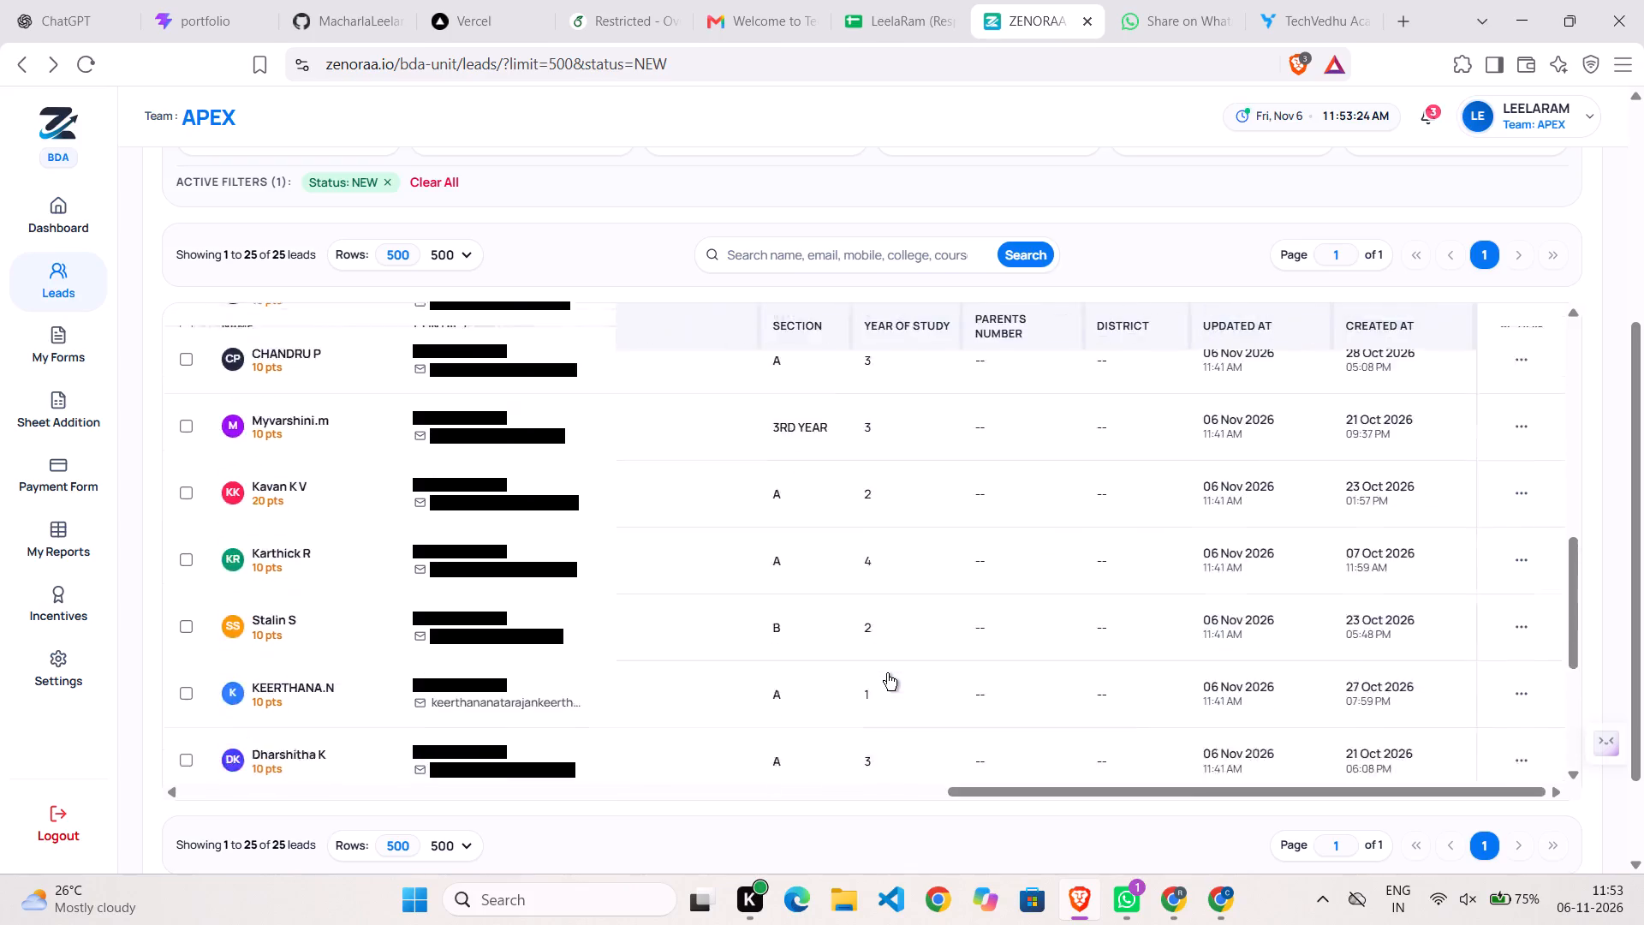
scroll(887, 673, right, 11)
scroll(887, 673, down, 4)
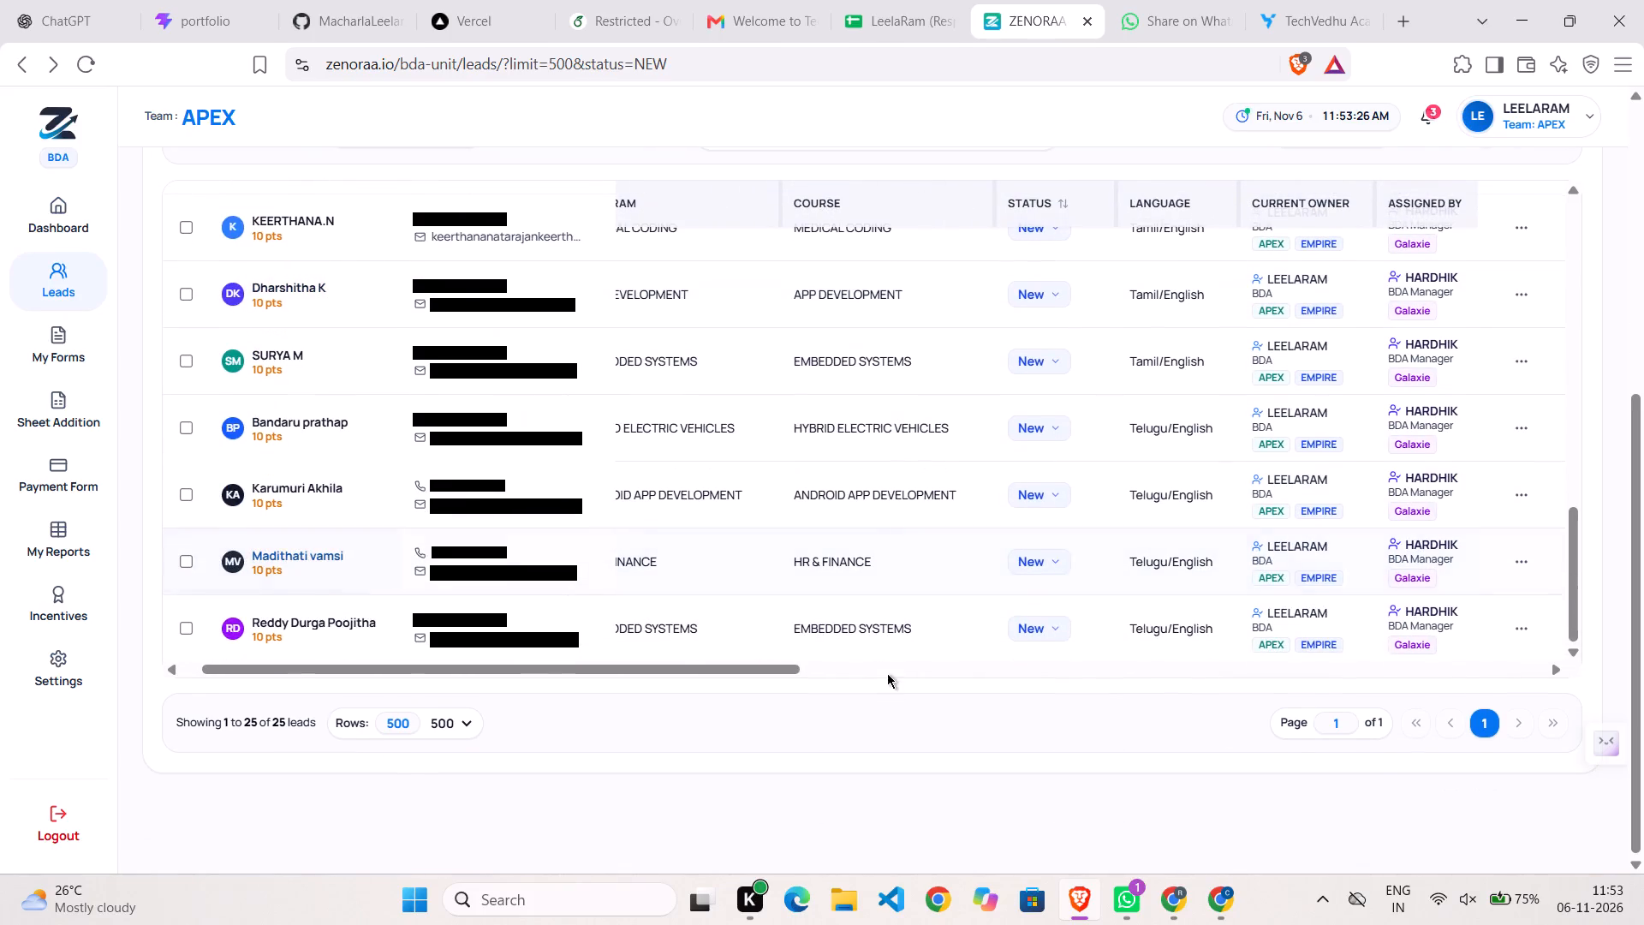
scroll(966, 618, left, 8)
scroll(966, 618, right, 2)
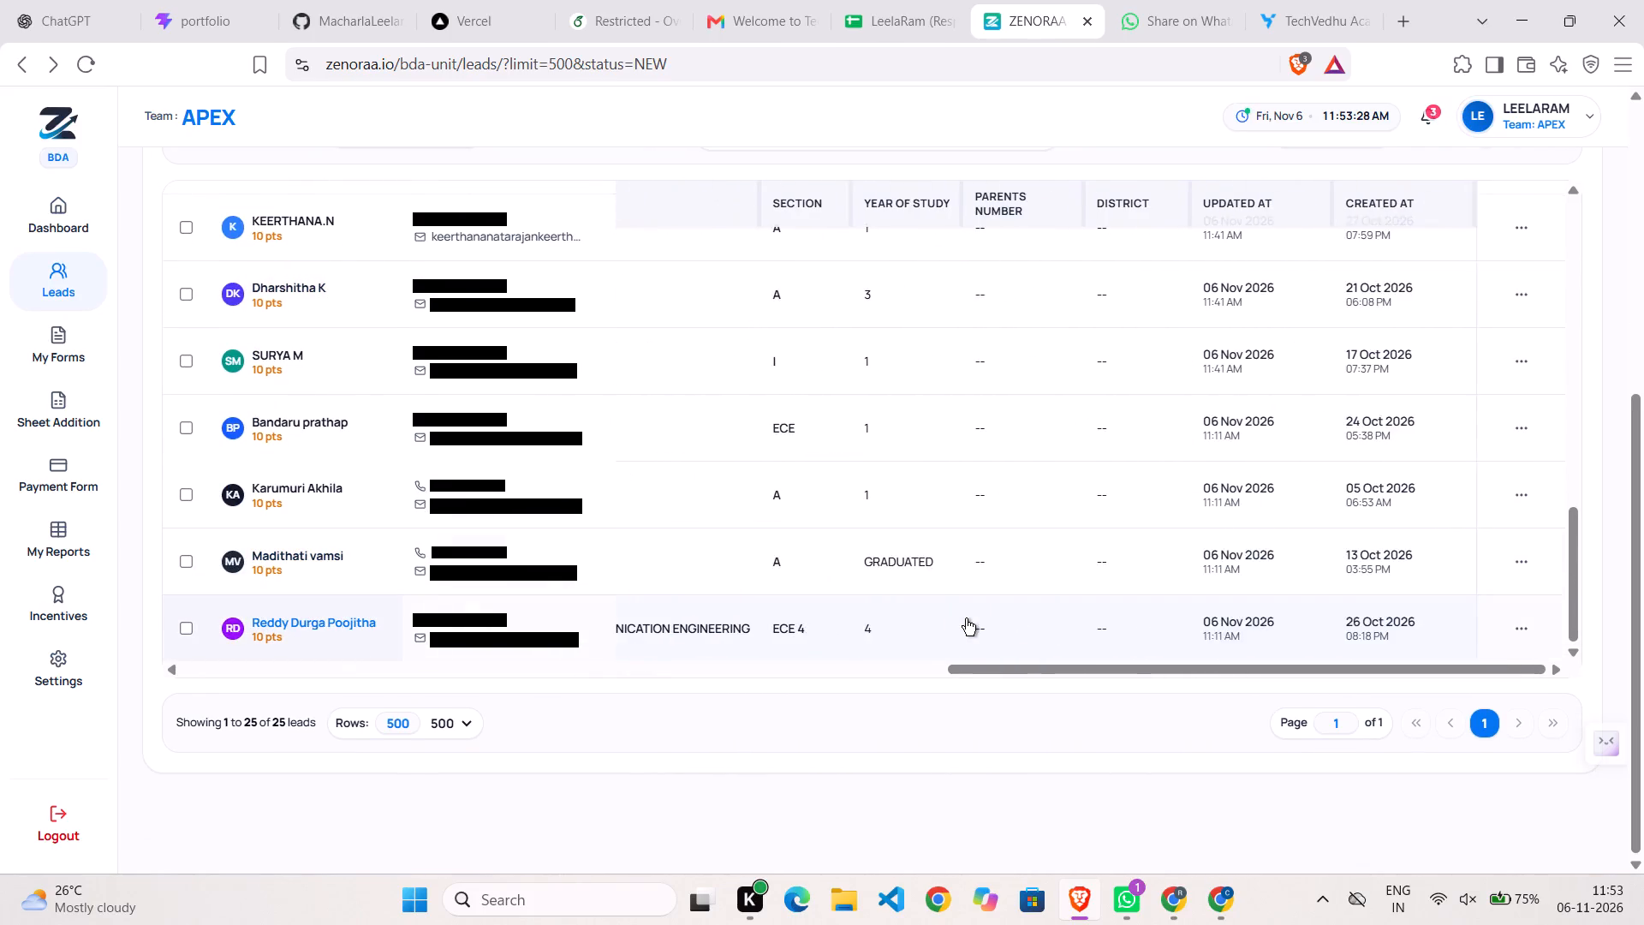
scroll(966, 618, right, 1)
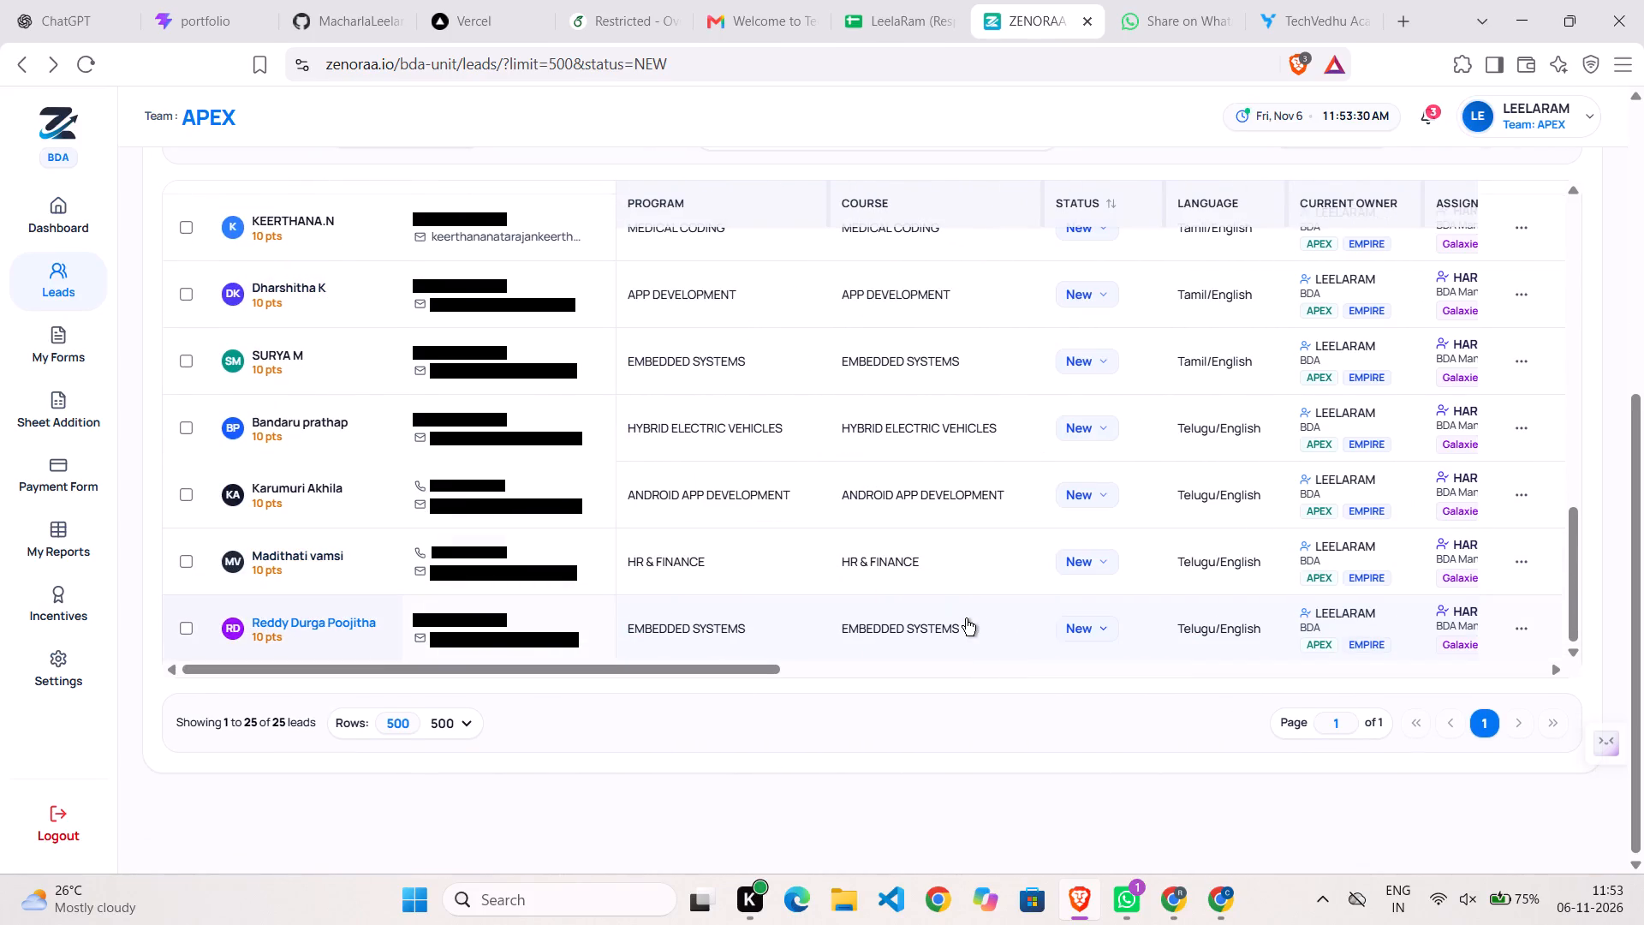
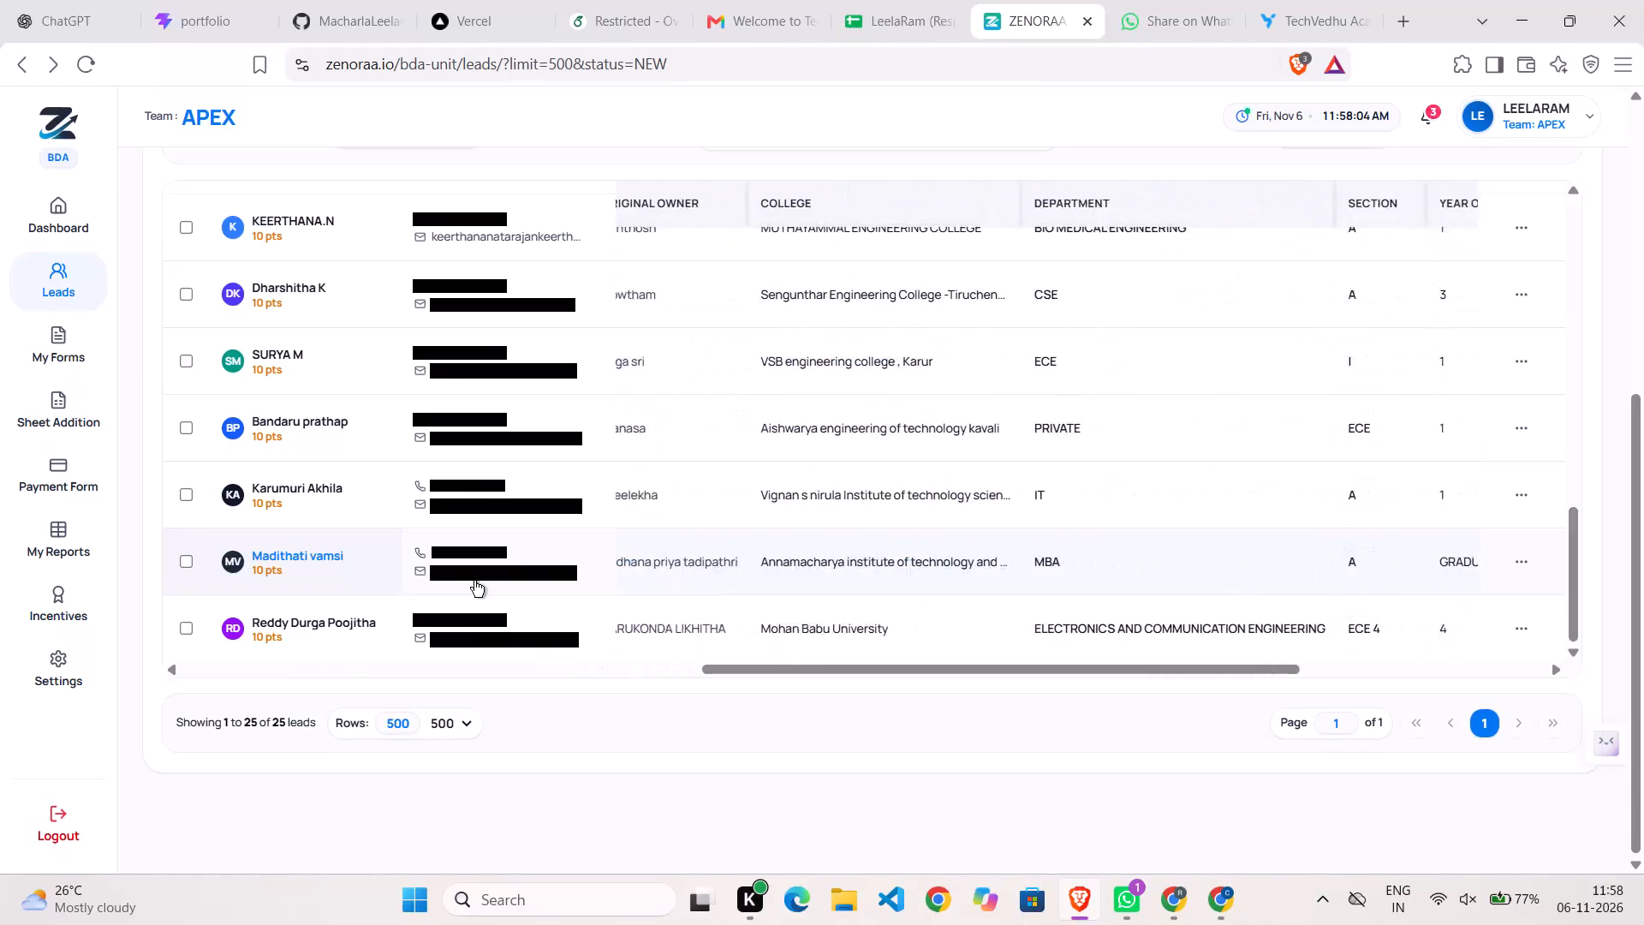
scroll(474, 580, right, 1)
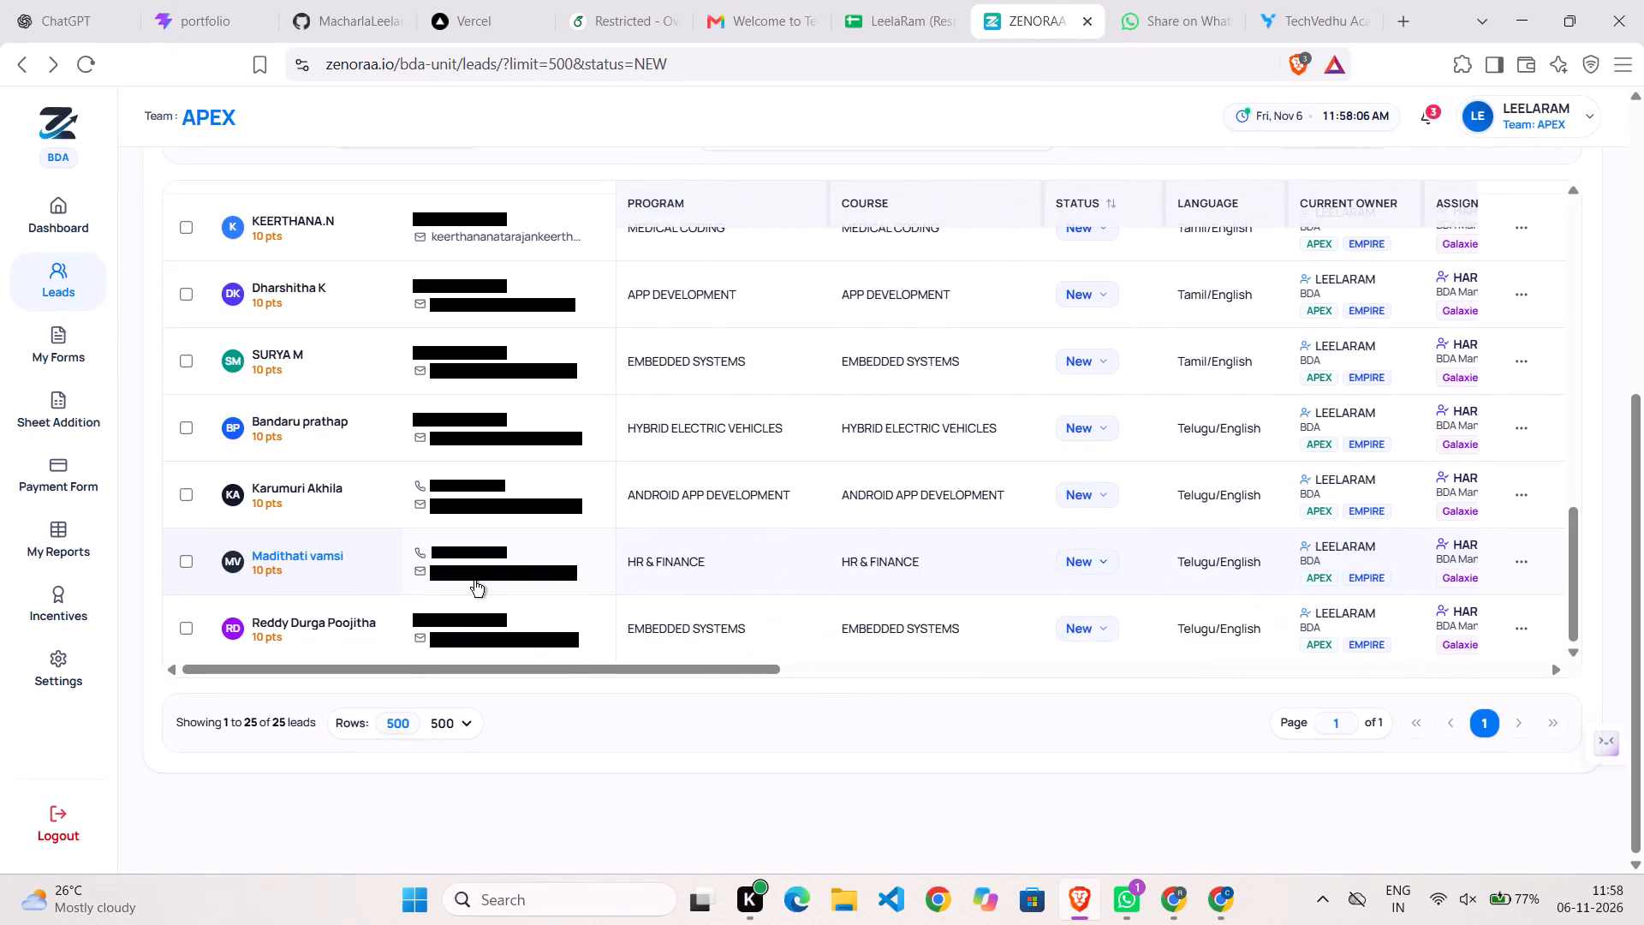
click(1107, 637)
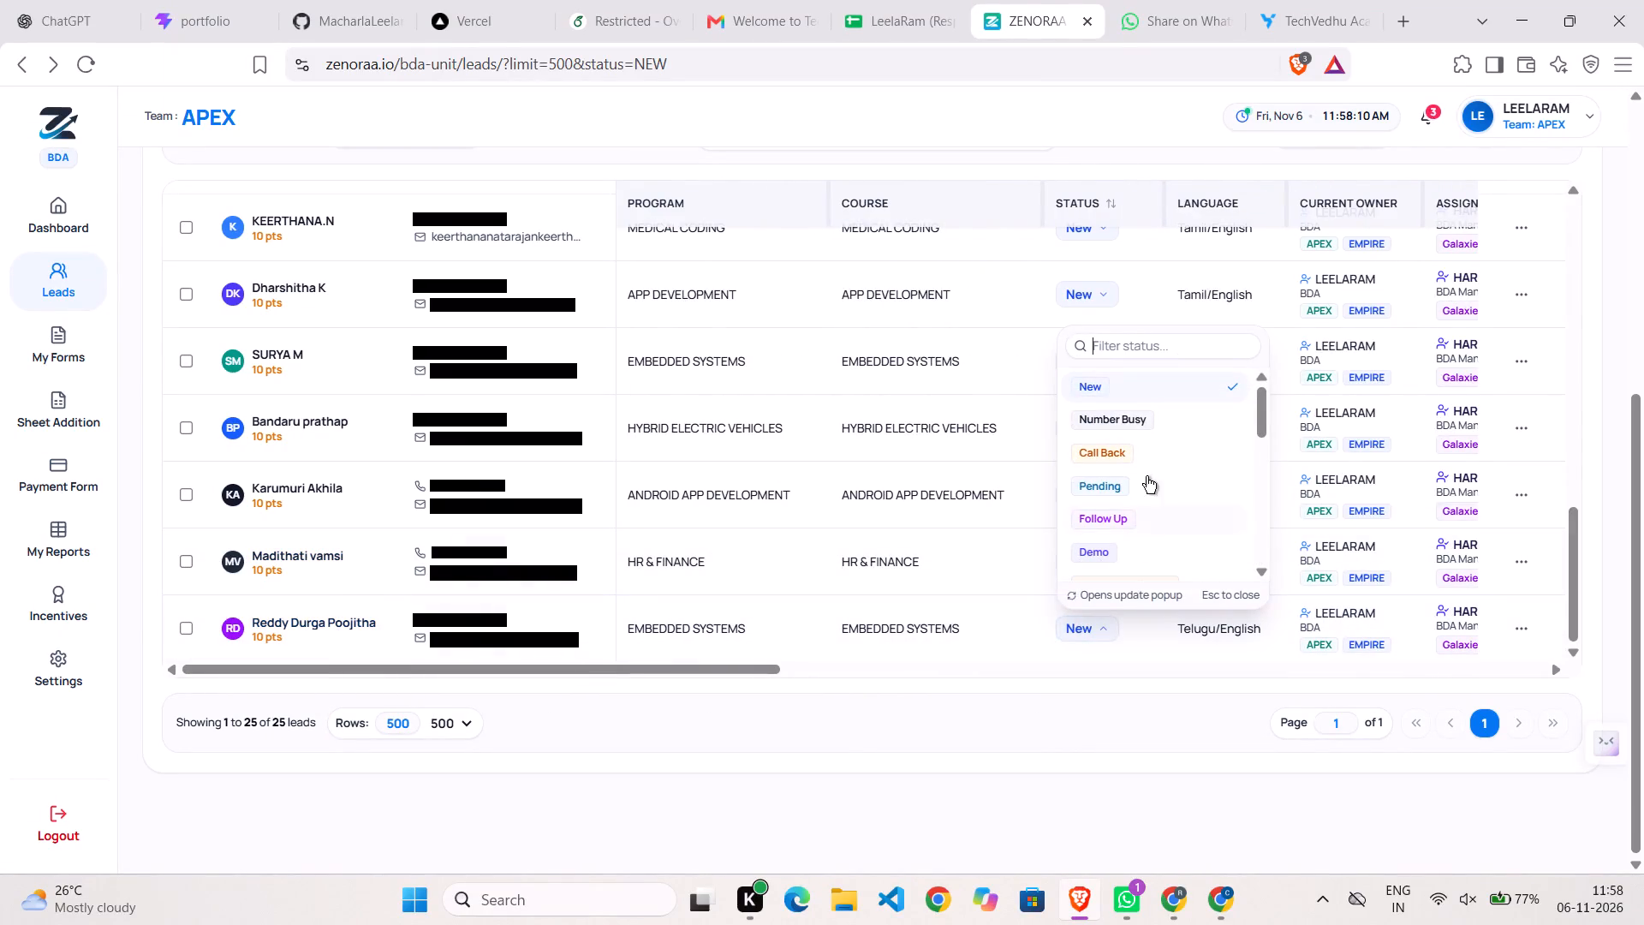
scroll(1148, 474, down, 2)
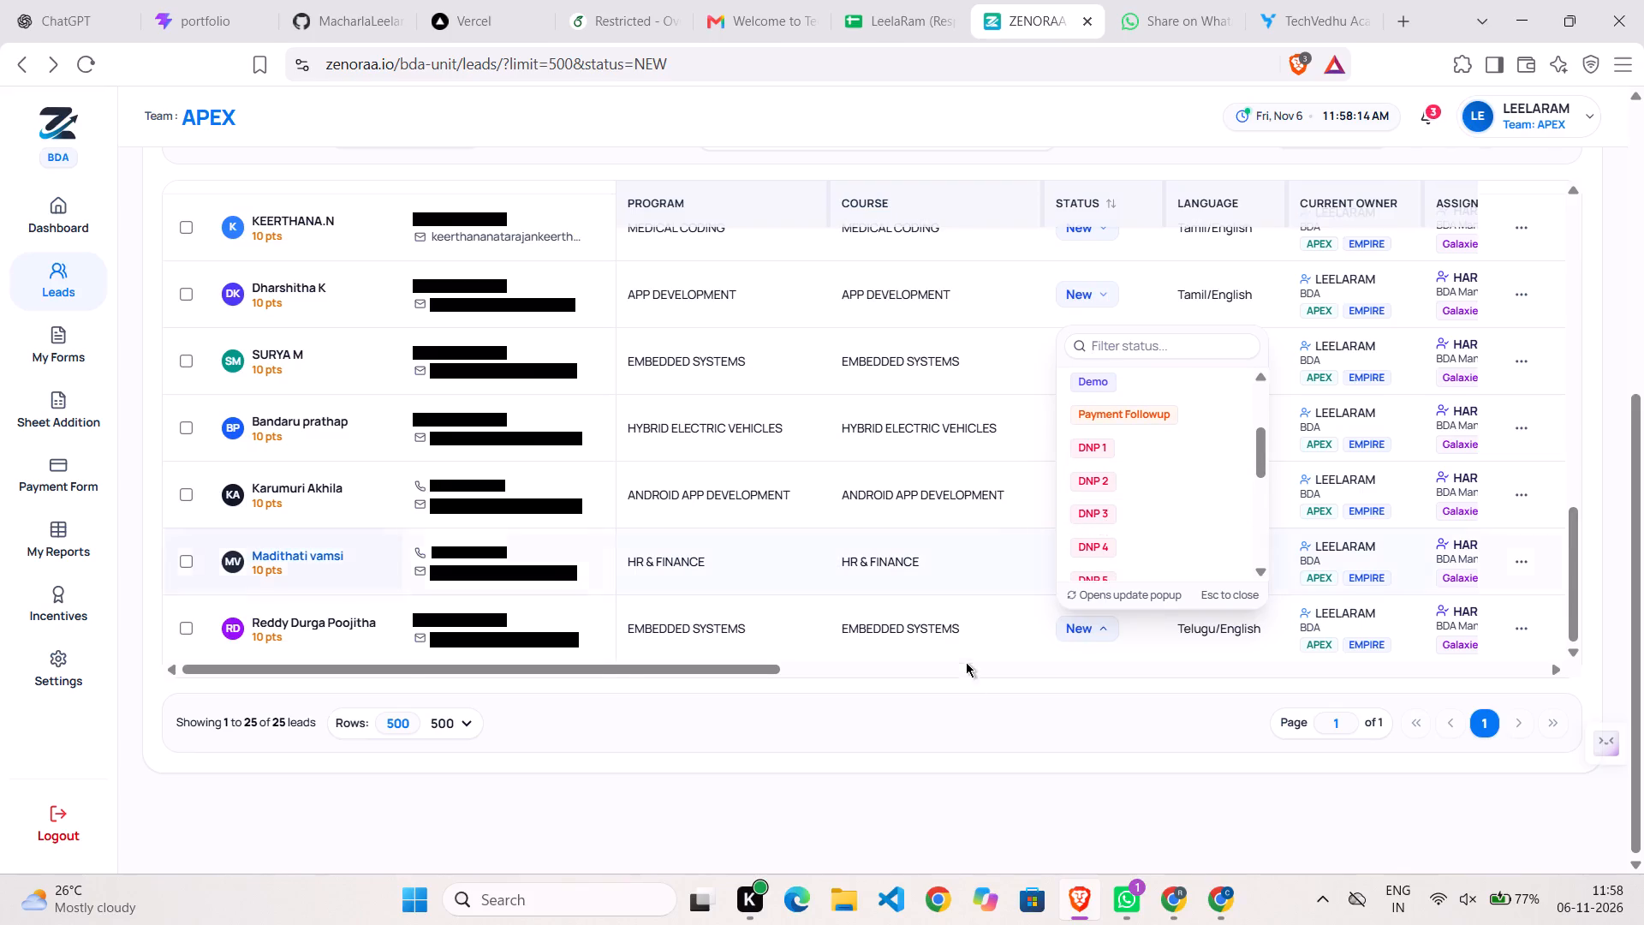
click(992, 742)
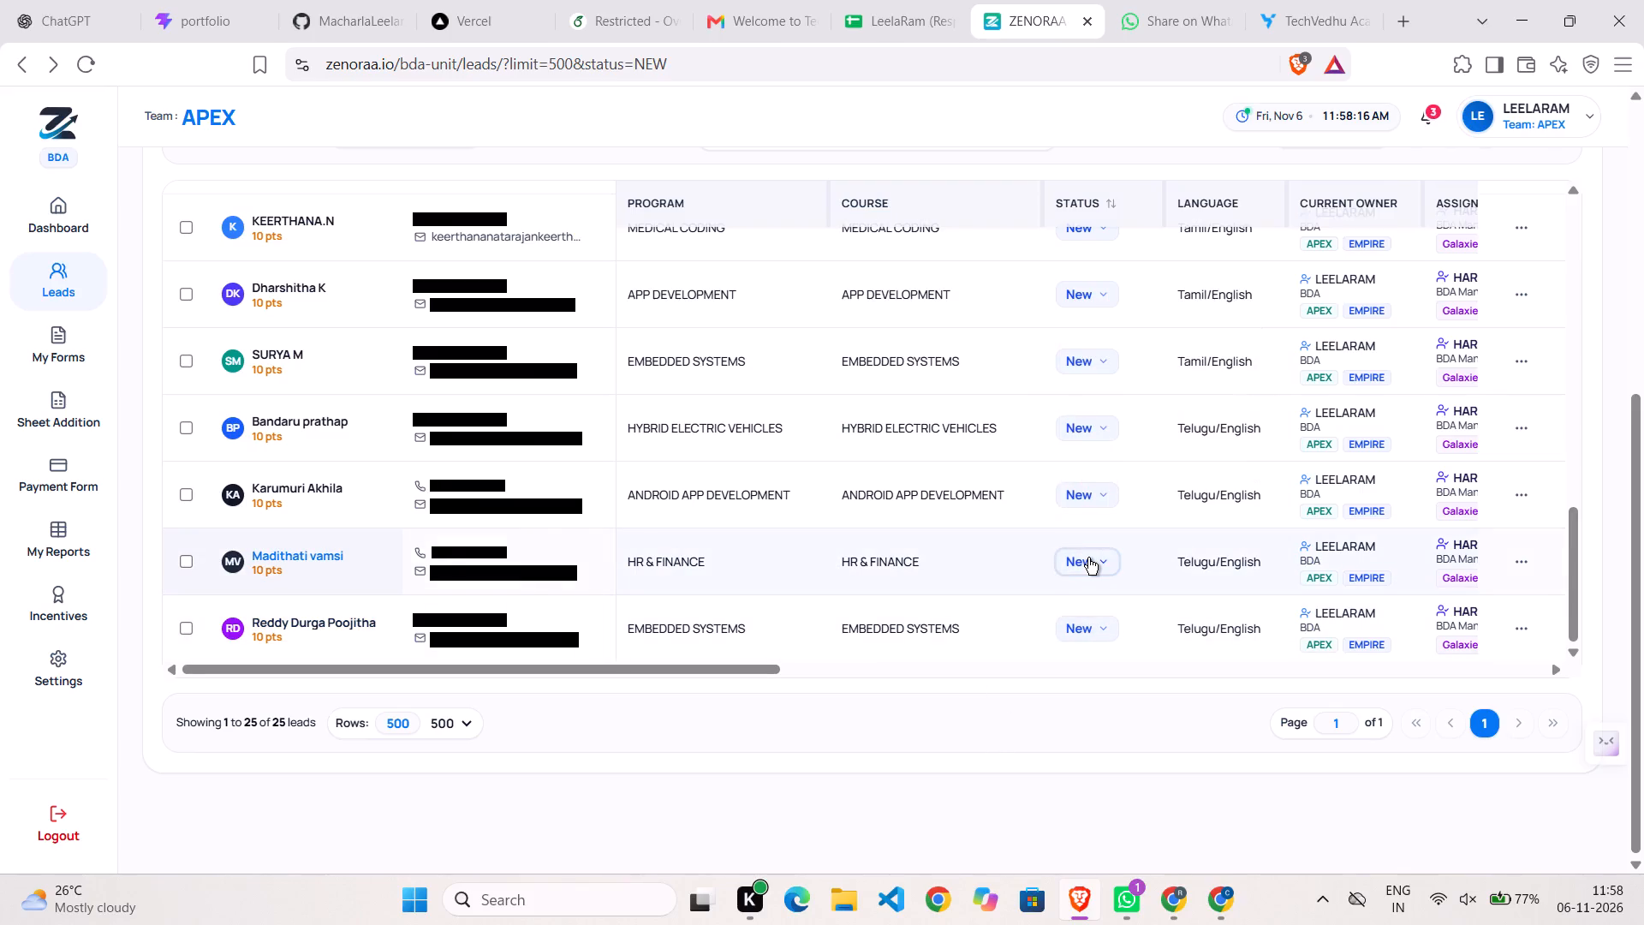
Update the Telugu/English HR & Finance lead's status to DNP 2 with the call remark "DNP".
click(1088, 558)
scroll(1117, 414, down, 1)
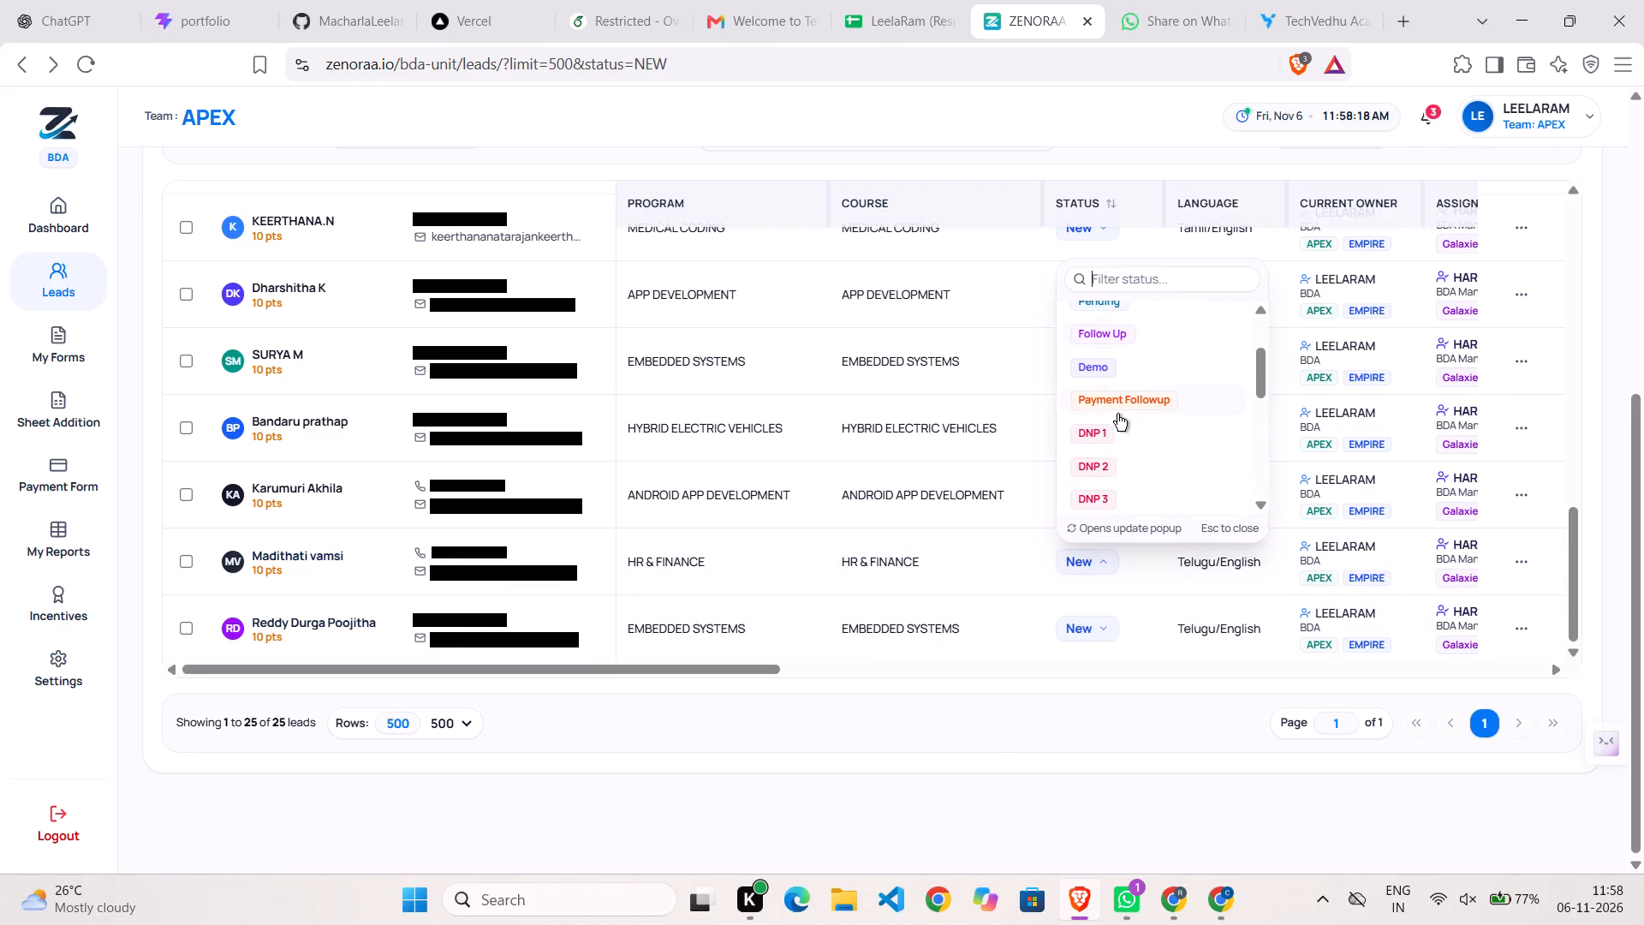
click(1093, 468)
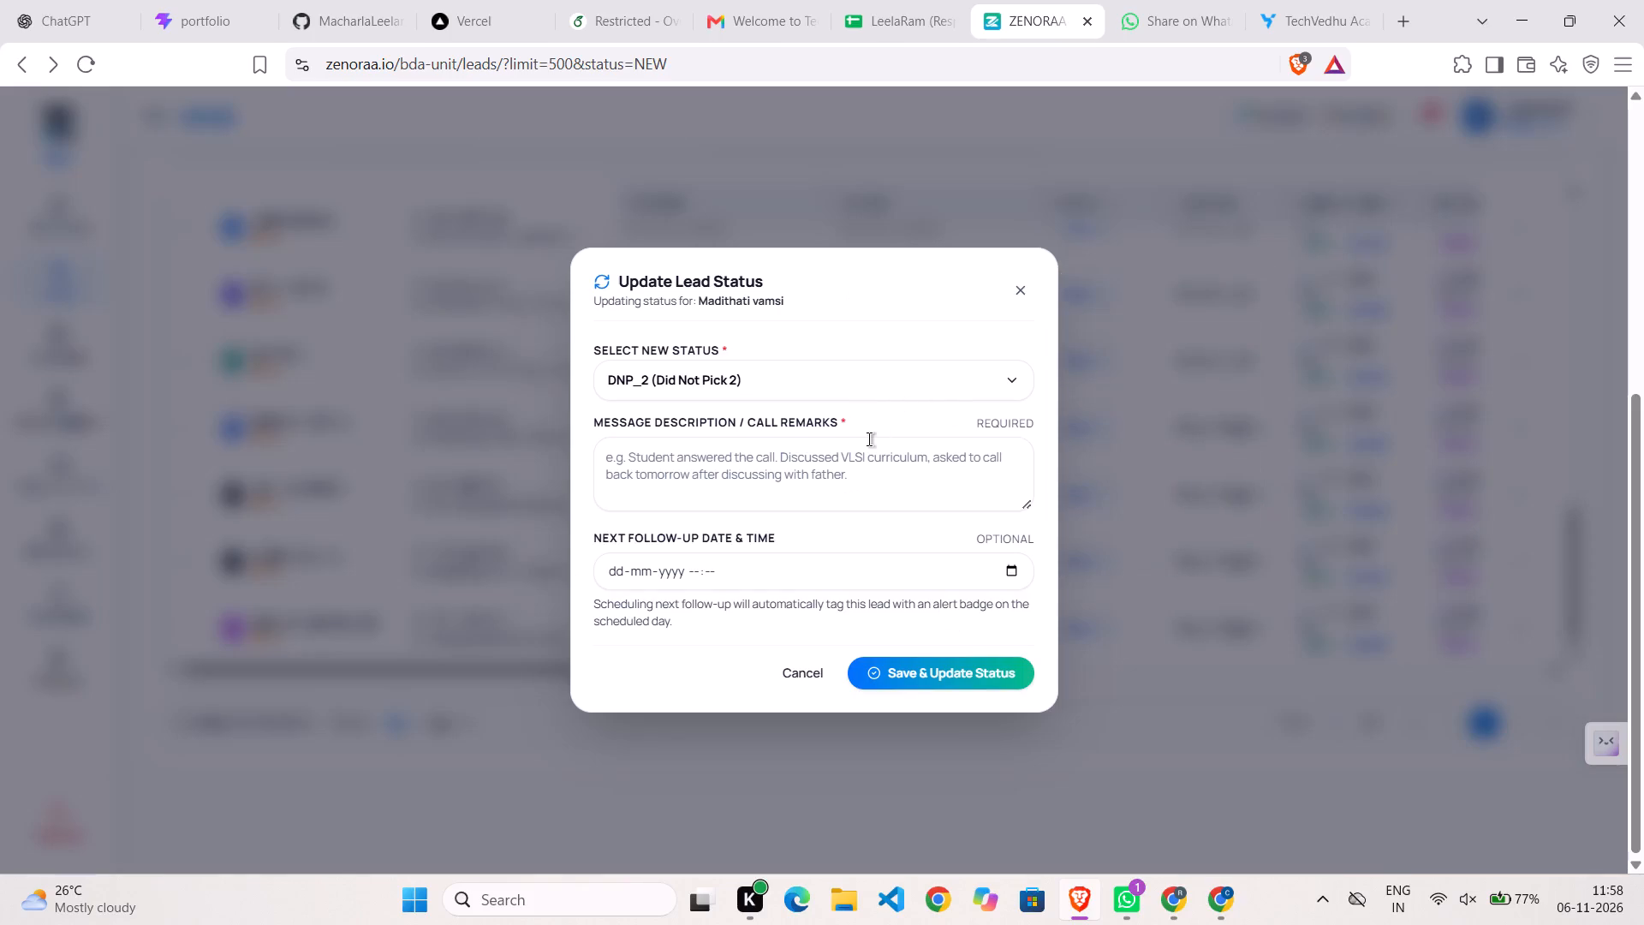
drag(869, 439, 871, 462)
click(871, 462)
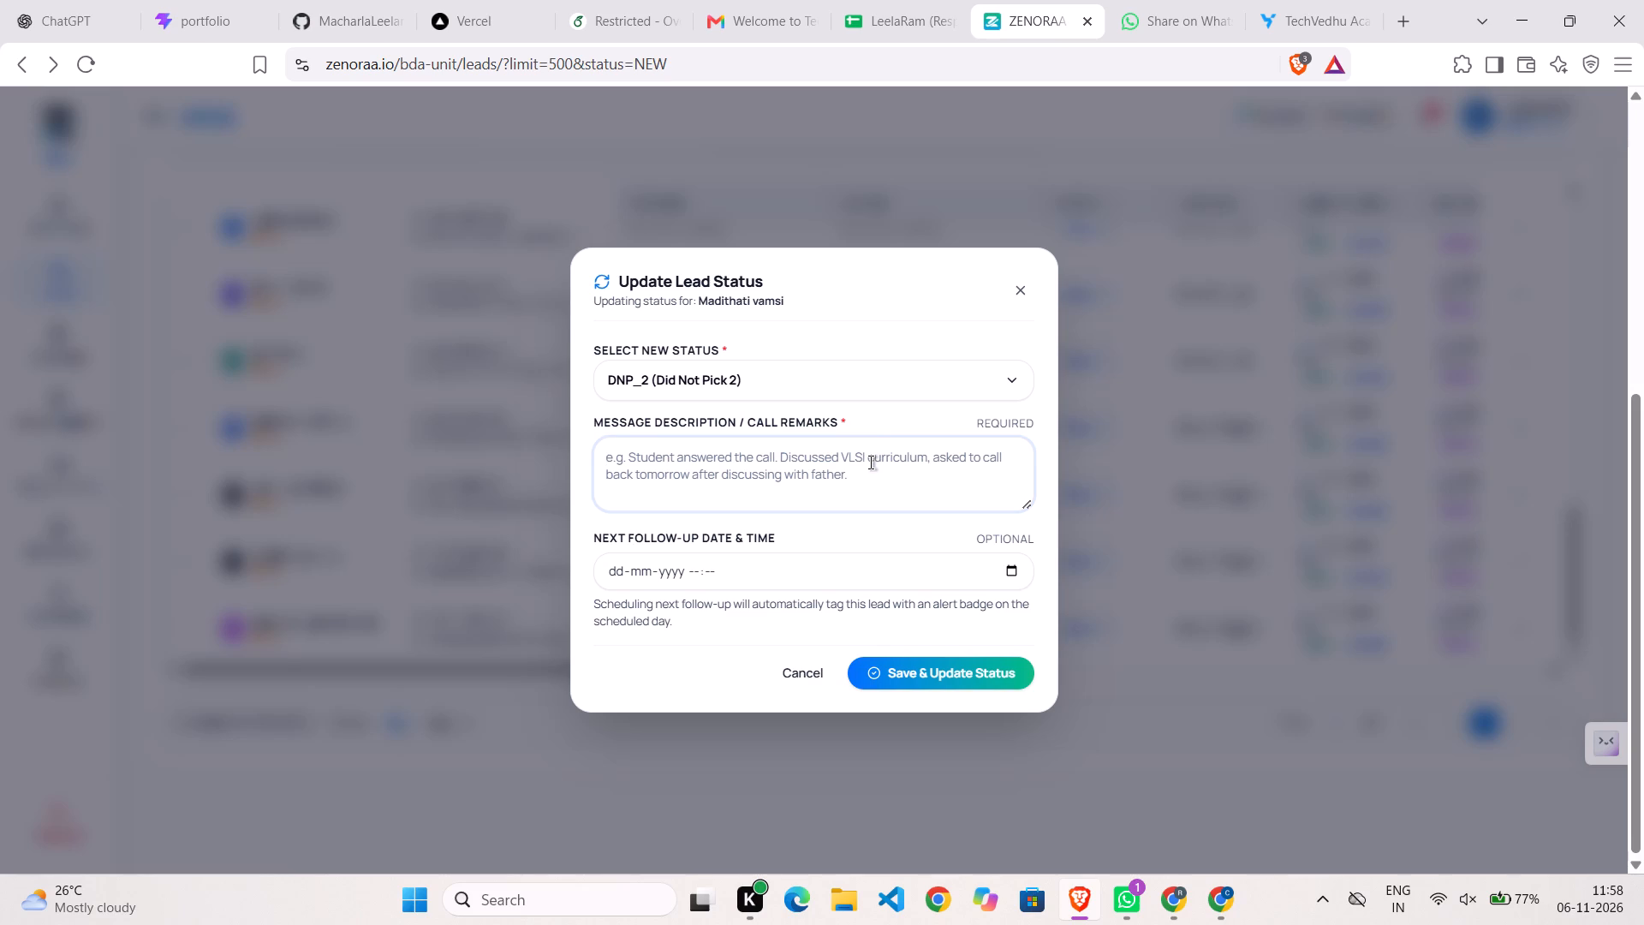
text(DNP)
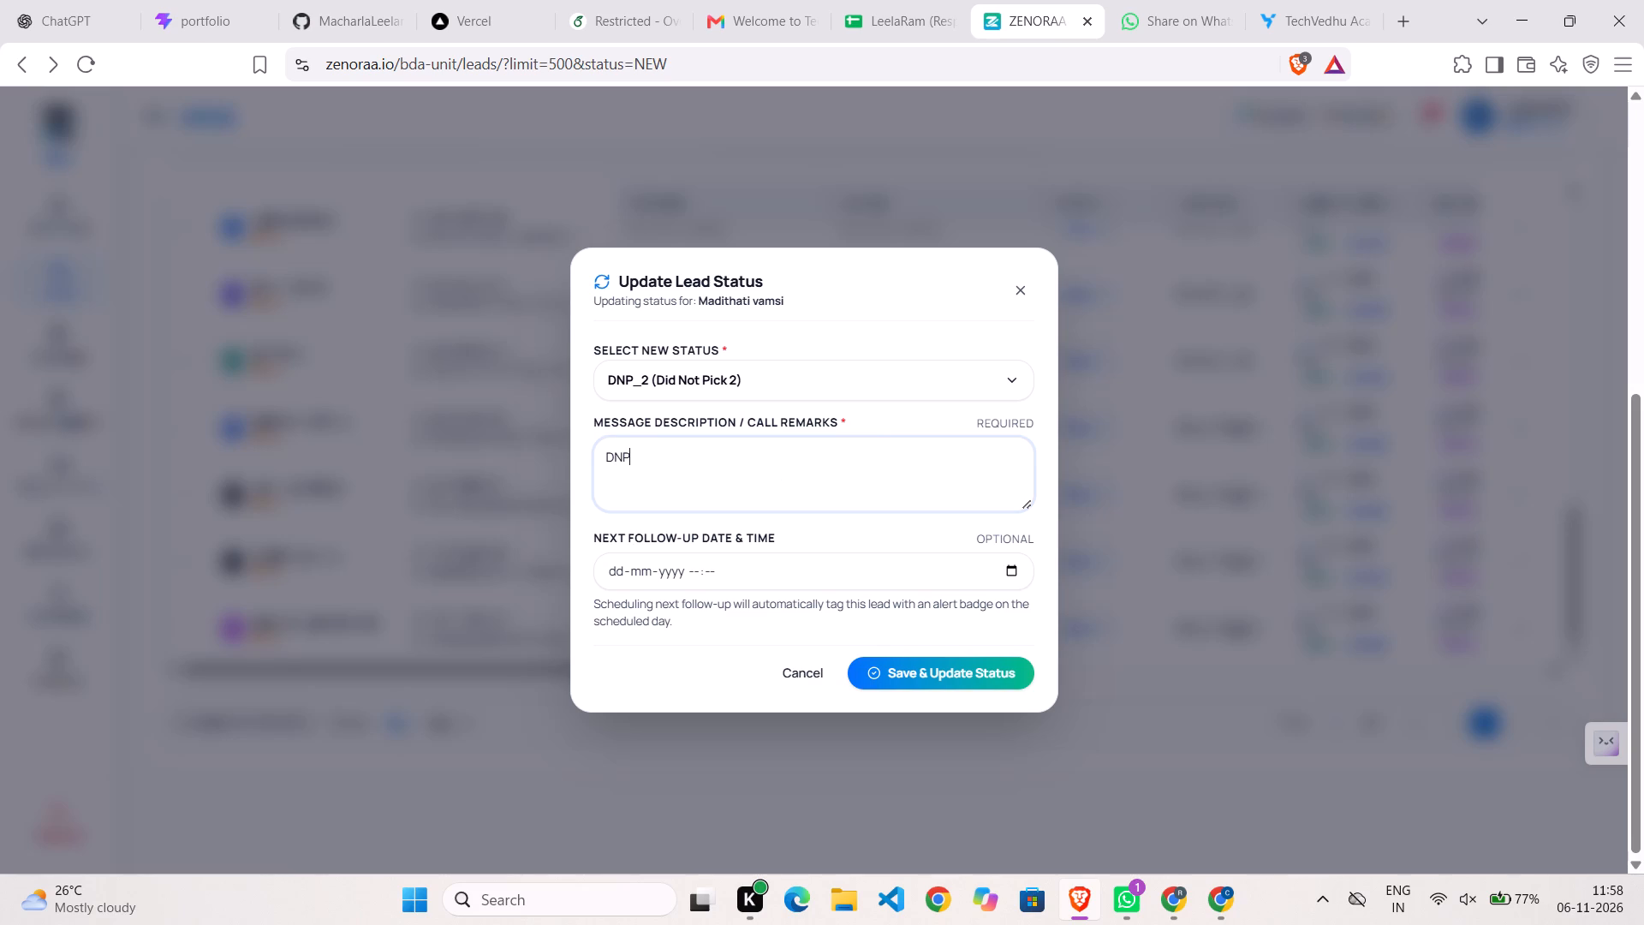
click(871, 673)
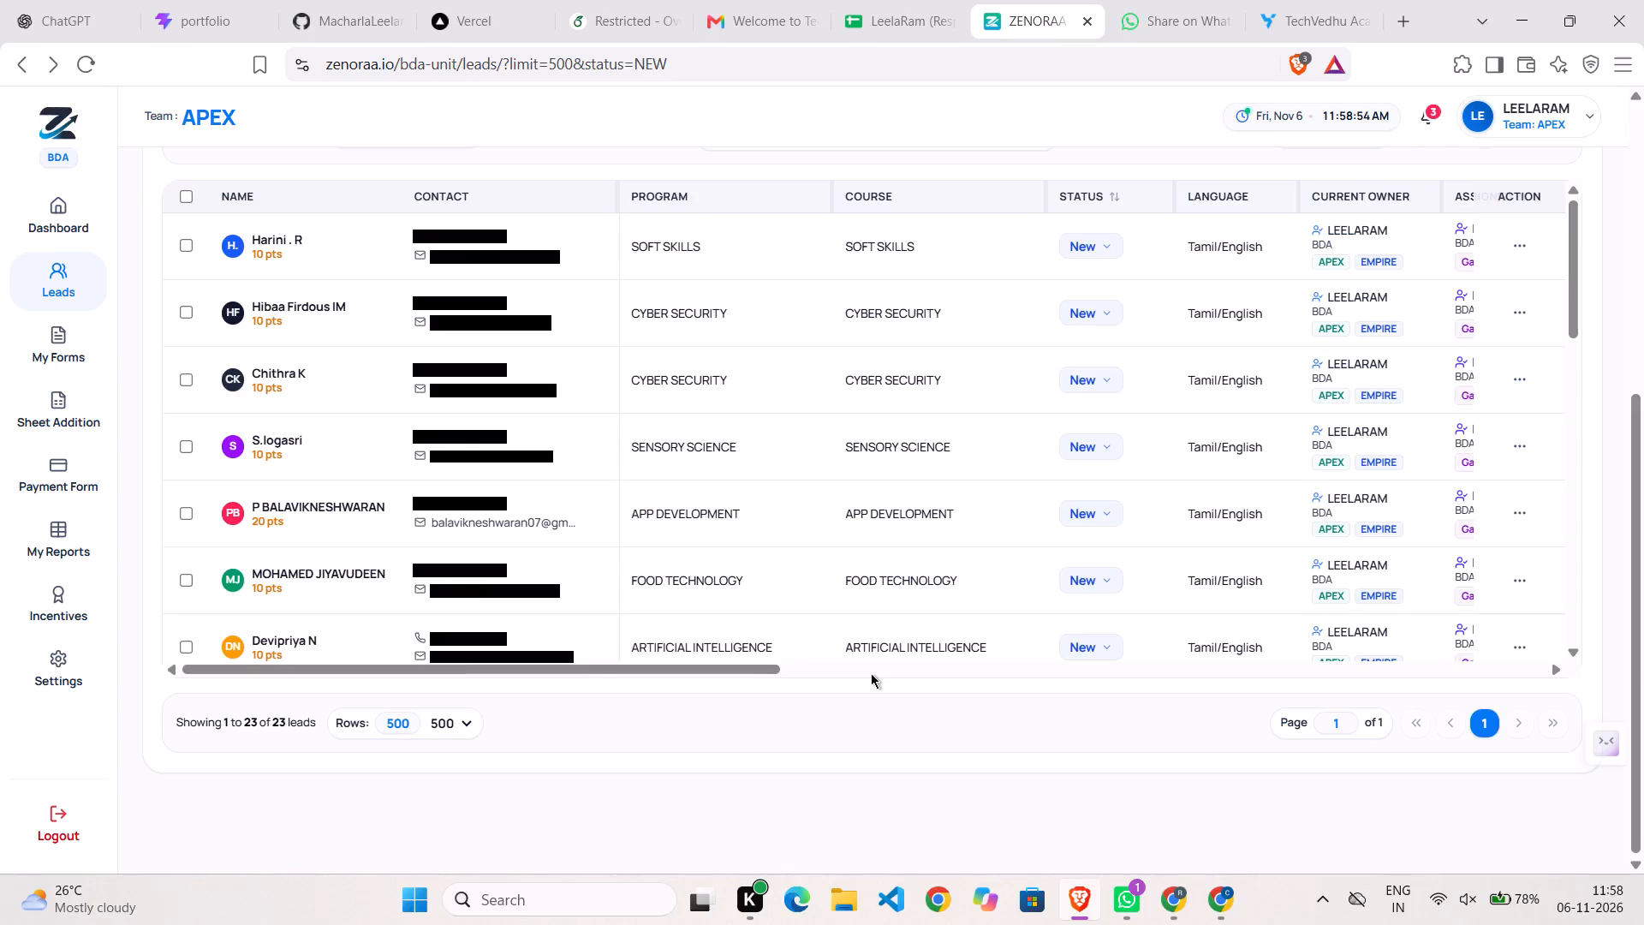
Examine the last leads in the refreshed New list, including program, college, department, section, year of study and dates.
scroll(861, 603, down, 8)
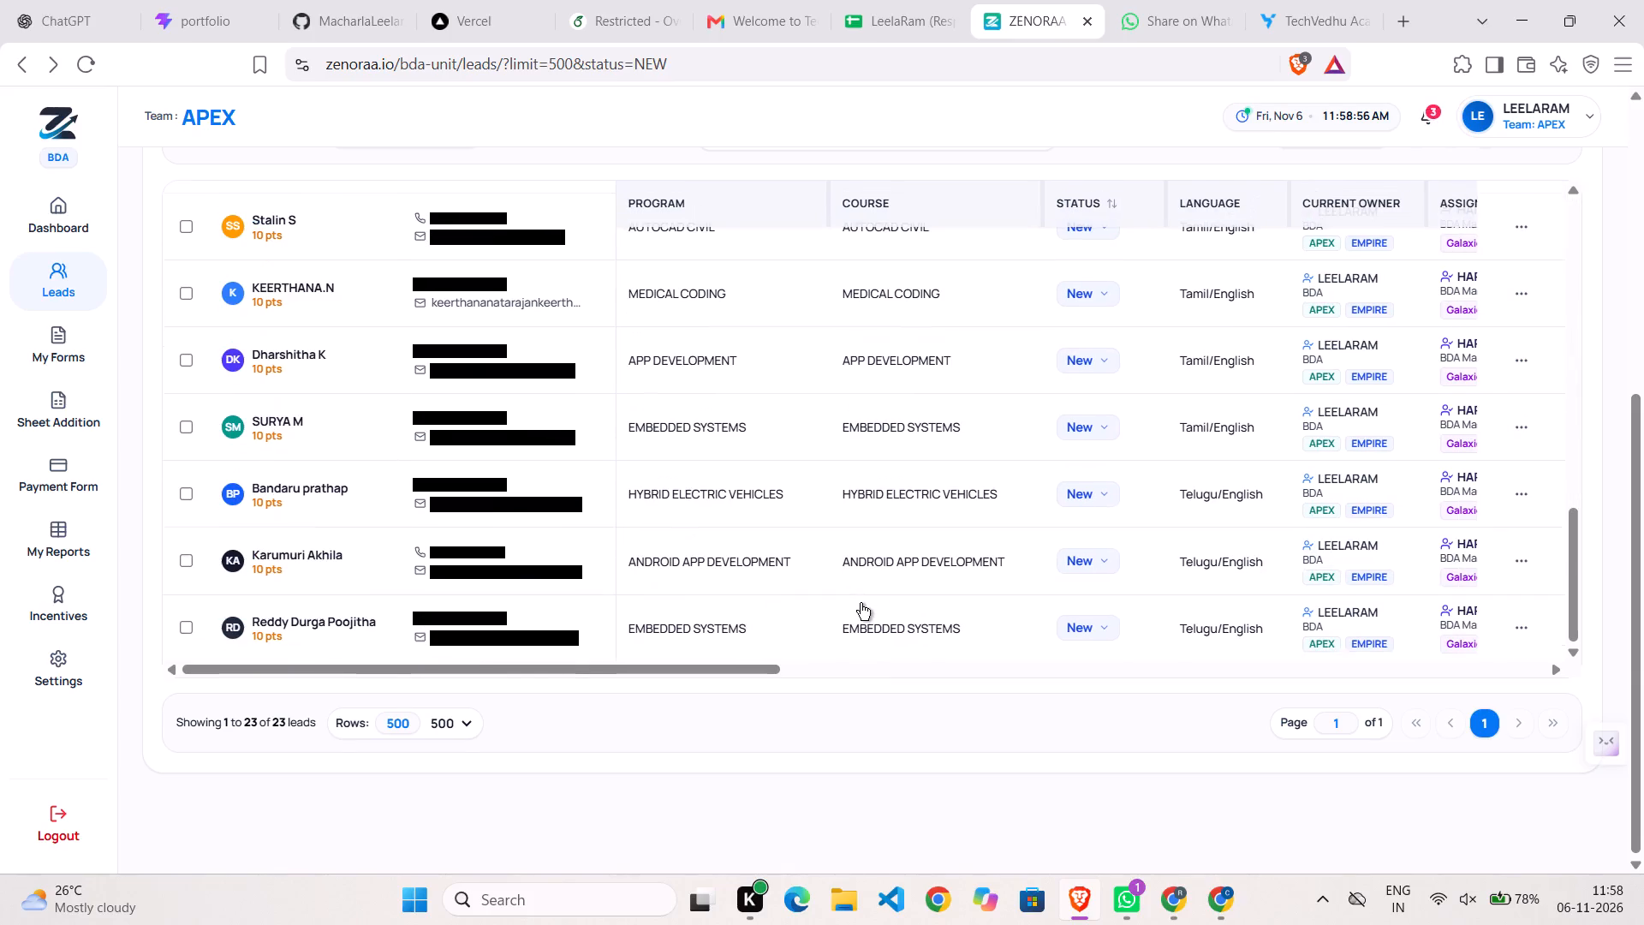
scroll(861, 603, down, 1)
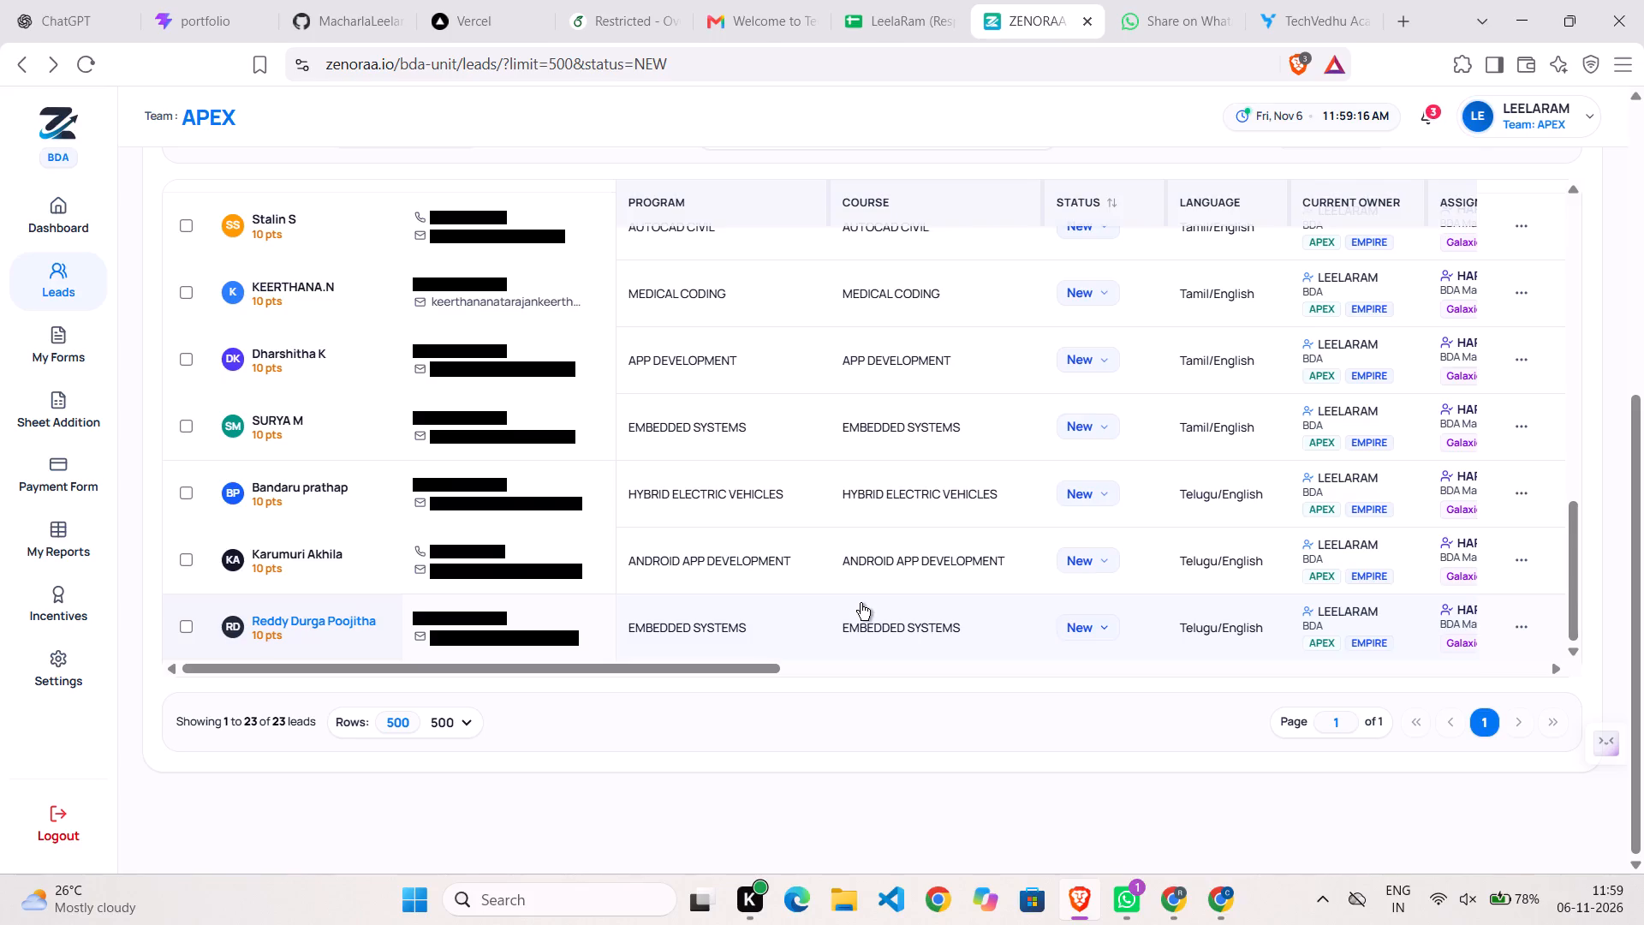
scroll(861, 603, up, 1)
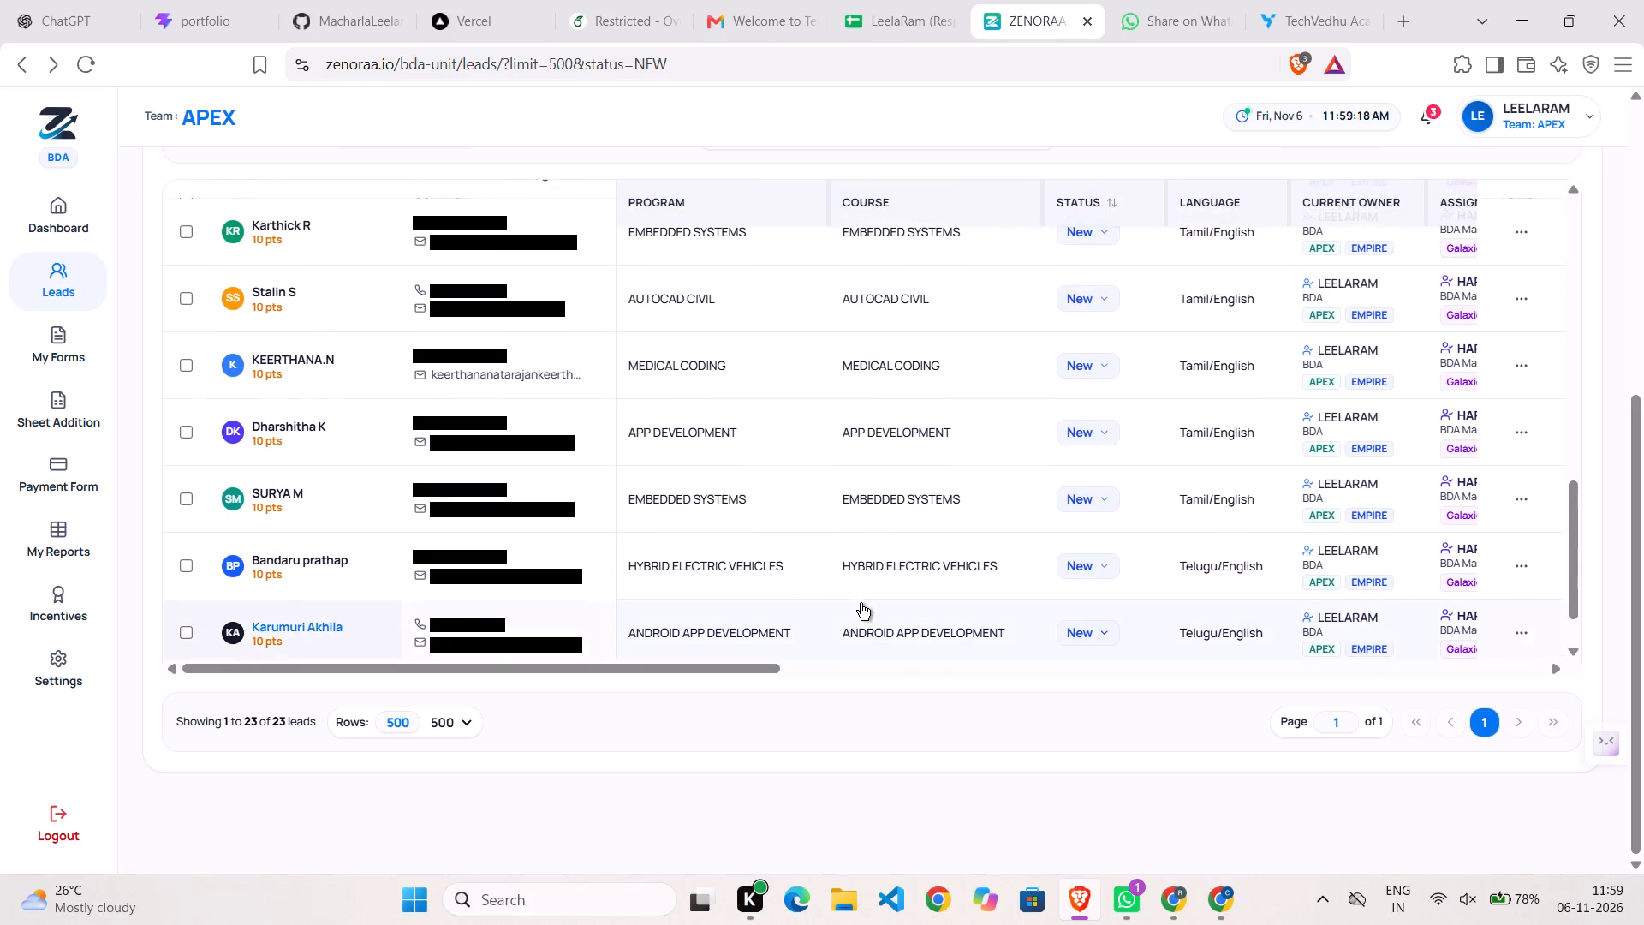
scroll(861, 603, up, 1)
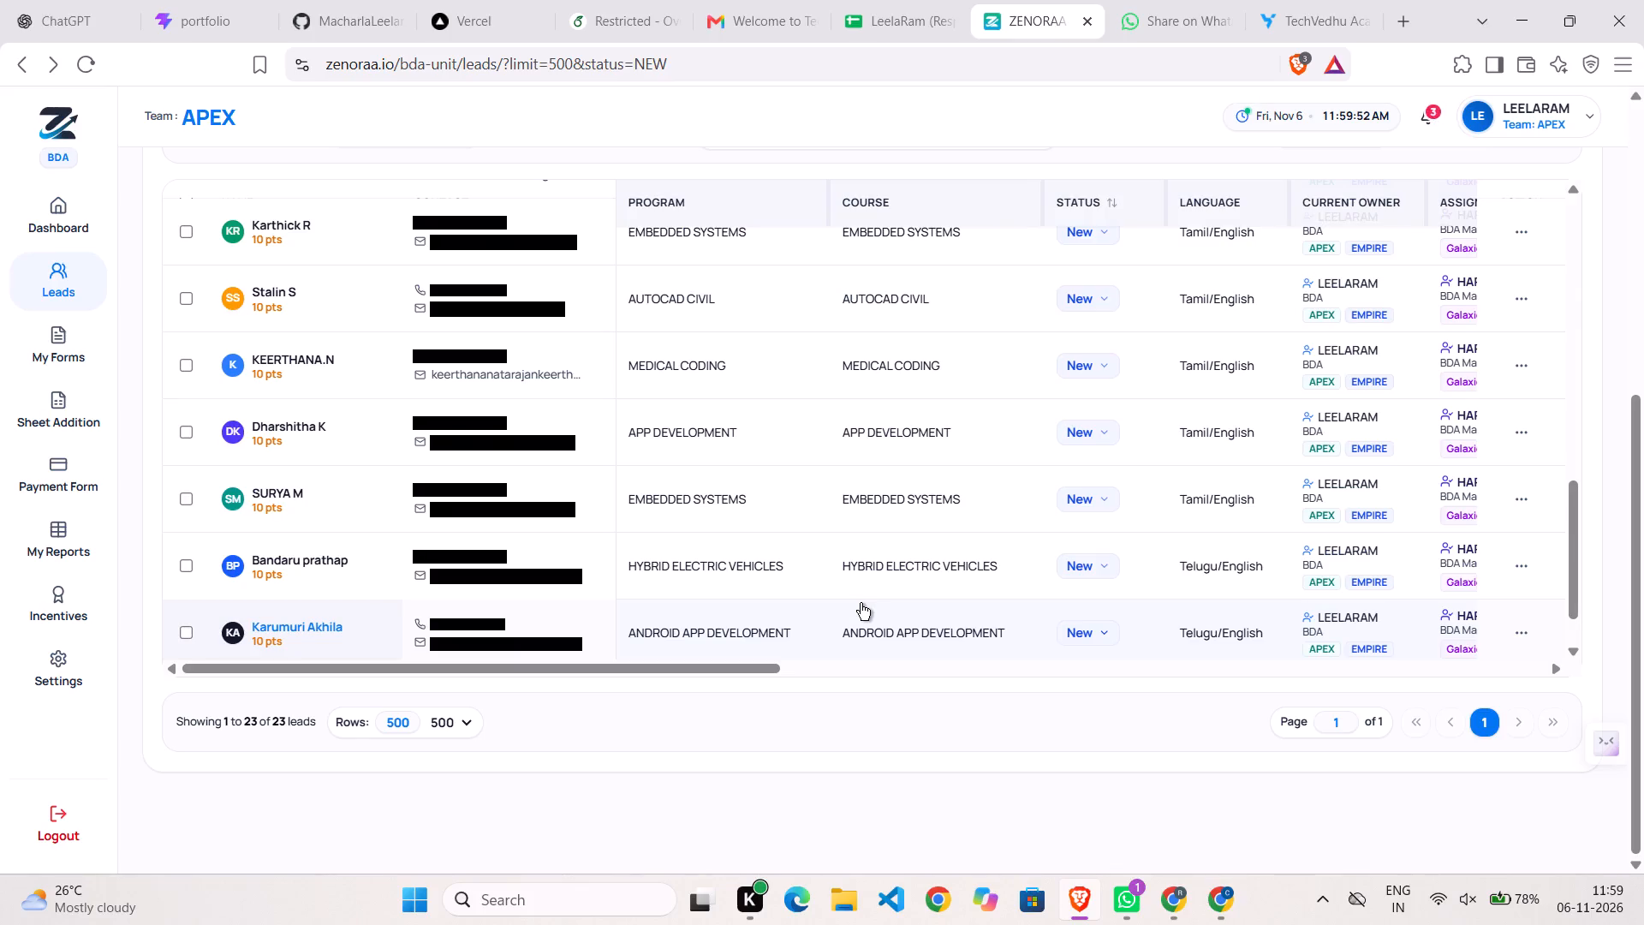
scroll(861, 603, left, 9)
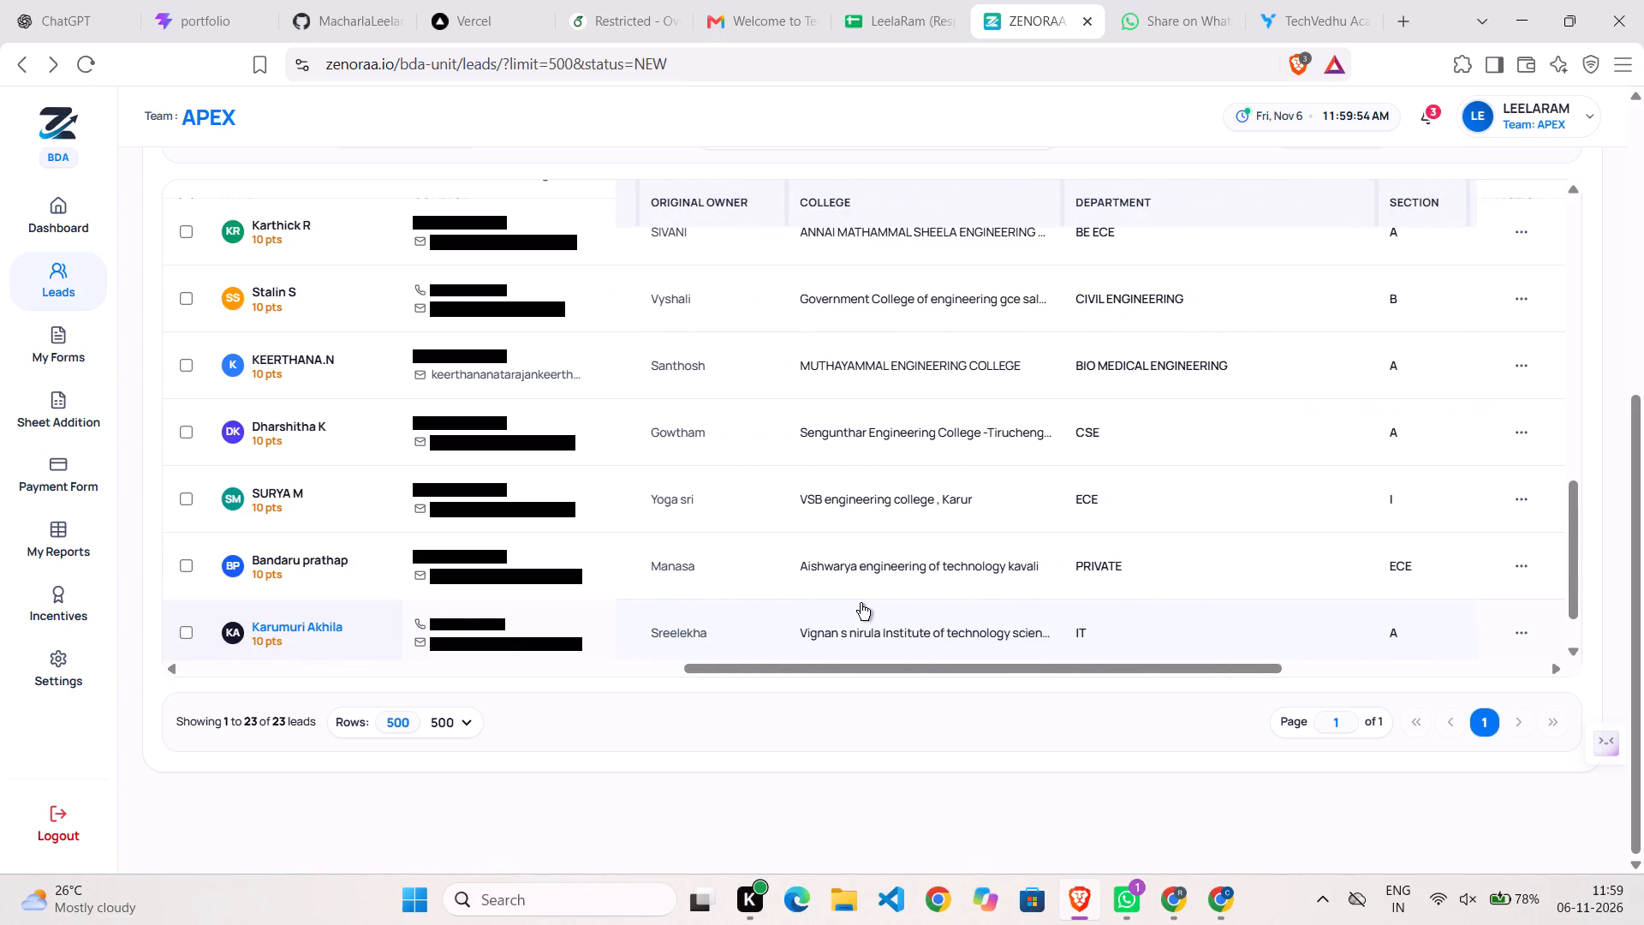
scroll(1014, 588, left, 5)
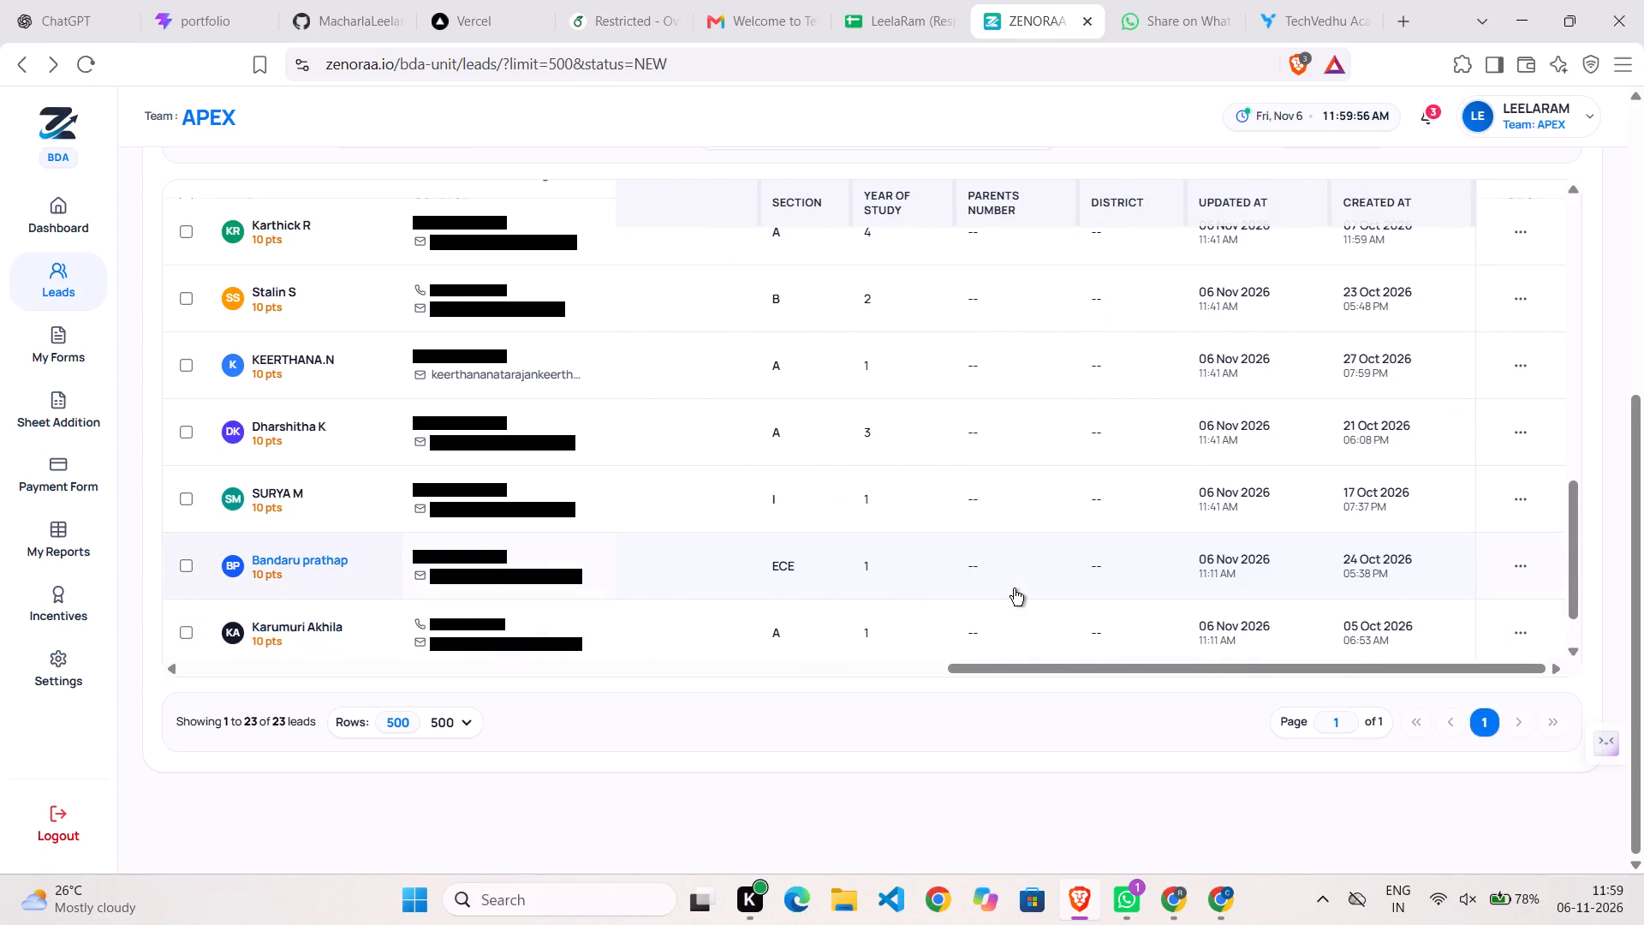
scroll(1014, 588, right, 8)
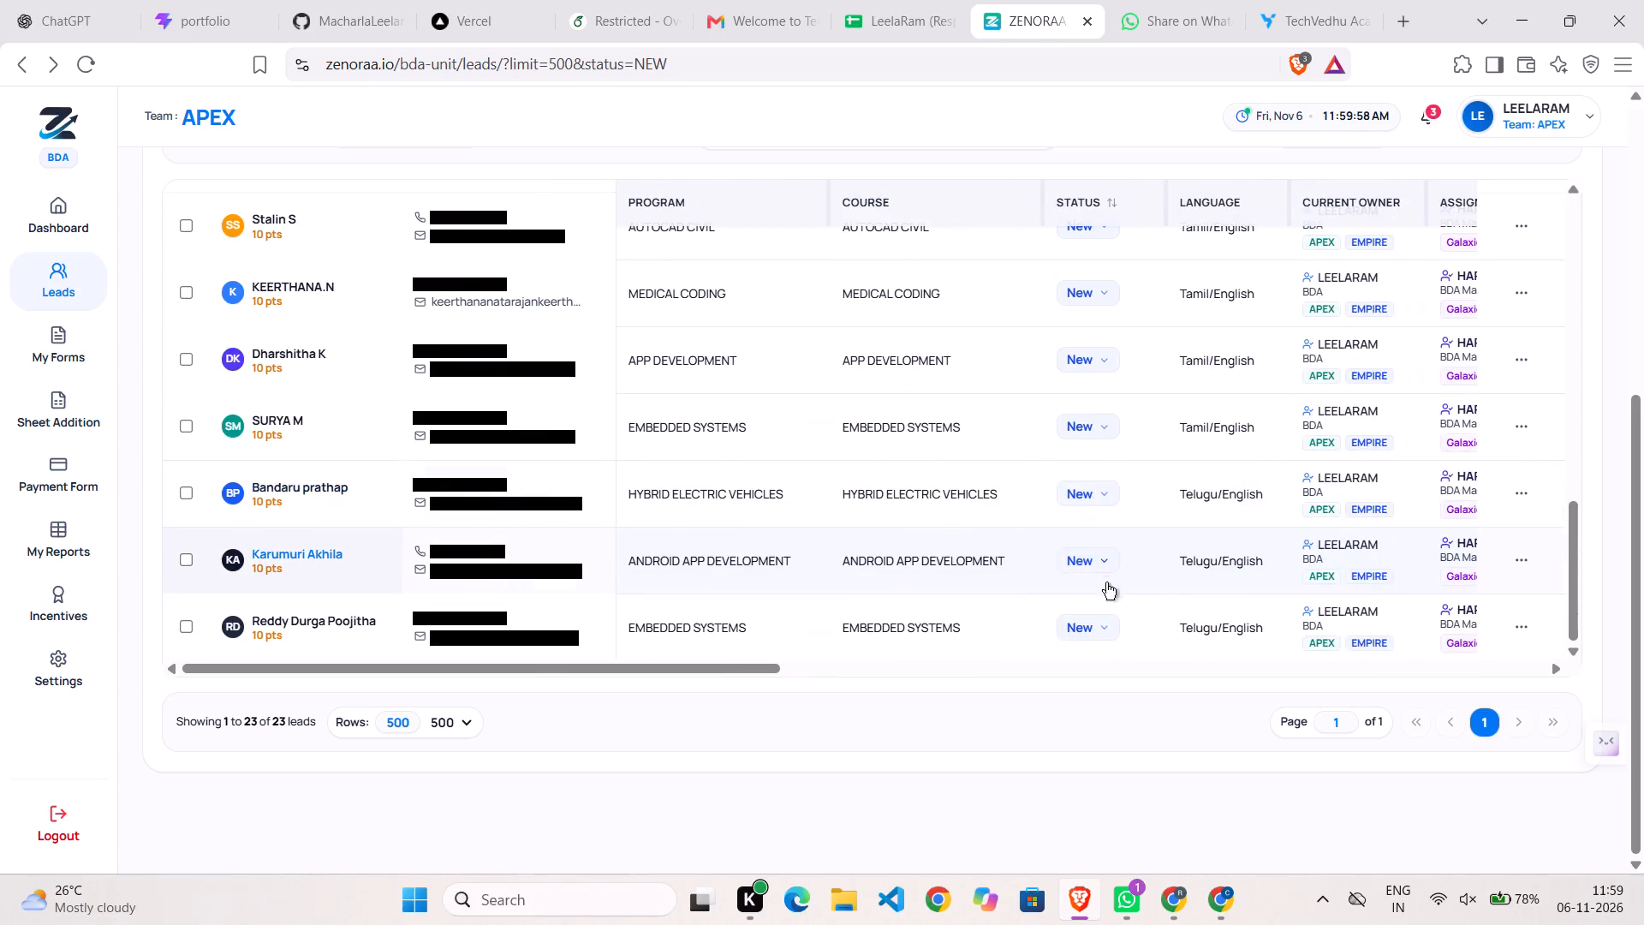
Update the Telugu/English Android App Development lead's status to Number Busy with the call remark "Switch off".
scroll(1108, 568, down, 3)
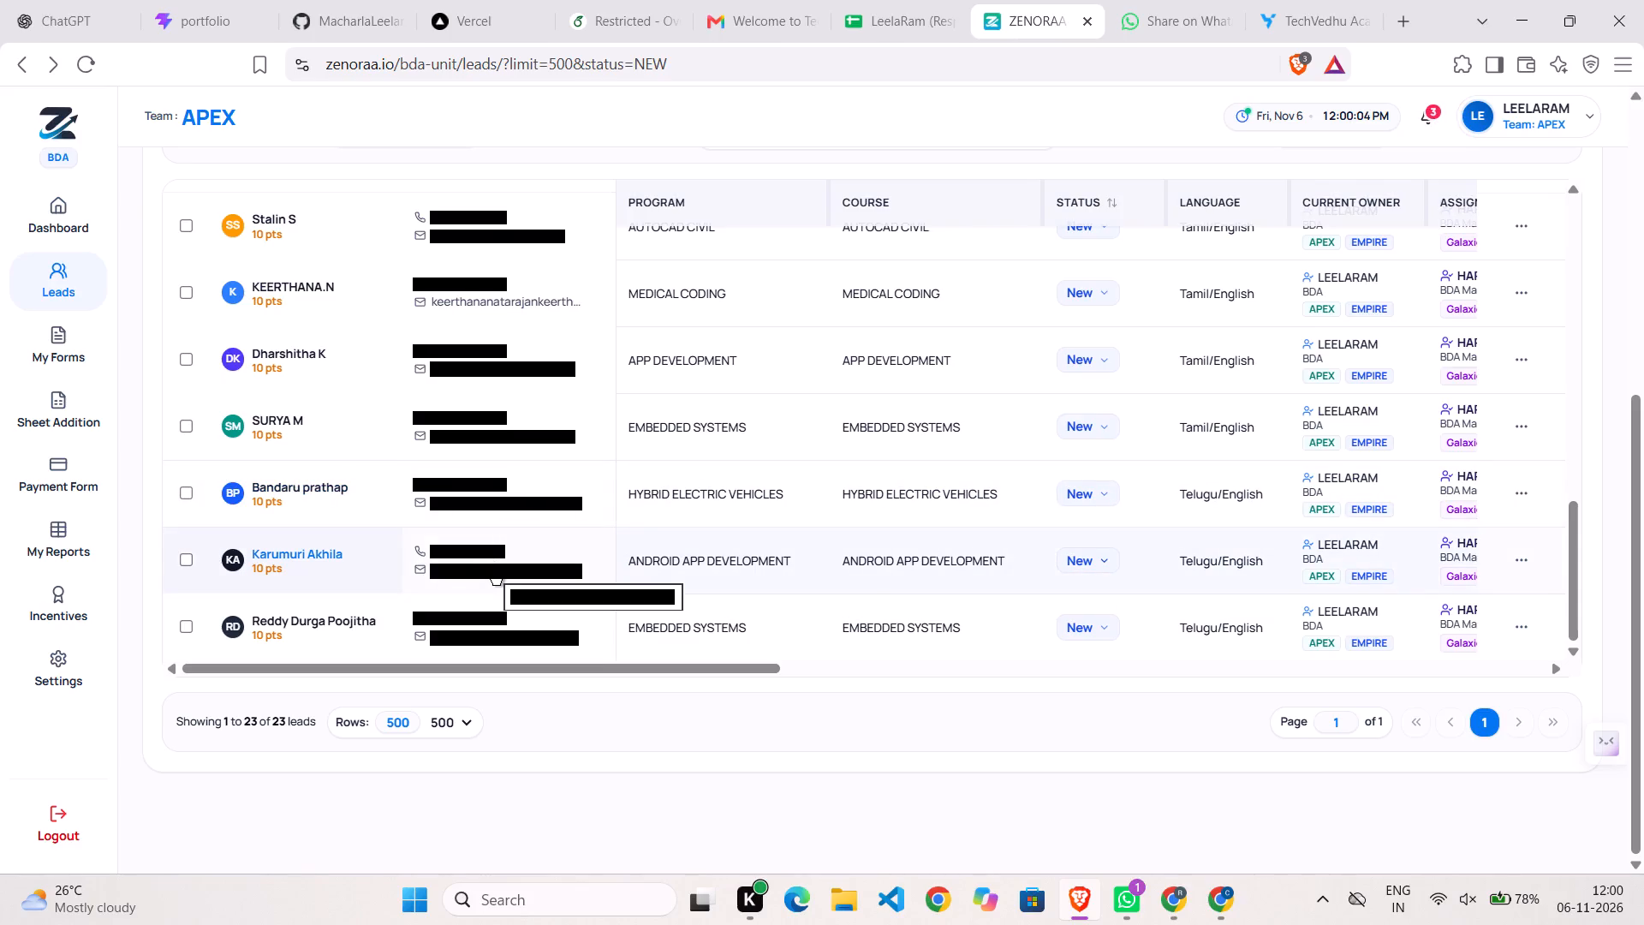
click(1075, 556)
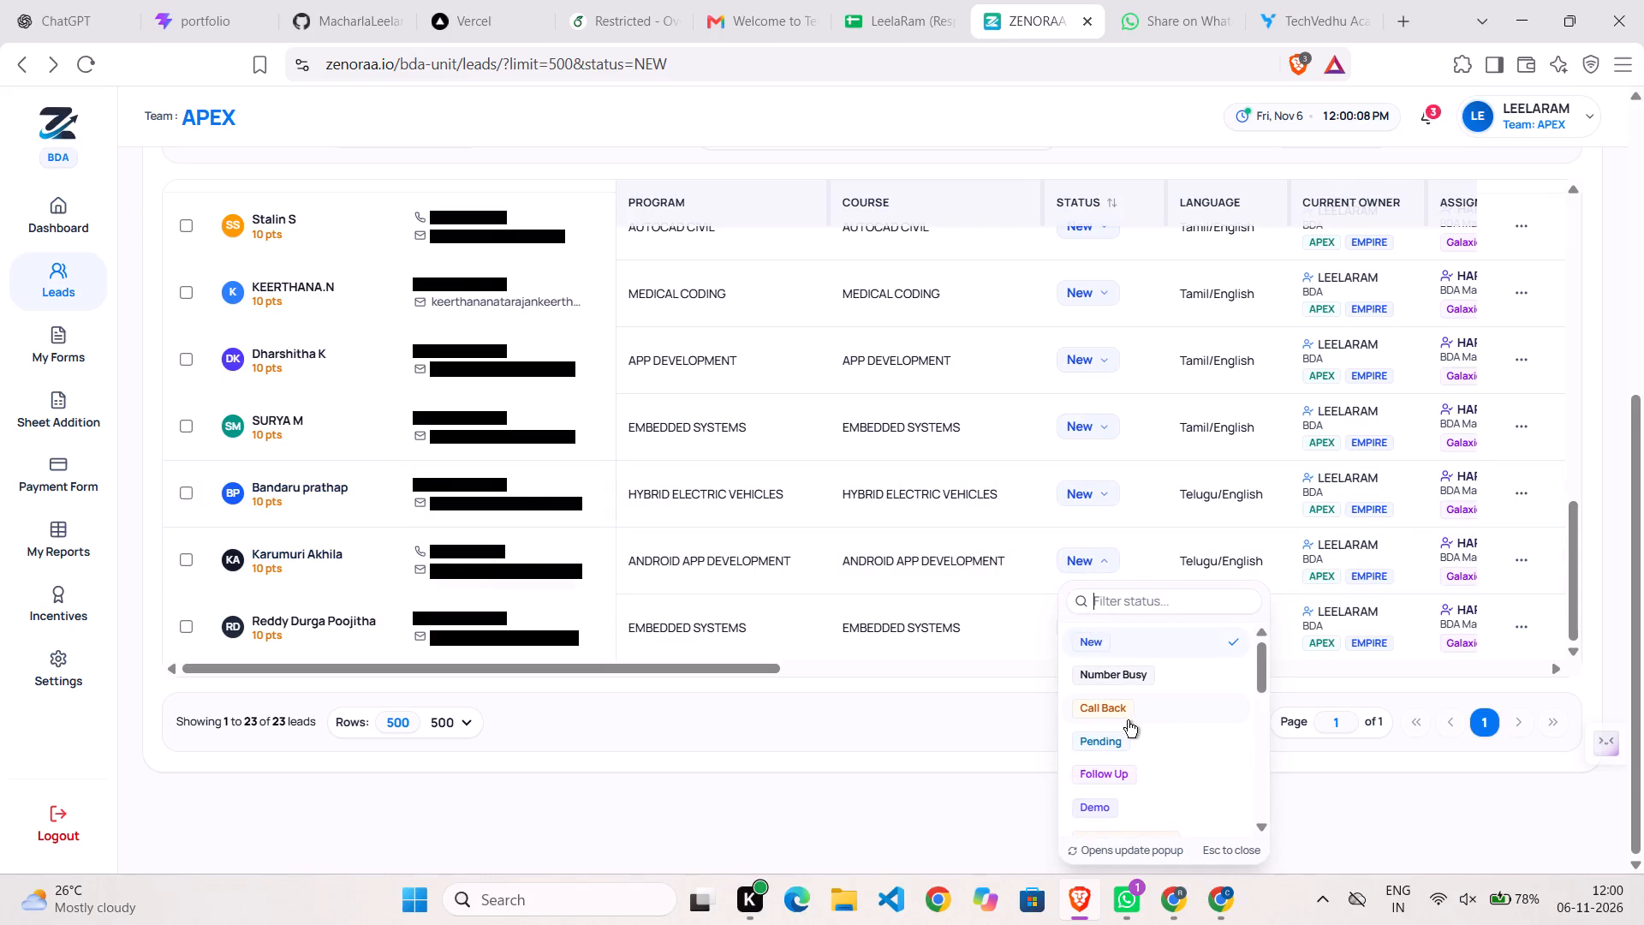
click(1113, 680)
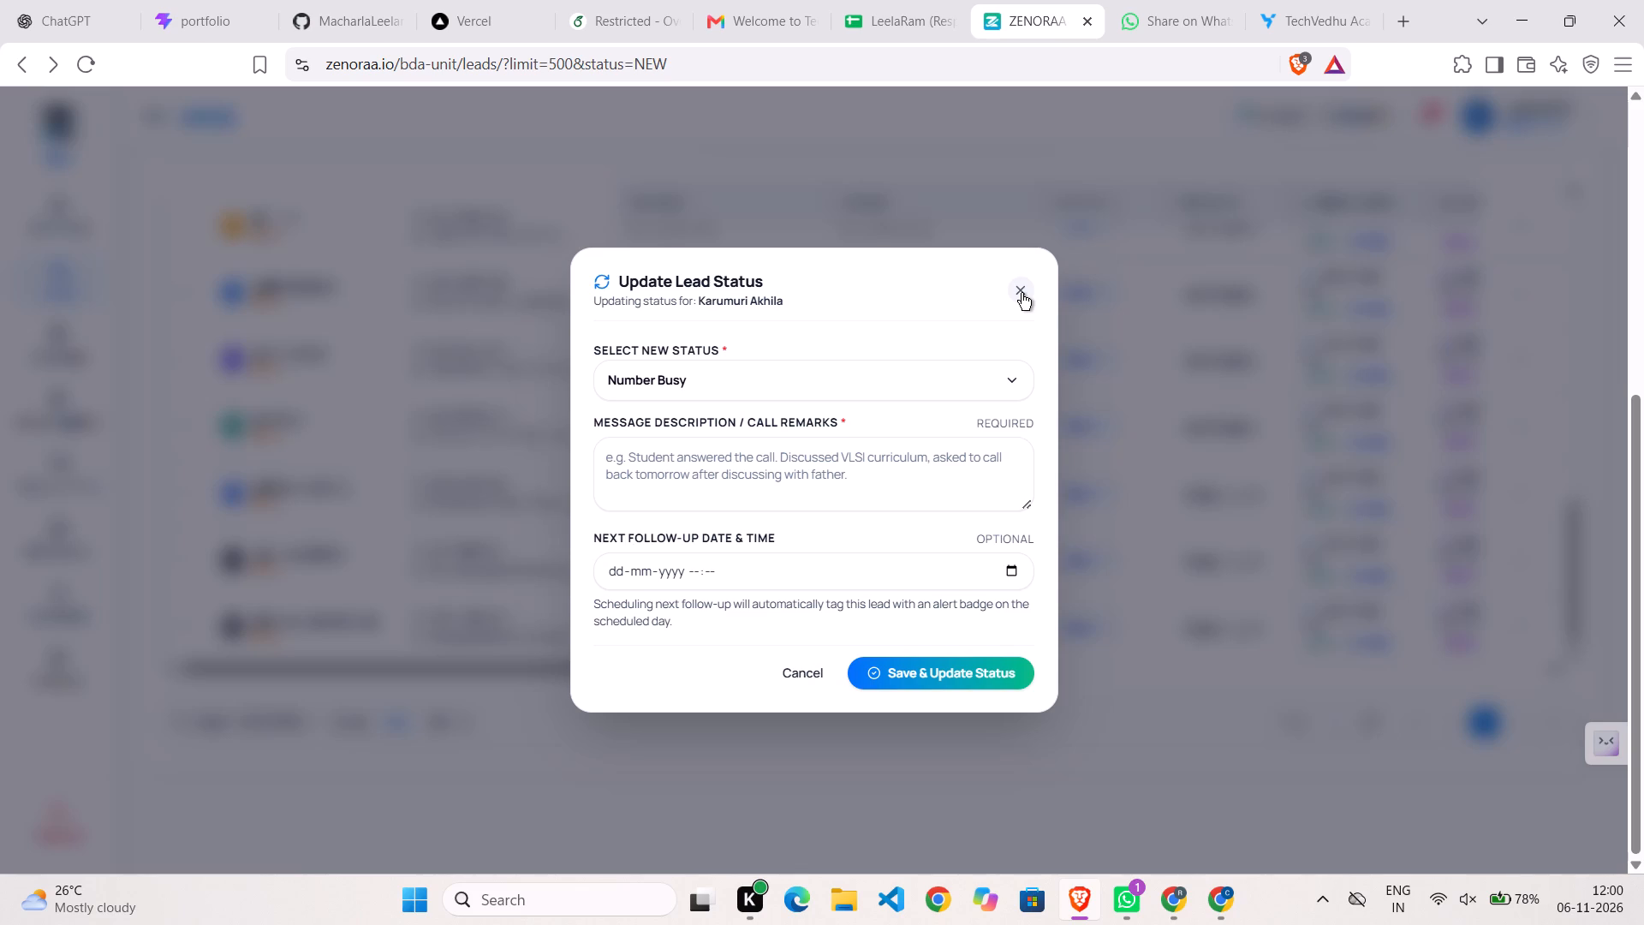
click(736, 458)
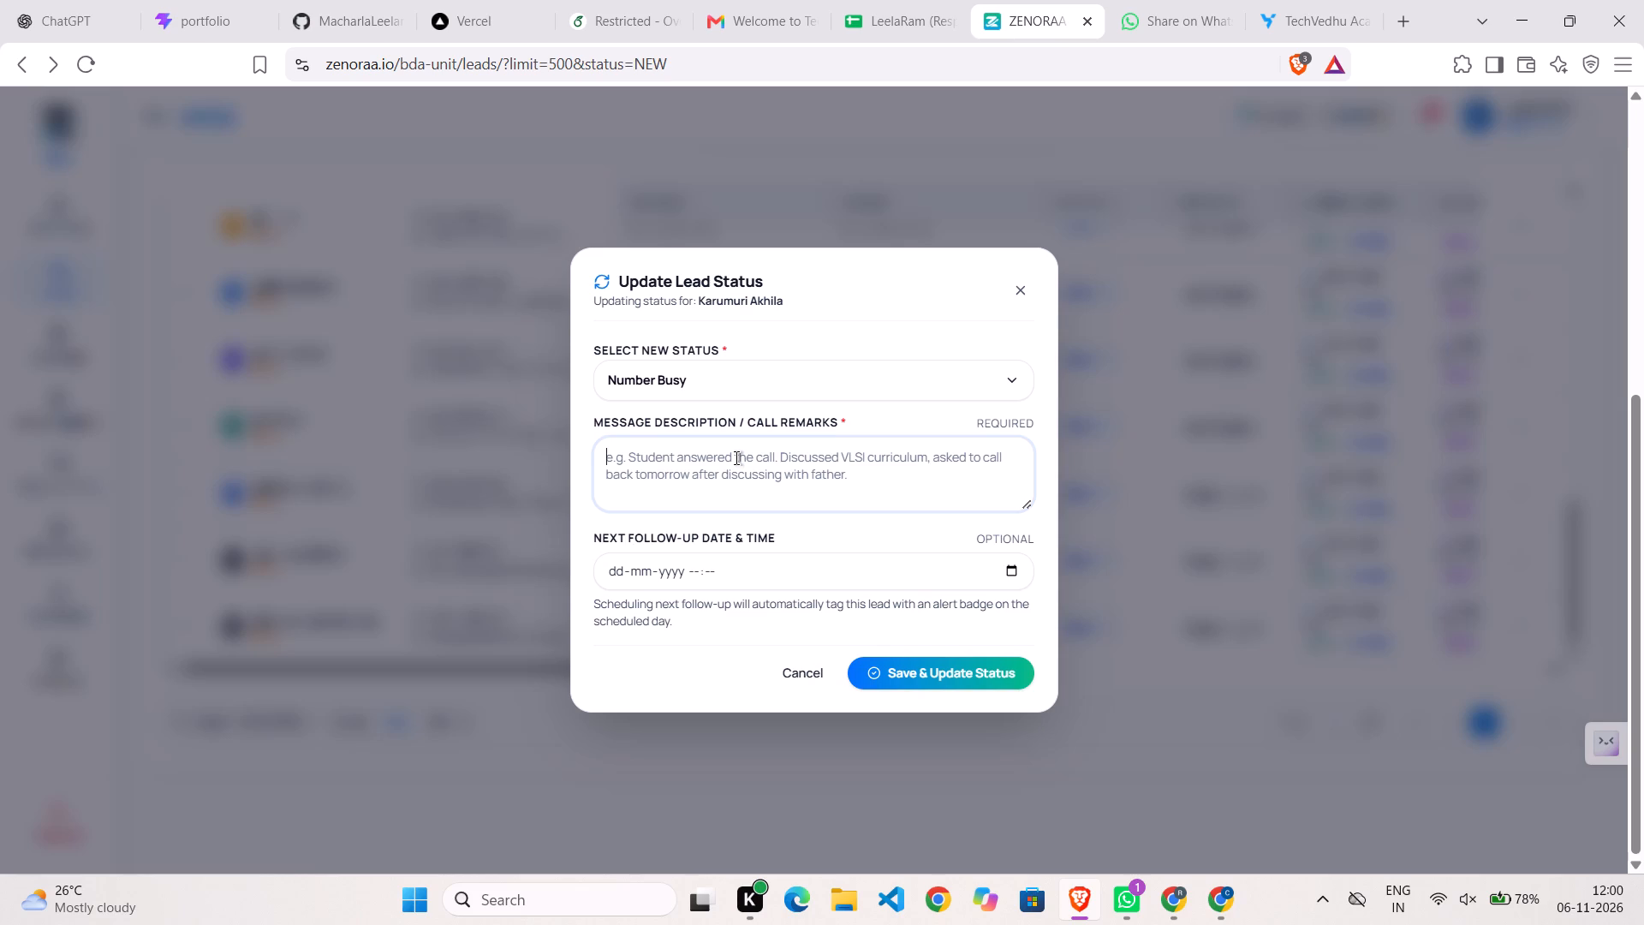
key(s)
text(witch off)
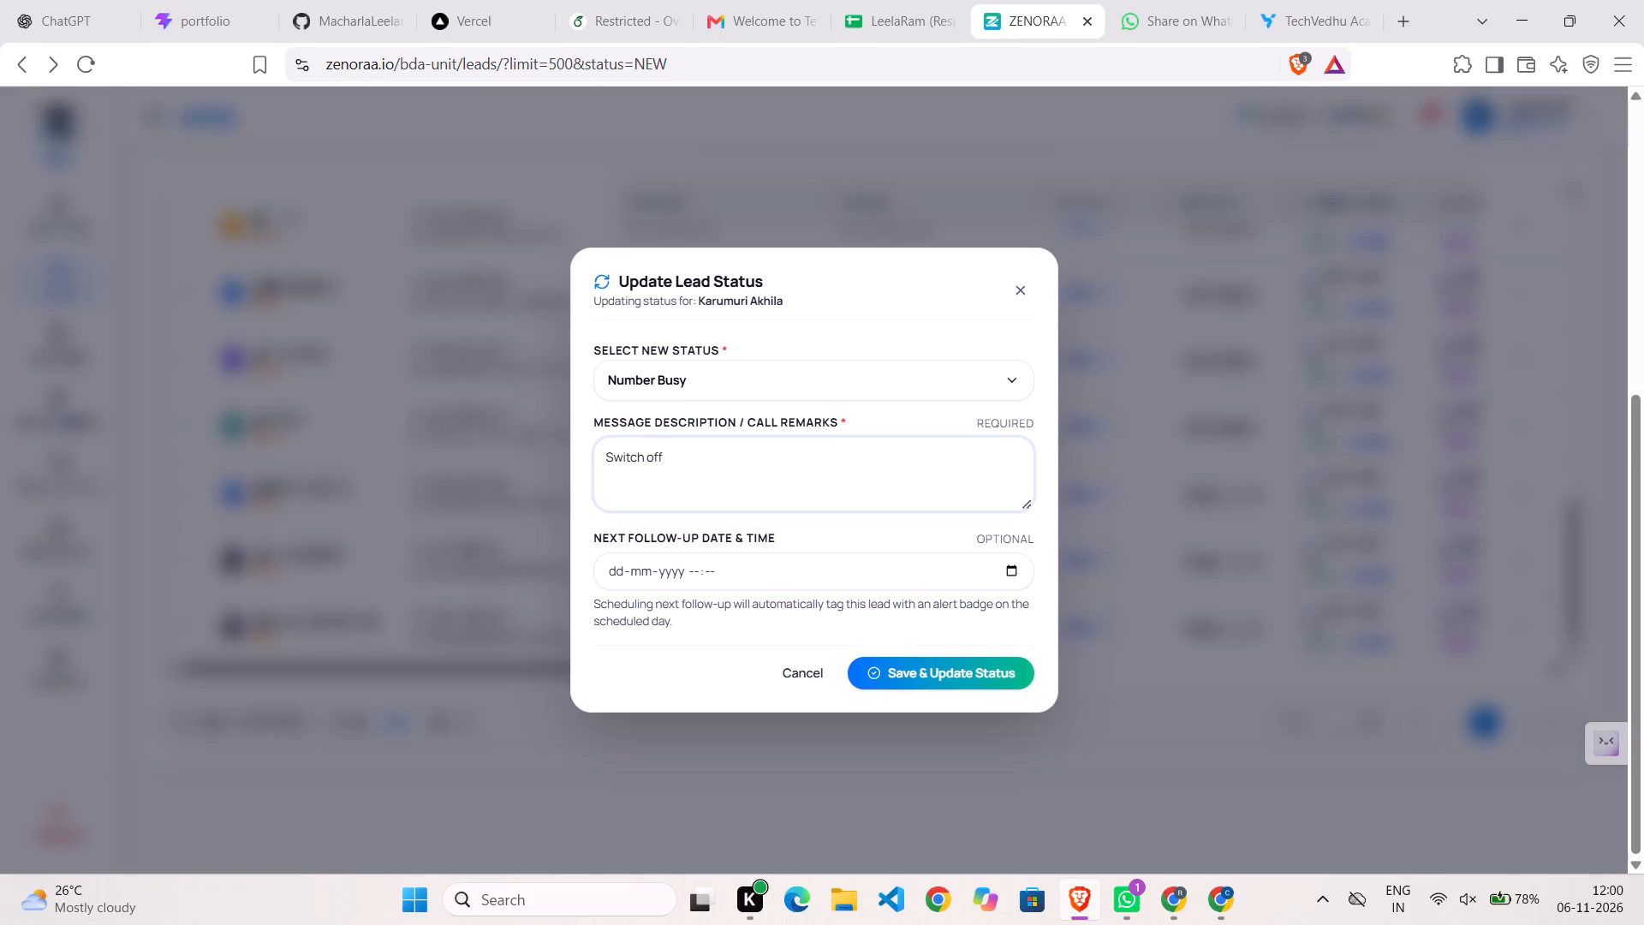
click(911, 672)
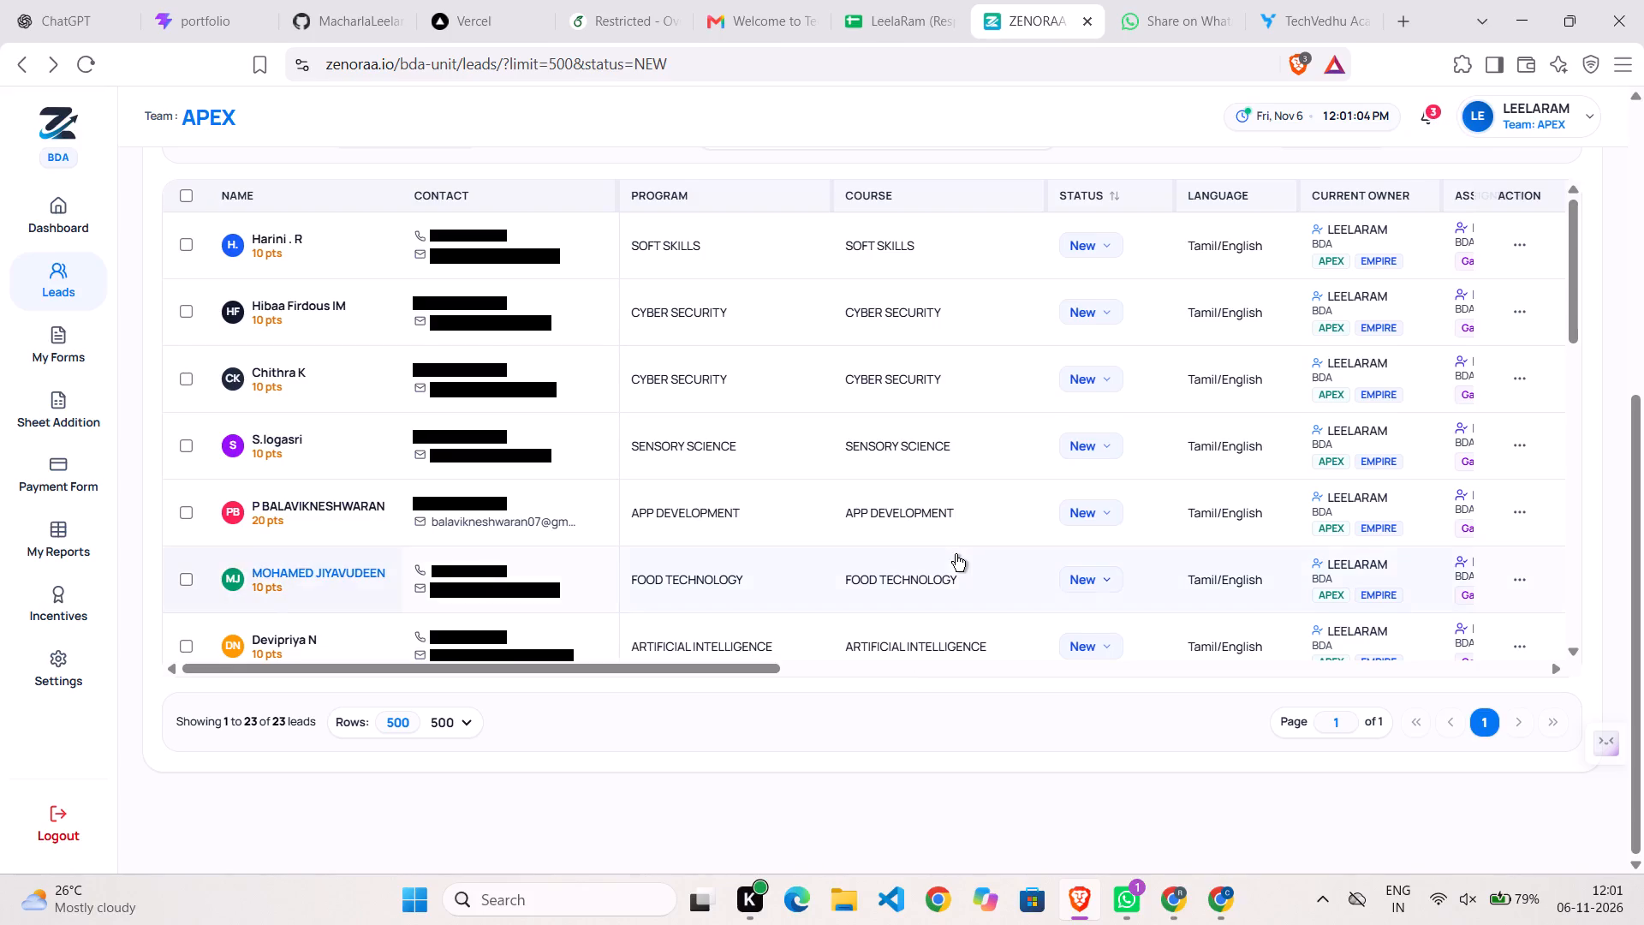
Review the remaining Telugu/English leads at the end of the refreshed New list.
scroll(956, 554, down, 8)
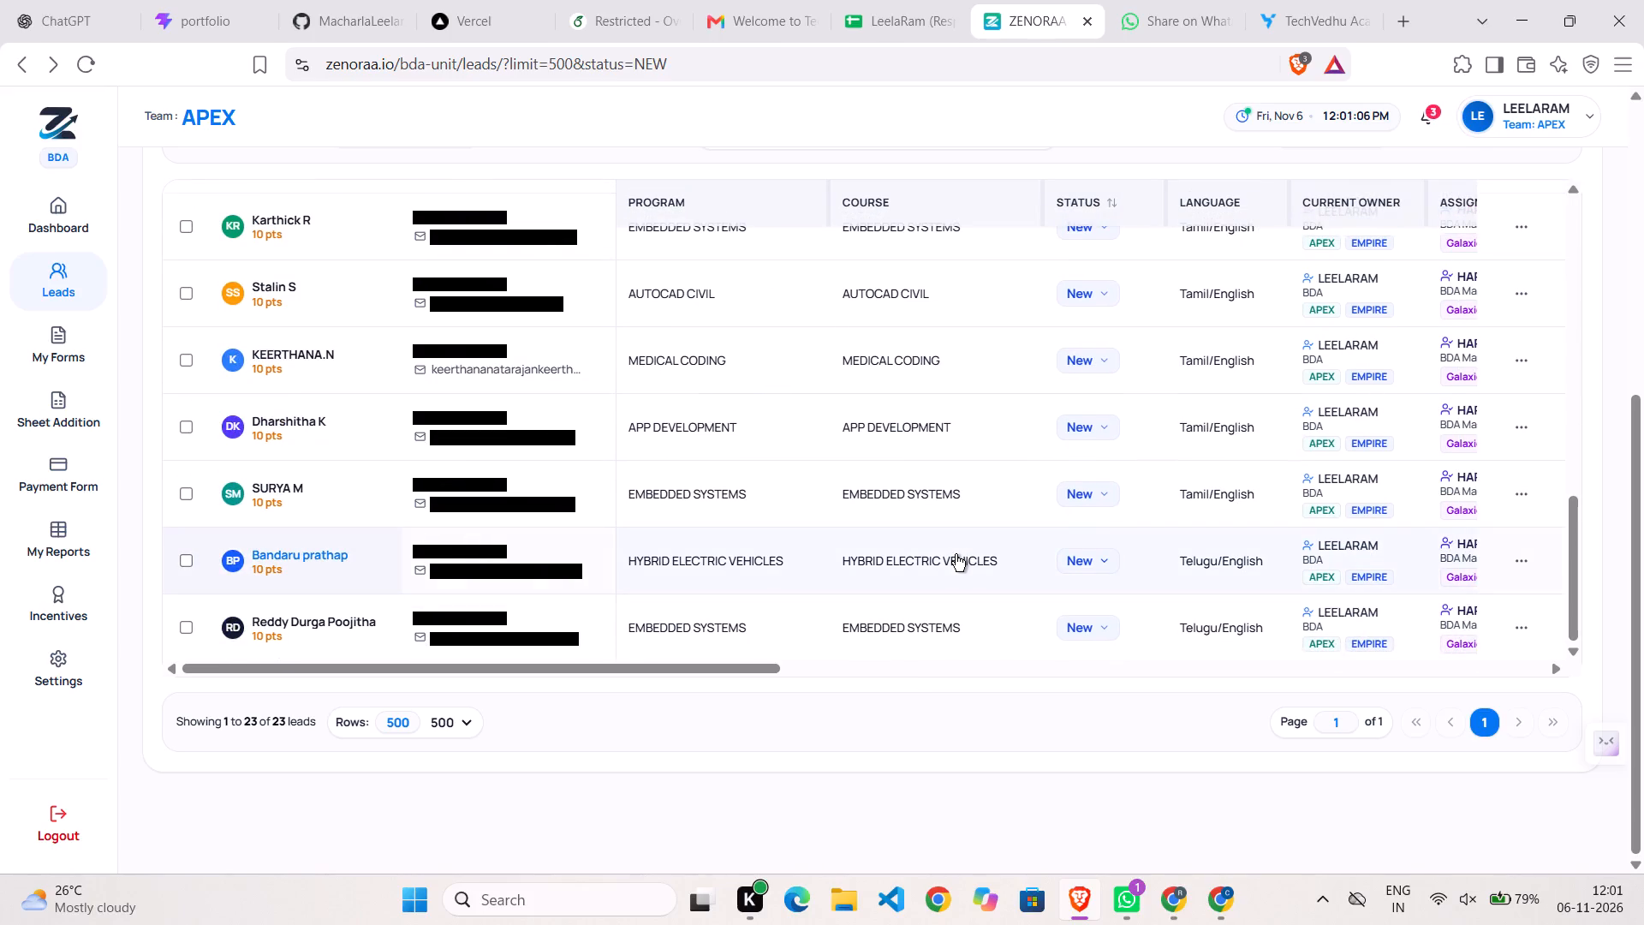
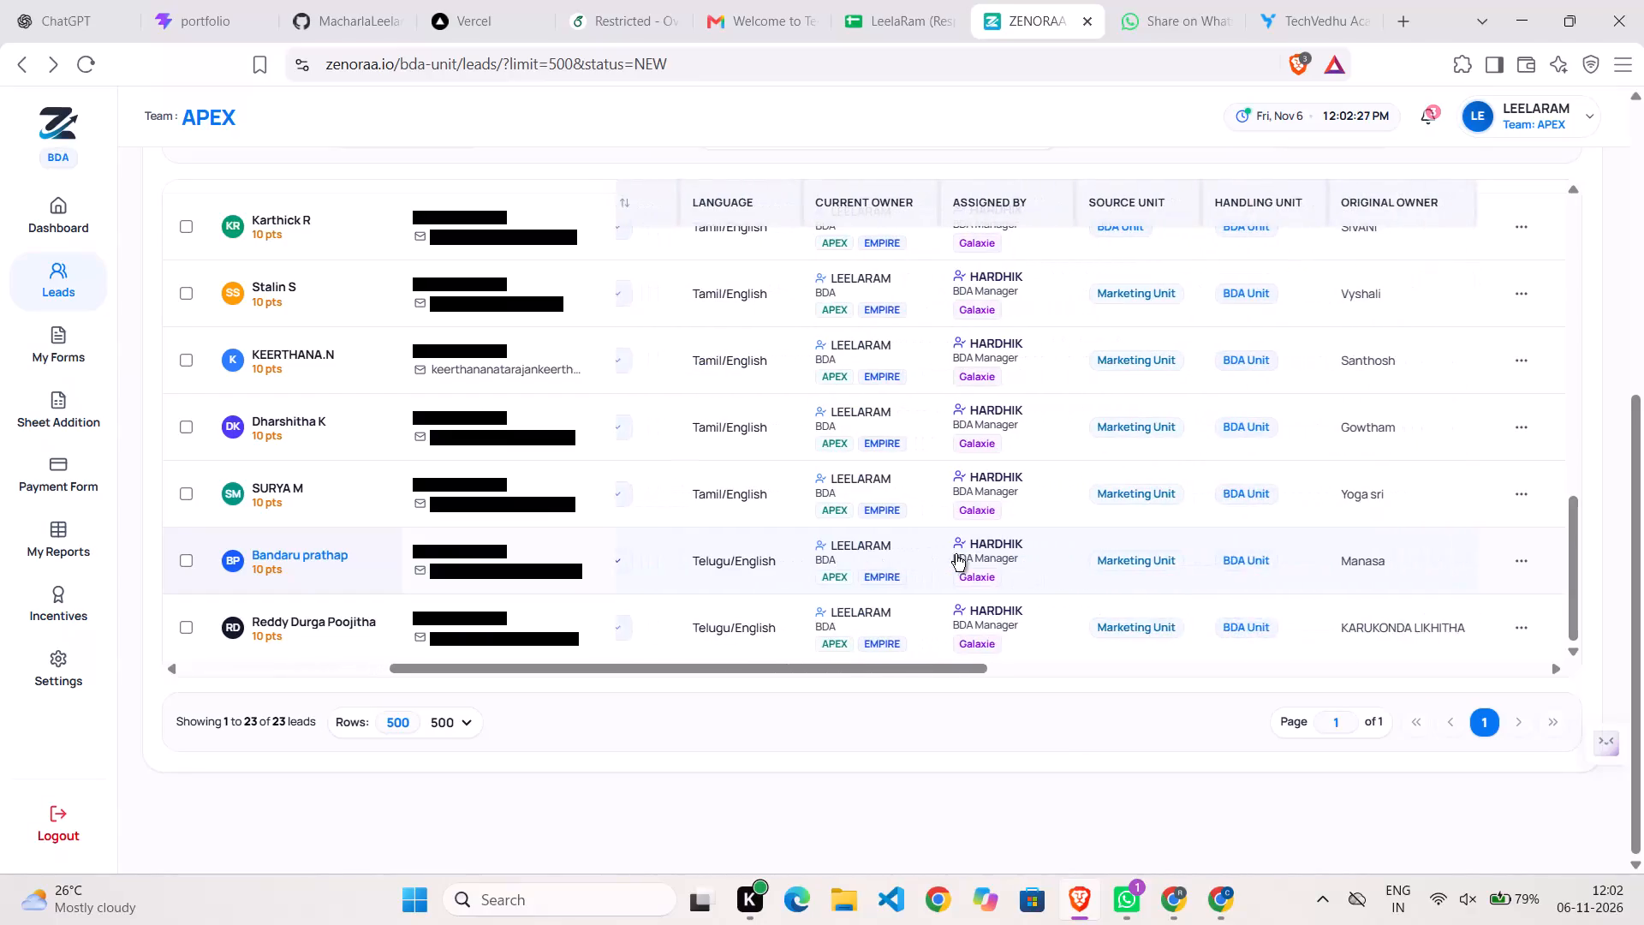
Examine the college, department and section details of the remaining Telugu/English leads at the end of the New list.
scroll(956, 554, left, 1)
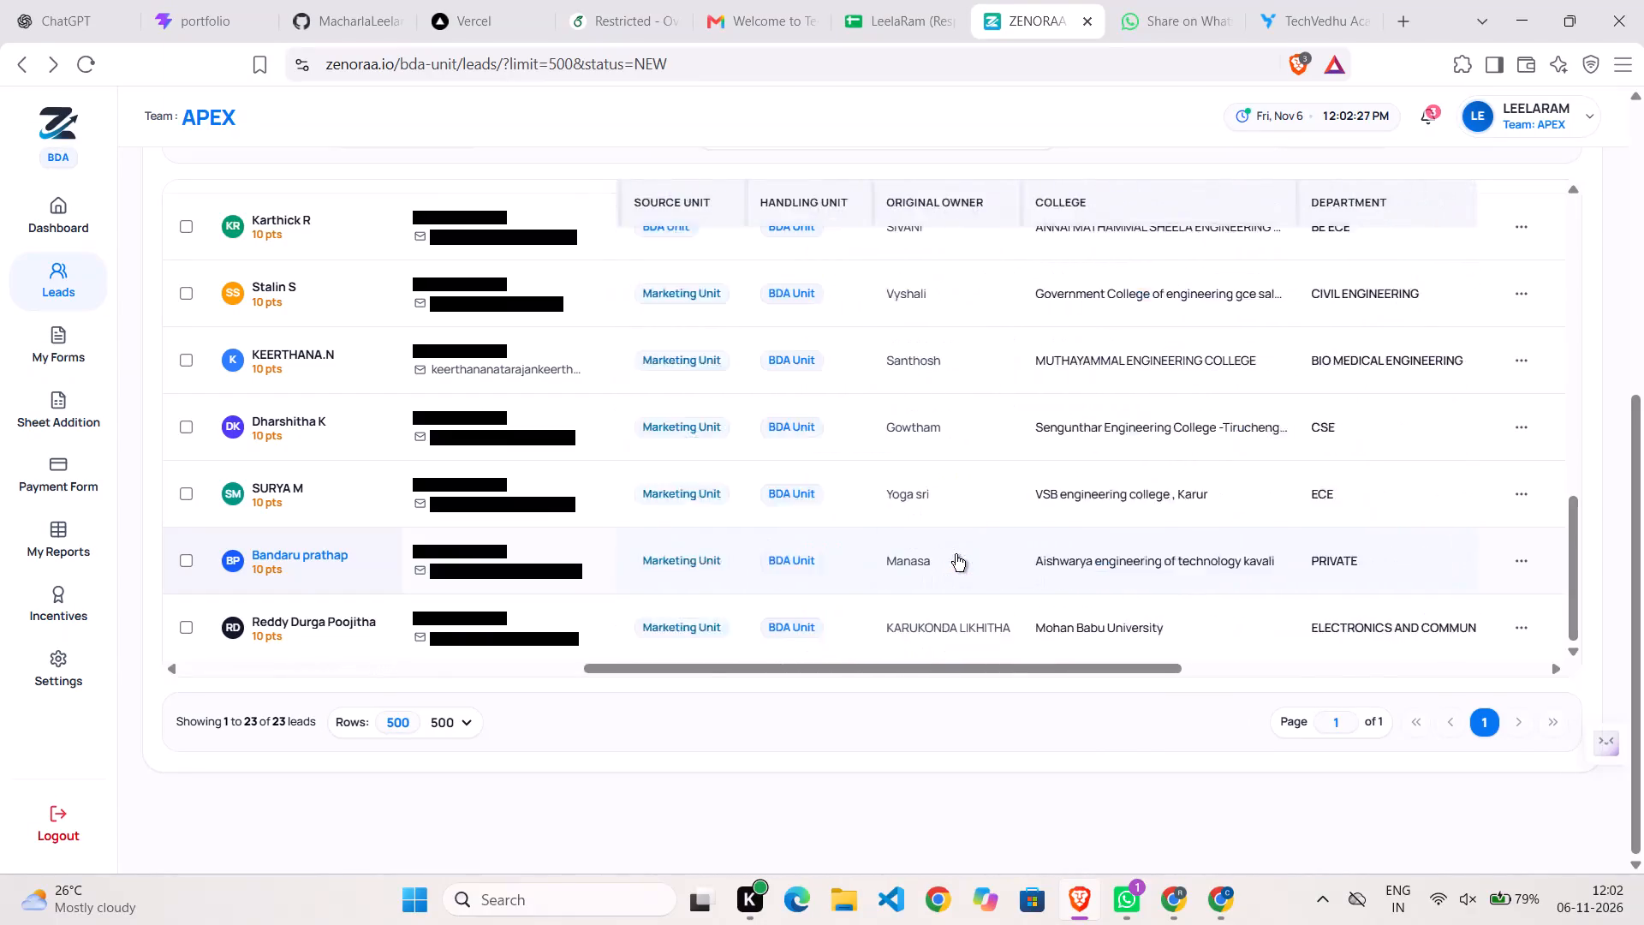
scroll(956, 554, left, 1)
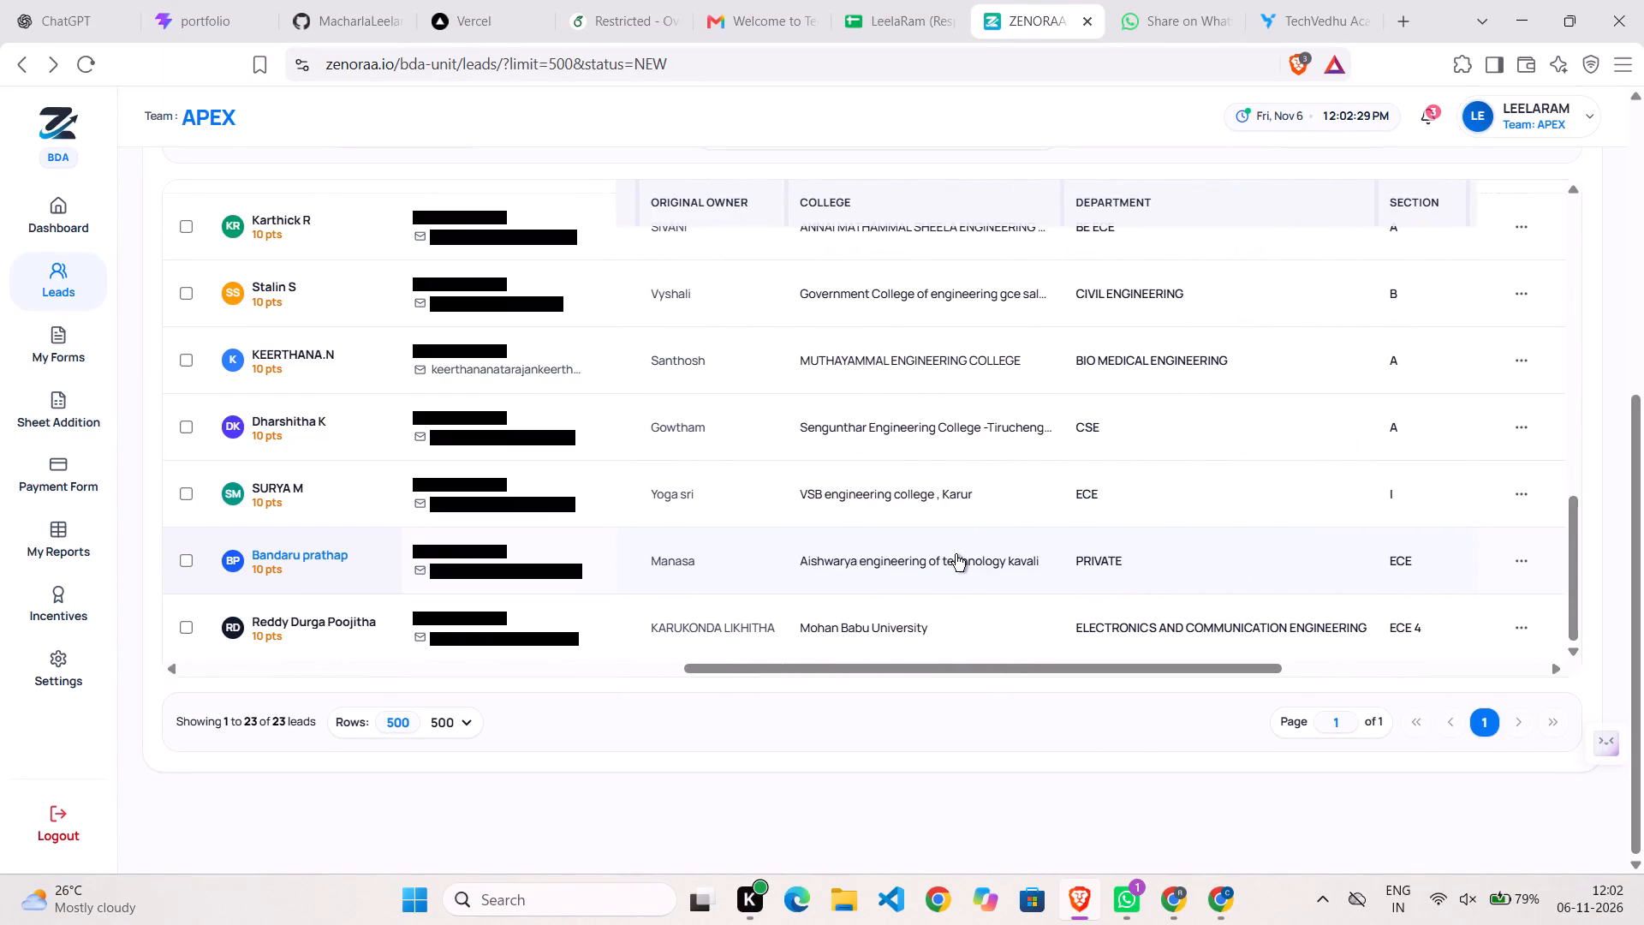
scroll(956, 554, left, 1)
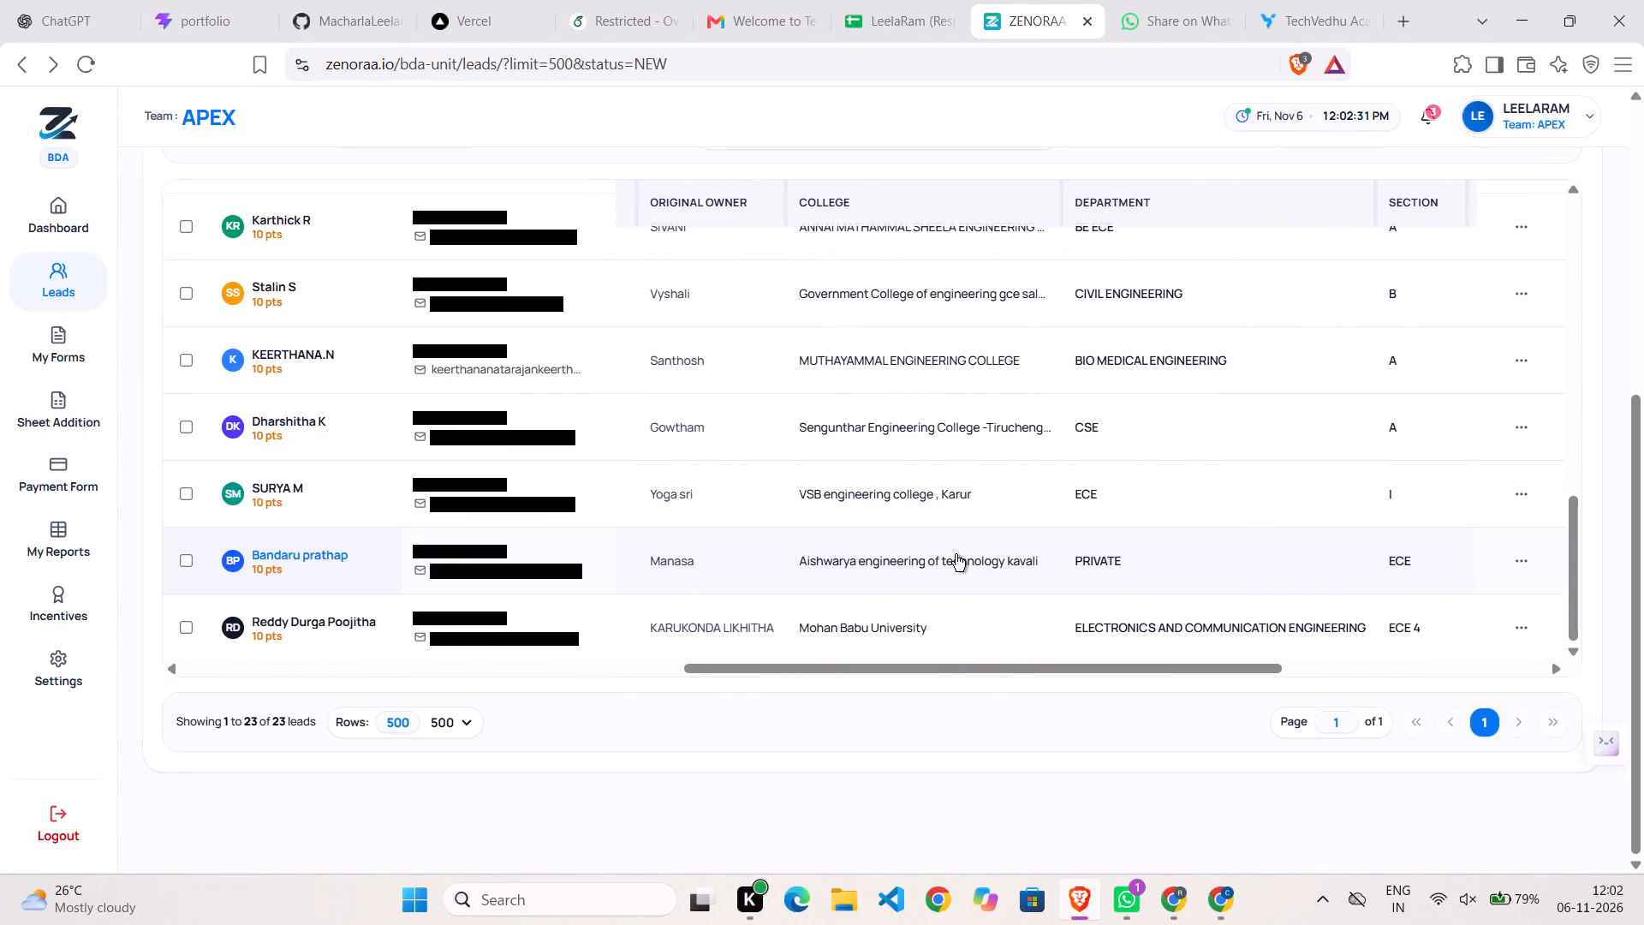
scroll(956, 554, left, 1)
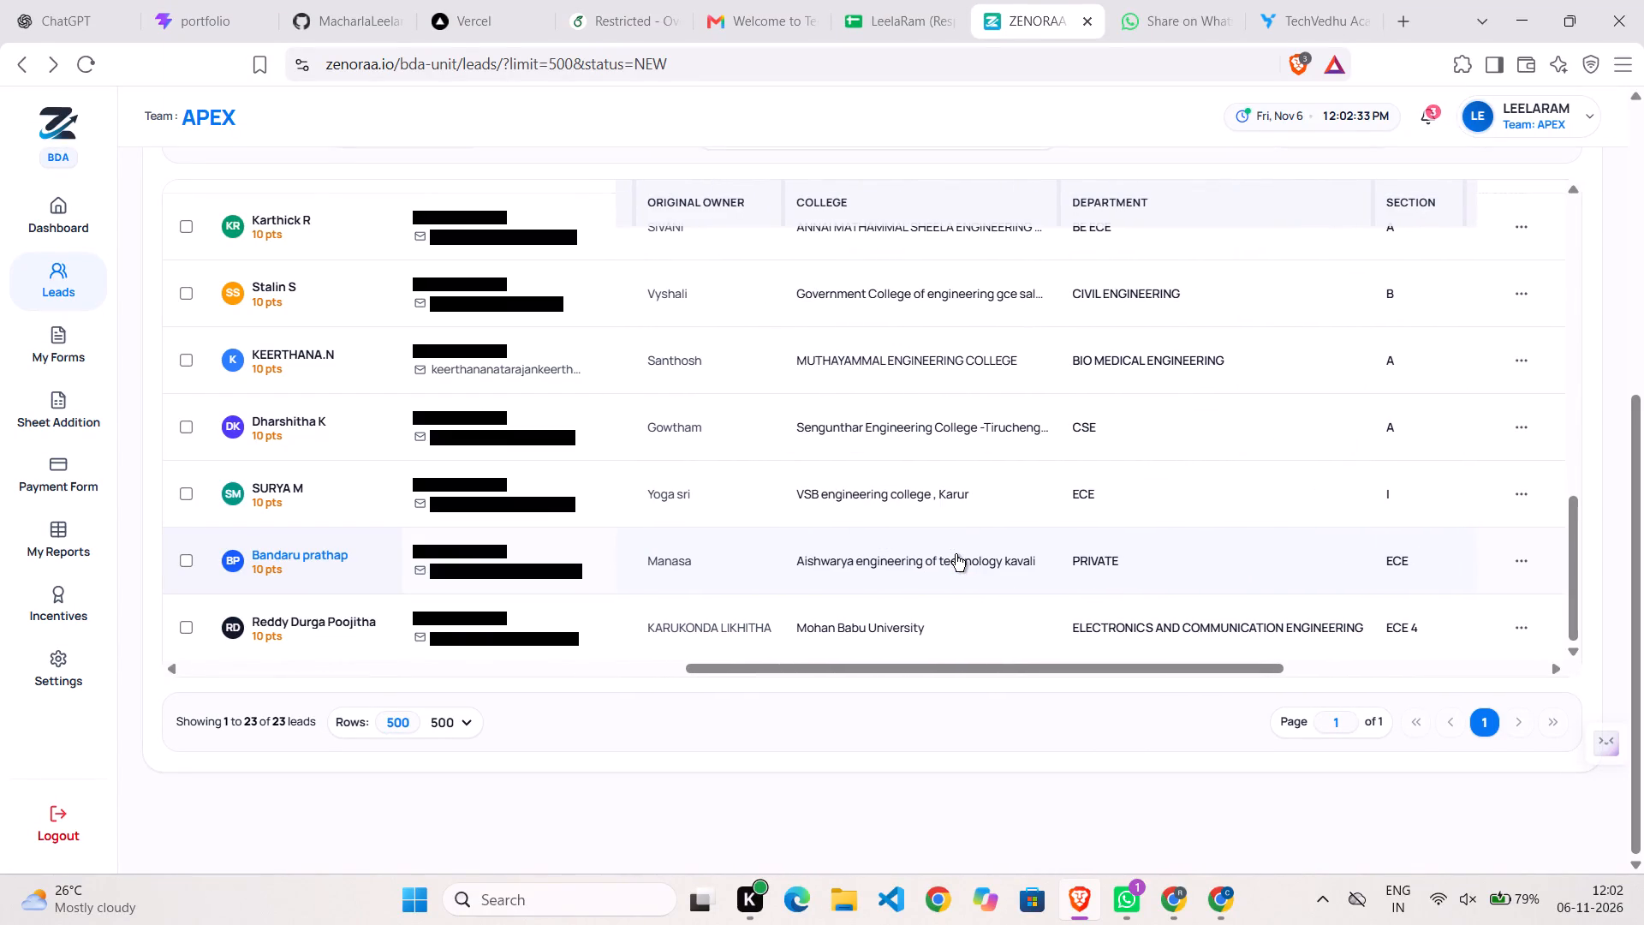
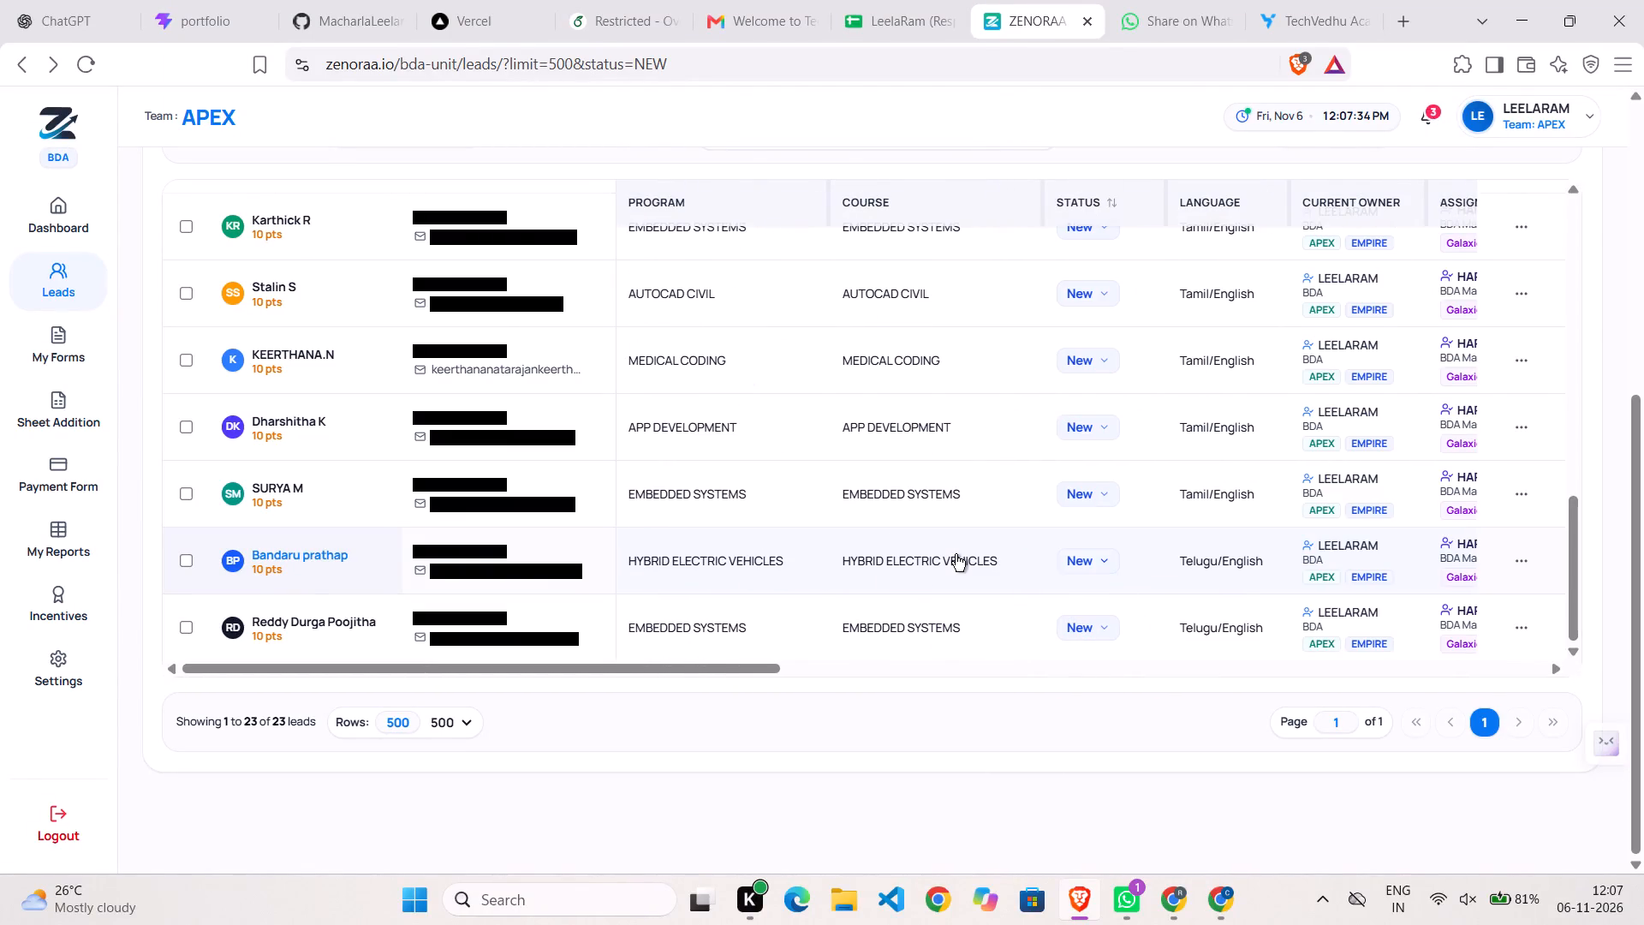
Update the Hybrid Electric Vehicles lead's status to DNP_2 (Did Not Pick 2) with the call remark "DNP".
click(1062, 565)
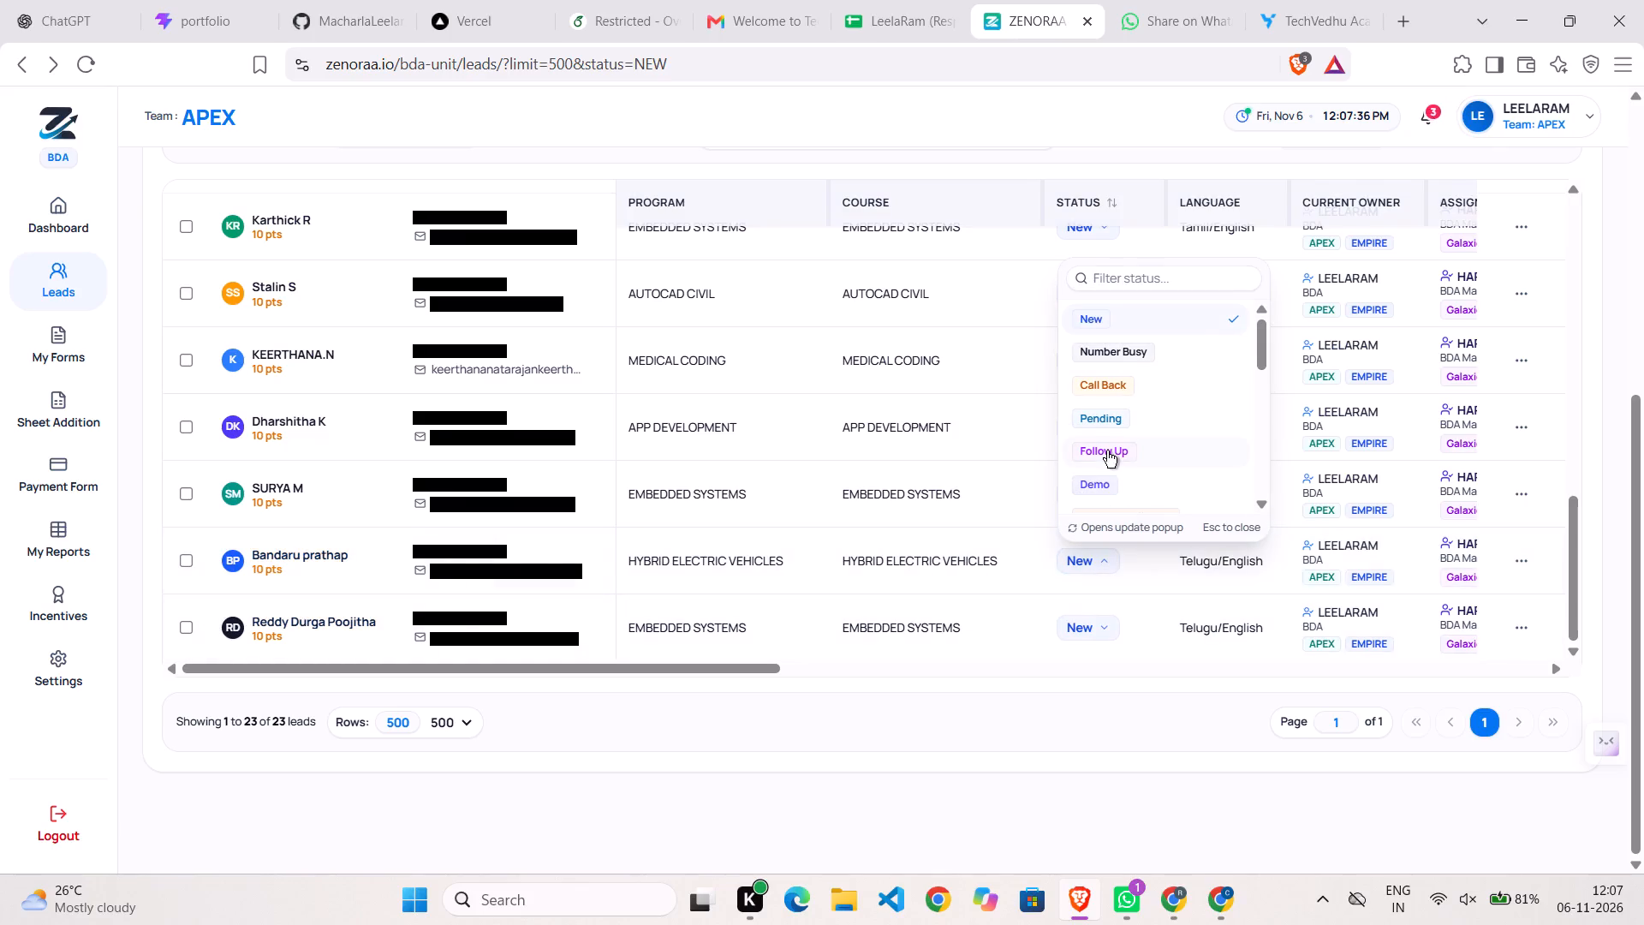
scroll(1107, 451, down, 1)
click(1107, 463)
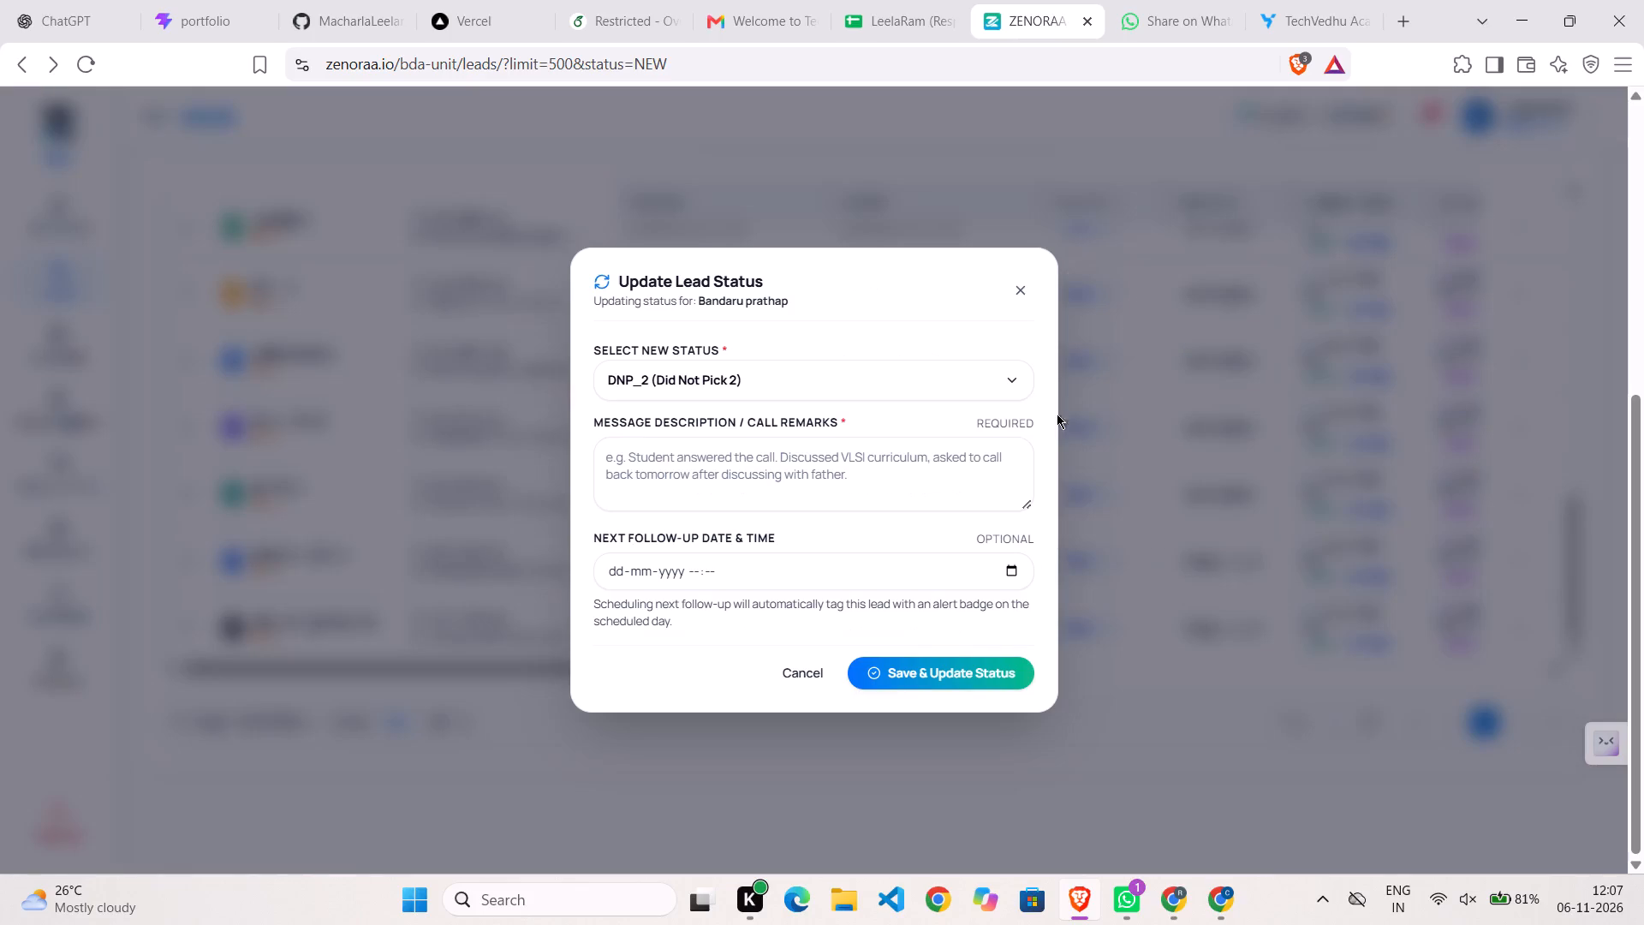
click(793, 506)
text(DNP)
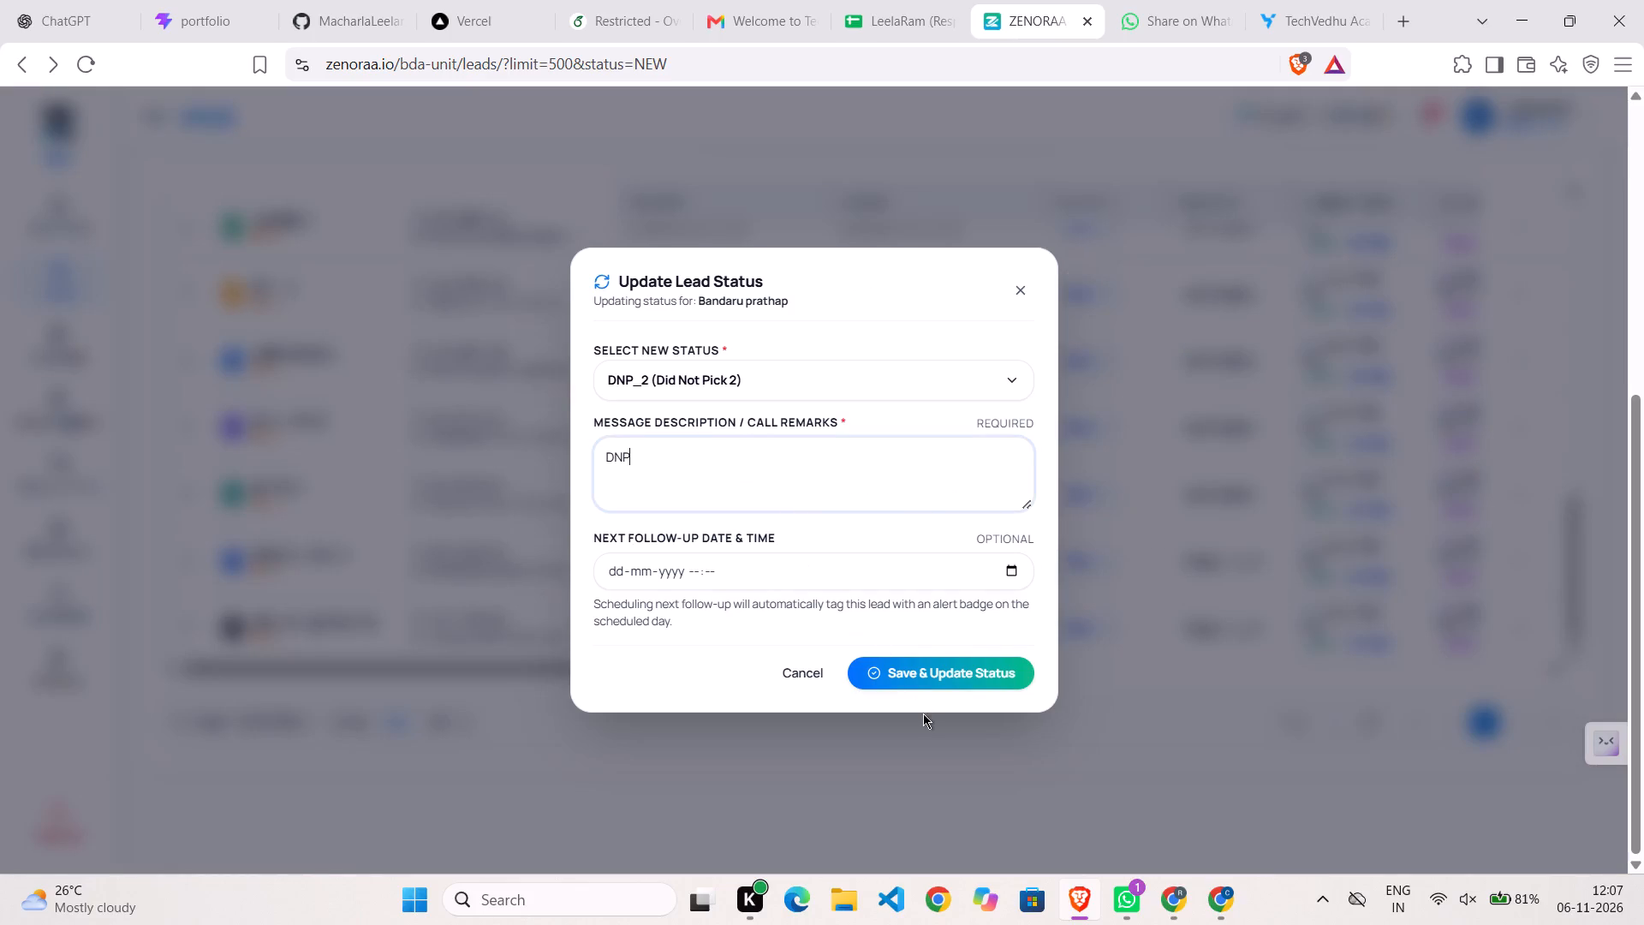
click(936, 661)
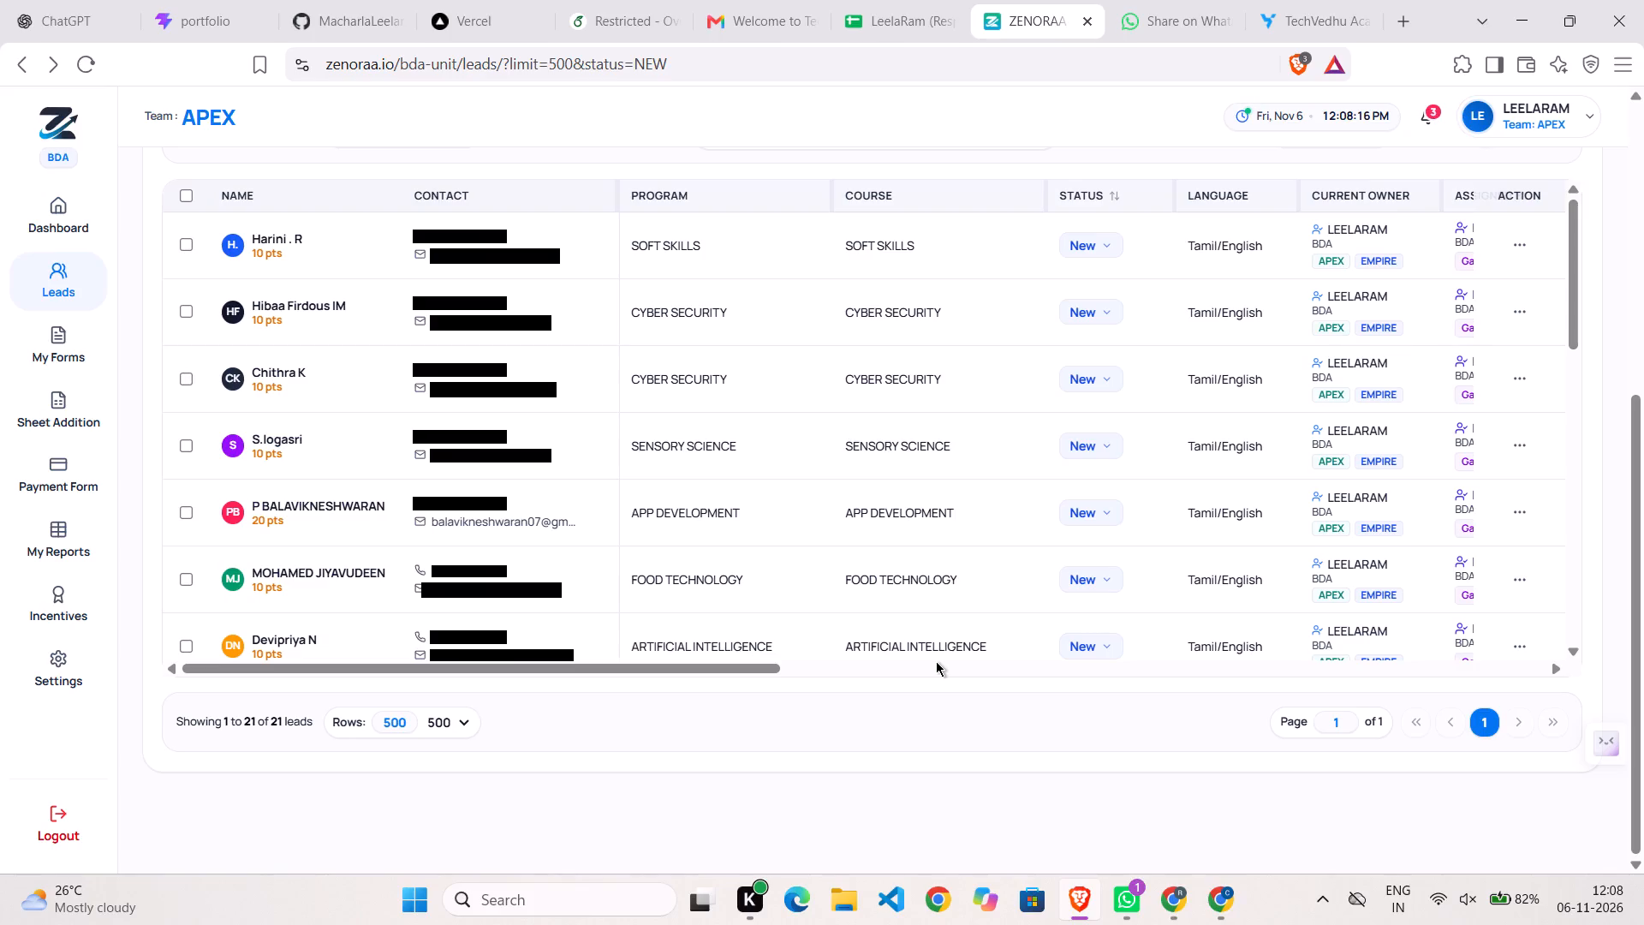
Switch to the BDA manager's leads page in Chrome and set the list to 5 rows per page.
key(alt+Tab)
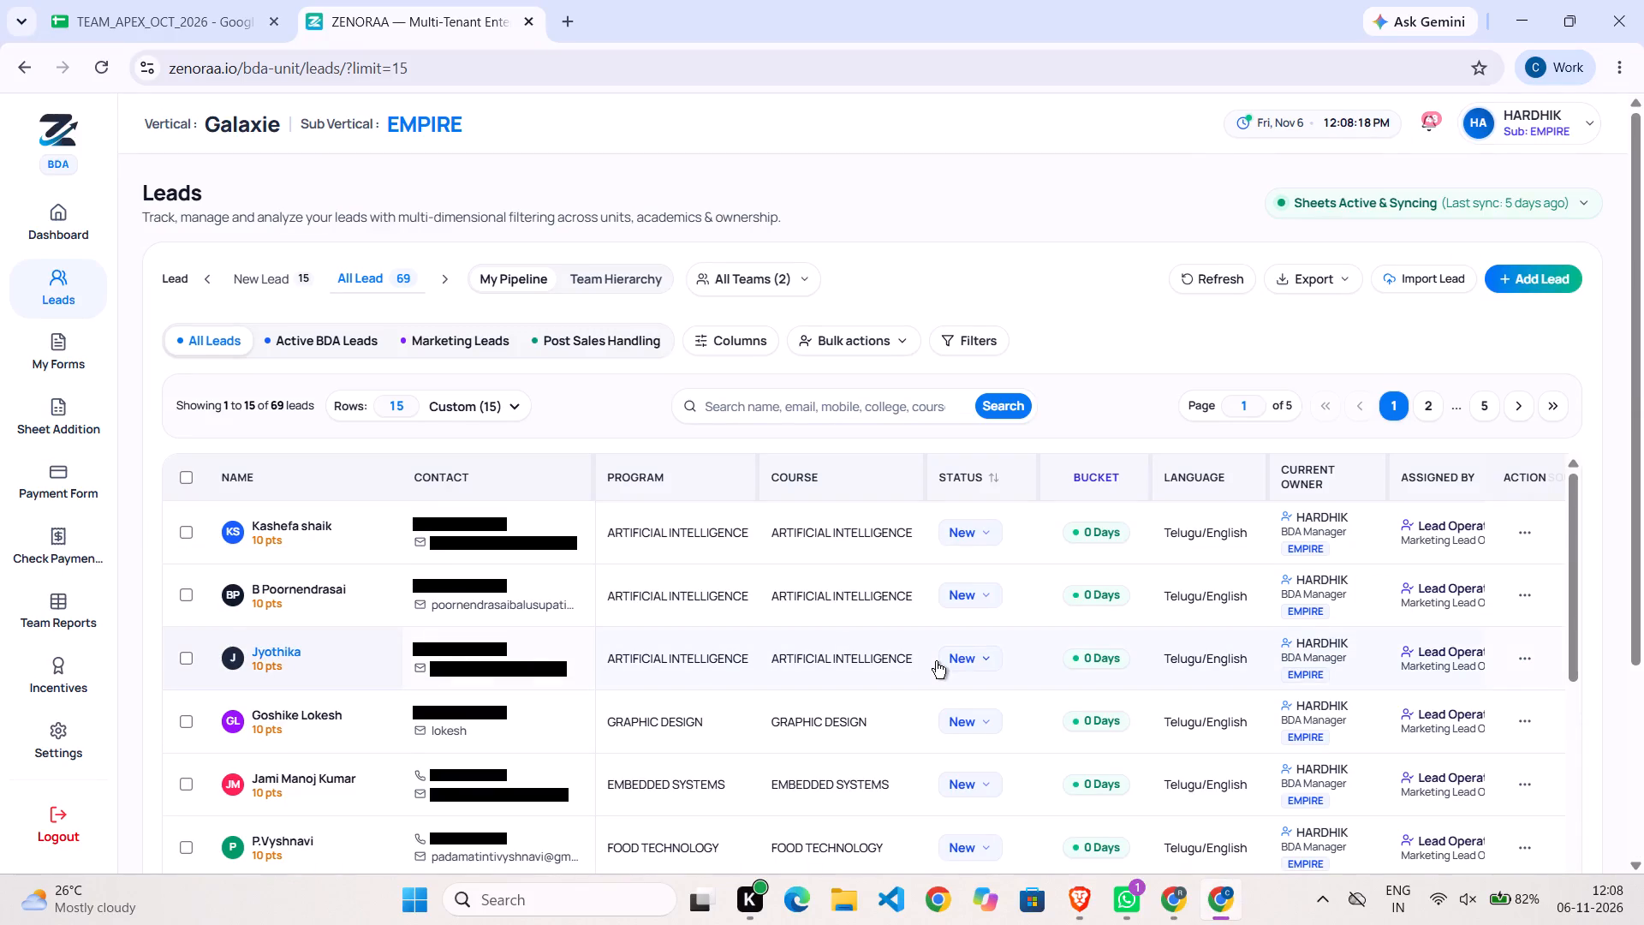
click(403, 404)
key(Left)
key(BackSpace)
key(Return)
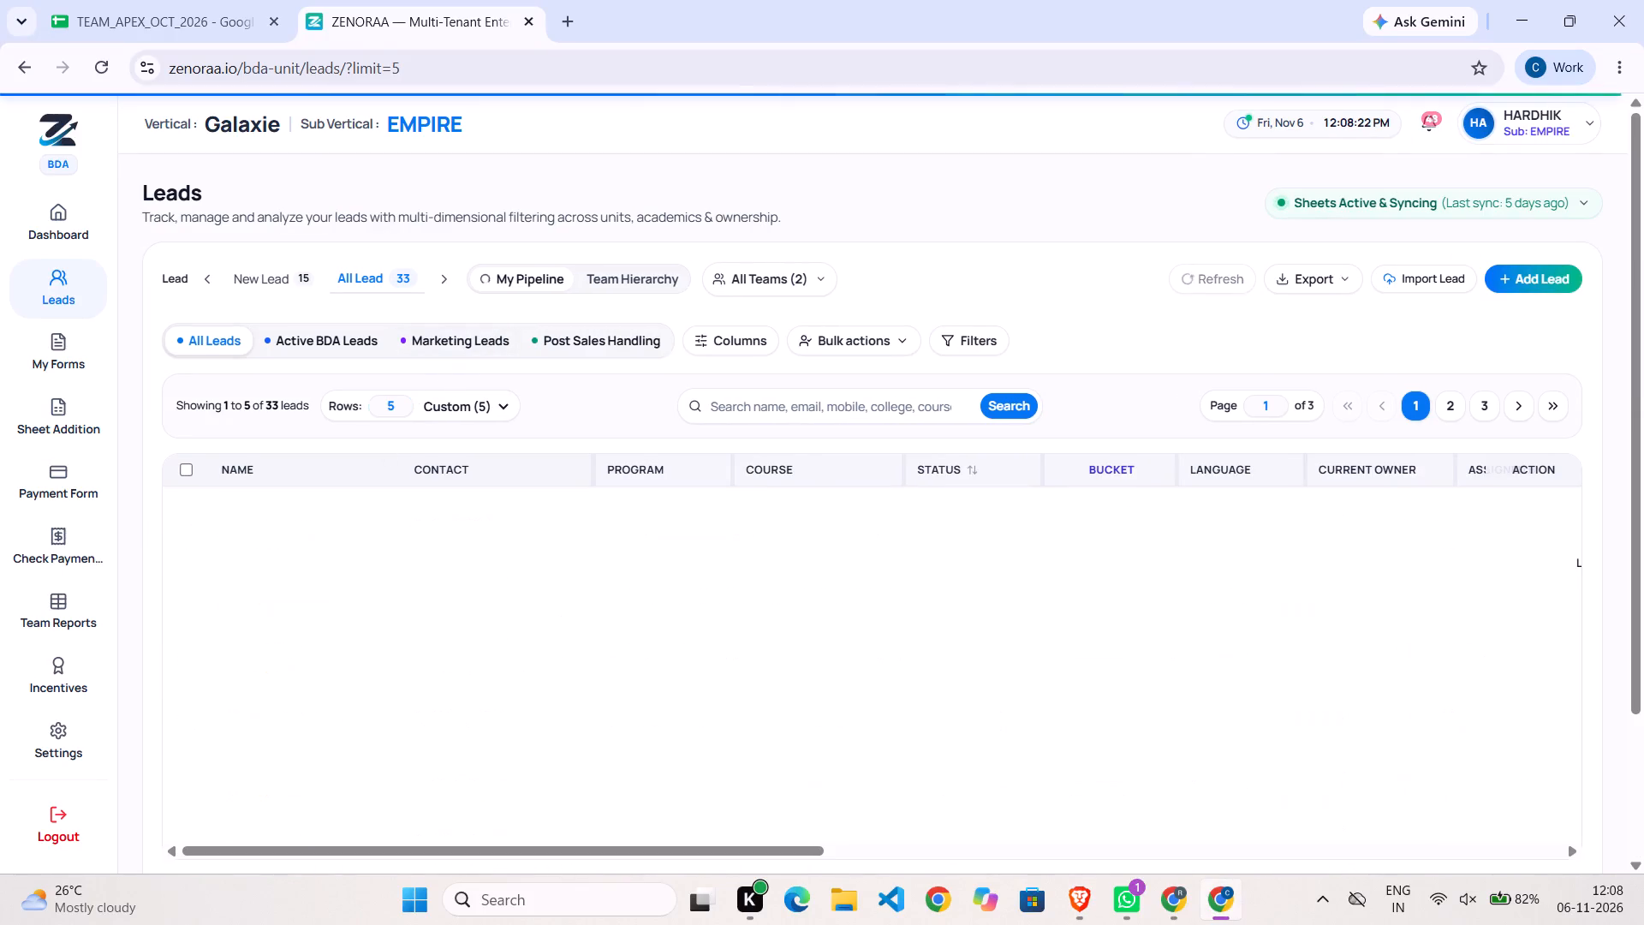
Select all five leads on the page and assign them to the ALVORA team BDA Mounika.
scroll(781, 631, left, 4)
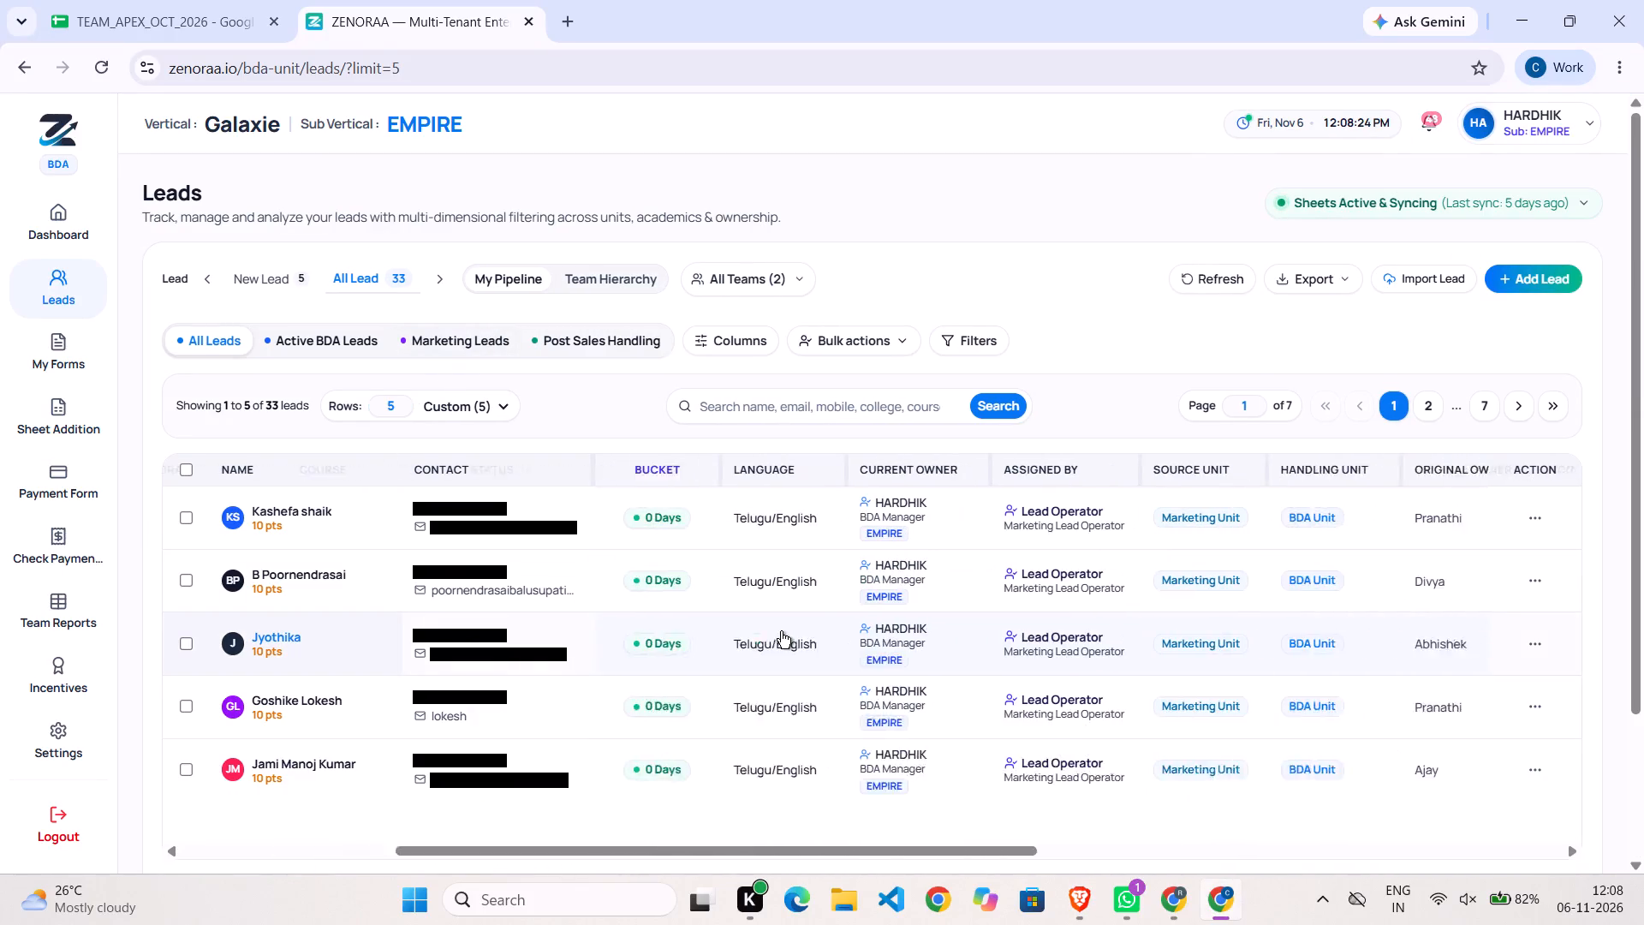
scroll(781, 631, left, 3)
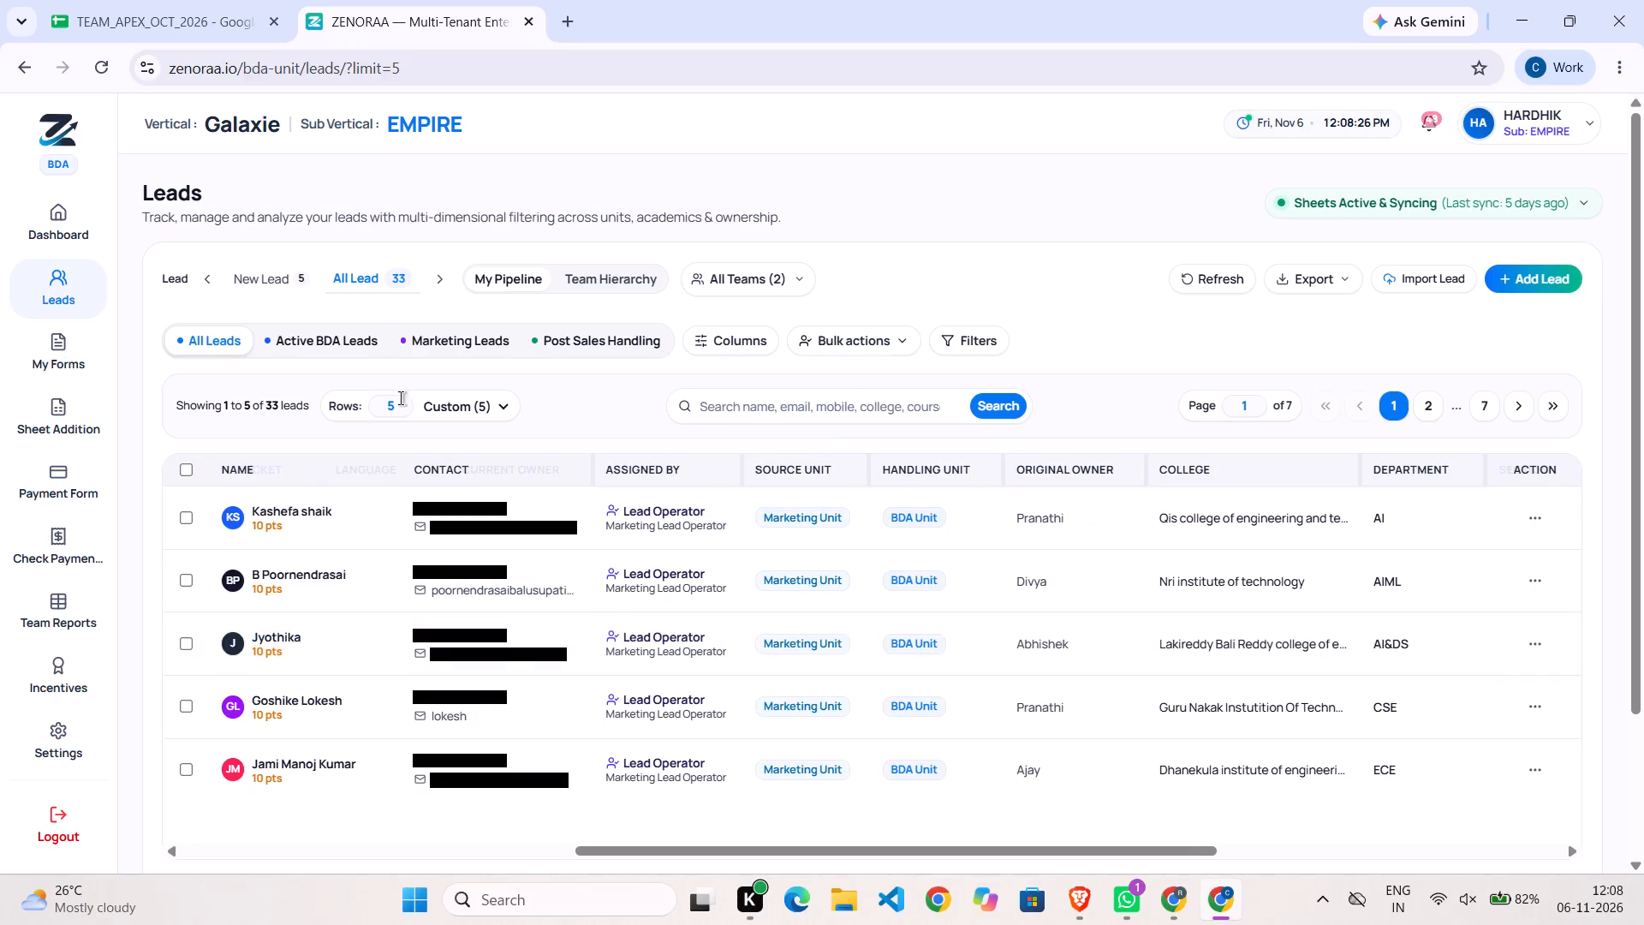
click(183, 468)
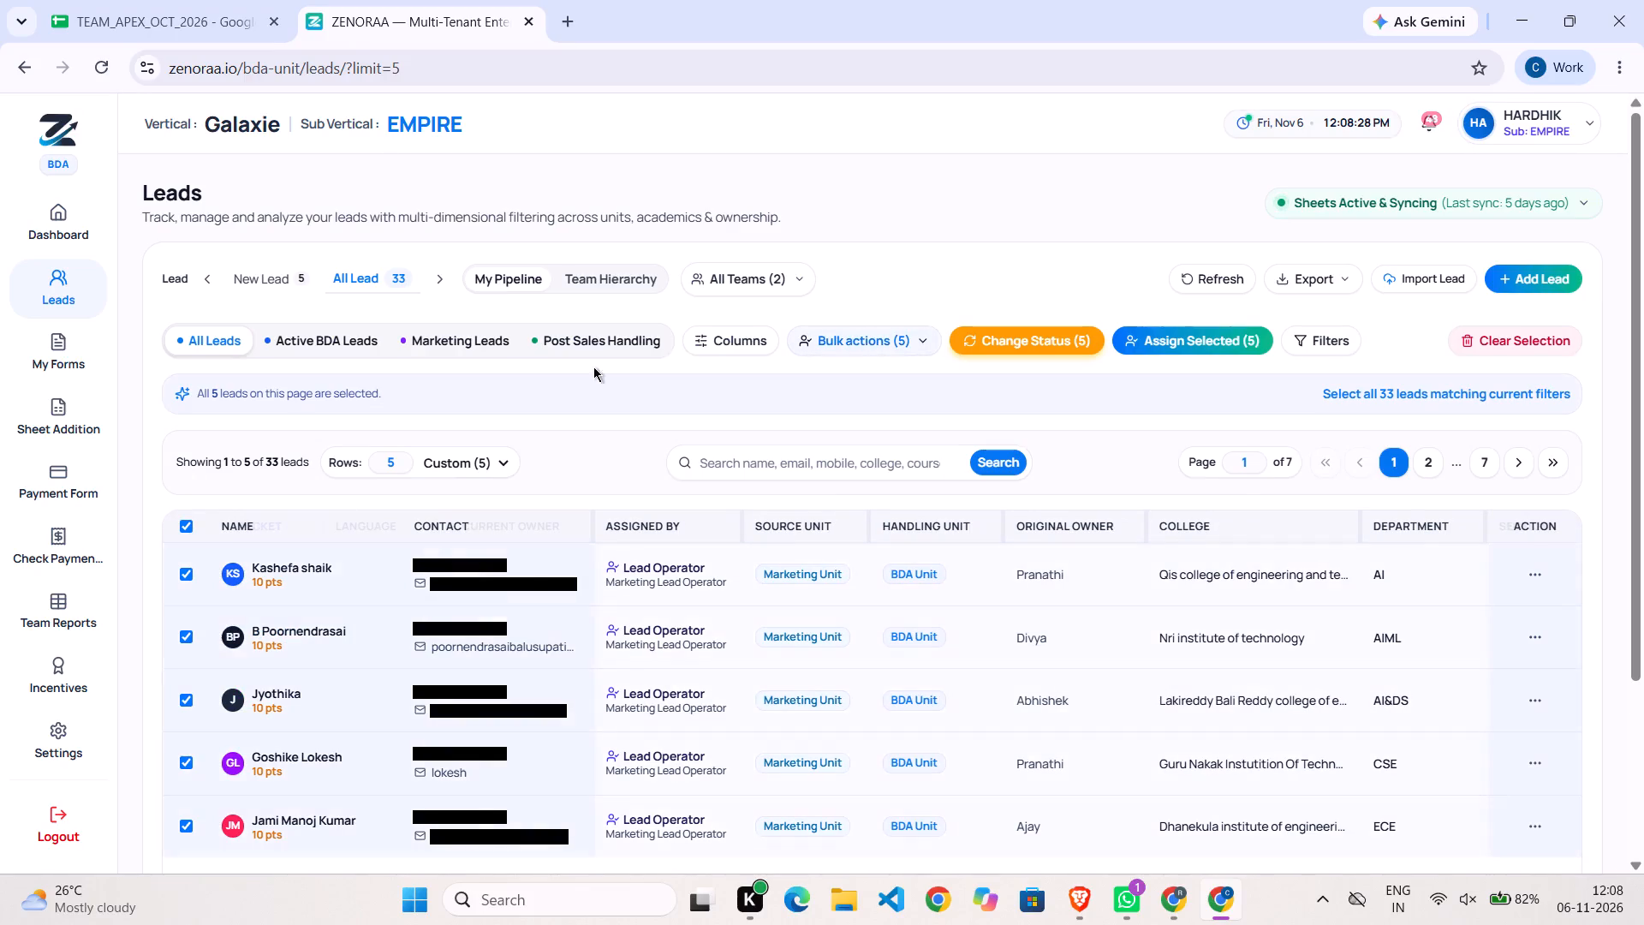
click(1165, 338)
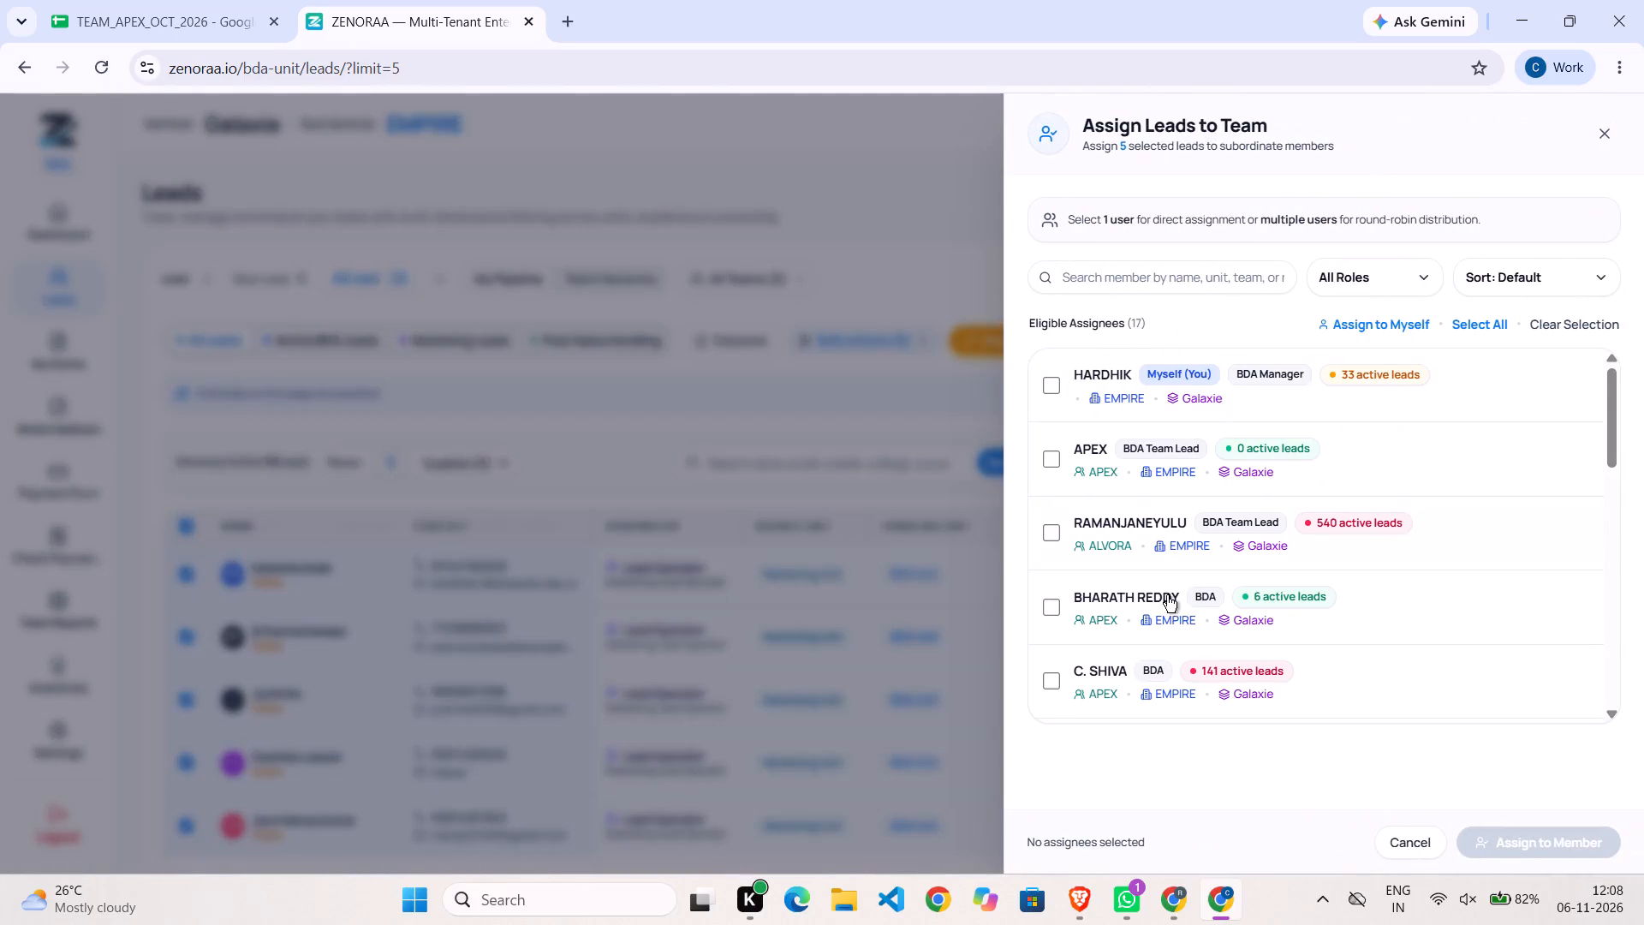
scroll(1170, 616, down, 4)
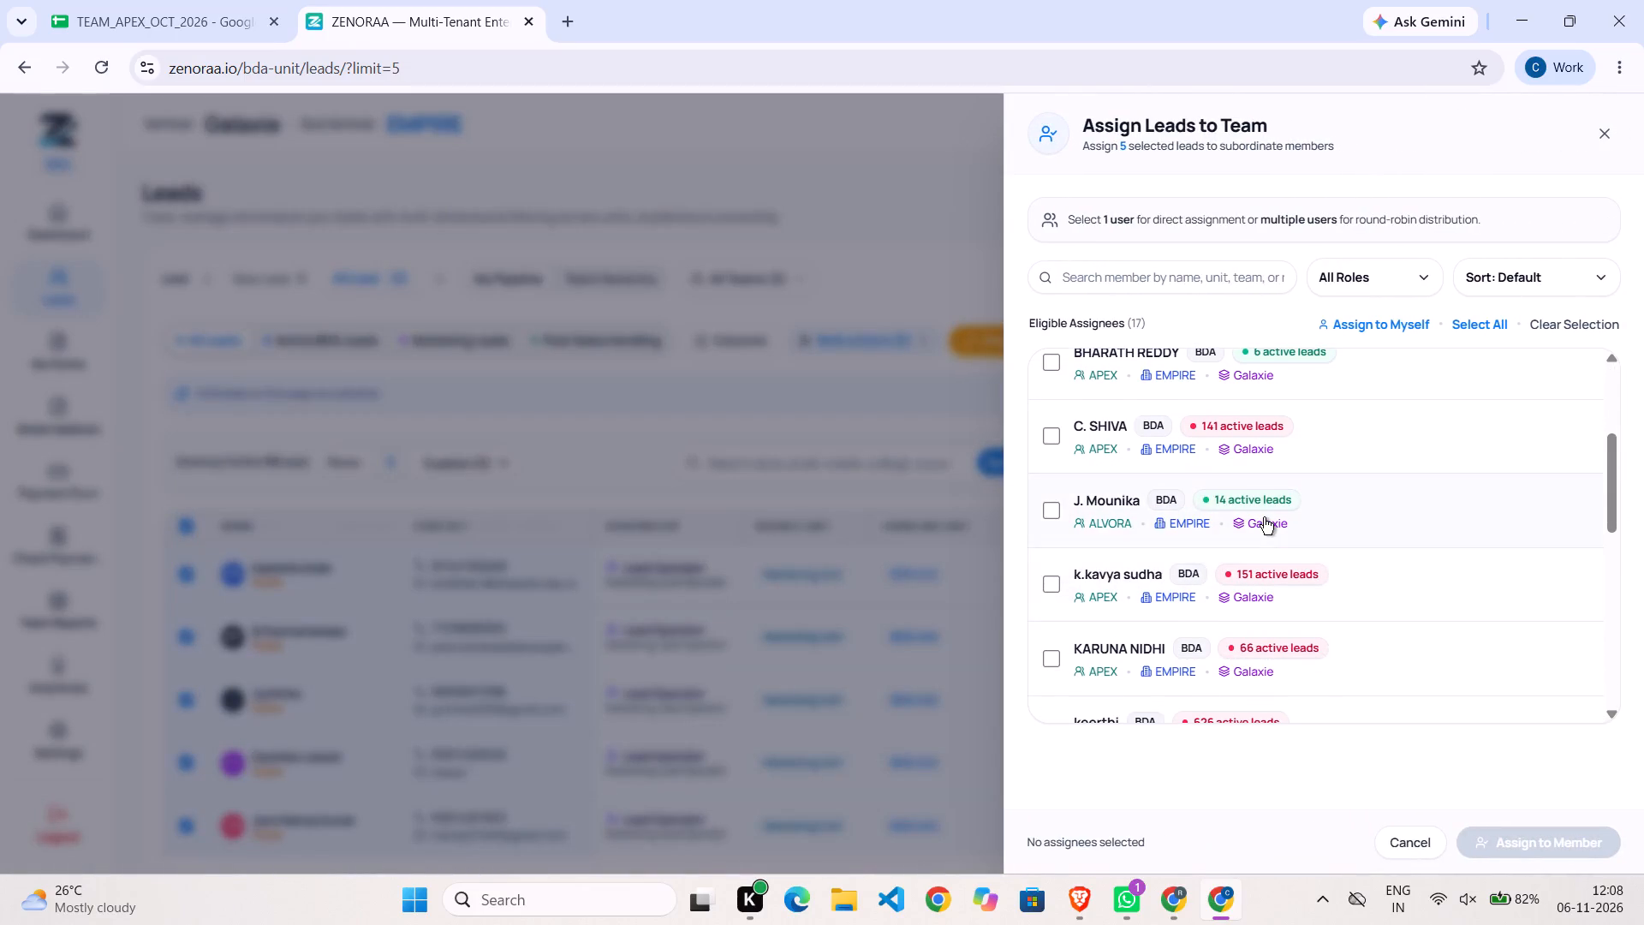
click(1264, 517)
click(1512, 837)
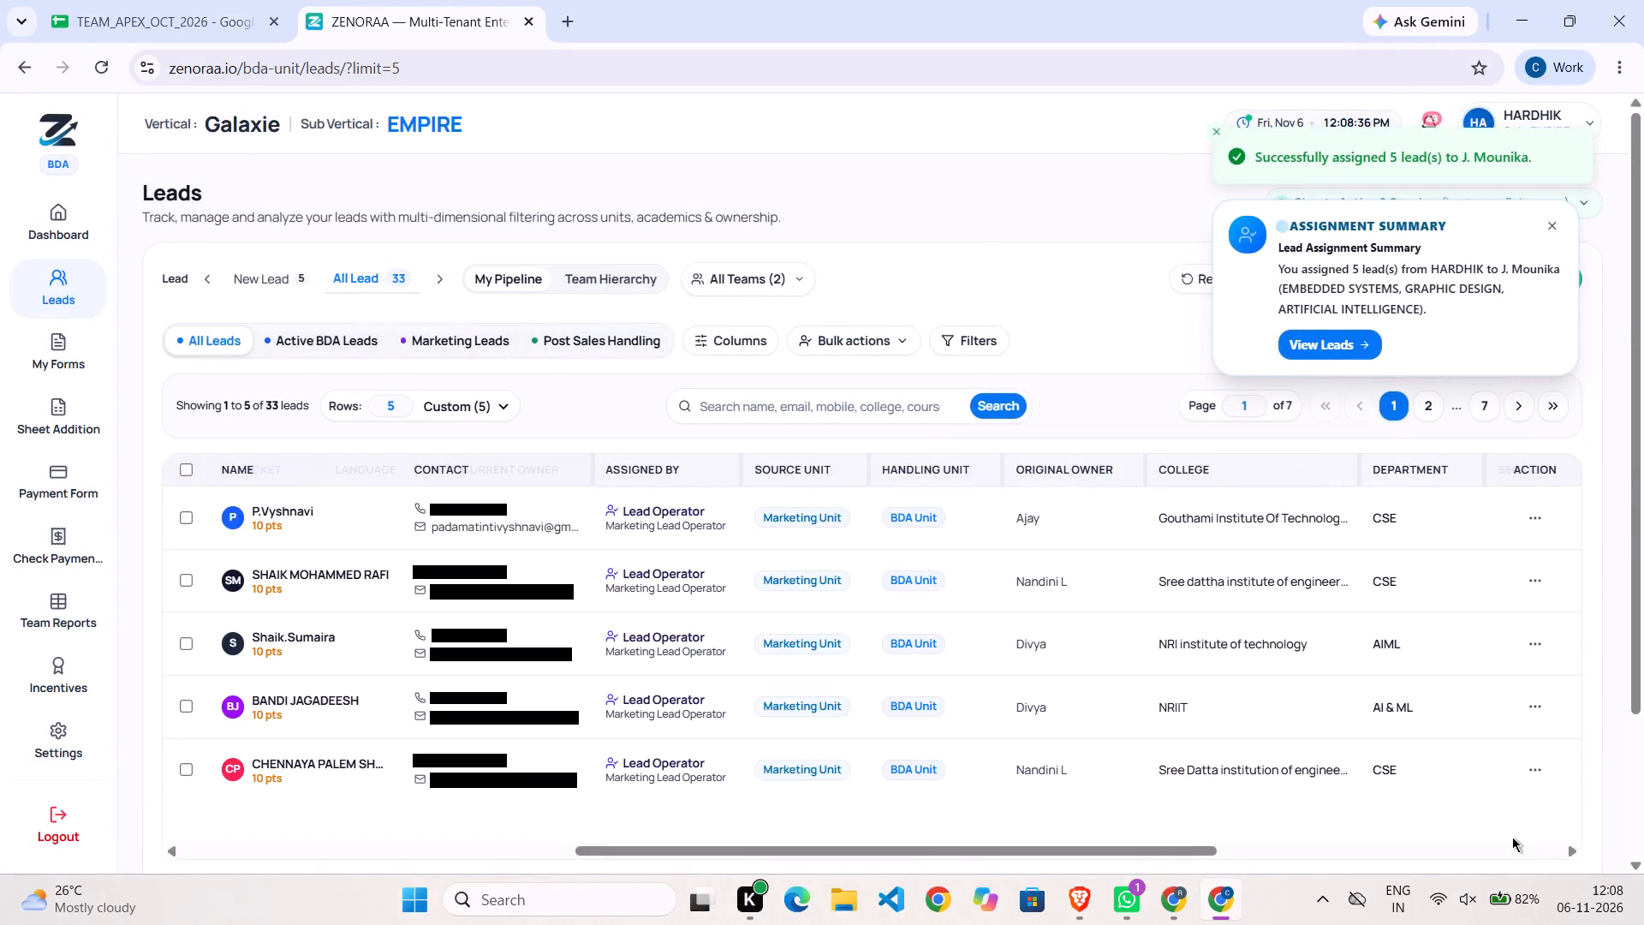
Switch back to the BDA account in Brave and examine the college and department details of the first New leads.
key(alt+Tab)
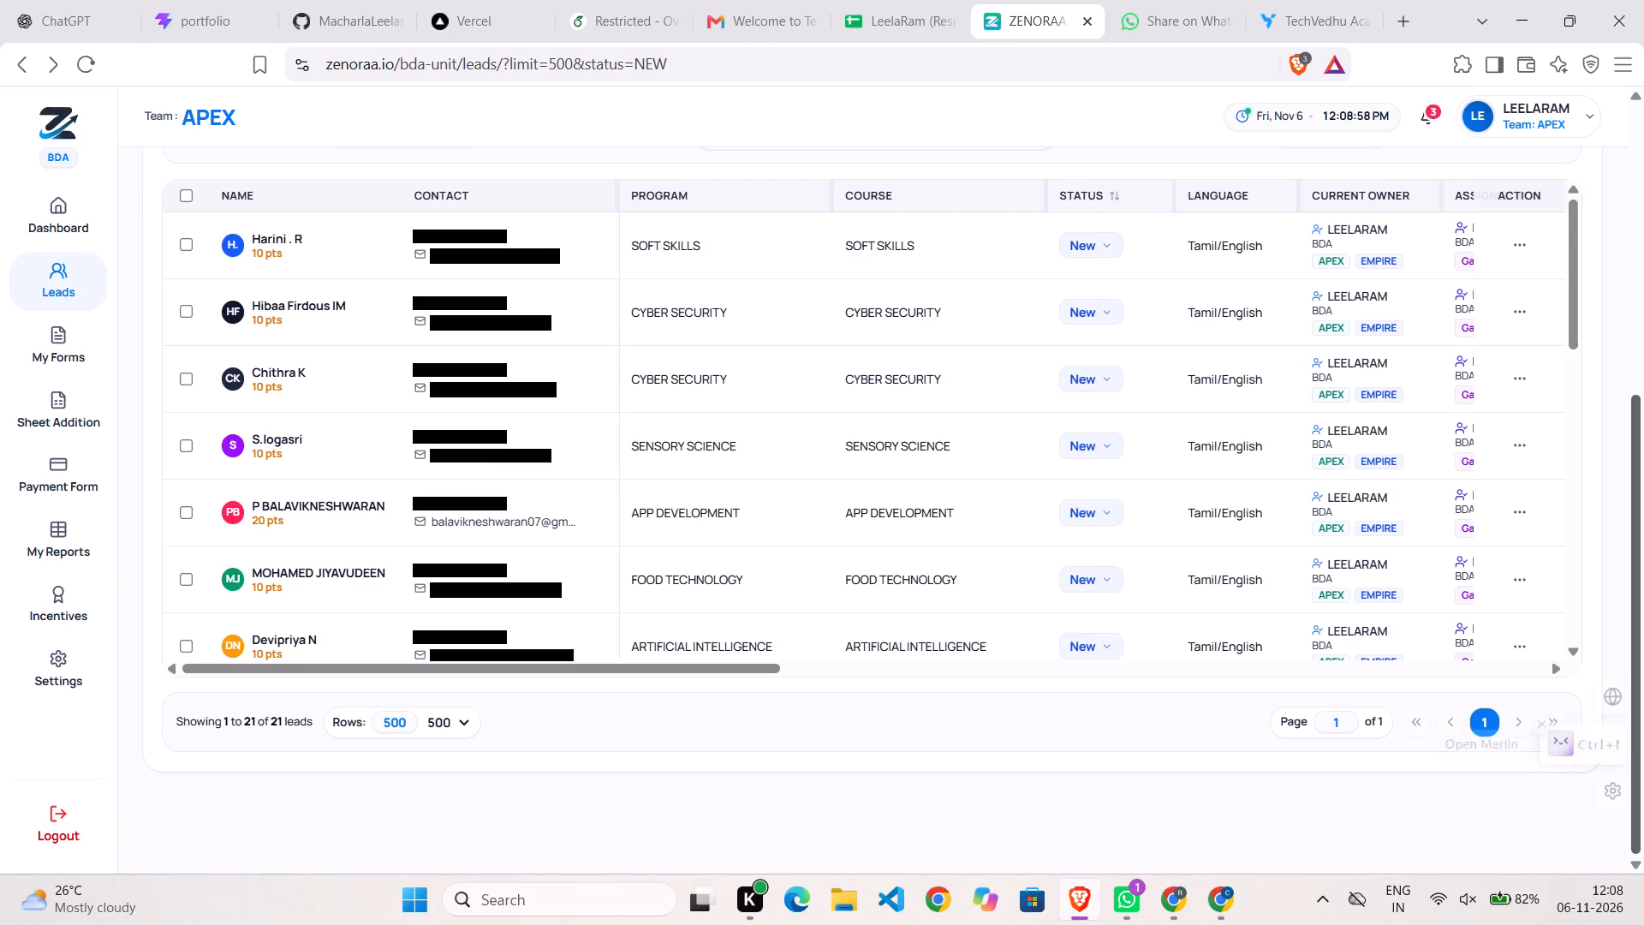
scroll(1211, 622, up, 2)
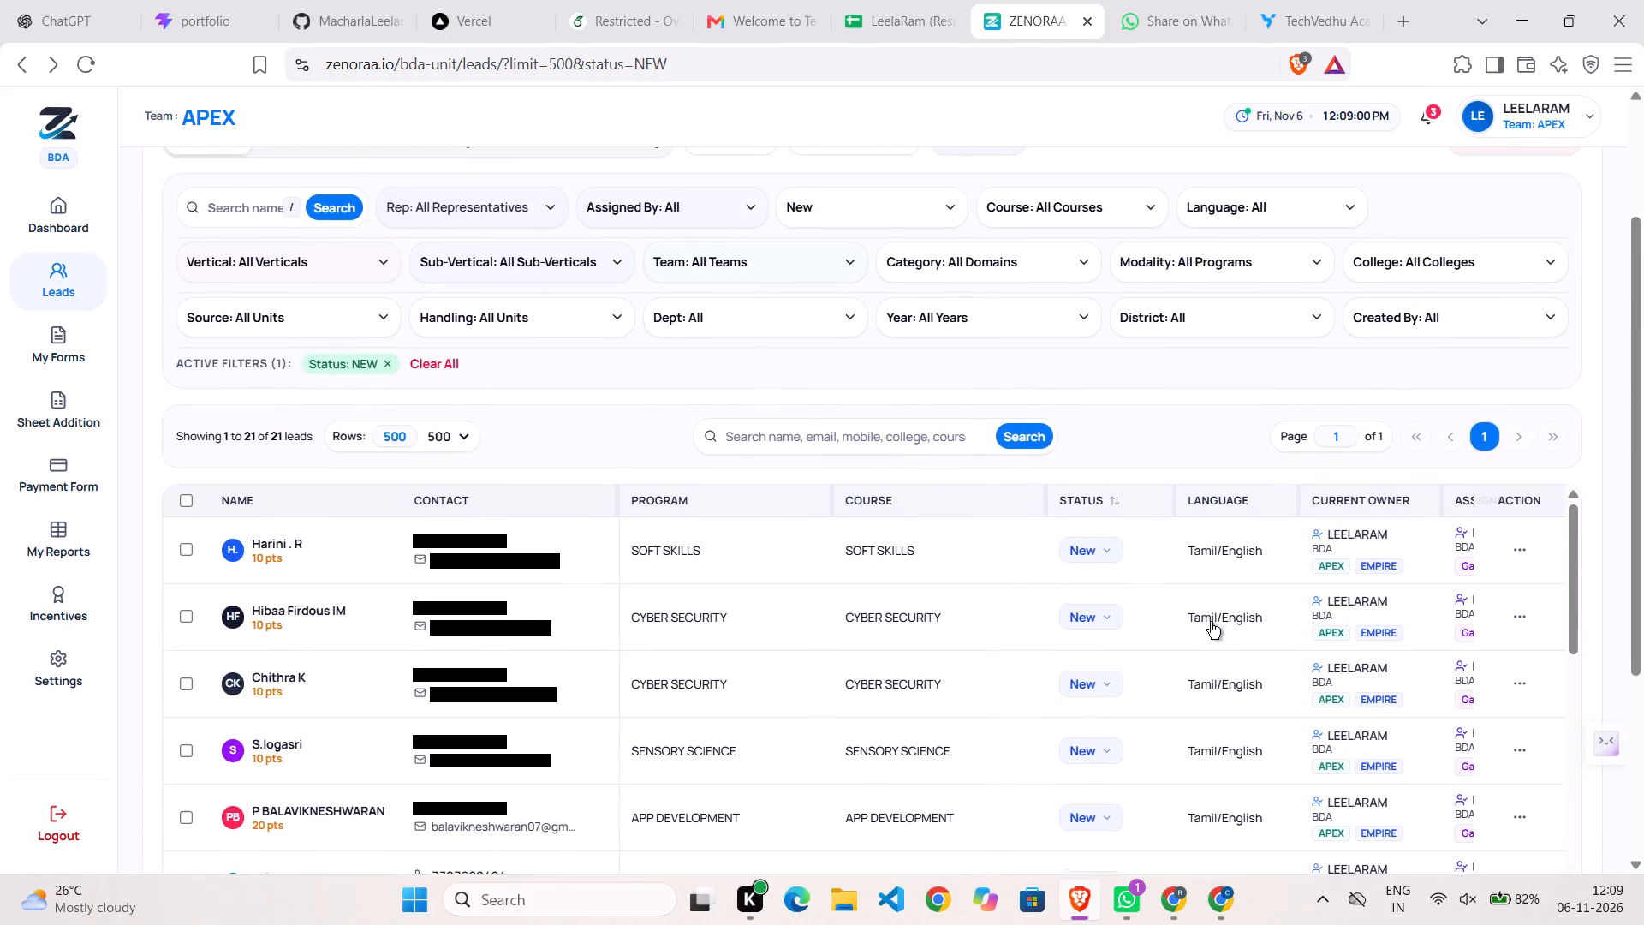
scroll(1211, 622, down, 2)
scroll(1211, 622, up, 4)
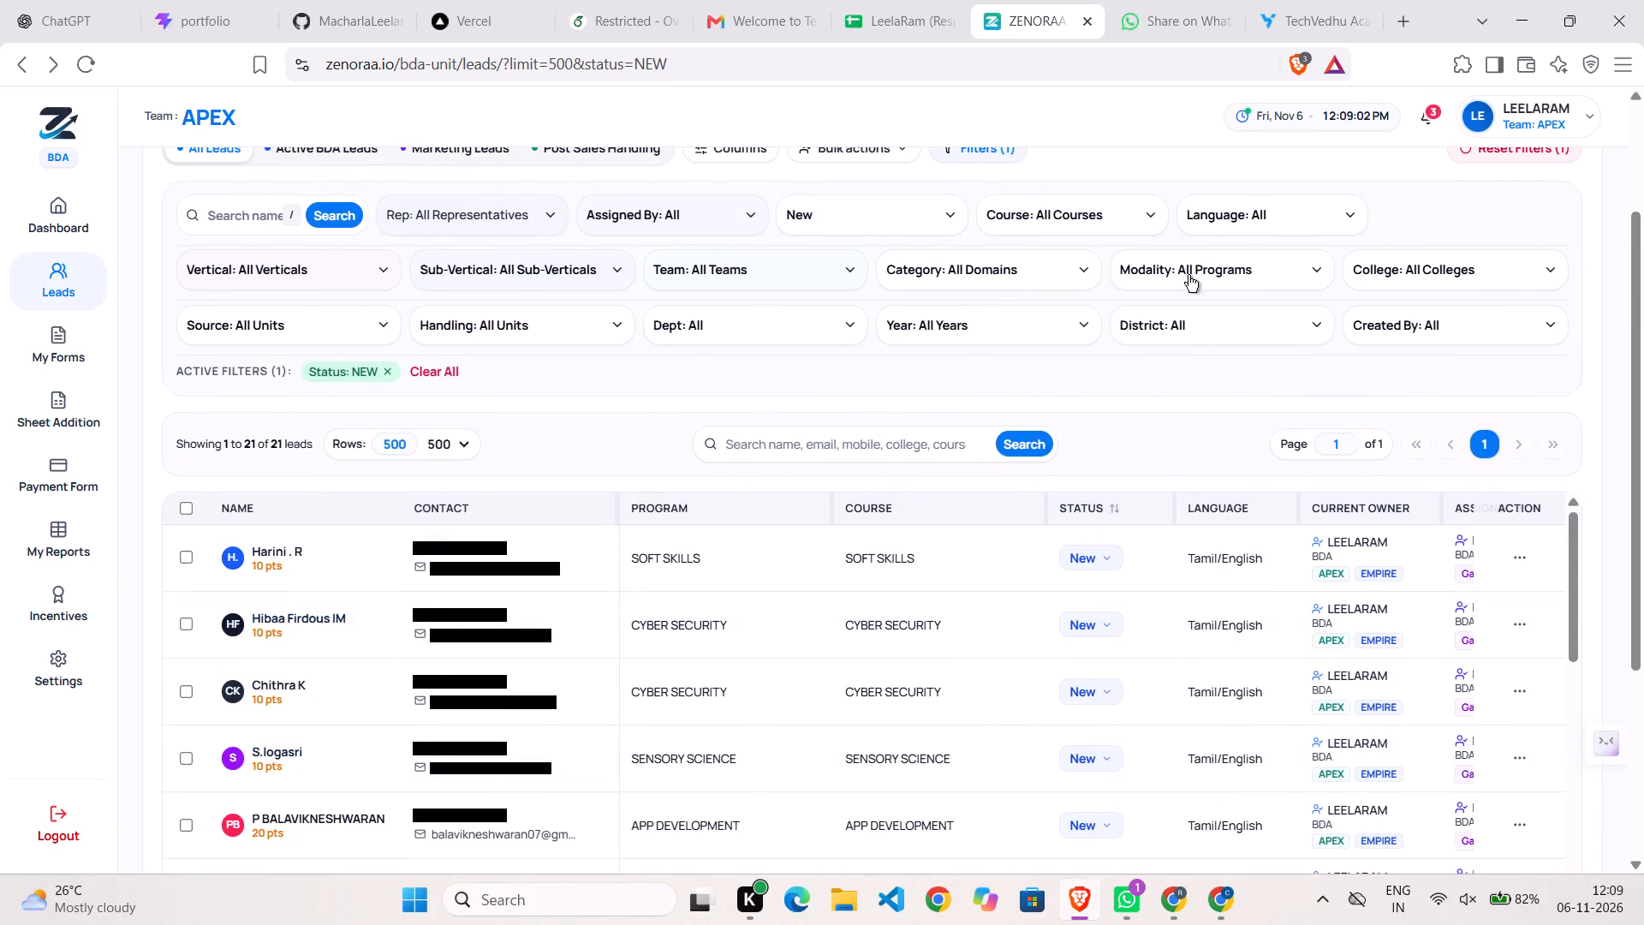
scroll(1142, 391, down, 2)
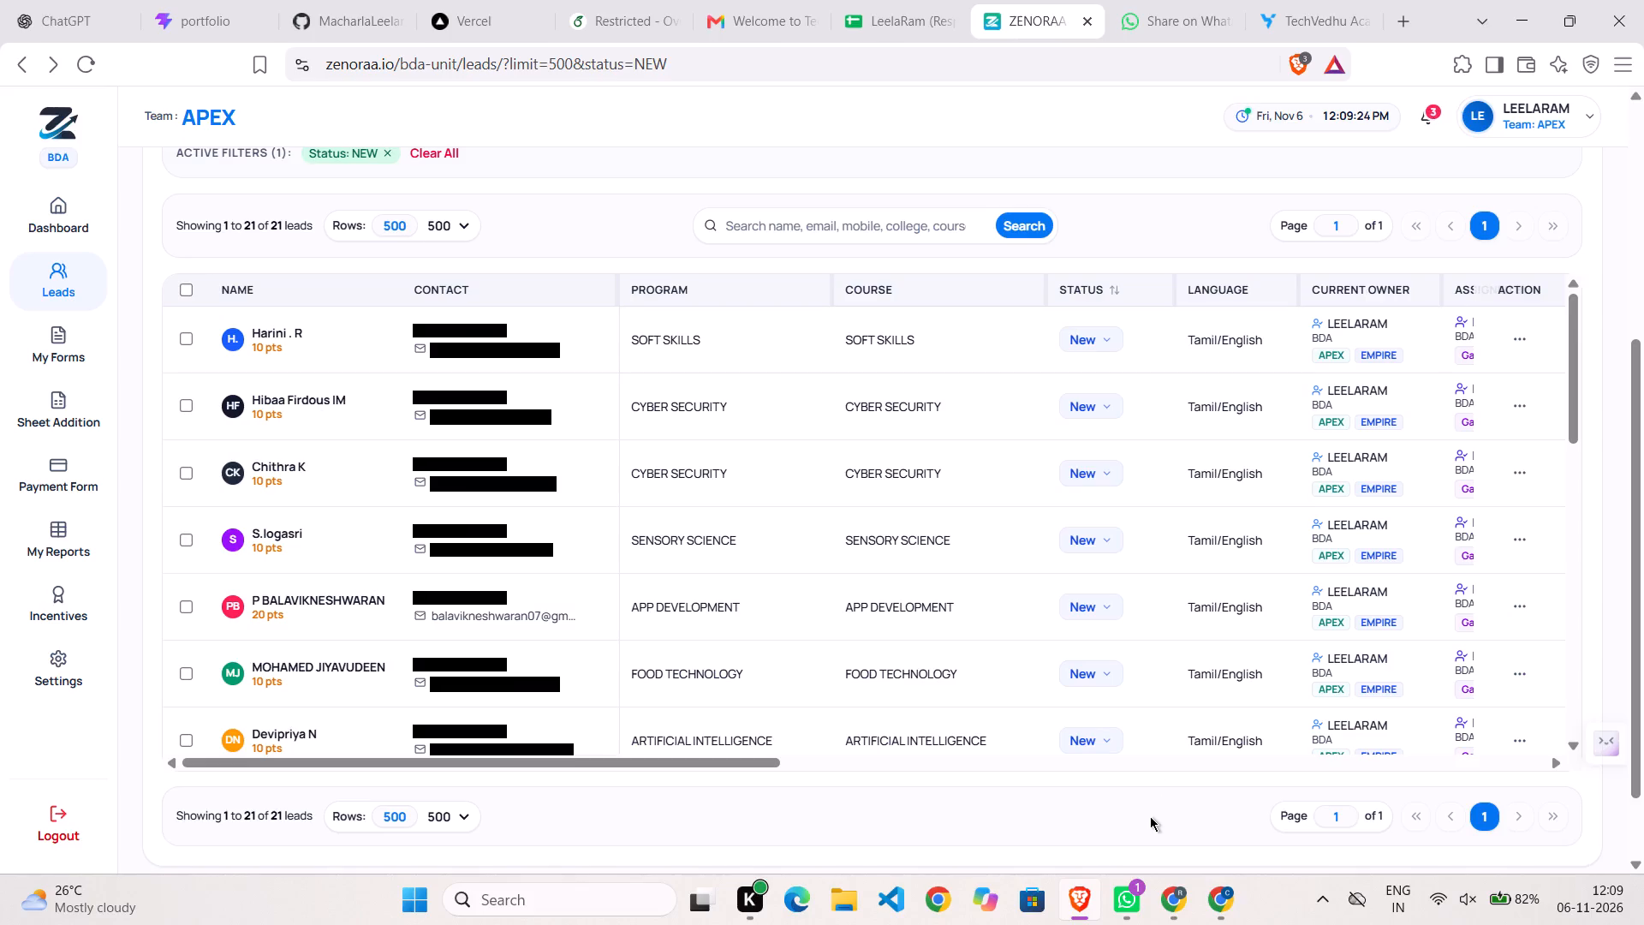
scroll(1130, 615, left, 10)
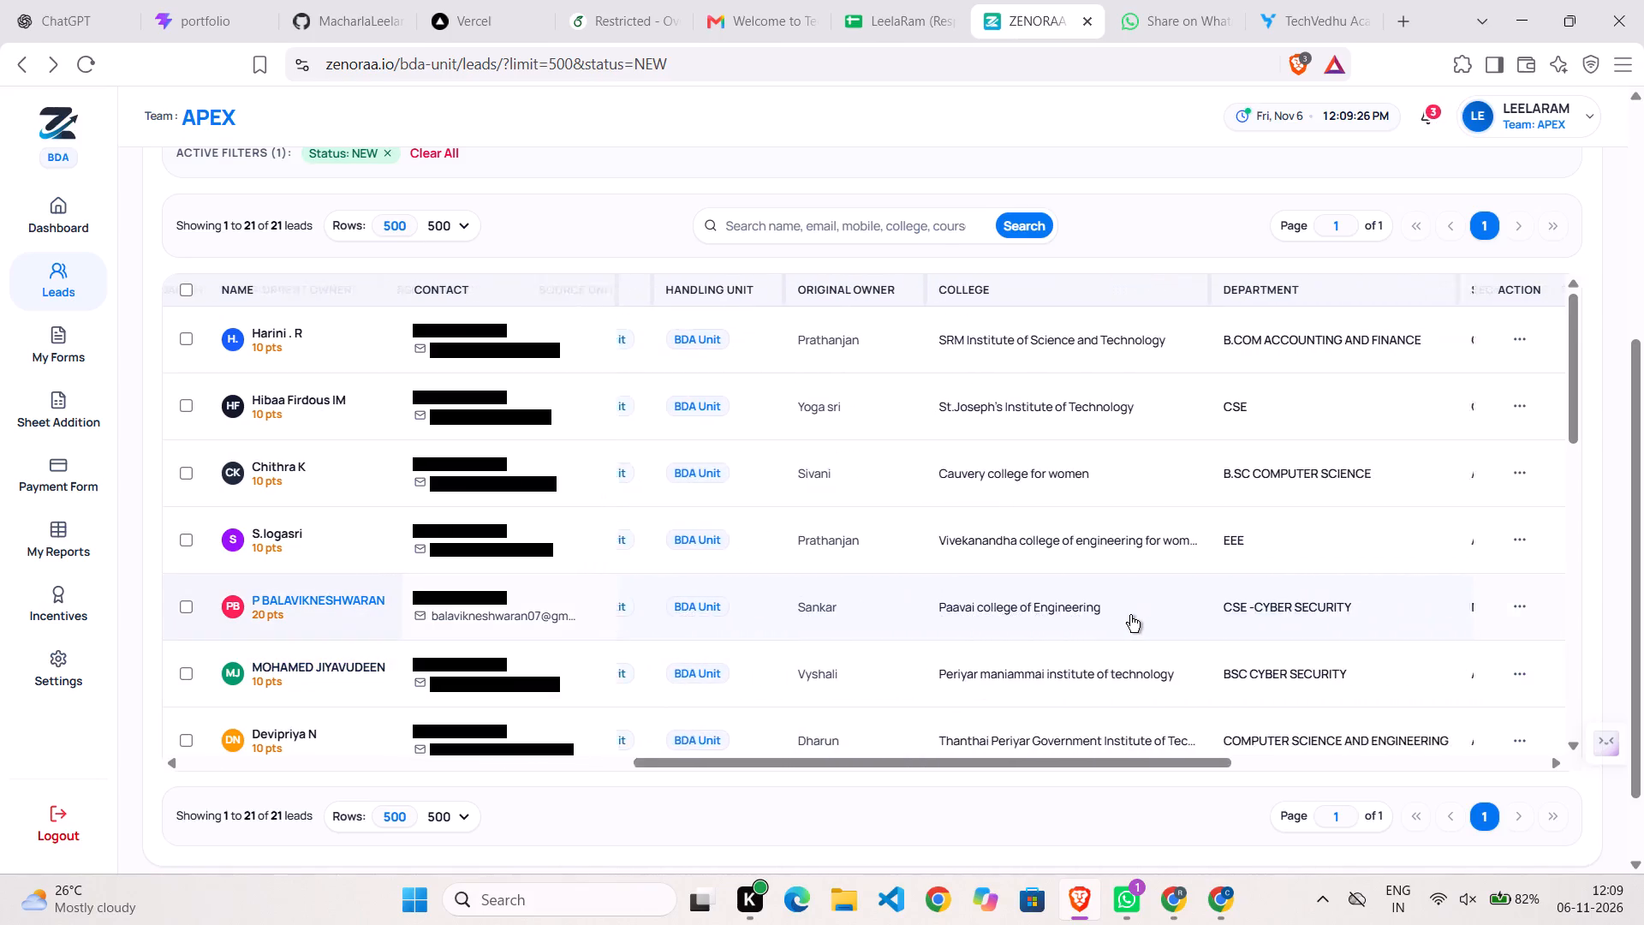
scroll(1130, 615, left, 4)
scroll(1130, 615, right, 8)
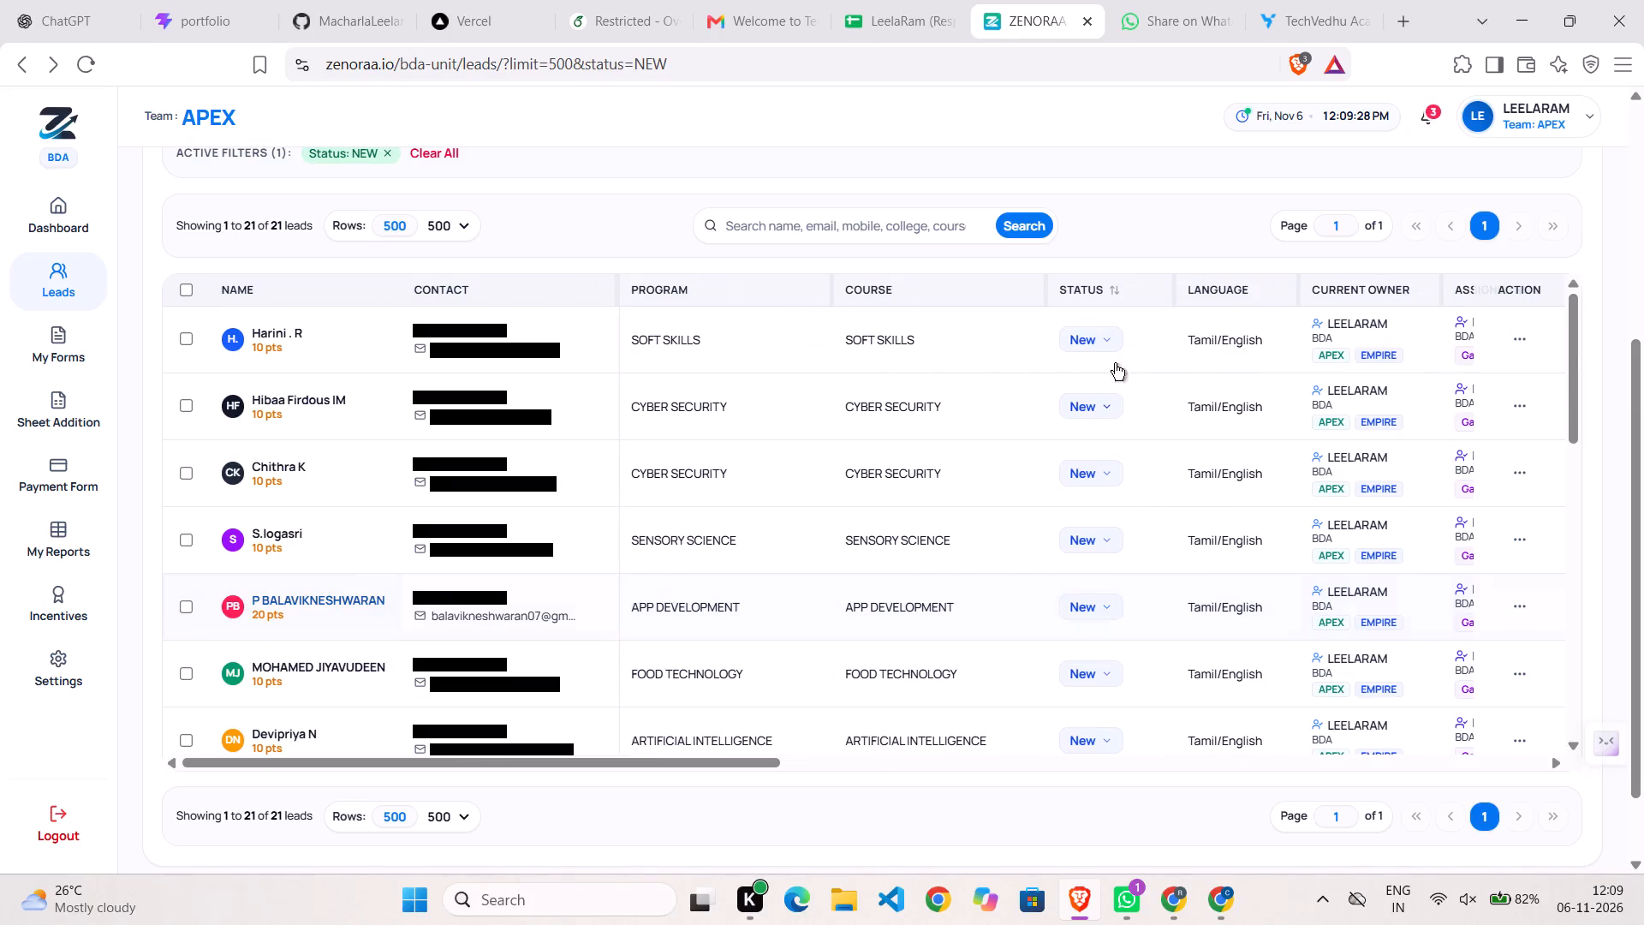
Update the Soft Skills lead's status to Not Interested with the call remark "Not interested".
click(1109, 334)
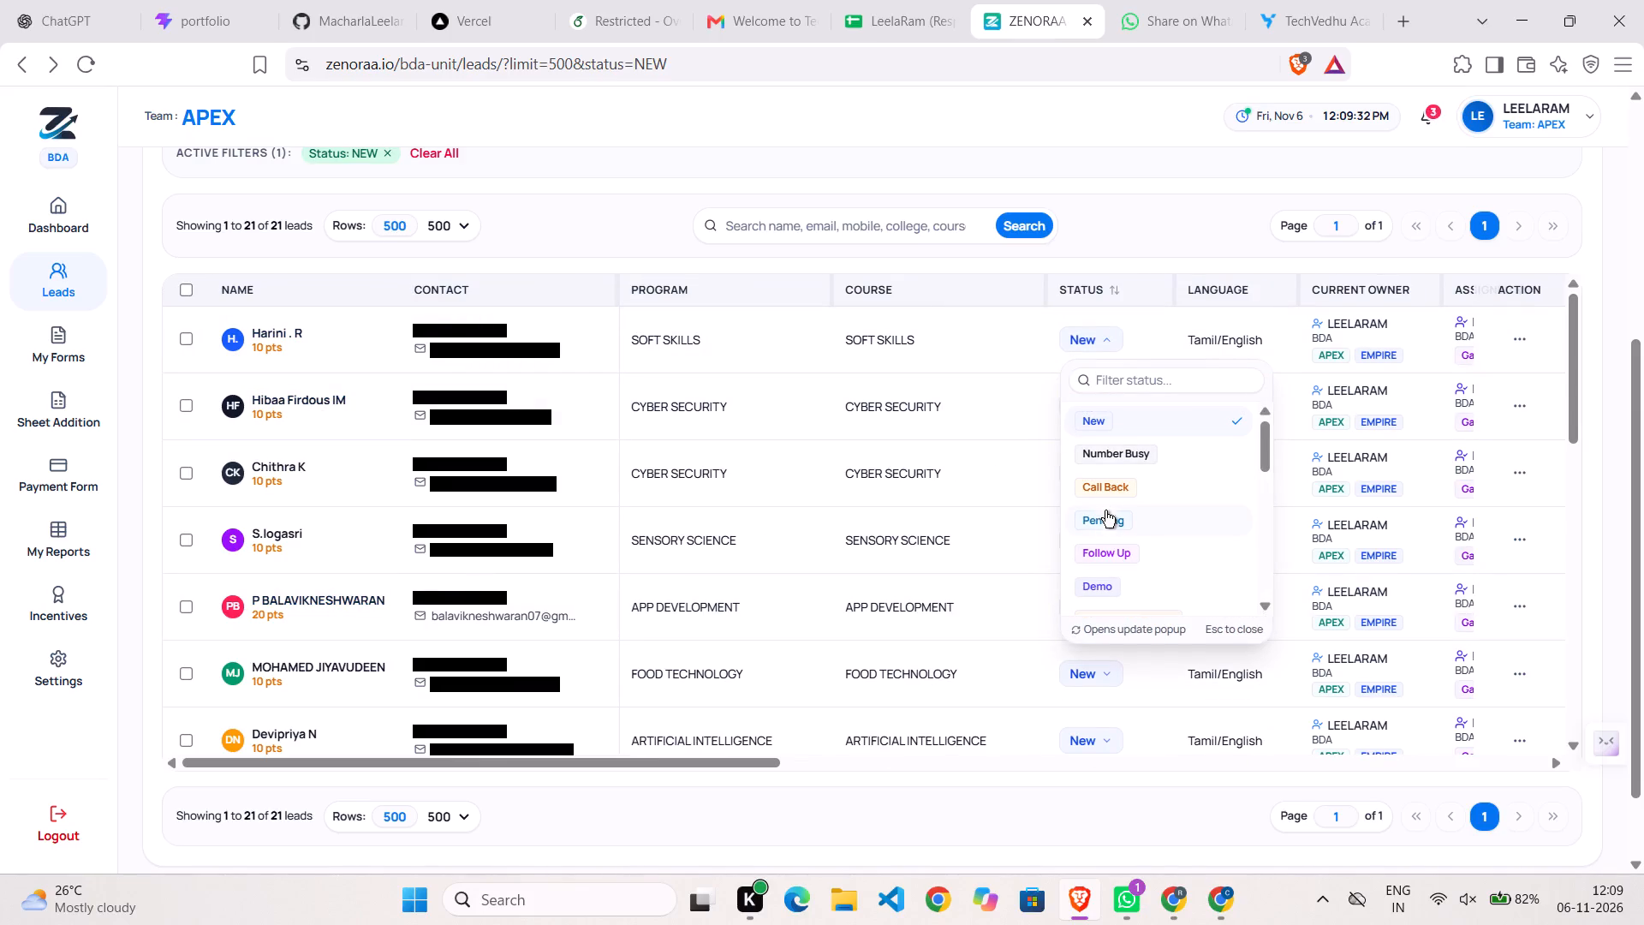
scroll(1108, 552, down, 4)
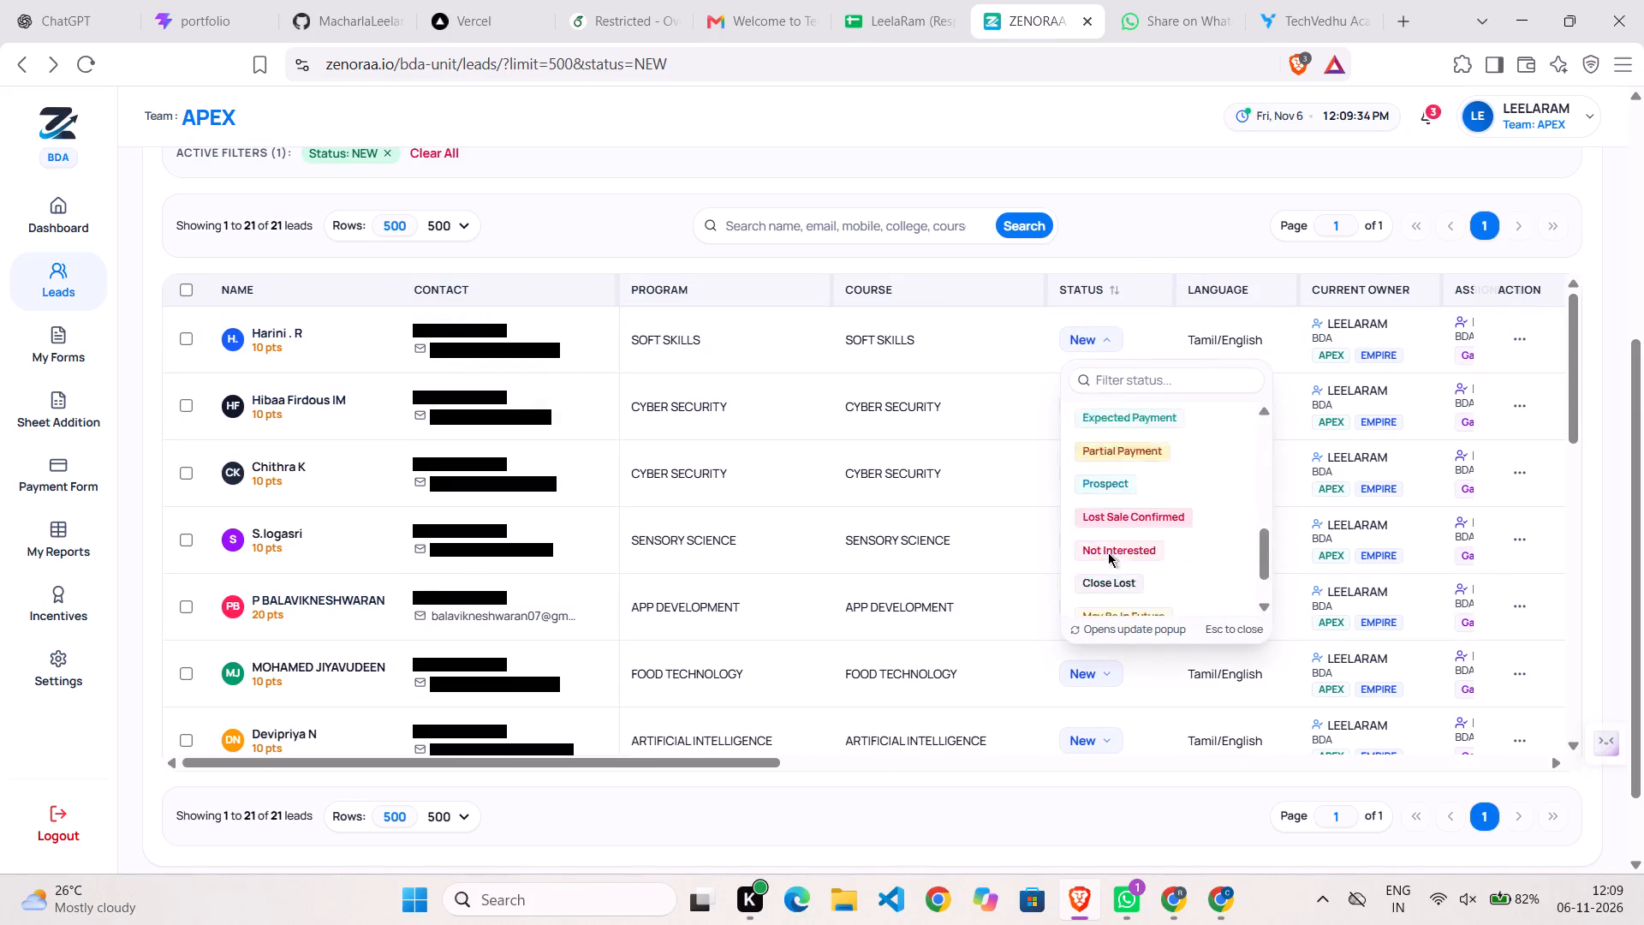
scroll(1108, 552, down, 1)
click(1117, 466)
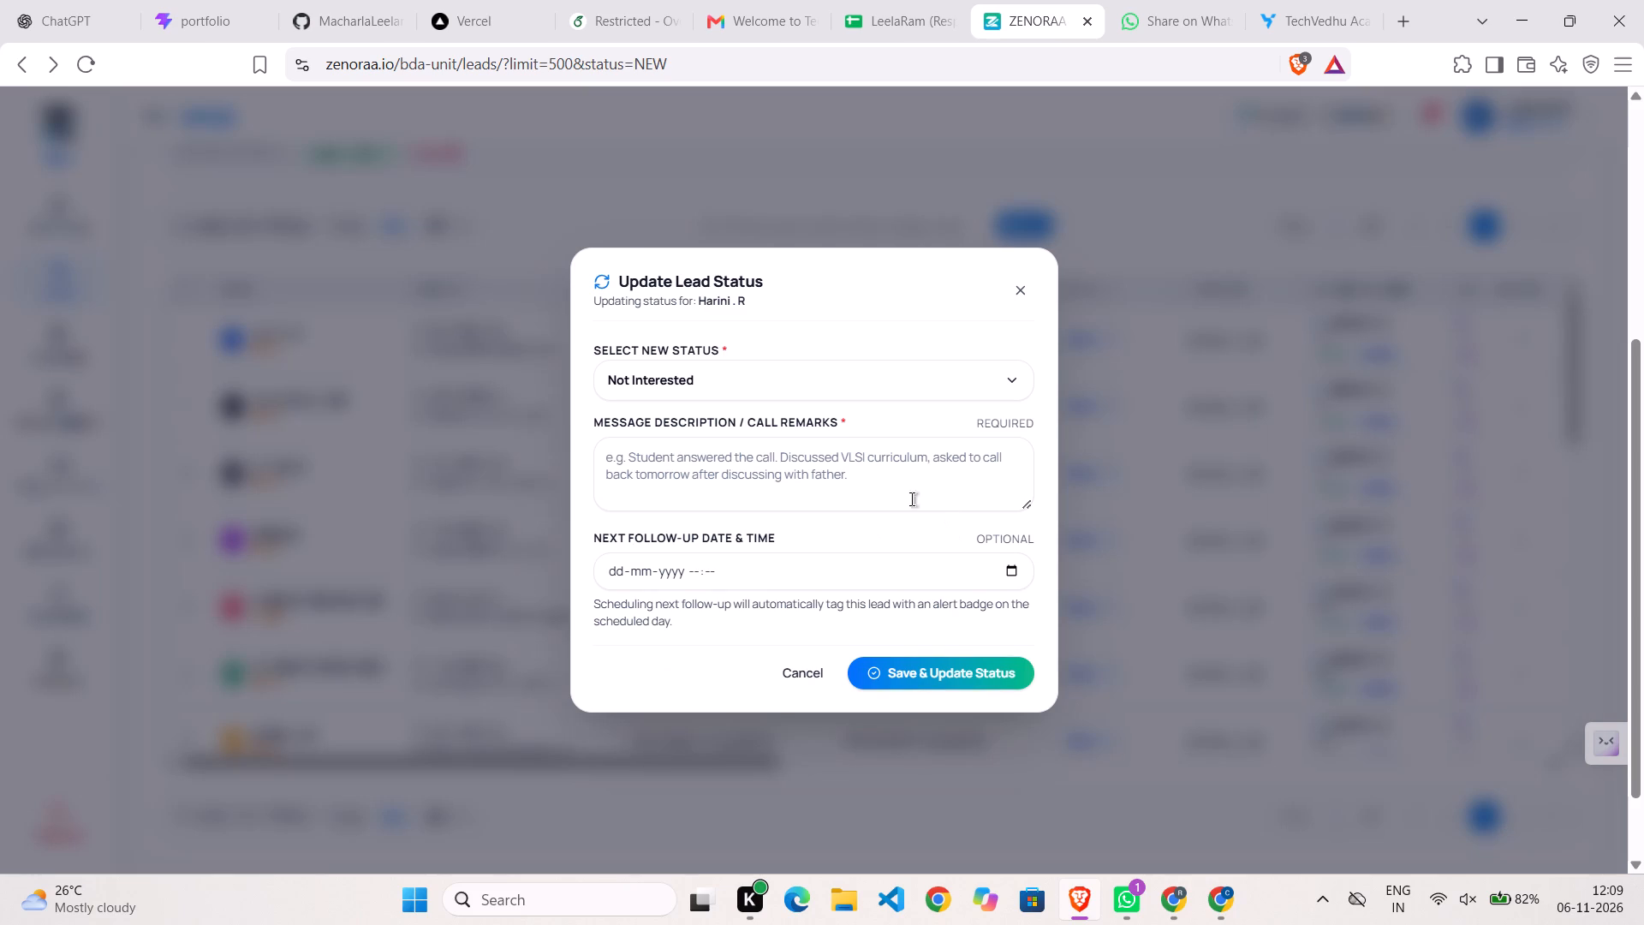
click(881, 478)
text(NOT)
key(space)
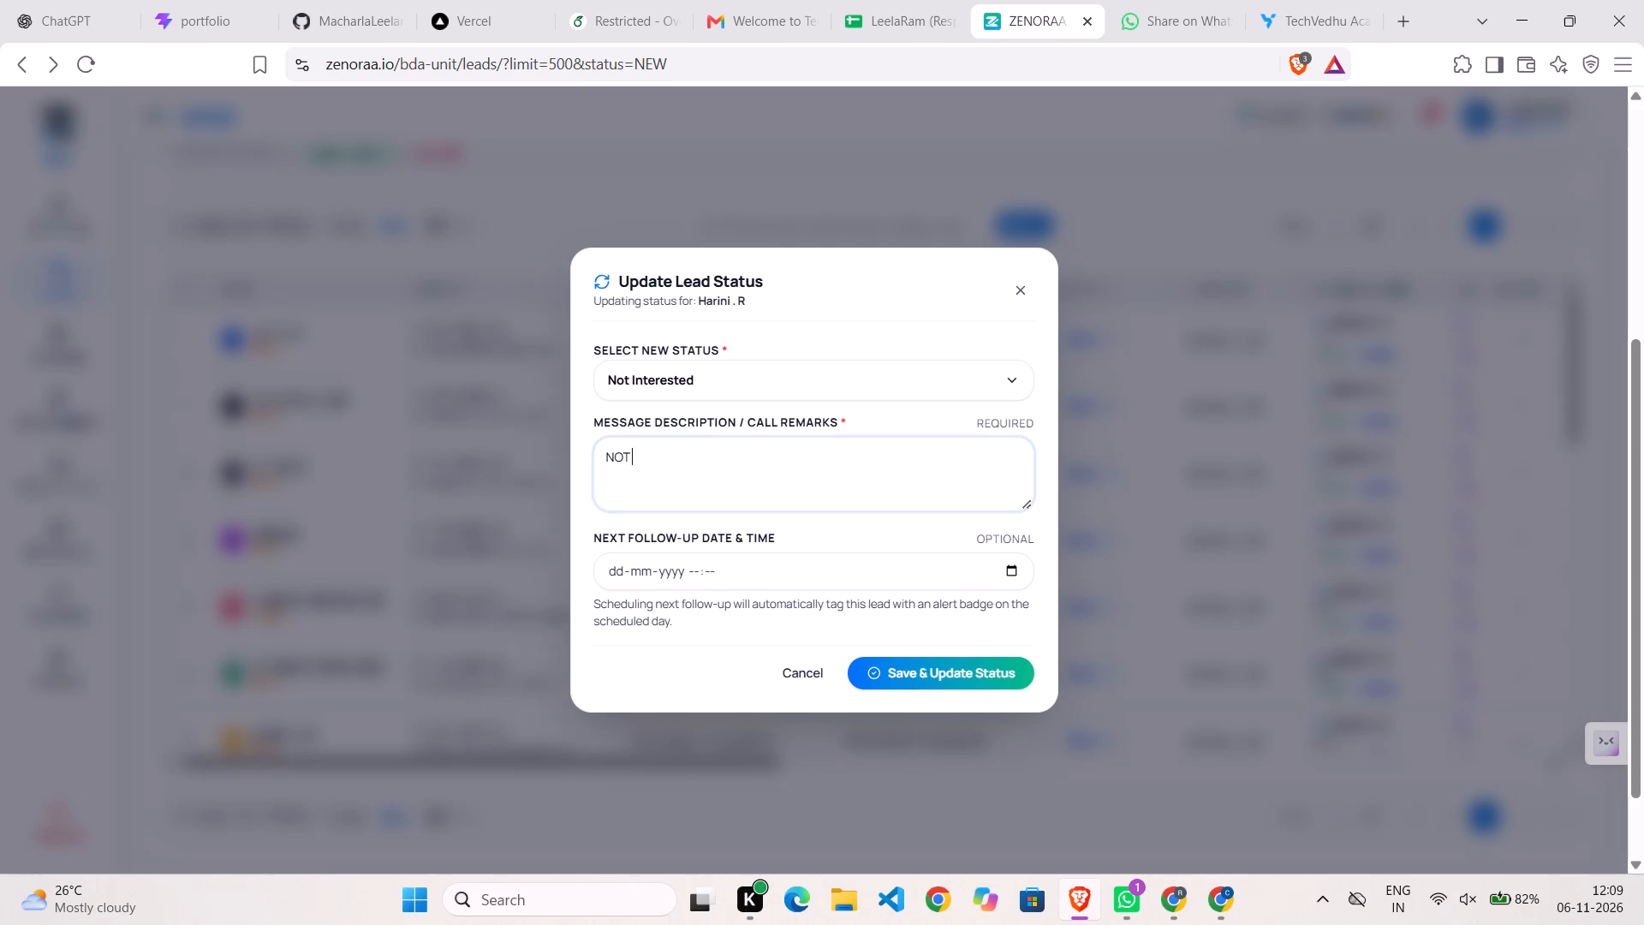
key(BackSpace)
key(BackSpace)
key(BackSpace)
text(ot i)
text(nterested)
click(980, 677)
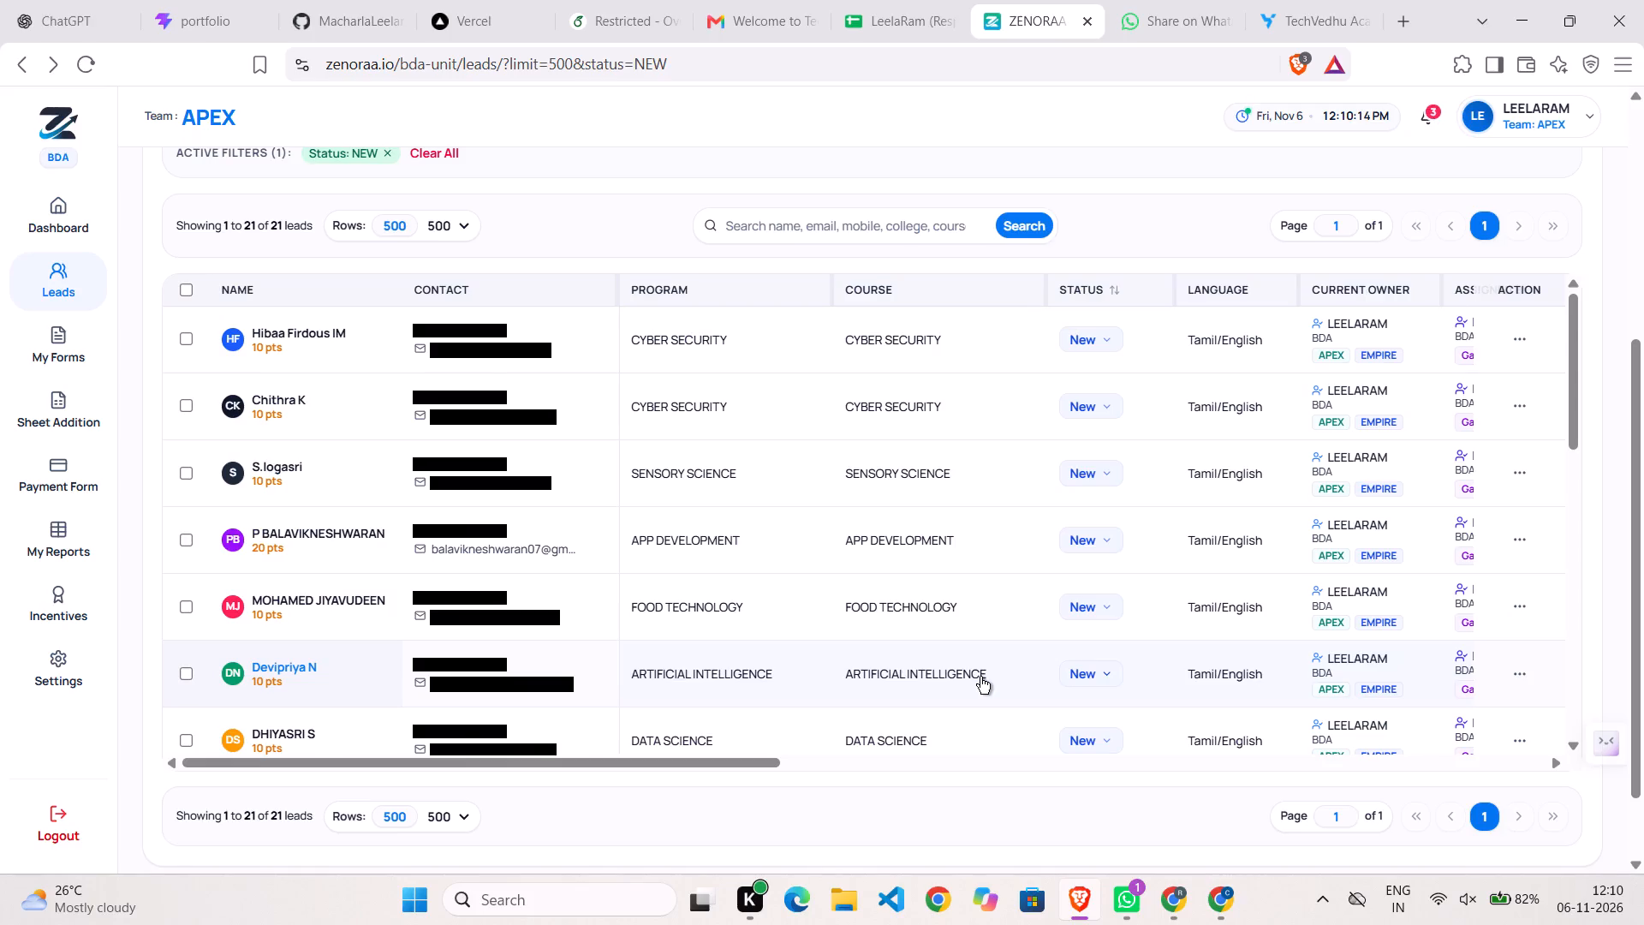
Examine the college, department, section and year of study of the leads now heading the New list.
scroll(980, 677, left, 9)
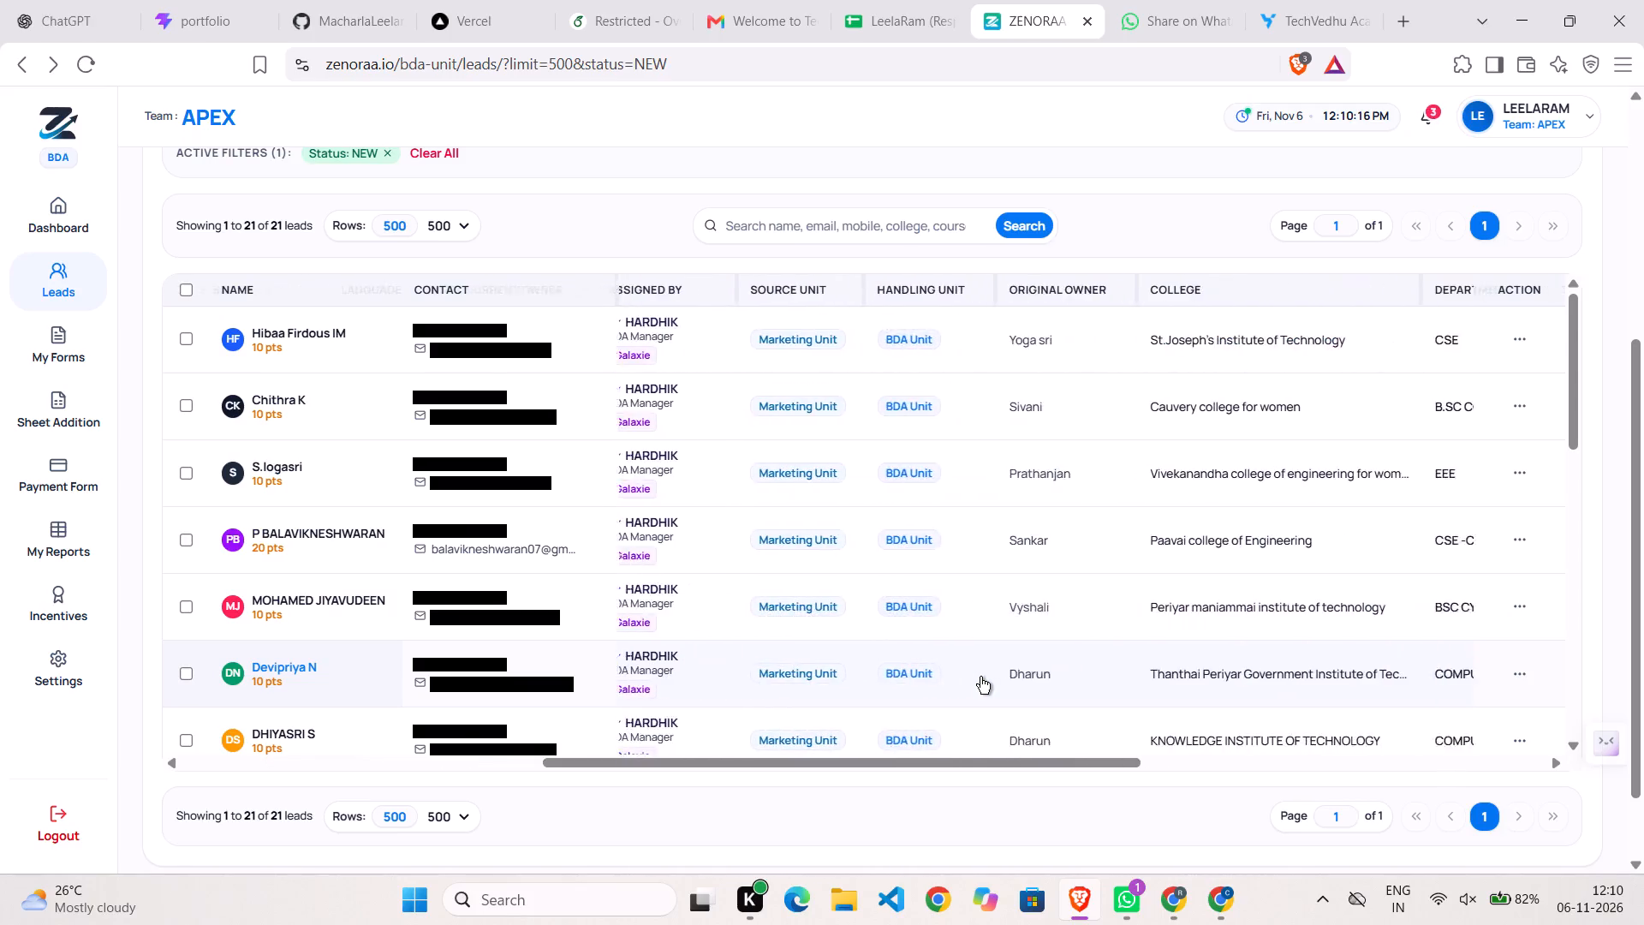
scroll(980, 677, left, 1)
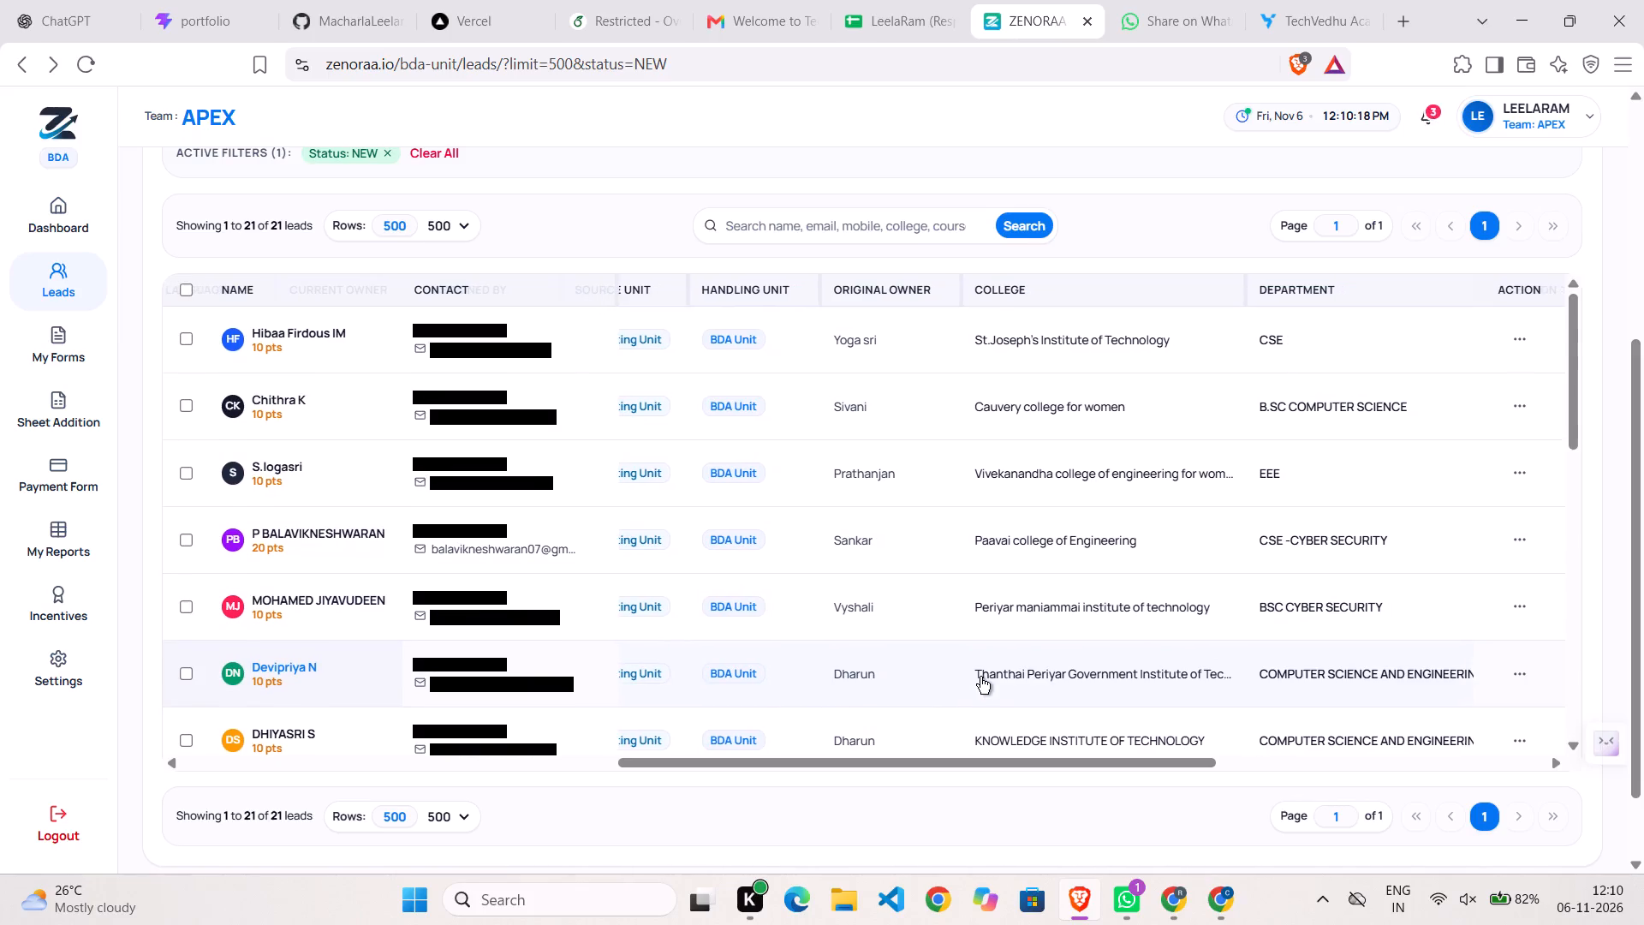
scroll(980, 677, left, 1)
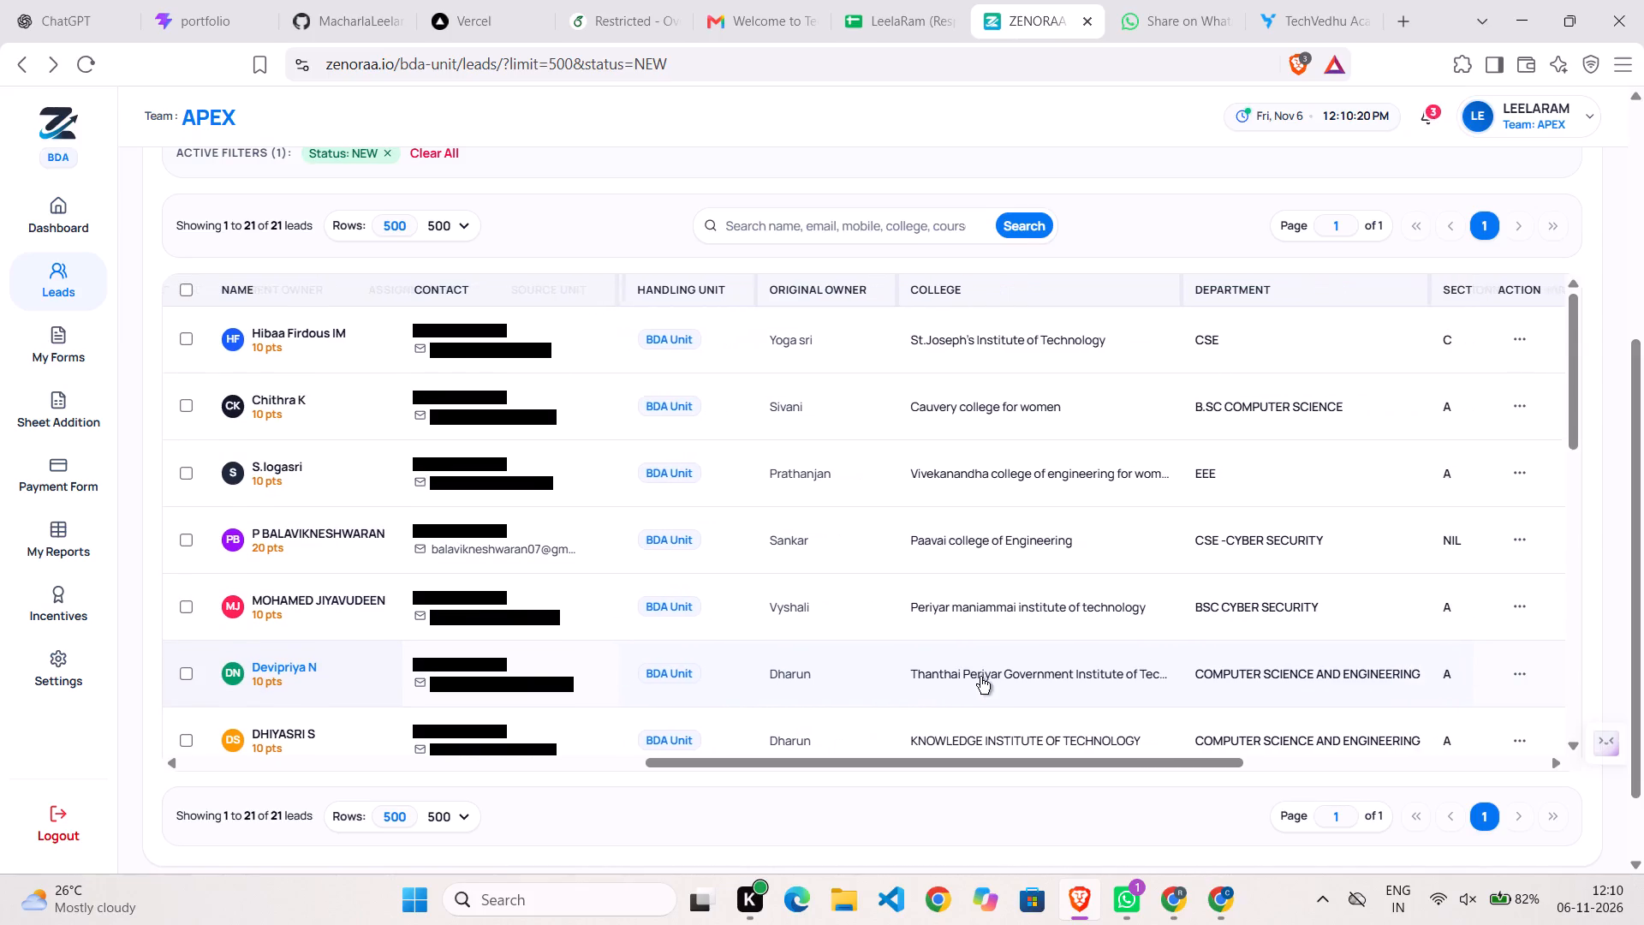
scroll(980, 677, left, 1)
scroll(980, 677, right, 3)
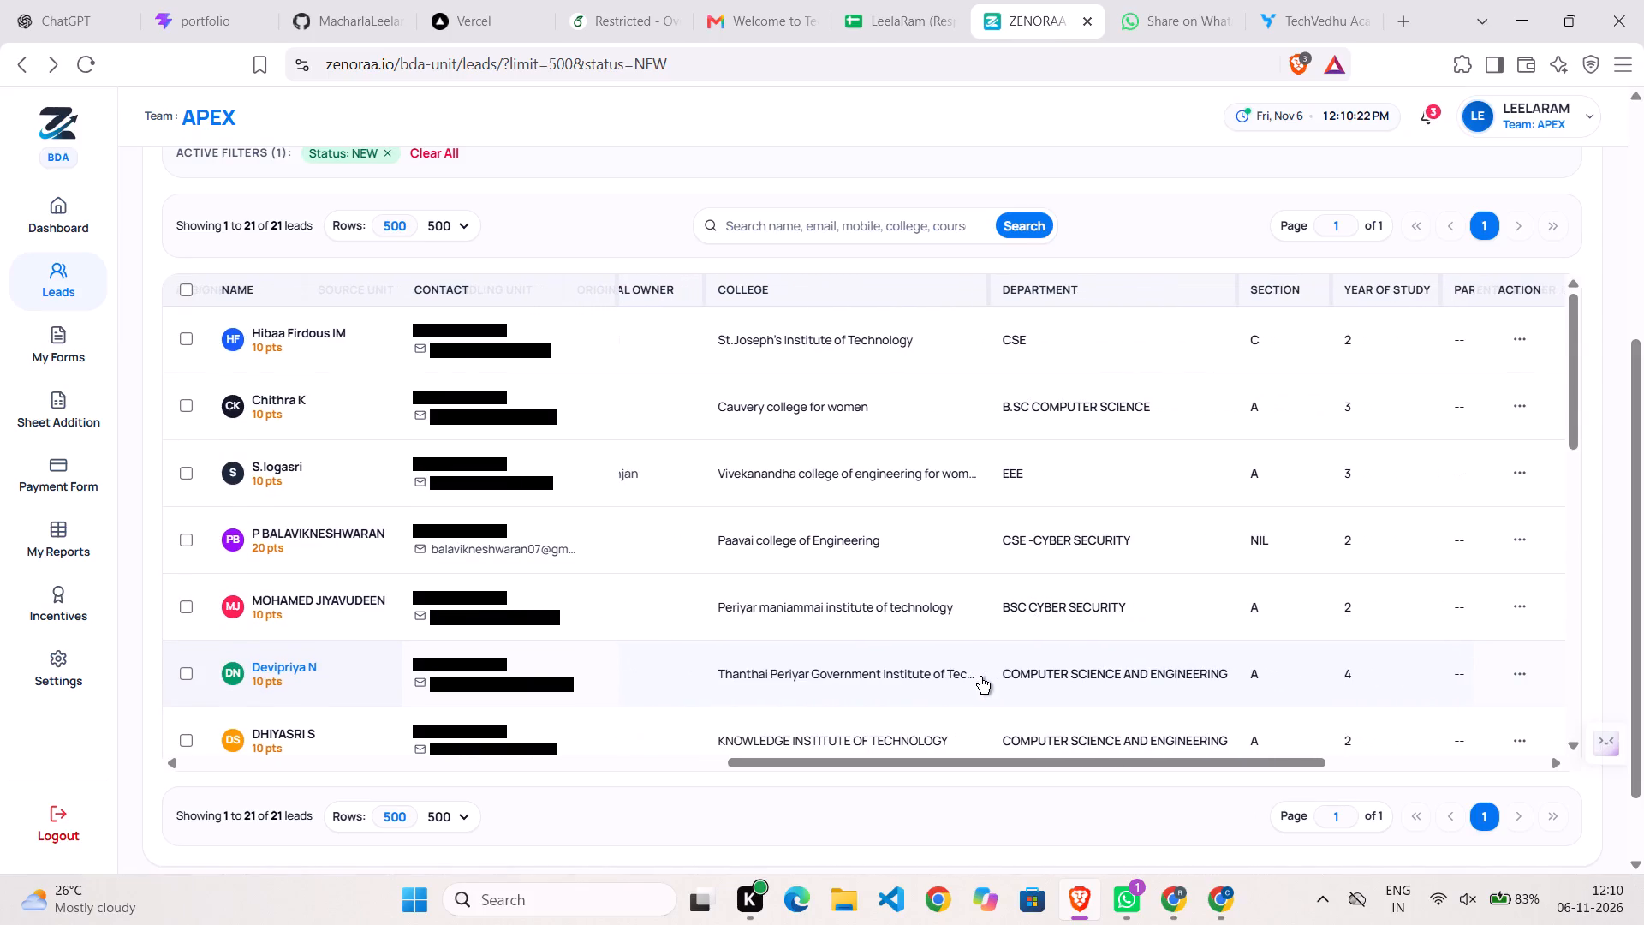
scroll(980, 677, right, 7)
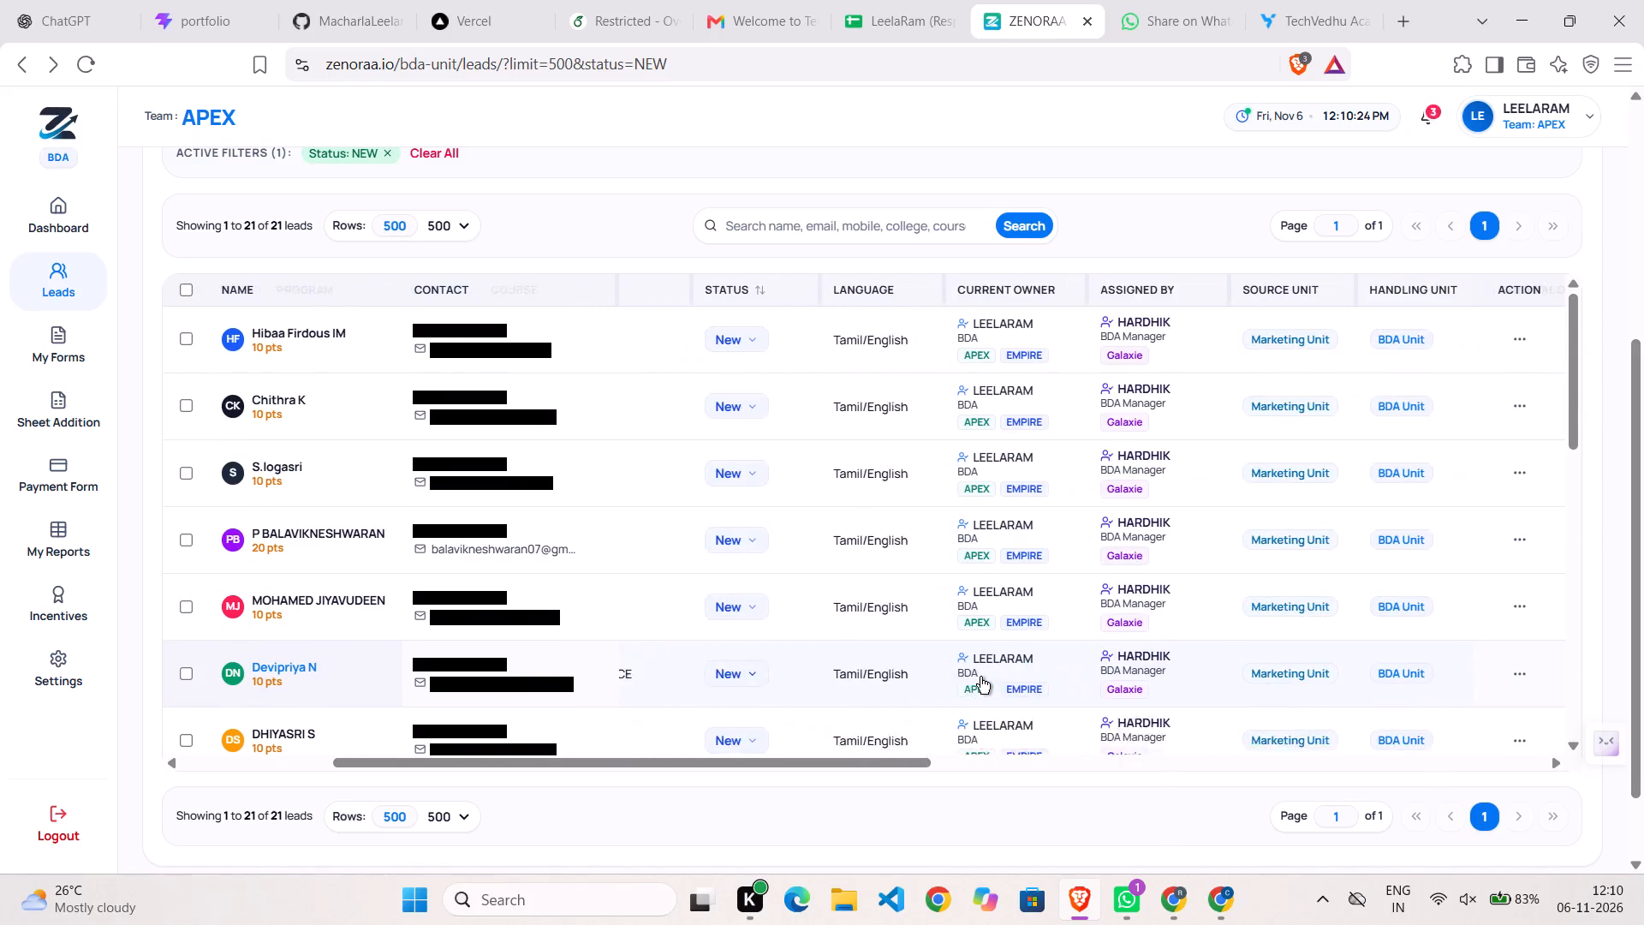
scroll(980, 677, left, 6)
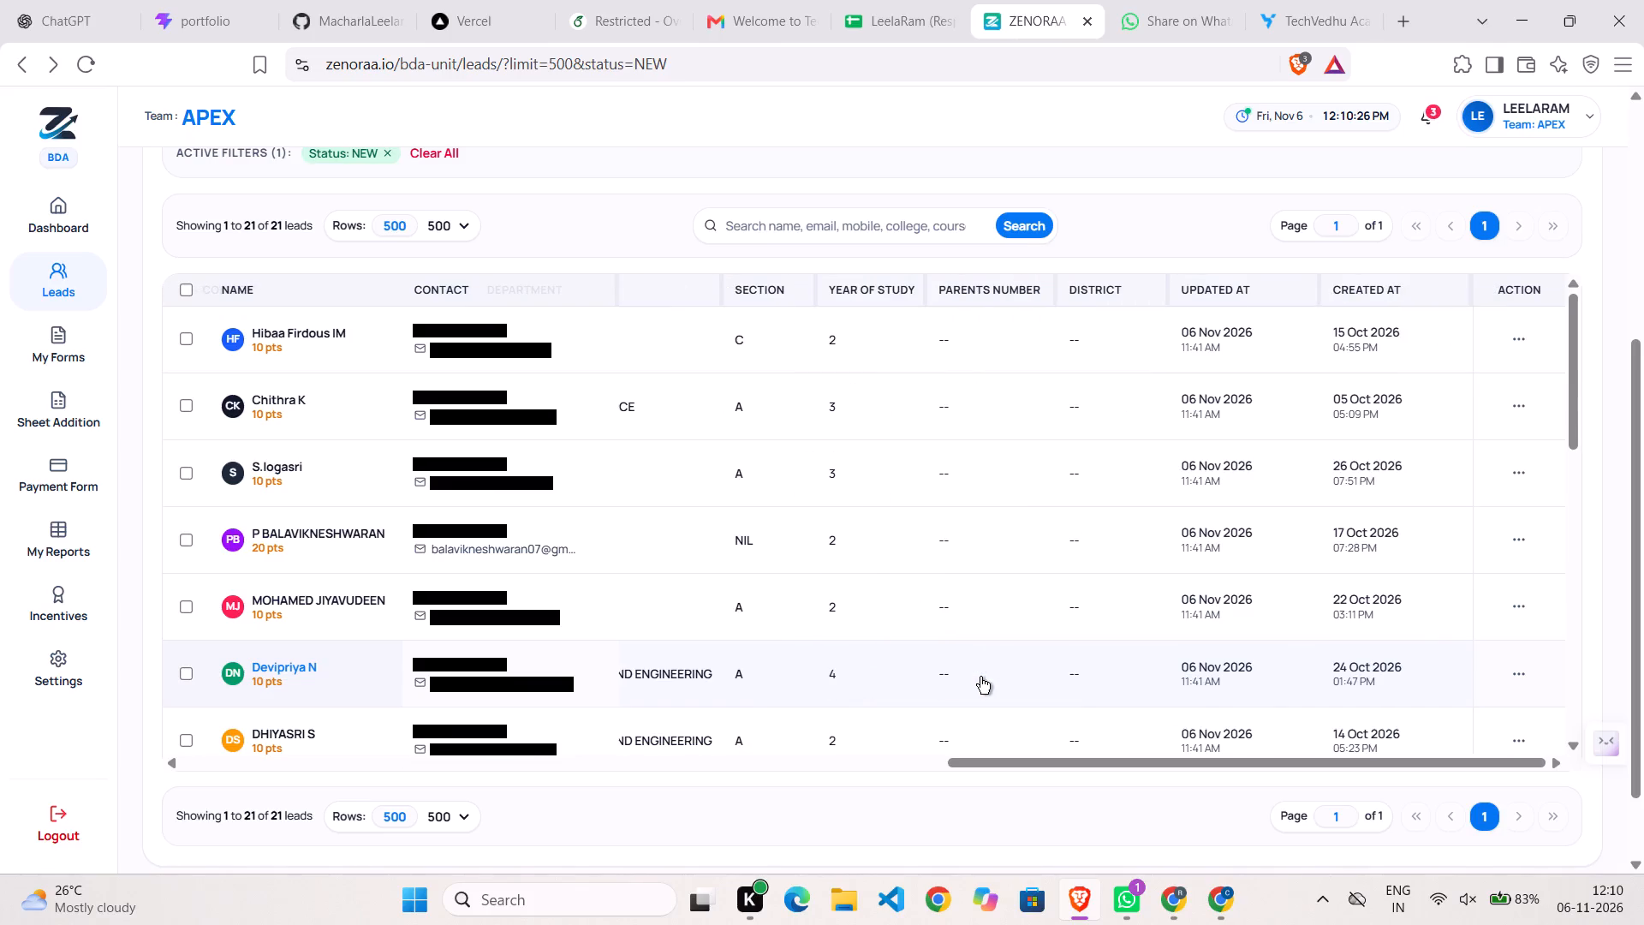
Switch to the BDA manager's leads page in Chrome and set the list to 10 rows per page.
key(alt+Tab)
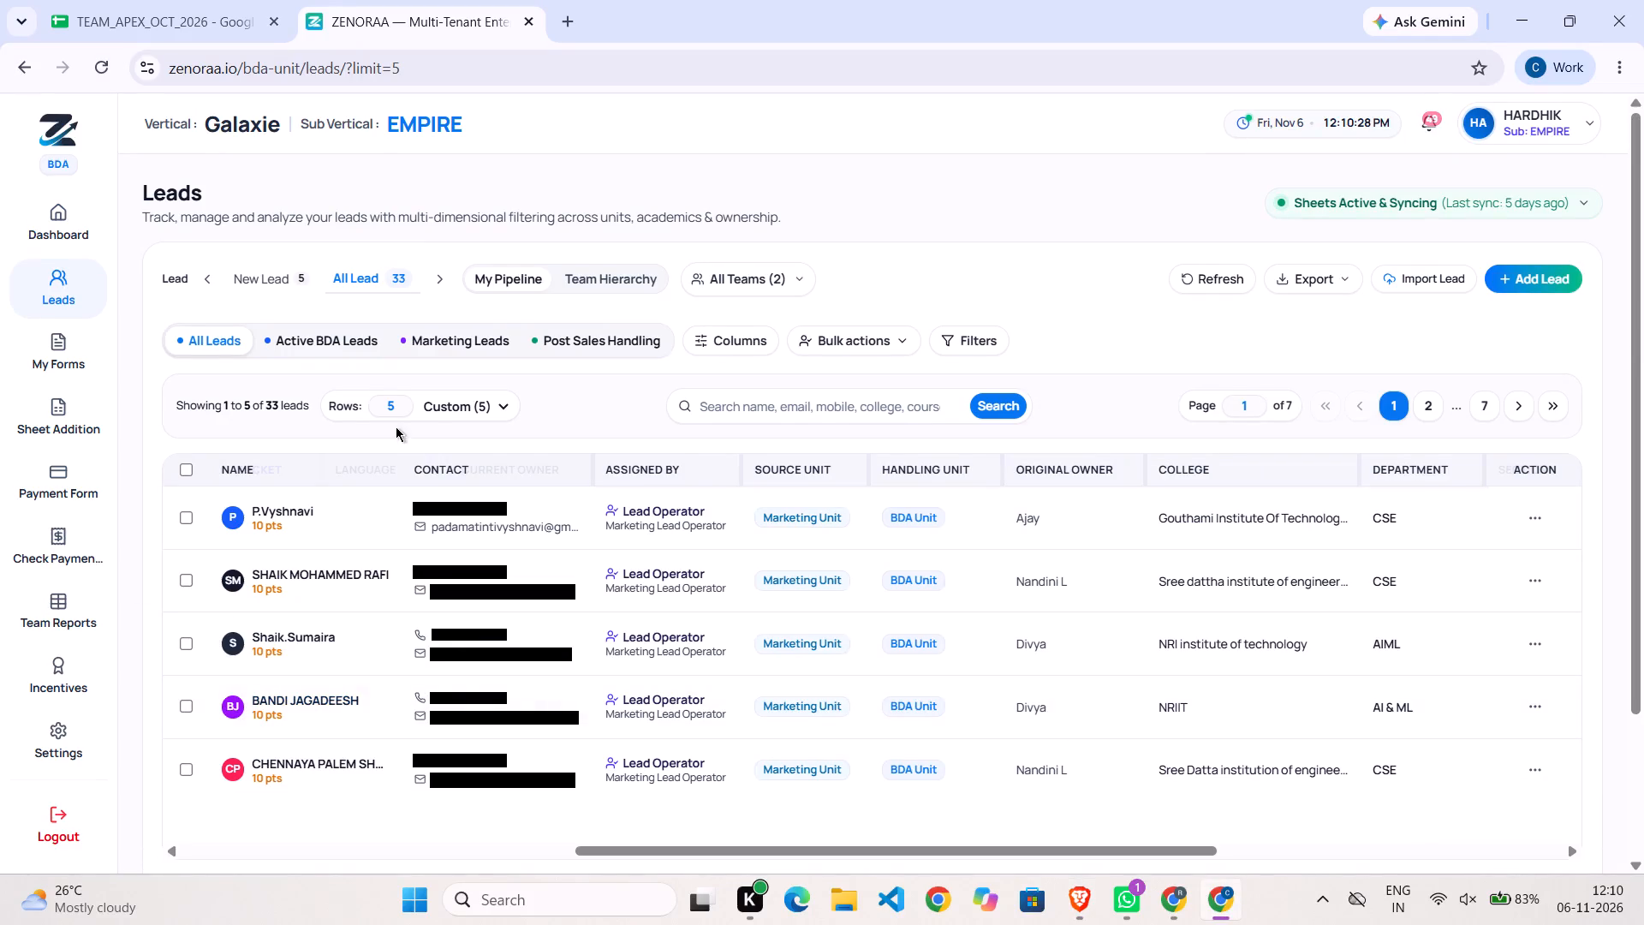
click(400, 409)
key(BackSpace)
text(10)
key(Return)
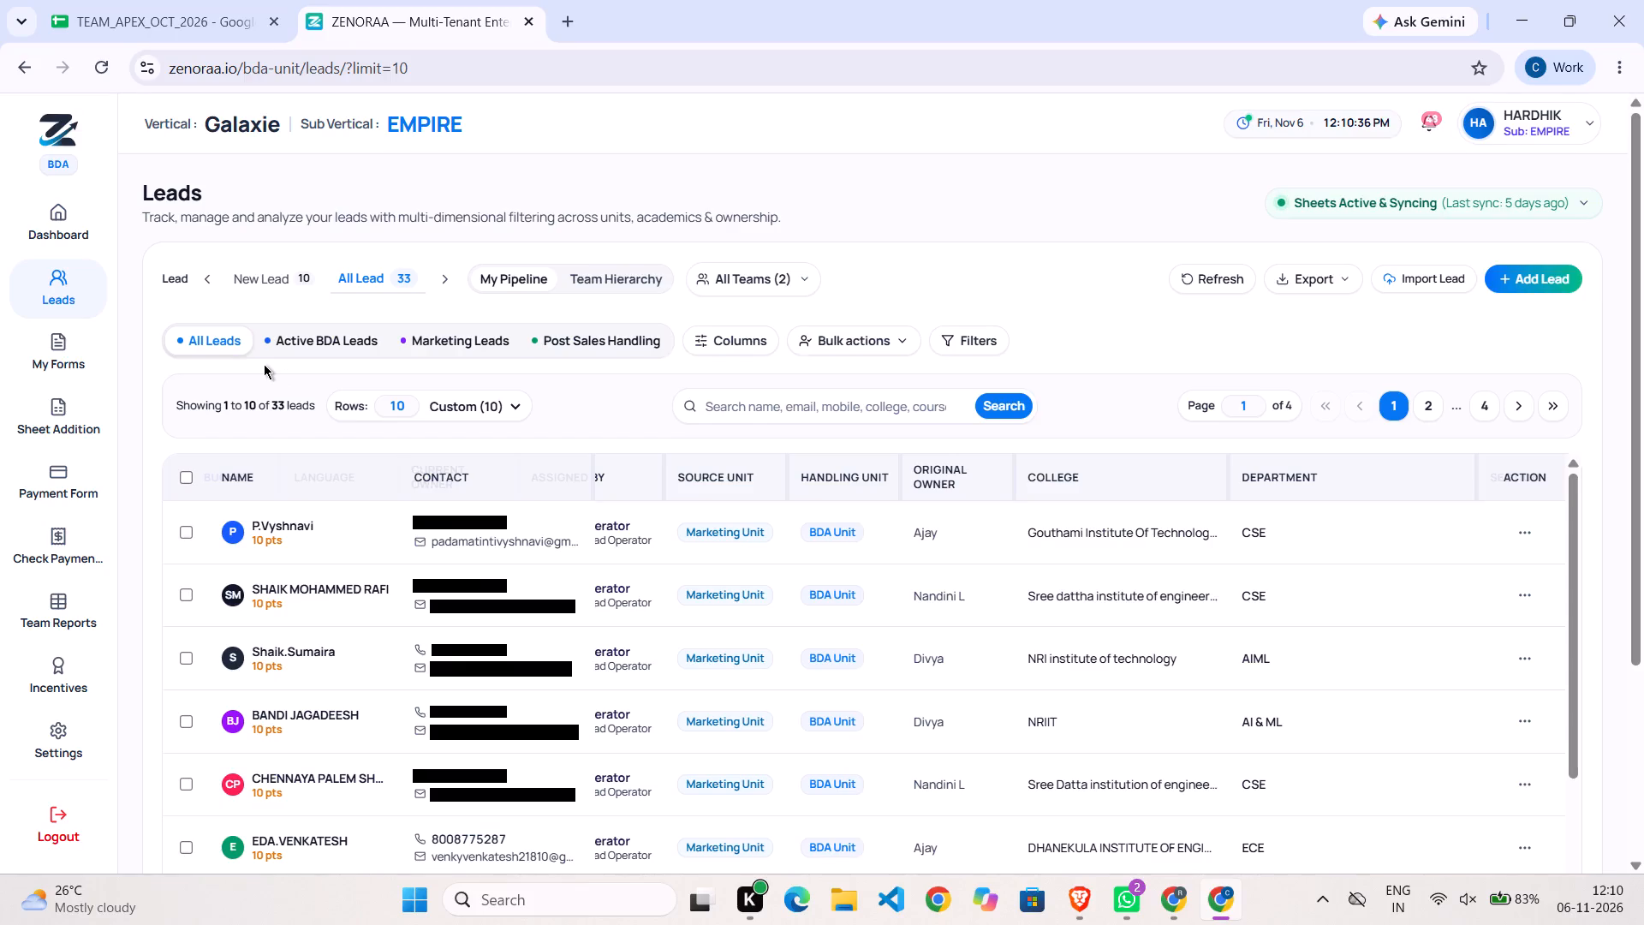
Select all 10 leads on the manager's current page and assign them directly to the BDA member Sreeram.
click(189, 479)
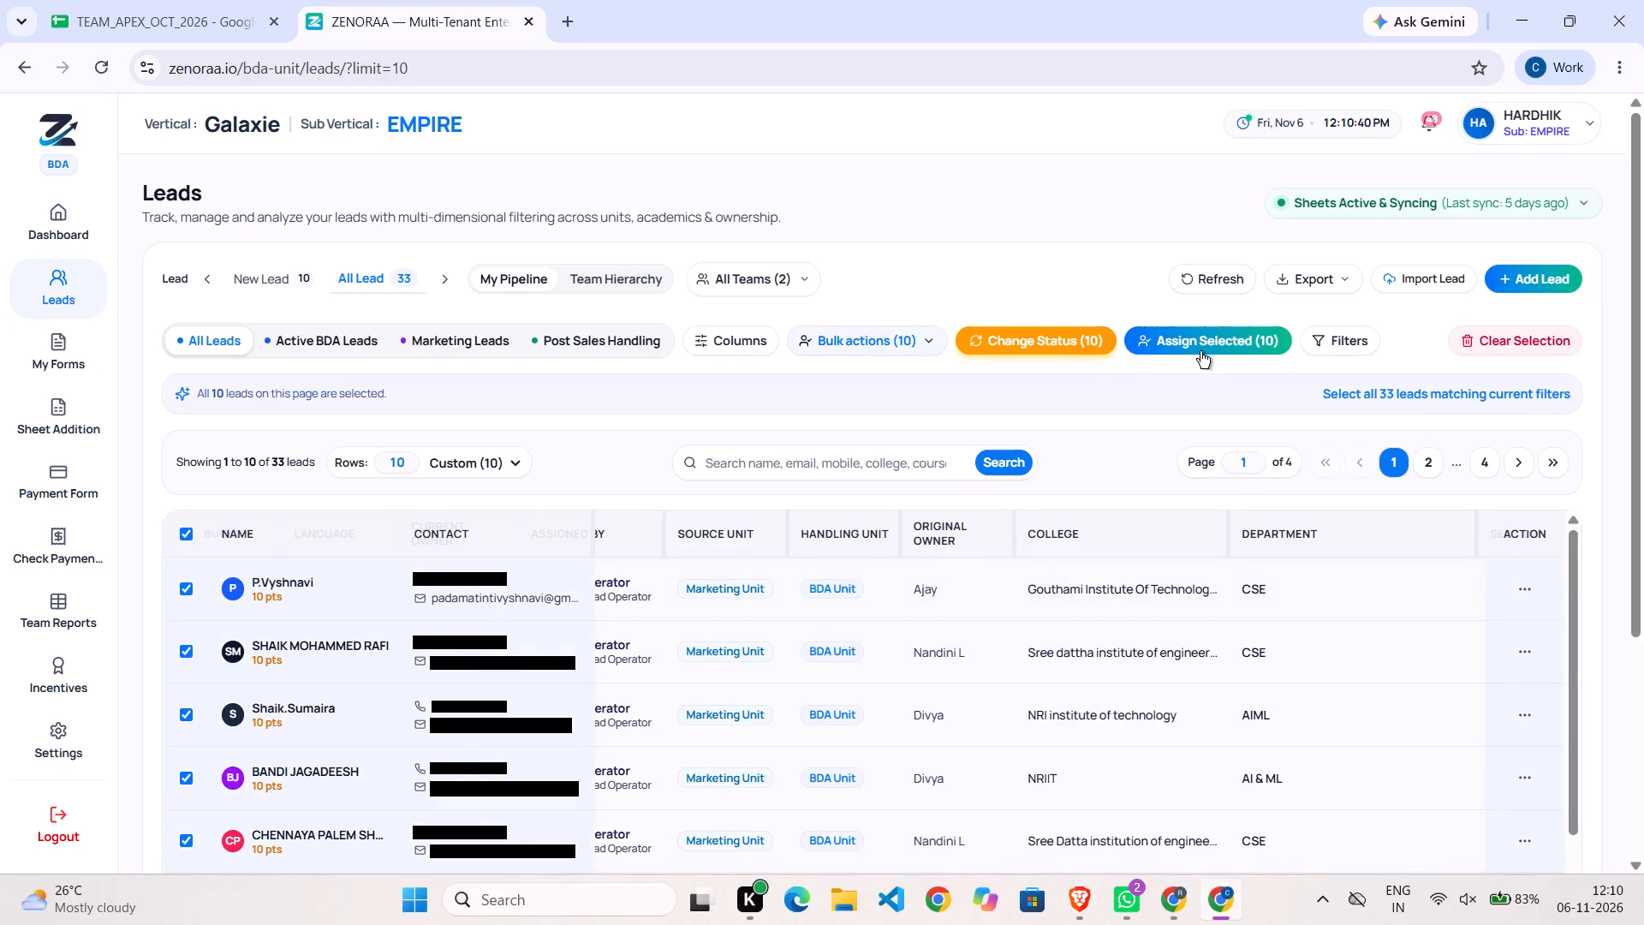
click(1204, 343)
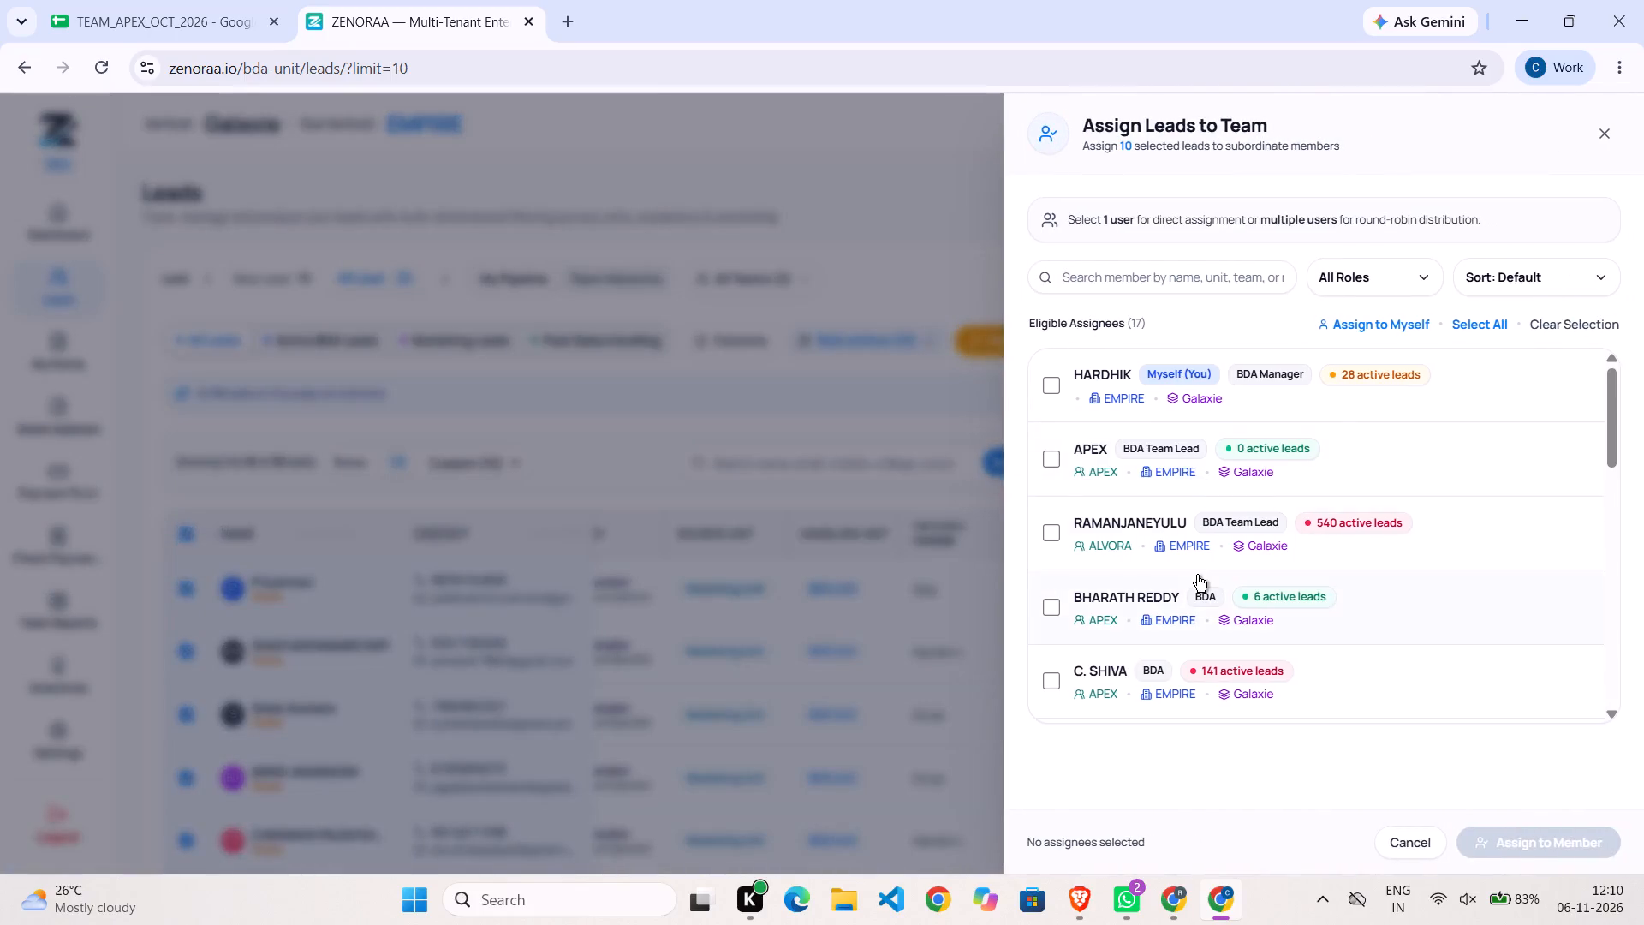
scroll(1197, 575, down, 5)
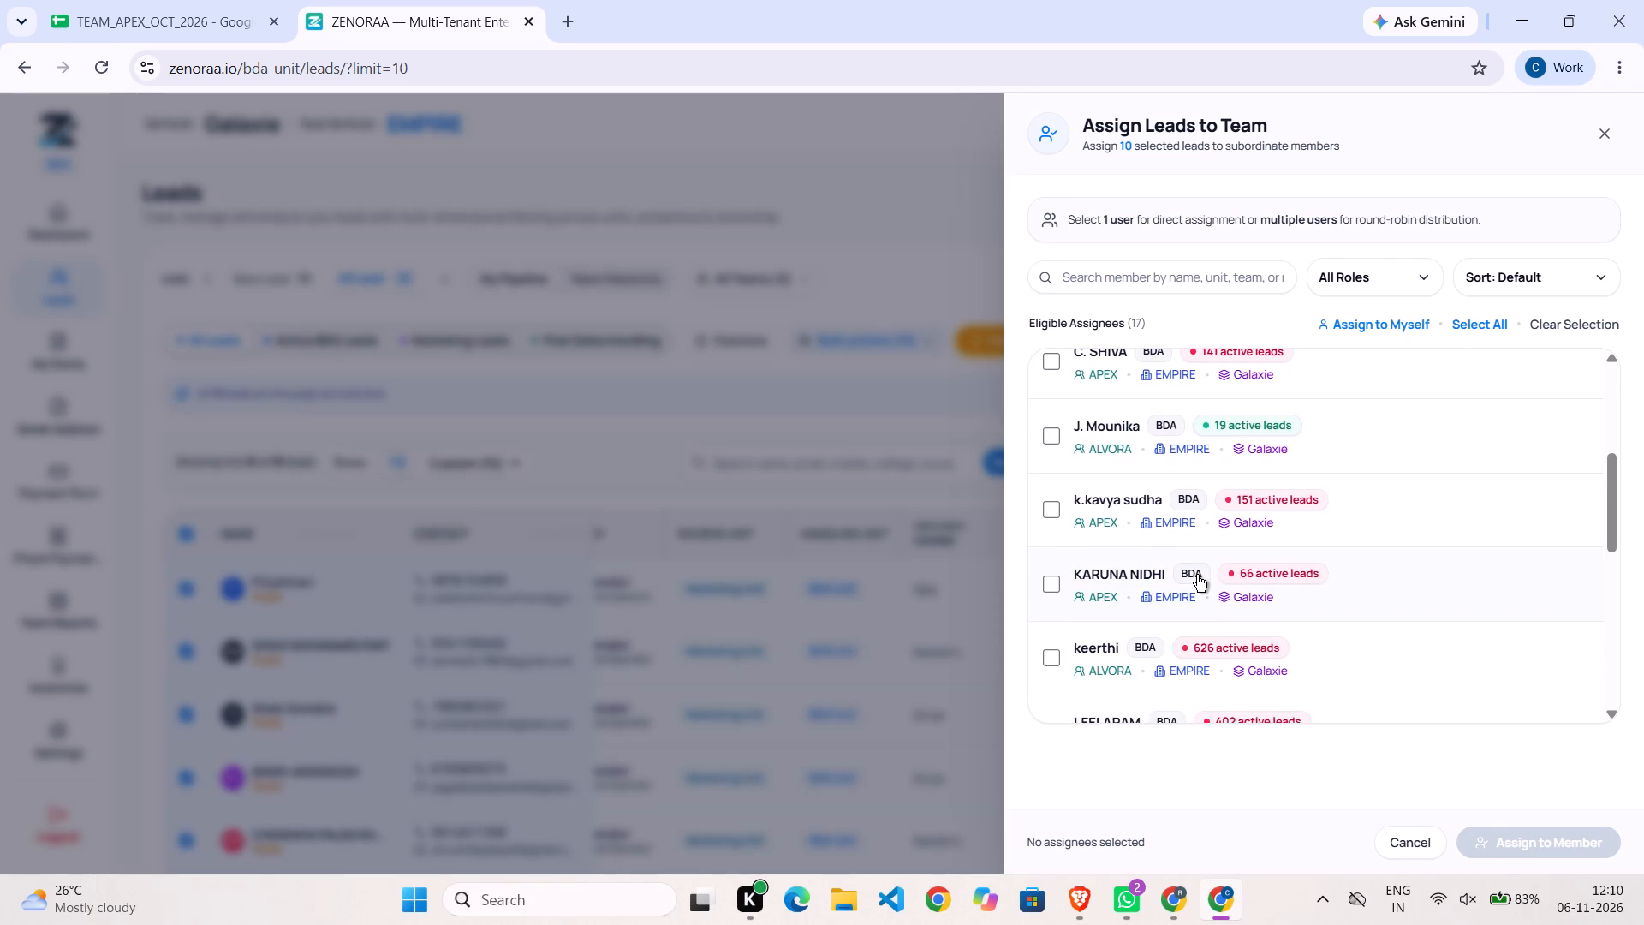
scroll(1197, 575, down, 2)
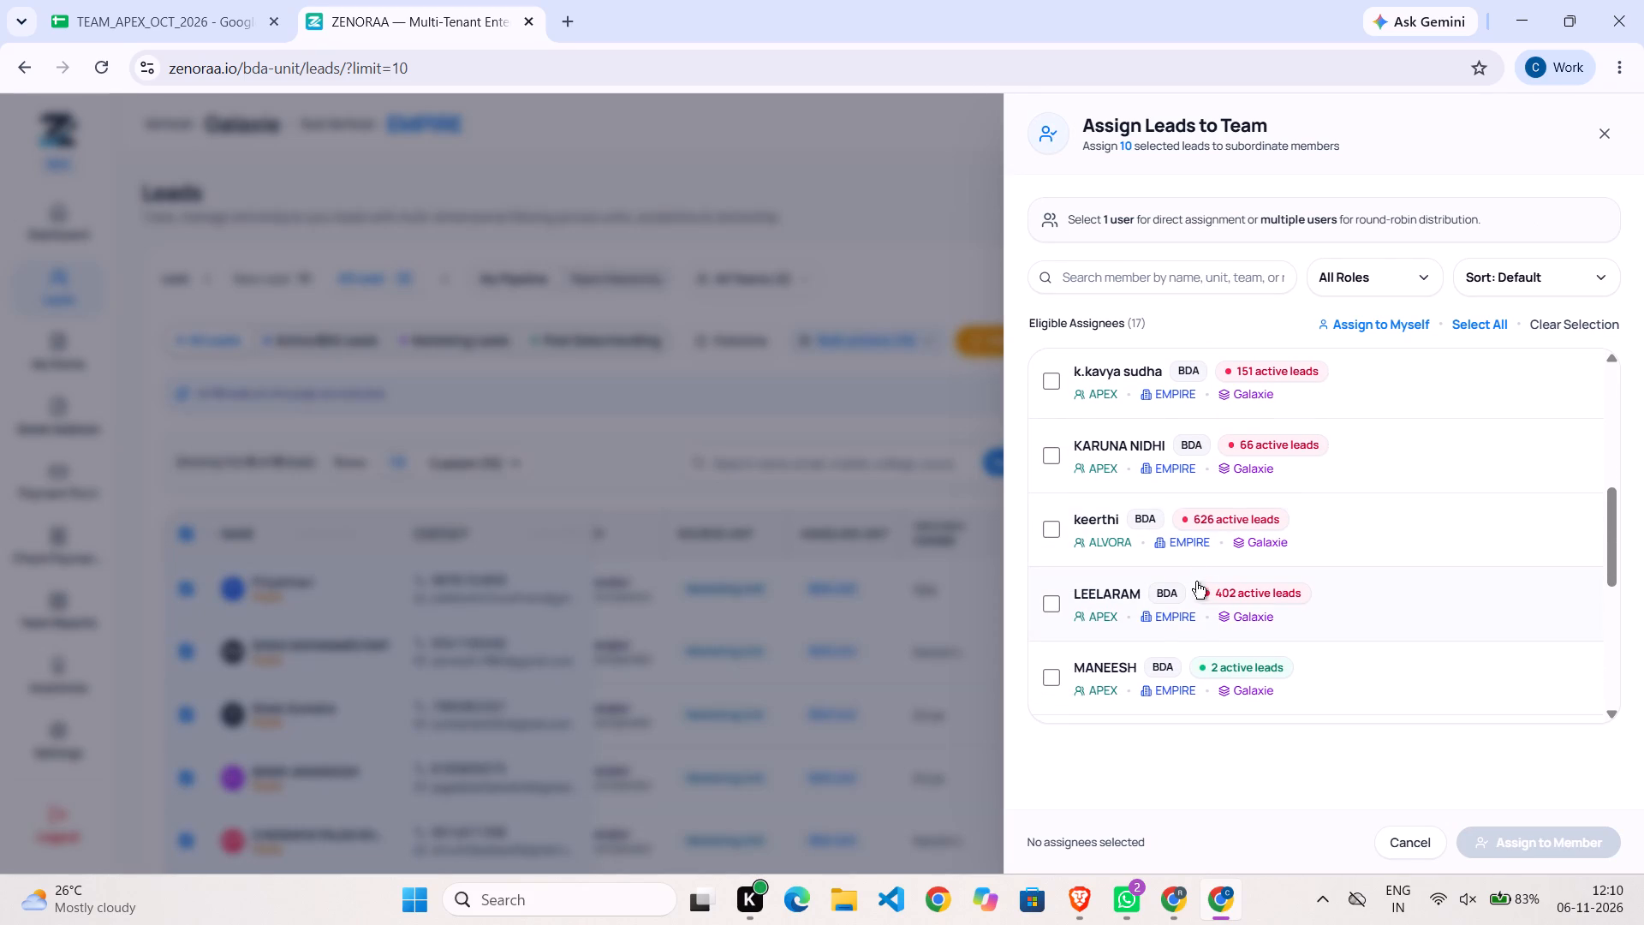
scroll(1170, 659, down, 5)
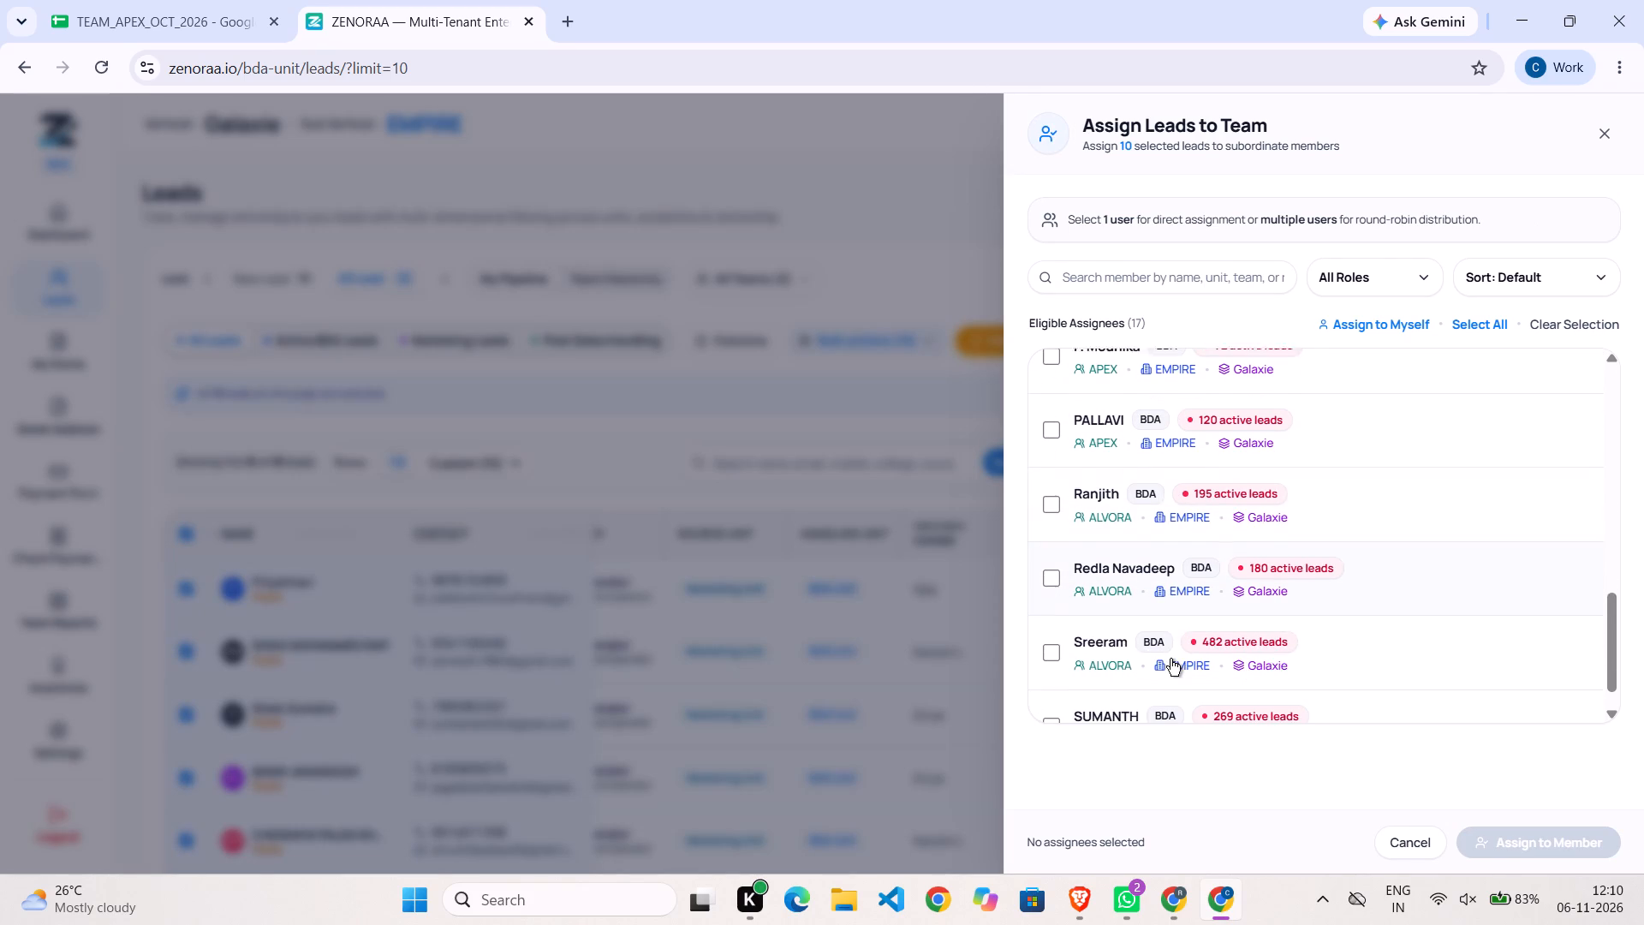
click(1170, 659)
click(1513, 854)
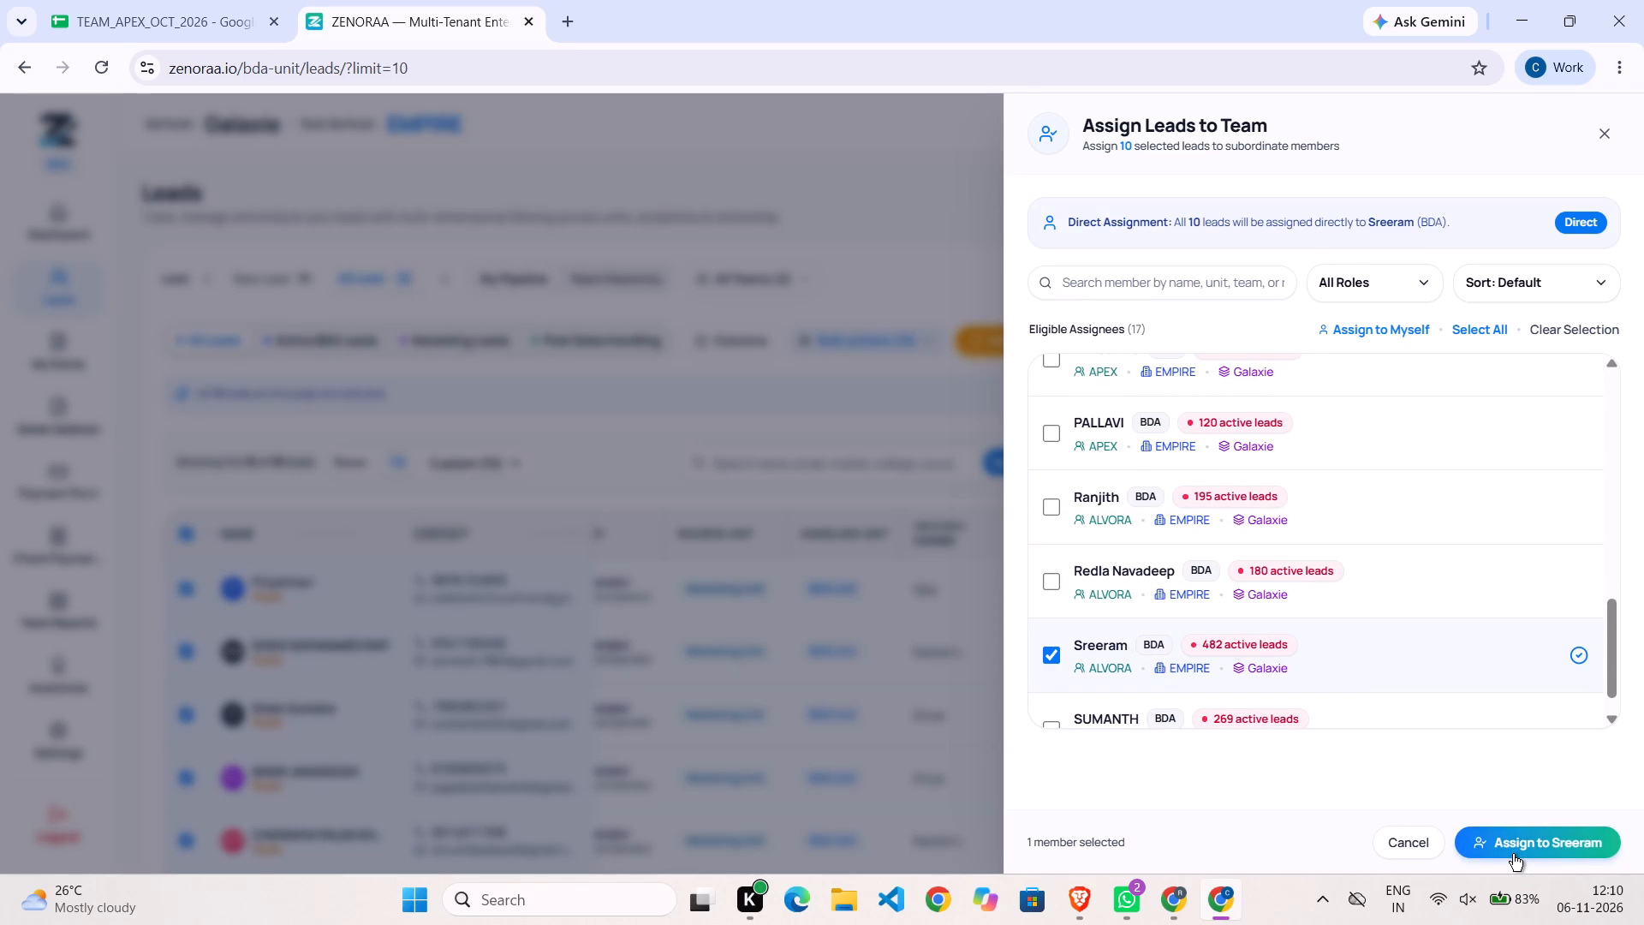
Switch to the BDA account in Brave and update the topmost New lead's status to DNP 2 with the call remark "DNP".
key(alt+Tab)
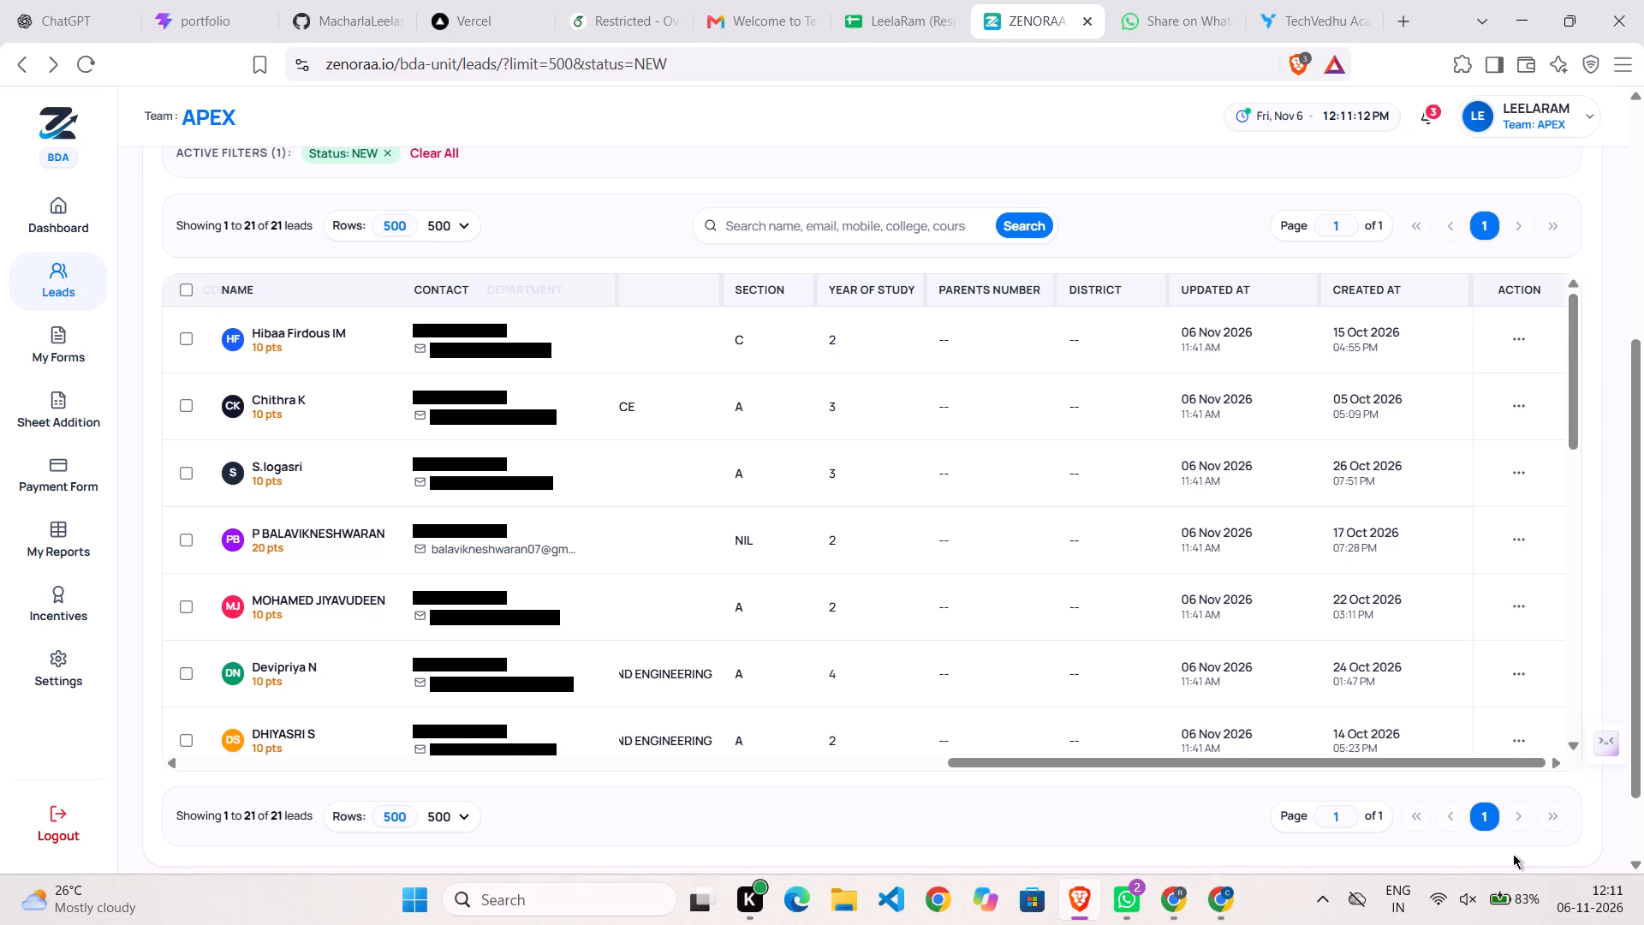
scroll(952, 598, right, 8)
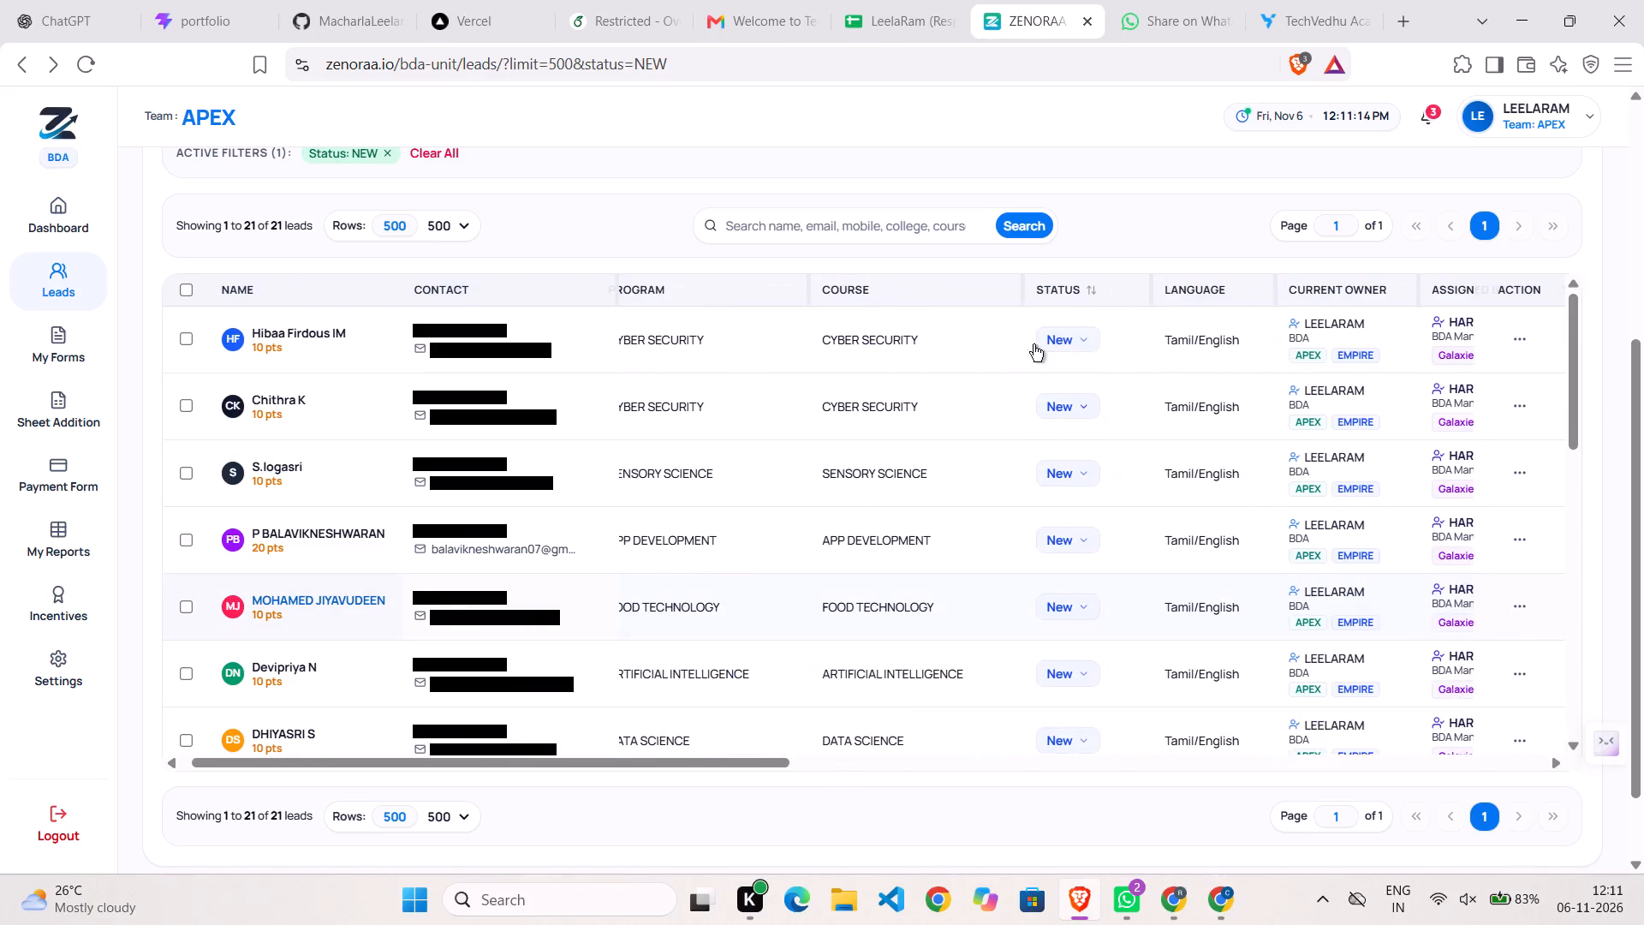
click(1057, 337)
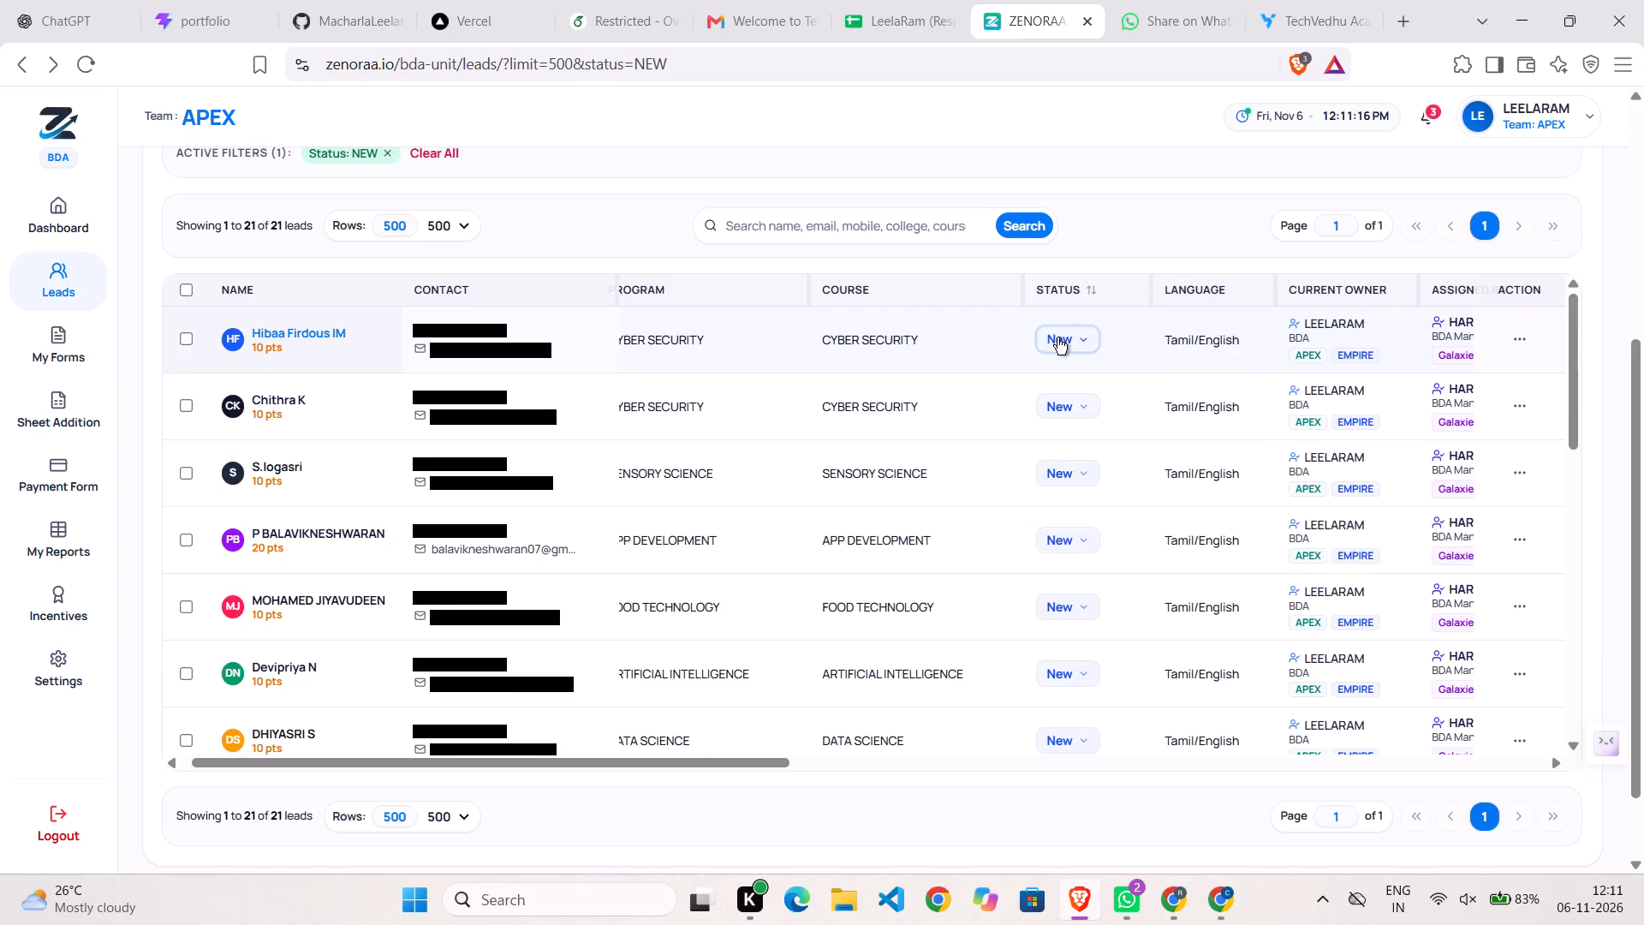
scroll(1080, 527, down, 1)
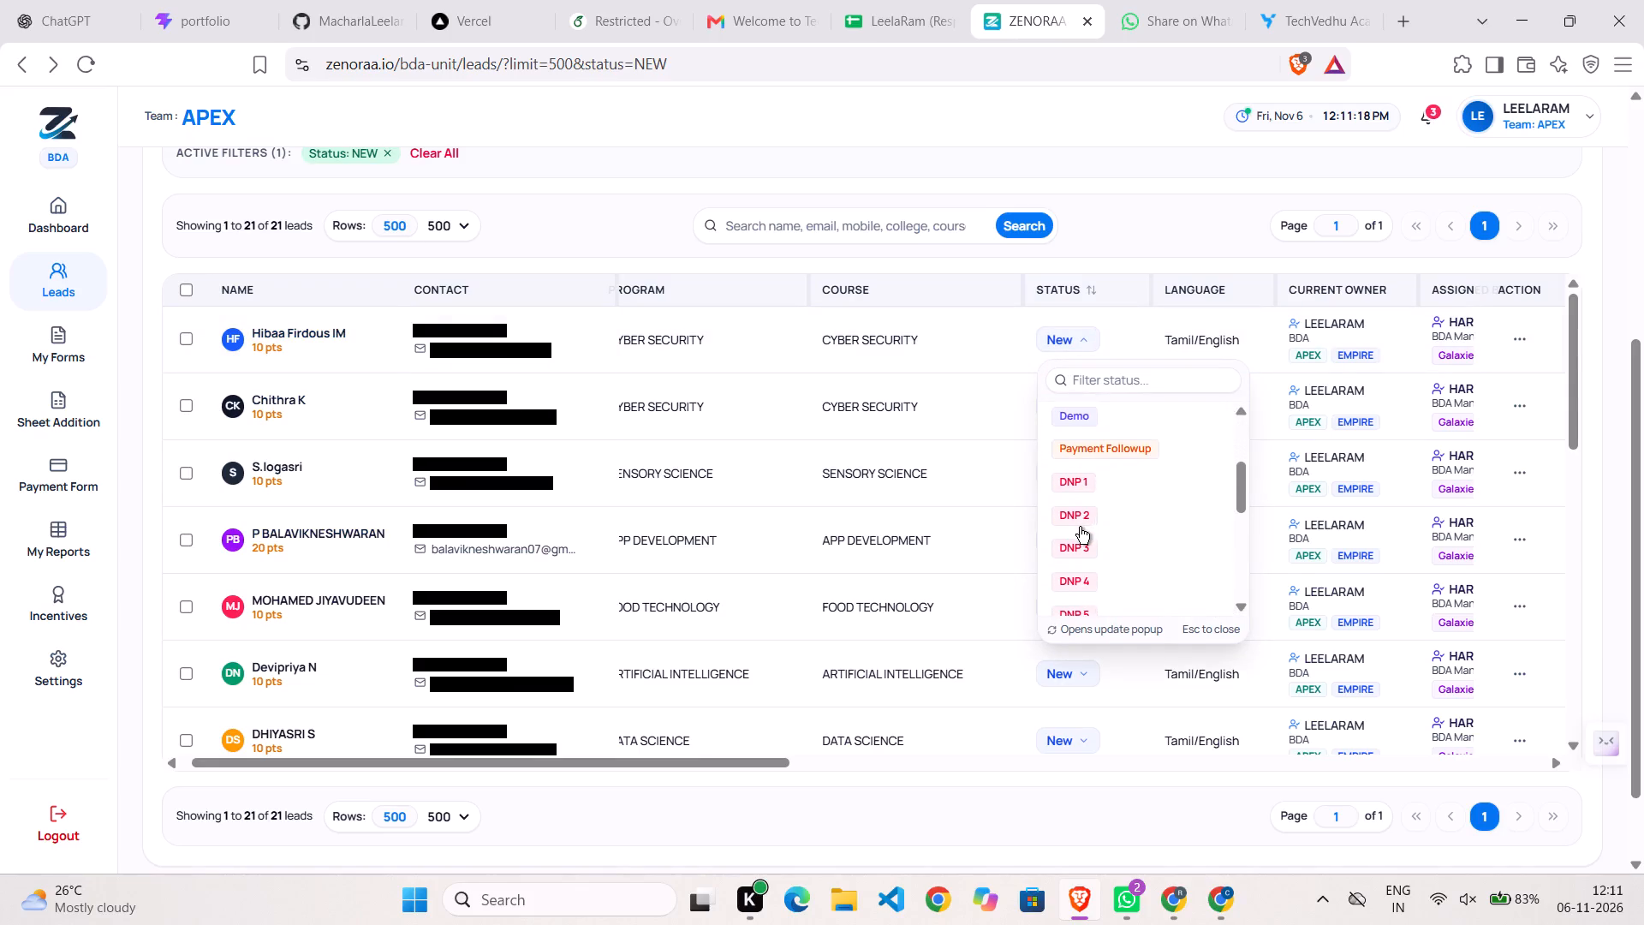
scroll(1080, 527, down, 1)
click(1073, 516)
click(844, 459)
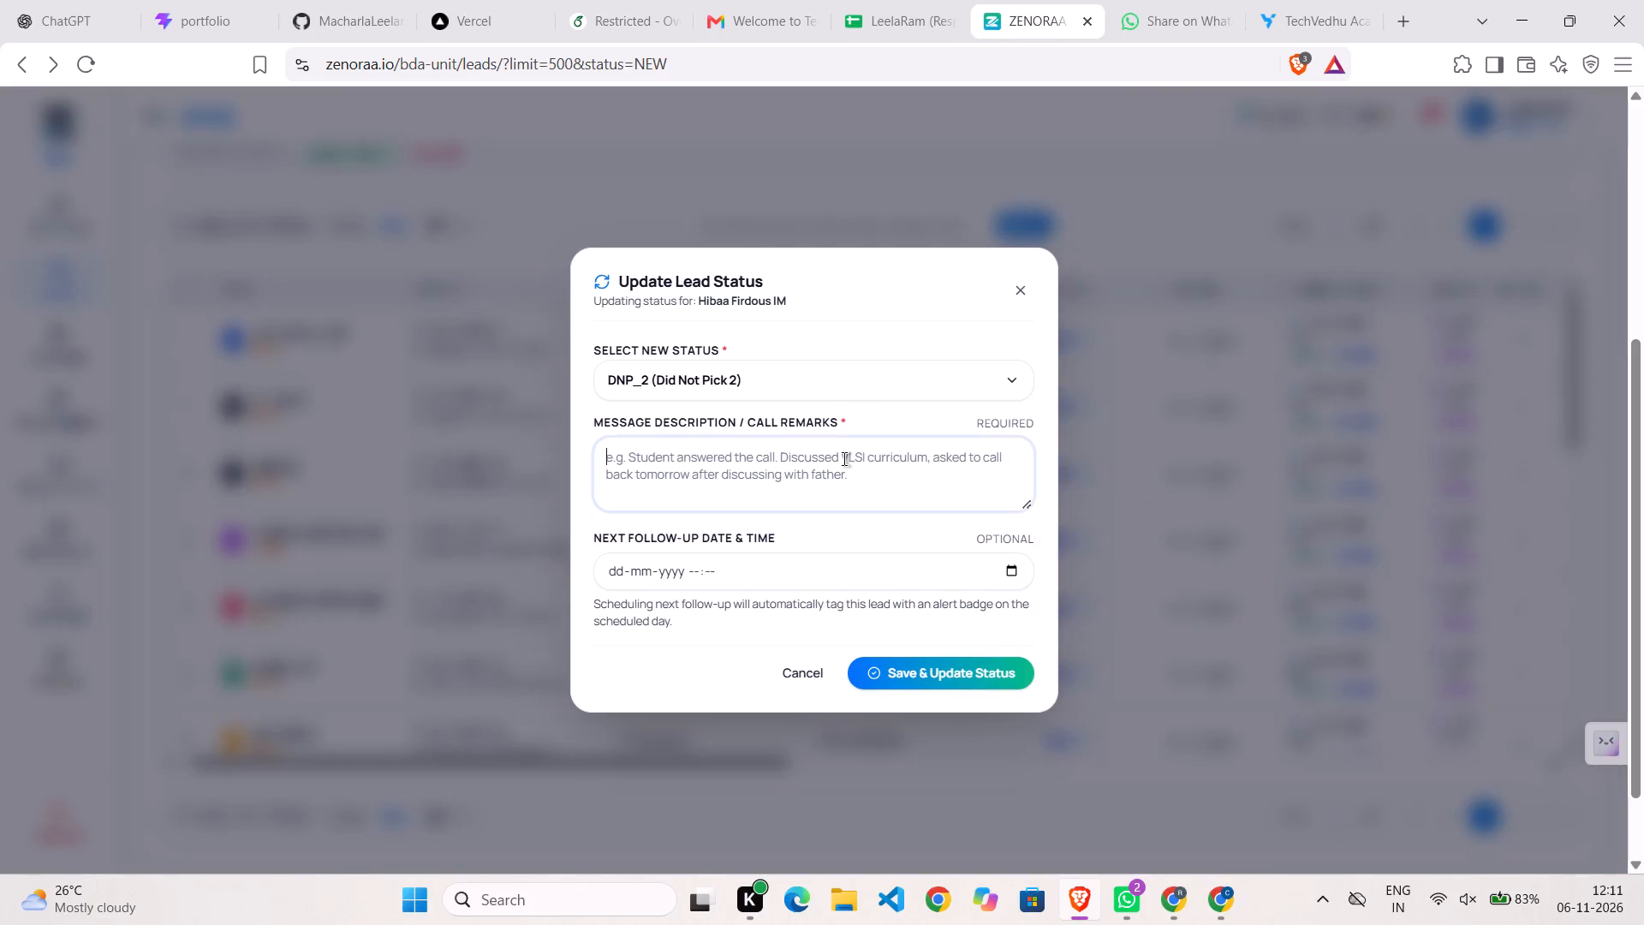
text(DNP)
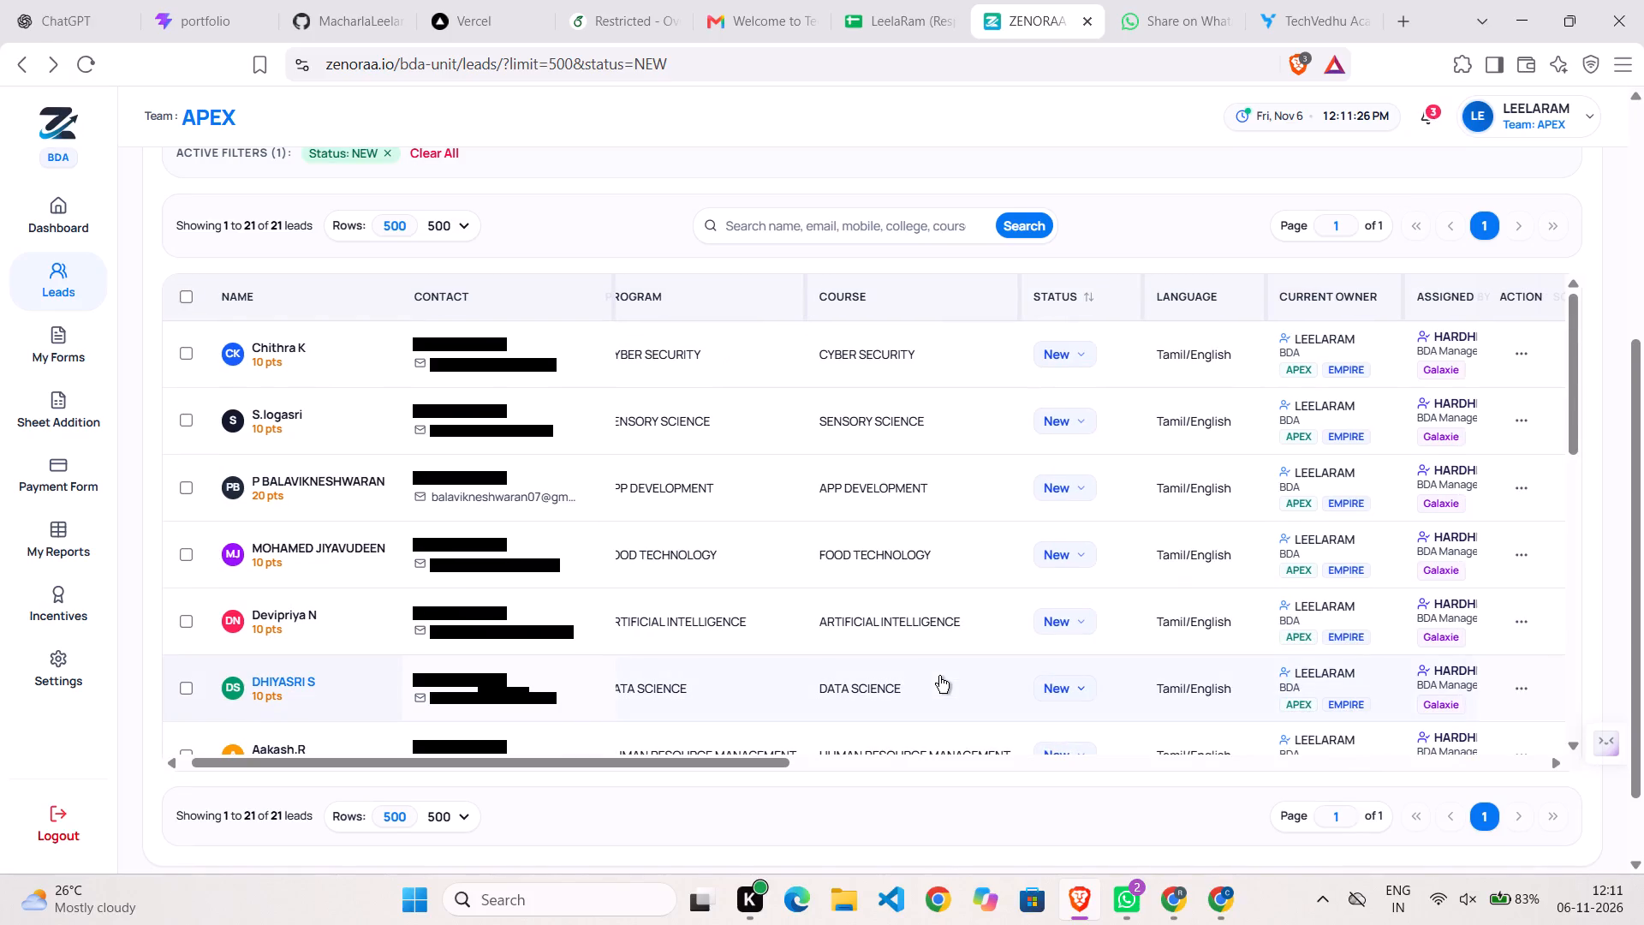
Examine the college, department, section and year of study of the leads now heading the New list.
scroll(939, 676, left, 8)
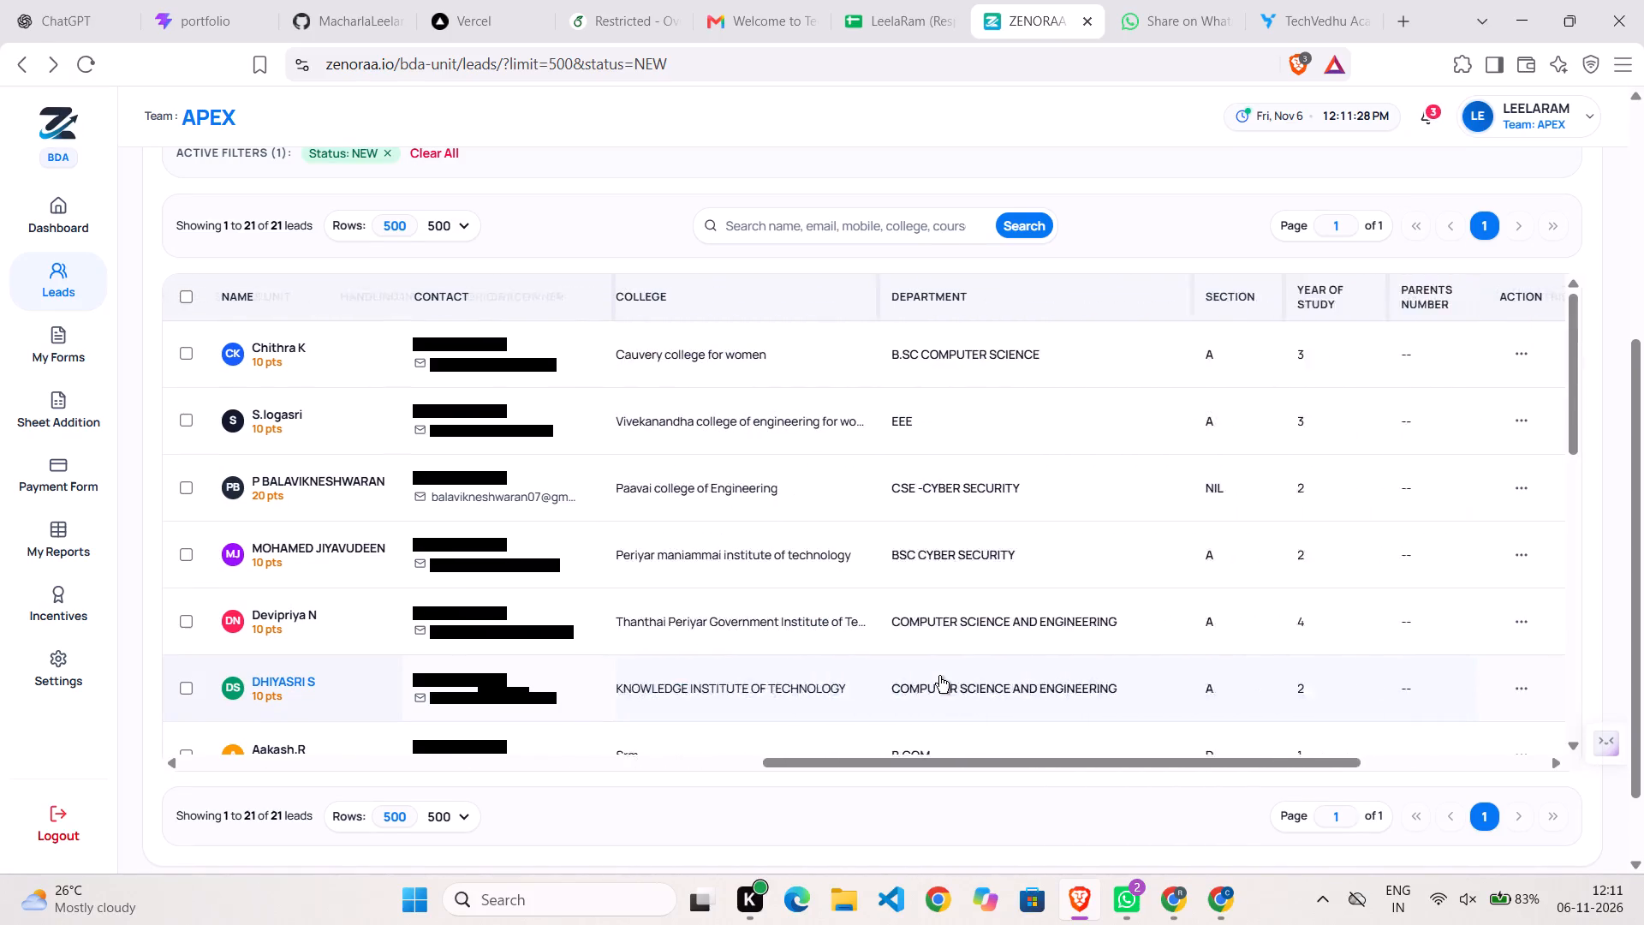
scroll(939, 676, right, 2)
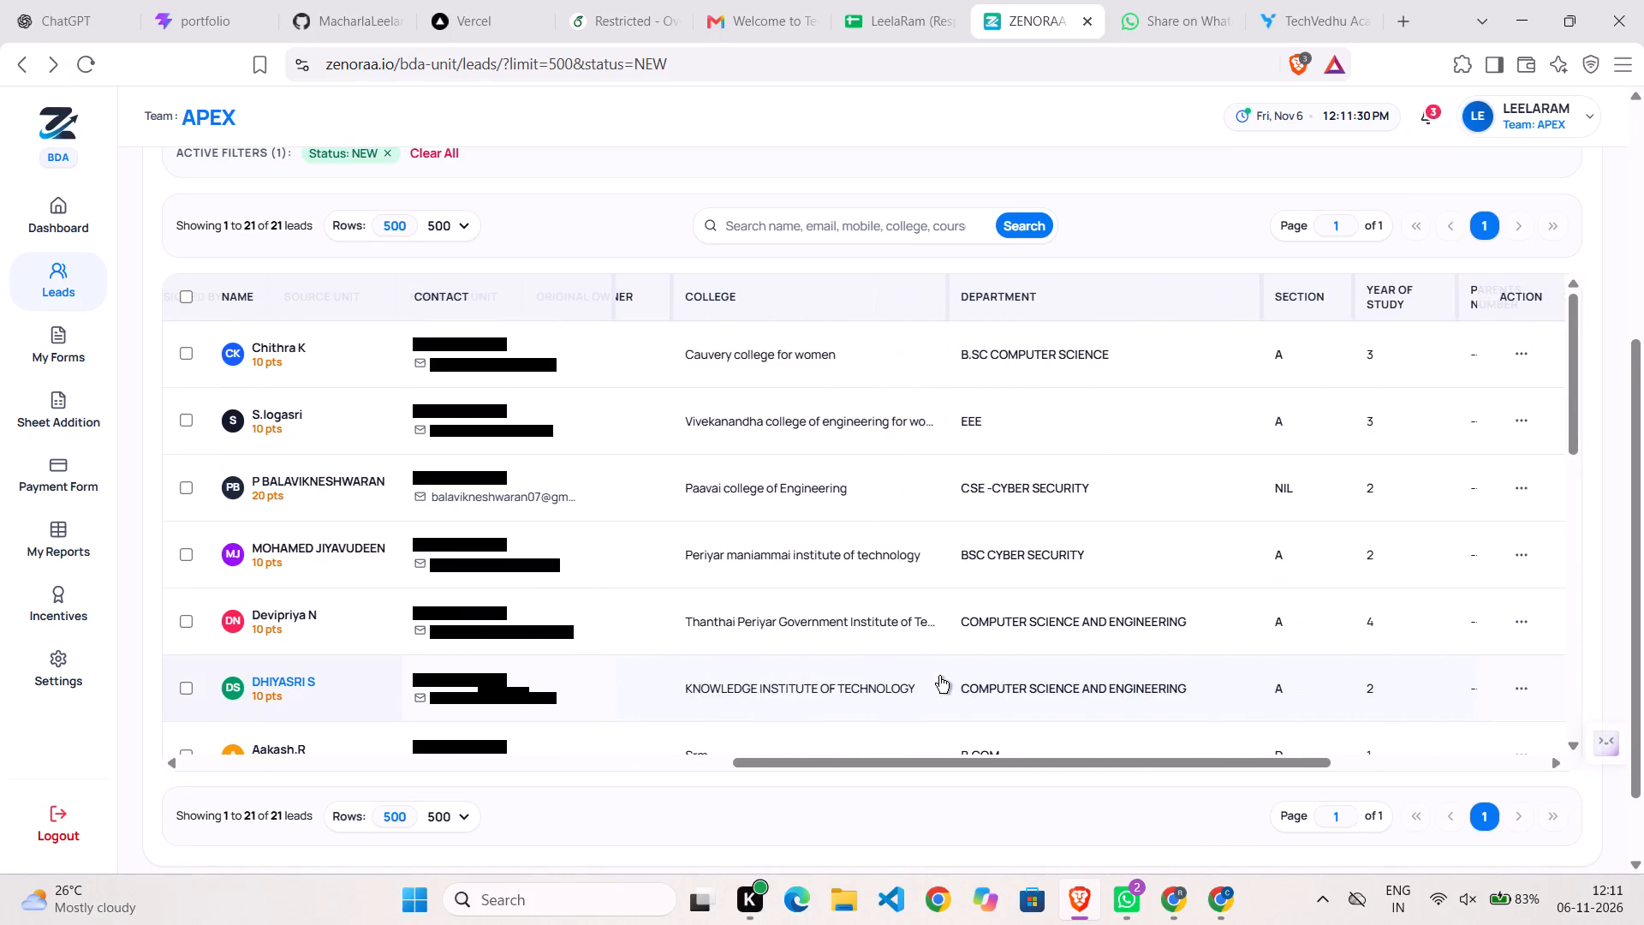
scroll(939, 676, right, 8)
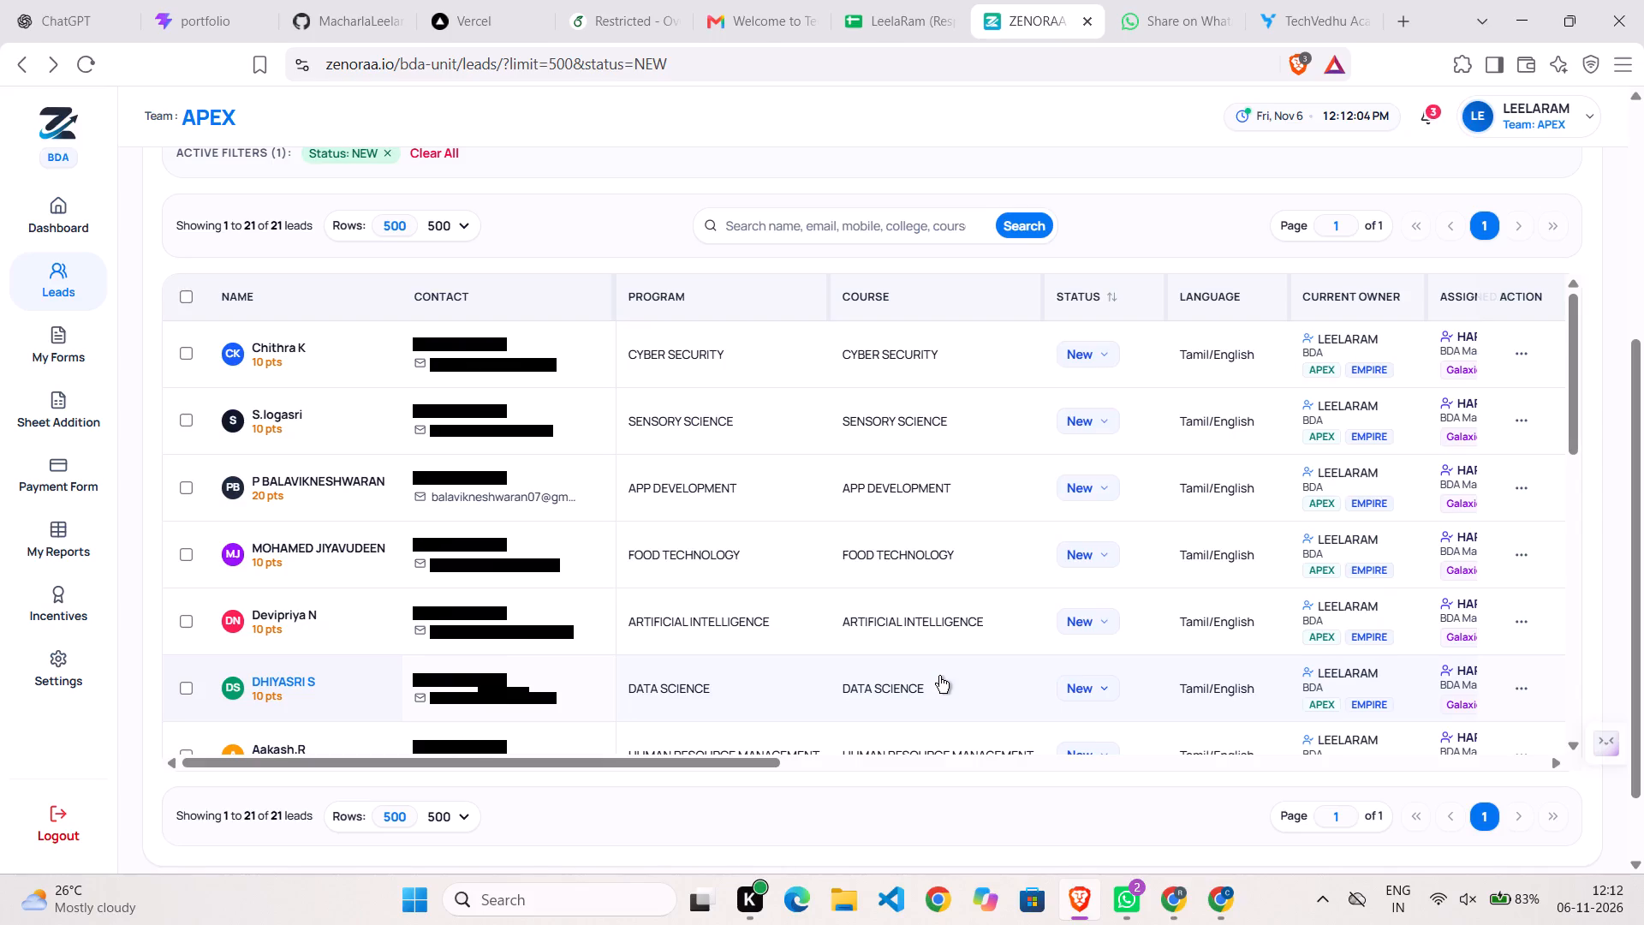
scroll(939, 676, left, 1)
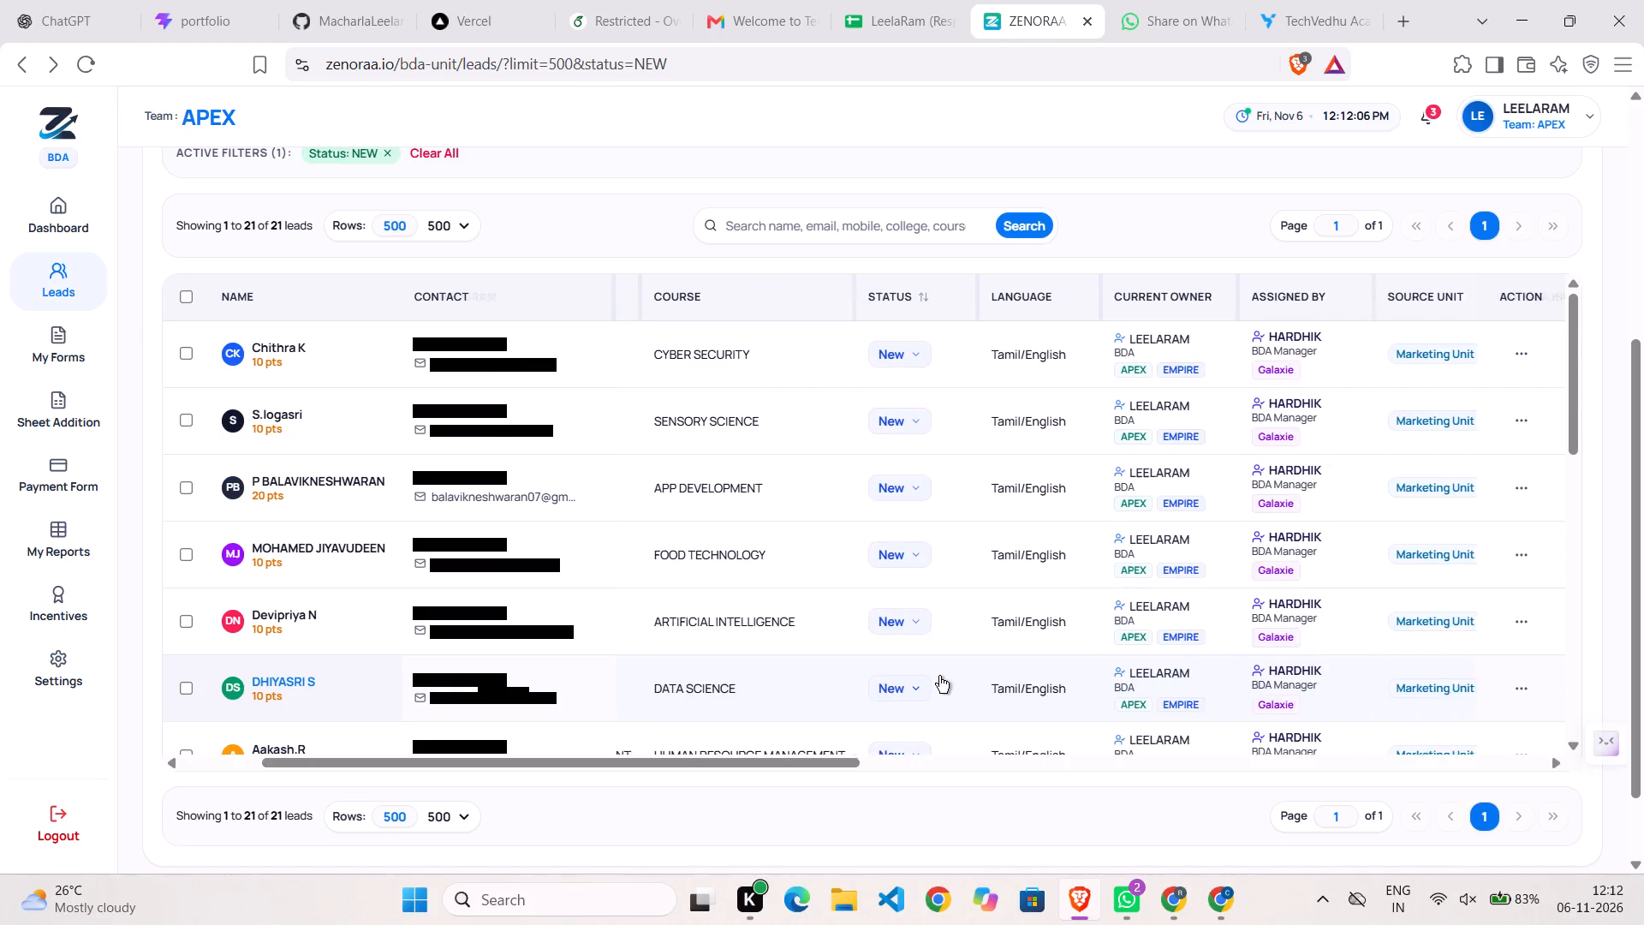
scroll(939, 676, left, 8)
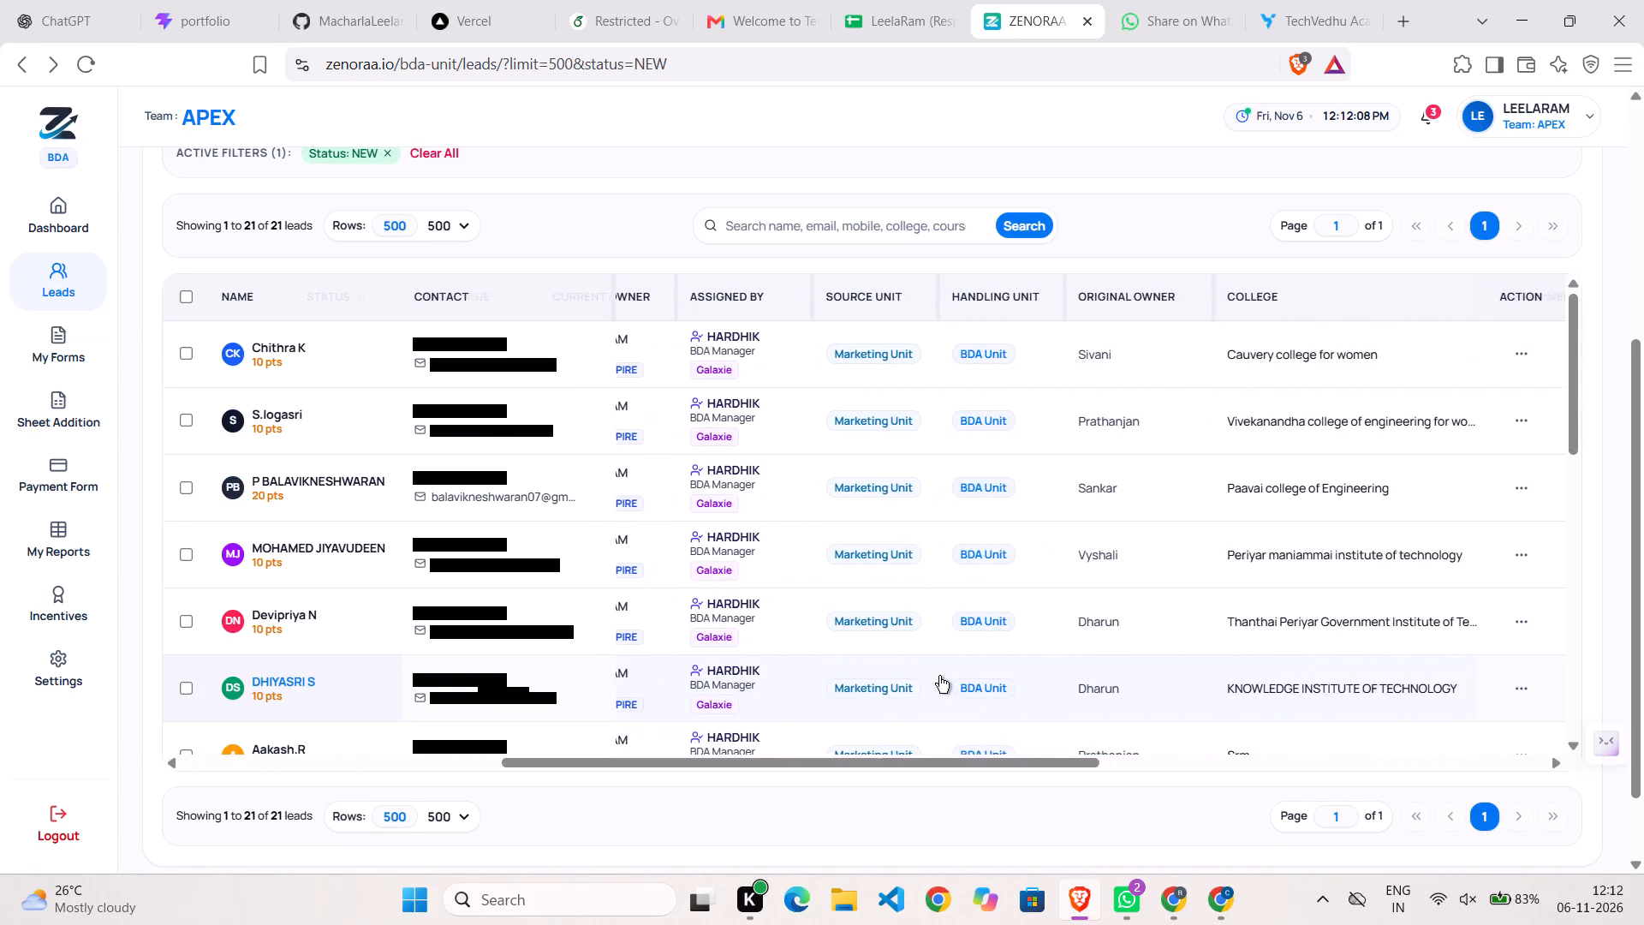
scroll(939, 676, left, 5)
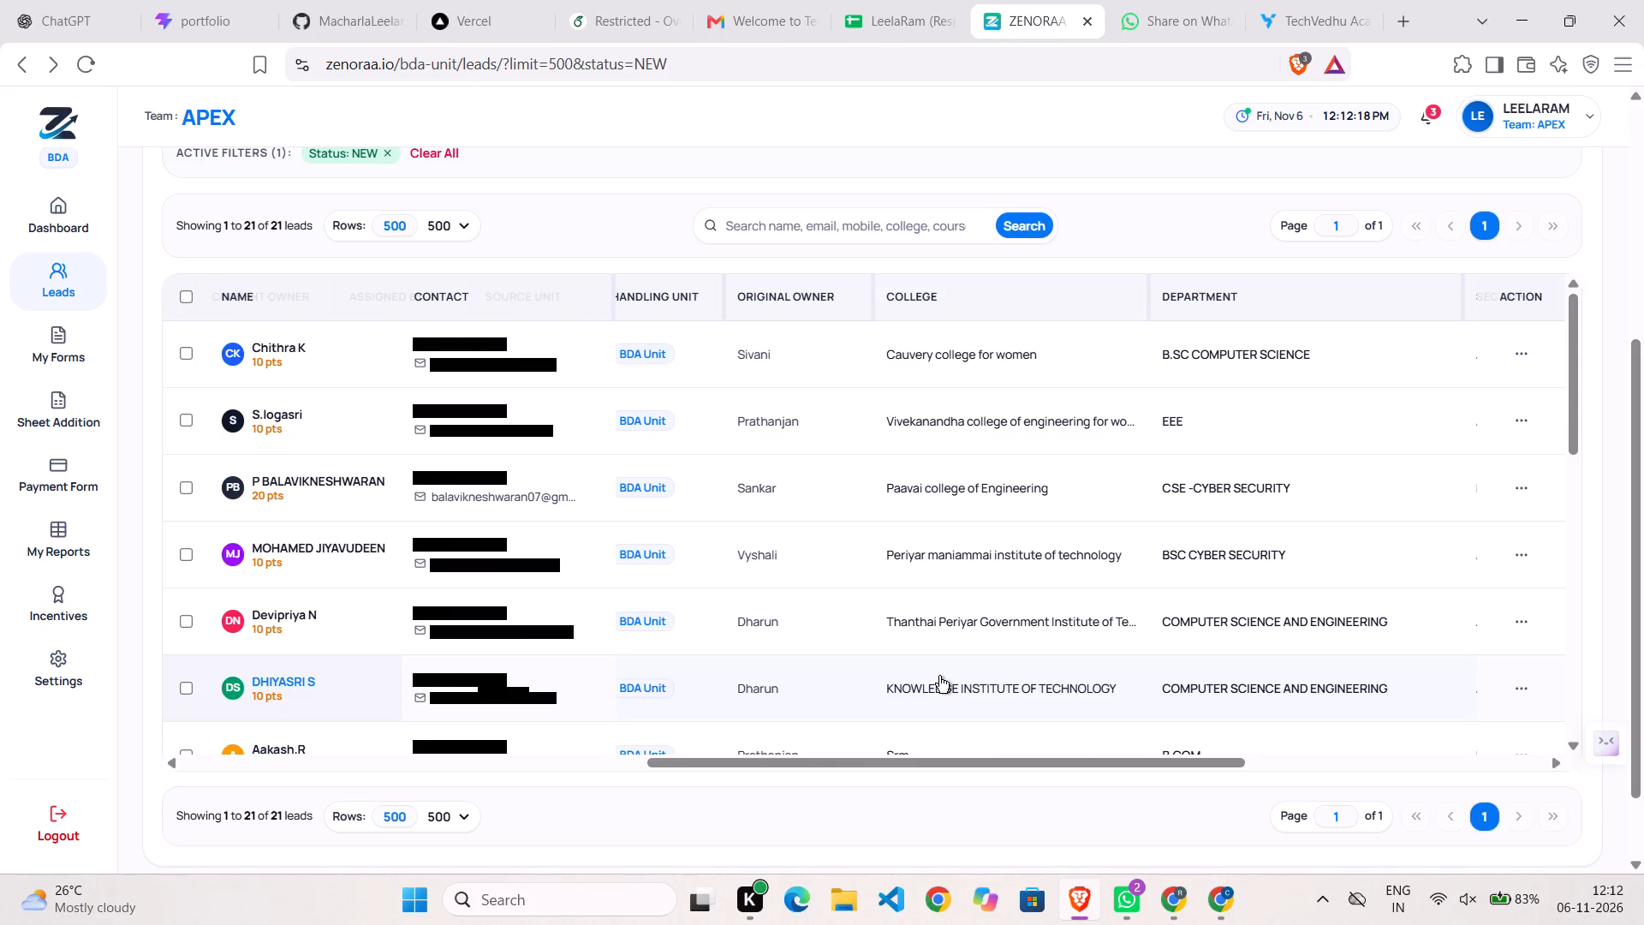
scroll(939, 676, left, 3)
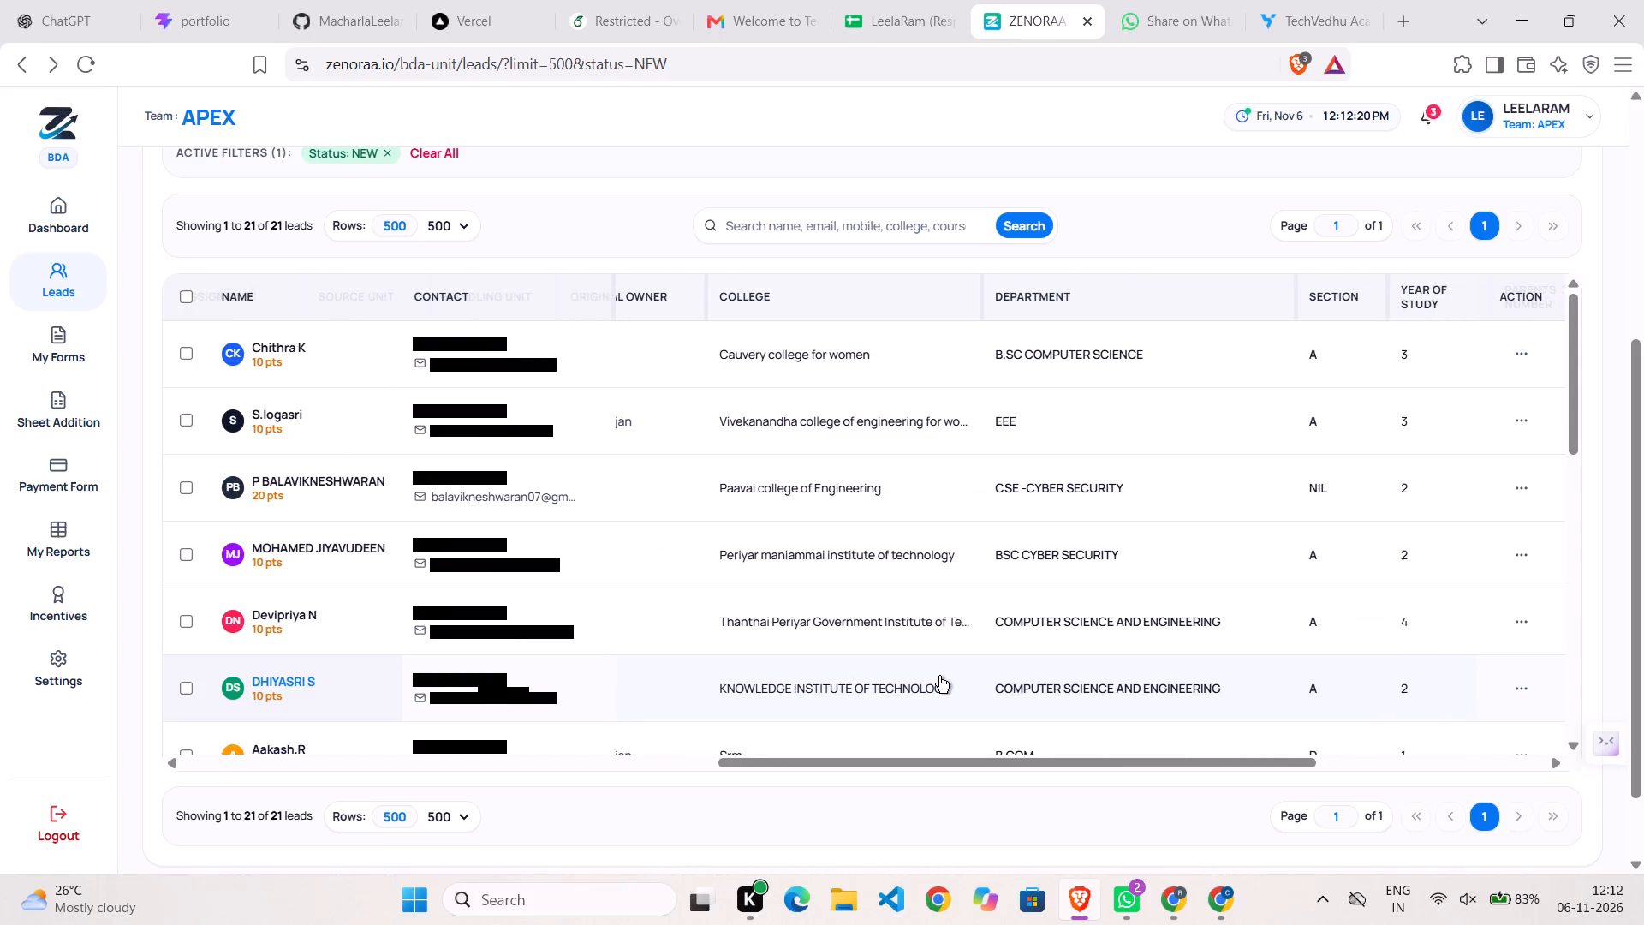
scroll(939, 676, left, 5)
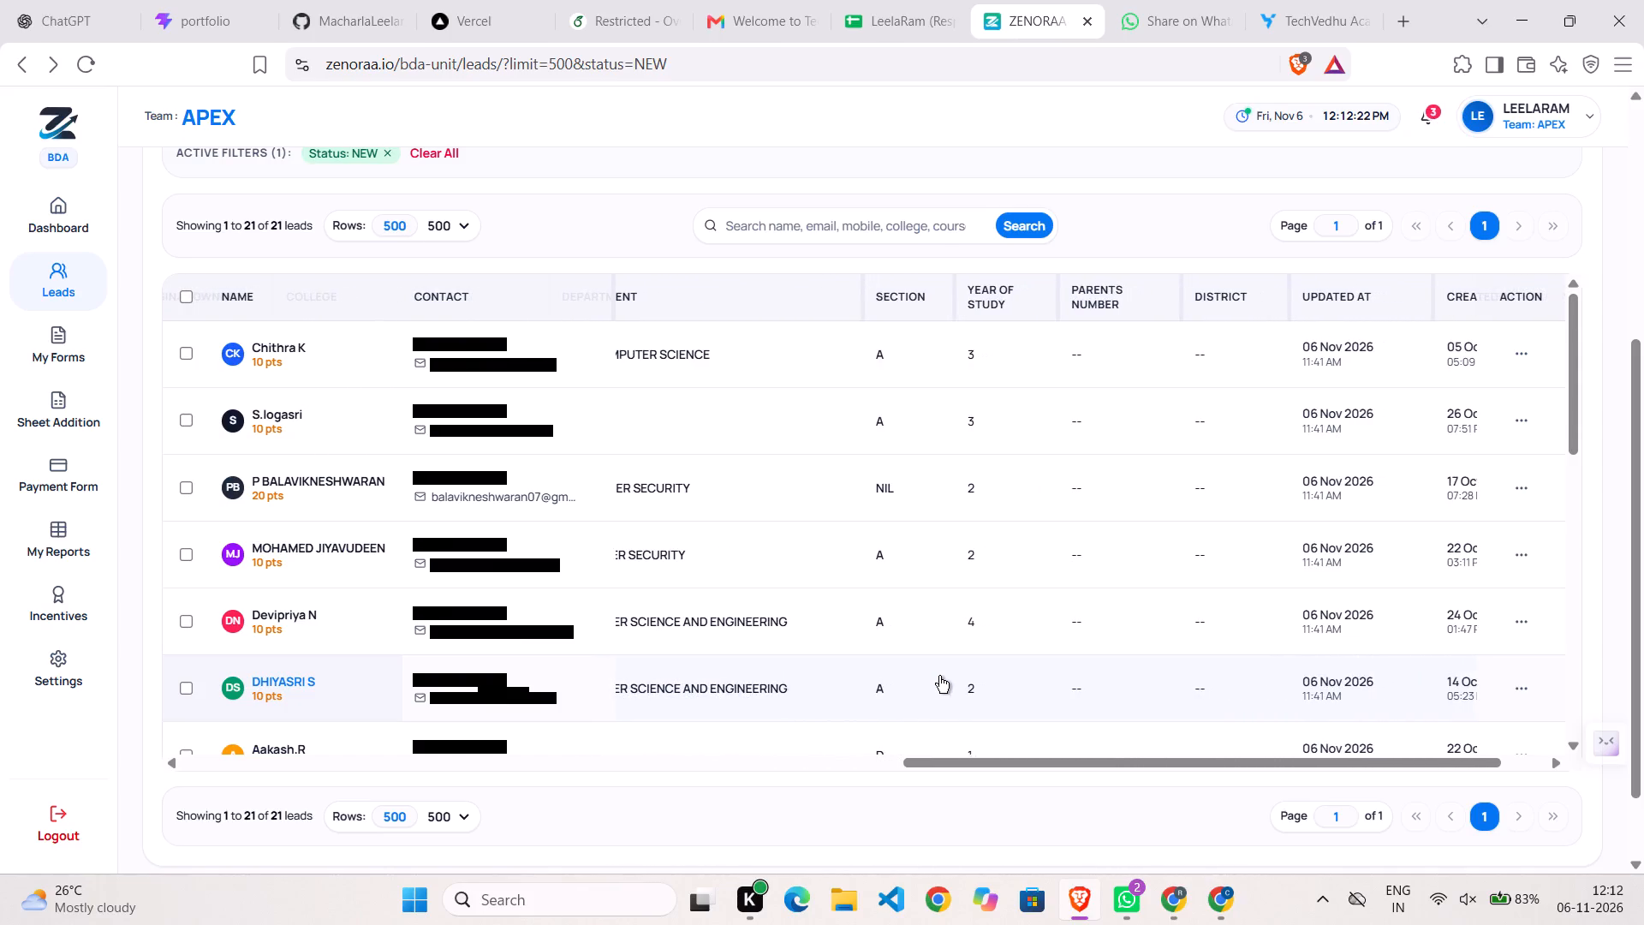
Update the Cyber Security lead from Cauvery college for women to Call Back with the call remark "today evening".
scroll(939, 676, right, 2)
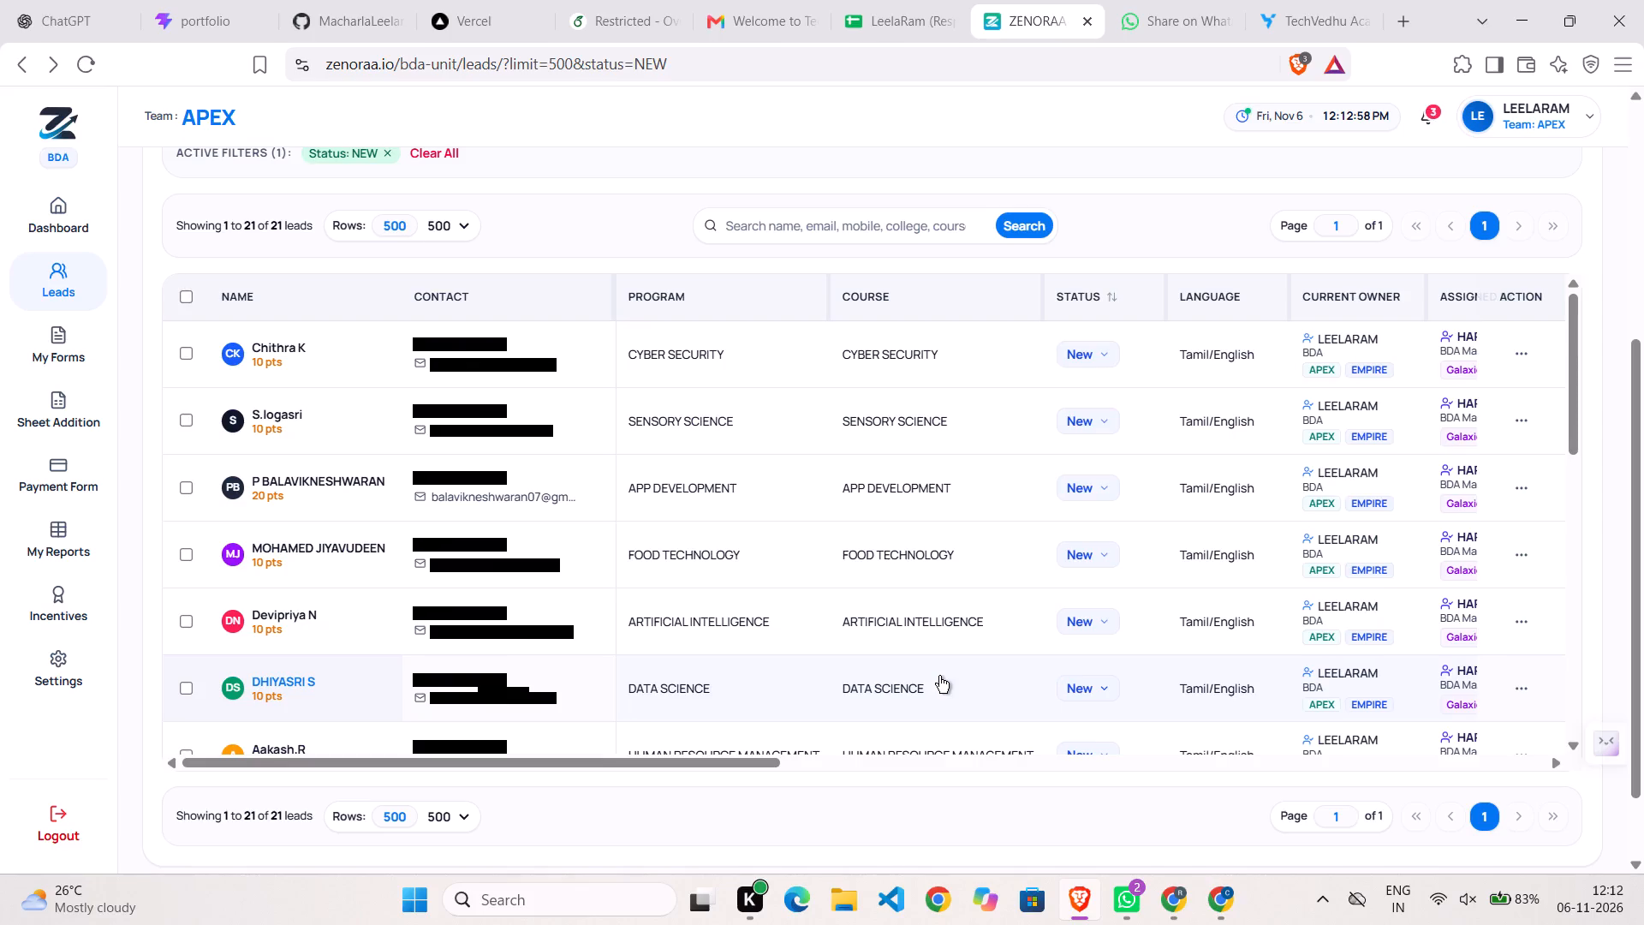
click(1076, 364)
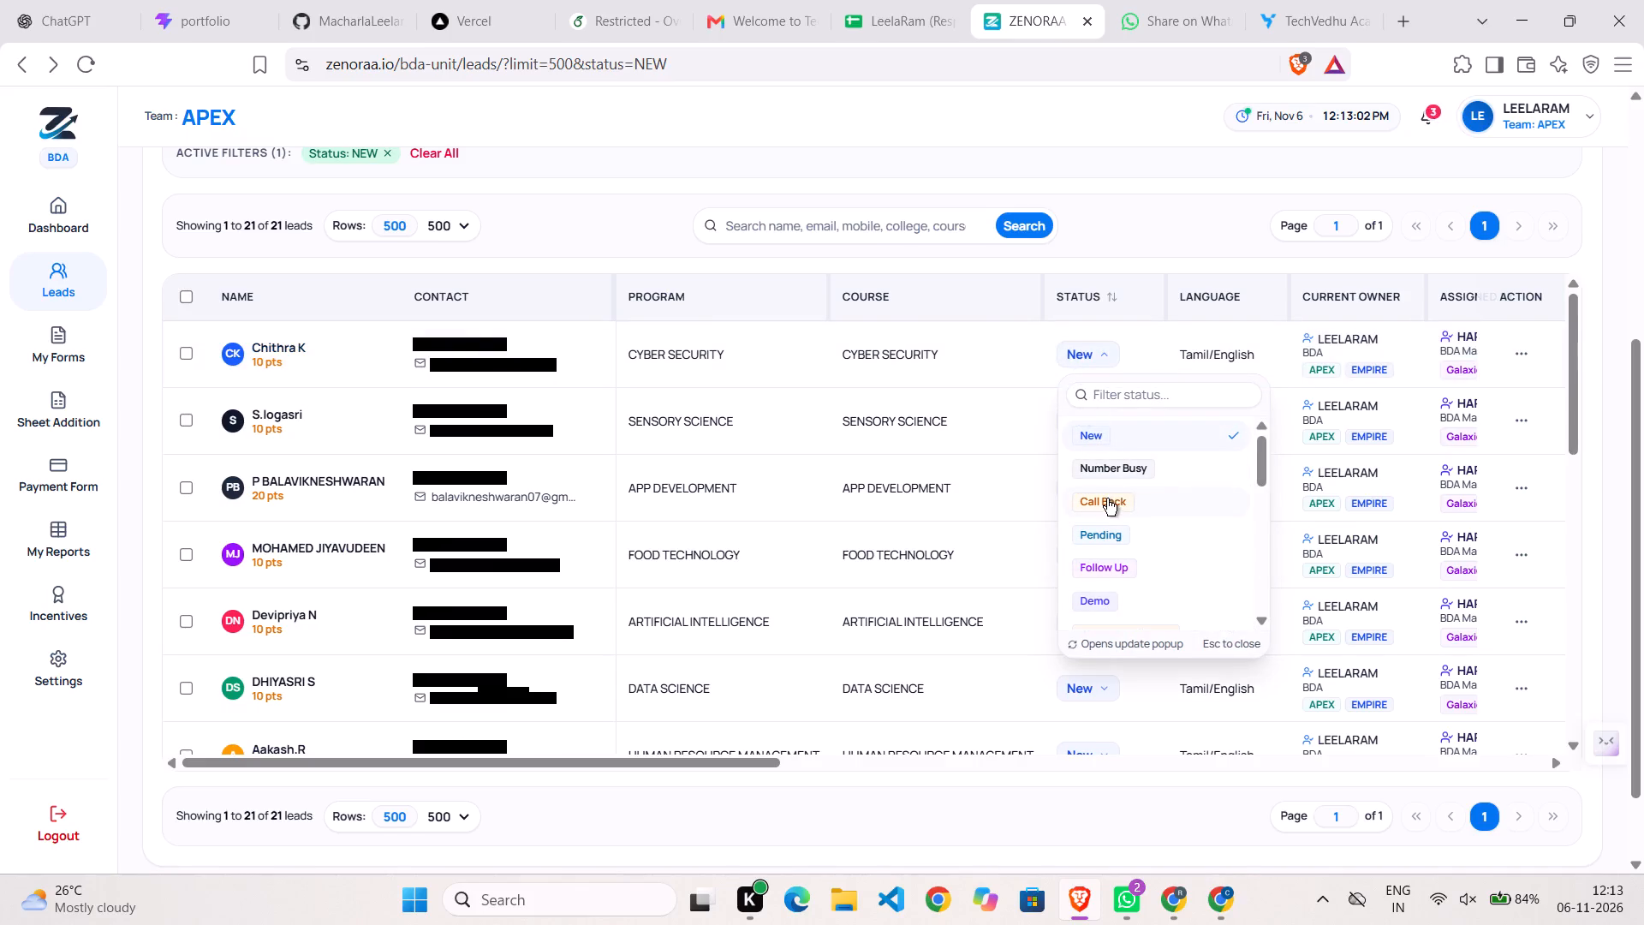
click(1107, 498)
click(938, 442)
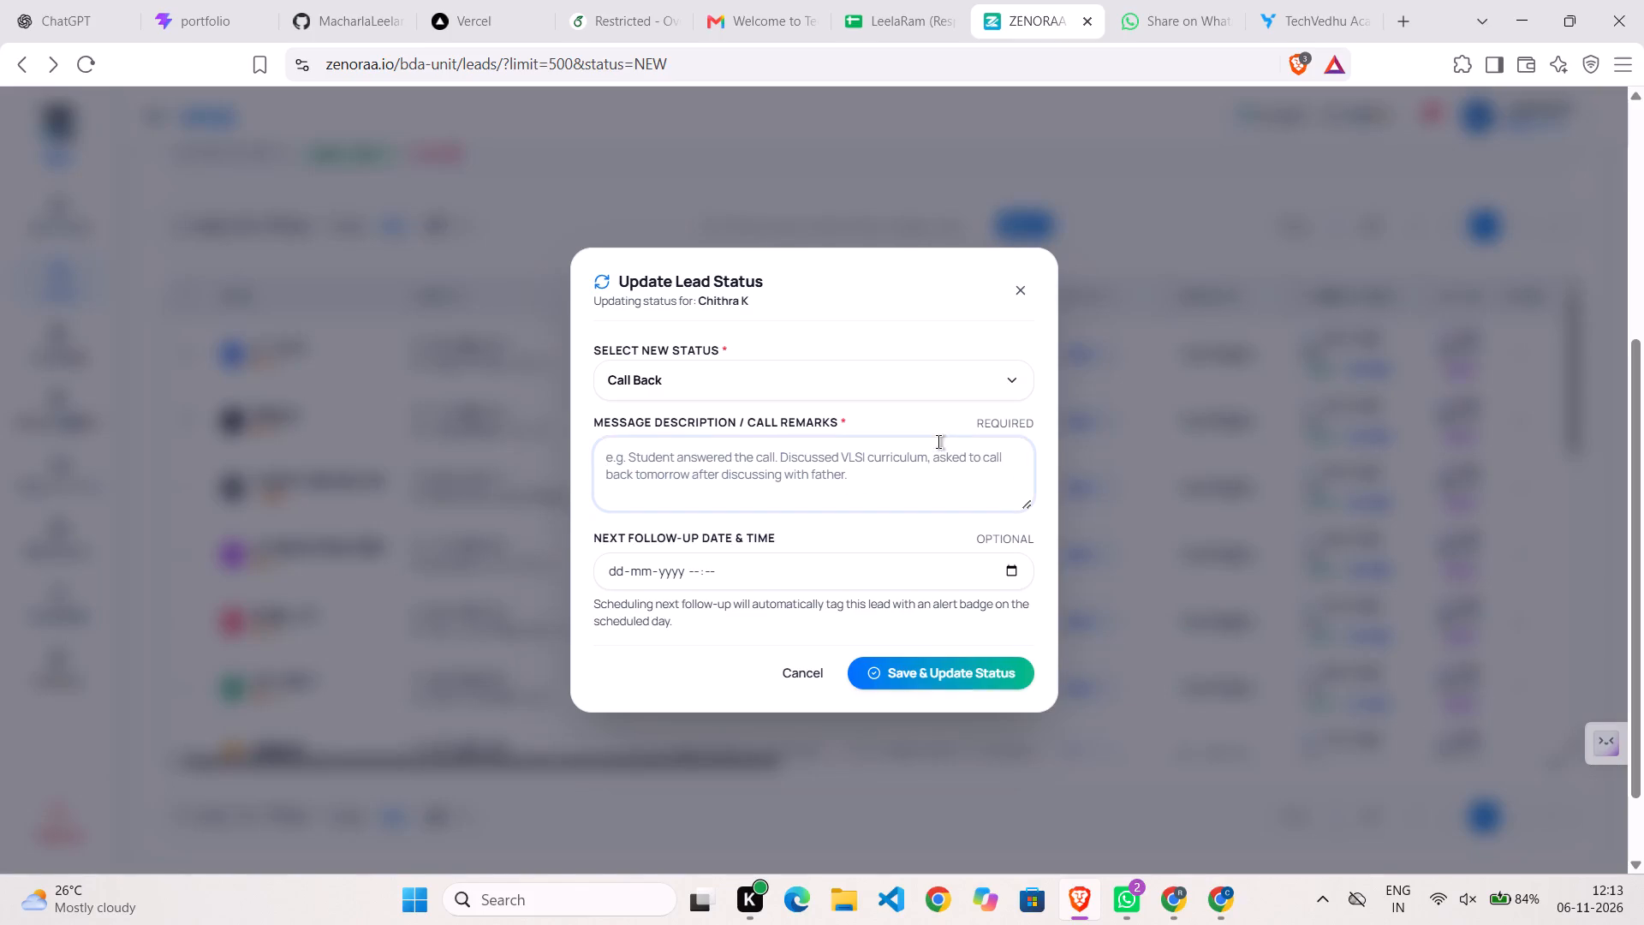
text(todys)
key(space)
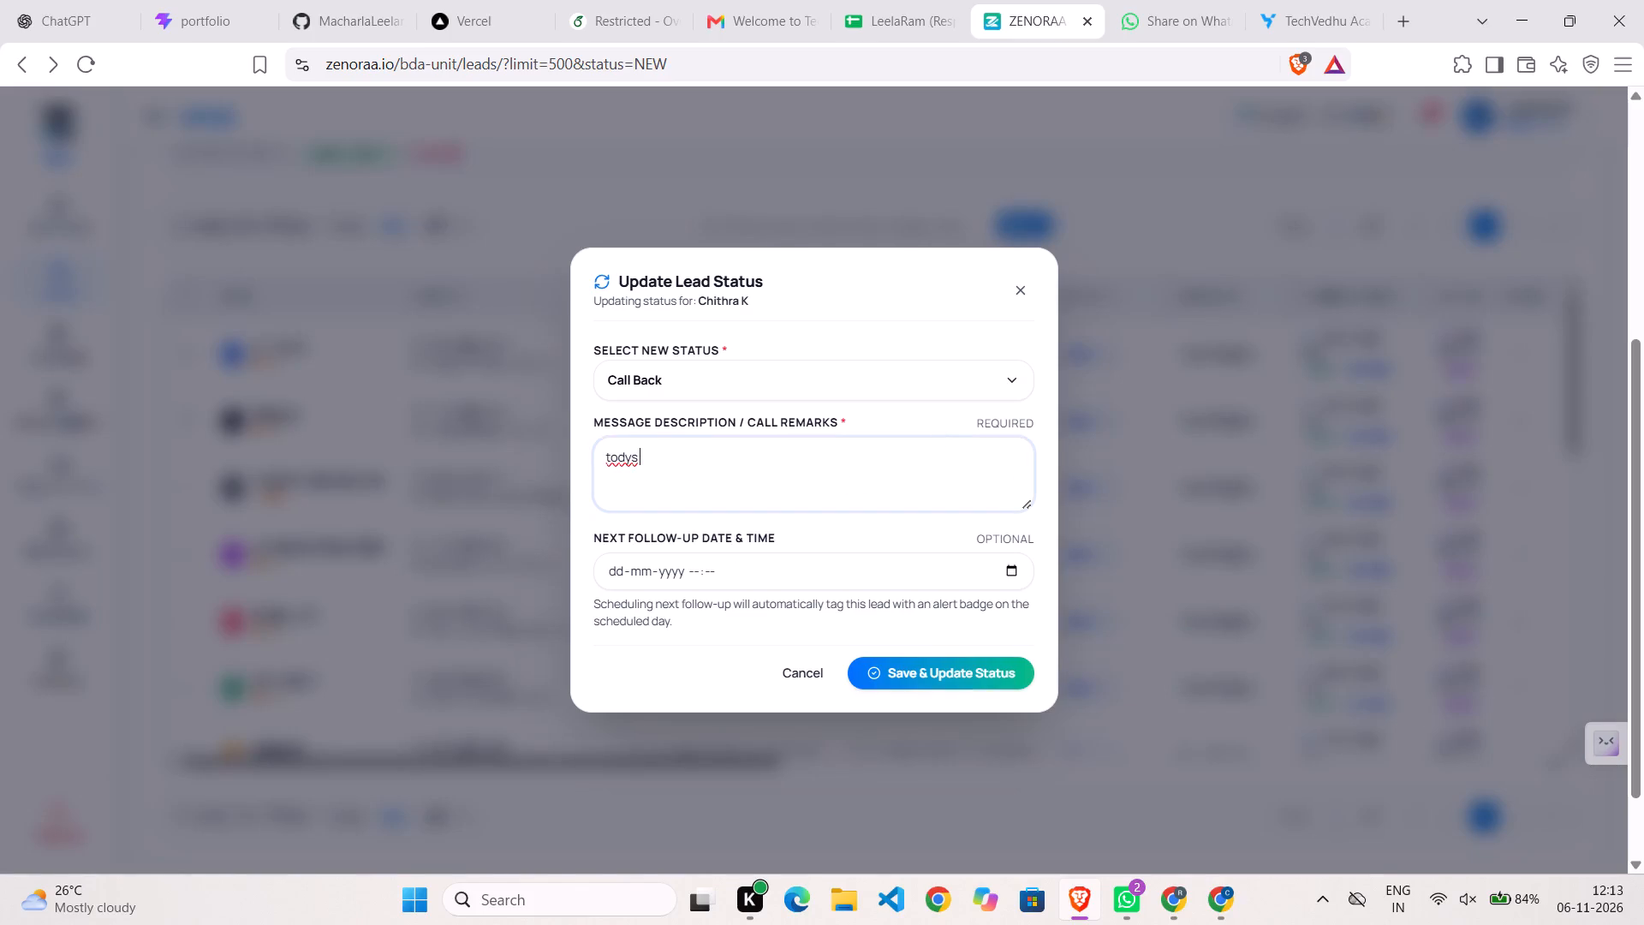
key(BackSpace)
key(BackSpace)
key(BackSpace)
key(BackSpace)
key(BackSpace)
key(BackSpace)
key(a)
key(BackSpace)
key(BackSpace)
text(today eve)
text(ning)
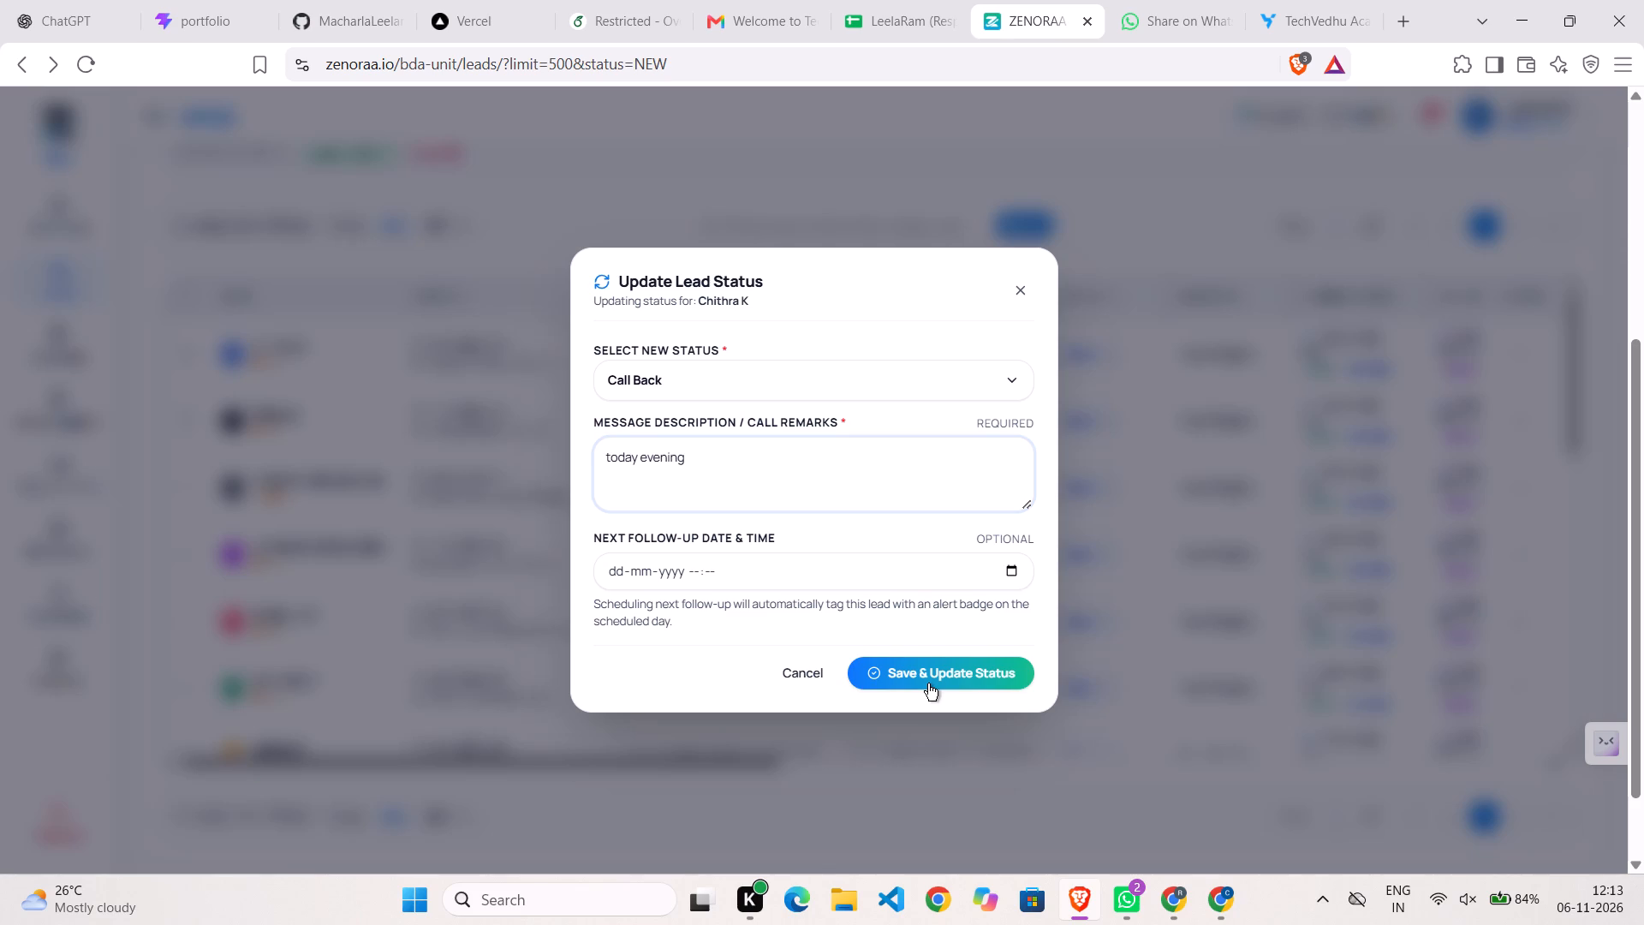
click(928, 683)
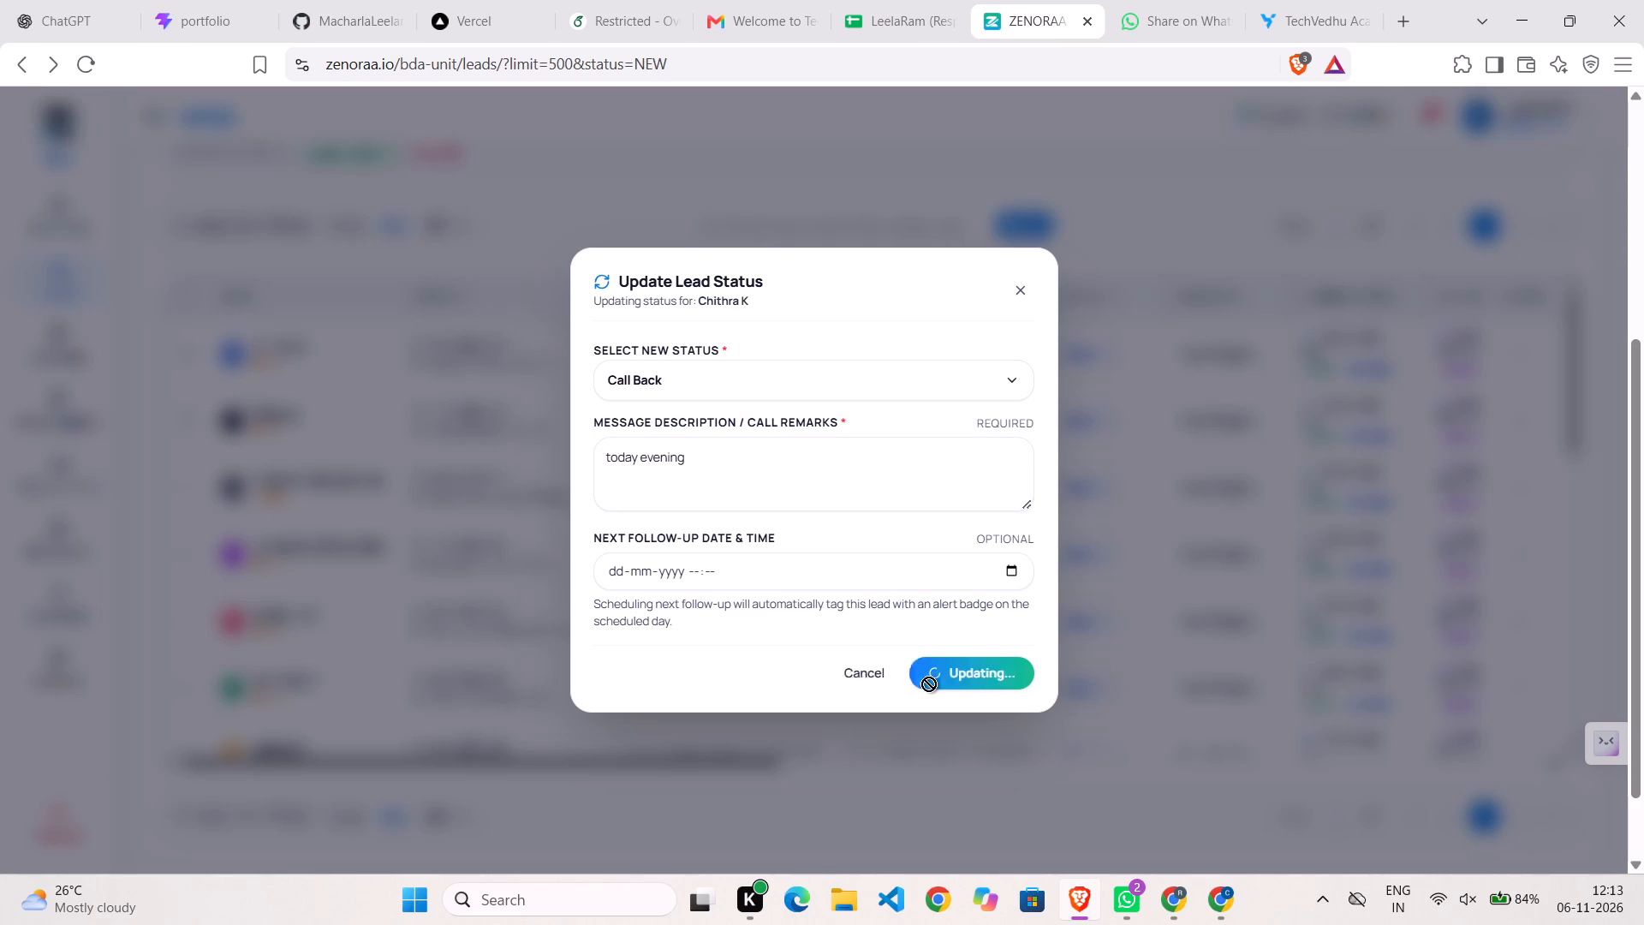
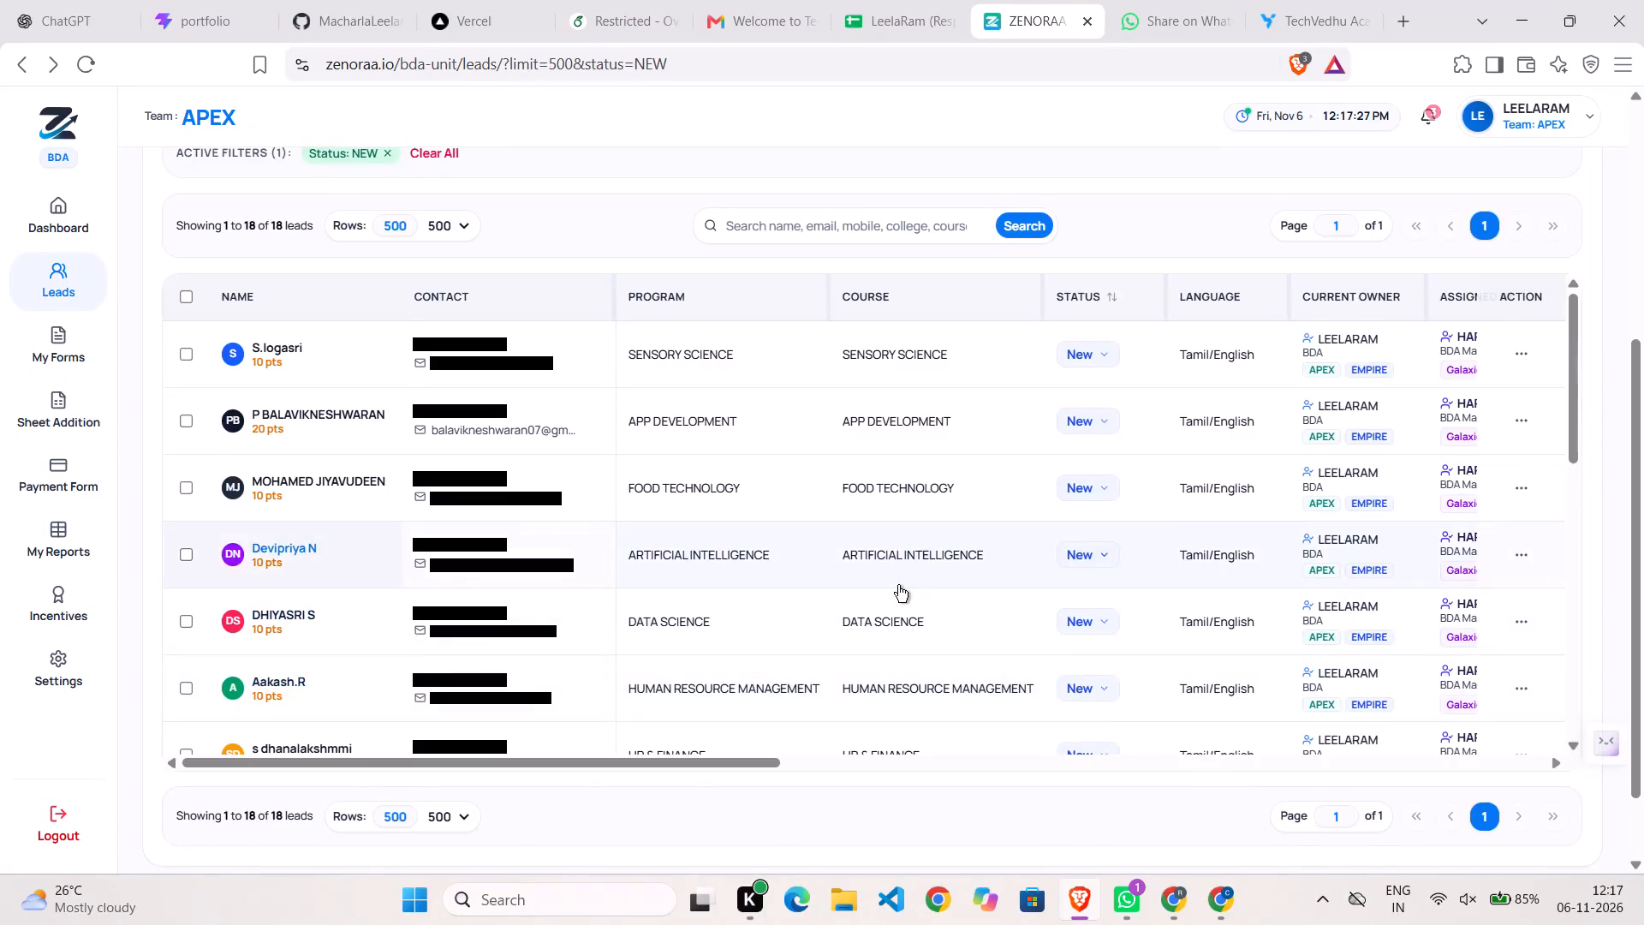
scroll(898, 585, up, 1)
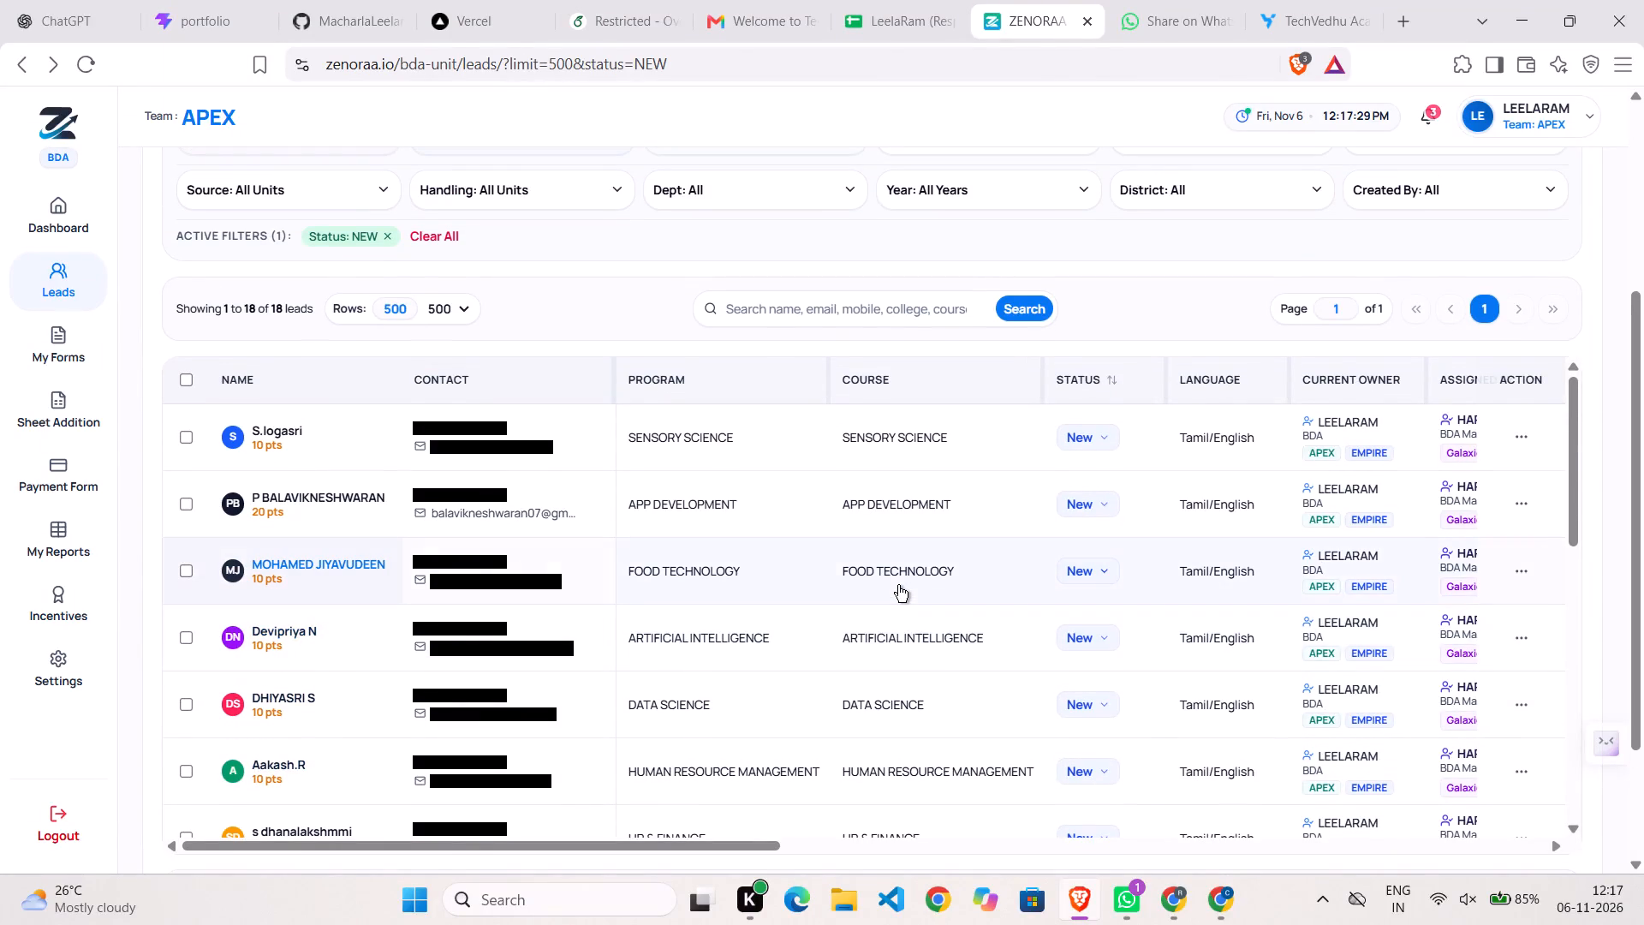
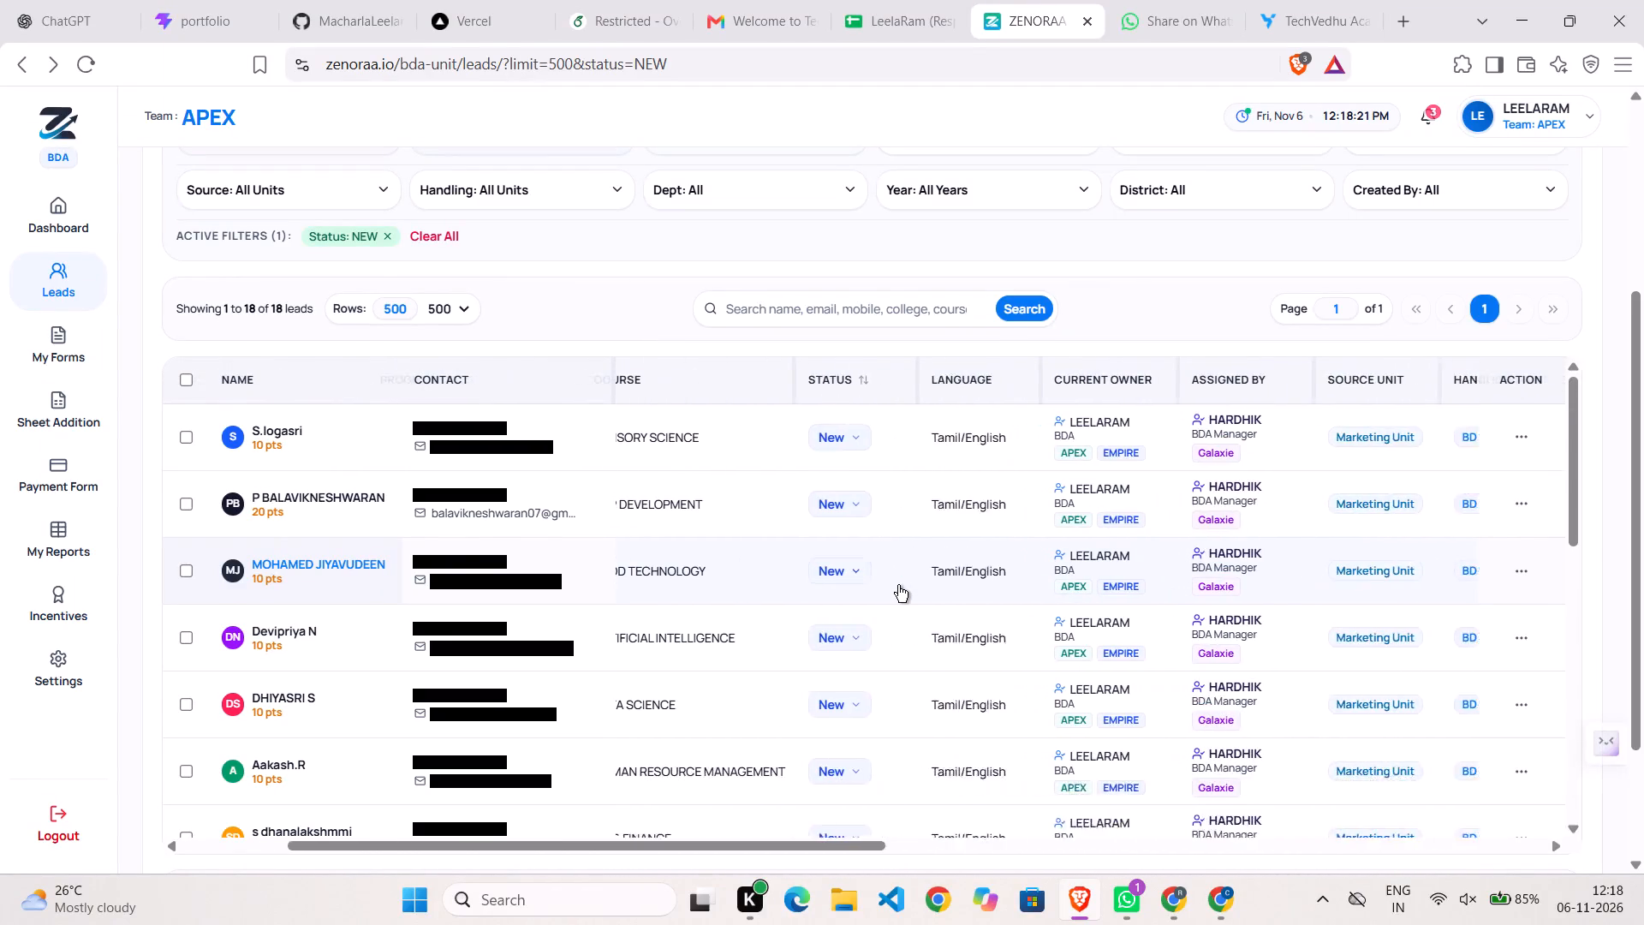
Examine the New leads' course, status, owner, college, department and year-of-study details across the leads table.
scroll(898, 585, left, 7)
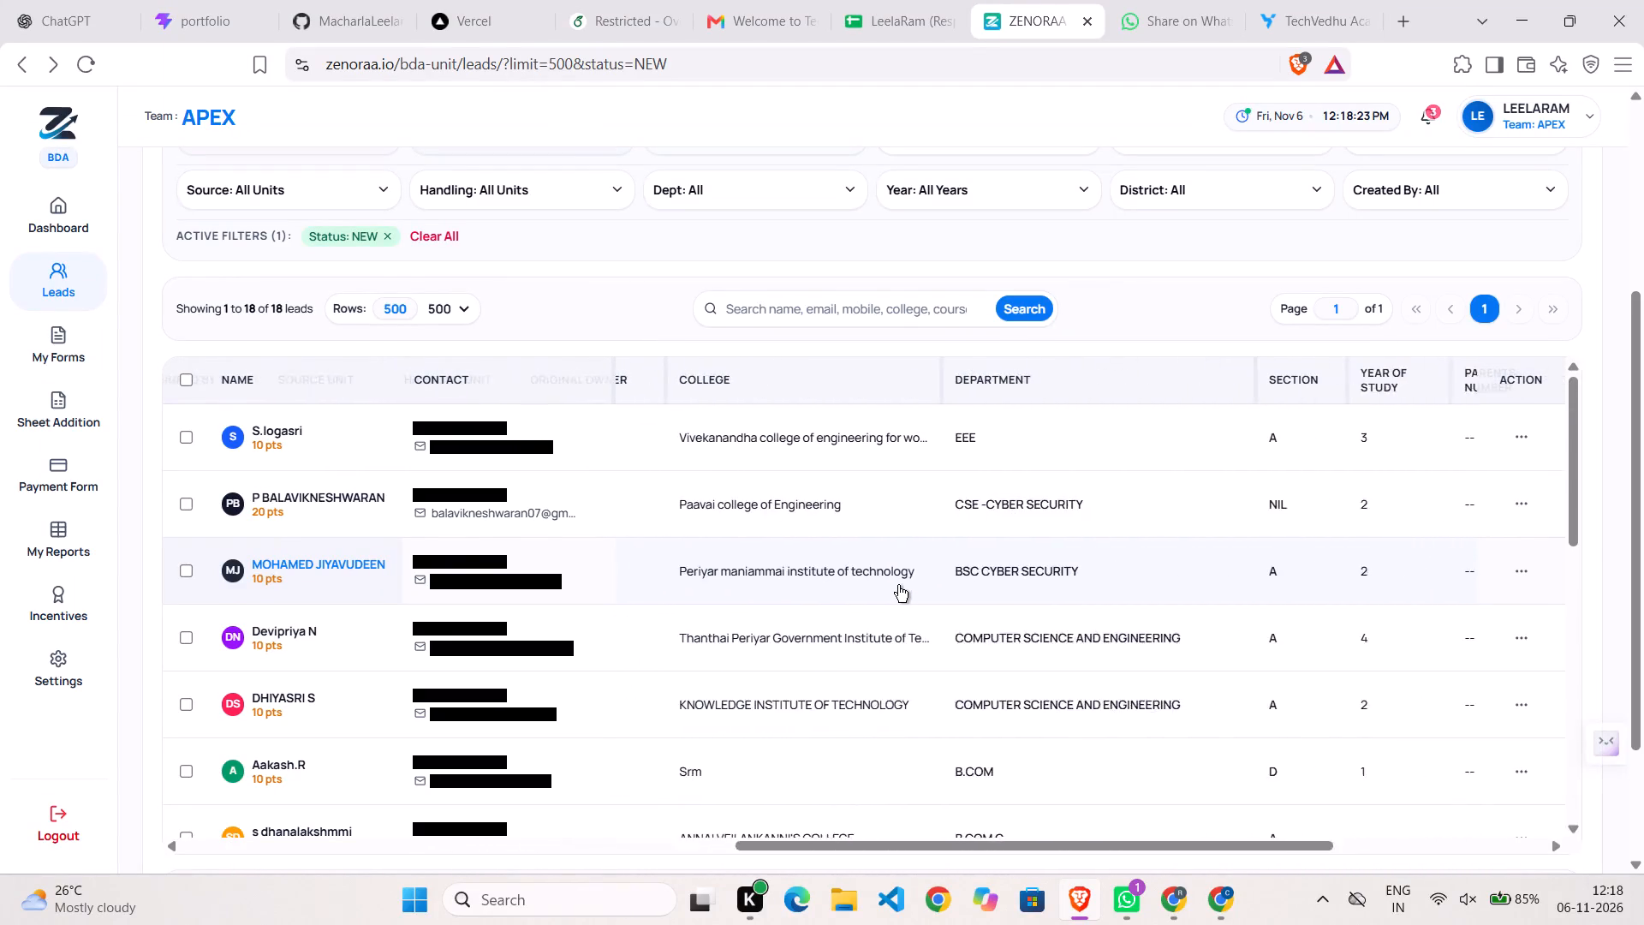
scroll(898, 585, left, 4)
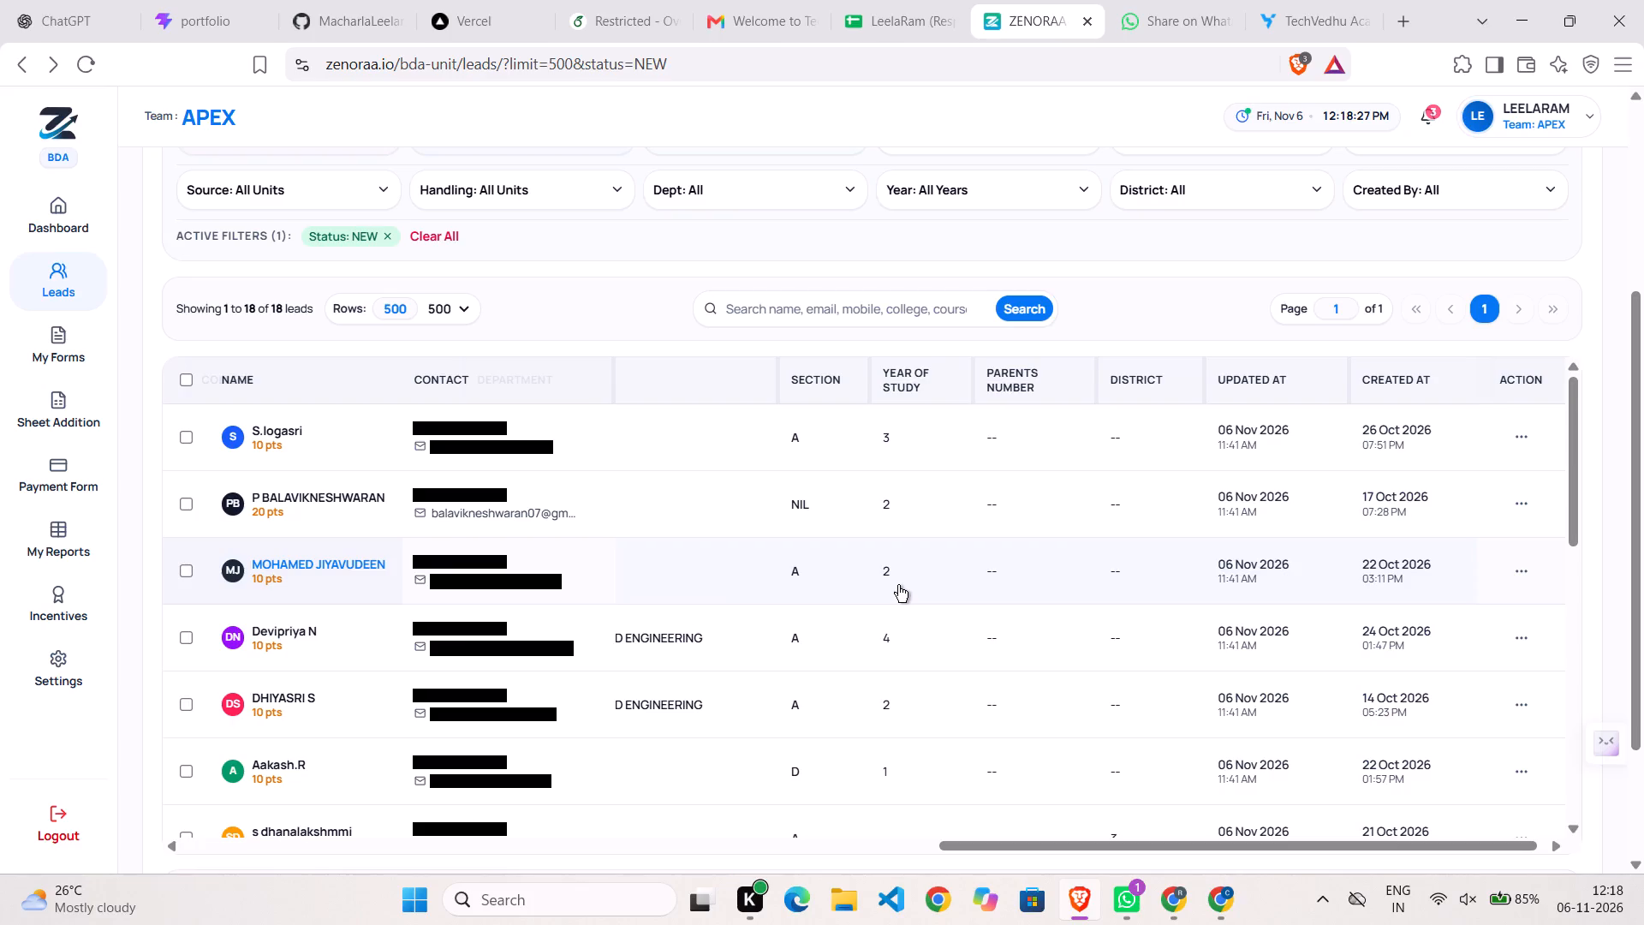
scroll(898, 585, right, 4)
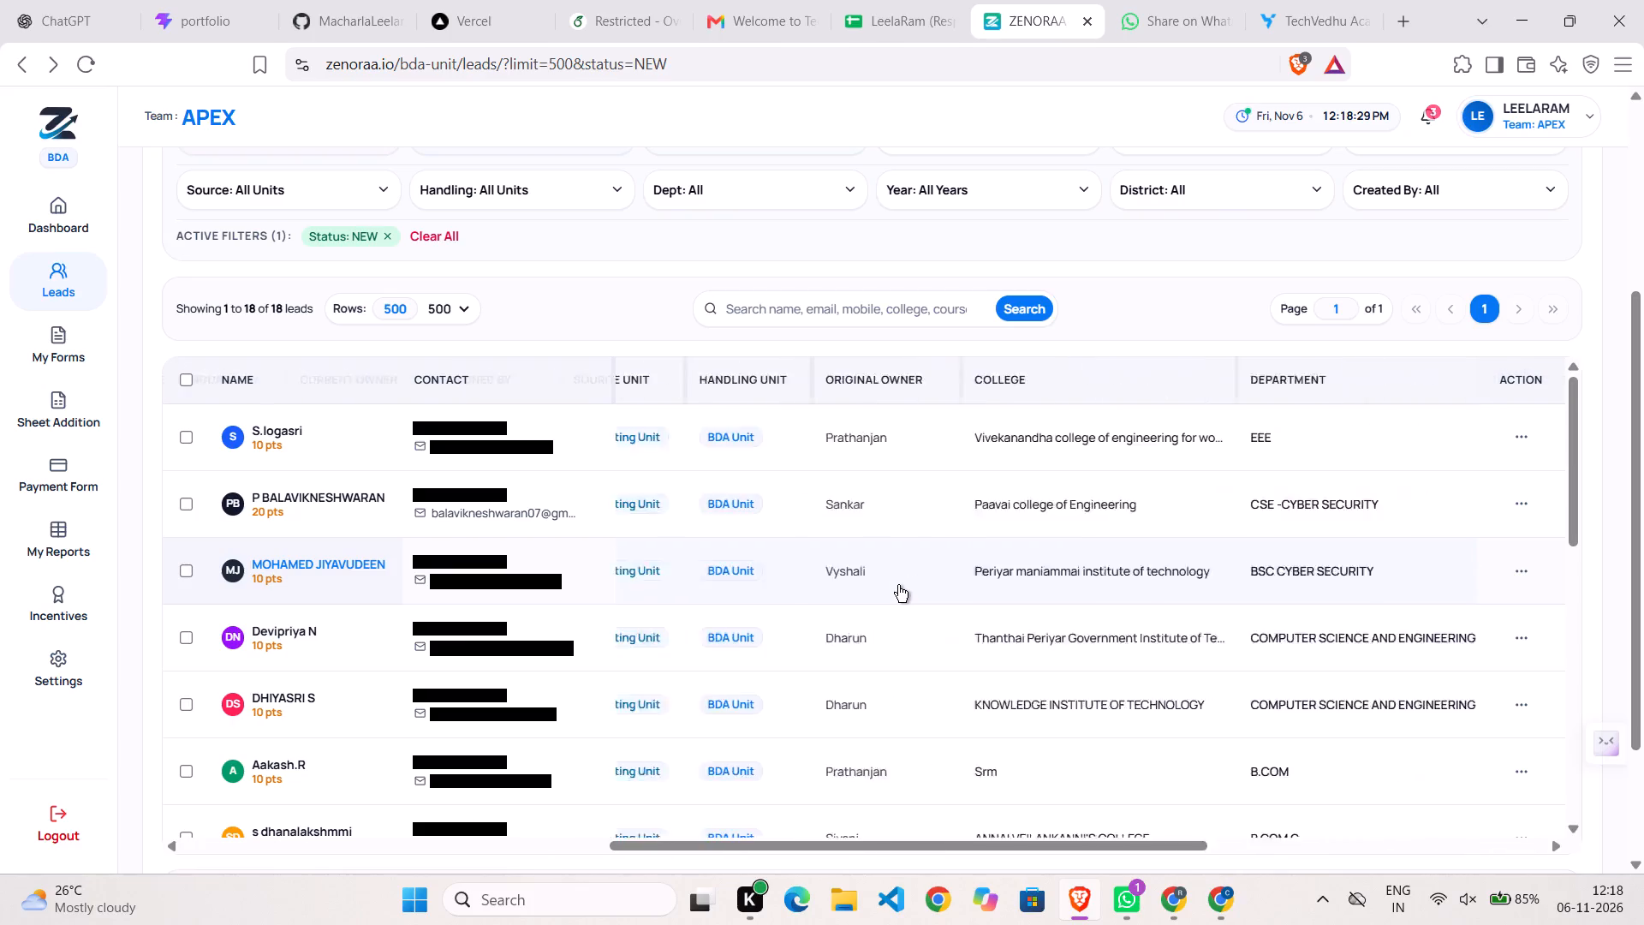
scroll(898, 585, right, 3)
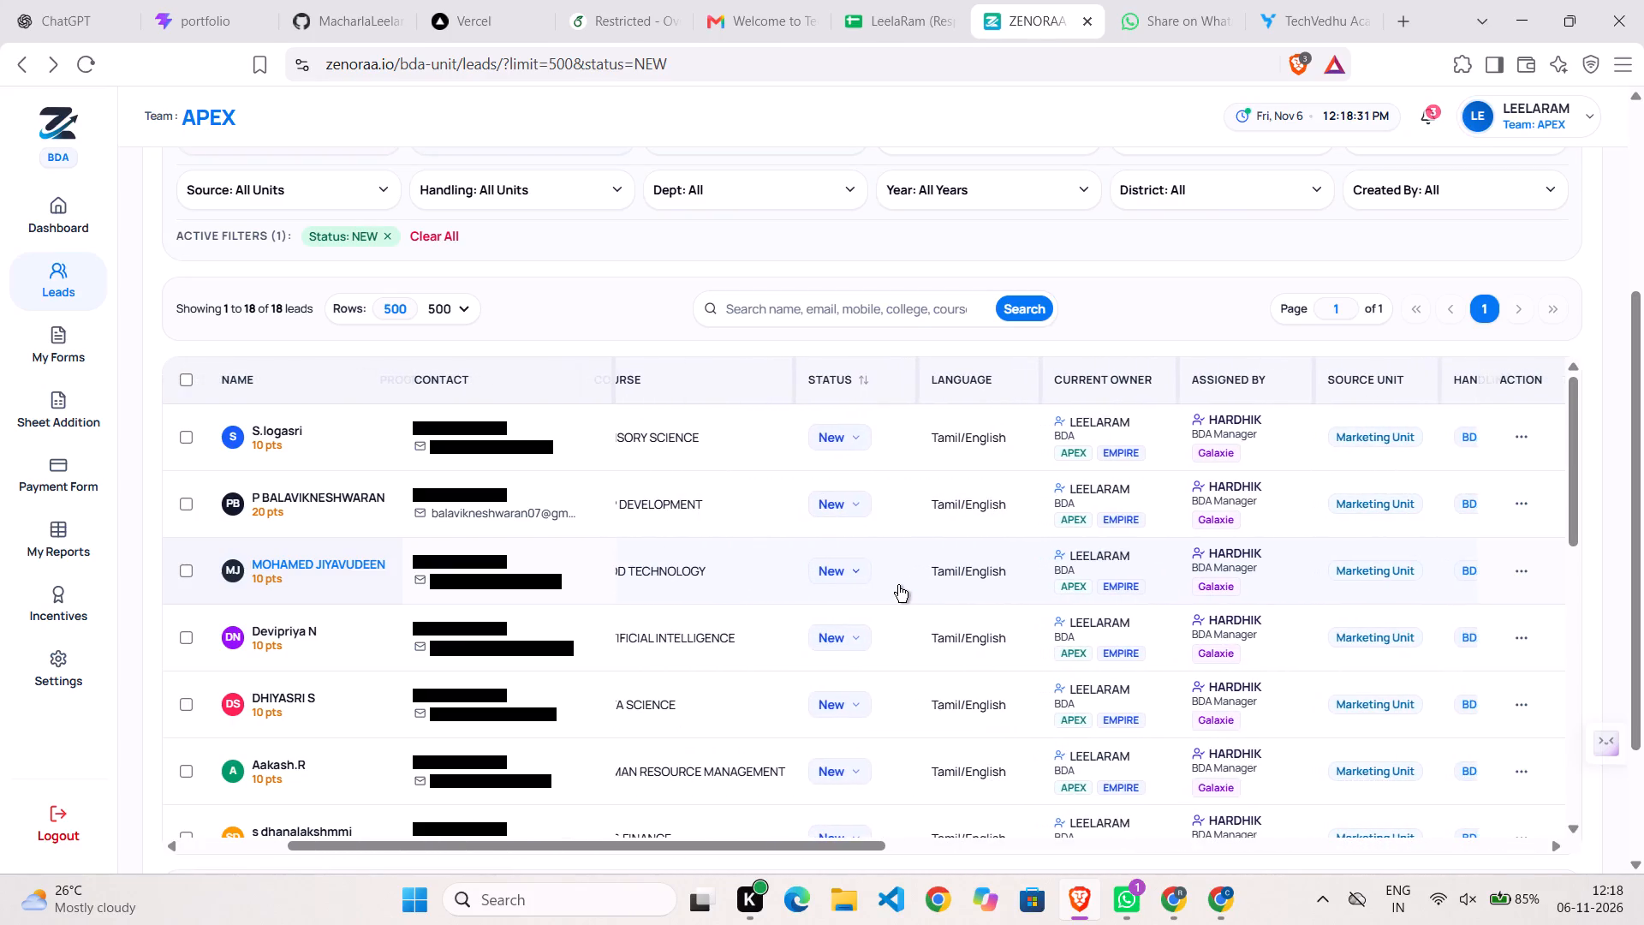
scroll(898, 585, right, 1)
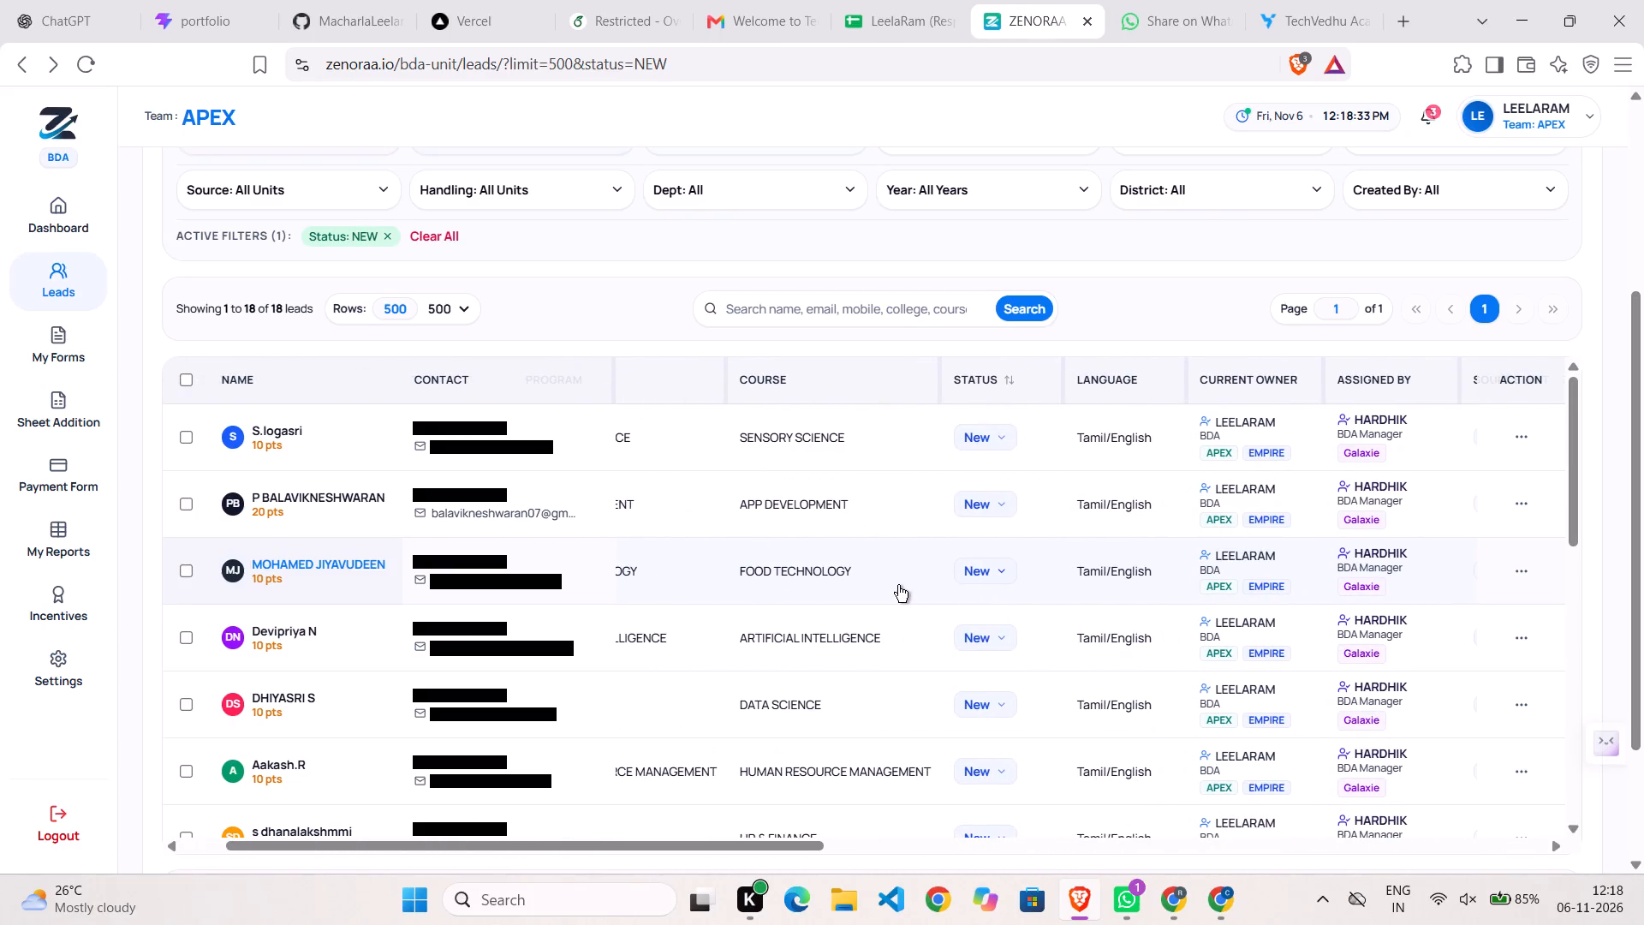
scroll(898, 585, right, 2)
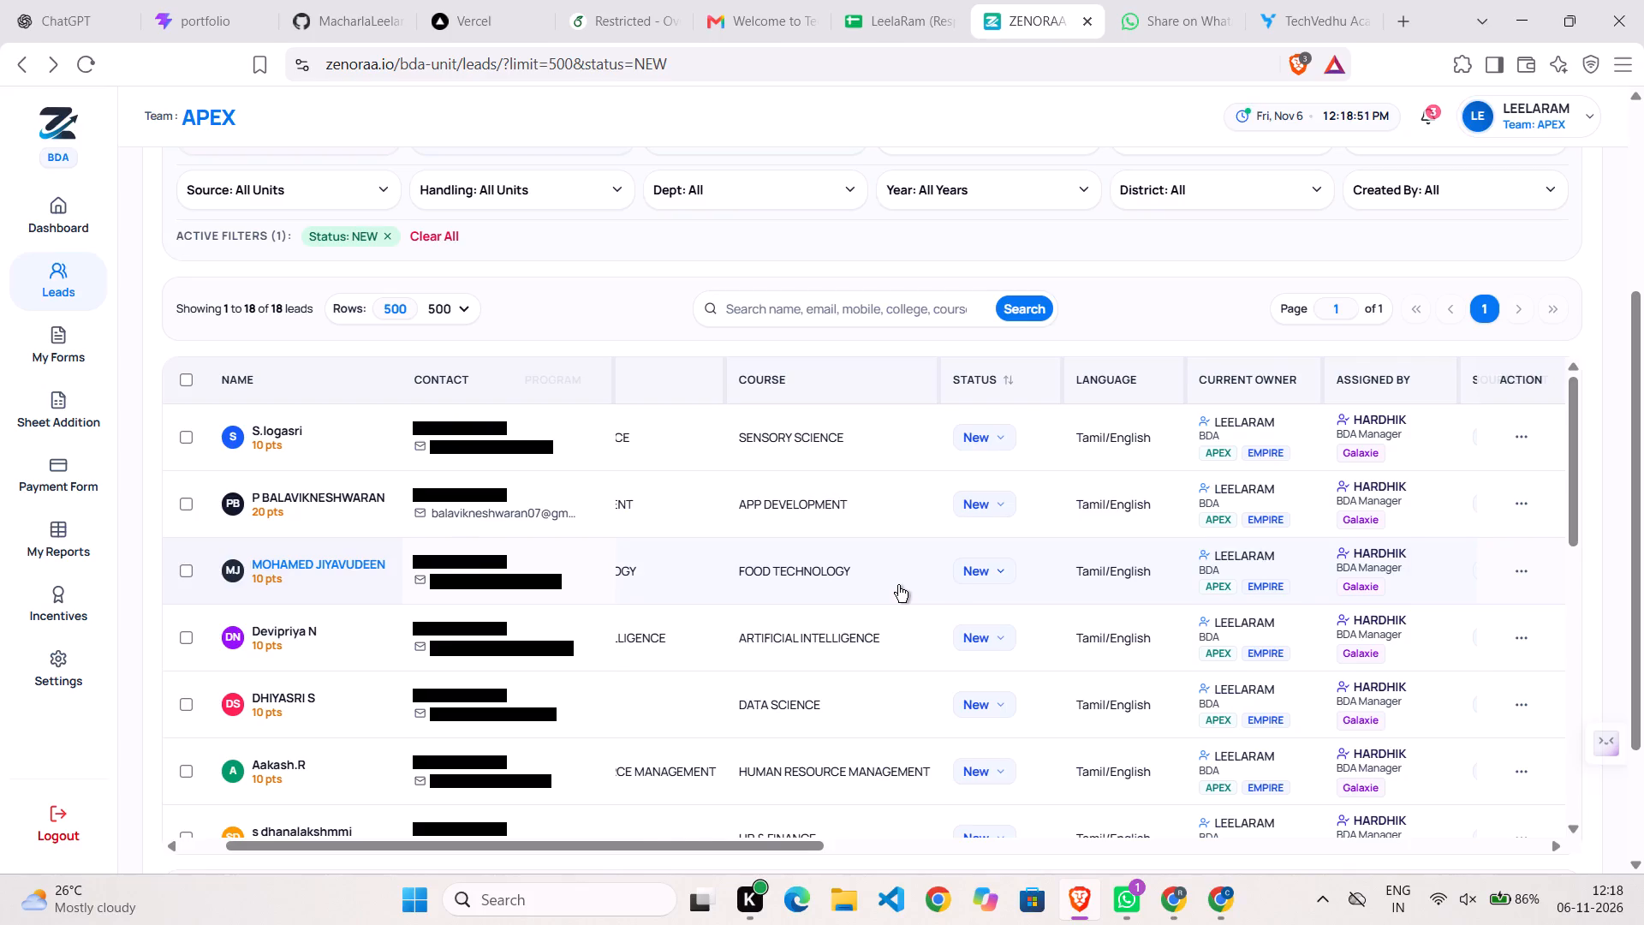
scroll(898, 585, right, 4)
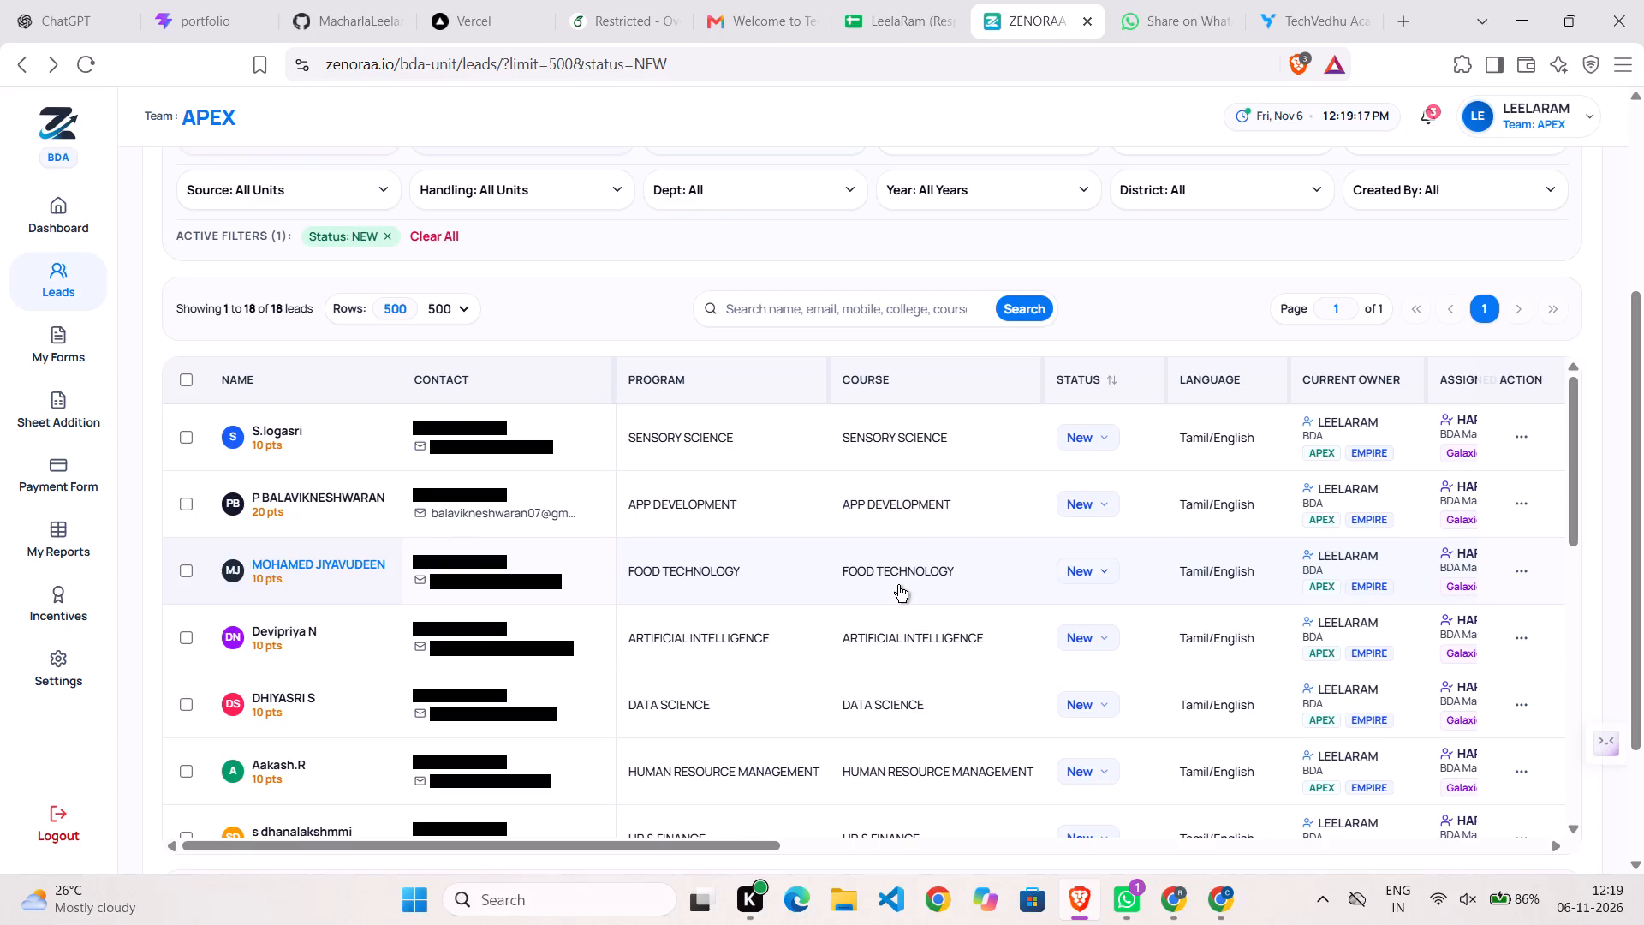
scroll(898, 585, left, 8)
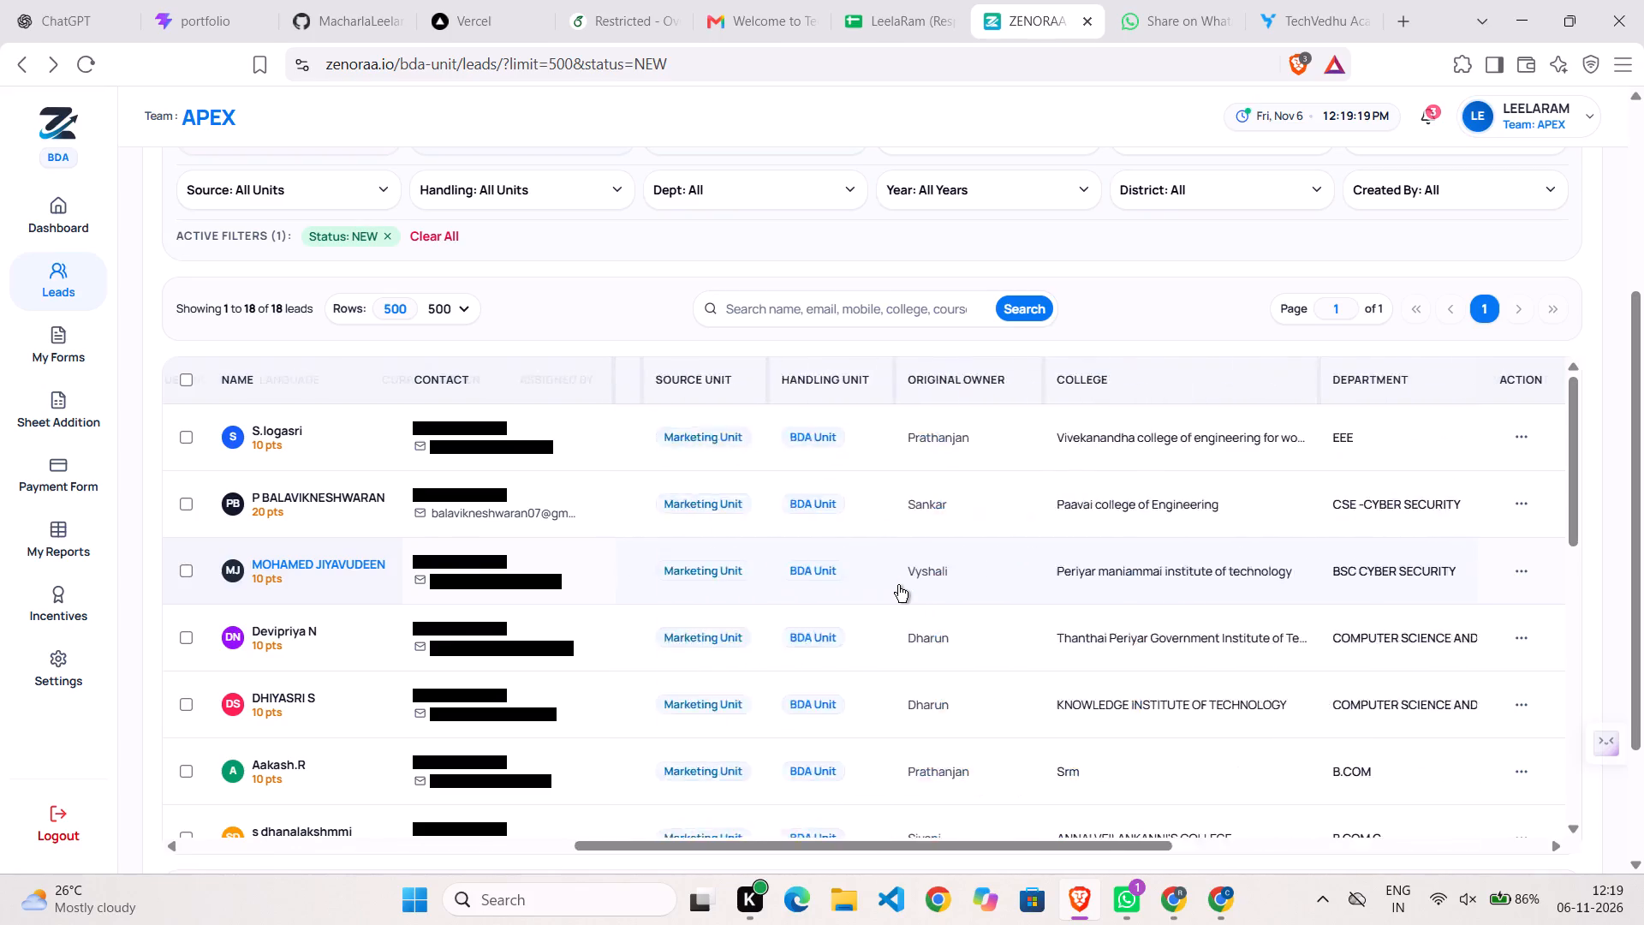
scroll(898, 585, left, 4)
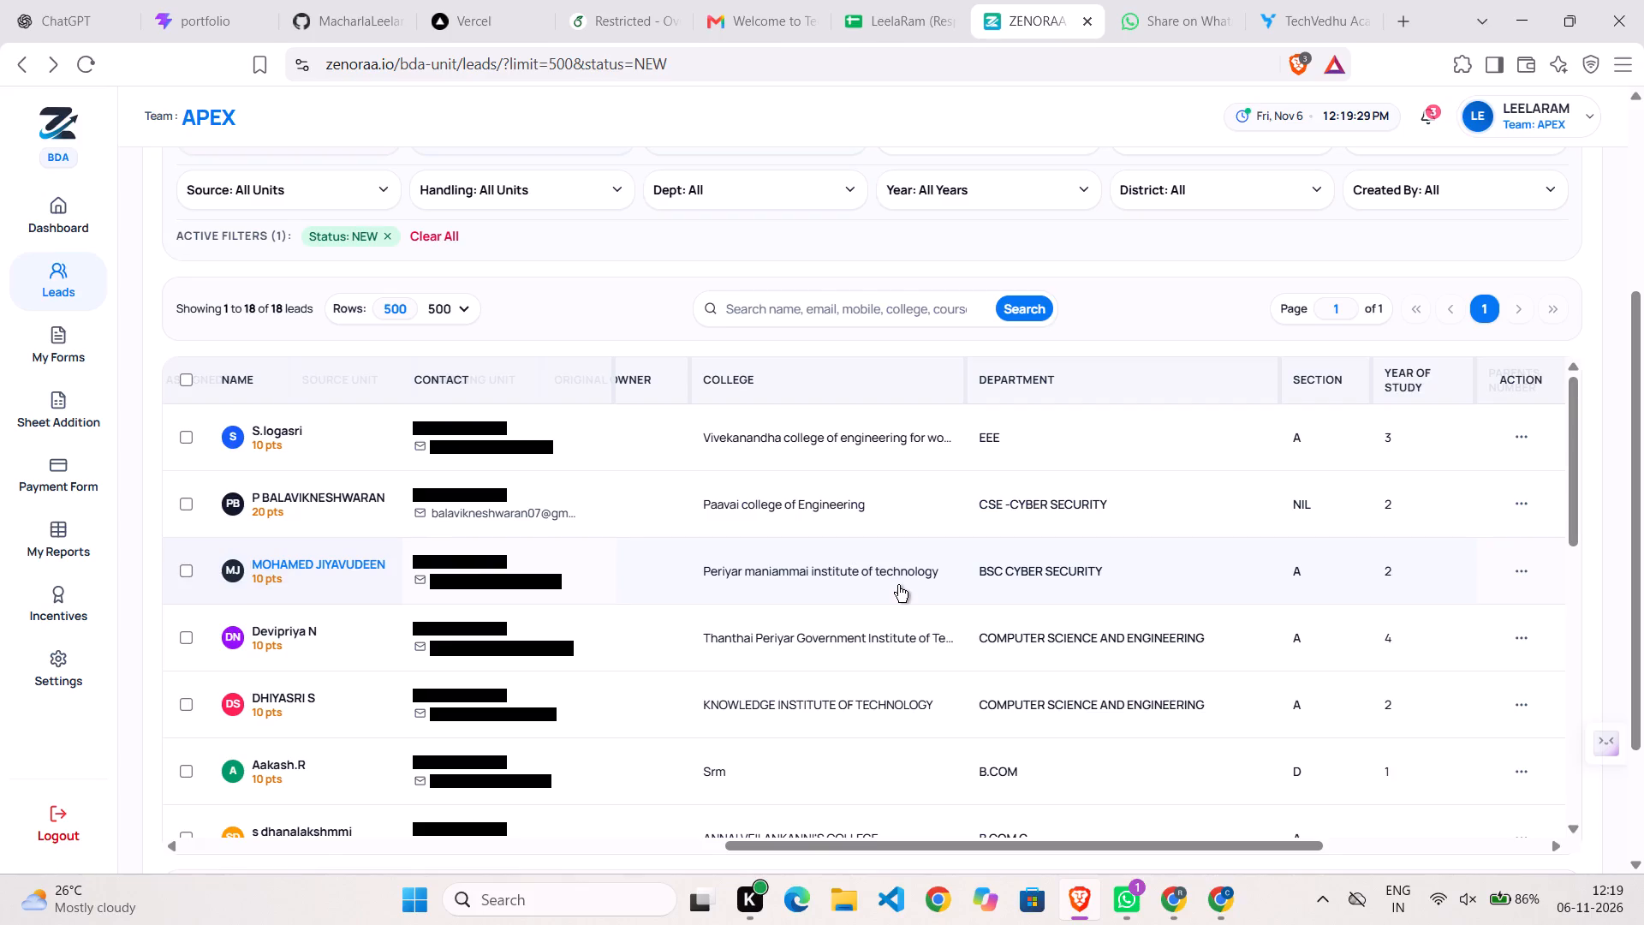
scroll(898, 585, right, 7)
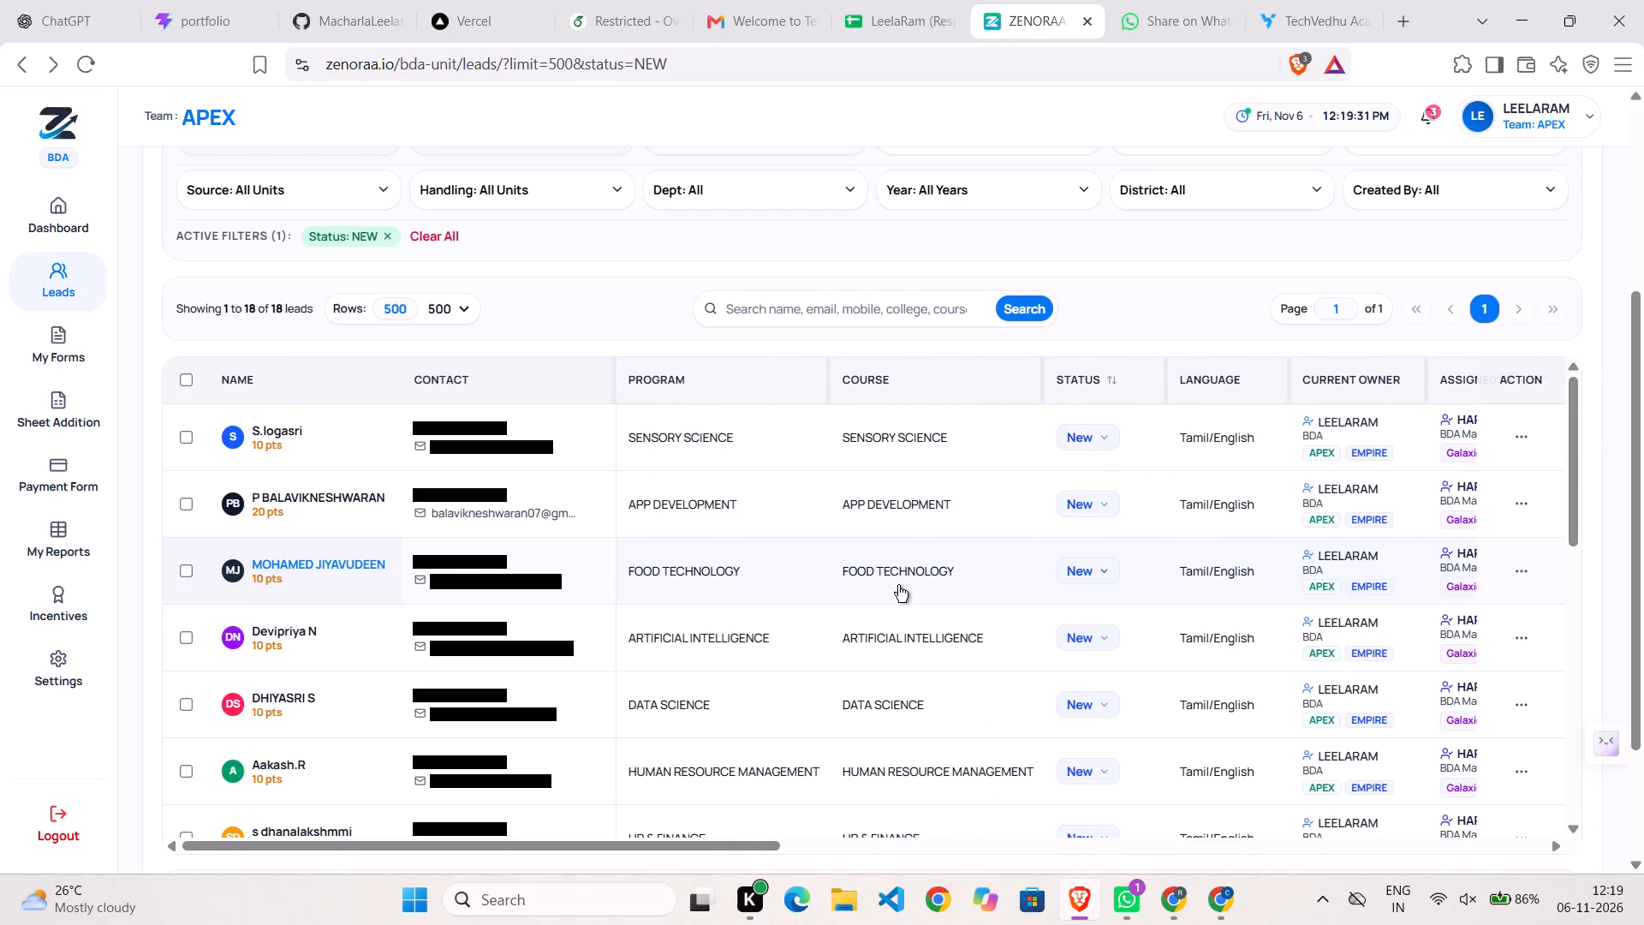
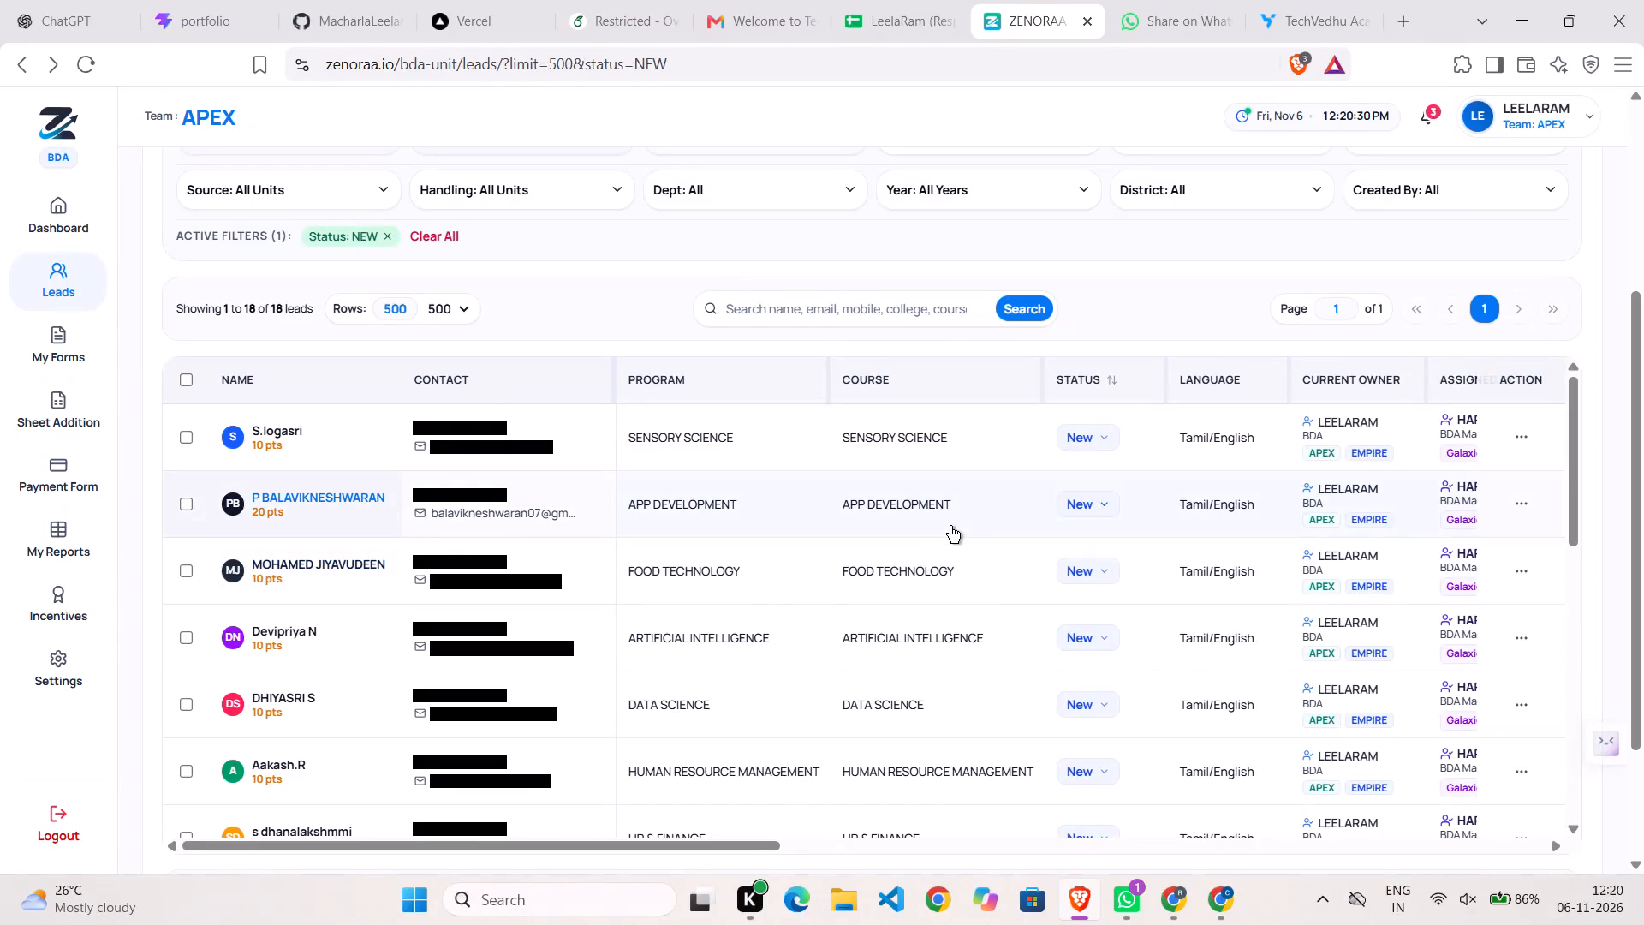
Examine the New leads' language, owner, assigner, unit, college, department, year-of-study and district details across the leads table.
scroll(950, 526, left, 2)
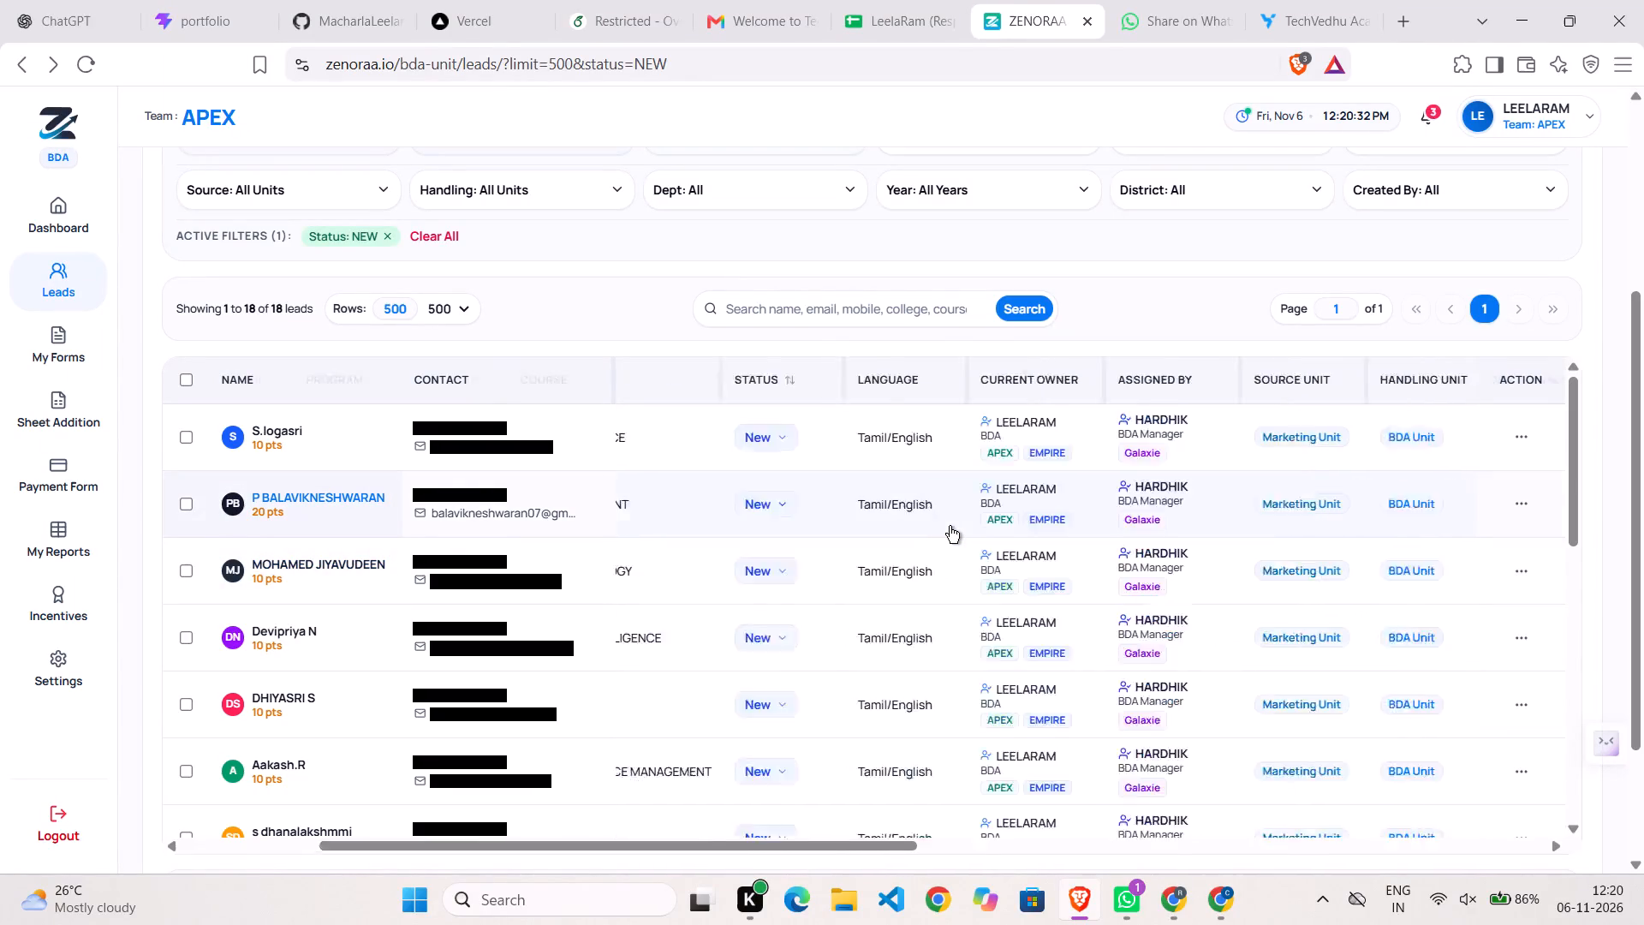
scroll(950, 526, left, 2)
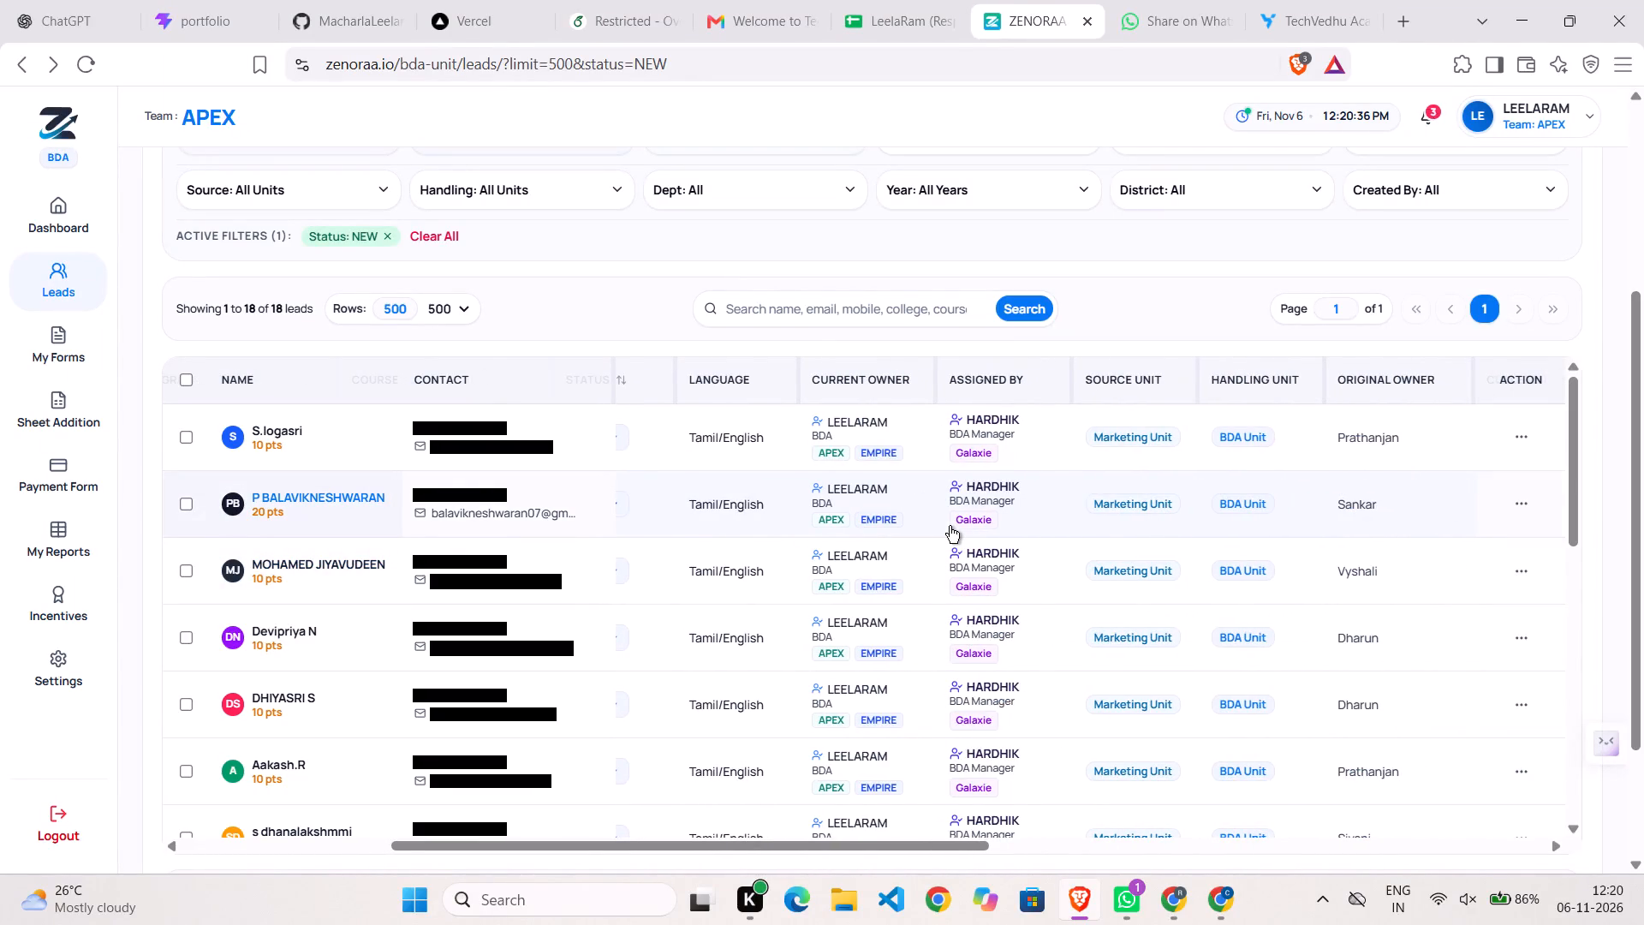
scroll(950, 526, left, 8)
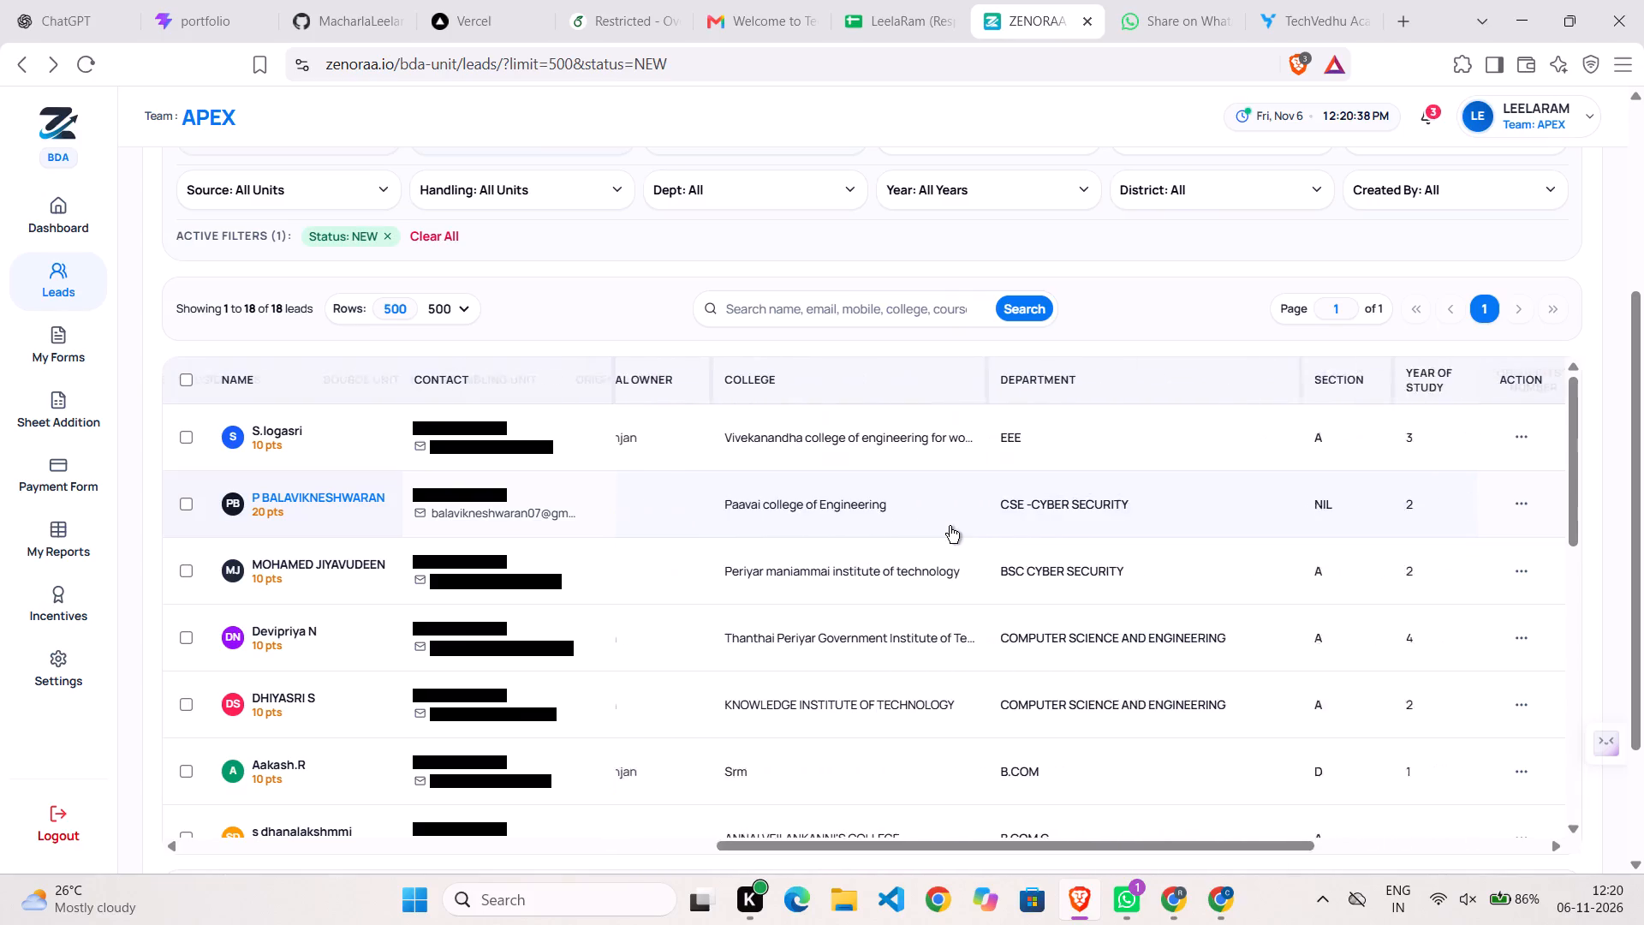
scroll(950, 526, right, 1)
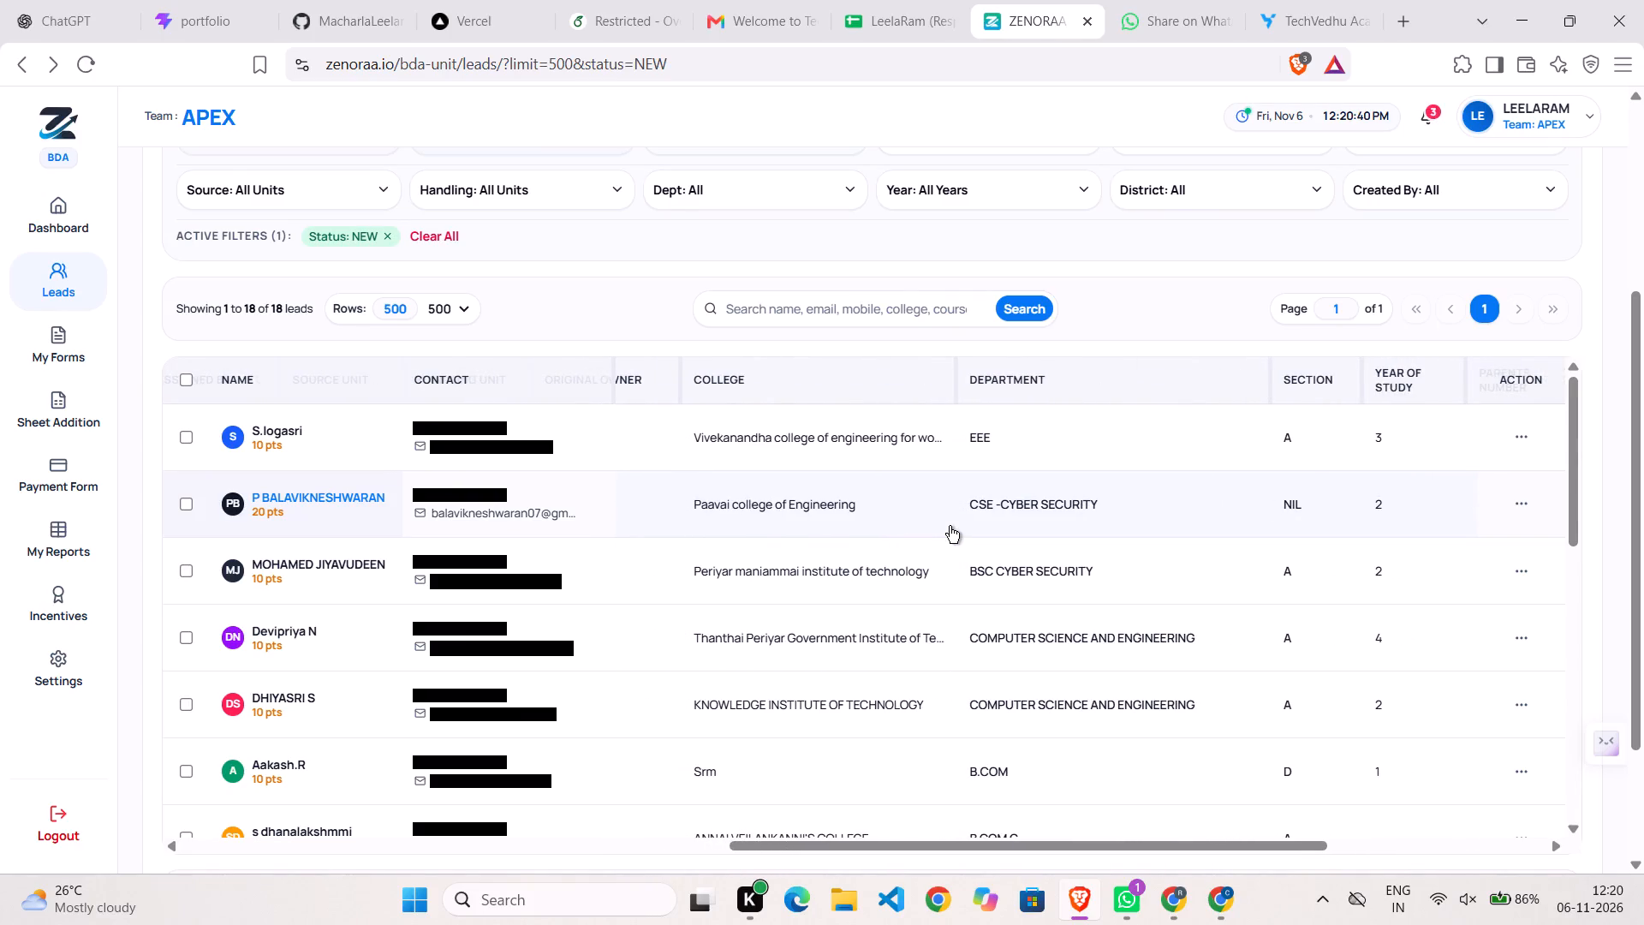
scroll(950, 526, left, 2)
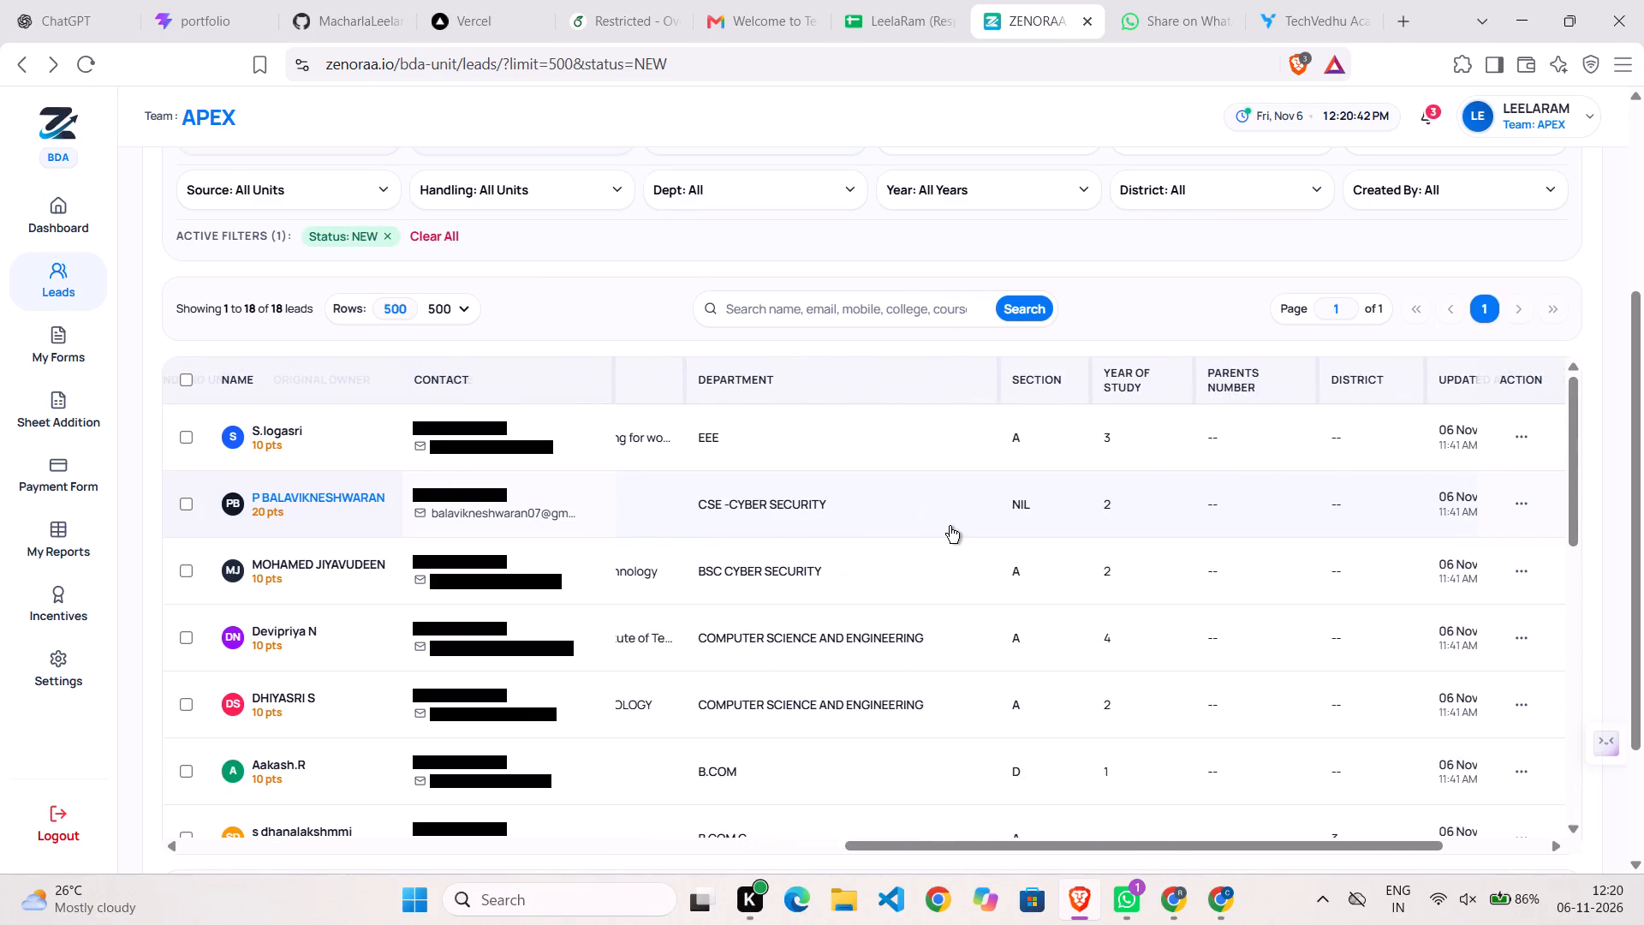
scroll(950, 526, left, 4)
scroll(950, 526, right, 4)
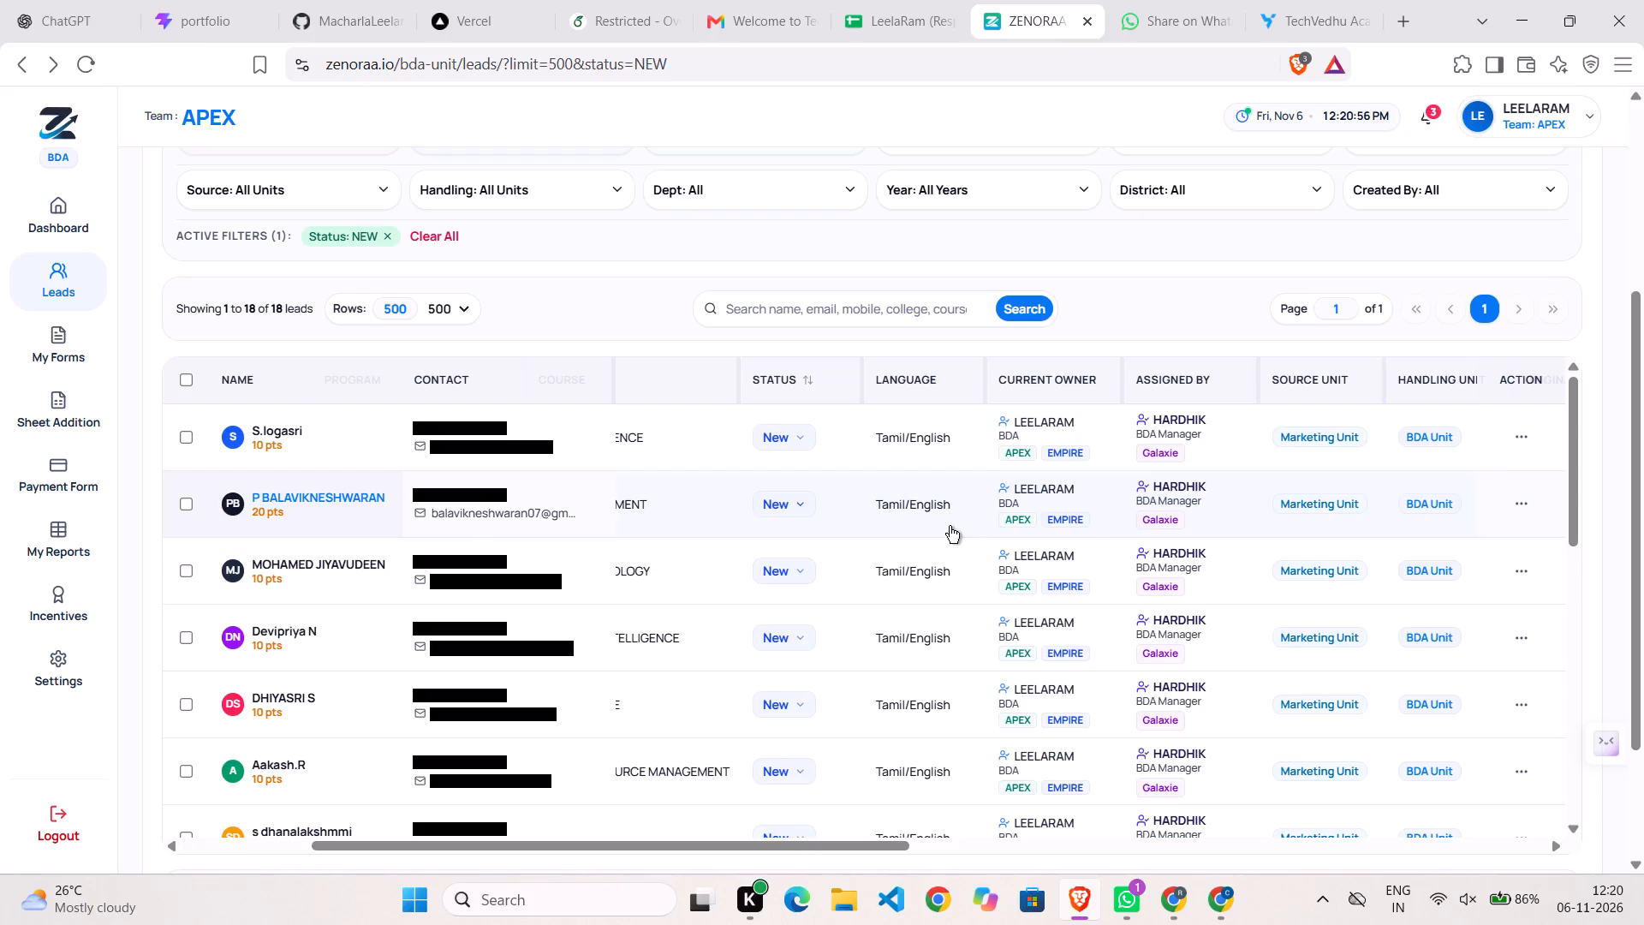
scroll(950, 526, right, 5)
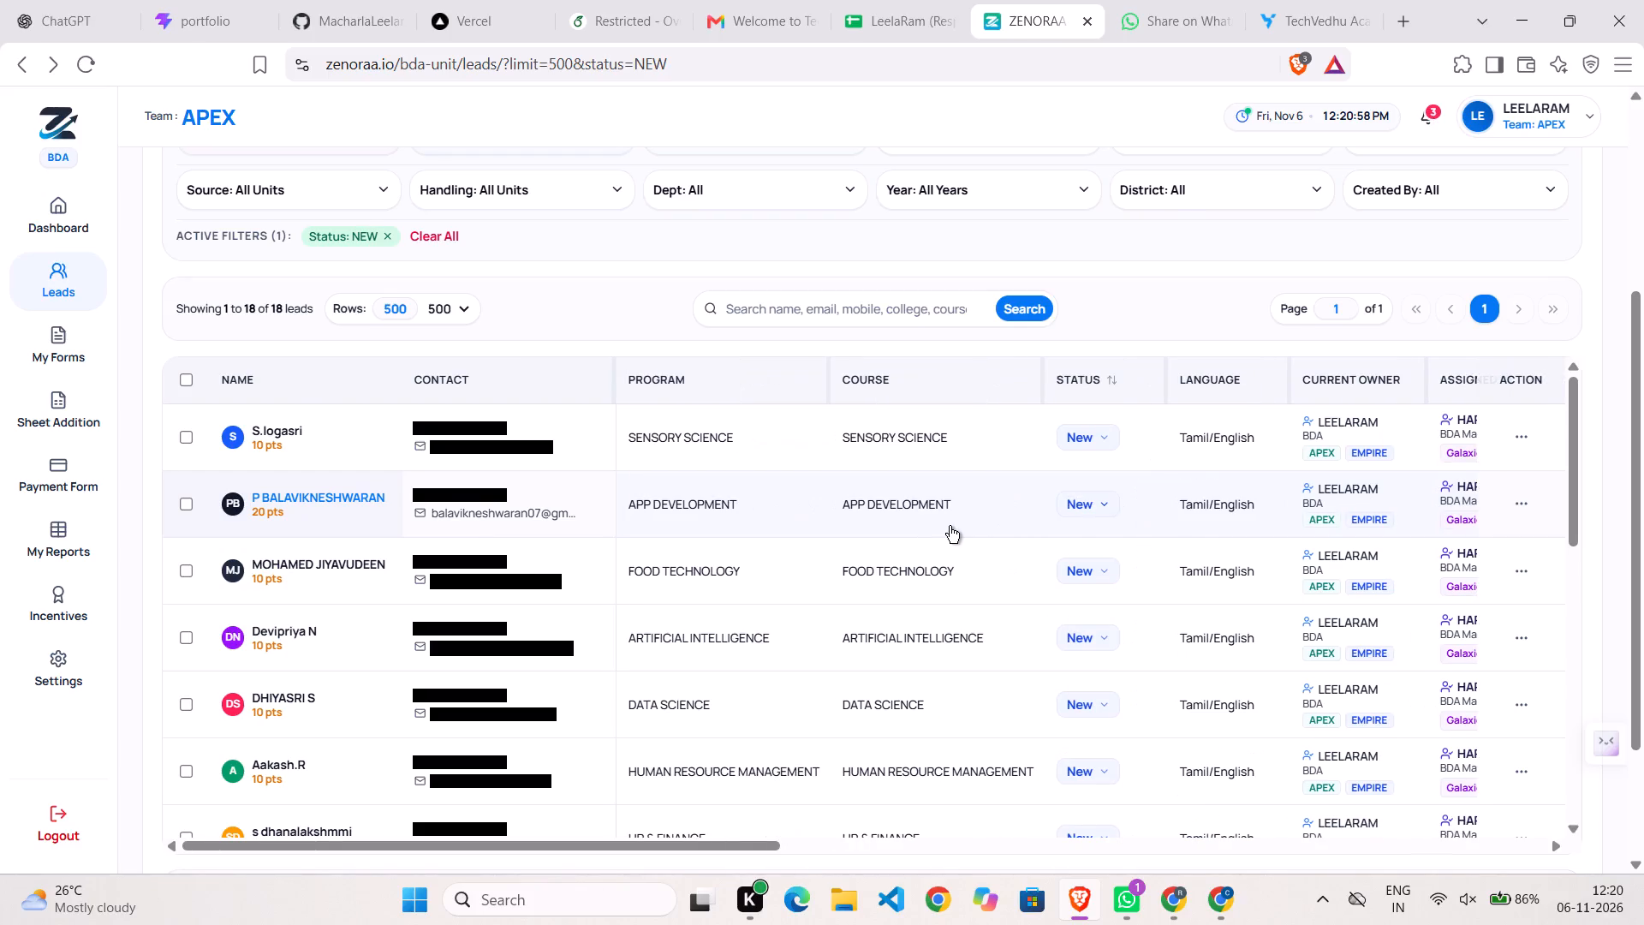
Update the App Development lead's status to Not Interested with the call remark "not interested" and save it.
click(1102, 504)
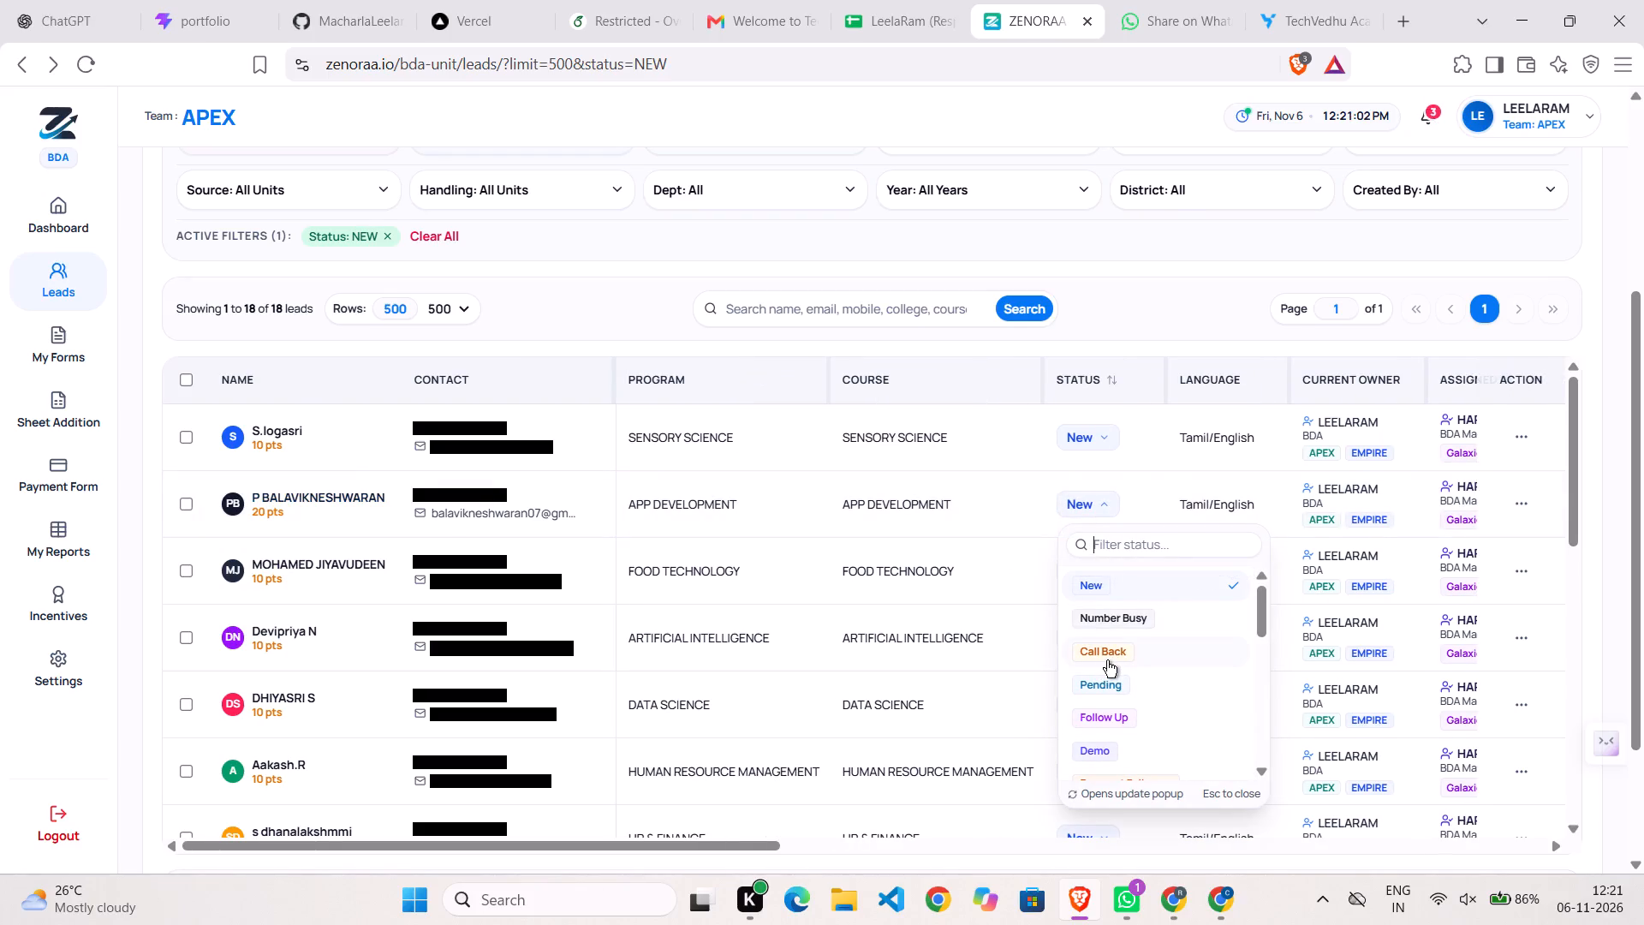
scroll(1131, 728, down, 2)
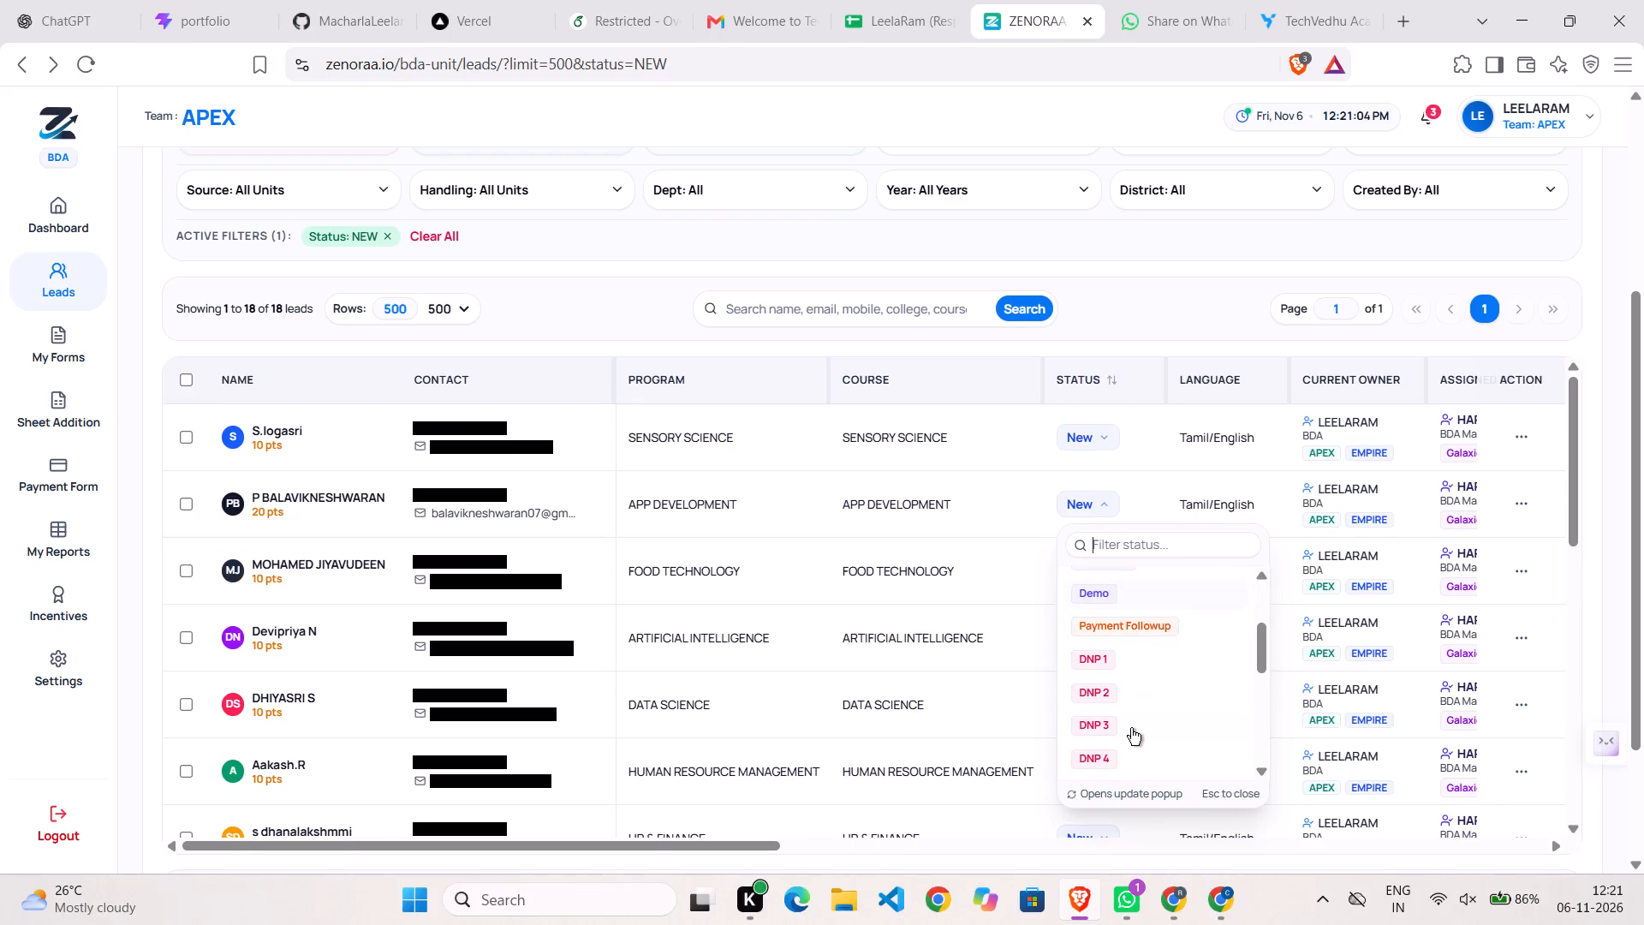
scroll(1131, 728, down, 3)
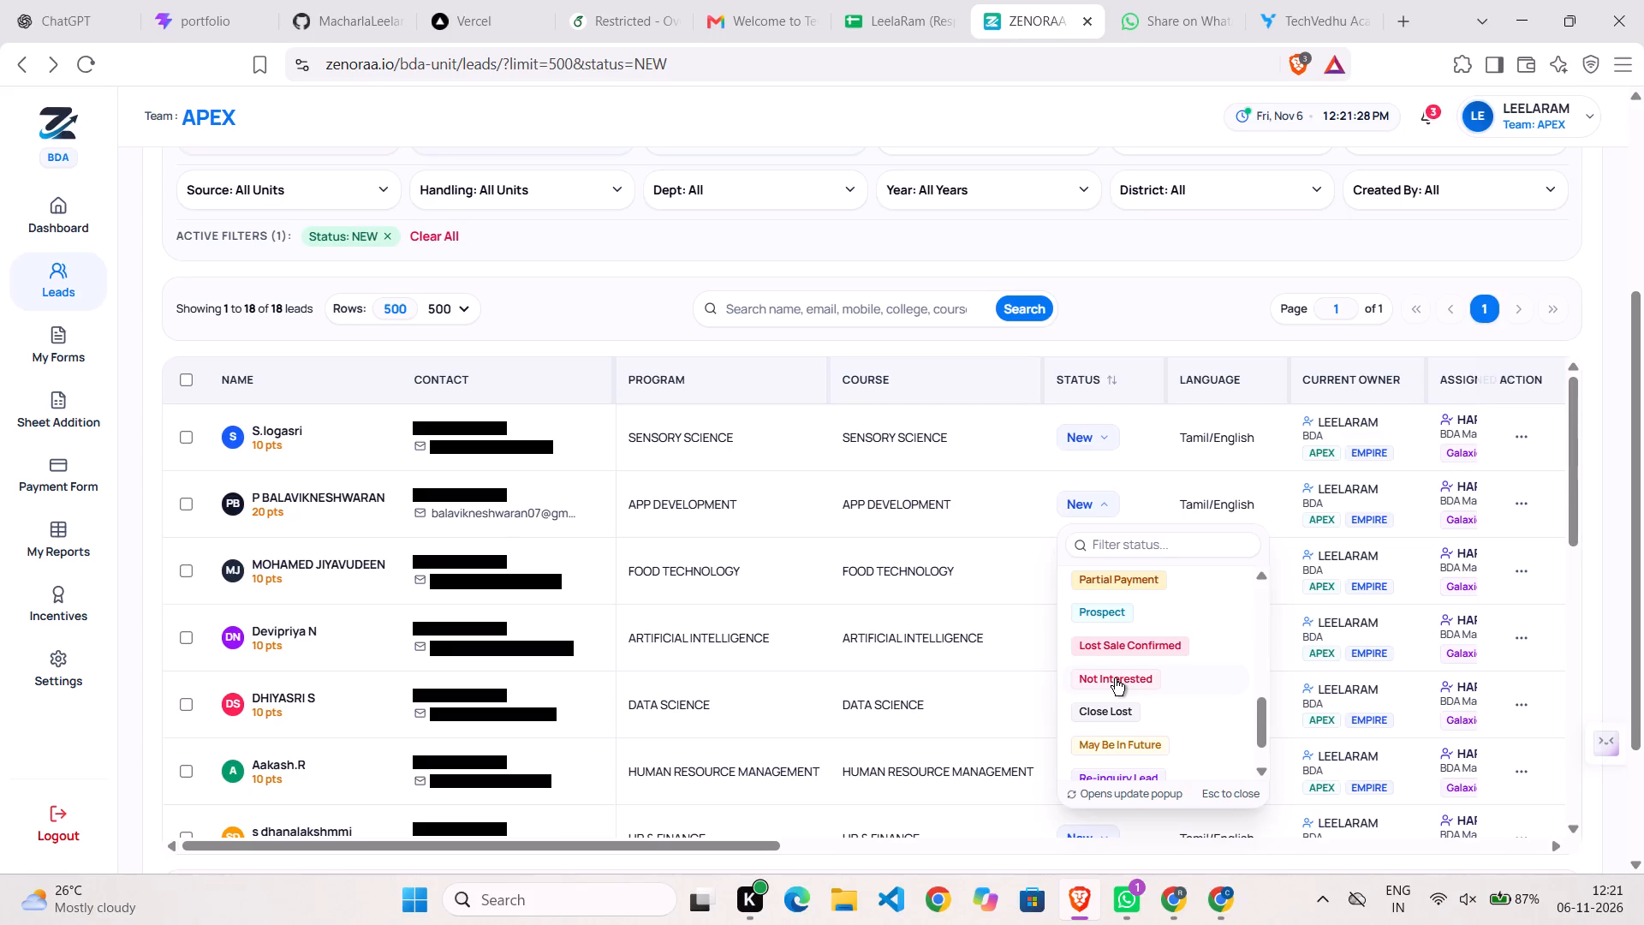
click(1115, 678)
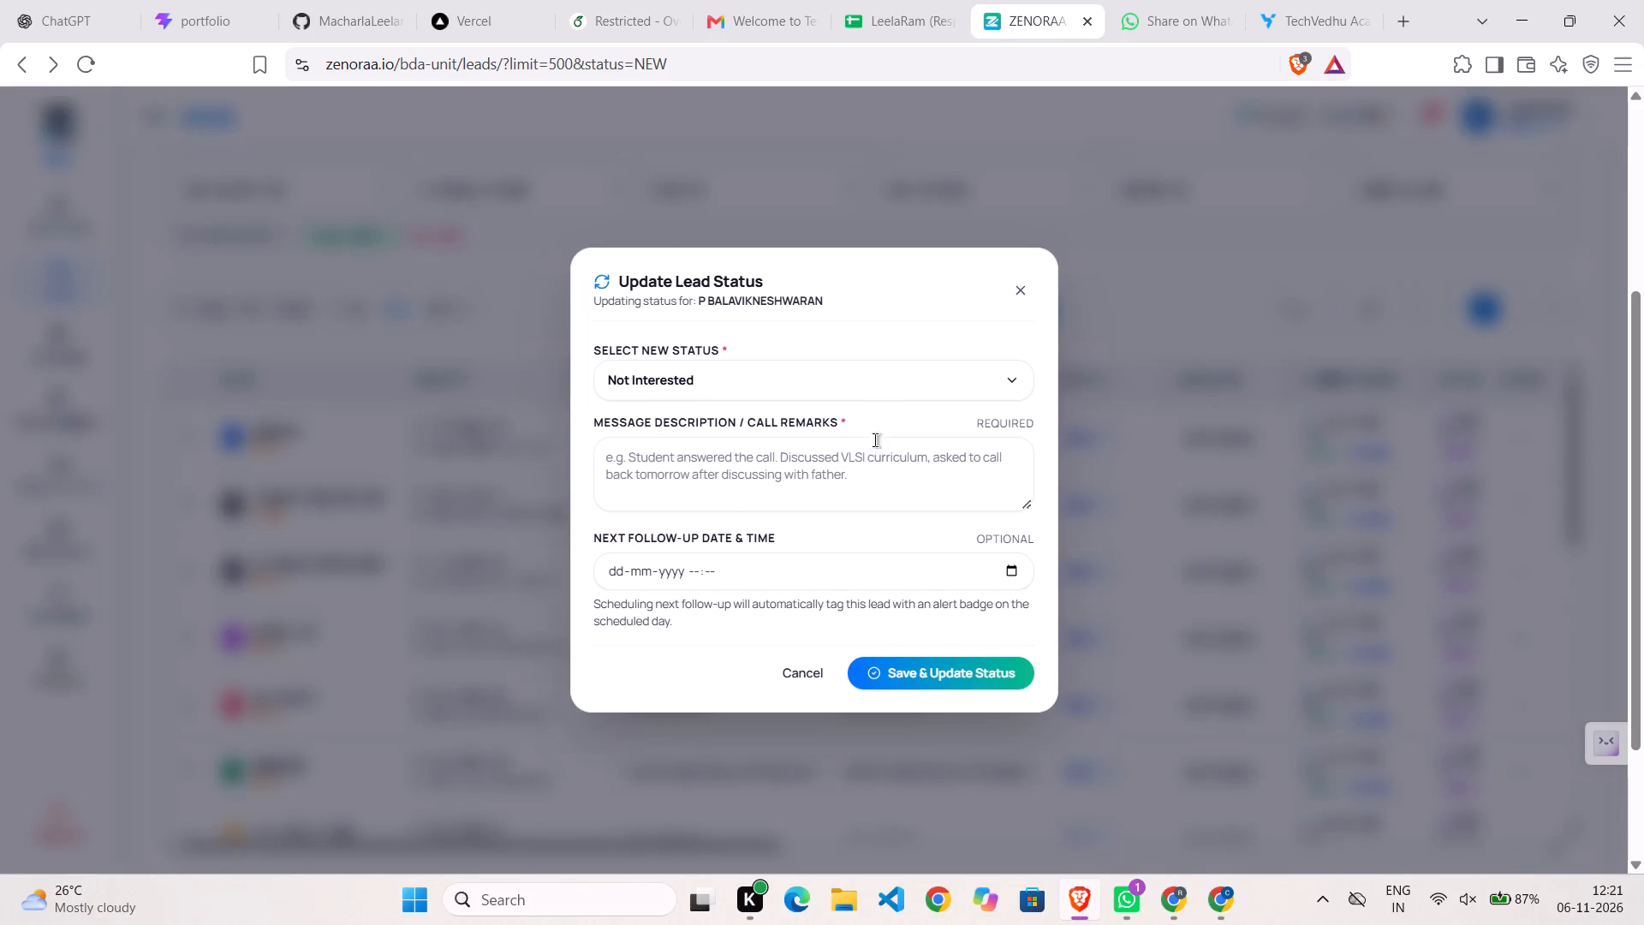
click(873, 454)
text(not interested)
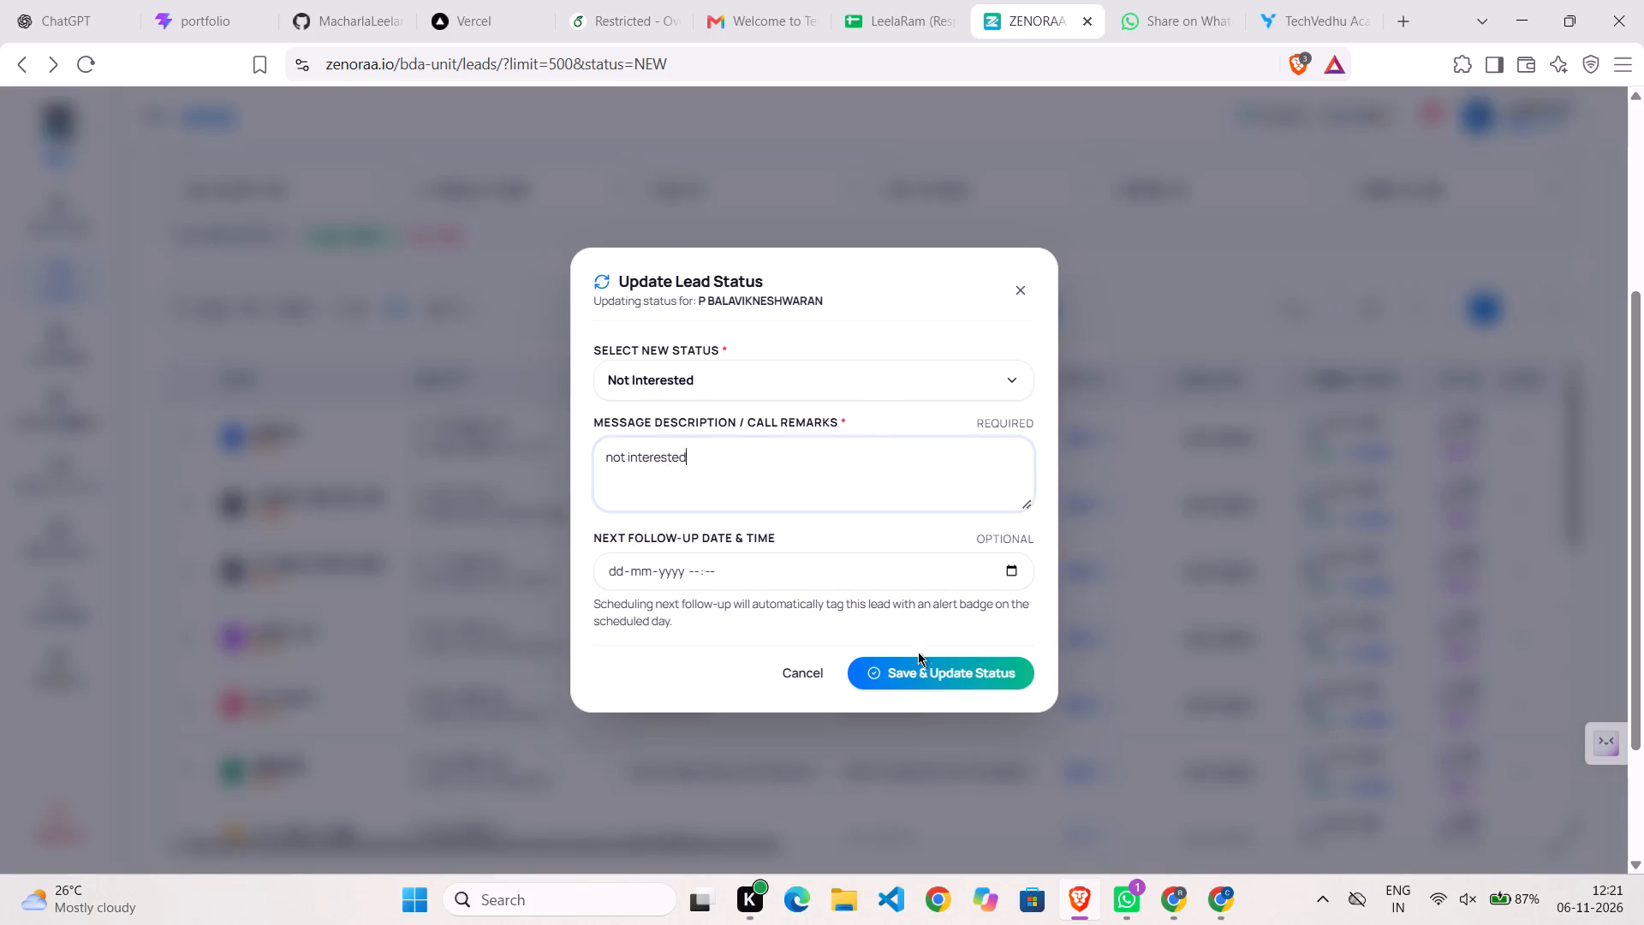
click(913, 668)
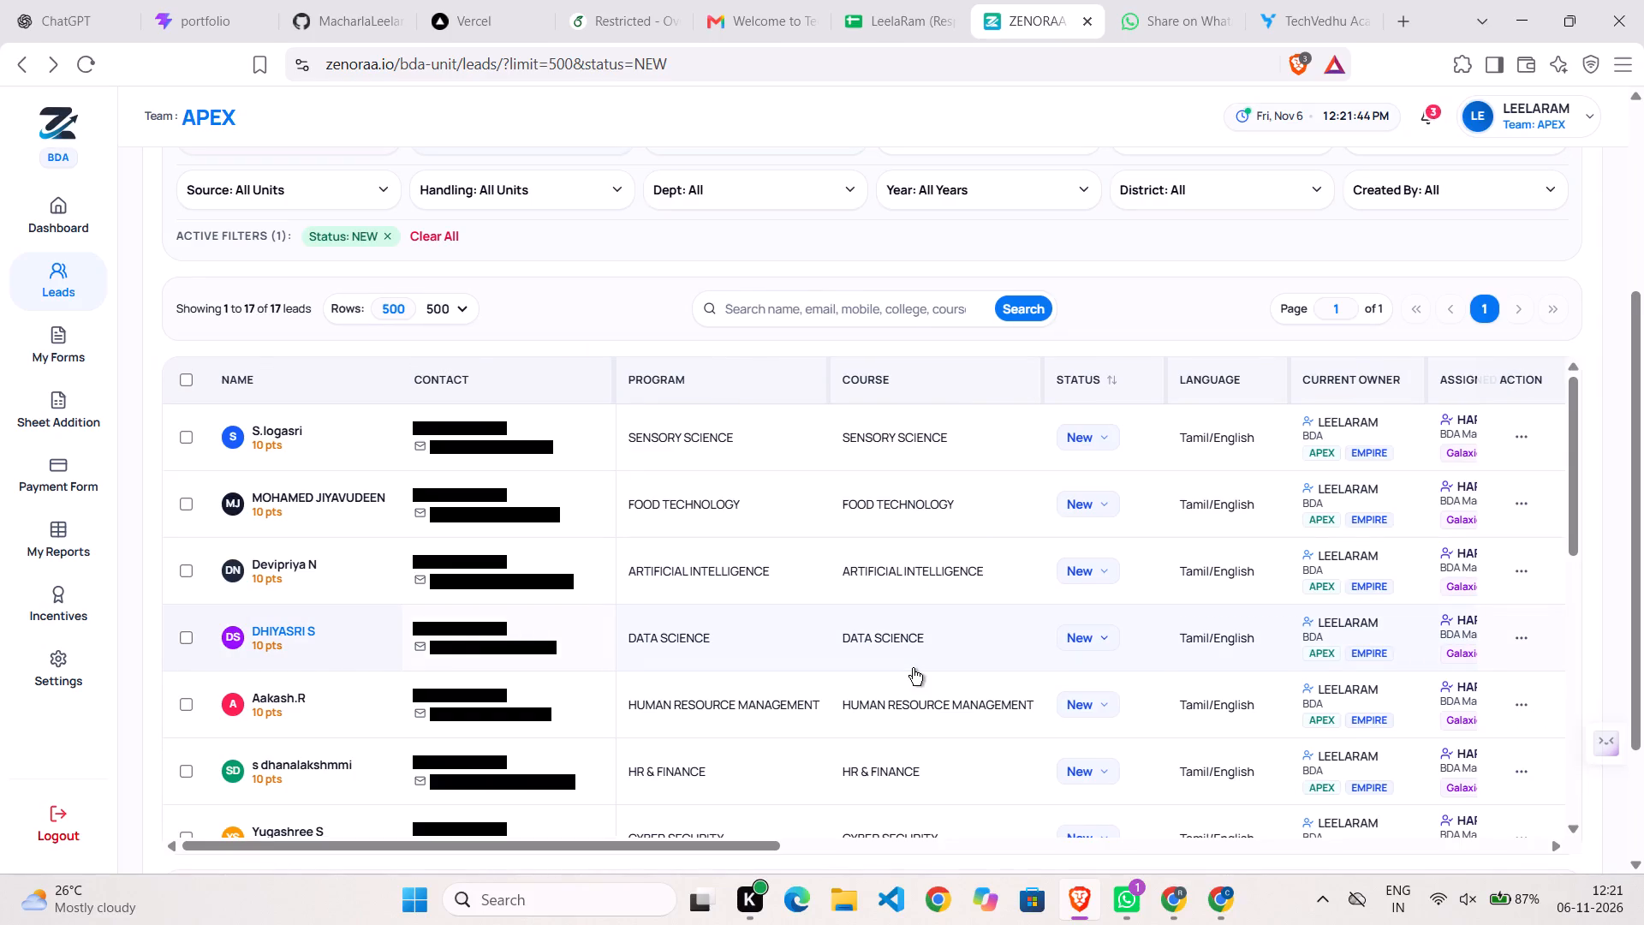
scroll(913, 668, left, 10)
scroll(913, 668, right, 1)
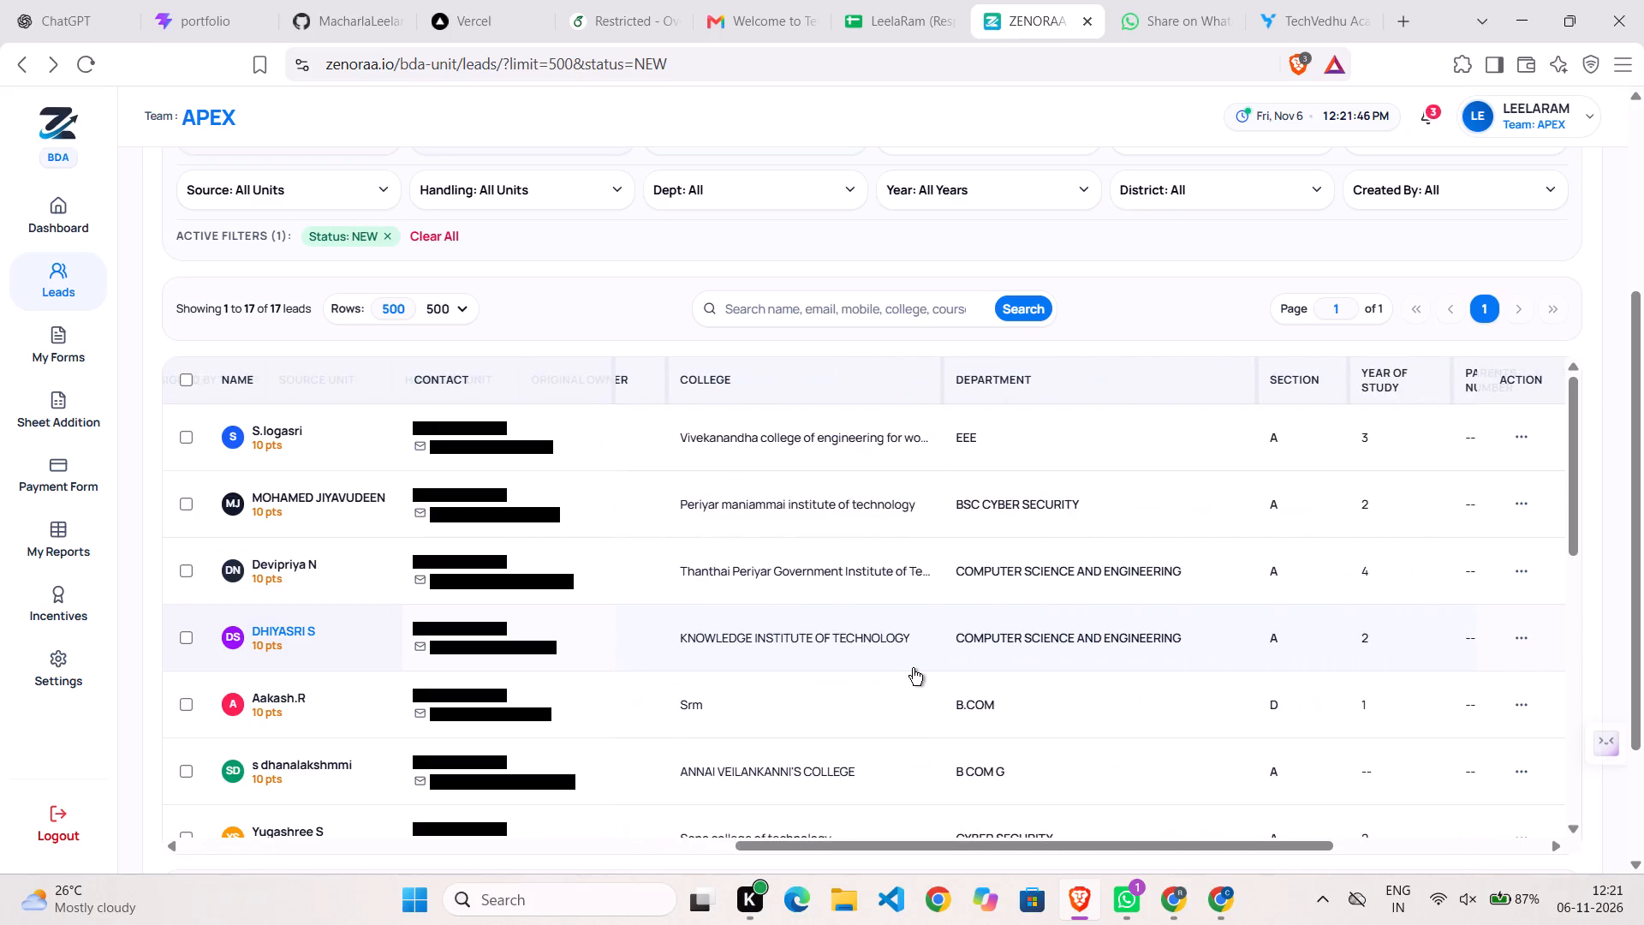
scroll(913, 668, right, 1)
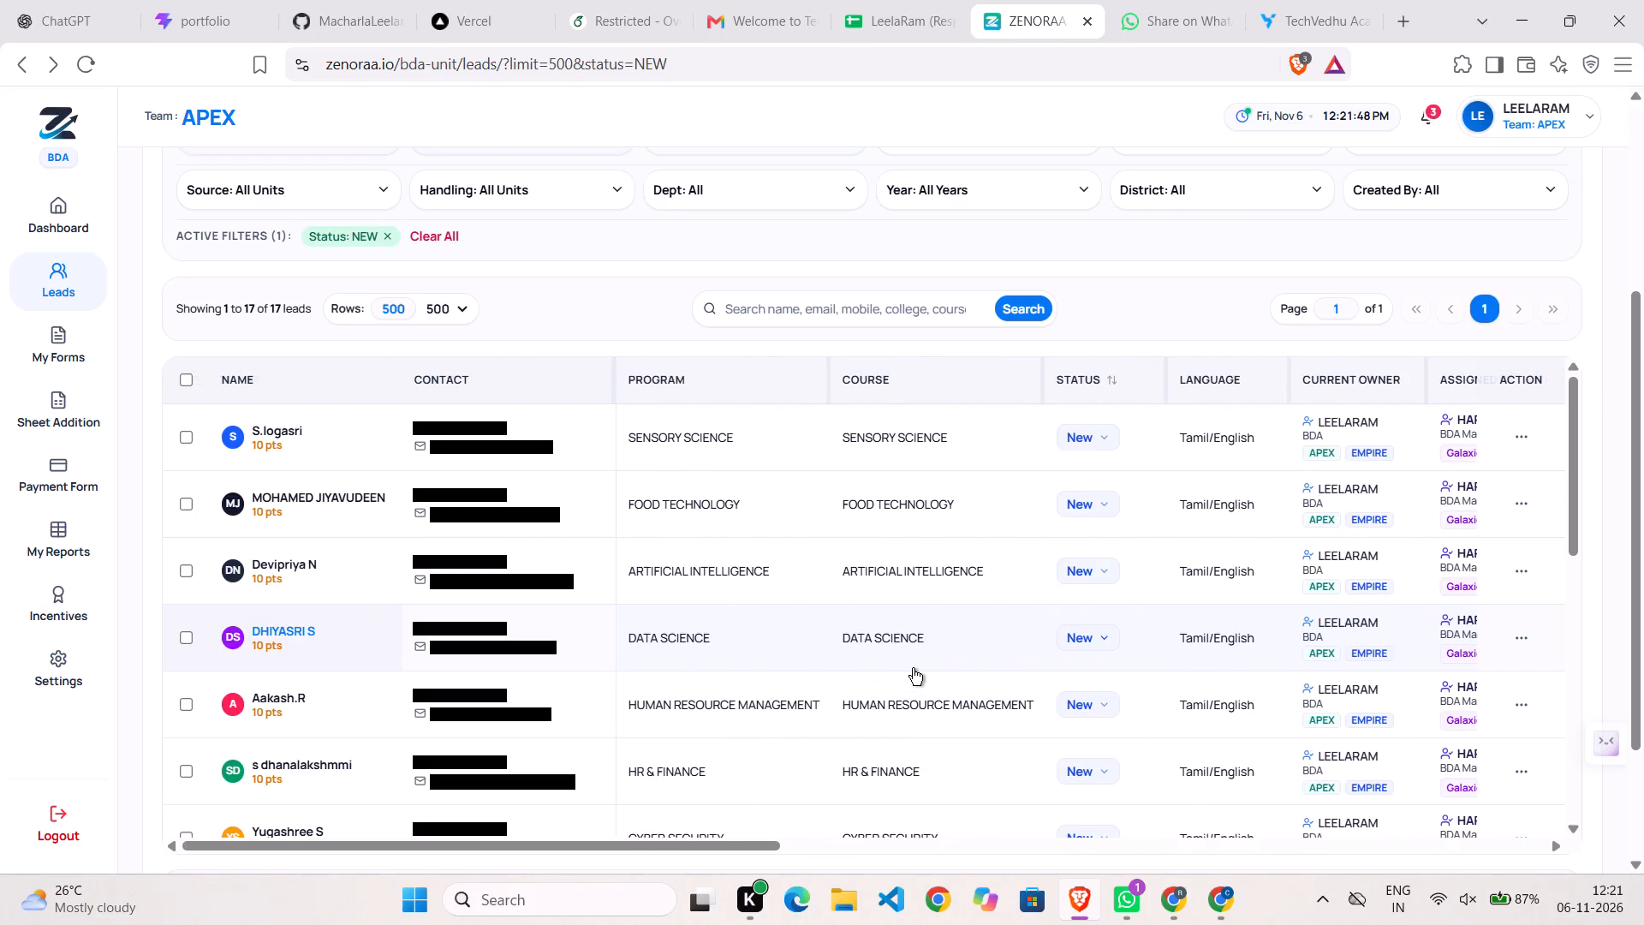
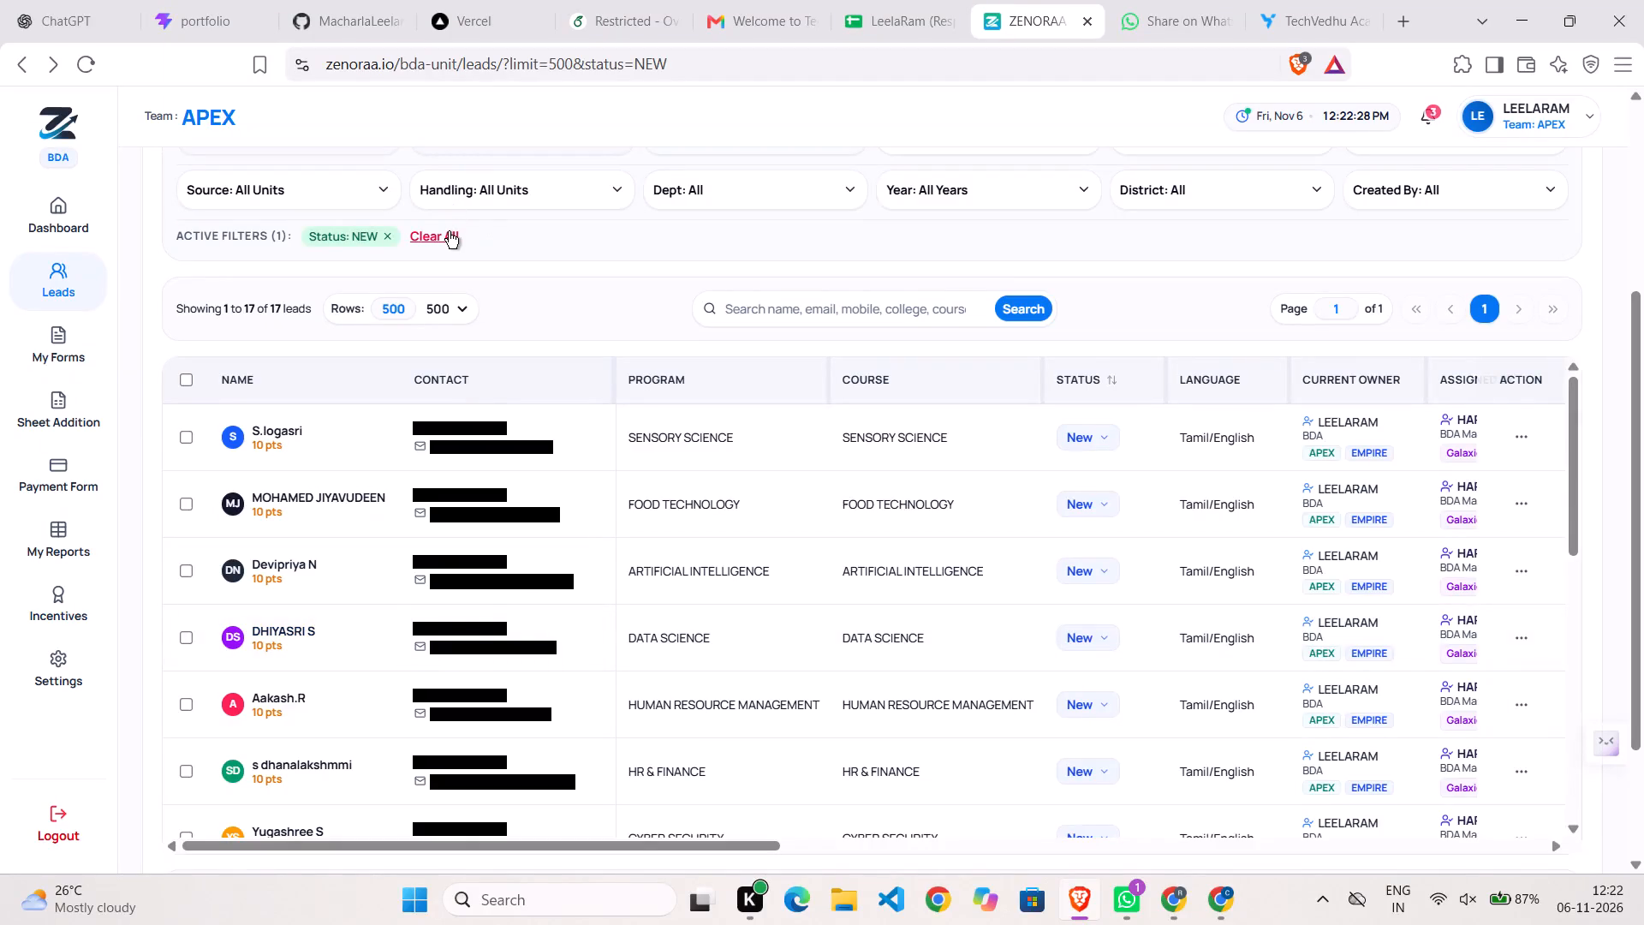
Clear the New status filter and search all leads by the caller's partial mobile number.
click(449, 231)
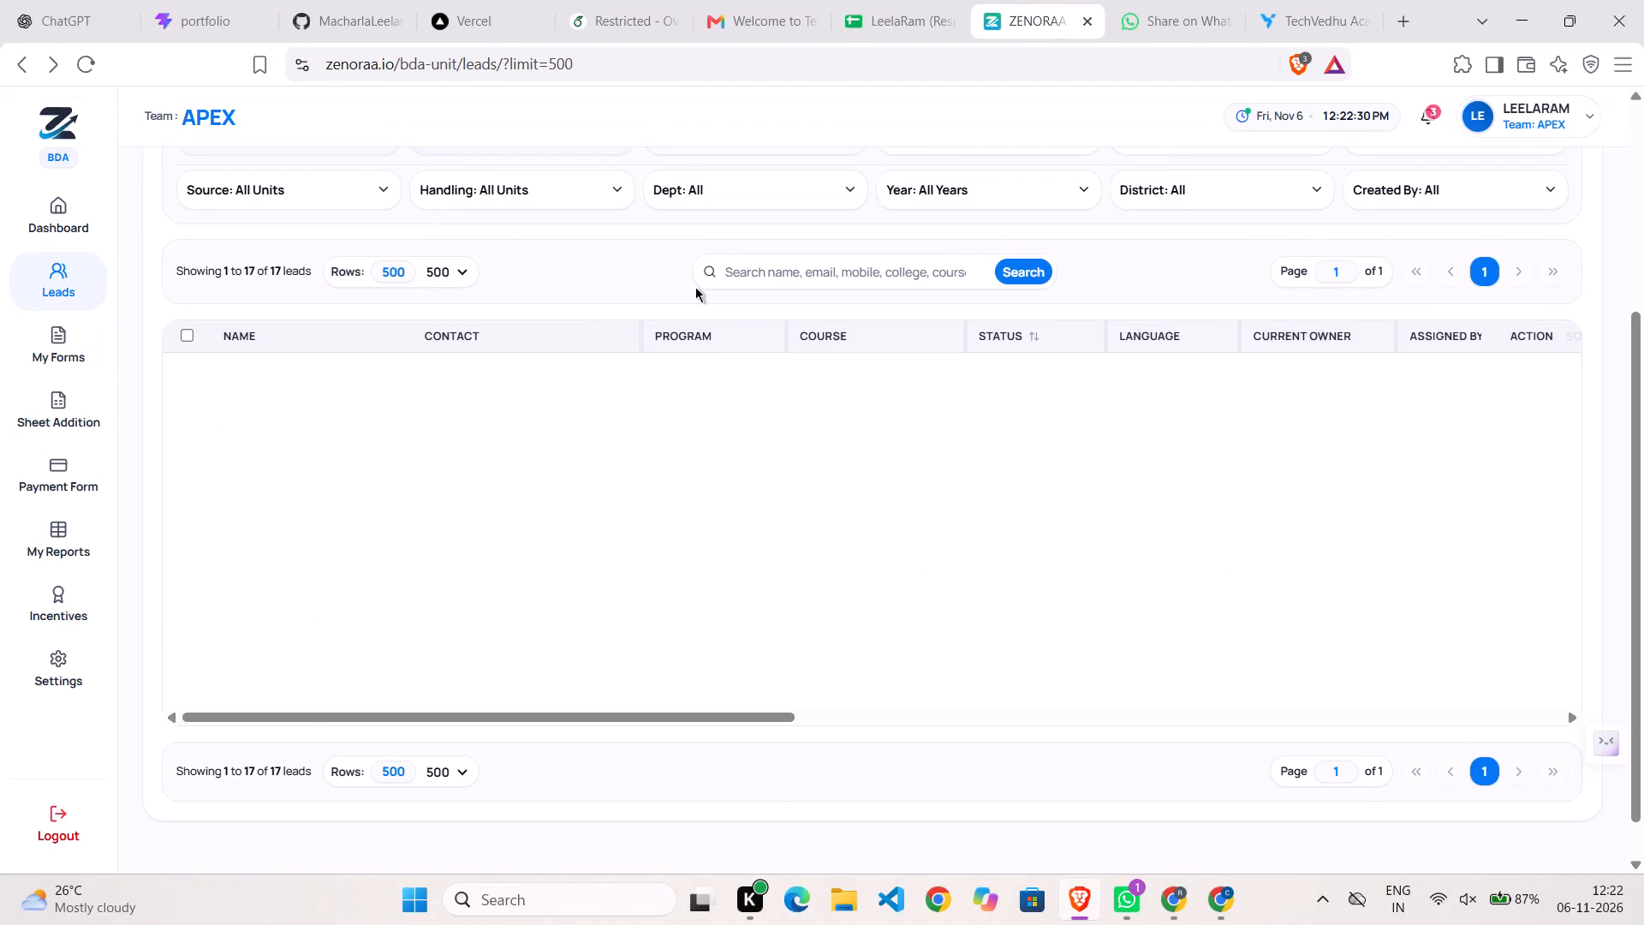
click(765, 283)
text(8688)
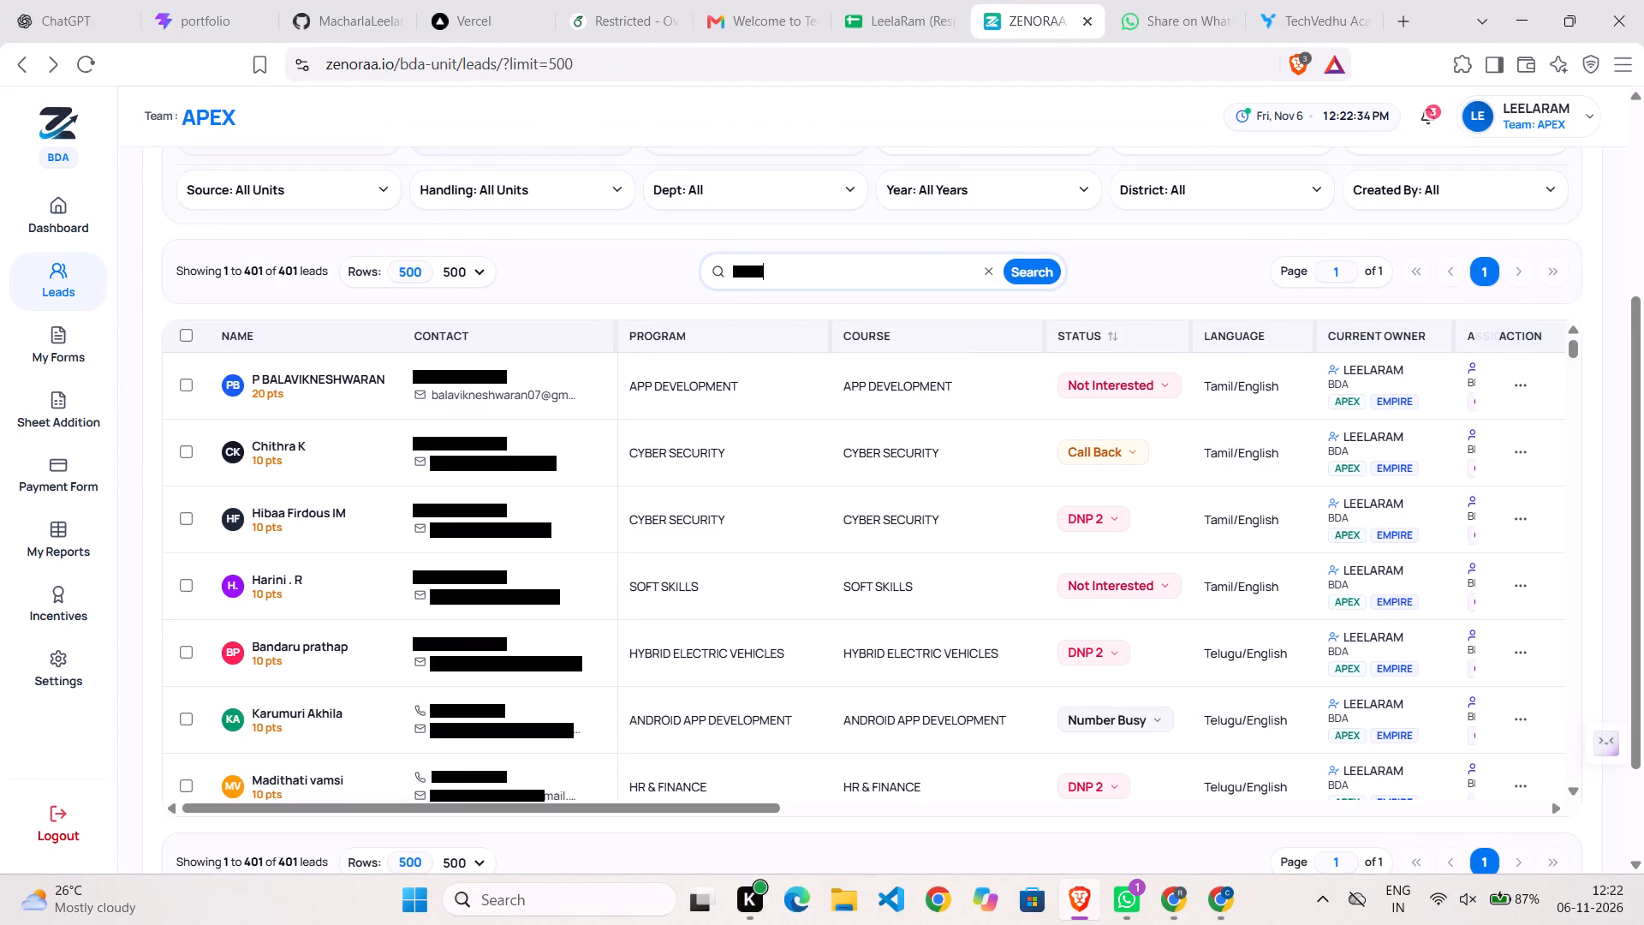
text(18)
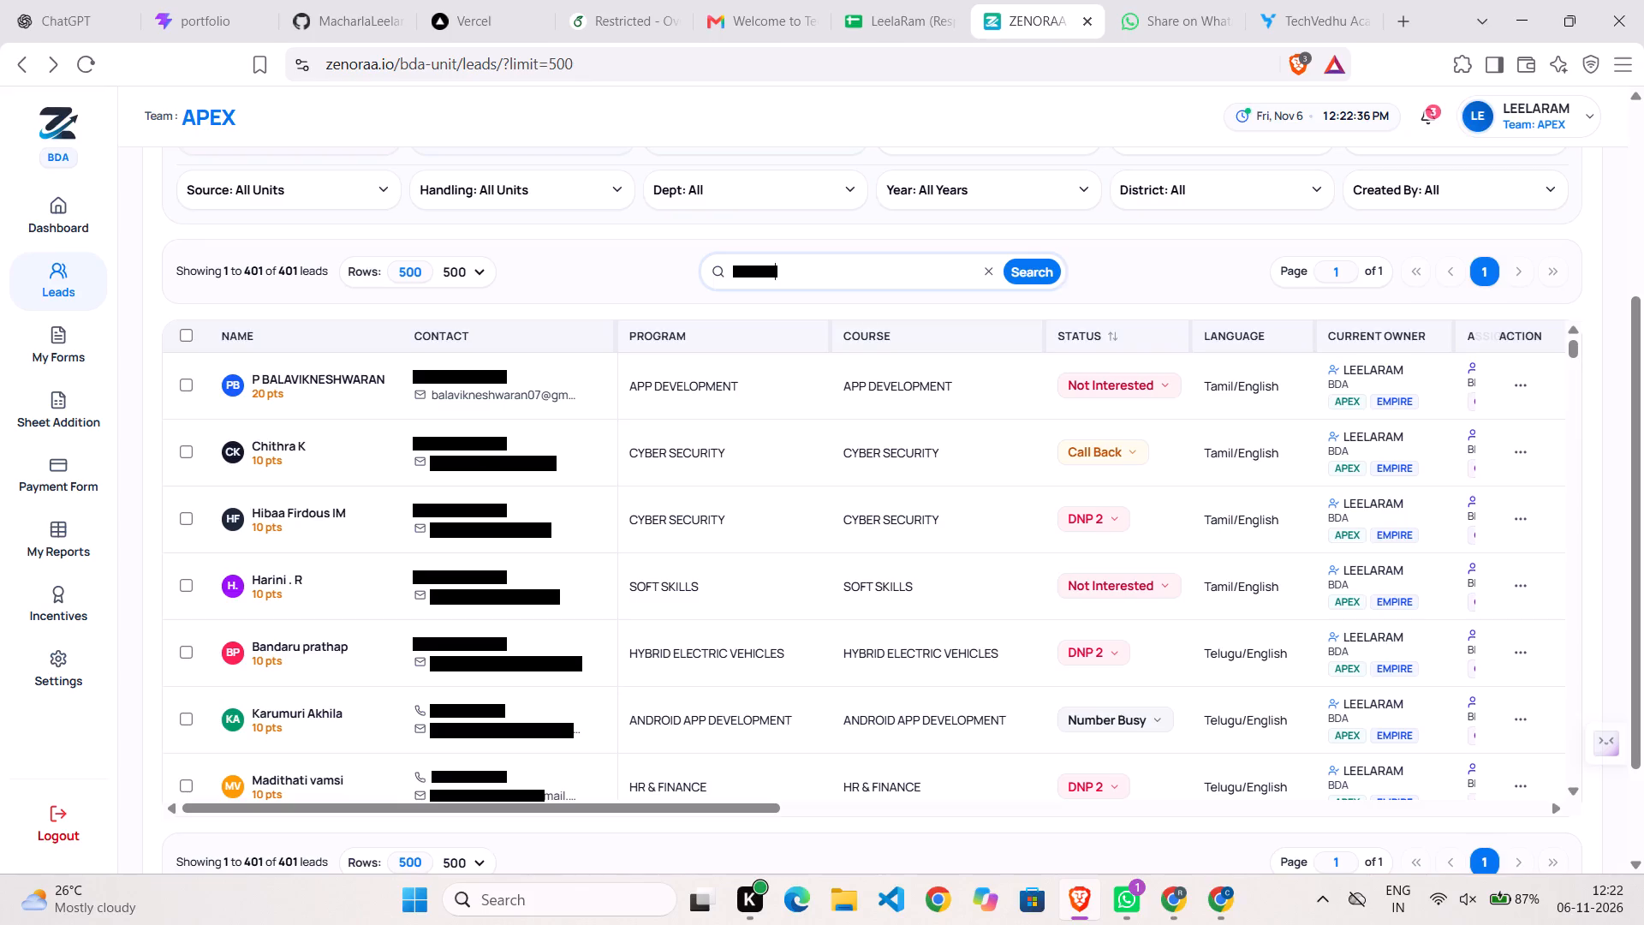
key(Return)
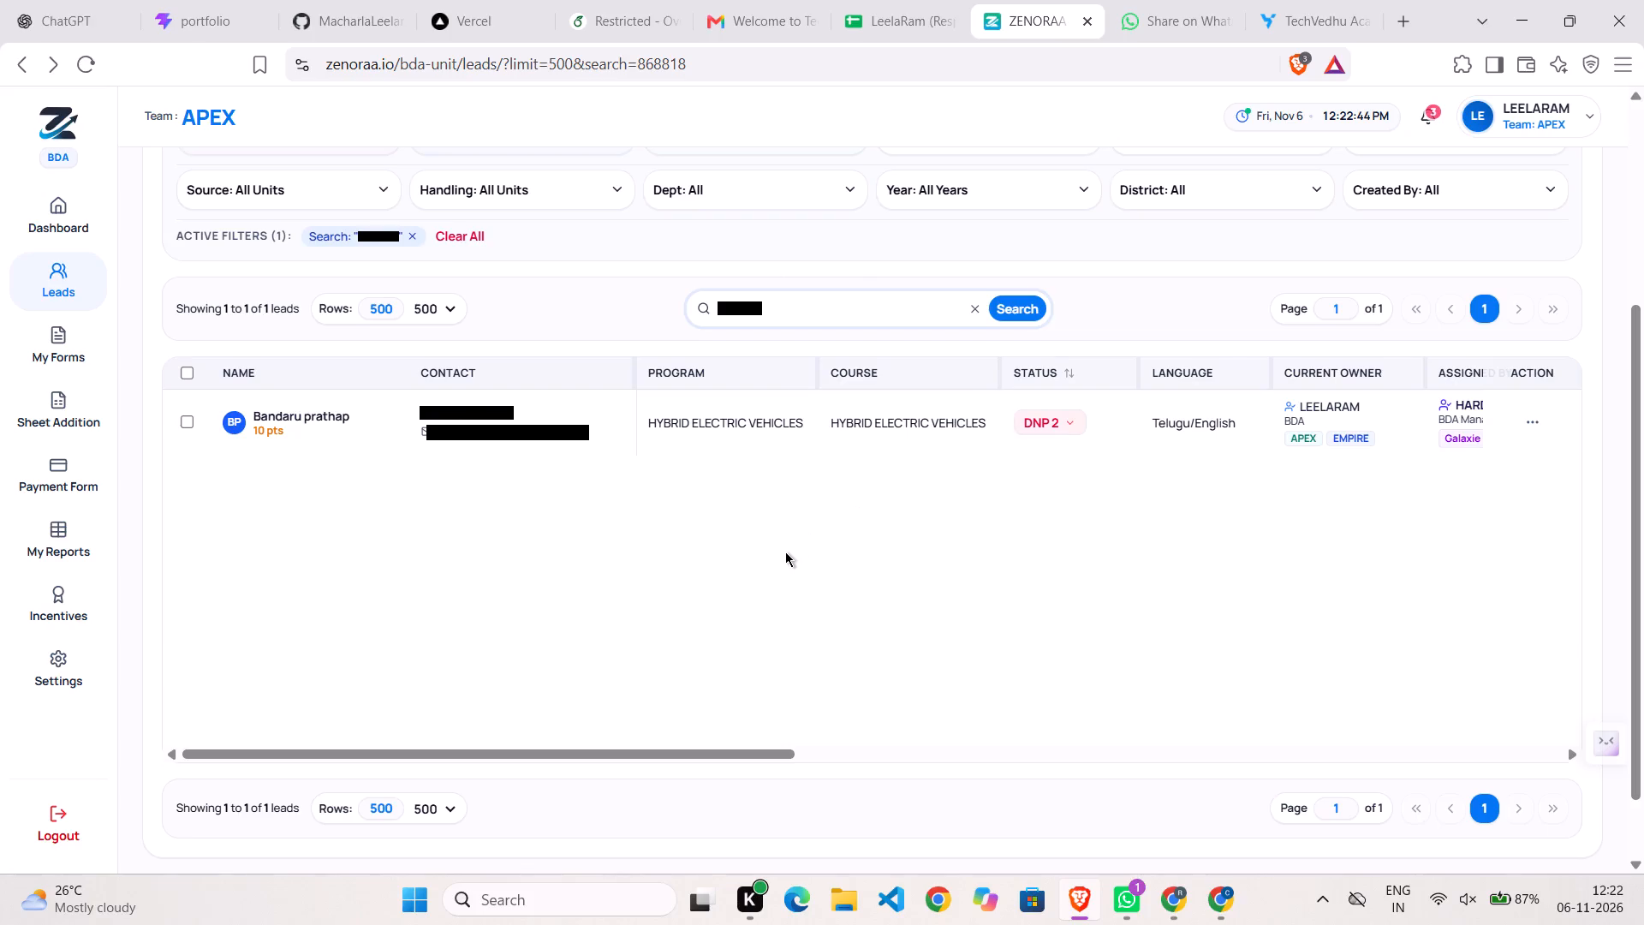
Examine the Hybrid Electric Vehicles lead's assigner, units, original owner, college, department, section, year-of-study, district and update-date details.
scroll(785, 552, left, 4)
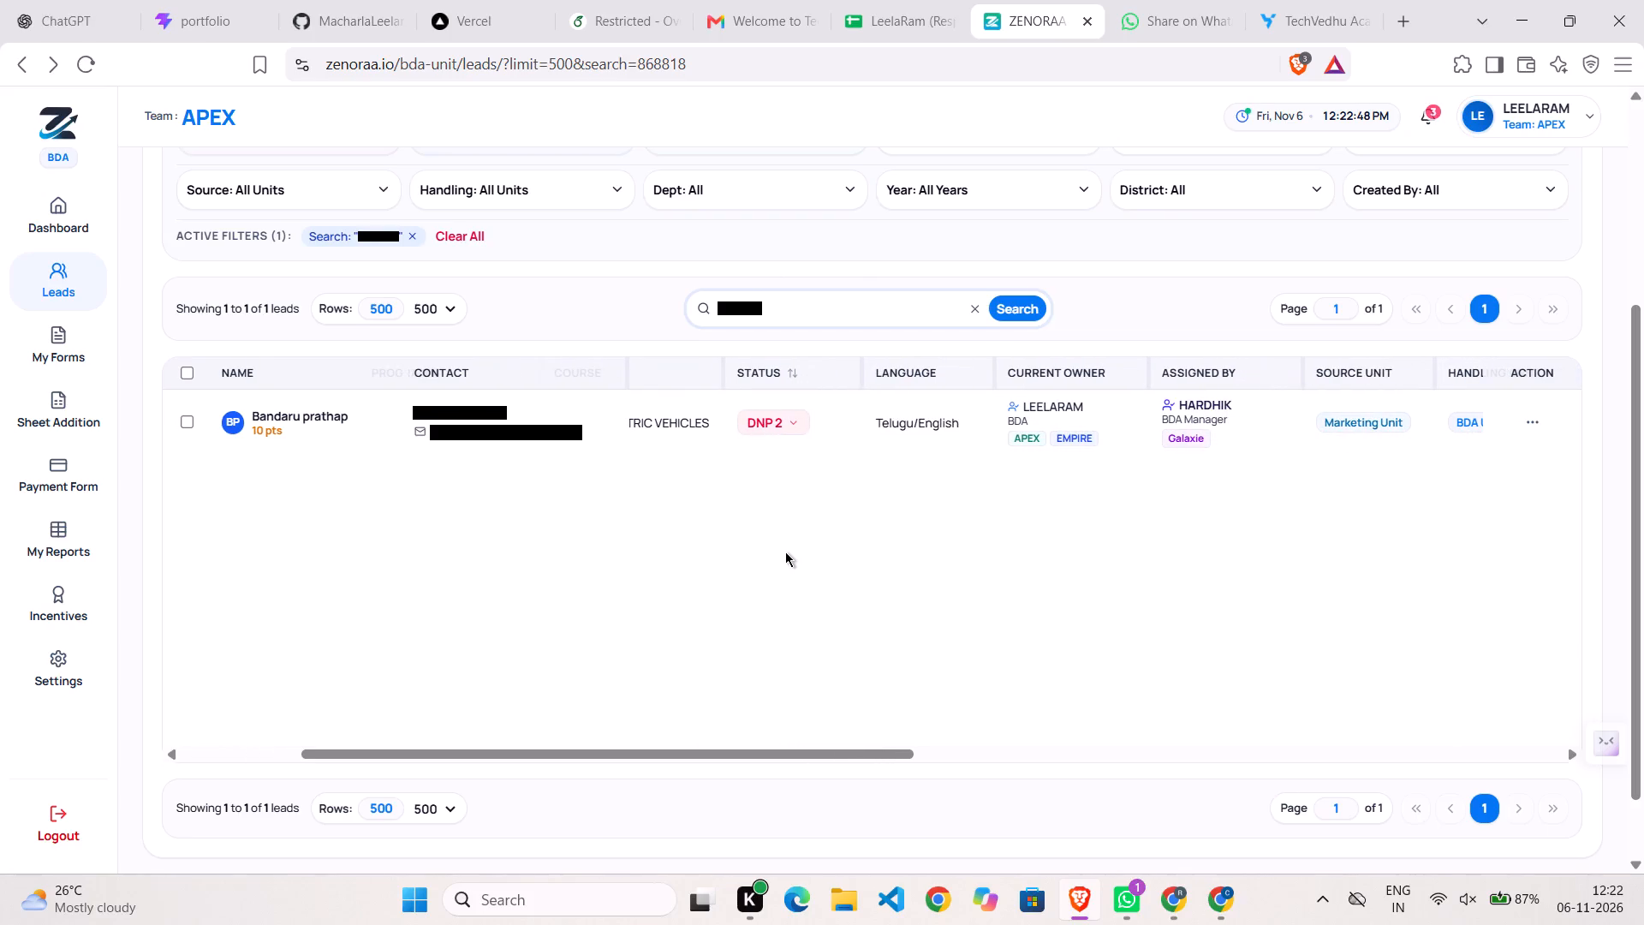
scroll(785, 552, left, 5)
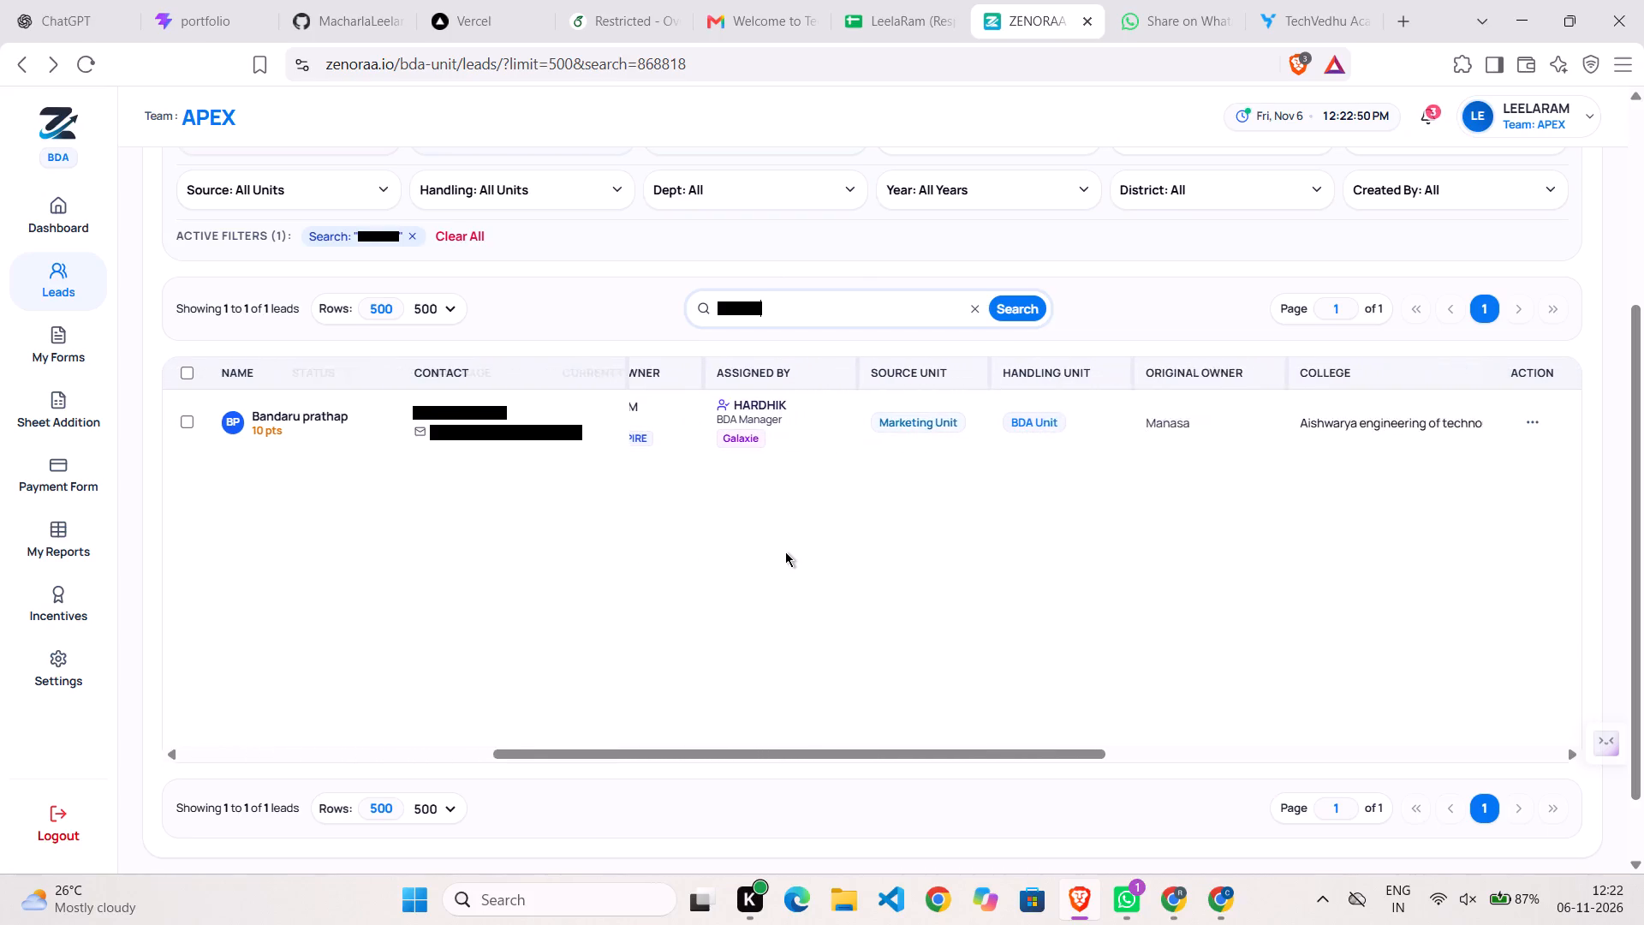
scroll(785, 552, left, 6)
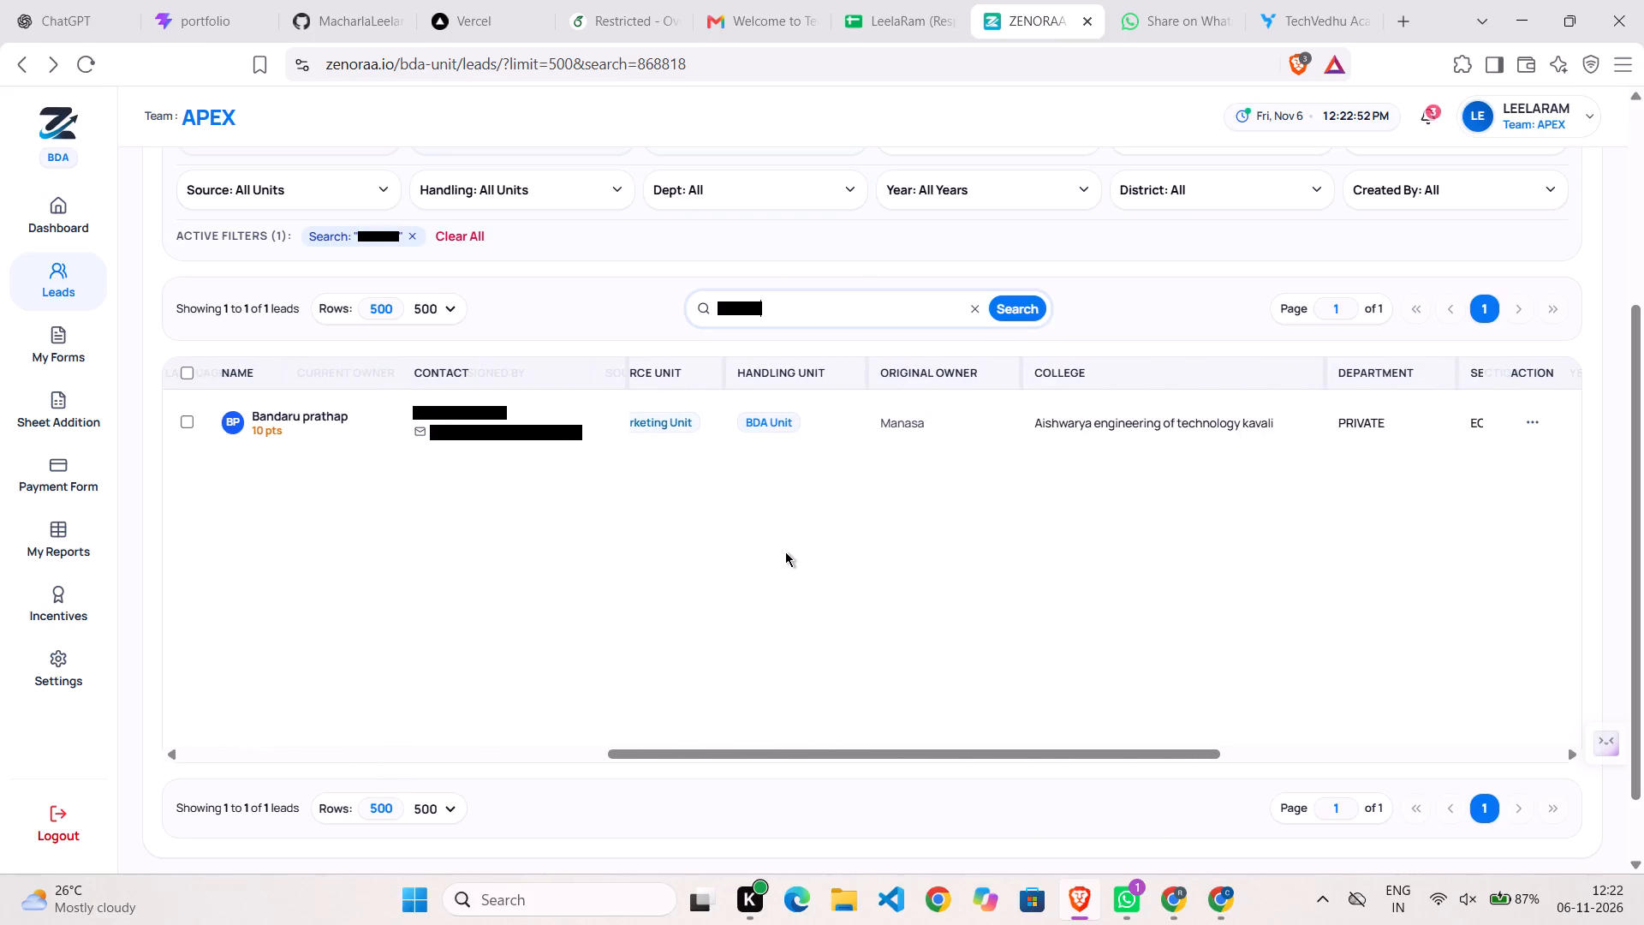
scroll(785, 552, left, 1)
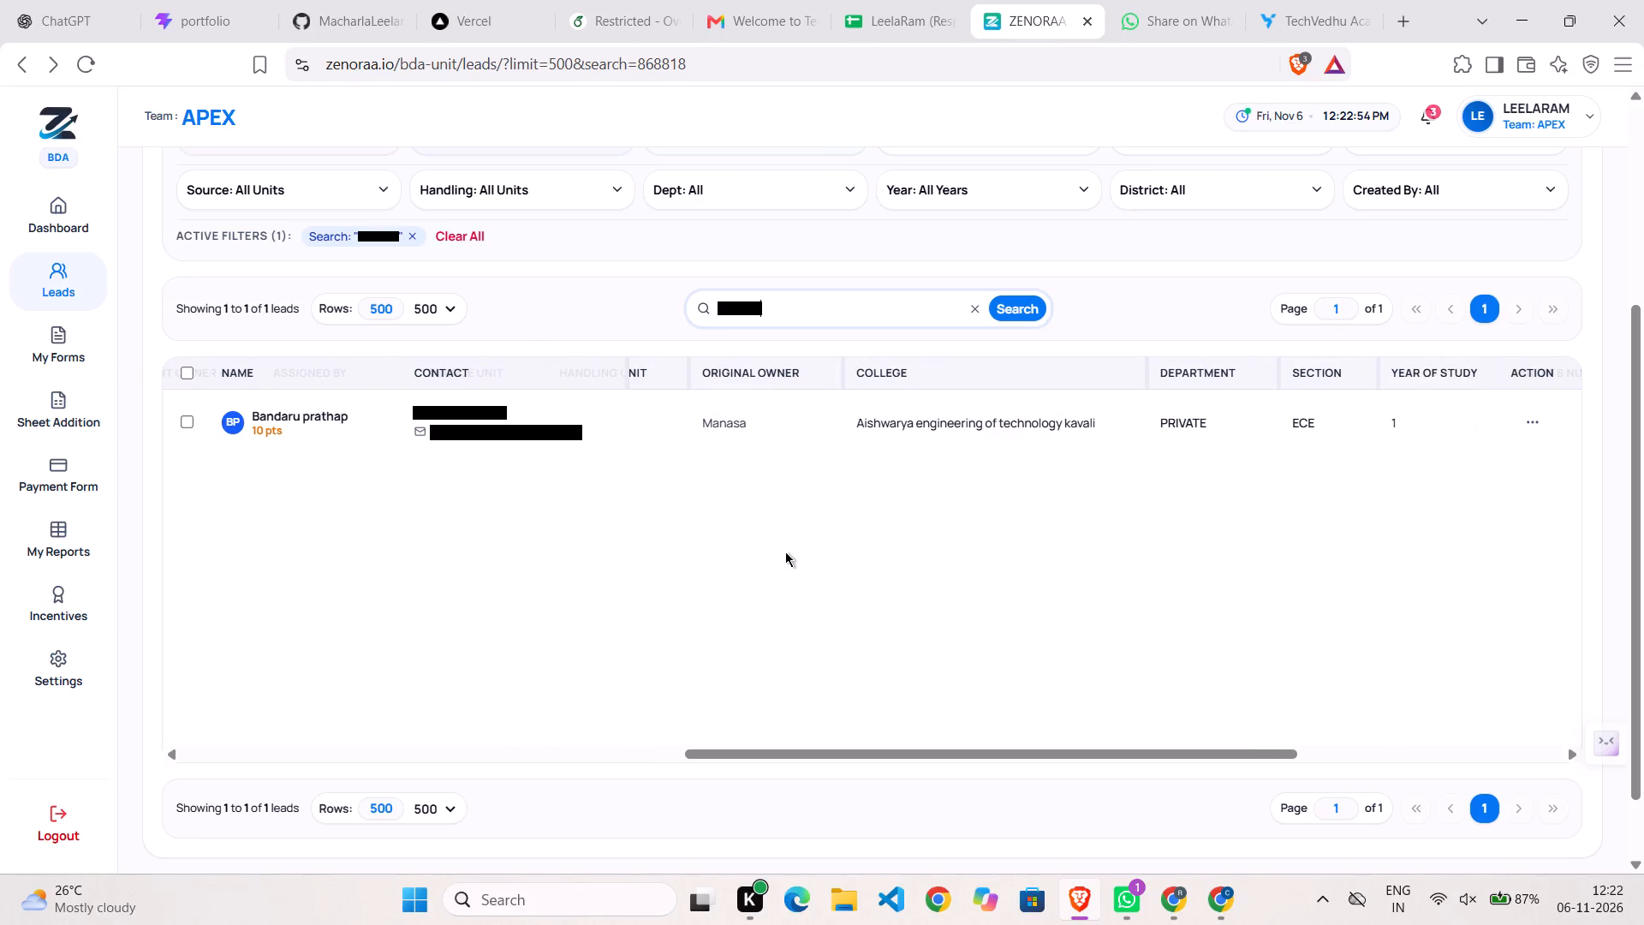
scroll(785, 552, up, 1)
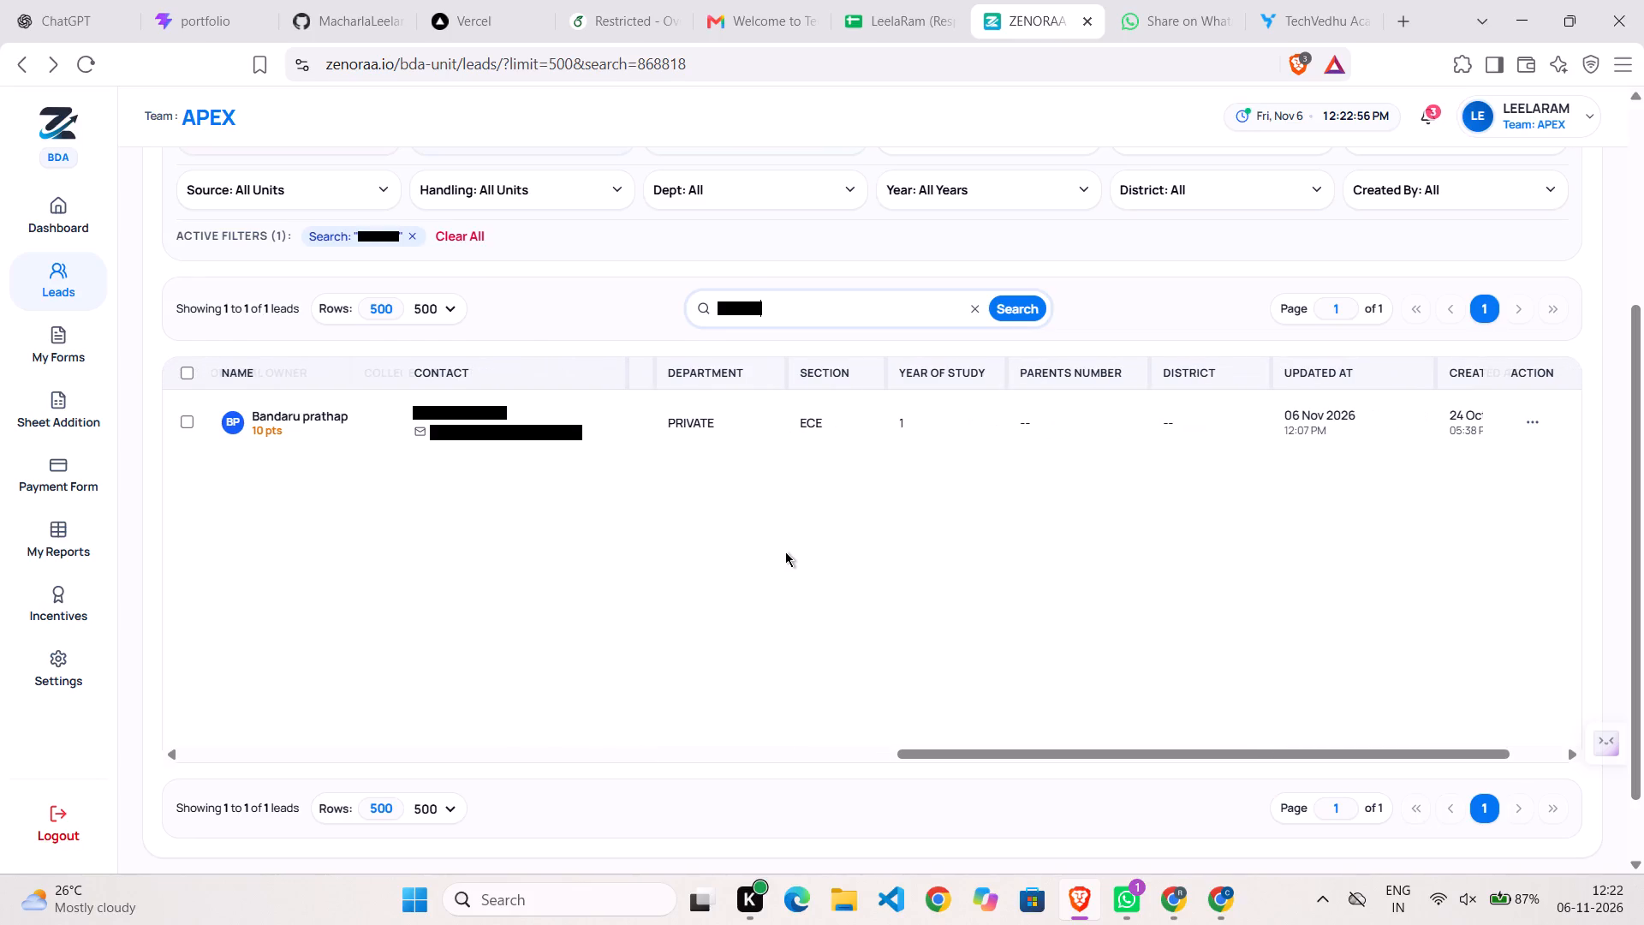
scroll(785, 552, up, 1)
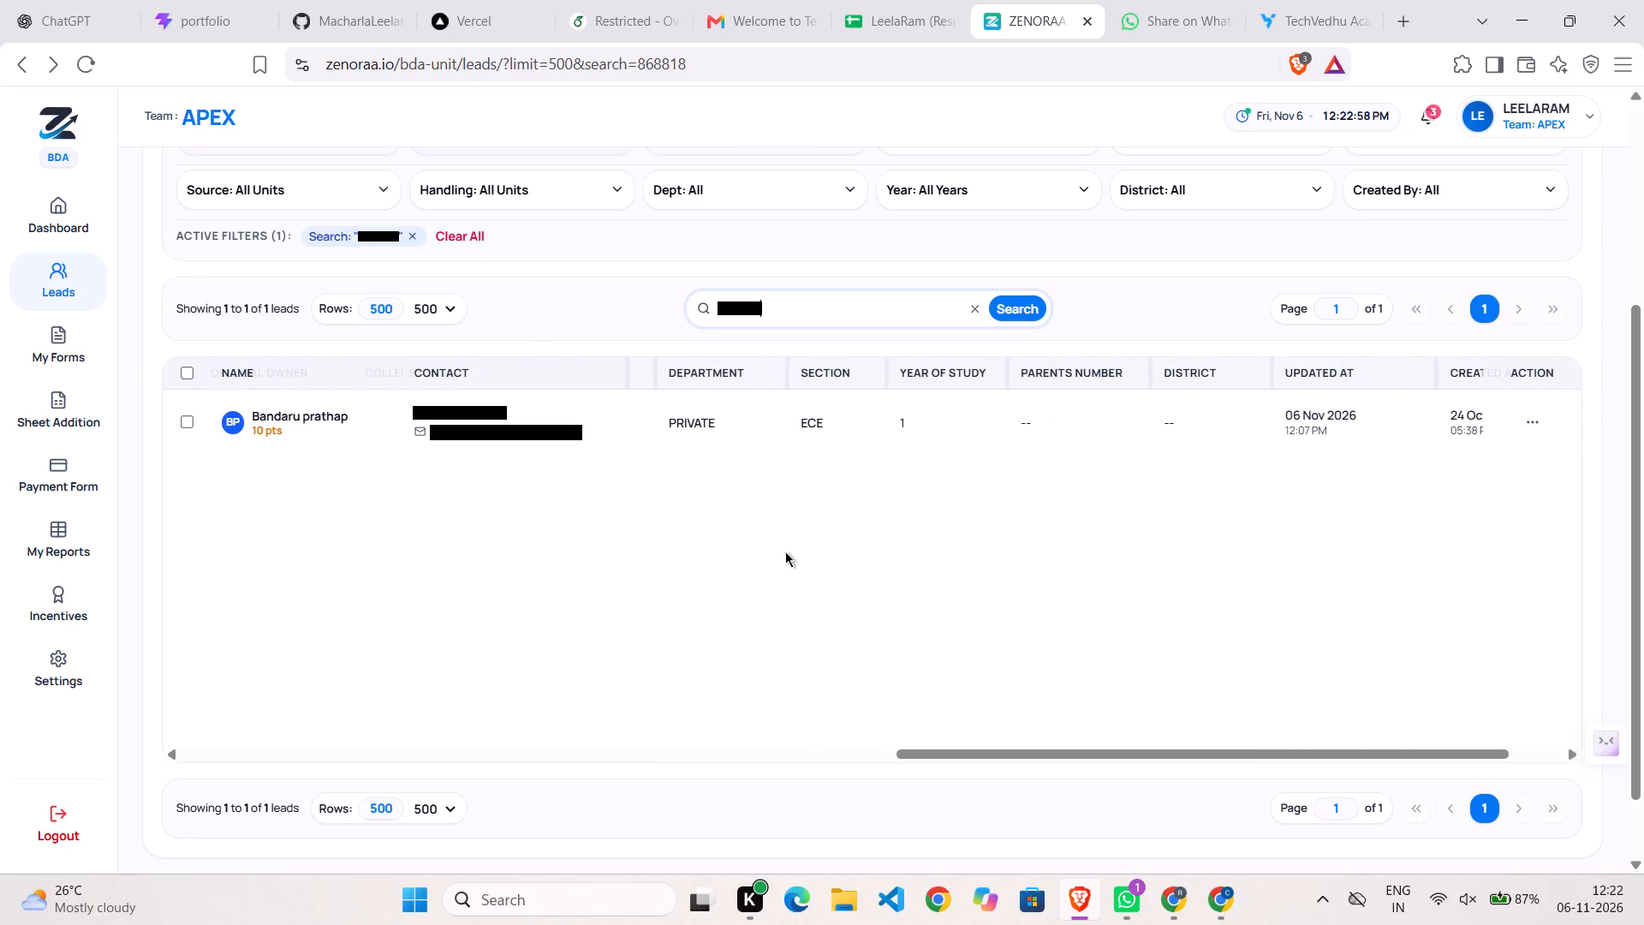
scroll(785, 552, up, 1)
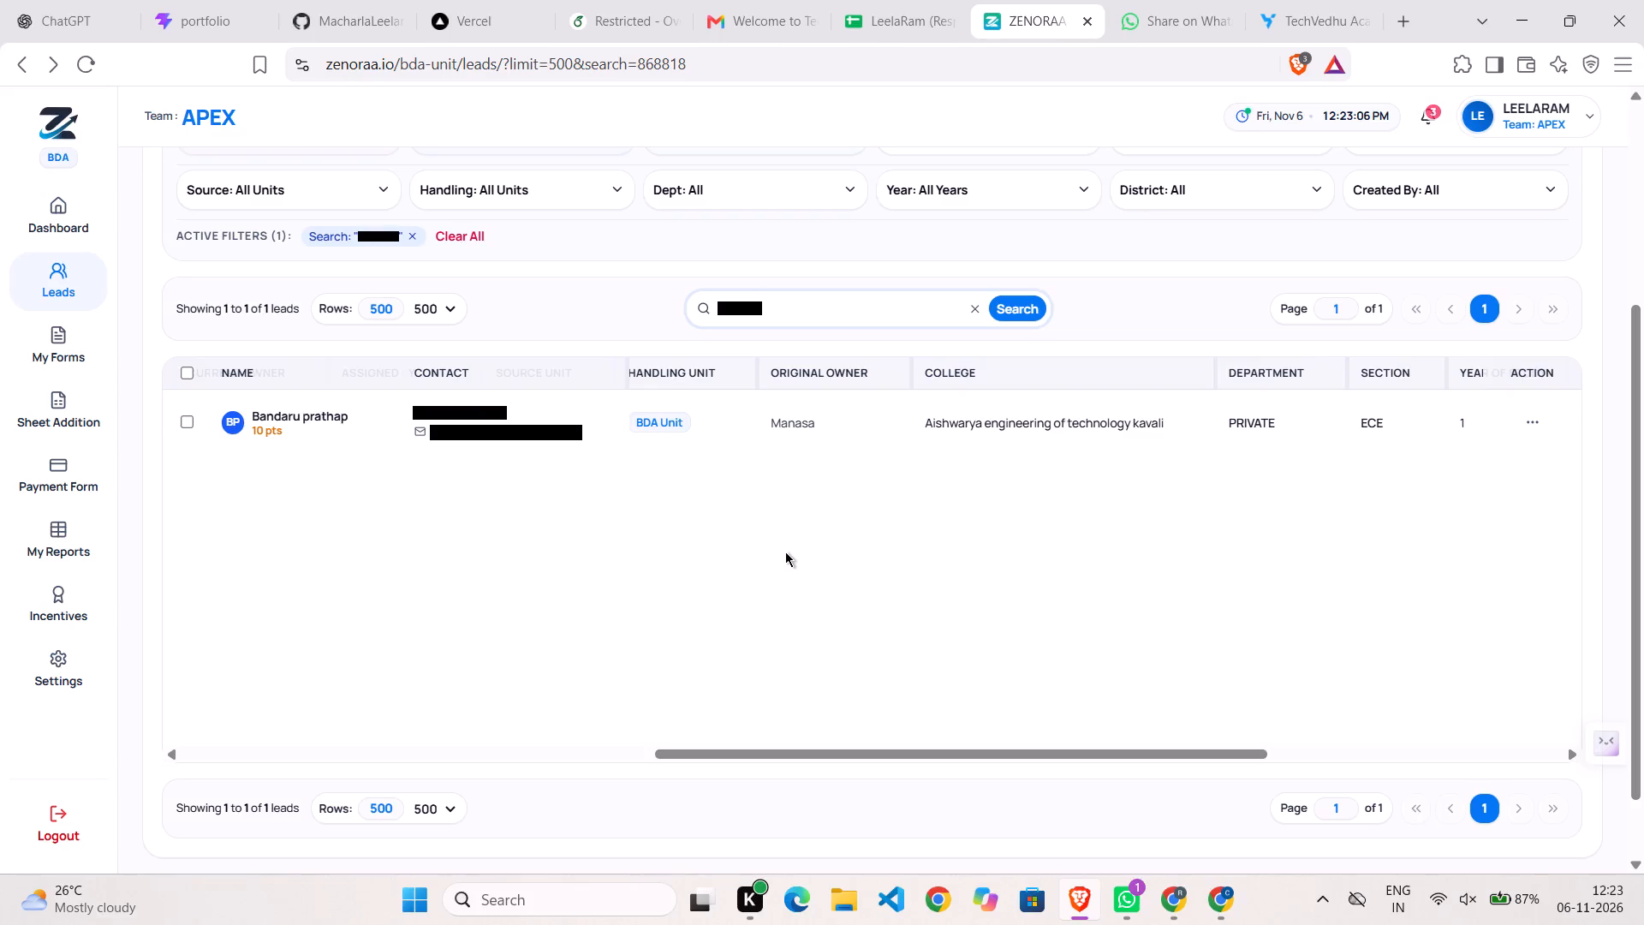
scroll(785, 552, left, 2)
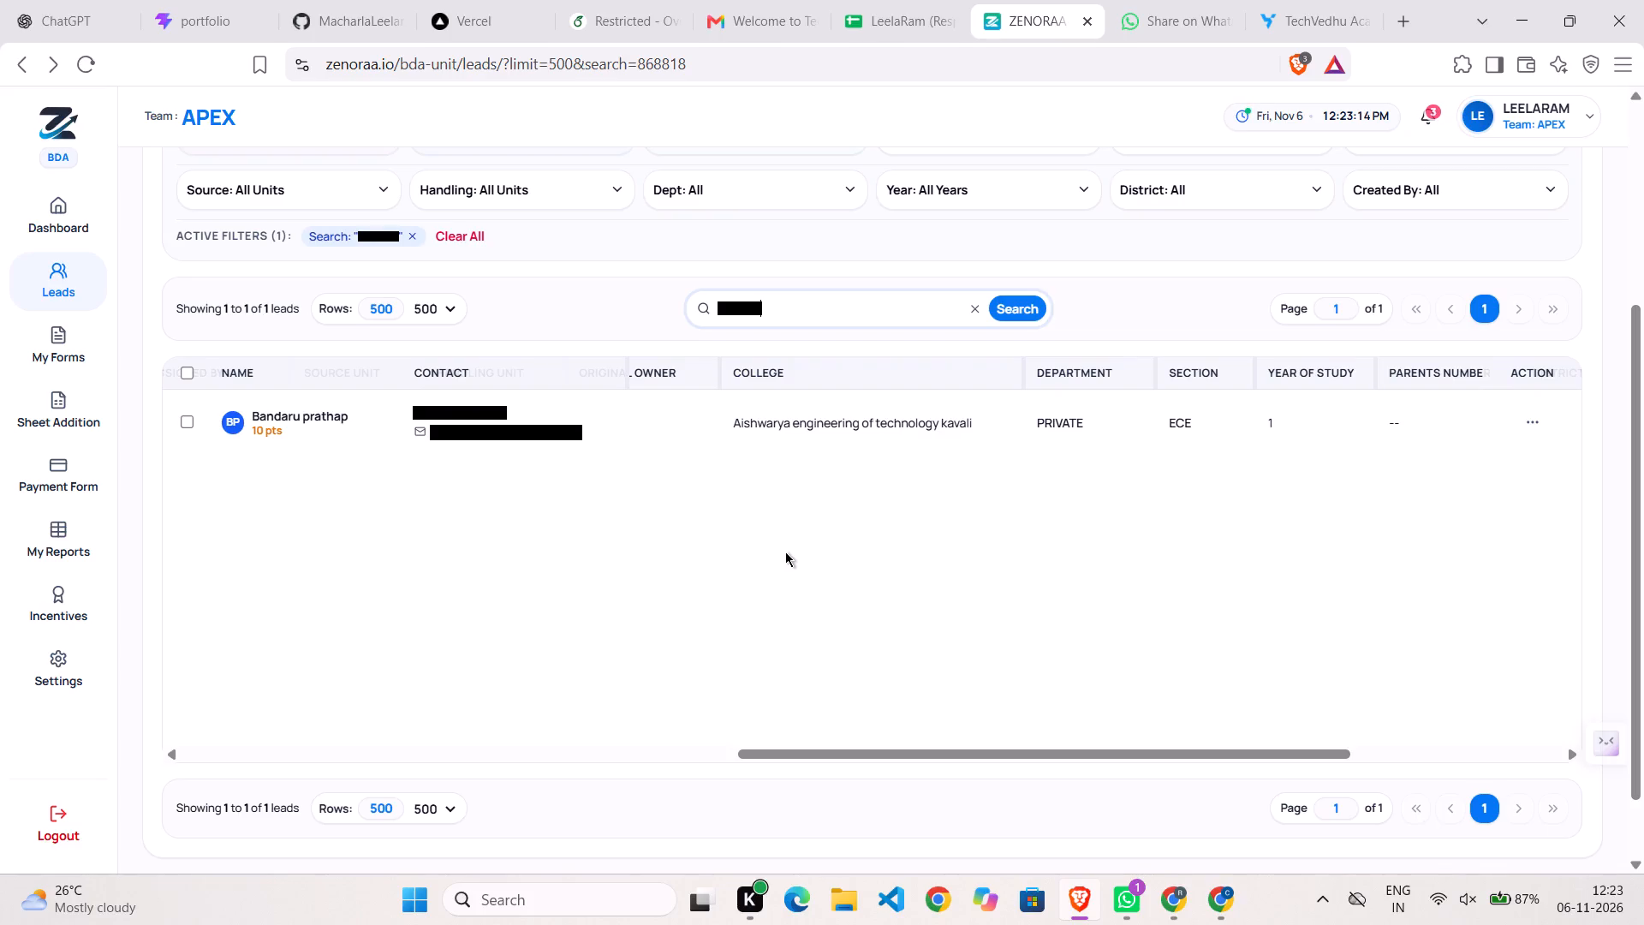
scroll(785, 552, left, 3)
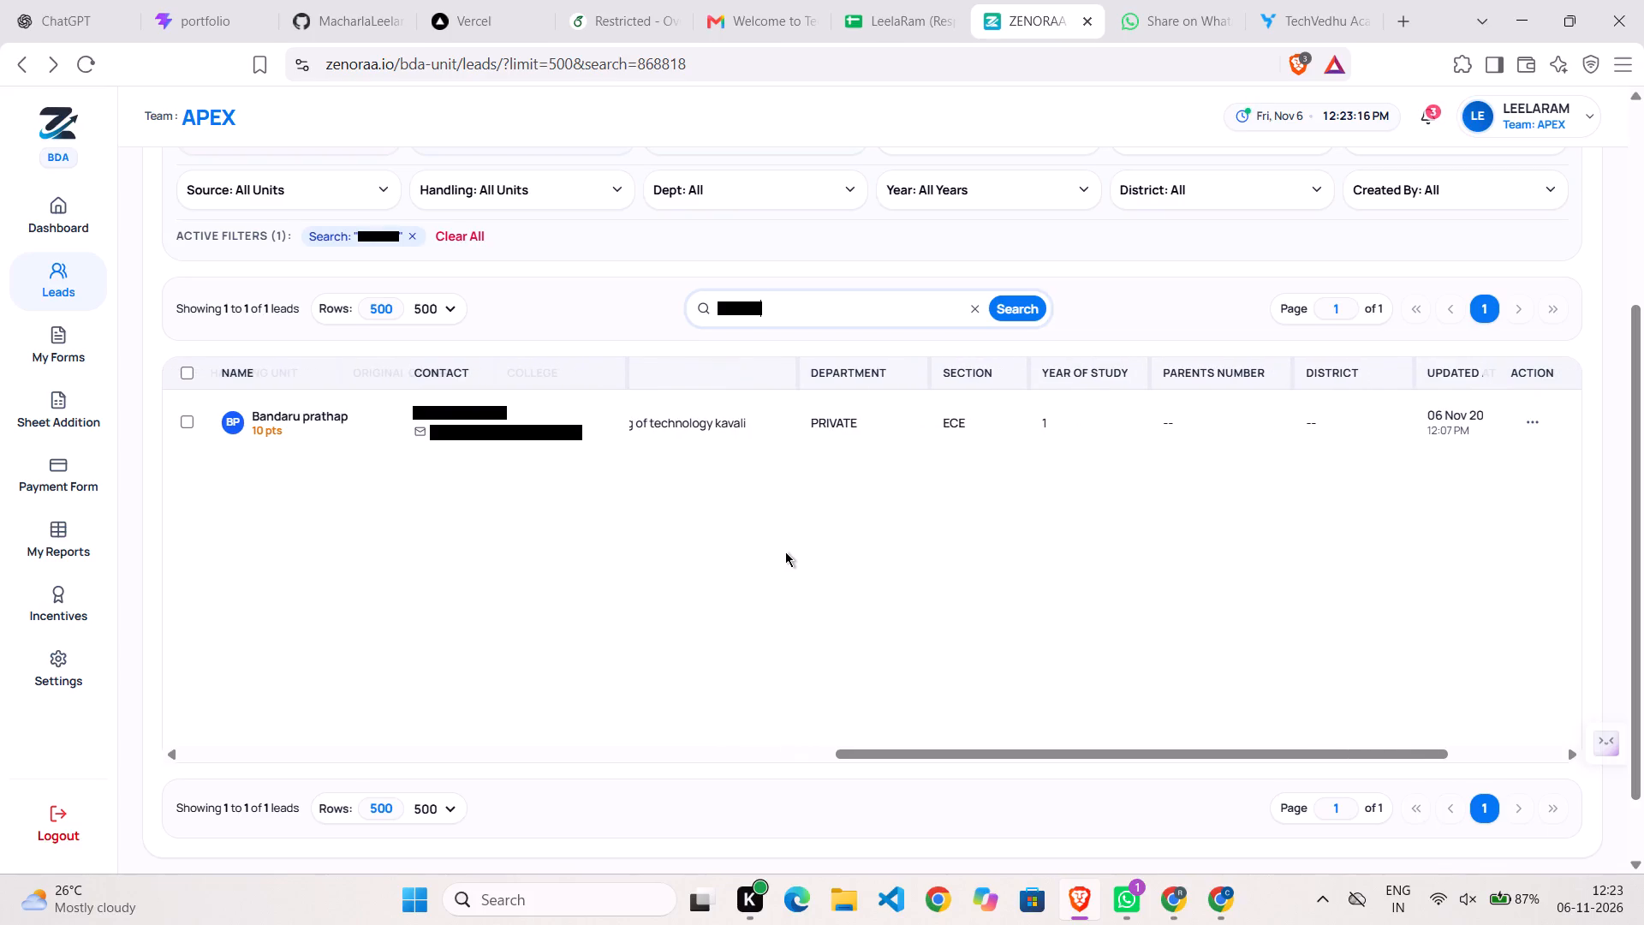
scroll(785, 552, left, 2)
scroll(785, 552, right, 5)
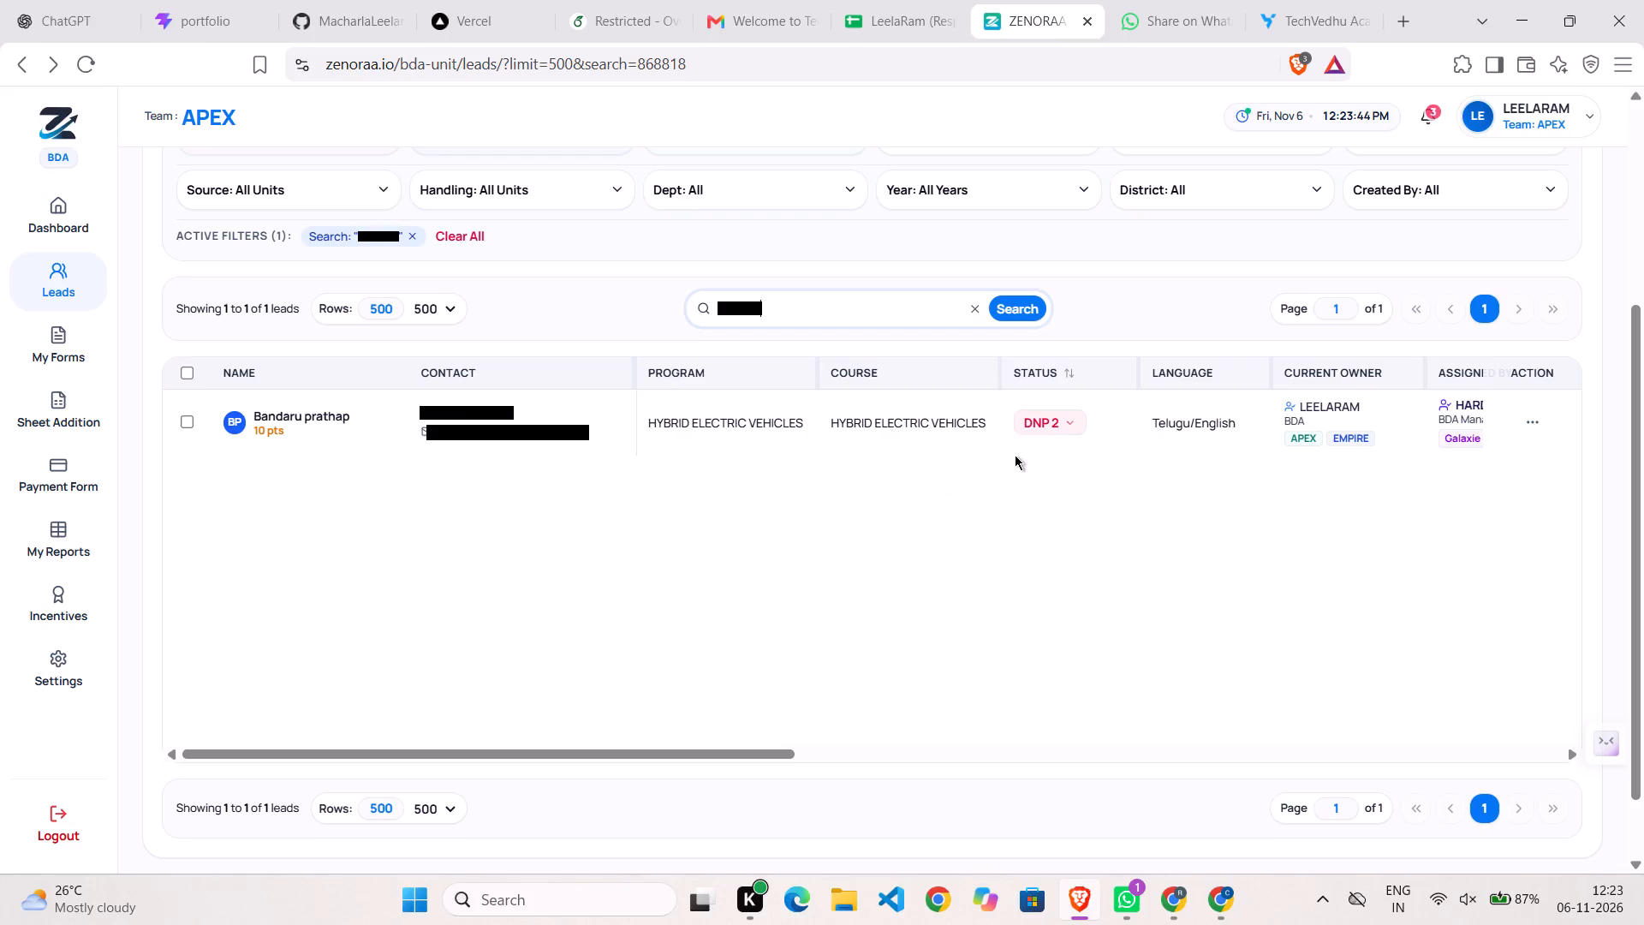
Update the Hybrid Electric Vehicles lead's status to Not Interested with the call remark "not interested" and save it.
click(1057, 421)
scroll(1069, 552, down, 3)
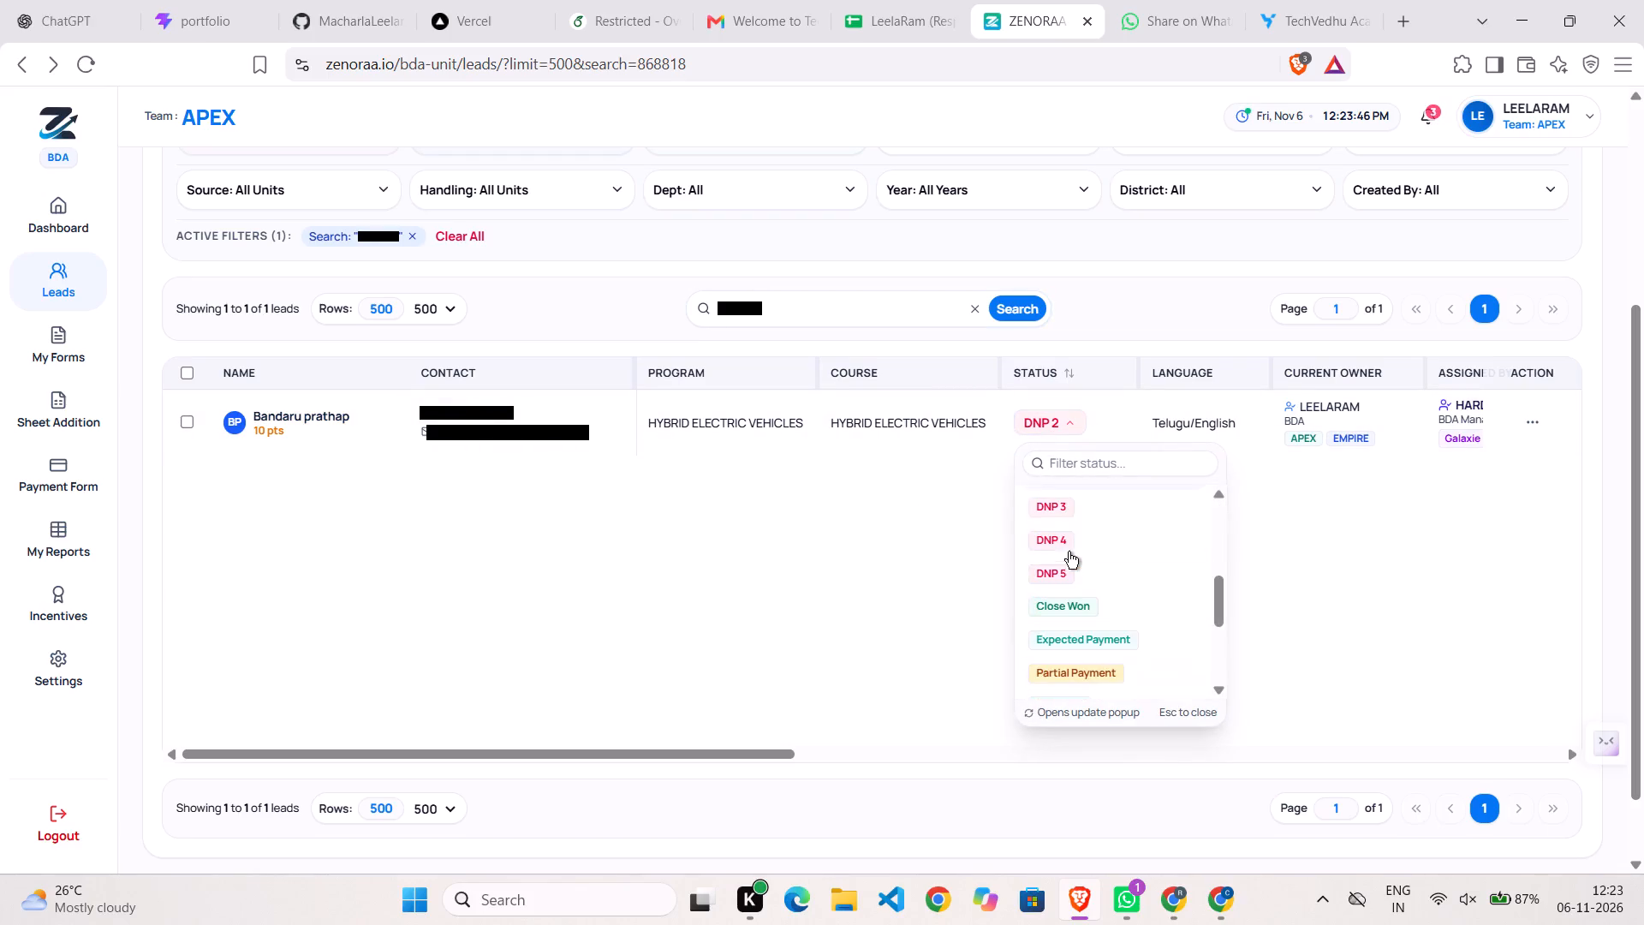
scroll(1069, 552, down, 3)
click(1069, 552)
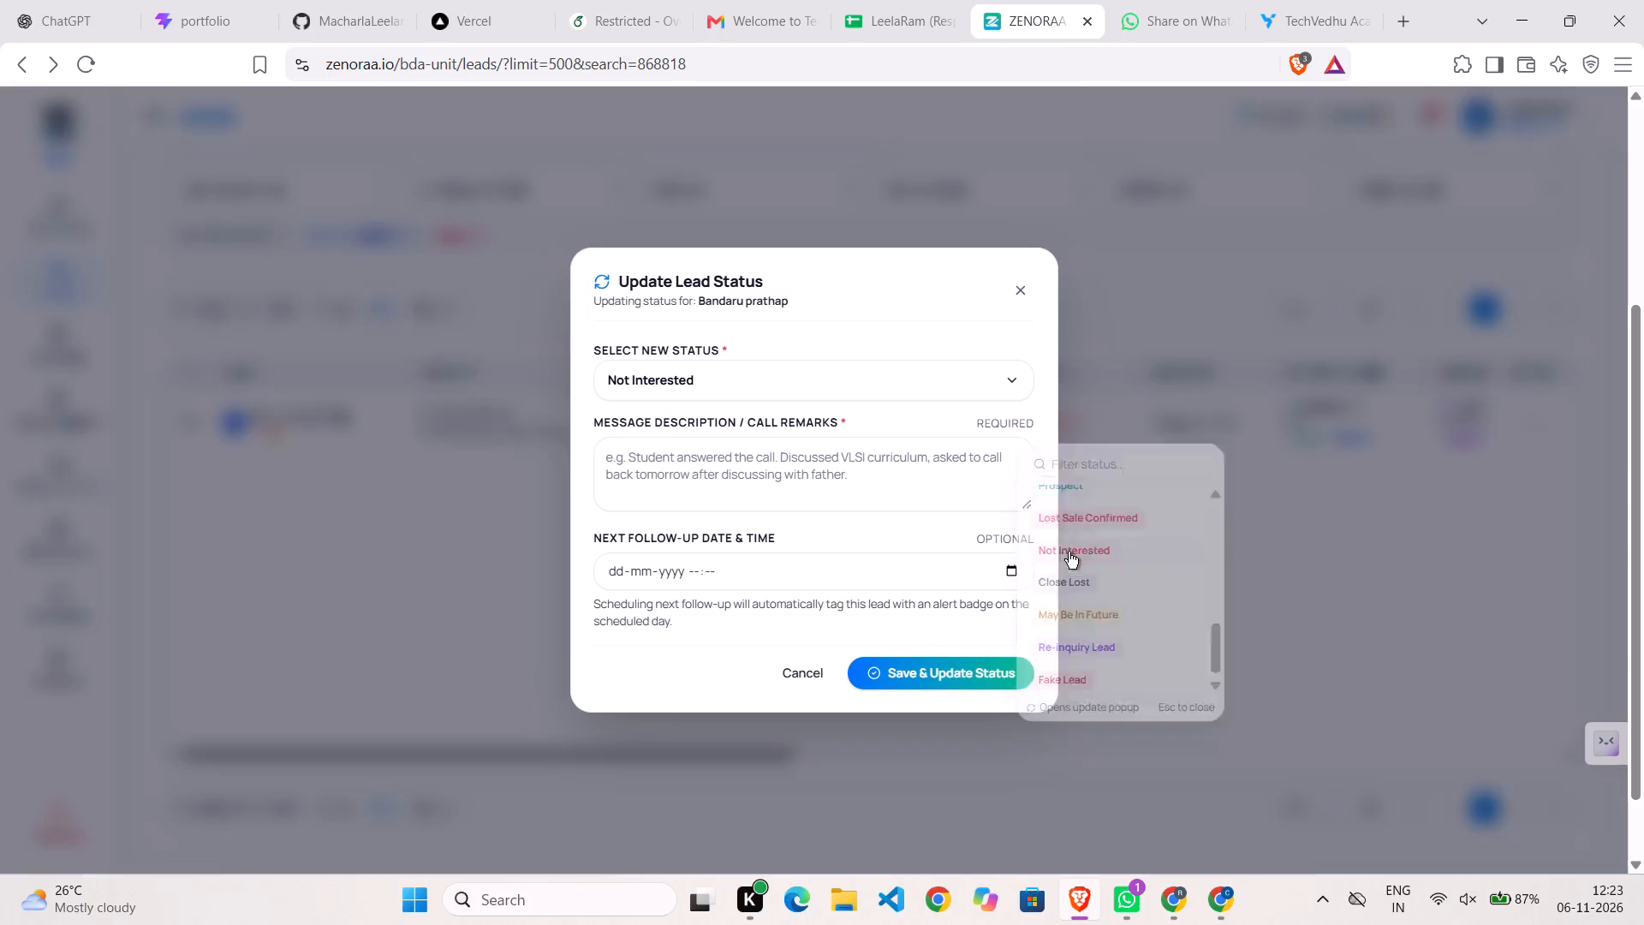
click(861, 465)
text(not inter)
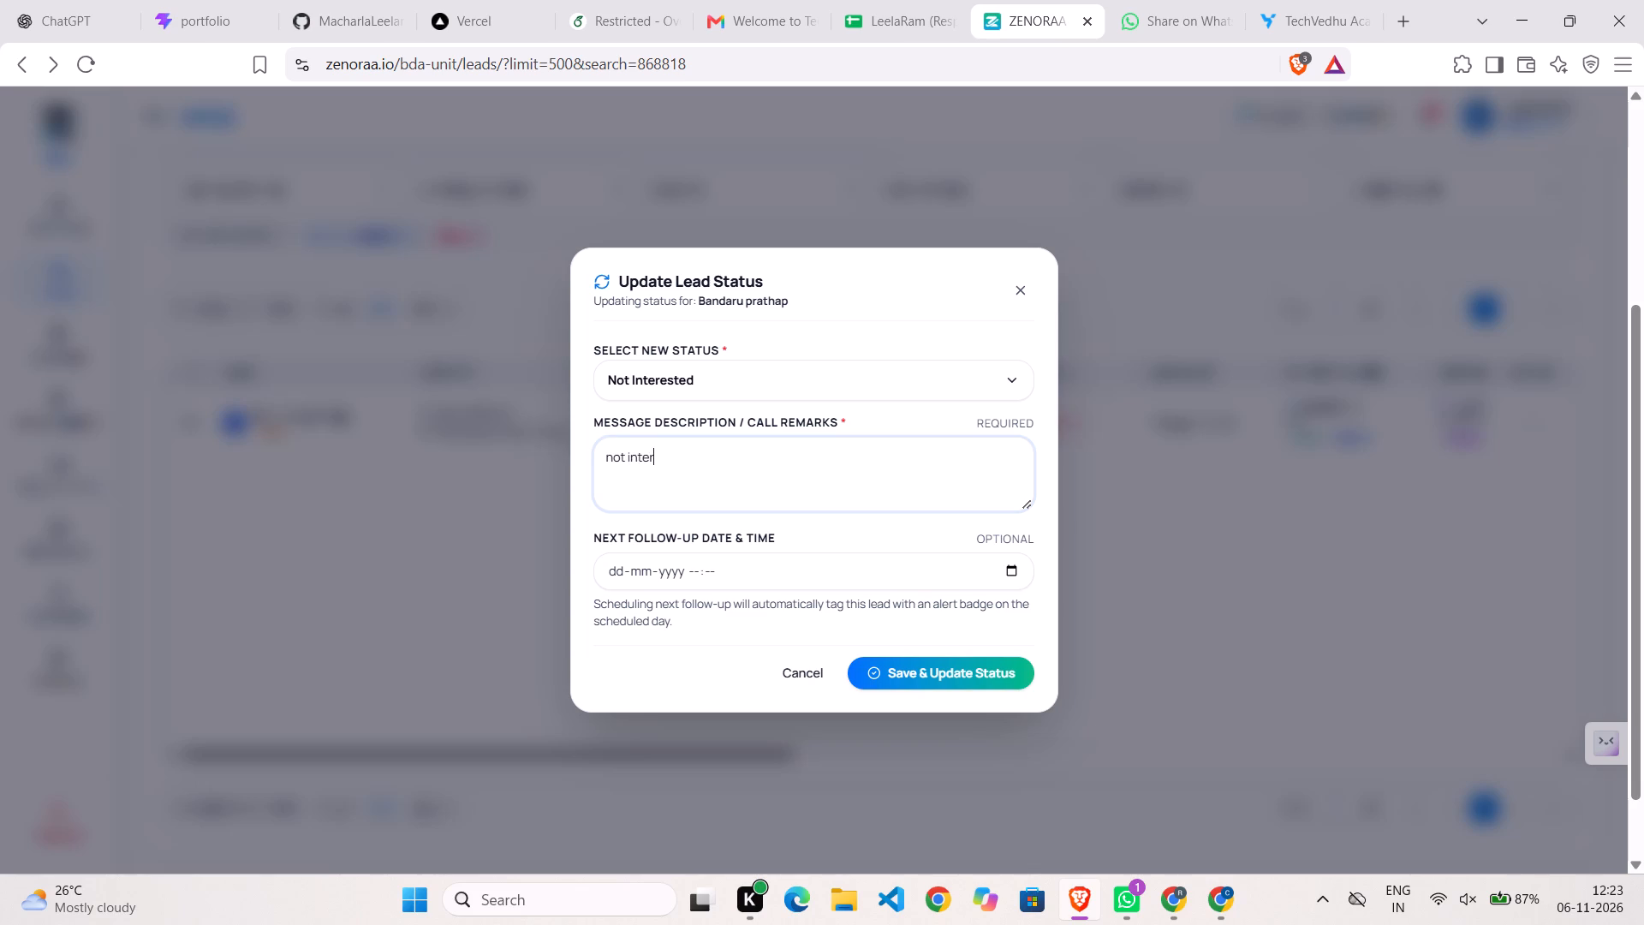
key(BackSpace)
text(rested)
click(980, 674)
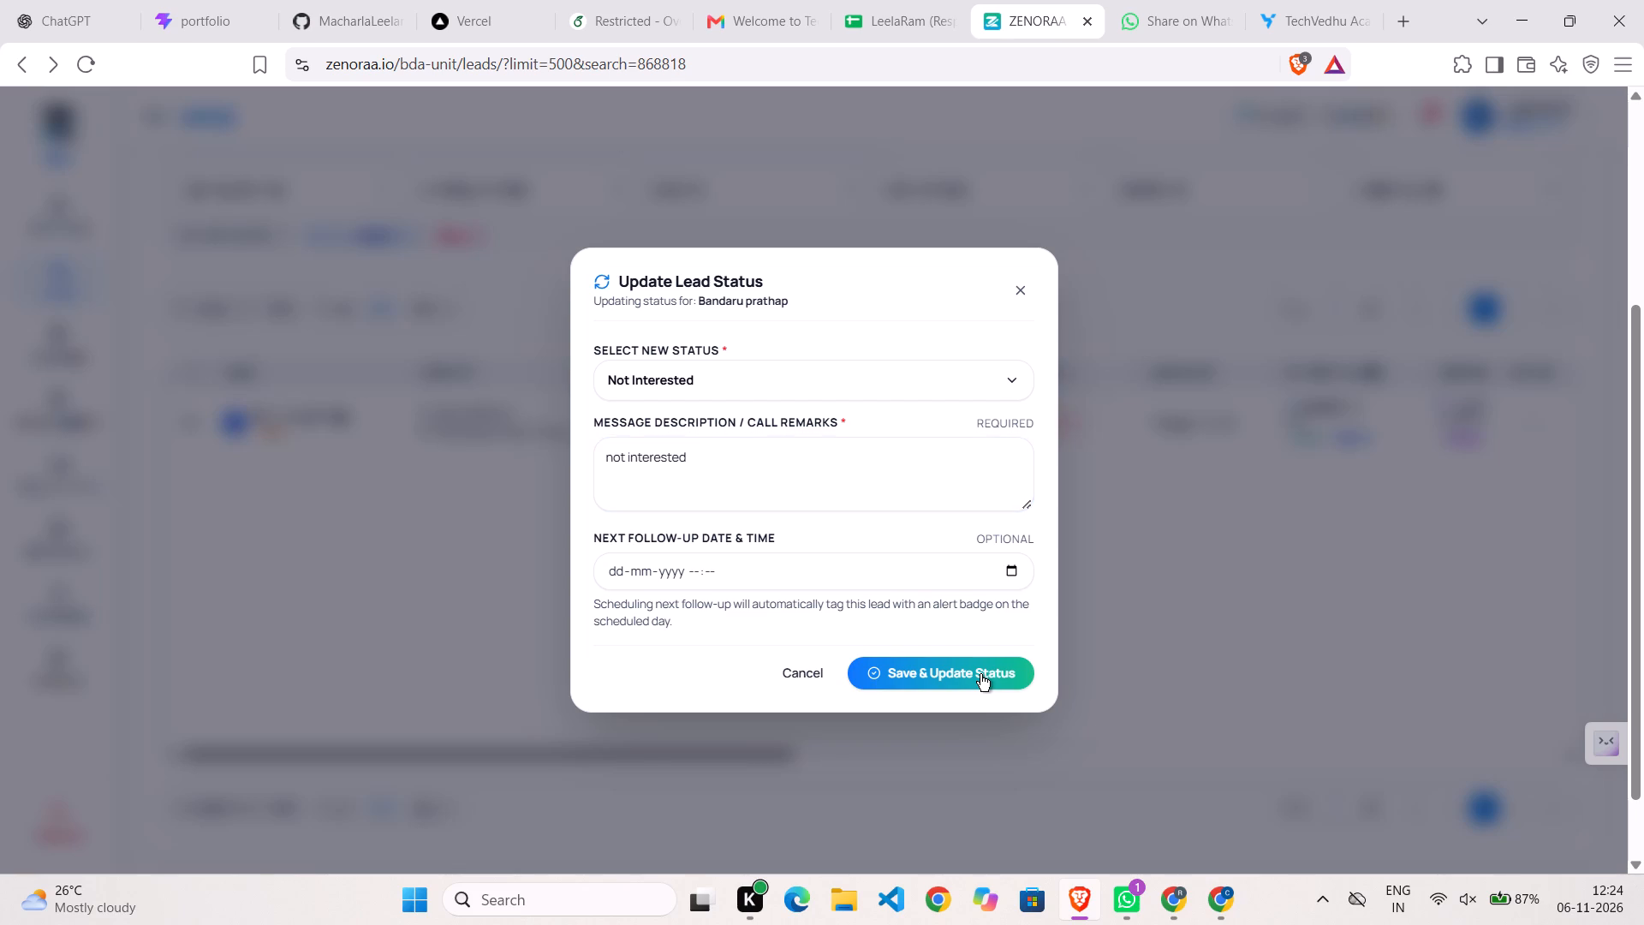
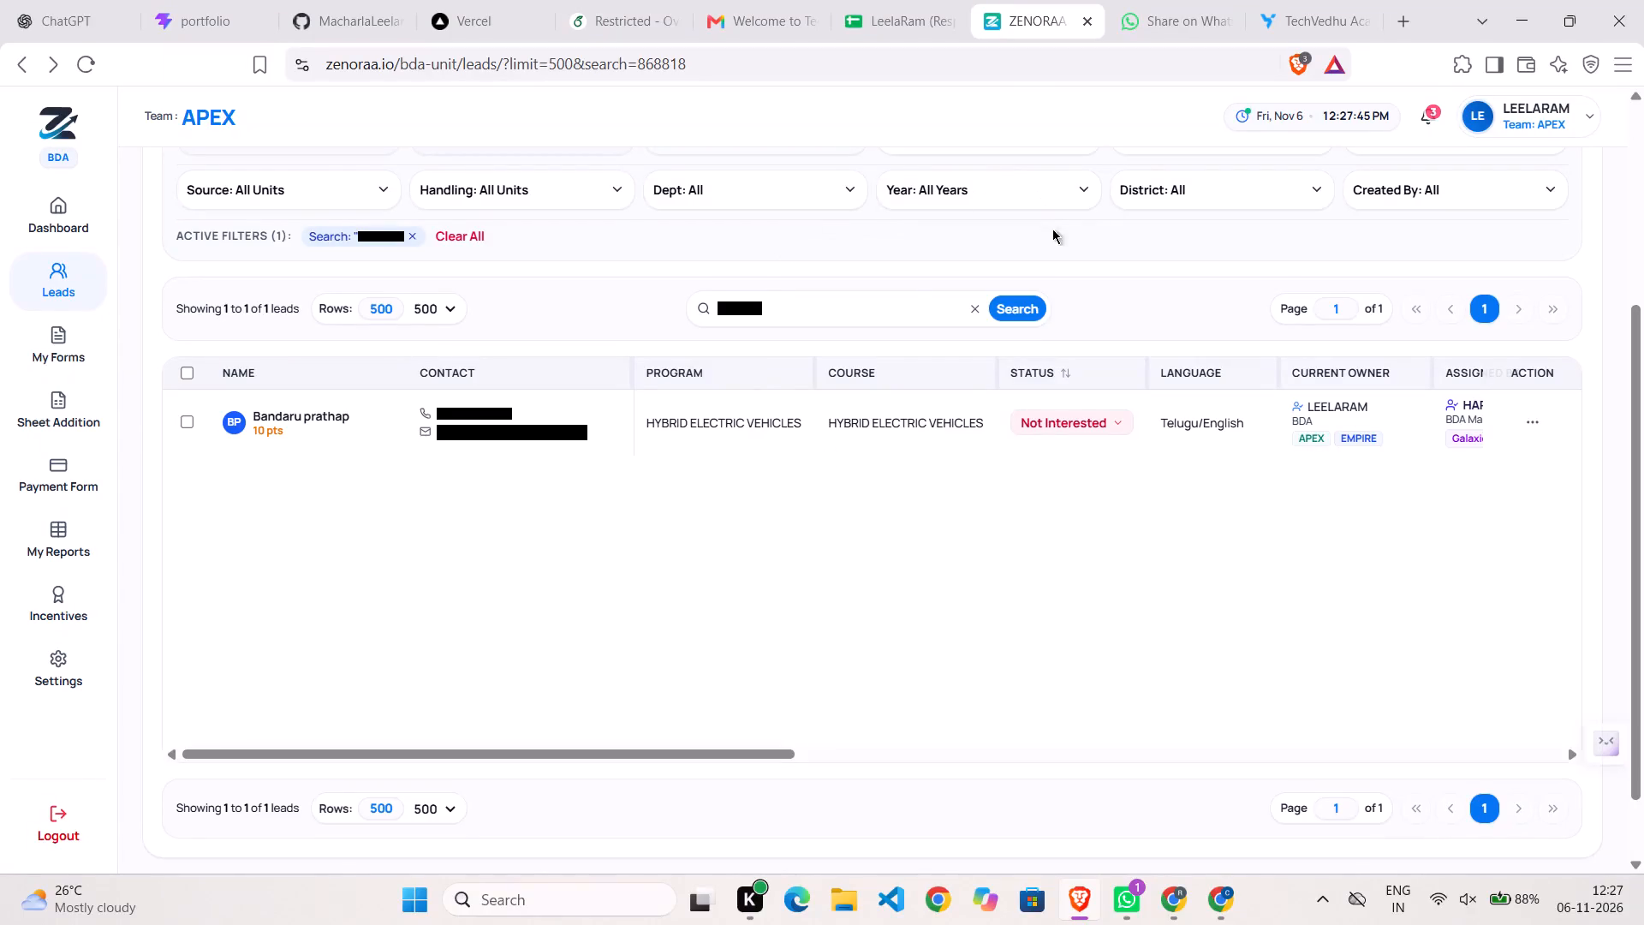
Clear the number search and filter all leads to those with the New status.
click(459, 236)
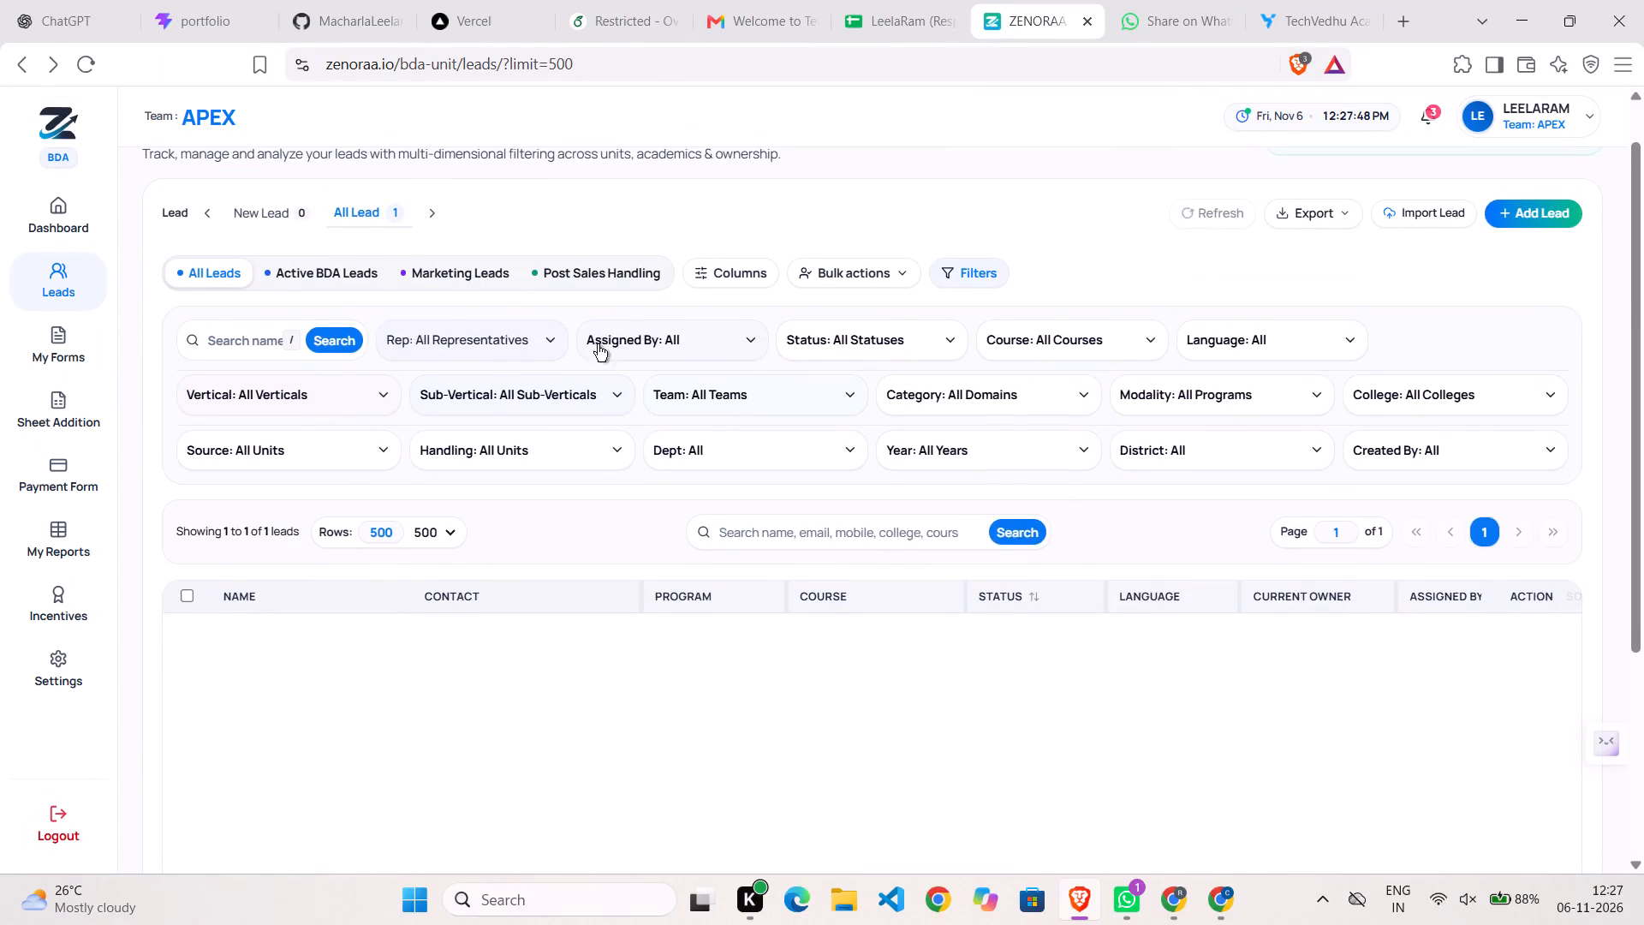
click(914, 331)
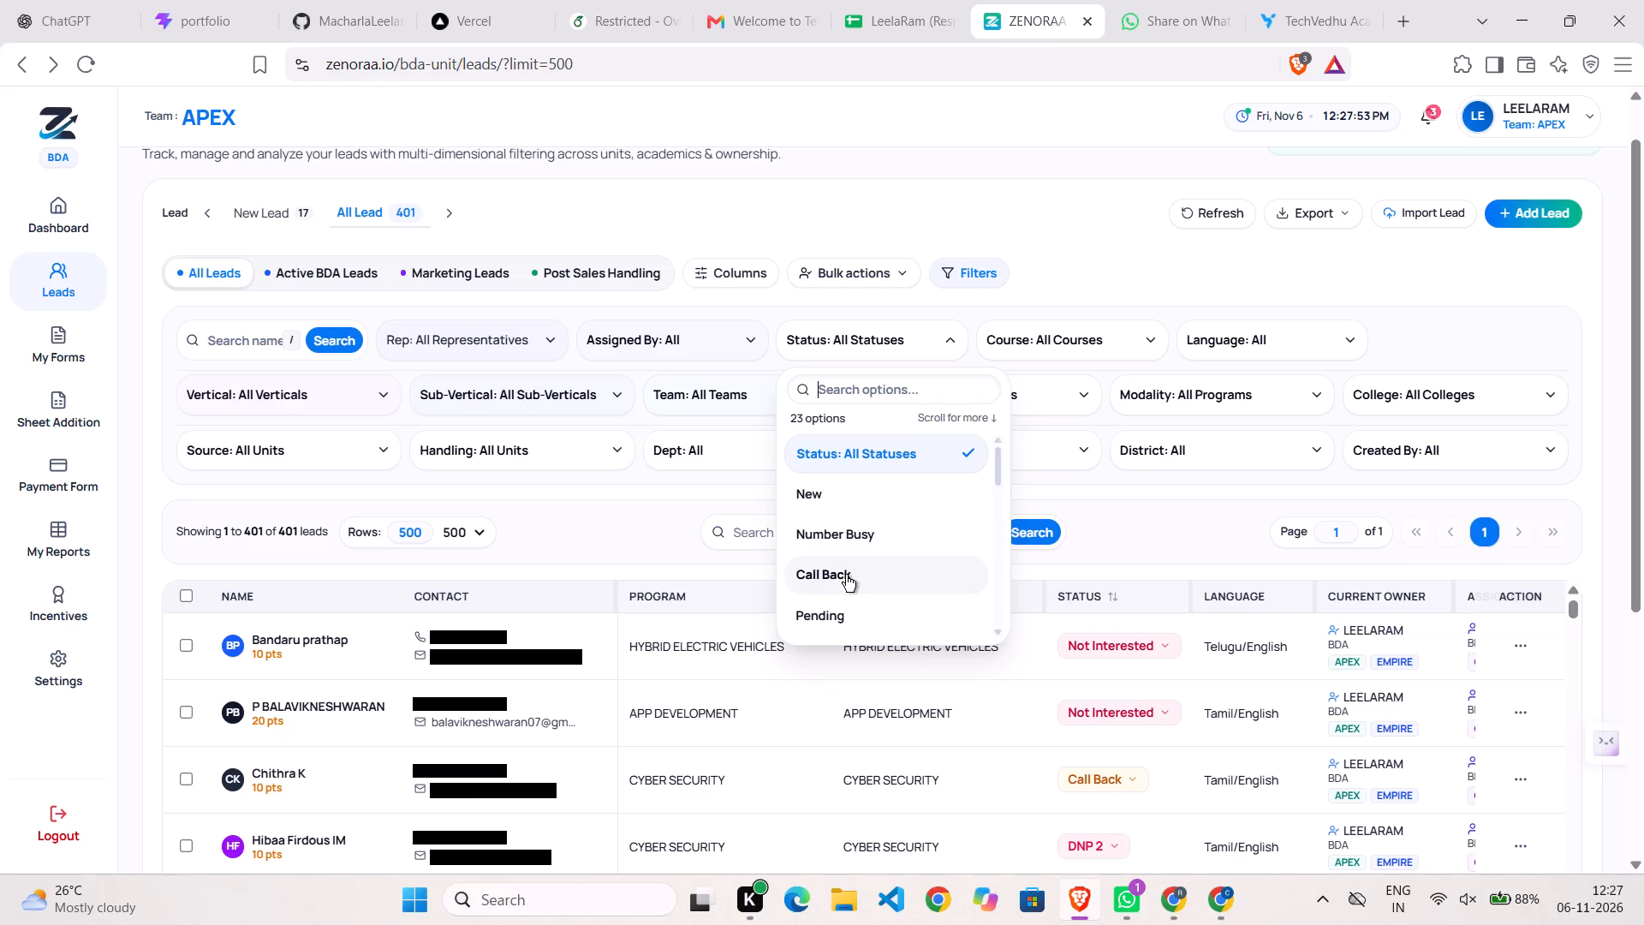
click(810, 496)
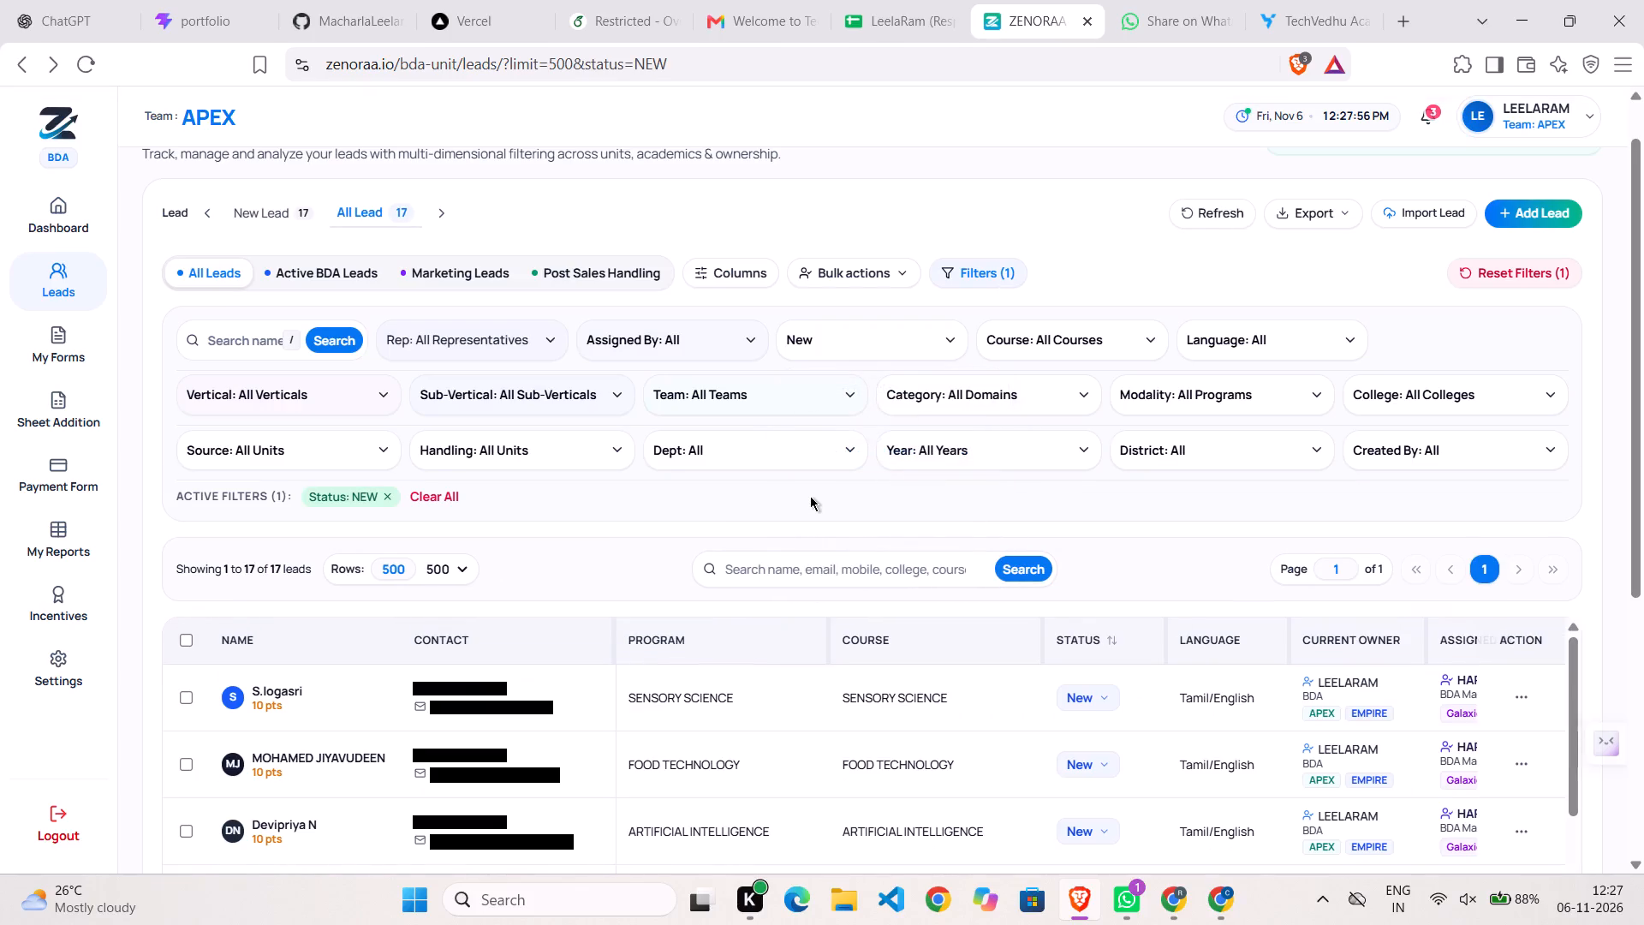
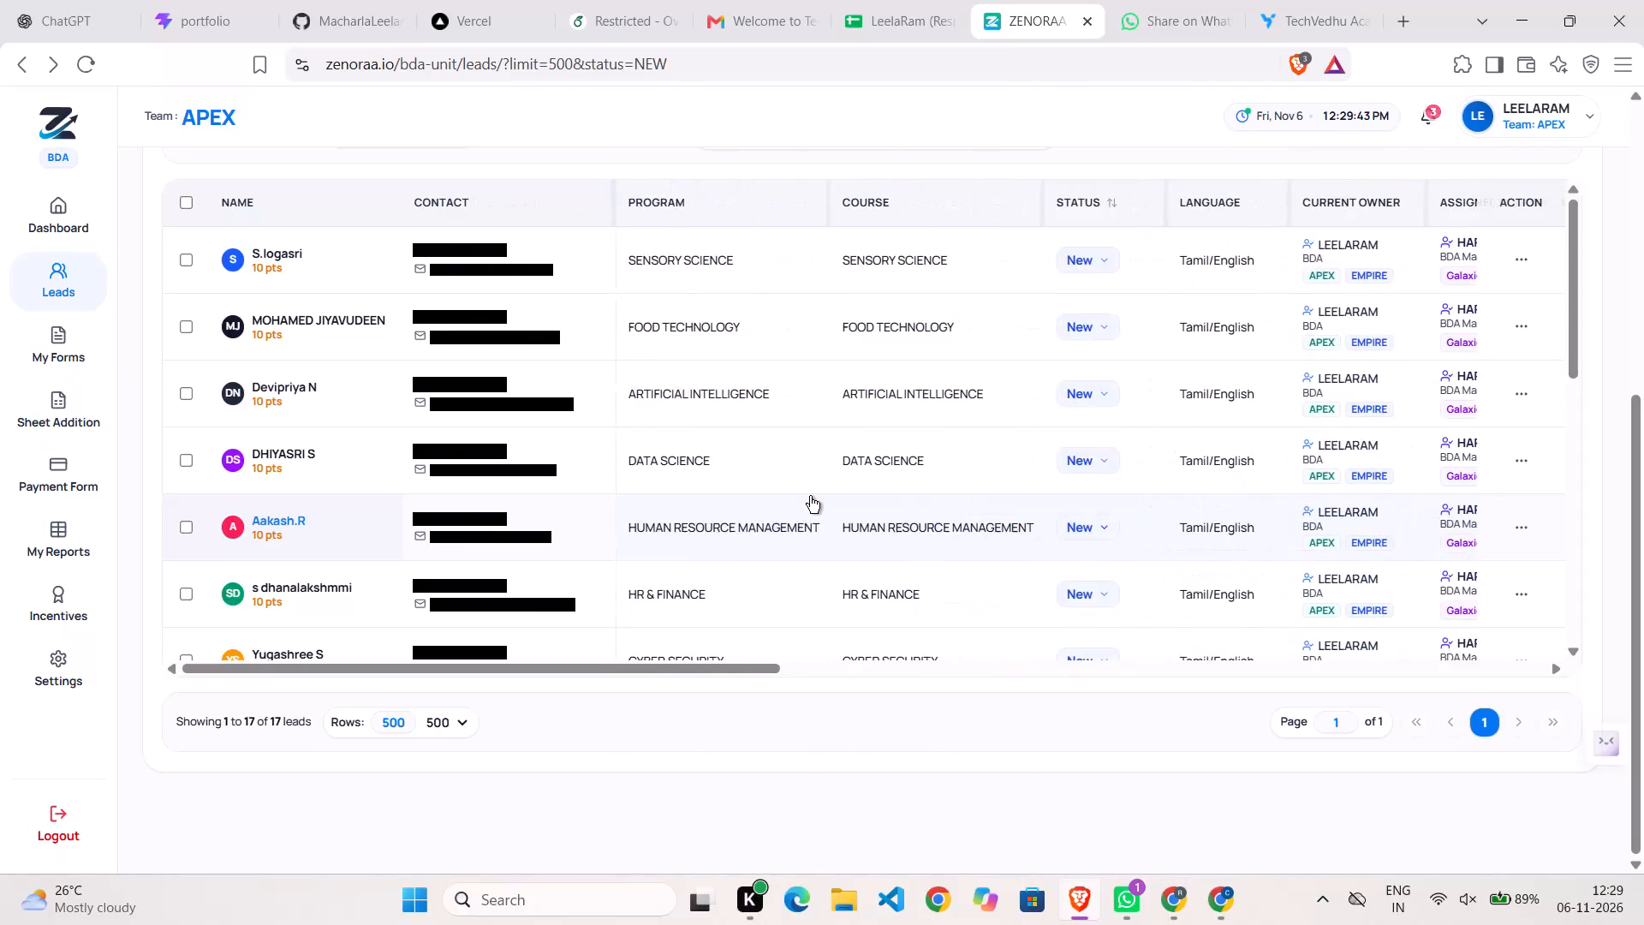
Examine the New leads' college, department, section, year of study and district details across the leads table.
scroll(810, 496, left, 6)
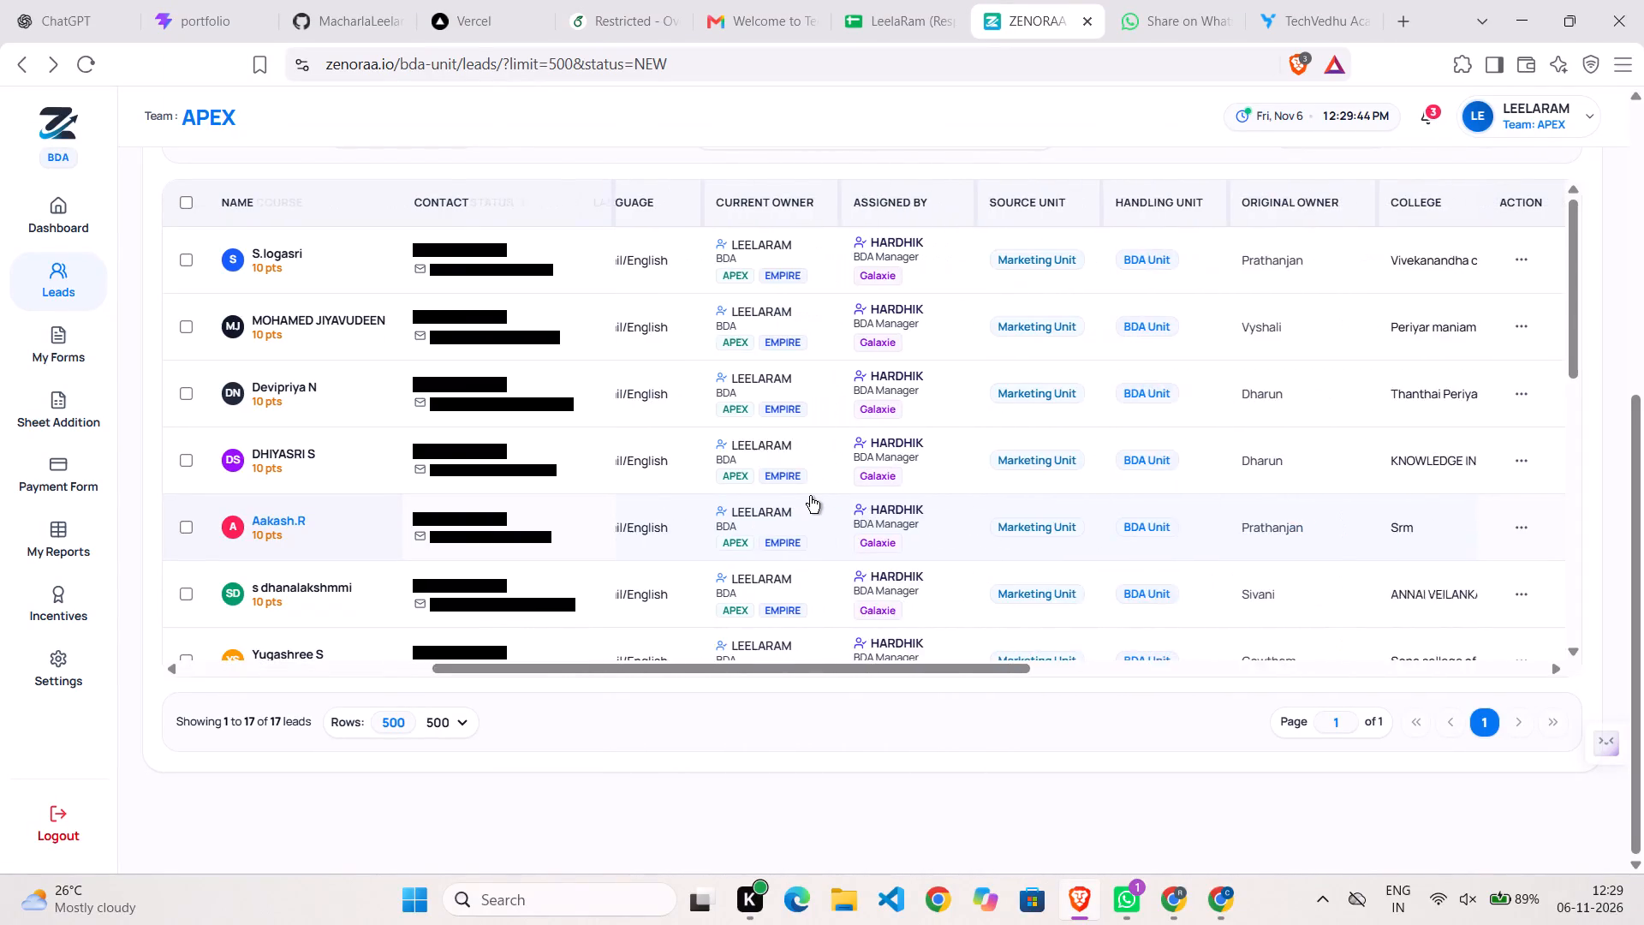
scroll(810, 496, left, 3)
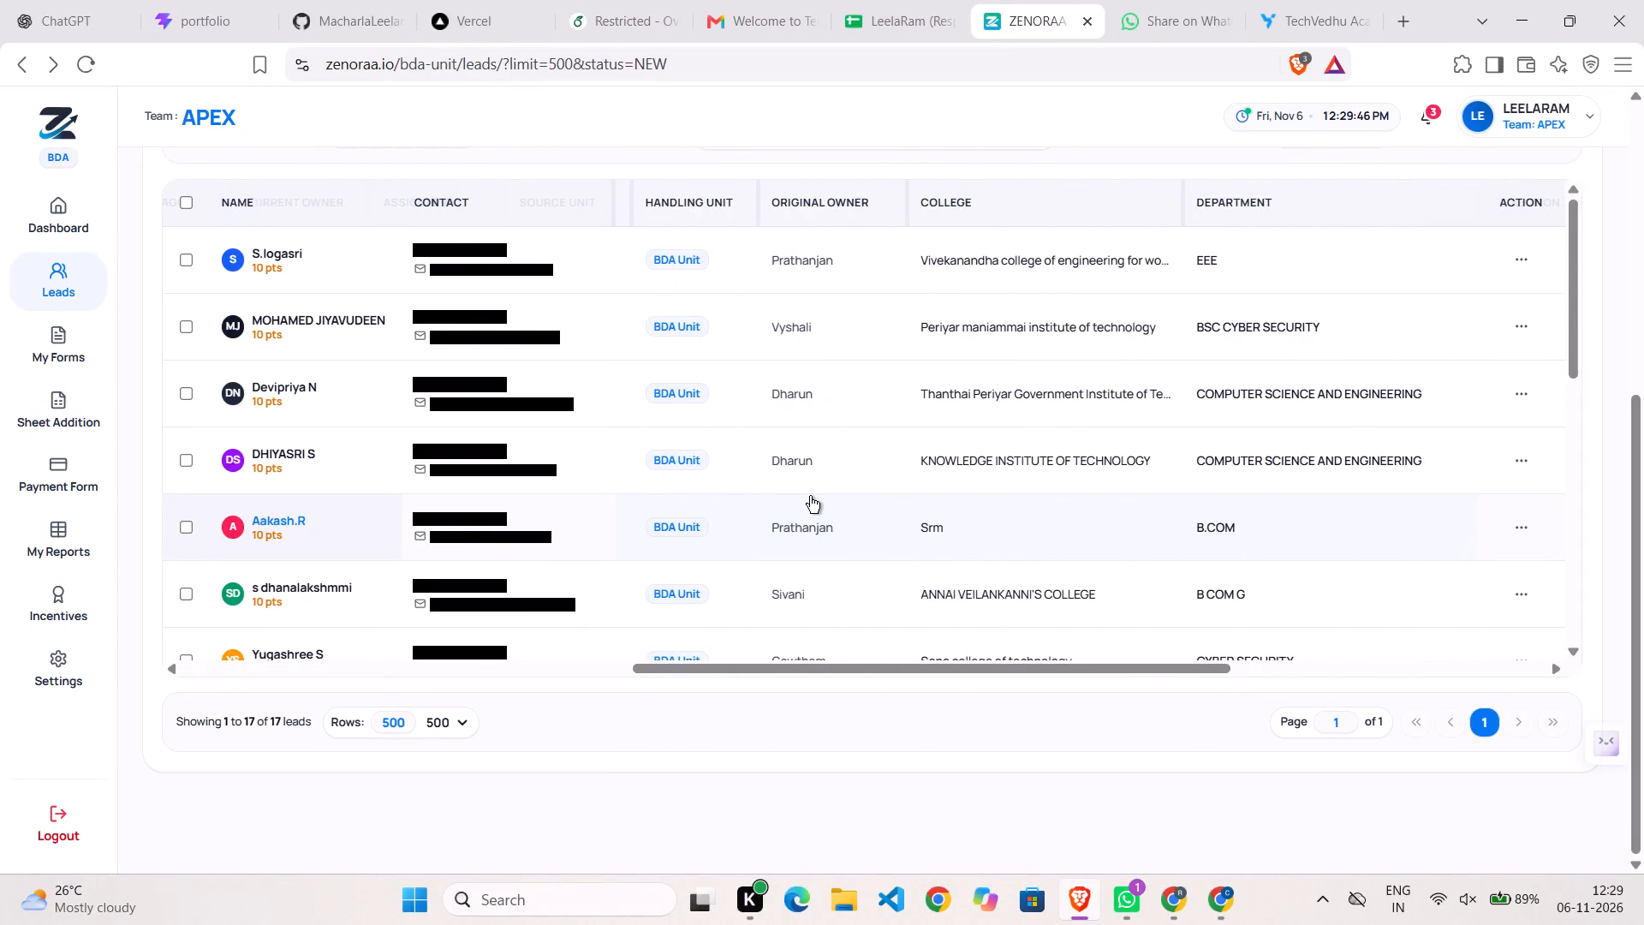
scroll(810, 496, left, 1)
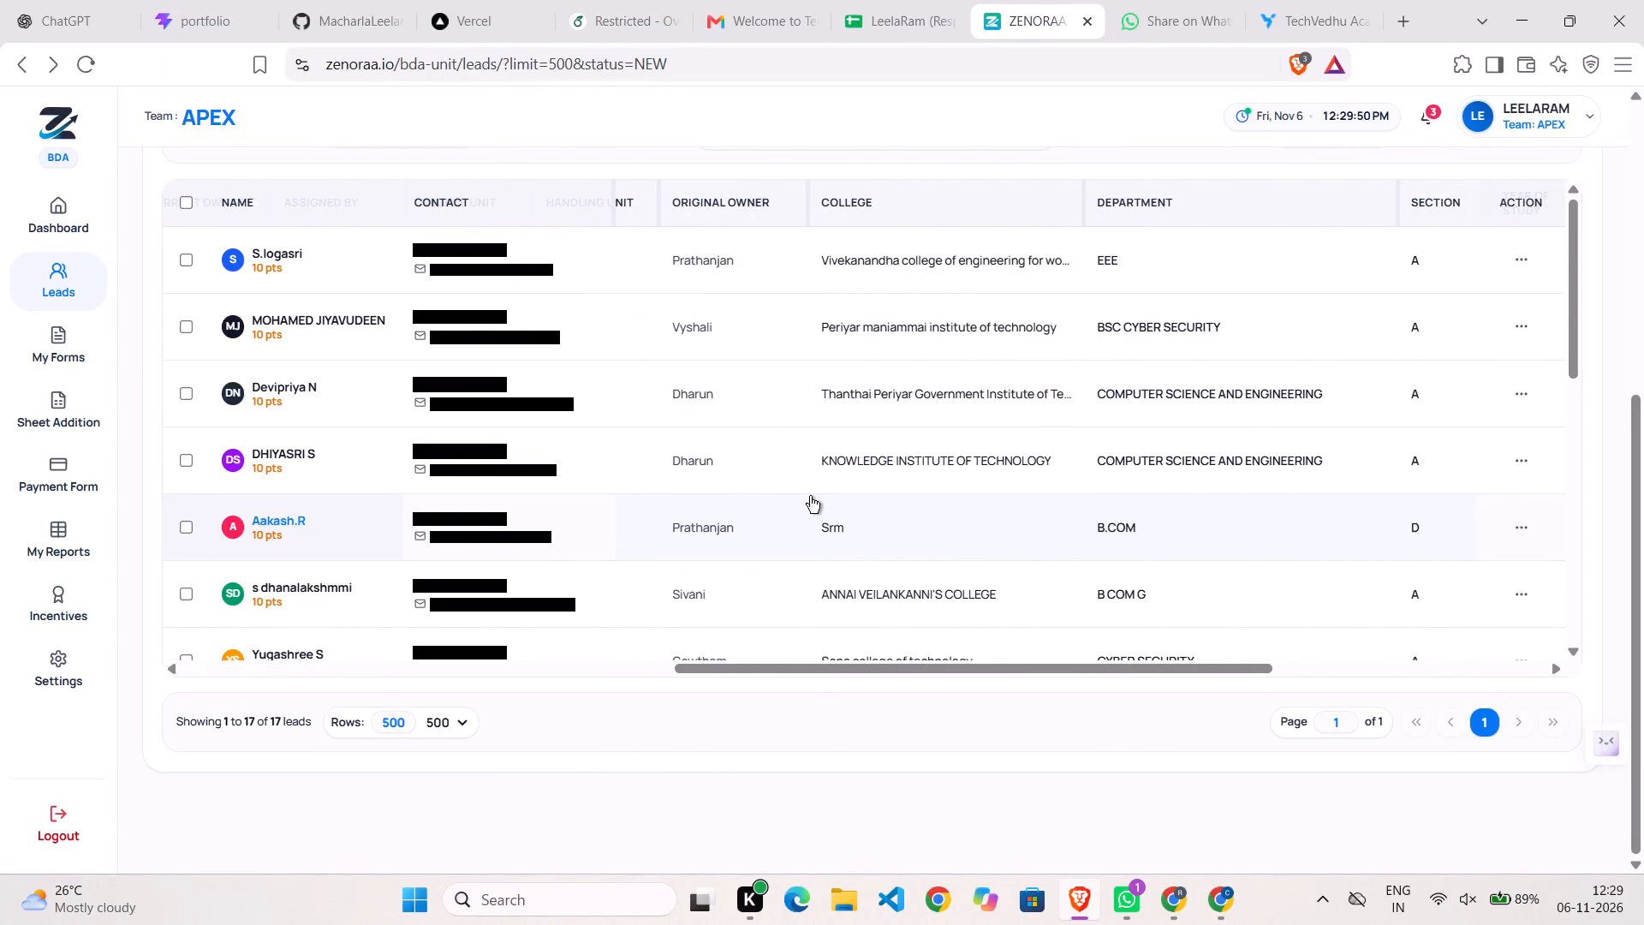
scroll(810, 496, left, 6)
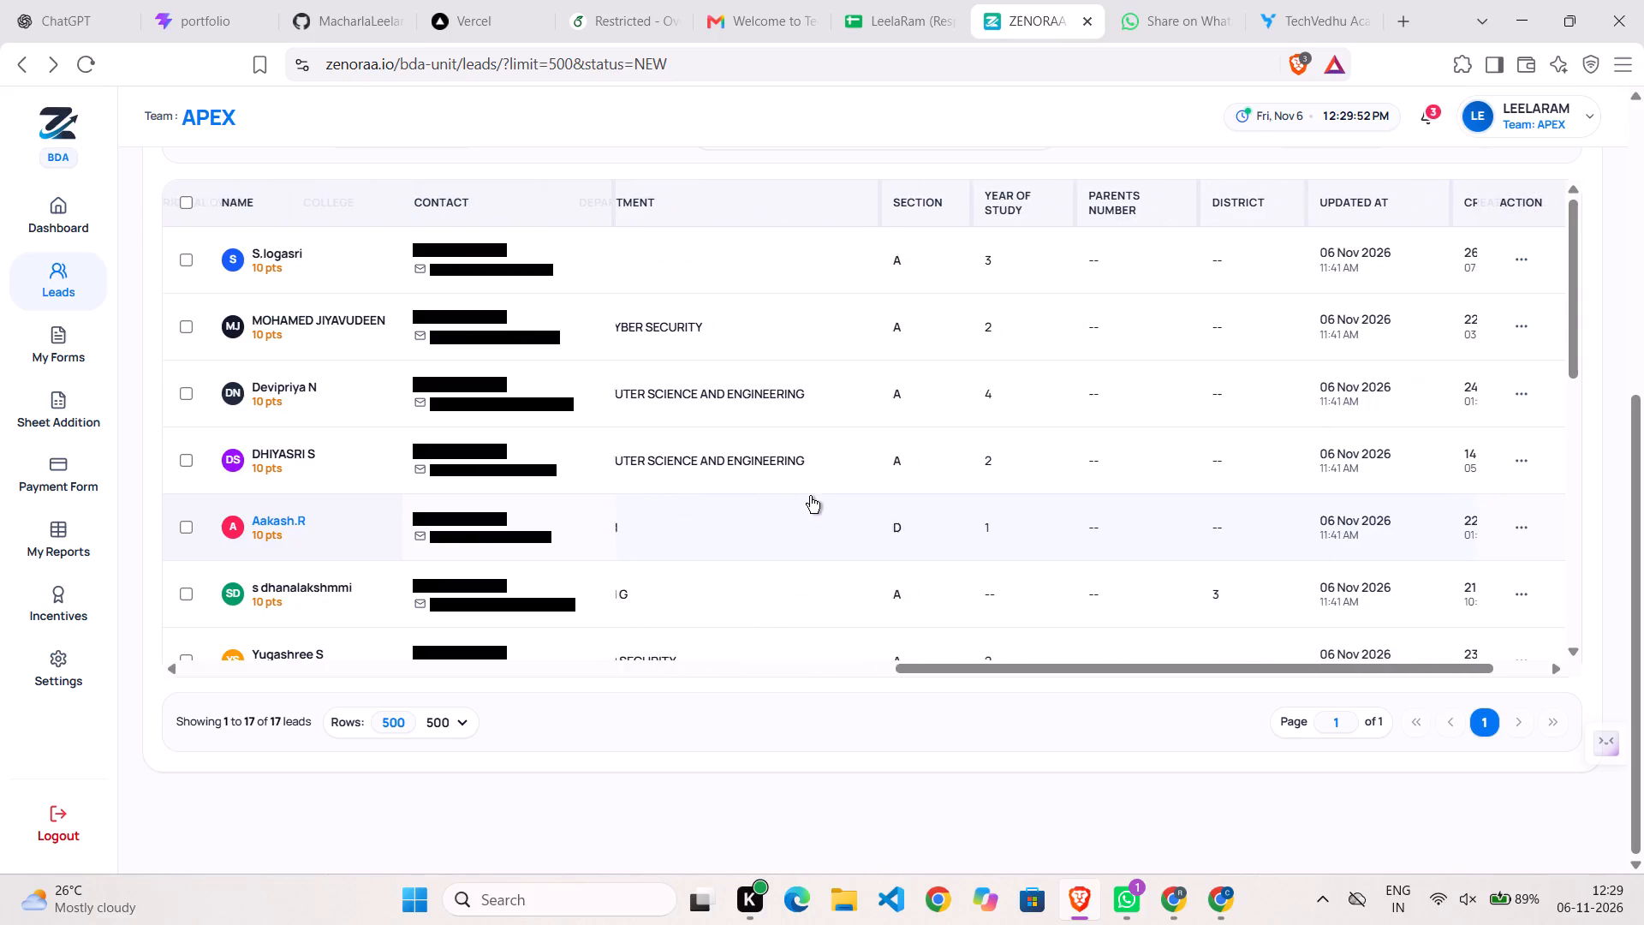
scroll(810, 496, left, 3)
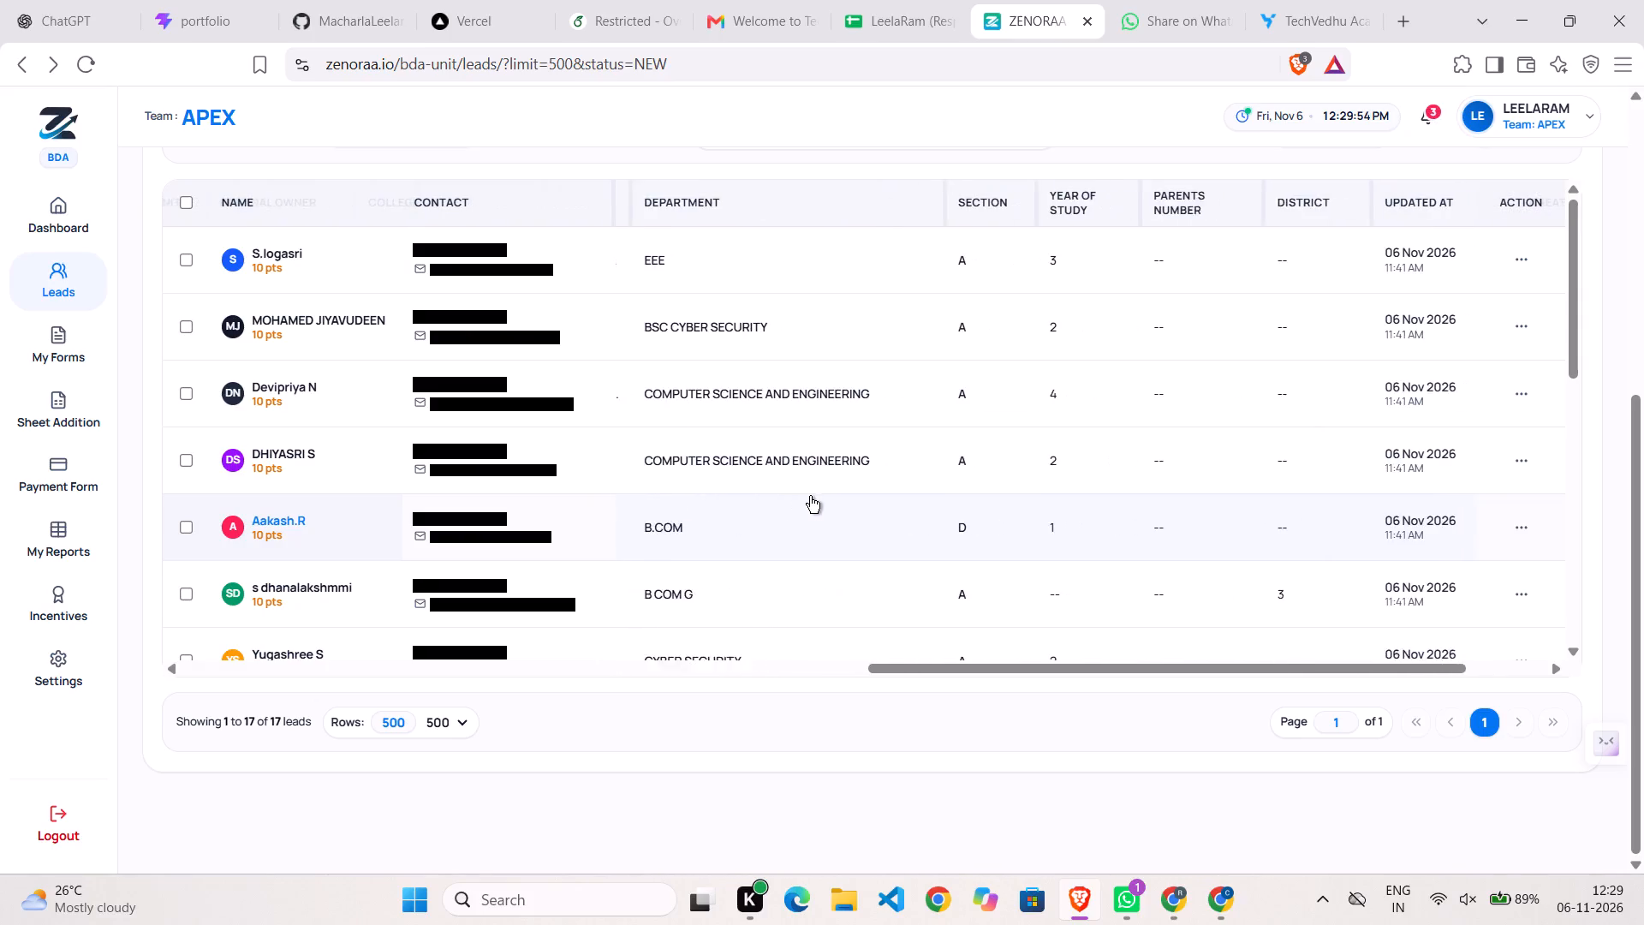
scroll(810, 496, left, 1)
scroll(810, 496, right, 7)
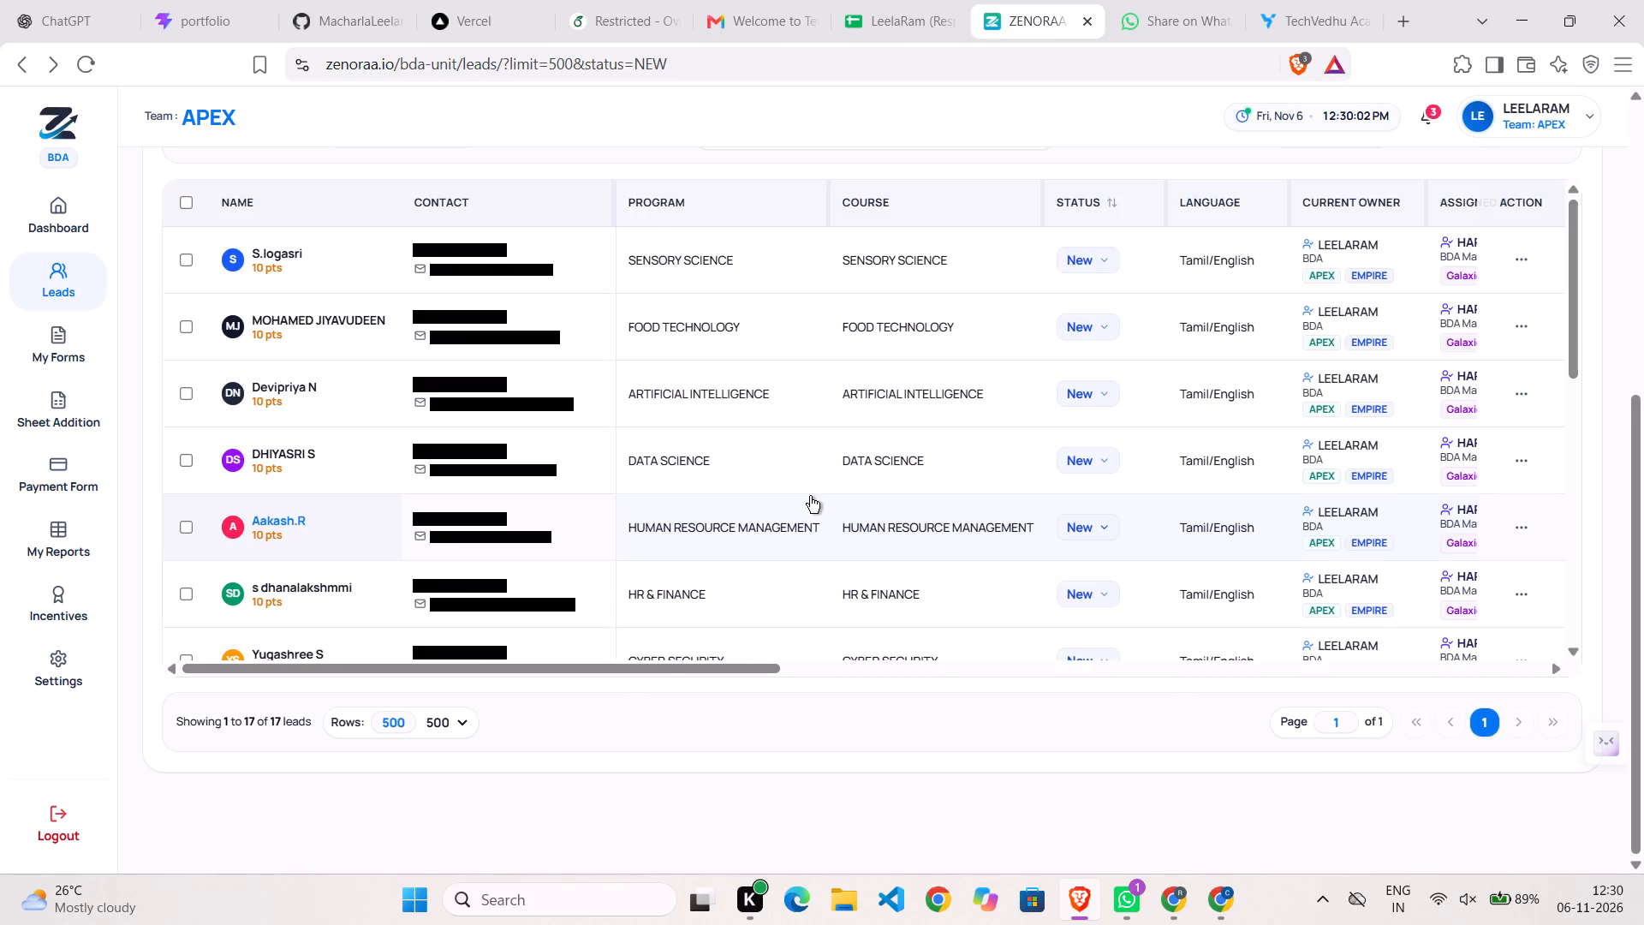
scroll(810, 496, left, 7)
scroll(810, 496, right, 5)
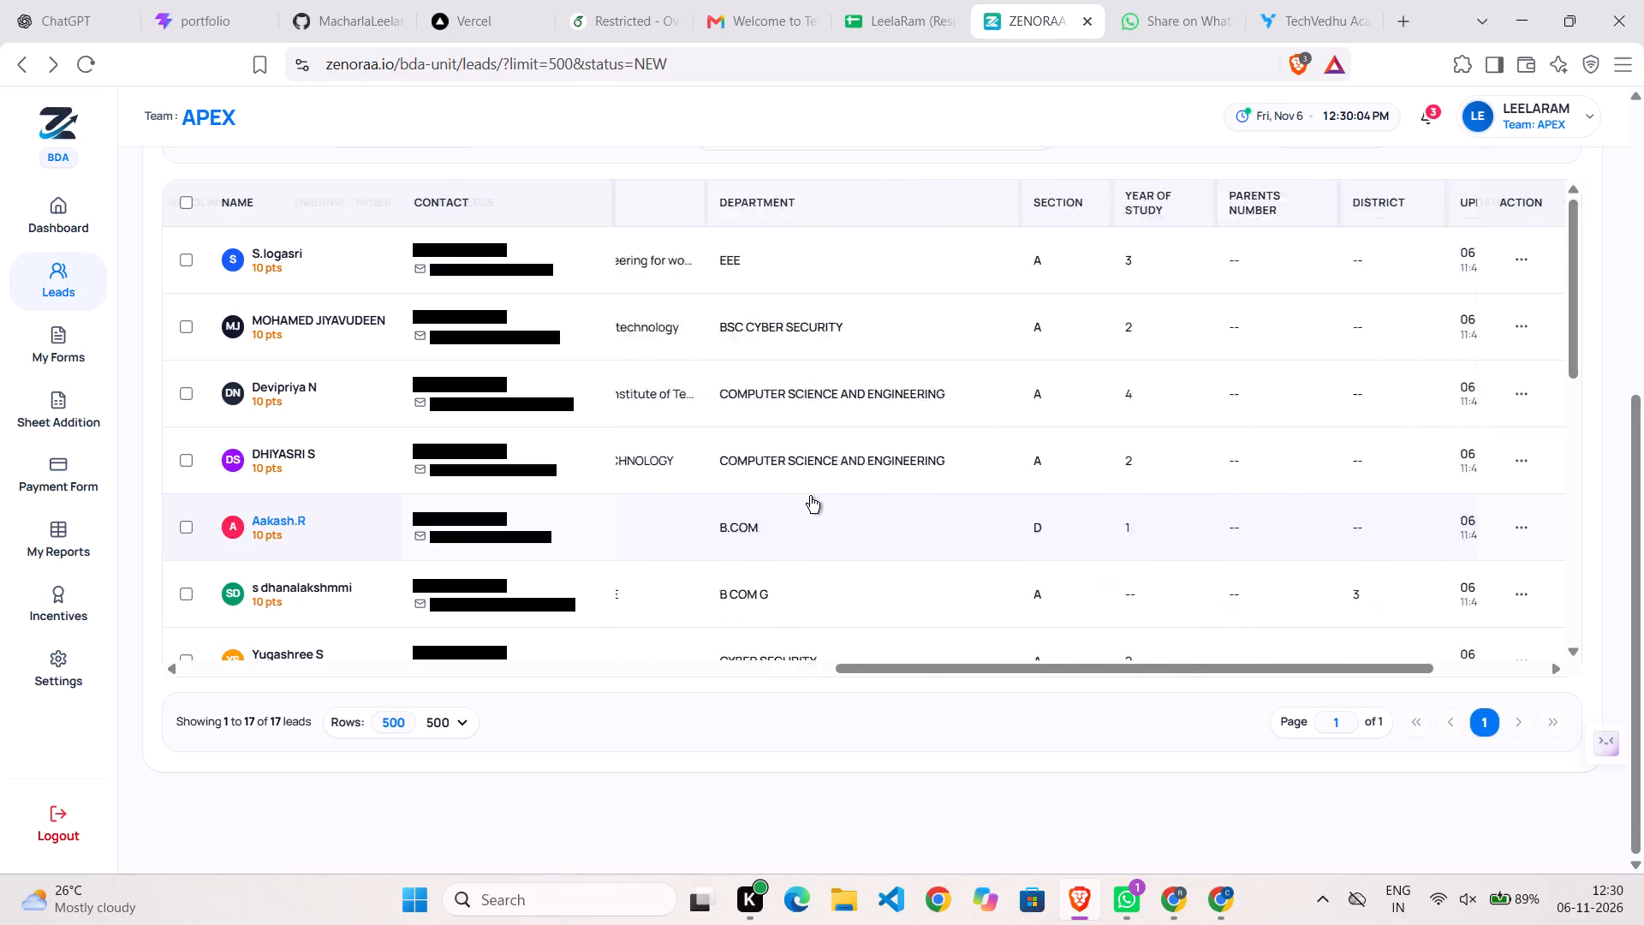
scroll(810, 496, right, 5)
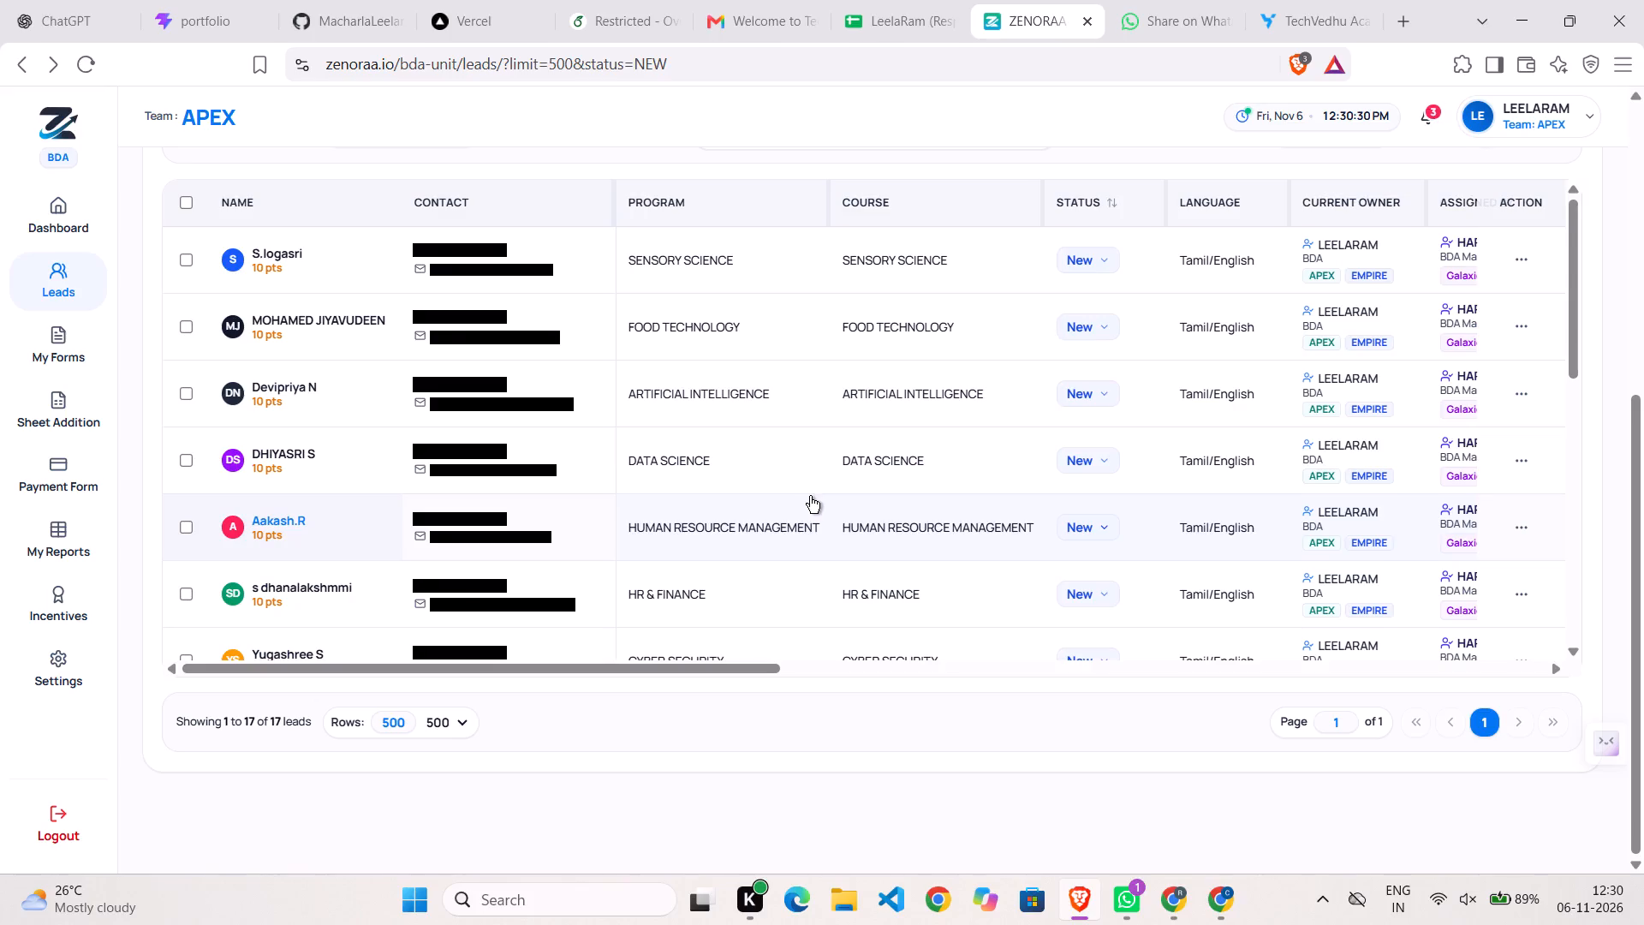
Update the Food Technology lead's status to Call Back with the call remark "evening 7pm" and save it.
click(1074, 328)
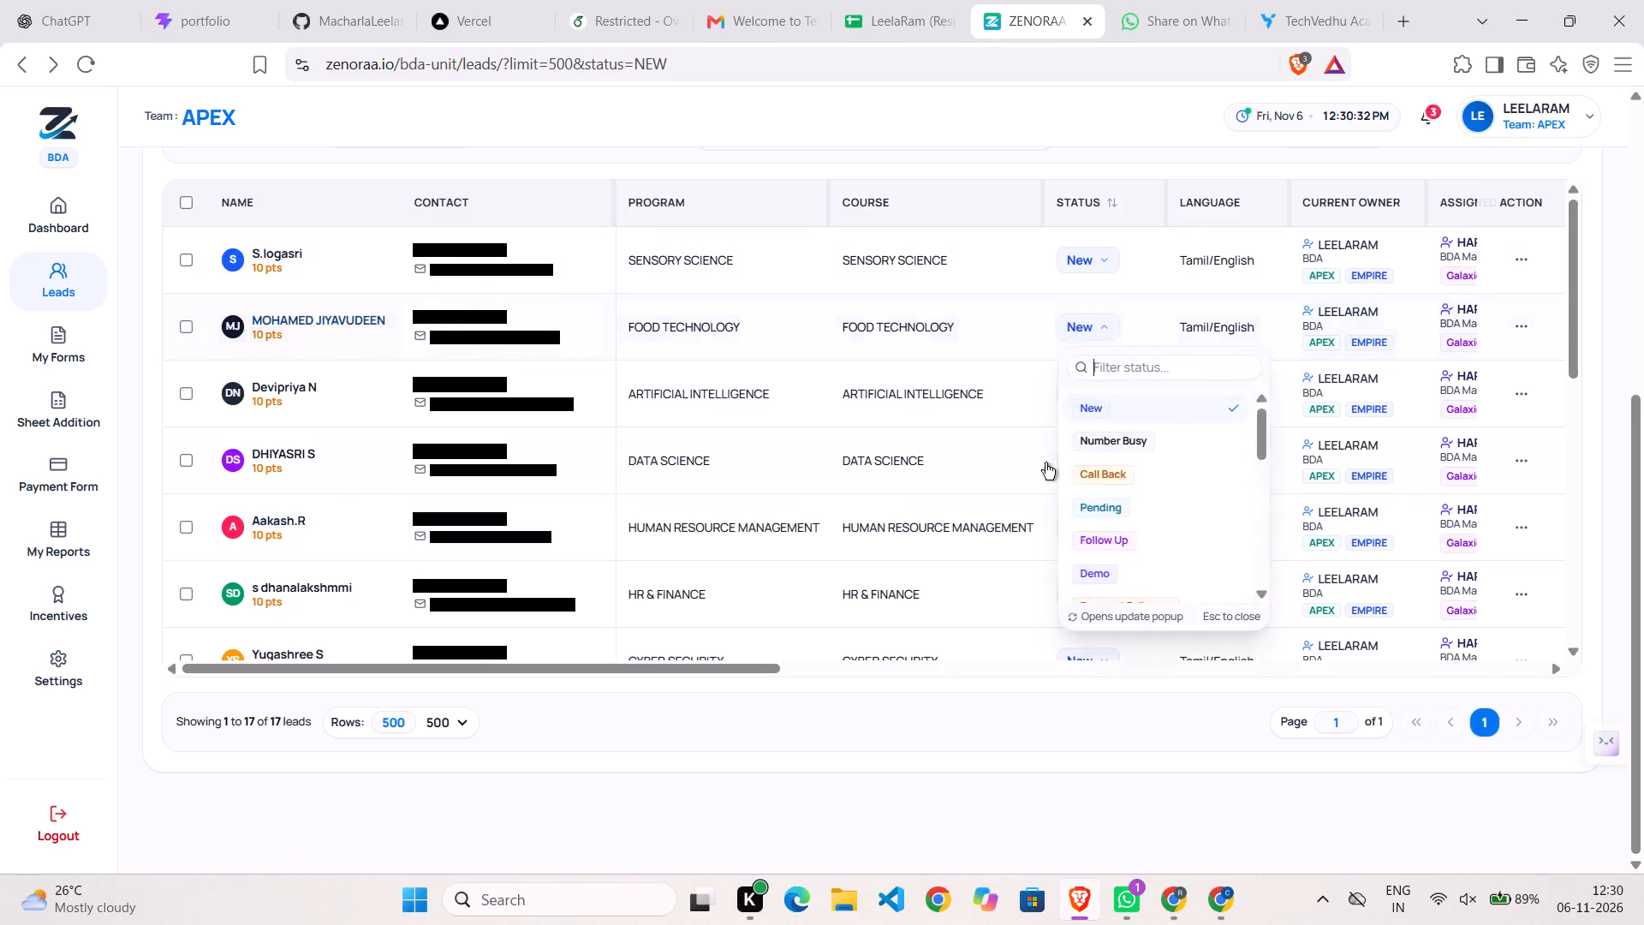
click(1091, 478)
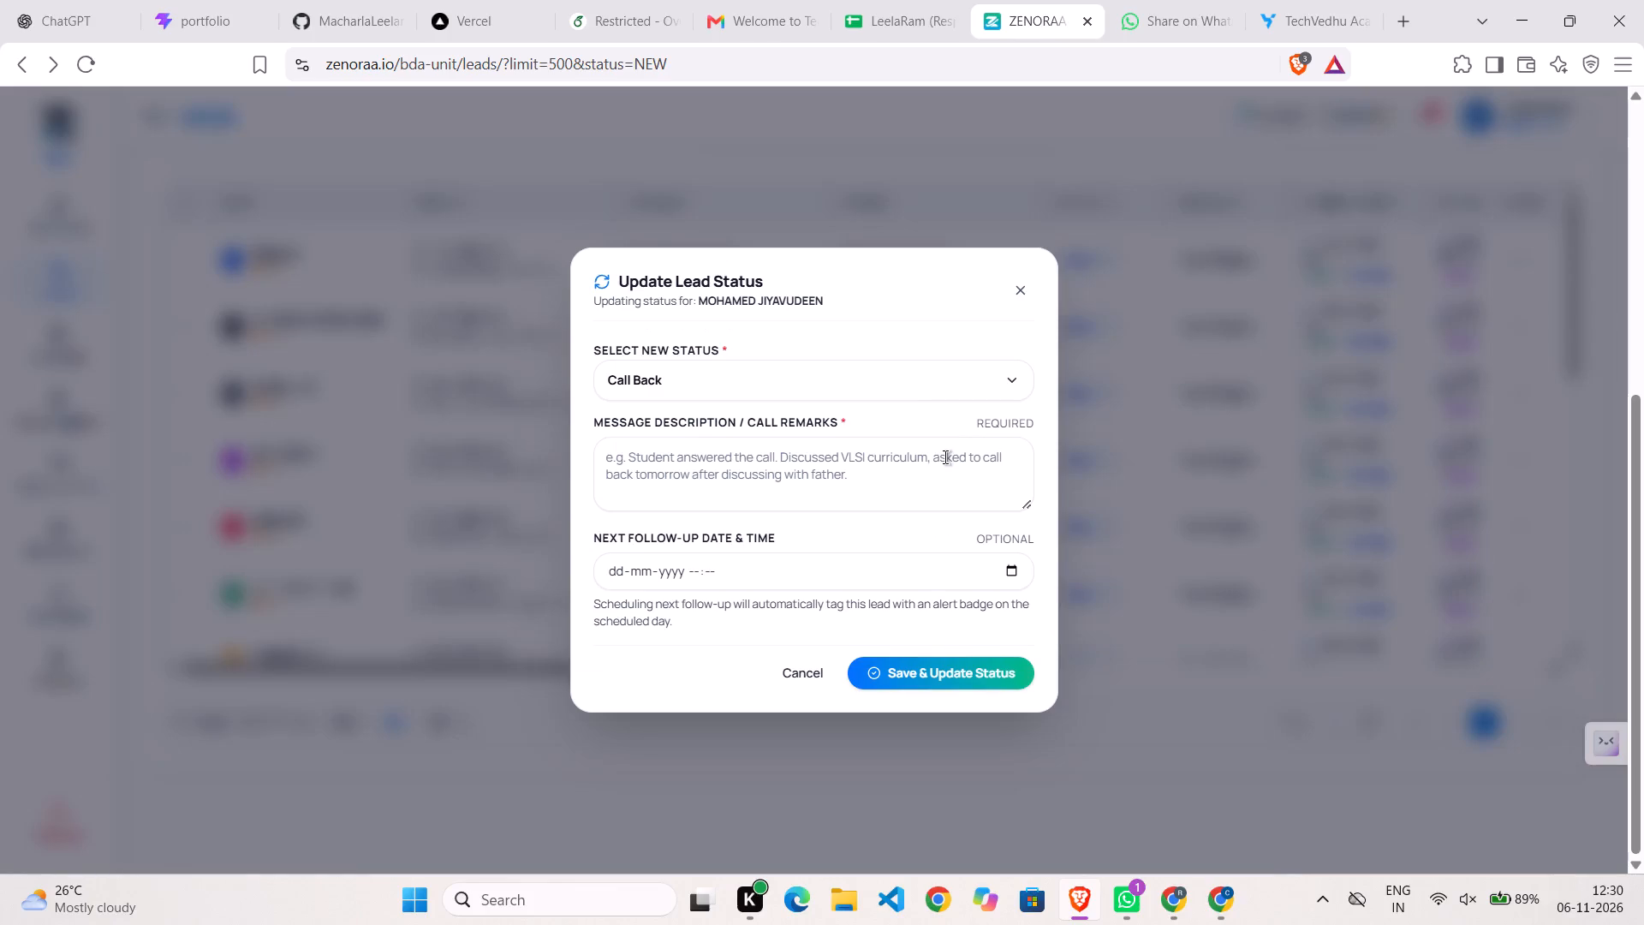
click(945, 457)
text(tom)
key(BackSpace)
key(BackSpace)
key(BackSpace)
key(BackSpace)
key(BackSpace)
text(evening)
key(space)
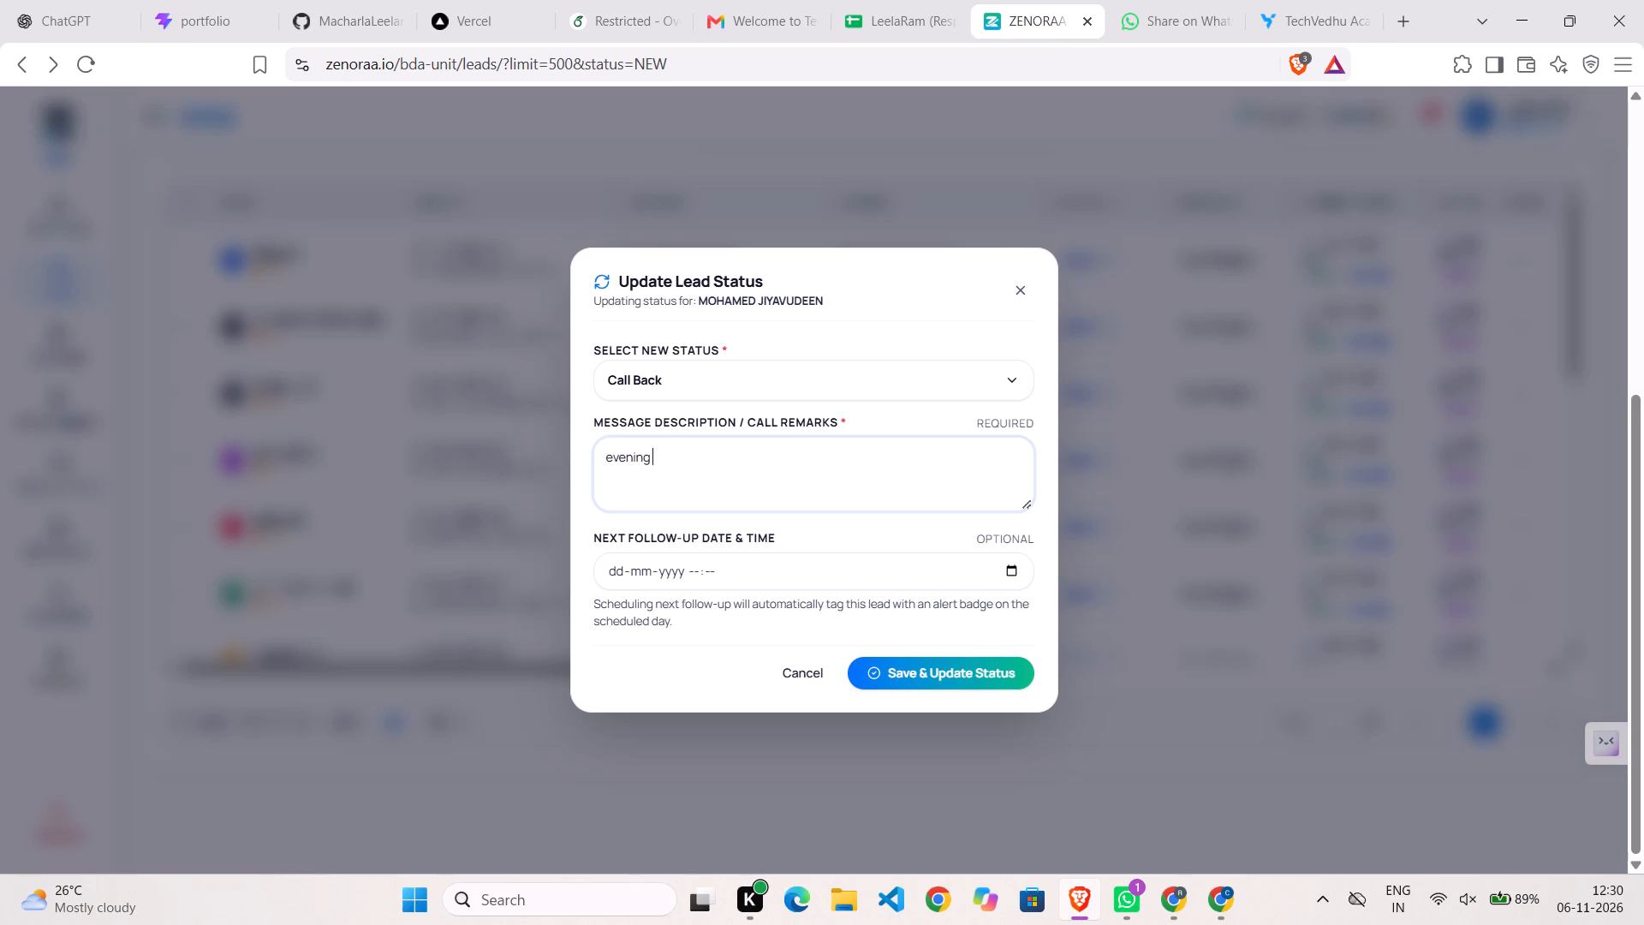
text(7pmn)
key(BackSpace)
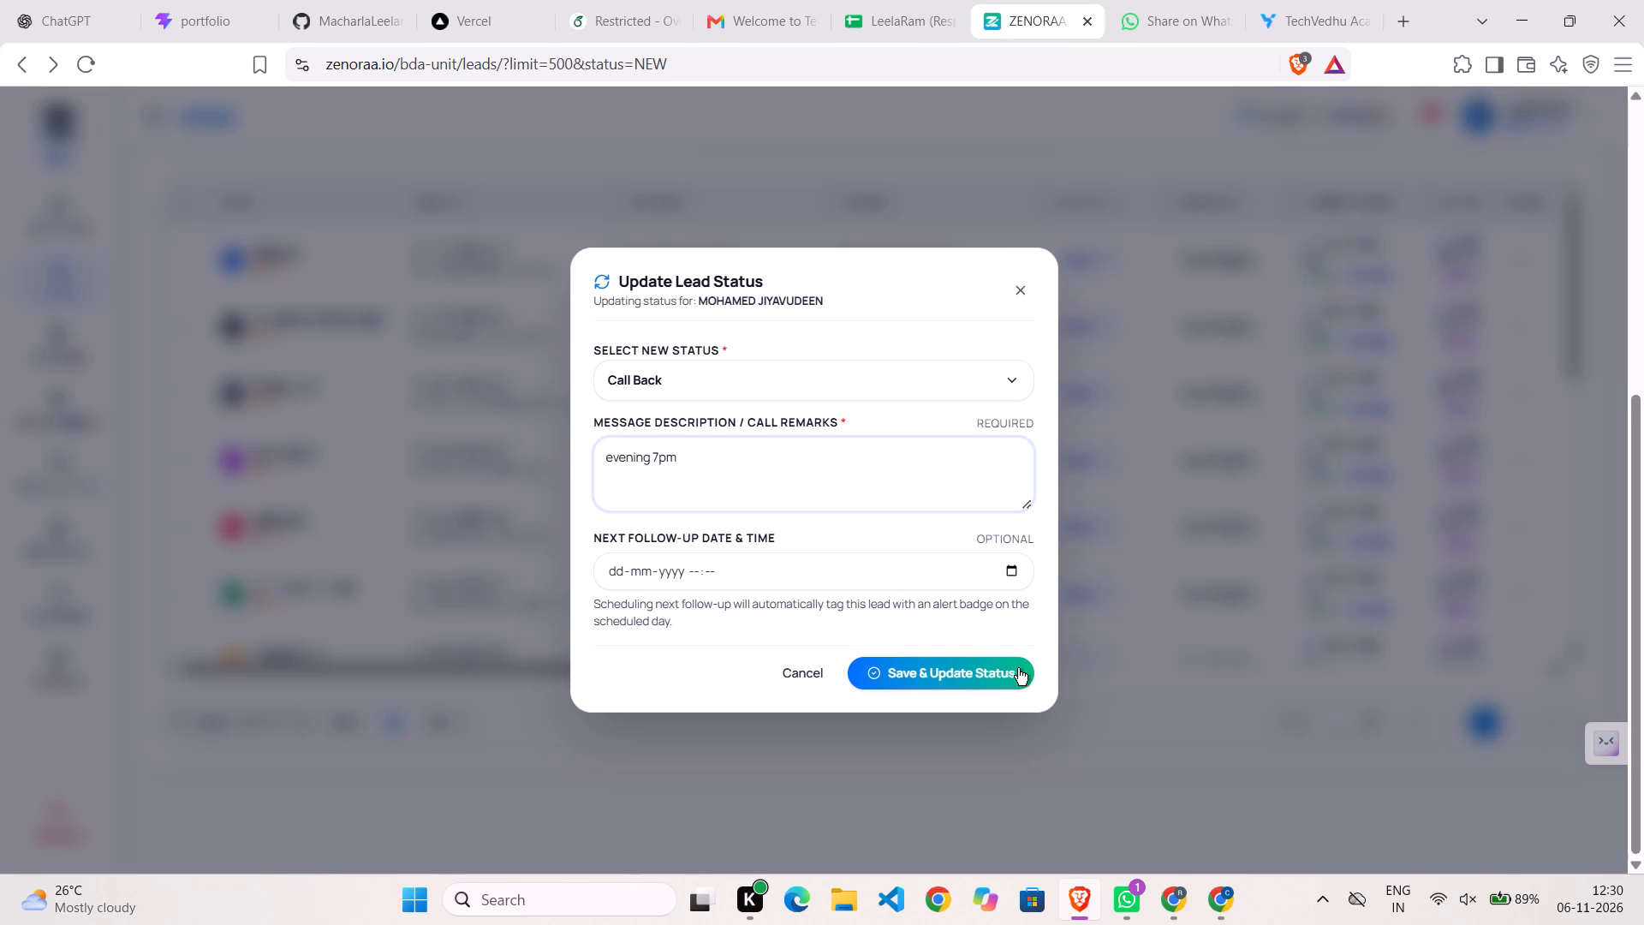
click(1016, 669)
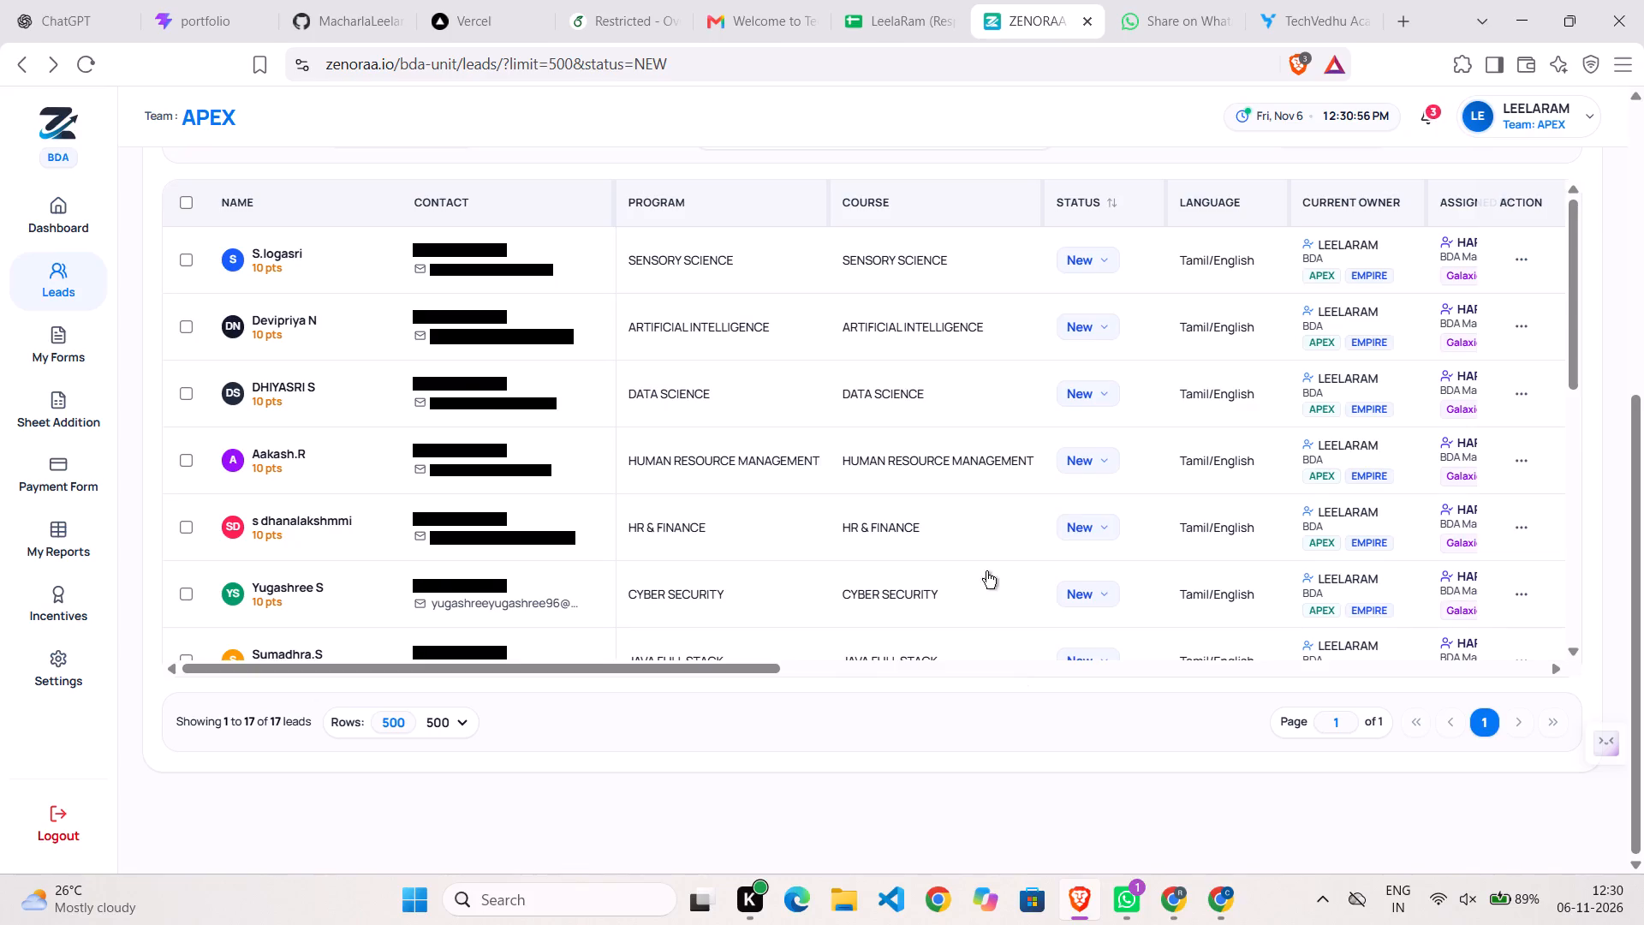
scroll(965, 484, up, 1)
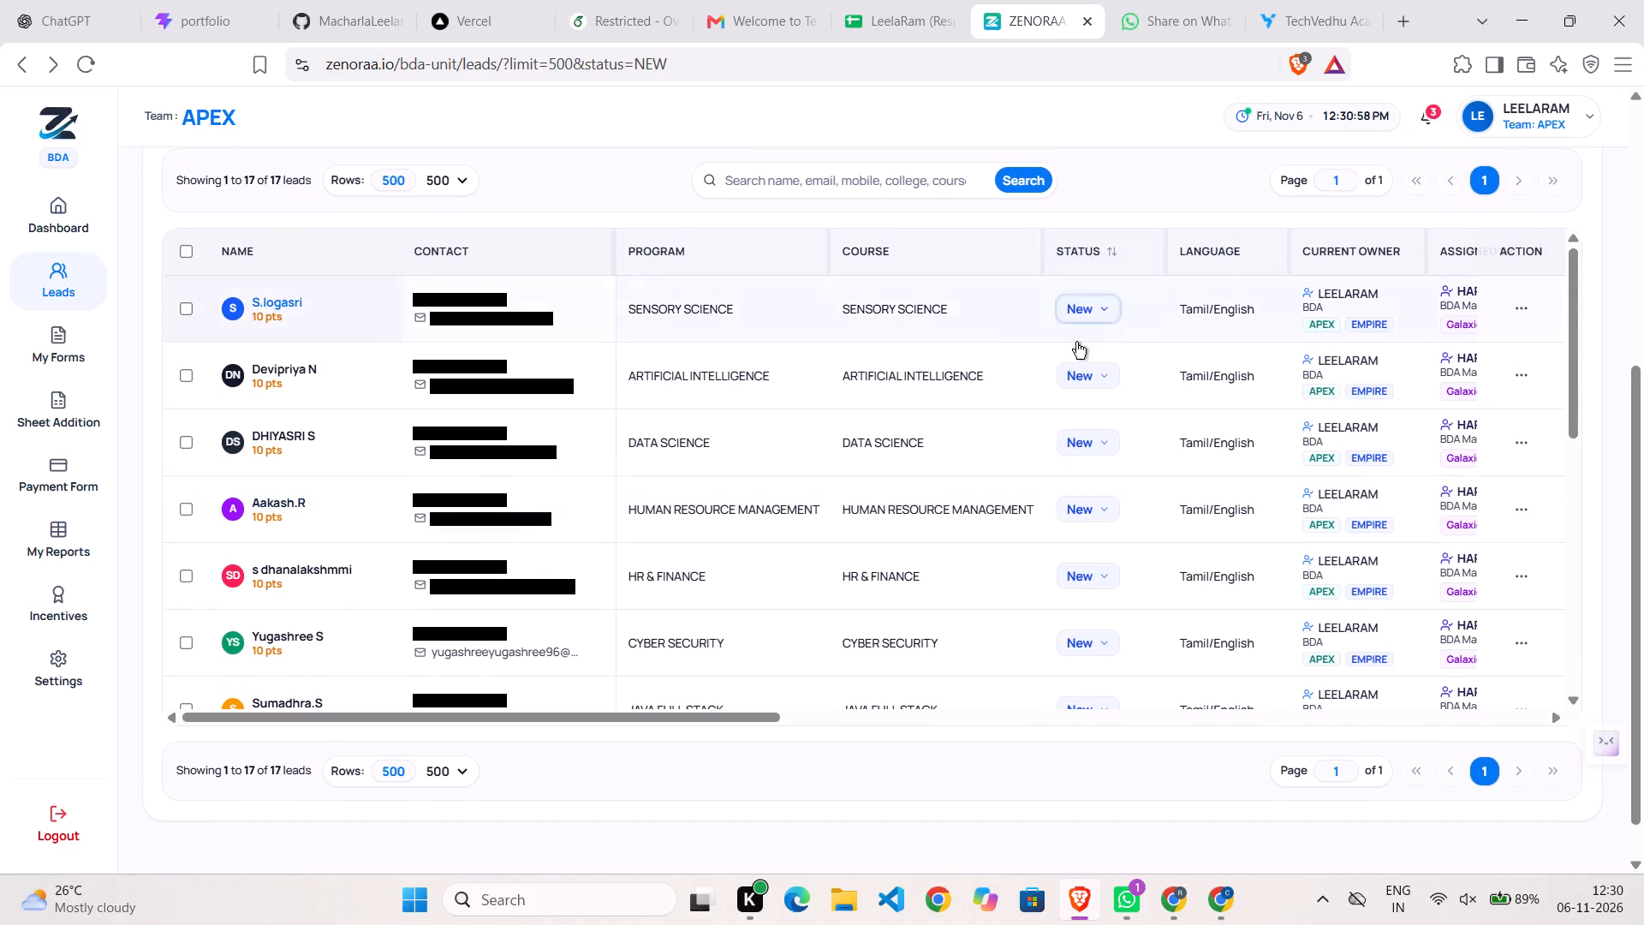
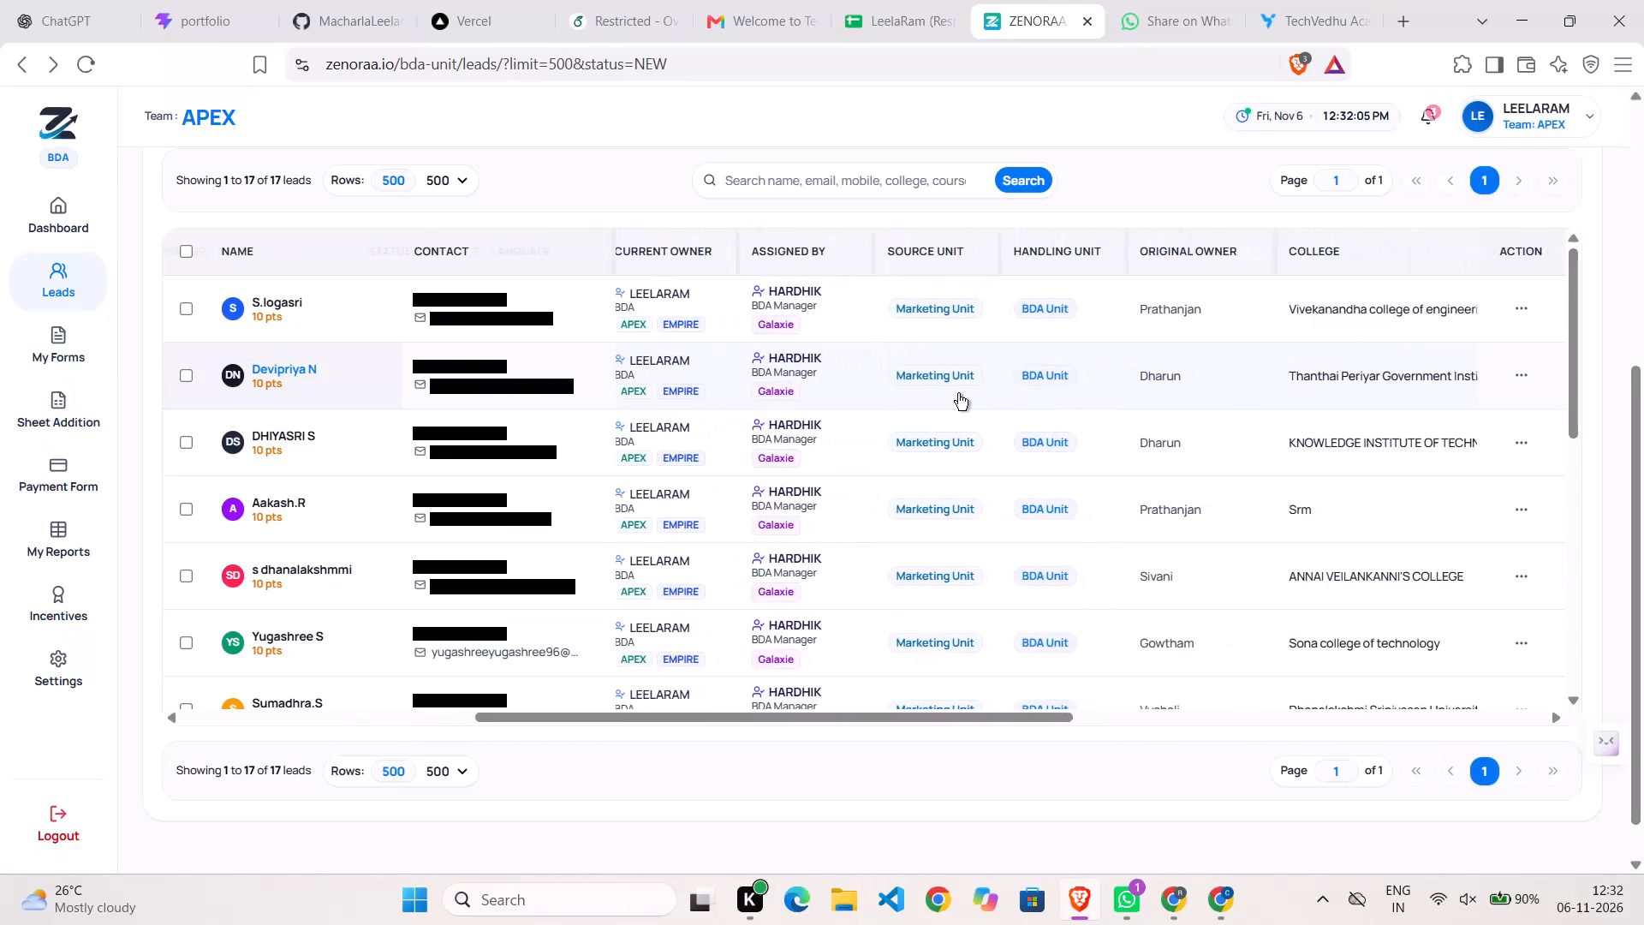
Examine the New leads' course, college, department, section and year of study details across the leads table.
scroll(958, 393, left, 1)
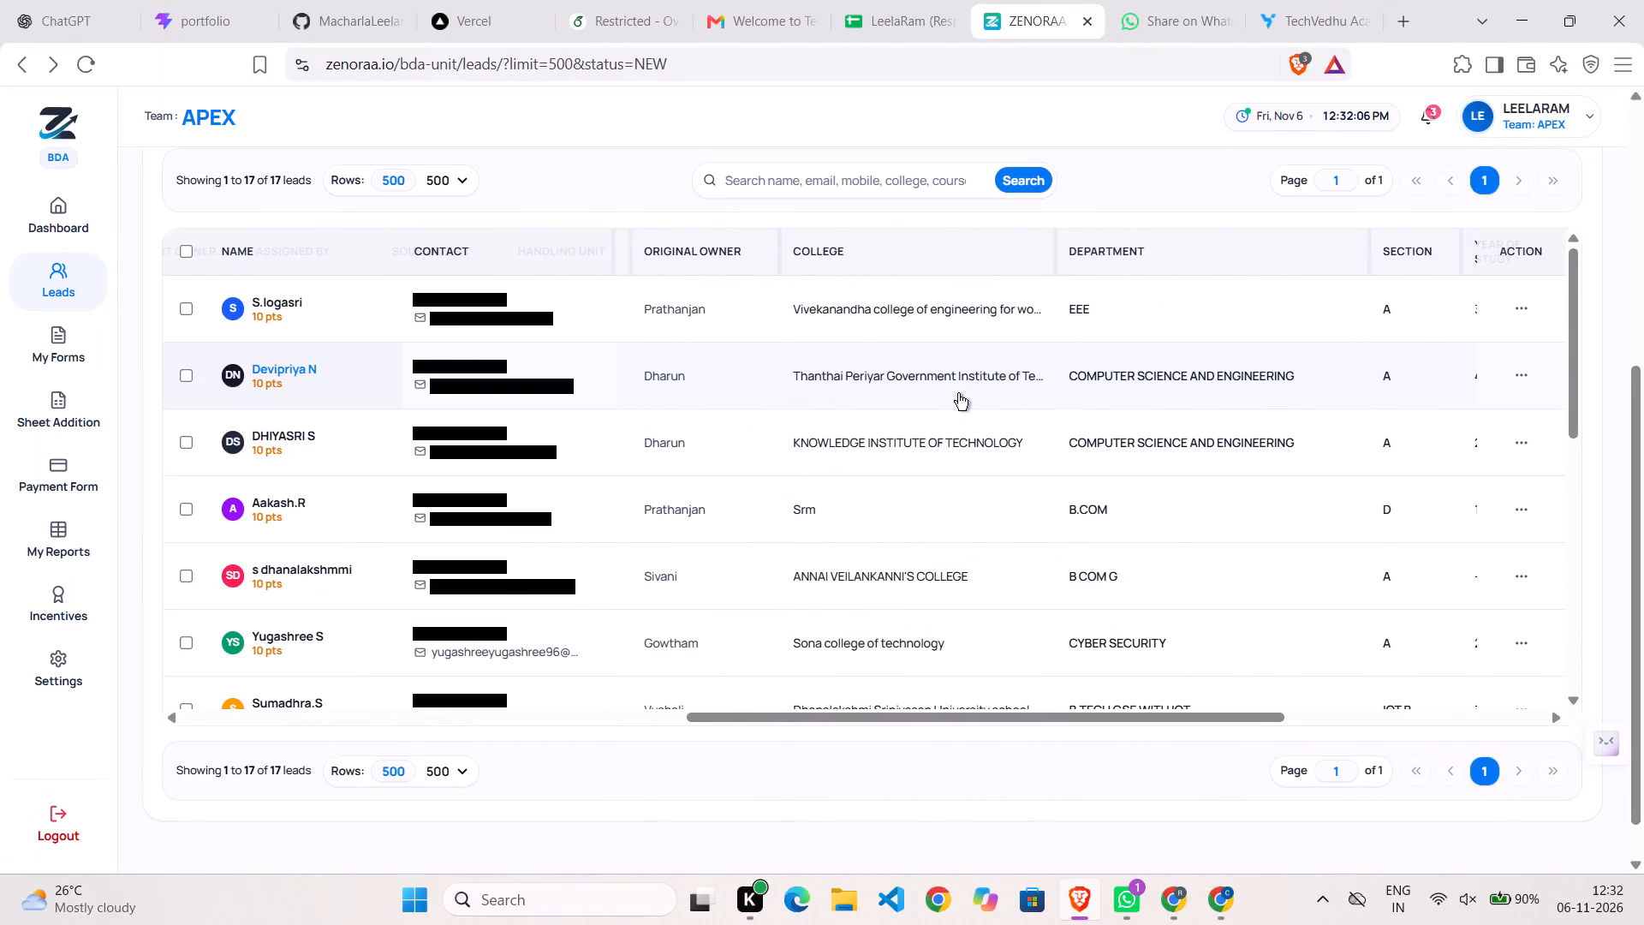
scroll(958, 393, left, 1)
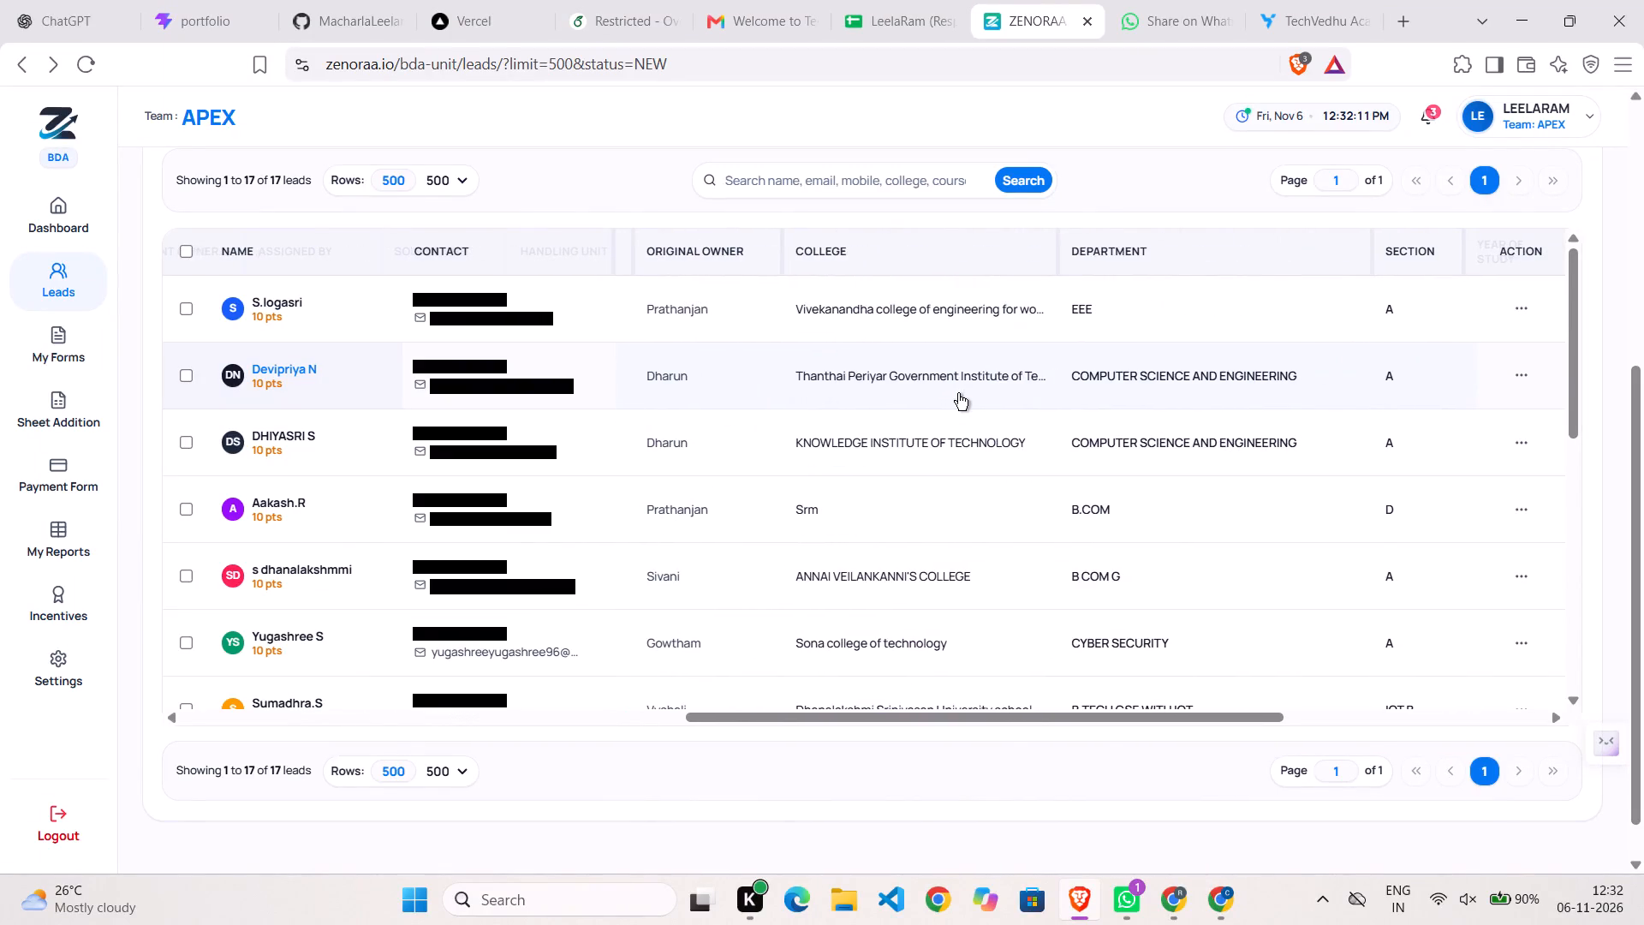
scroll(958, 393, right, 7)
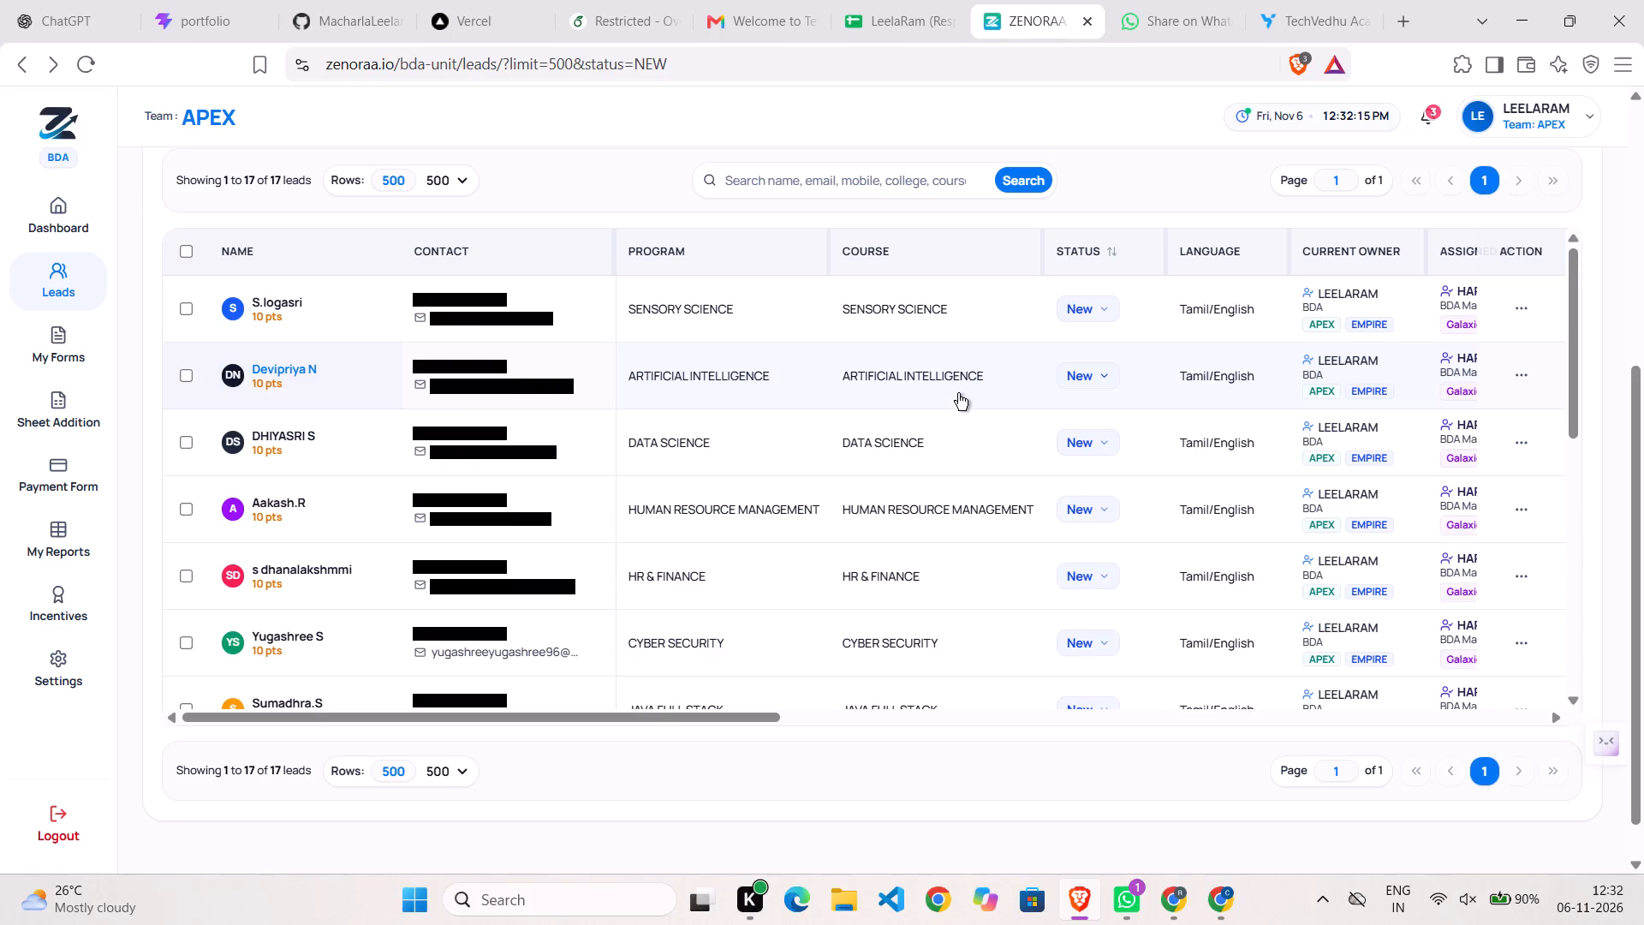
scroll(958, 393, left, 9)
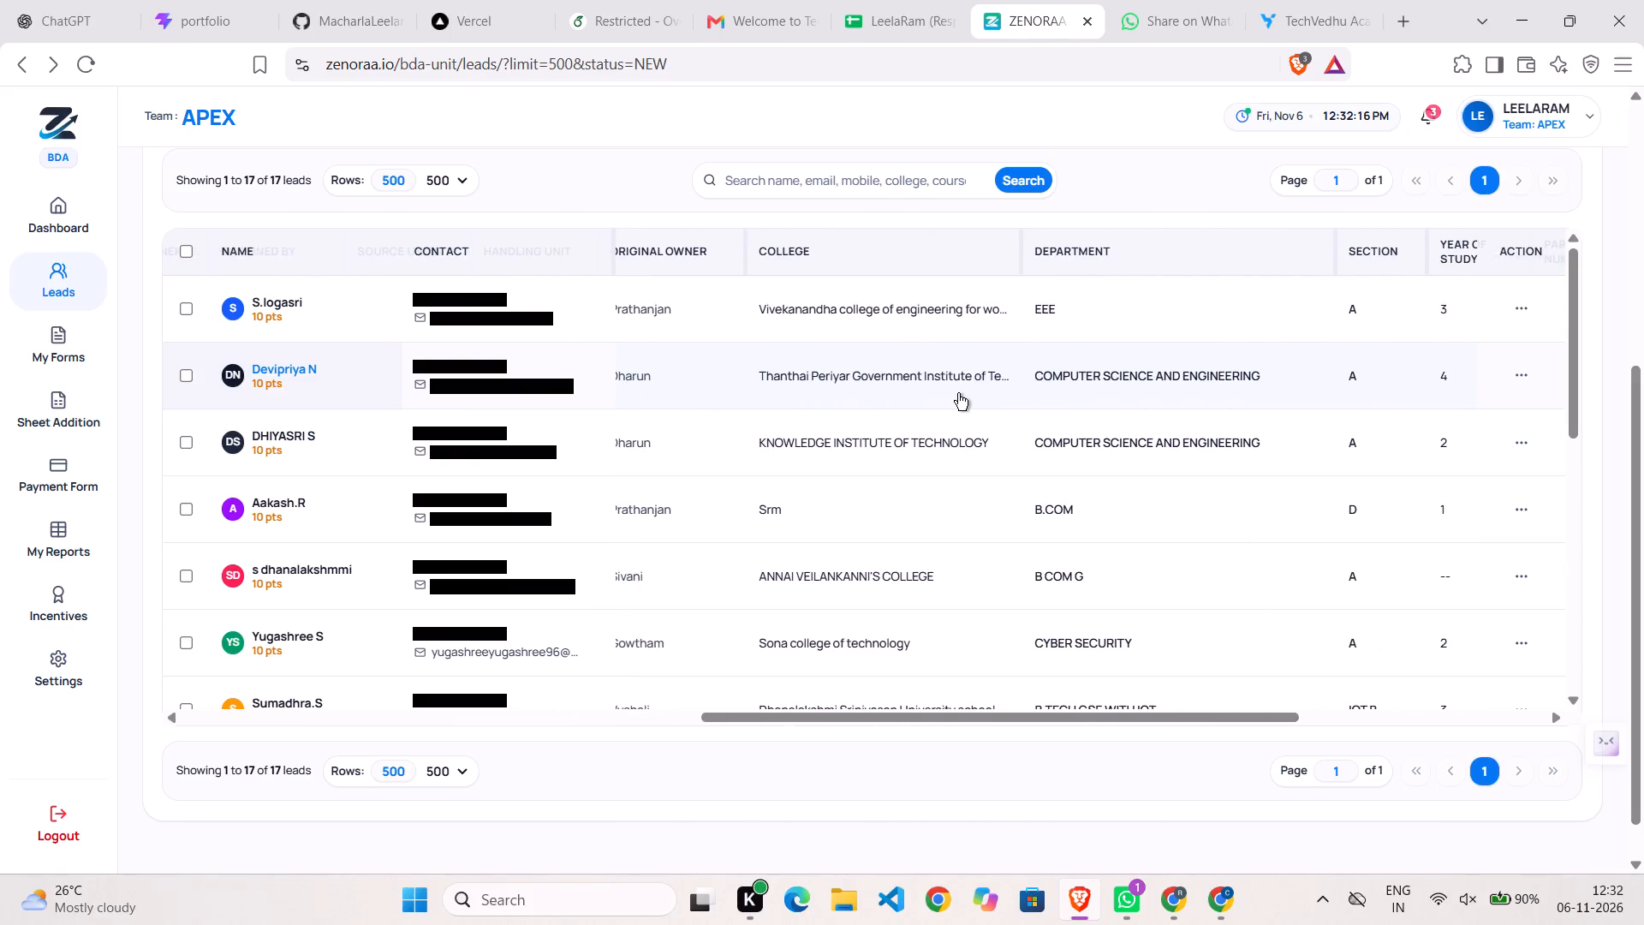
scroll(958, 393, left, 6)
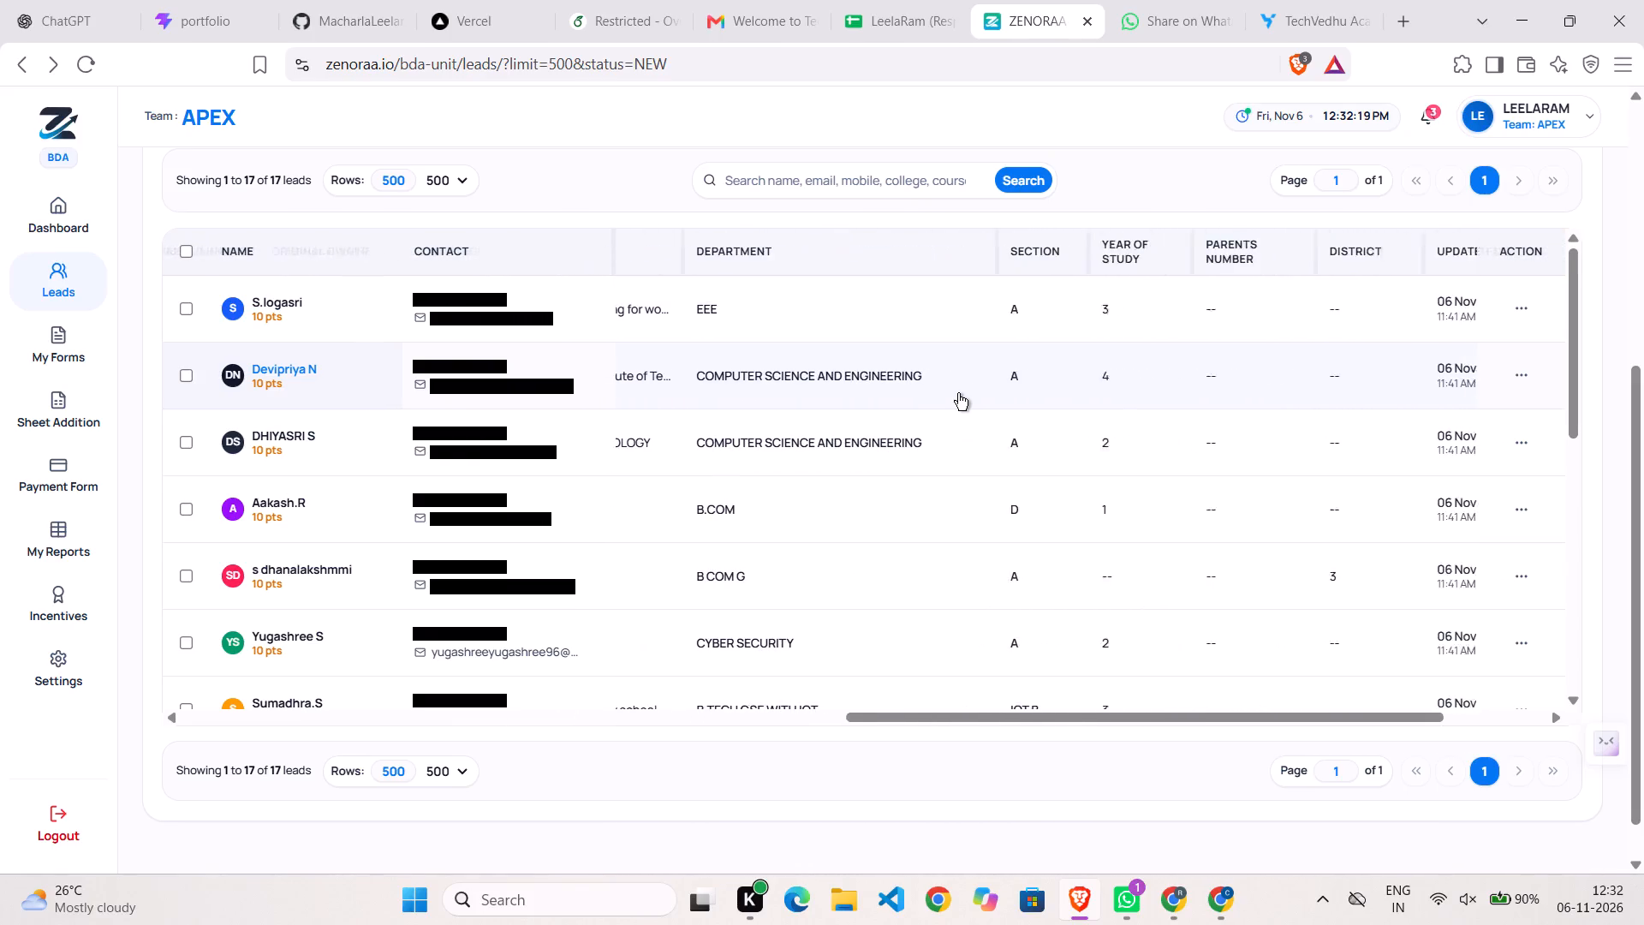
scroll(958, 393, left, 2)
scroll(958, 393, right, 7)
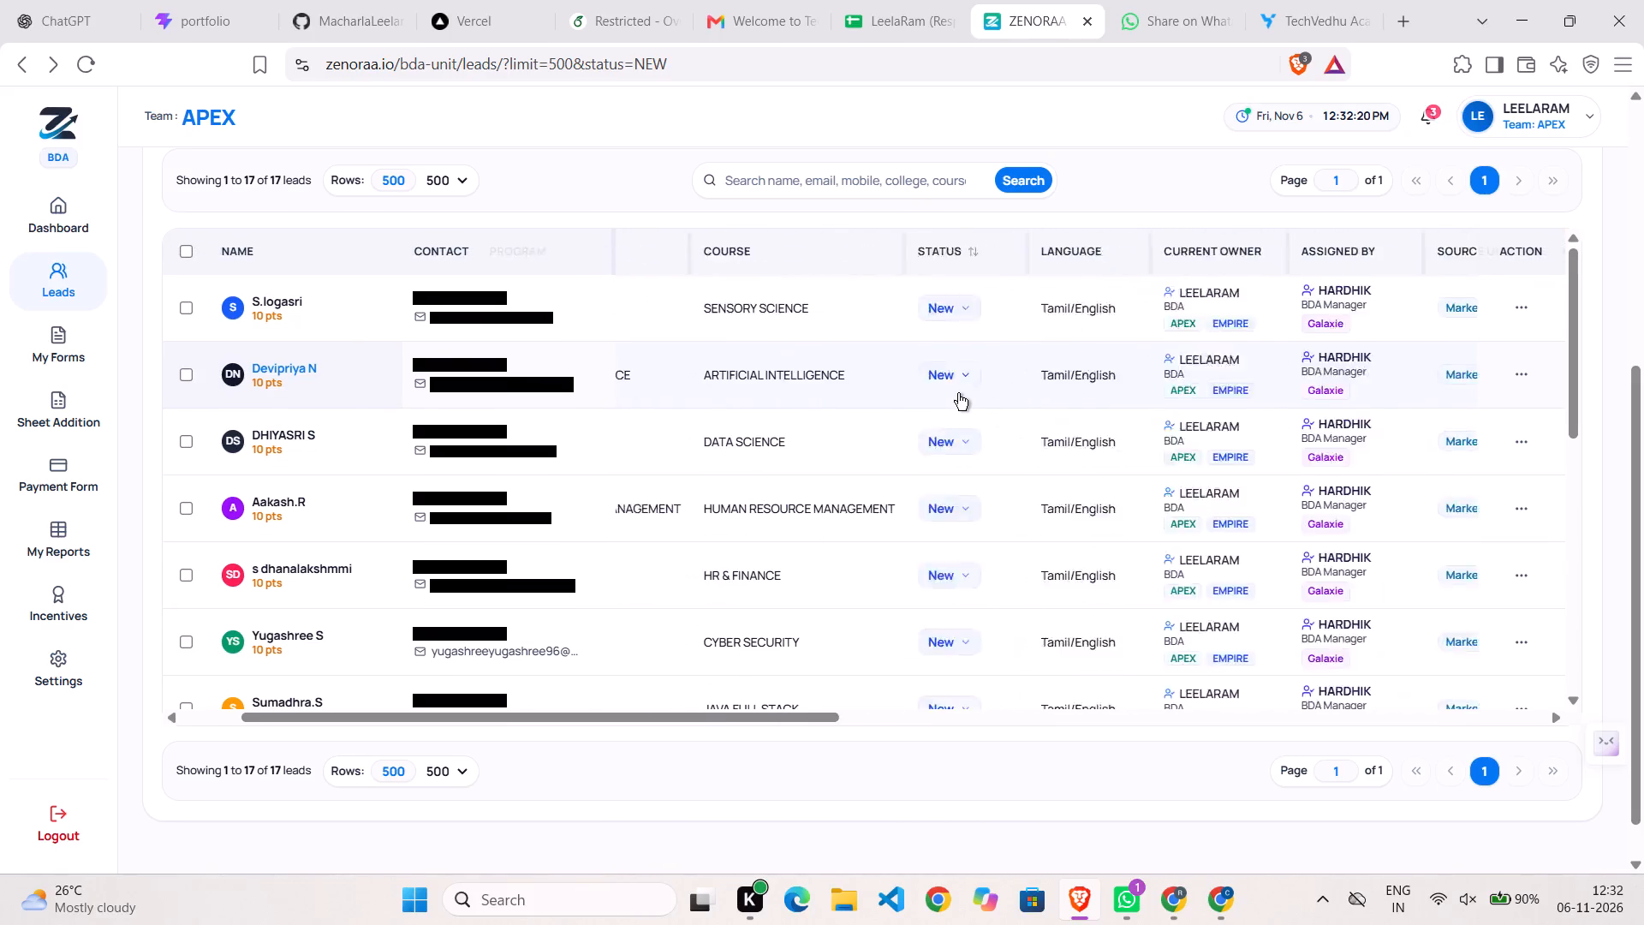
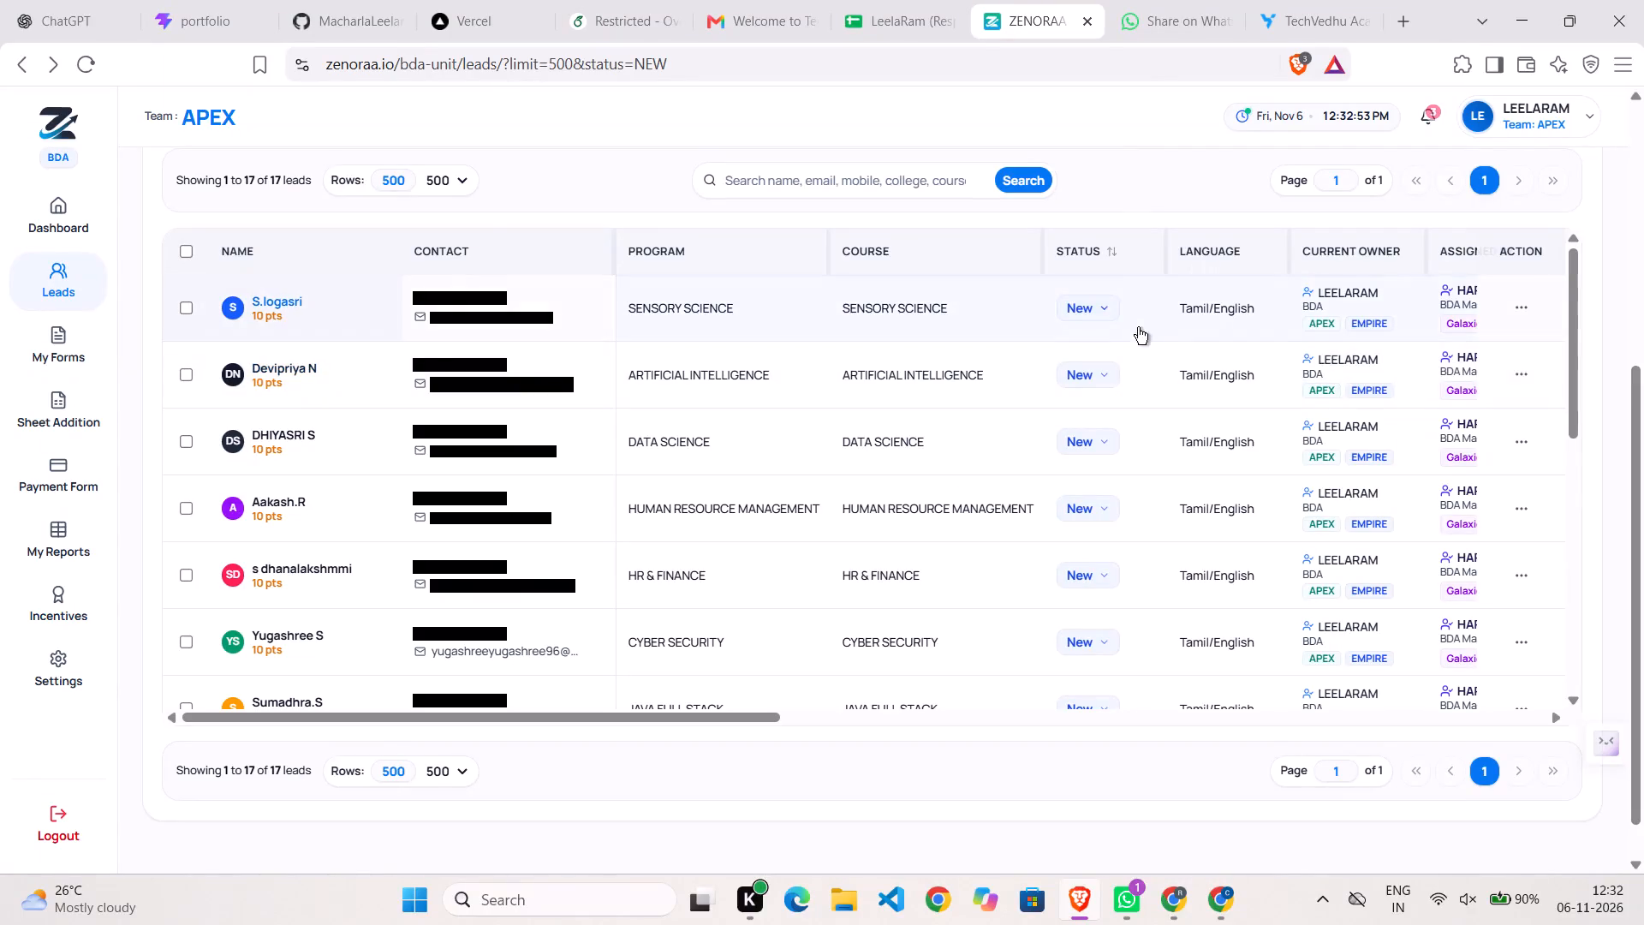
Update the Artificial Intelligence lead's status to Not Interested with the call remark "not interested" and save it.
click(1108, 378)
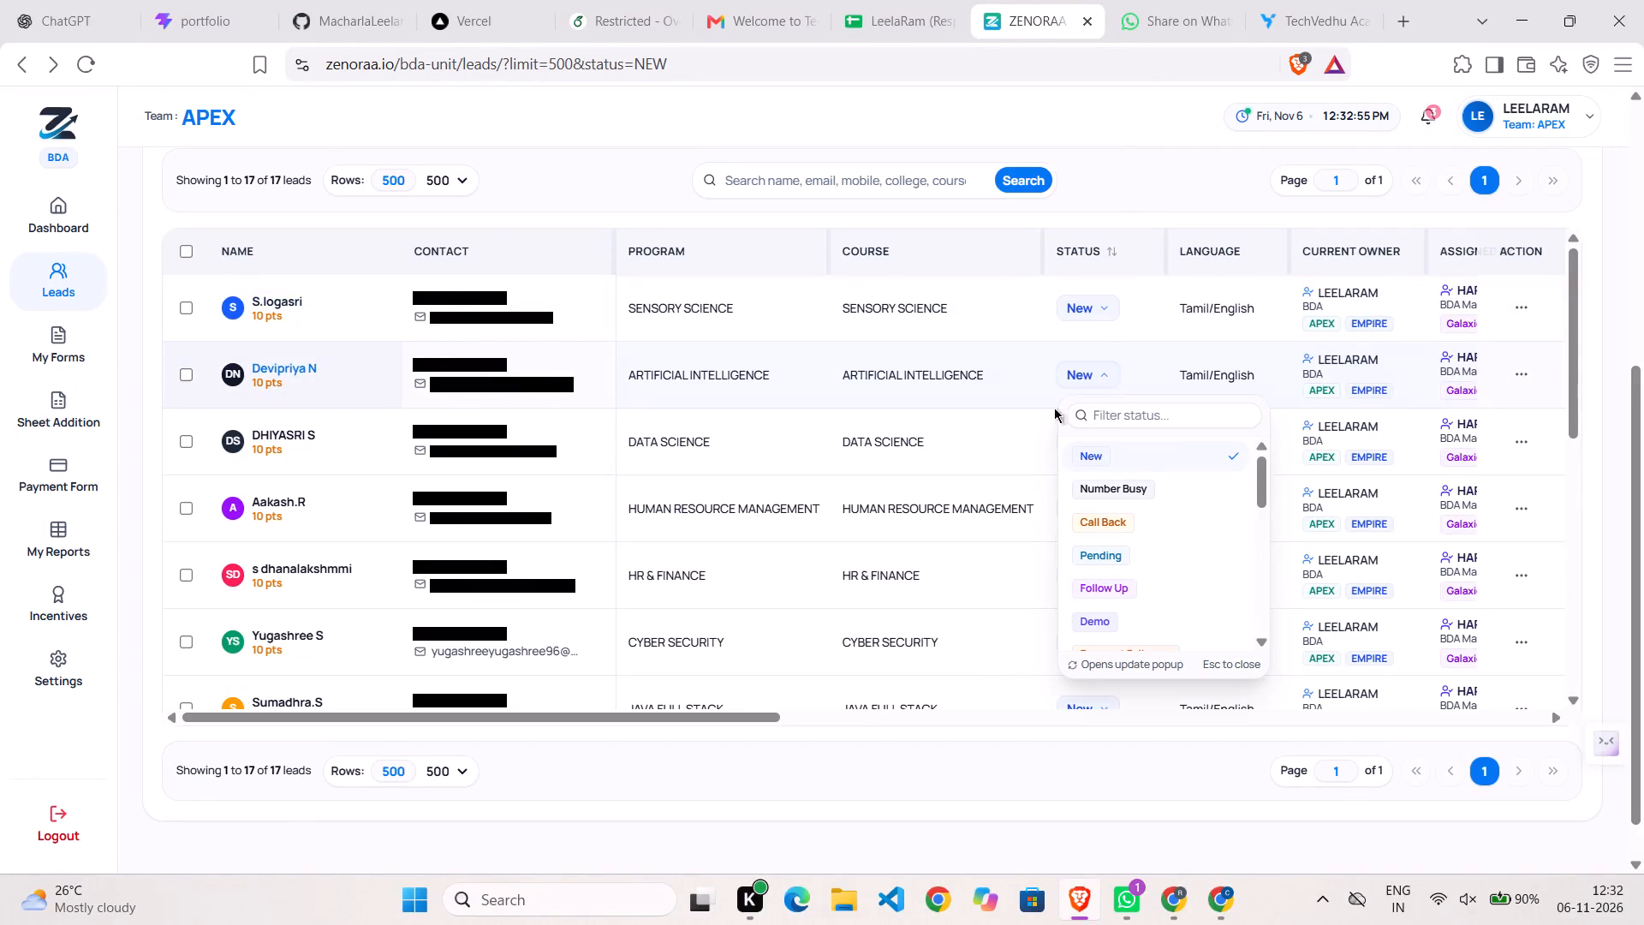
scroll(1142, 521, down, 5)
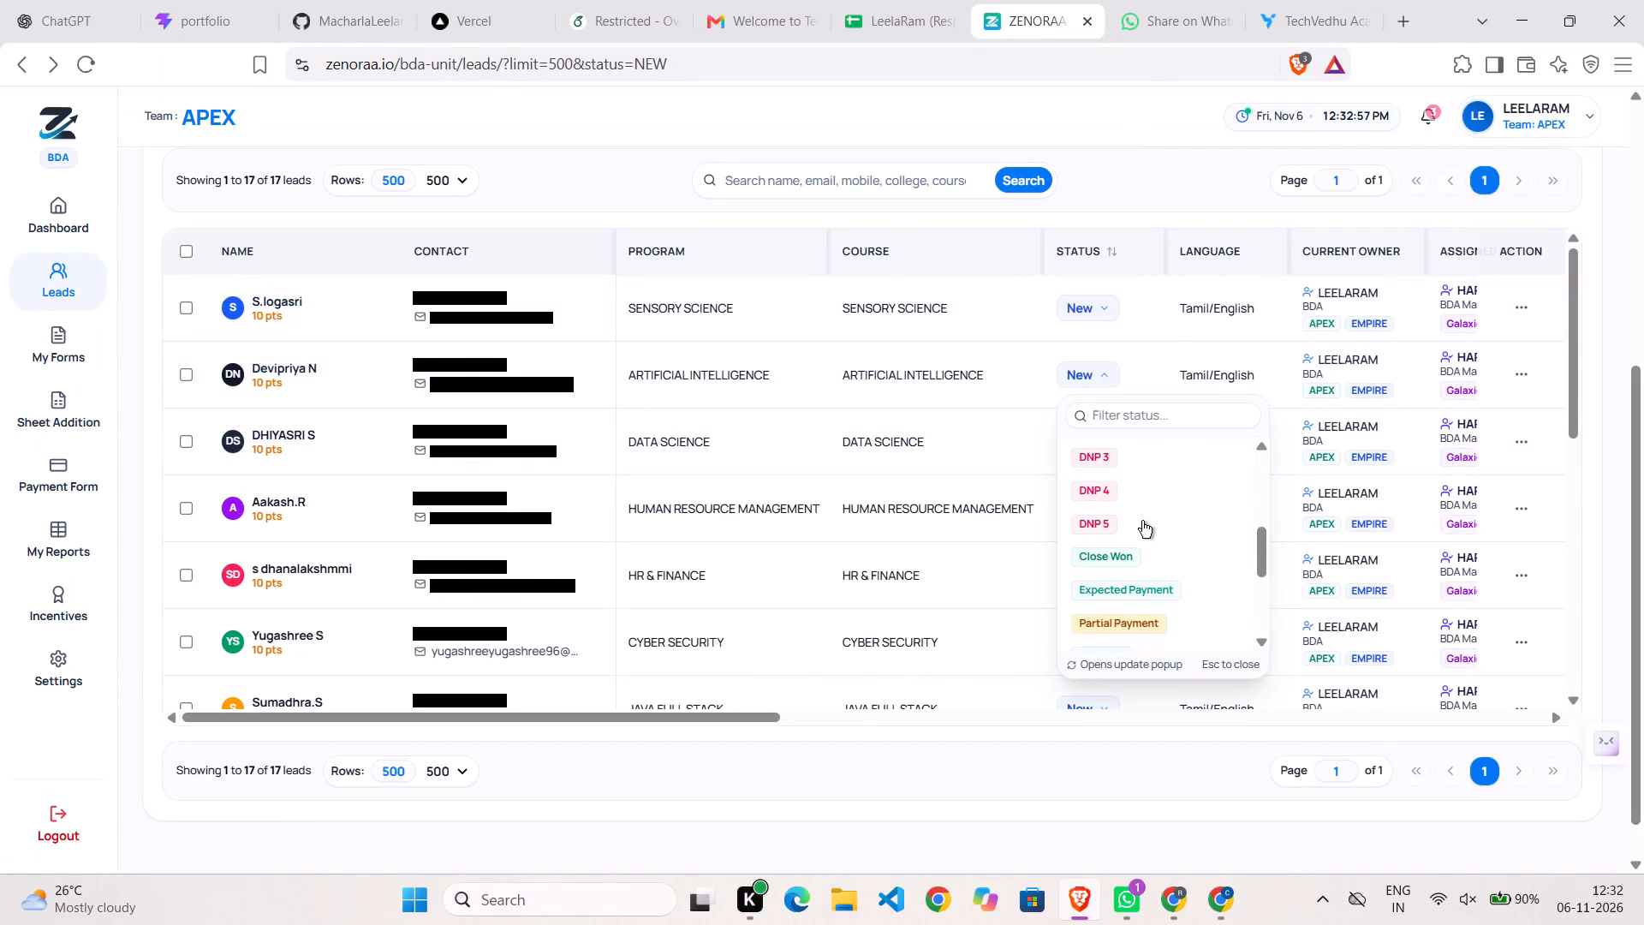
scroll(1142, 521, right, 1)
click(1134, 552)
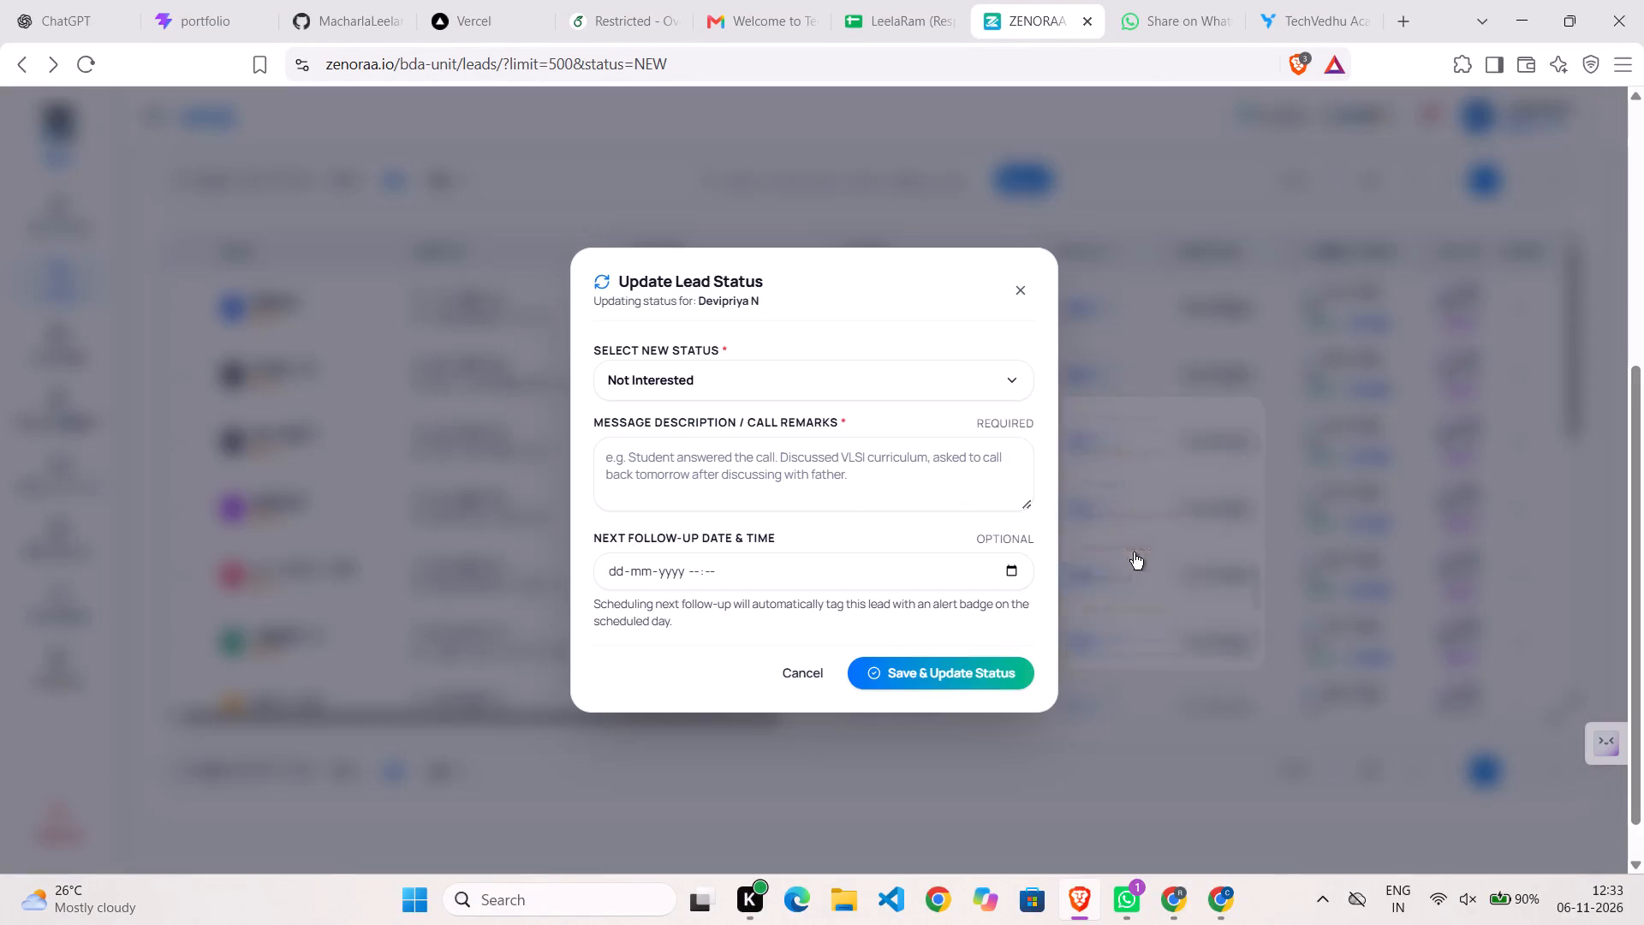
click(944, 487)
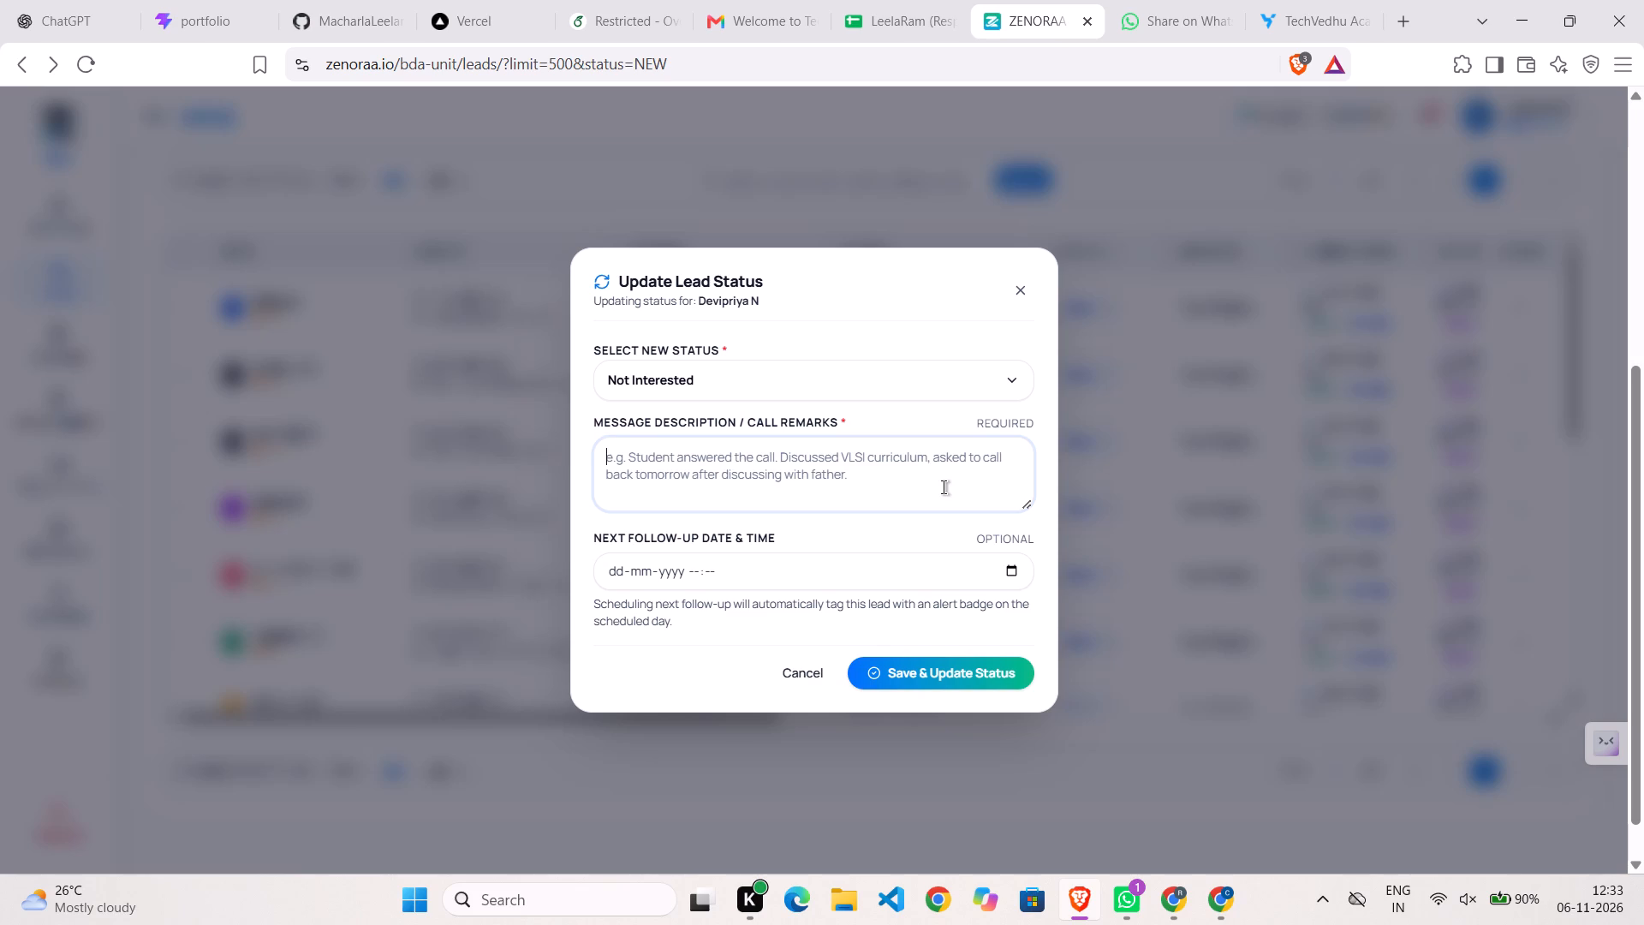
text(not interested)
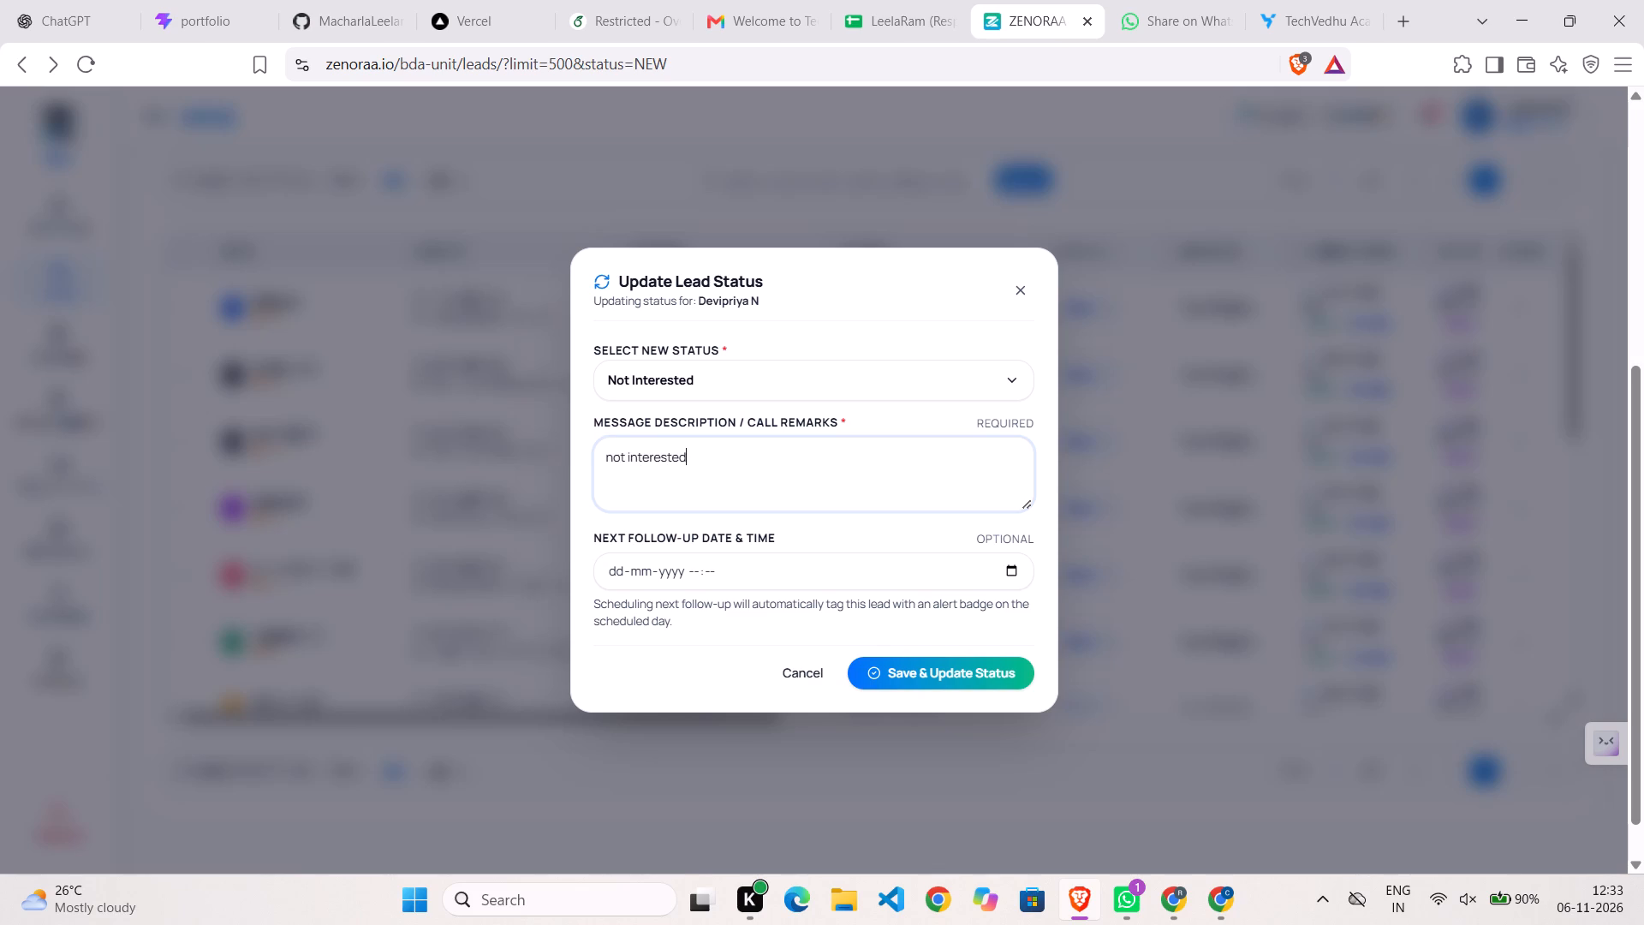
click(998, 679)
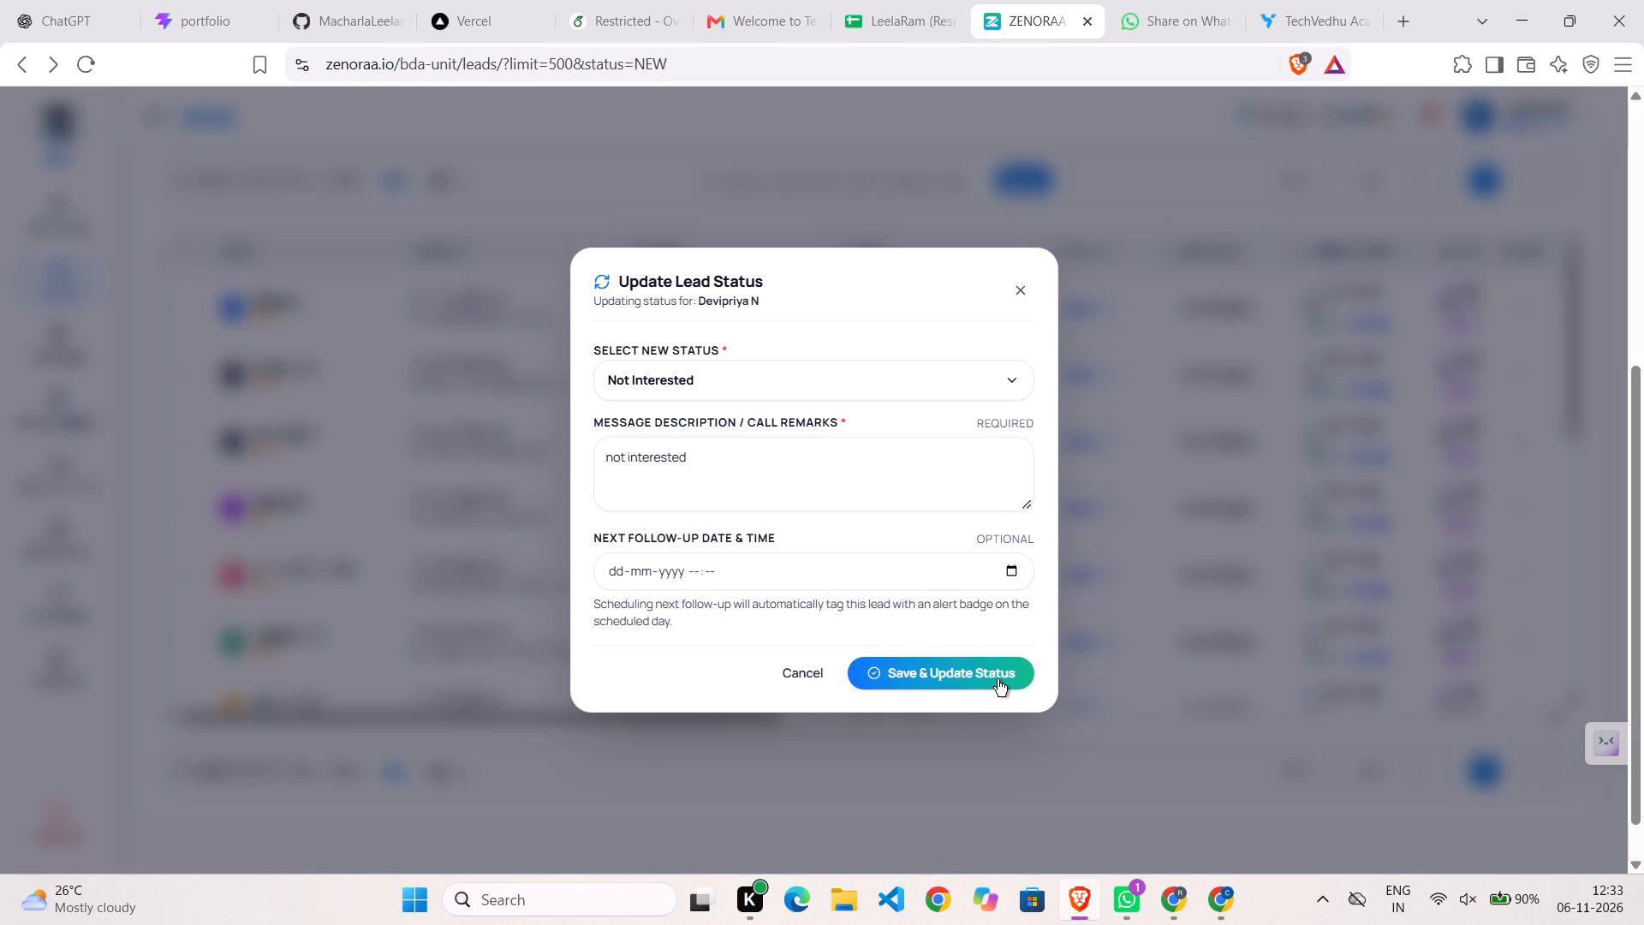
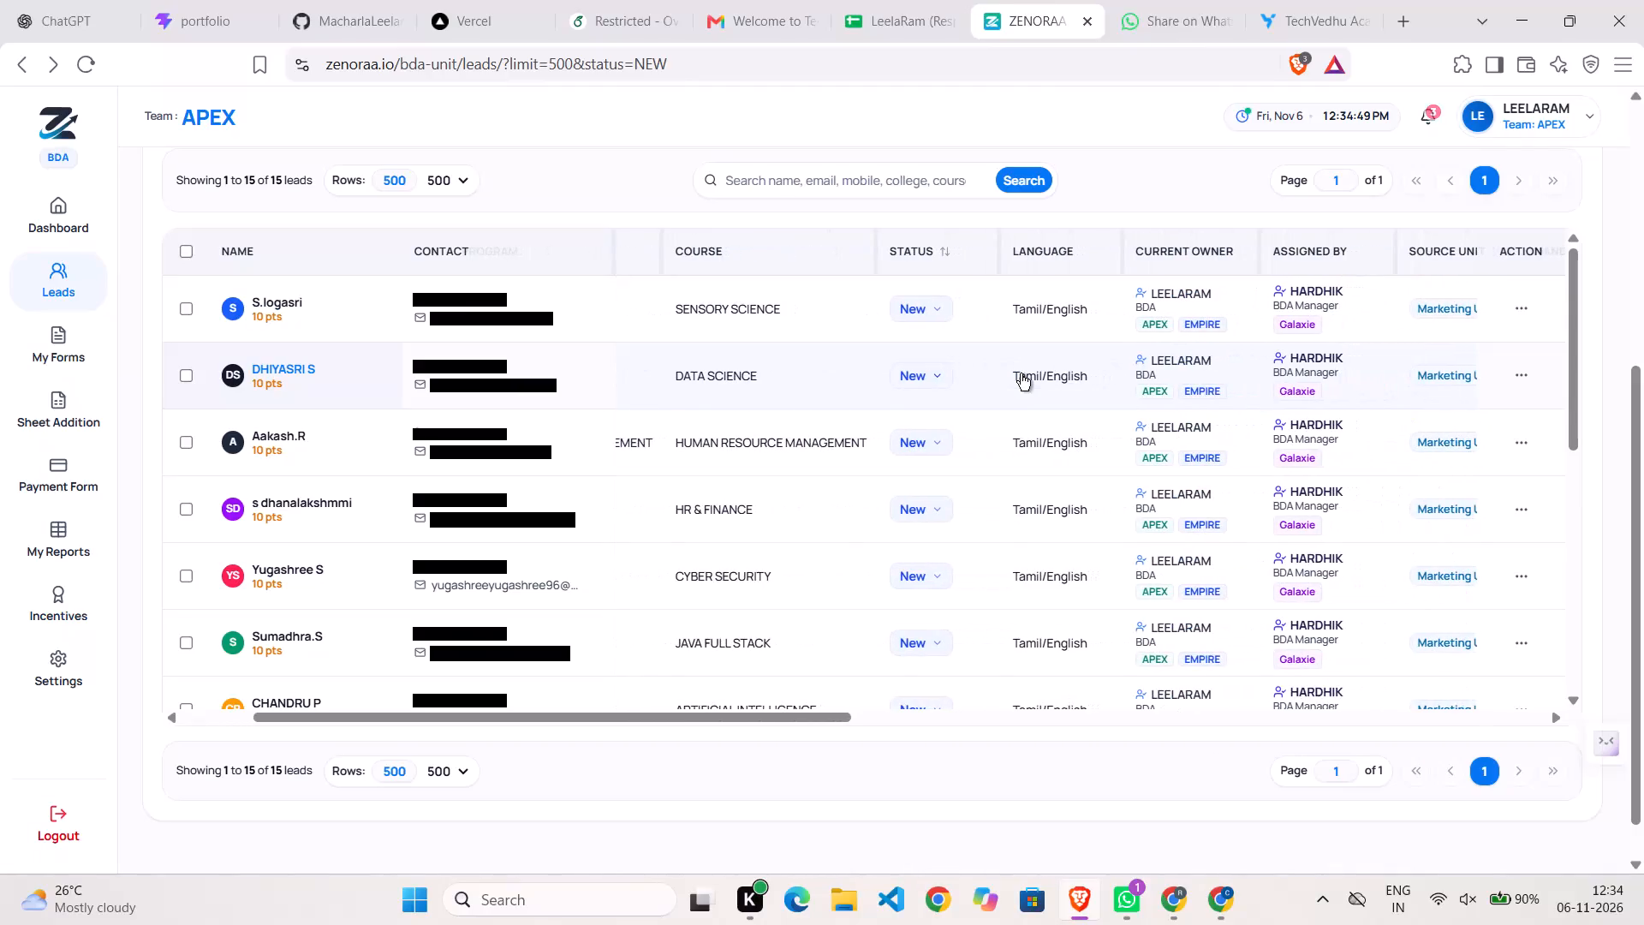
Review the New leads' details across the table, including course, status, owner, college, department, year of study, and updated and created dates.
scroll(1021, 373, left, 6)
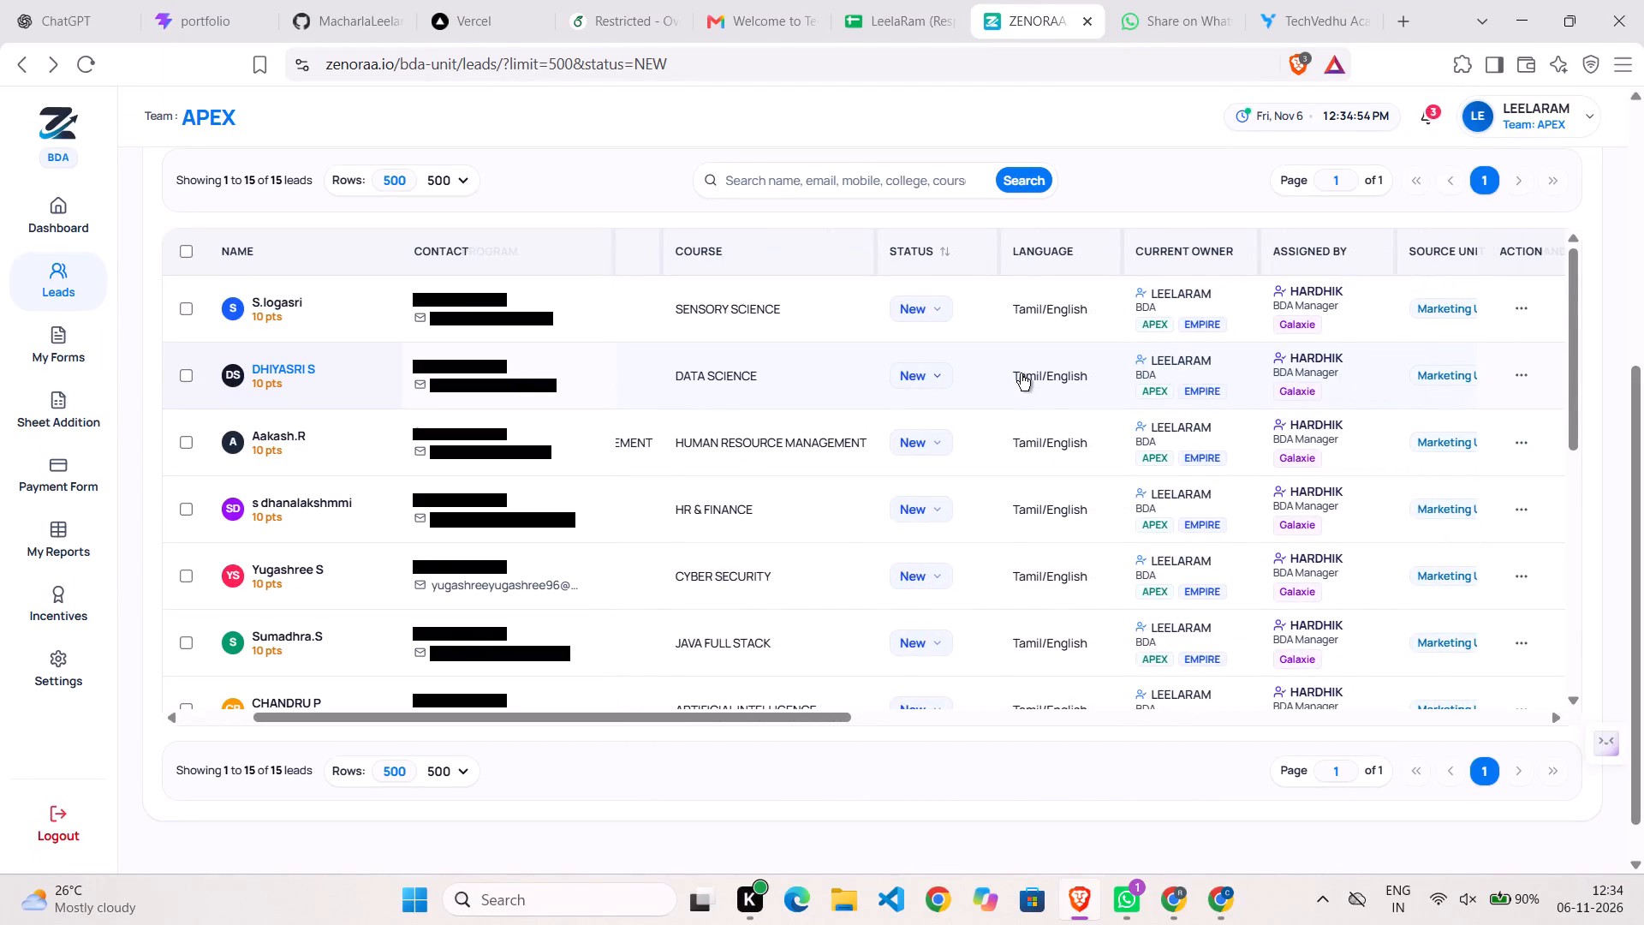
scroll(1021, 373, left, 3)
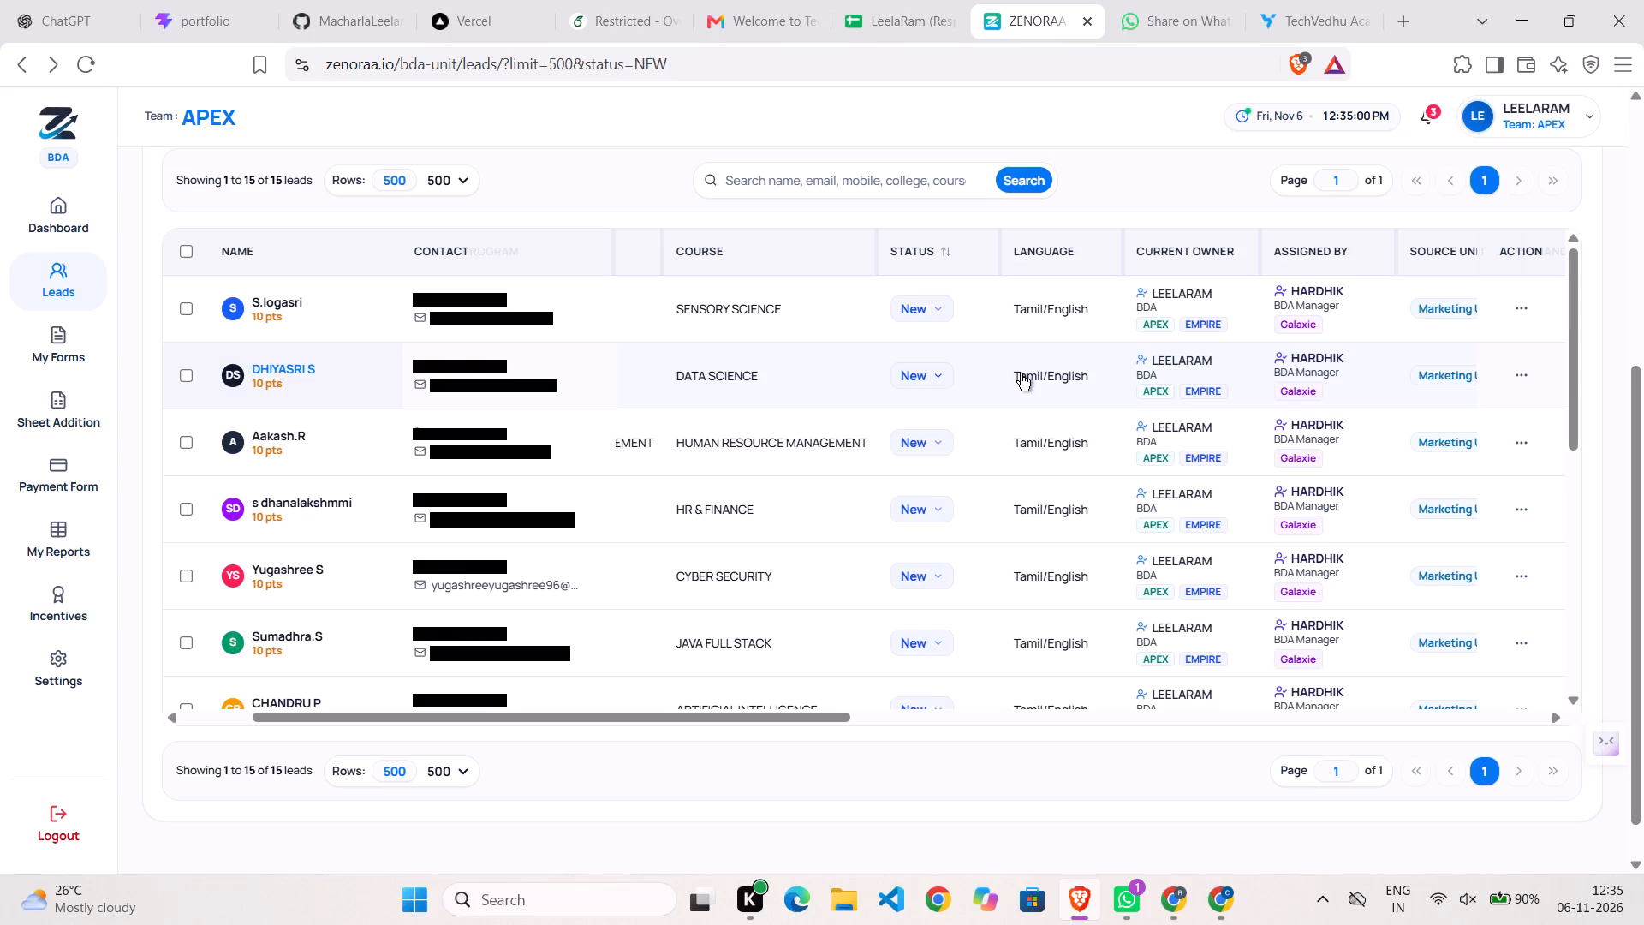
scroll(1021, 373, left, 7)
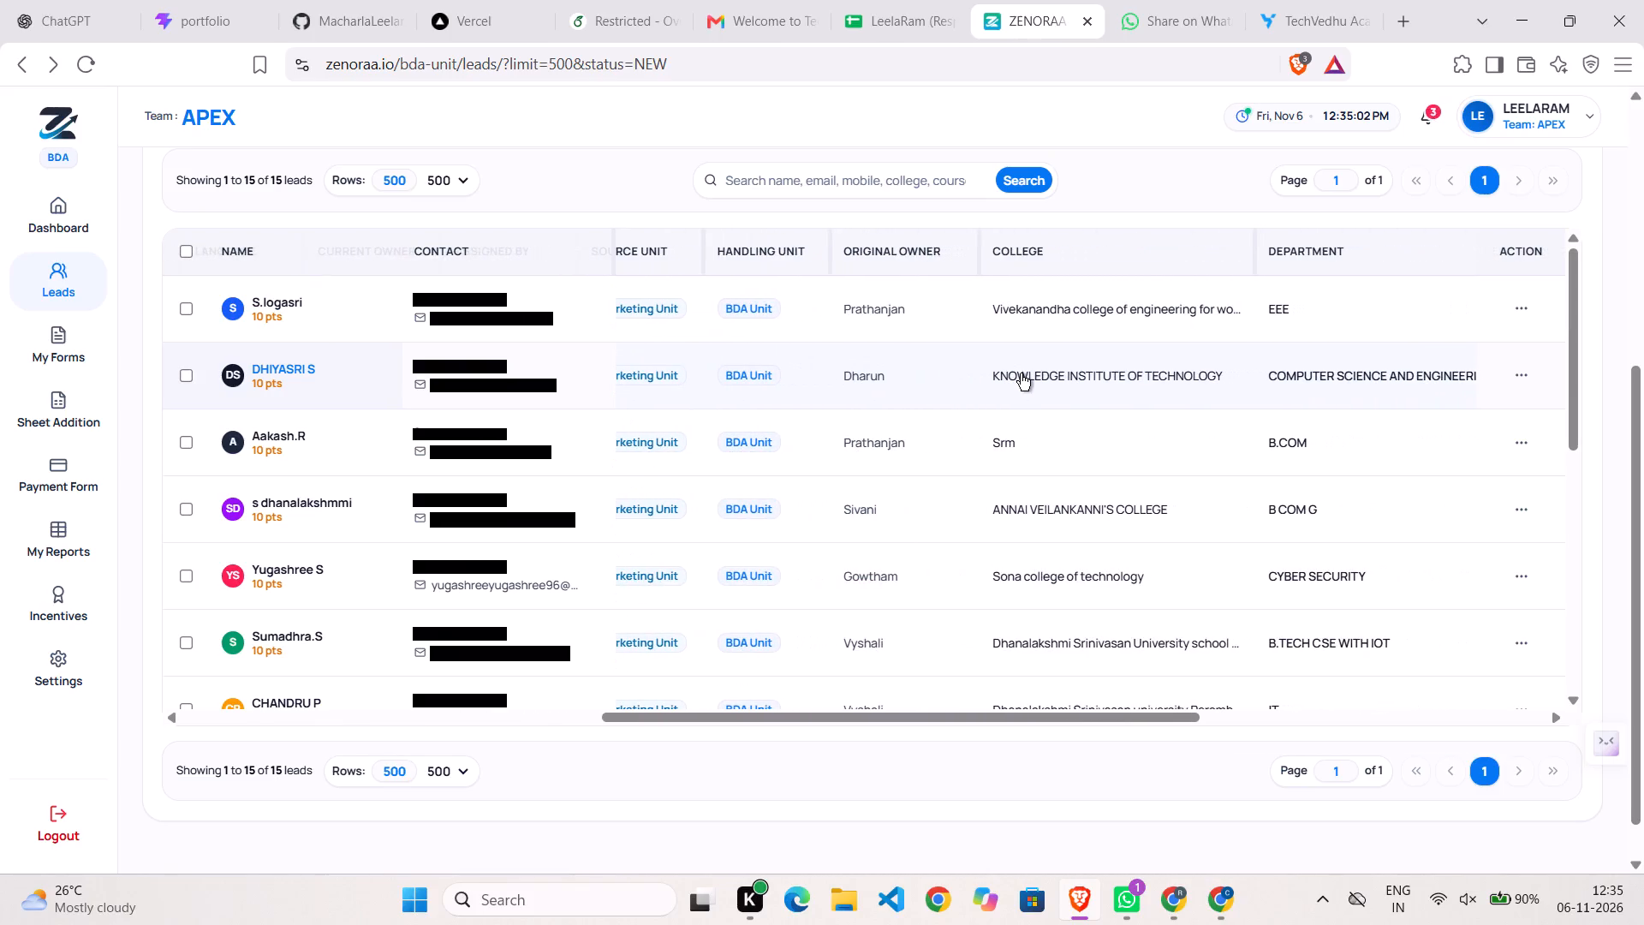
scroll(1021, 373, left, 2)
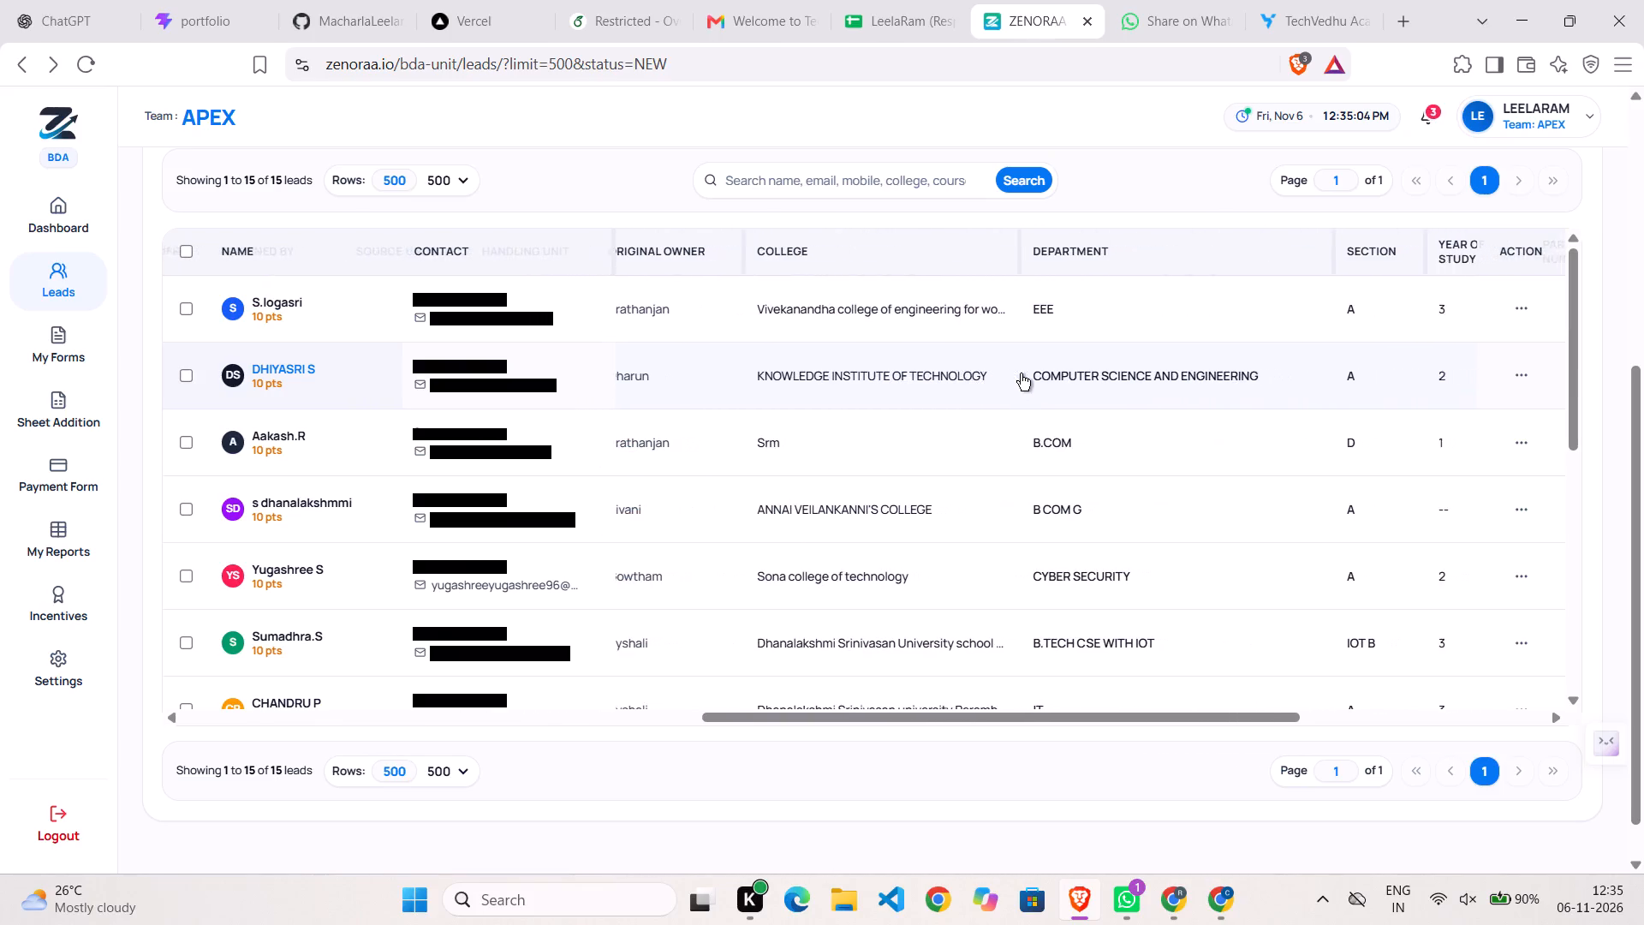
scroll(1021, 373, left, 4)
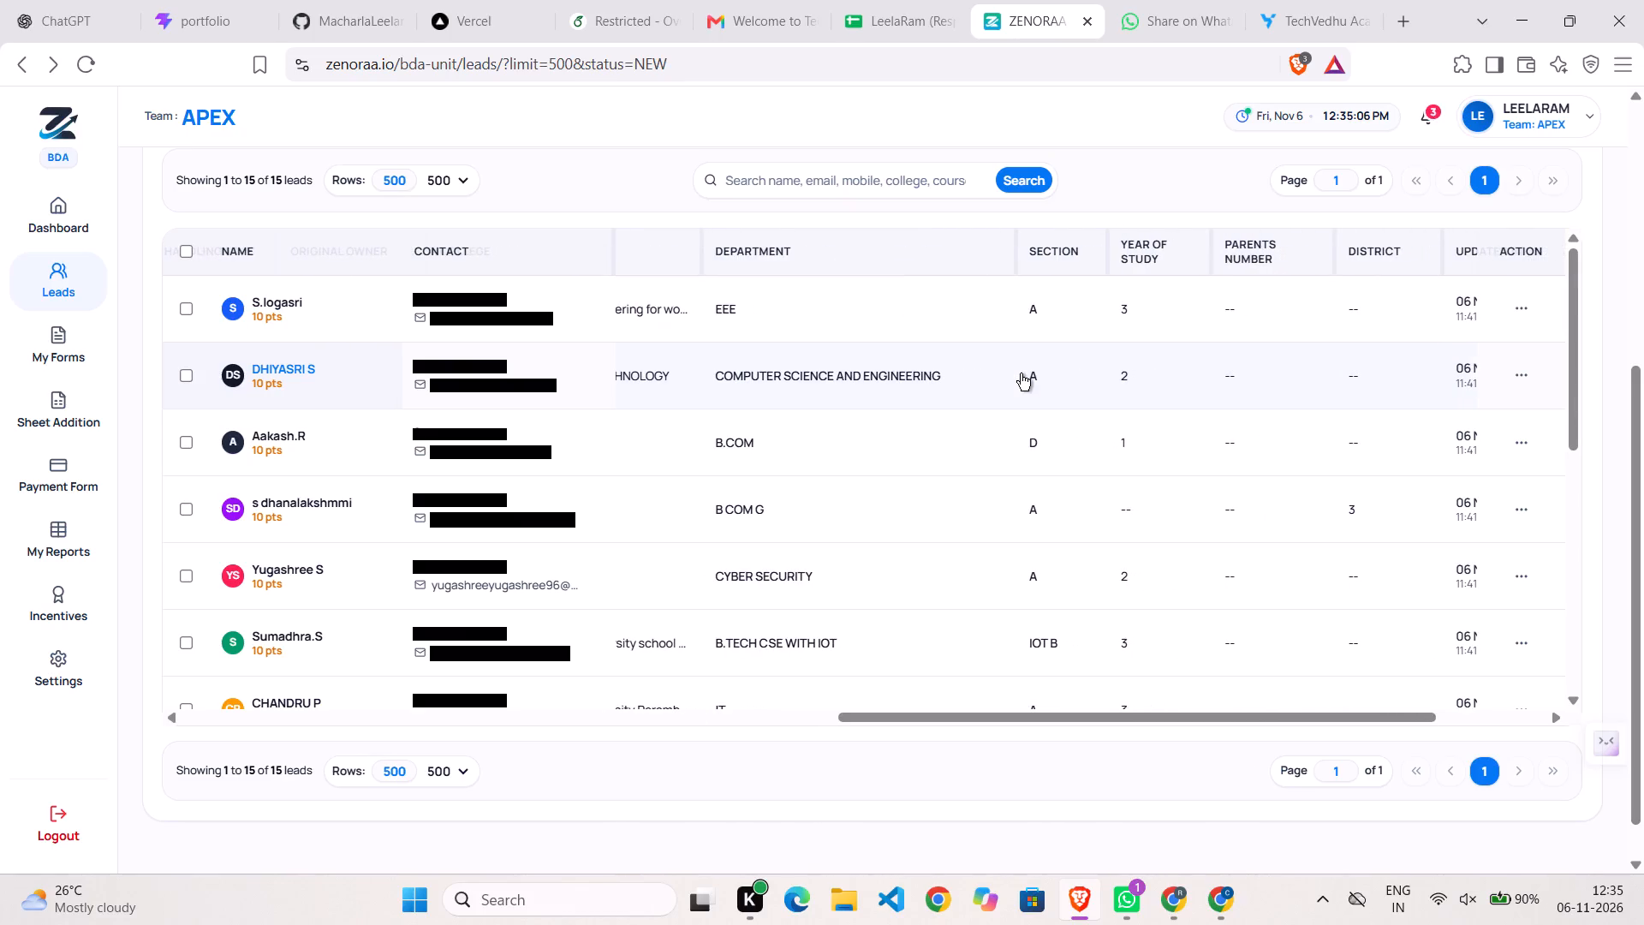
scroll(1021, 373, left, 4)
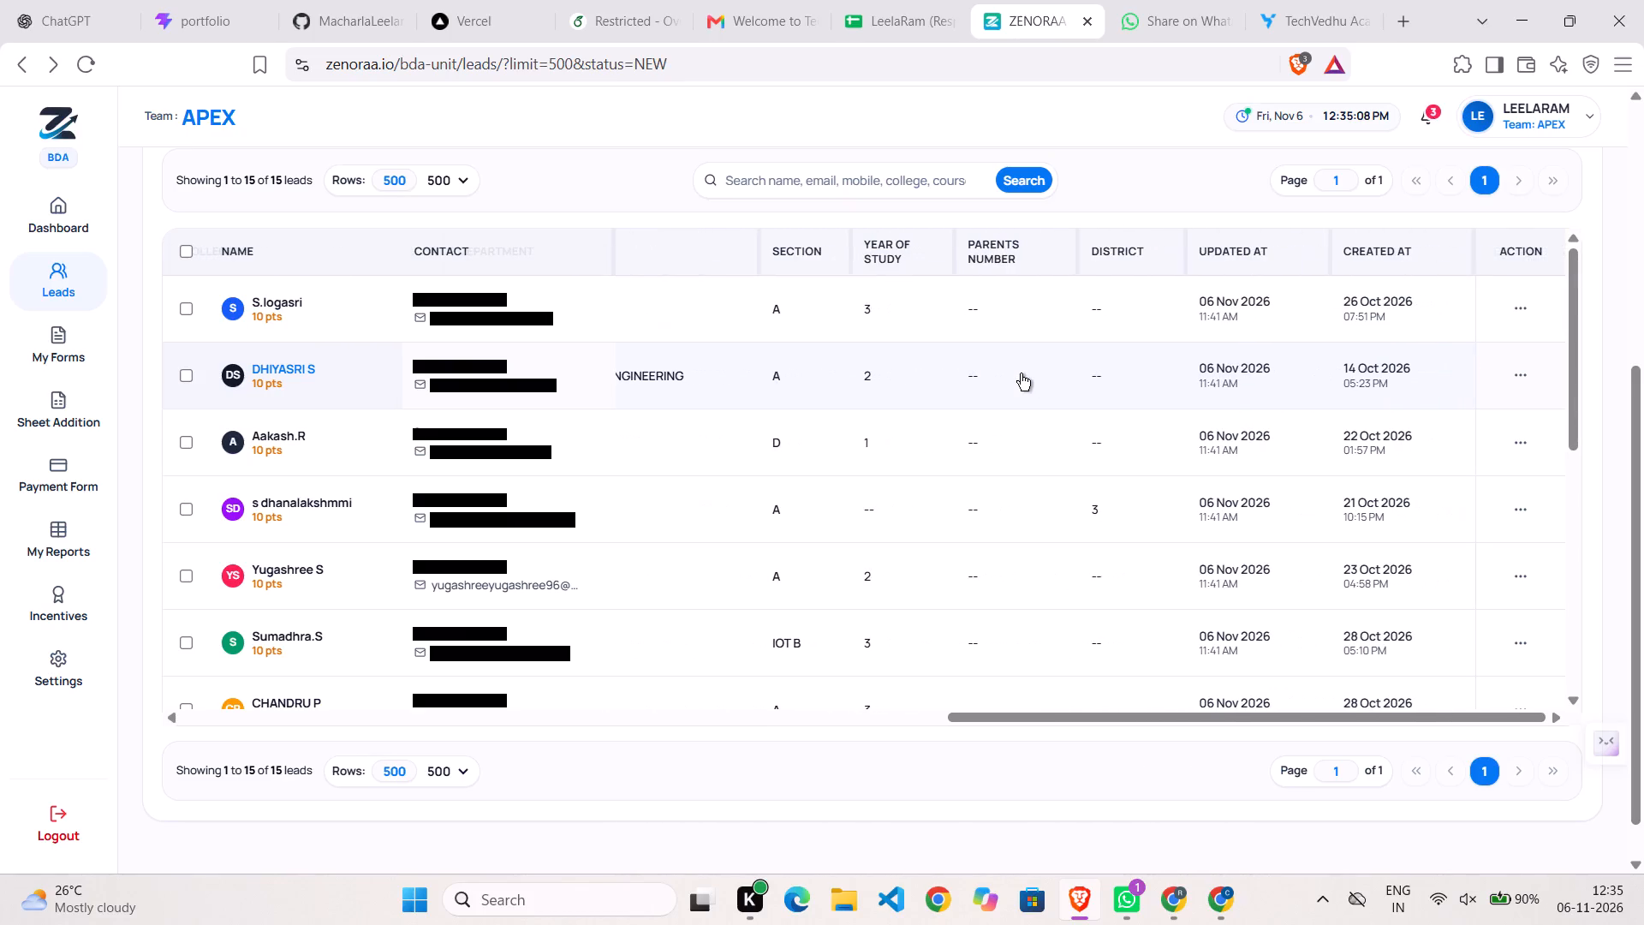
scroll(1021, 373, right, 10)
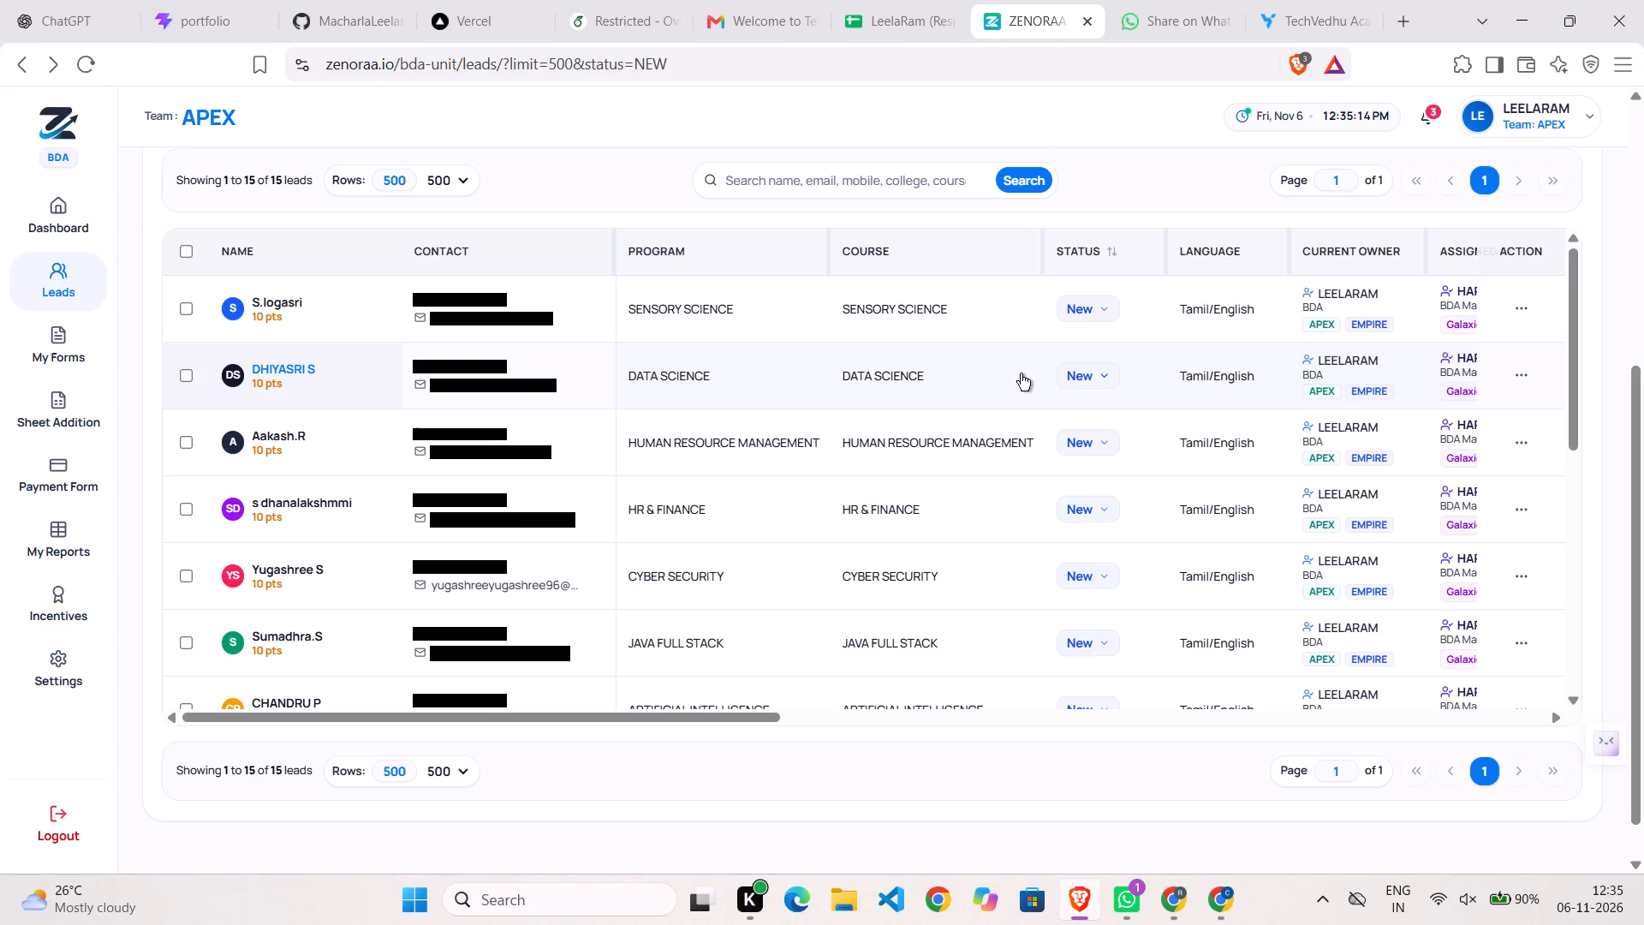
scroll(1021, 373, left, 7)
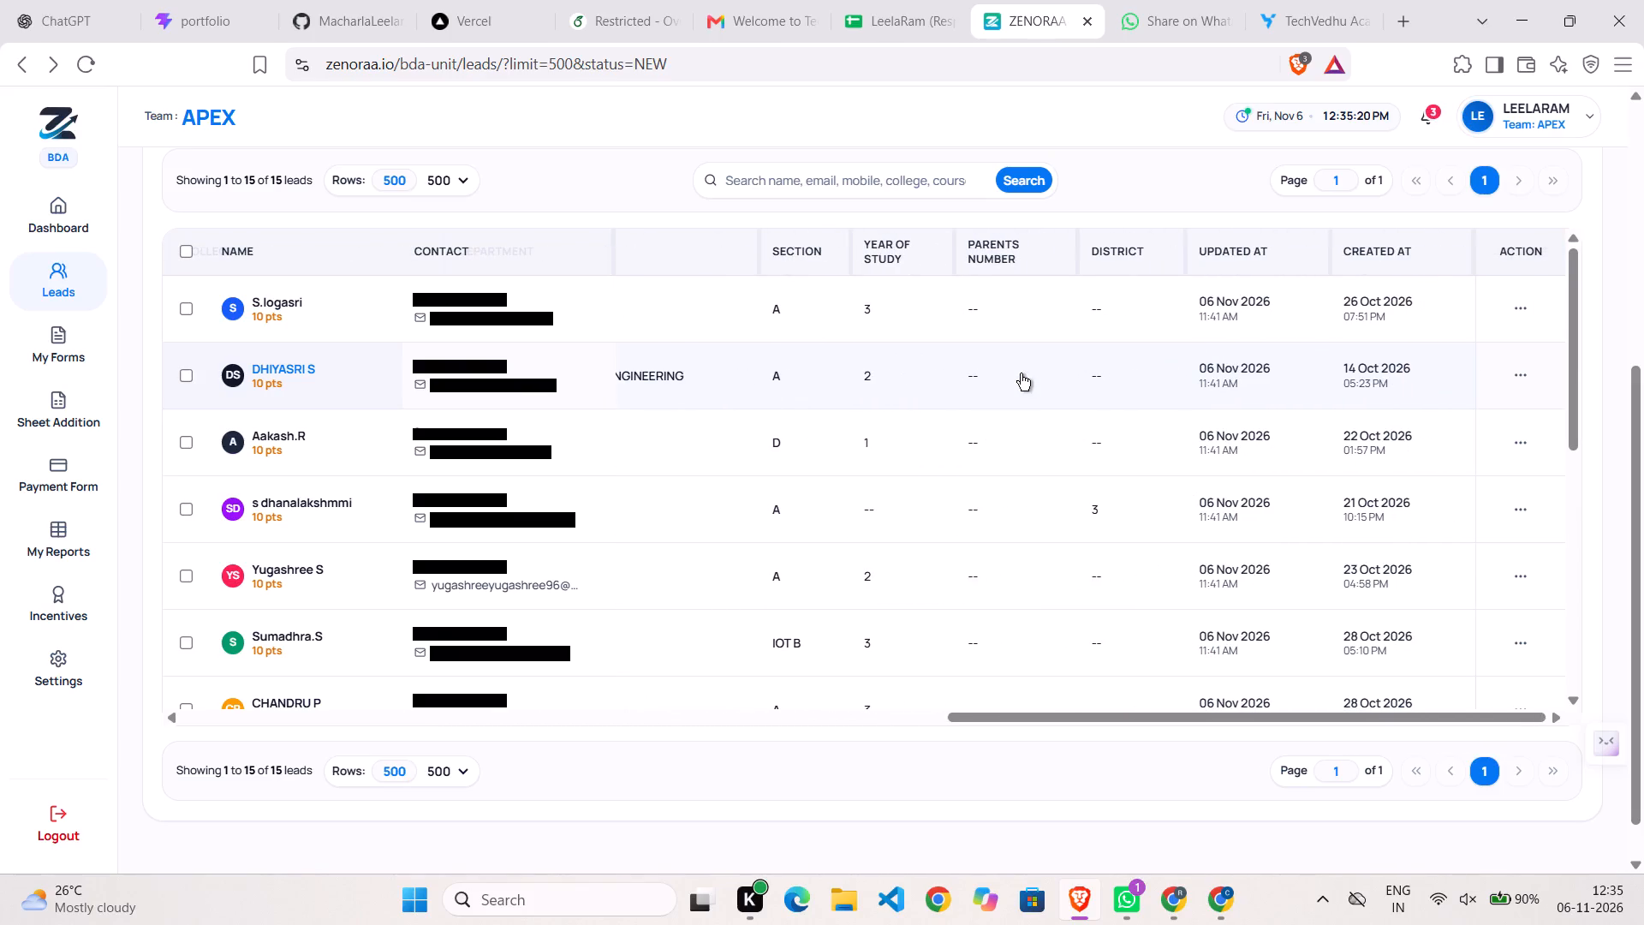
scroll(1021, 373, right, 3)
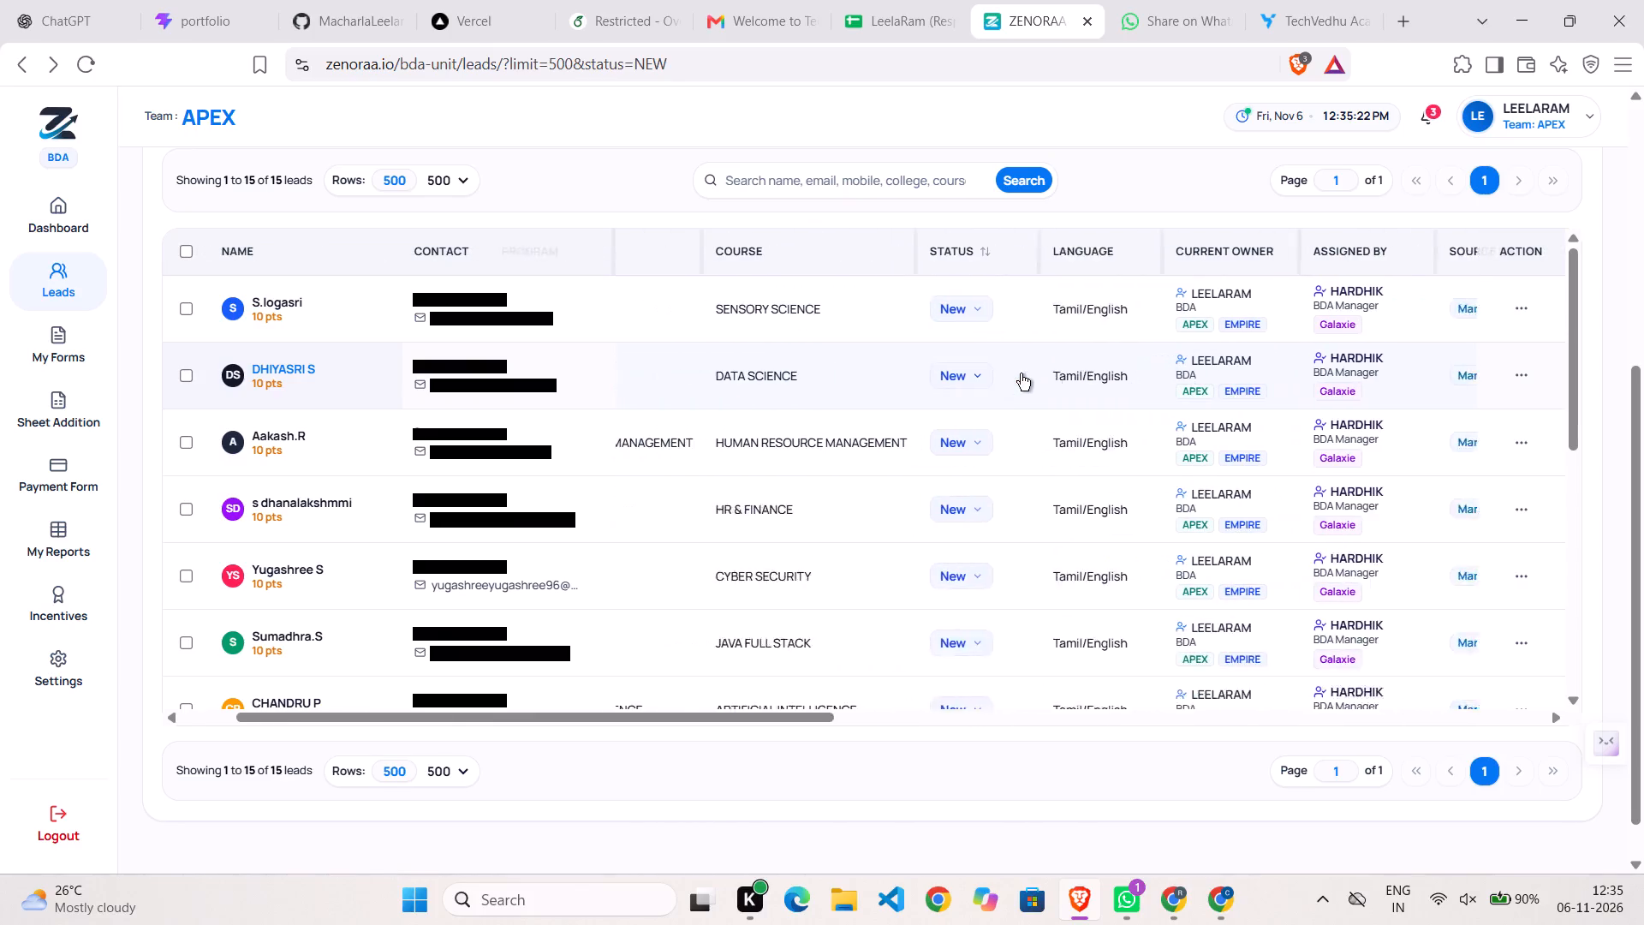
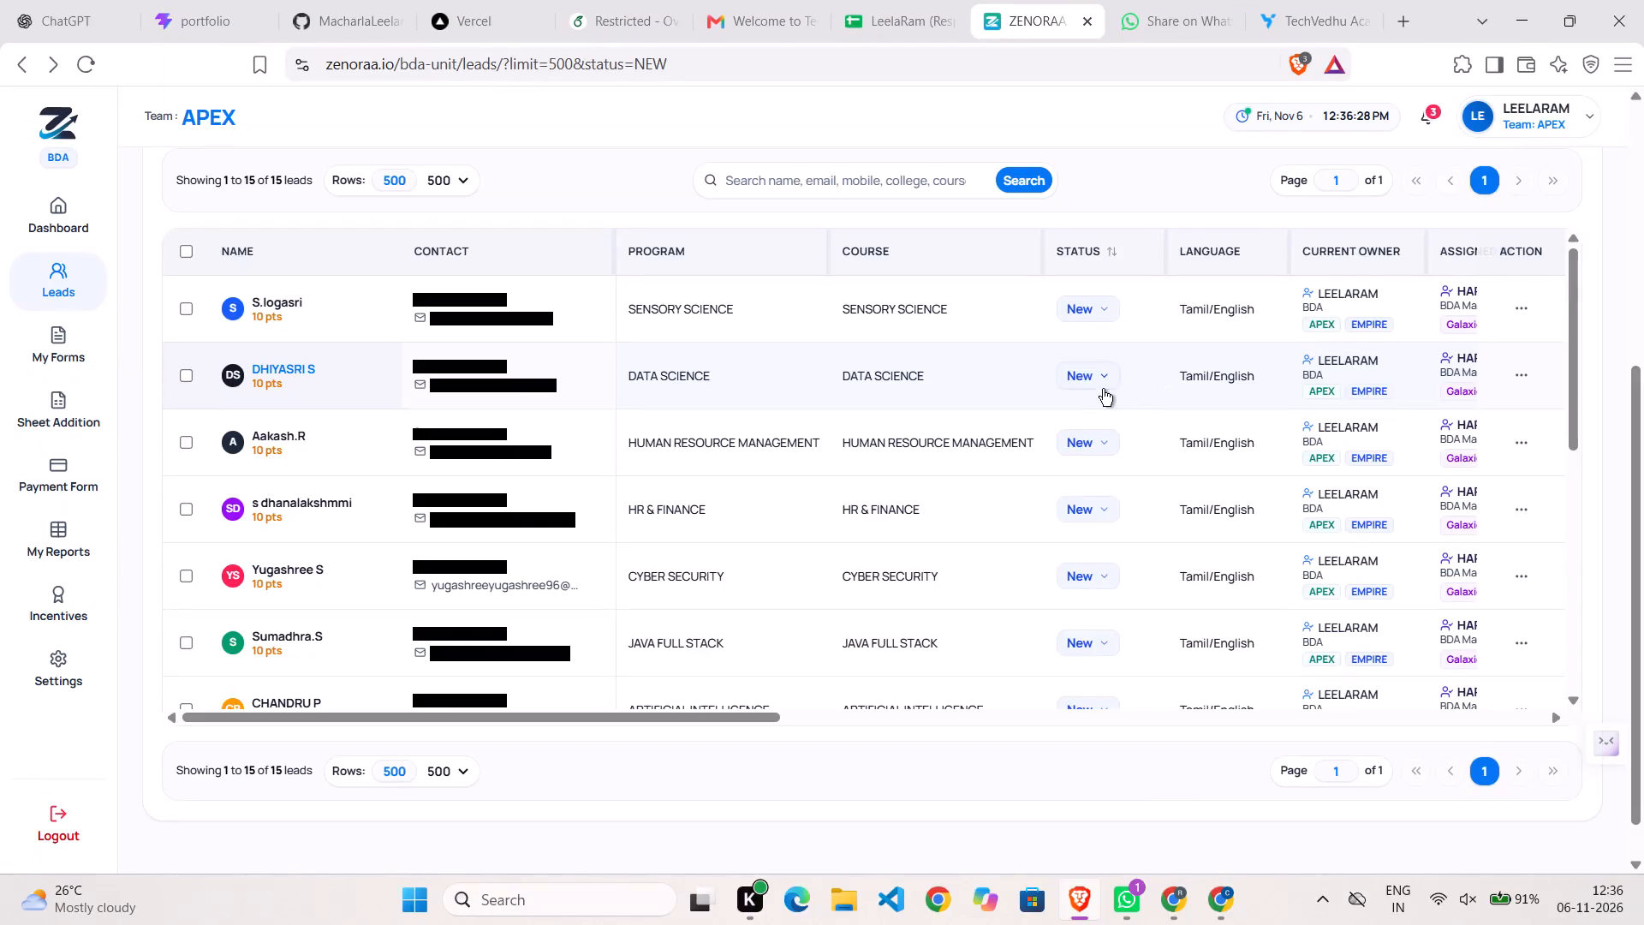
Update the New lead for the DATA SCIENCE course to Not Interested with the call remark "not interested", and save it.
click(1091, 373)
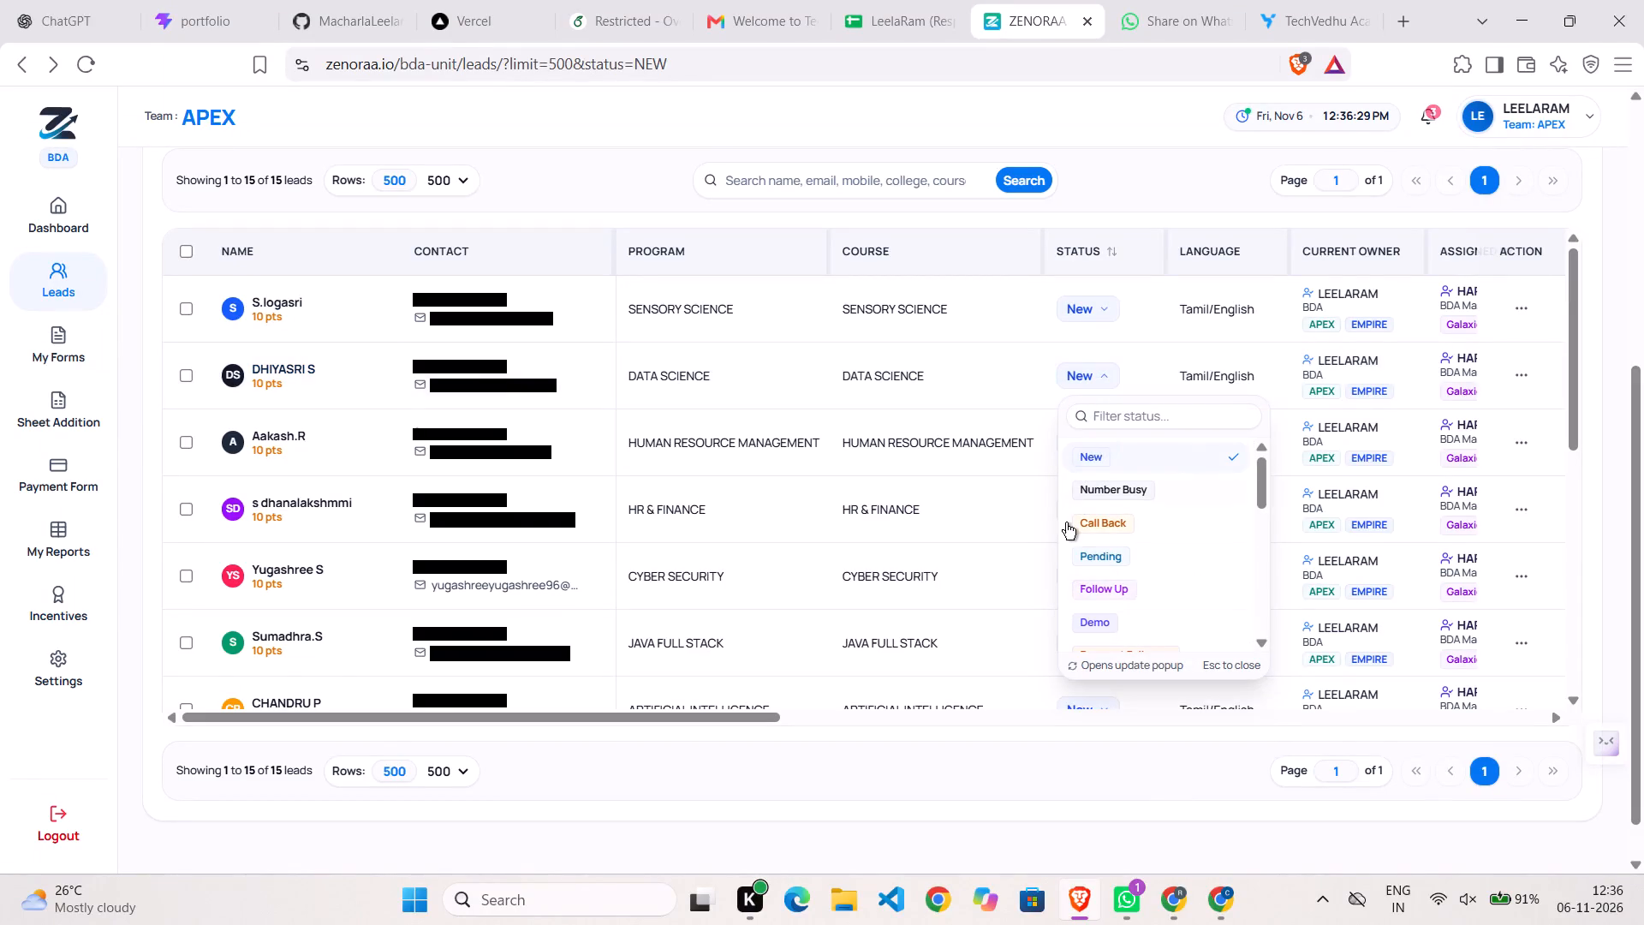
scroll(1141, 544, down, 5)
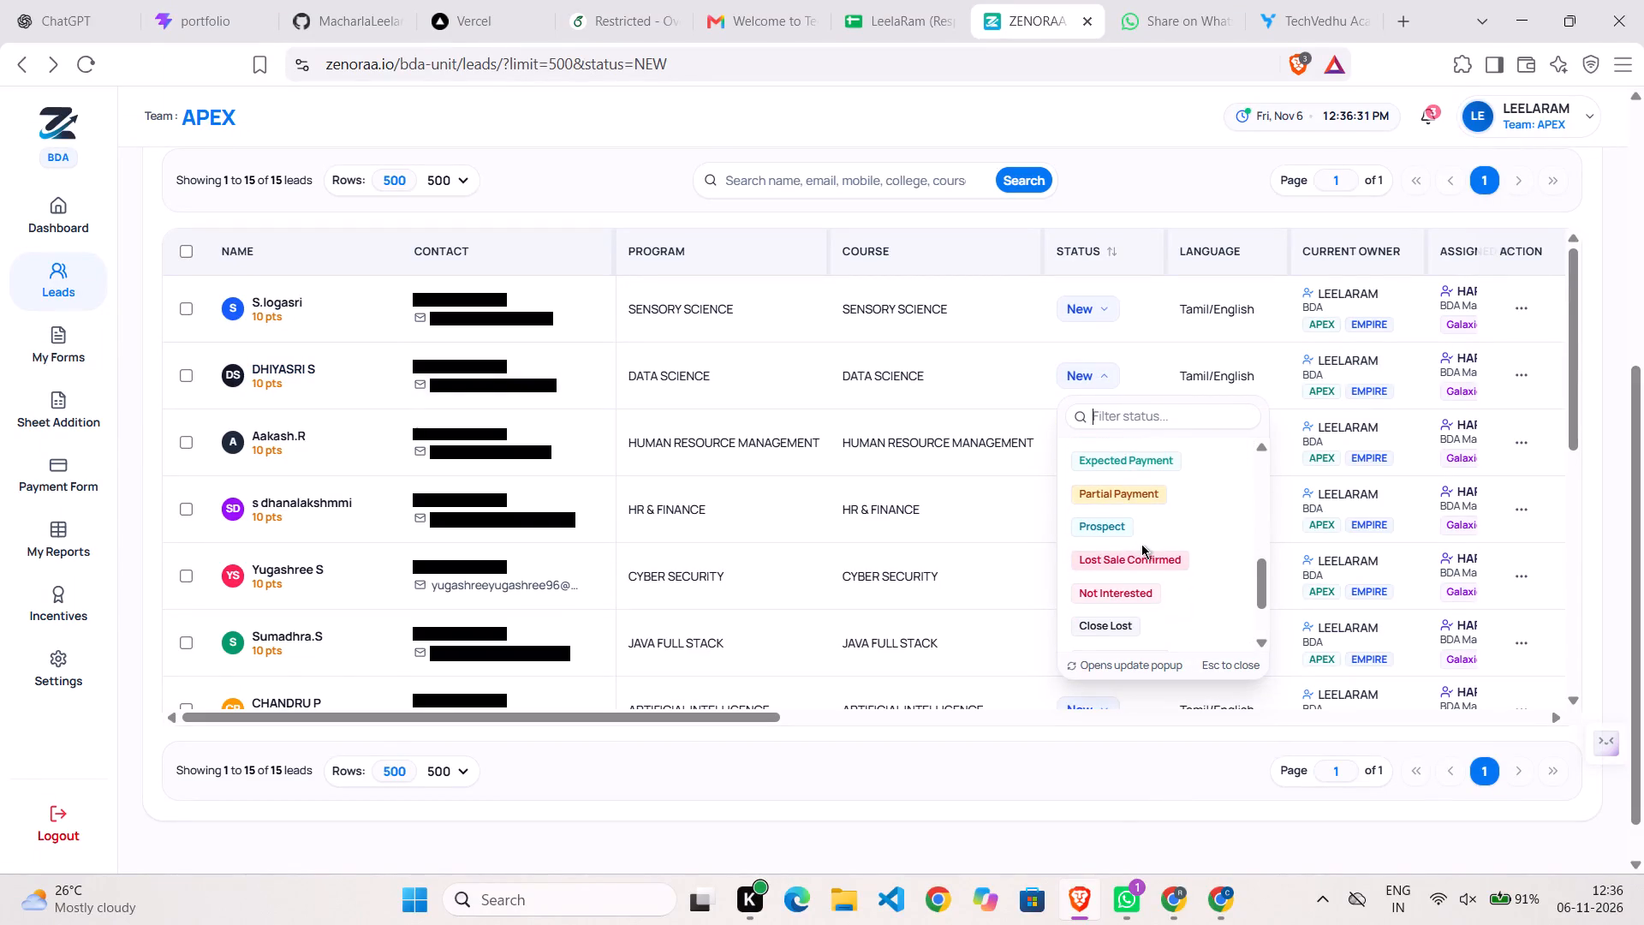
click(1124, 594)
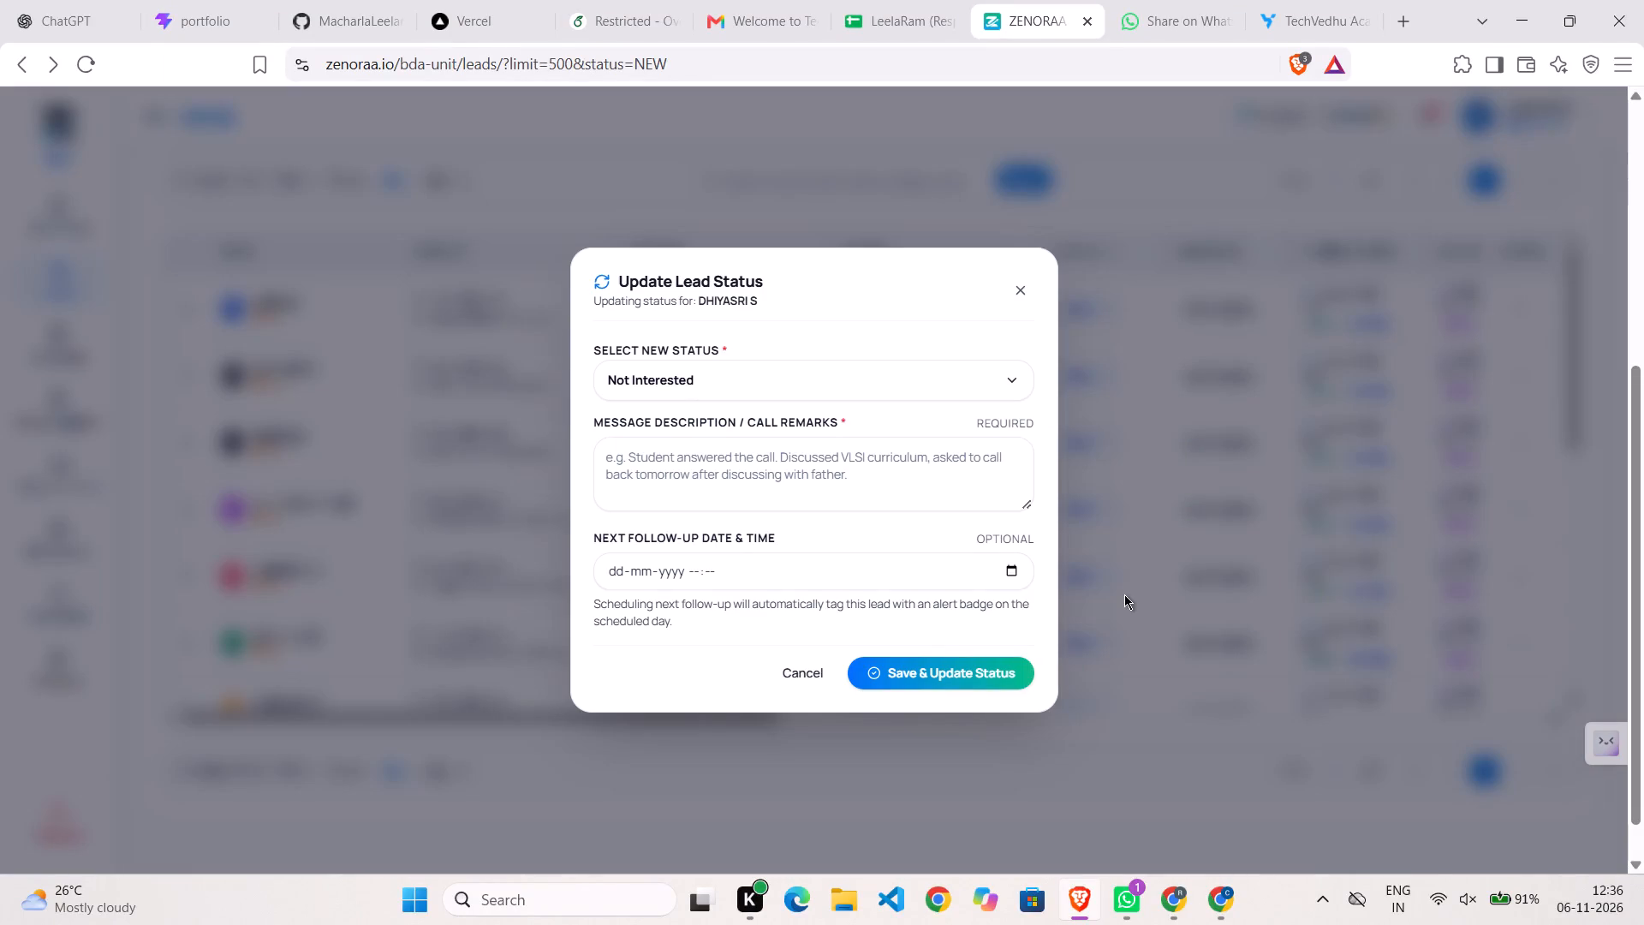
click(970, 471)
text(not intereste)
key(c)
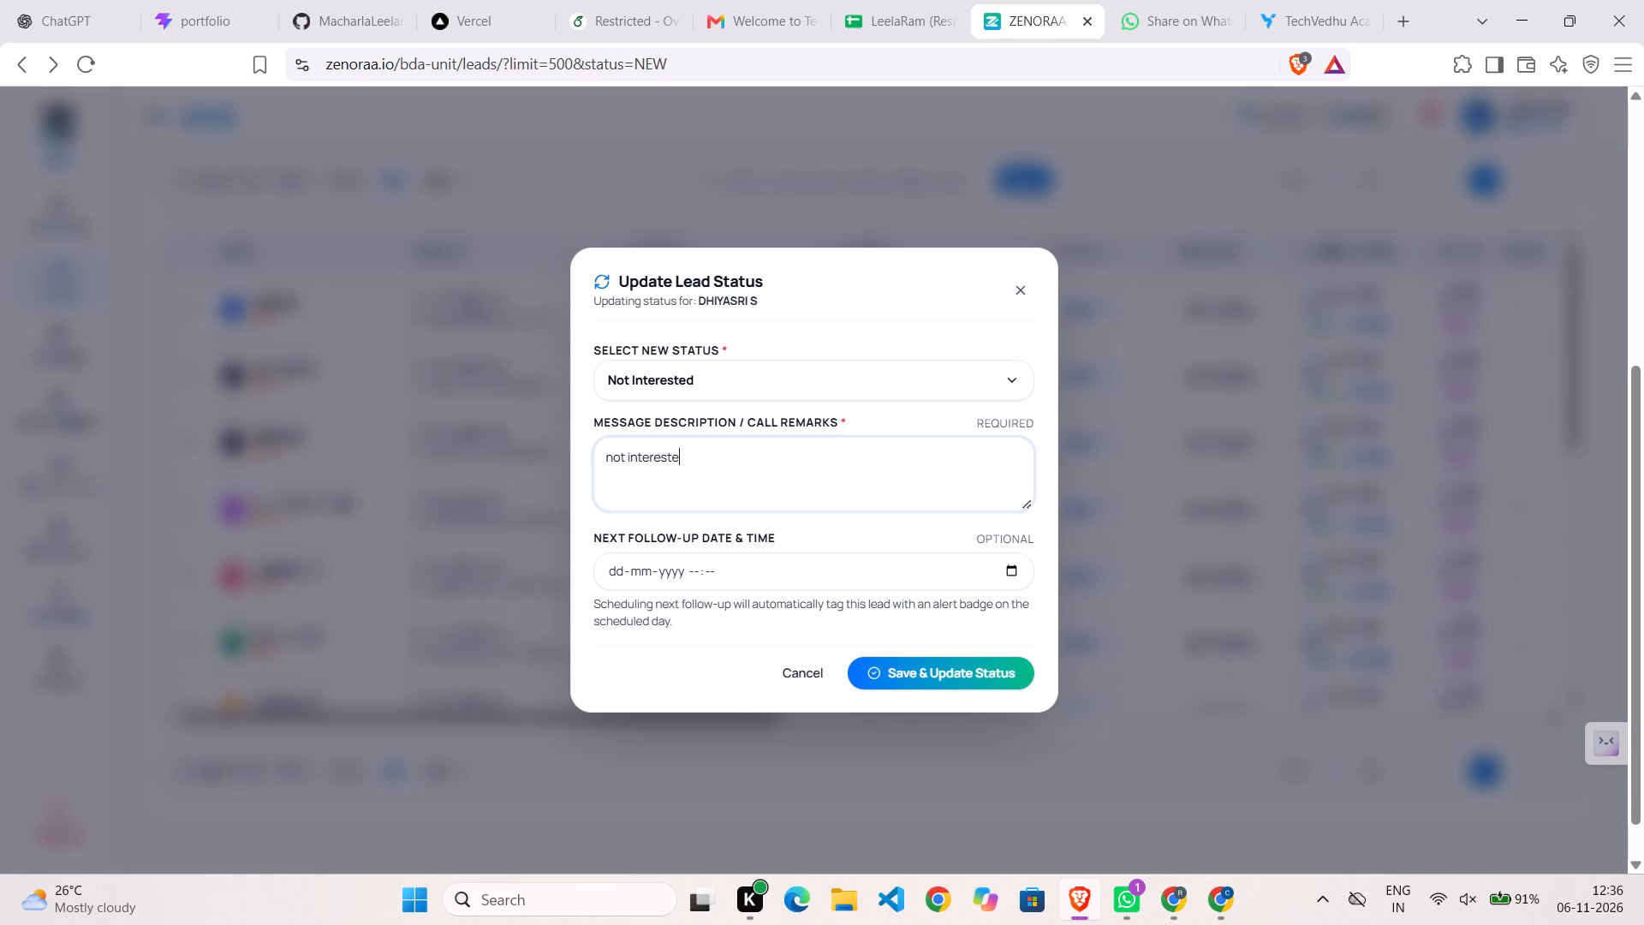
key(BackSpace)
key(d)
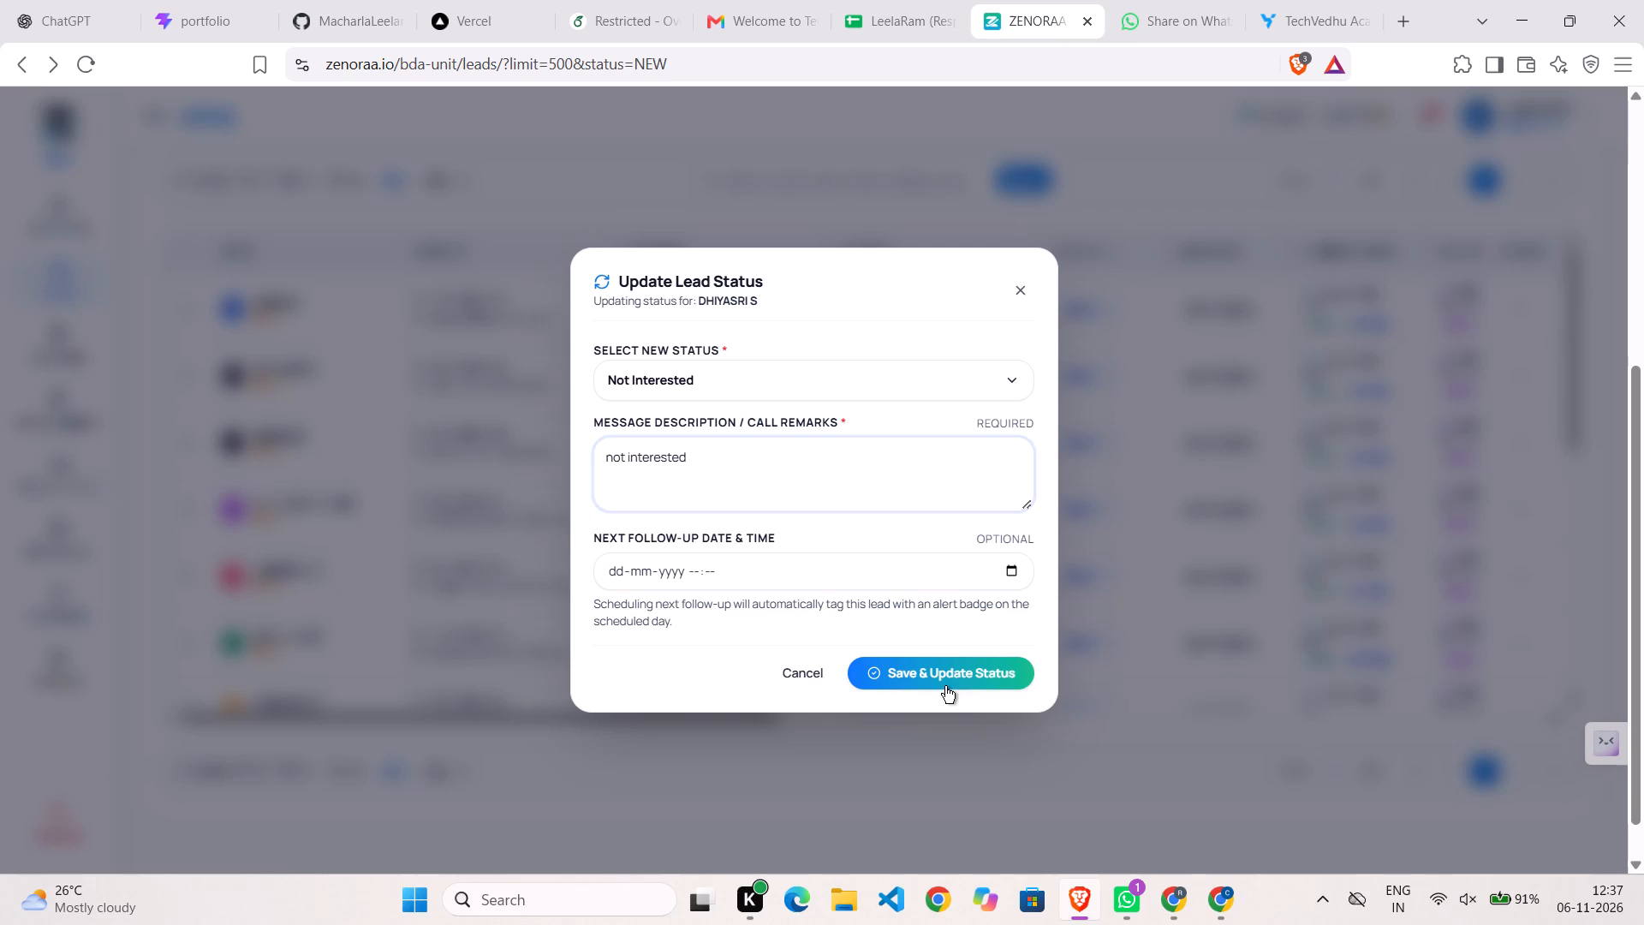
click(945, 686)
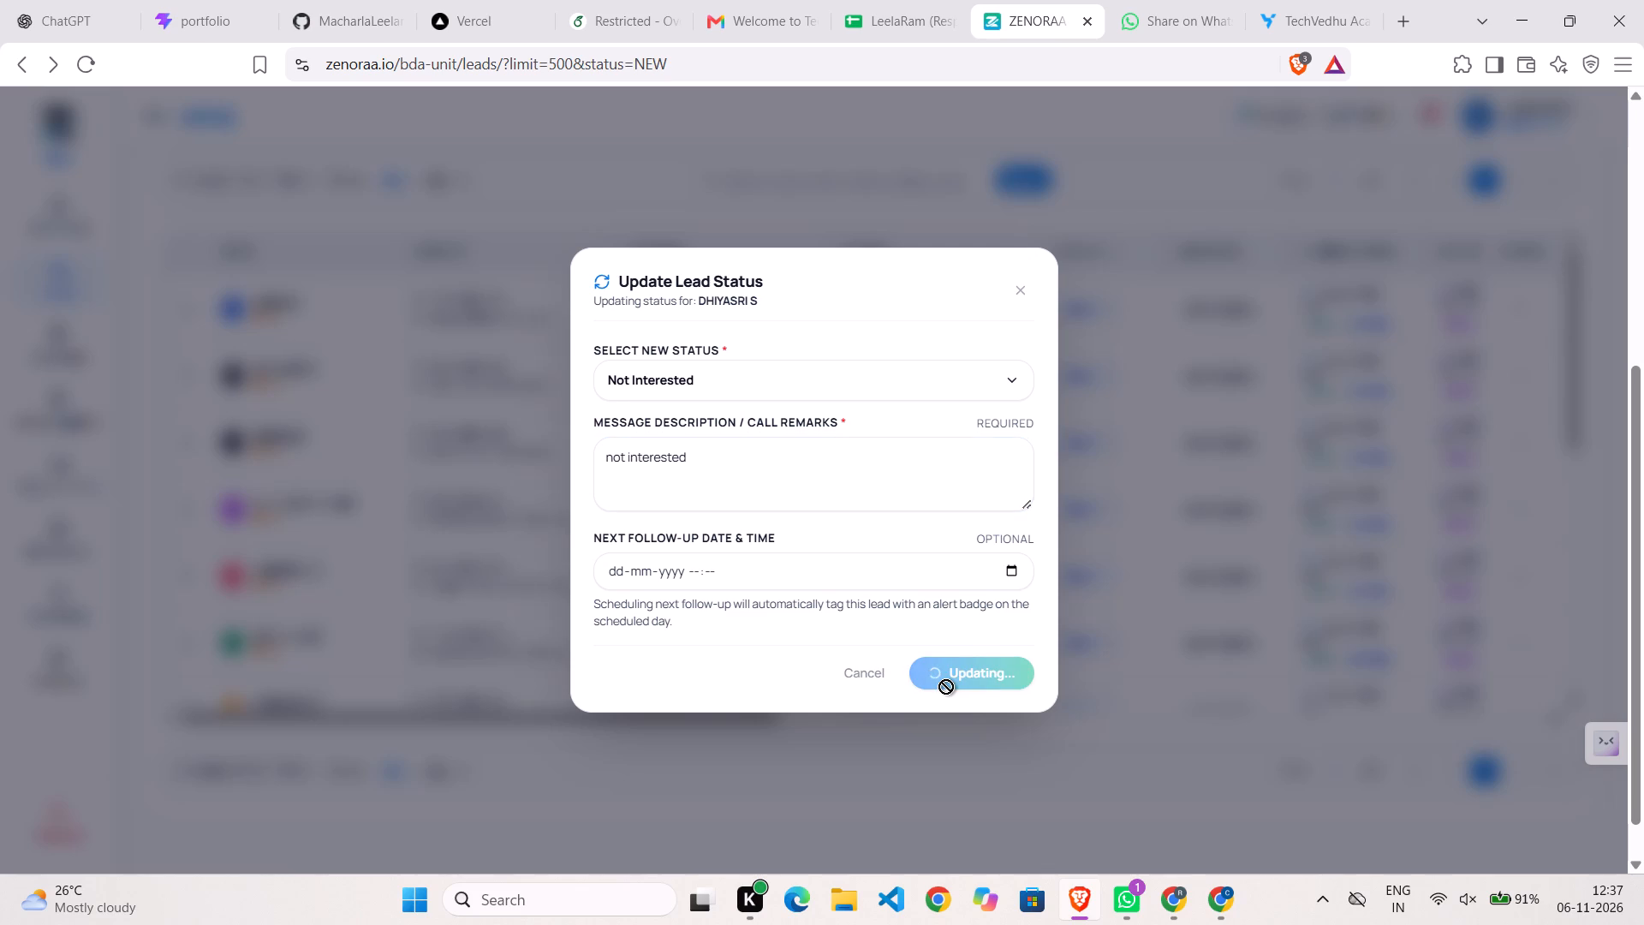
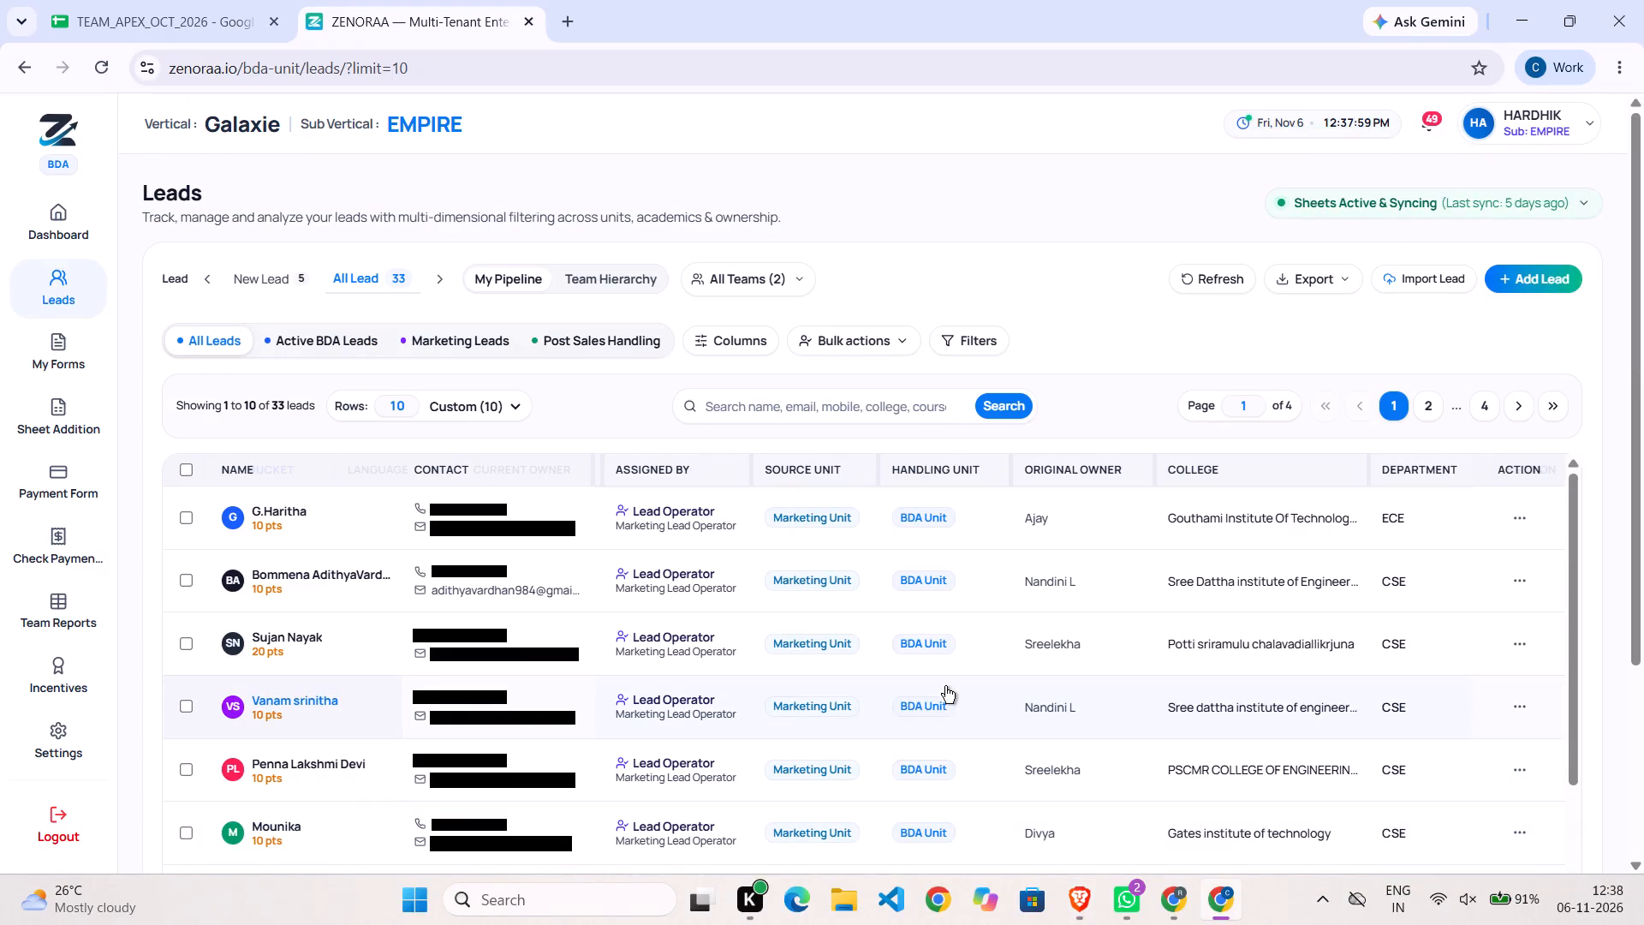
Switch to the TEAM_ALVORA_OCT_2026 spreadsheet and check the sums of columns K and L across the filtered rows 13 to 26.
key(alt+Tab)
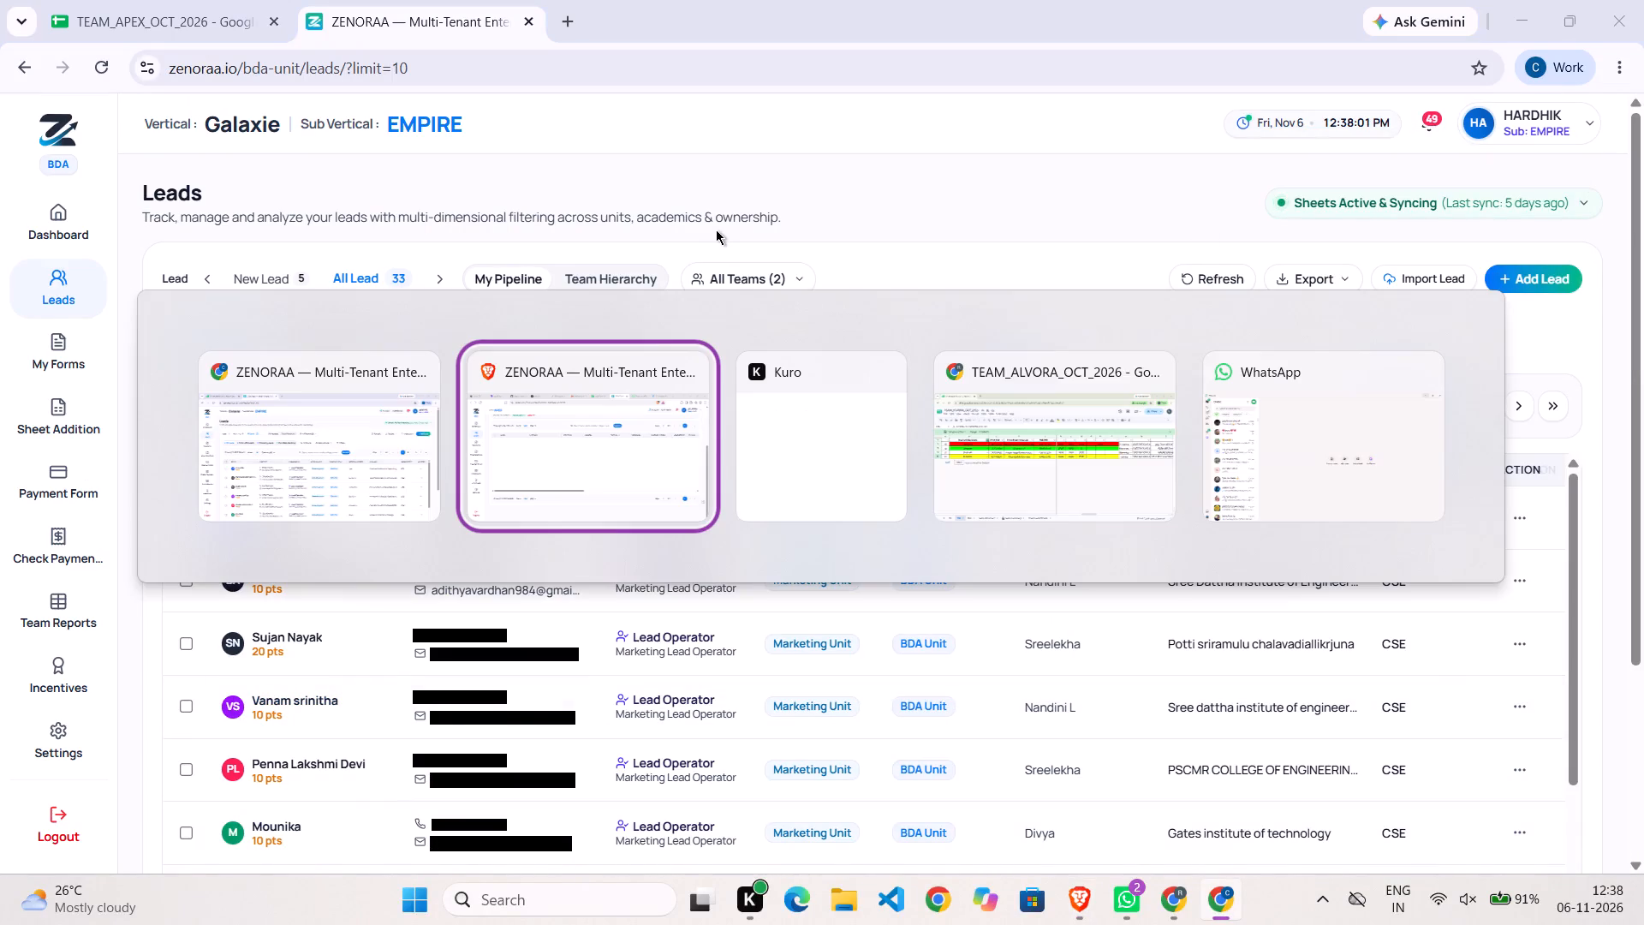
key(alt+Tab)
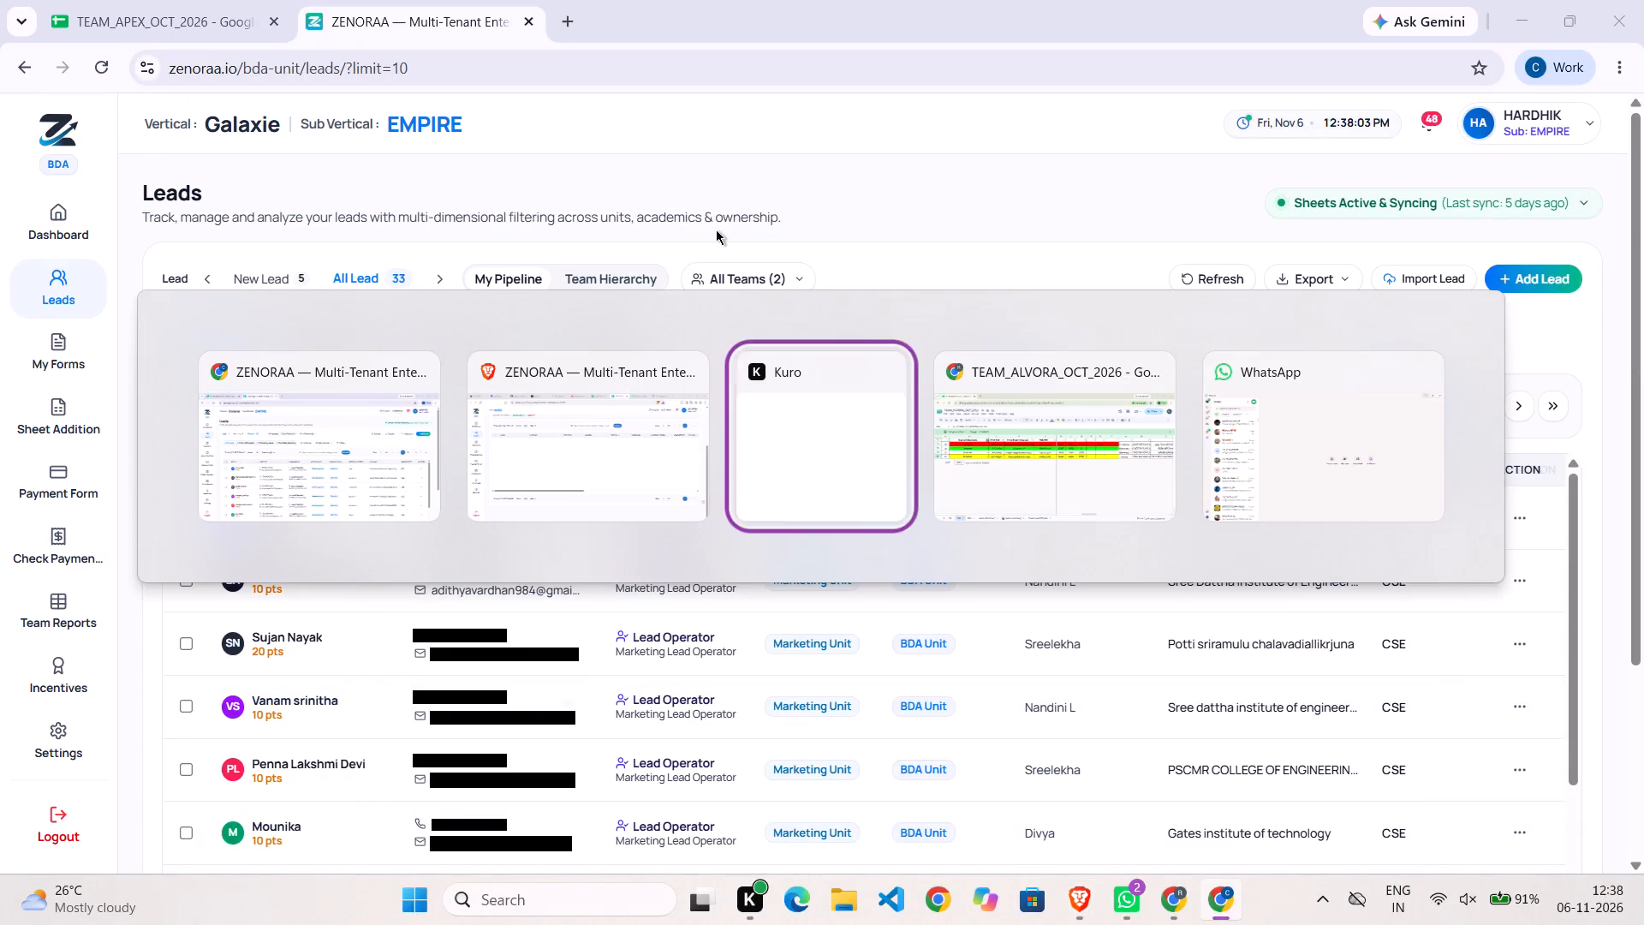
key(alt+Tab)
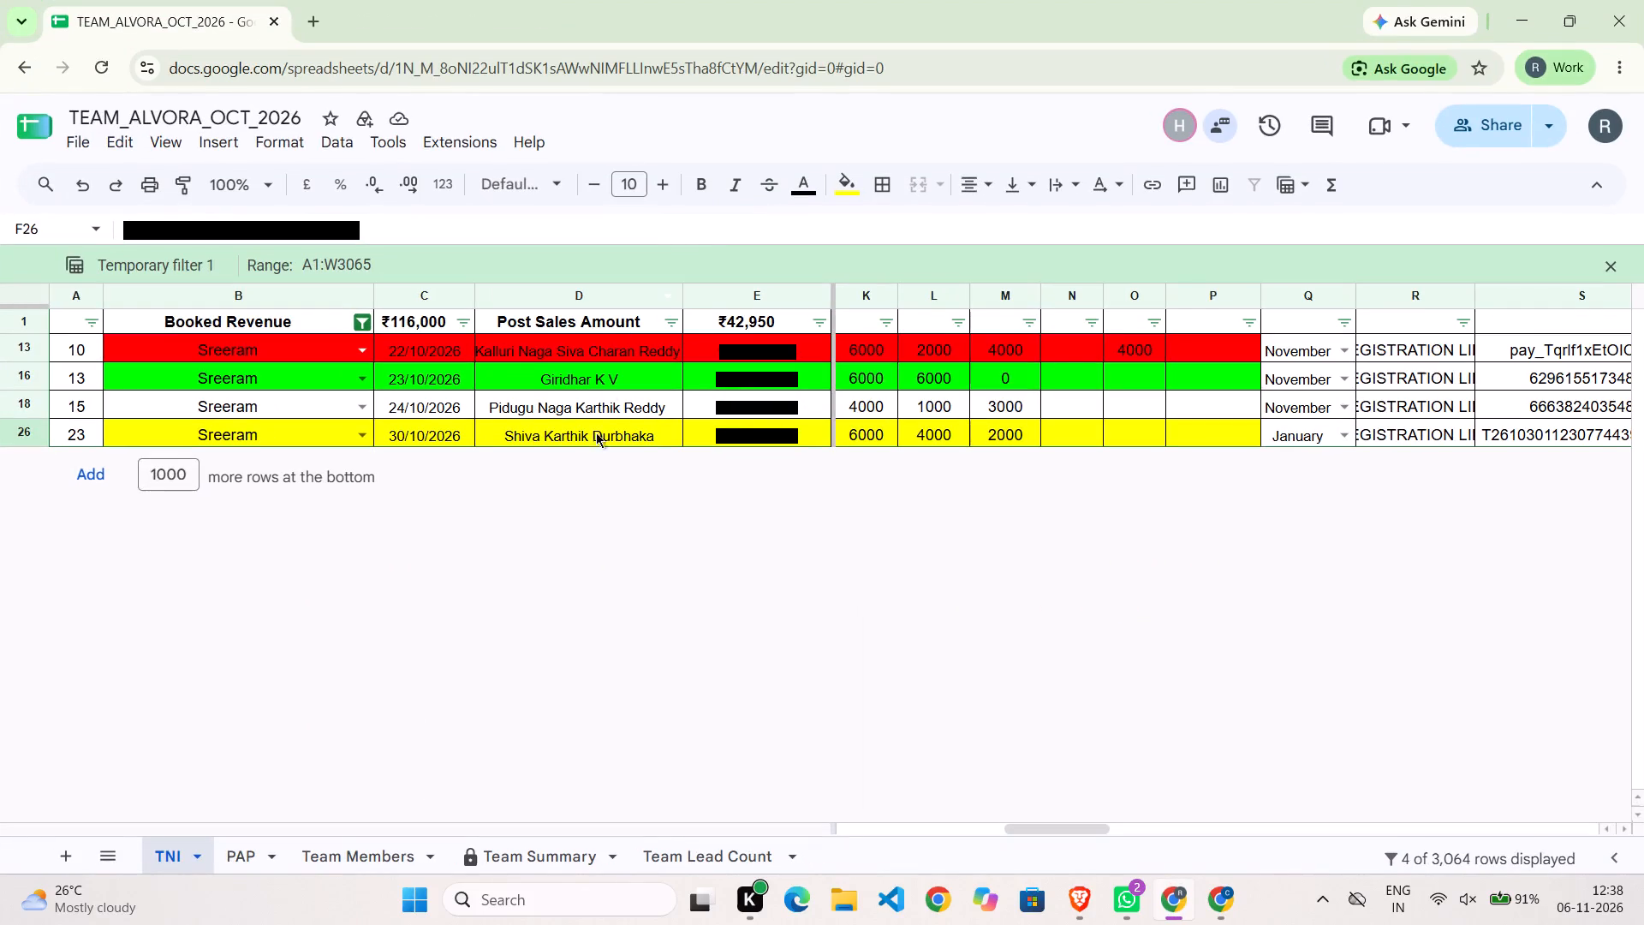
drag(874, 349, 865, 447)
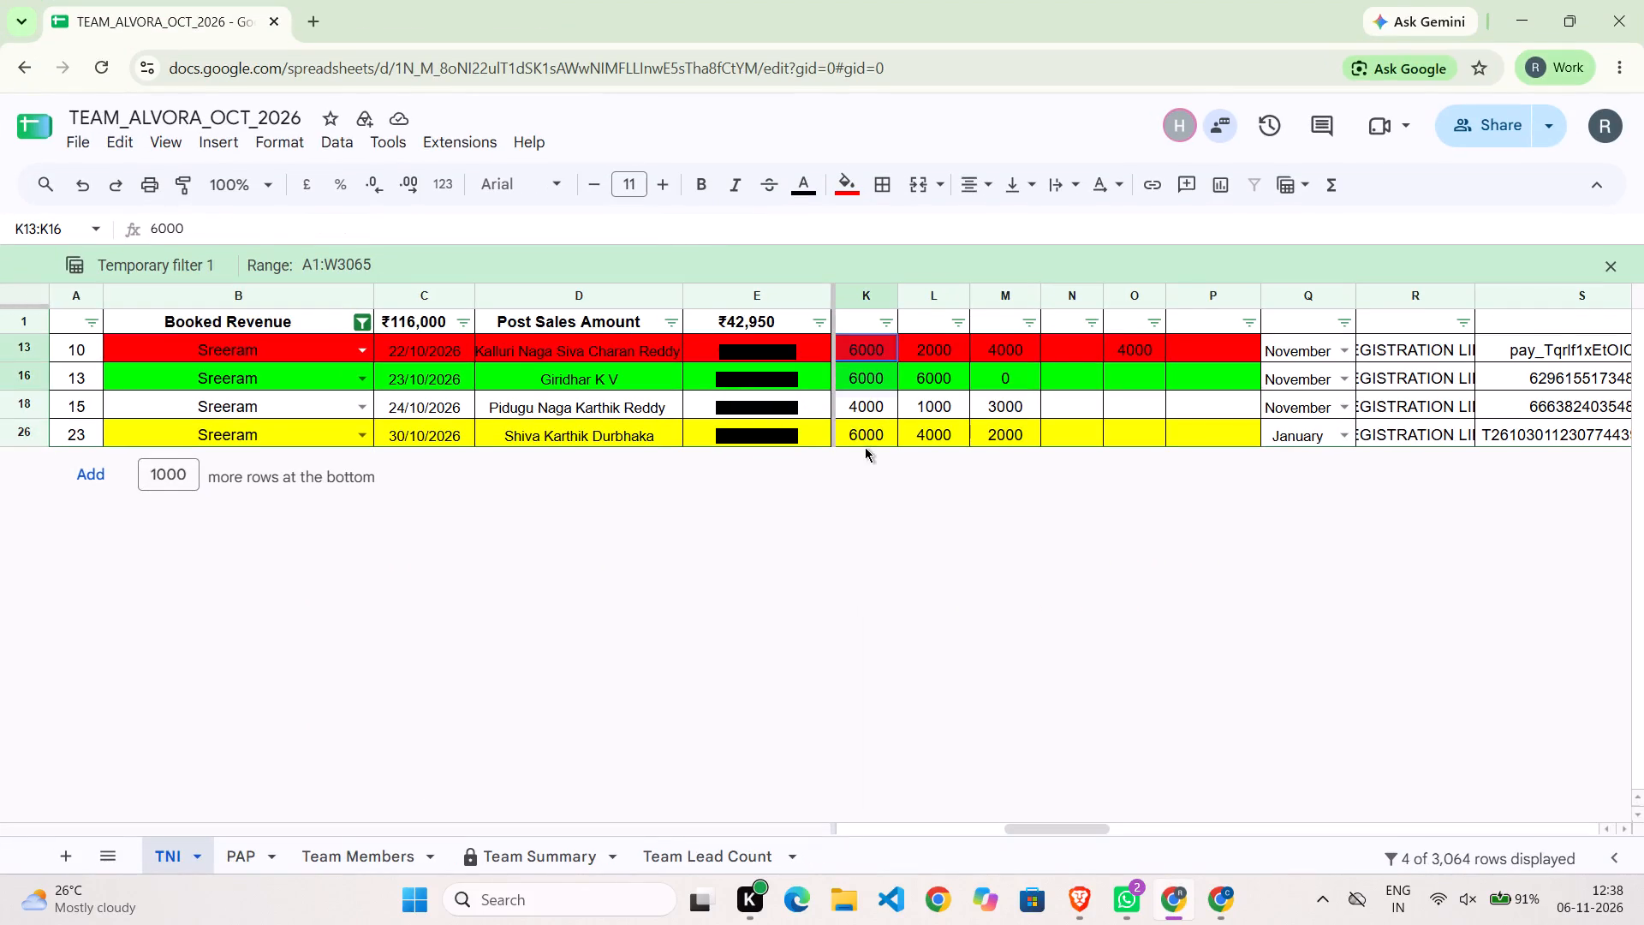
drag(865, 447, 865, 446)
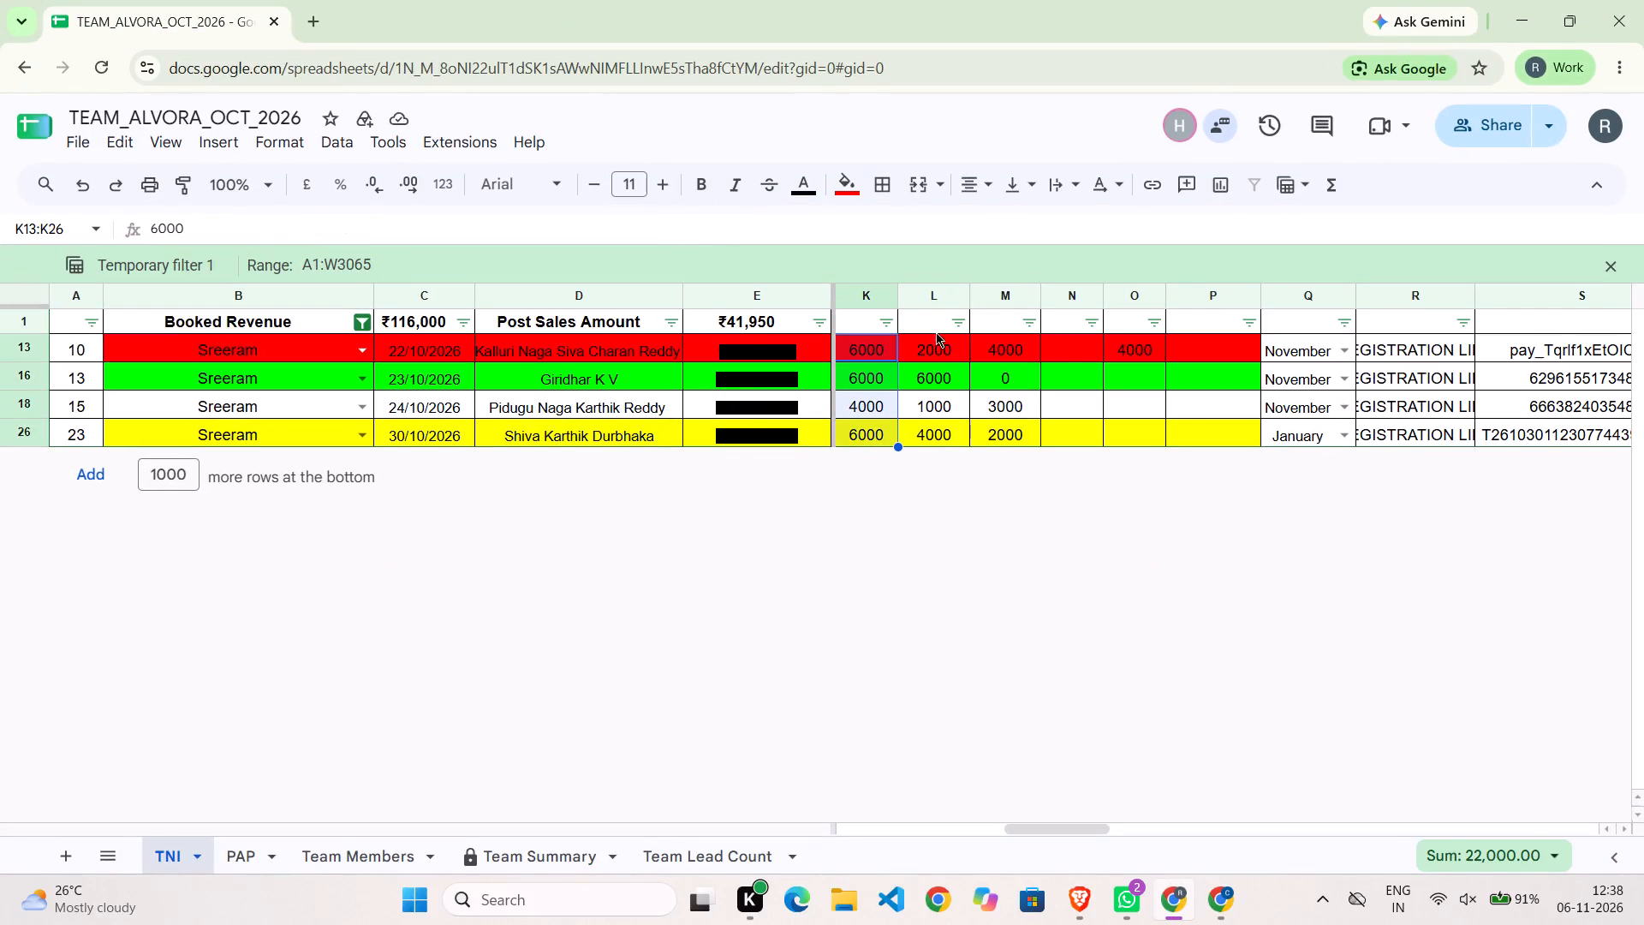
drag(939, 346, 932, 434)
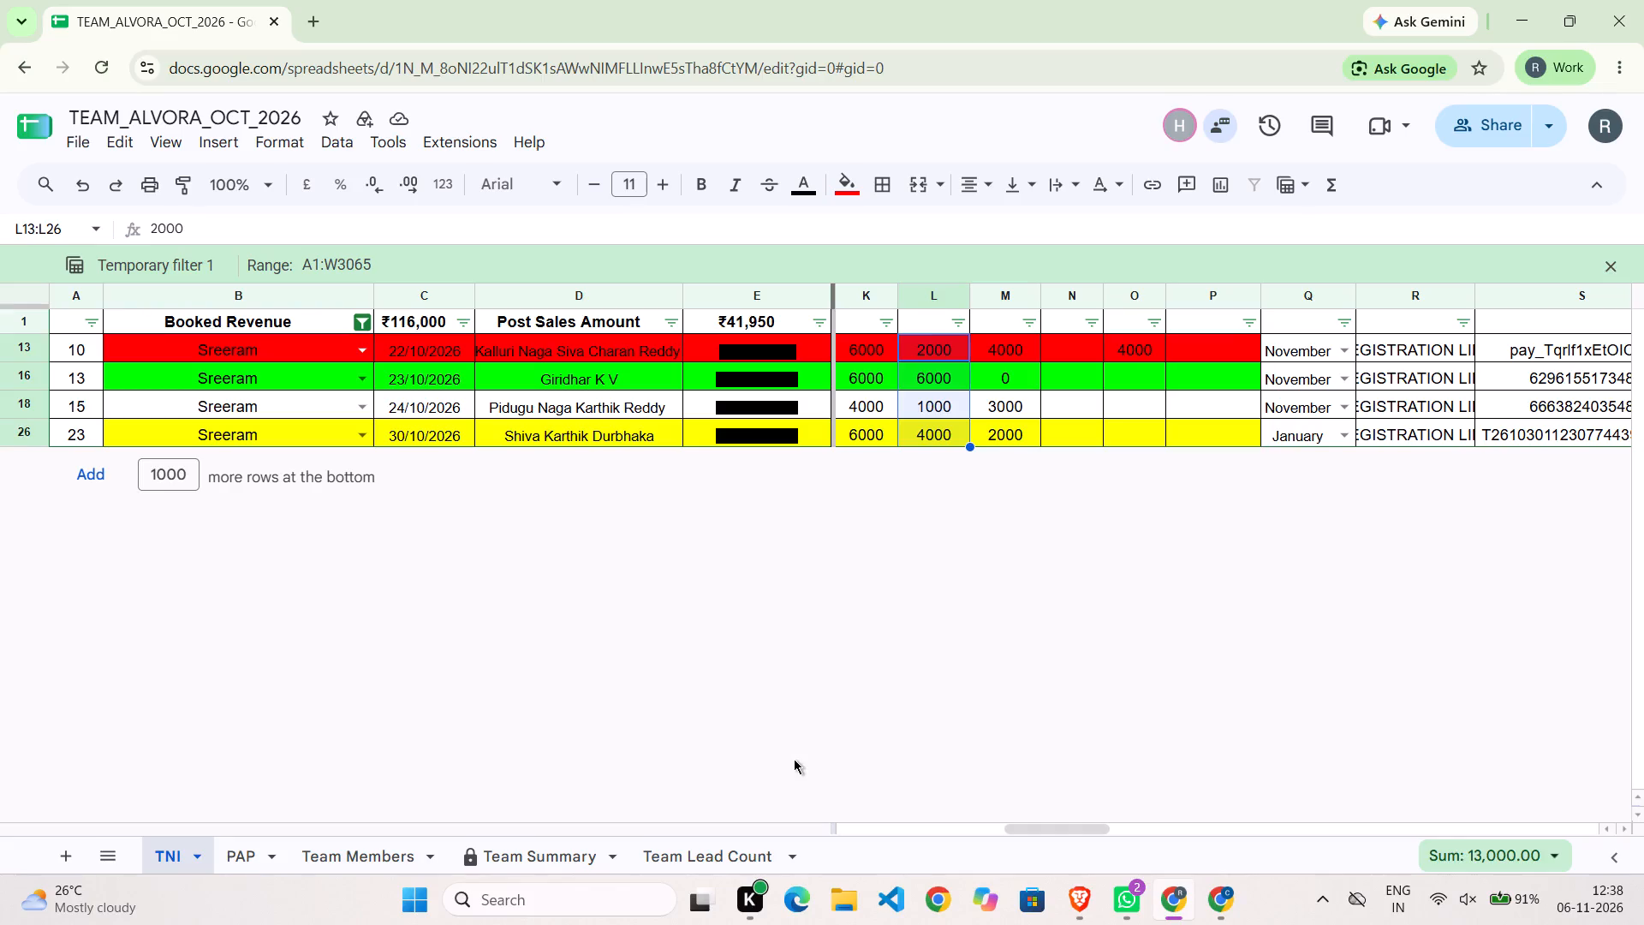
key(alt+Tab)
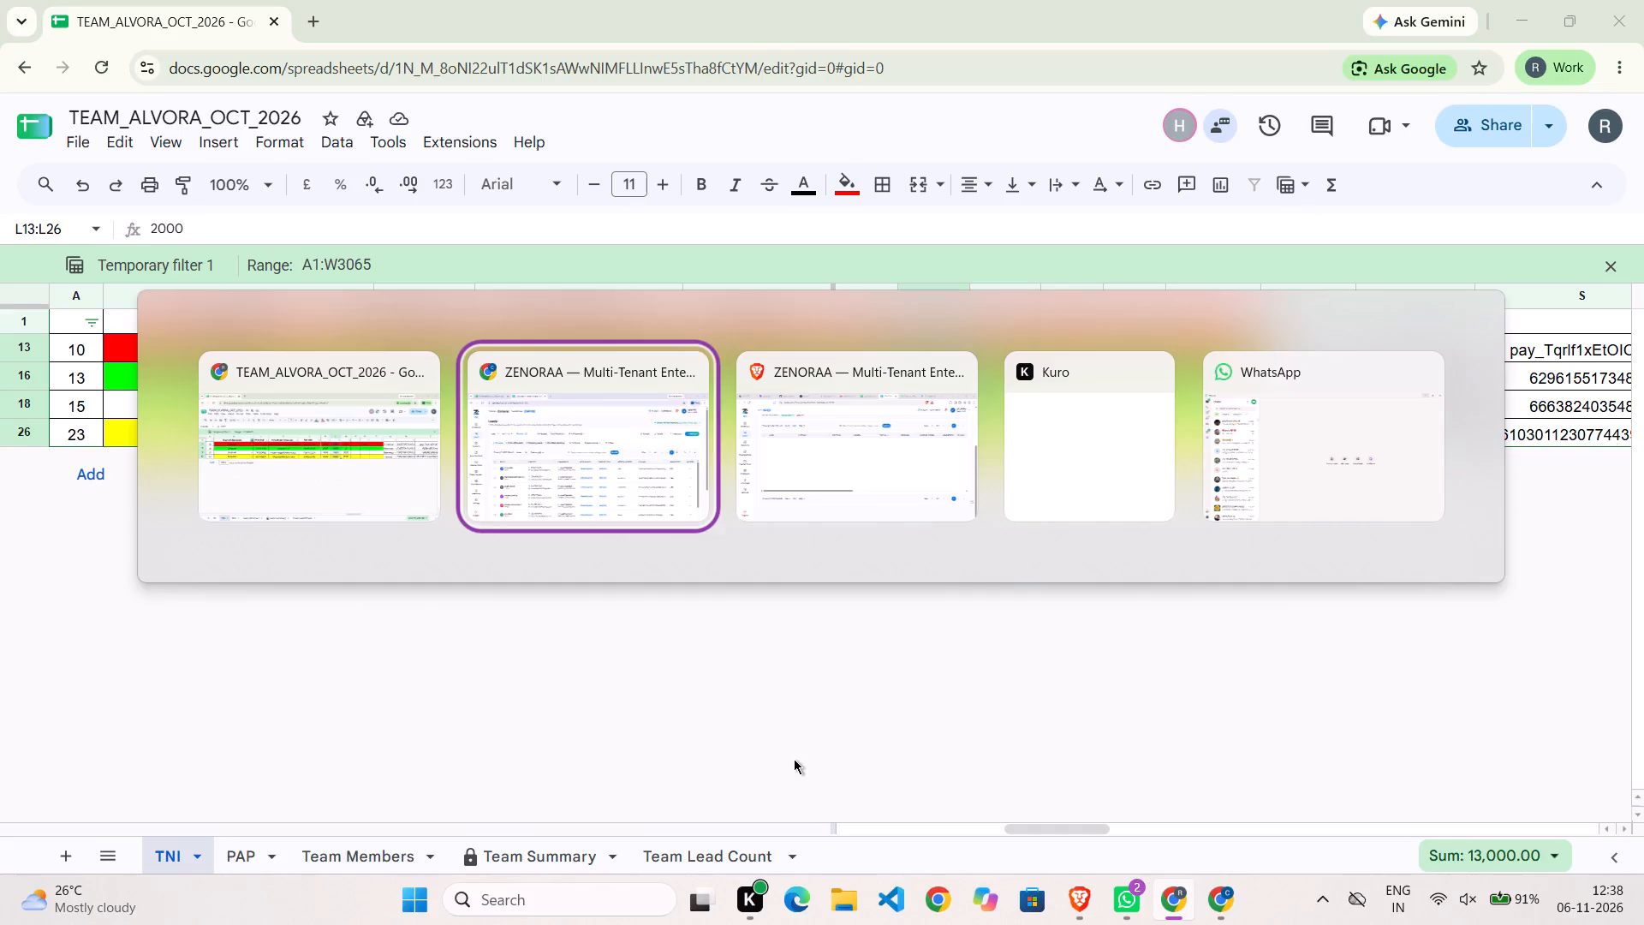
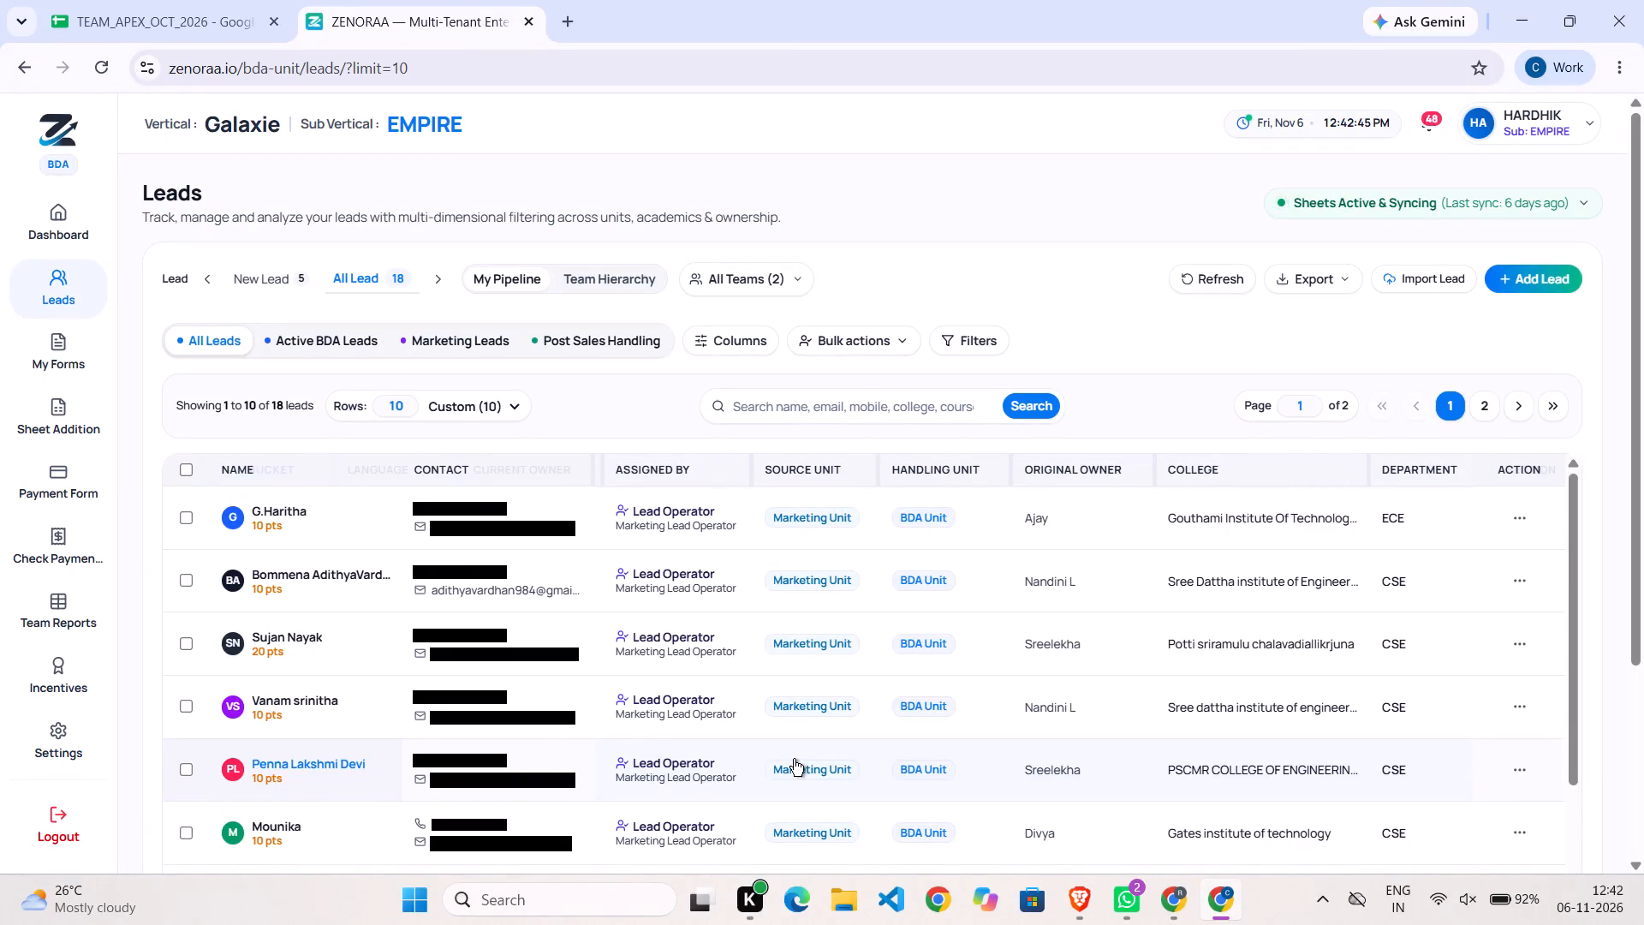
Filter the EMPIRE manager's lead list to New Lead and review the program, status and current owner columns.
scroll(794, 759, right, 7)
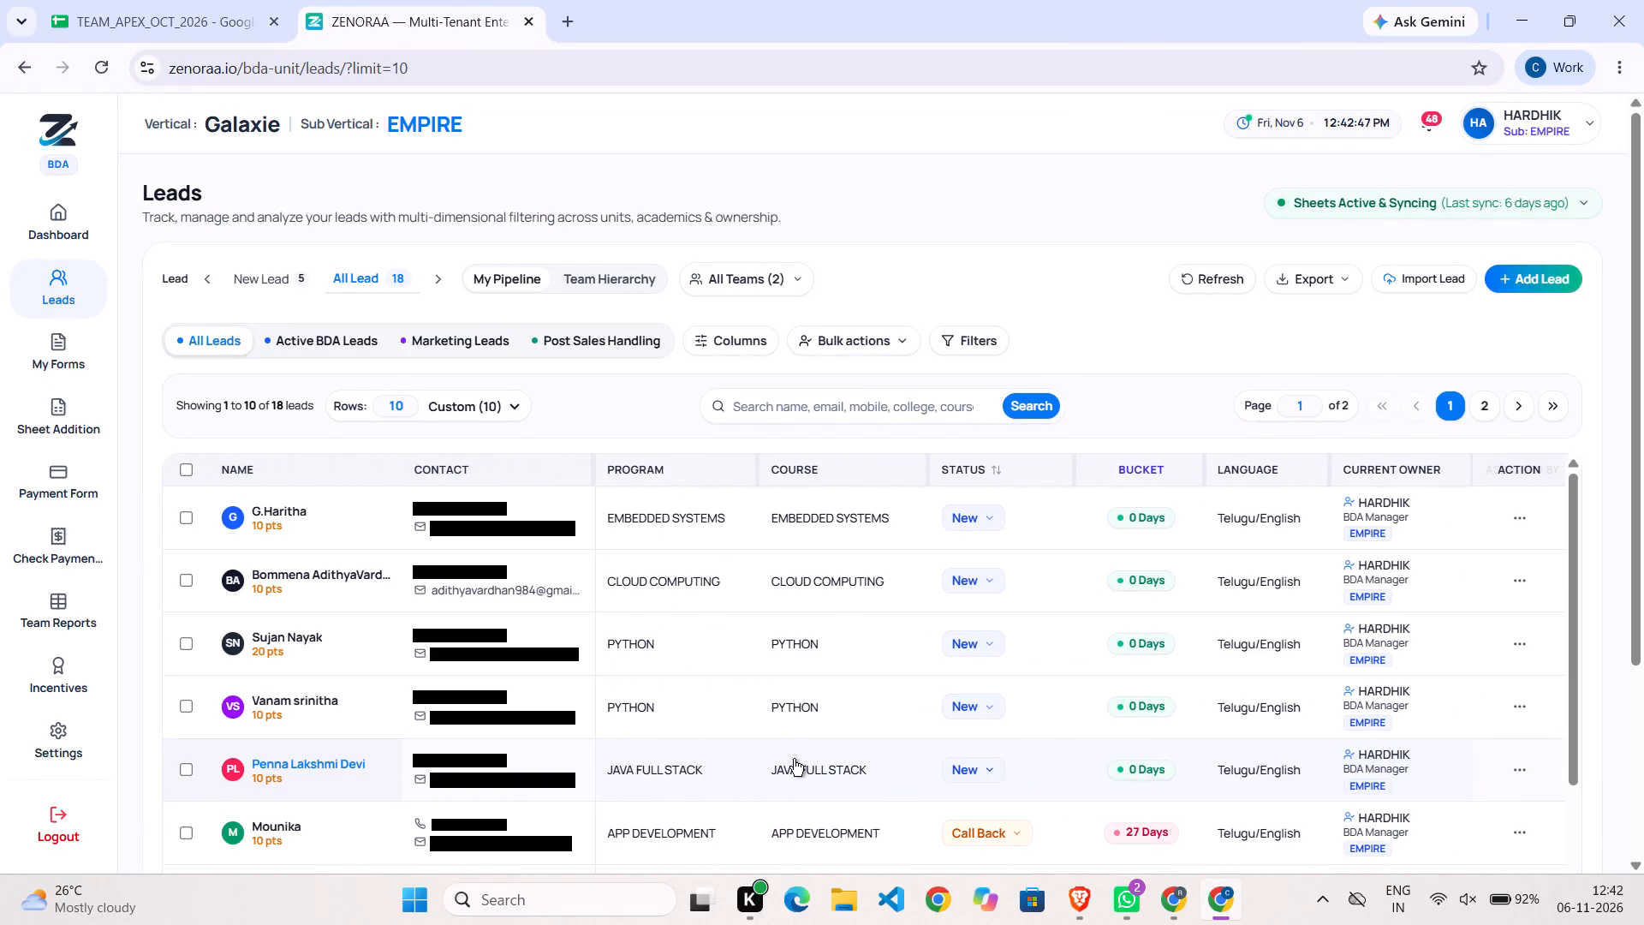
scroll(794, 759, left, 1)
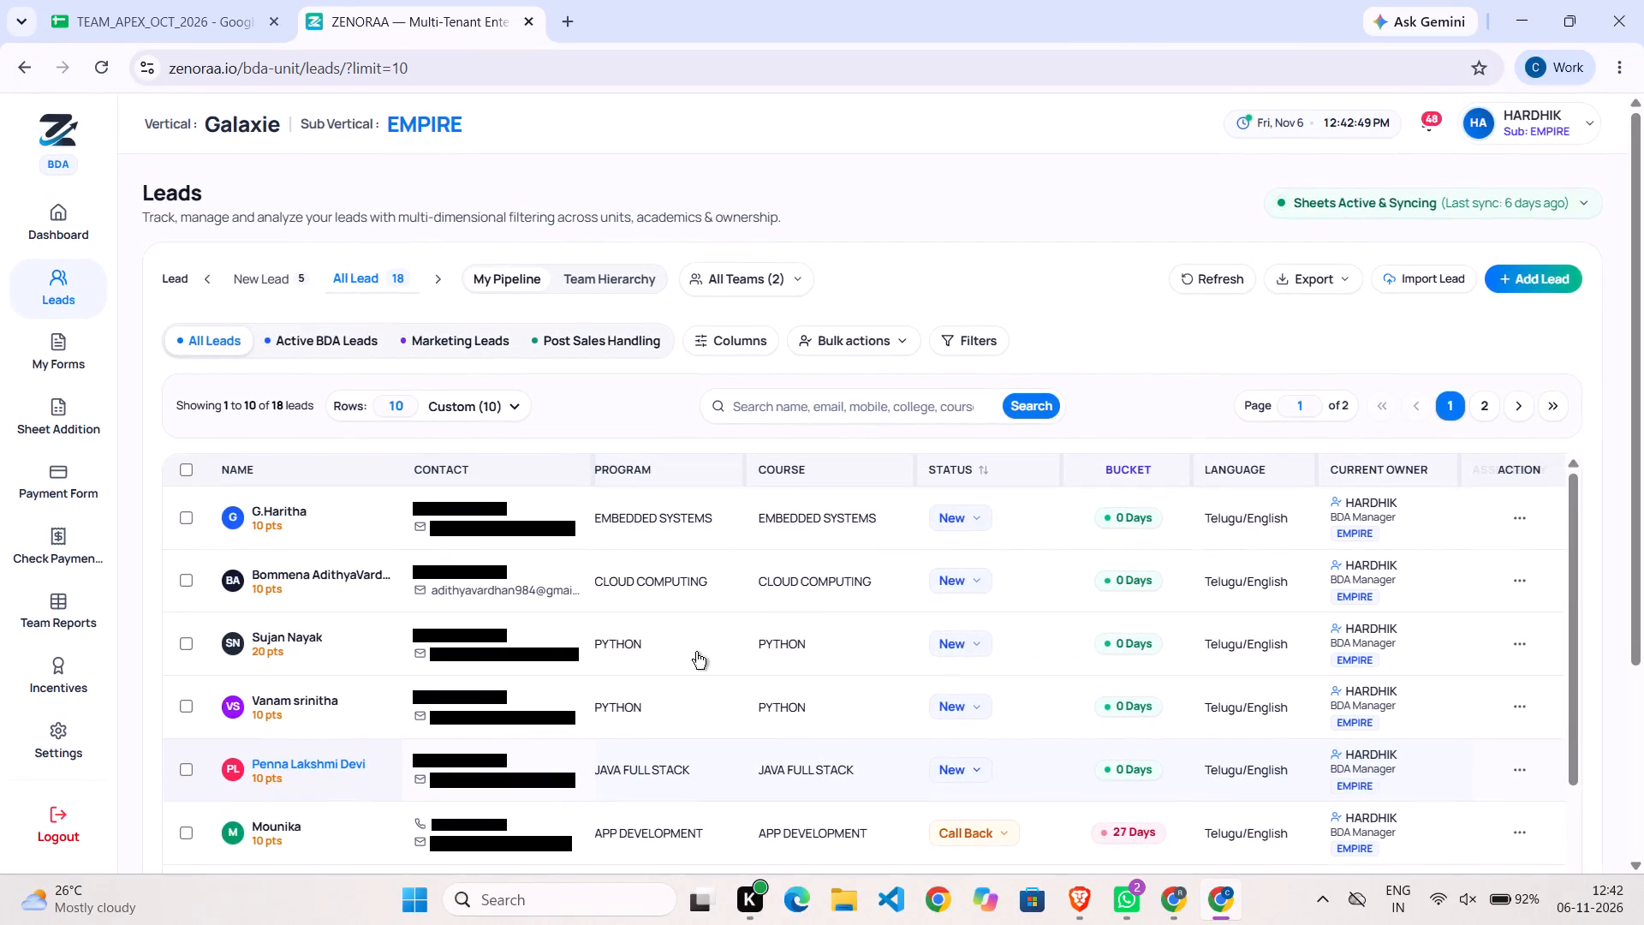
click(263, 277)
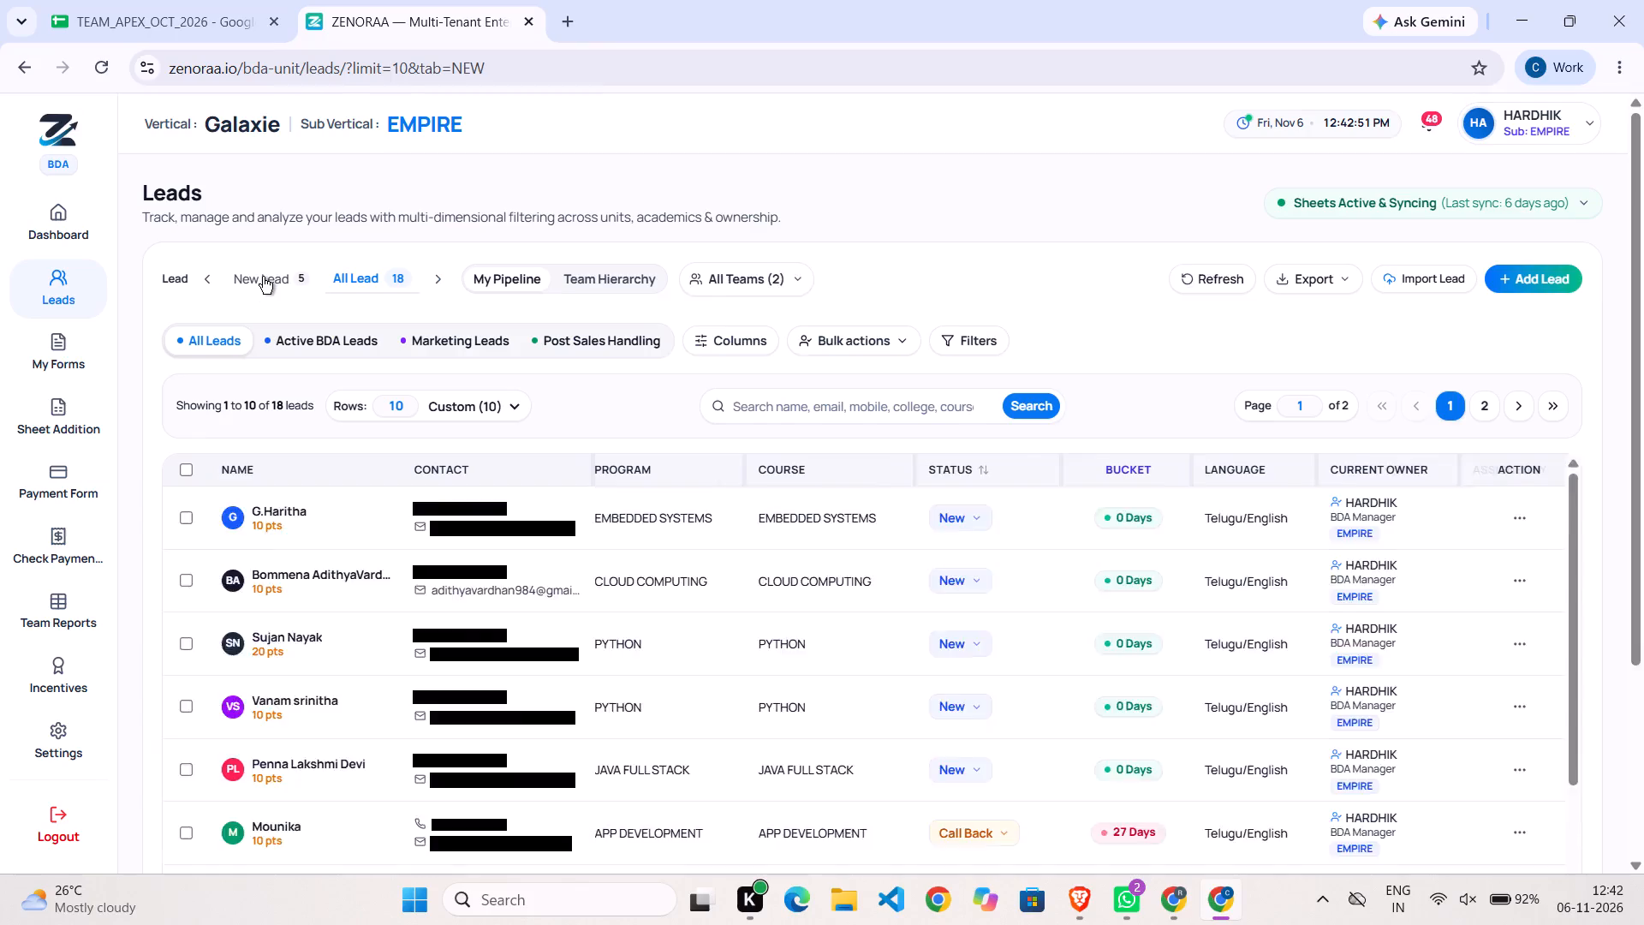
scroll(402, 470, down, 4)
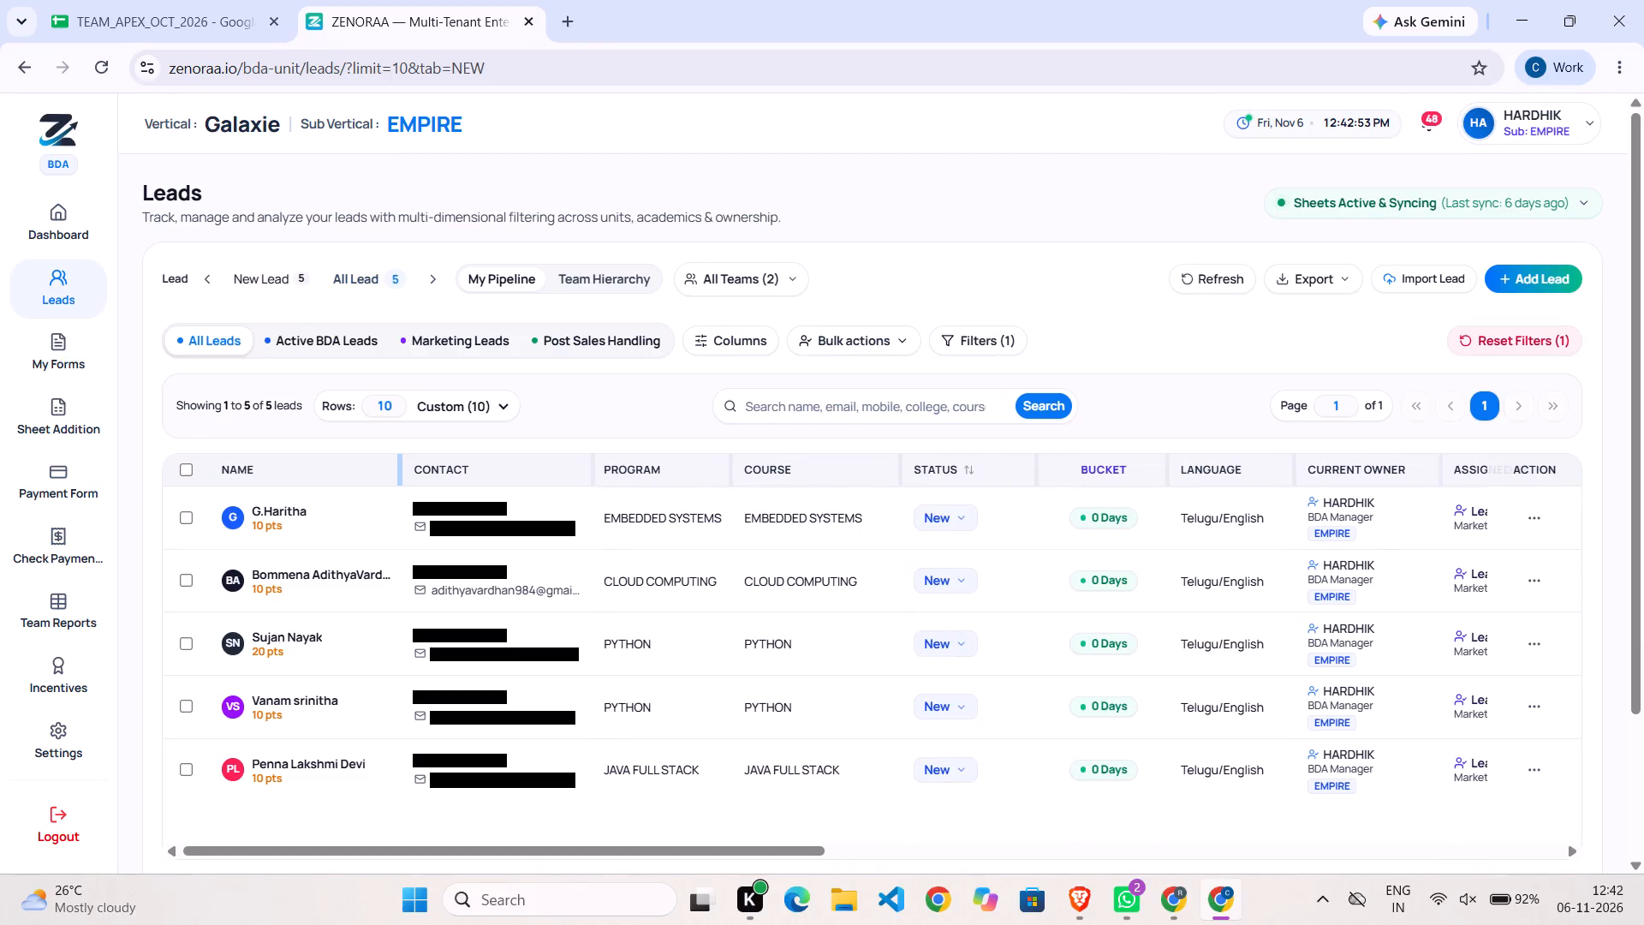
scroll(544, 690, right, 5)
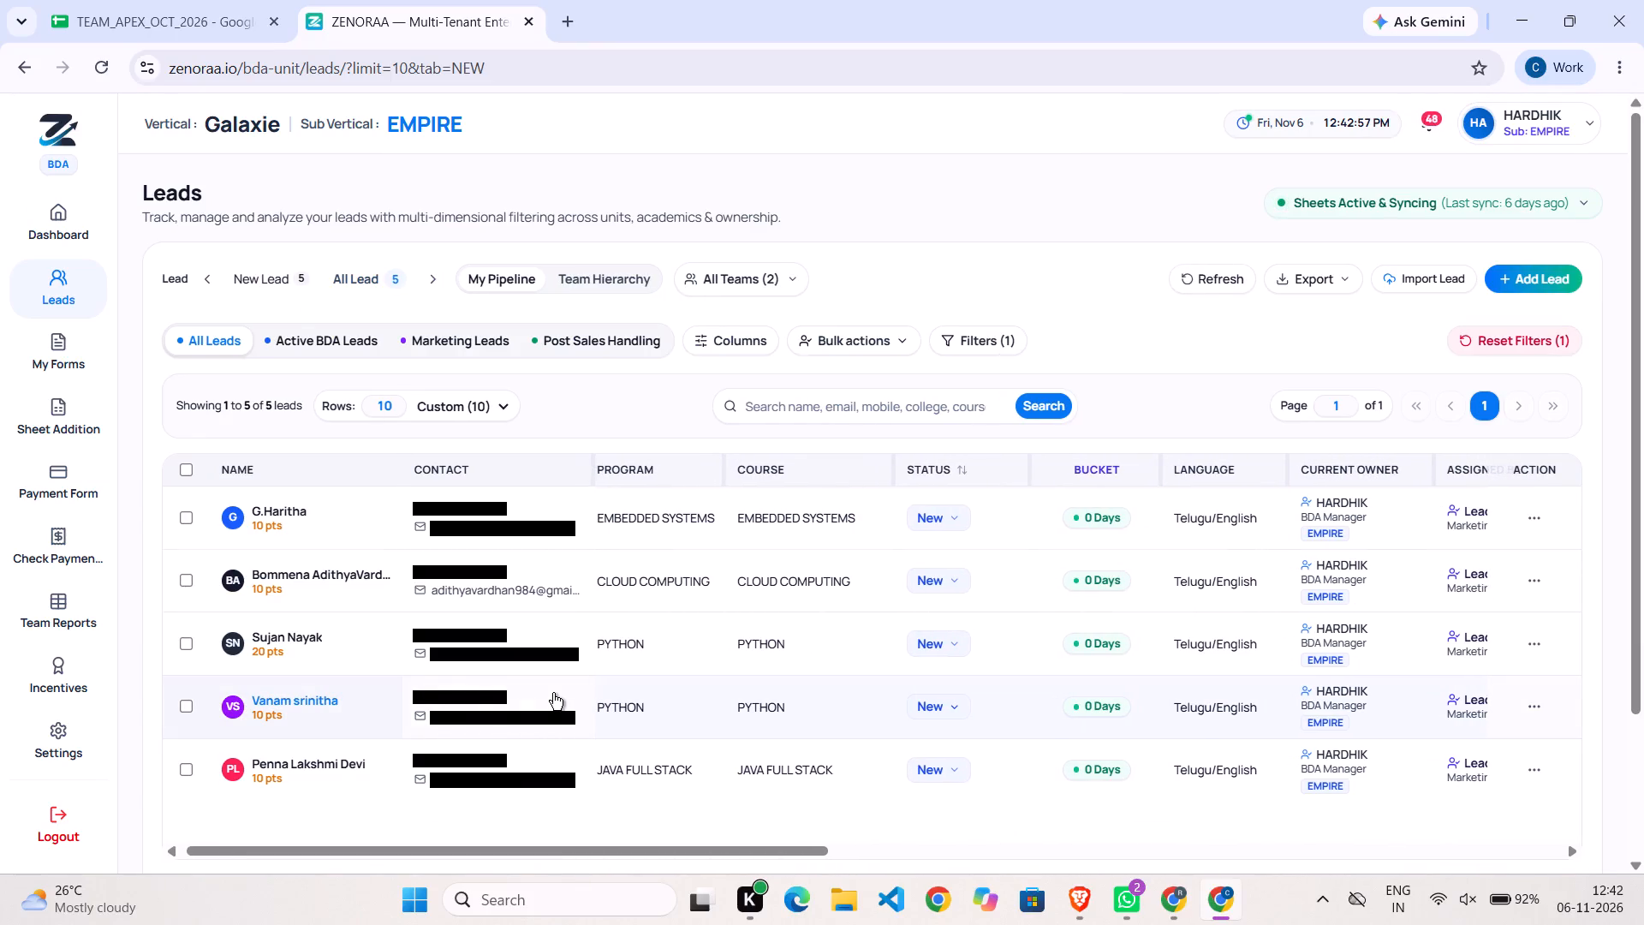
Switch to the Brave browser's ZENORAA leads page for team APEX and look through the leads with status New.
key(alt+Tab)
key(alt+Tab)
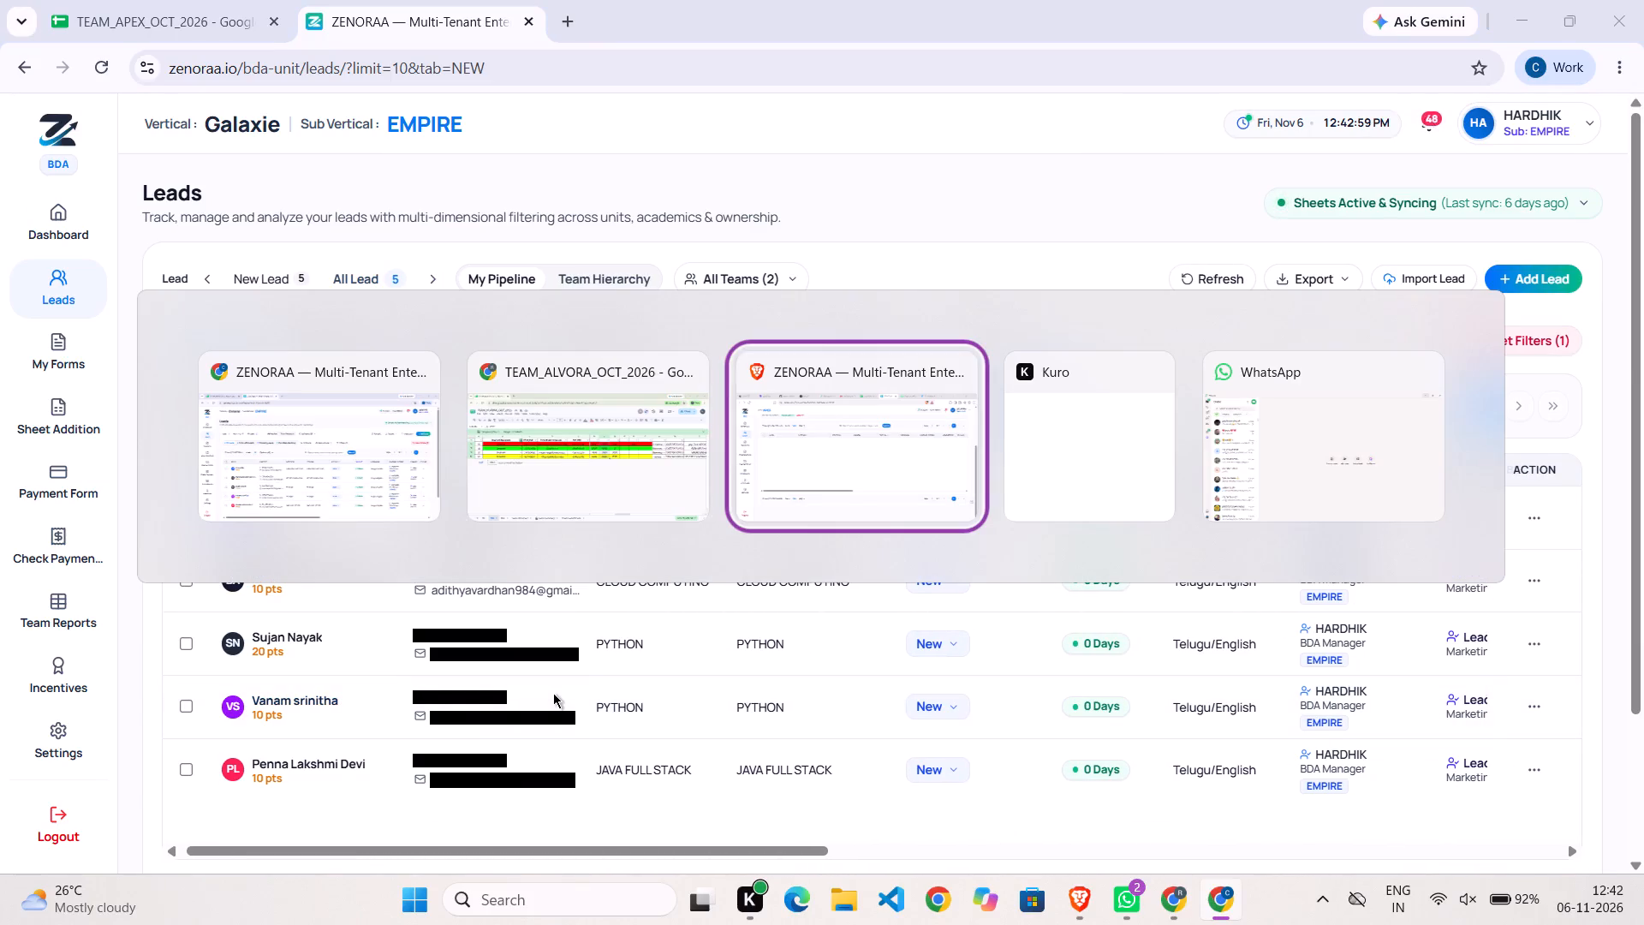
scroll(525, 621, down, 1)
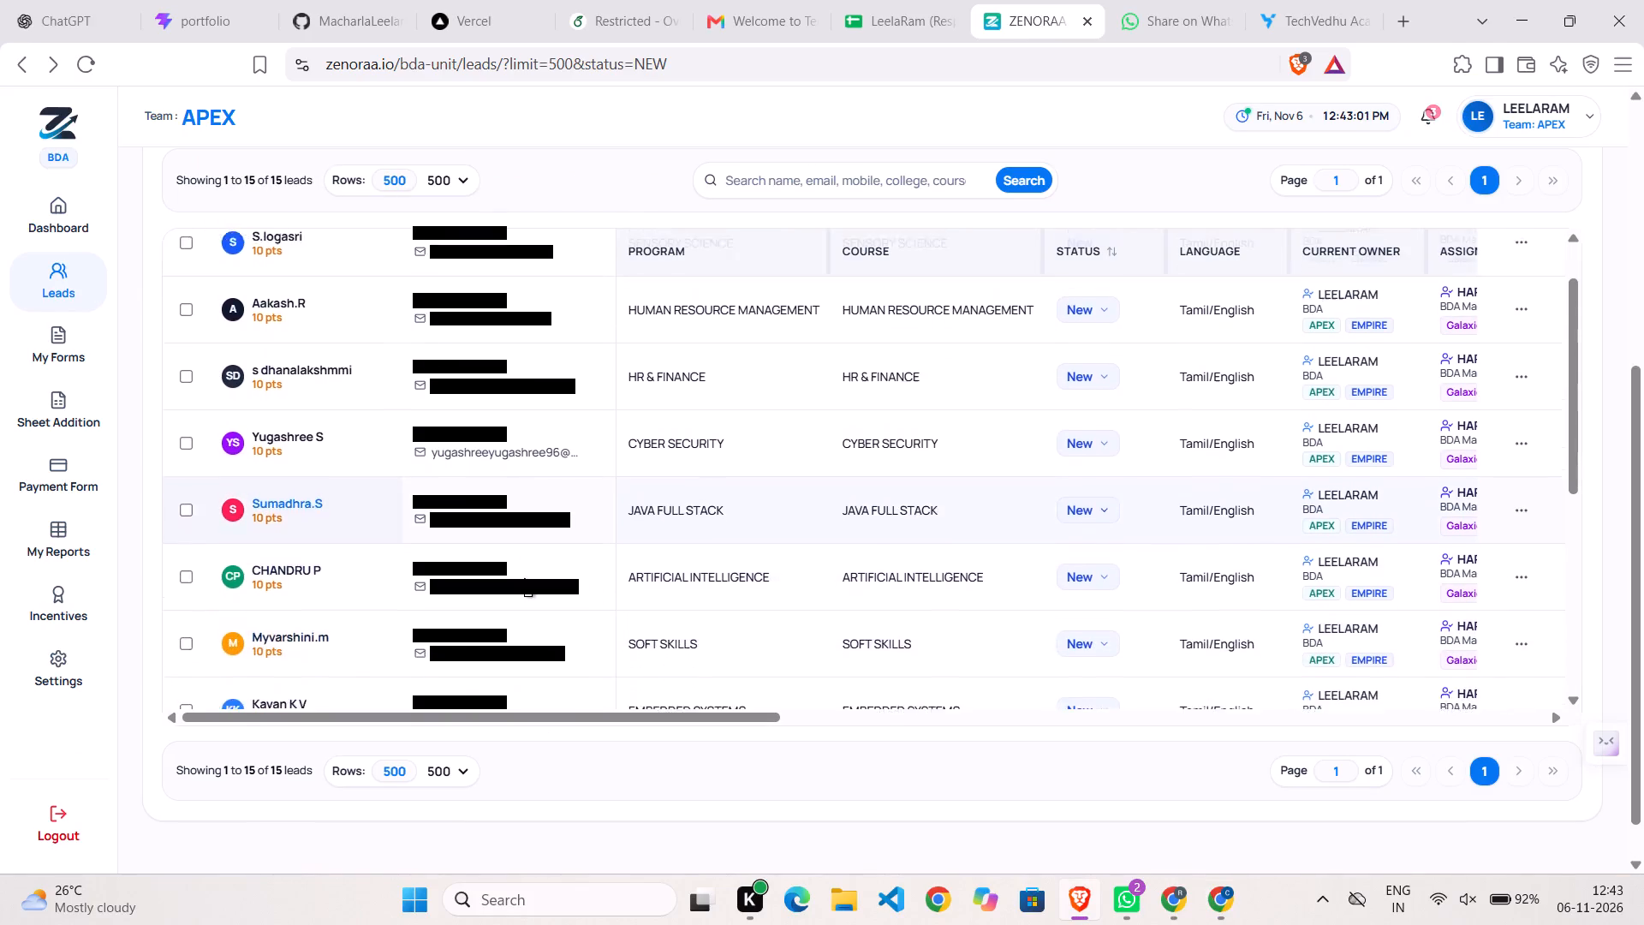
scroll(524, 579, down, 8)
scroll(524, 579, up, 8)
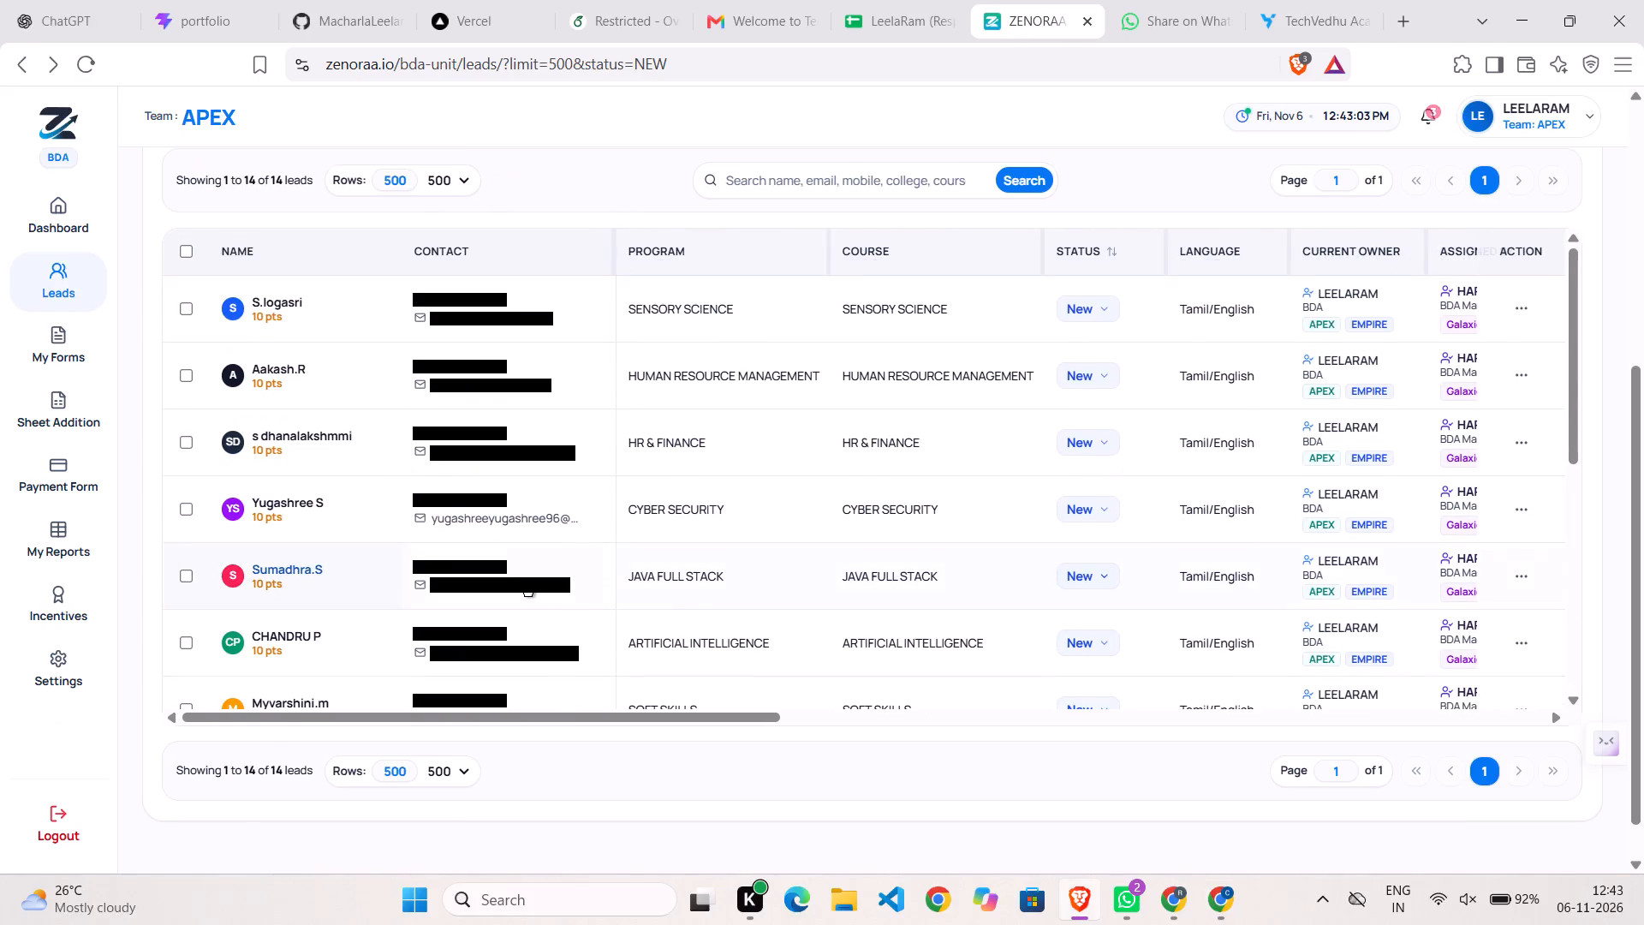
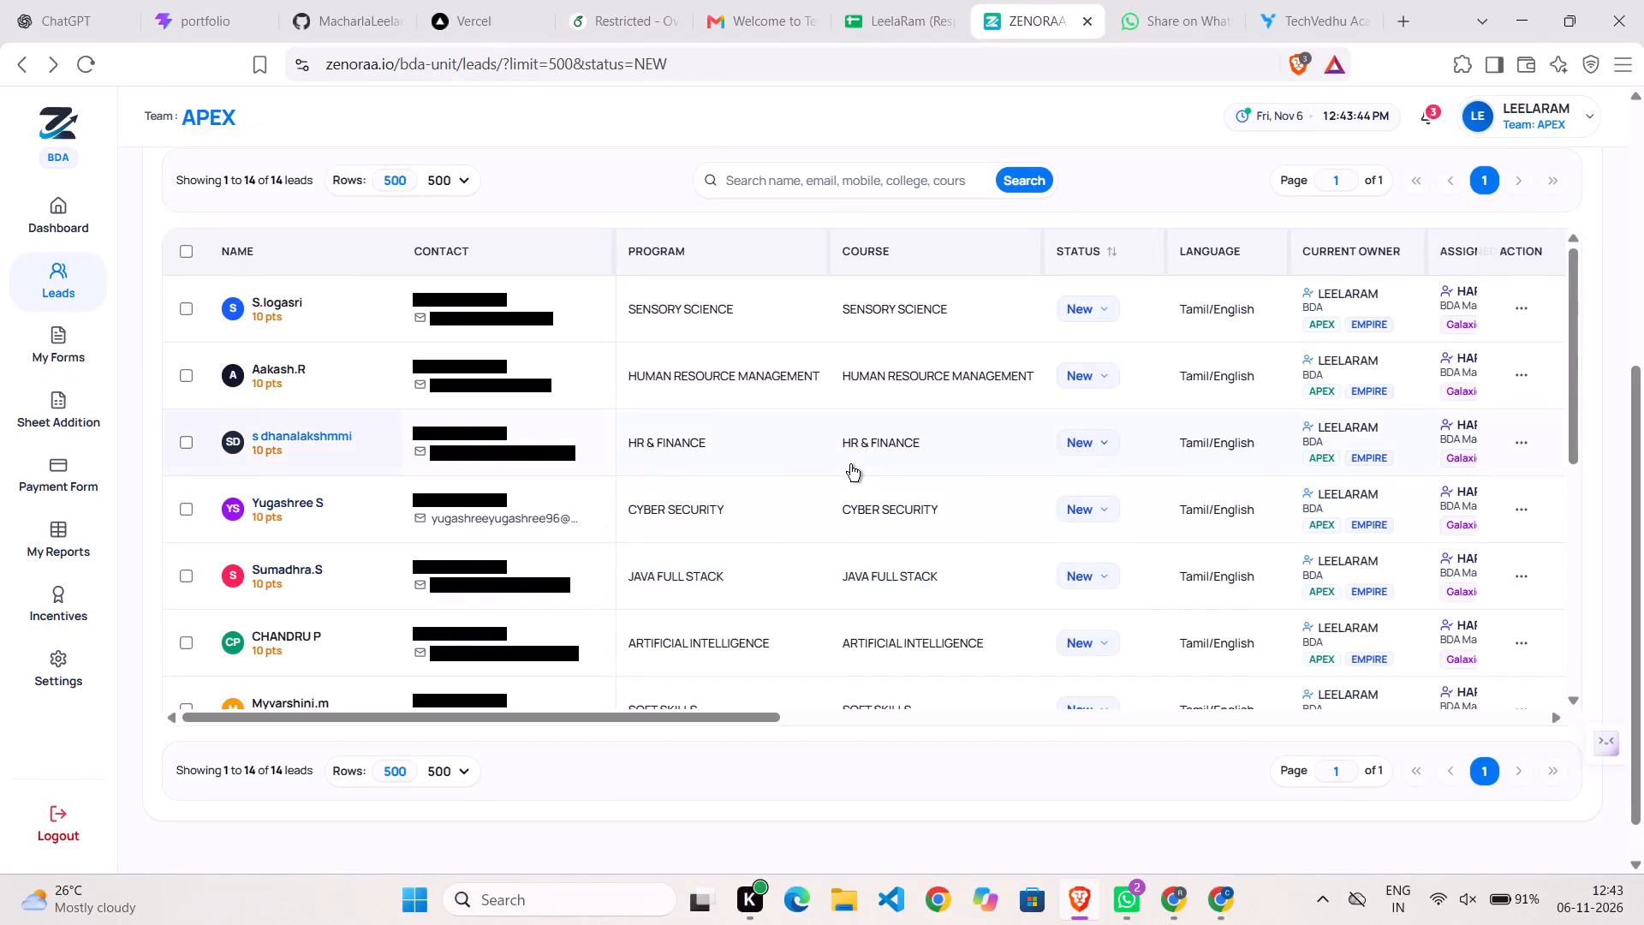
Review the New leads' assignment, source unit, college, department, section and year of study details across the APEX leads table.
scroll(850, 464, left, 7)
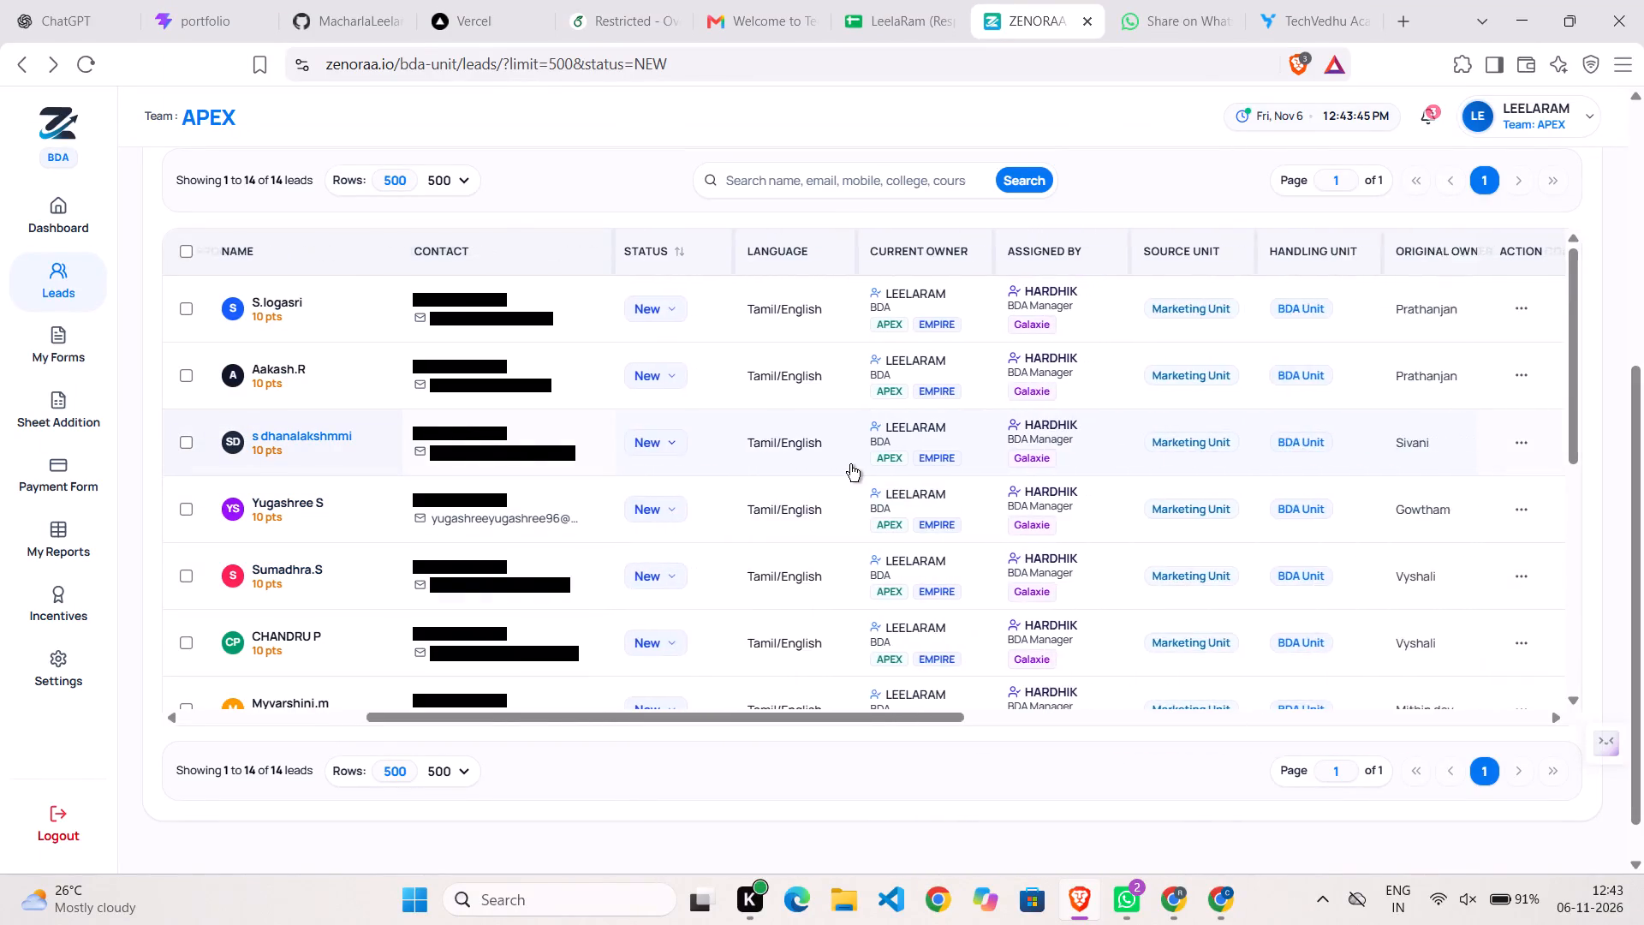
scroll(850, 464, left, 6)
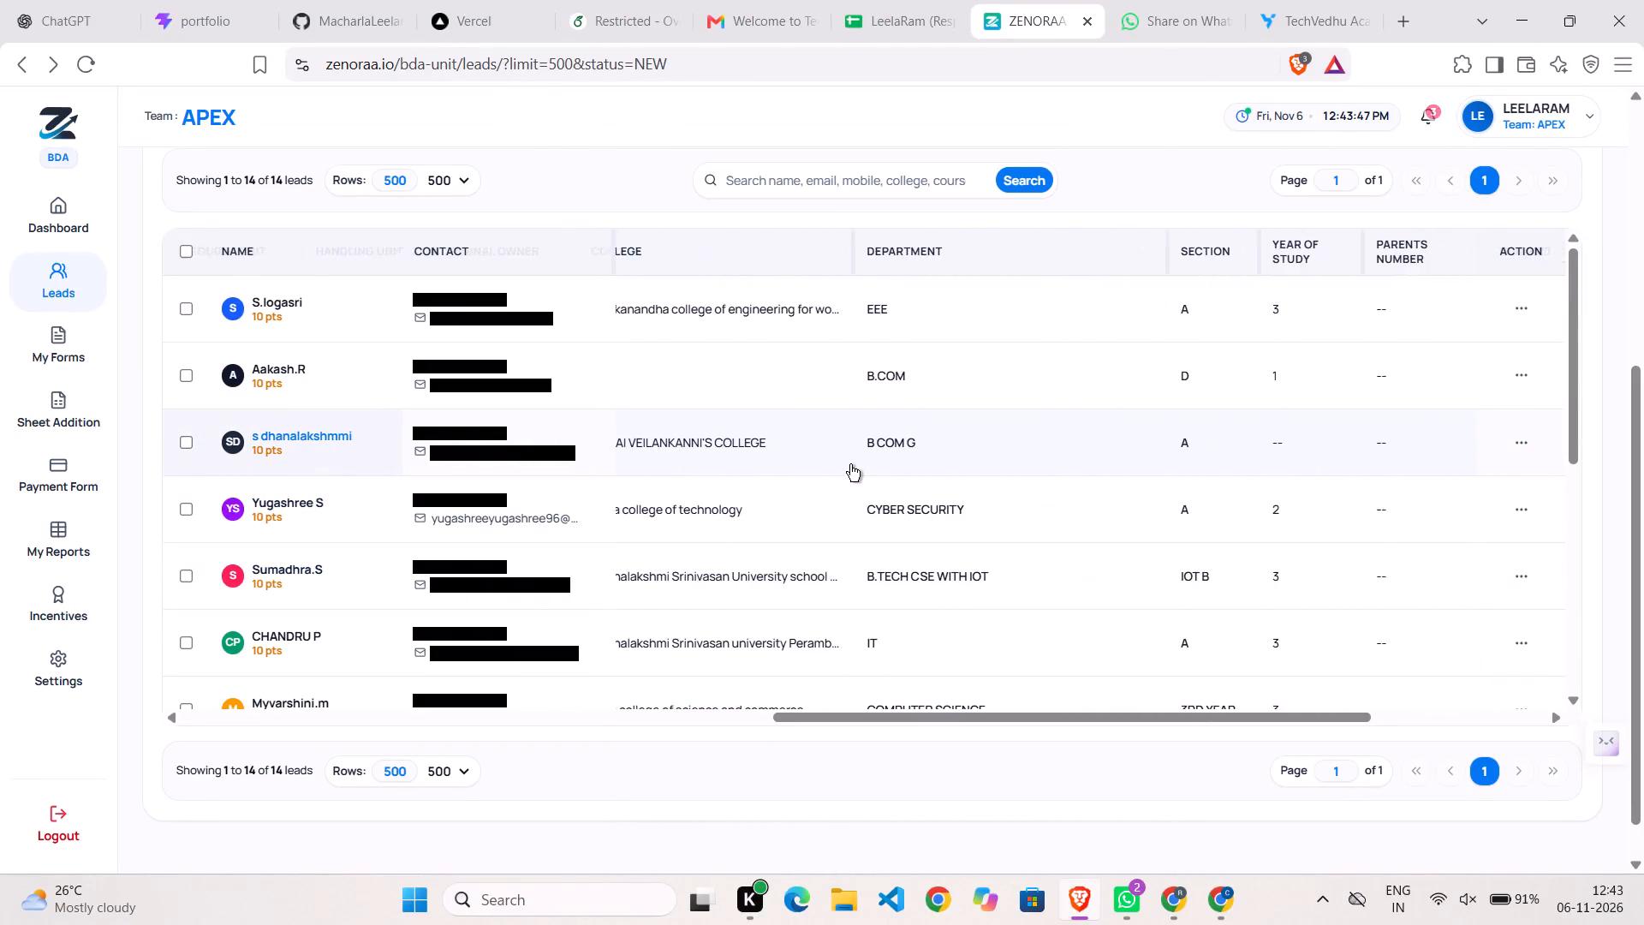
scroll(850, 464, right, 13)
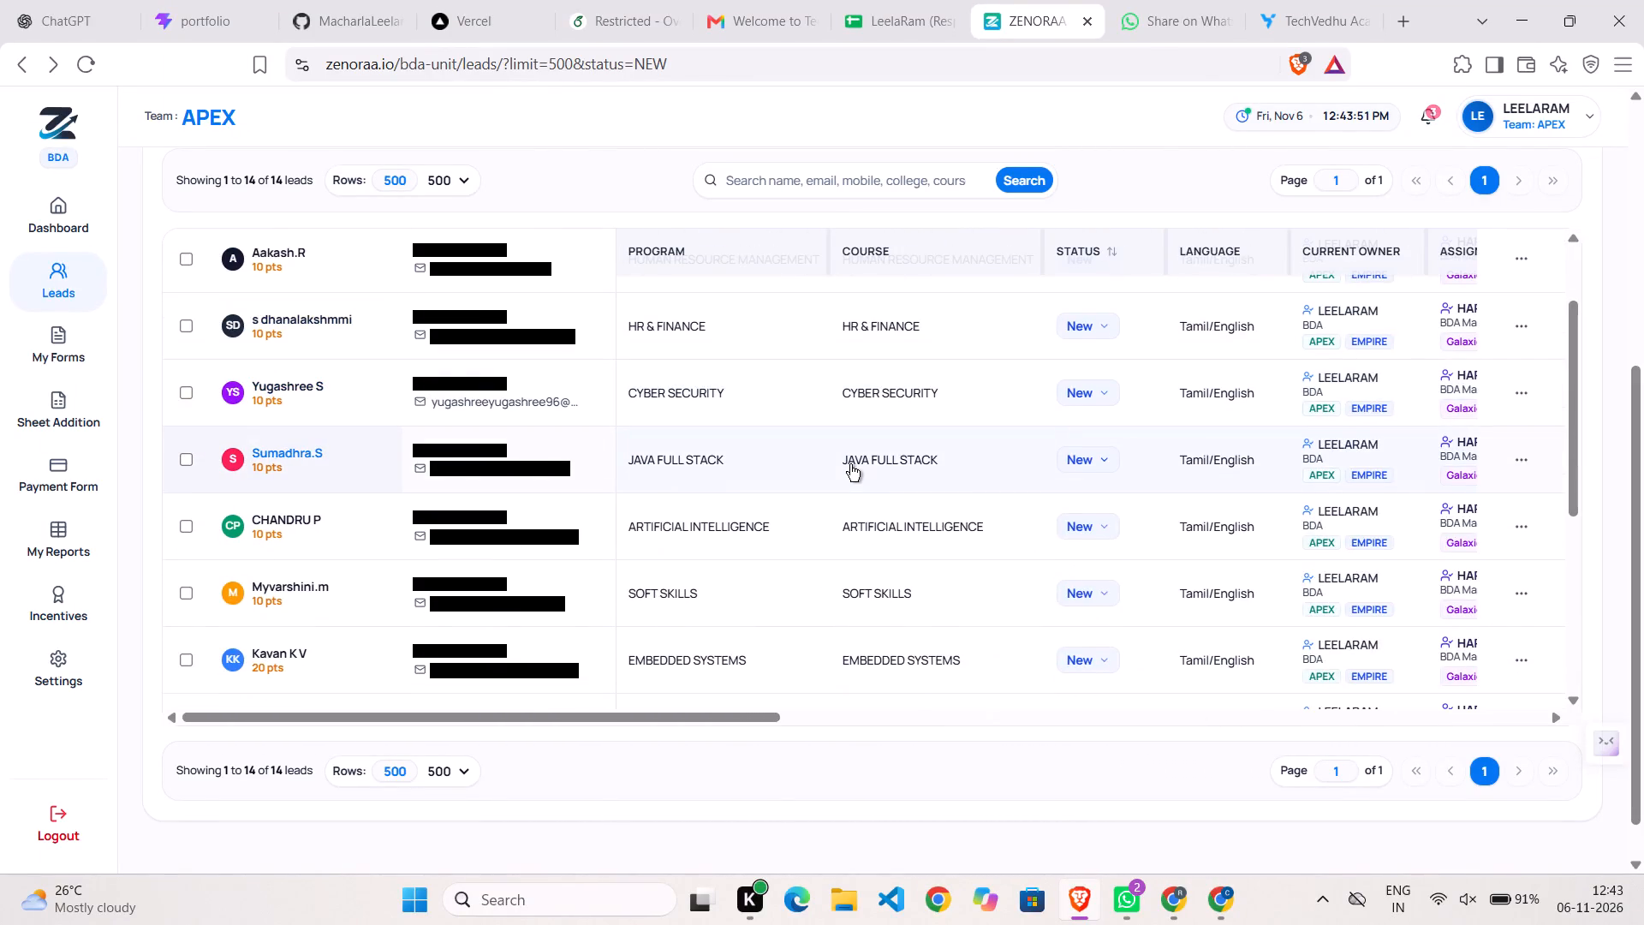
scroll(850, 464, up, 3)
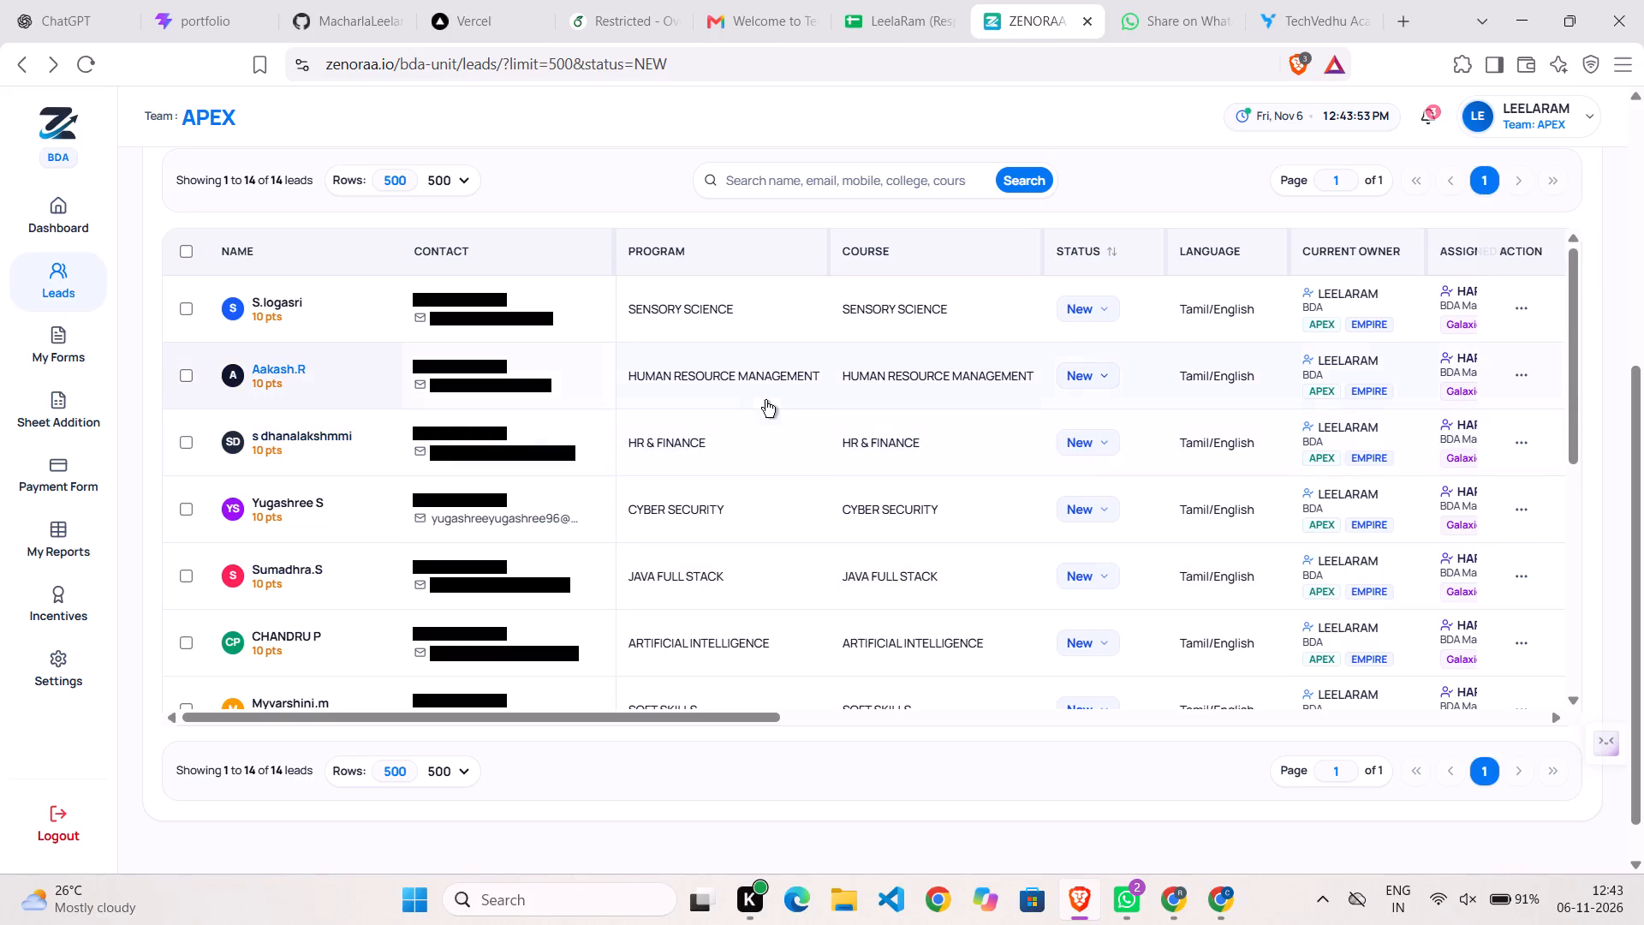
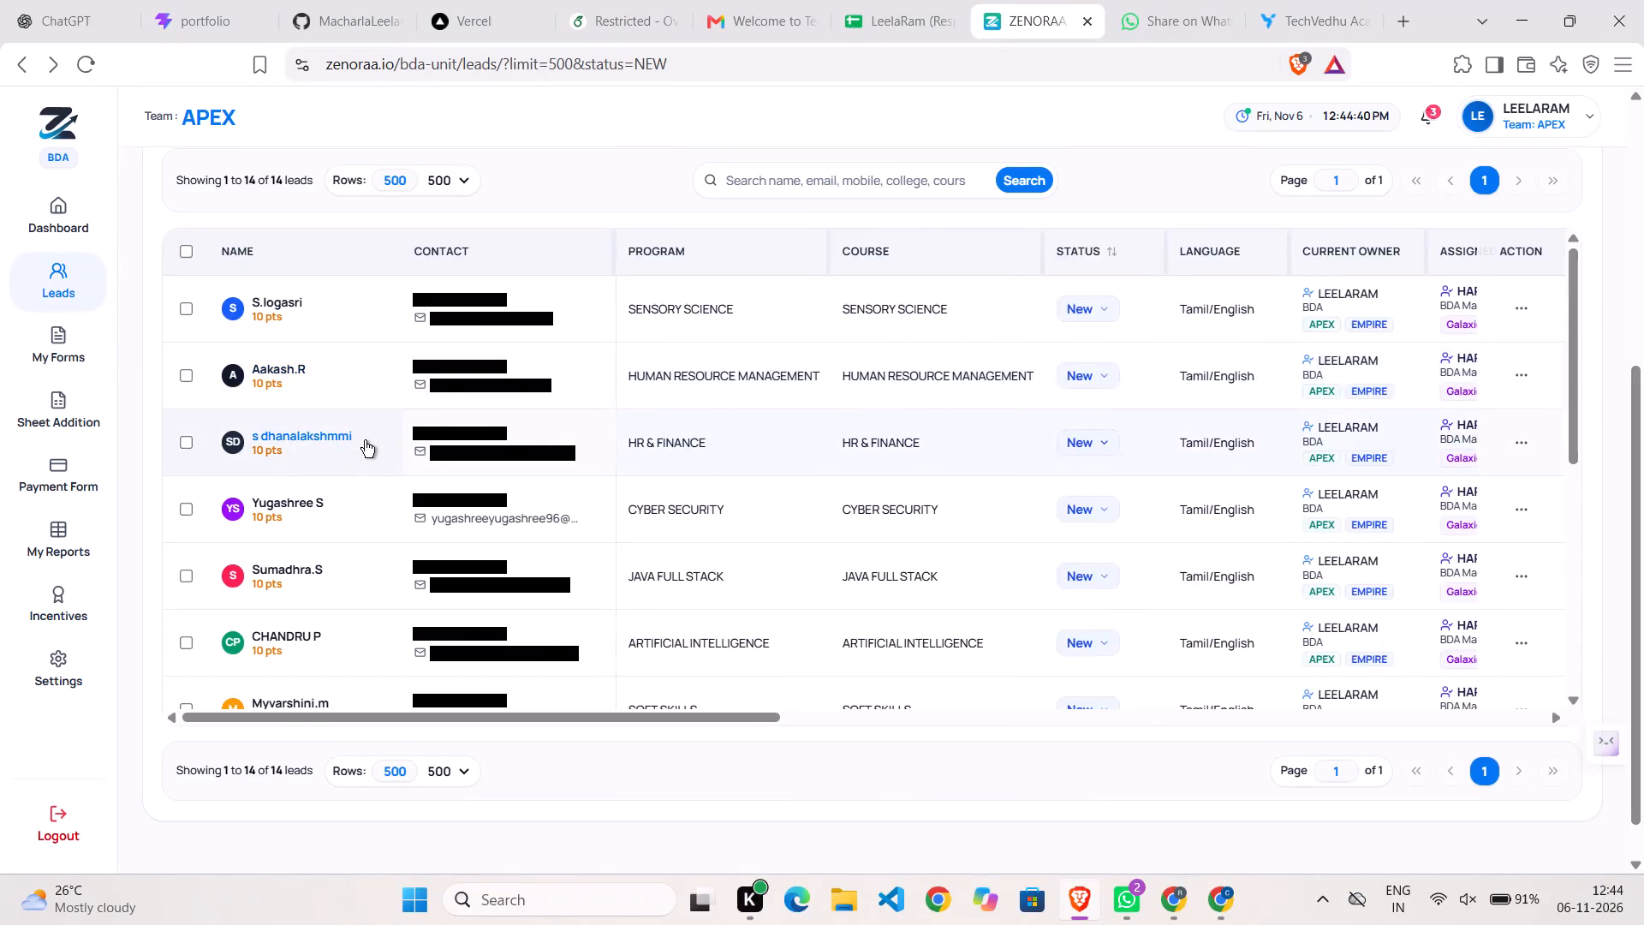
Examine the New leads' original owner, college, department, section, year of study, district and created and updated dates in the leads table.
scroll(365, 440, left, 3)
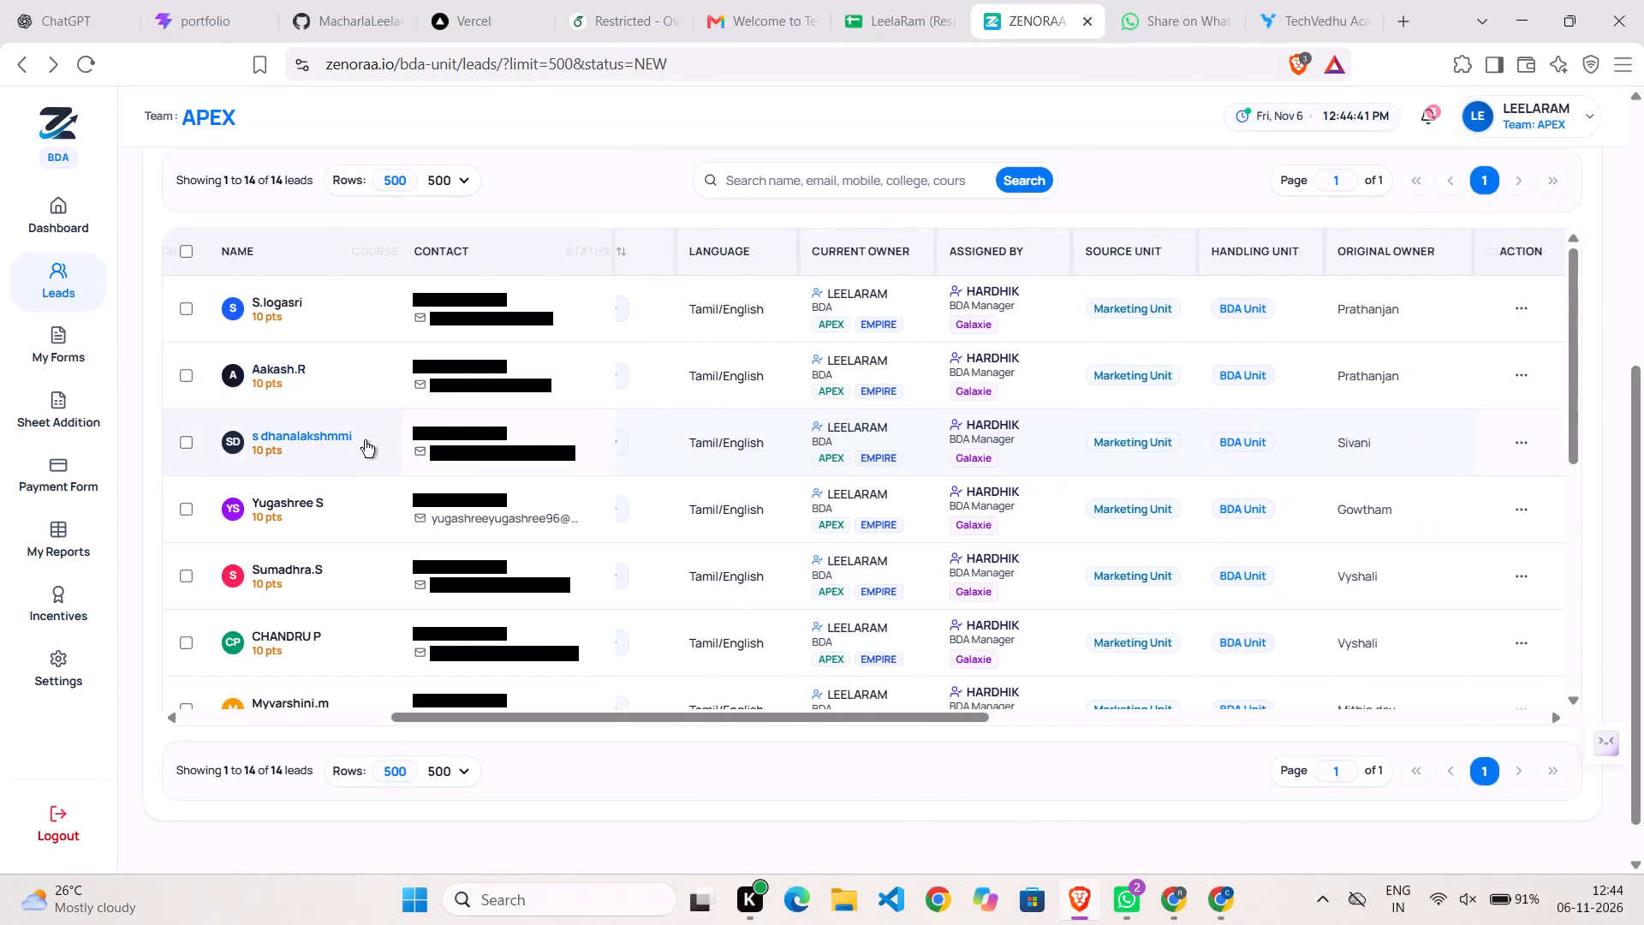
scroll(365, 440, left, 2)
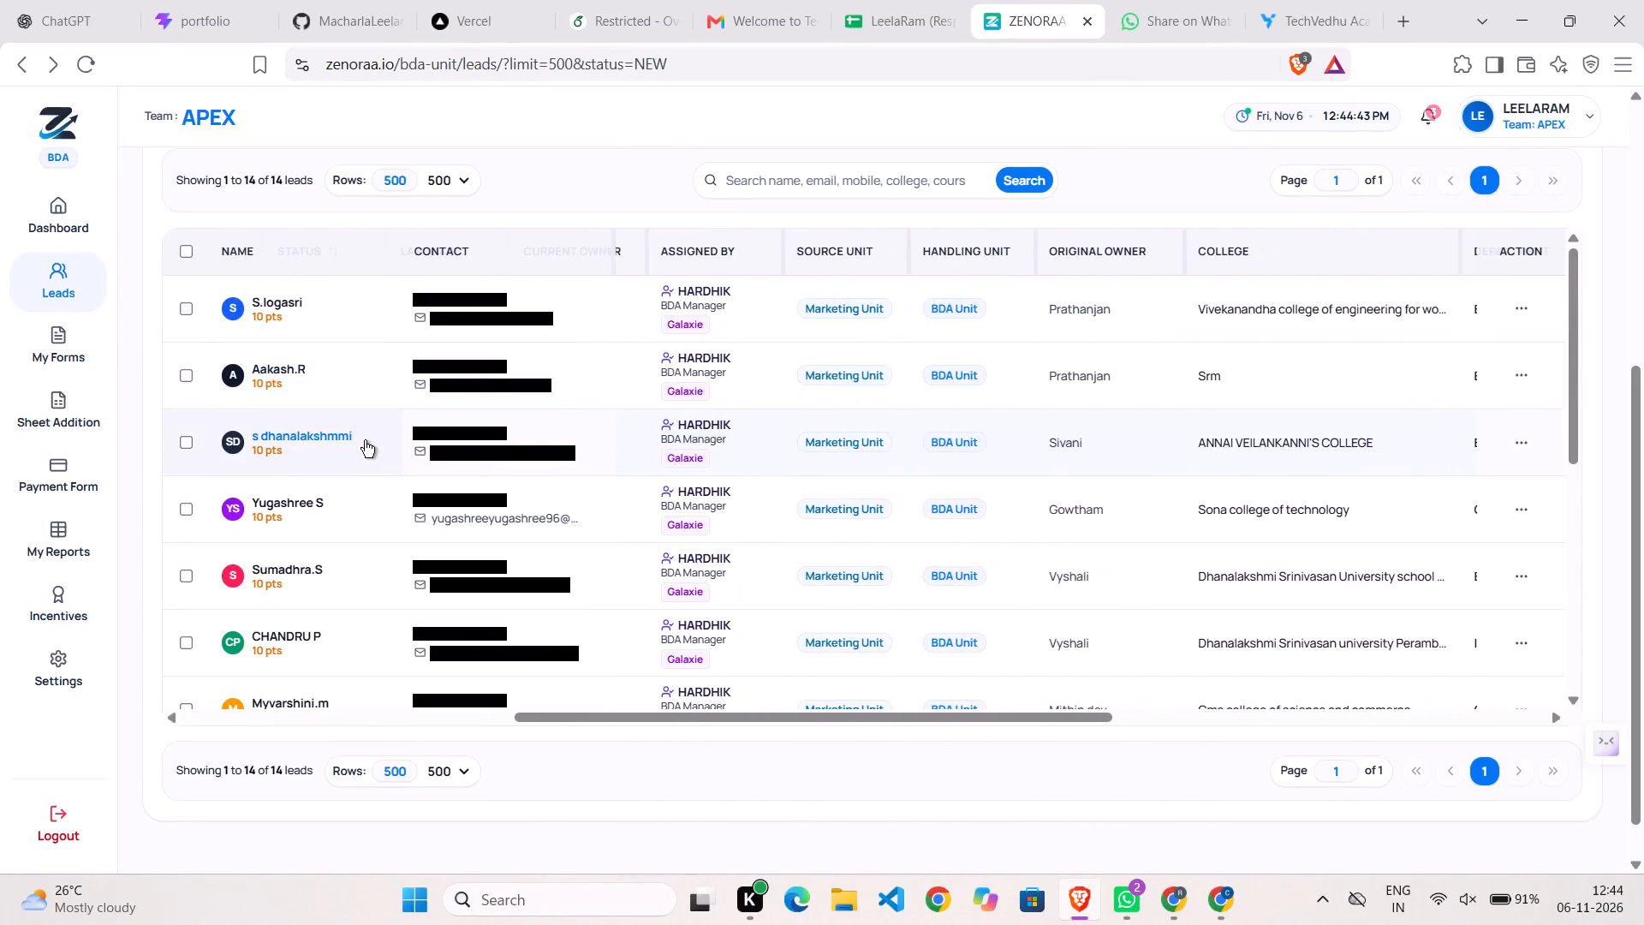
scroll(365, 440, left, 3)
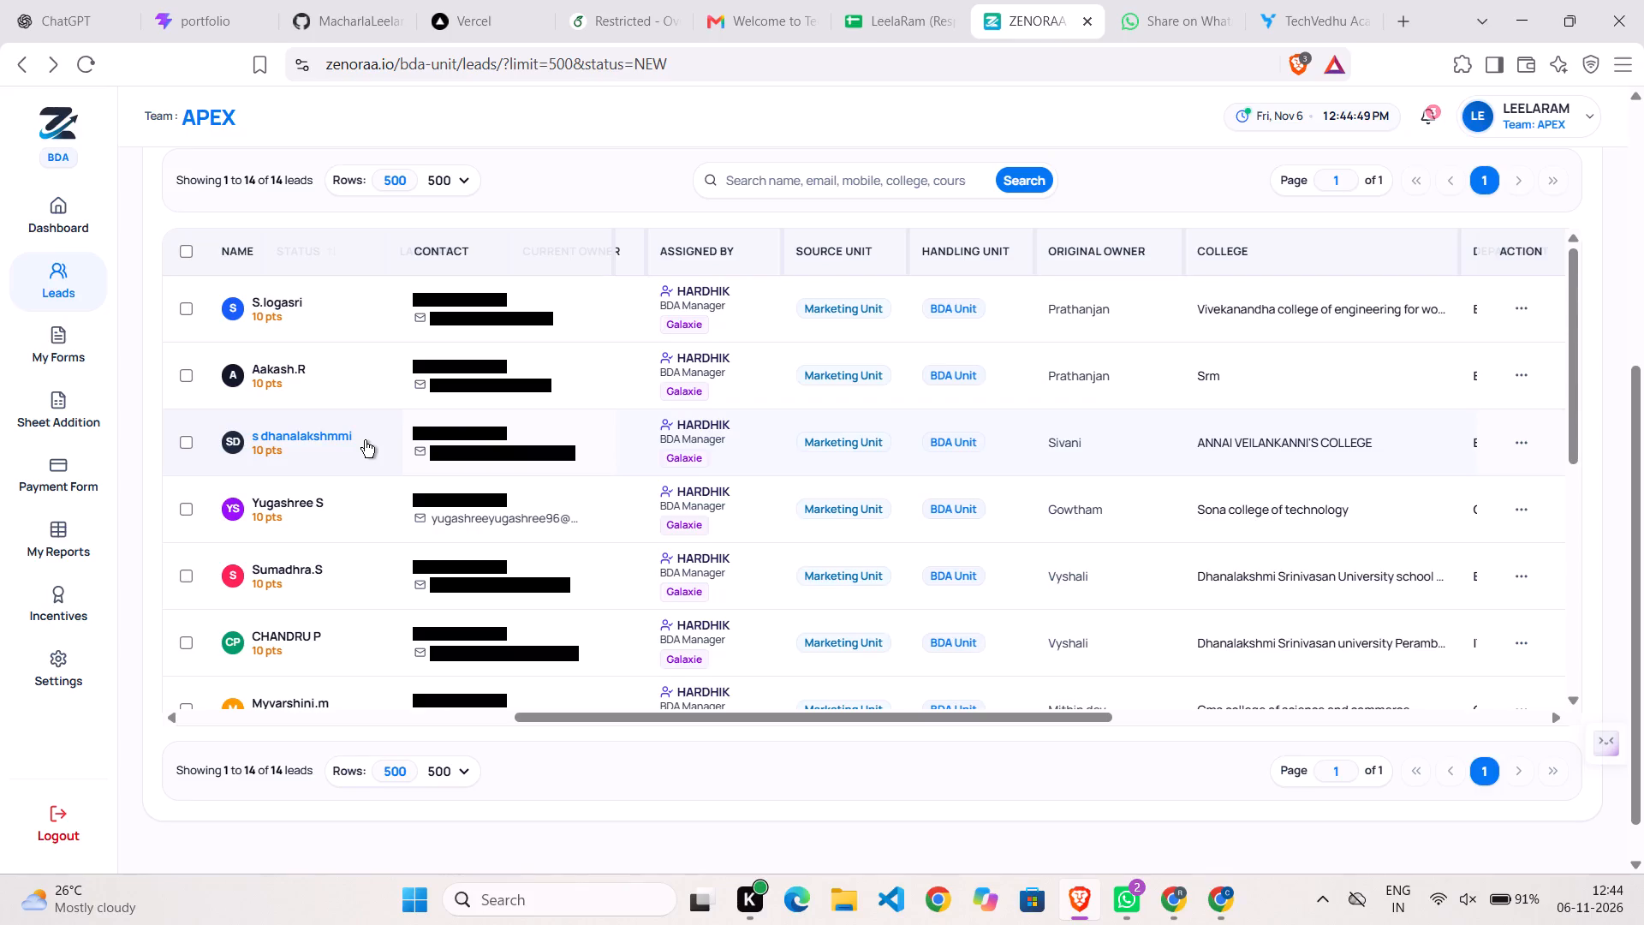
scroll(365, 440, left, 1)
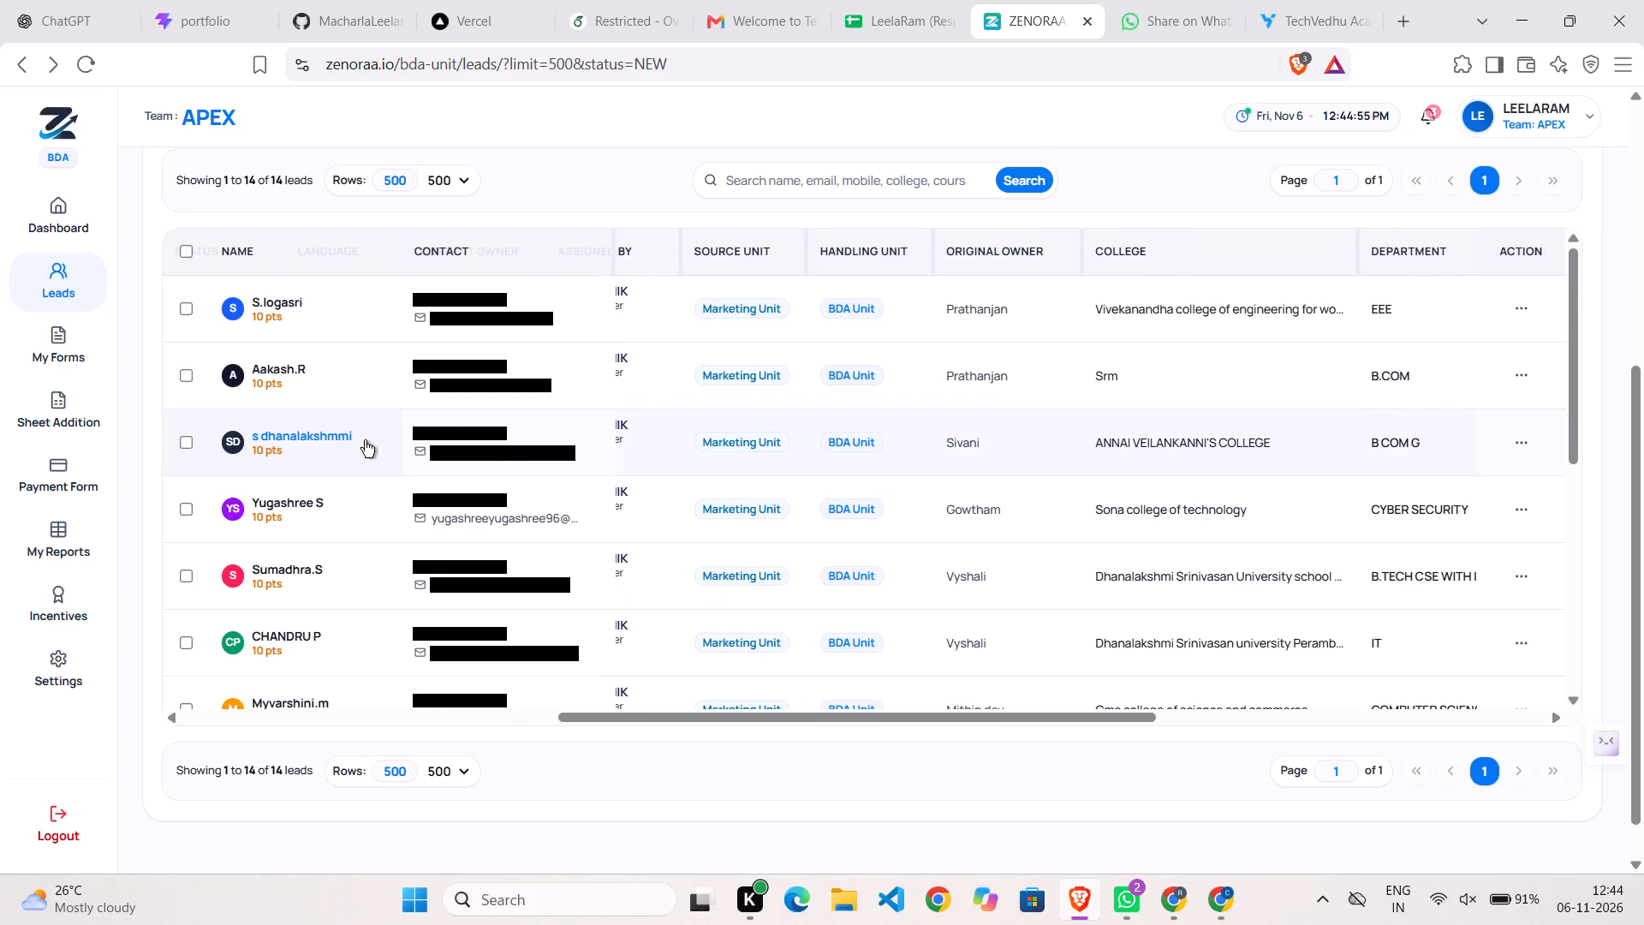
scroll(365, 440, left, 2)
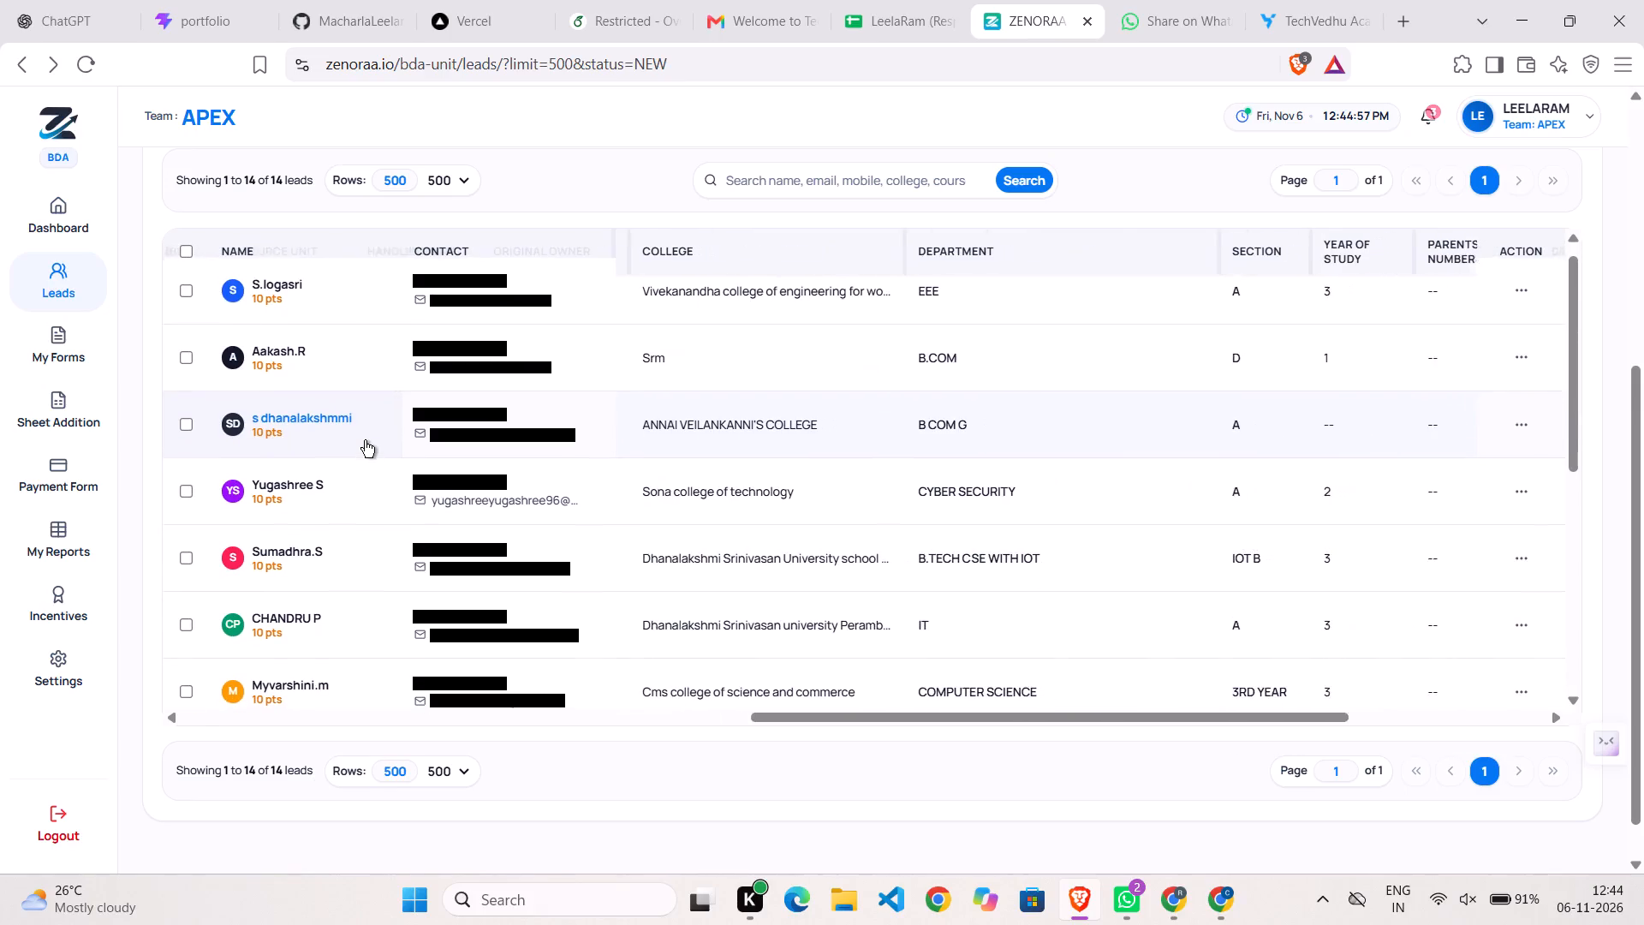
scroll(365, 440, left, 2)
scroll(365, 440, right, 9)
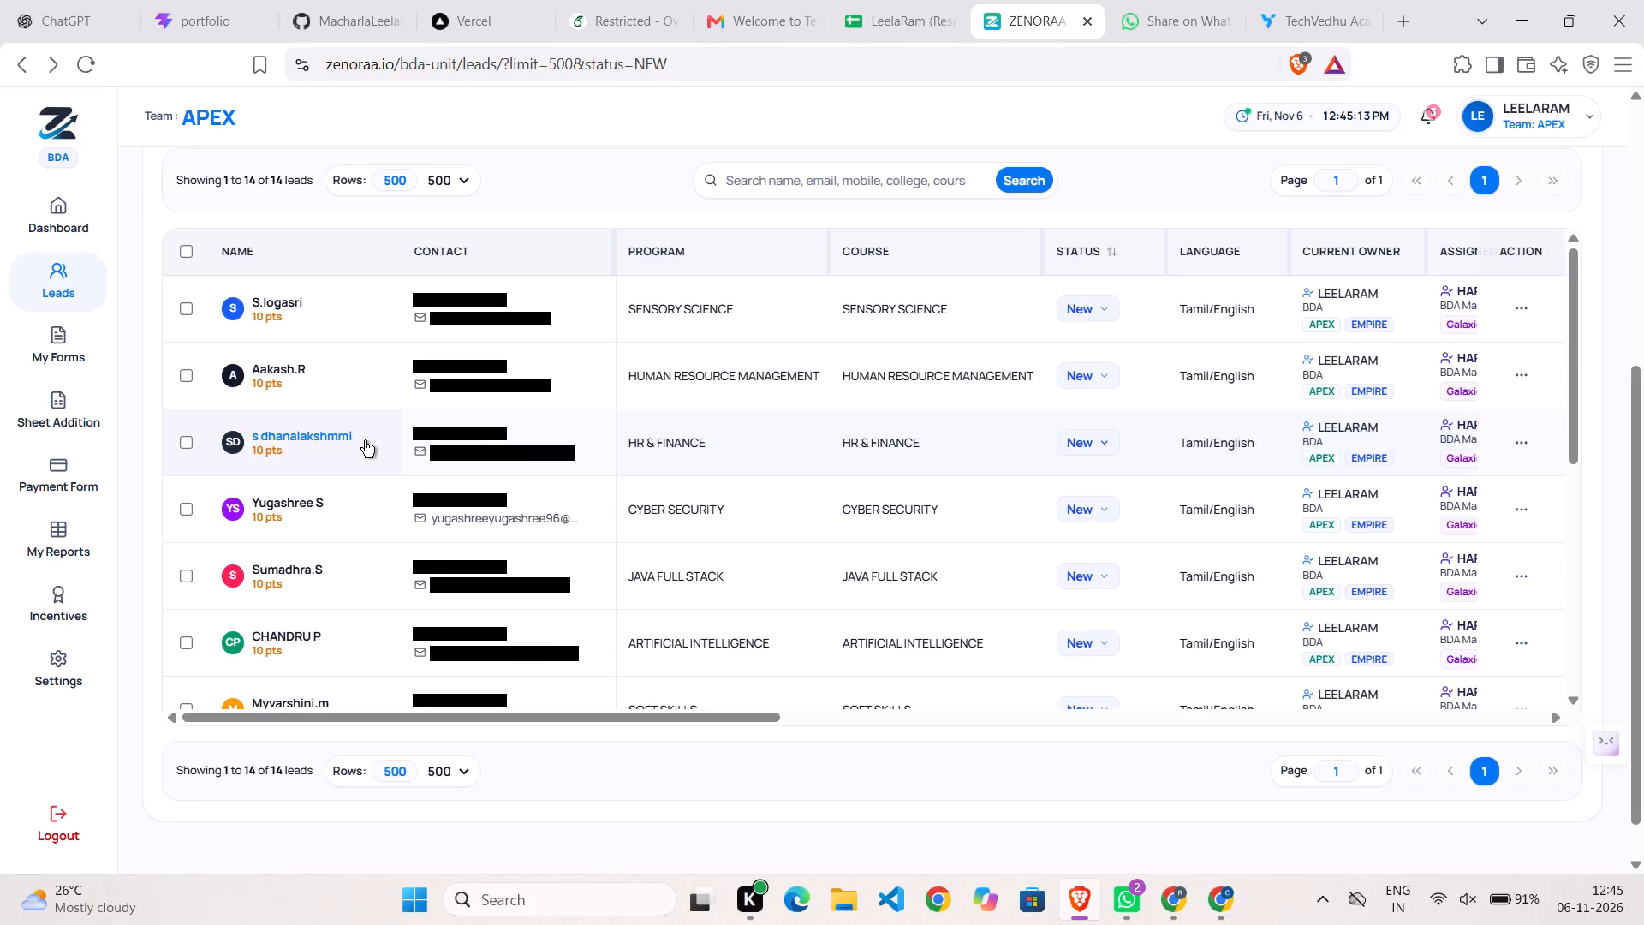
scroll(365, 440, left, 2)
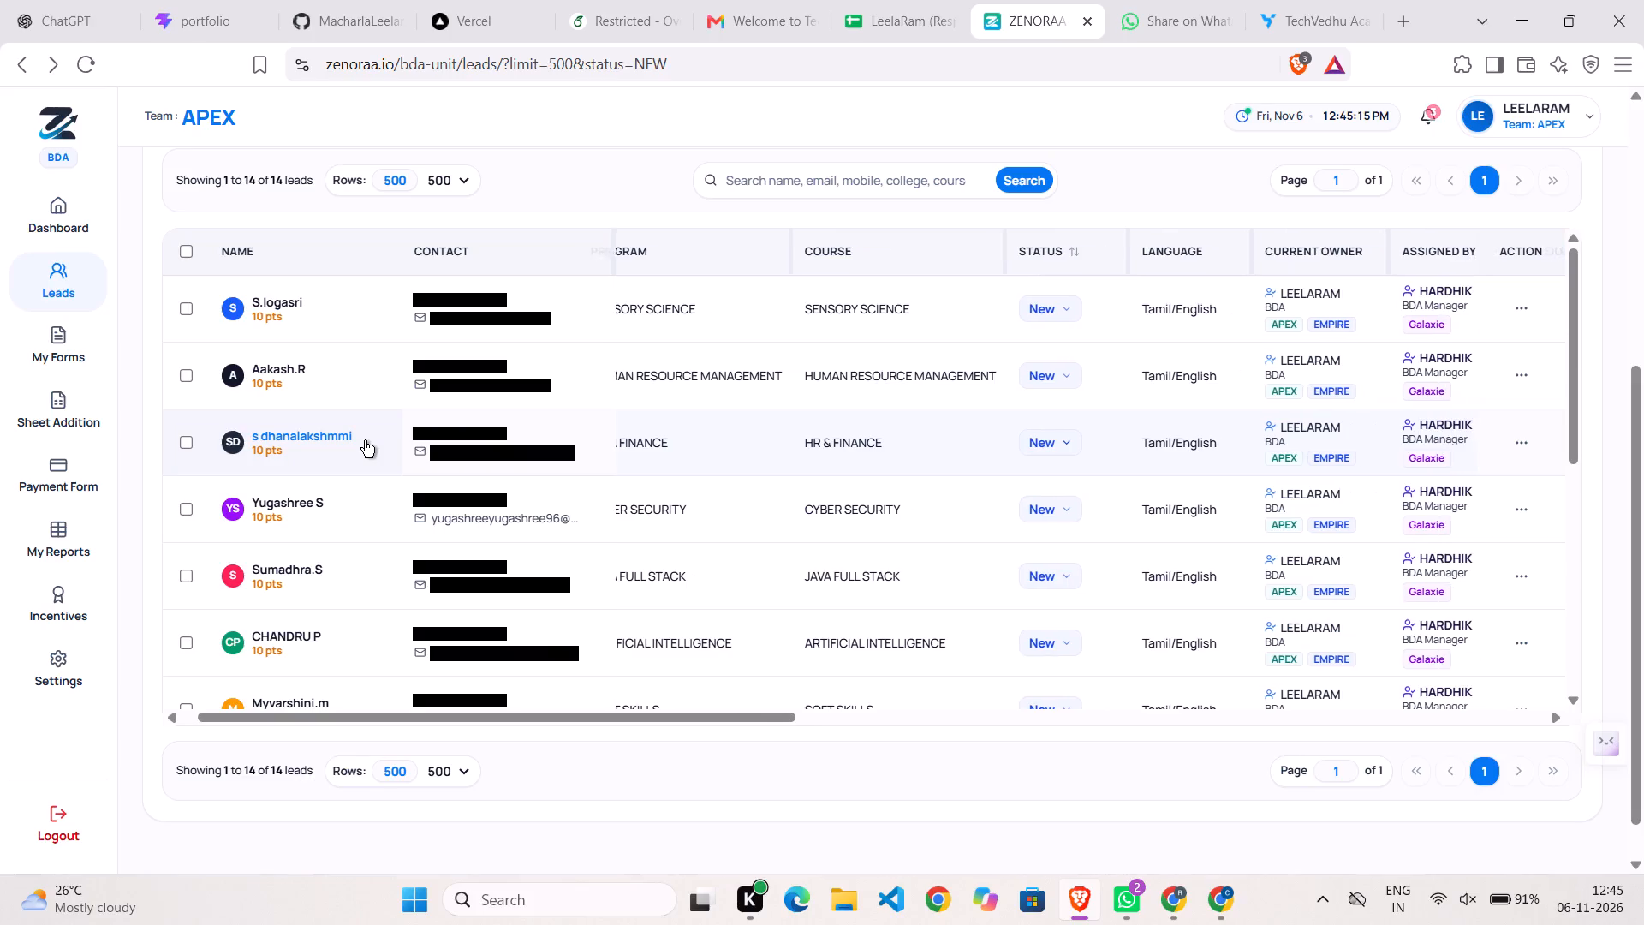
scroll(365, 440, left, 6)
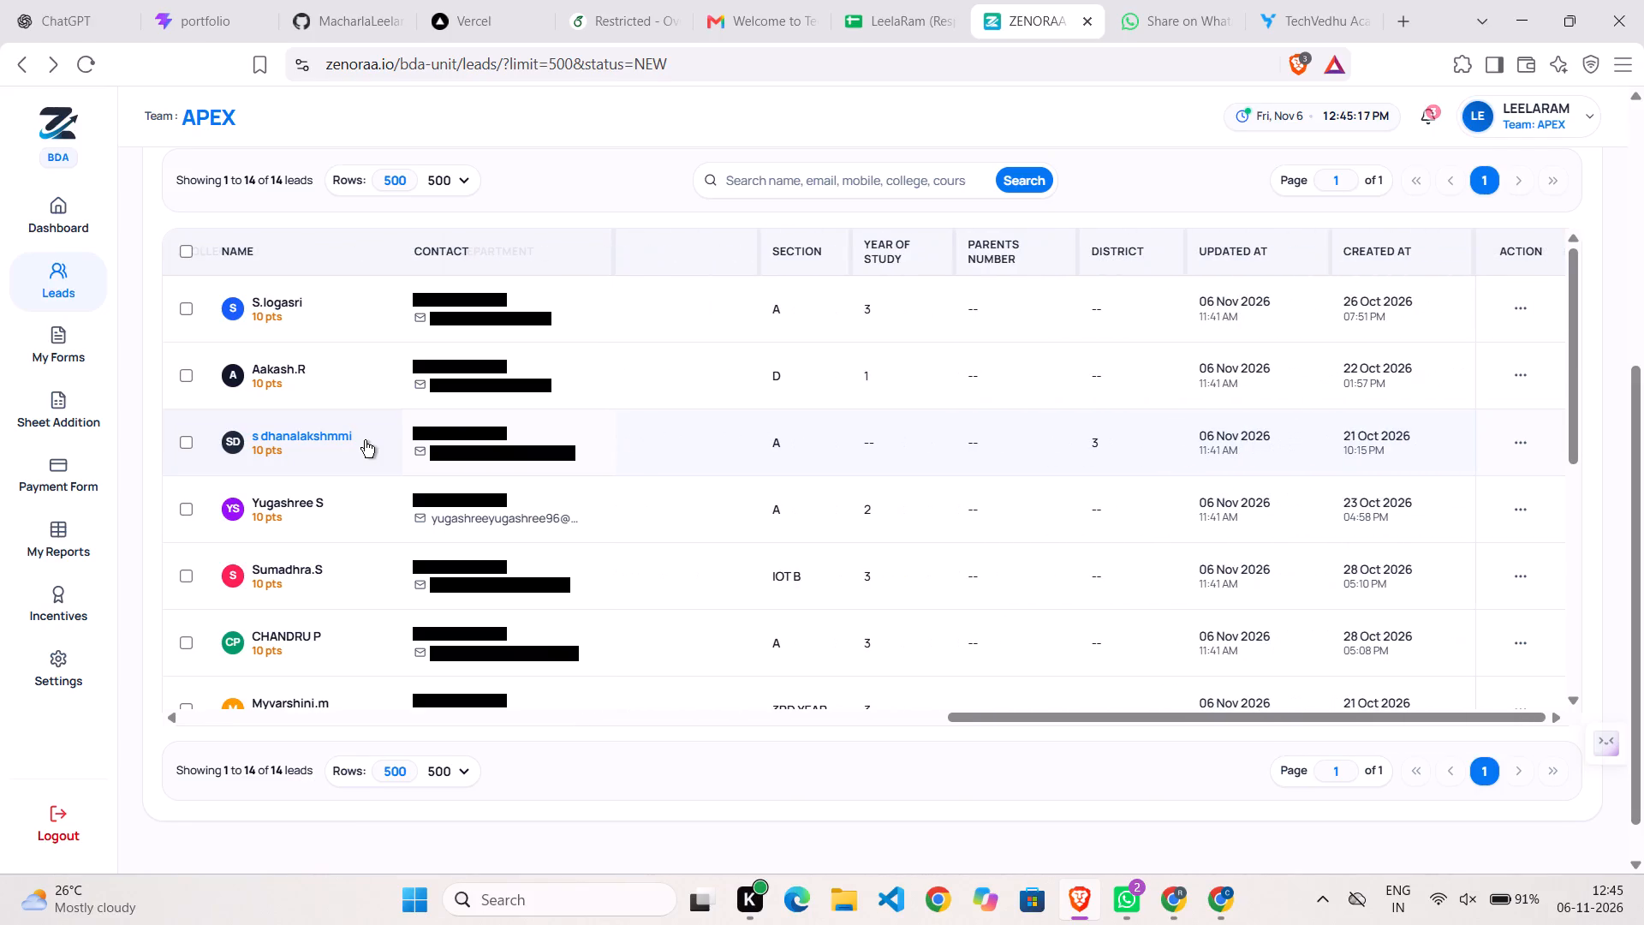
scroll(365, 440, right, 9)
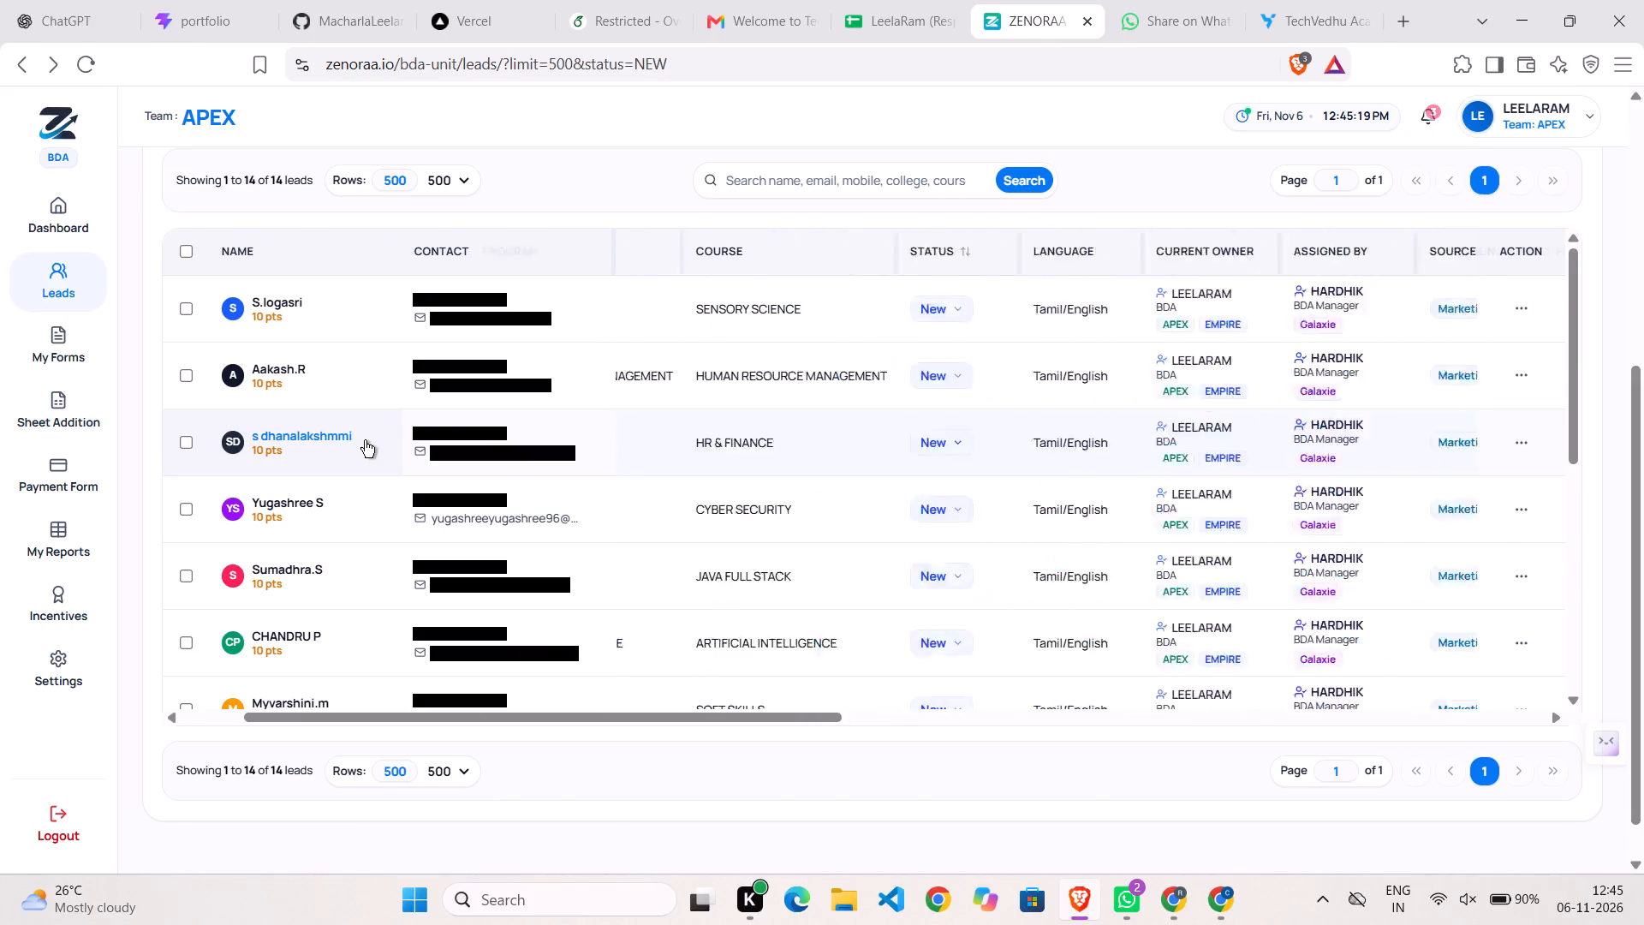
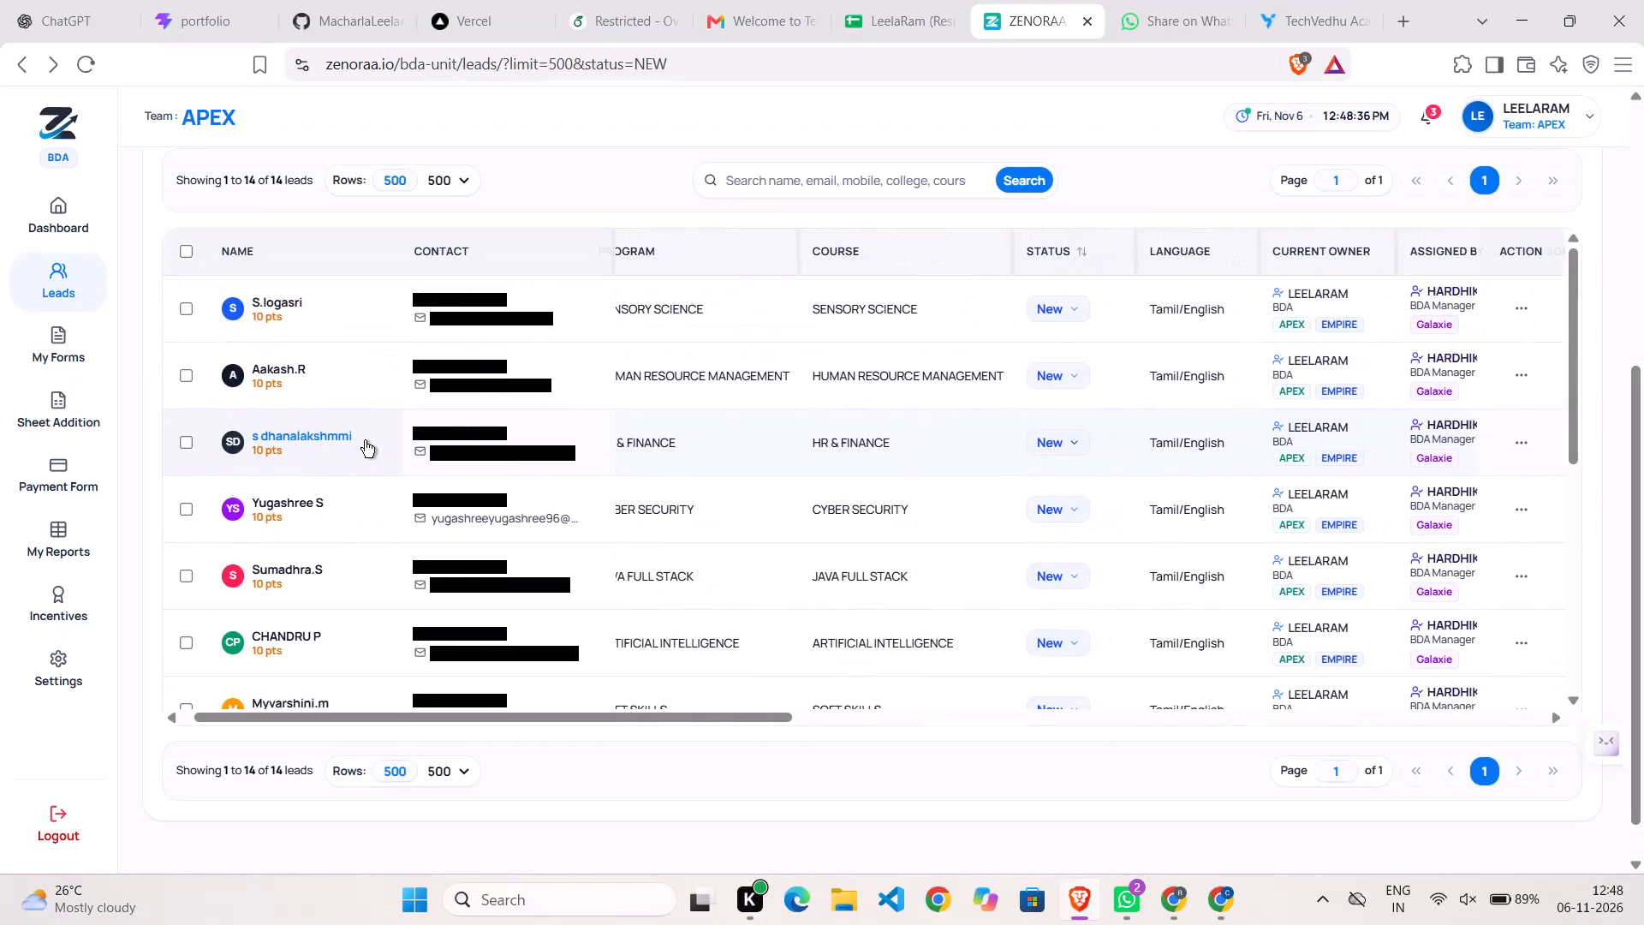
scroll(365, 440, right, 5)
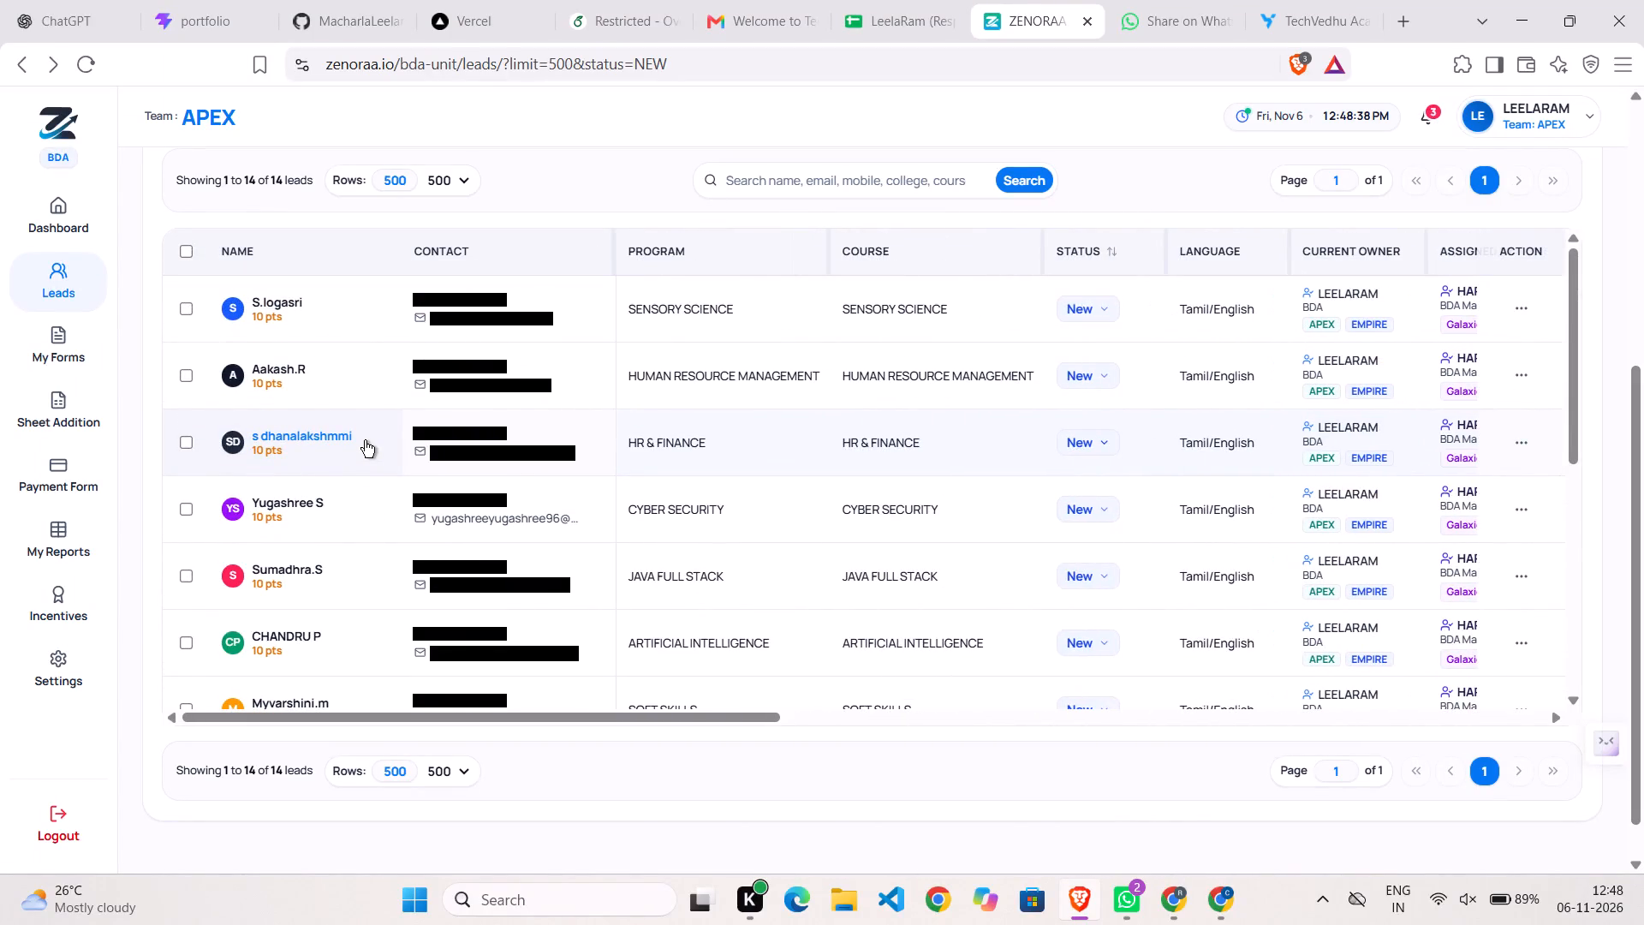
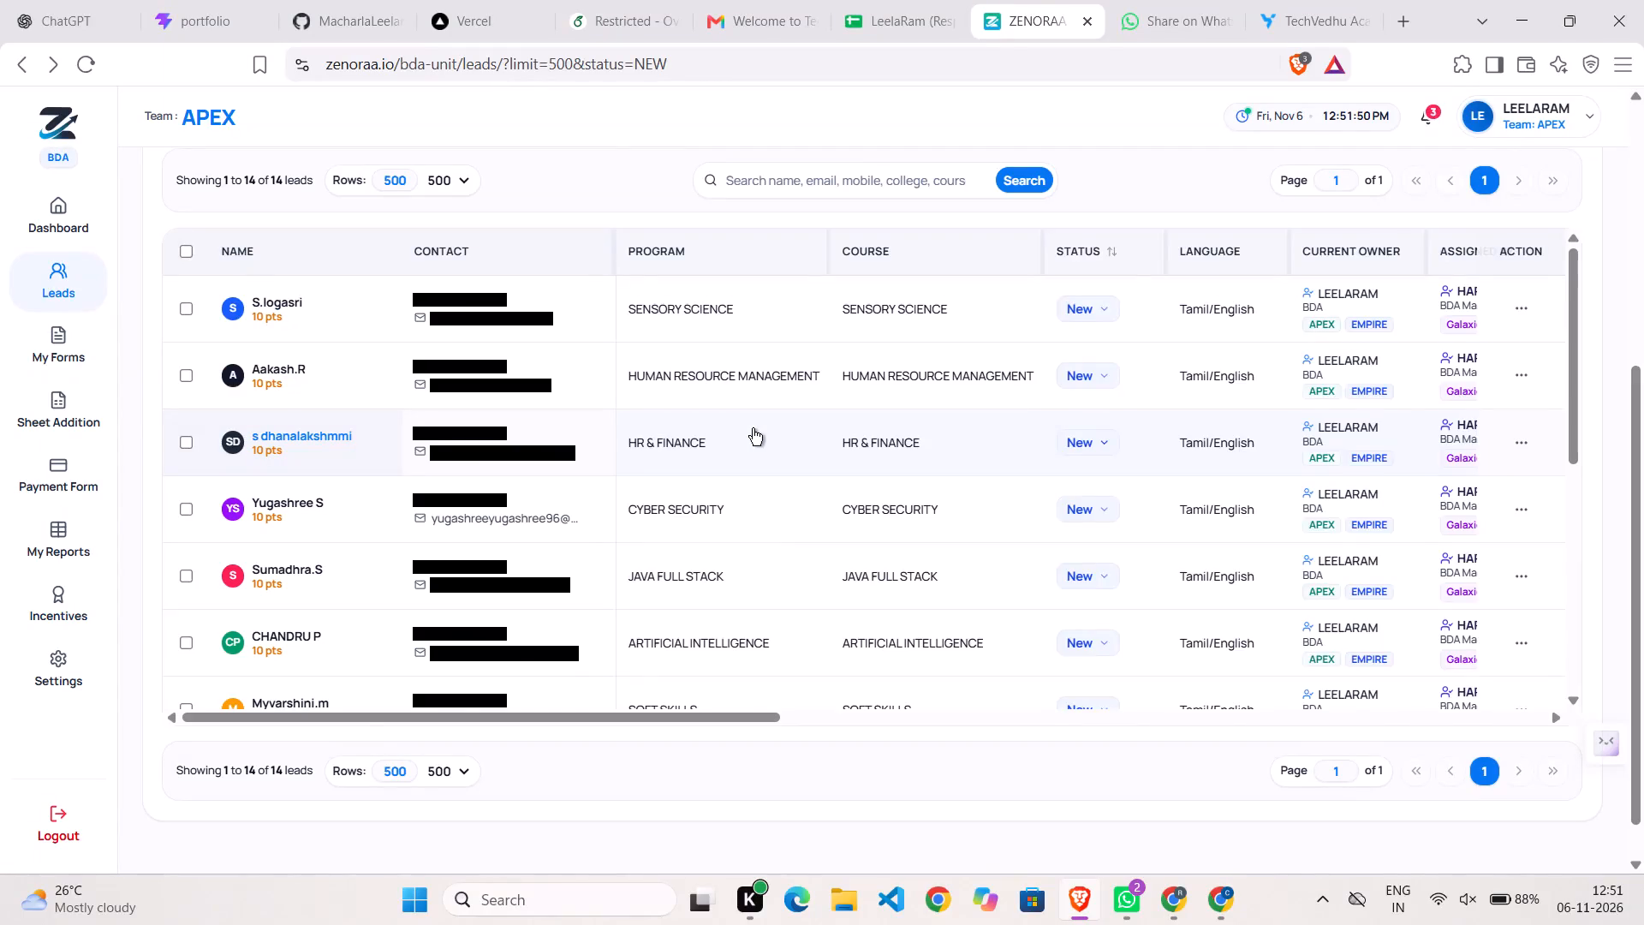
Examine the new leads' ownership, source unit, college, department, section, year of study and update date columns.
scroll(753, 428, left, 5)
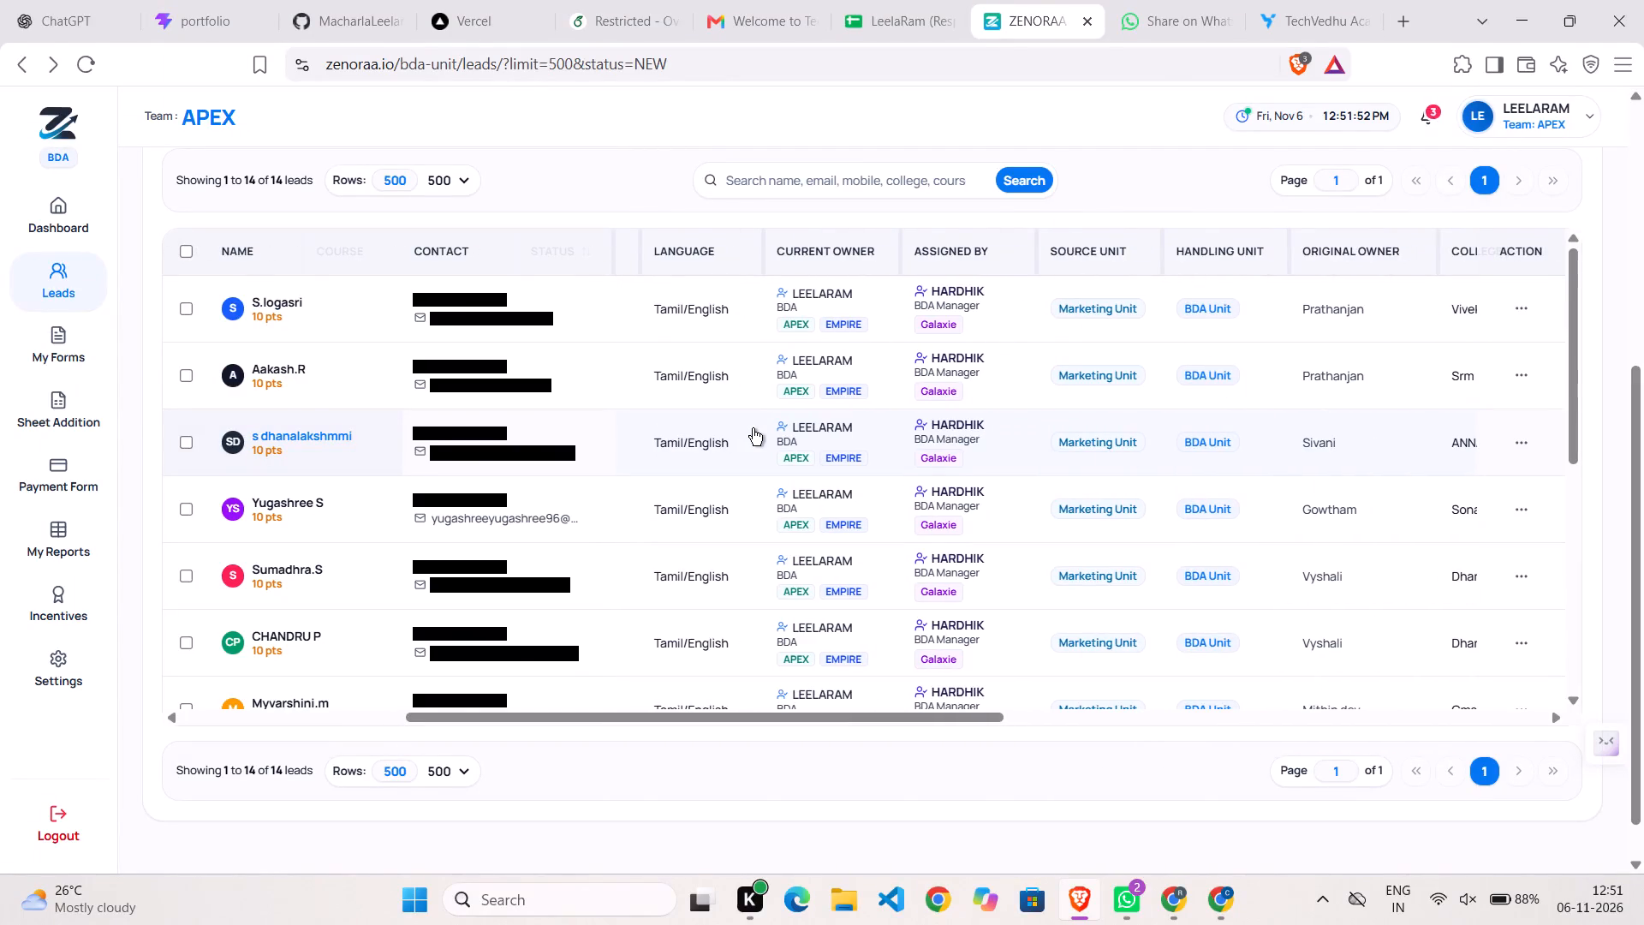
scroll(753, 428, left, 1)
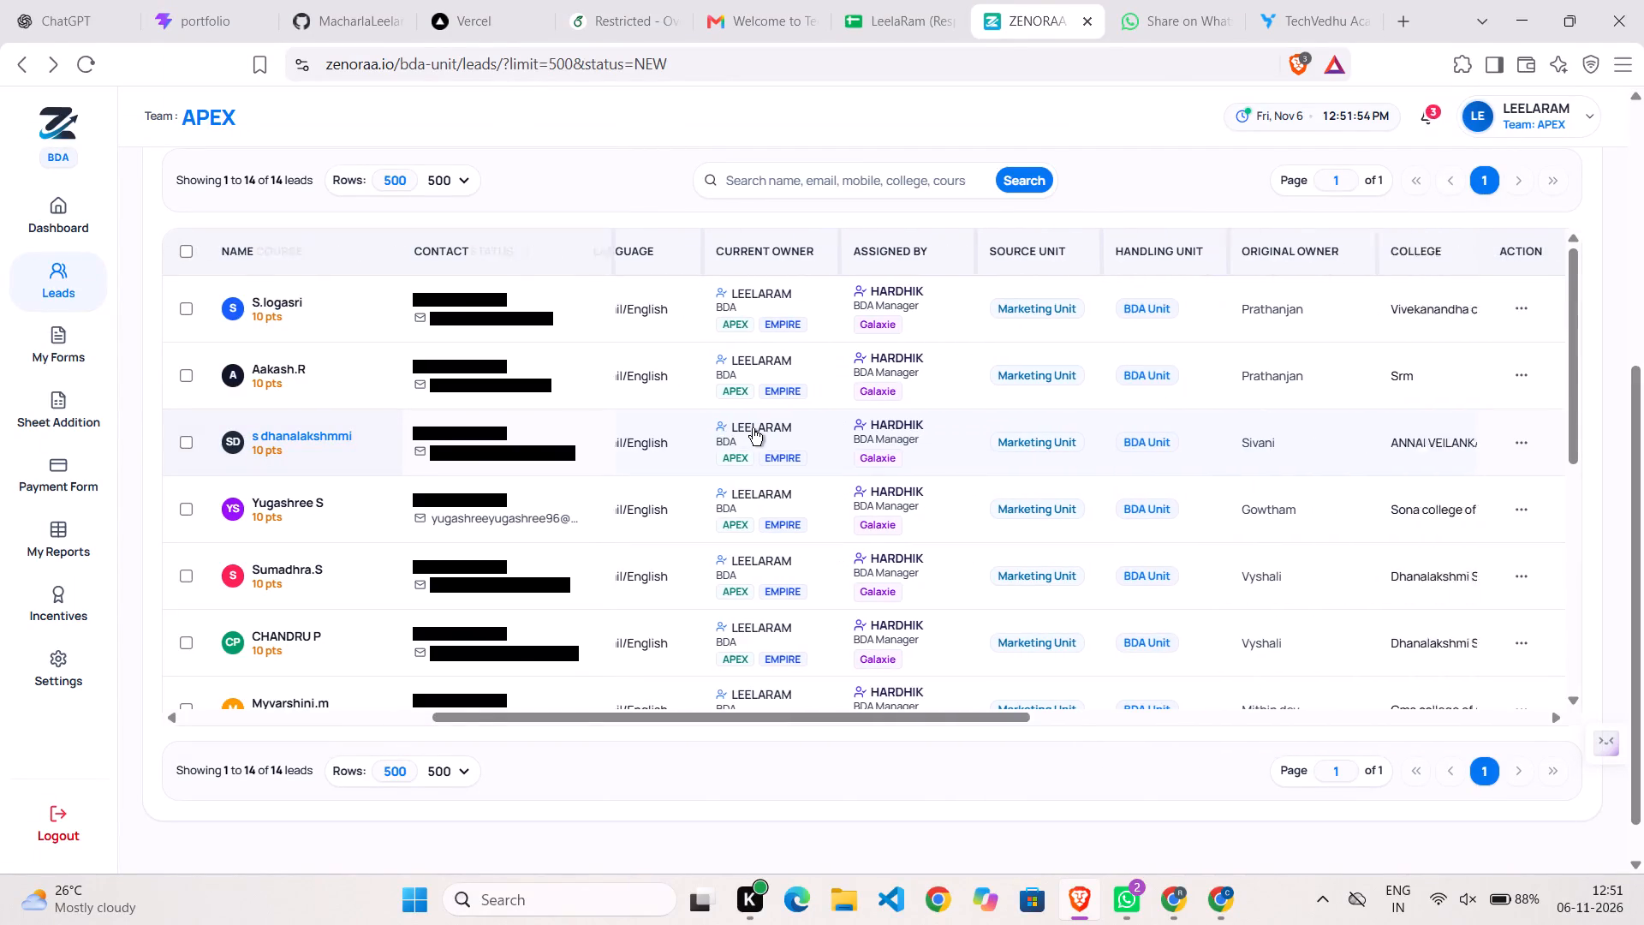
scroll(753, 428, left, 4)
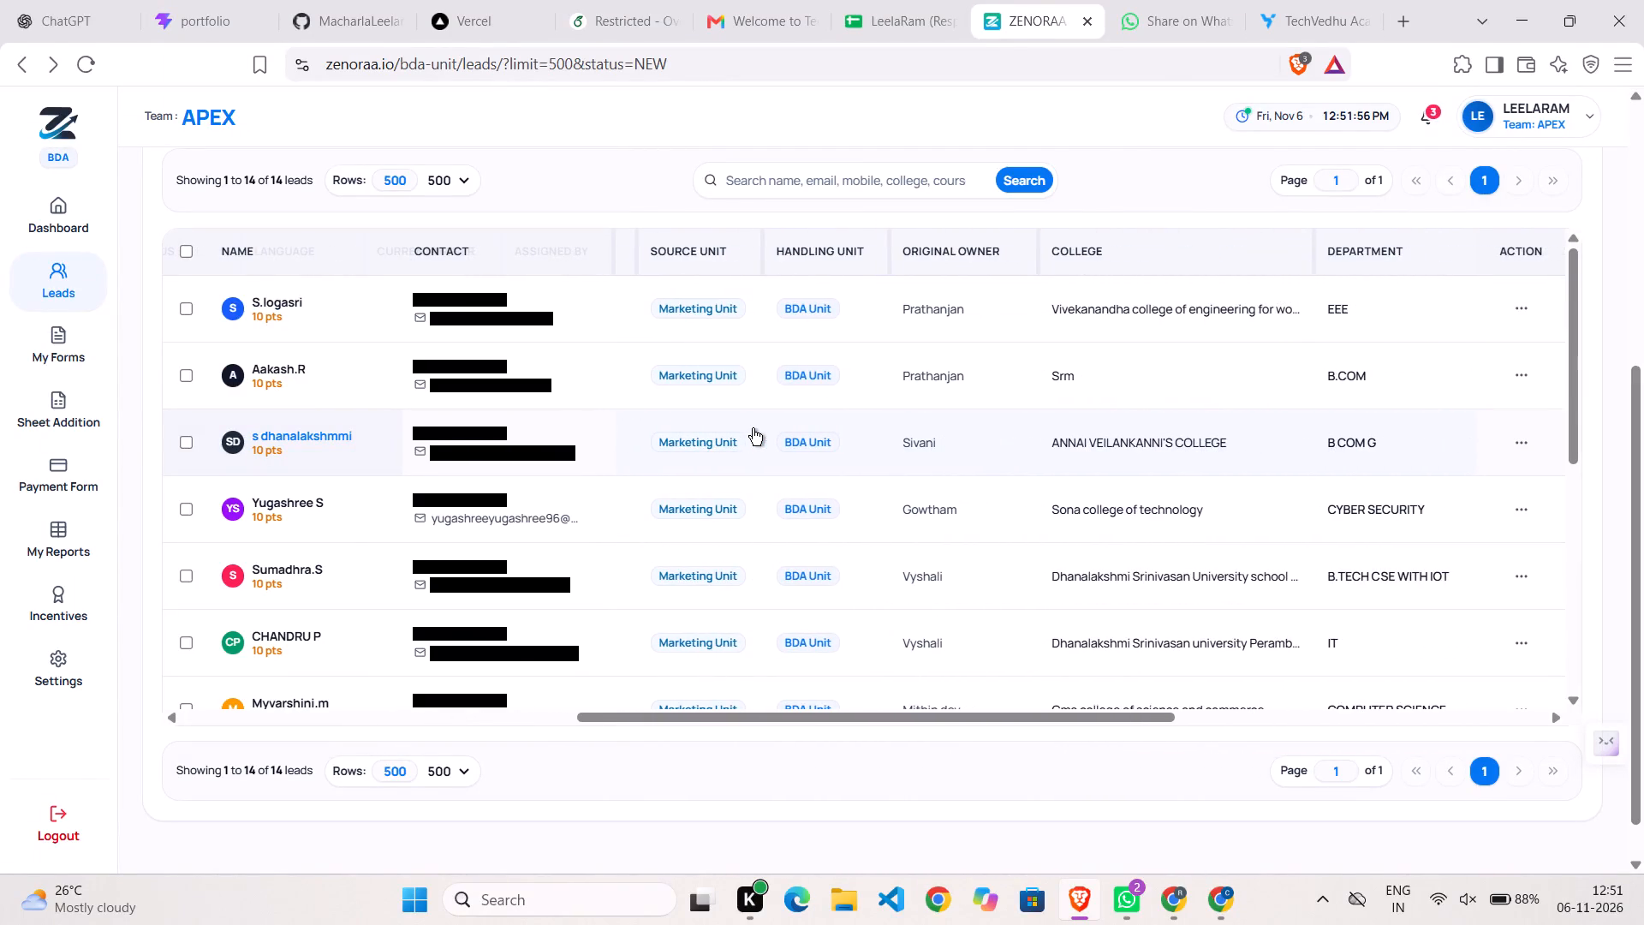
scroll(753, 428, left, 3)
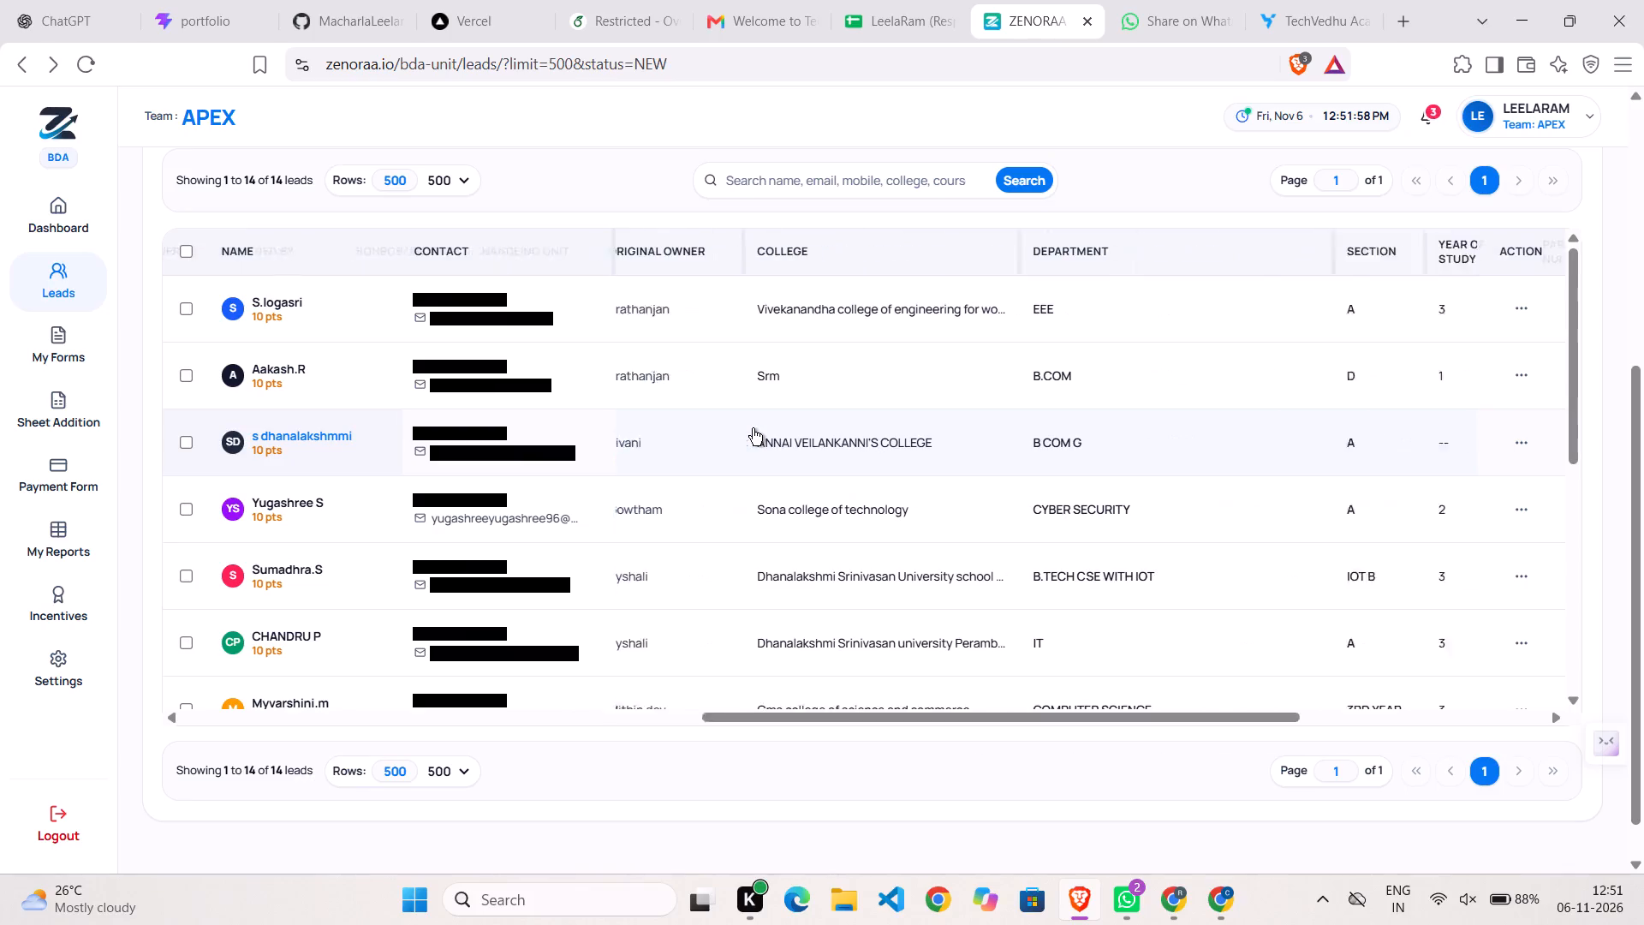
scroll(753, 428, left, 2)
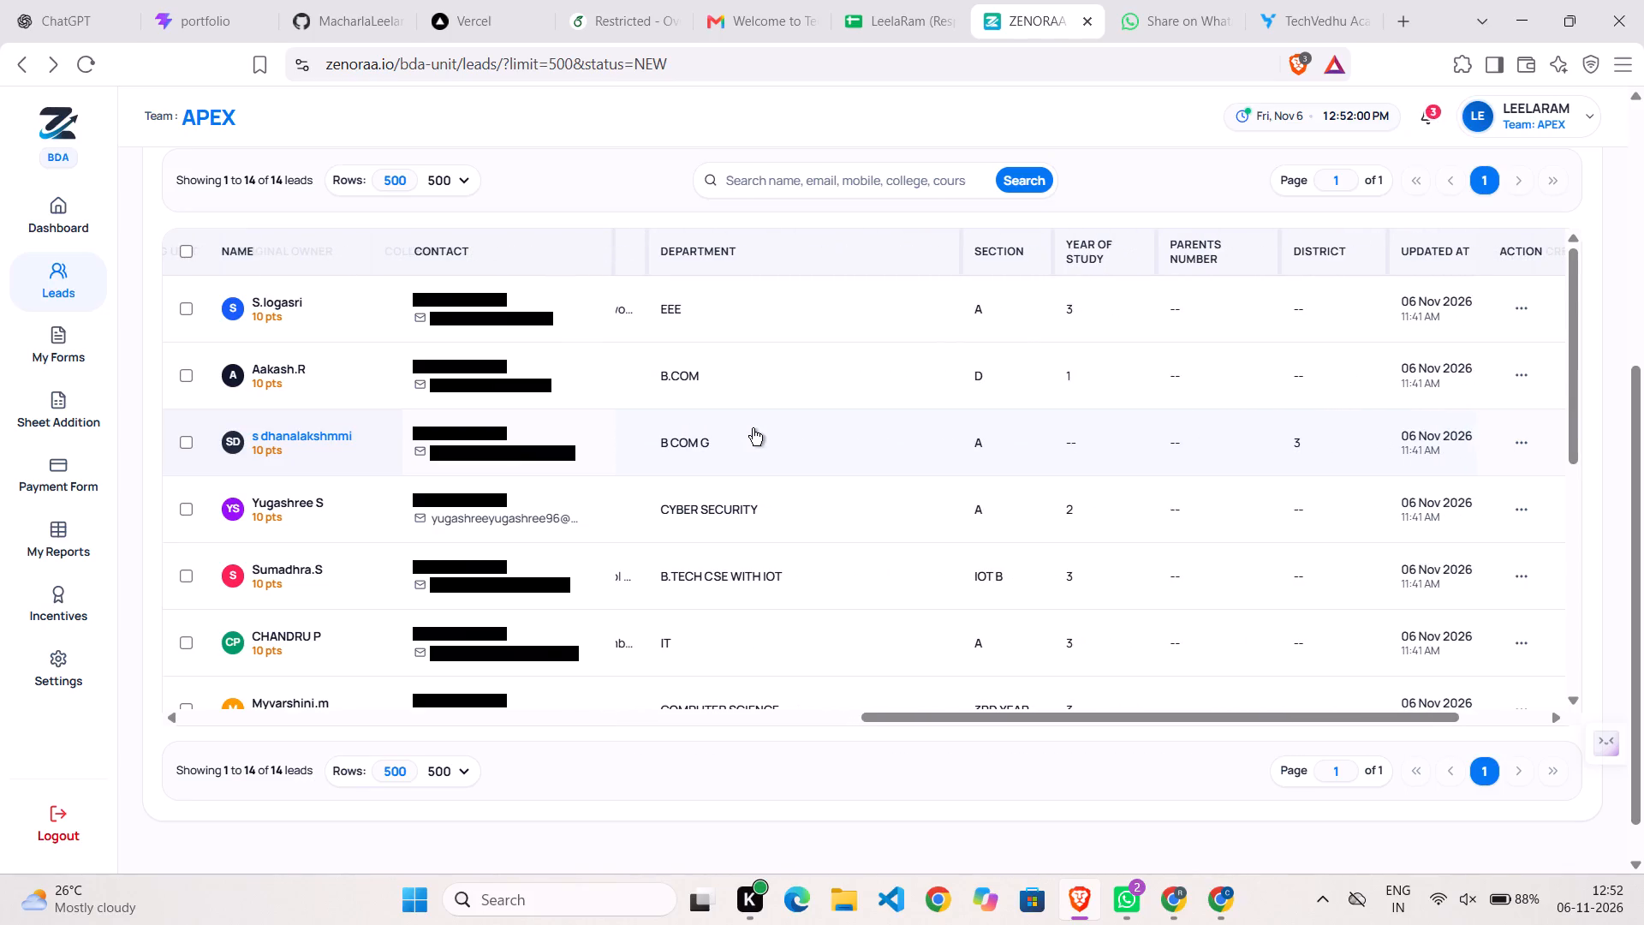
scroll(753, 428, right, 7)
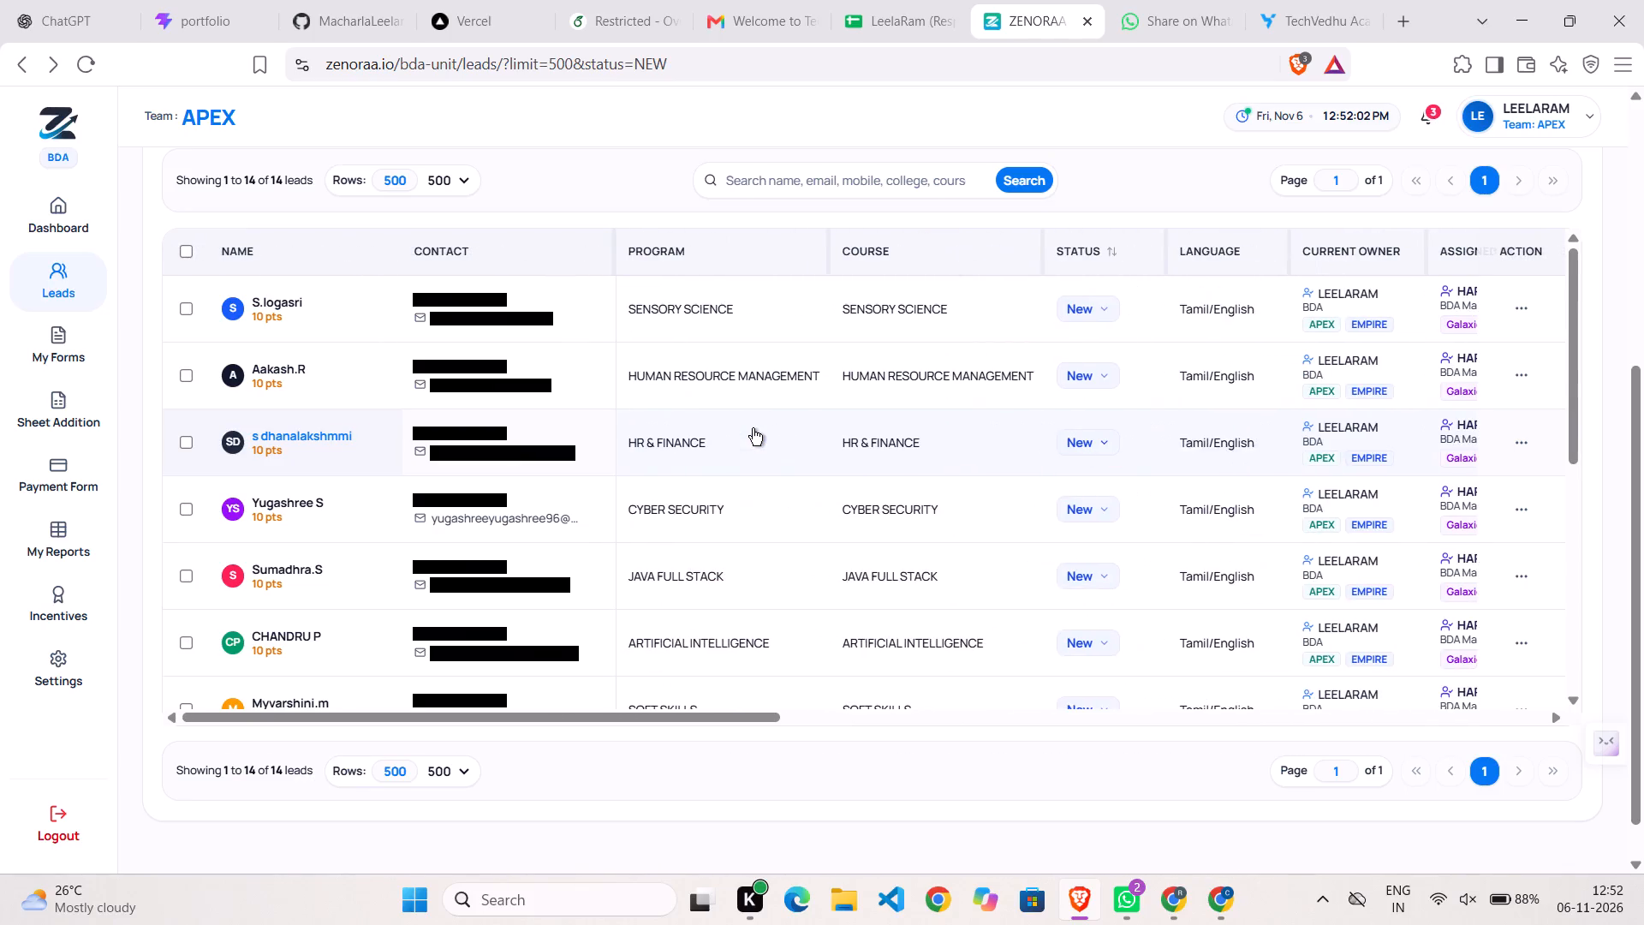
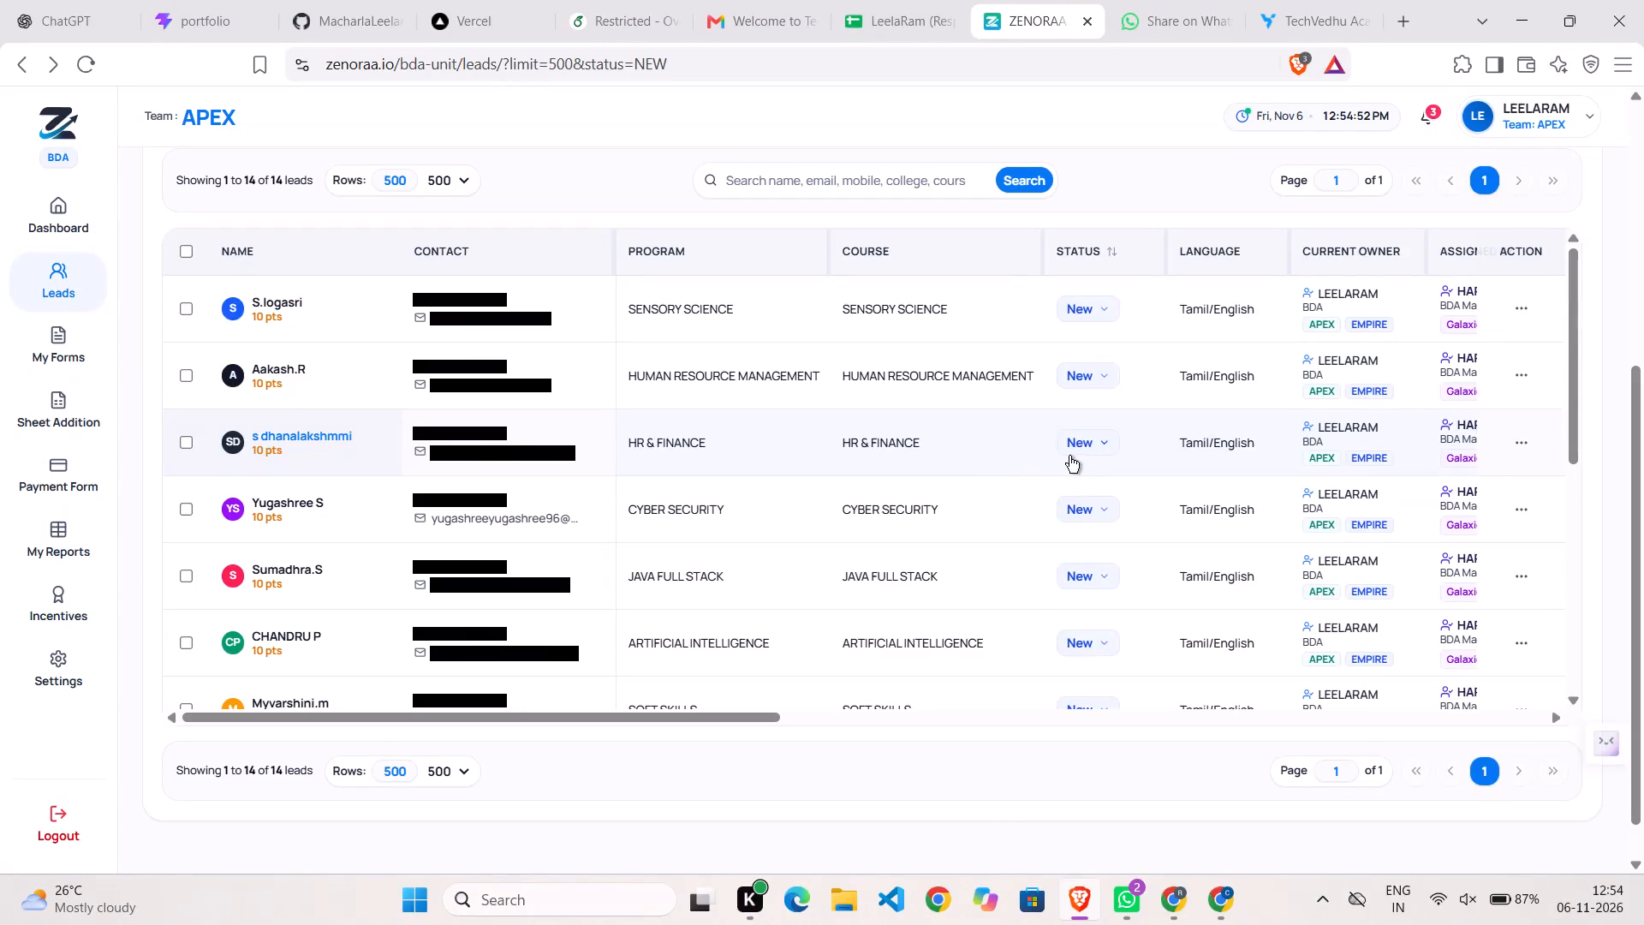
Update the HR & FINANCE lead's status to Follow Up with the call remark "evening 5pm".
click(1088, 447)
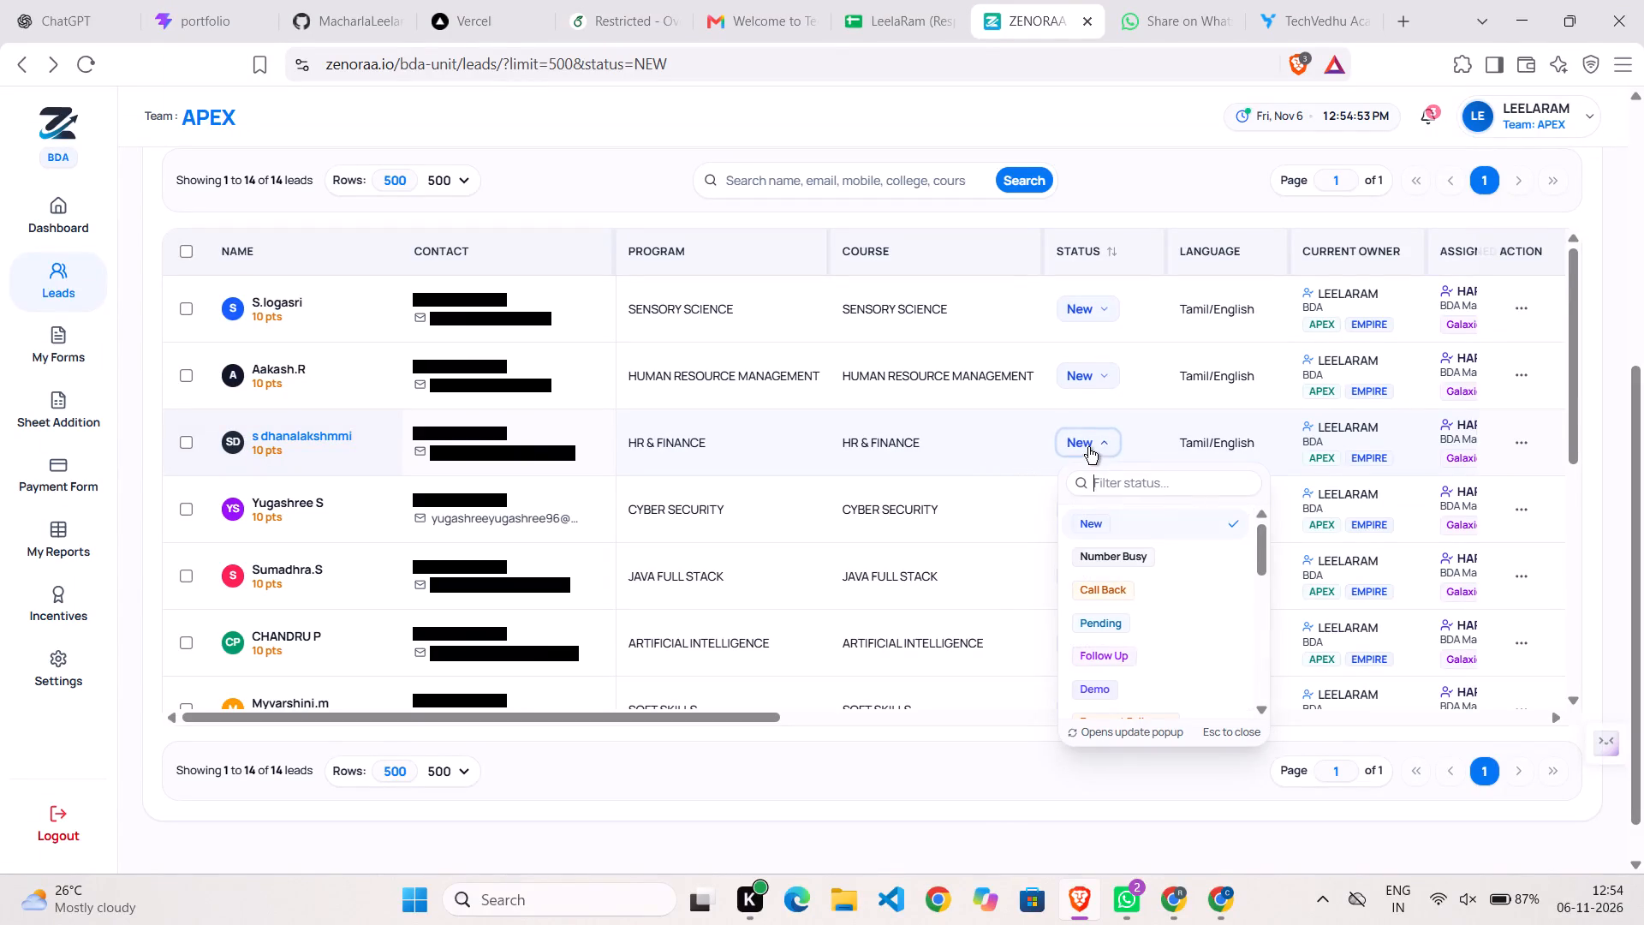
scroll(1105, 589, down, 1)
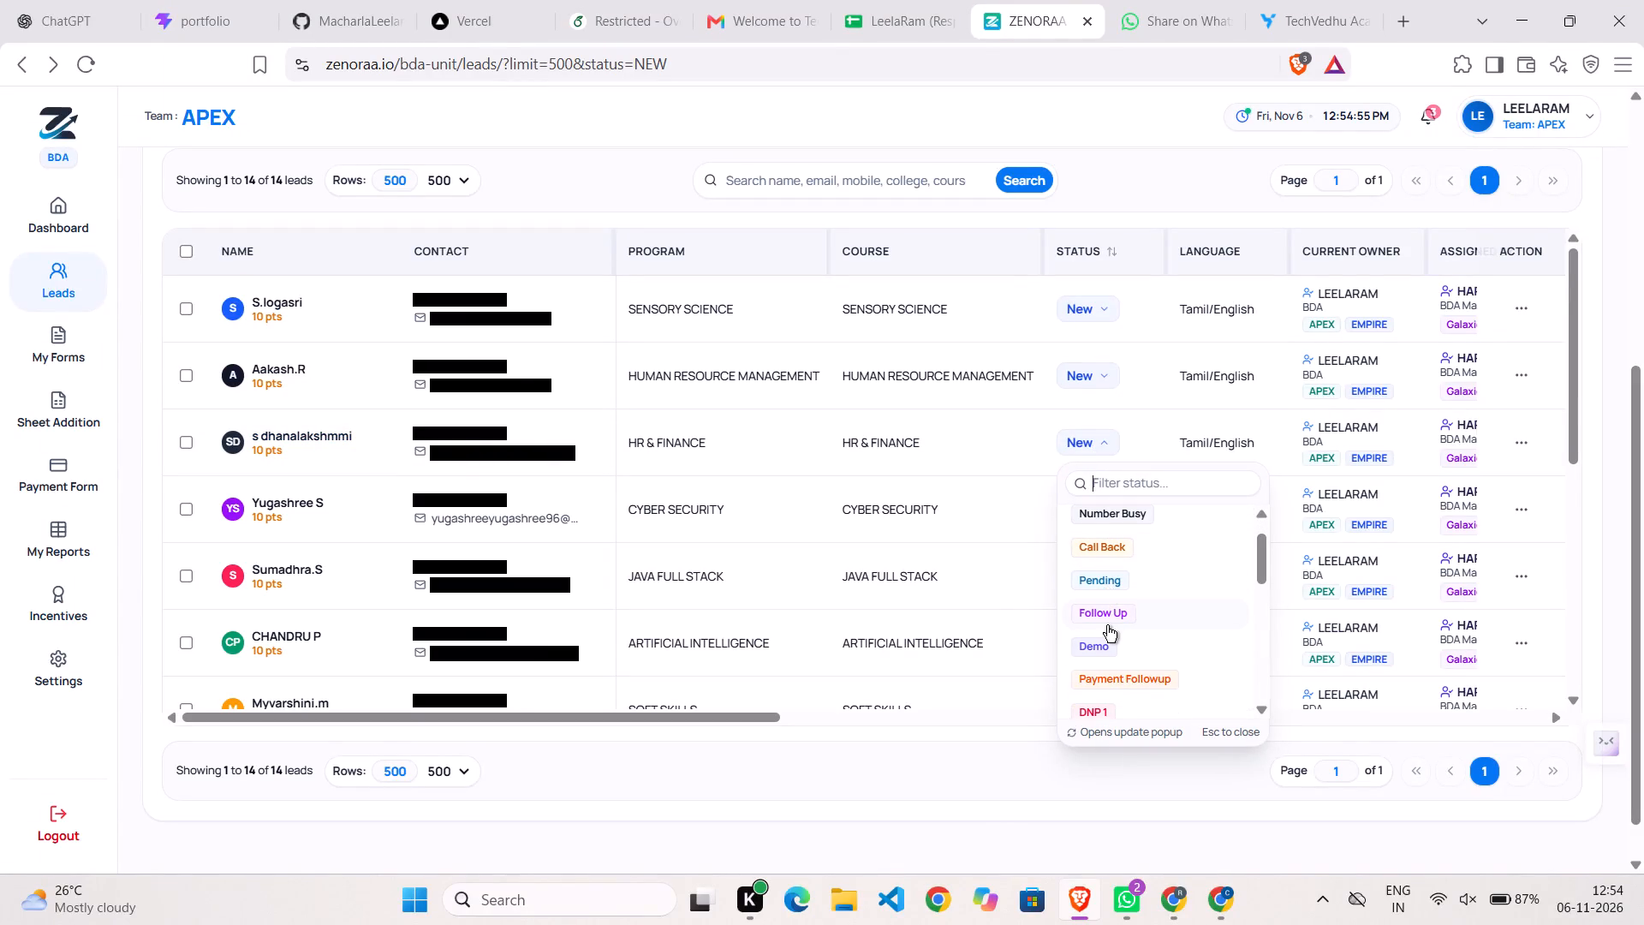
click(1108, 625)
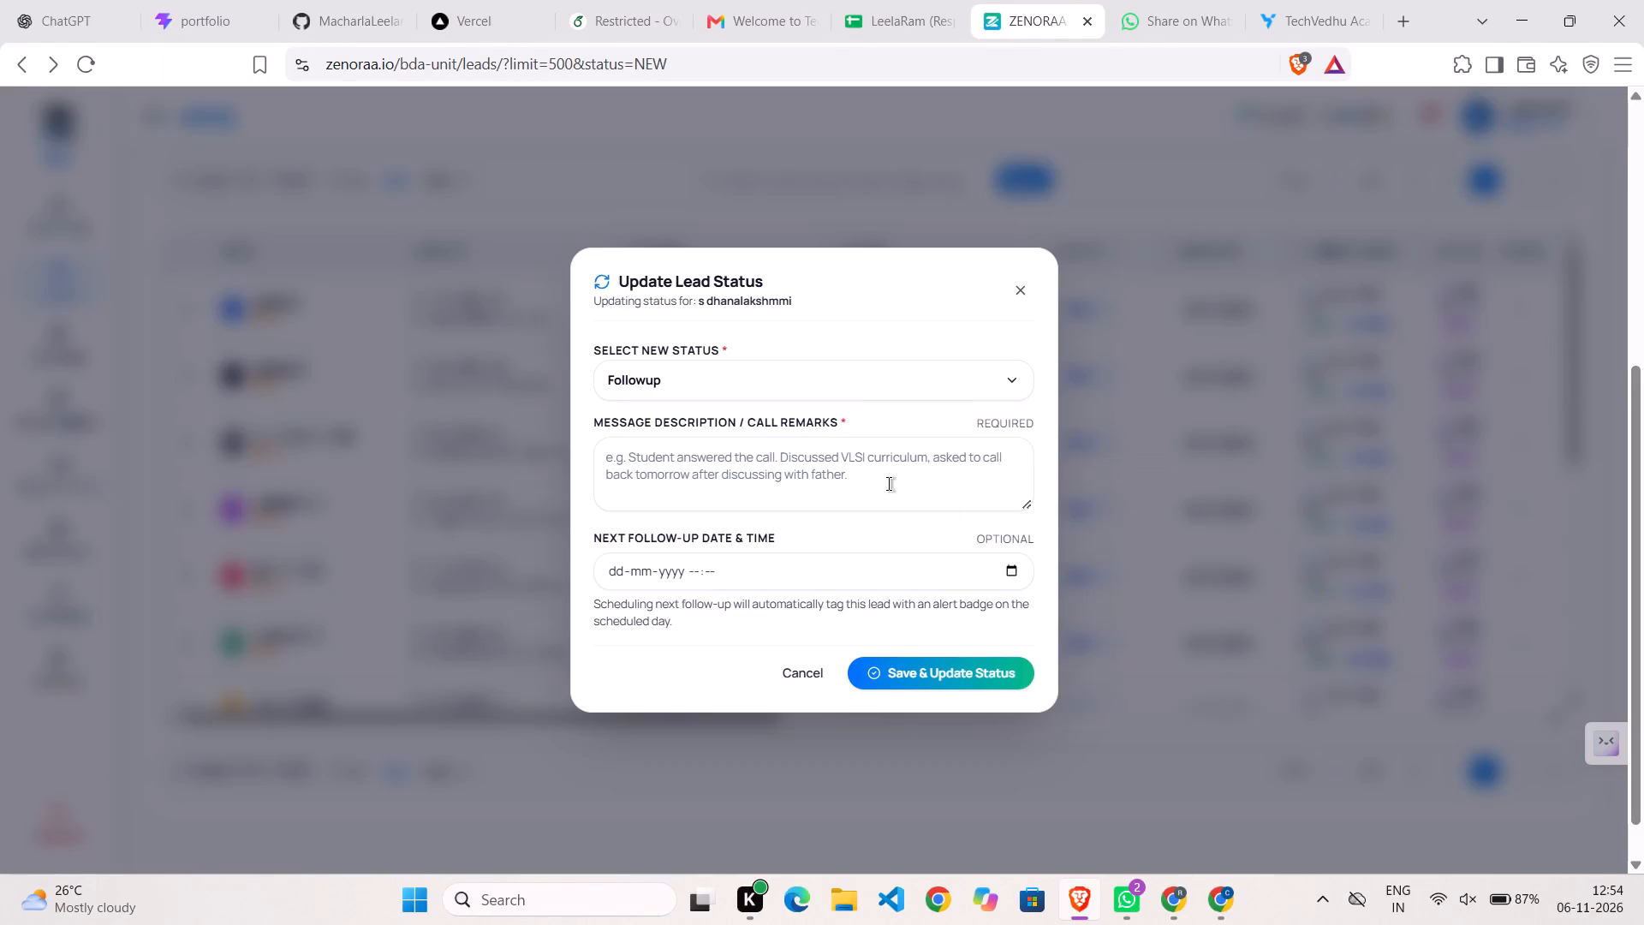
click(889, 484)
text(evening)
key(space)
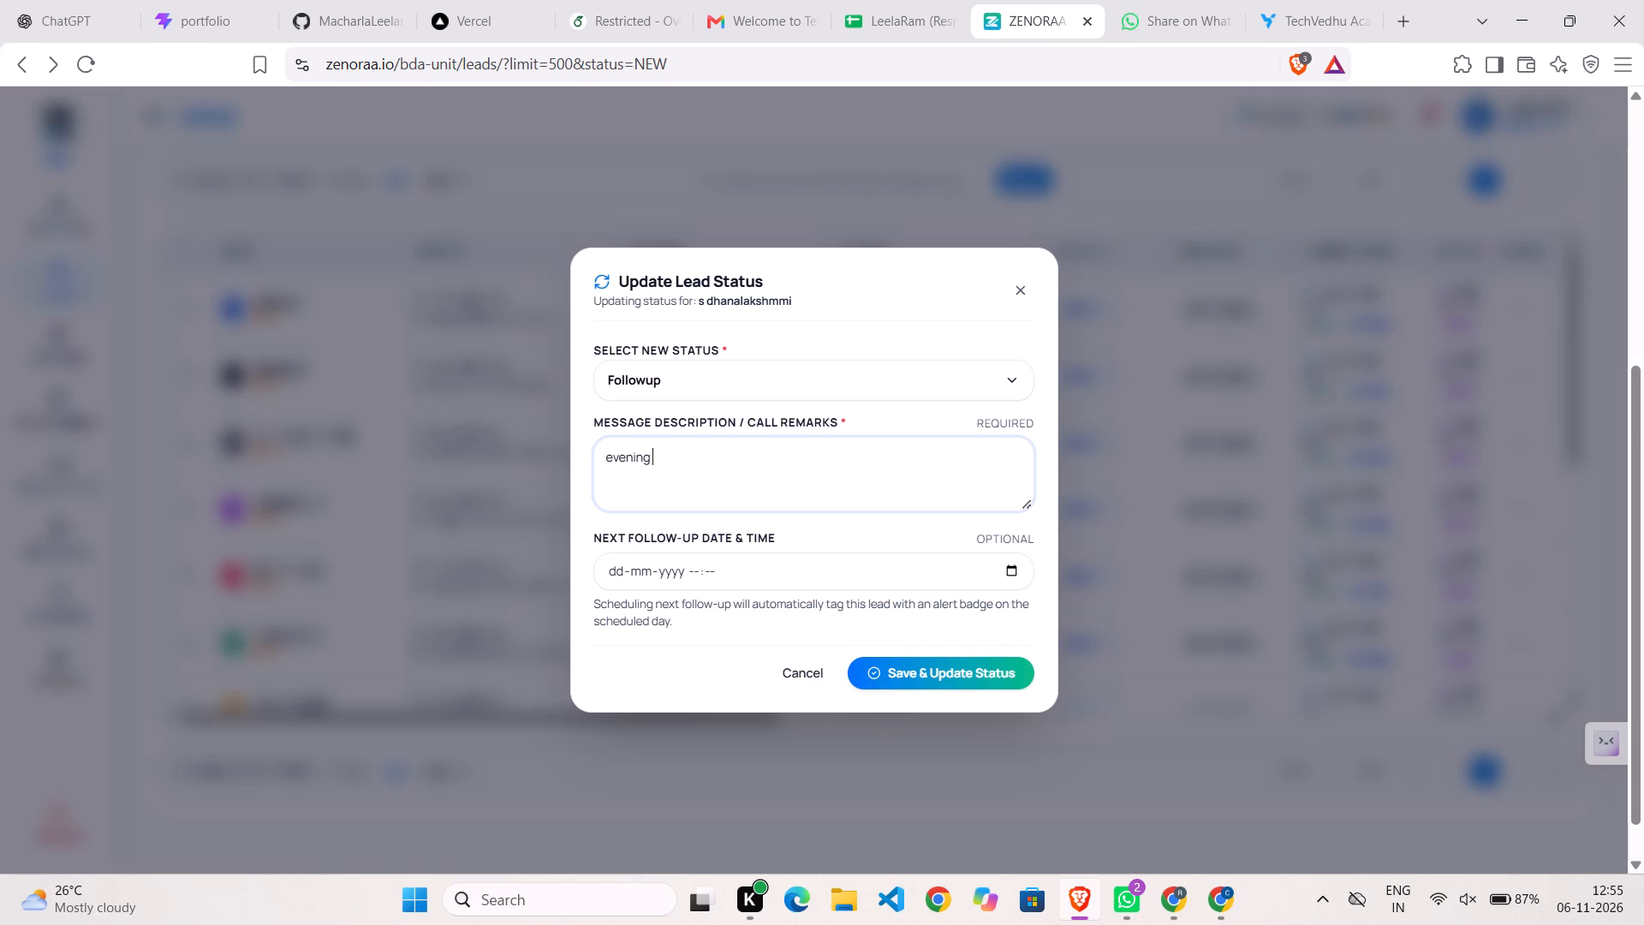
key(5)
text(p,)
key(BackSpace)
key(m)
click(996, 682)
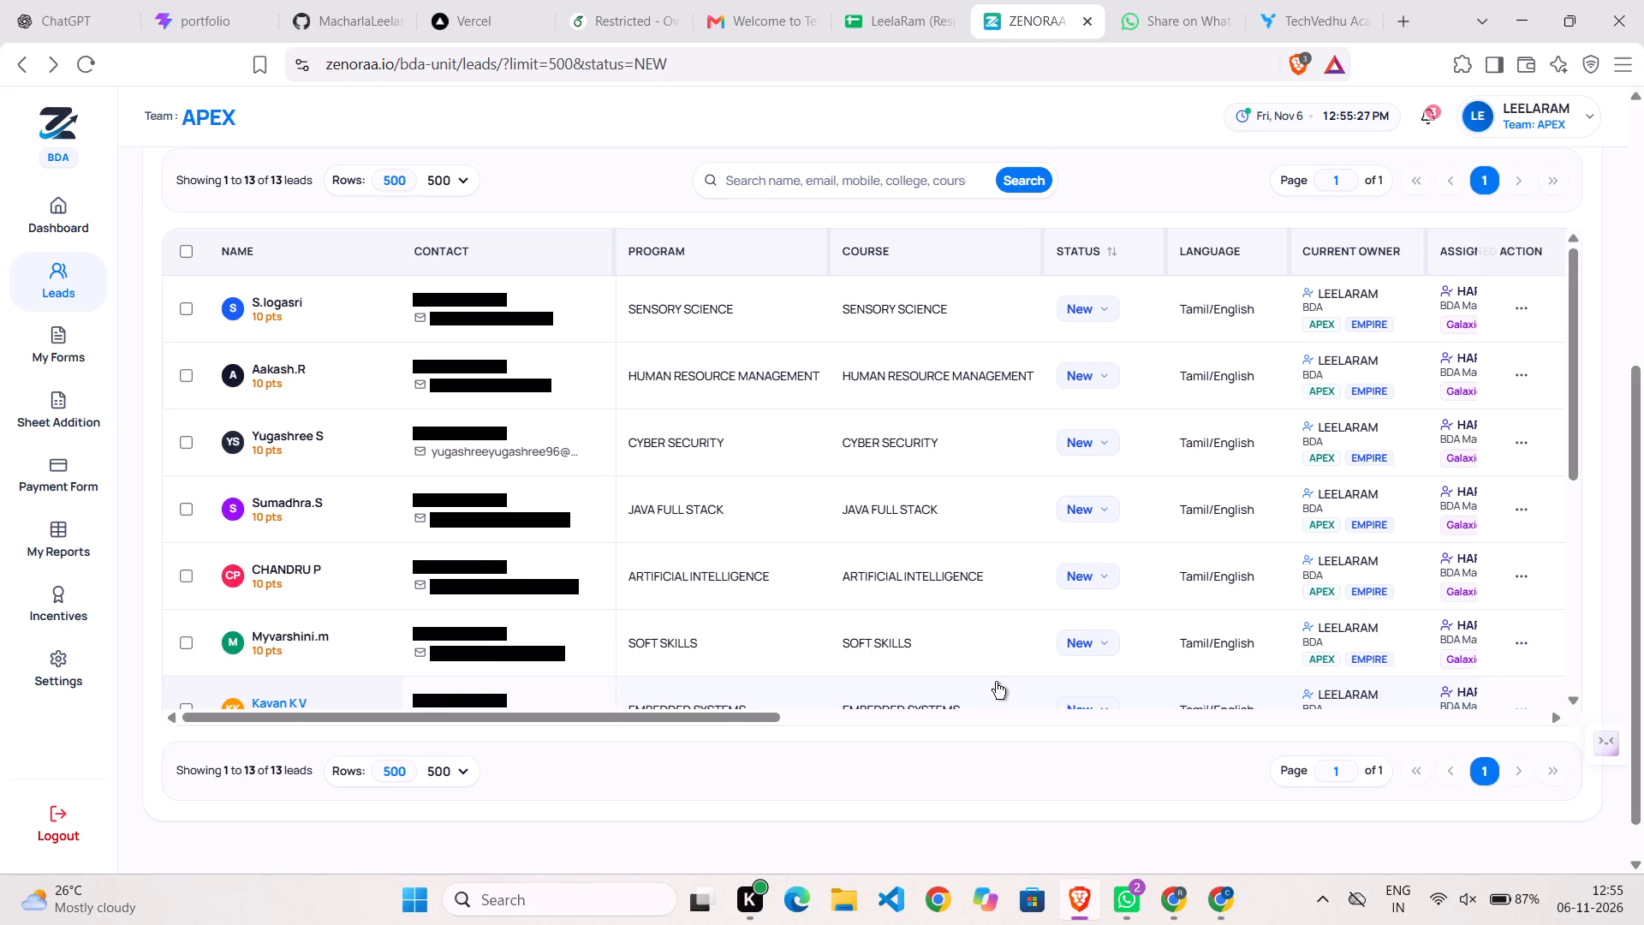
Update the HUMAN RESOURCE MANAGEMENT lead's status to DNP 2 with the call remark "DNP".
scroll(996, 682, left, 10)
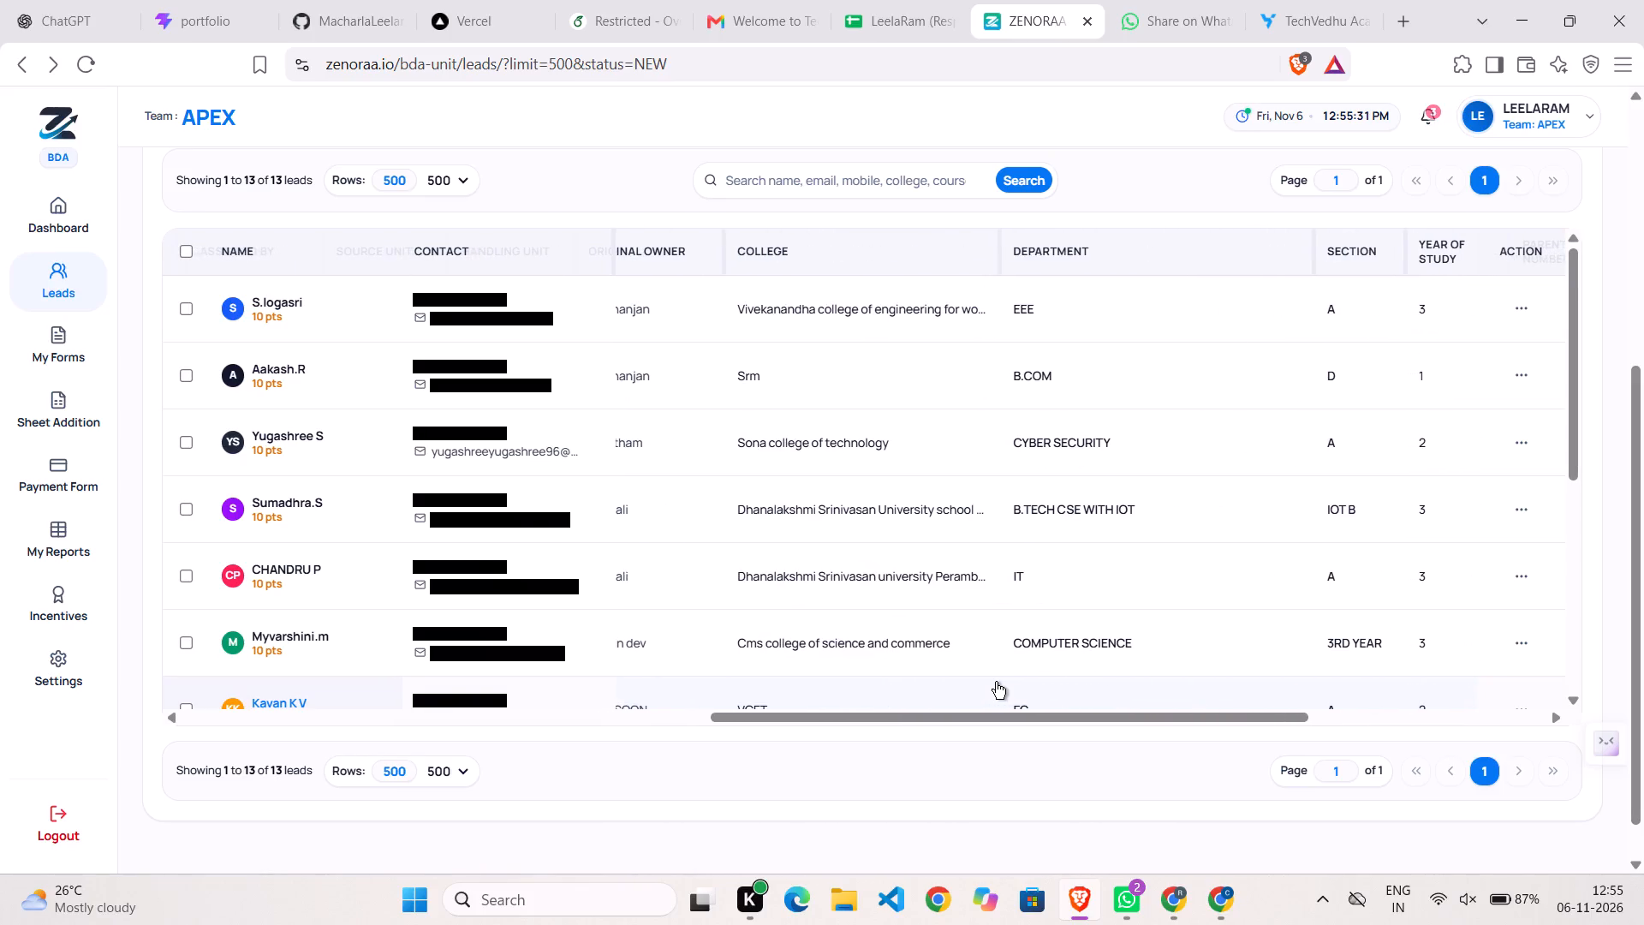
scroll(996, 682, right, 5)
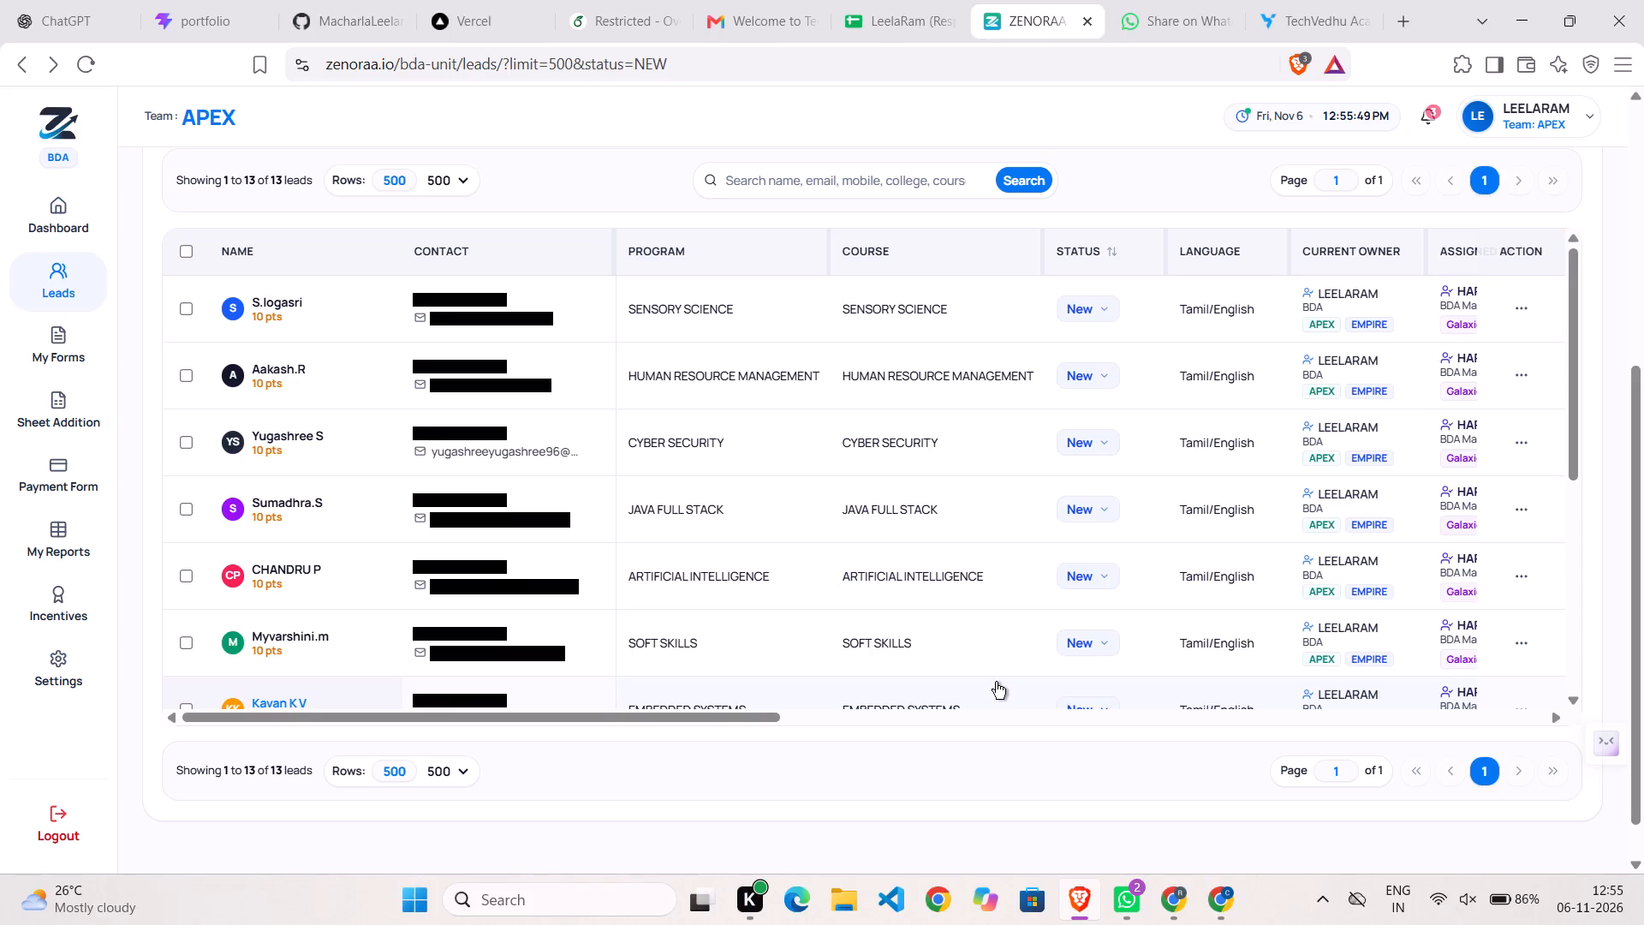
click(1105, 380)
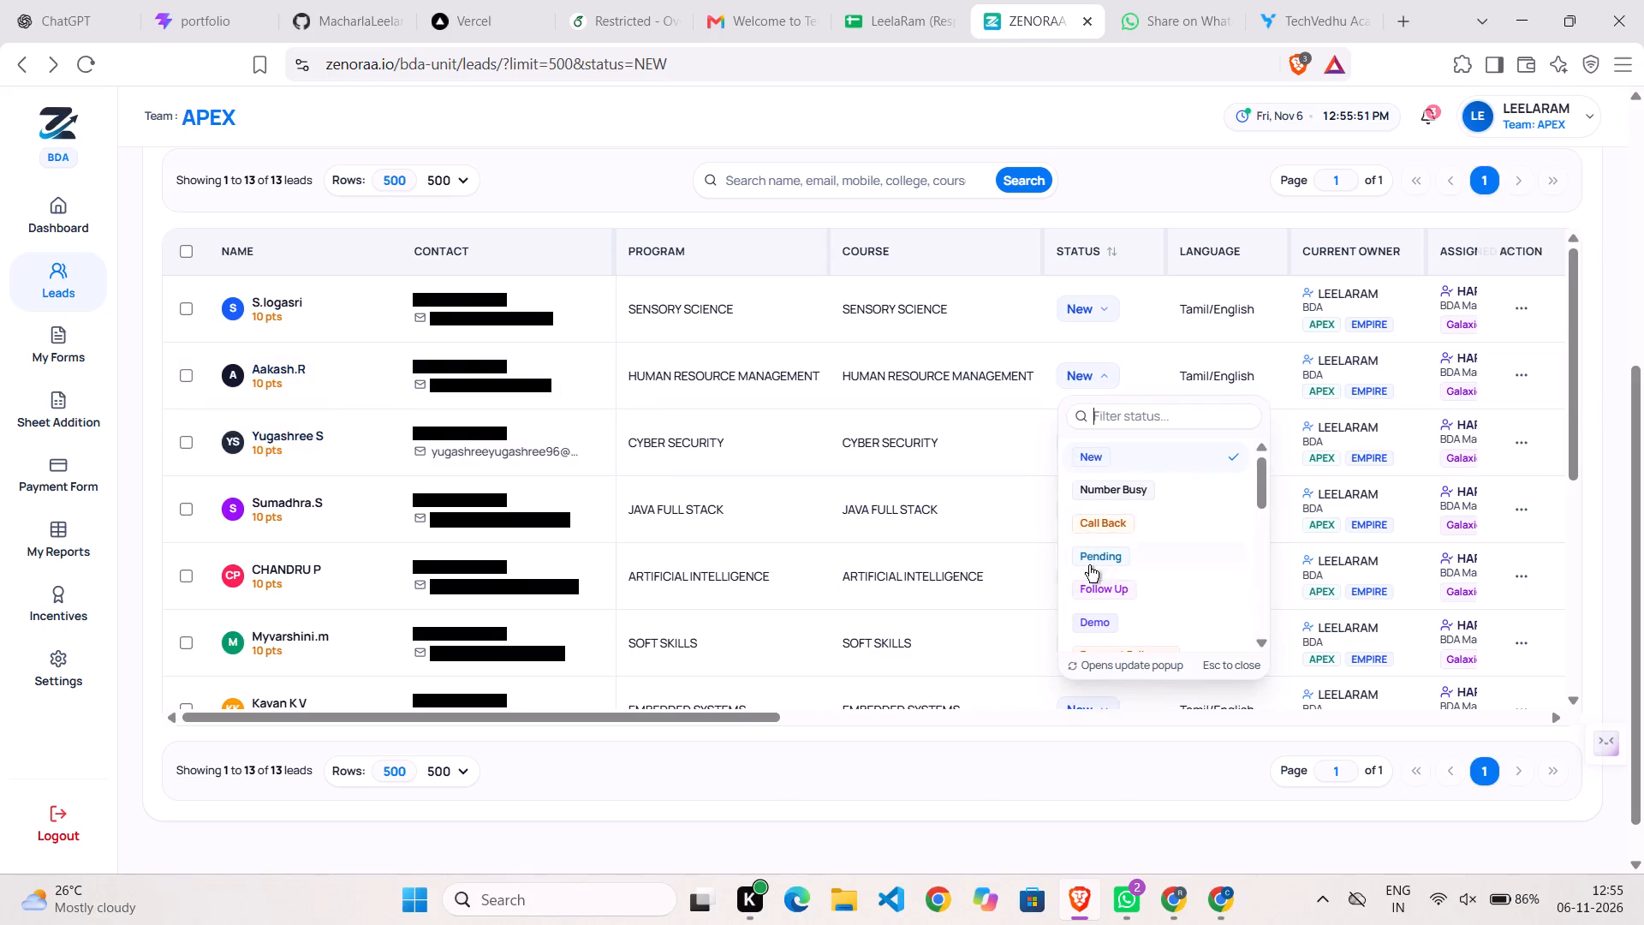
scroll(1089, 565, down, 2)
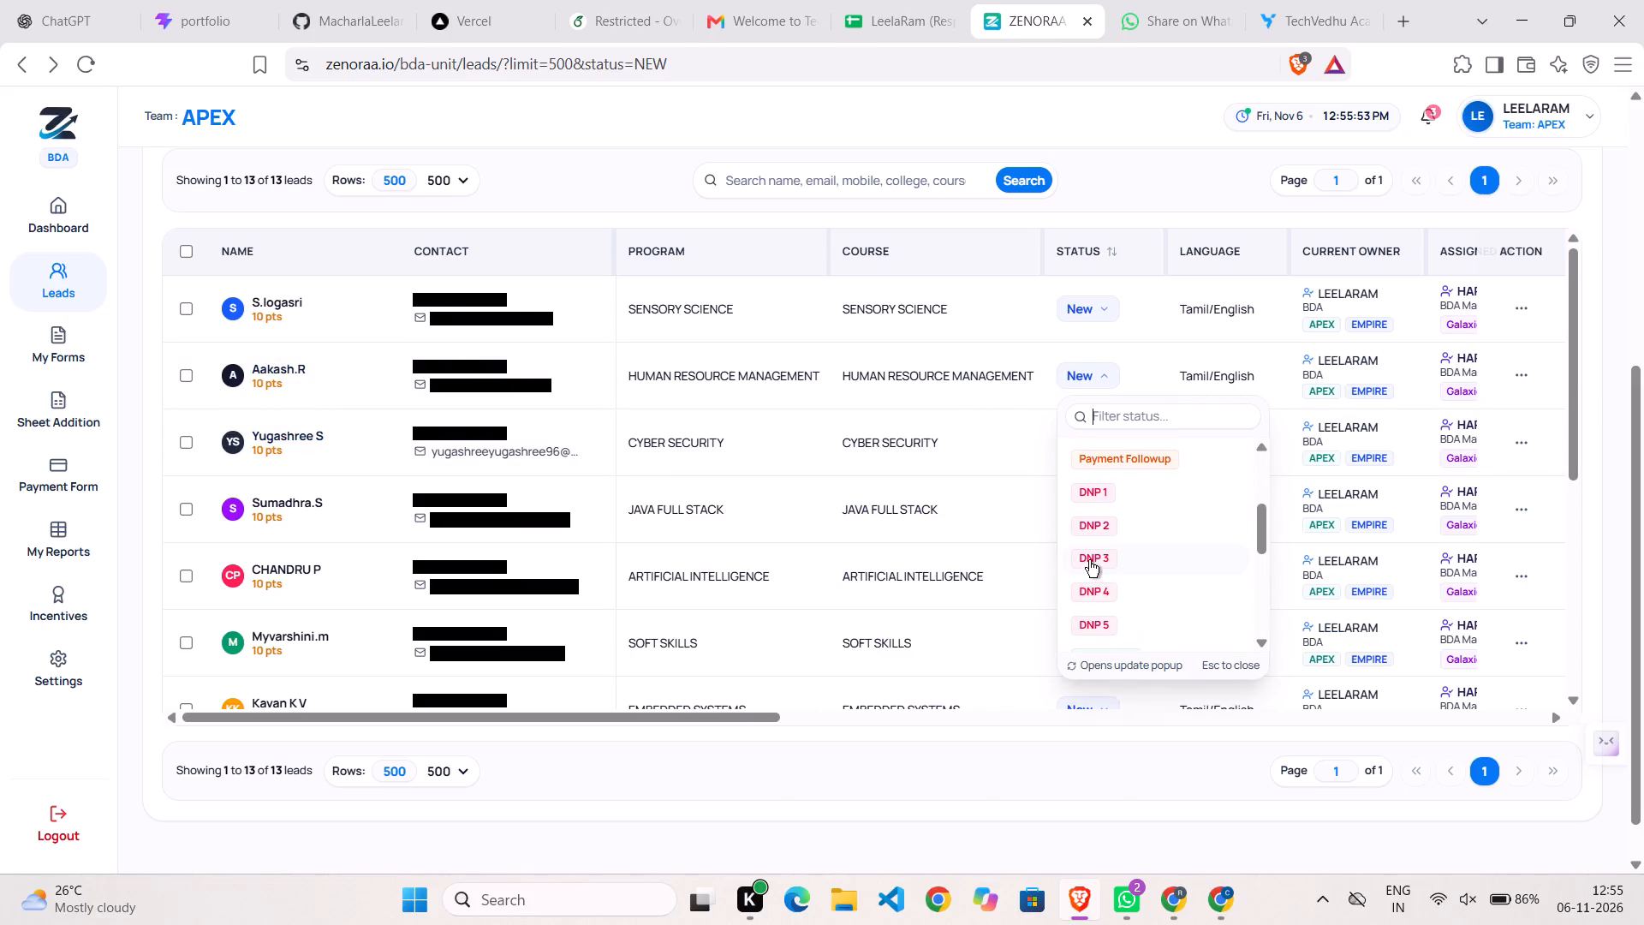
click(1090, 524)
click(741, 481)
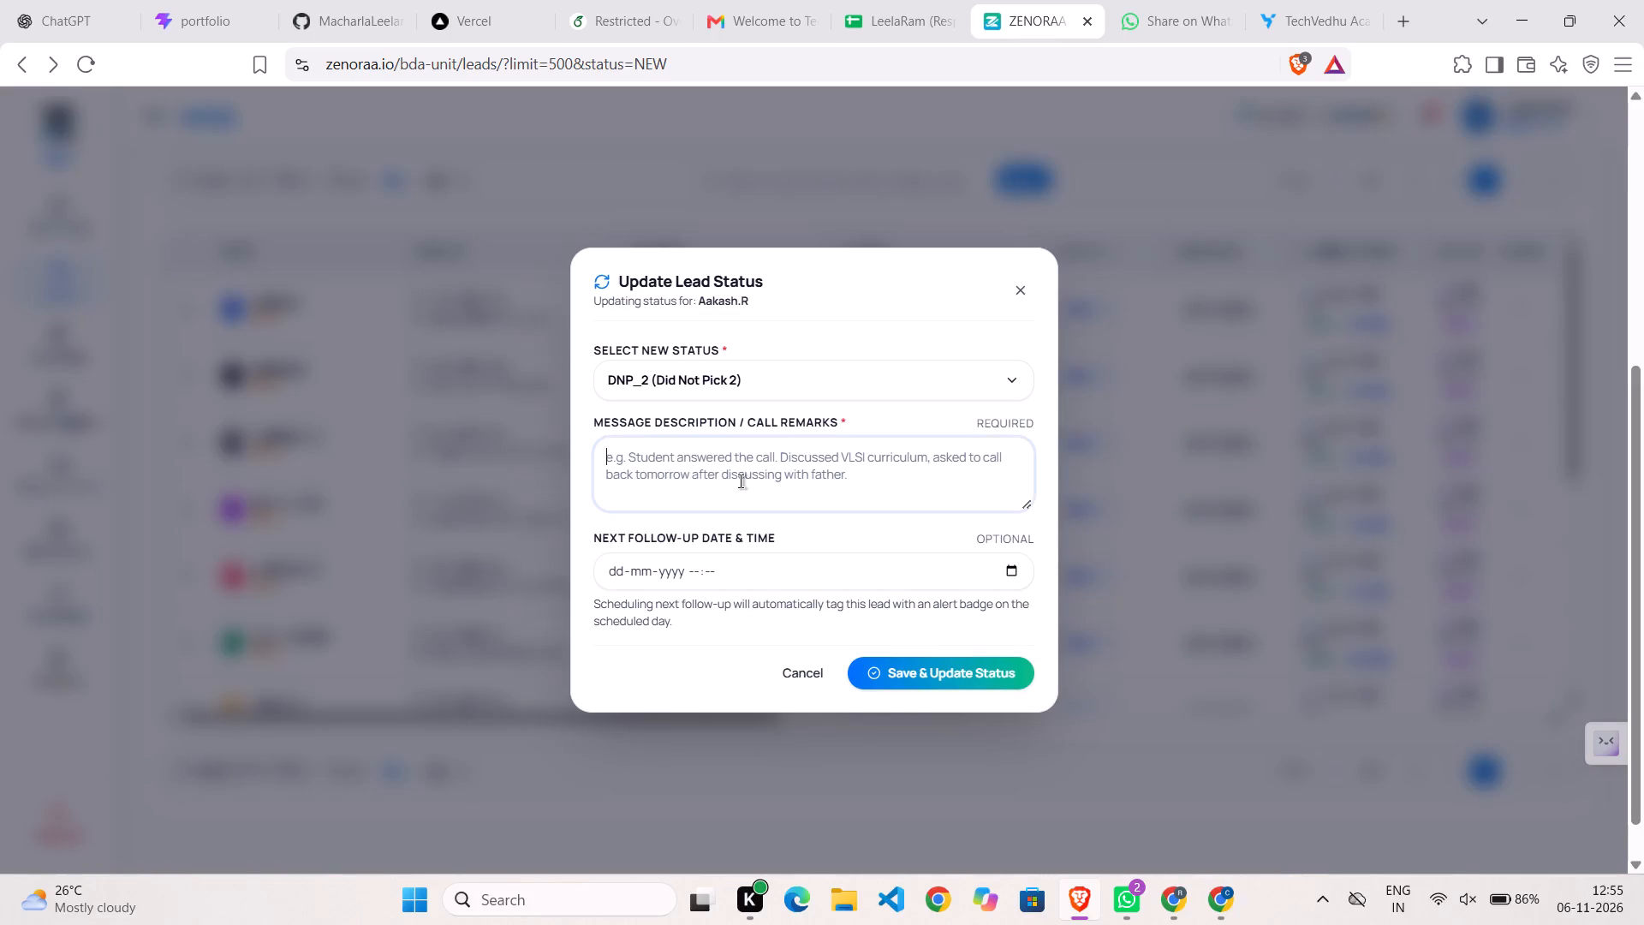
text(NP)
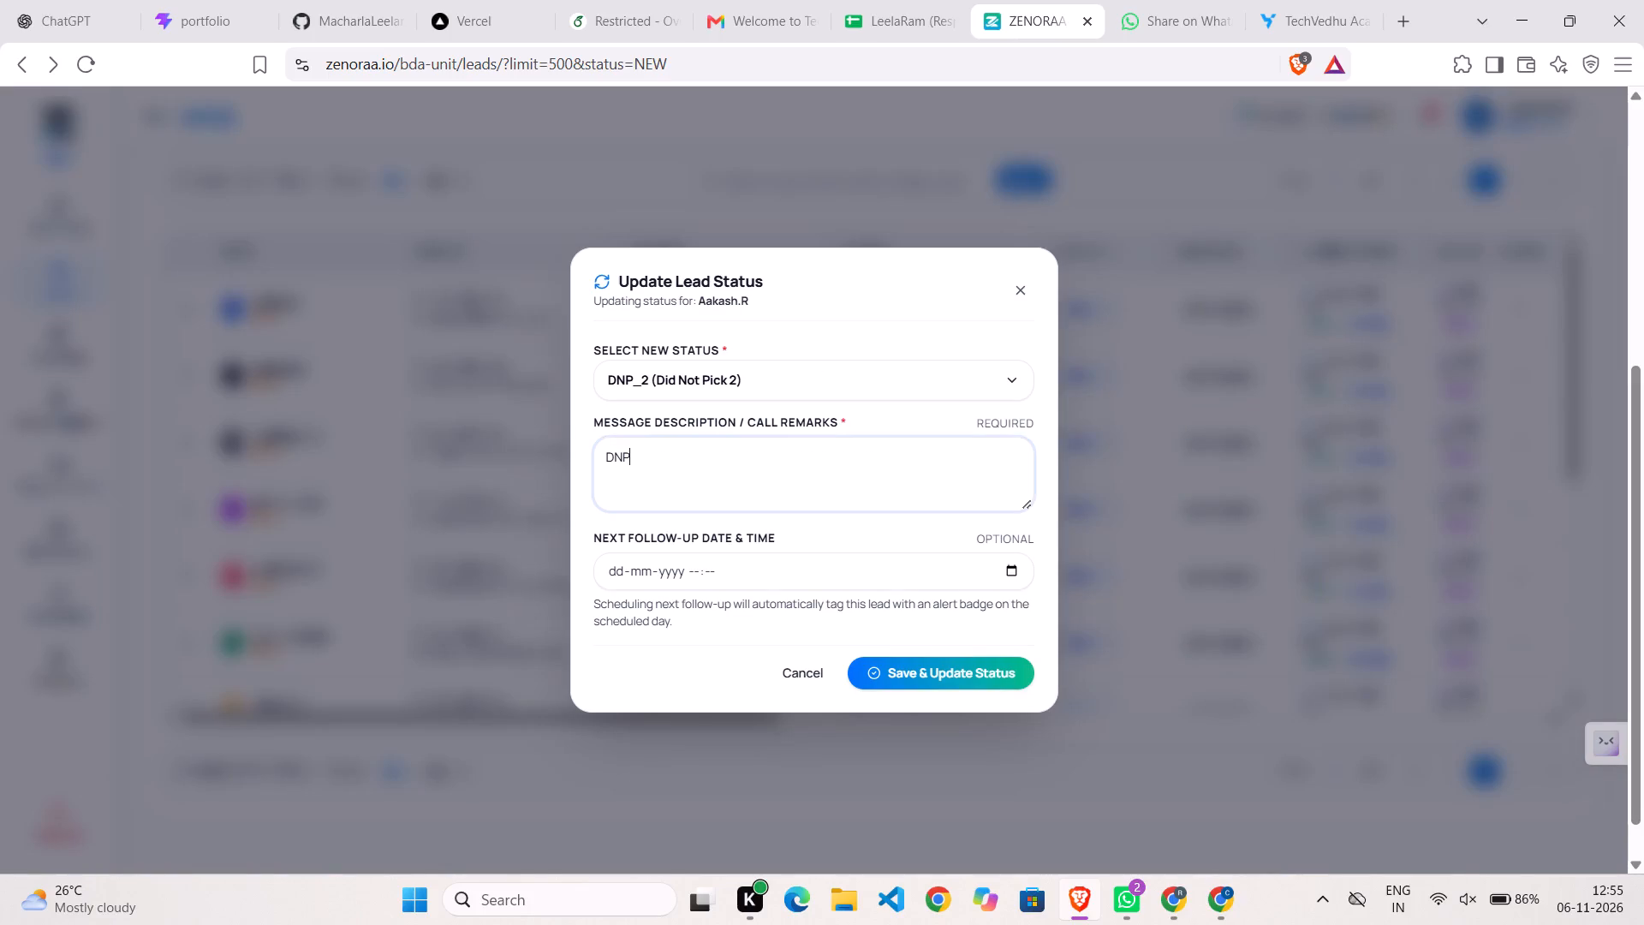
click(959, 669)
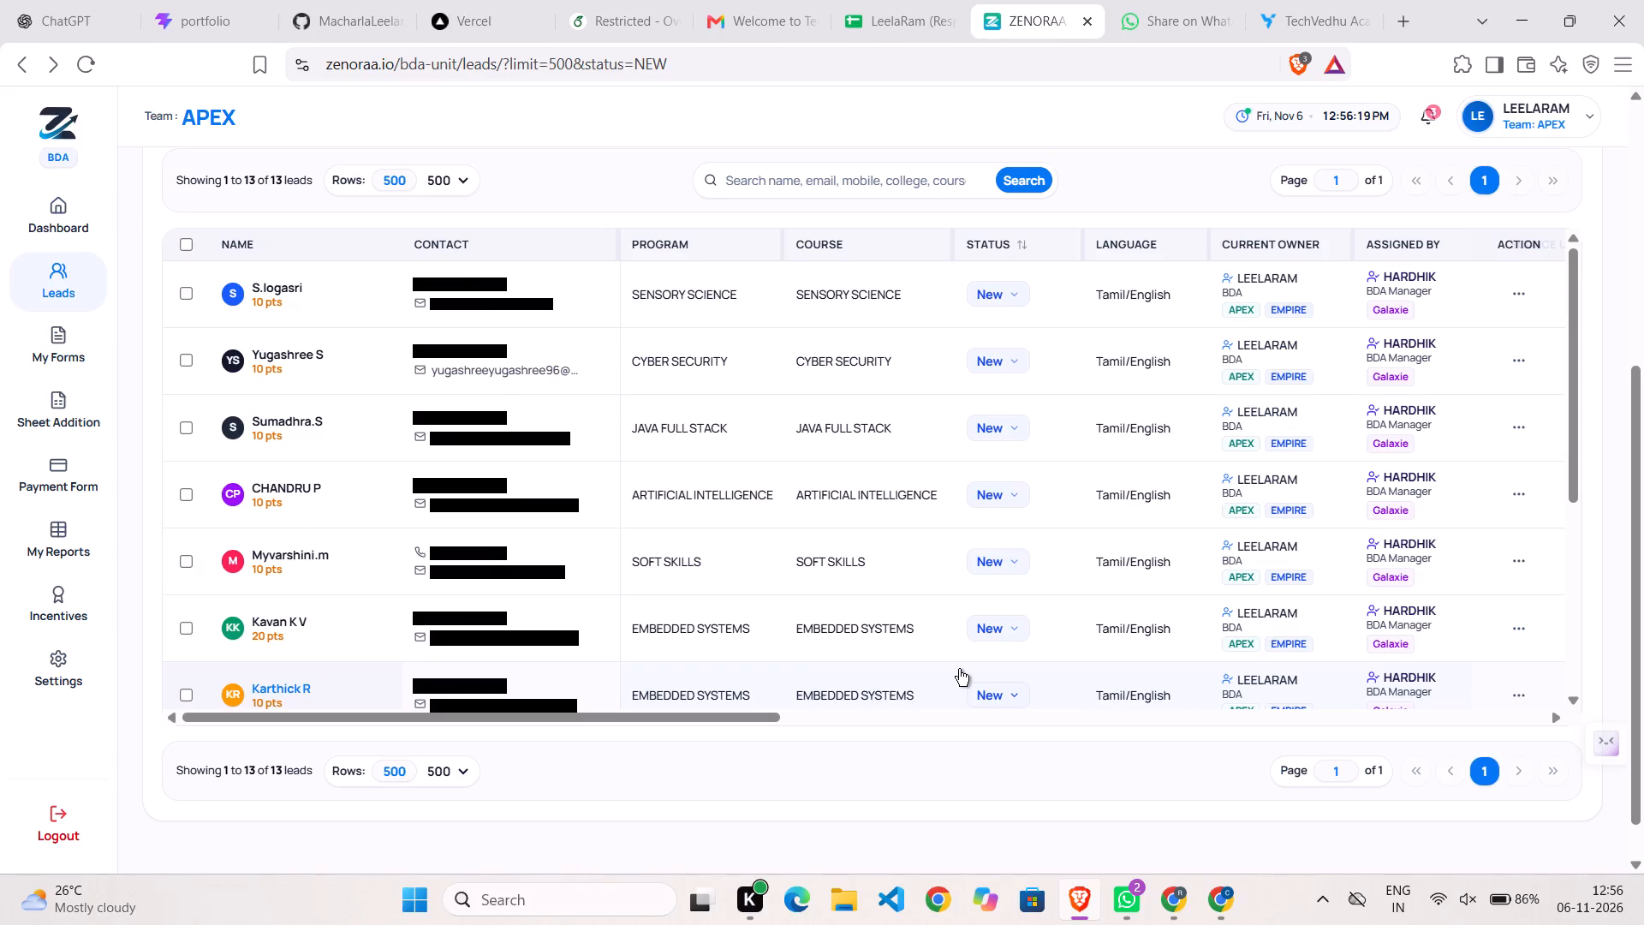
Examine the remaining new leads' source unit, handling unit, original owner, college and department columns.
scroll(959, 669, left, 10)
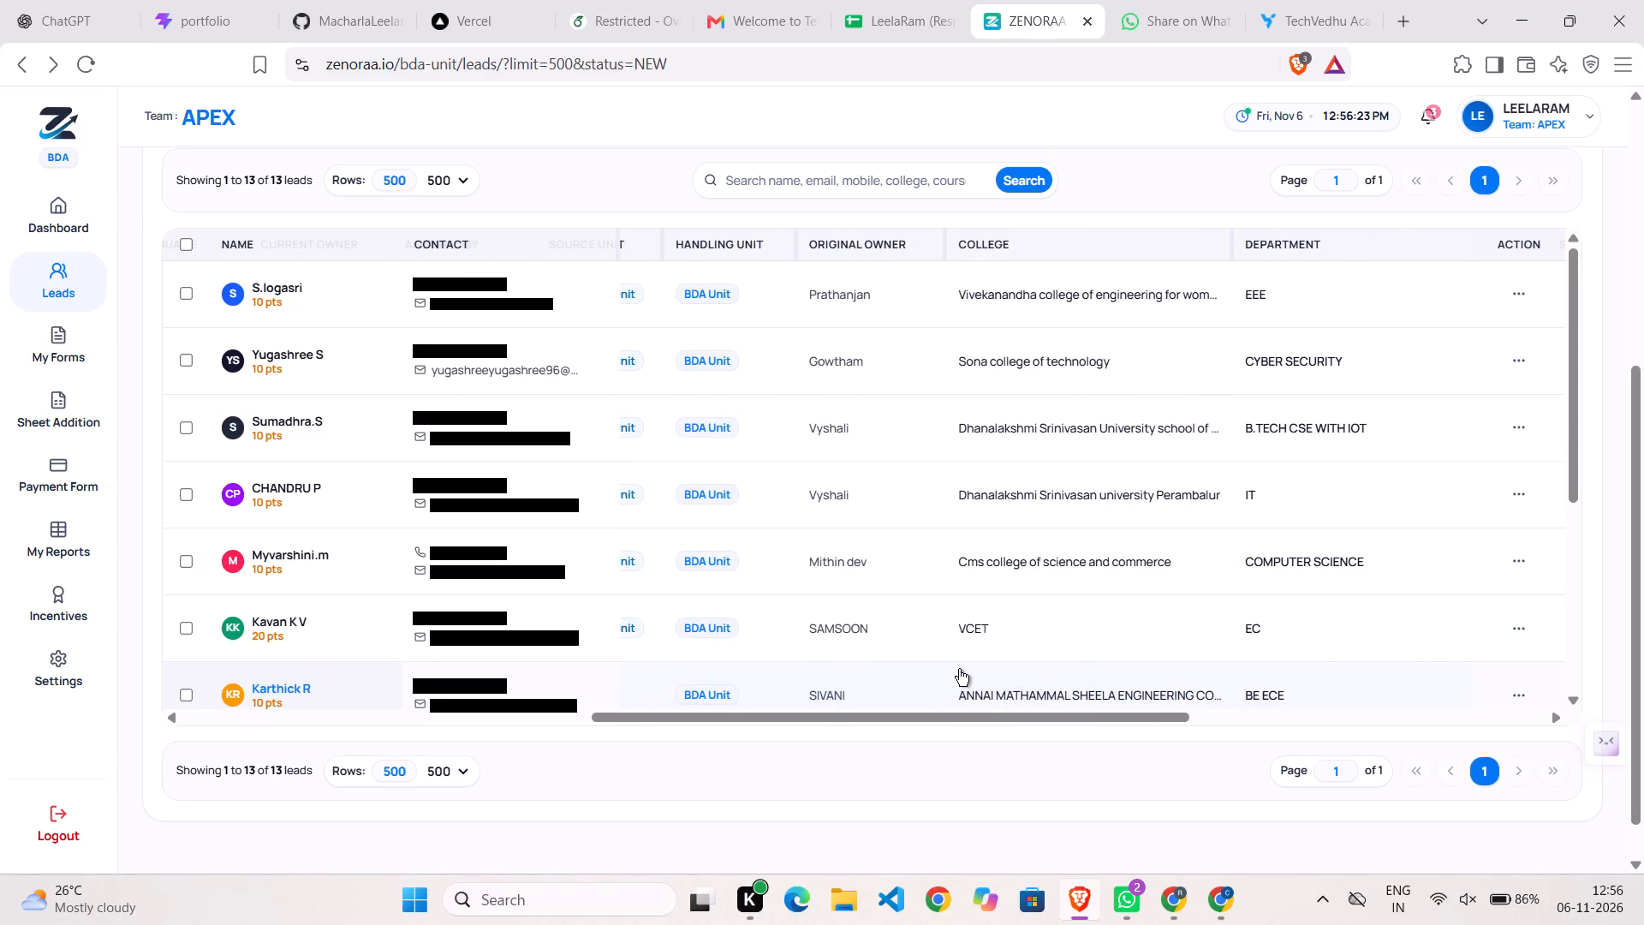
scroll(959, 669, right, 12)
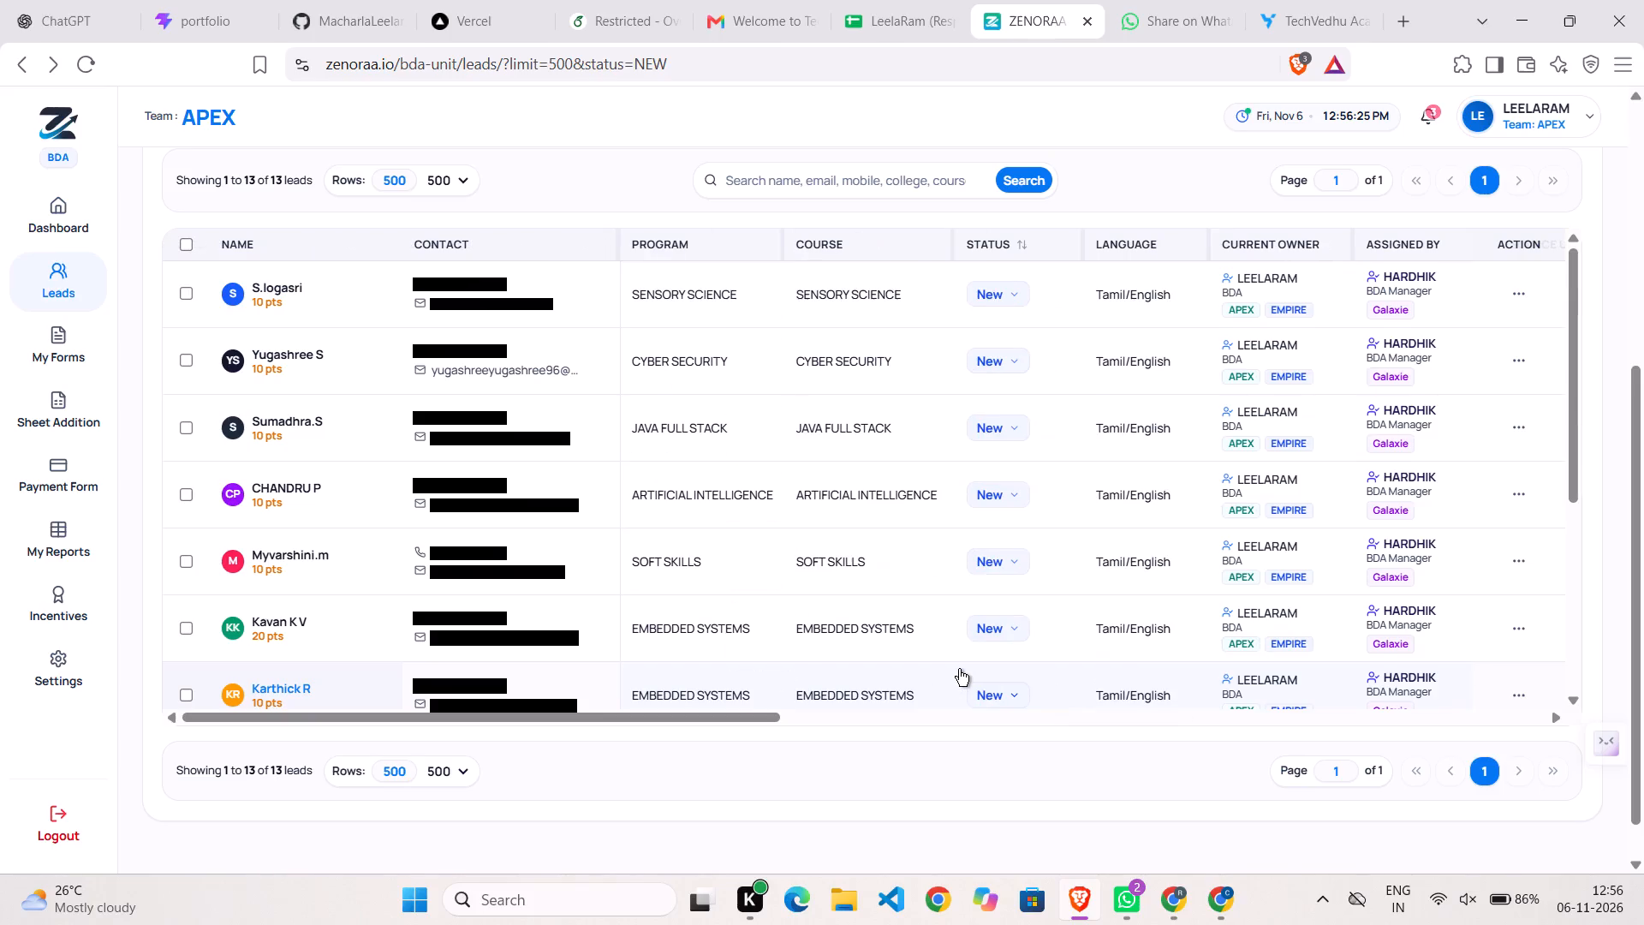
scroll(959, 669, left, 6)
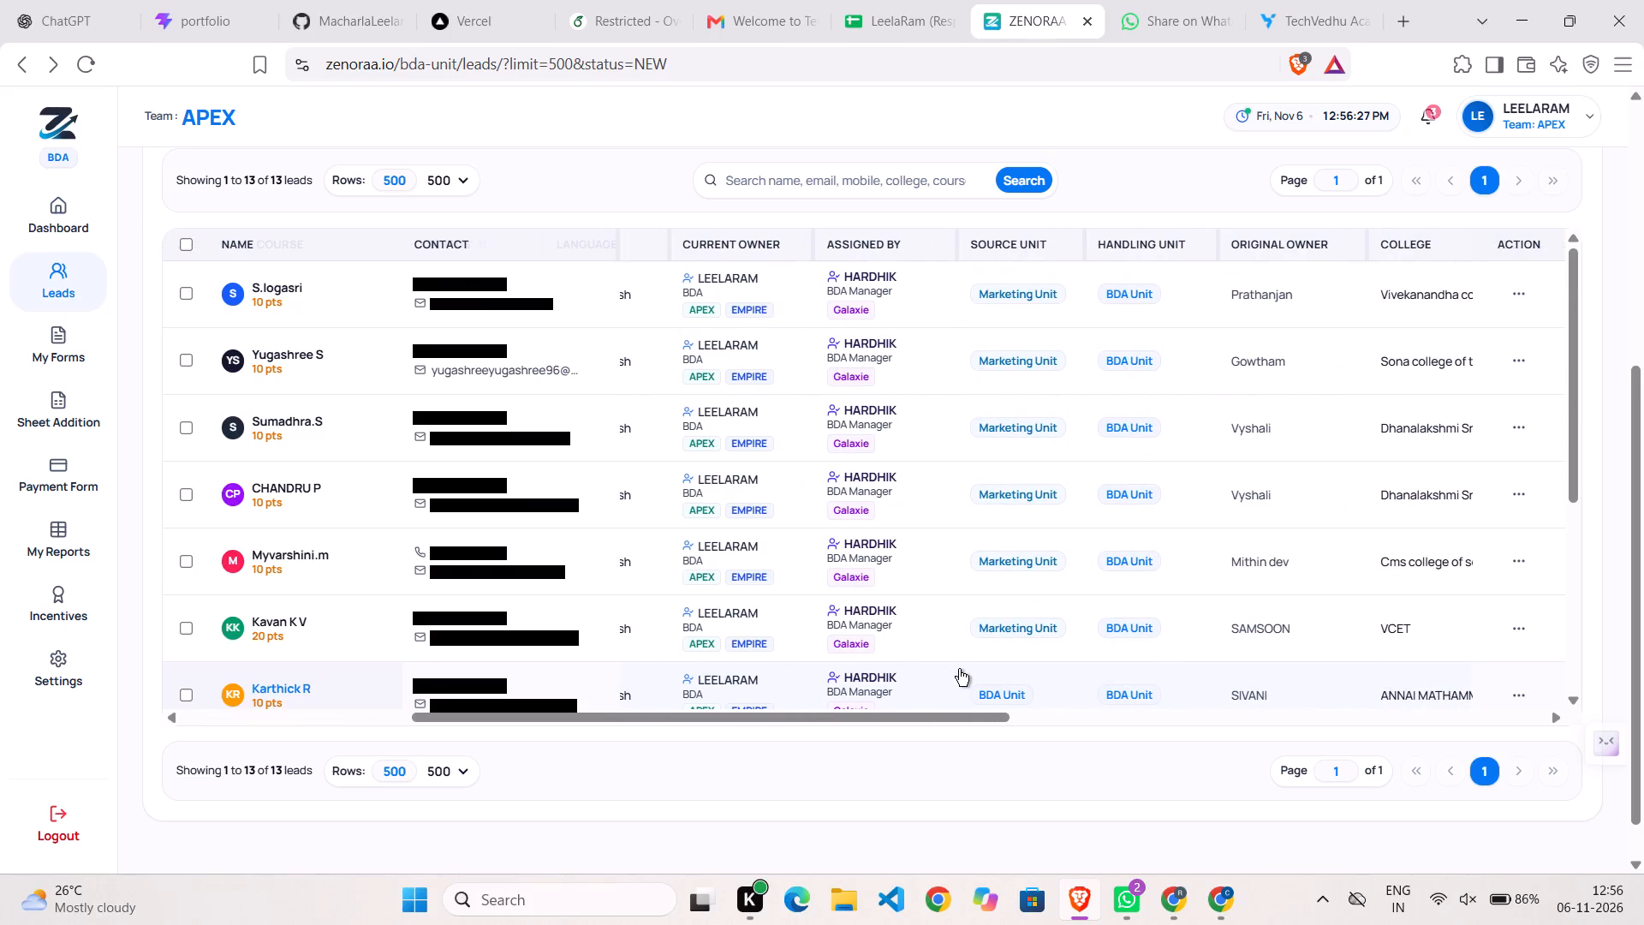
scroll(959, 669, down, 2)
scroll(959, 669, up, 2)
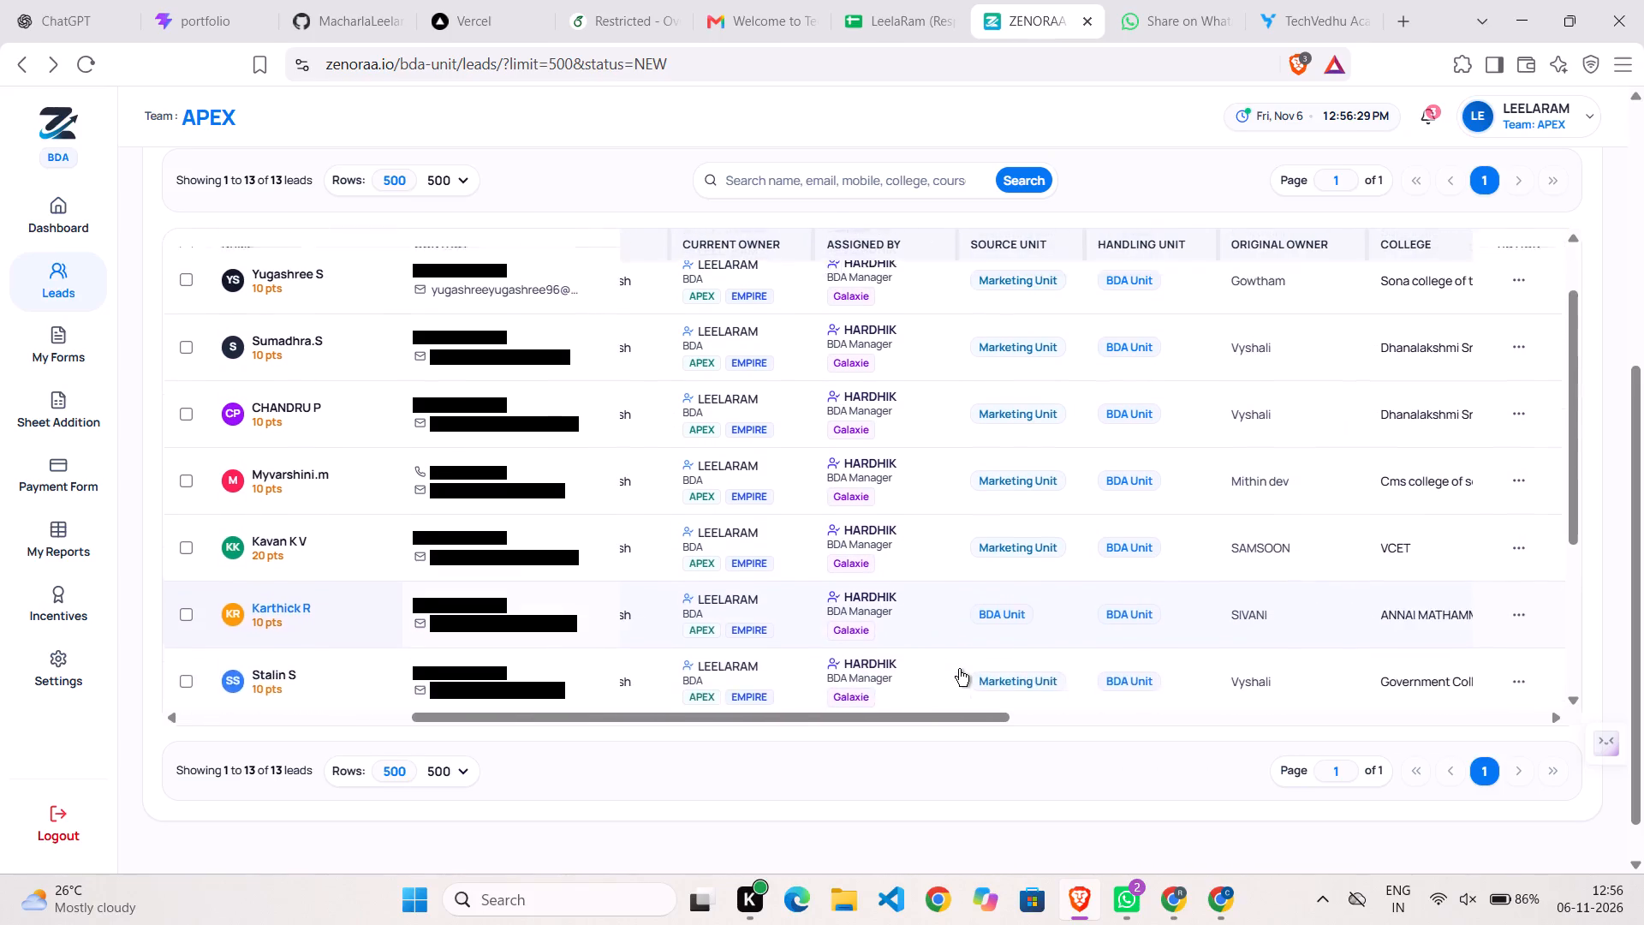
scroll(959, 669, up, 2)
scroll(959, 669, right, 5)
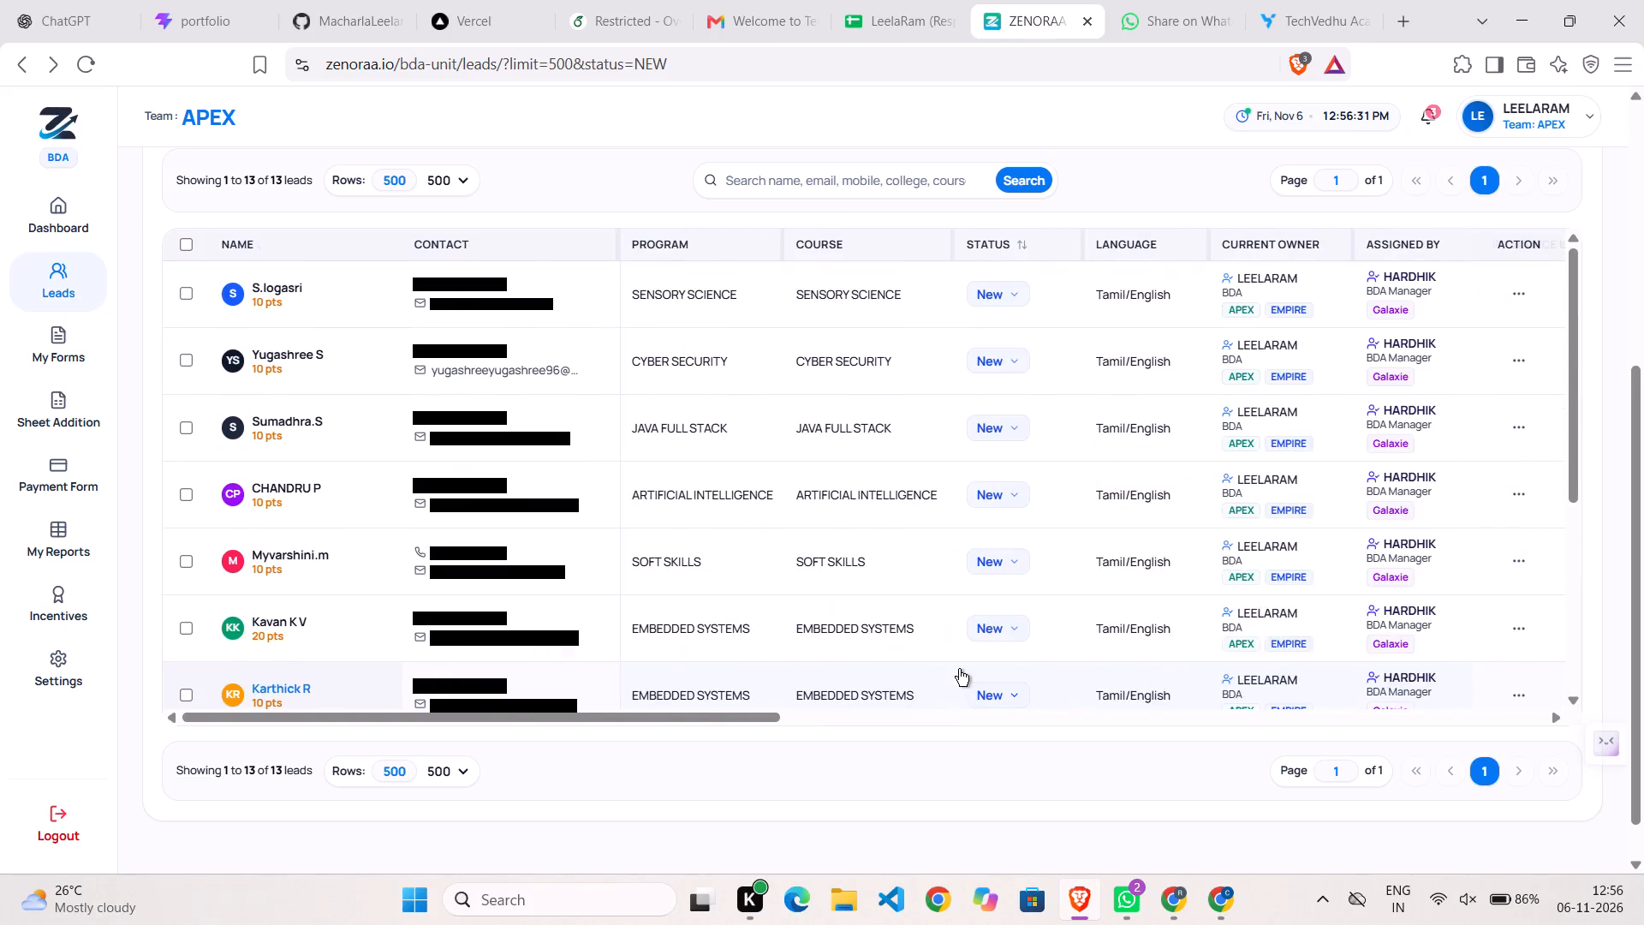
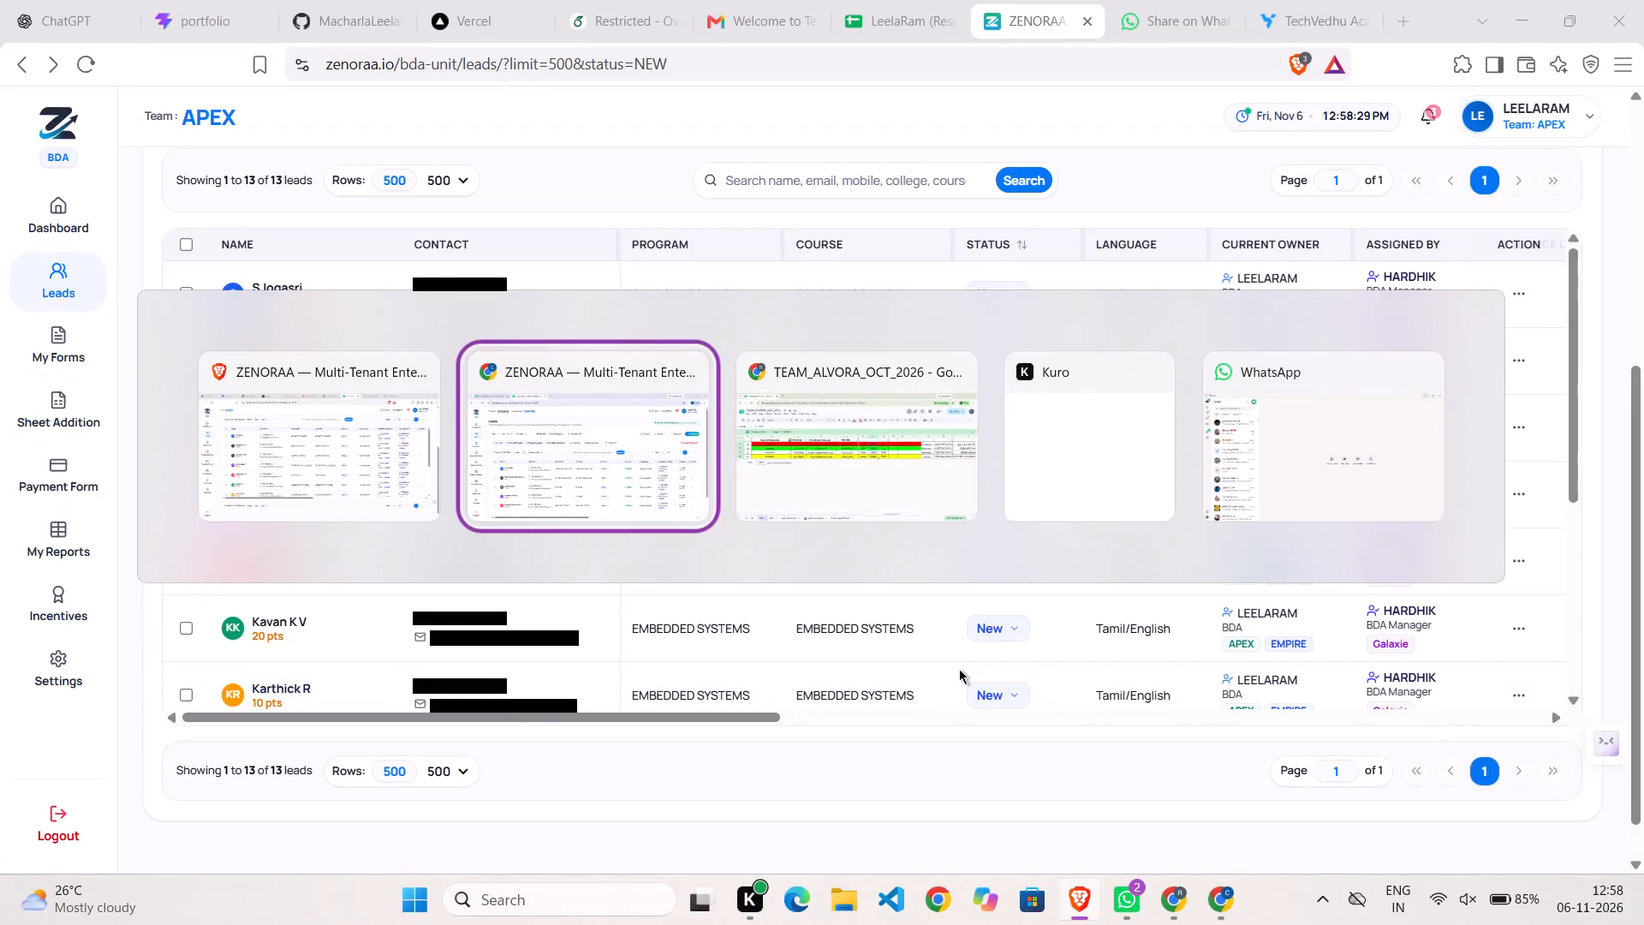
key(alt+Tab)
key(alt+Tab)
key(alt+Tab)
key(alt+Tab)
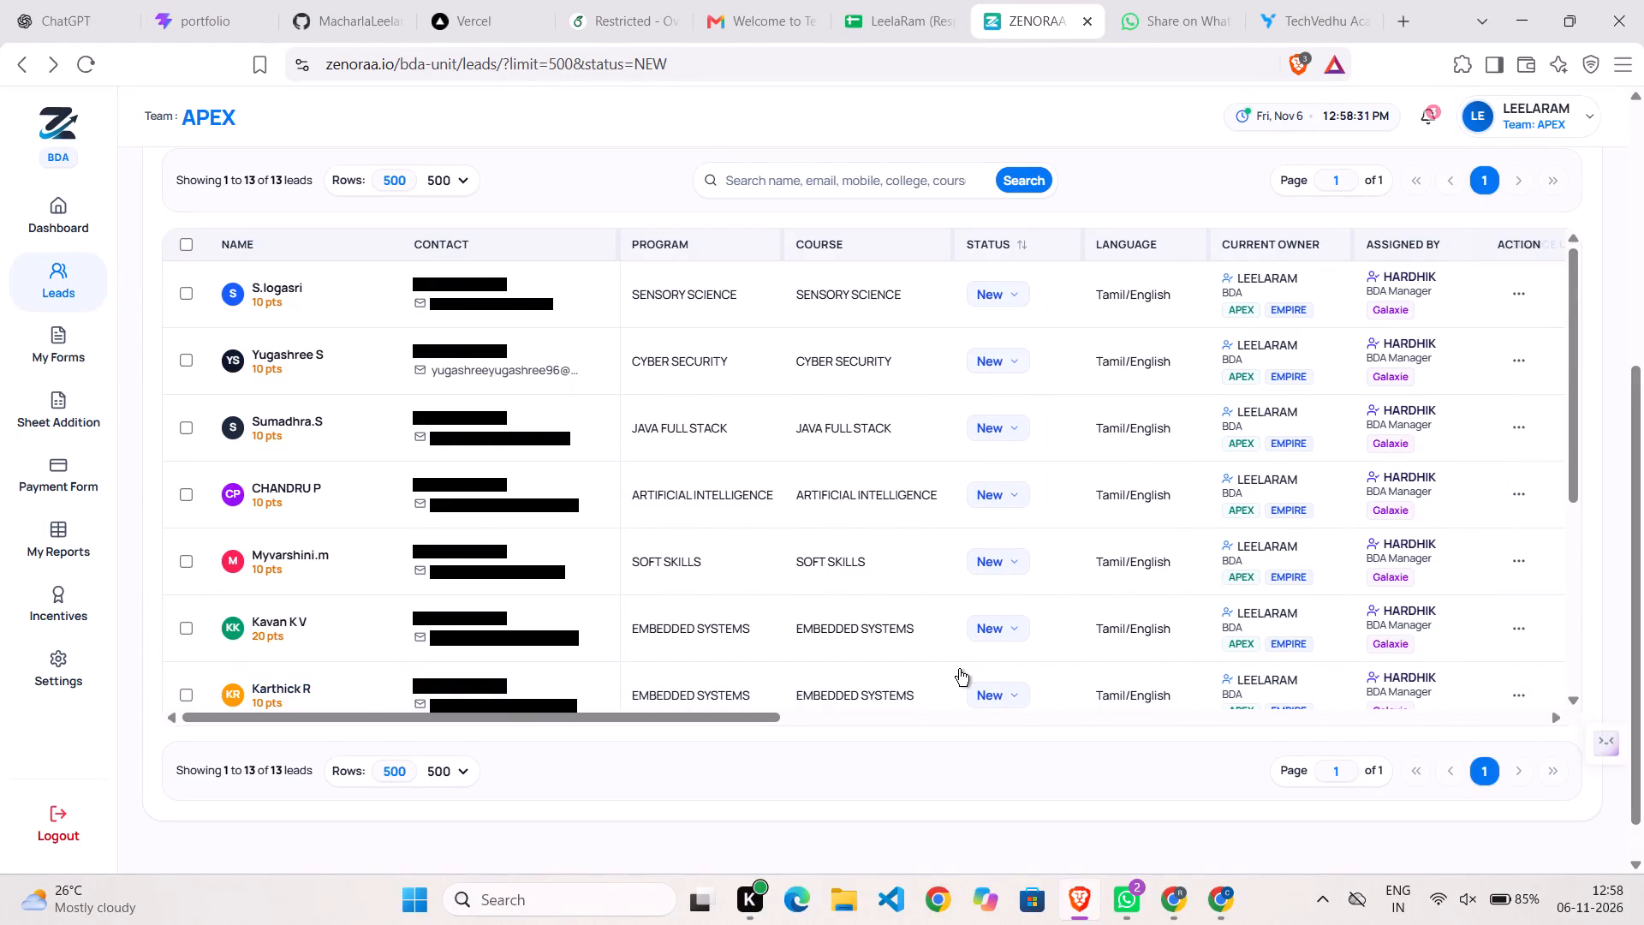
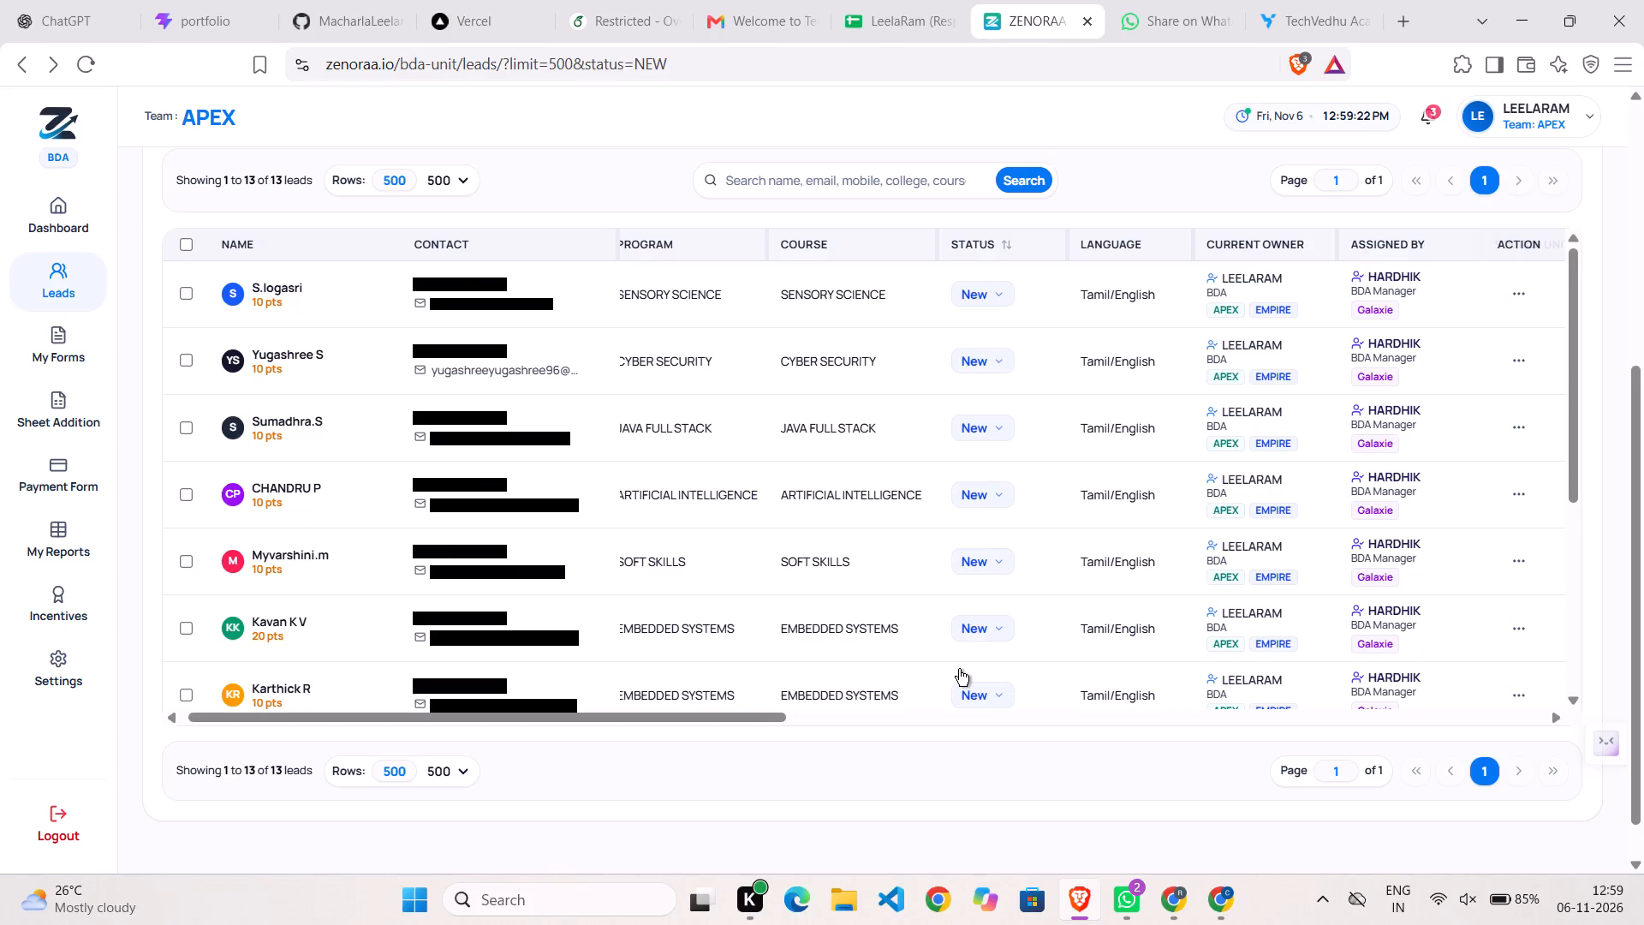
Review the new leads' original owner, college, department, section and year of study details in the leads table.
scroll(959, 669, left, 11)
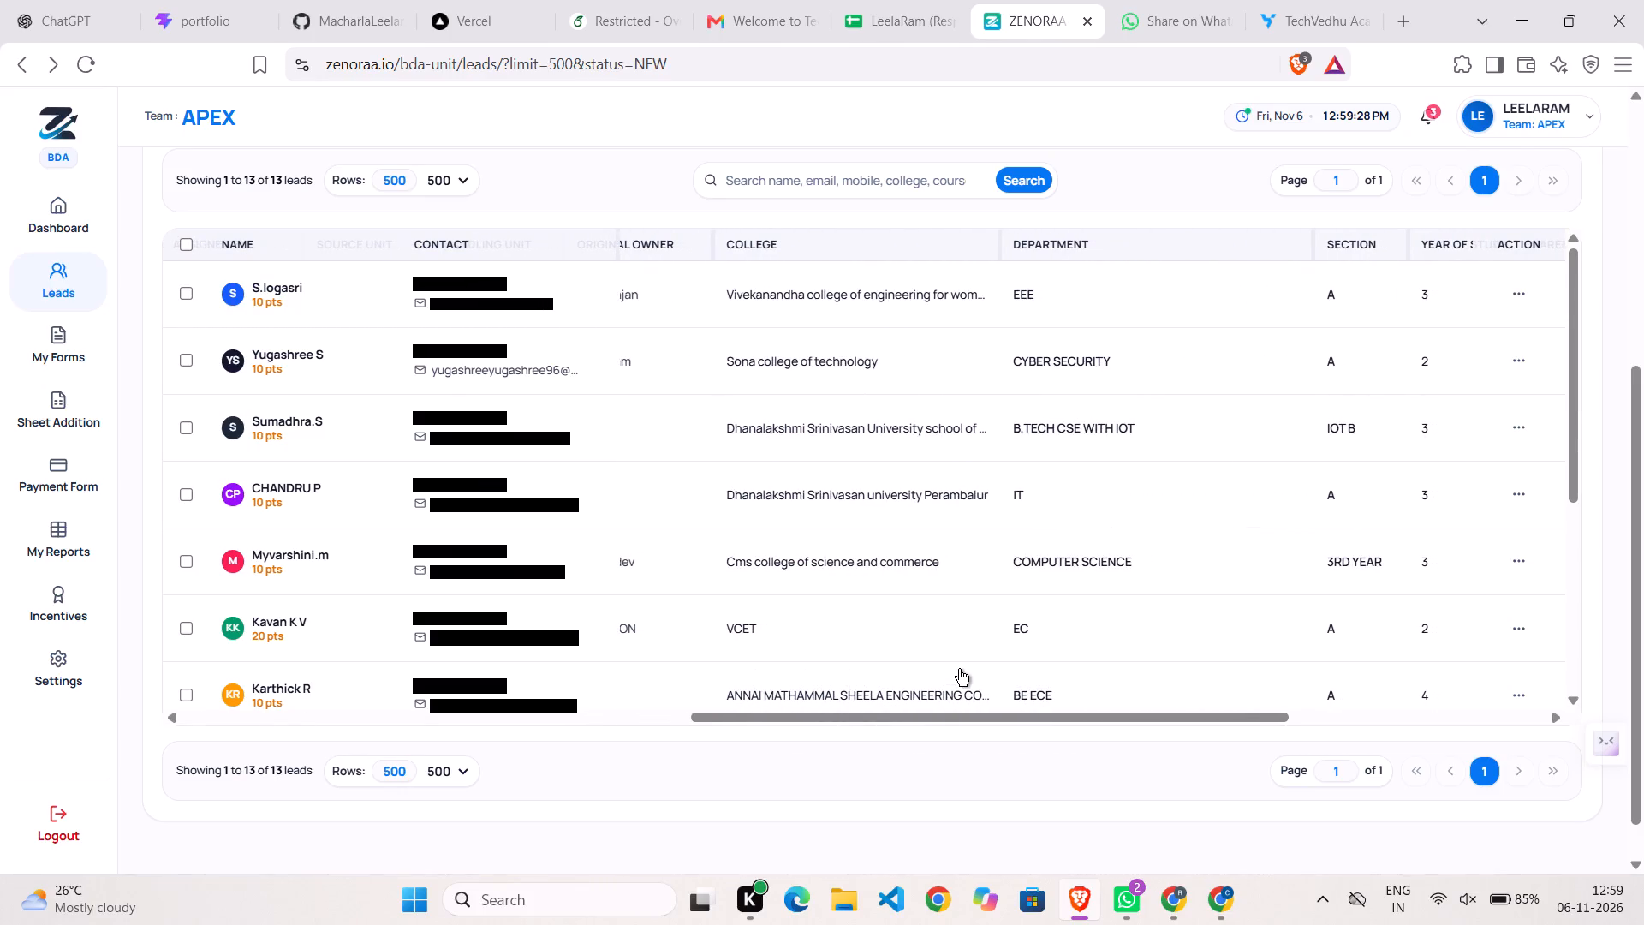
scroll(959, 669, right, 1)
scroll(959, 669, down, 1)
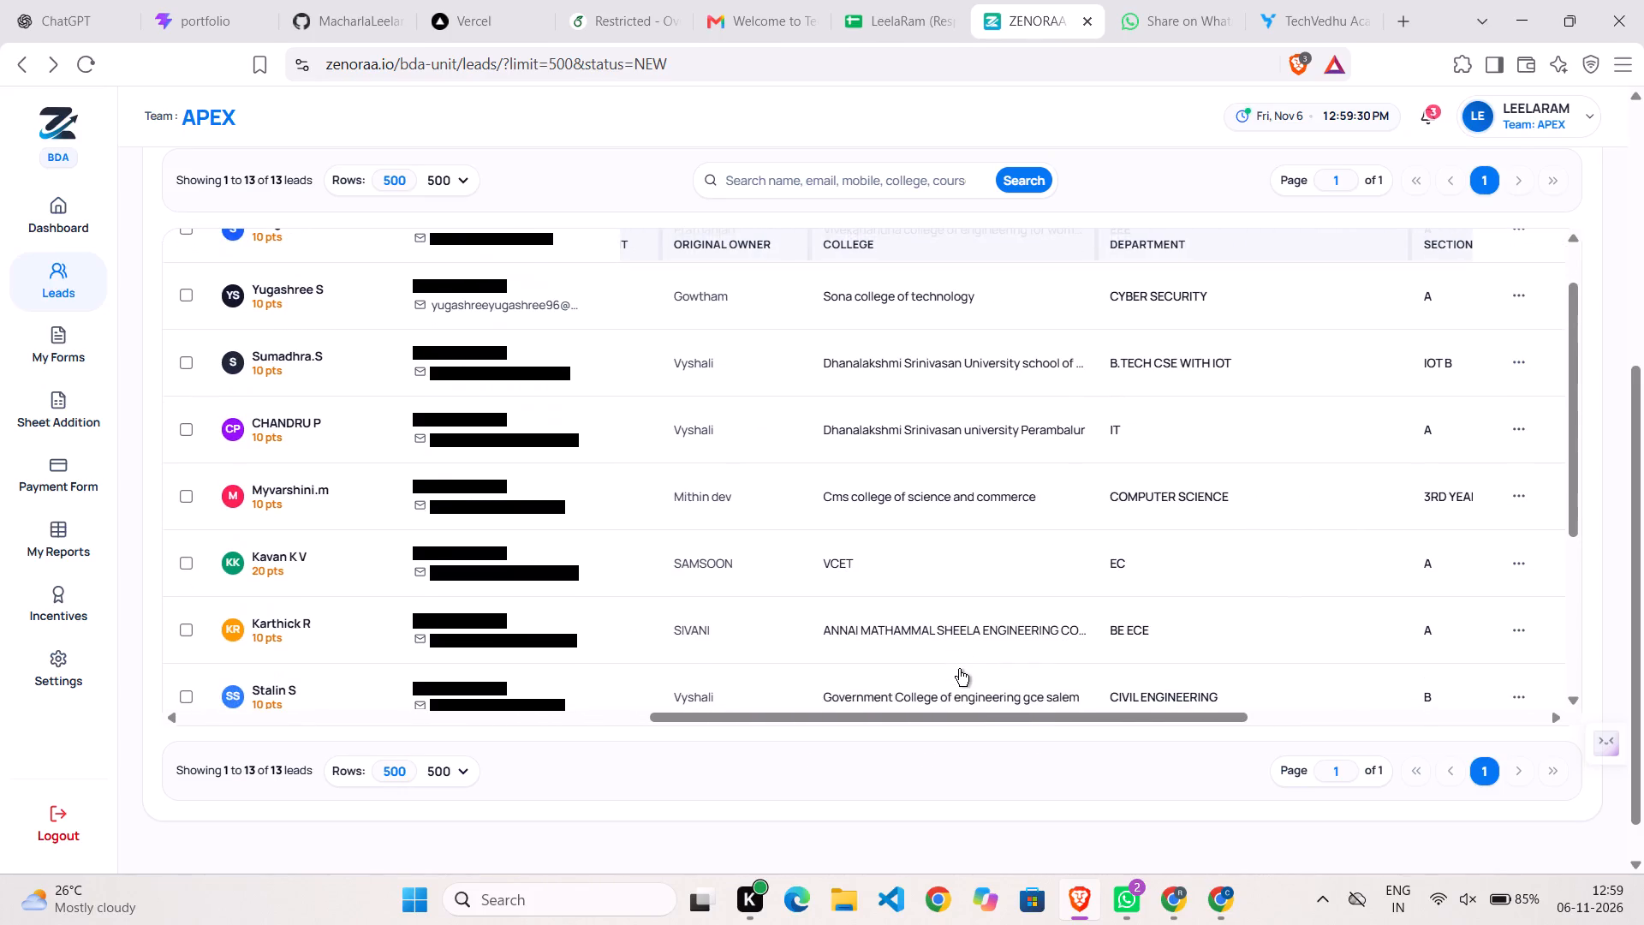
scroll(959, 669, down, 1)
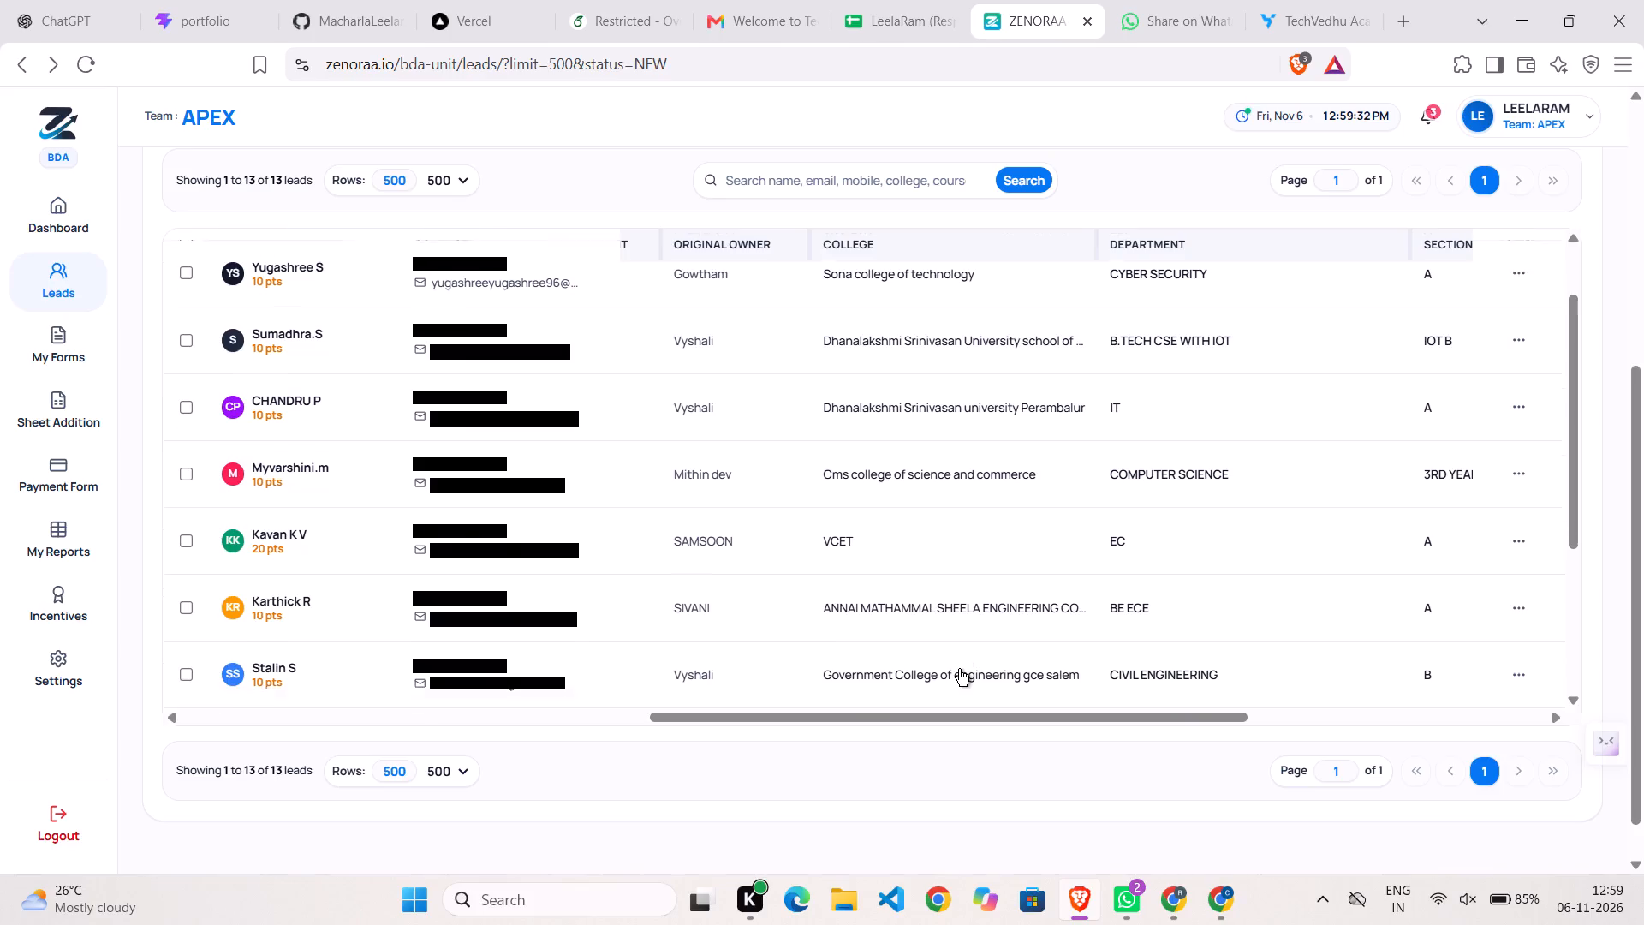
scroll(959, 669, down, 2)
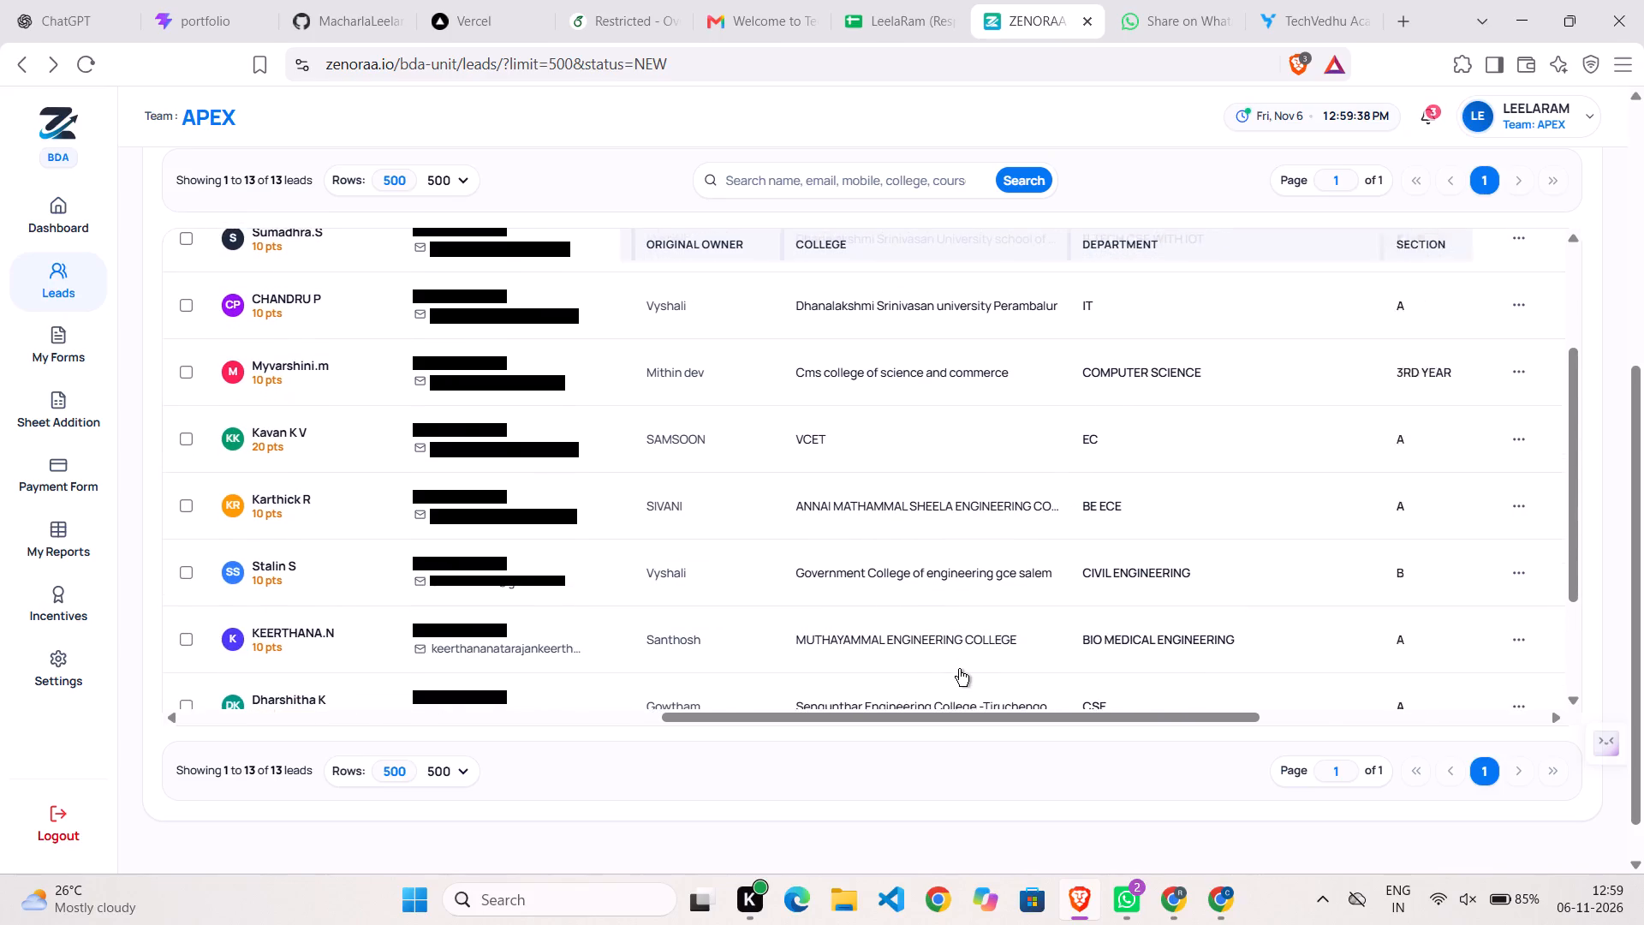
scroll(959, 669, up, 2)
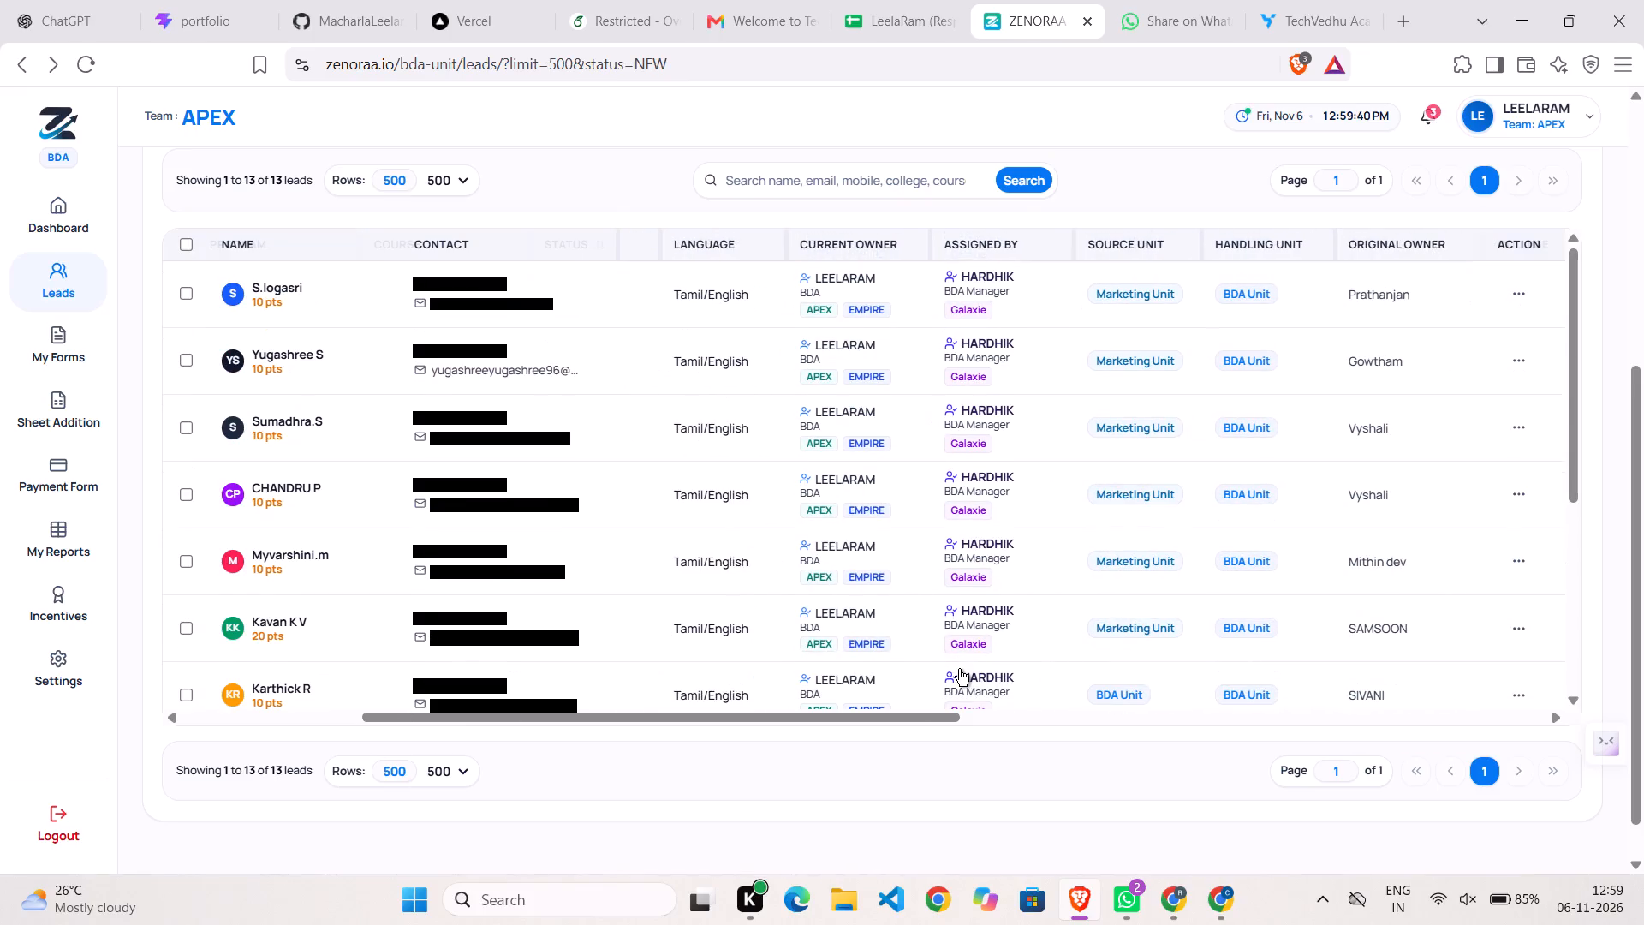
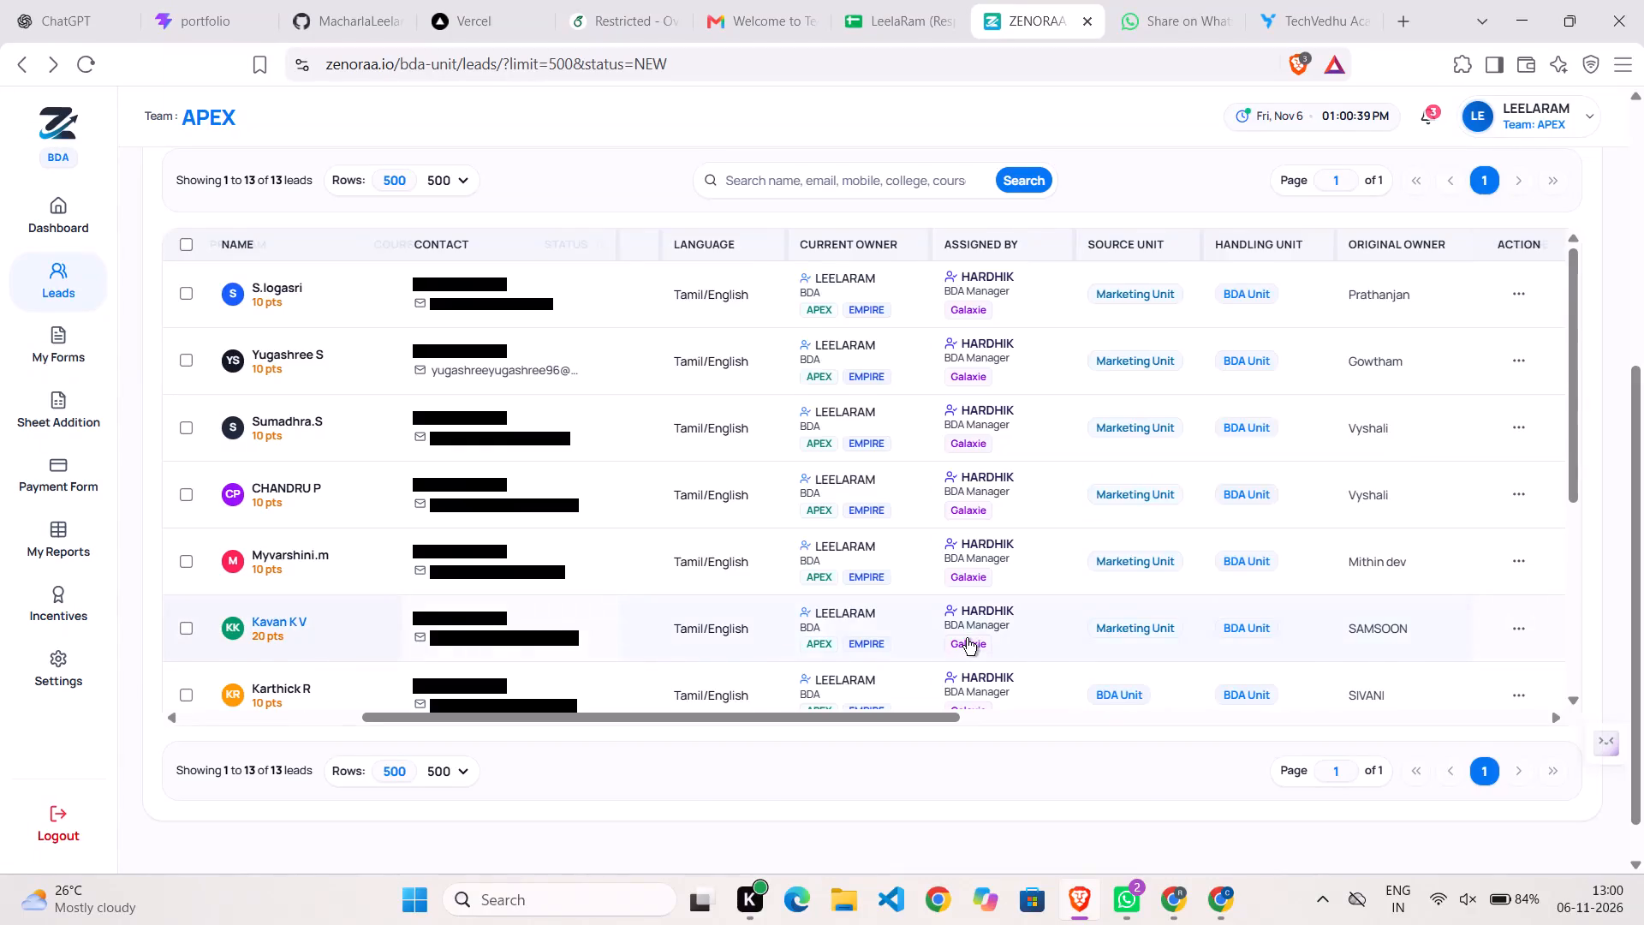
Update the Cyber Security lead's status to DNP 2 with the call remark "DNP" and save it.
scroll(967, 638, right, 4)
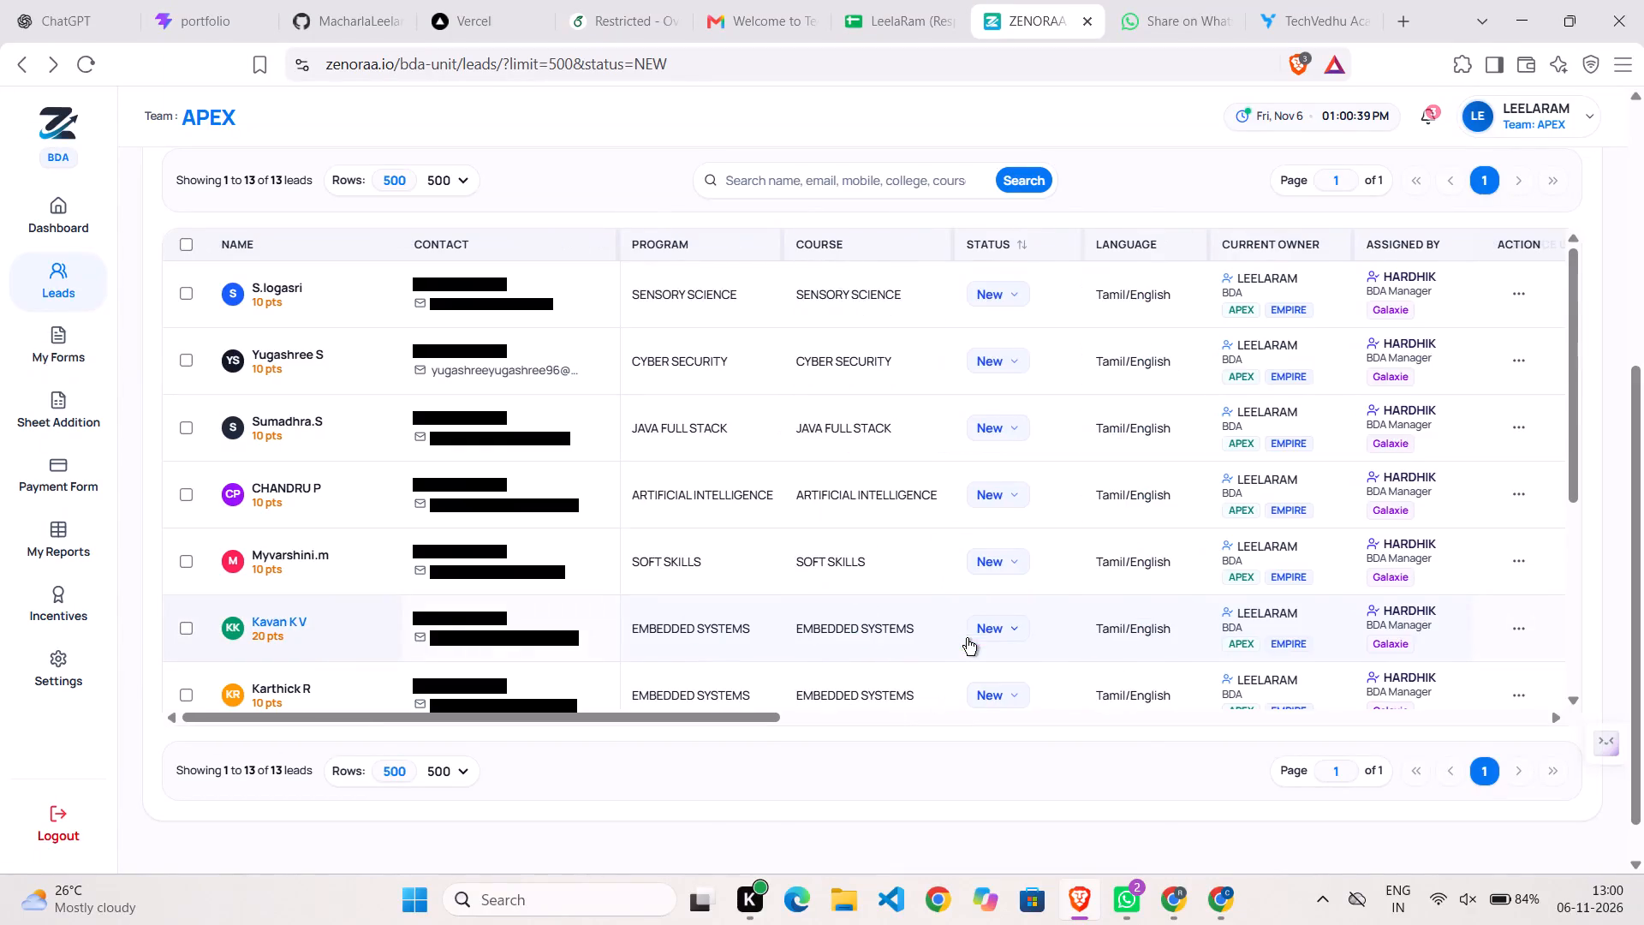
click(1006, 354)
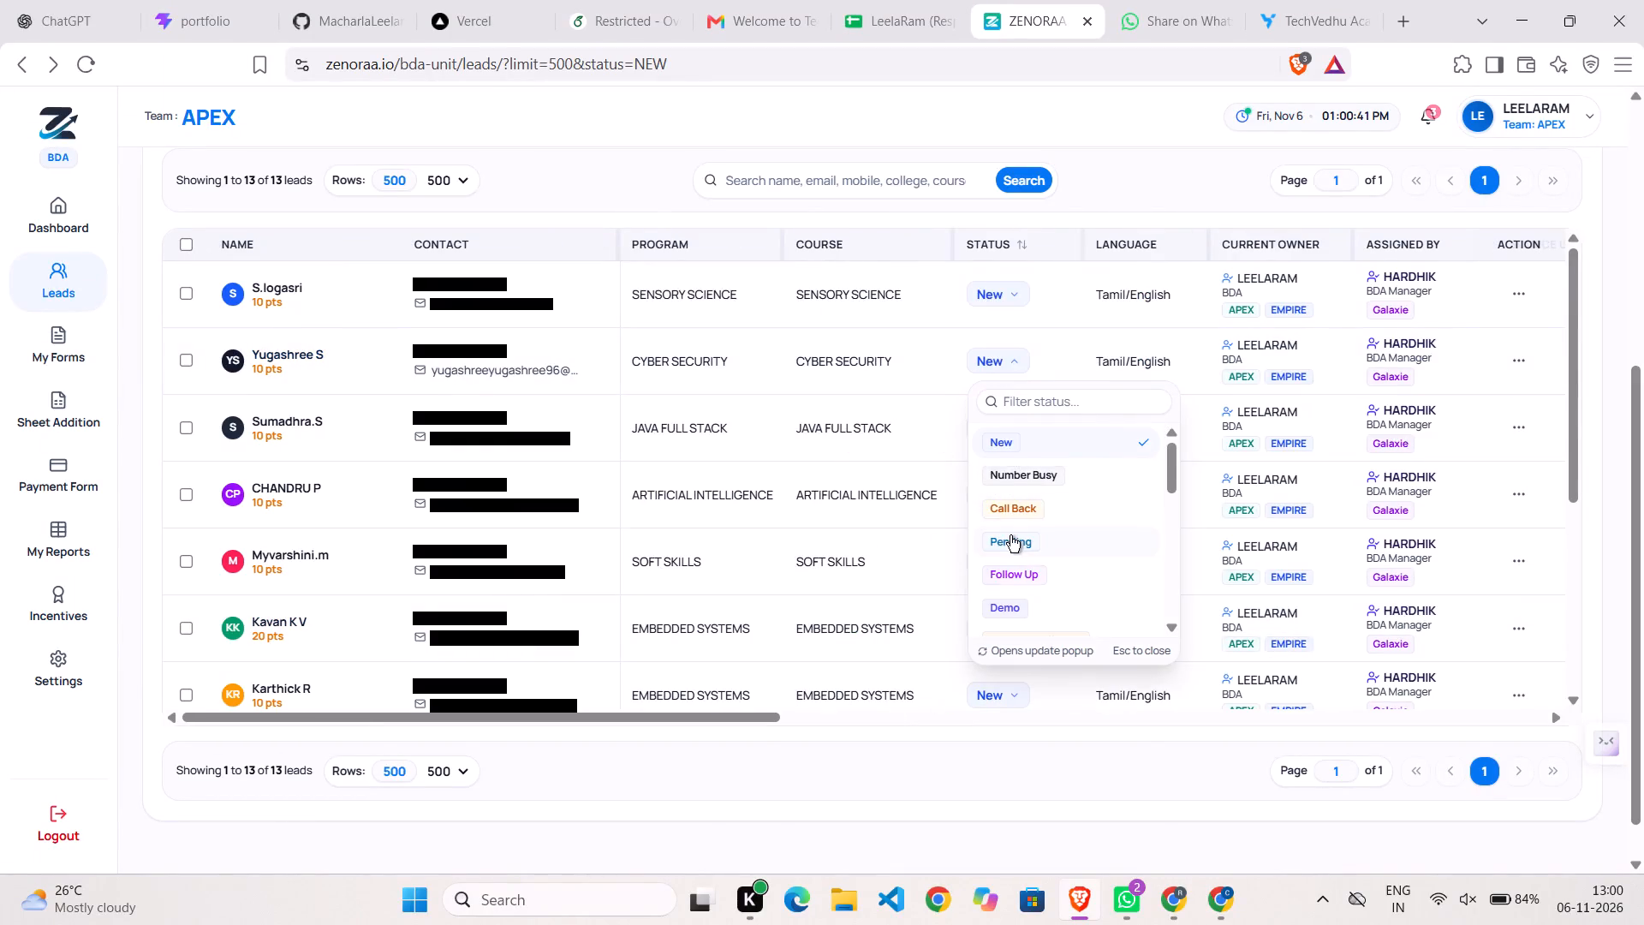
scroll(1010, 535, down, 3)
scroll(1010, 535, up, 1)
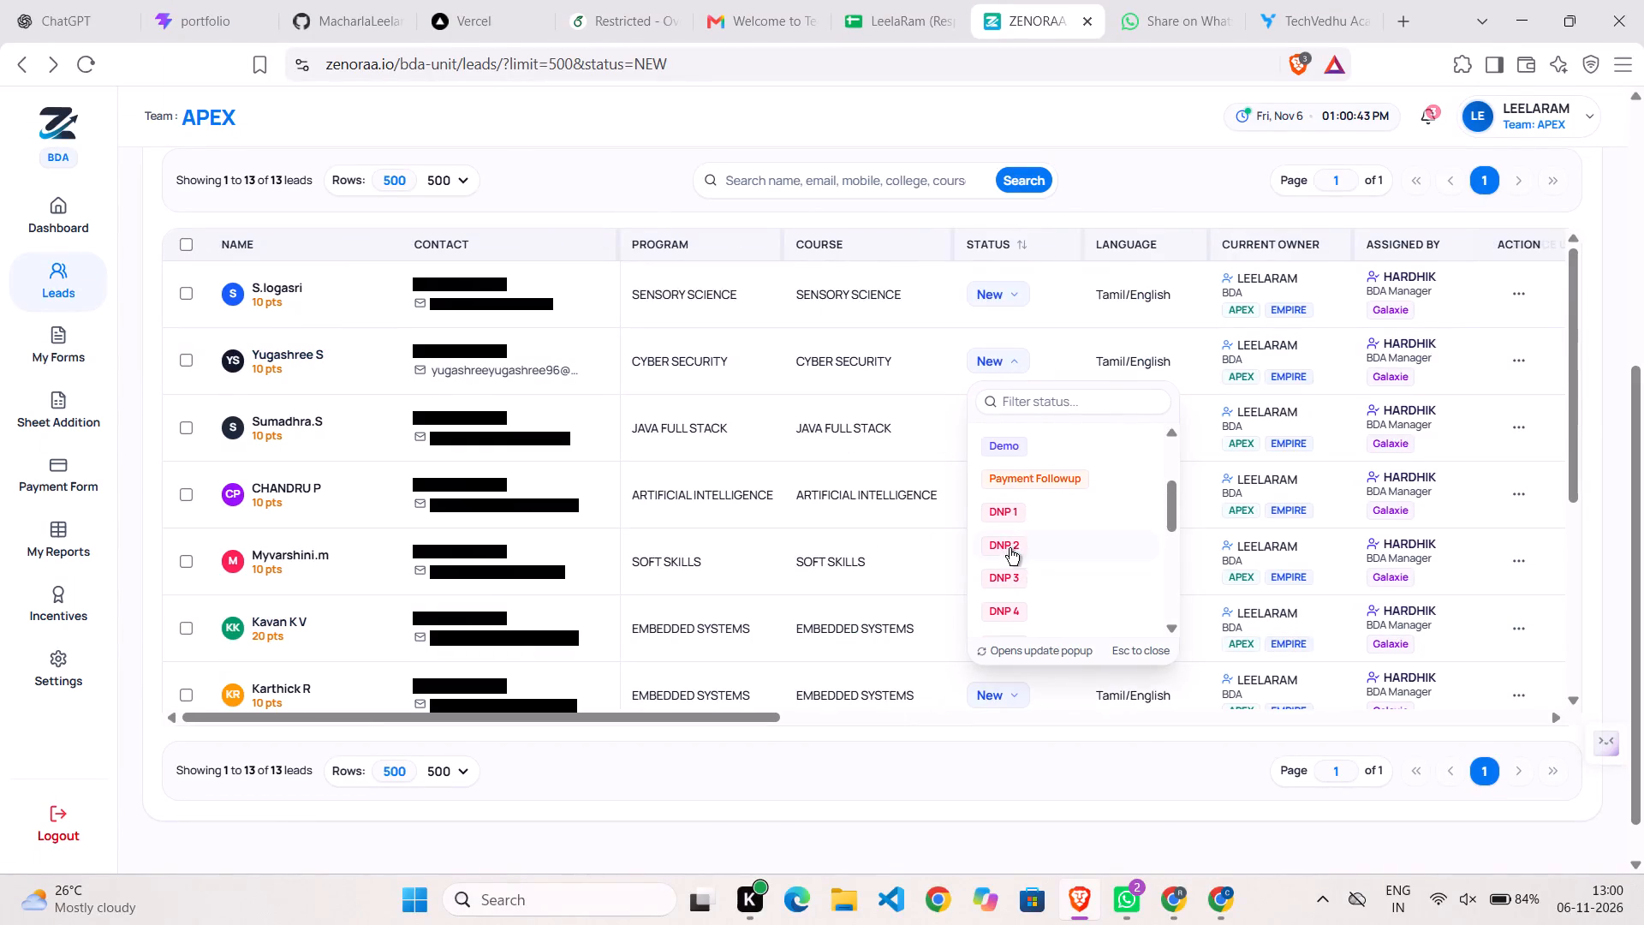
click(1007, 549)
click(920, 457)
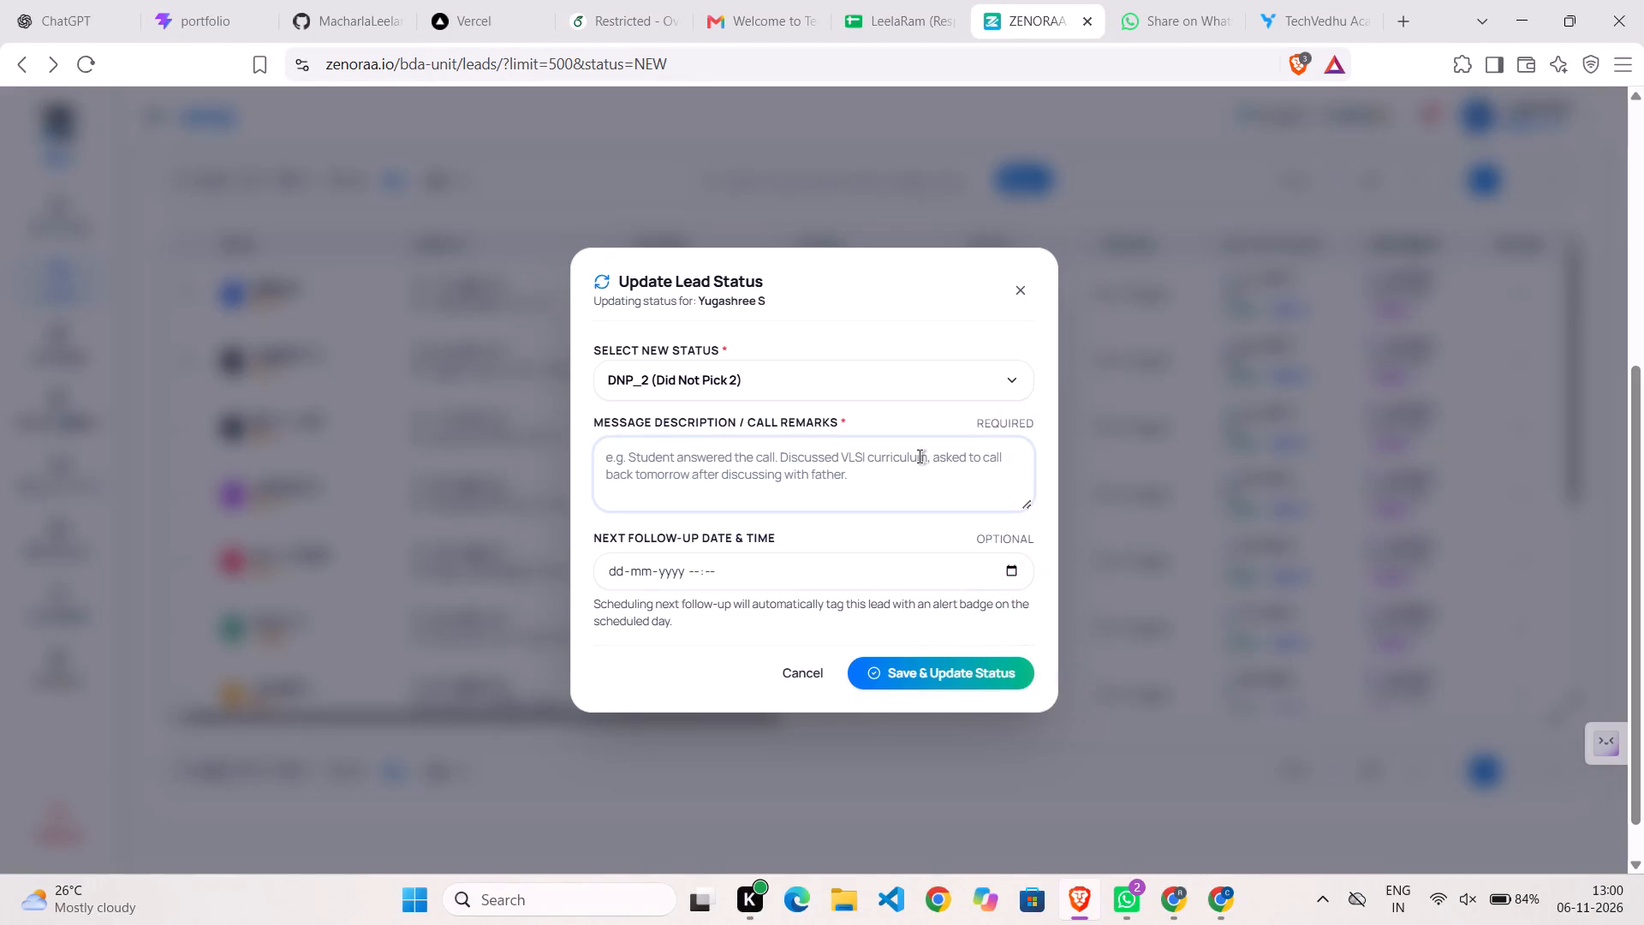
key(d)
text(NP)
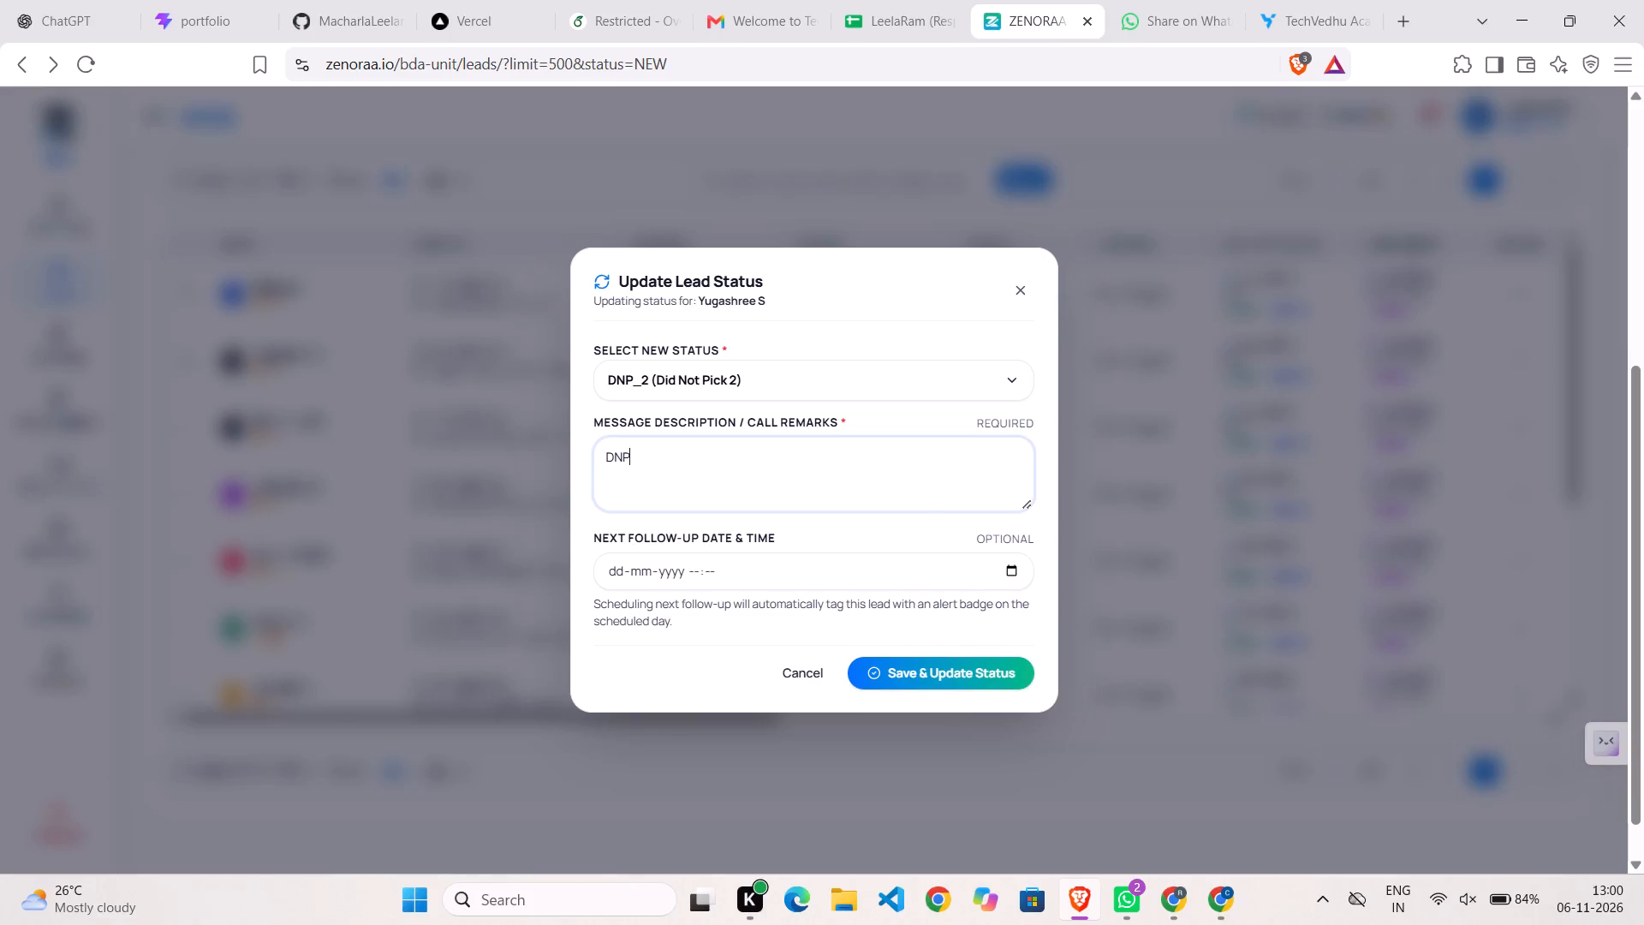
click(908, 671)
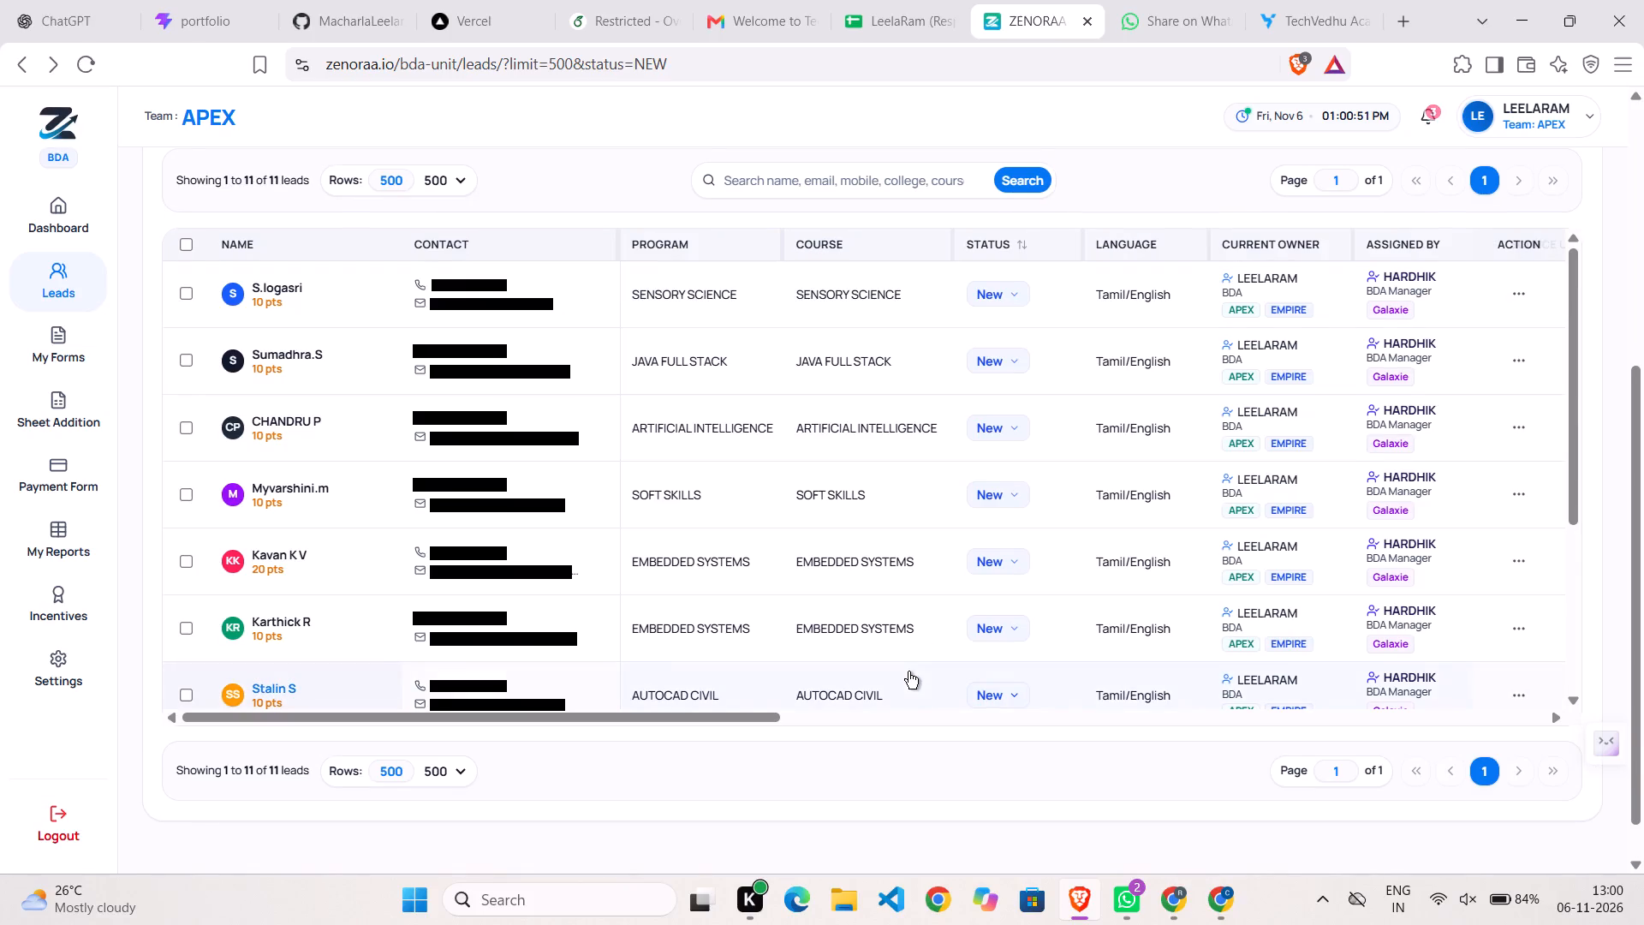
Update the Sensory Science lead's status to Call Back with the call remark "evening 7pm" and save it.
click(1011, 295)
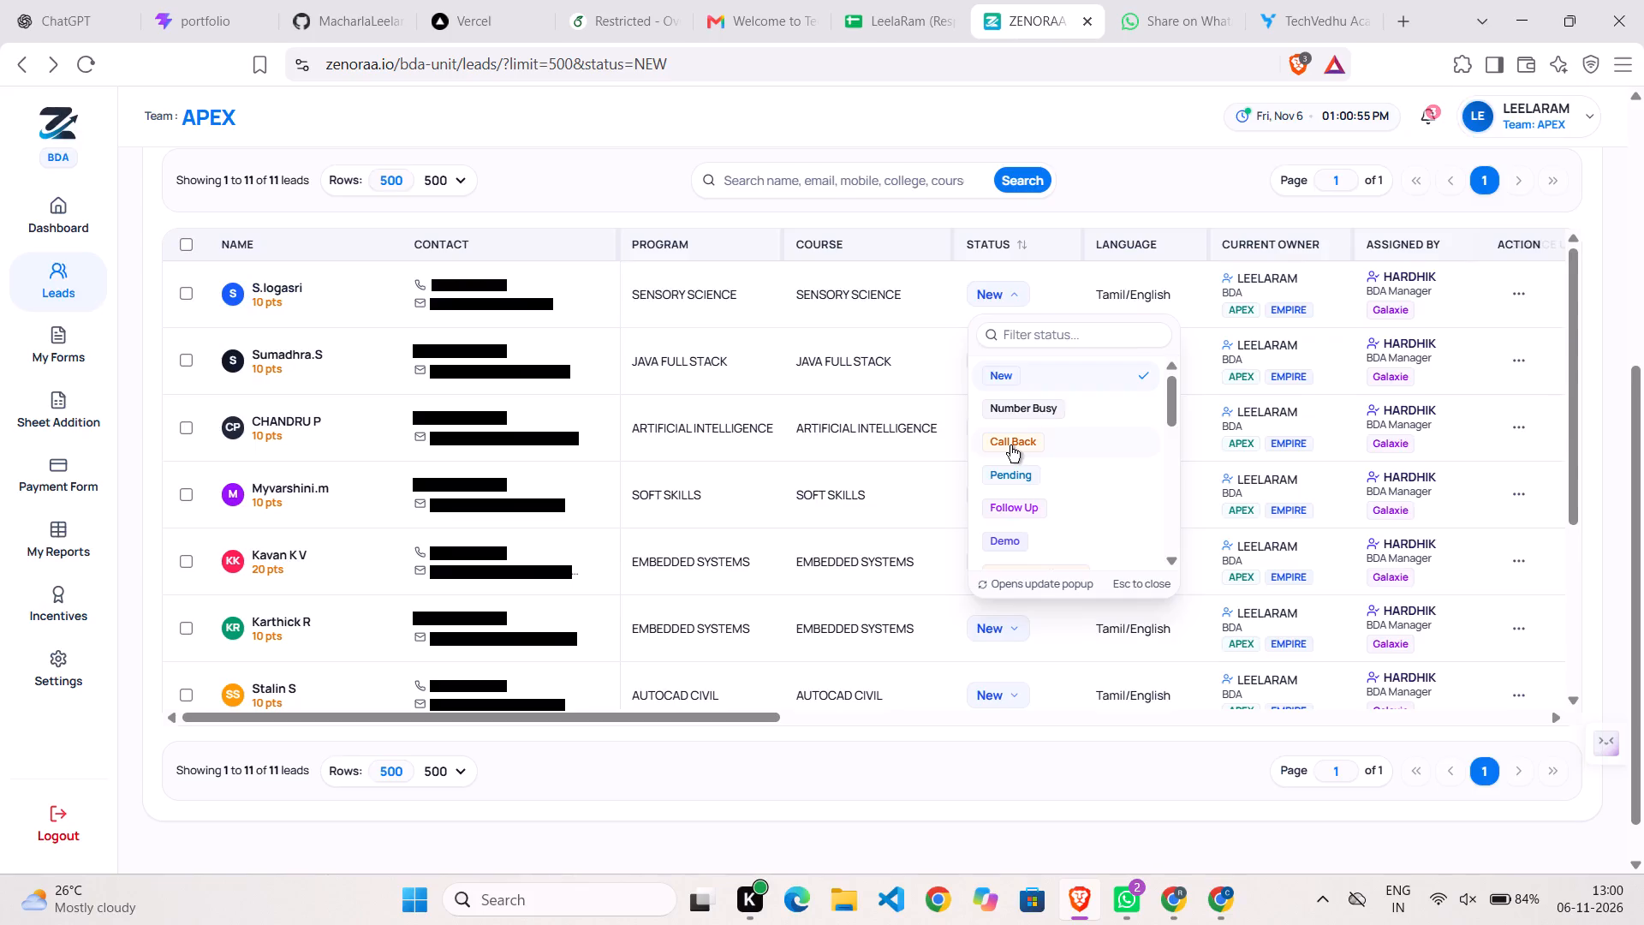
click(1010, 445)
click(879, 458)
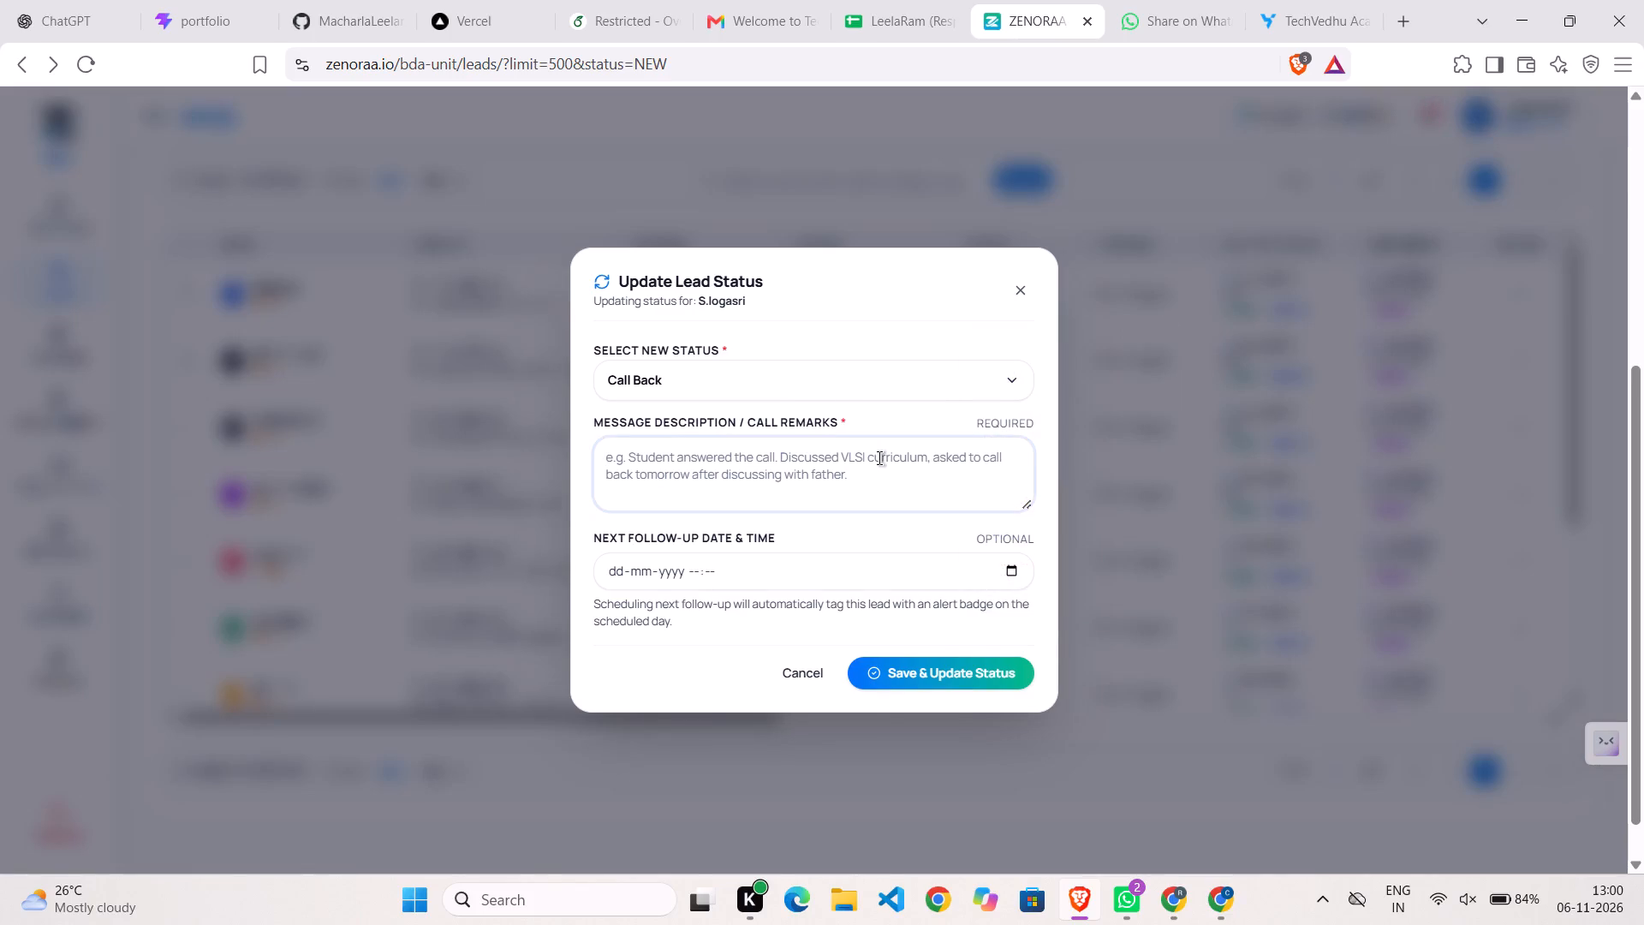
text(evening)
key(space)
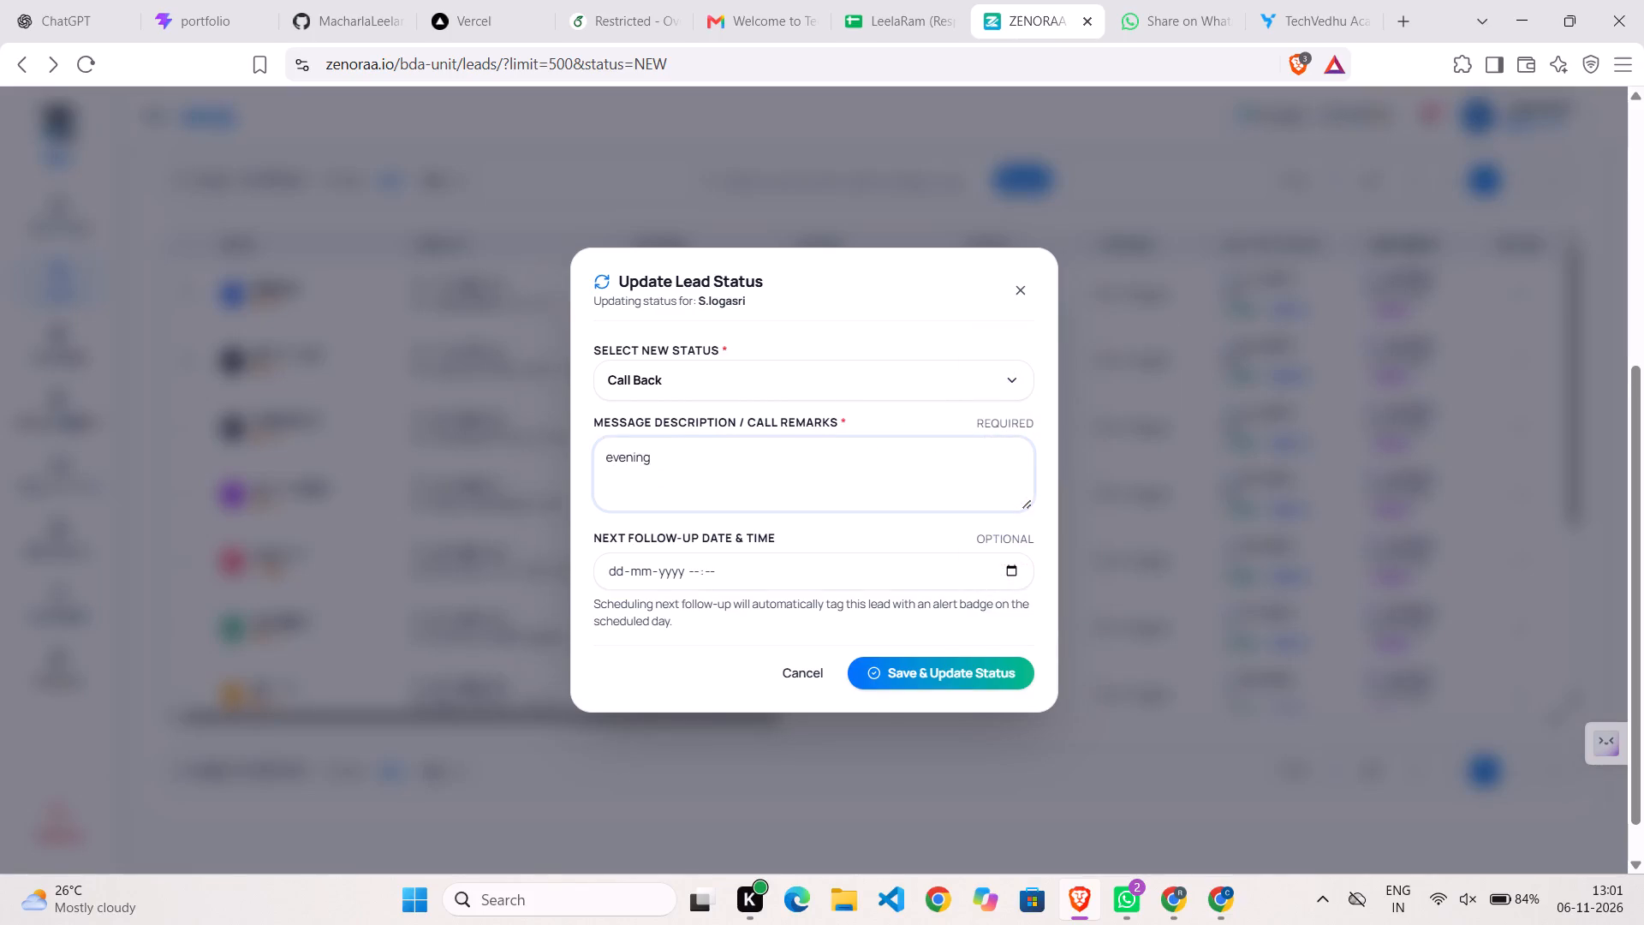
key(7)
text(pm)
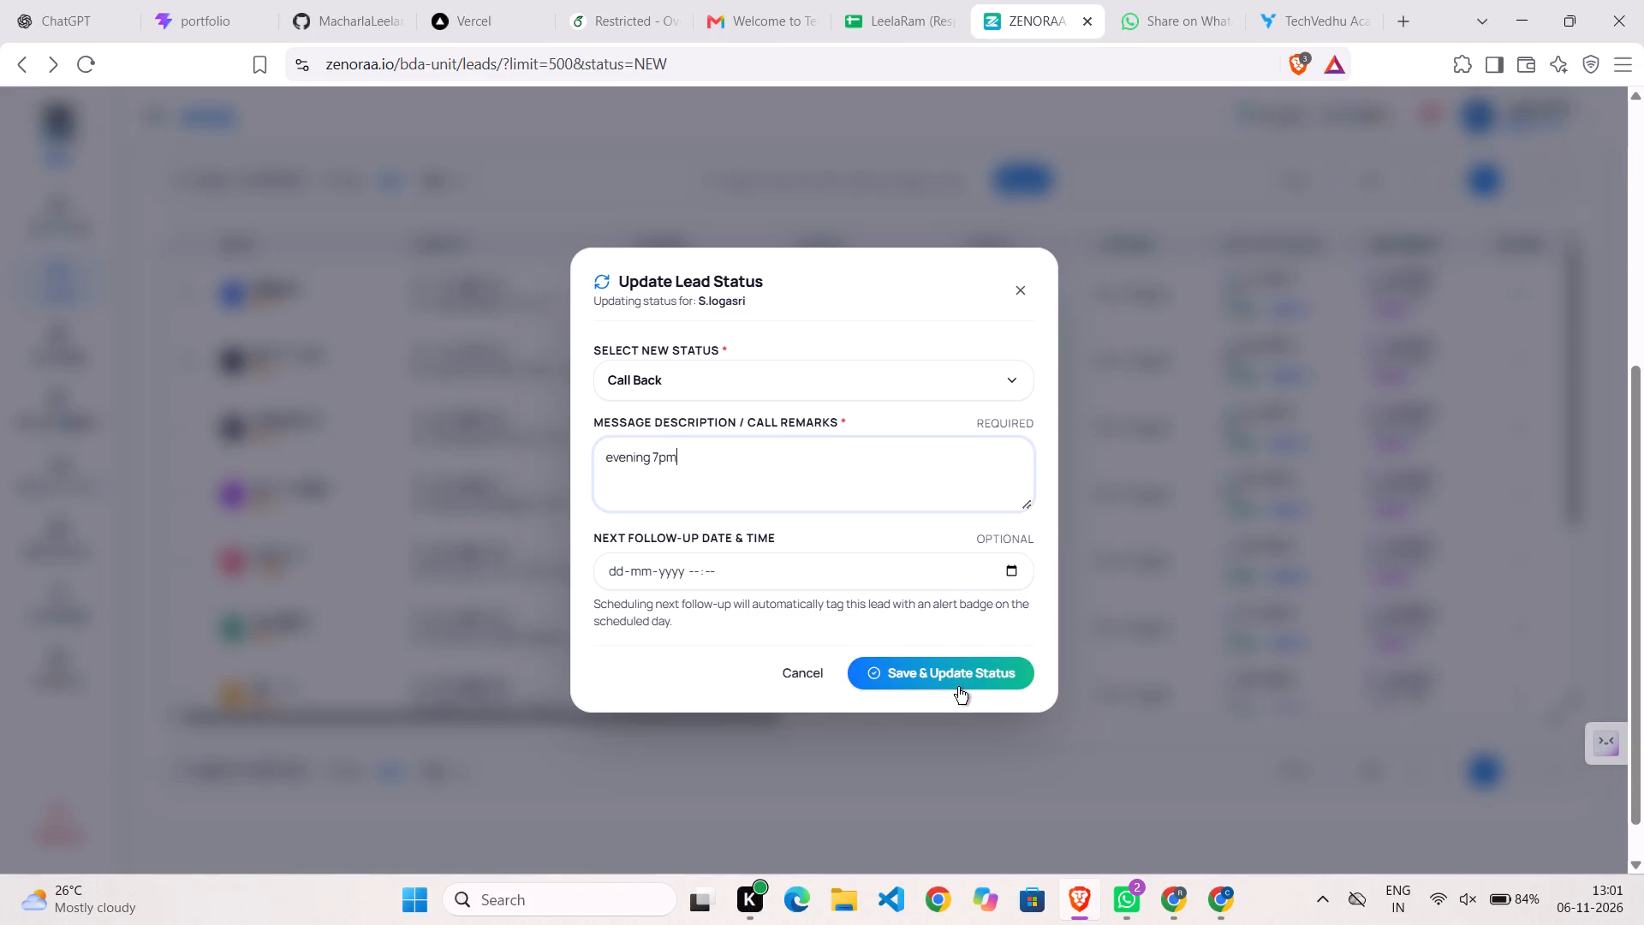
click(958, 687)
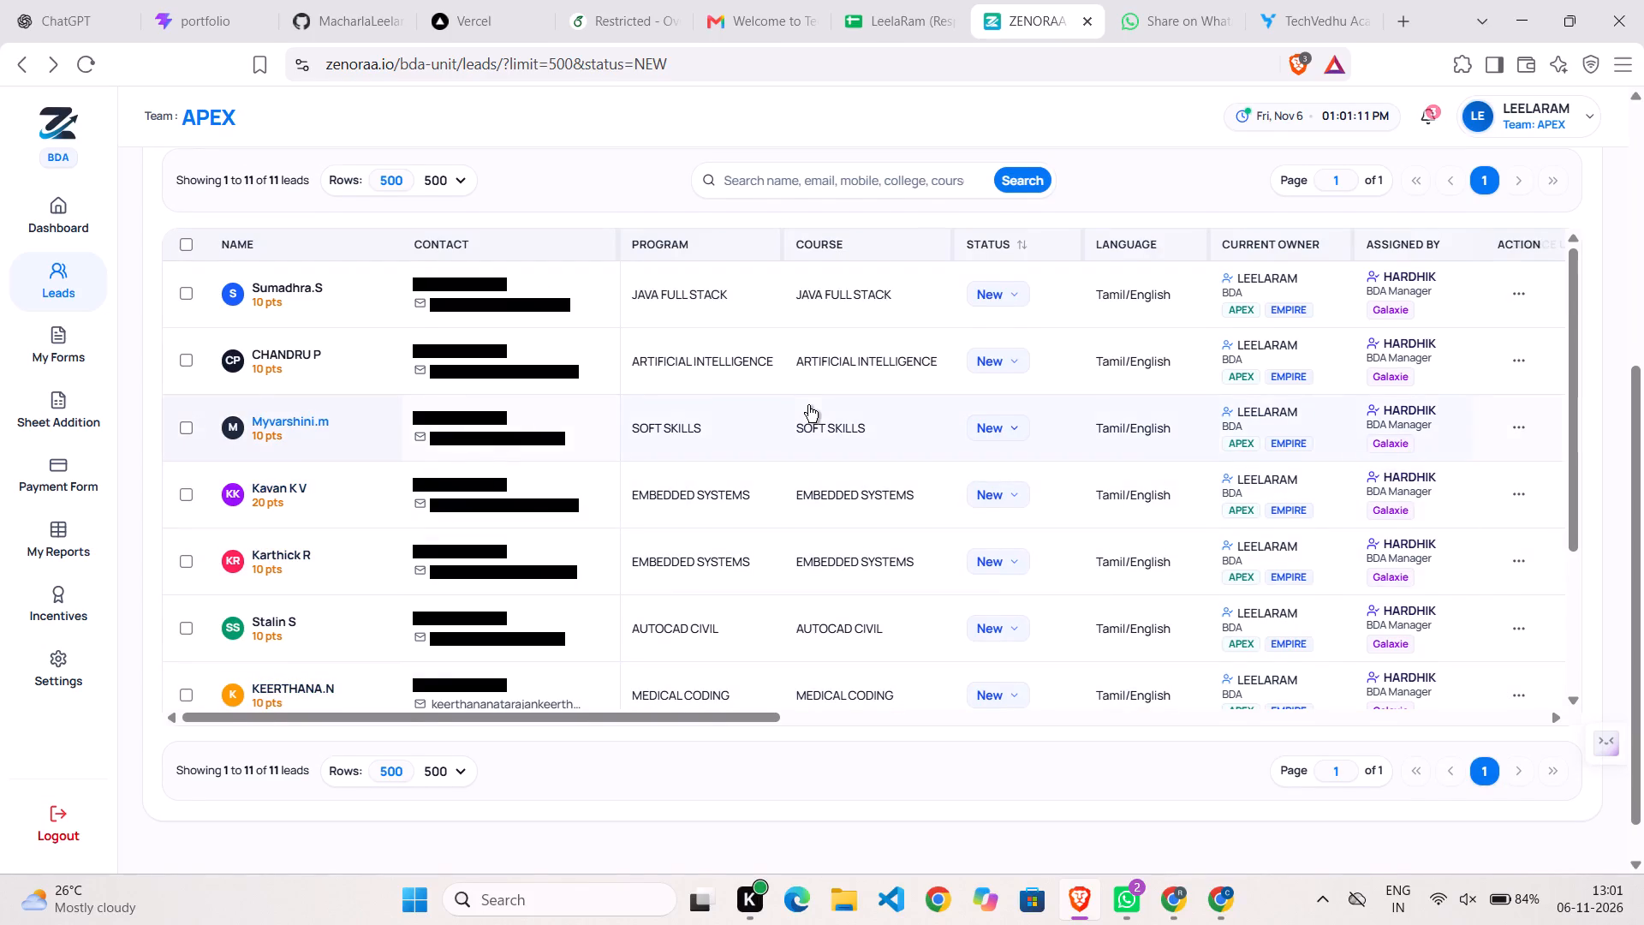
scroll(808, 405, up, 1)
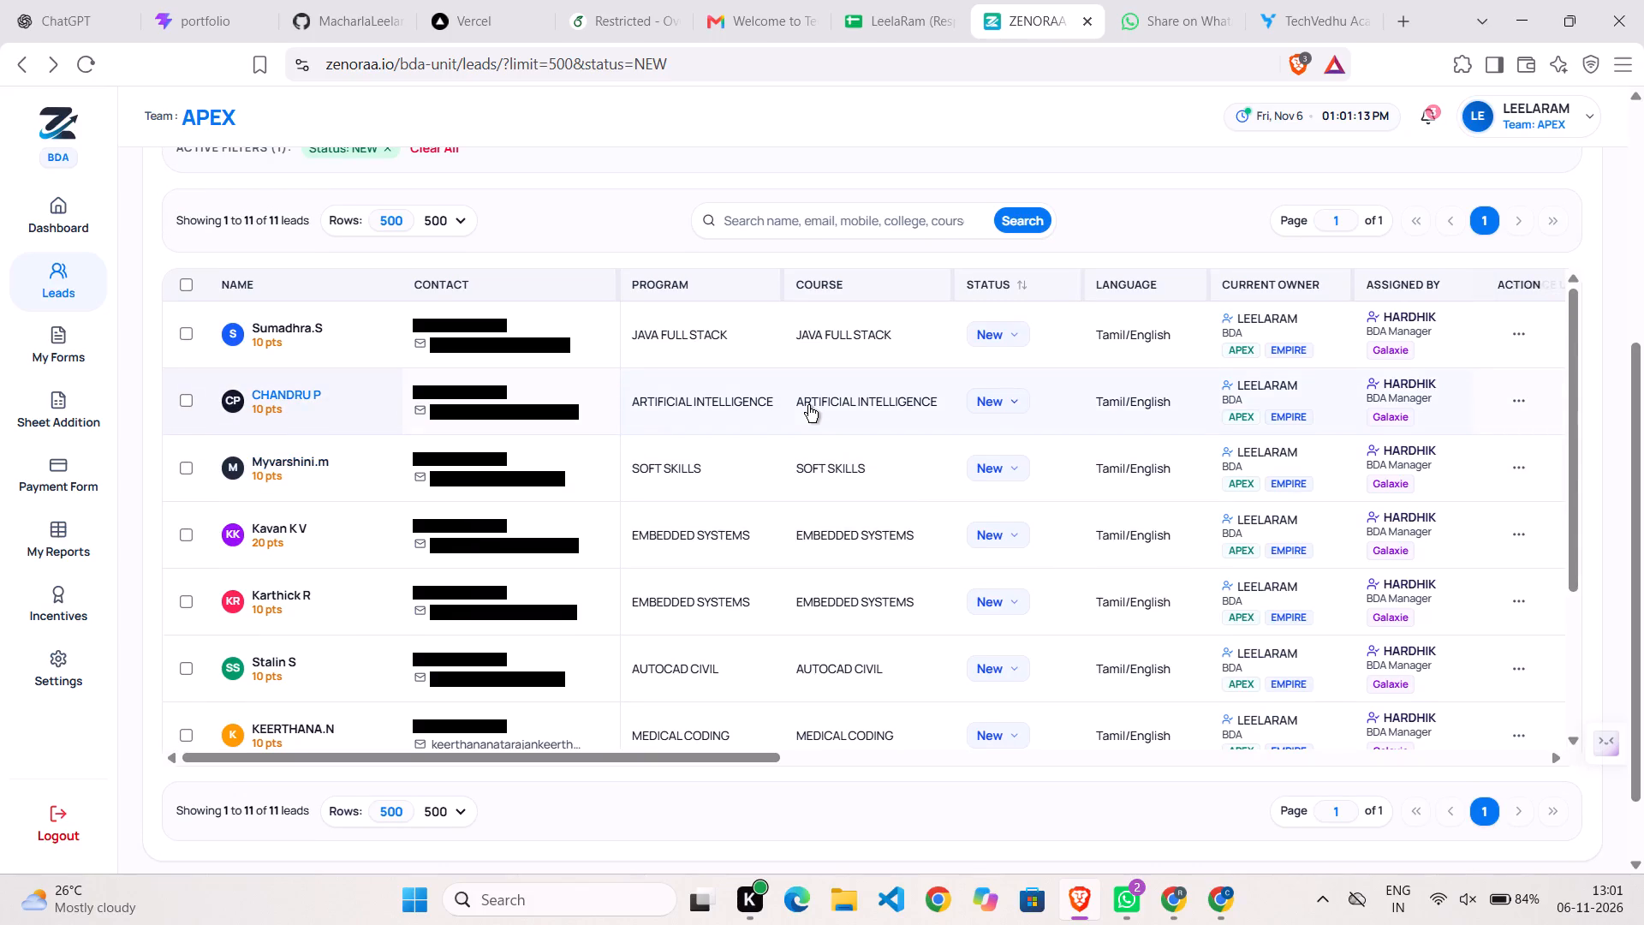
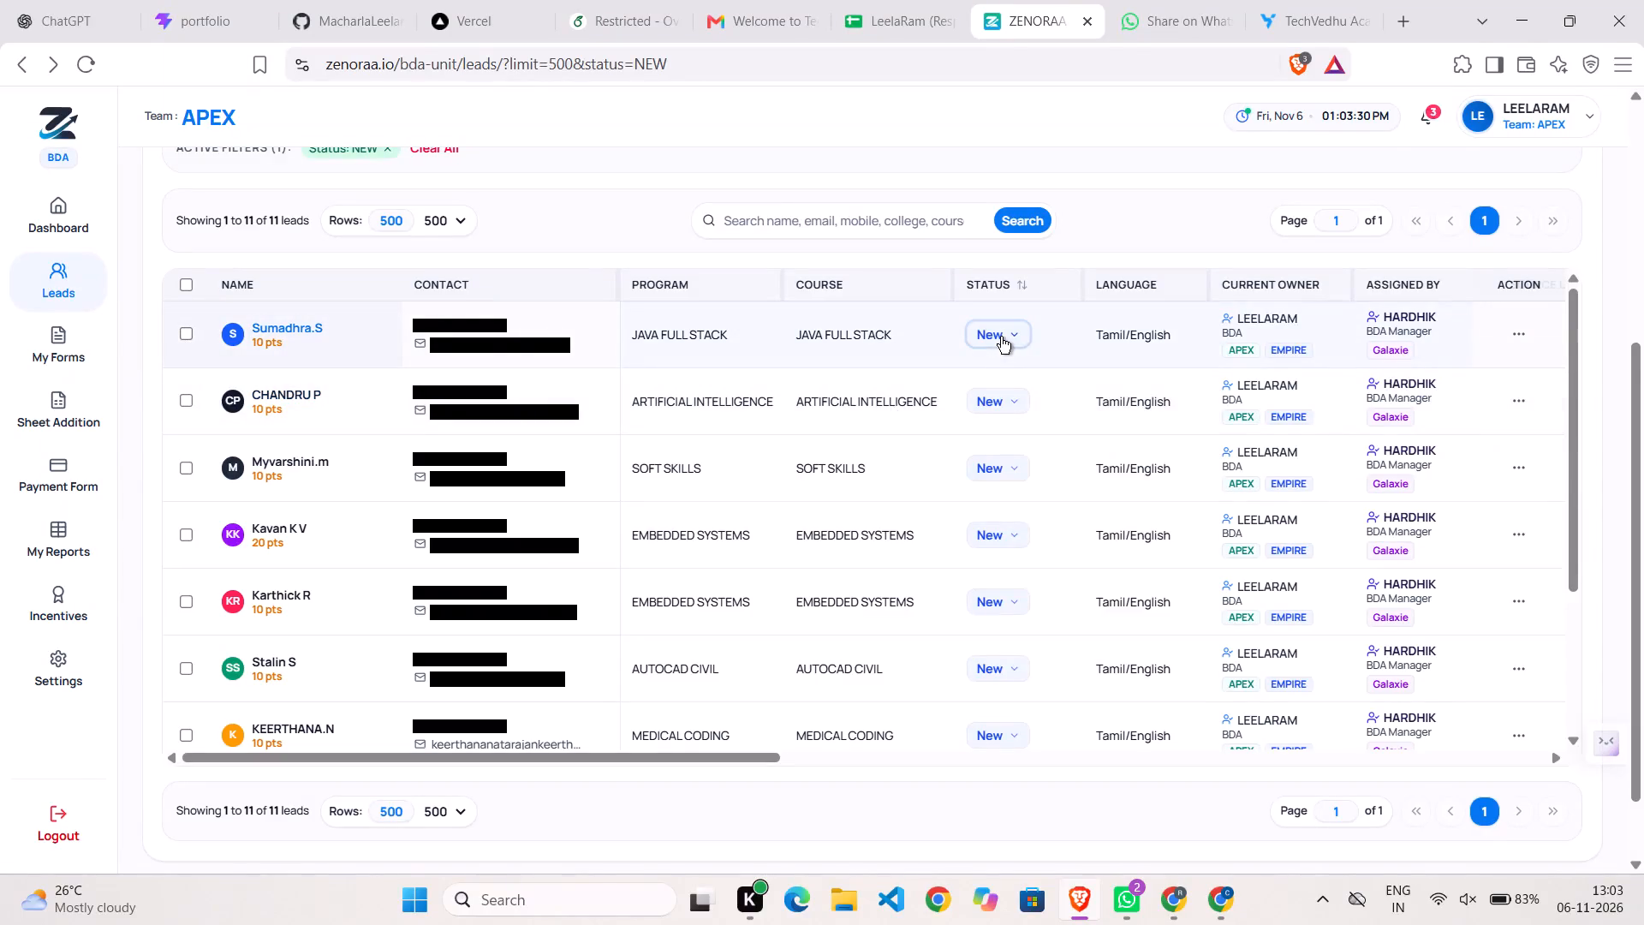
Update the Java Full Stack lead's status to DNP 2 with the call remark "DNP" and save it.
click(1001, 337)
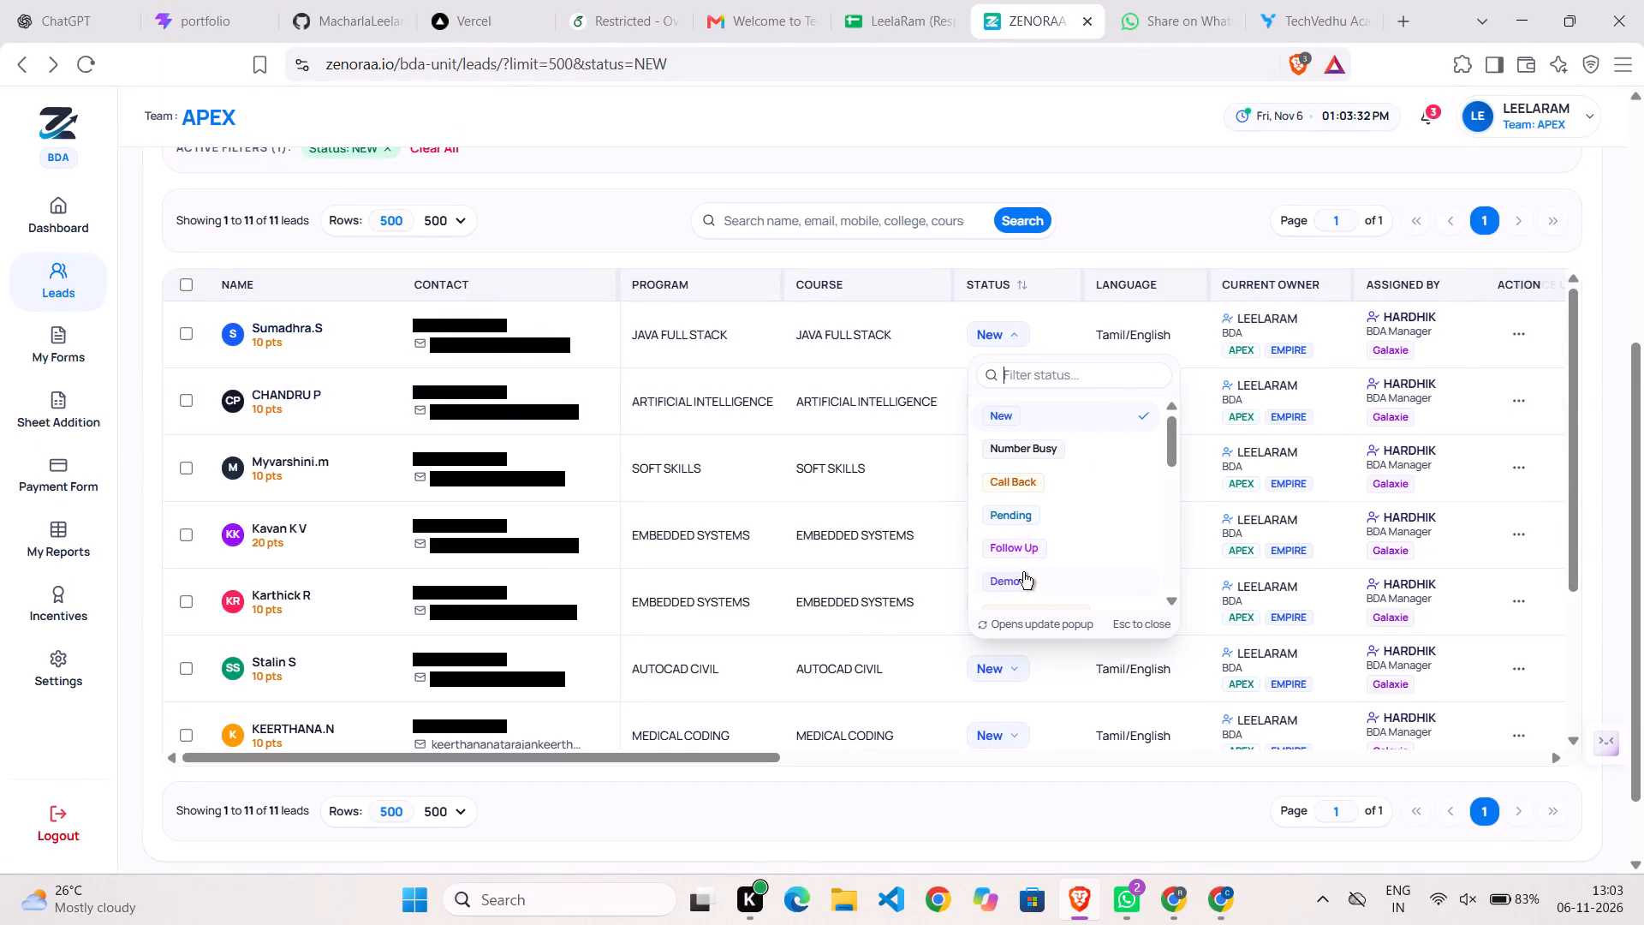
scroll(1023, 572, down, 1)
click(1005, 546)
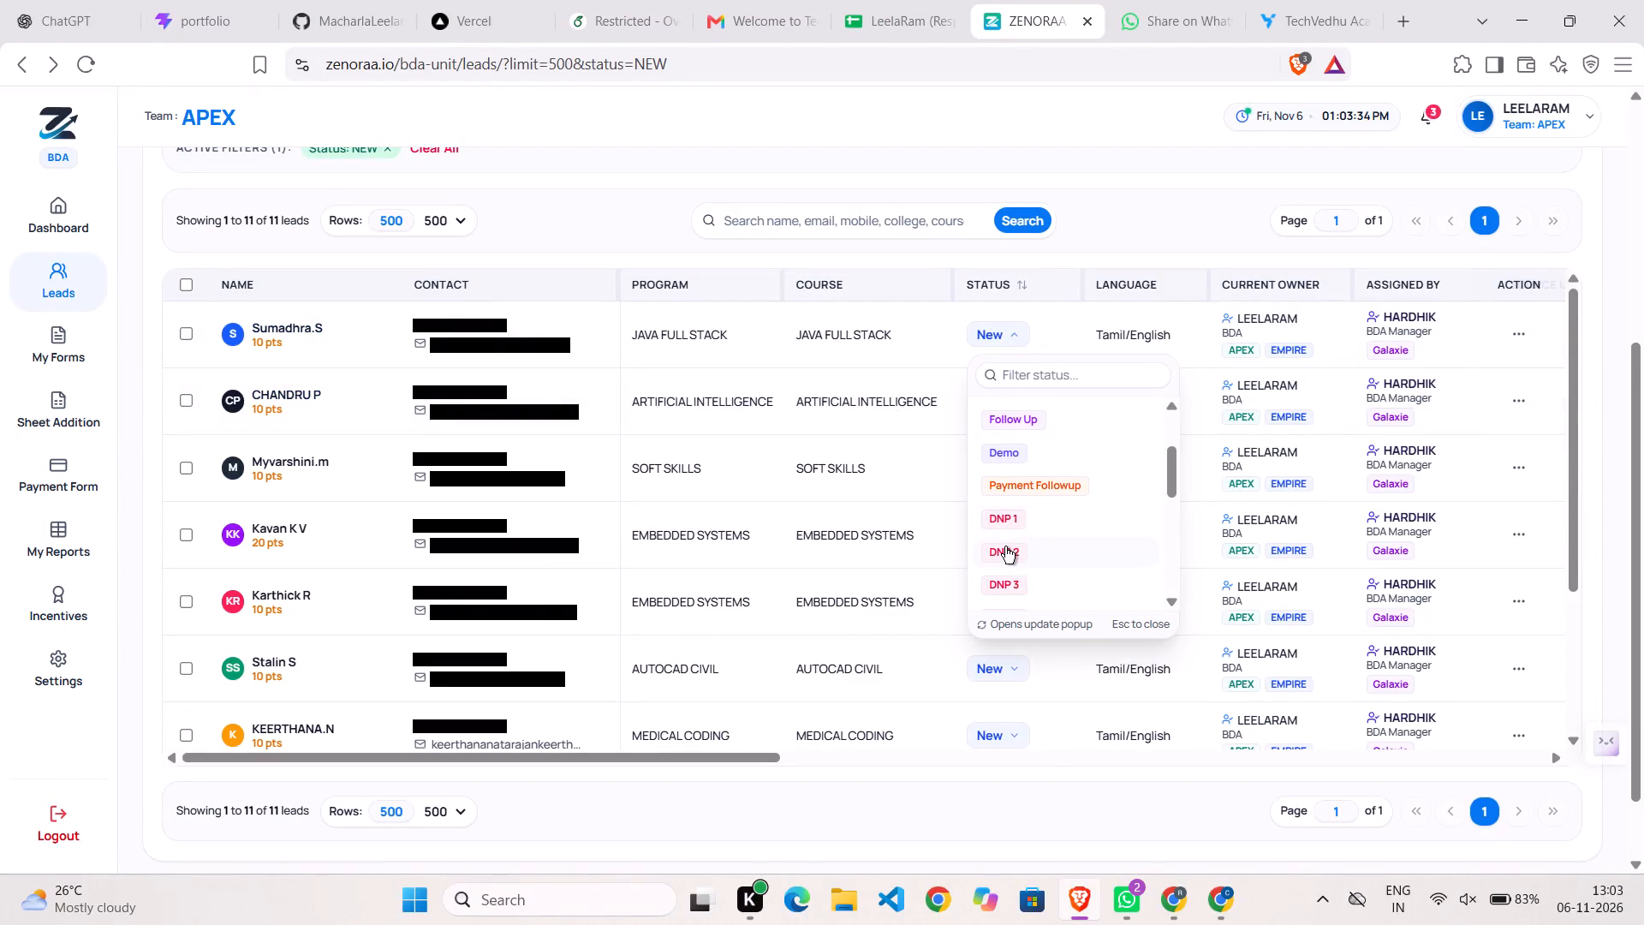
click(926, 485)
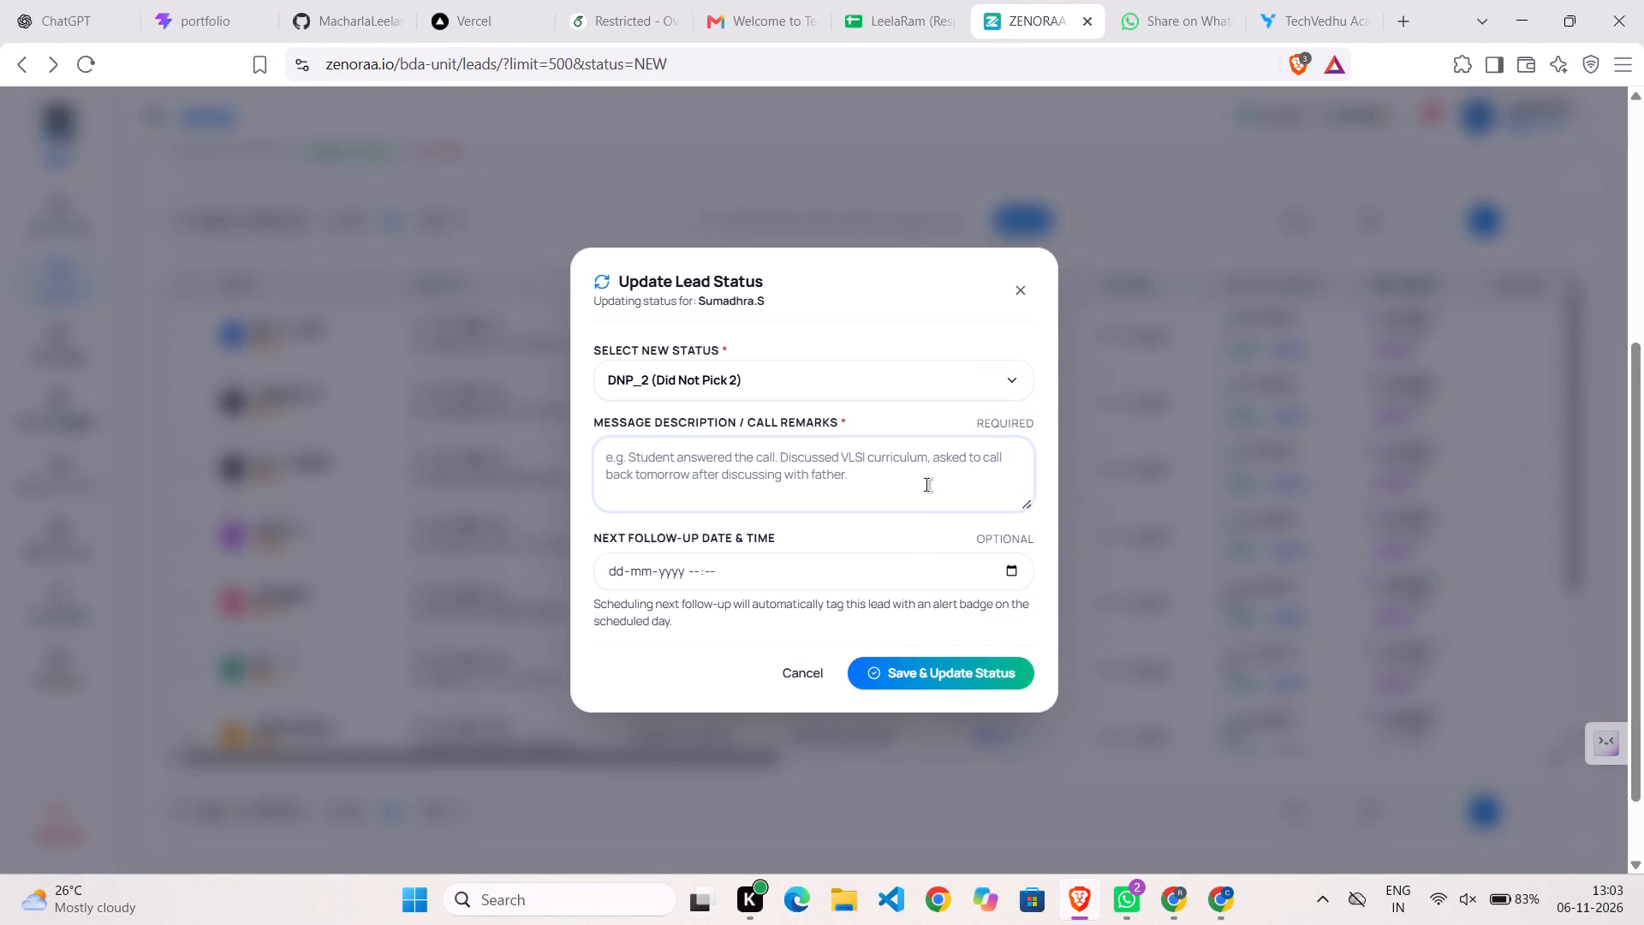
text(DNP)
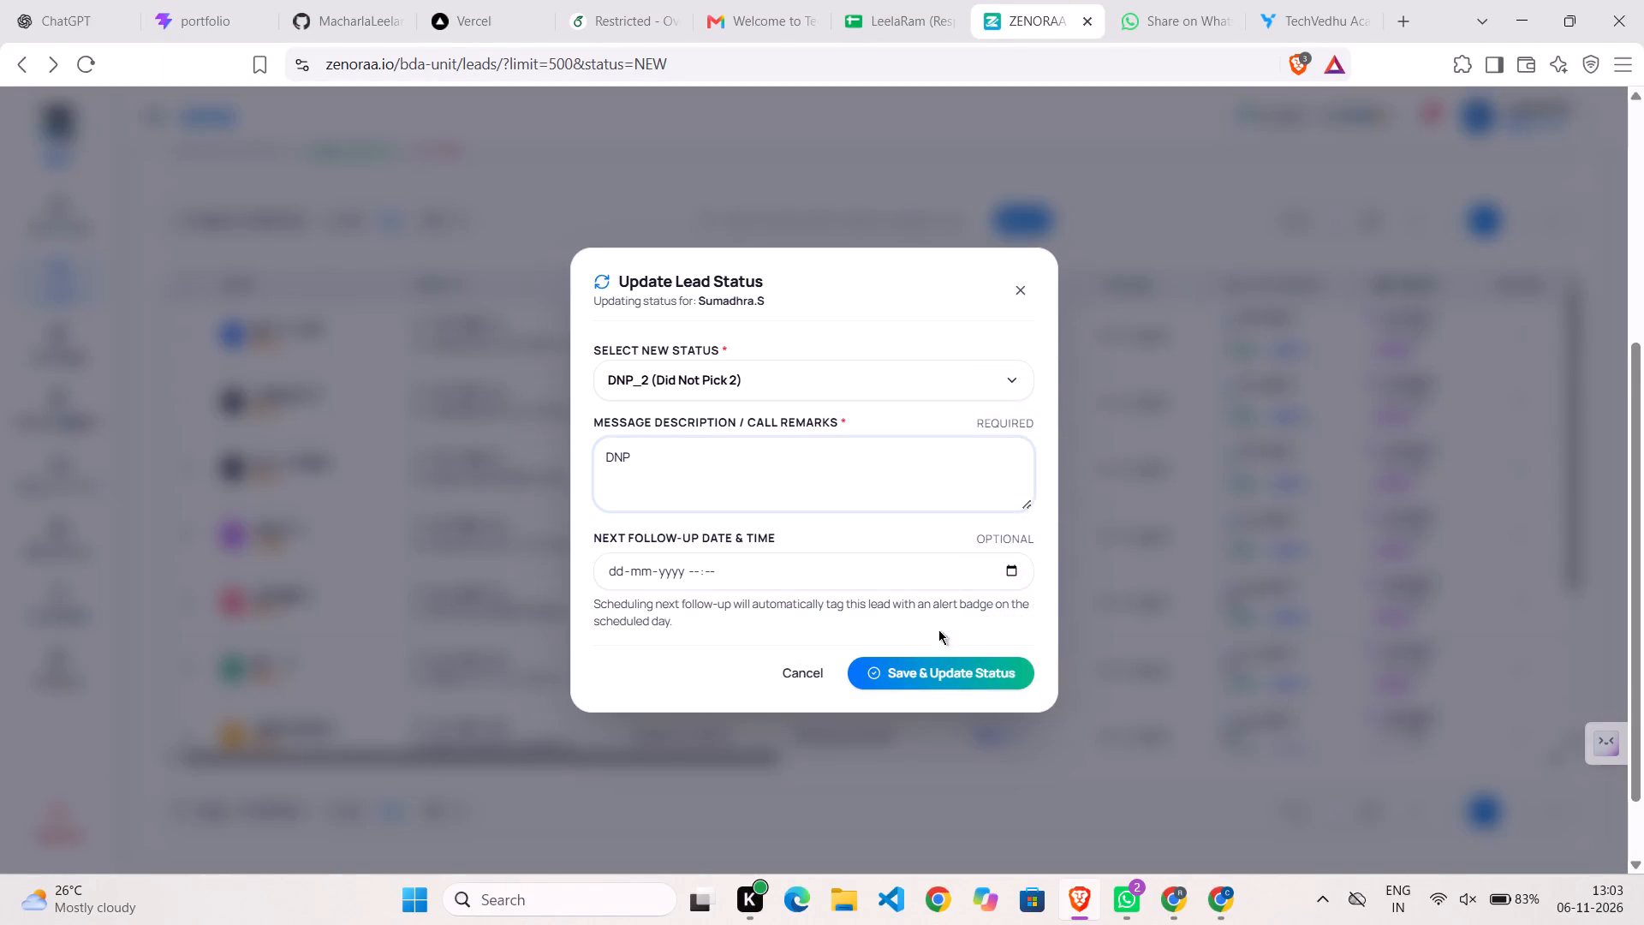
click(927, 674)
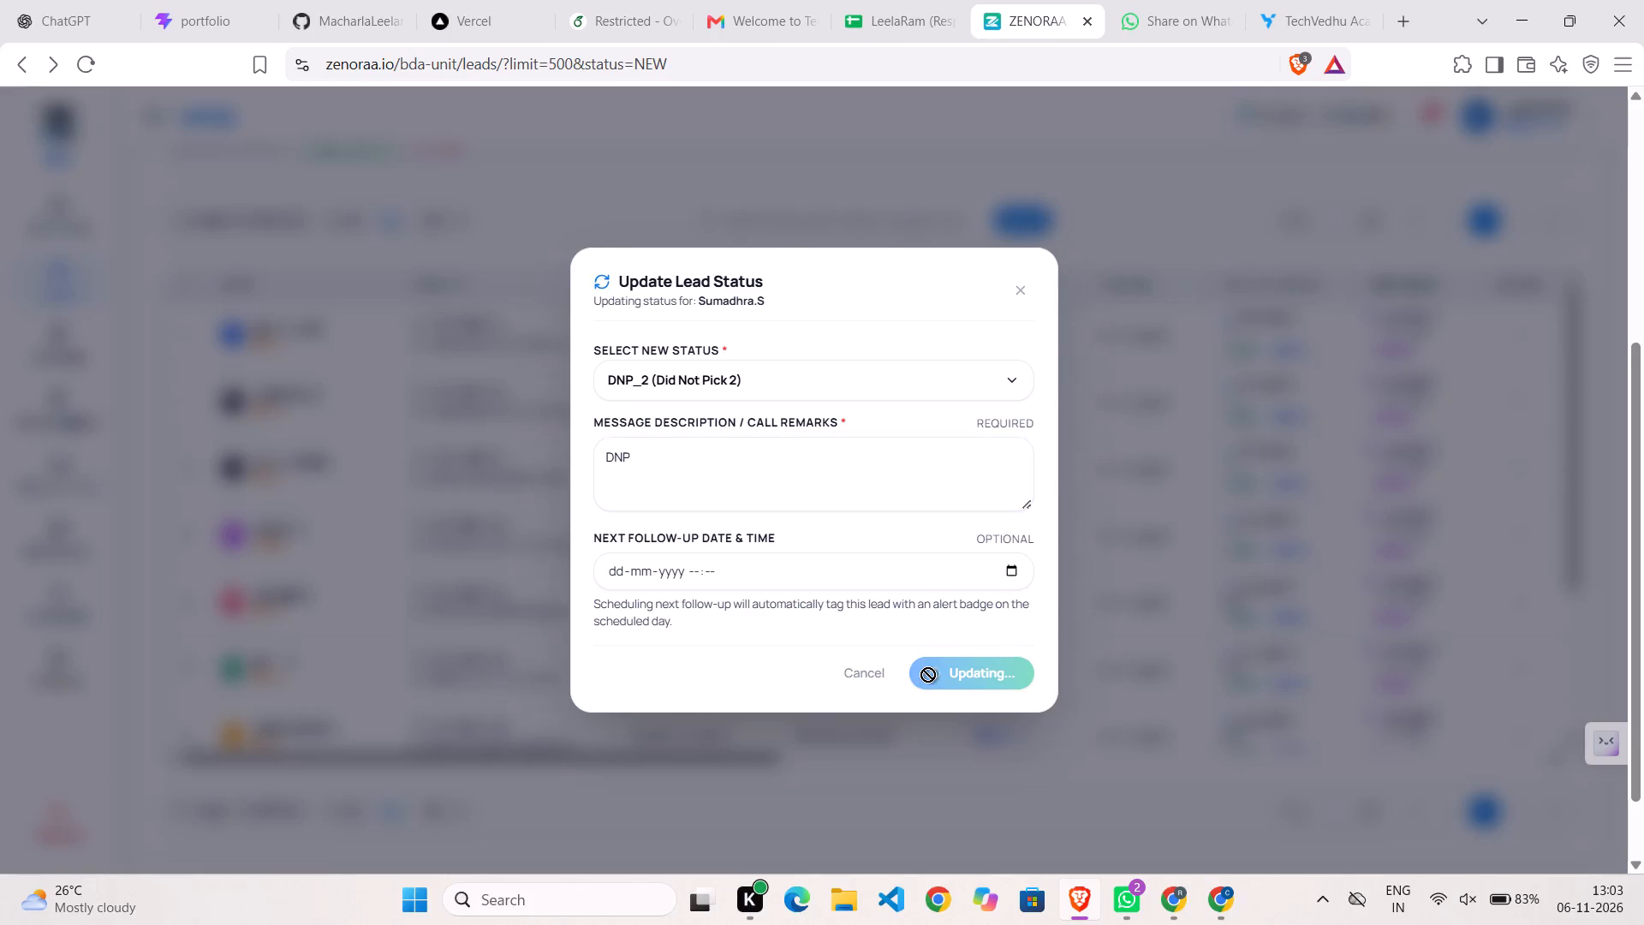
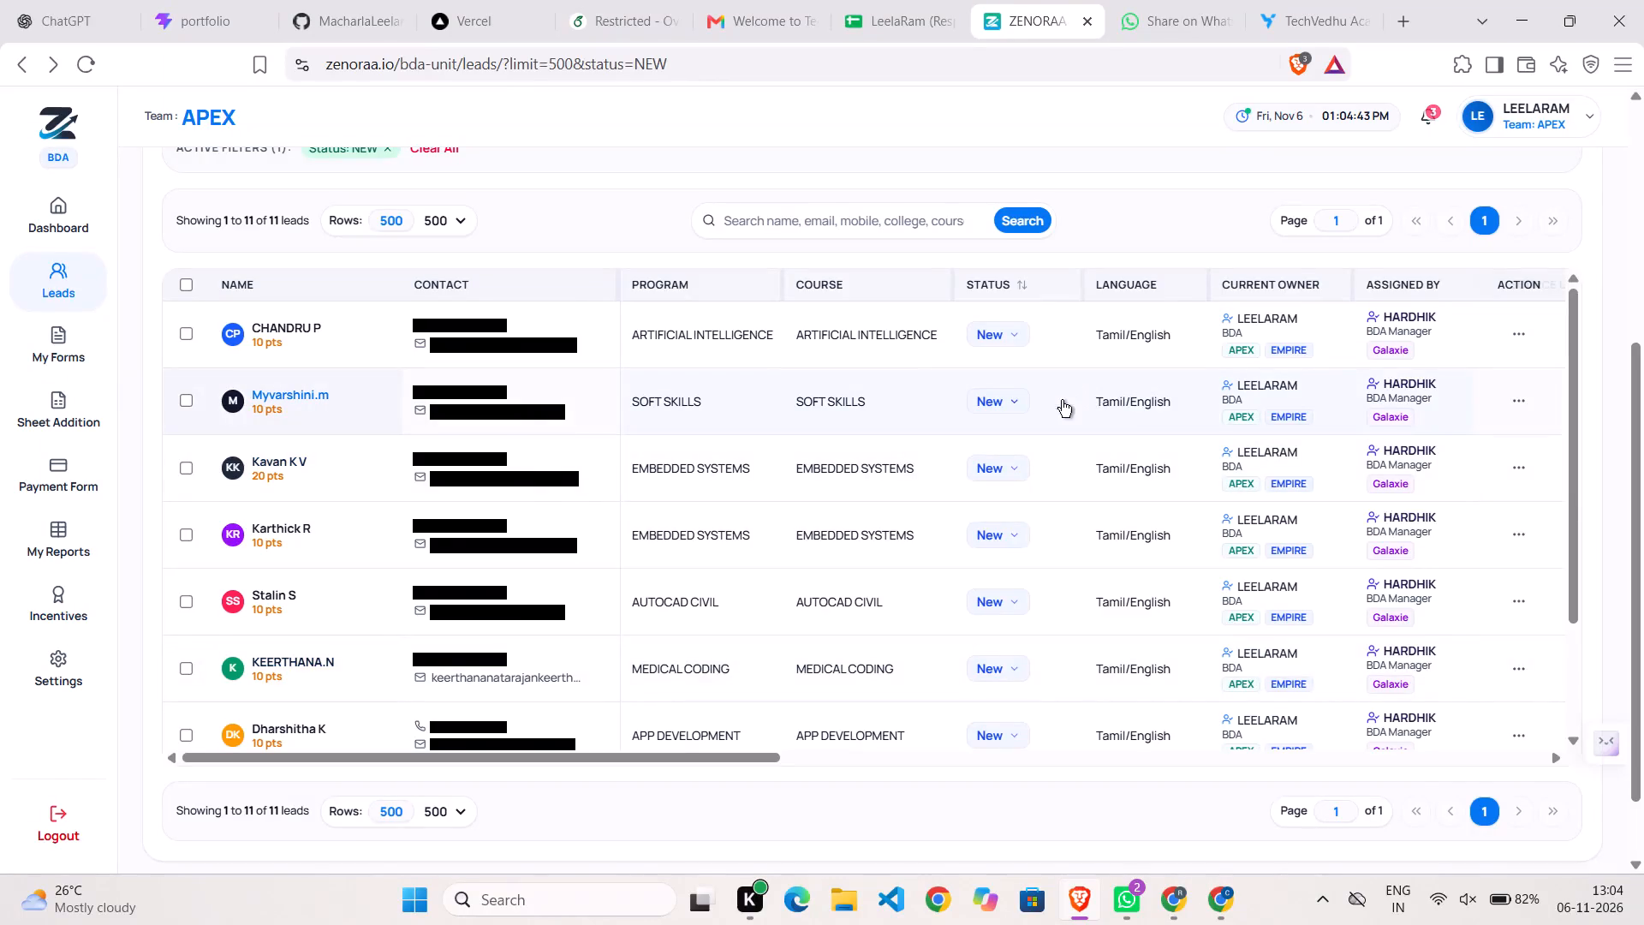
Update the Soft Skills lead's status to DNP 1 with the call remark "DNP" and save it.
click(1005, 399)
scroll(1004, 567, down, 1)
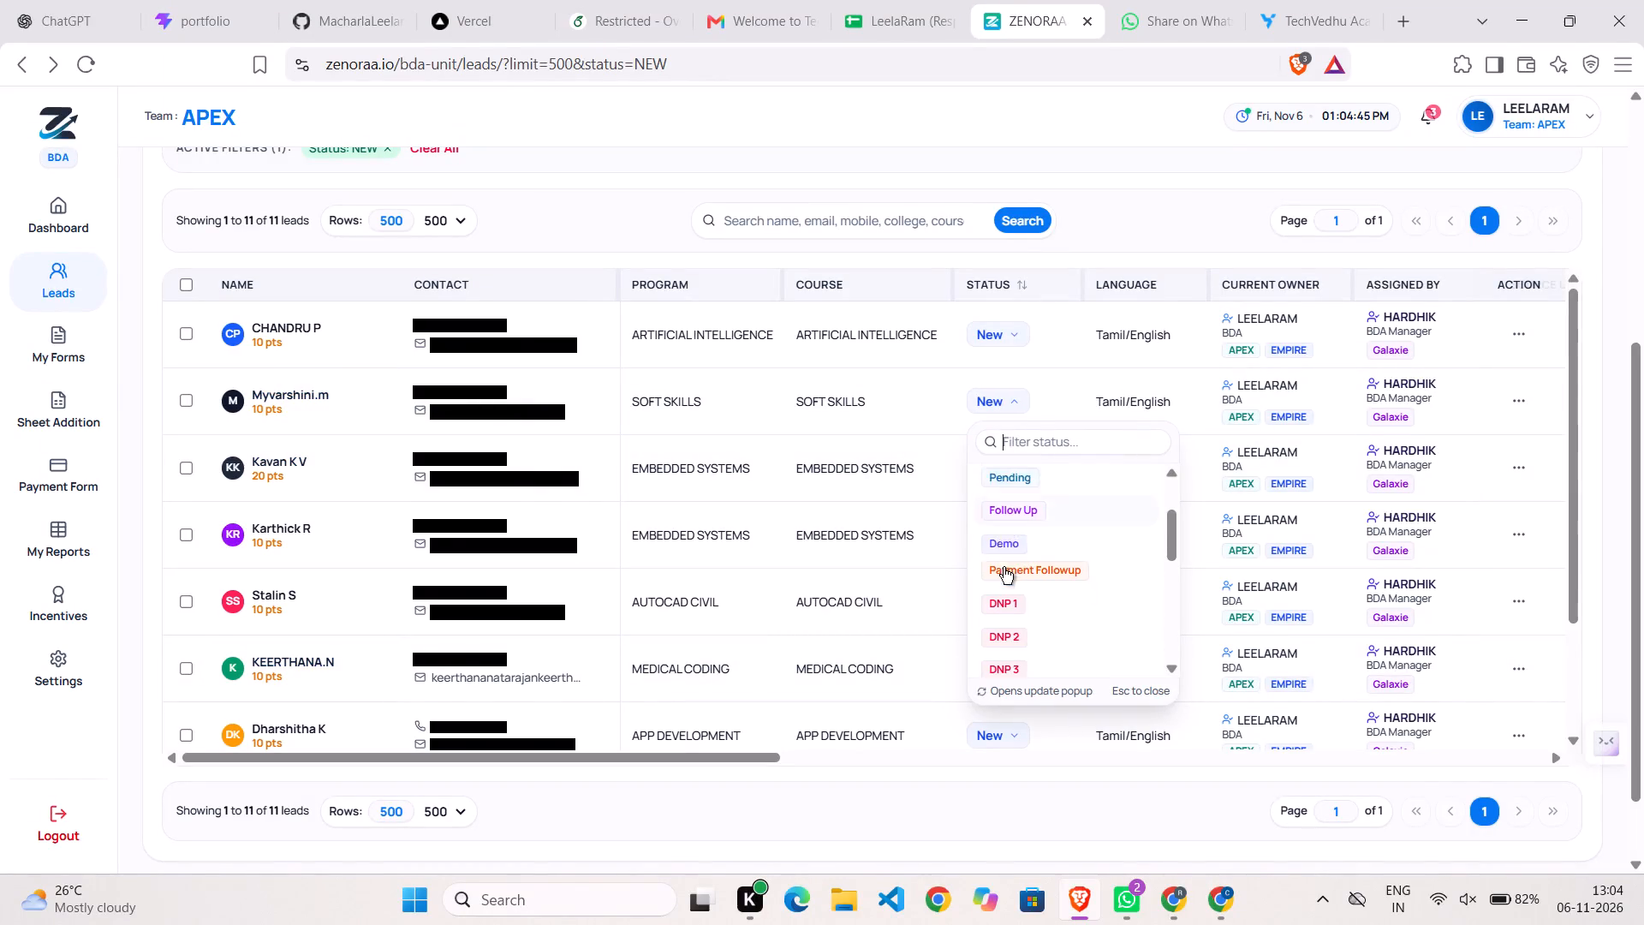
scroll(1004, 567, down, 1)
click(1009, 581)
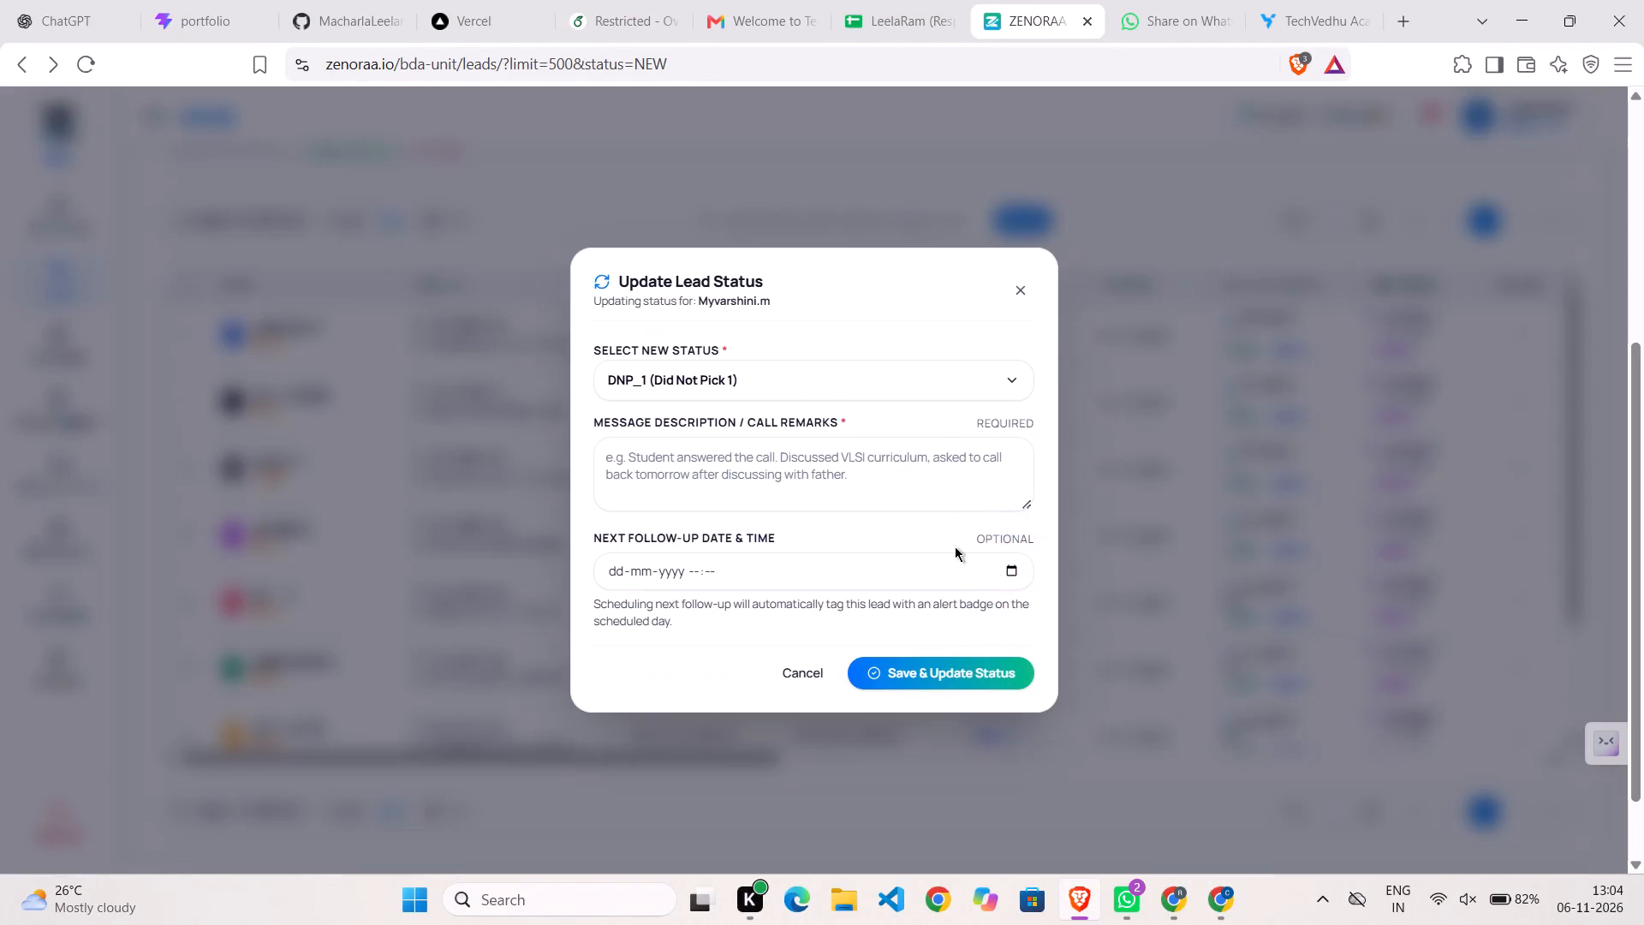
click(877, 476)
text(DNP)
key(Return)
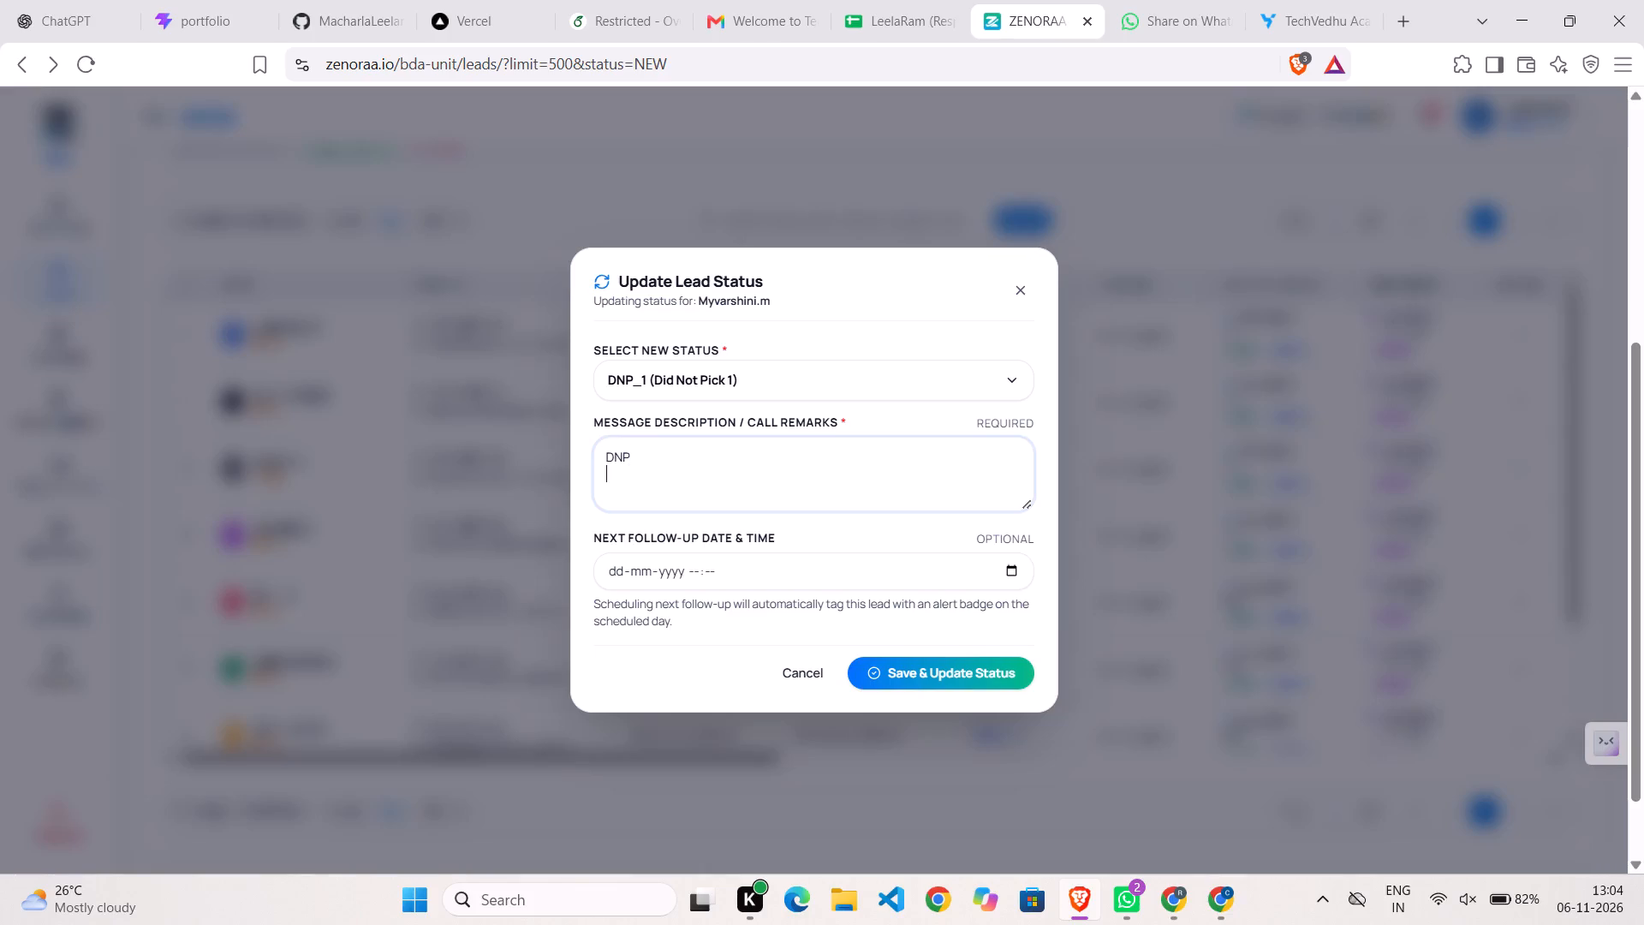
click(974, 671)
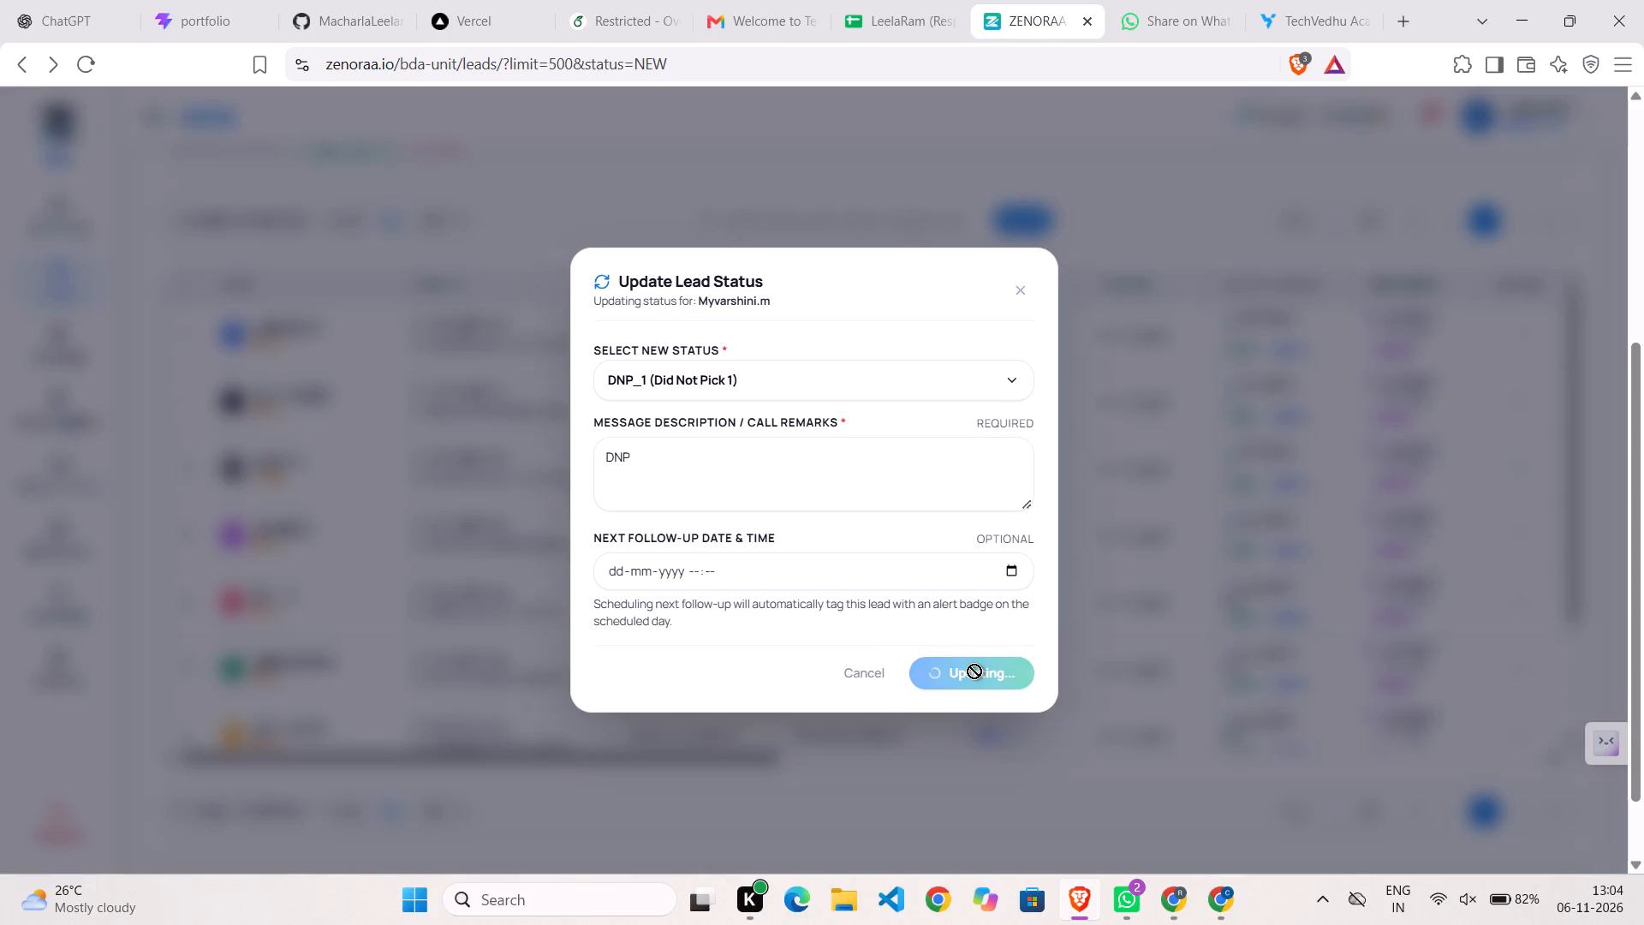
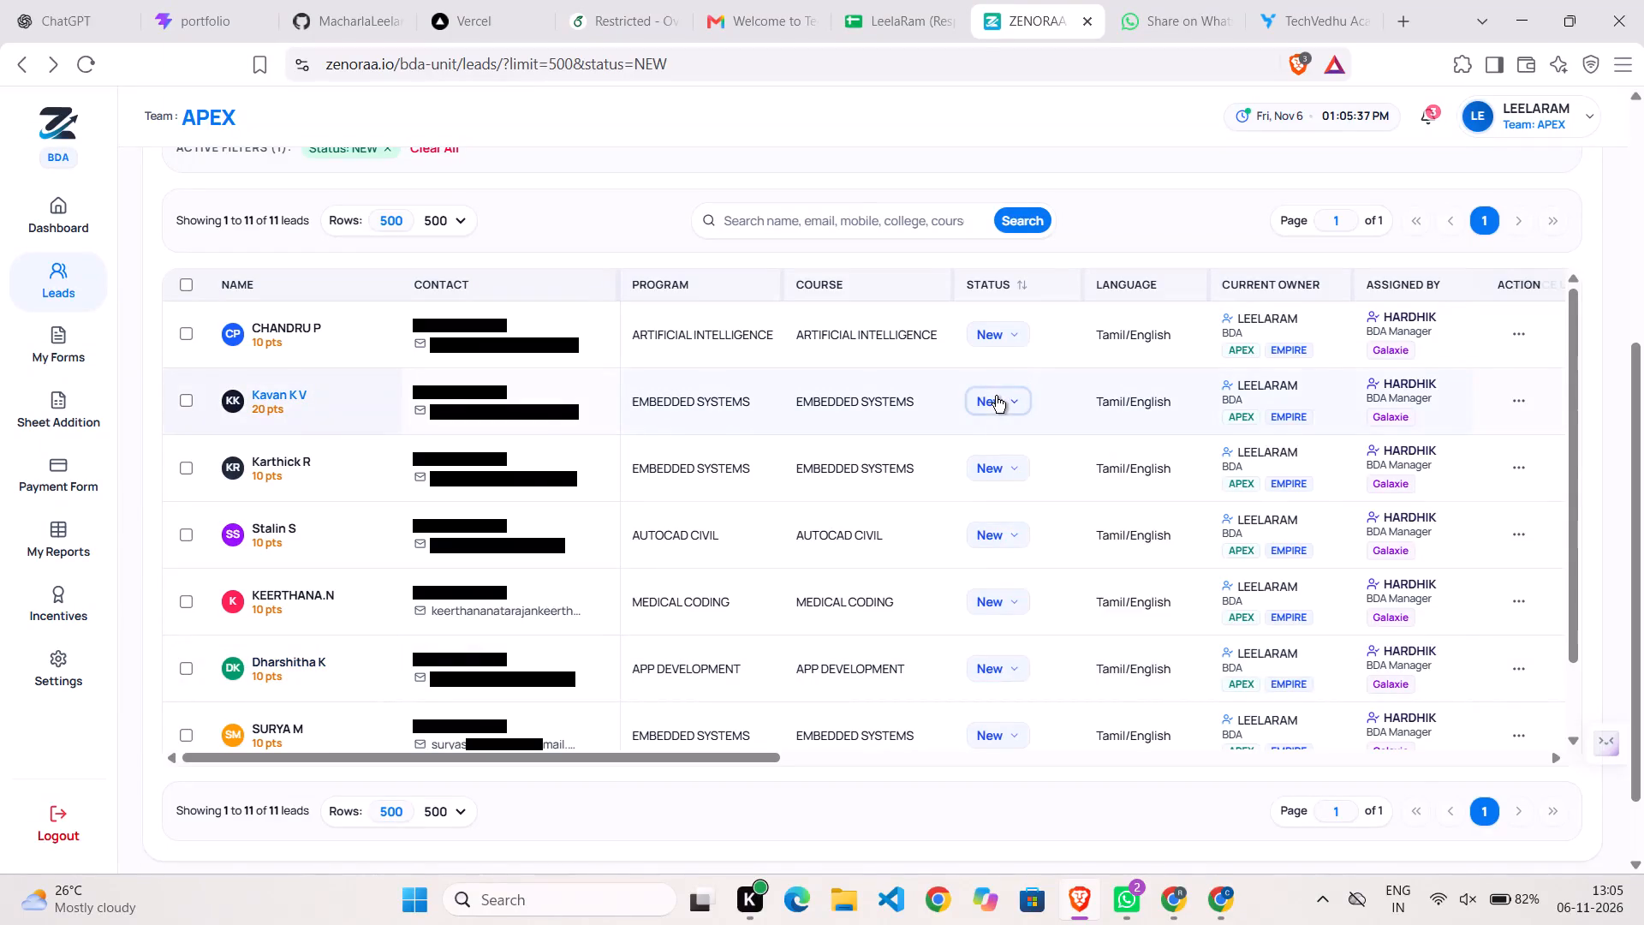
Update the 20-point Embedded Systems lead's status to DNP 1 with the call remark "DNP" and save it.
click(996, 396)
scroll(1035, 547, down, 1)
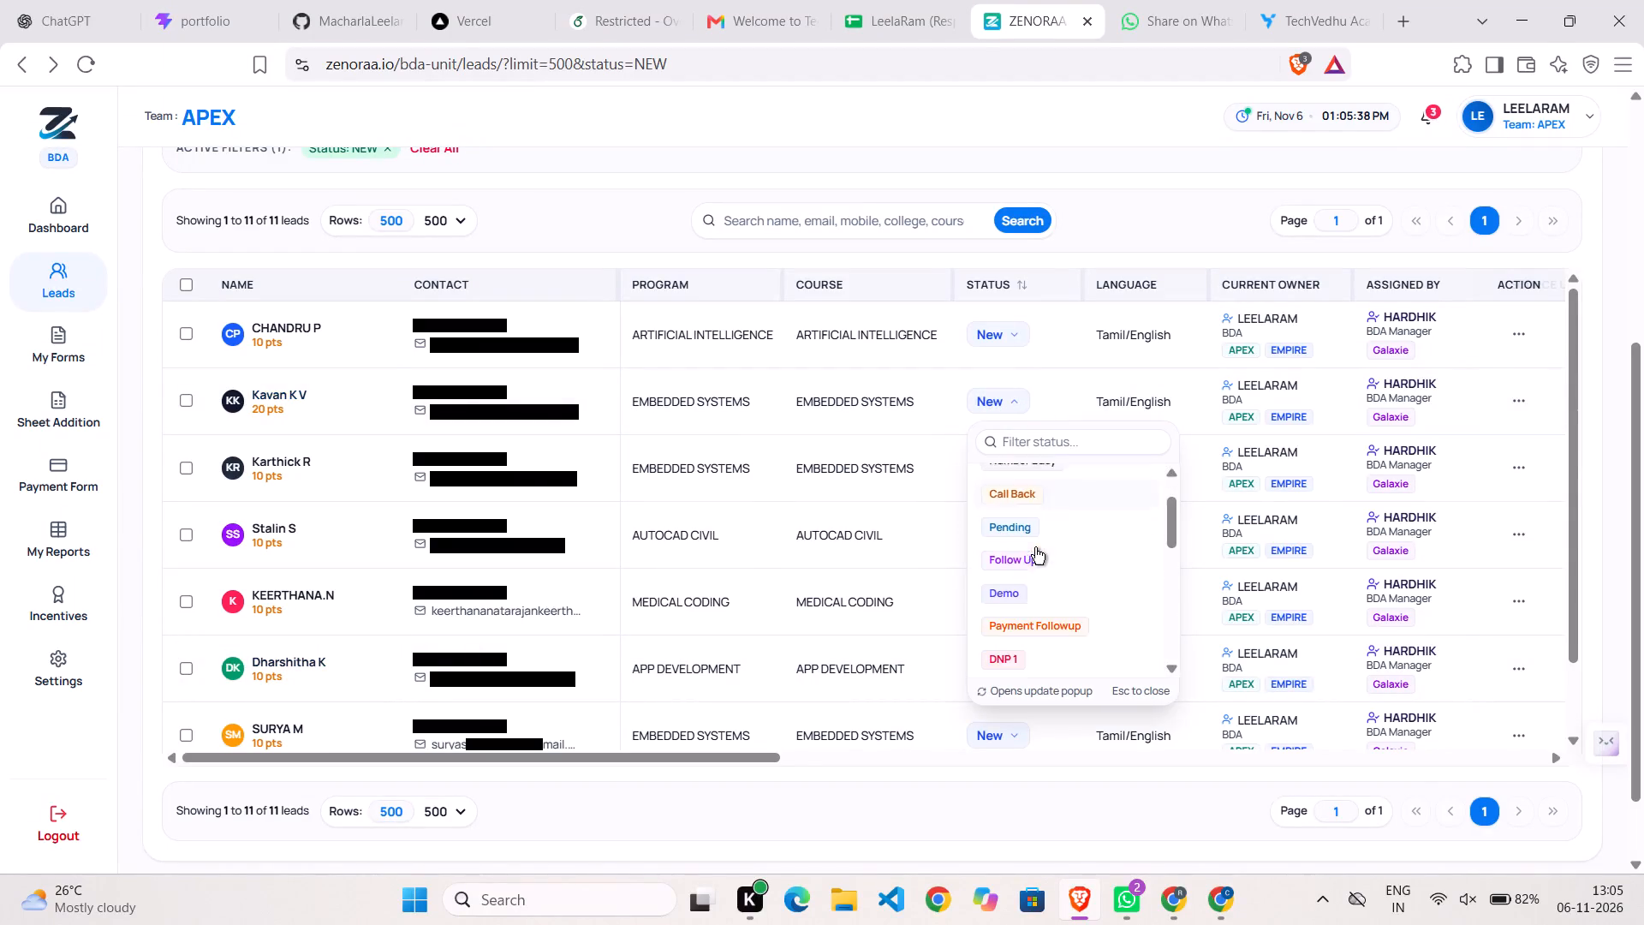
scroll(1035, 547, down, 1)
click(1004, 594)
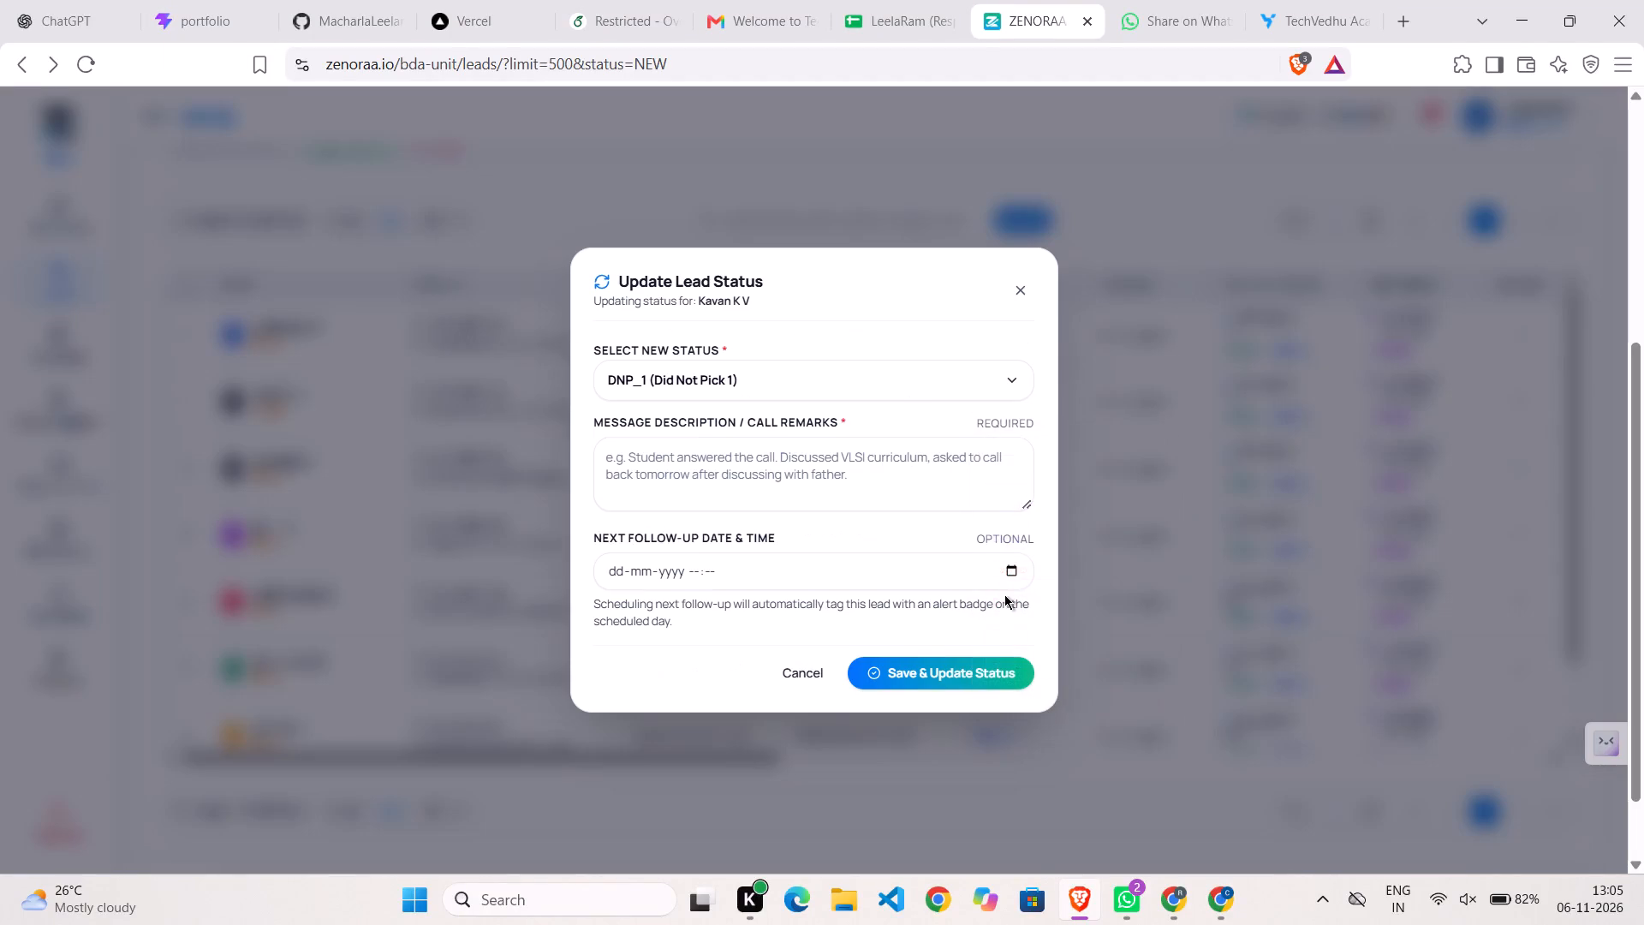
click(890, 482)
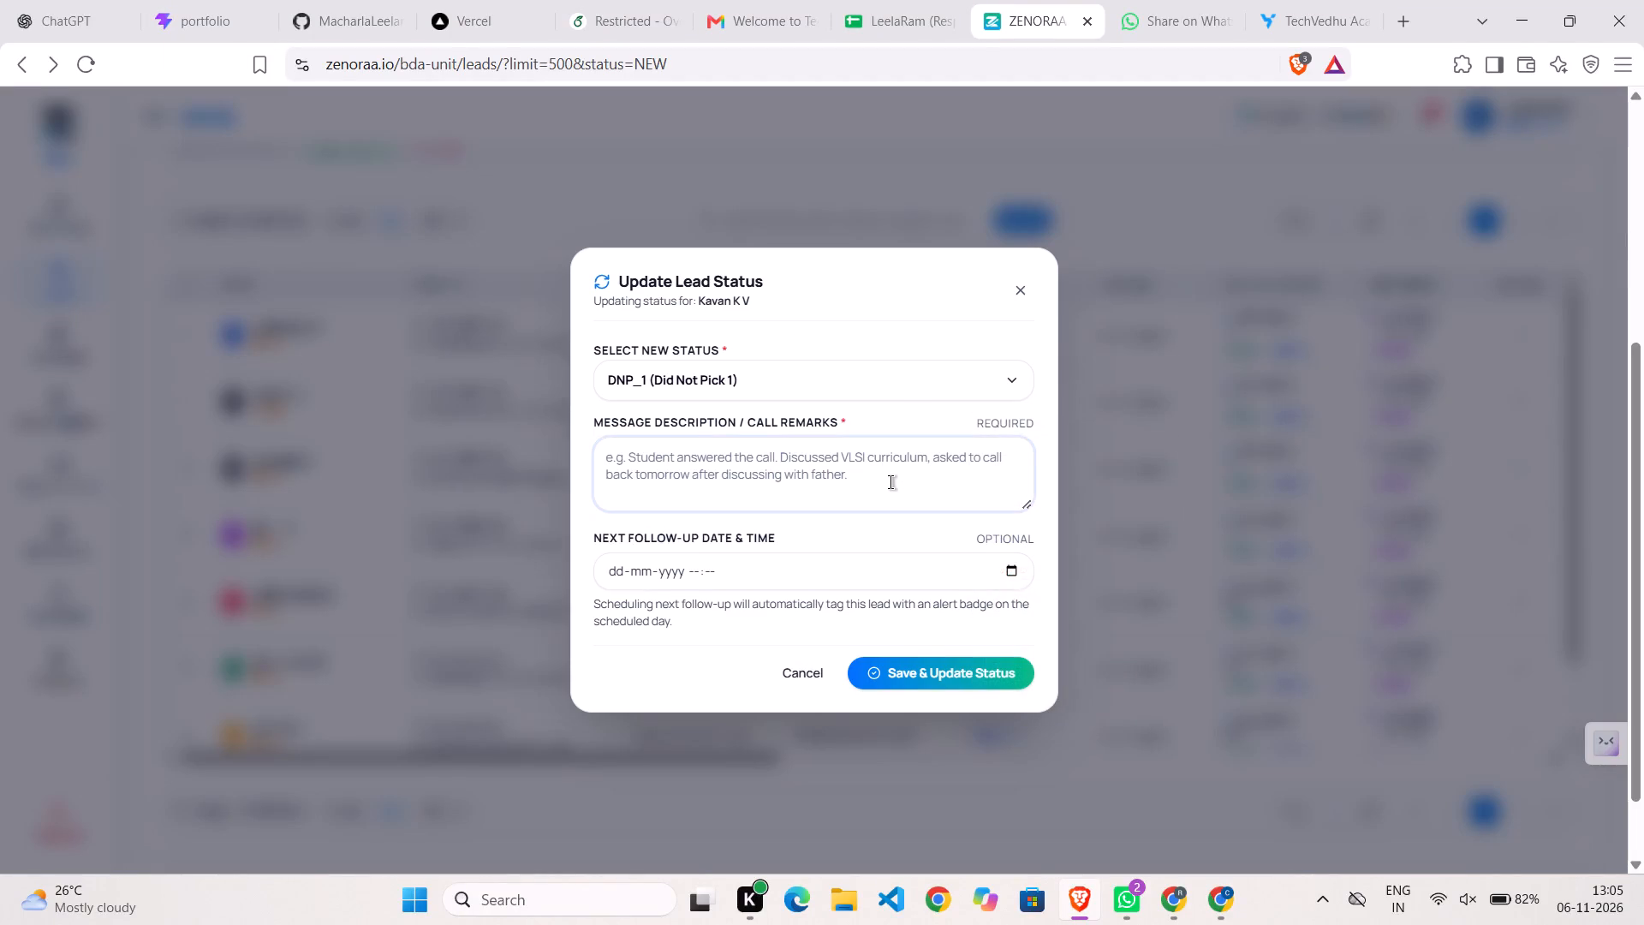
text(DNP)
click(936, 688)
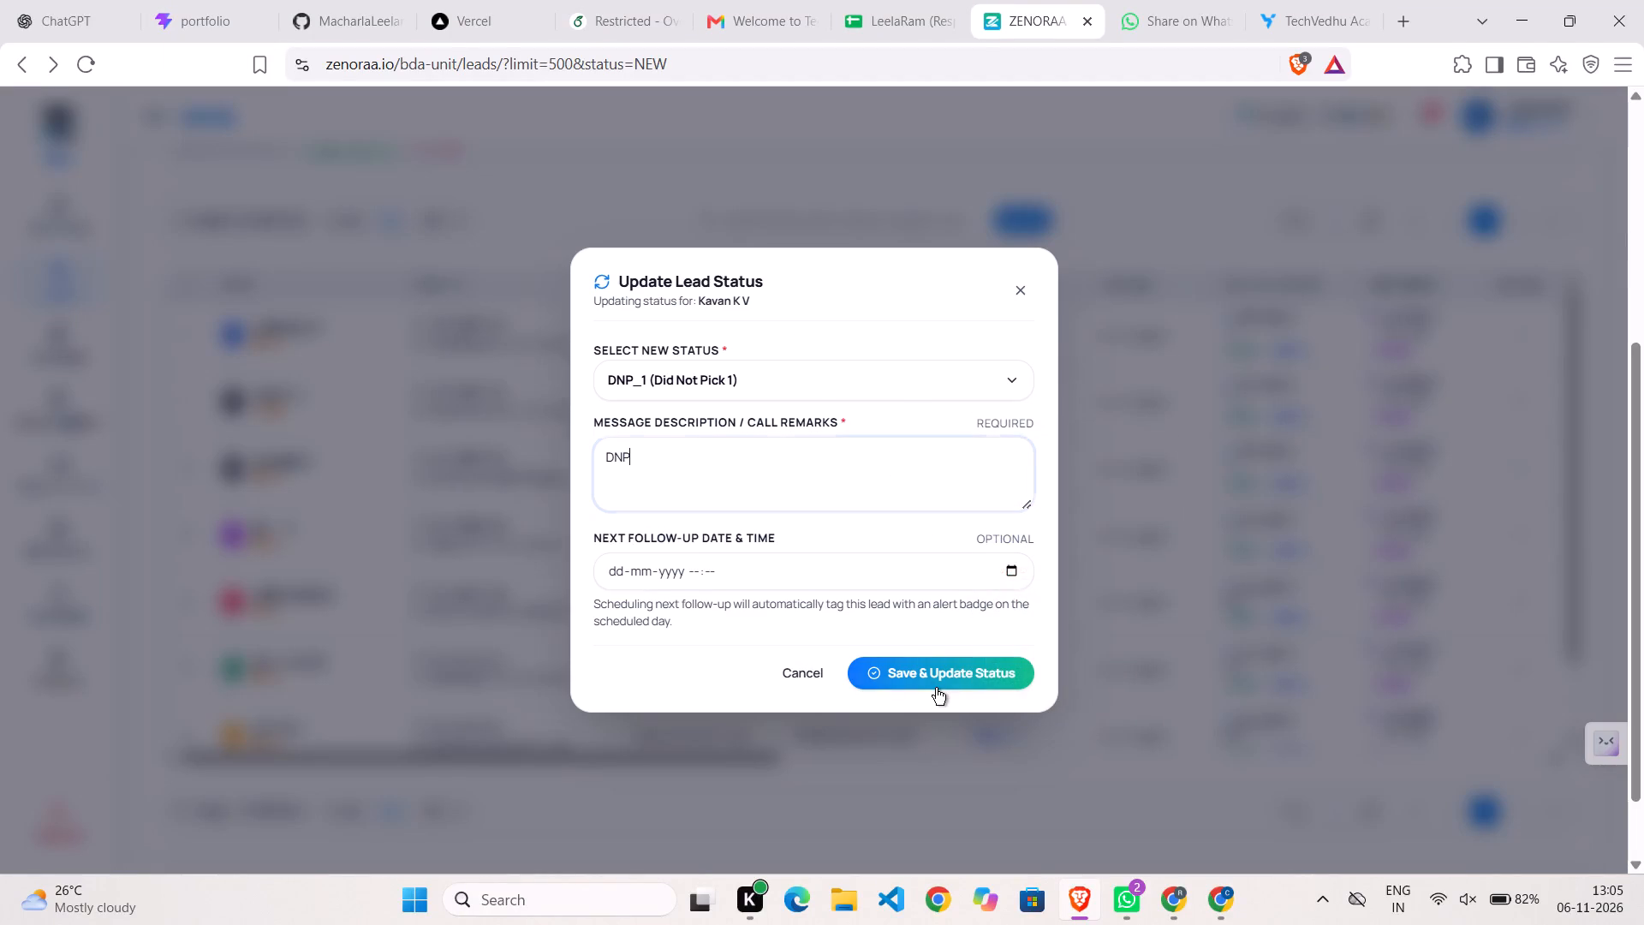
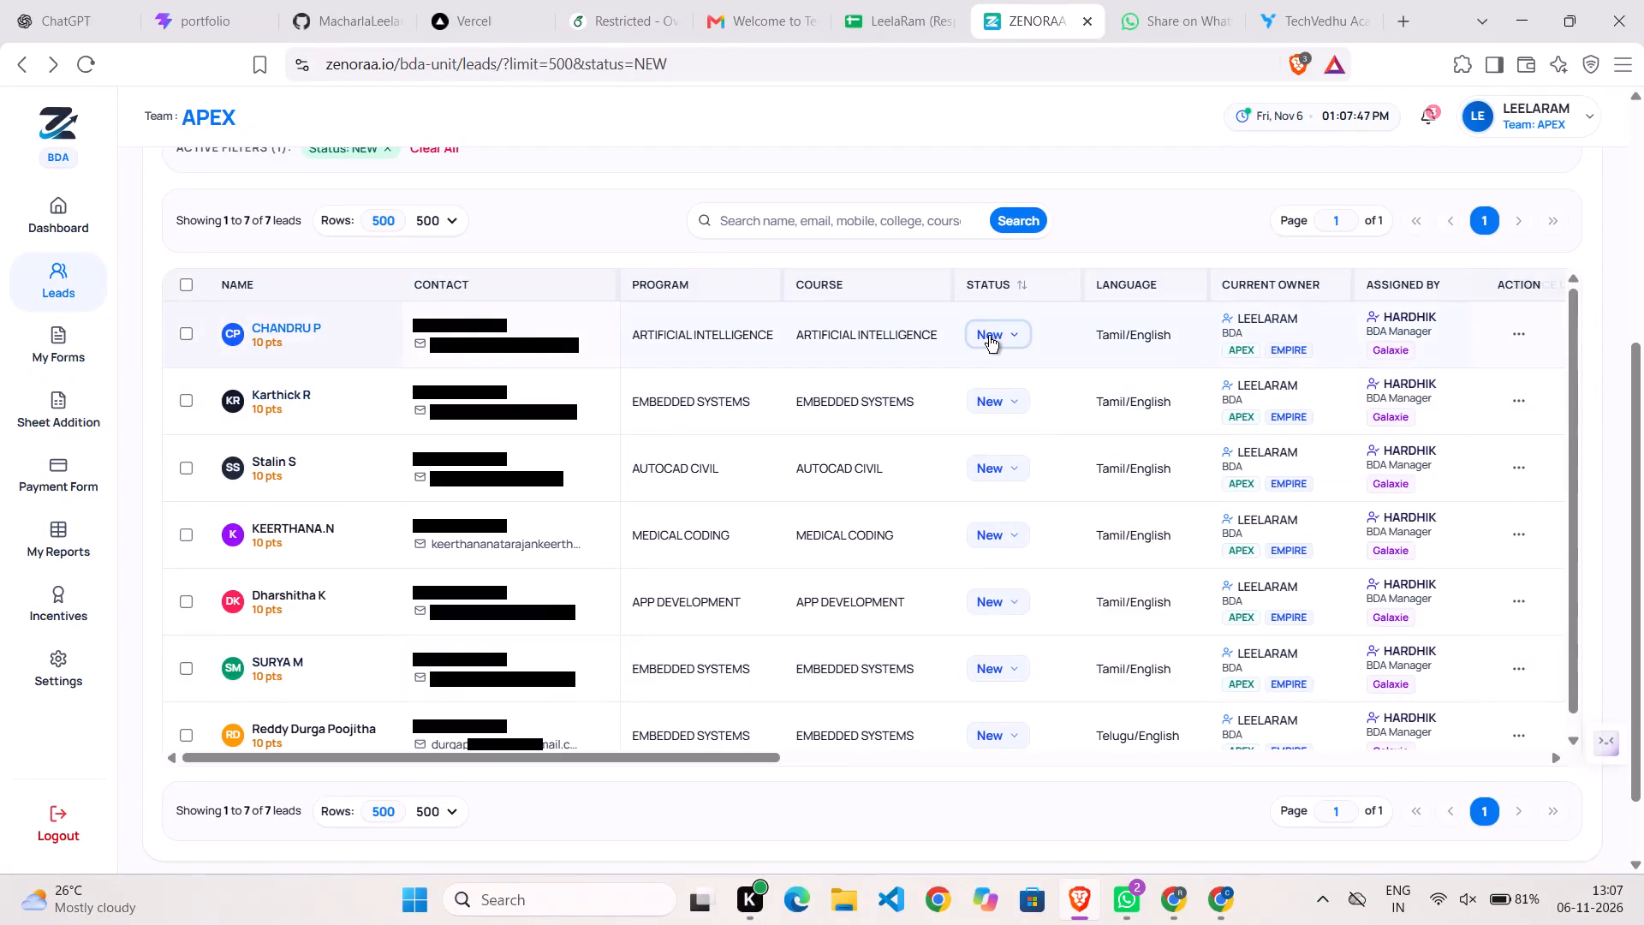
Update the Artificial Intelligence lead's status to DNP 2 with the call remark "DNP" and save it.
click(990, 336)
scroll(1026, 504, down, 1)
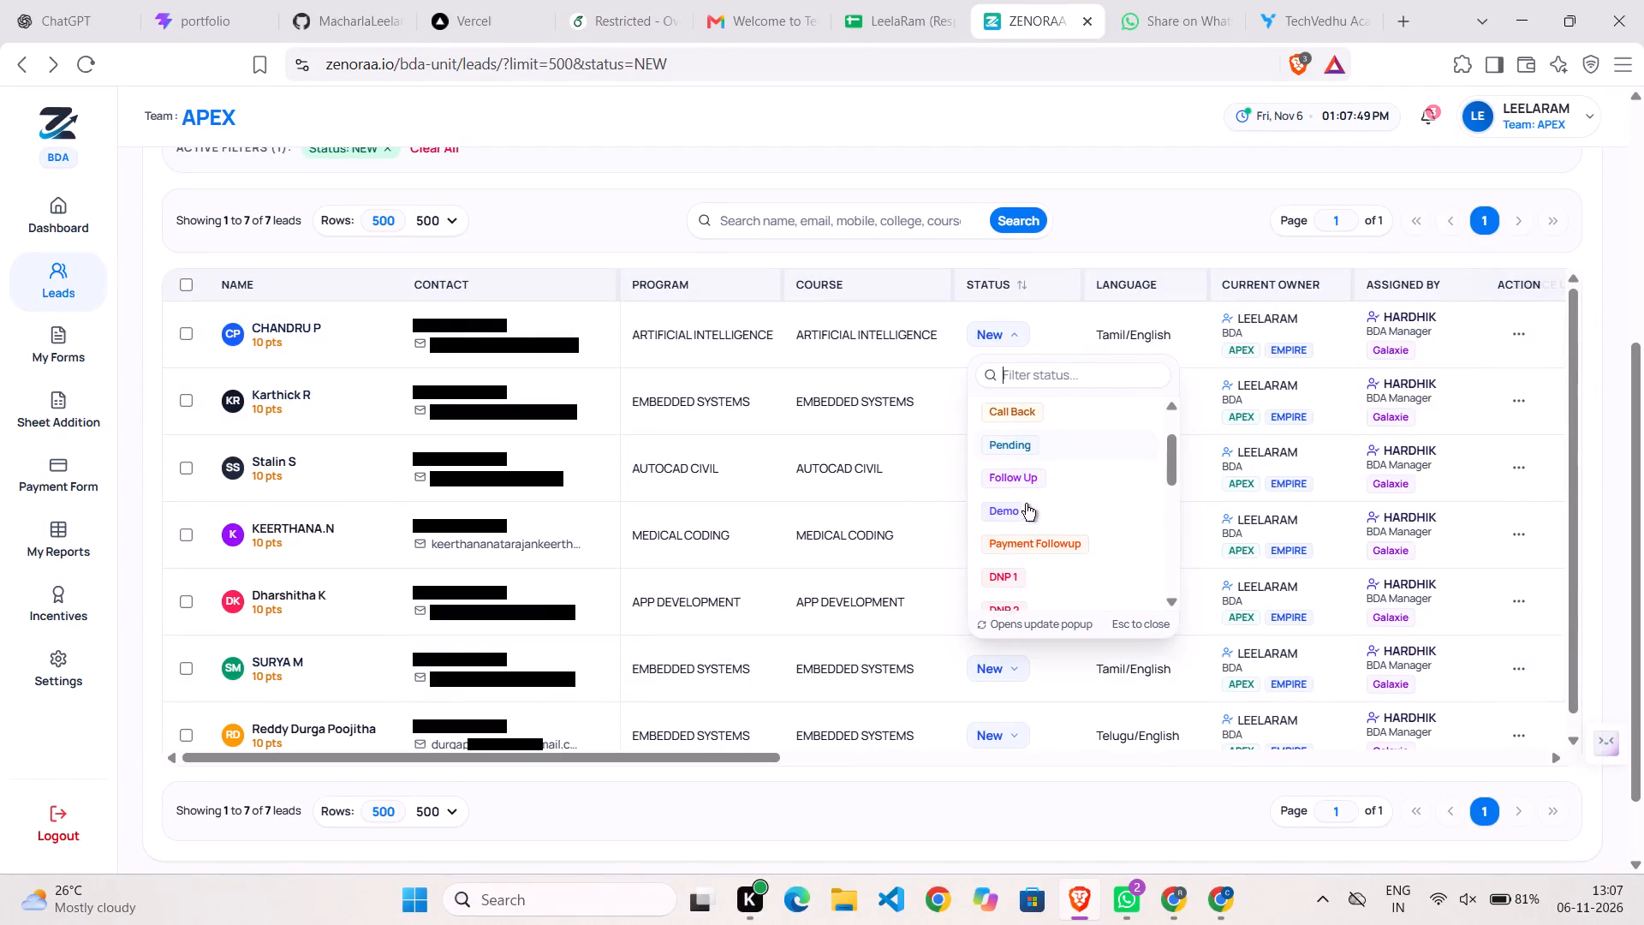
scroll(1026, 504, down, 1)
click(1012, 531)
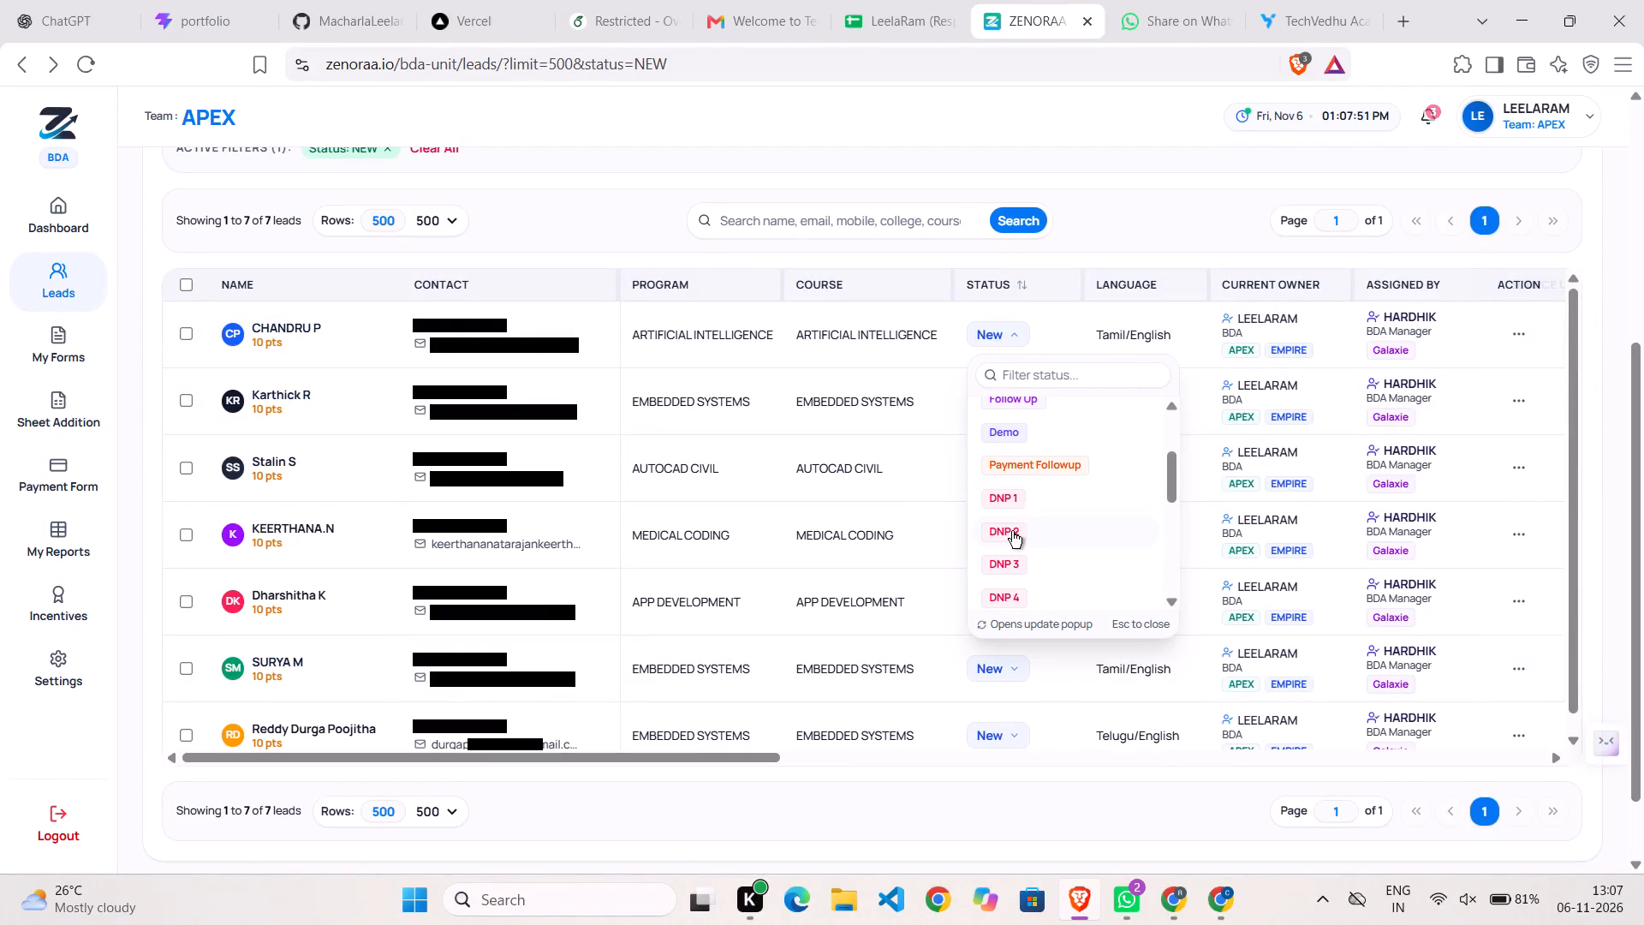
click(898, 463)
text(DNP)
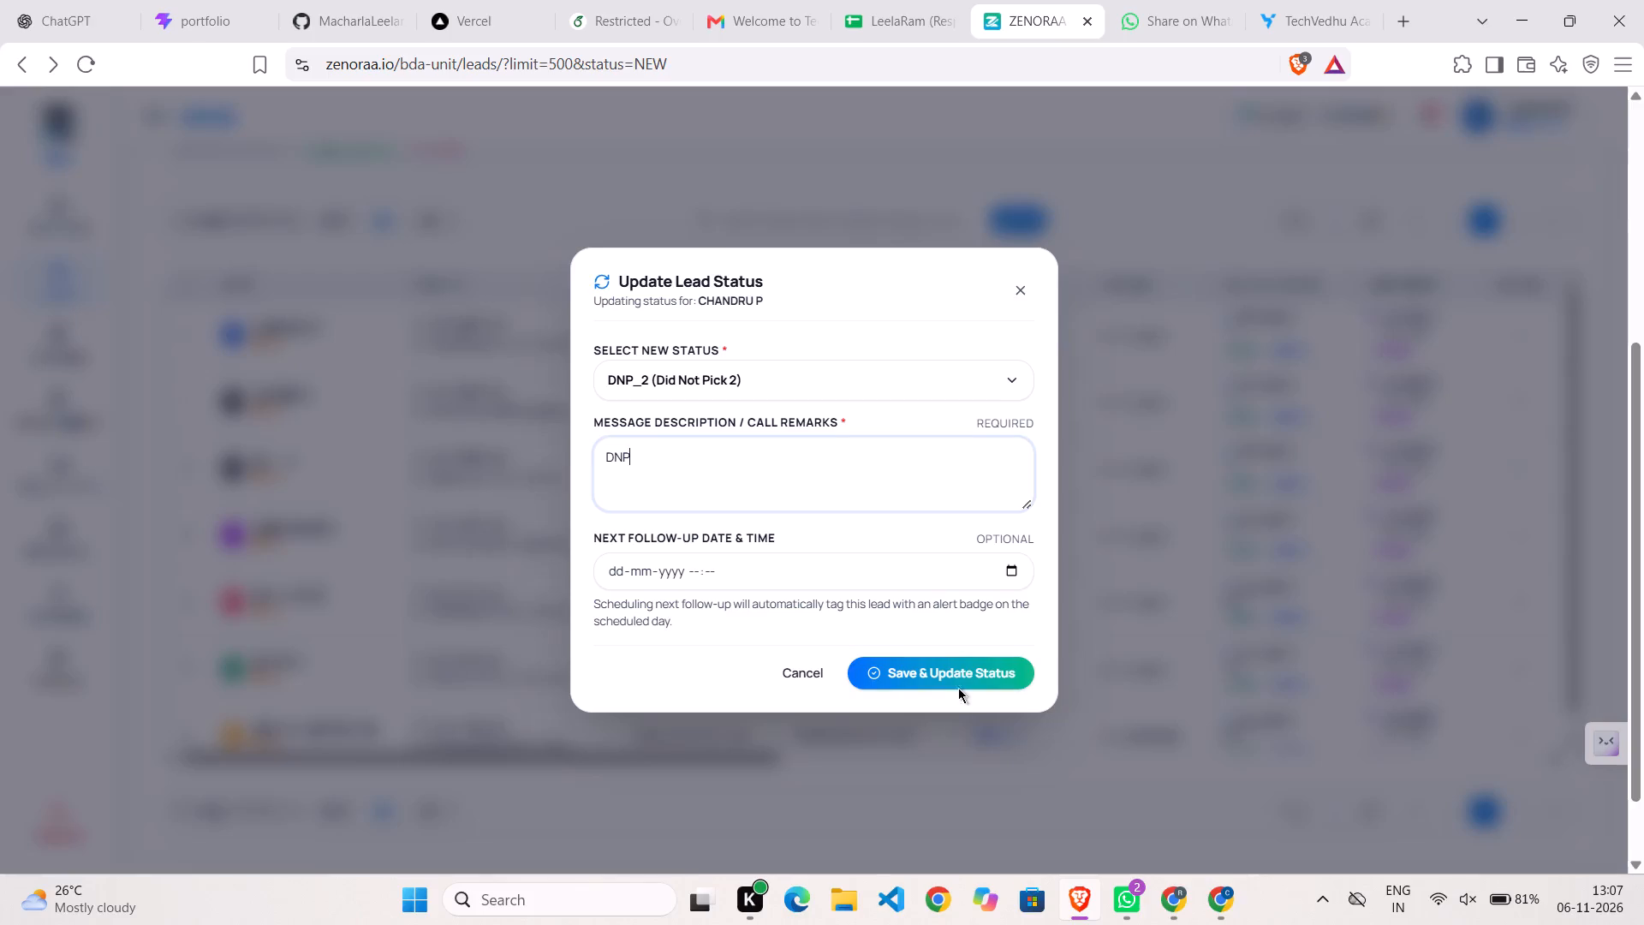
click(968, 667)
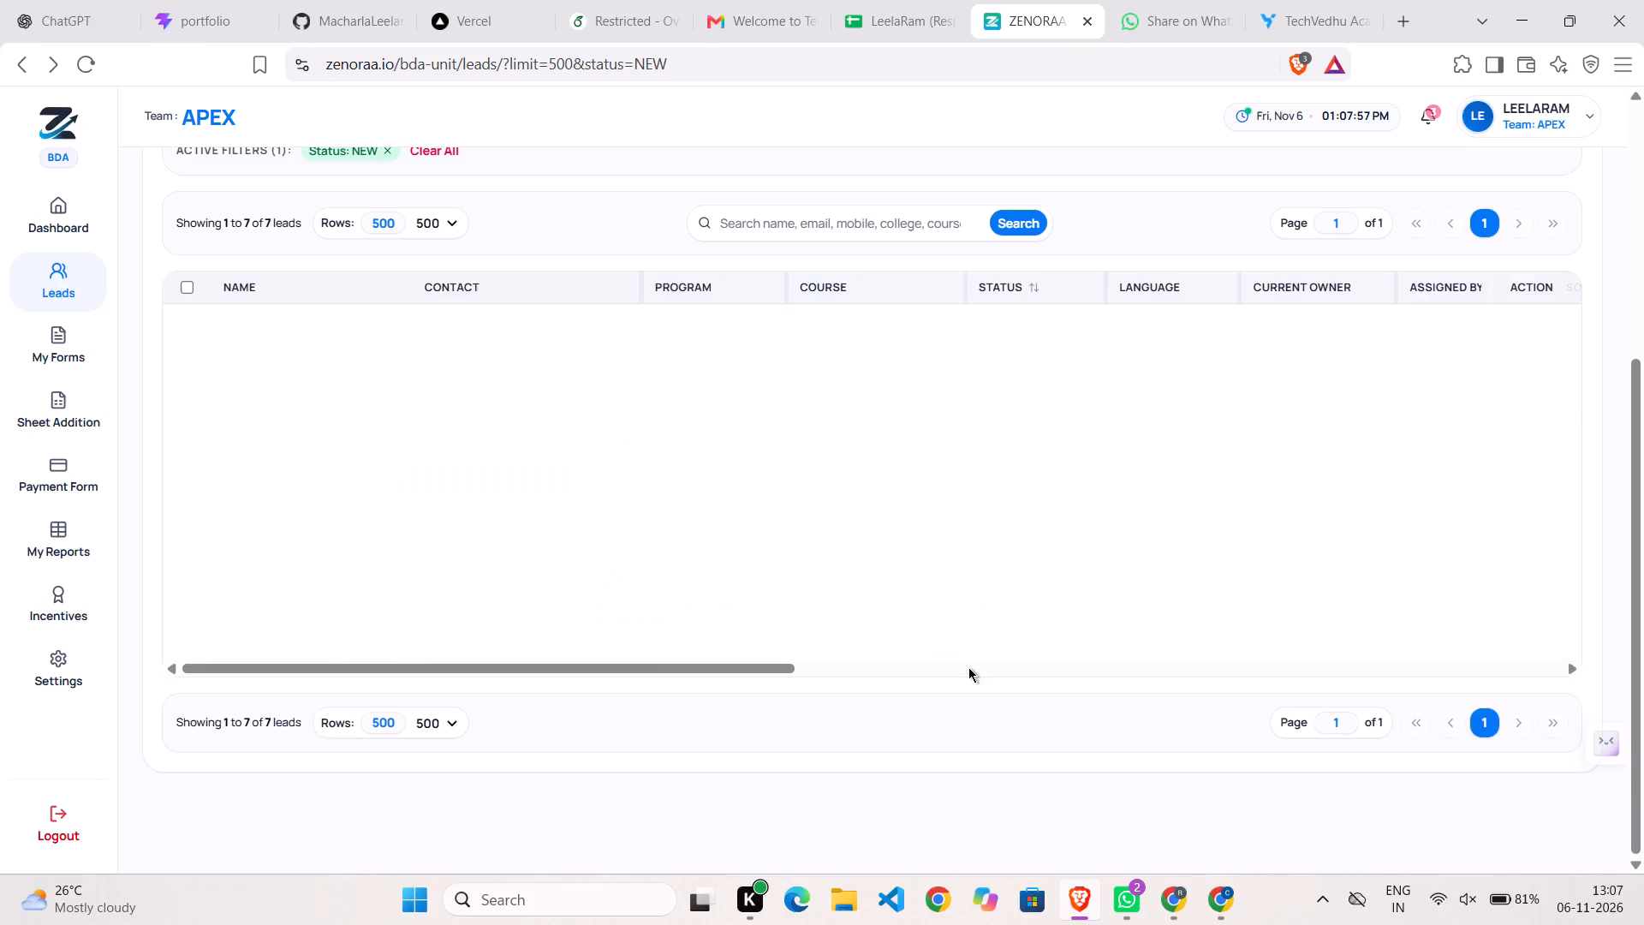
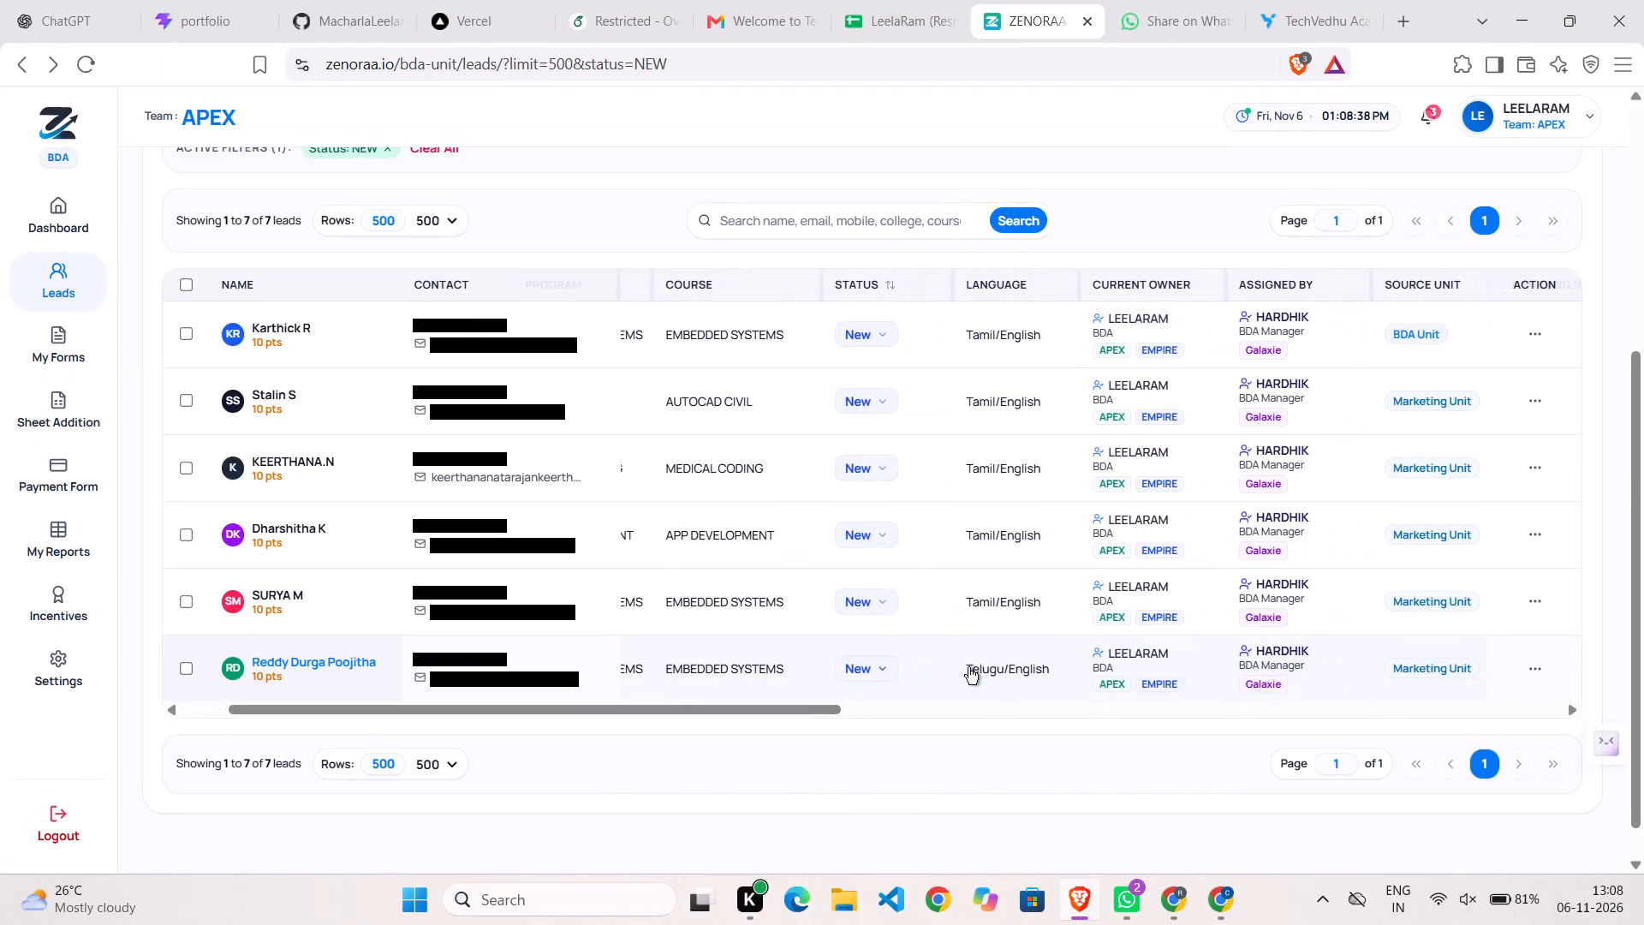
Examine the college, department, year of study and date details of the leads with New status.
scroll(968, 667, left, 4)
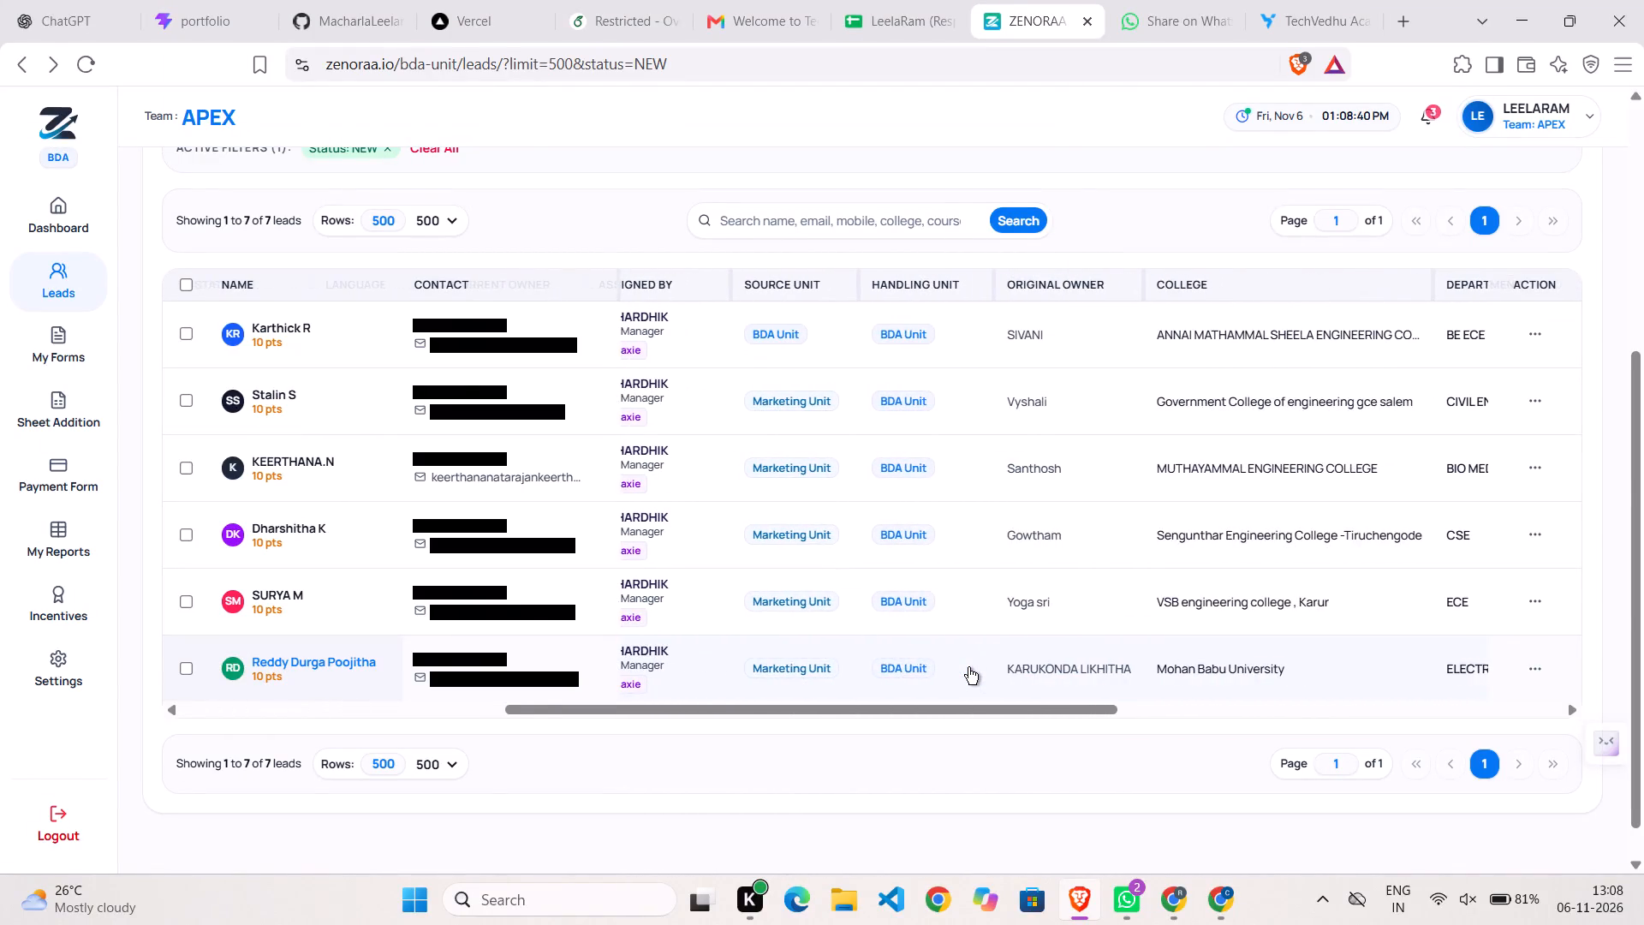
scroll(968, 667, left, 4)
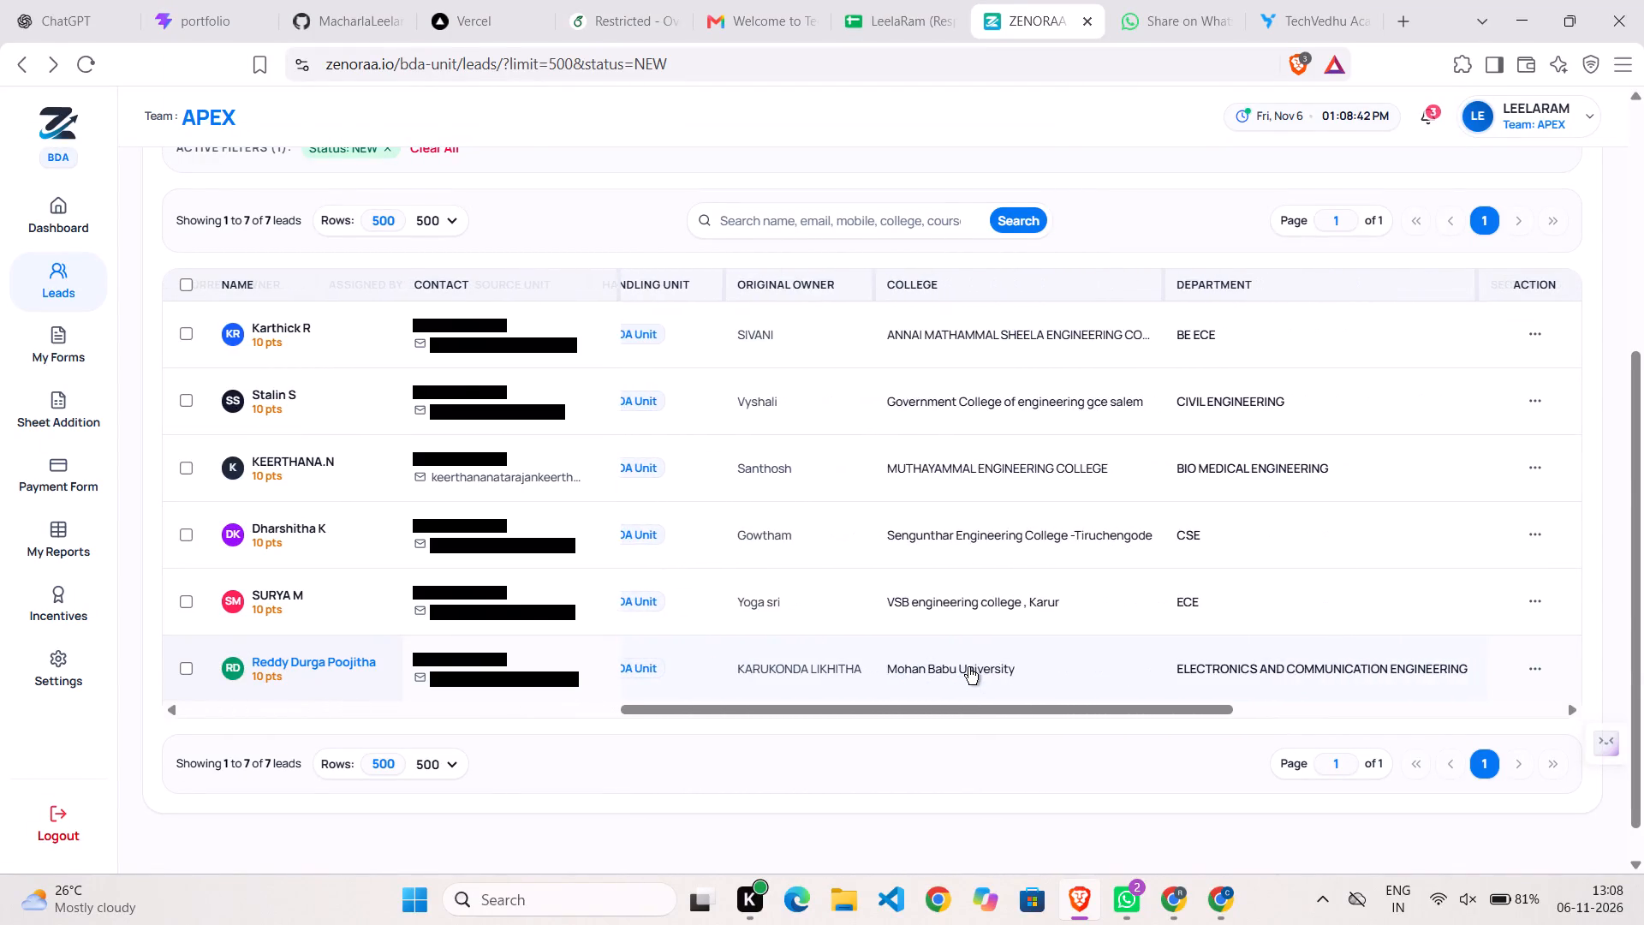
scroll(968, 667, left, 3)
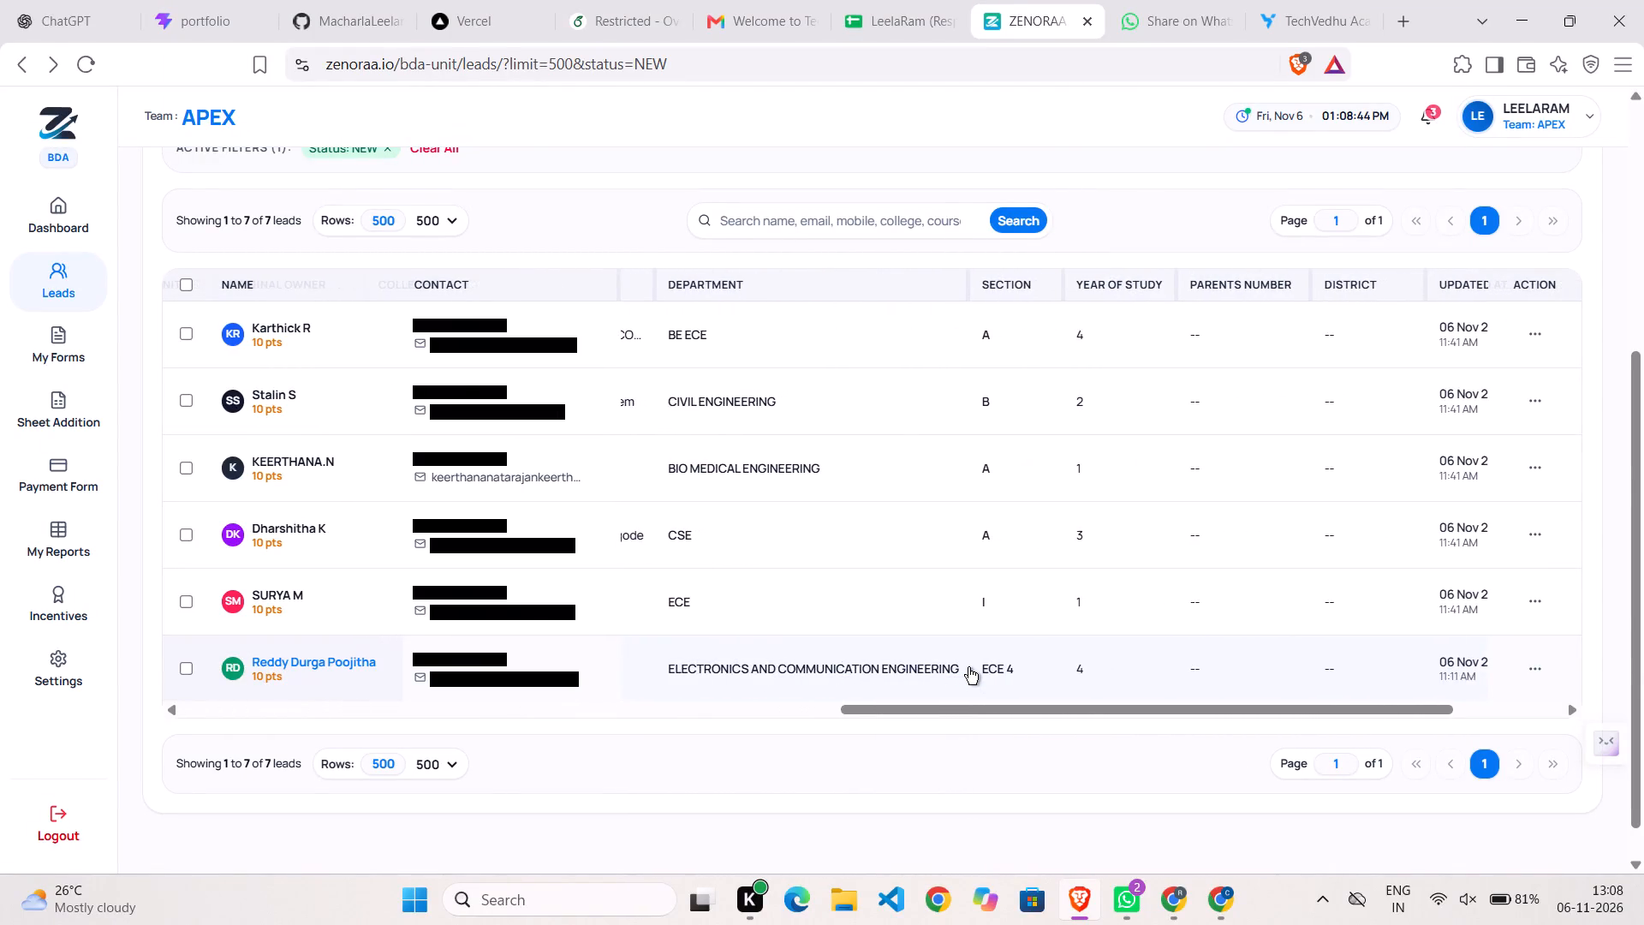
scroll(968, 667, left, 4)
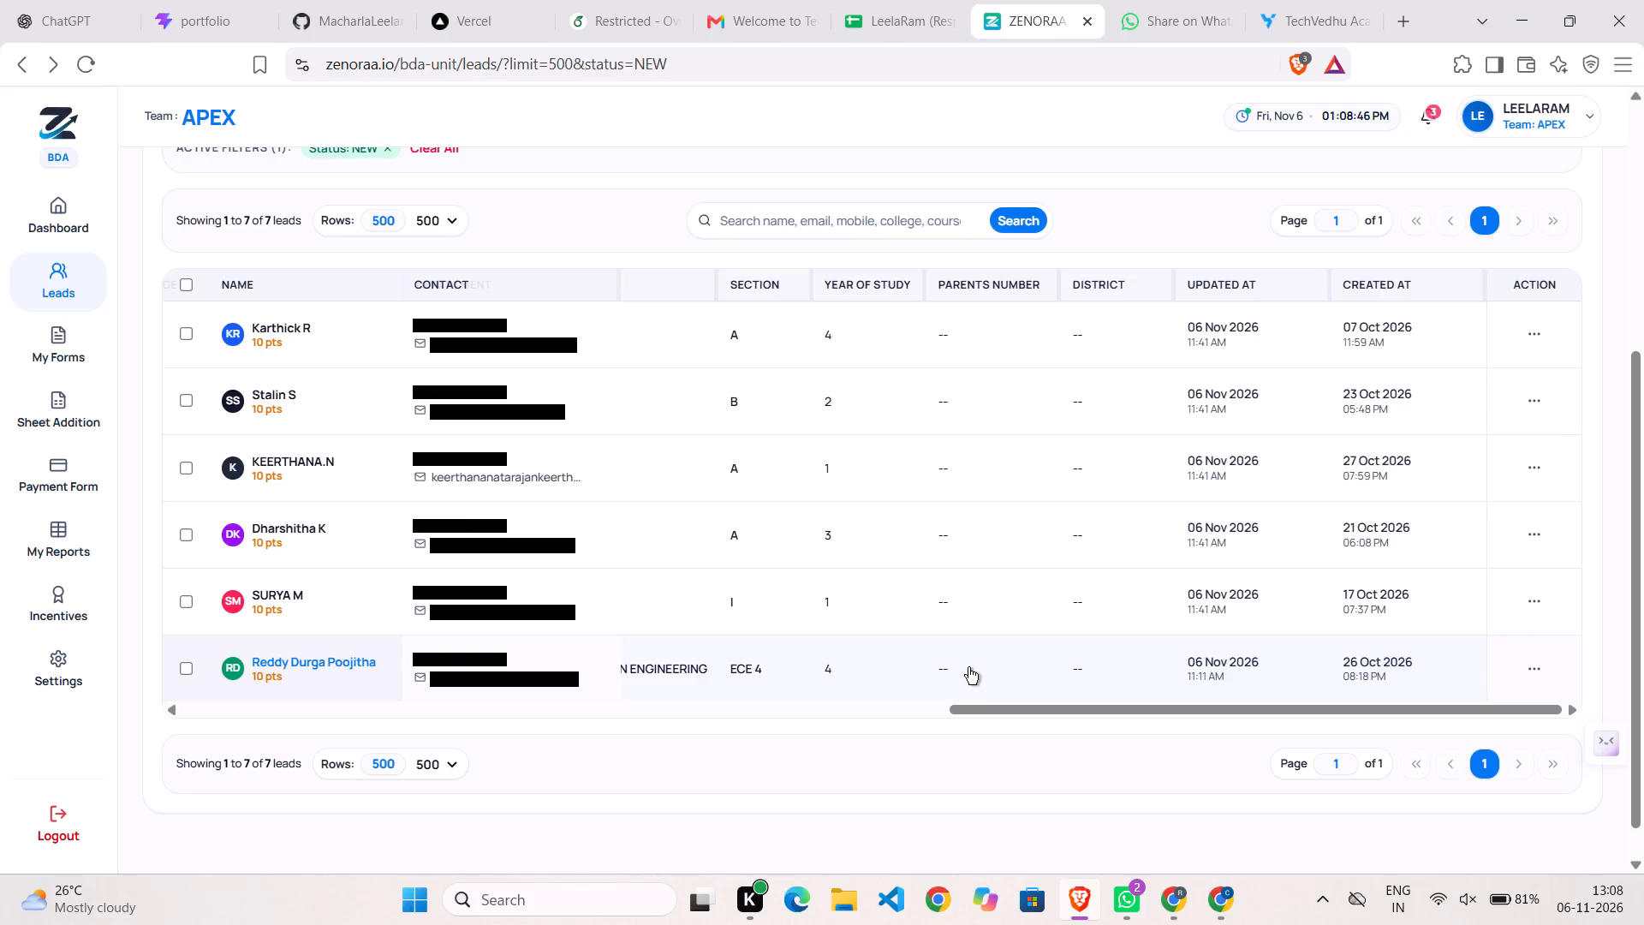
scroll(968, 667, right, 5)
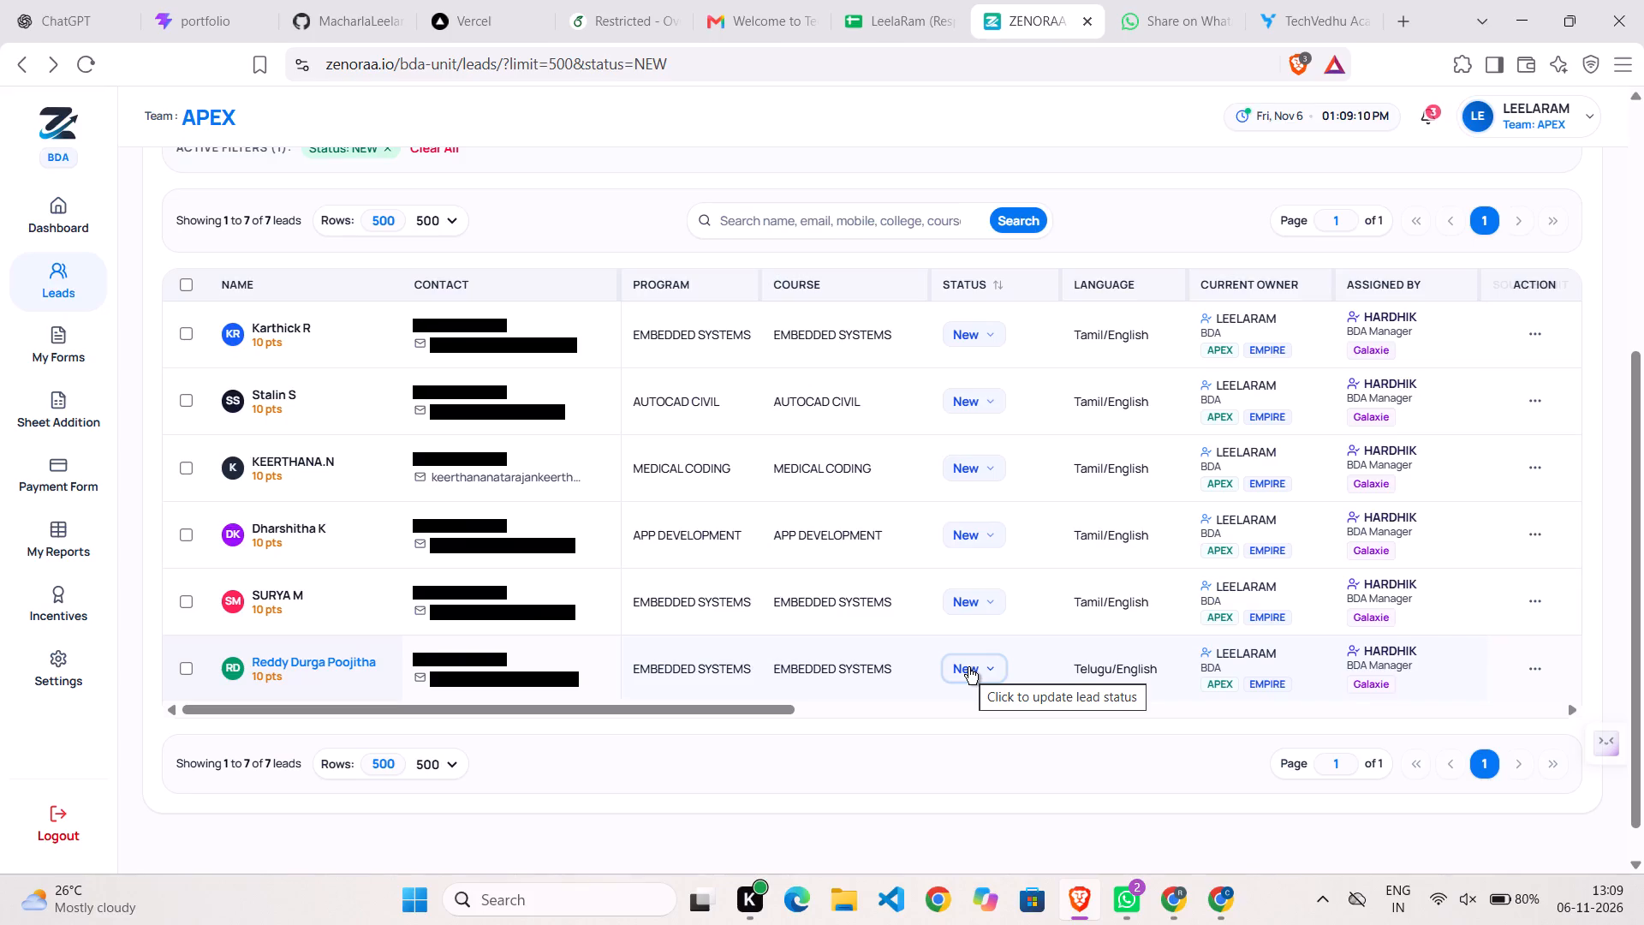
scroll(968, 667, up, 2)
Switch to the manager's ZENORAA account in Chrome and assign all five new leads directly to keerthi.
key(alt+Tab)
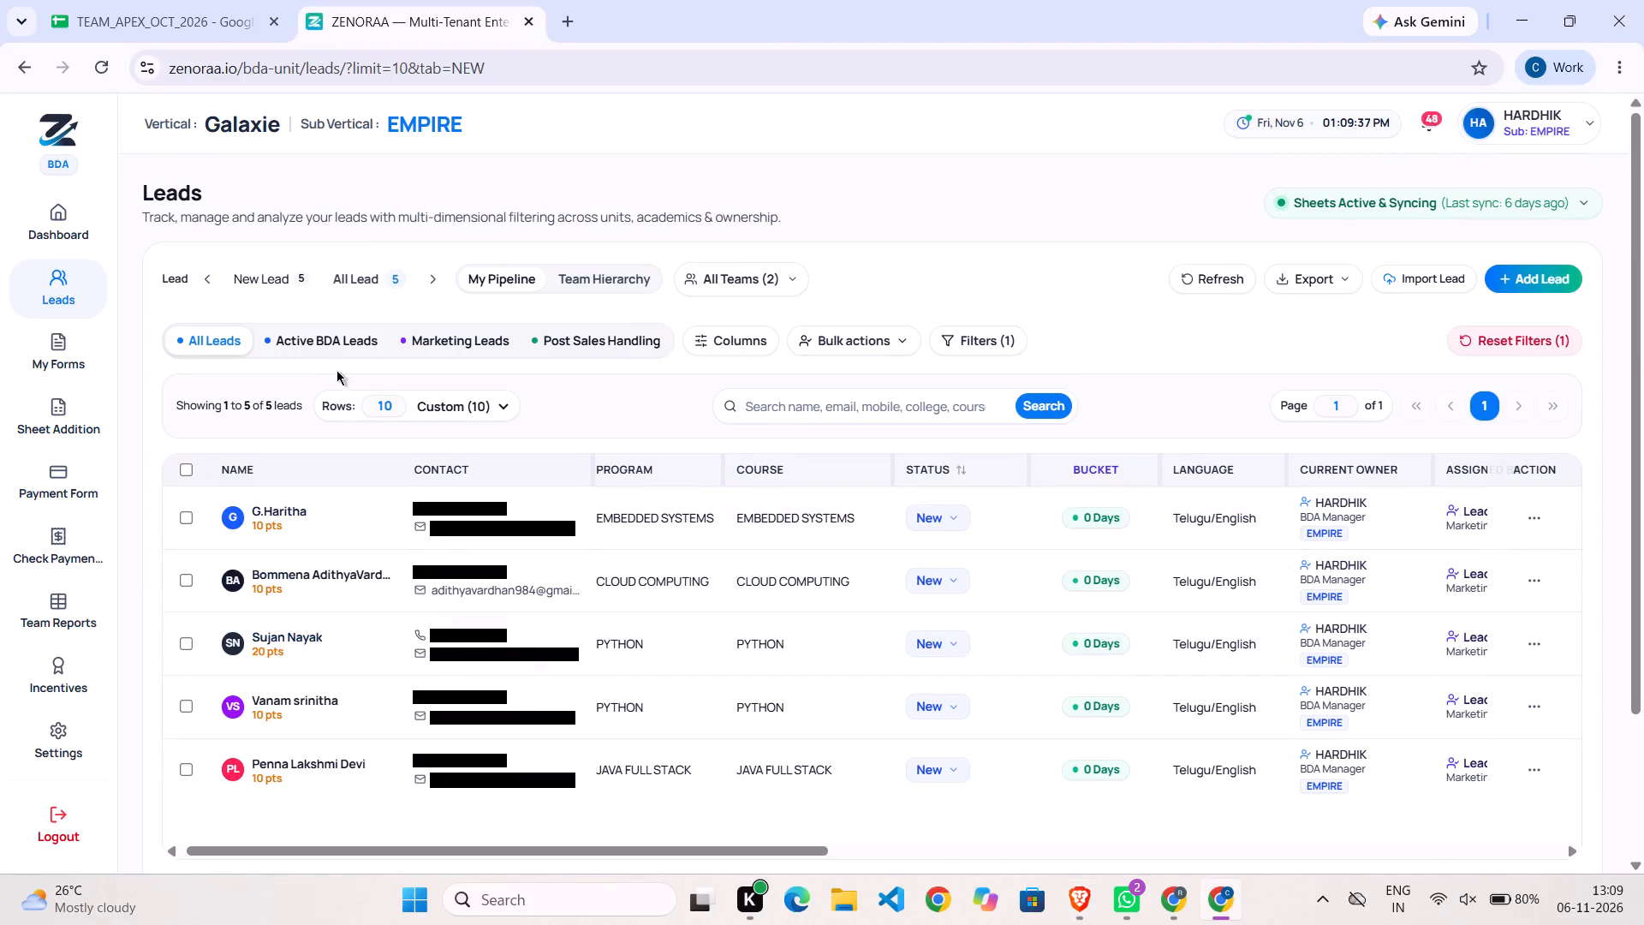
scroll(429, 494, up, 4)
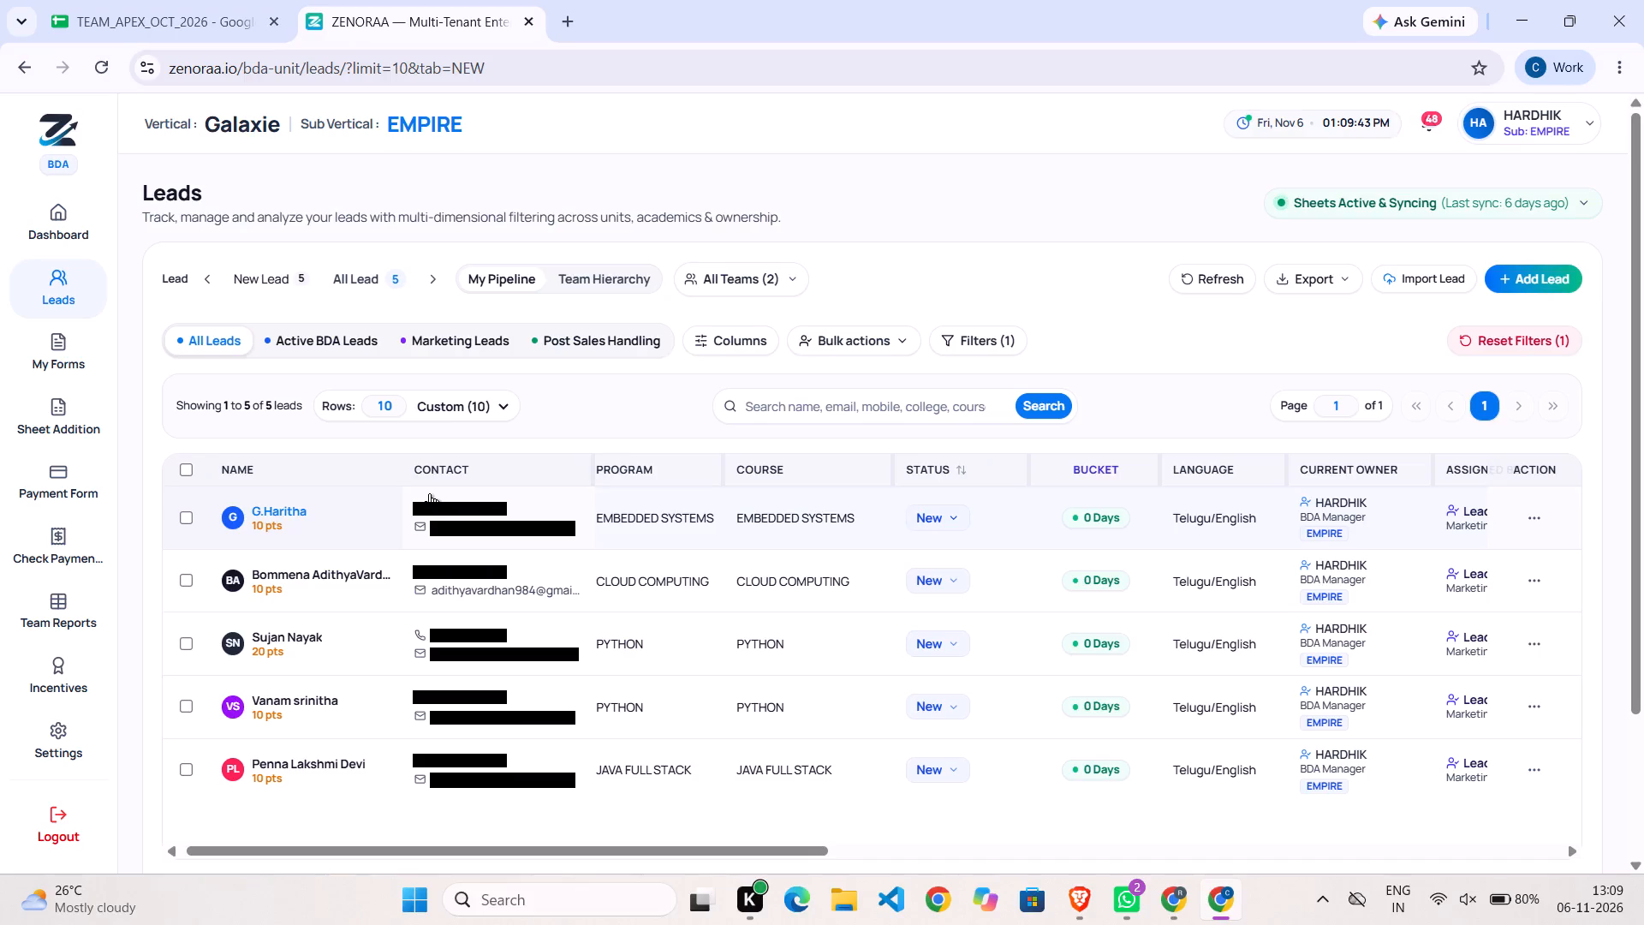
click(188, 464)
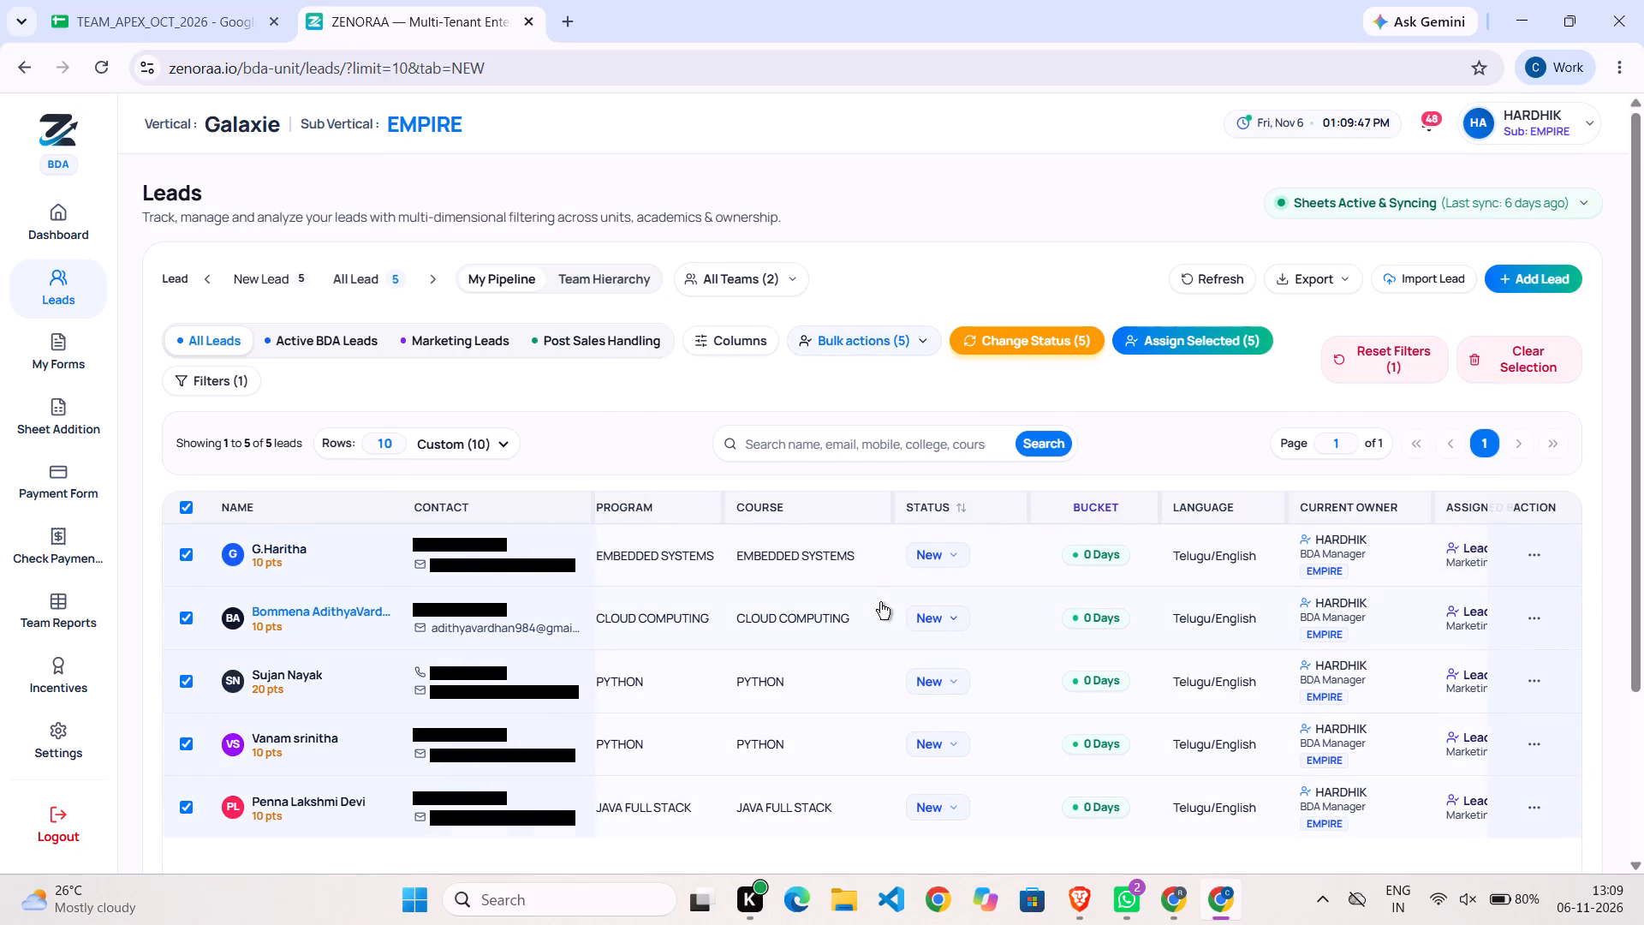
click(1198, 341)
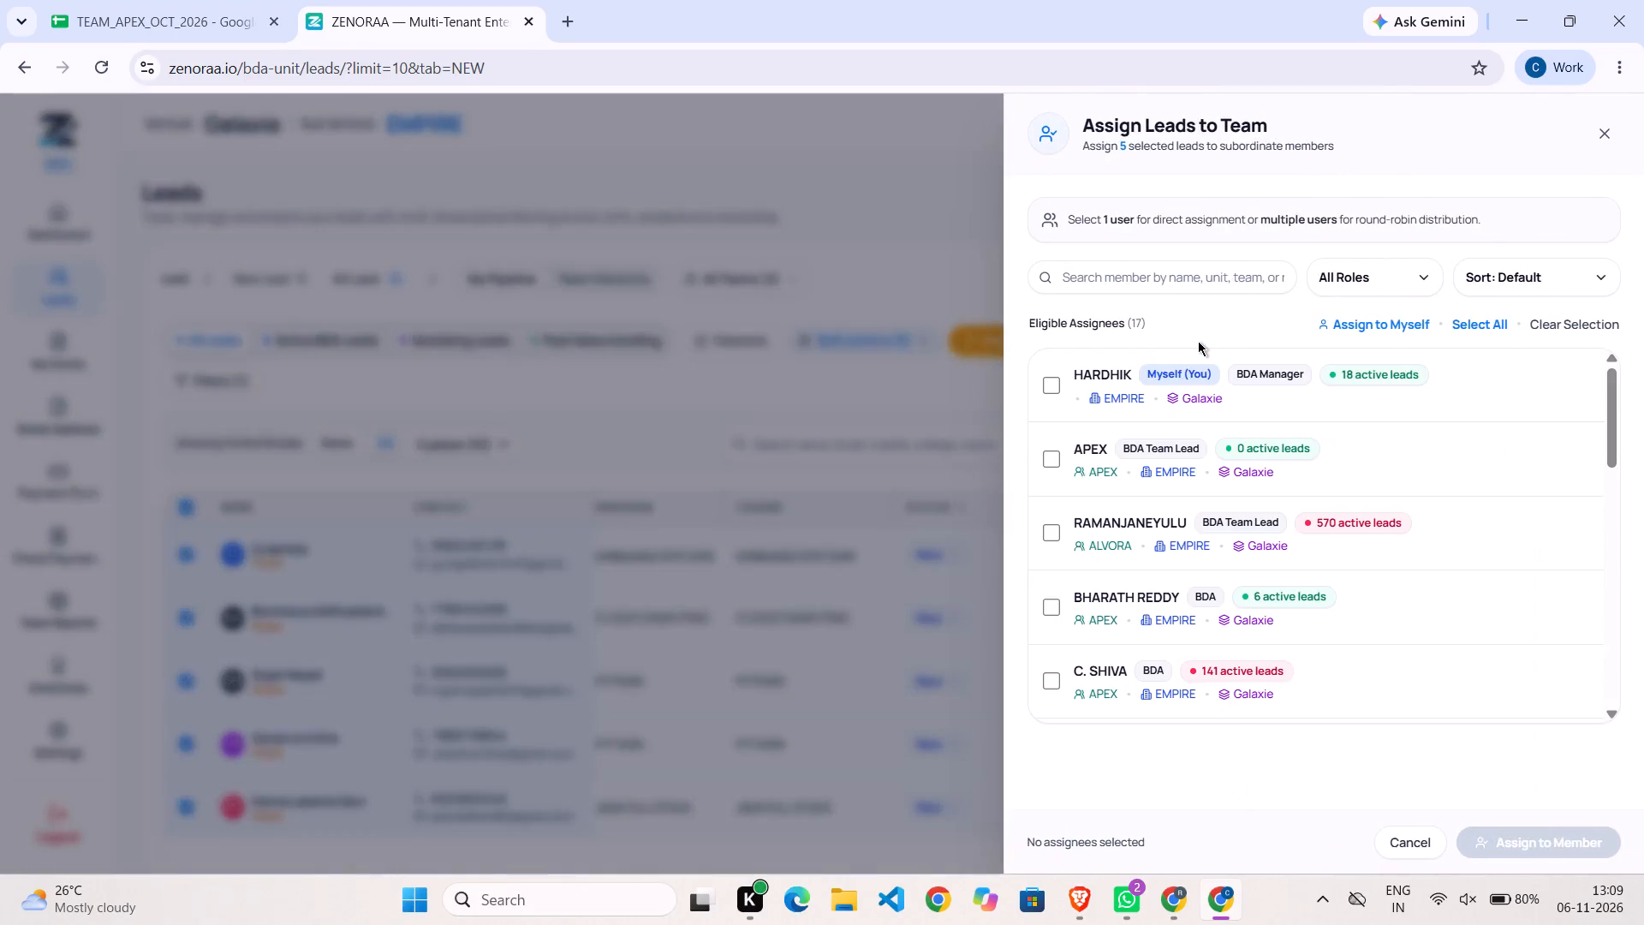
scroll(1149, 642, down, 3)
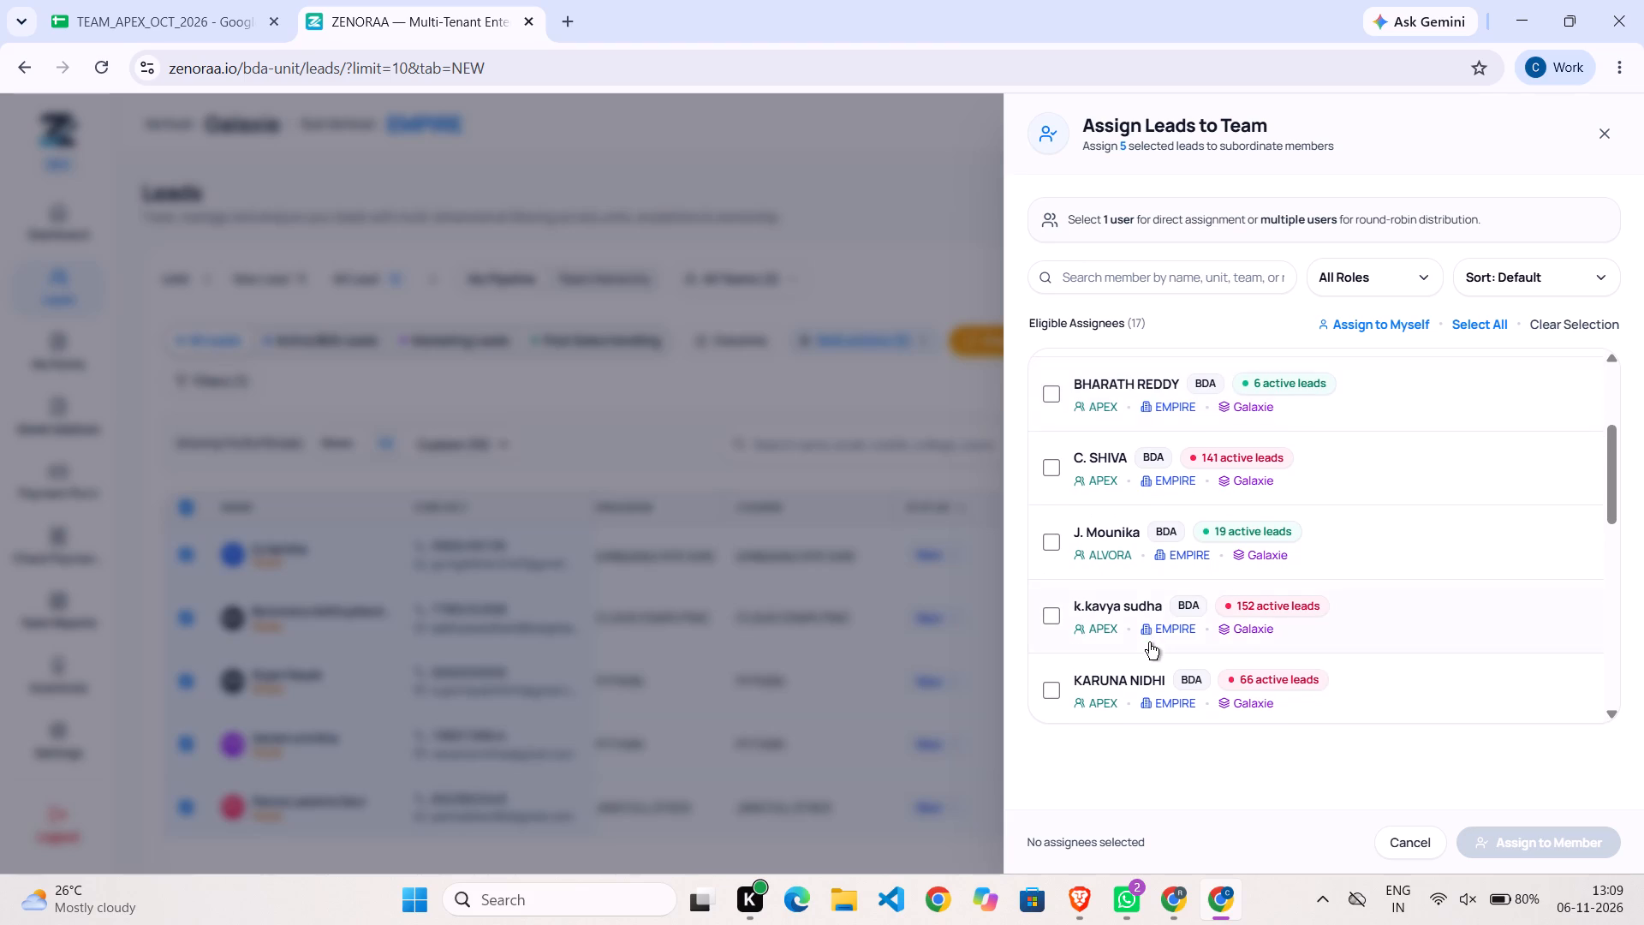
scroll(1149, 642, down, 2)
click(1149, 642)
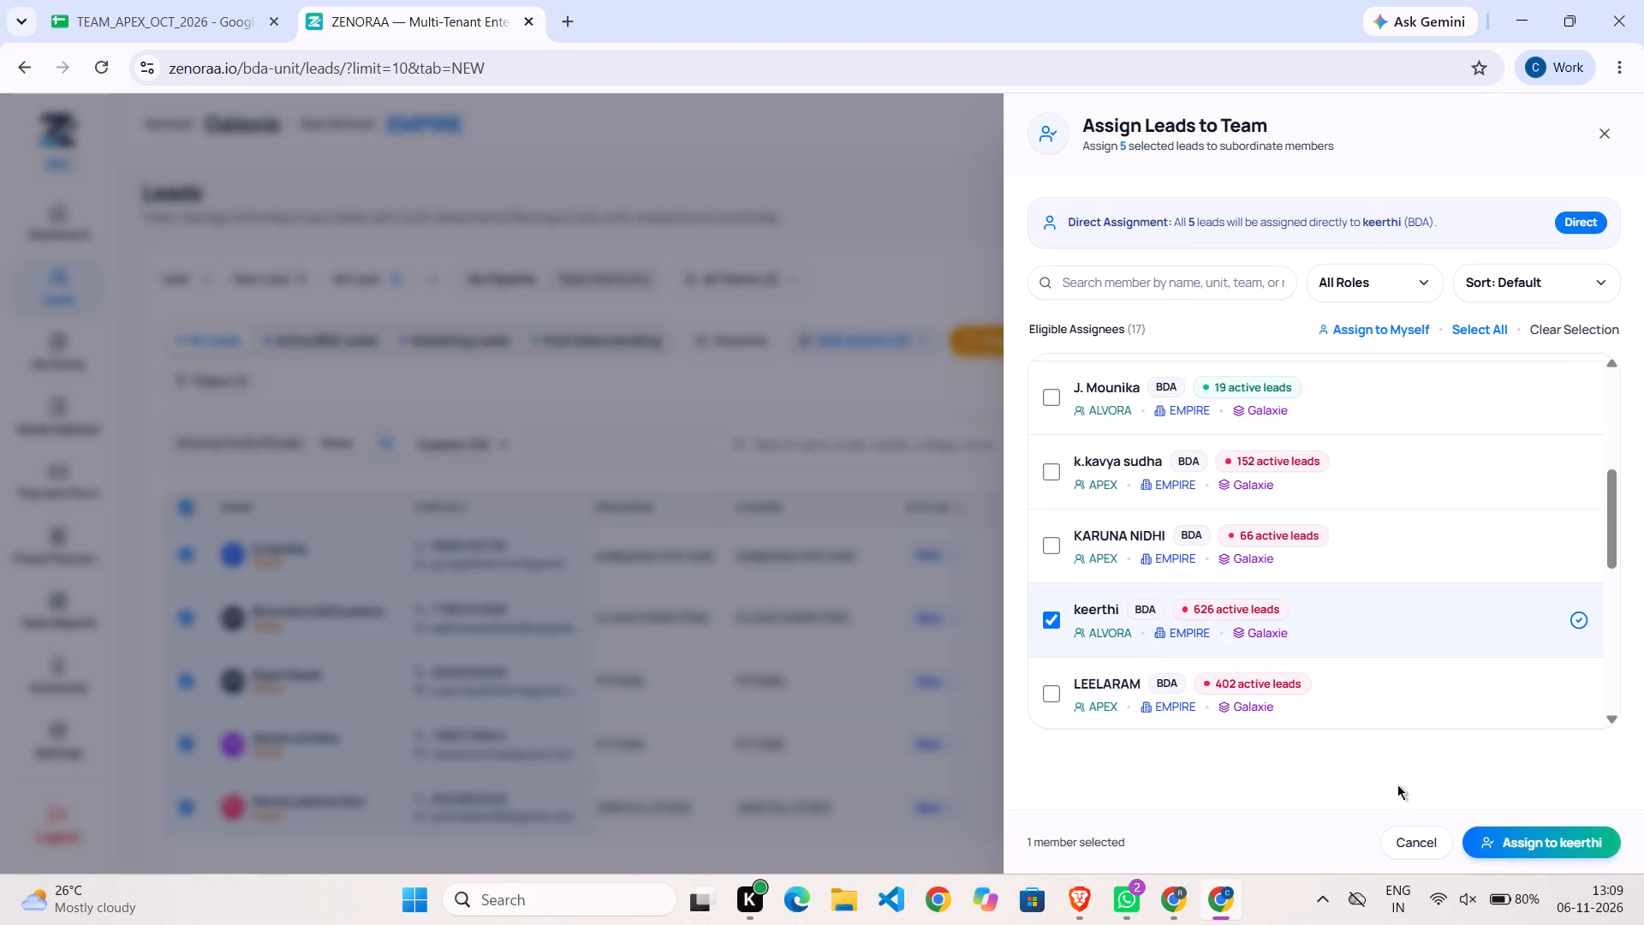
click(1529, 839)
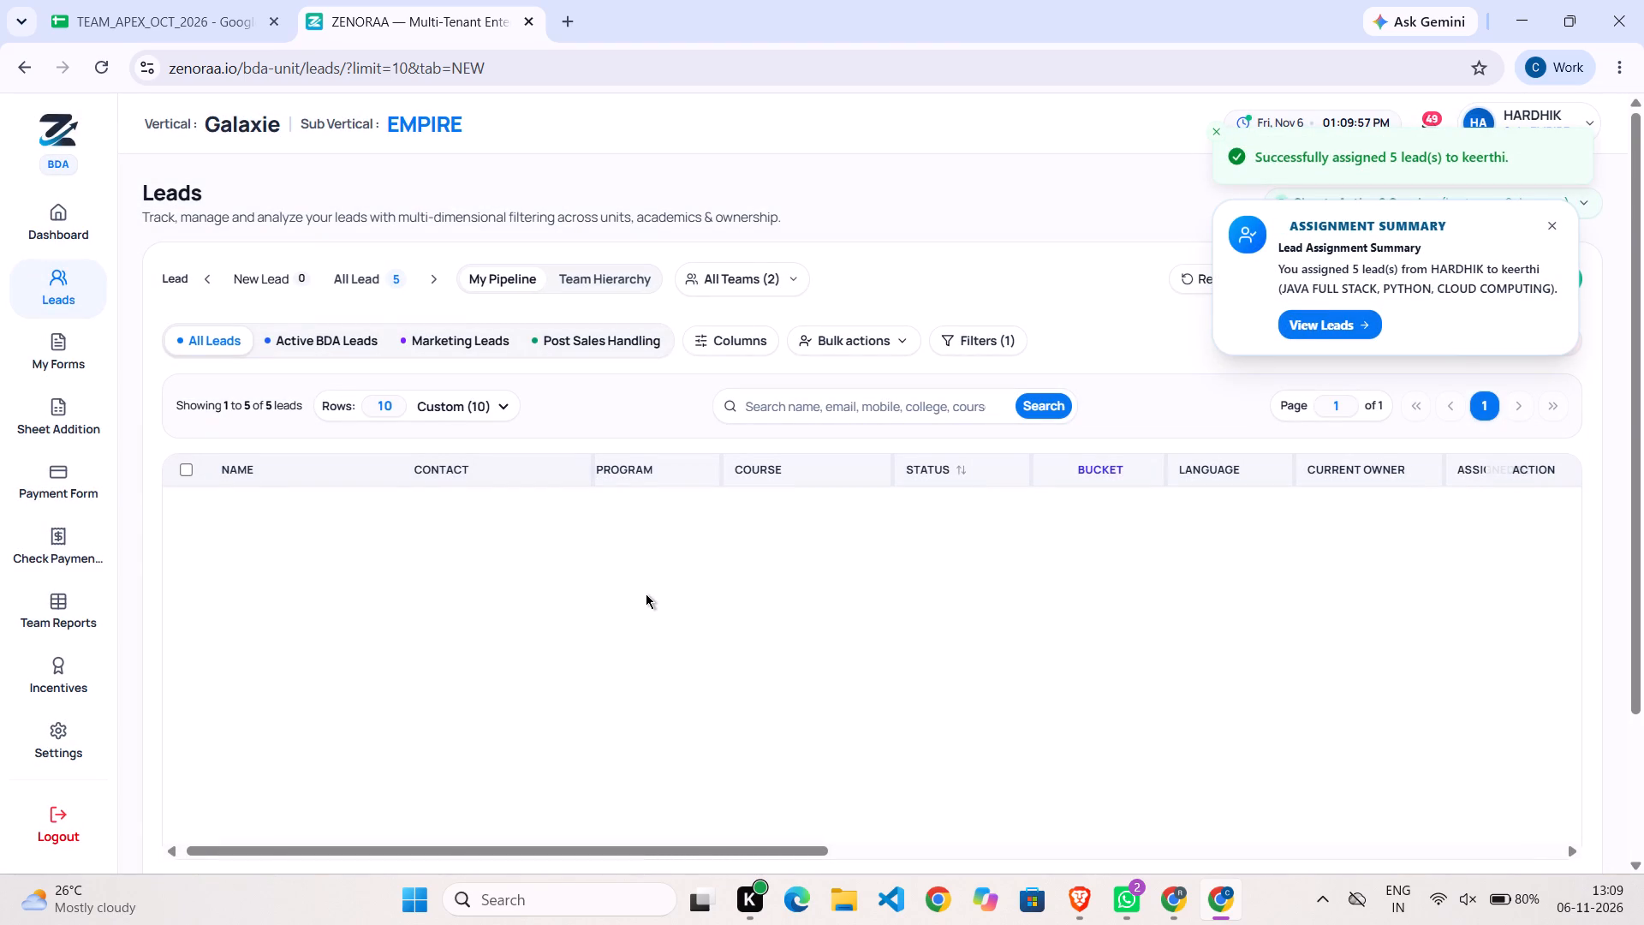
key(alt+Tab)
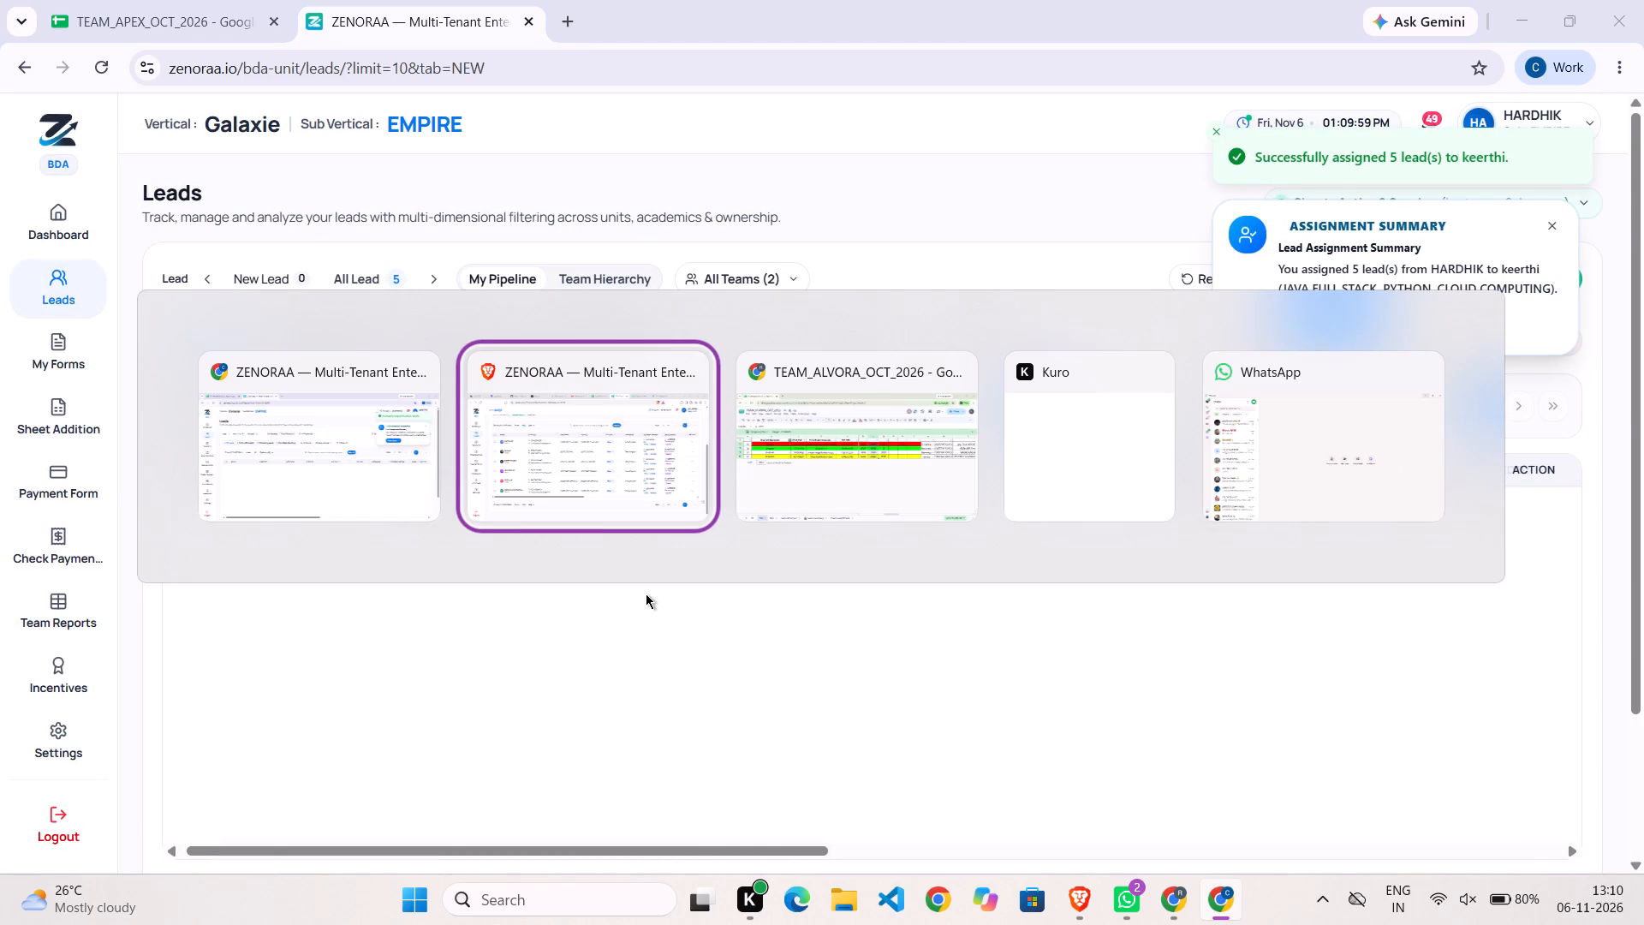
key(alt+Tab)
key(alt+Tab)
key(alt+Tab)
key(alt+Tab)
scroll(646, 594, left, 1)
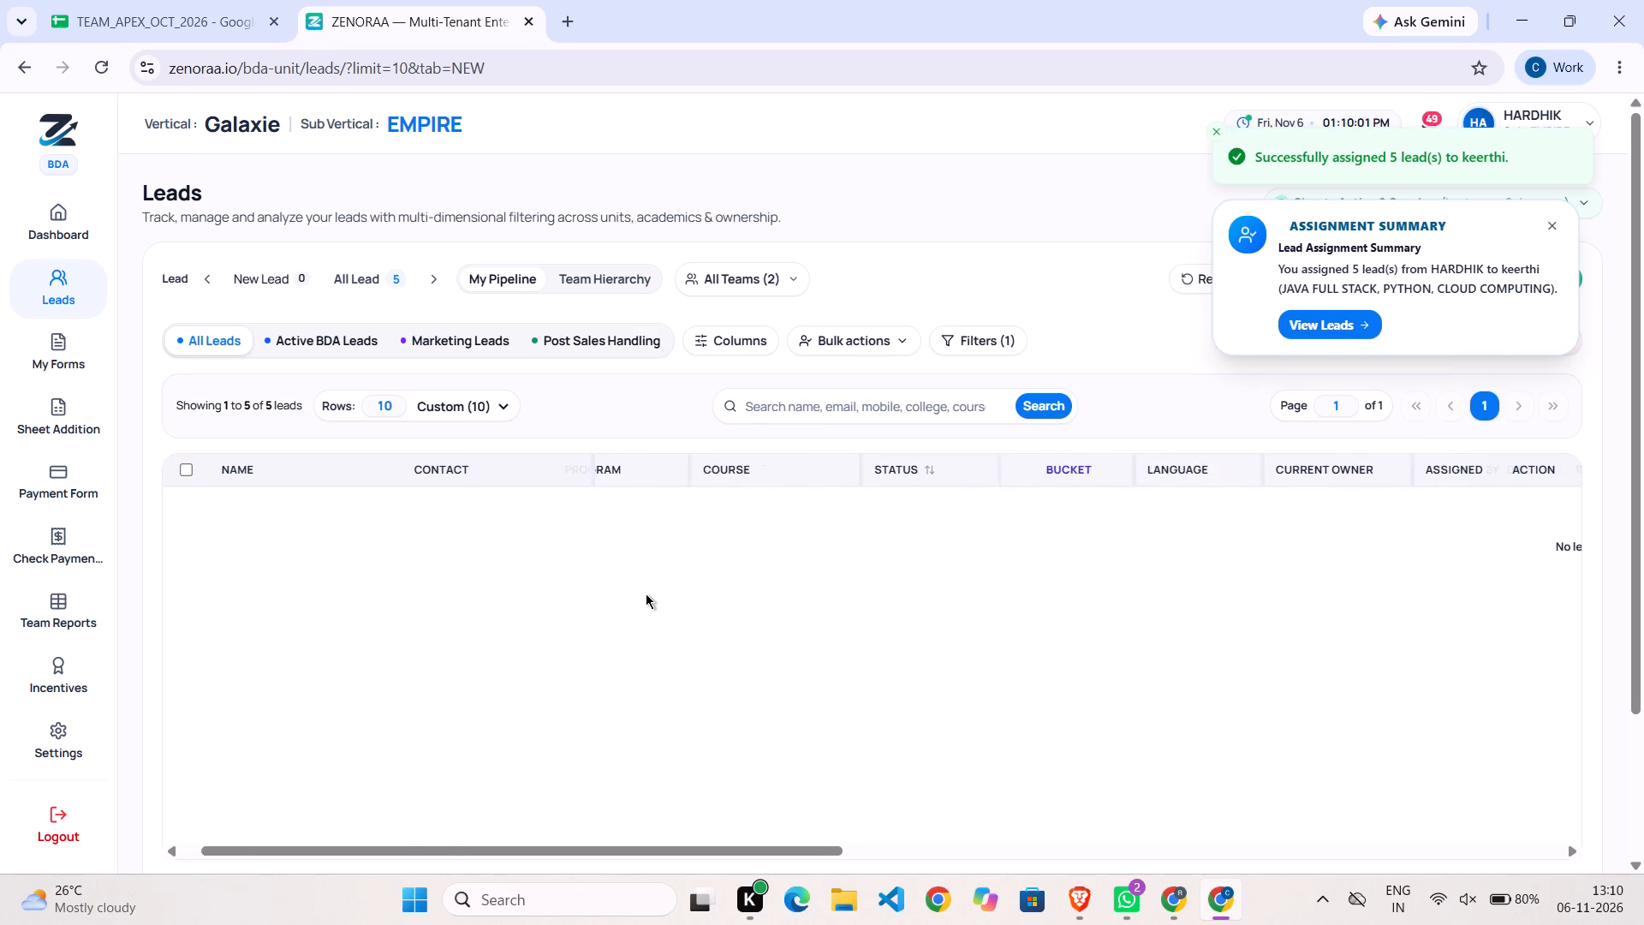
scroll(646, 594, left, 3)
Switch back to the APEX team leads in Brave and clear the active status filter.
key(alt+Tab)
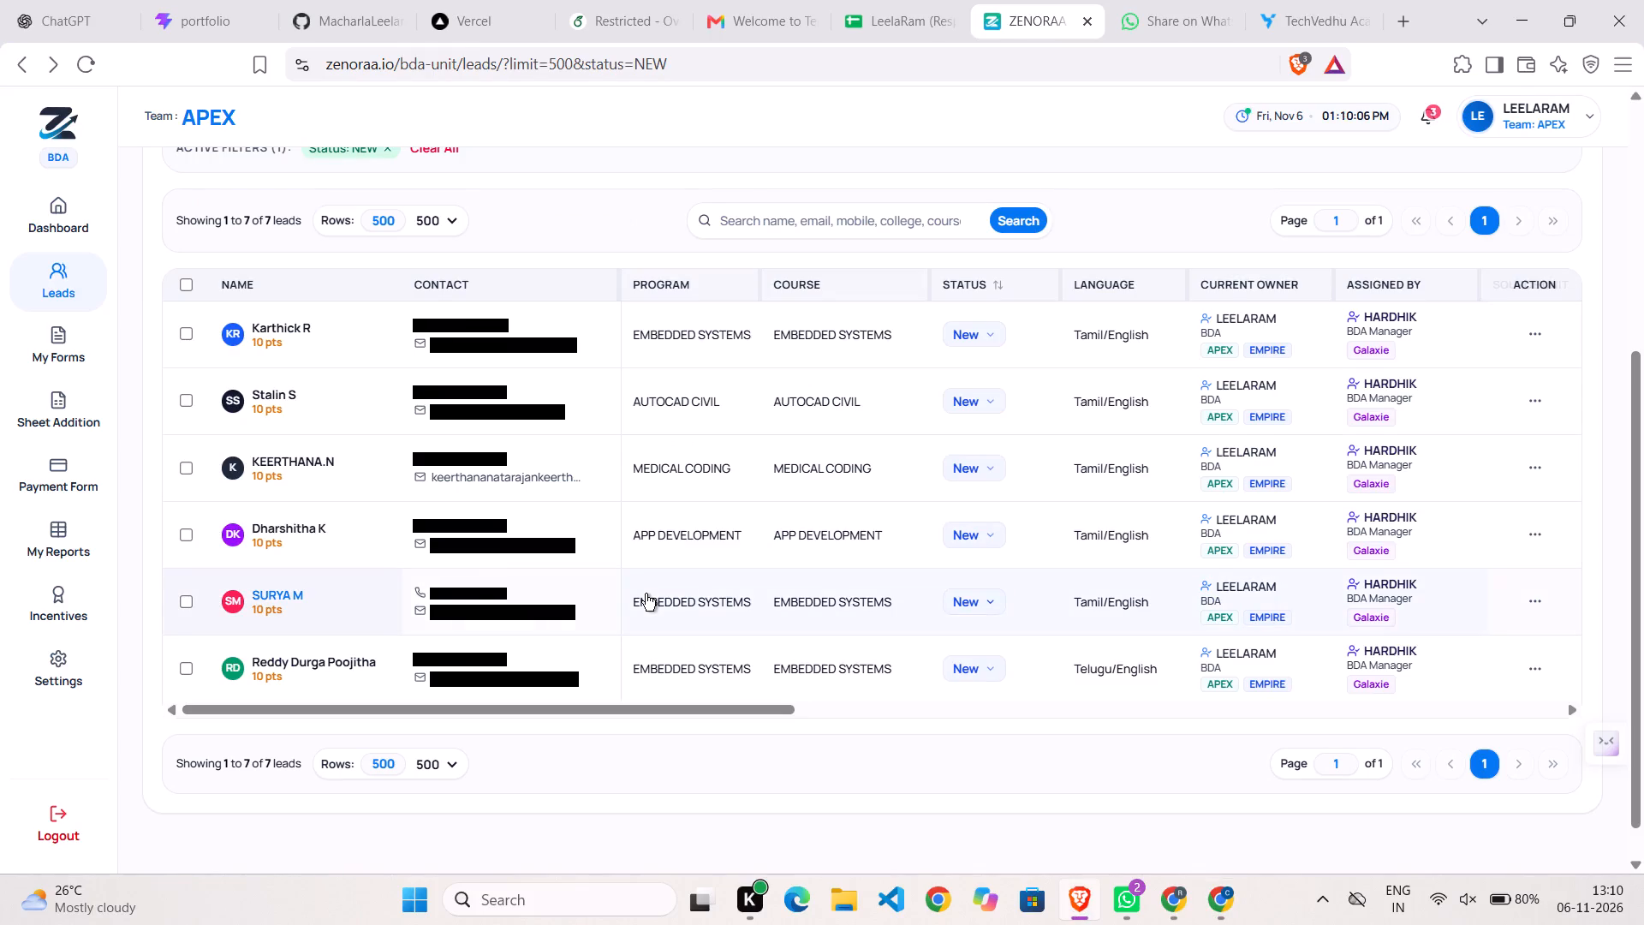
scroll(646, 594, up, 3)
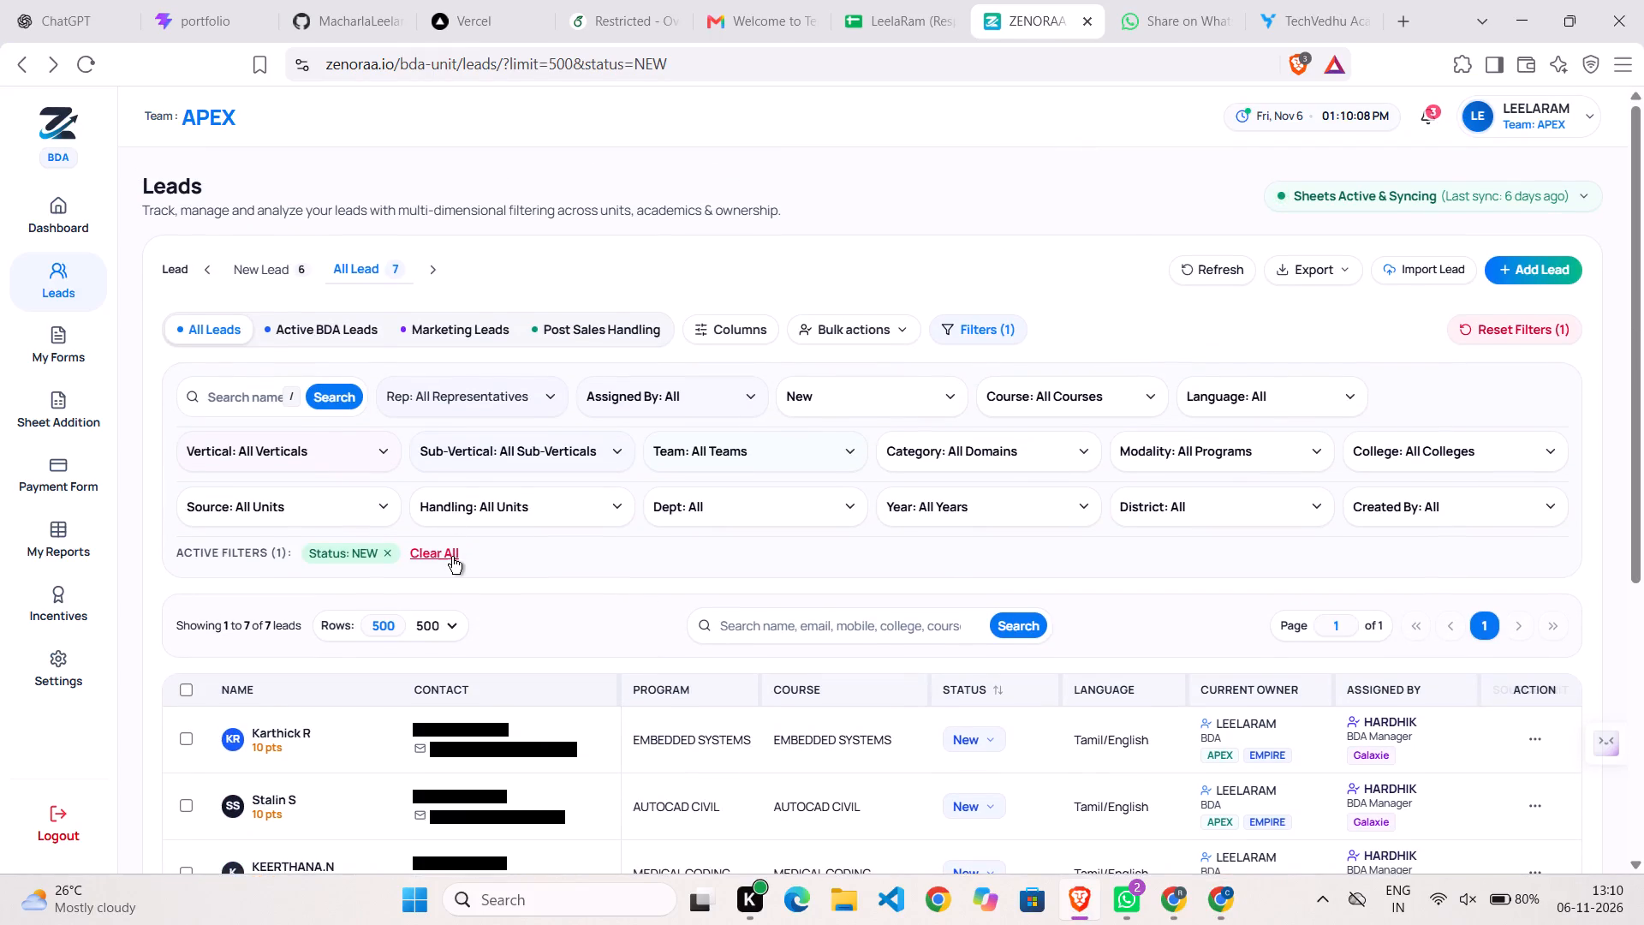
click(452, 557)
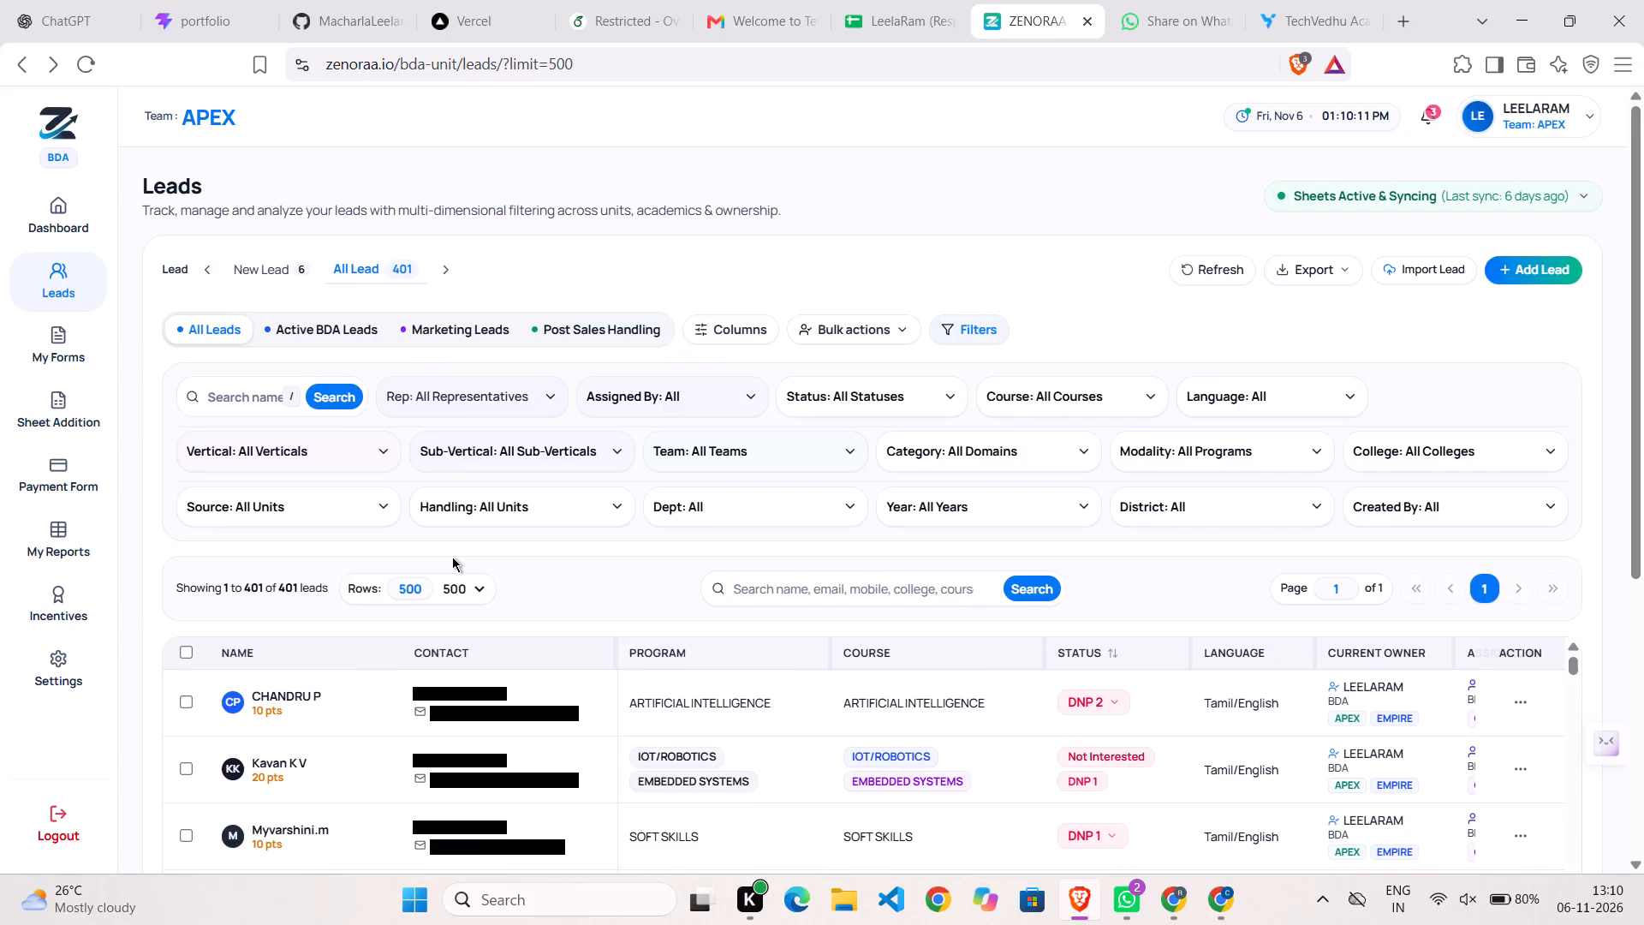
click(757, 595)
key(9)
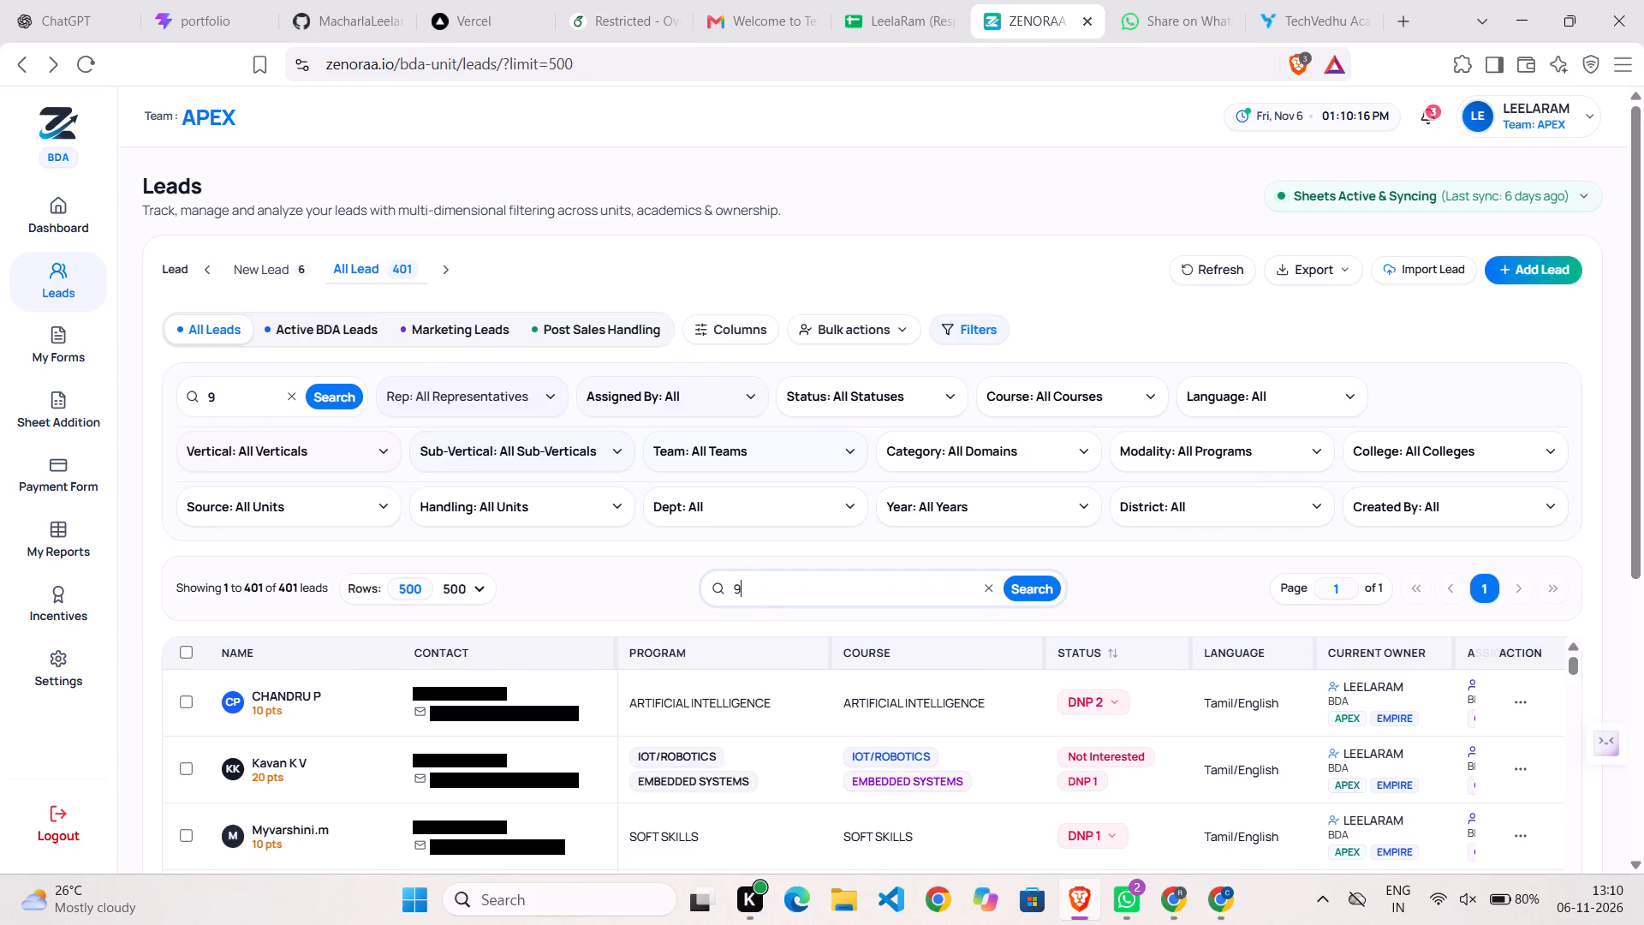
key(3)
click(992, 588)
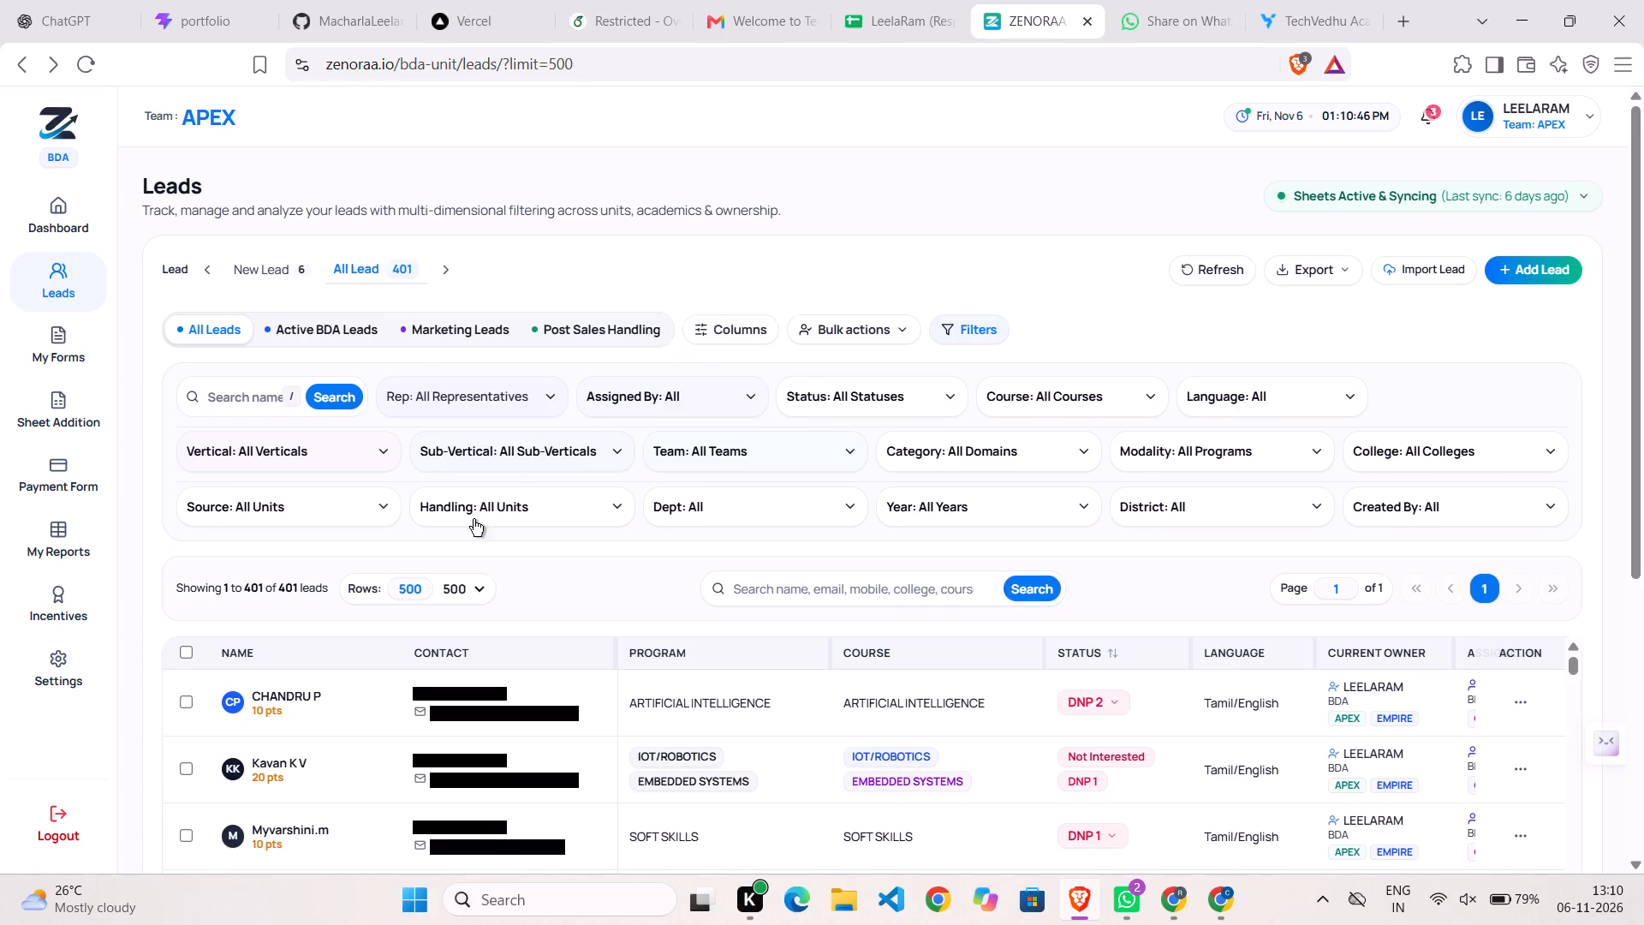
Filter the leads list by the status New.
click(918, 403)
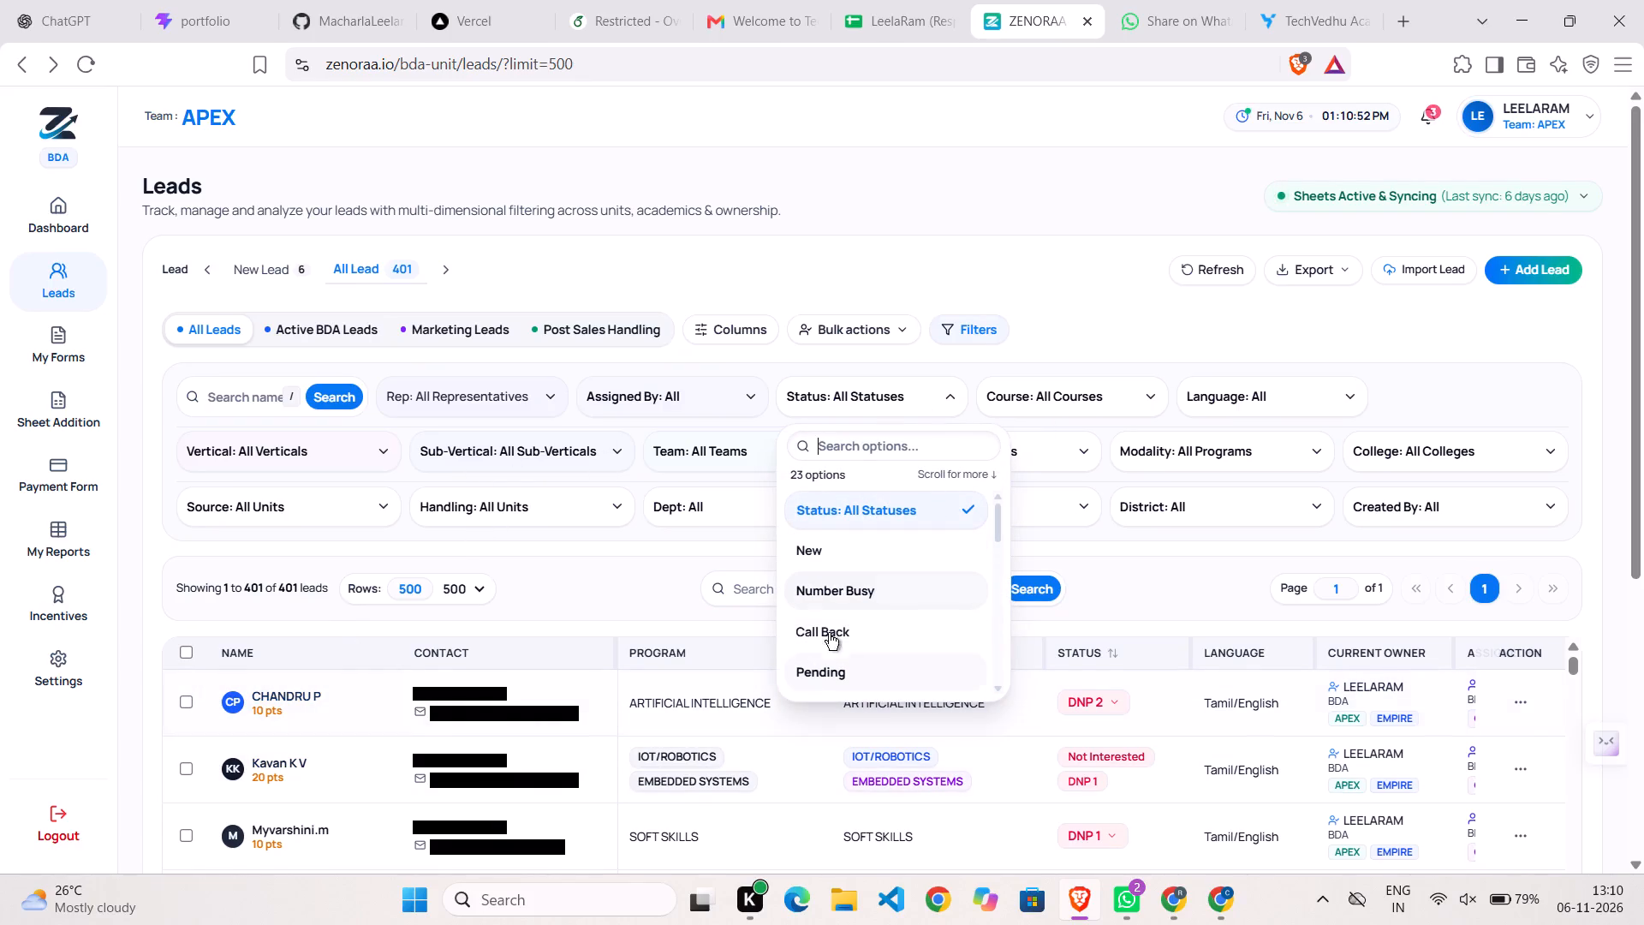
click(862, 559)
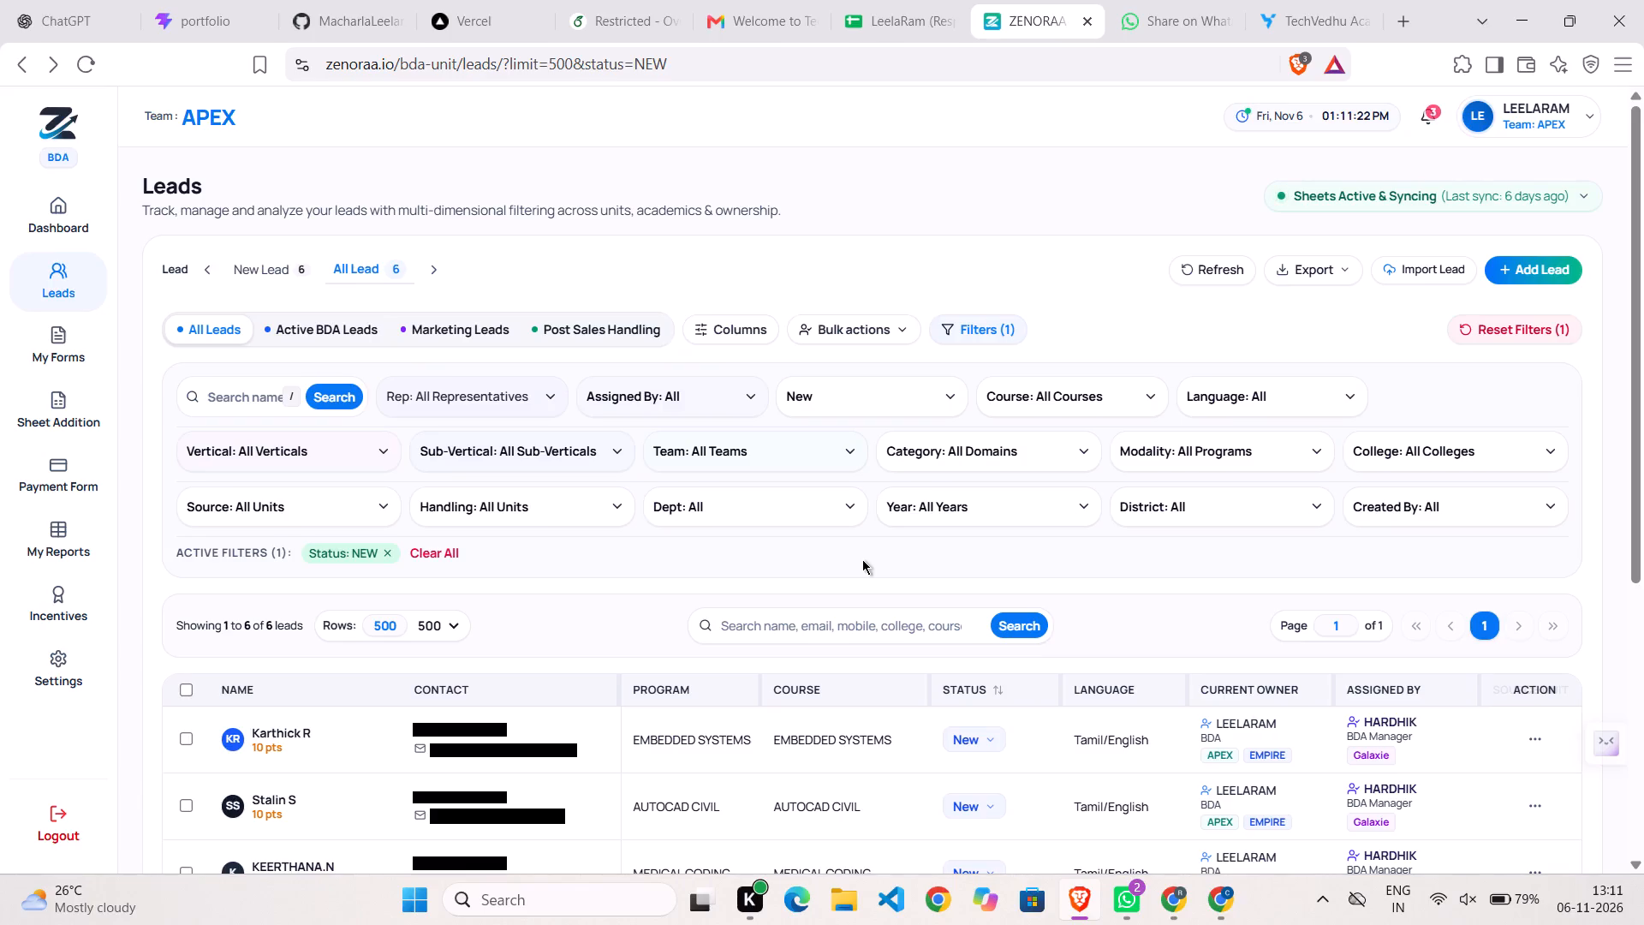
Update the first Embedded Systems lead's status to Not Interested with the call remark "Not interested" and save it.
scroll(862, 559, down, 2)
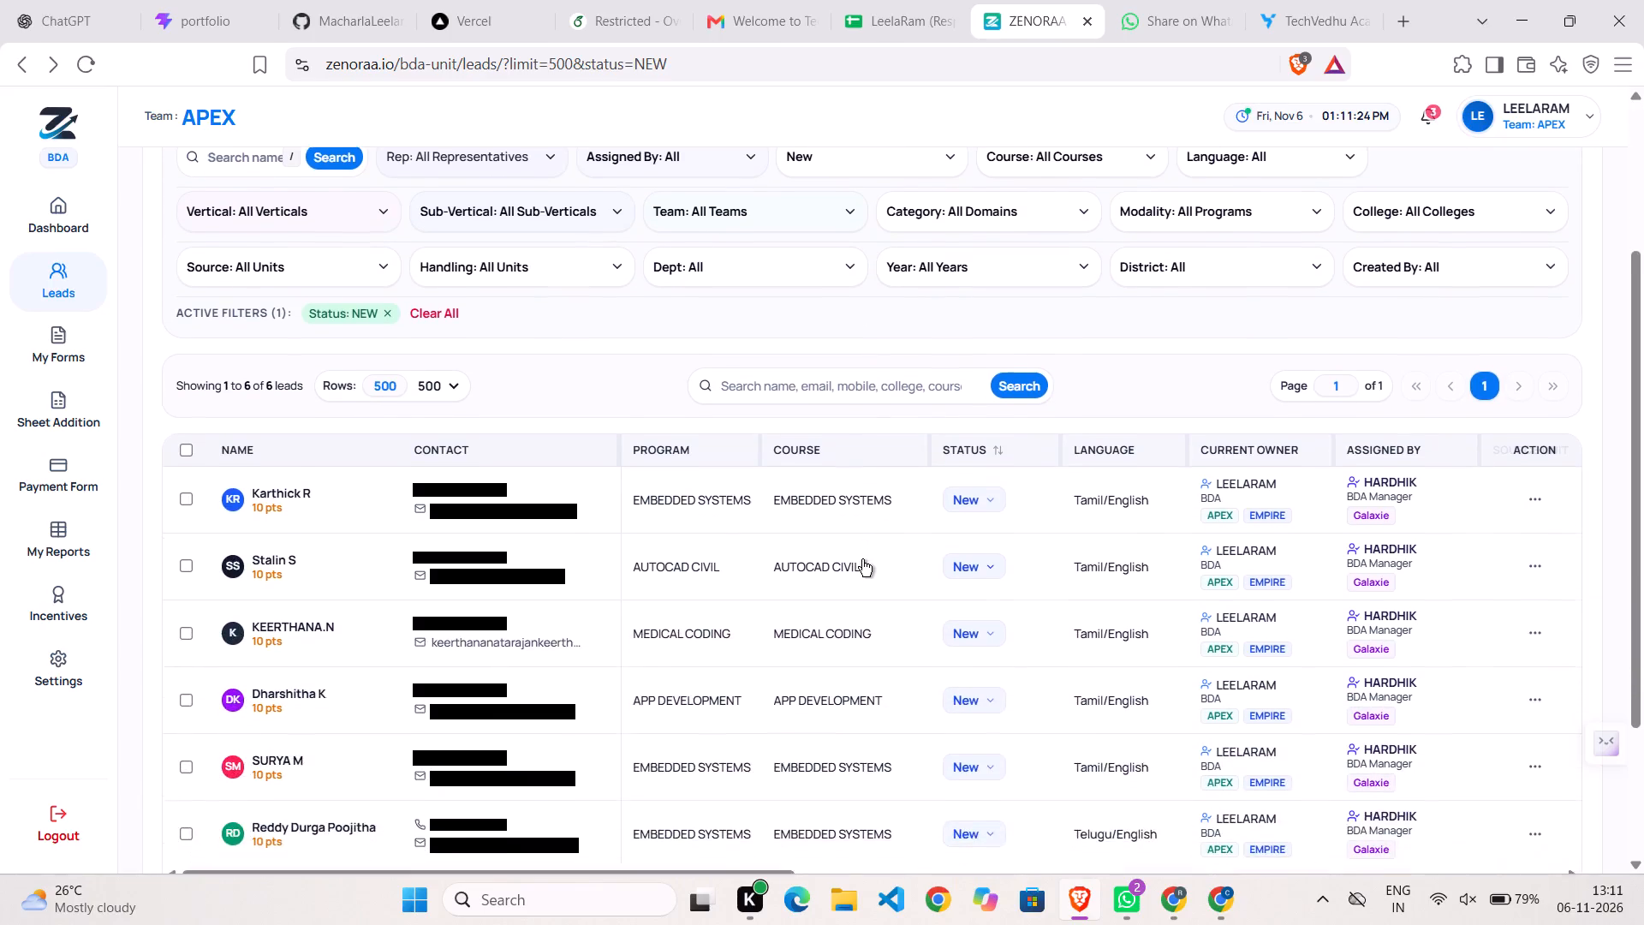
scroll(862, 559, down, 2)
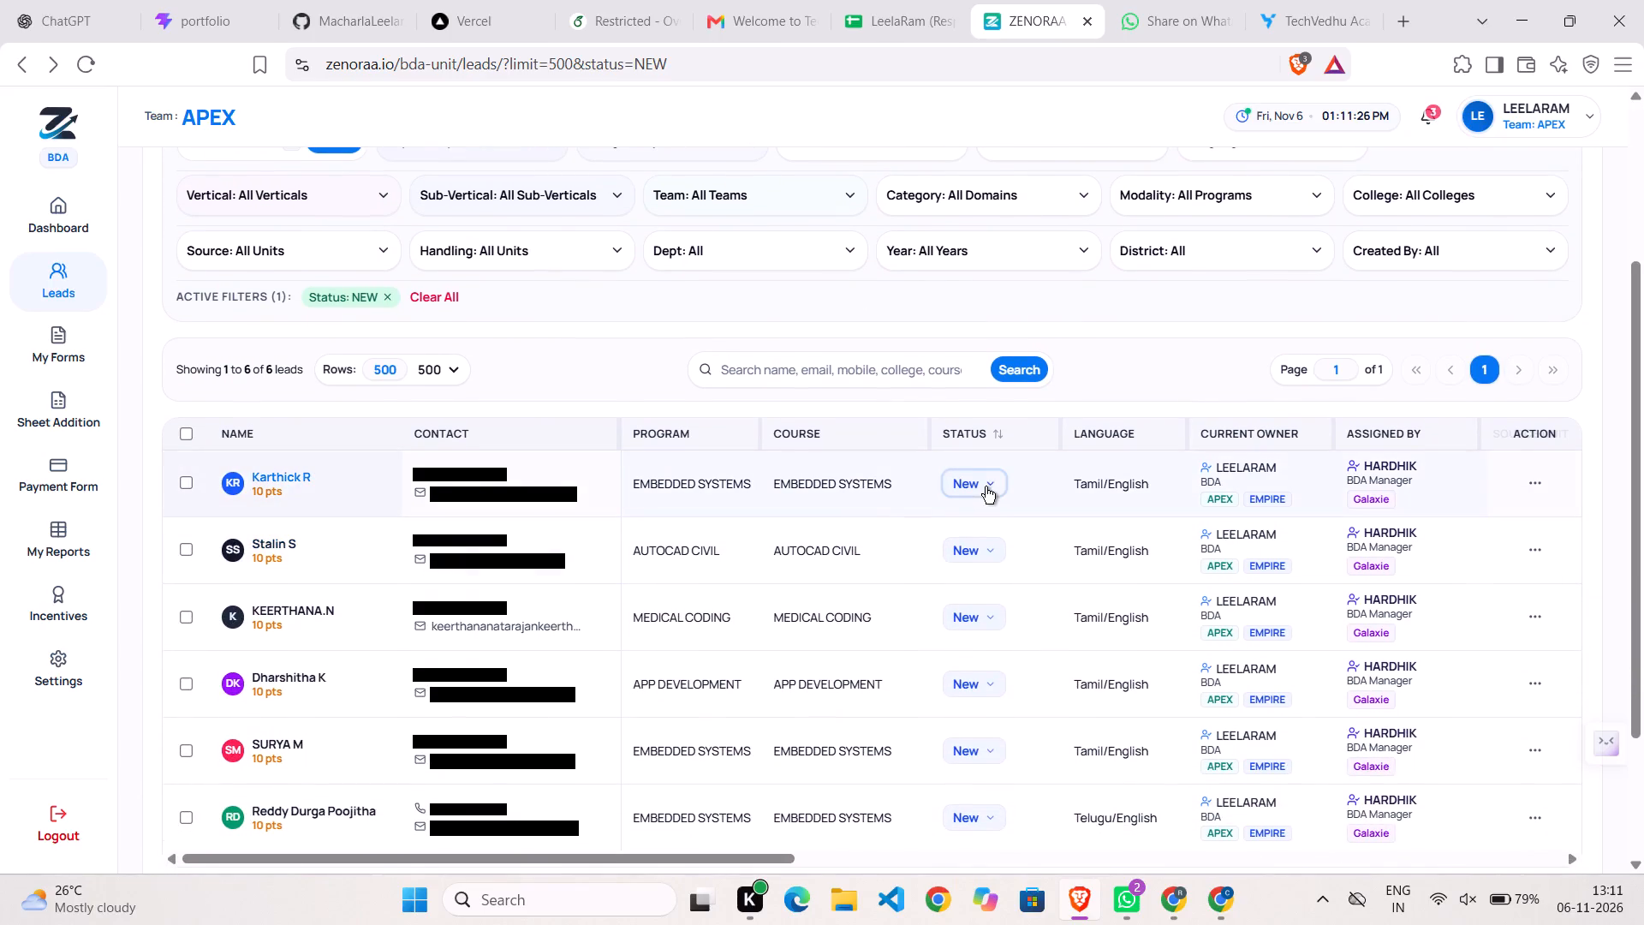
click(986, 486)
scroll(959, 660, down, 1)
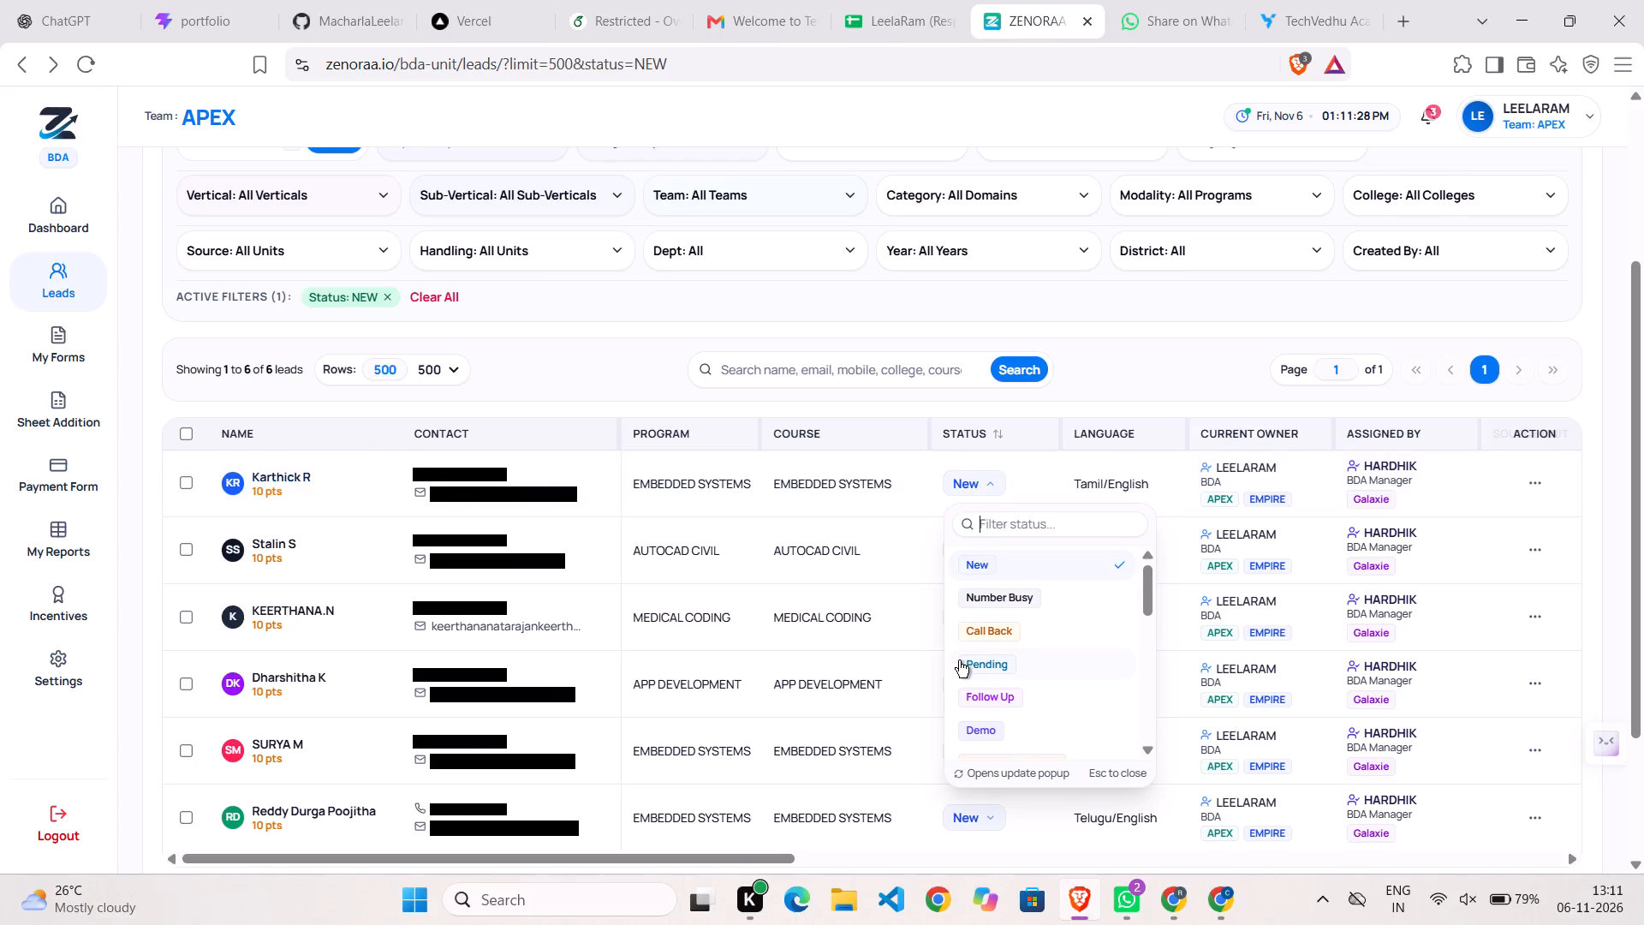
scroll(959, 660, down, 4)
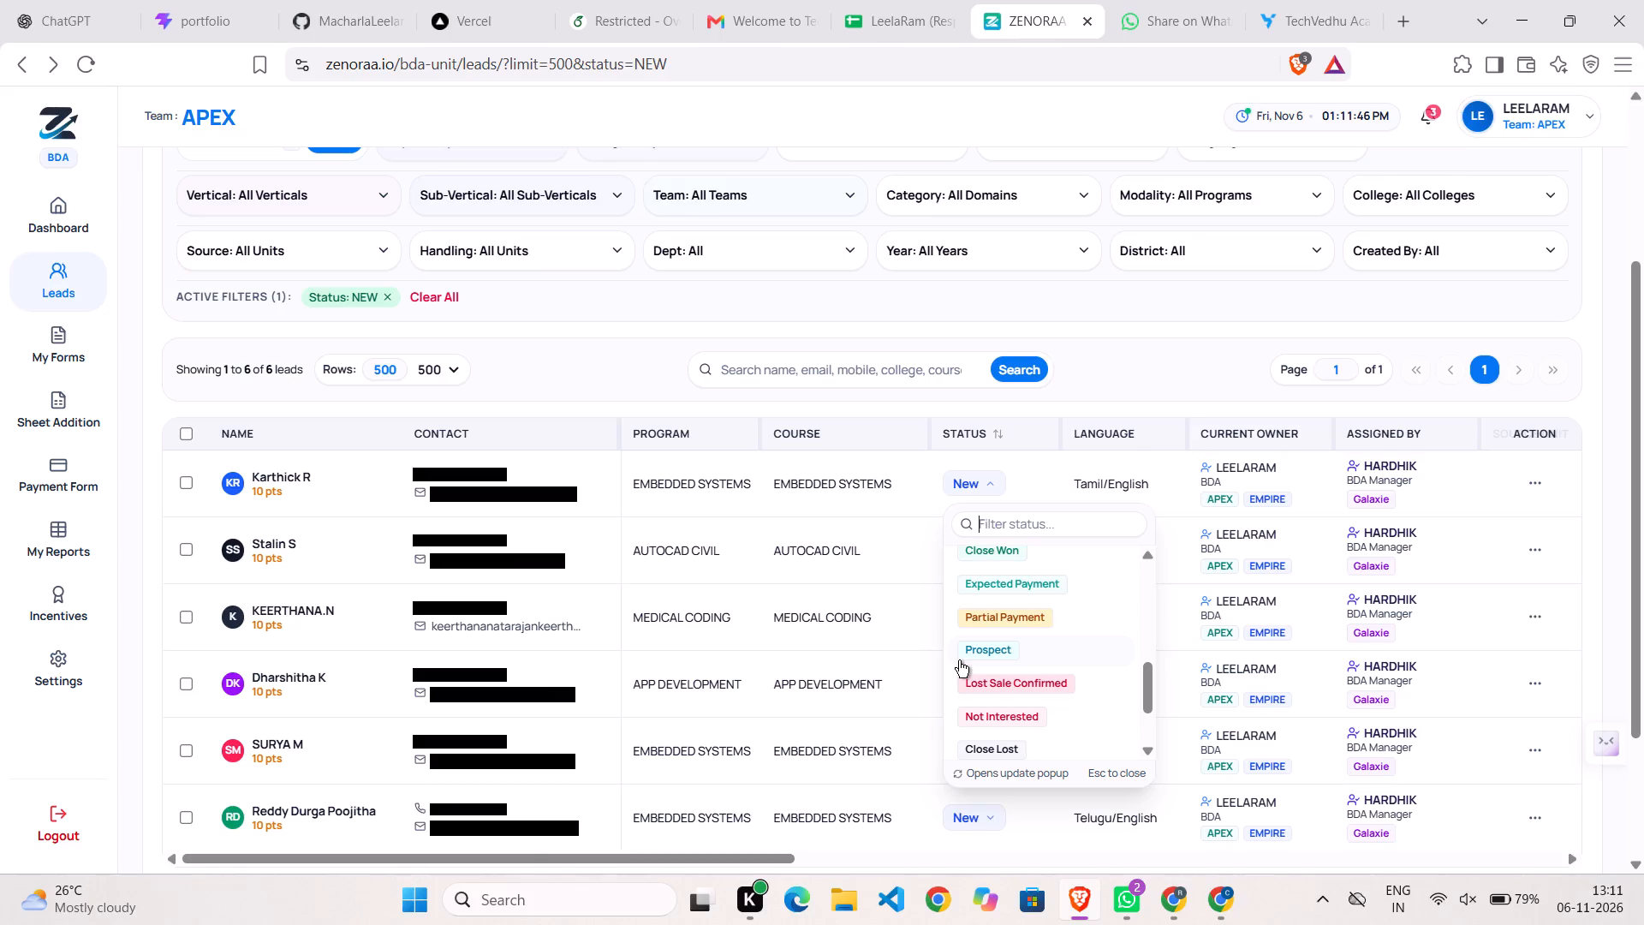
click(998, 721)
click(819, 491)
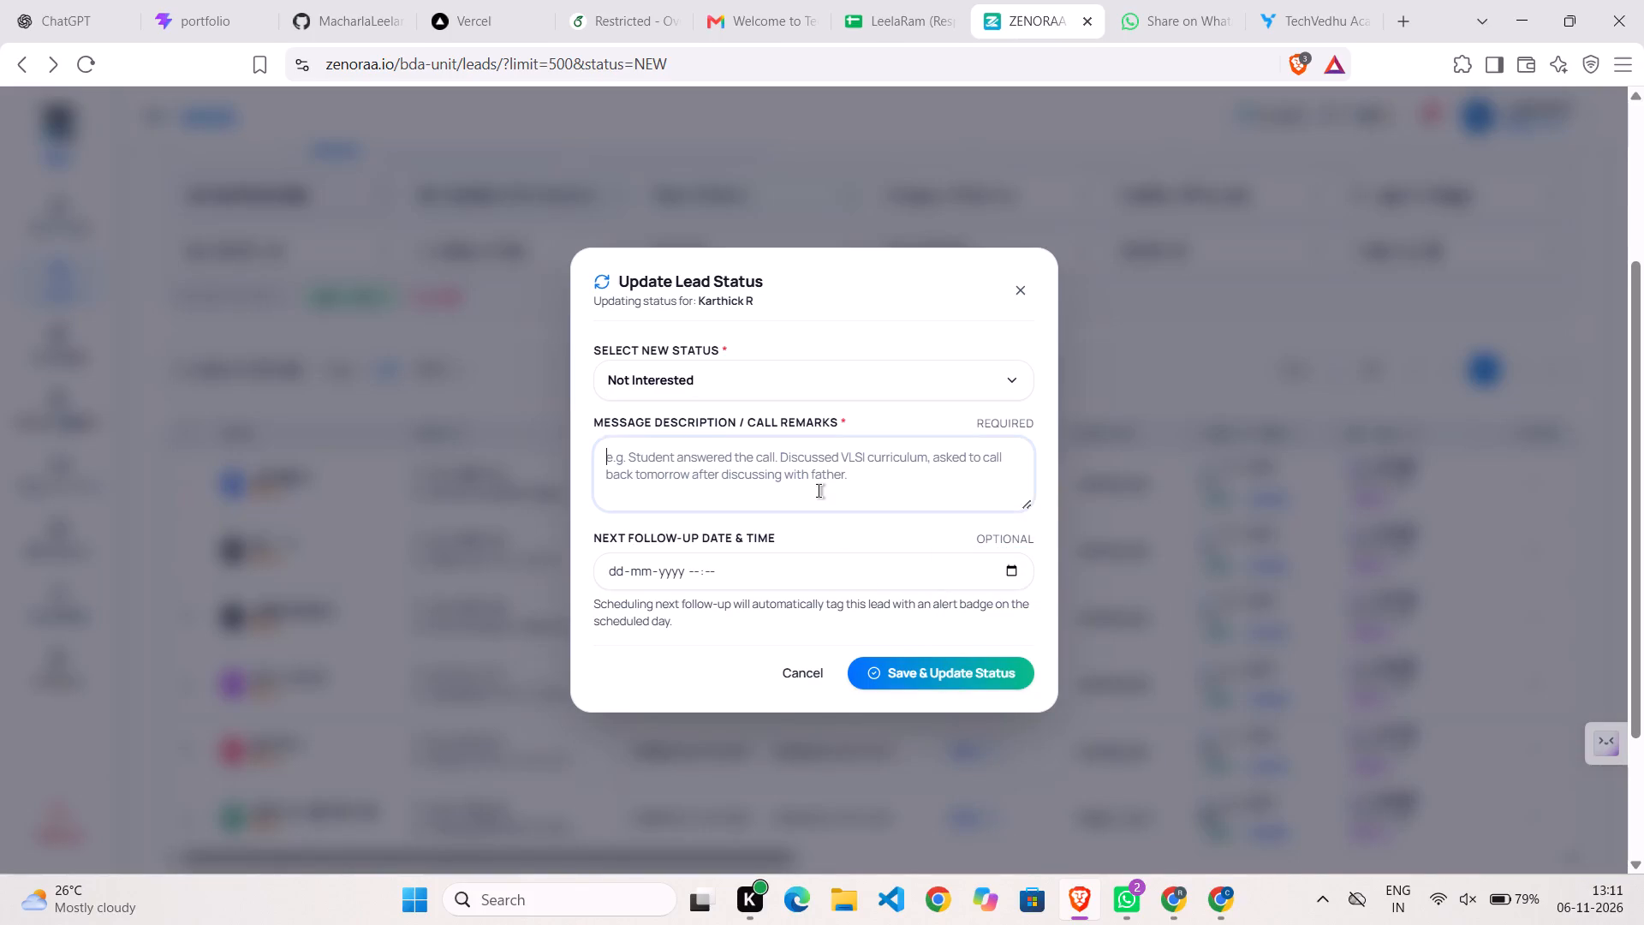
text(NOT)
key(space)
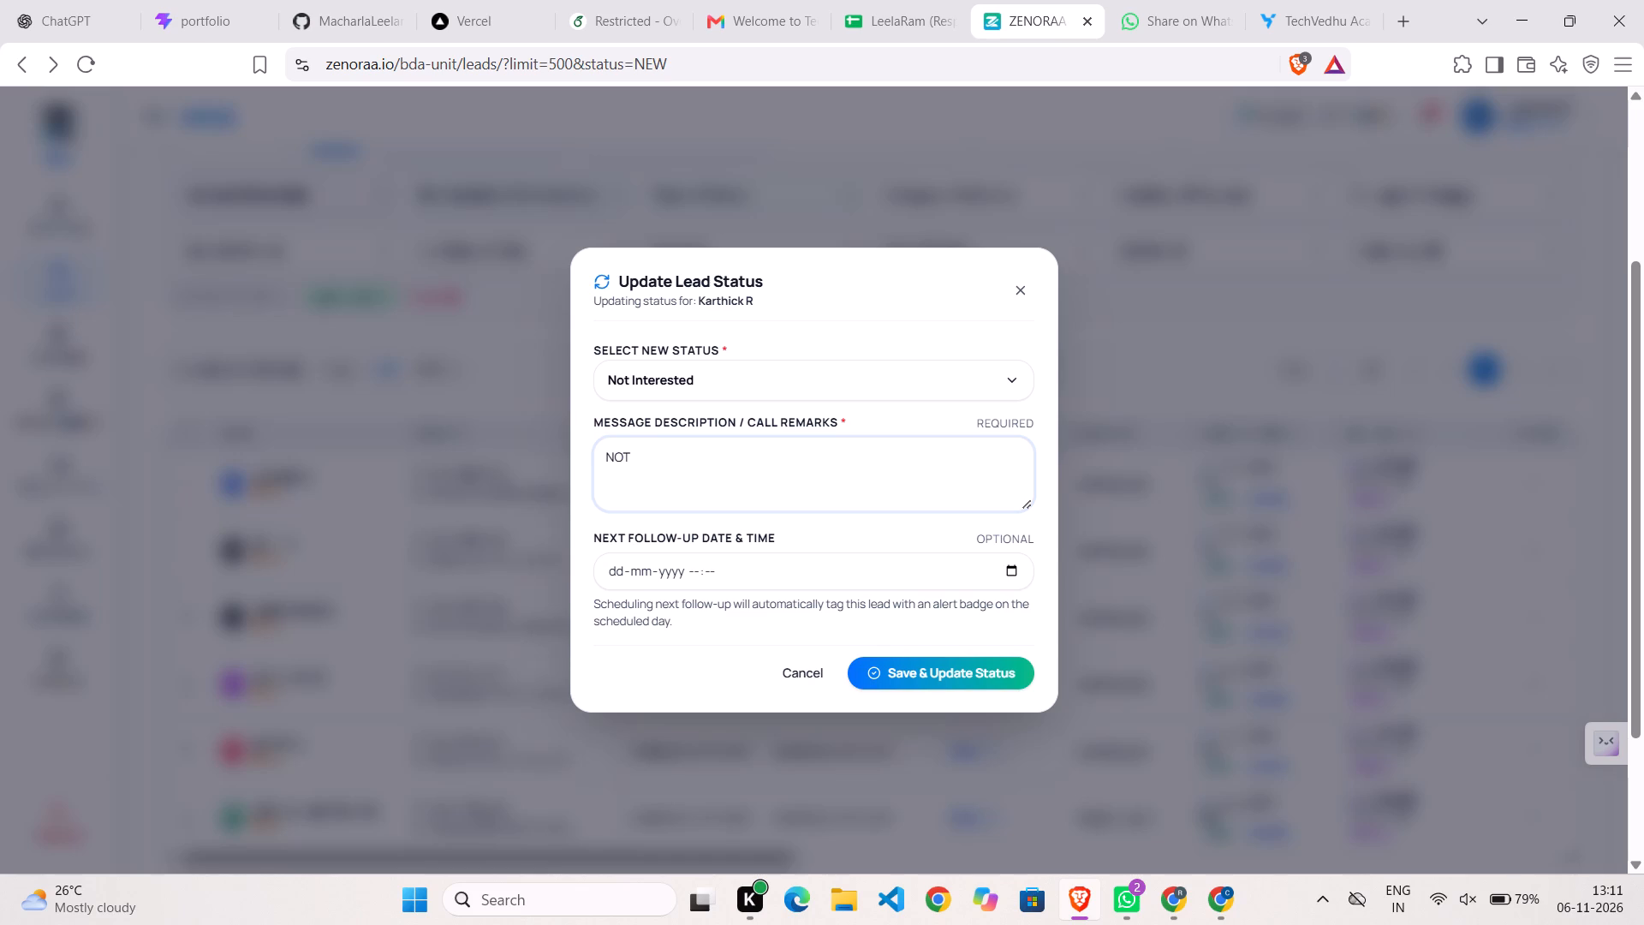
key(BackSpace)
key(BackSpace)
key(BackSpace)
key(BackSpace)
text(te)
key(BackSpace)
key(BackSpace)
key(BackSpace)
text(interested)
click(977, 672)
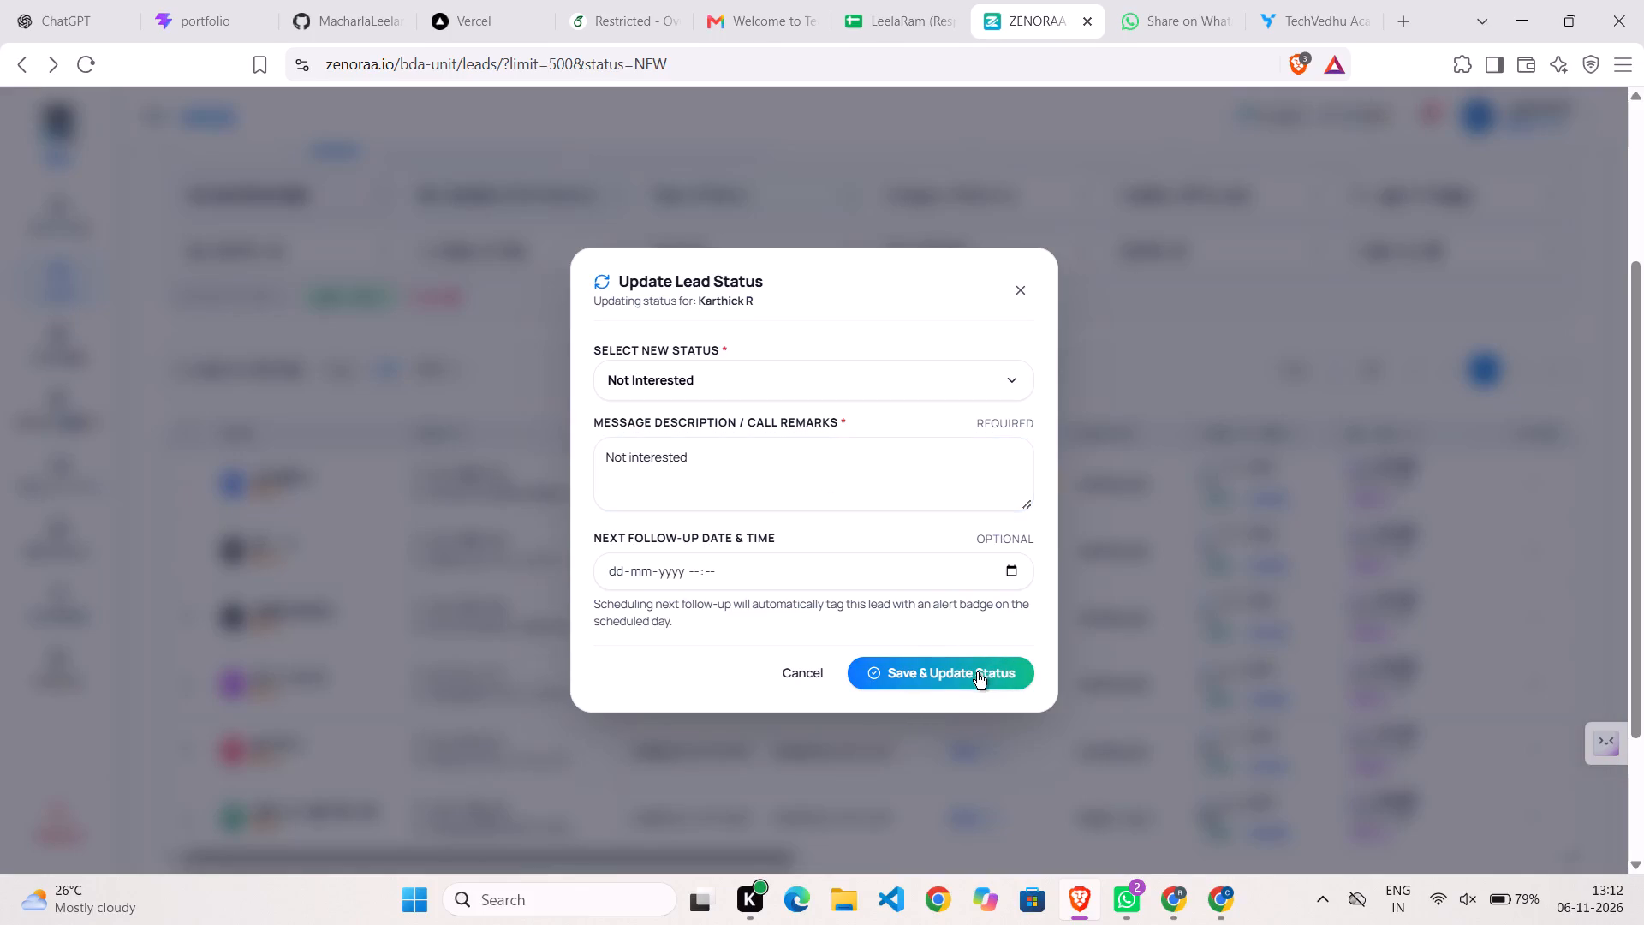
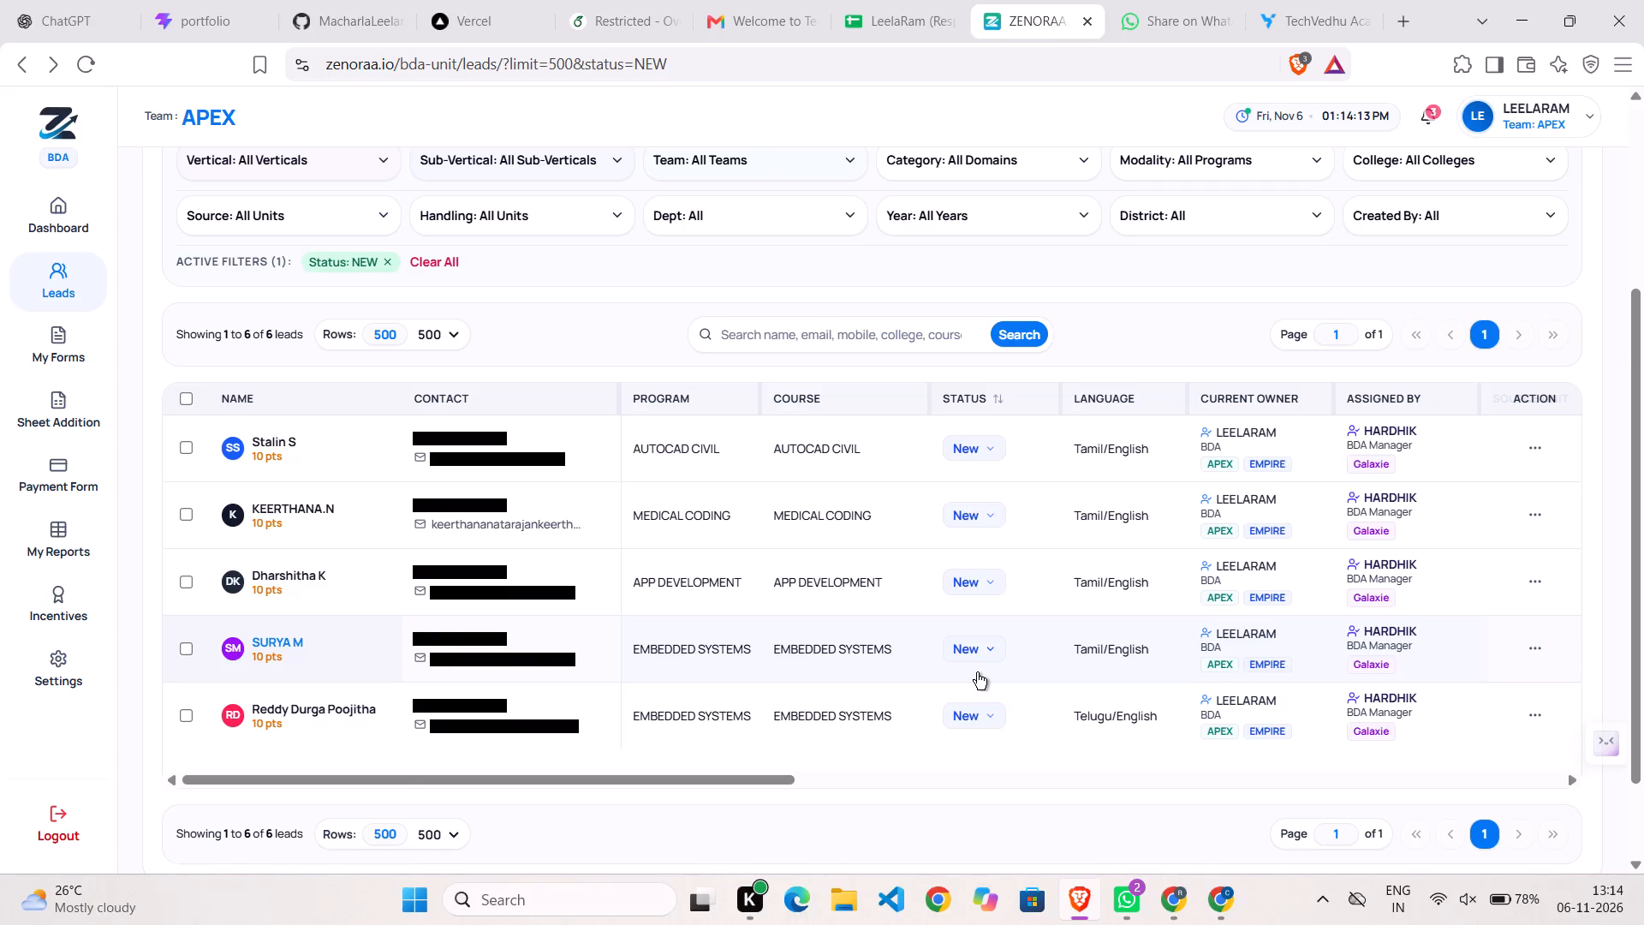
Review the remaining New leads' details across the table, including status, owner, assigner, source and handling units, and college.
scroll(977, 672, right, 2)
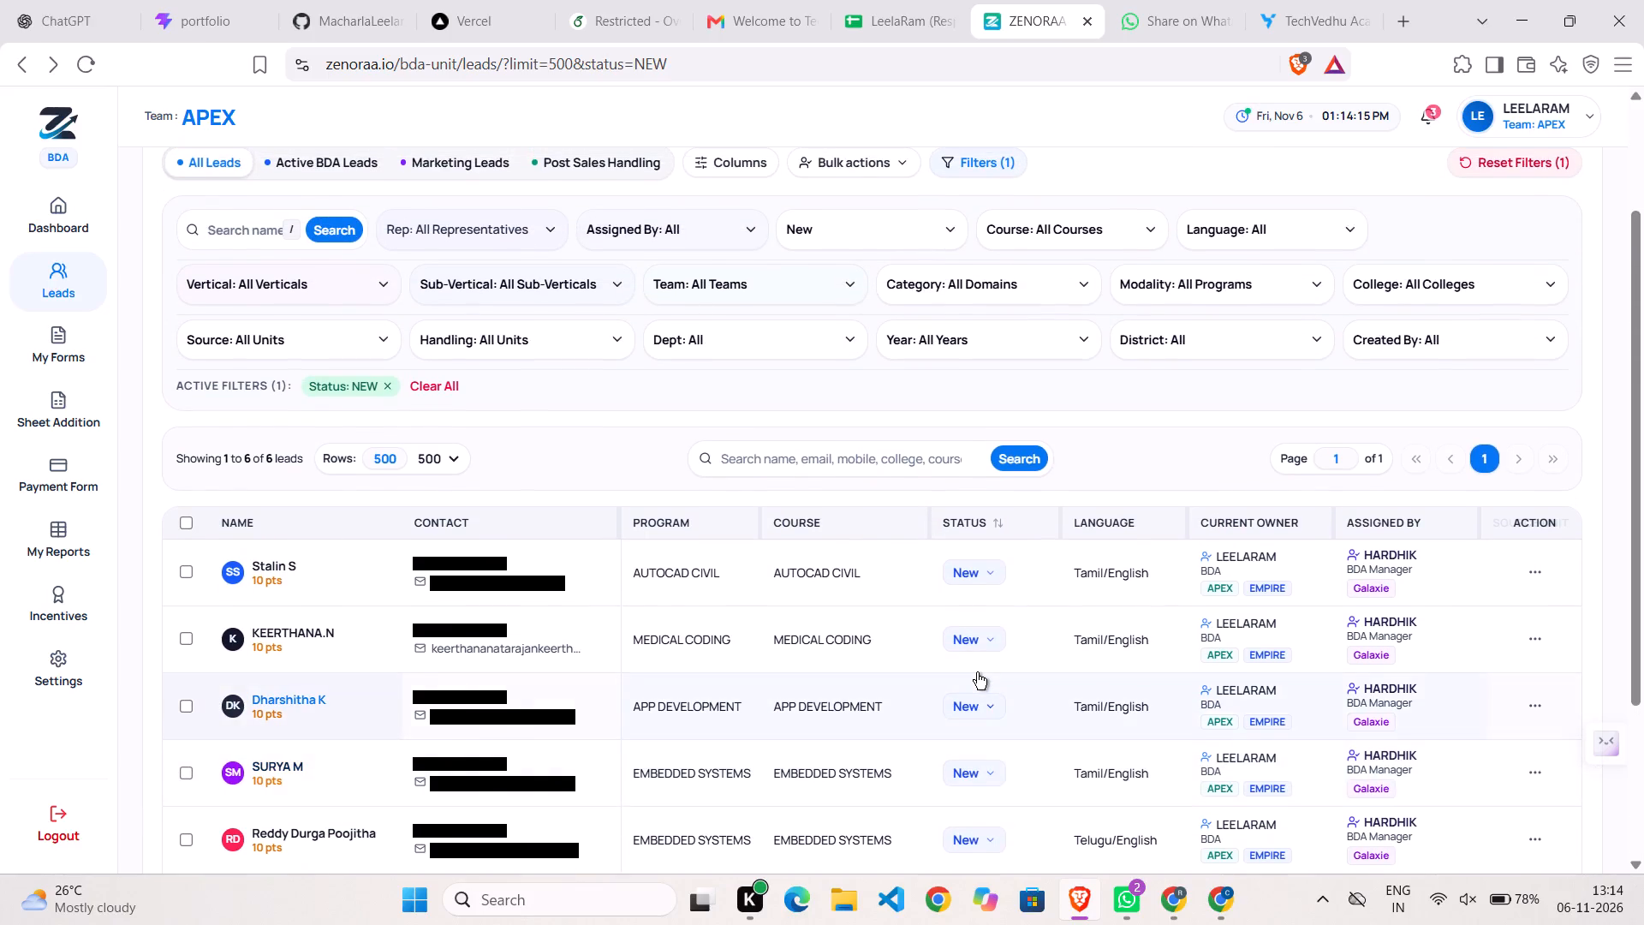
scroll(977, 672, right, 1)
scroll(977, 672, left, 4)
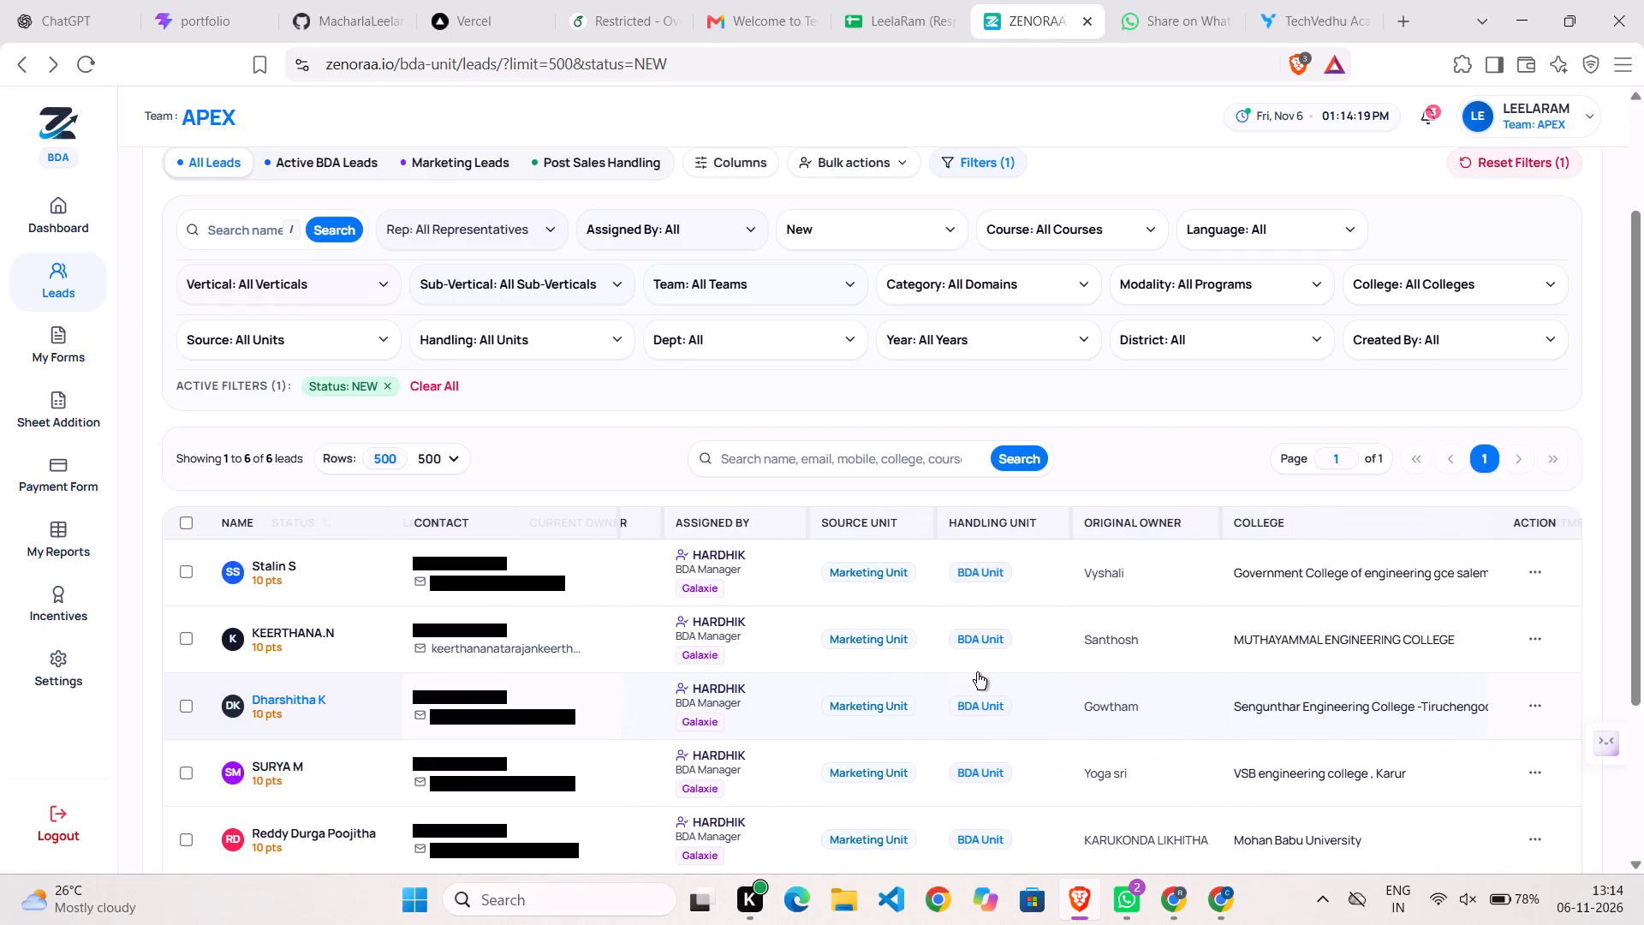
scroll(977, 672, left, 1)
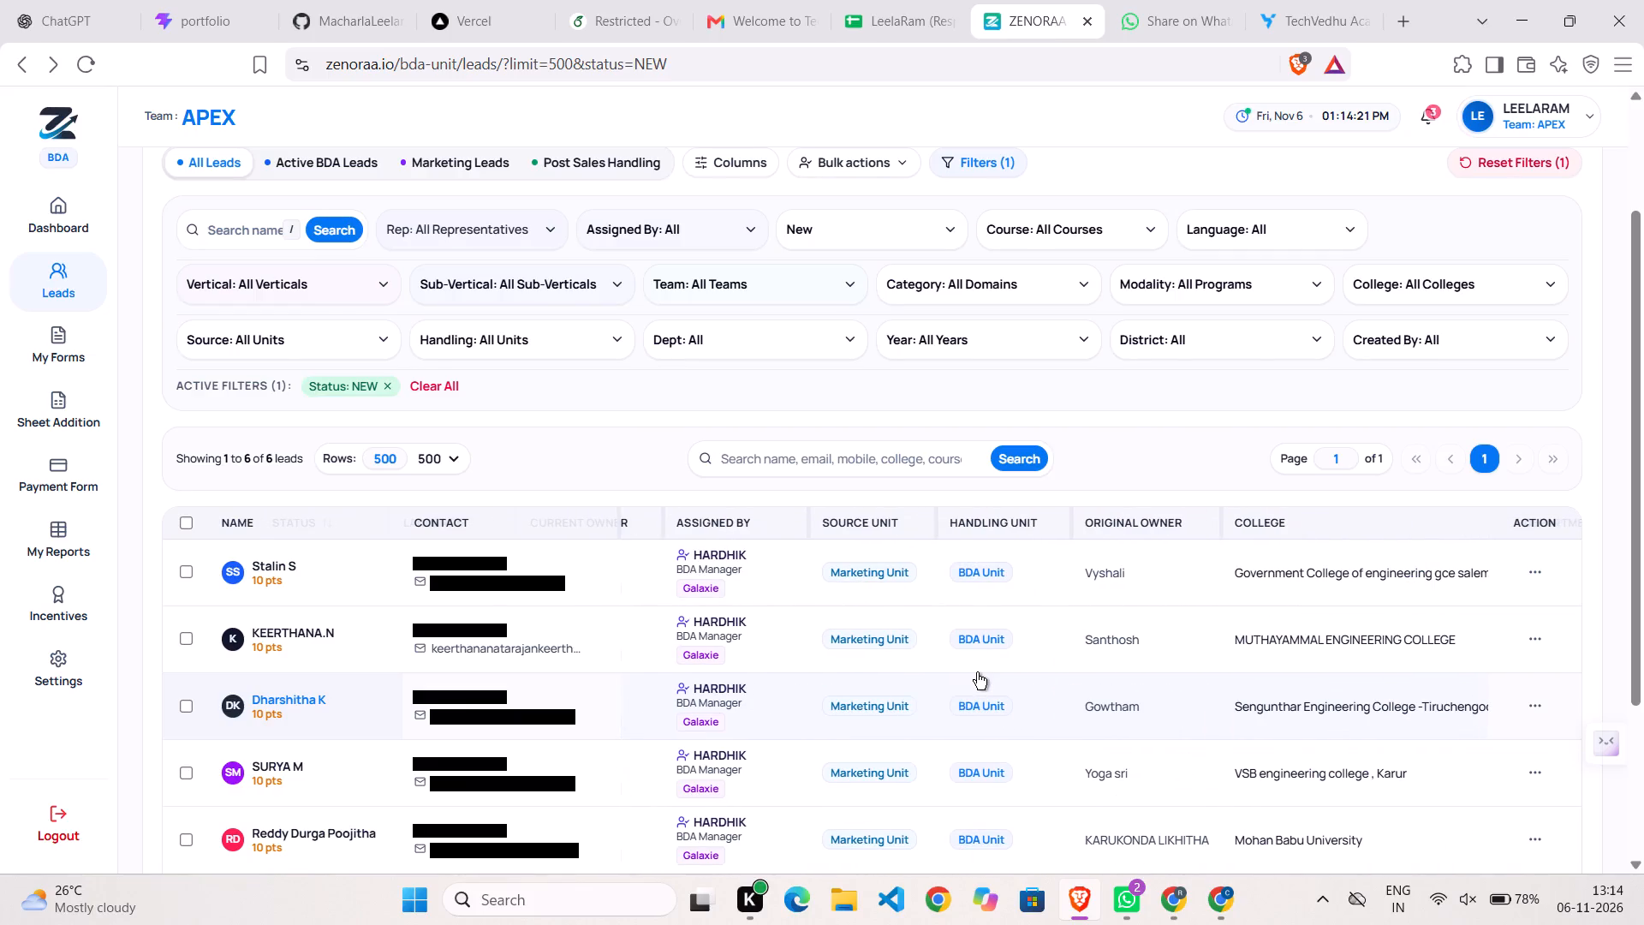
scroll(977, 672, left, 1)
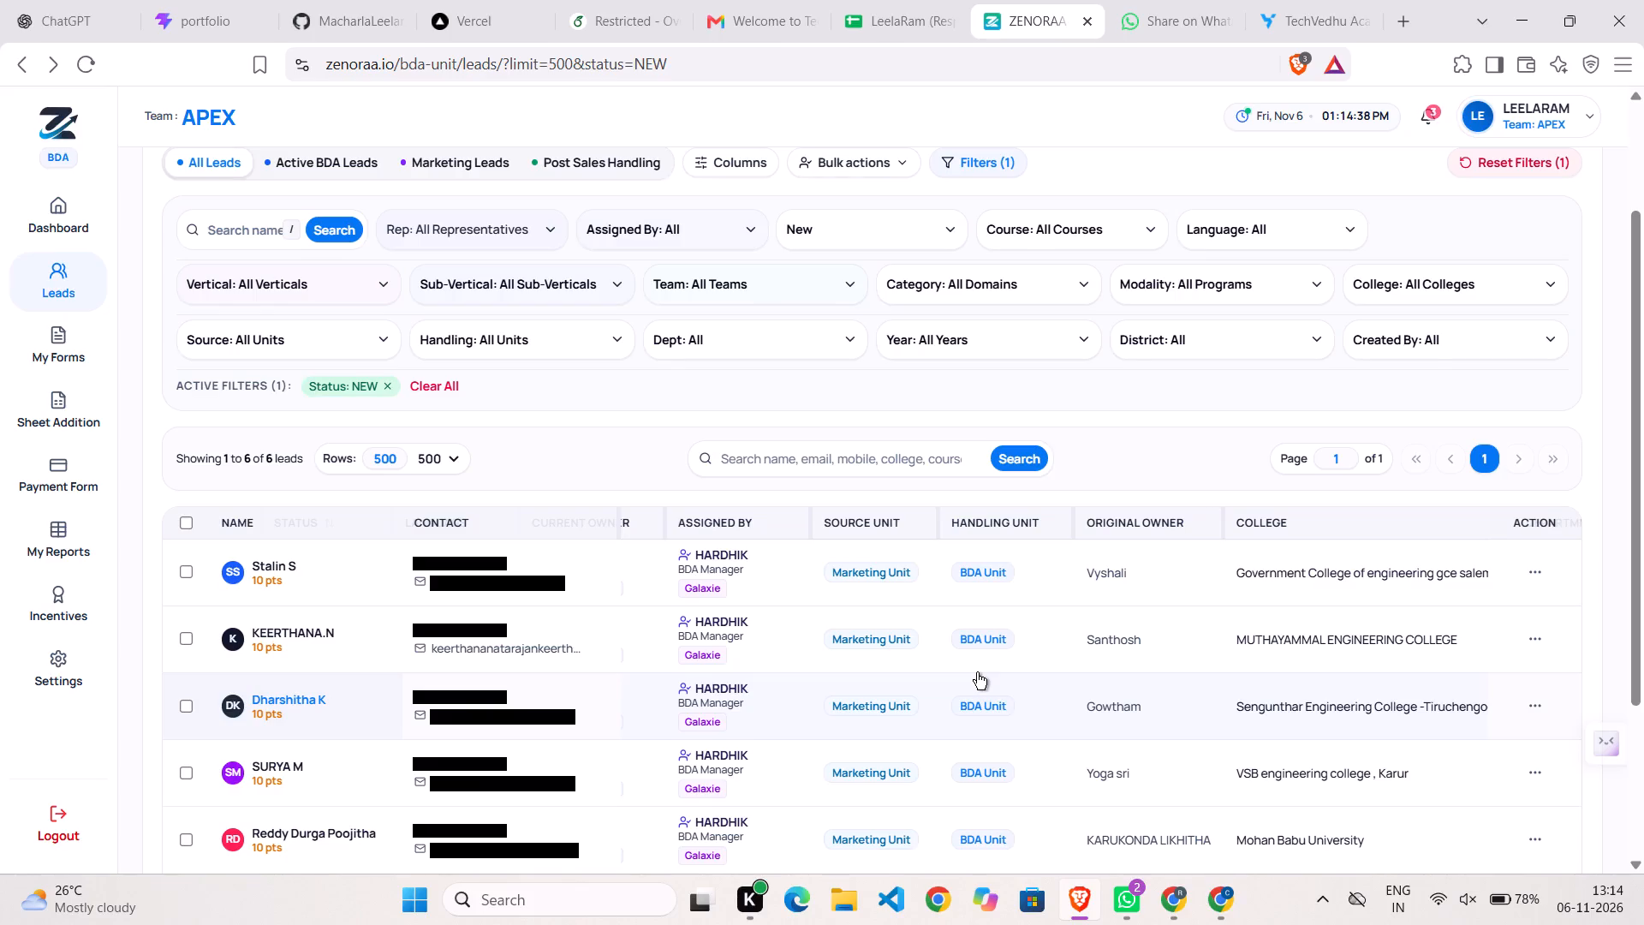
scroll(1022, 683, right, 2)
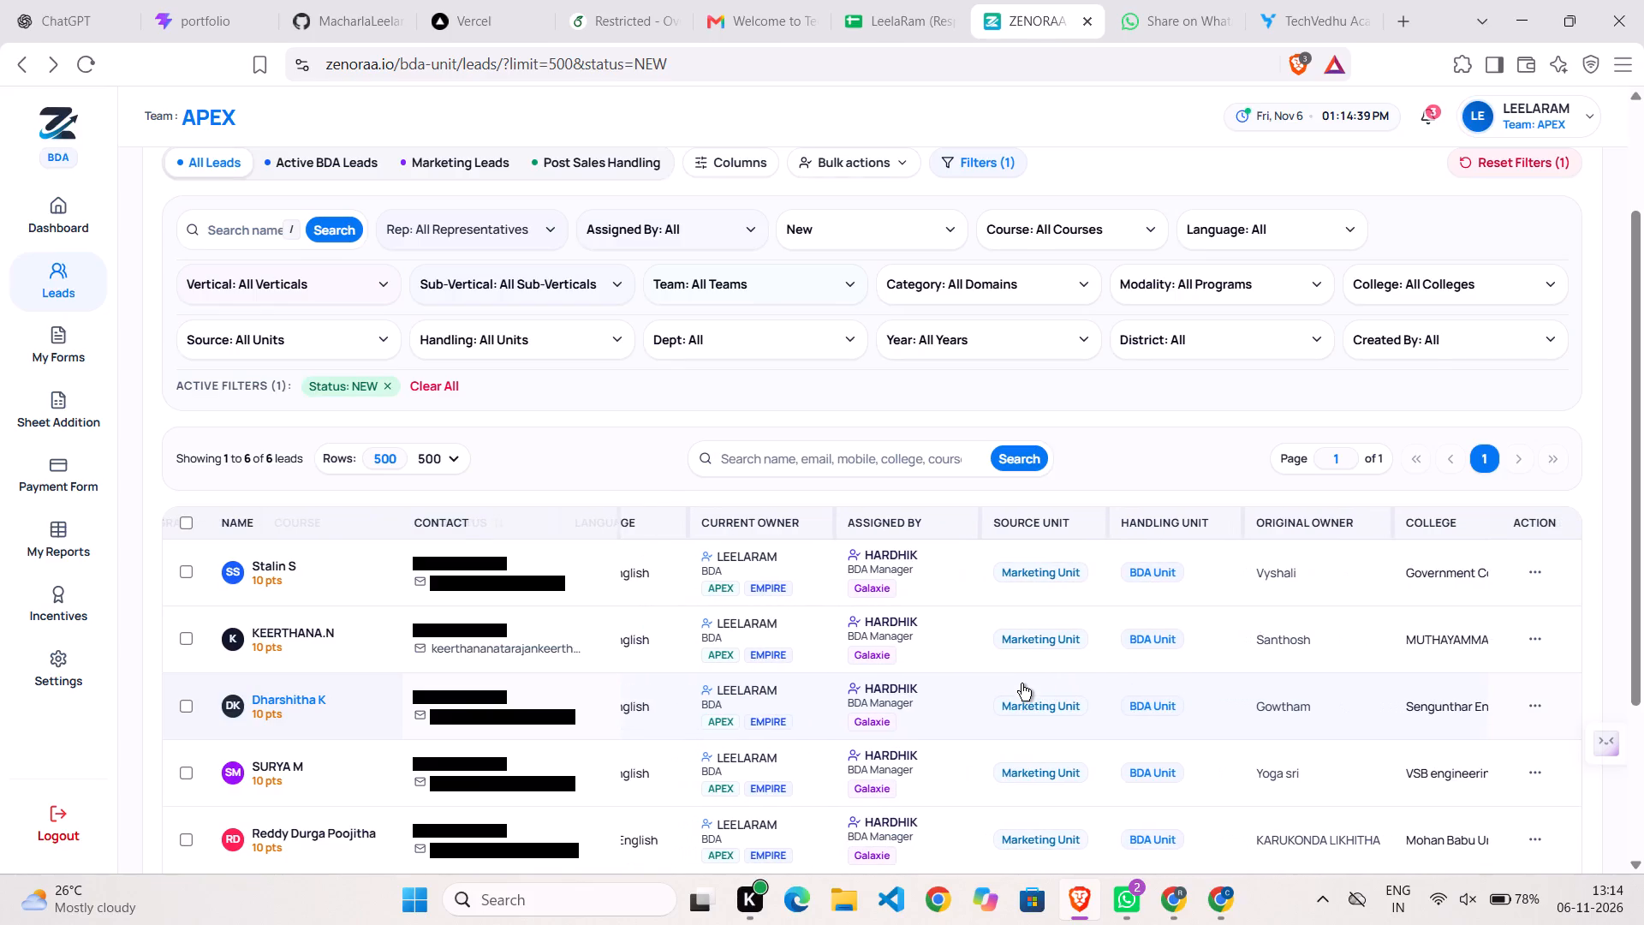
scroll(1022, 683, right, 2)
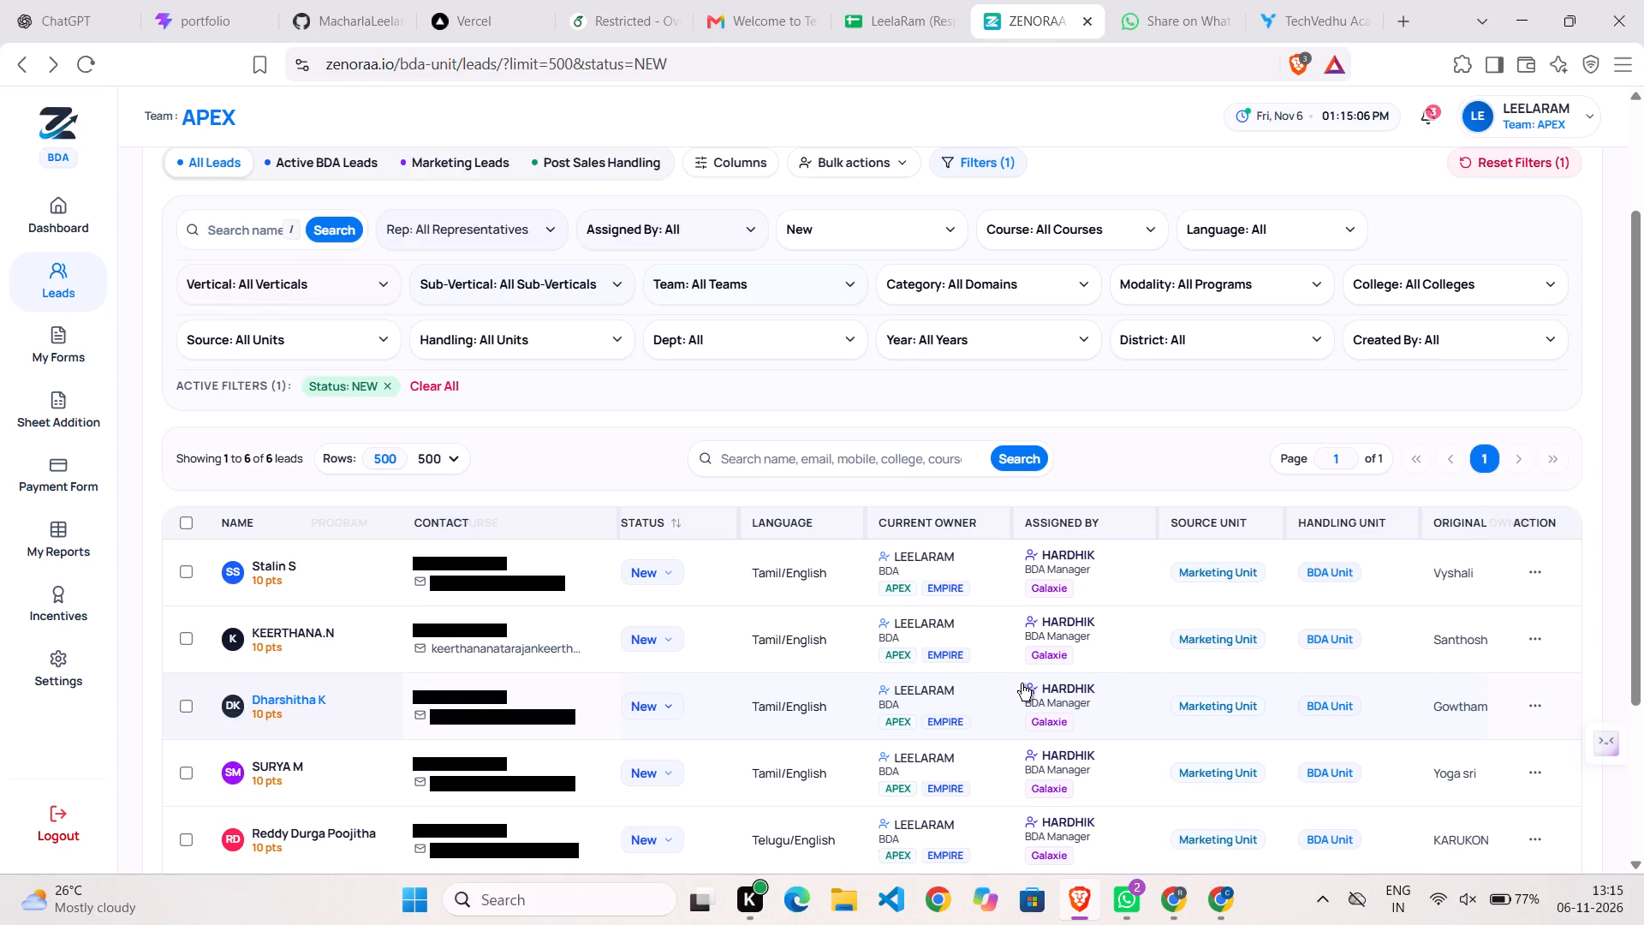
scroll(1031, 617, down, 1)
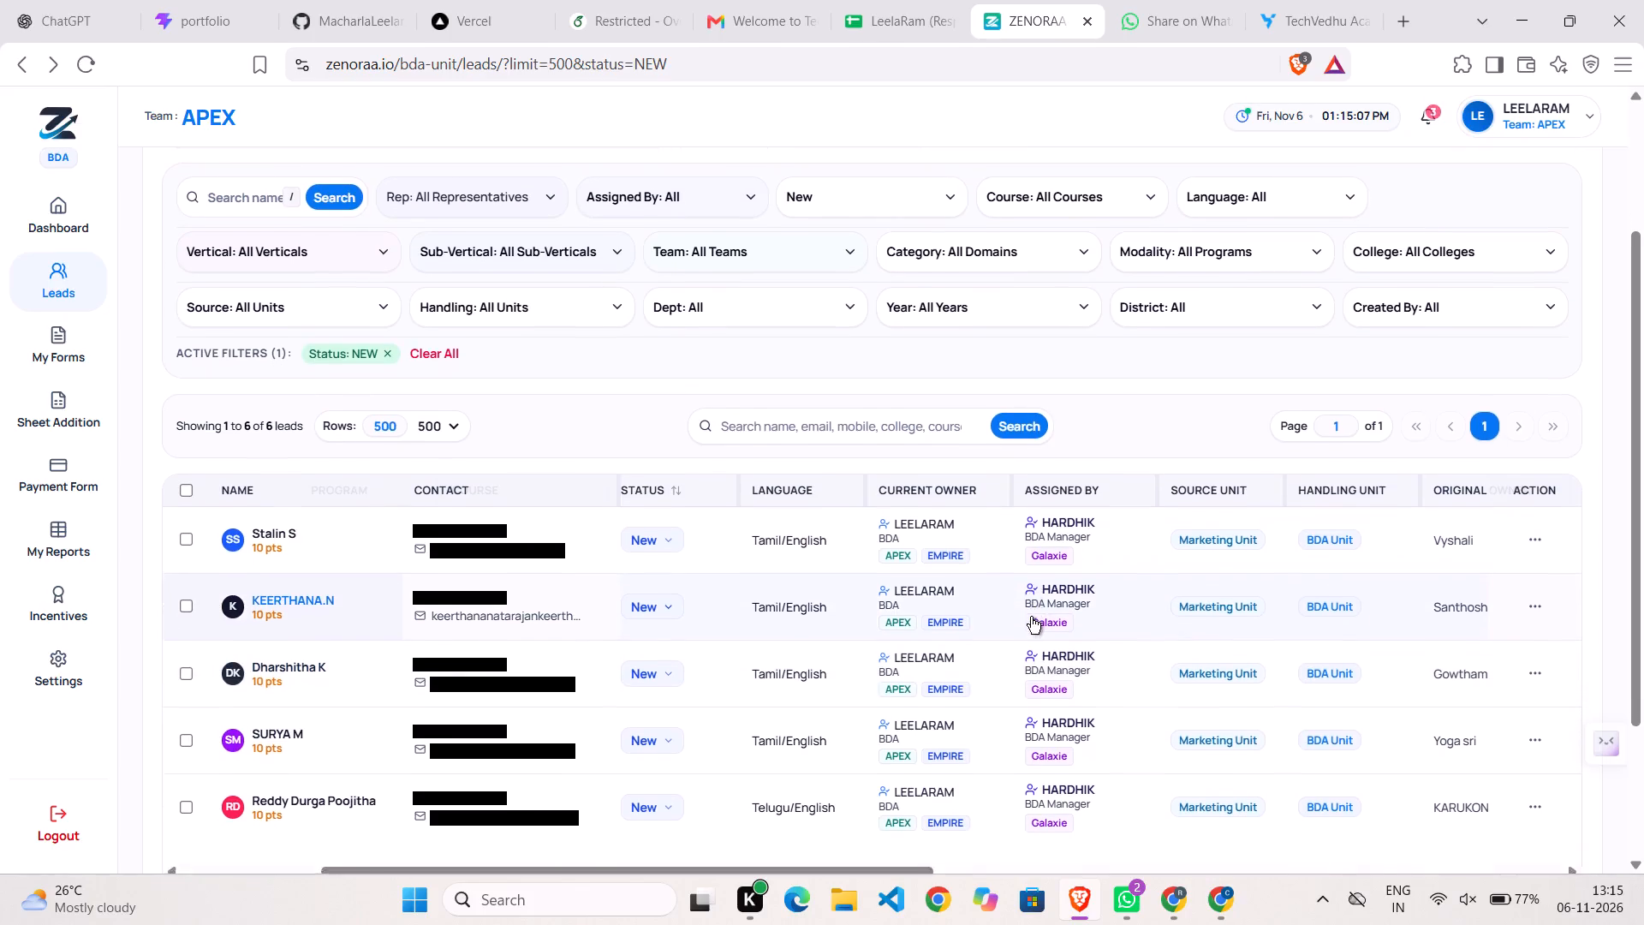
scroll(1031, 617, down, 1)
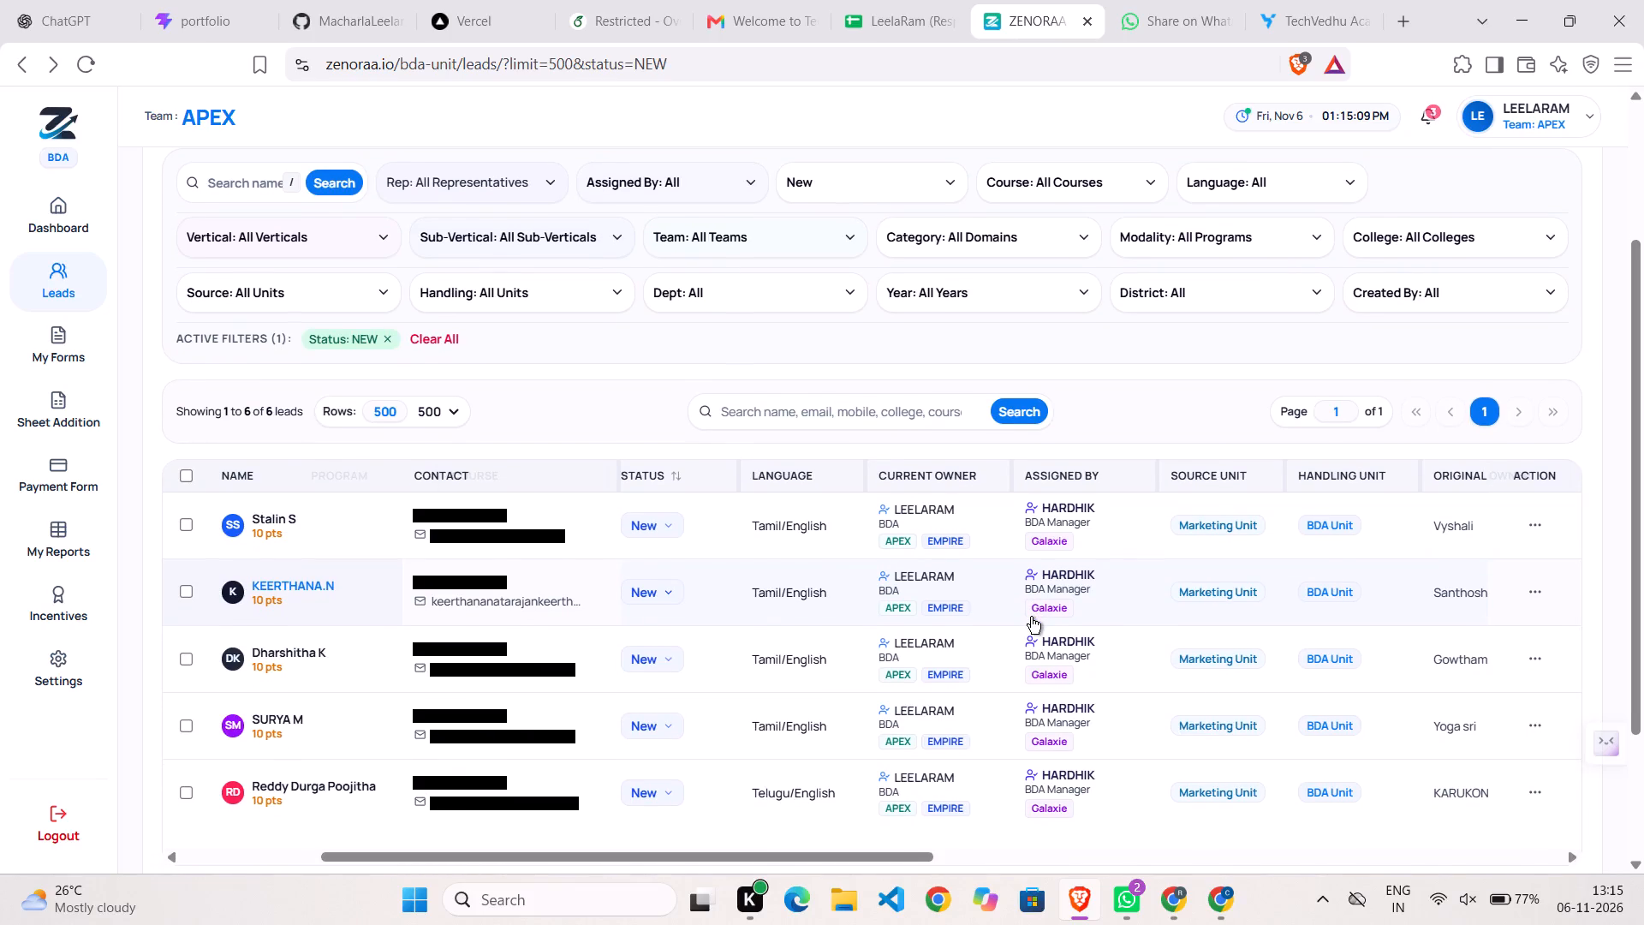
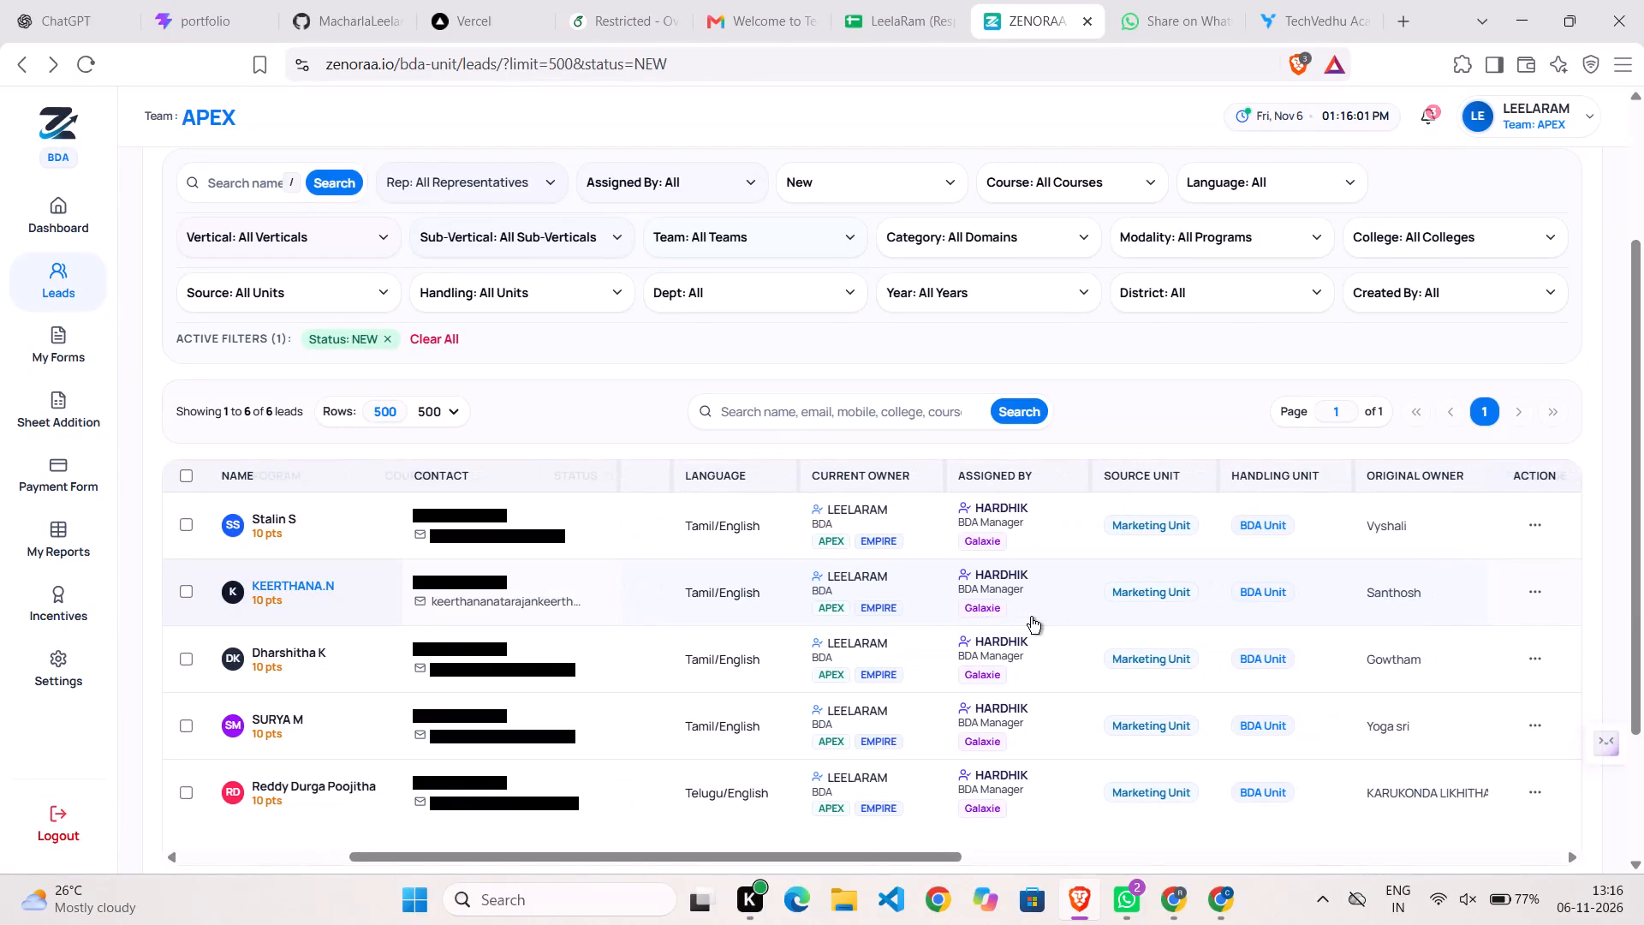
Examine the New leads' remaining columns, including original owner, college, department, section, year of study, and updated and created dates.
scroll(1031, 617, left, 2)
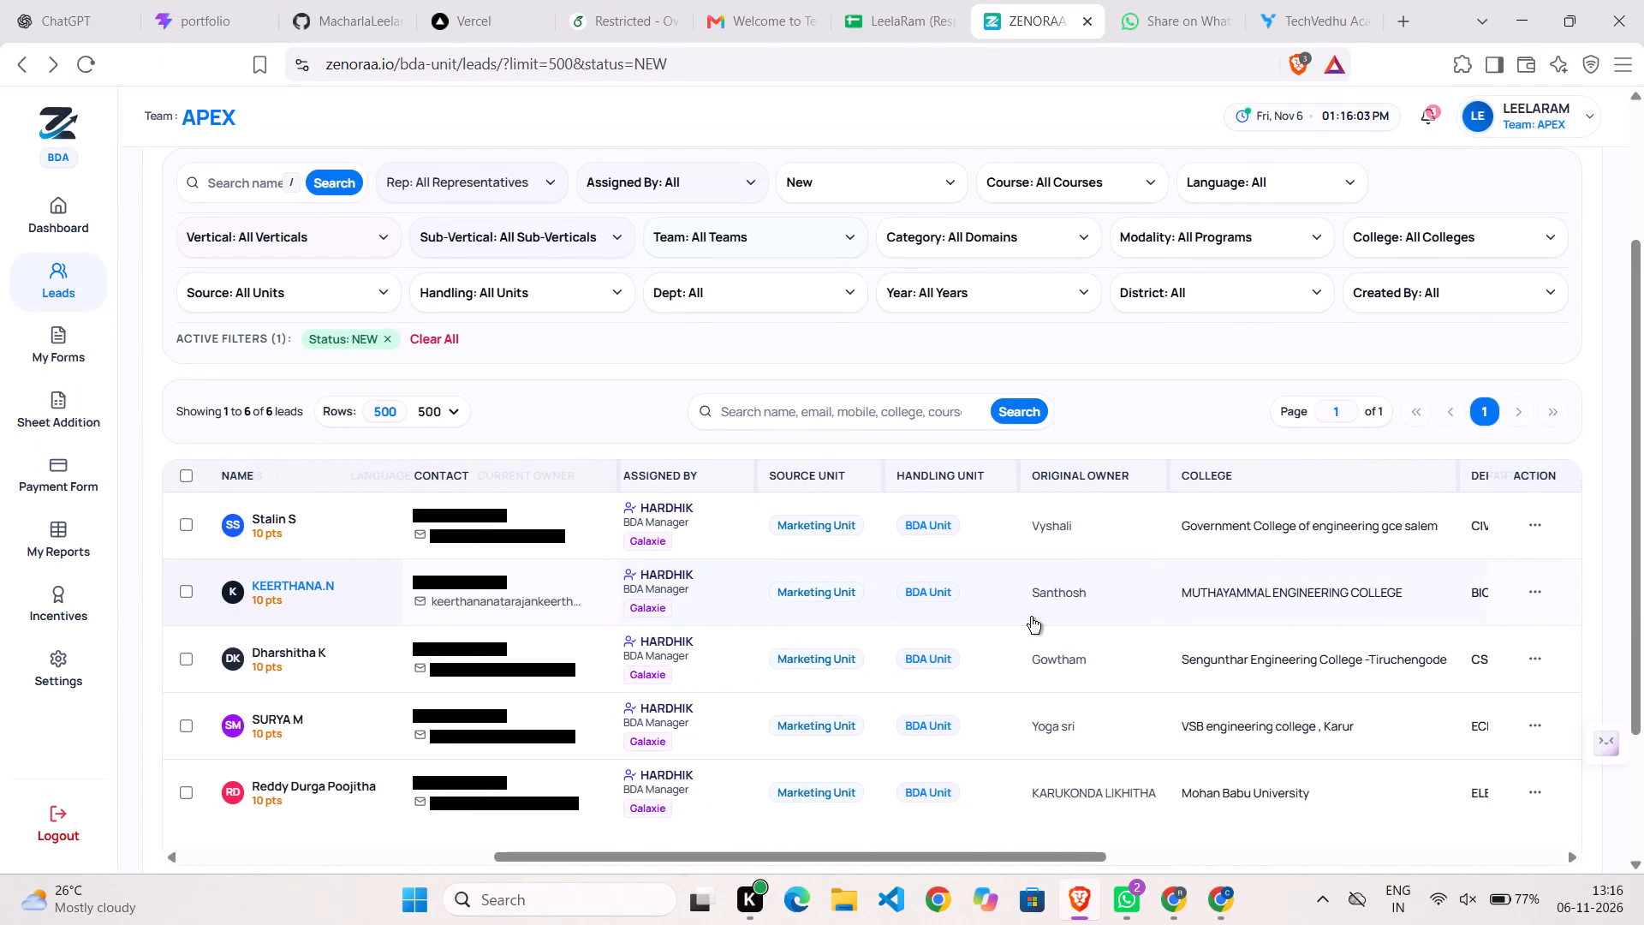
scroll(1031, 617, left, 4)
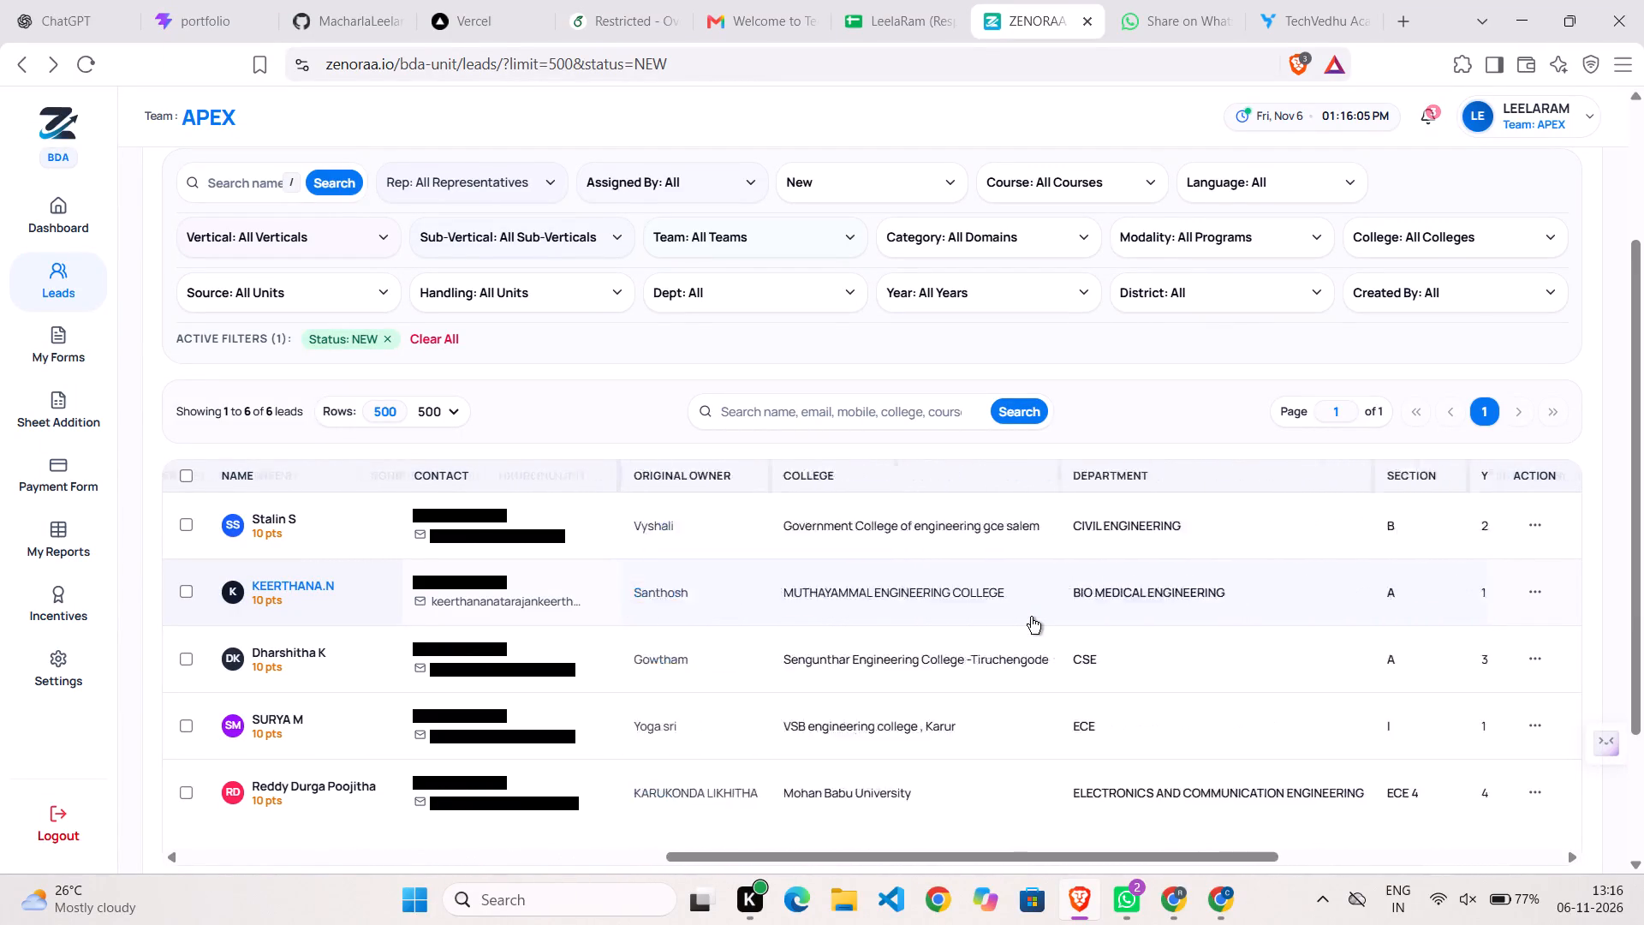
scroll(1031, 617, left, 1)
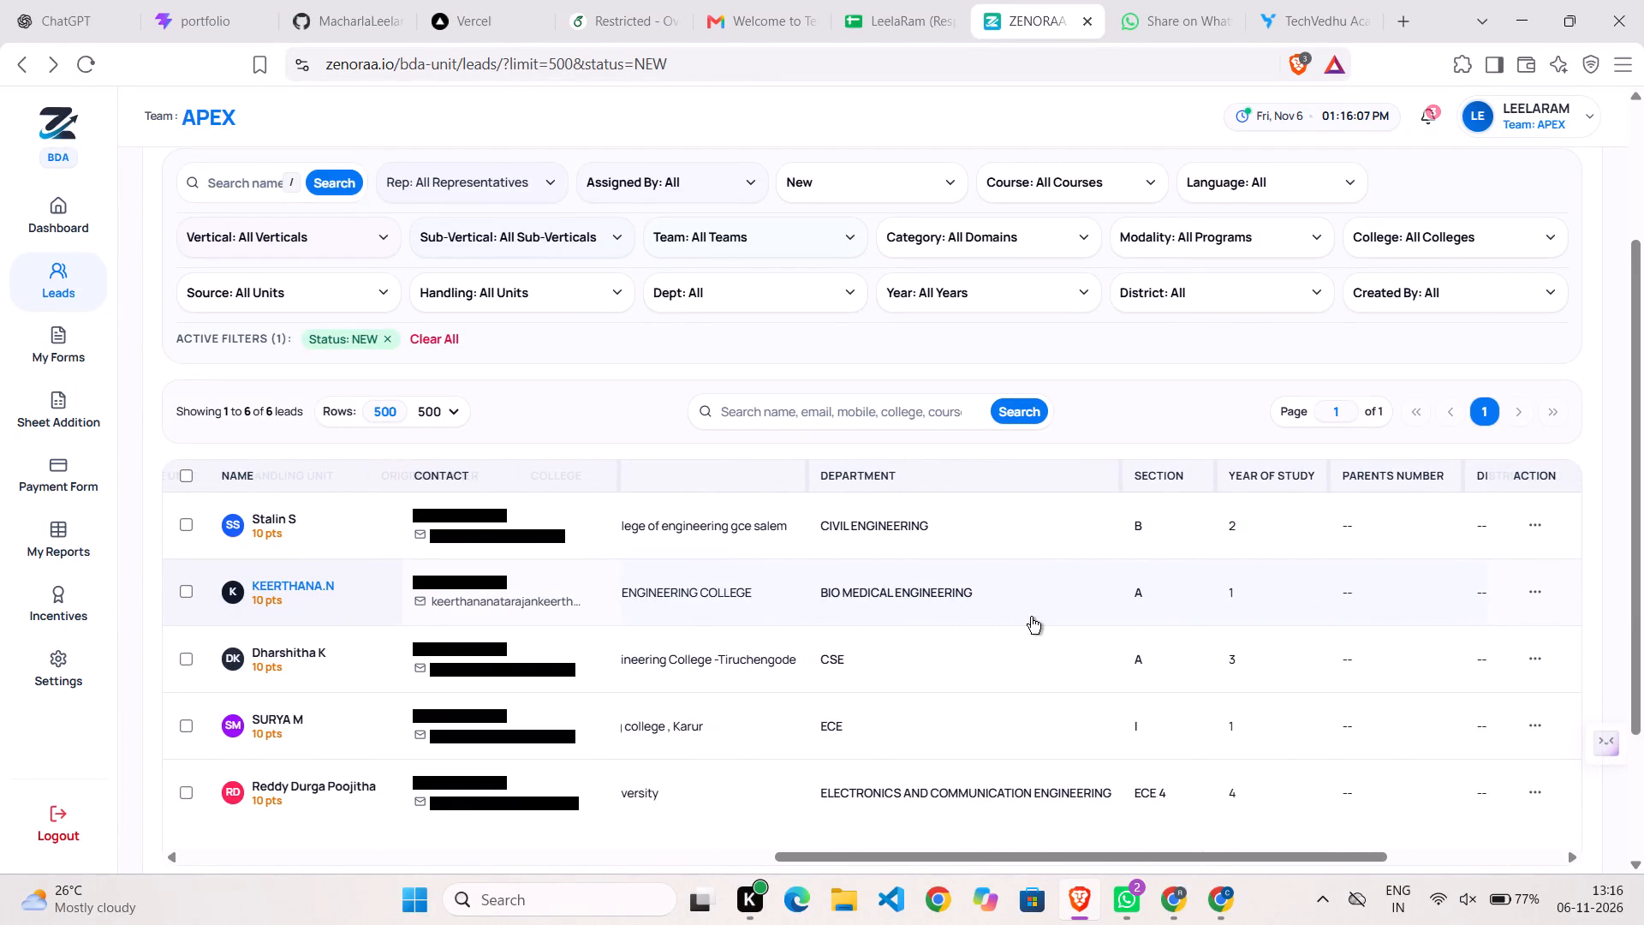
scroll(1031, 617, left, 5)
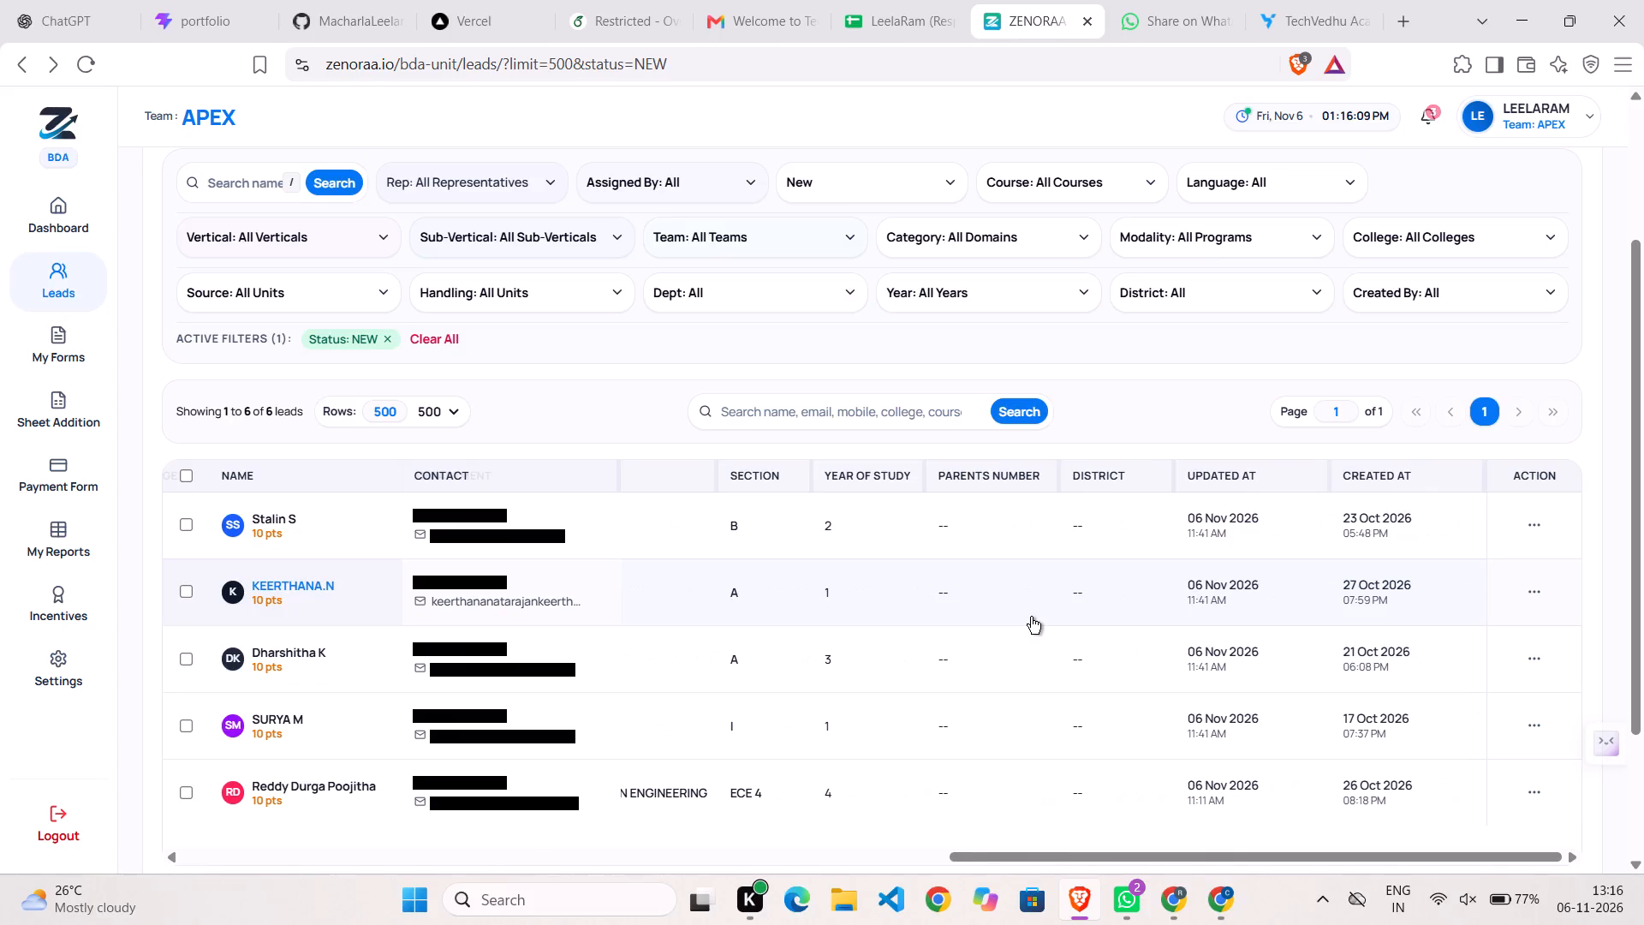
scroll(1031, 617, right, 6)
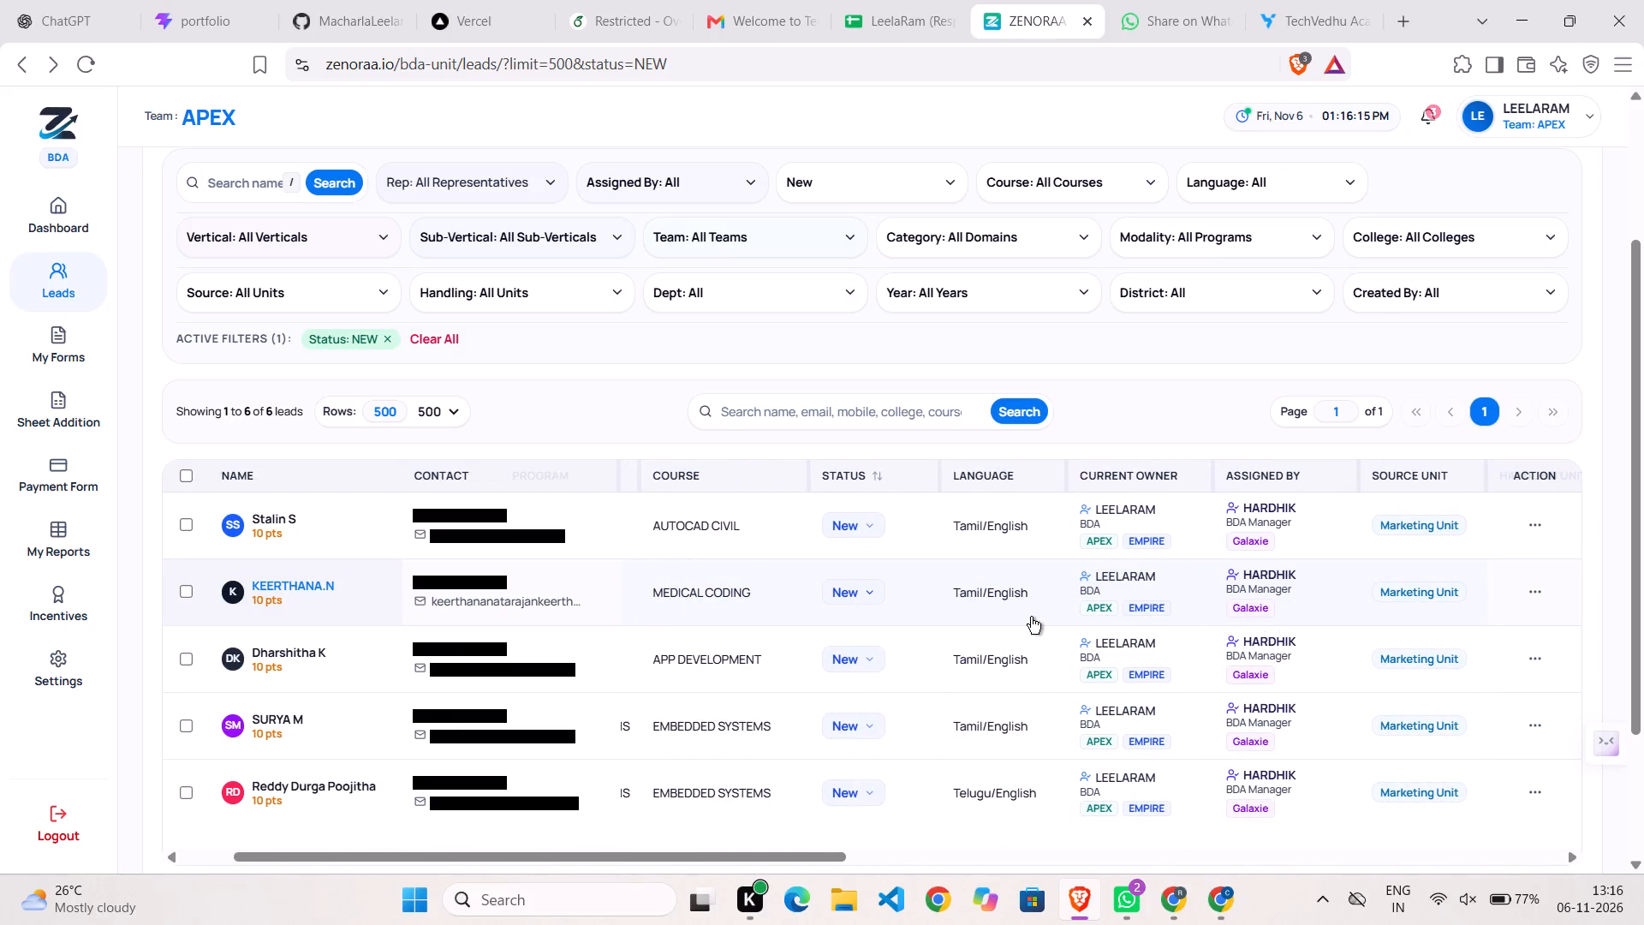
scroll(1031, 617, left, 8)
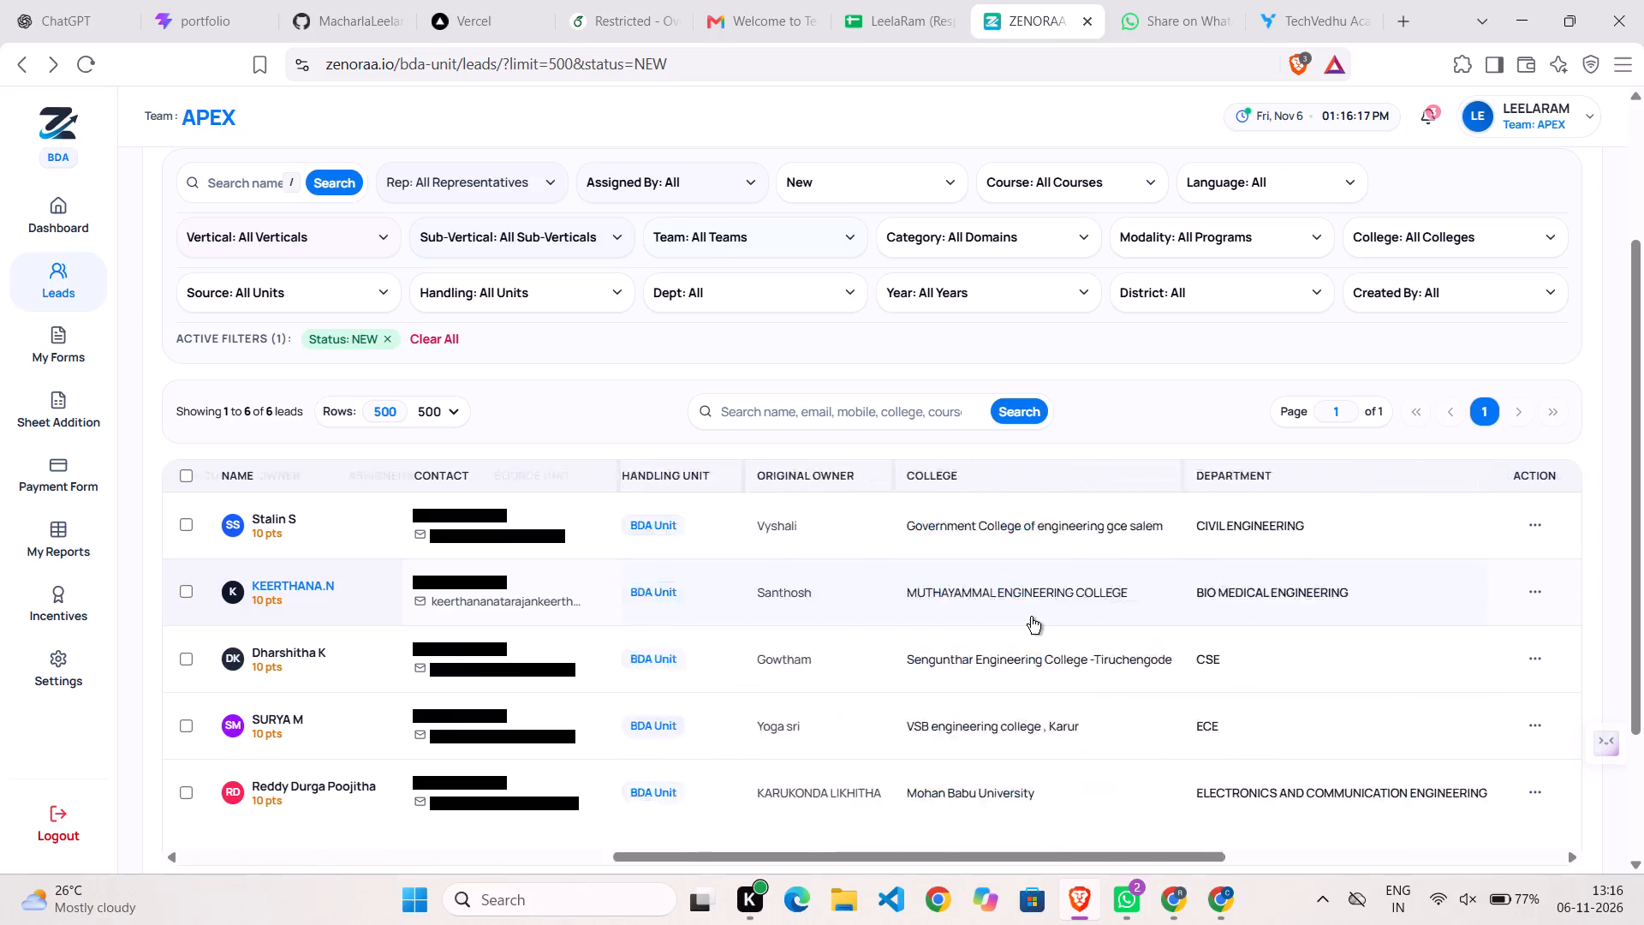
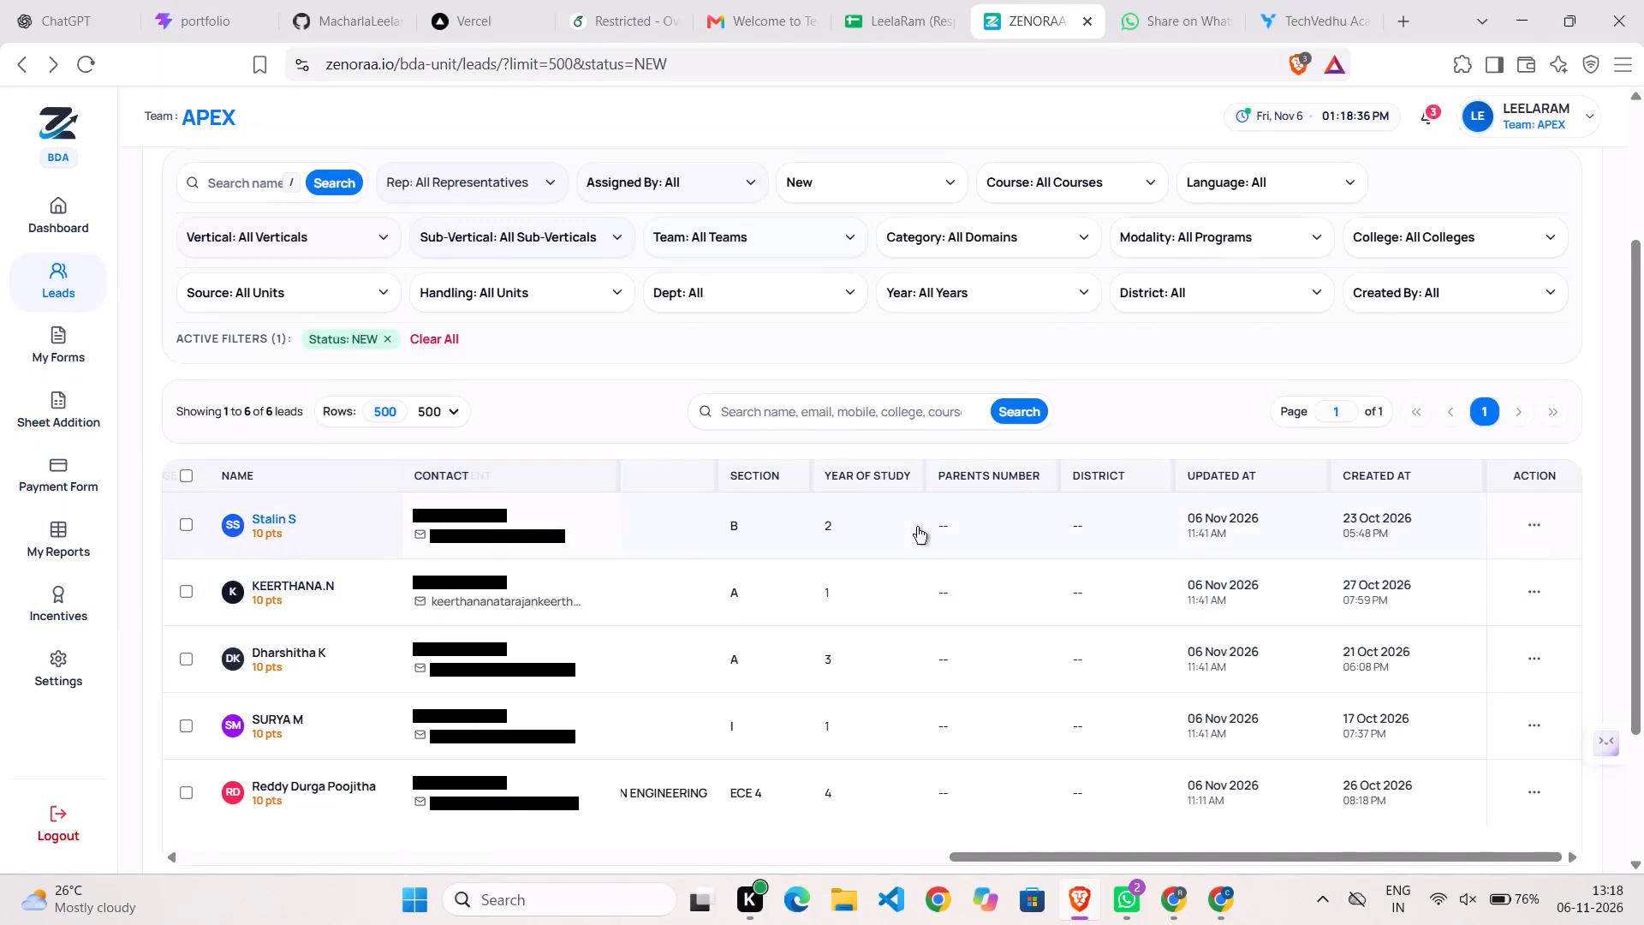
Update the AUTOCAD CIVIL lead's status to Call Back with the call remark "before 8pm" and save it.
scroll(917, 527, right, 6)
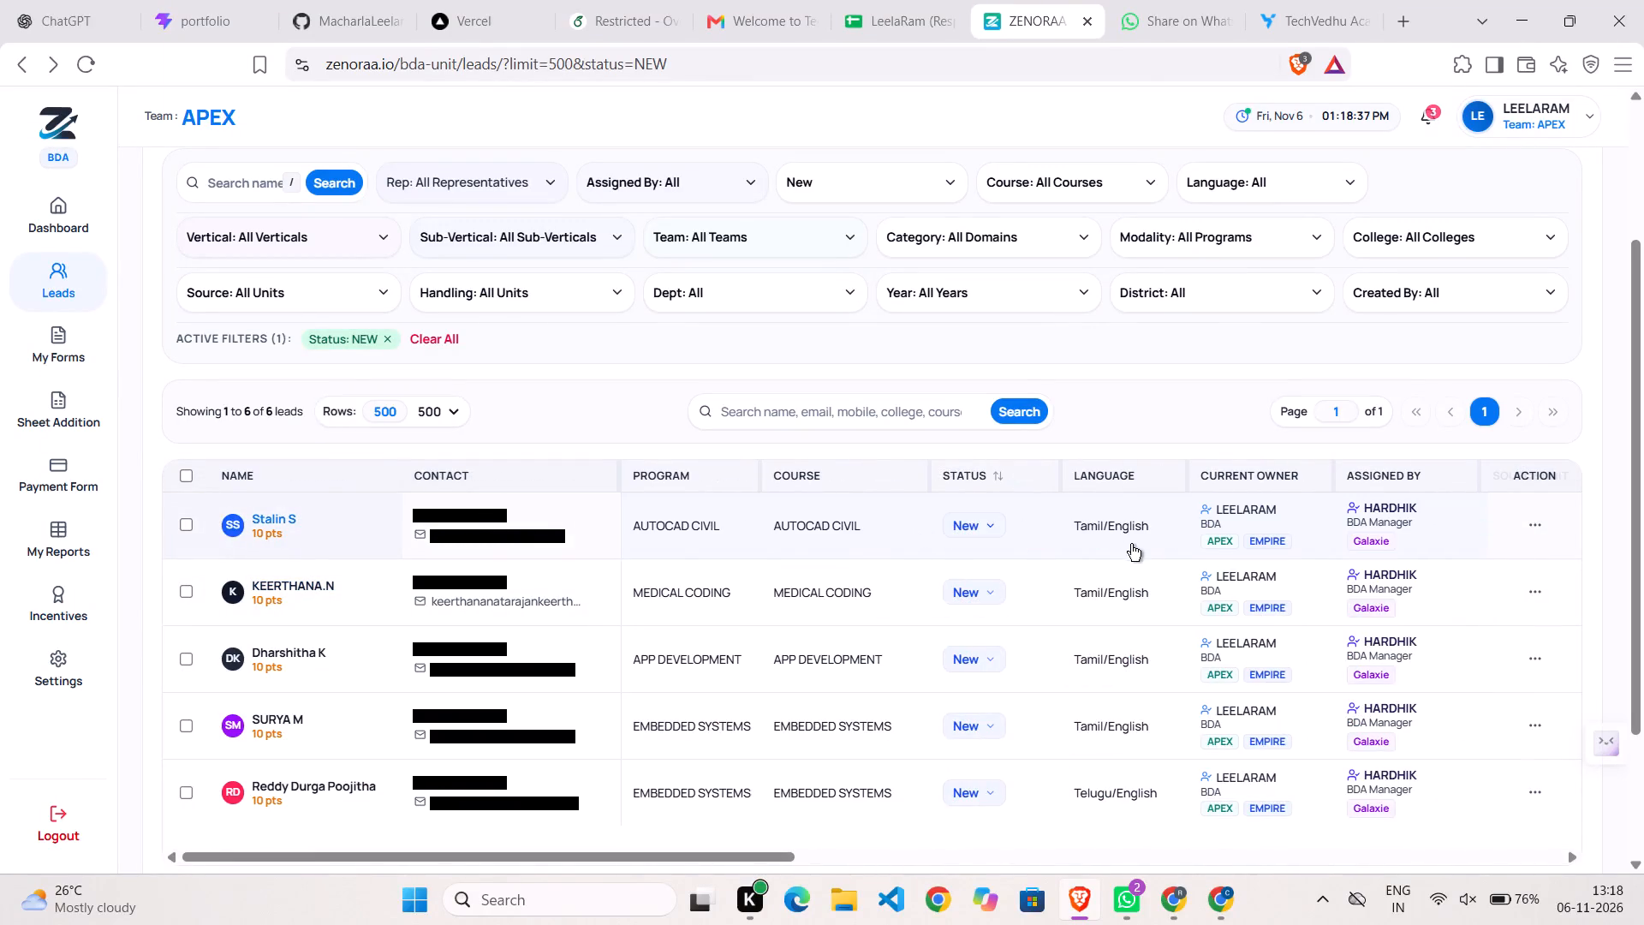
click(983, 530)
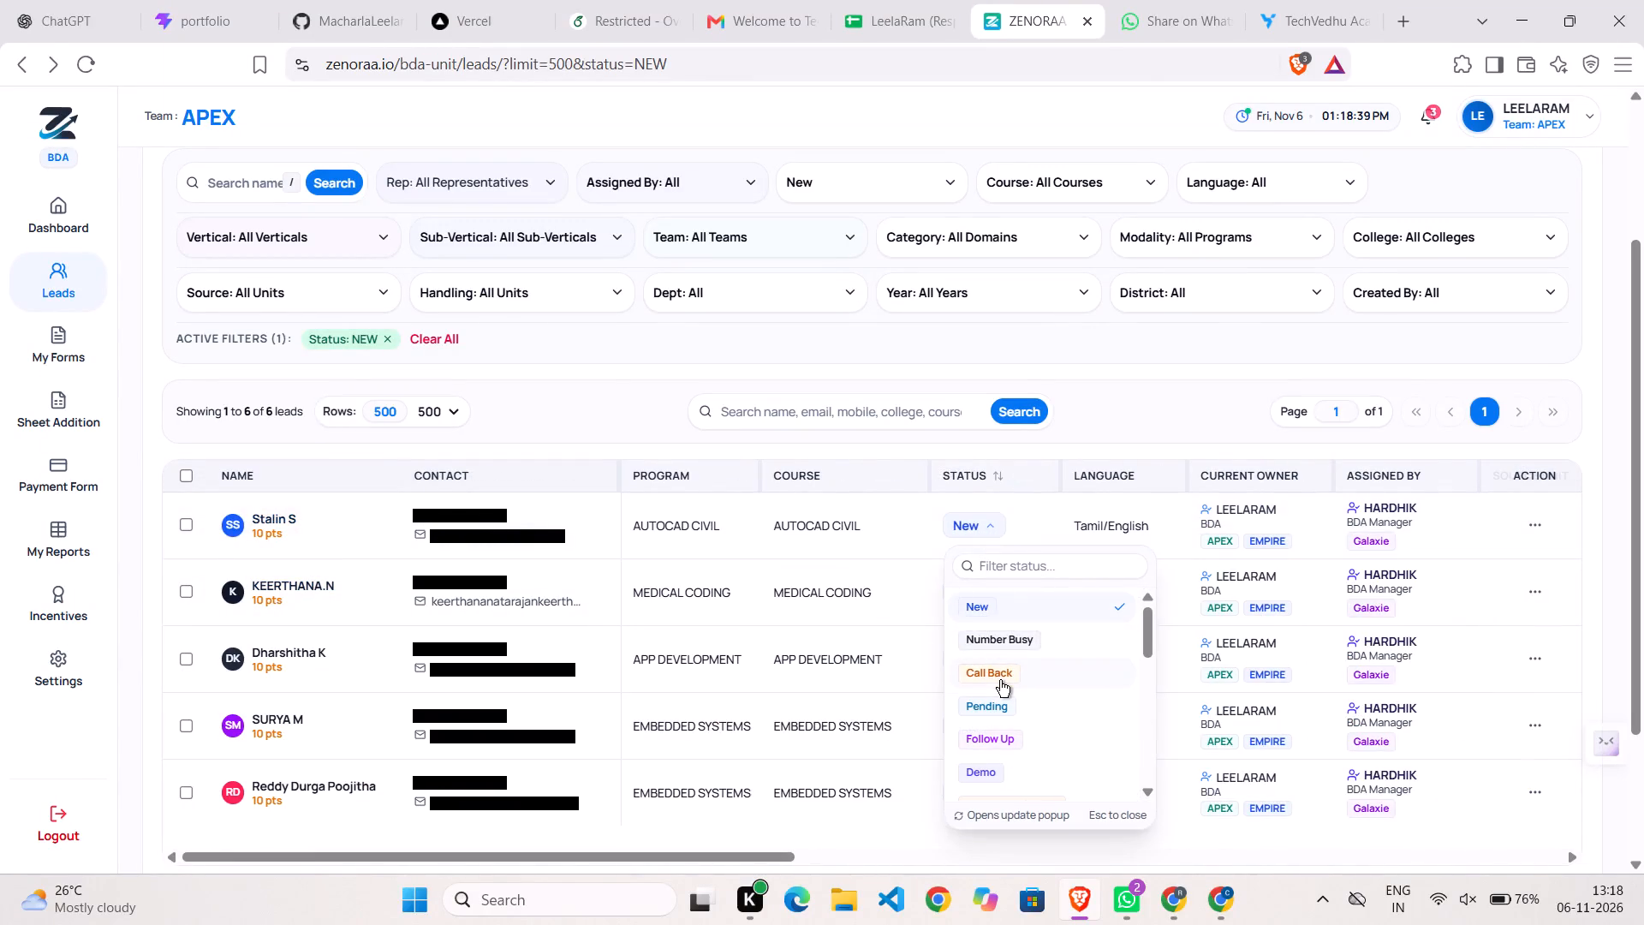
click(1000, 680)
click(815, 484)
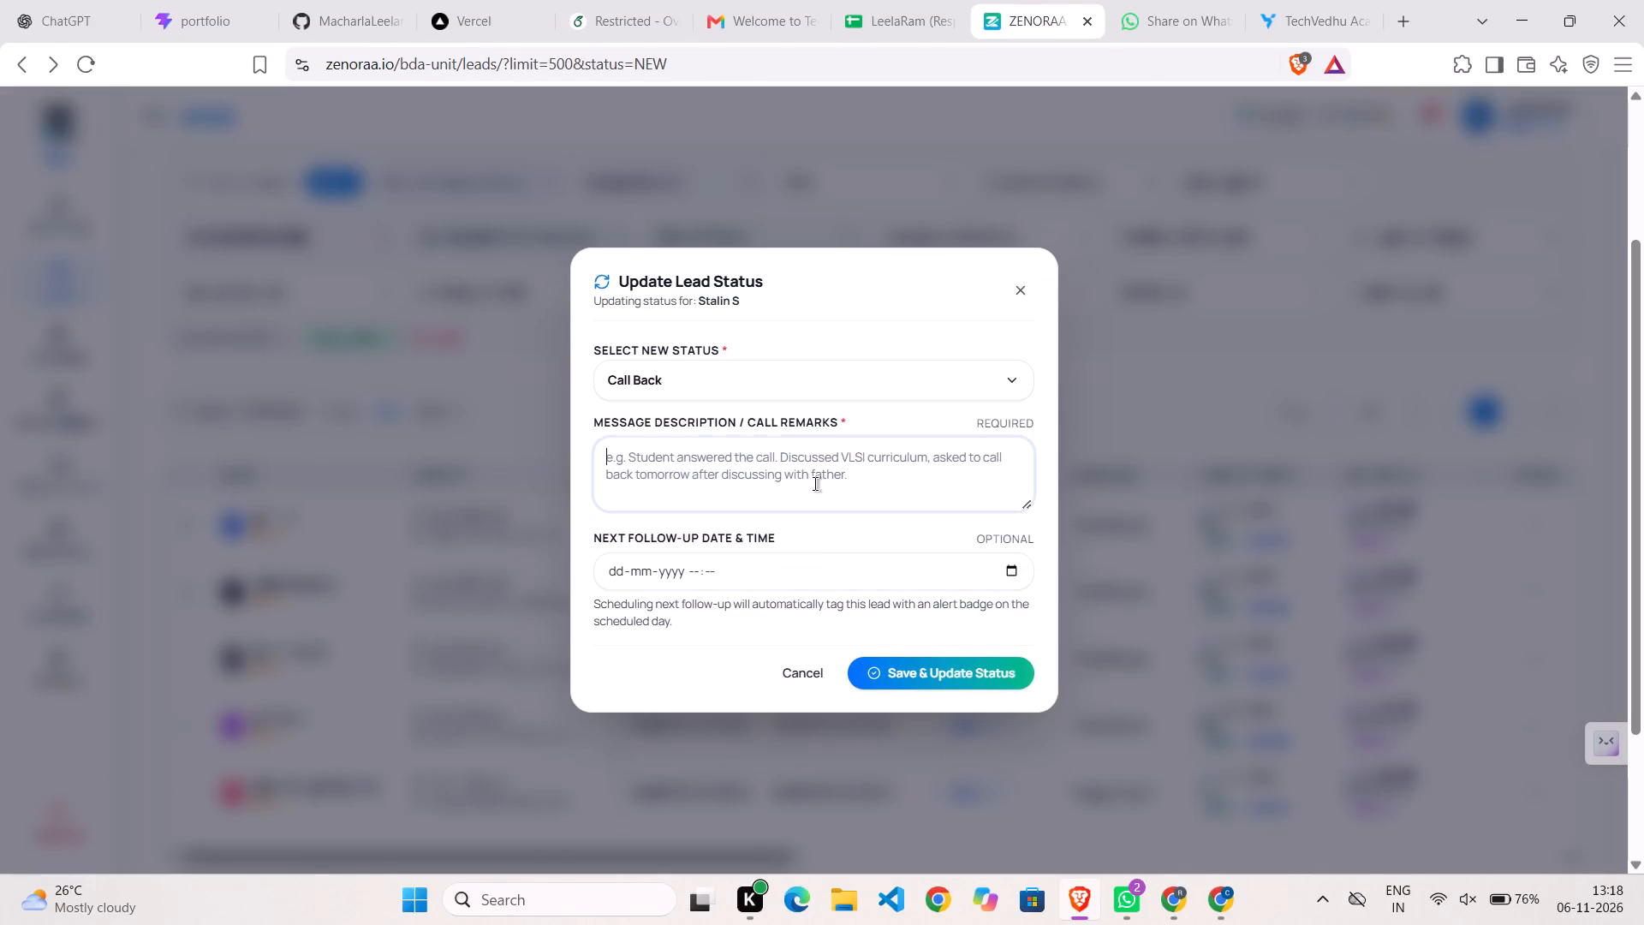
text(before)
key(space)
key(8)
key(super+p)
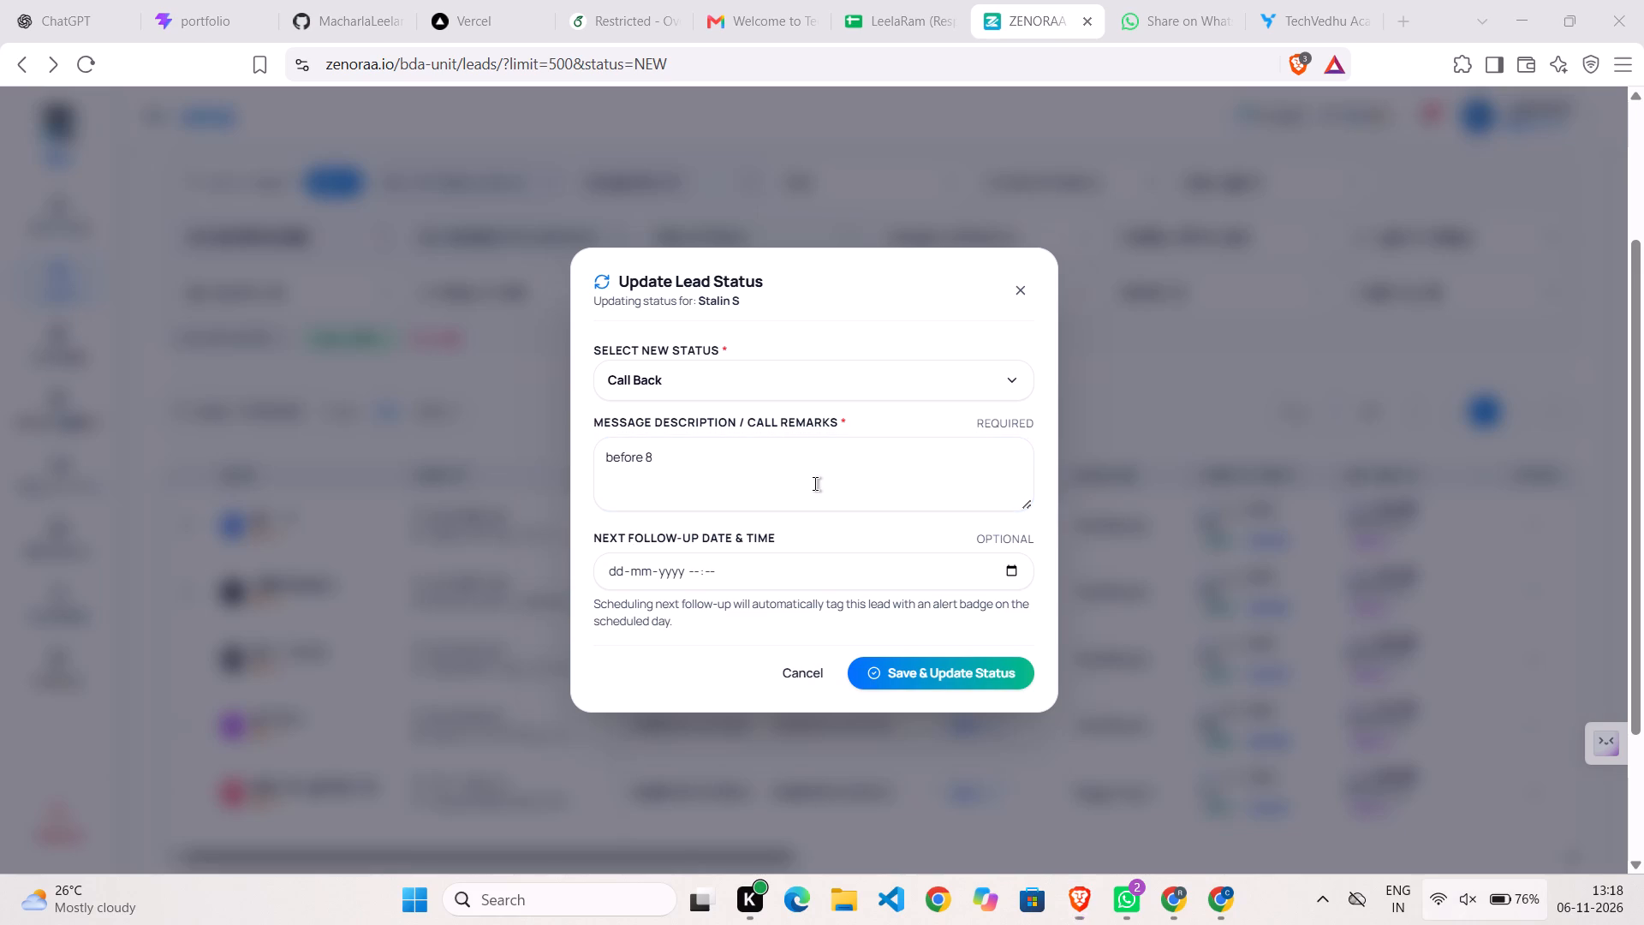
text(pm)
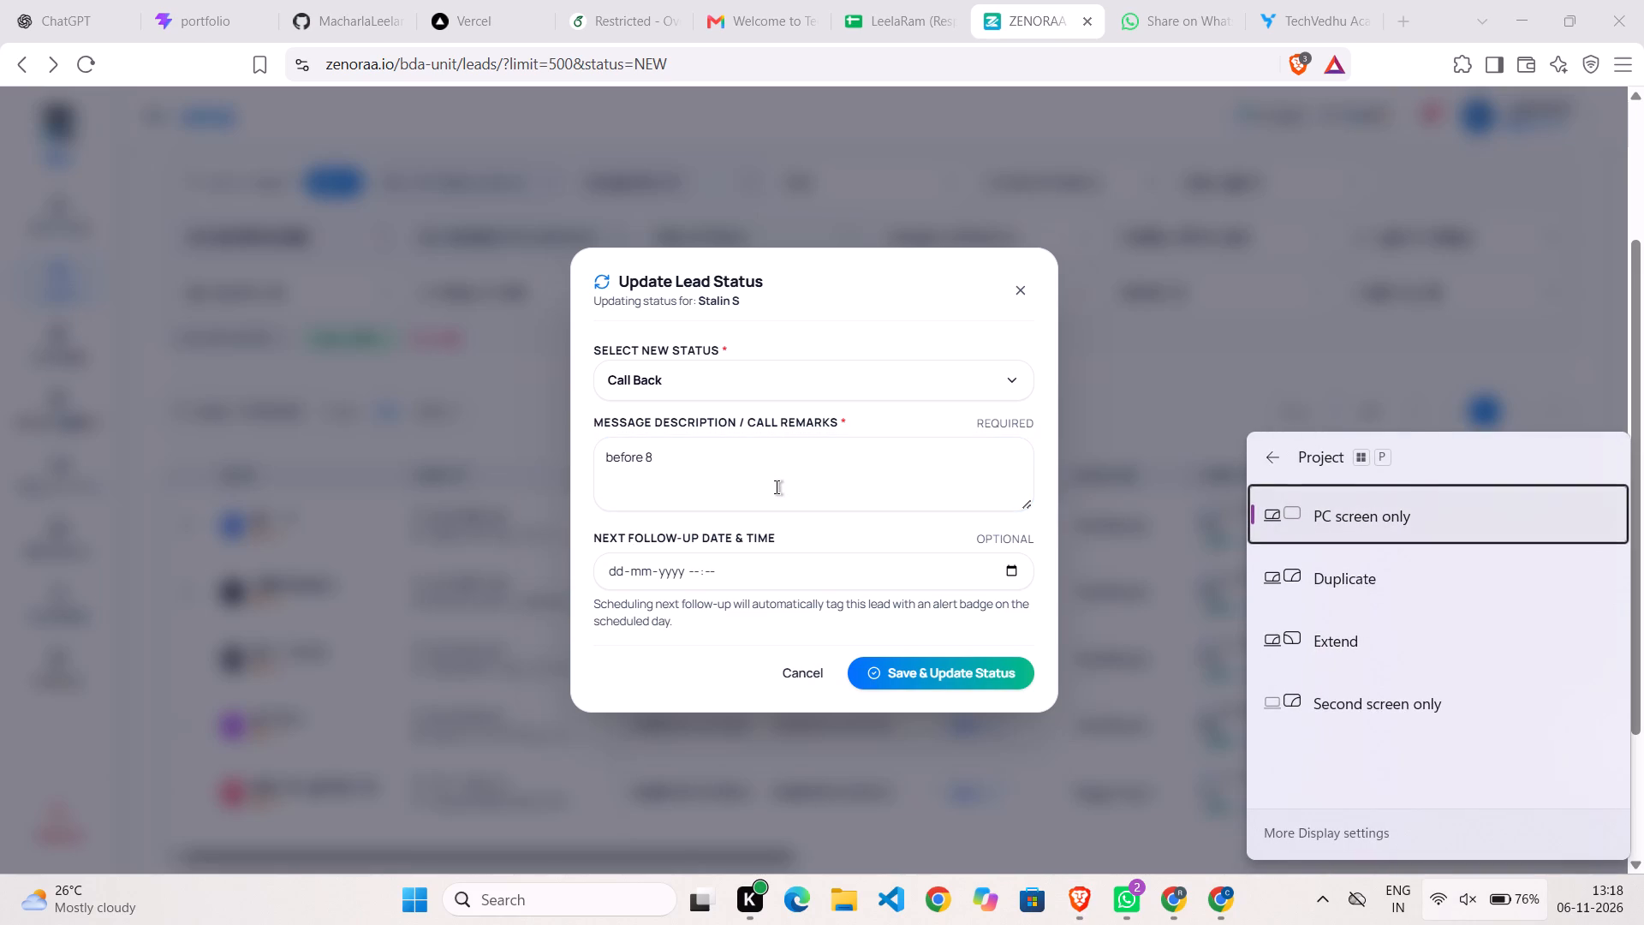
click(777, 487)
text(pm)
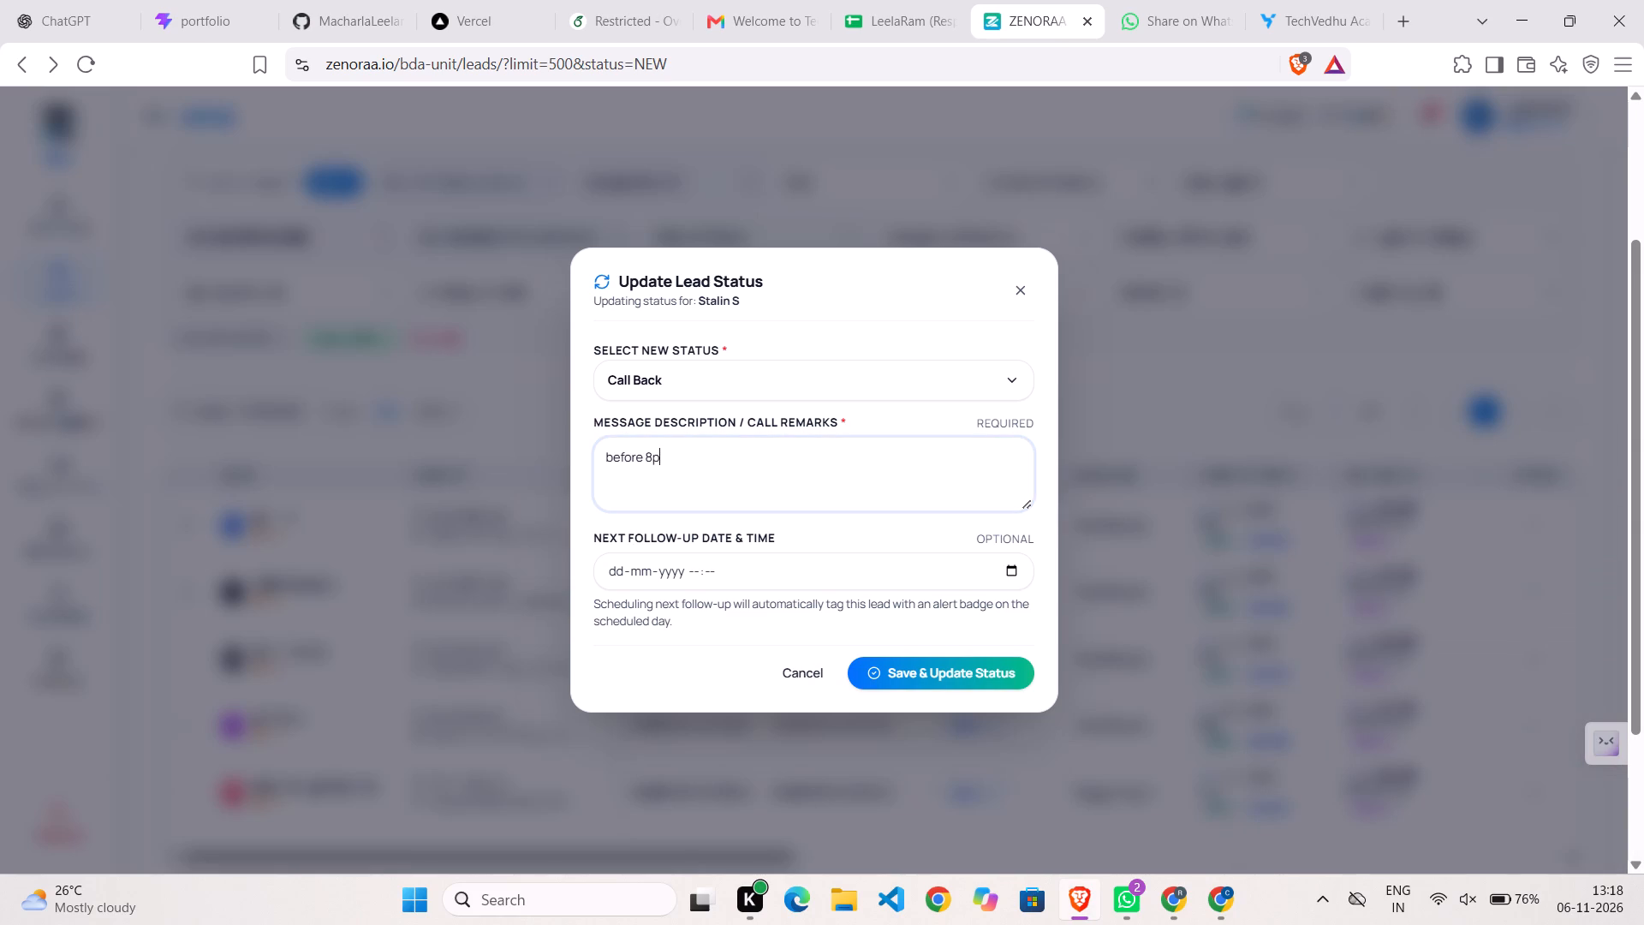
click(878, 679)
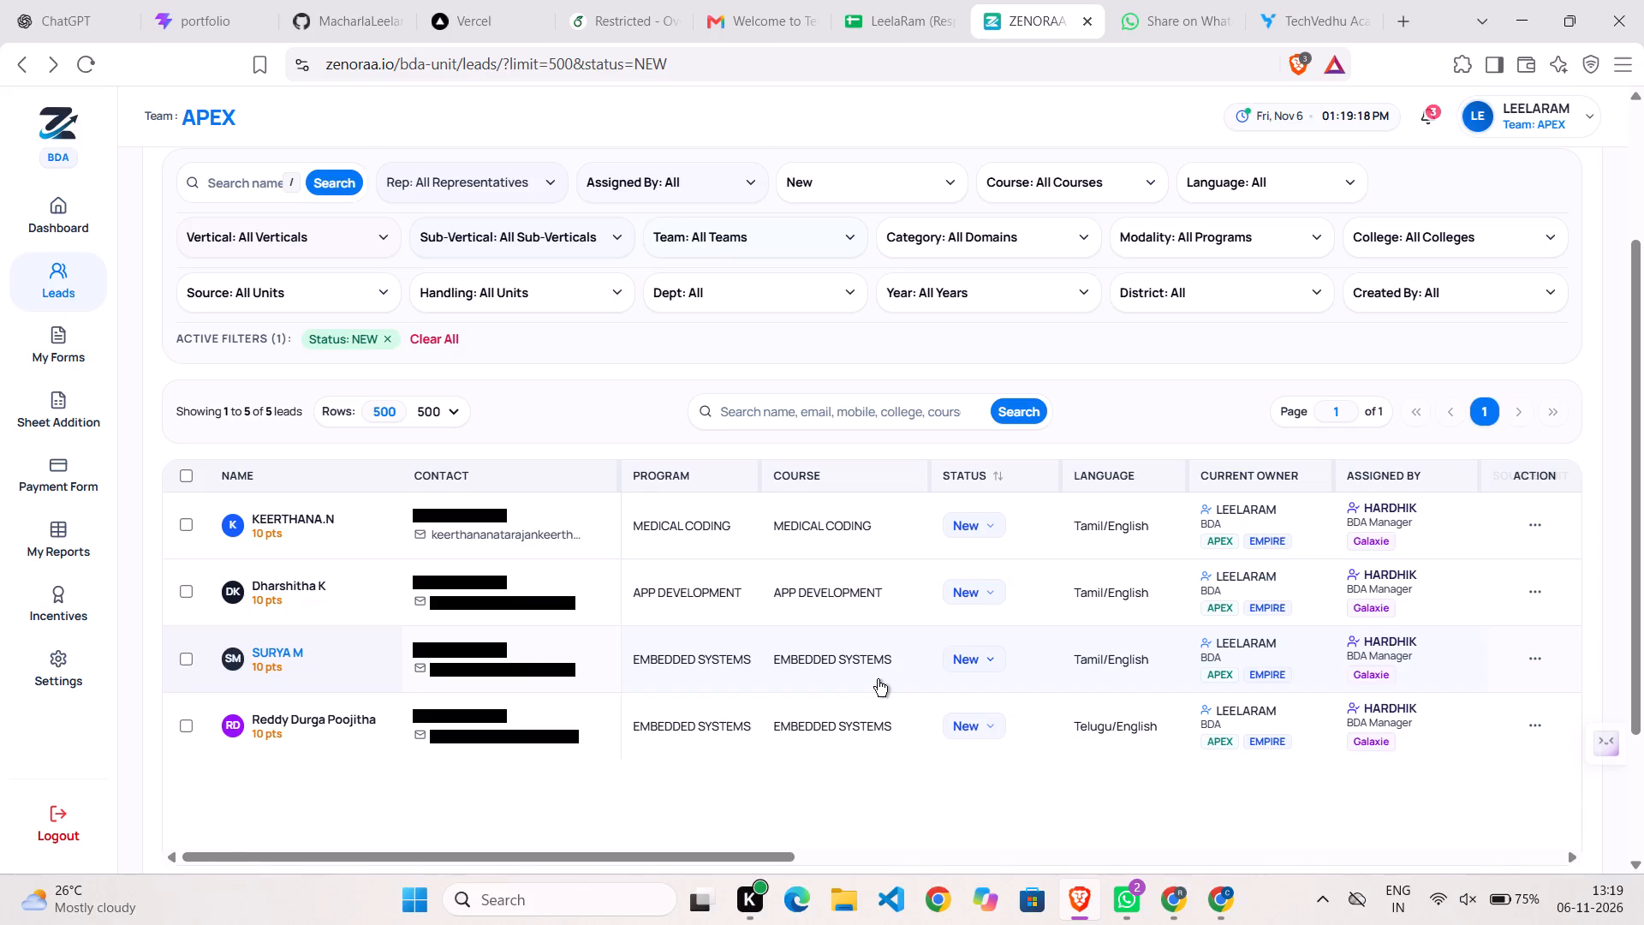
Review the college, department, section and year of study of the remaining New leads.
scroll(878, 679, left, 9)
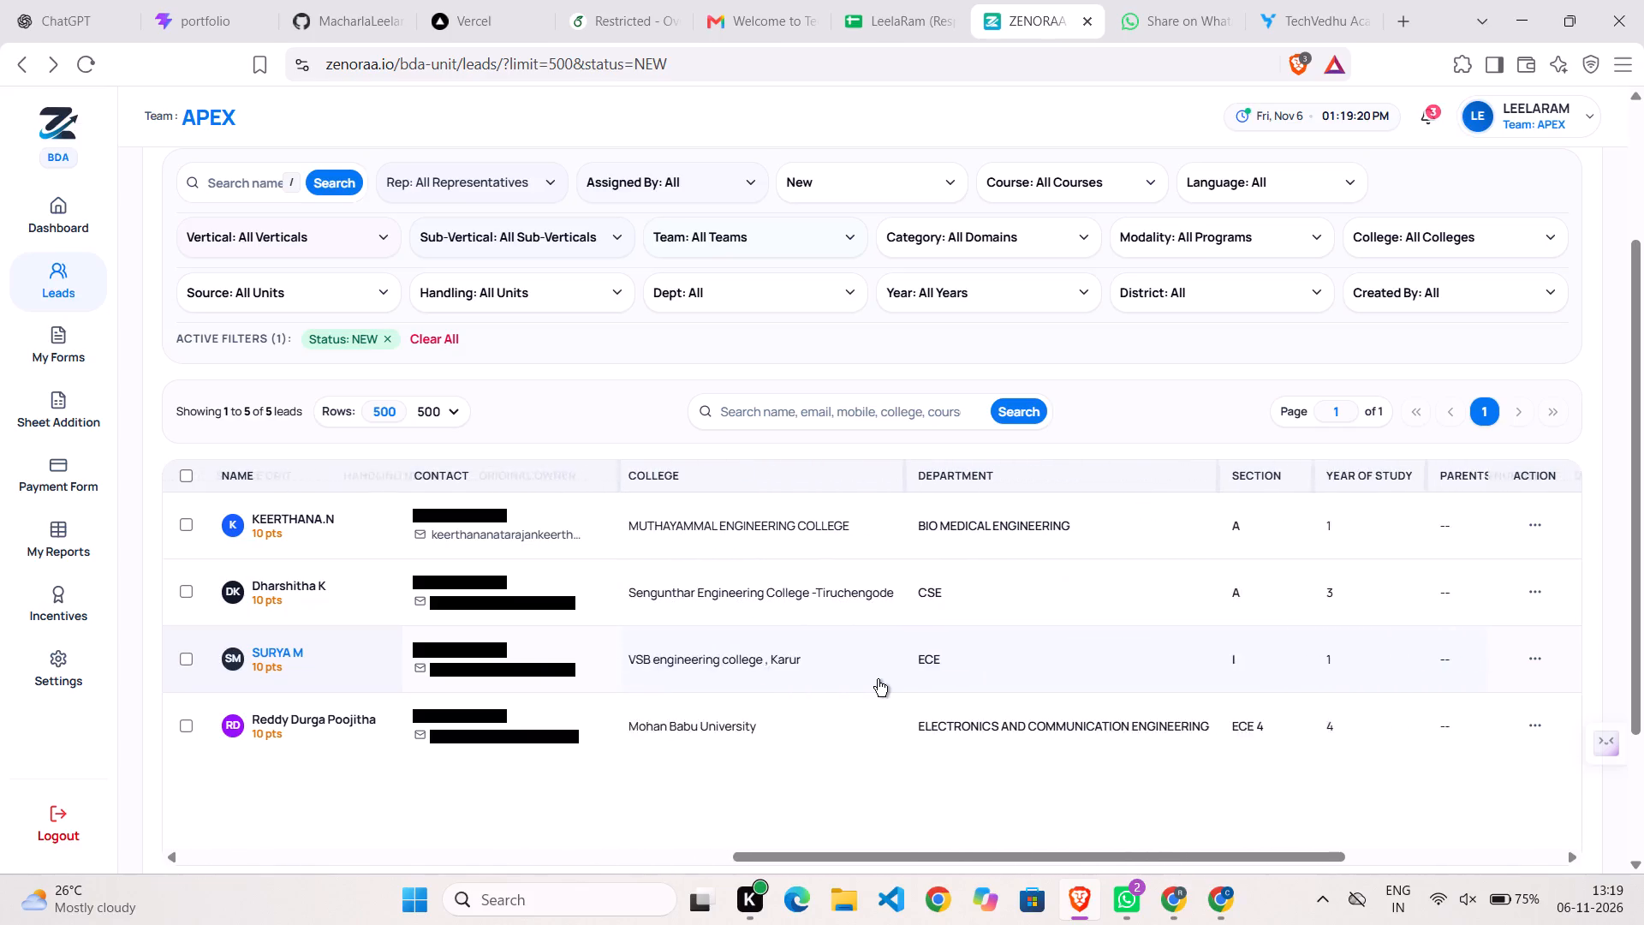
scroll(878, 679, right, 1)
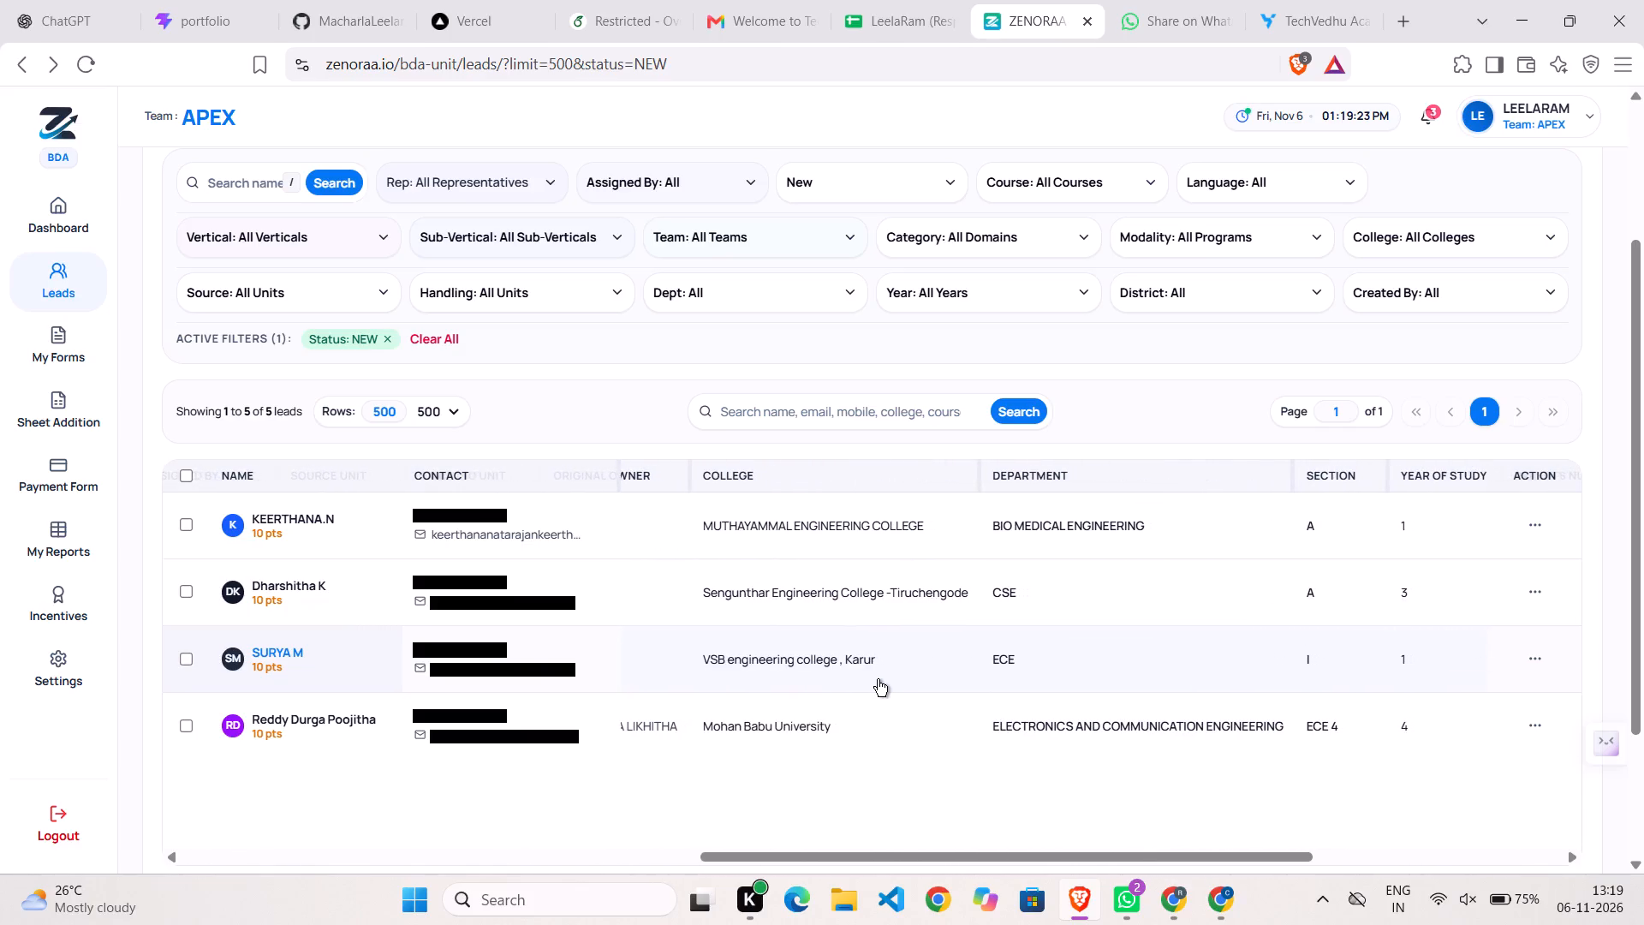
scroll(878, 679, right, 1)
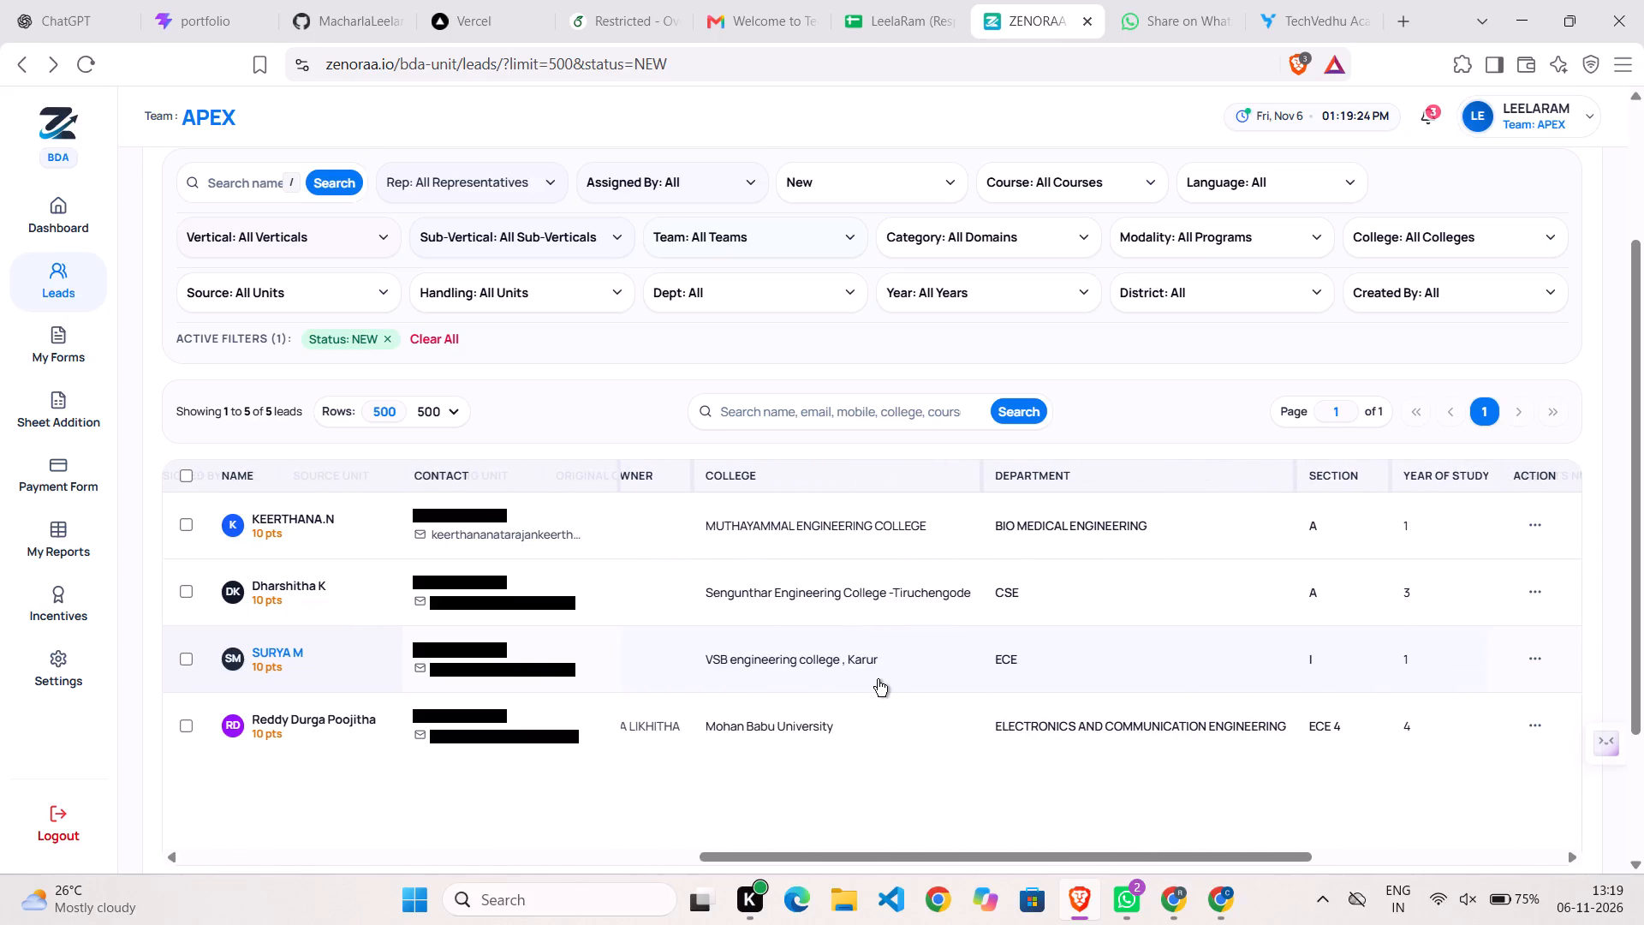
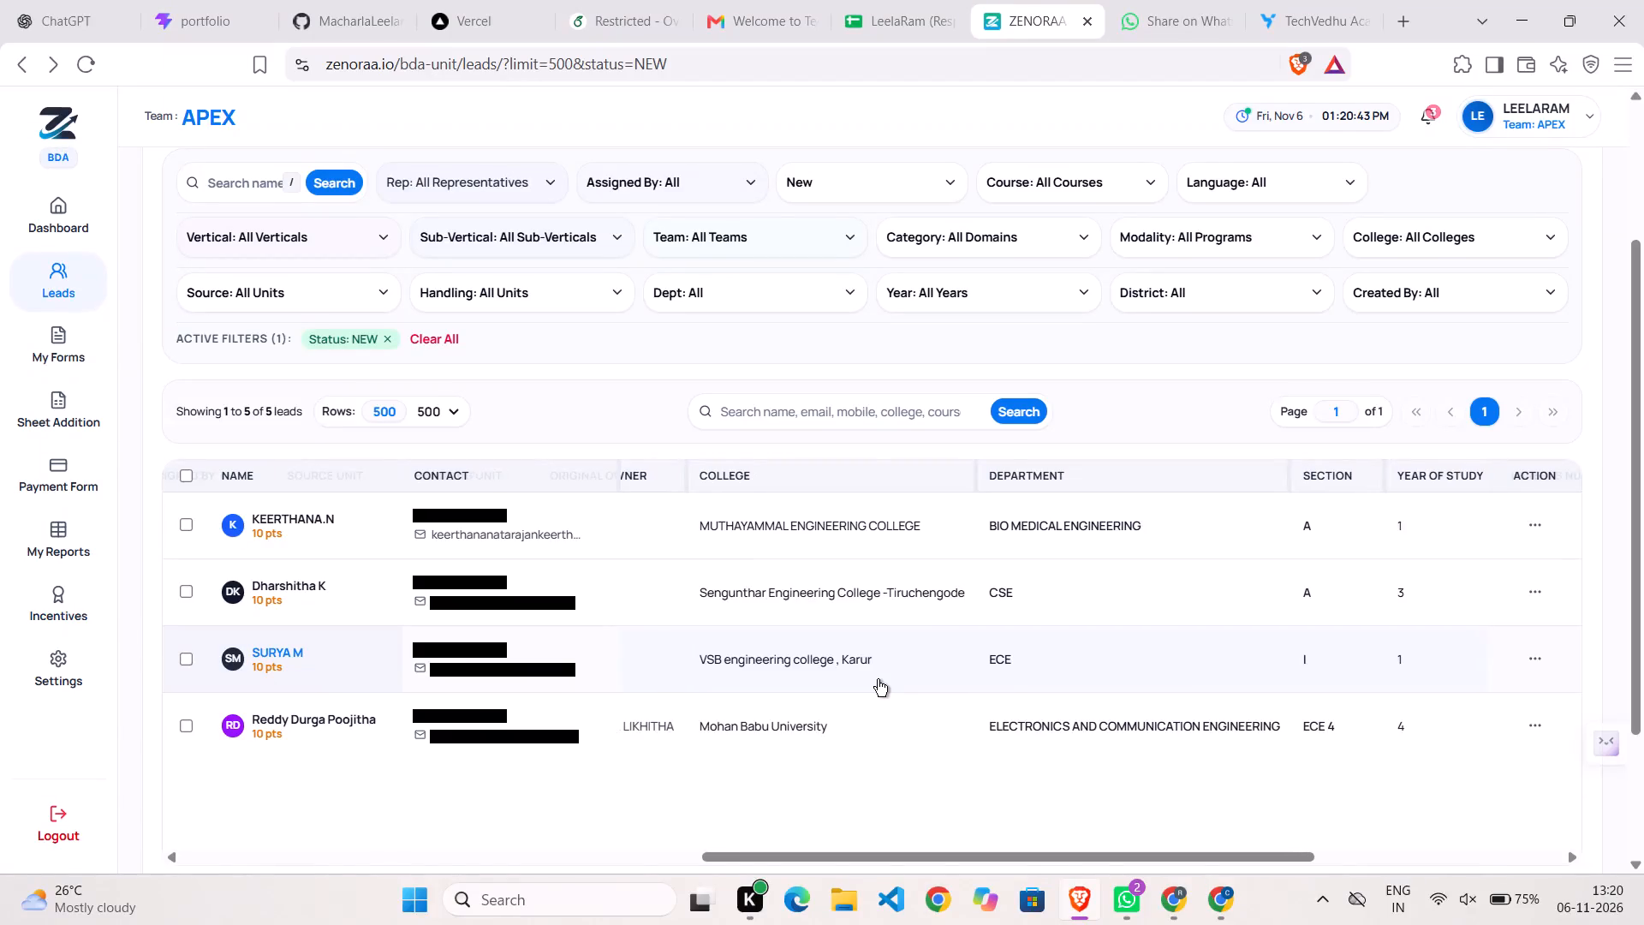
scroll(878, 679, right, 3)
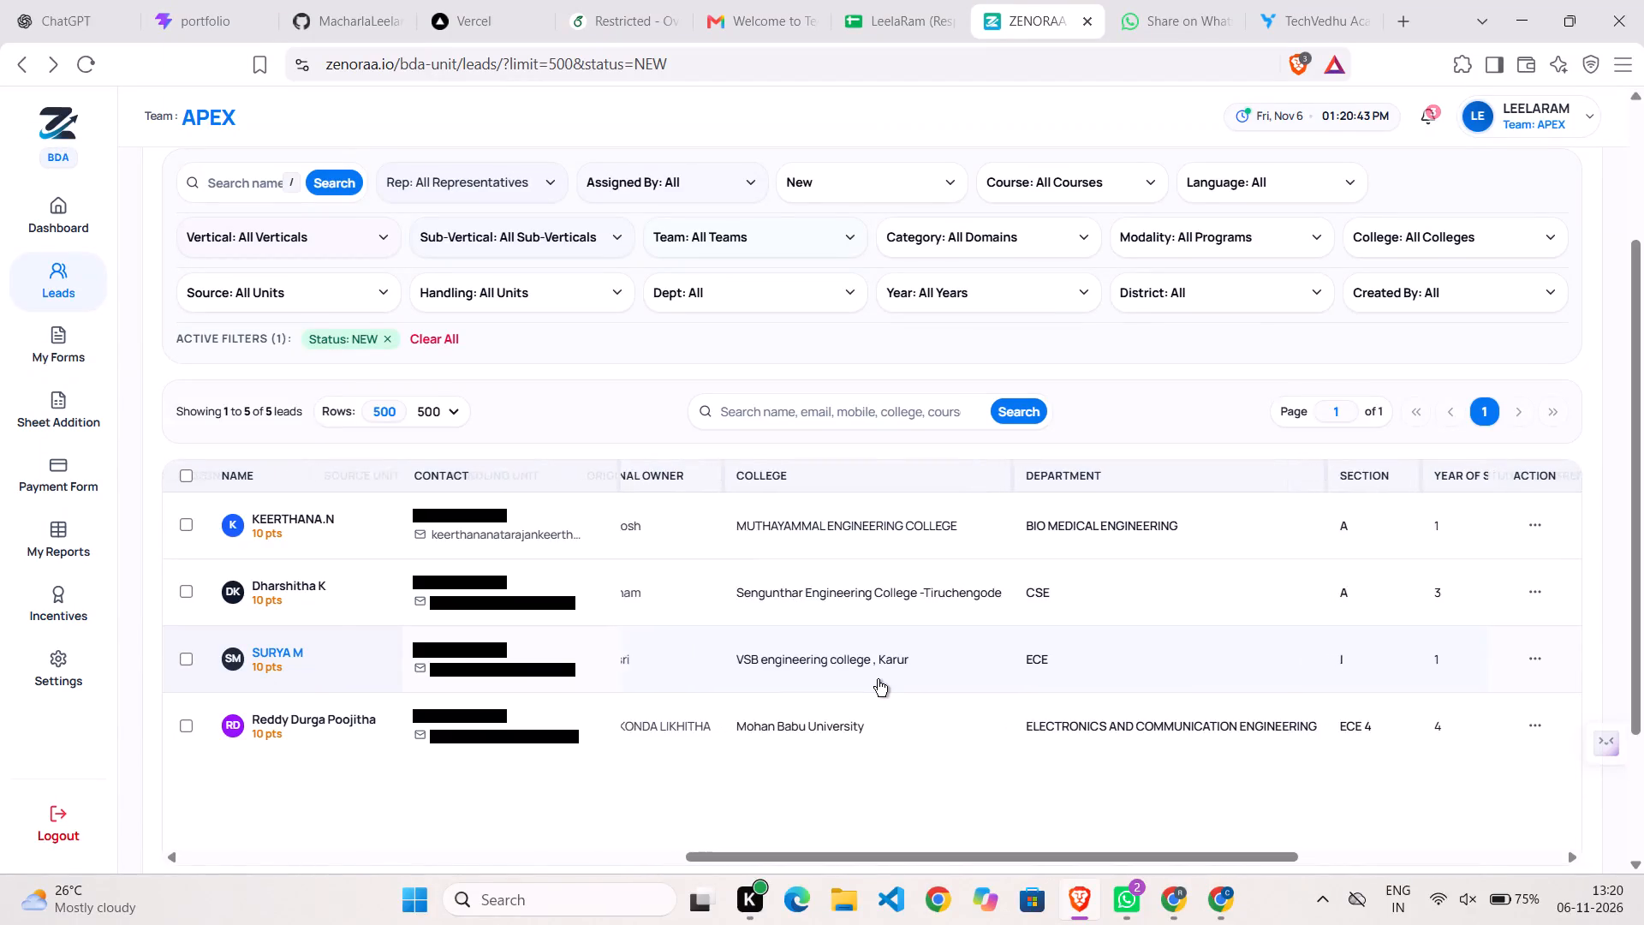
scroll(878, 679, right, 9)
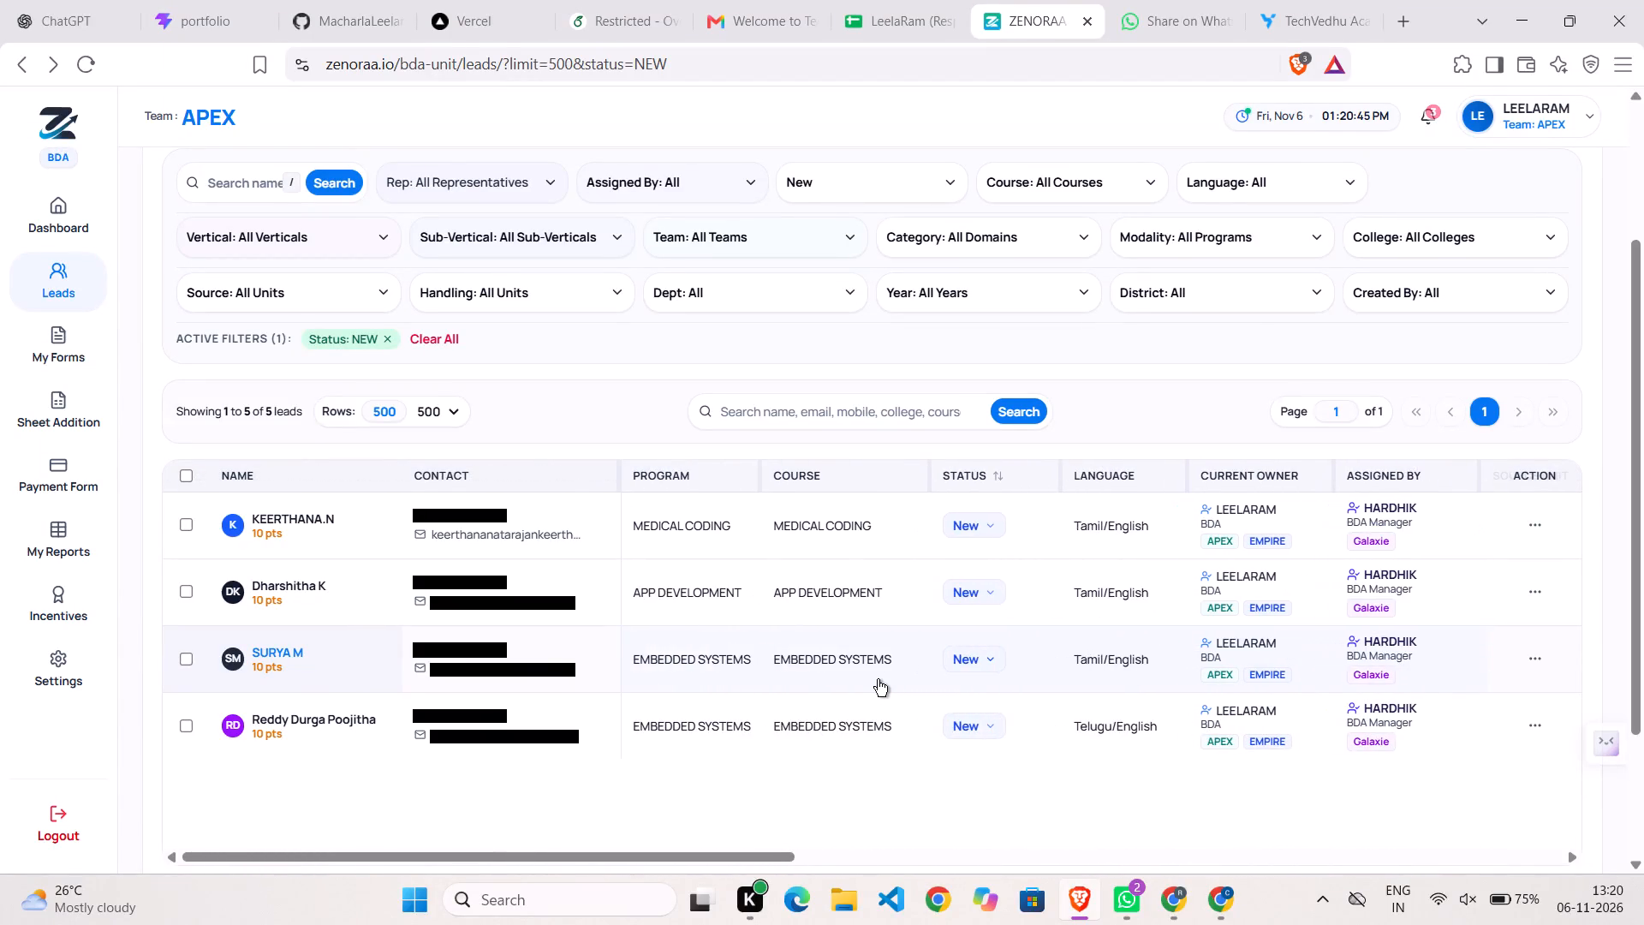
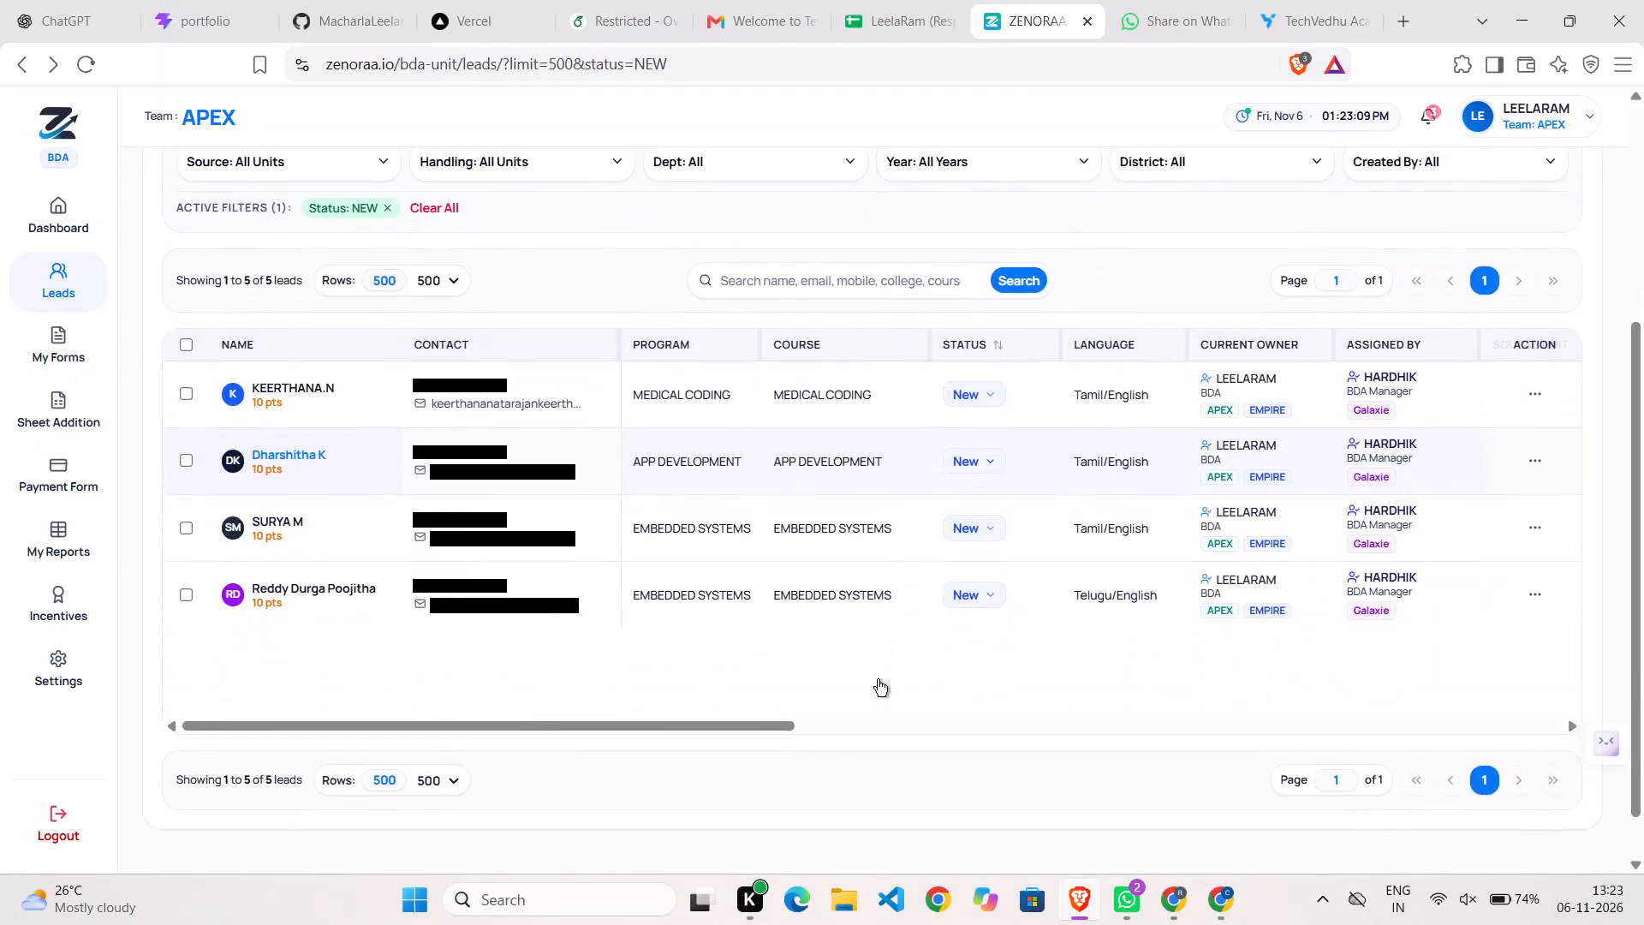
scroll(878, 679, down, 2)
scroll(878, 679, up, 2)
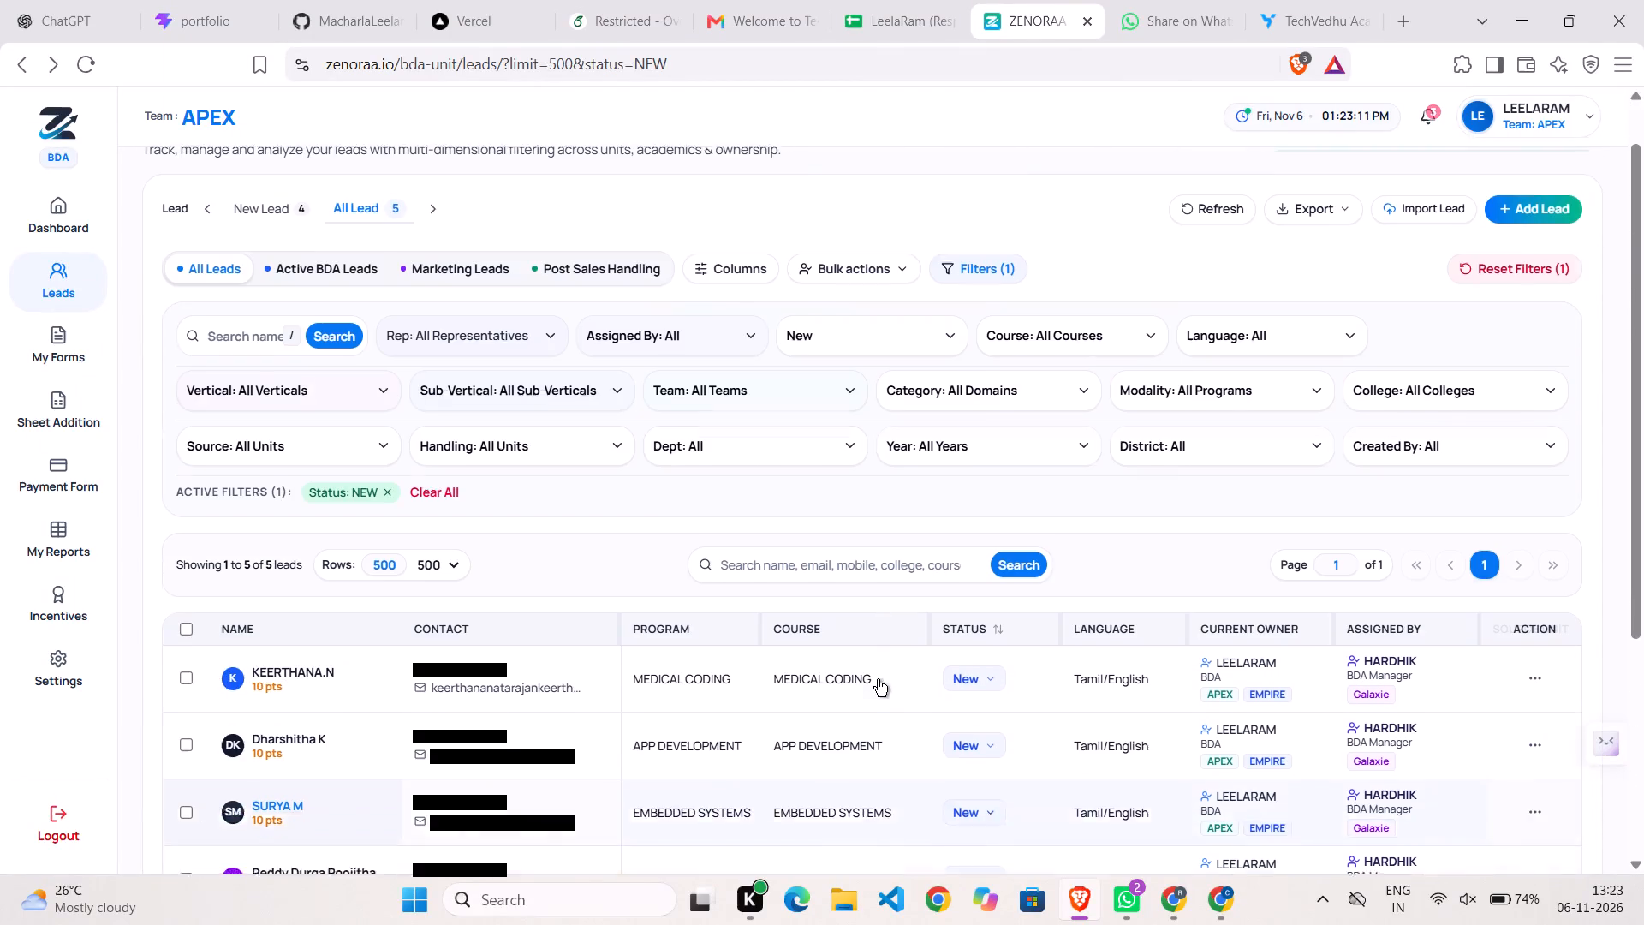
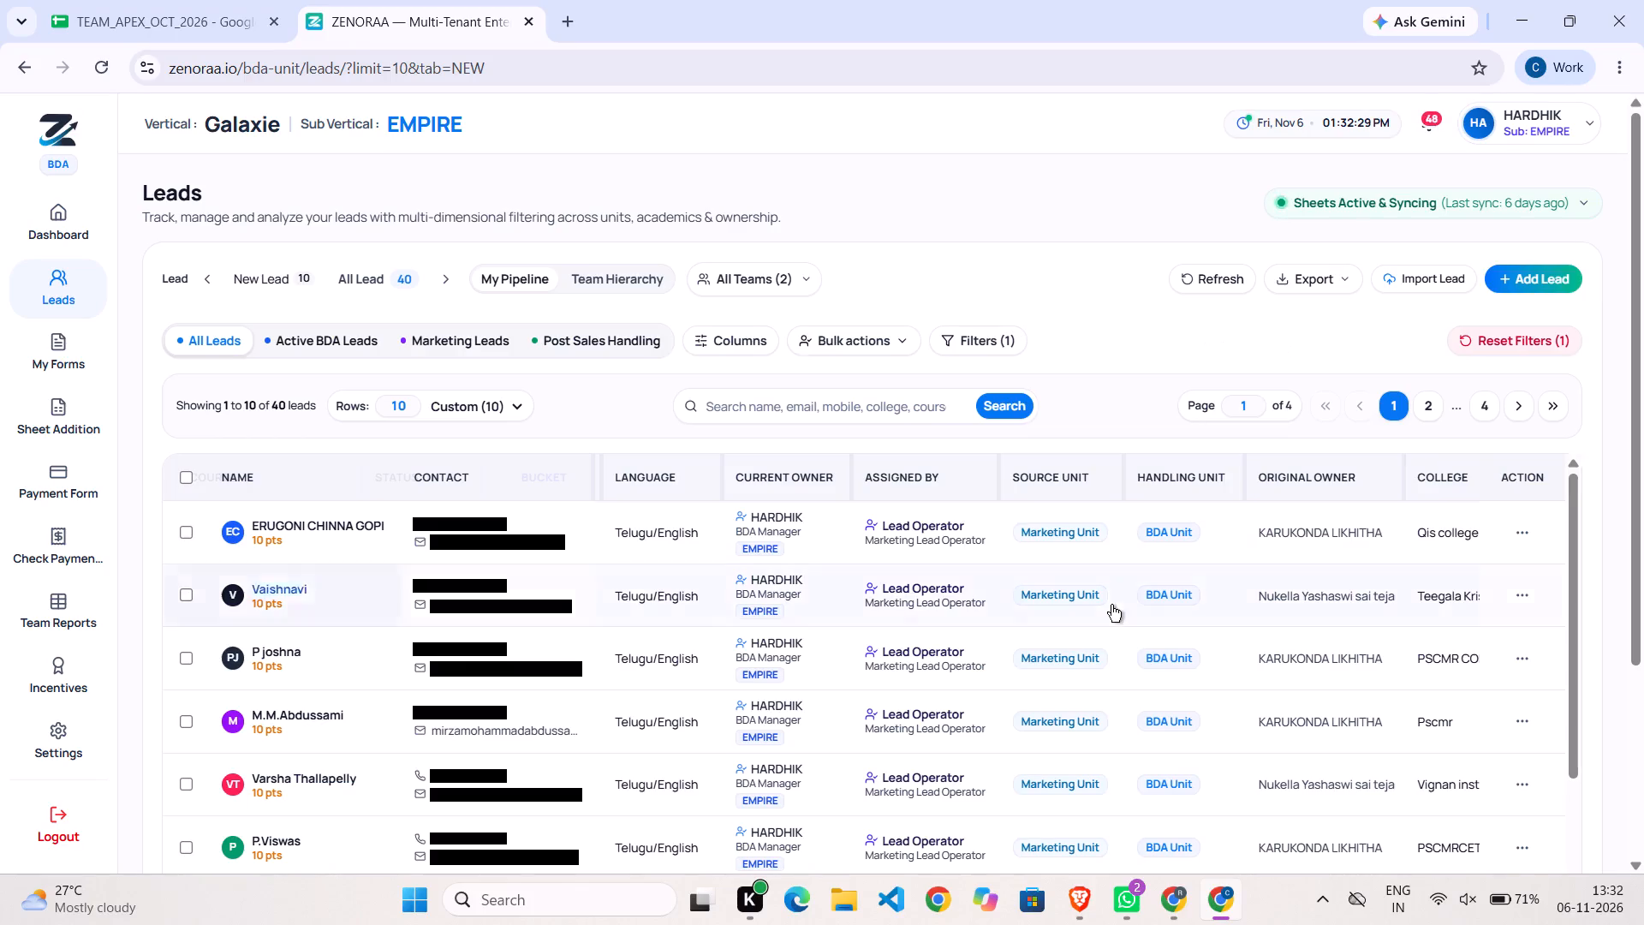
Review the New leads' source, ownership, college, department, section and year of study details in the leads table.
scroll(1111, 605, left, 5)
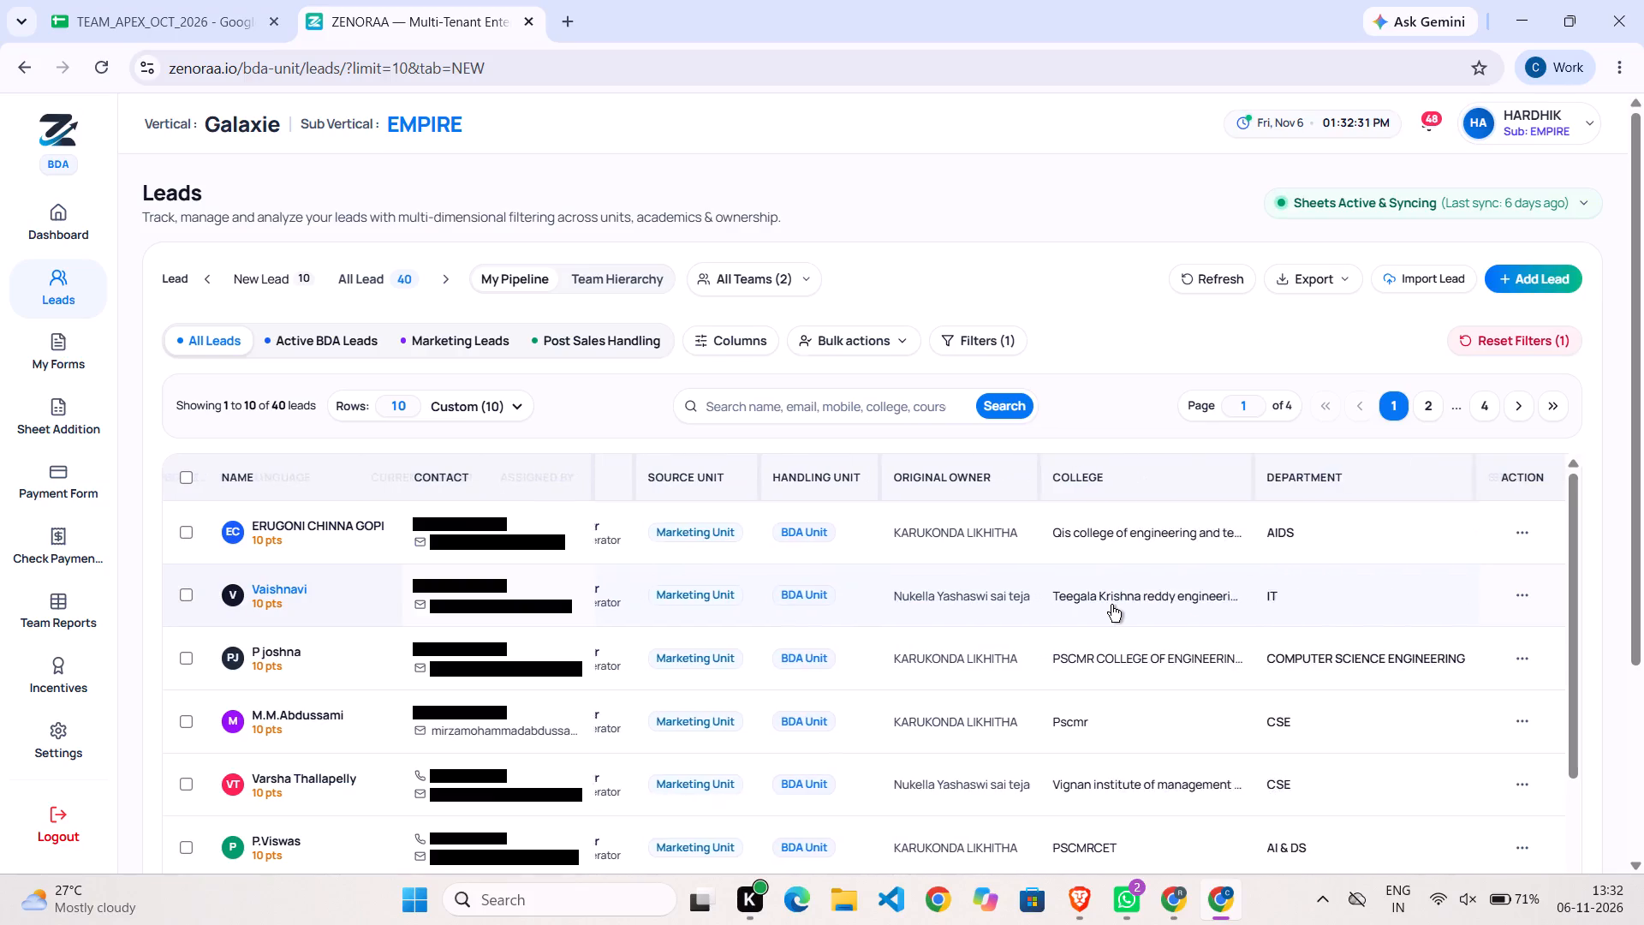
scroll(1111, 605, left, 1)
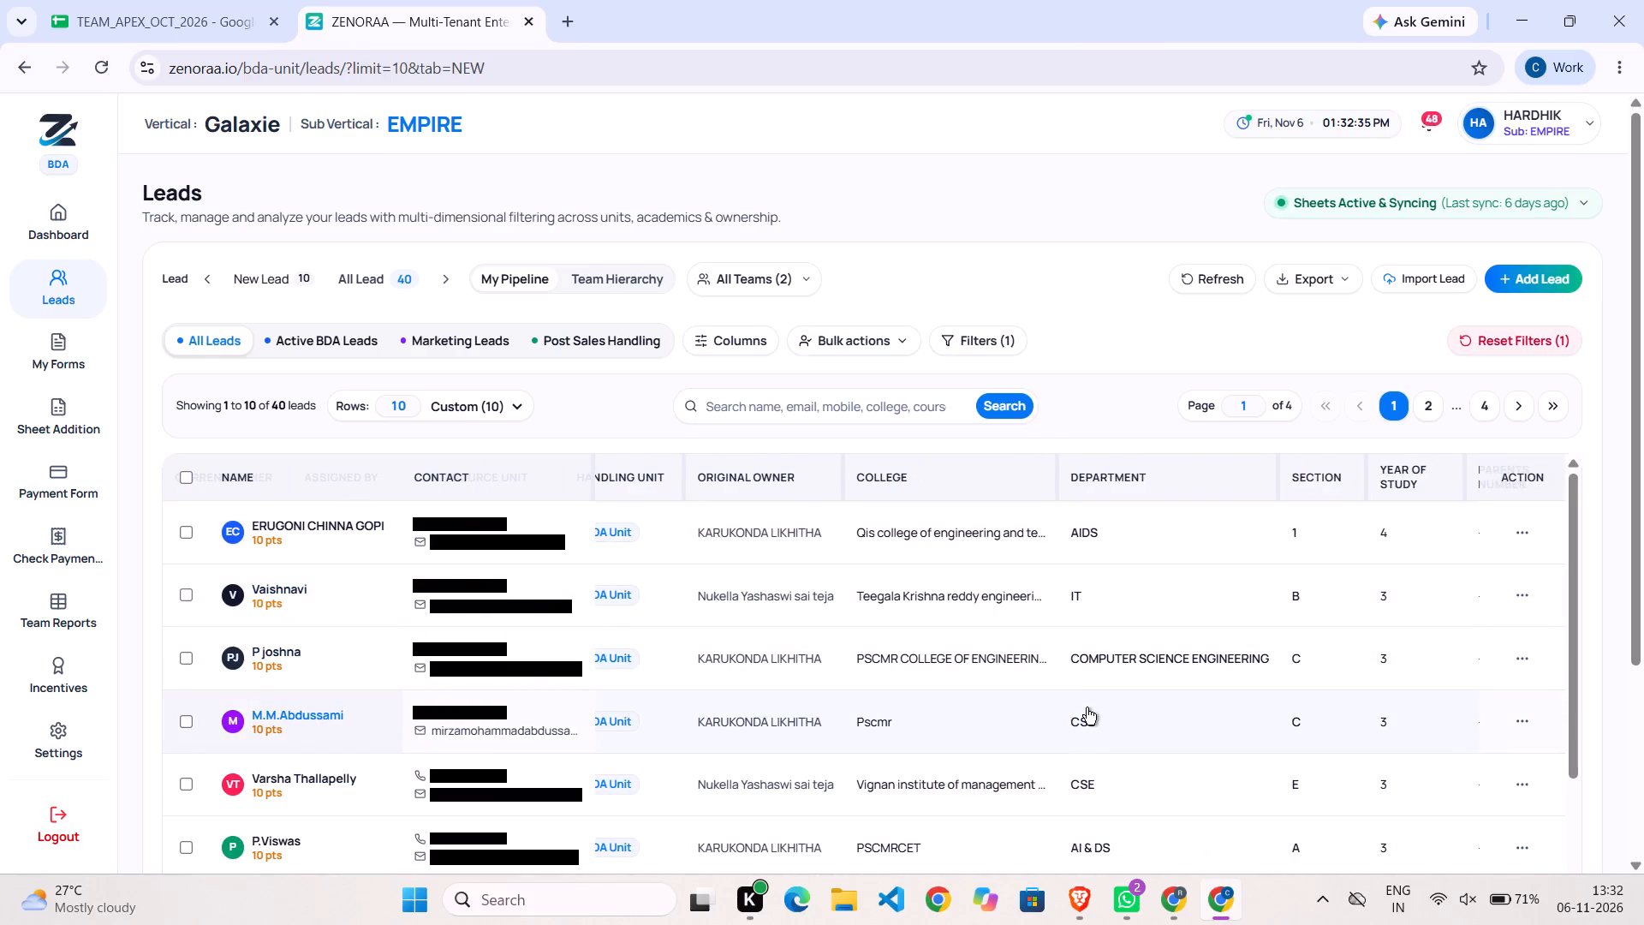
scroll(1087, 707, down, 1)
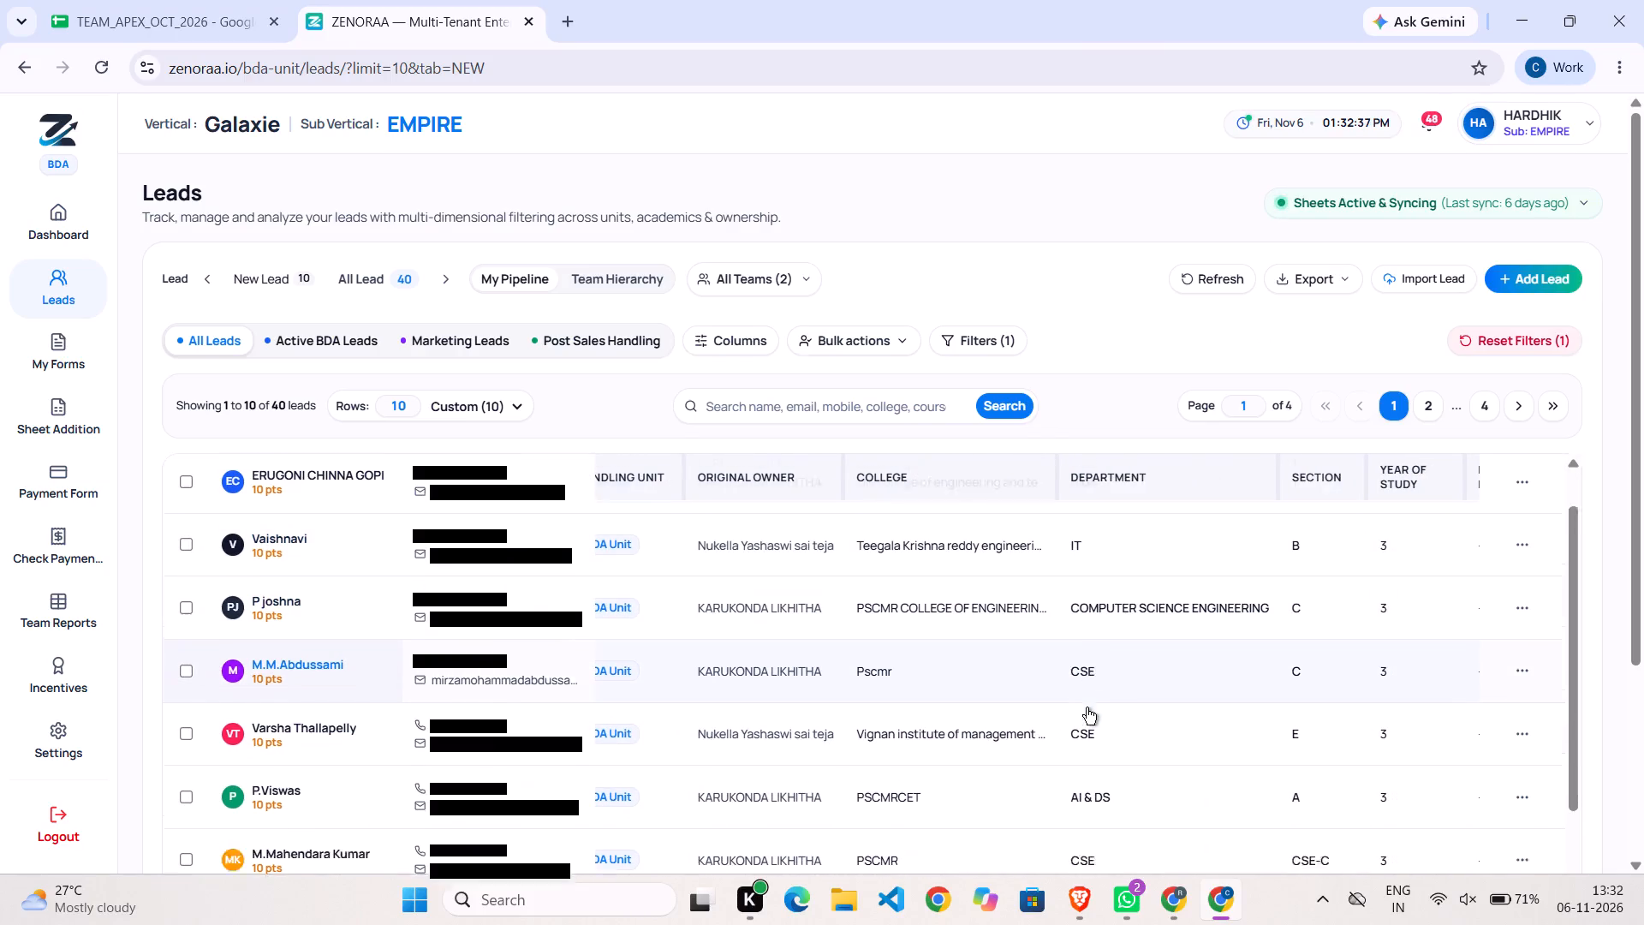
scroll(1087, 707, down, 6)
scroll(1087, 707, up, 7)
scroll(504, 510, up, 2)
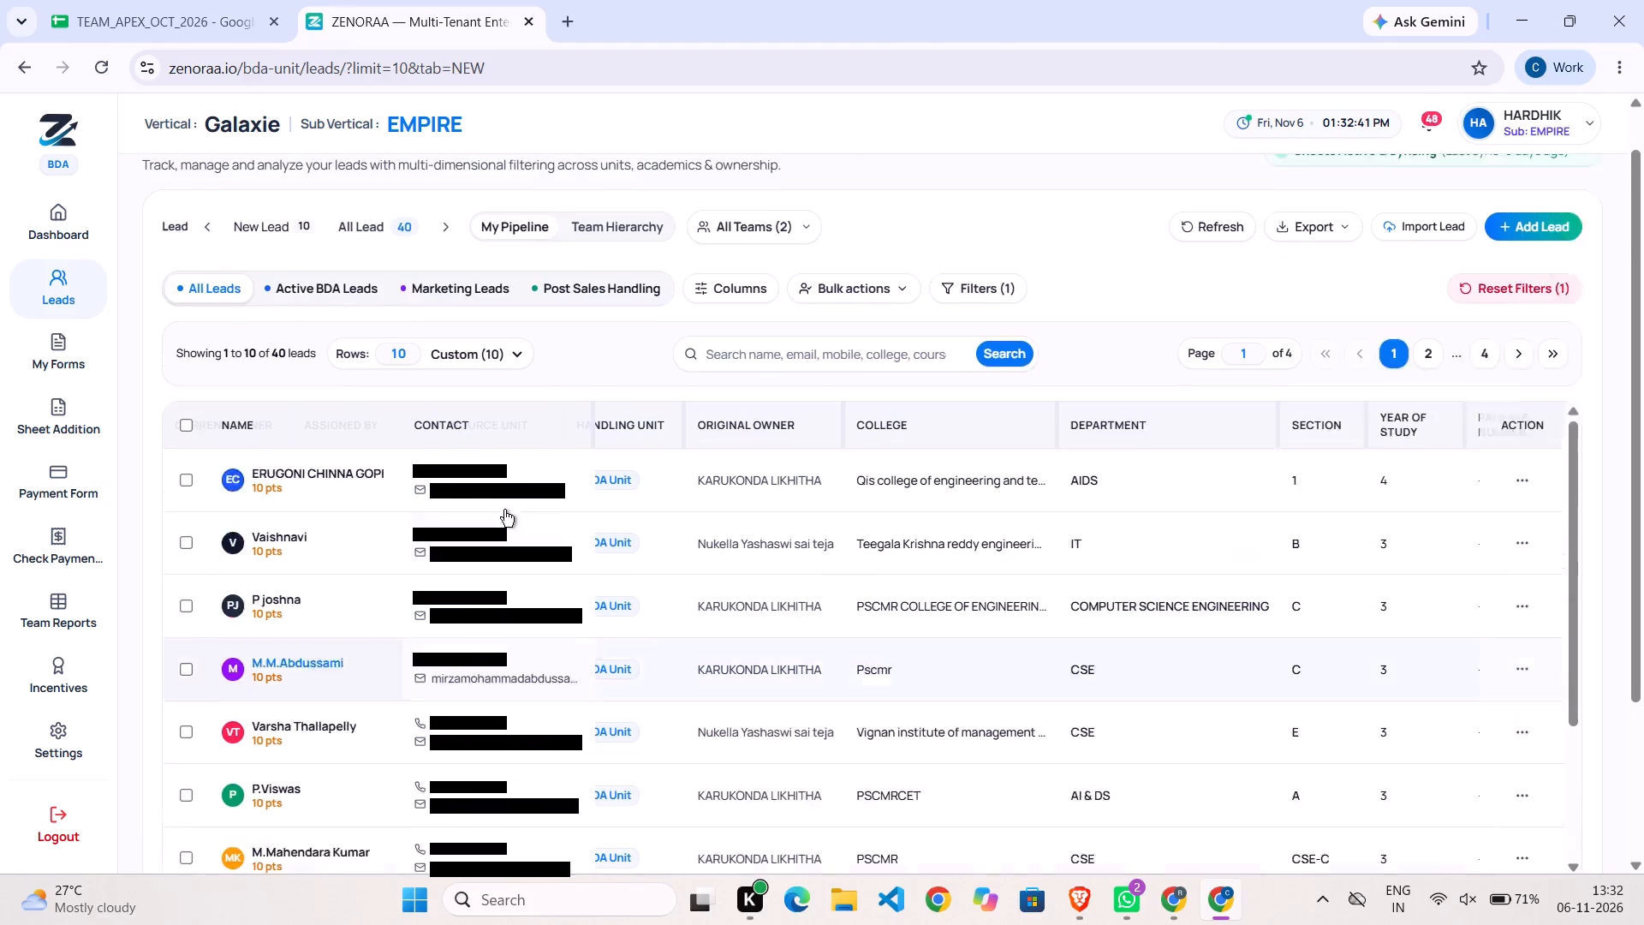
Set the leads table to show 40 rows per page.
scroll(504, 510, up, 2)
click(412, 402)
key(BackSpace)
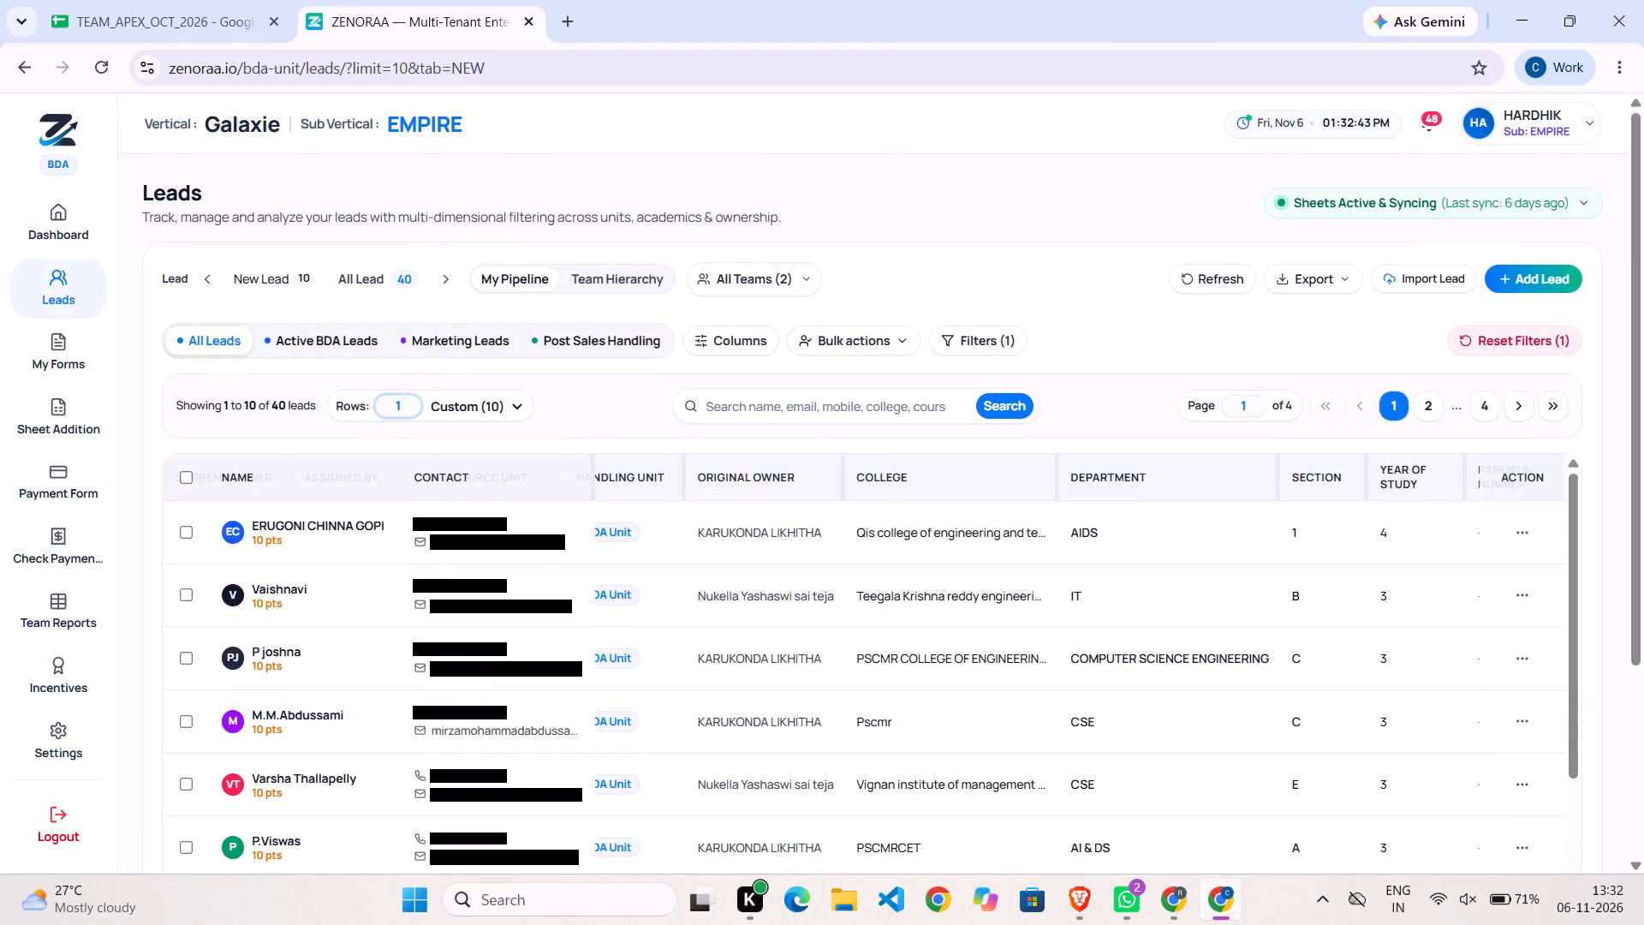
key(BackSpace)
key(BackSpace)
key(BackSpace)
text(40)
key(Return)
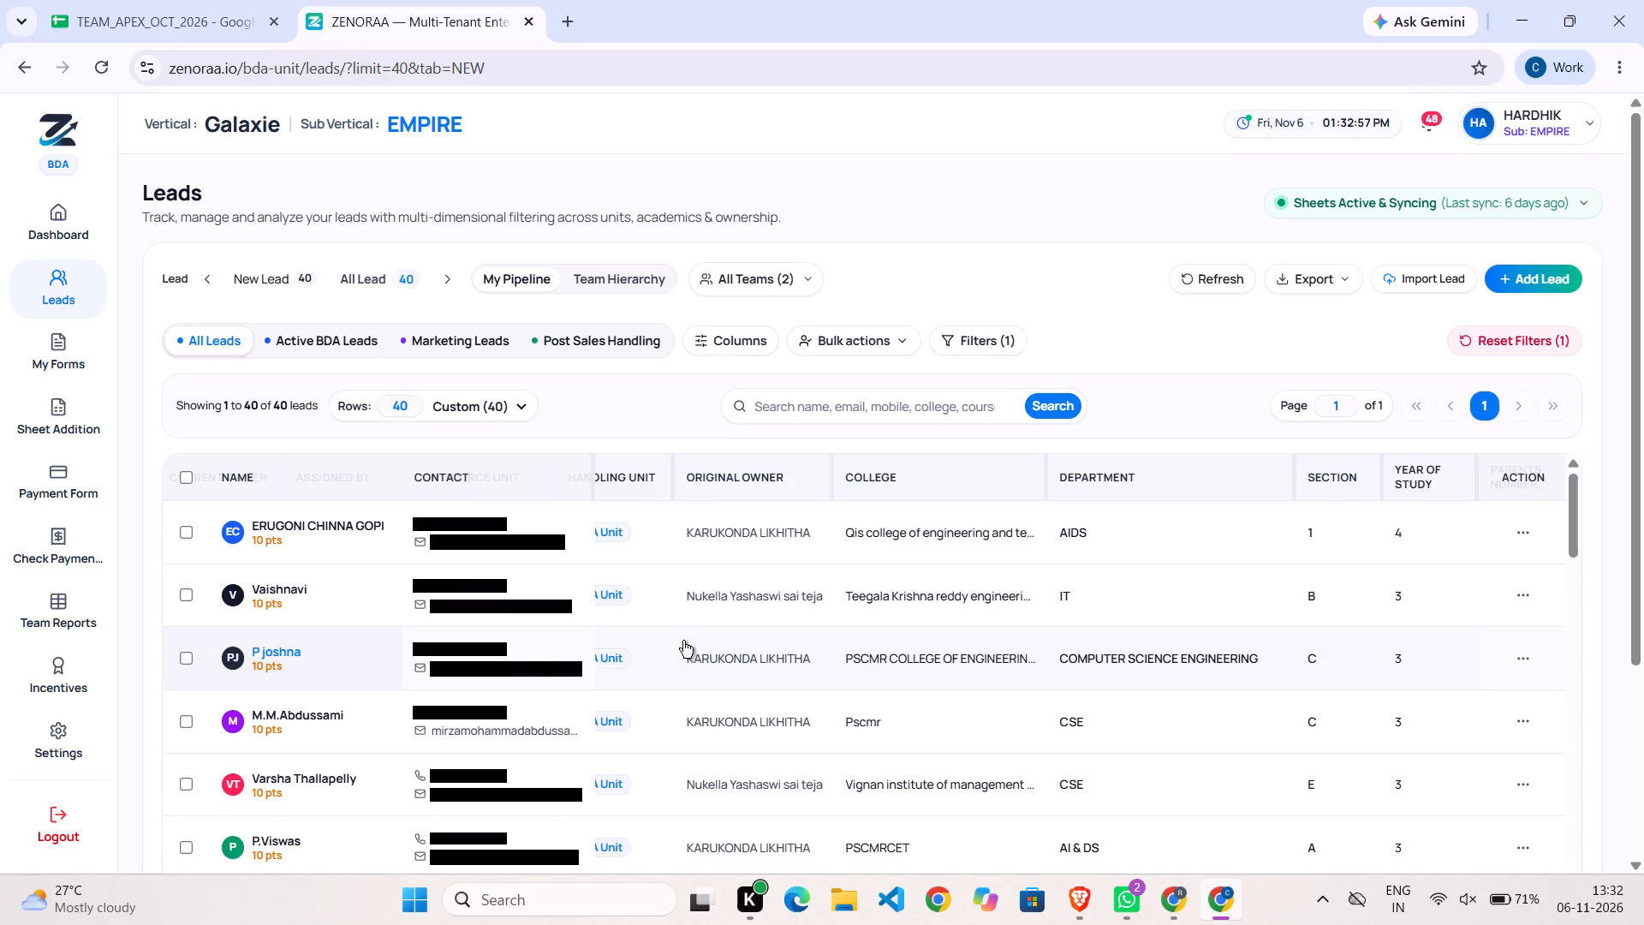
Look through the full list of New leads, examining their original owner, college, department, section and year of study.
scroll(683, 641, down, 3)
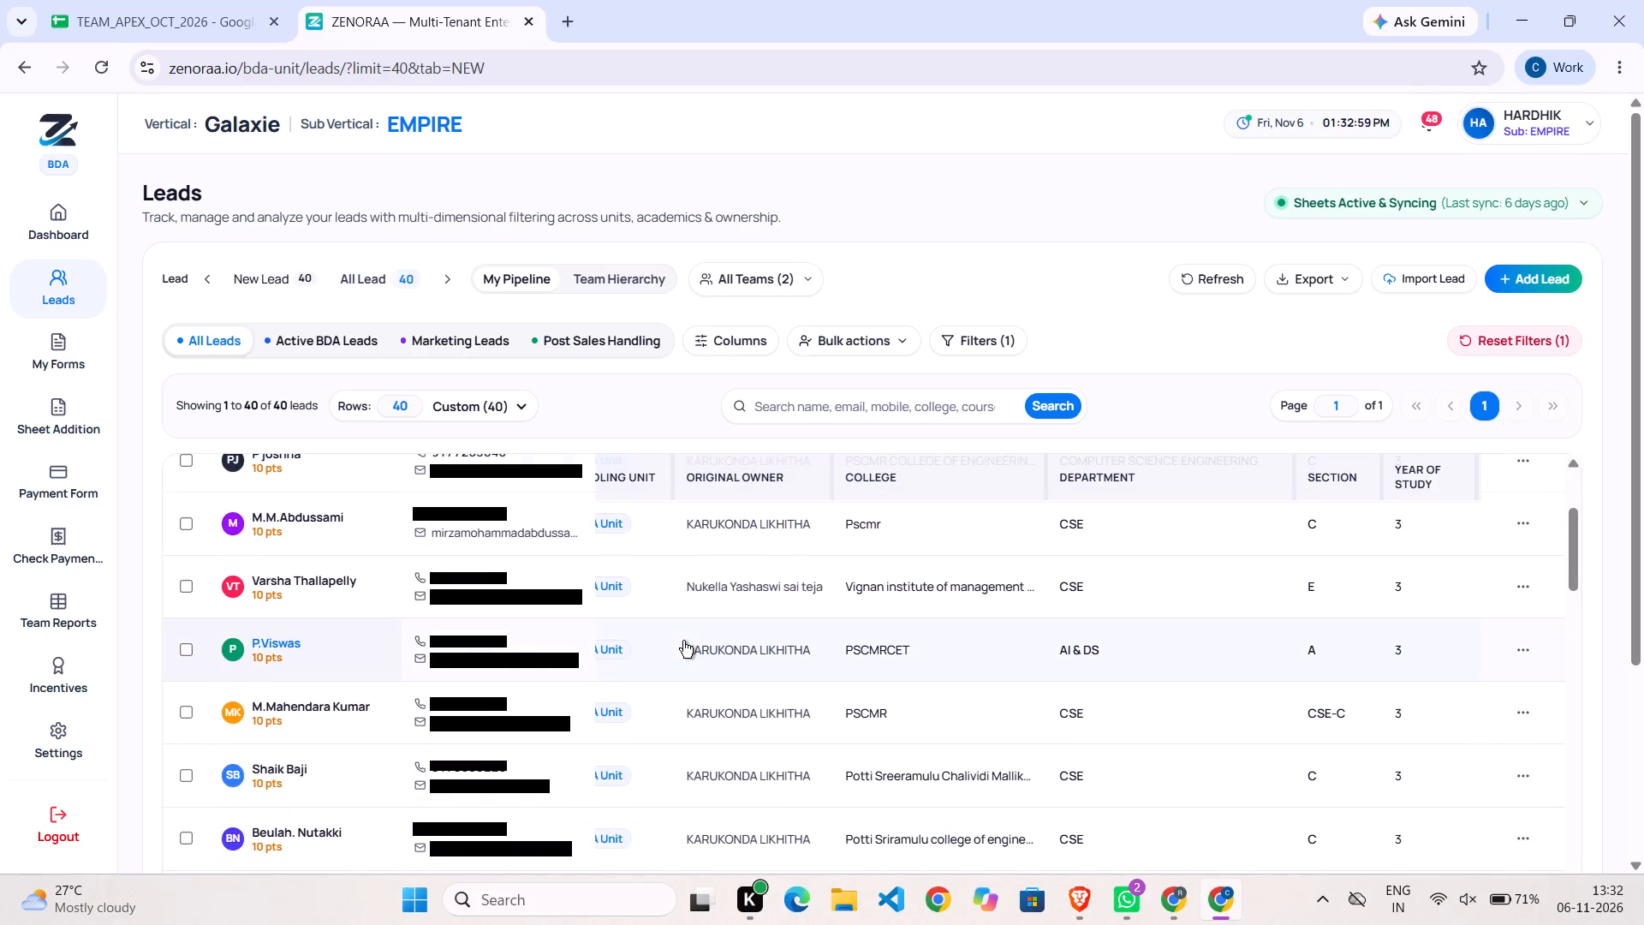
scroll(683, 641, down, 3)
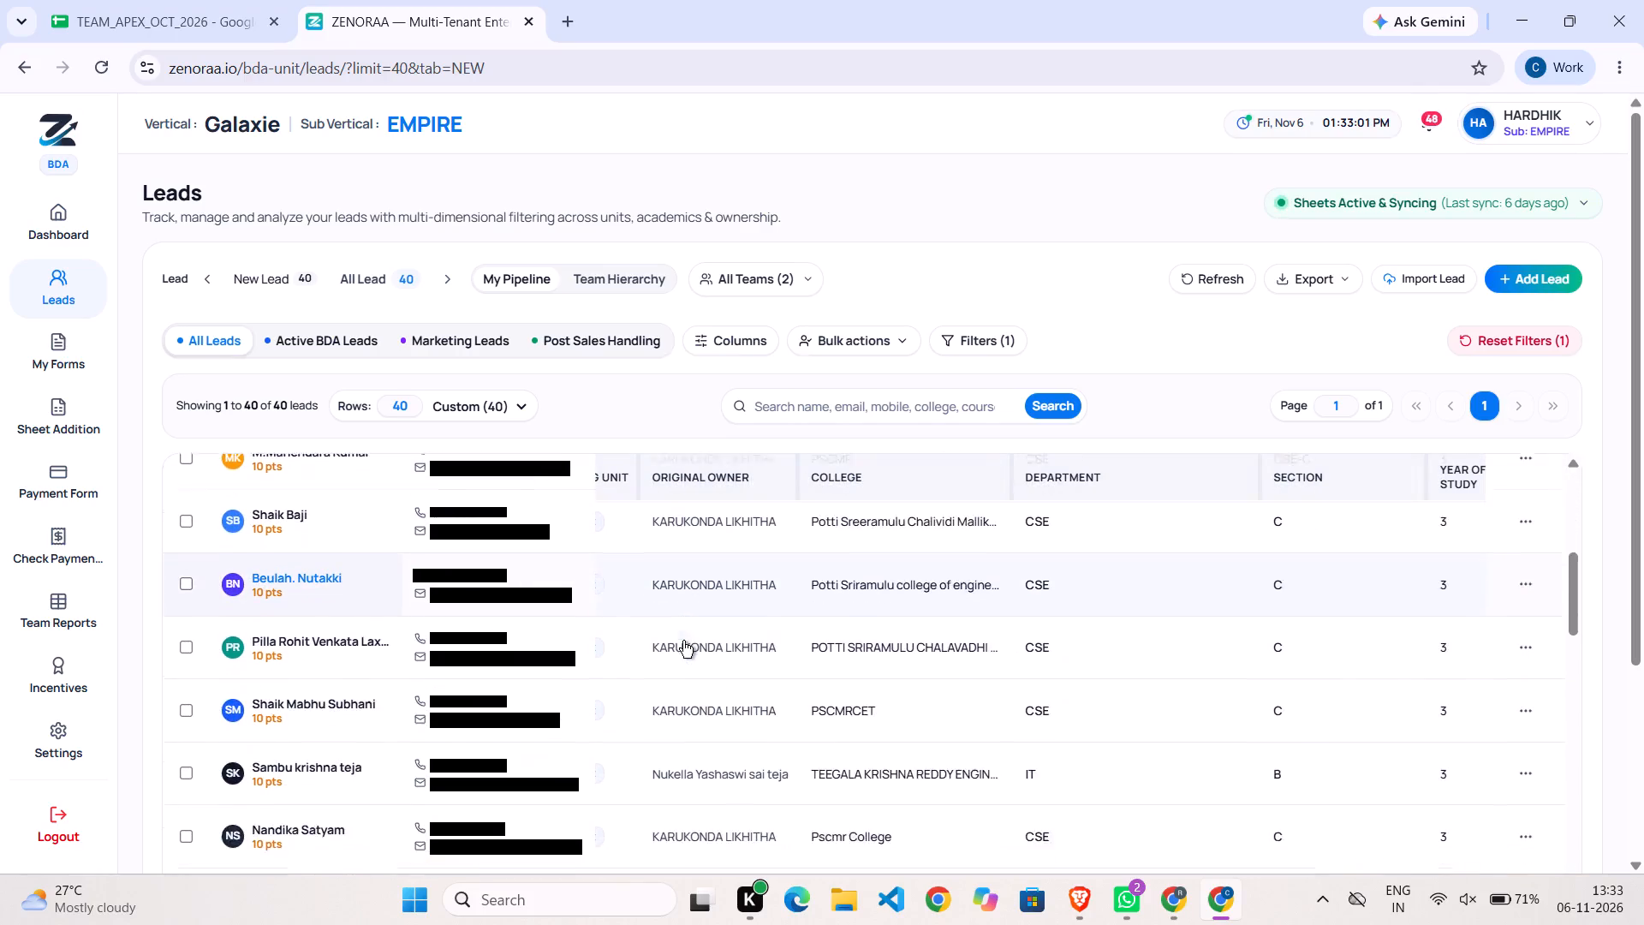
scroll(683, 641, down, 5)
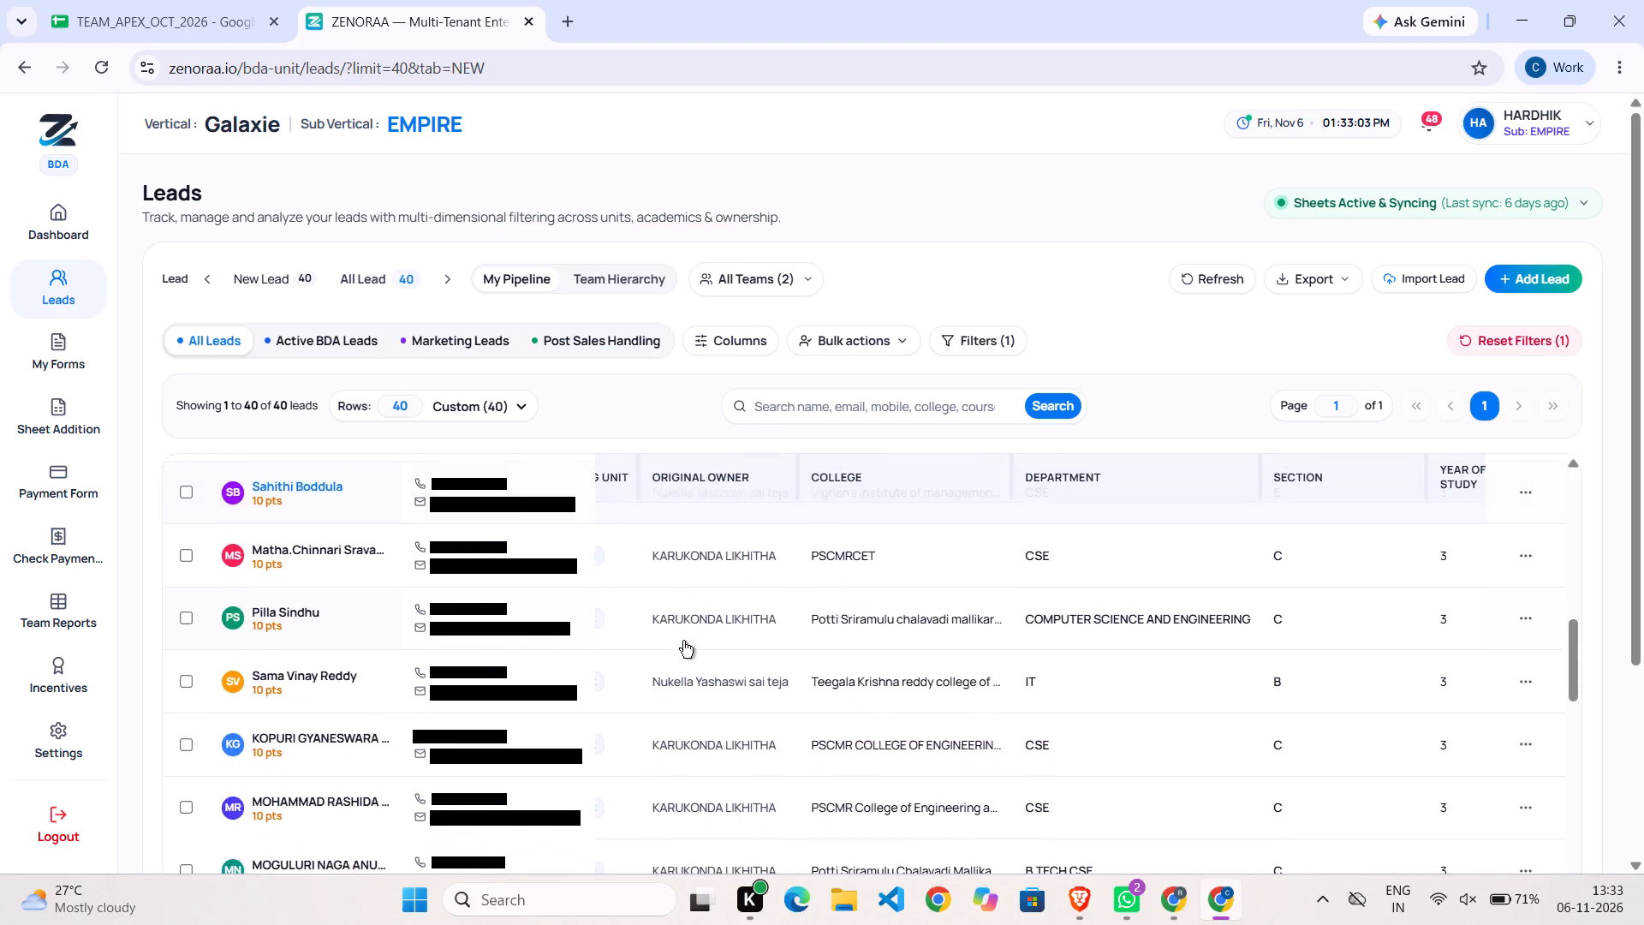
scroll(683, 641, down, 5)
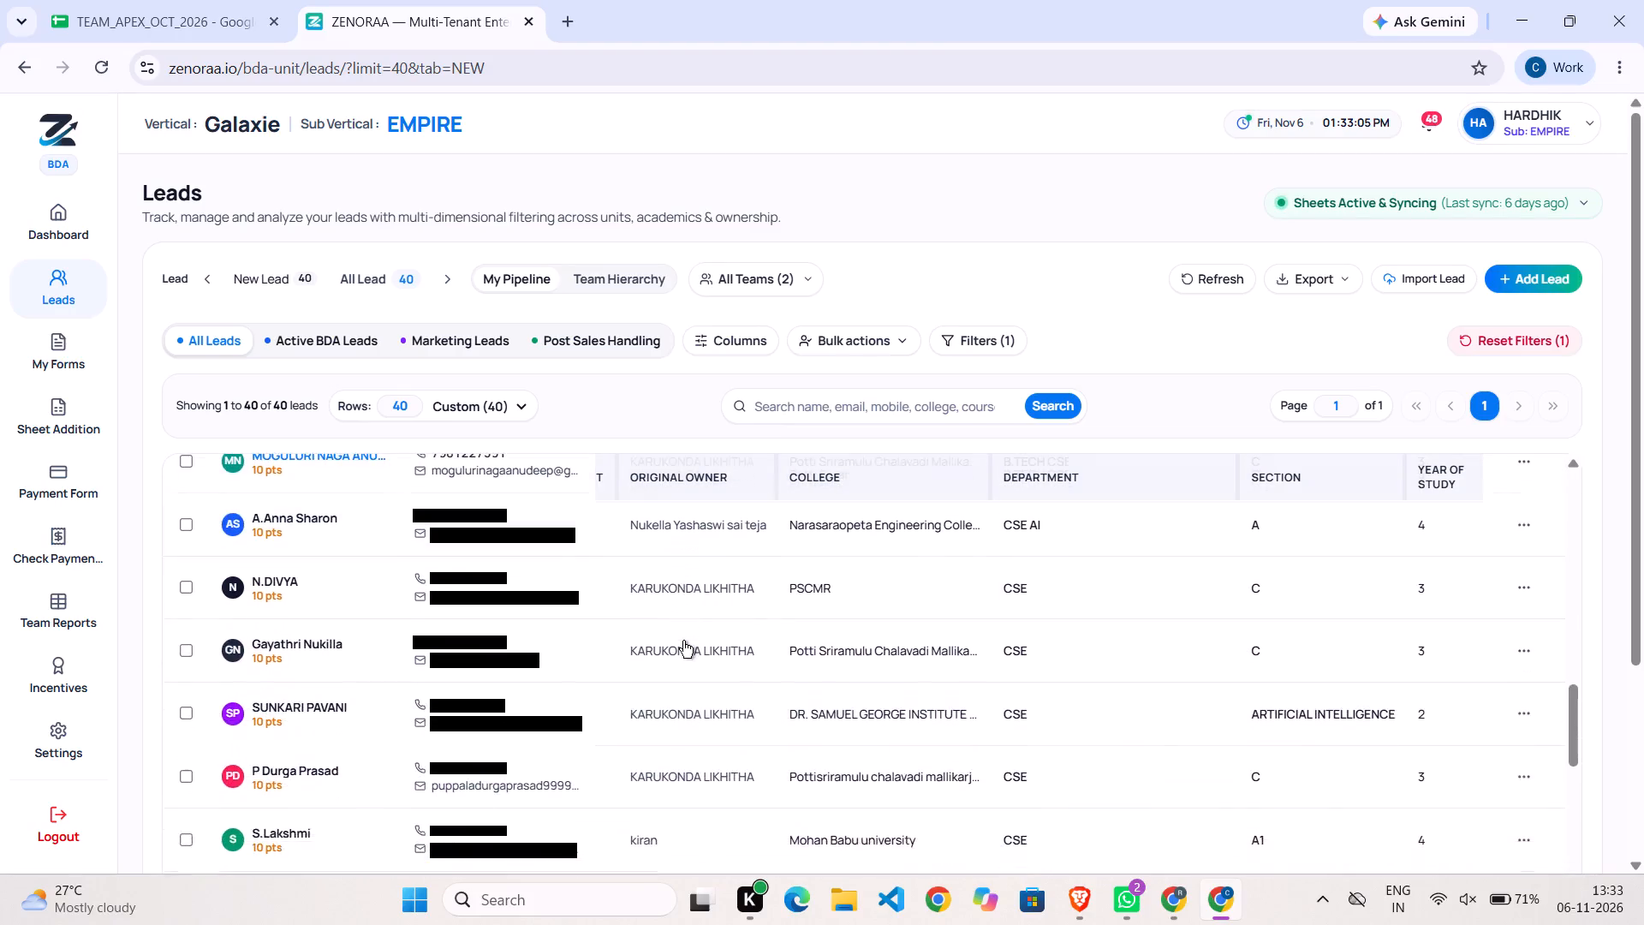
scroll(683, 641, down, 7)
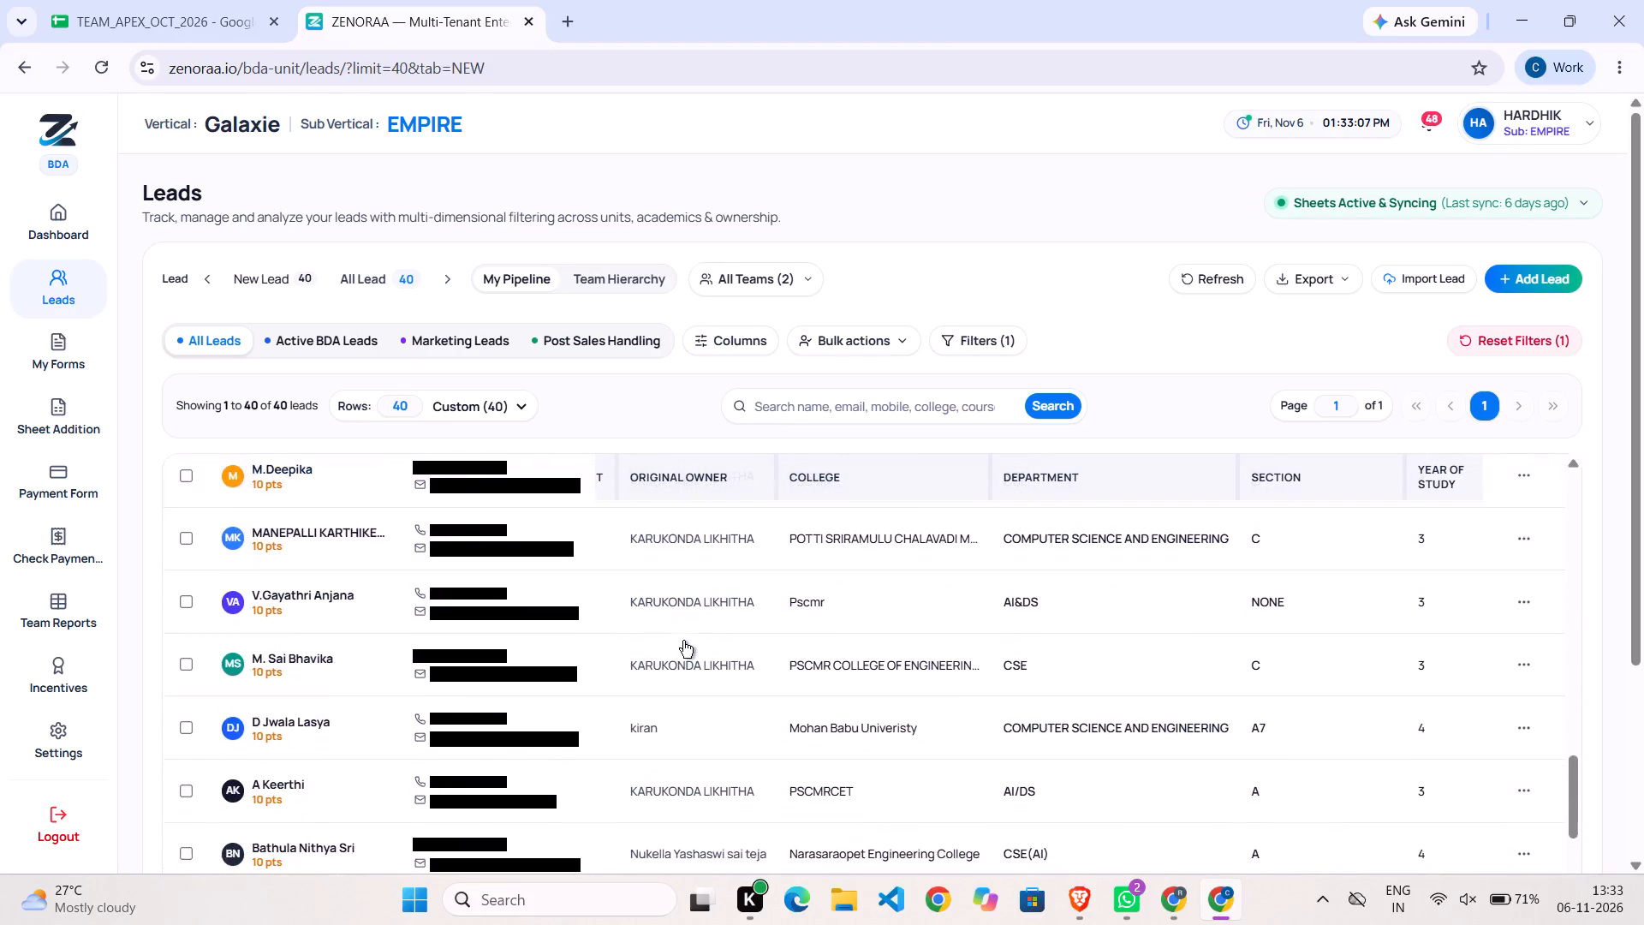
scroll(683, 641, down, 4)
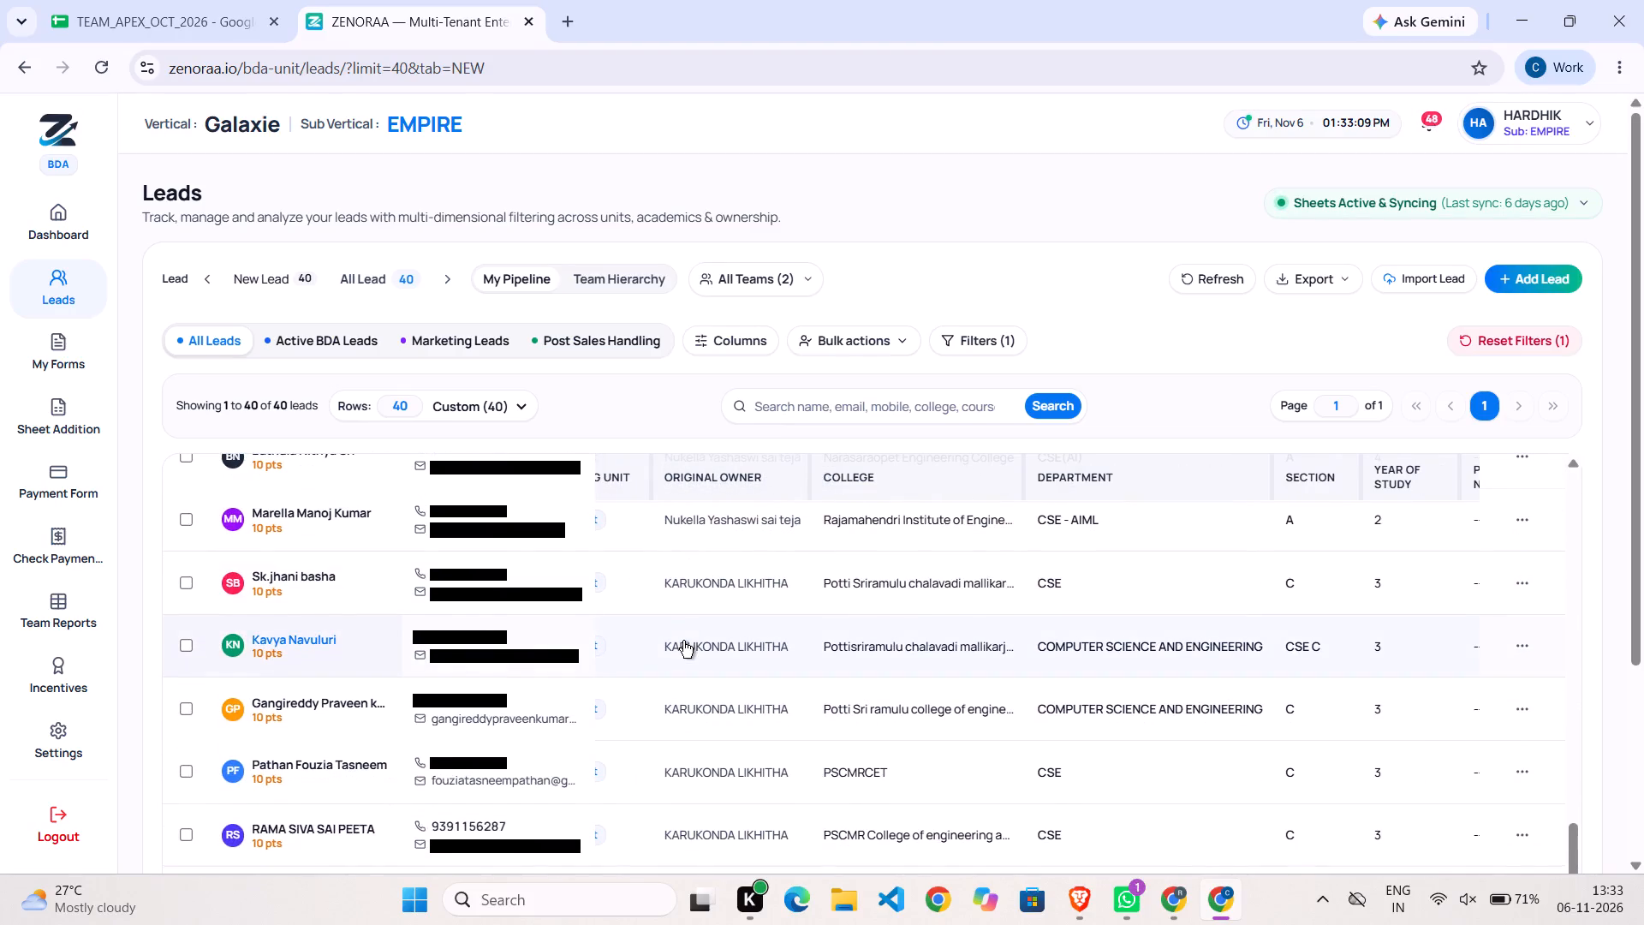
scroll(683, 641, down, 2)
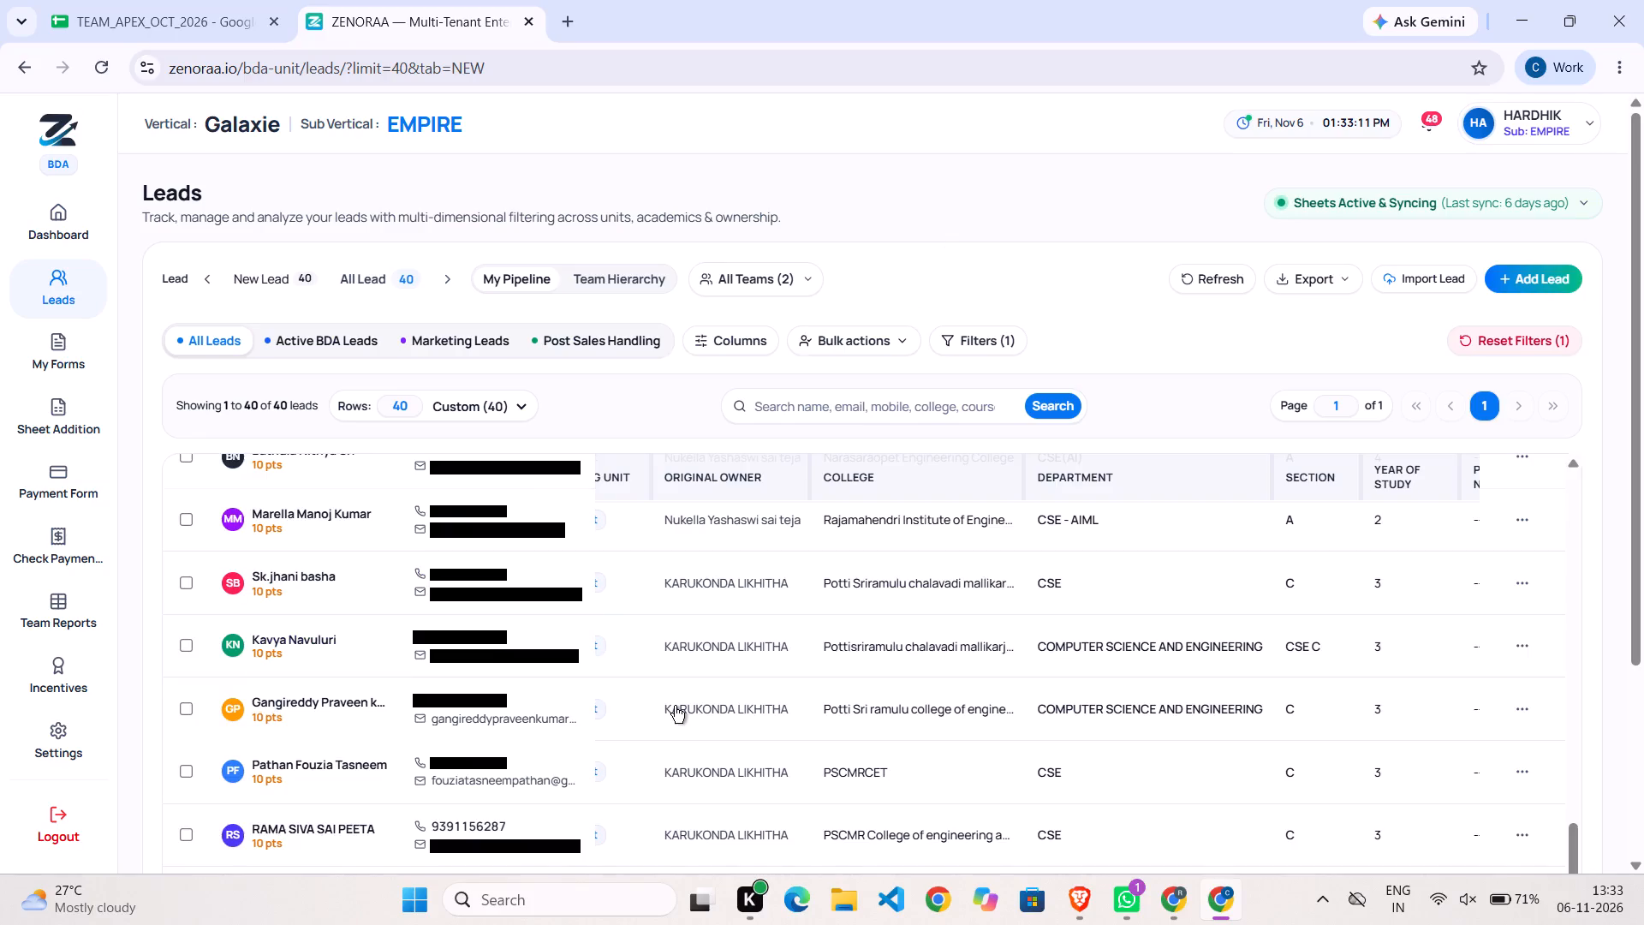
scroll(675, 706, up, 16)
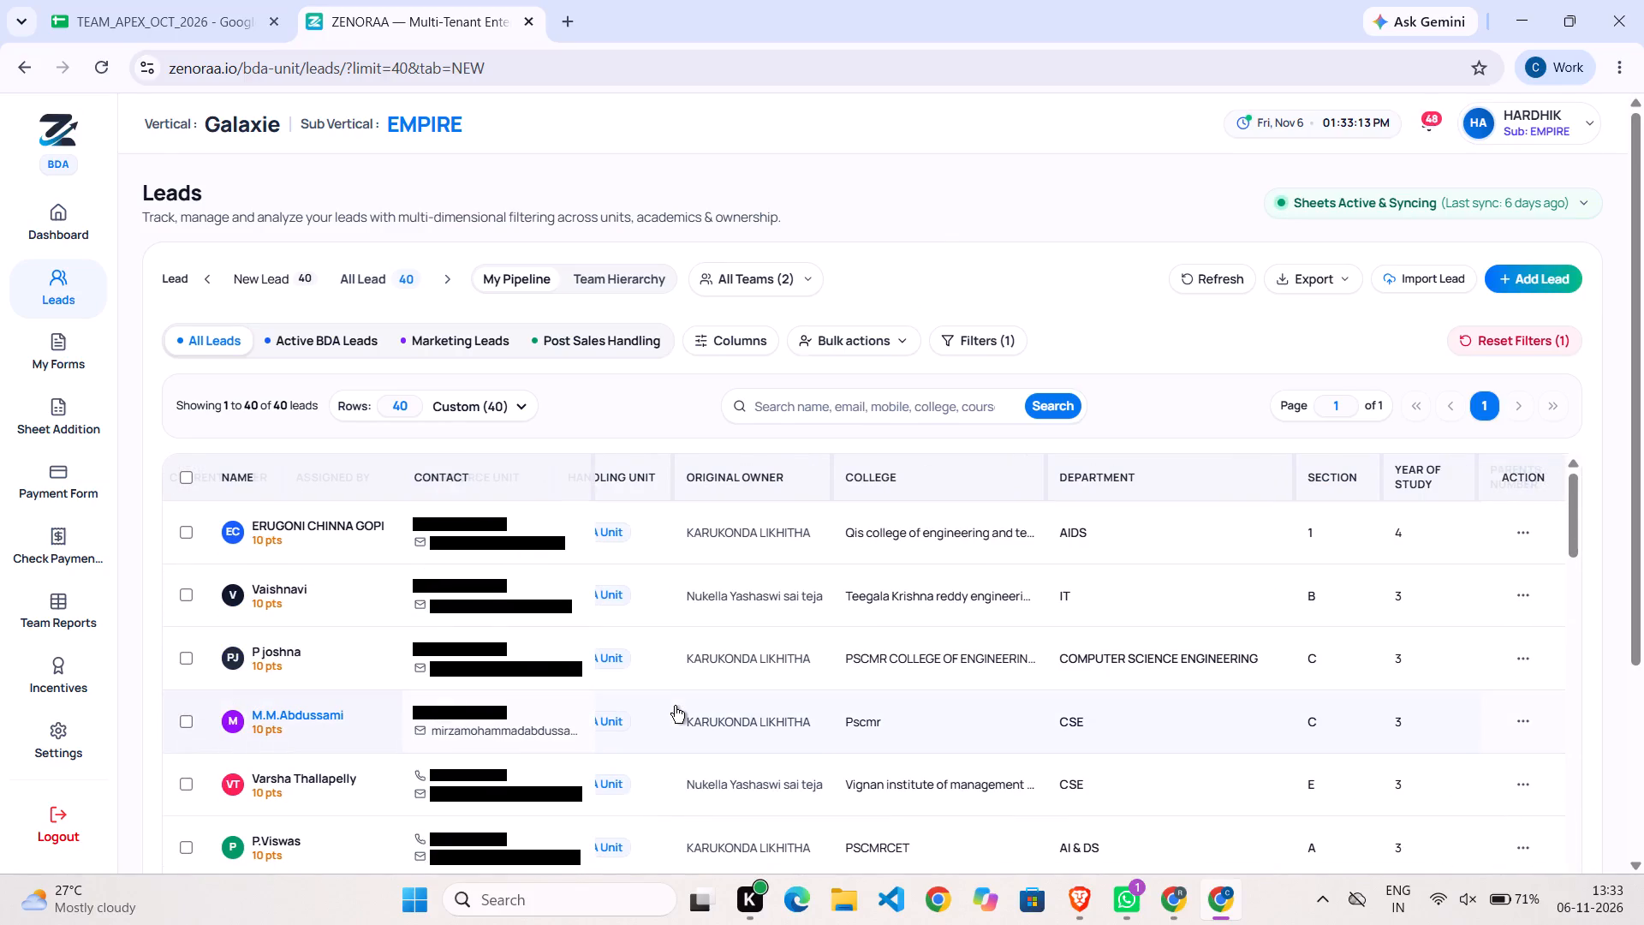
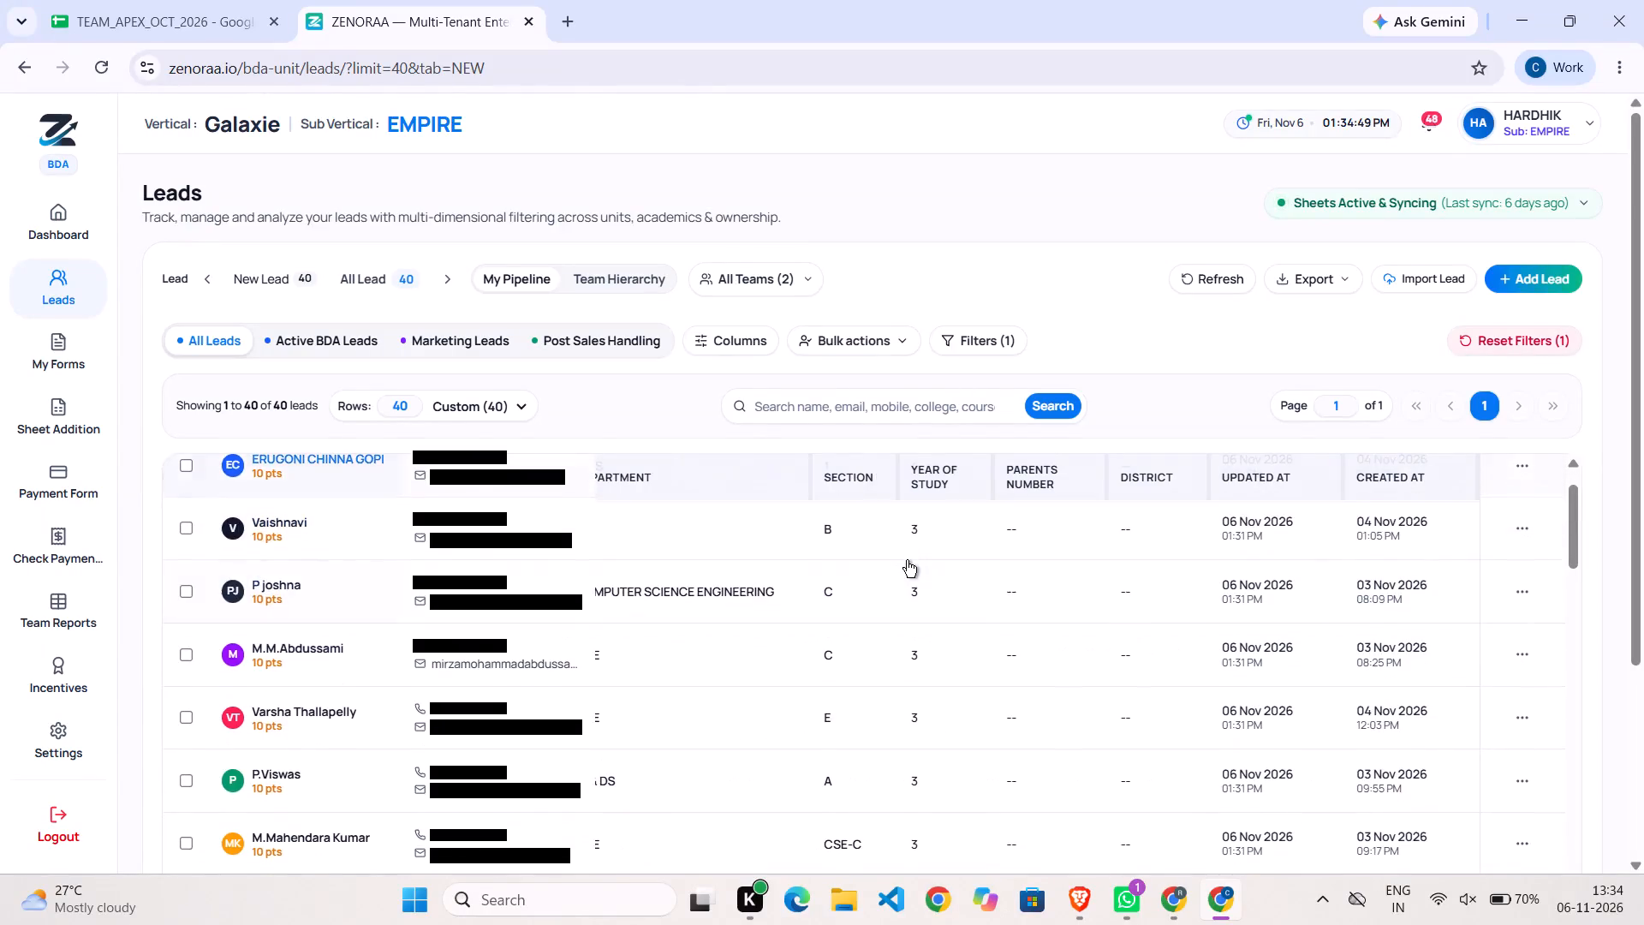
Review the first New leads' program, course, status, language, current owner, assigner and source unit details in the leads table.
scroll(907, 560, up, 3)
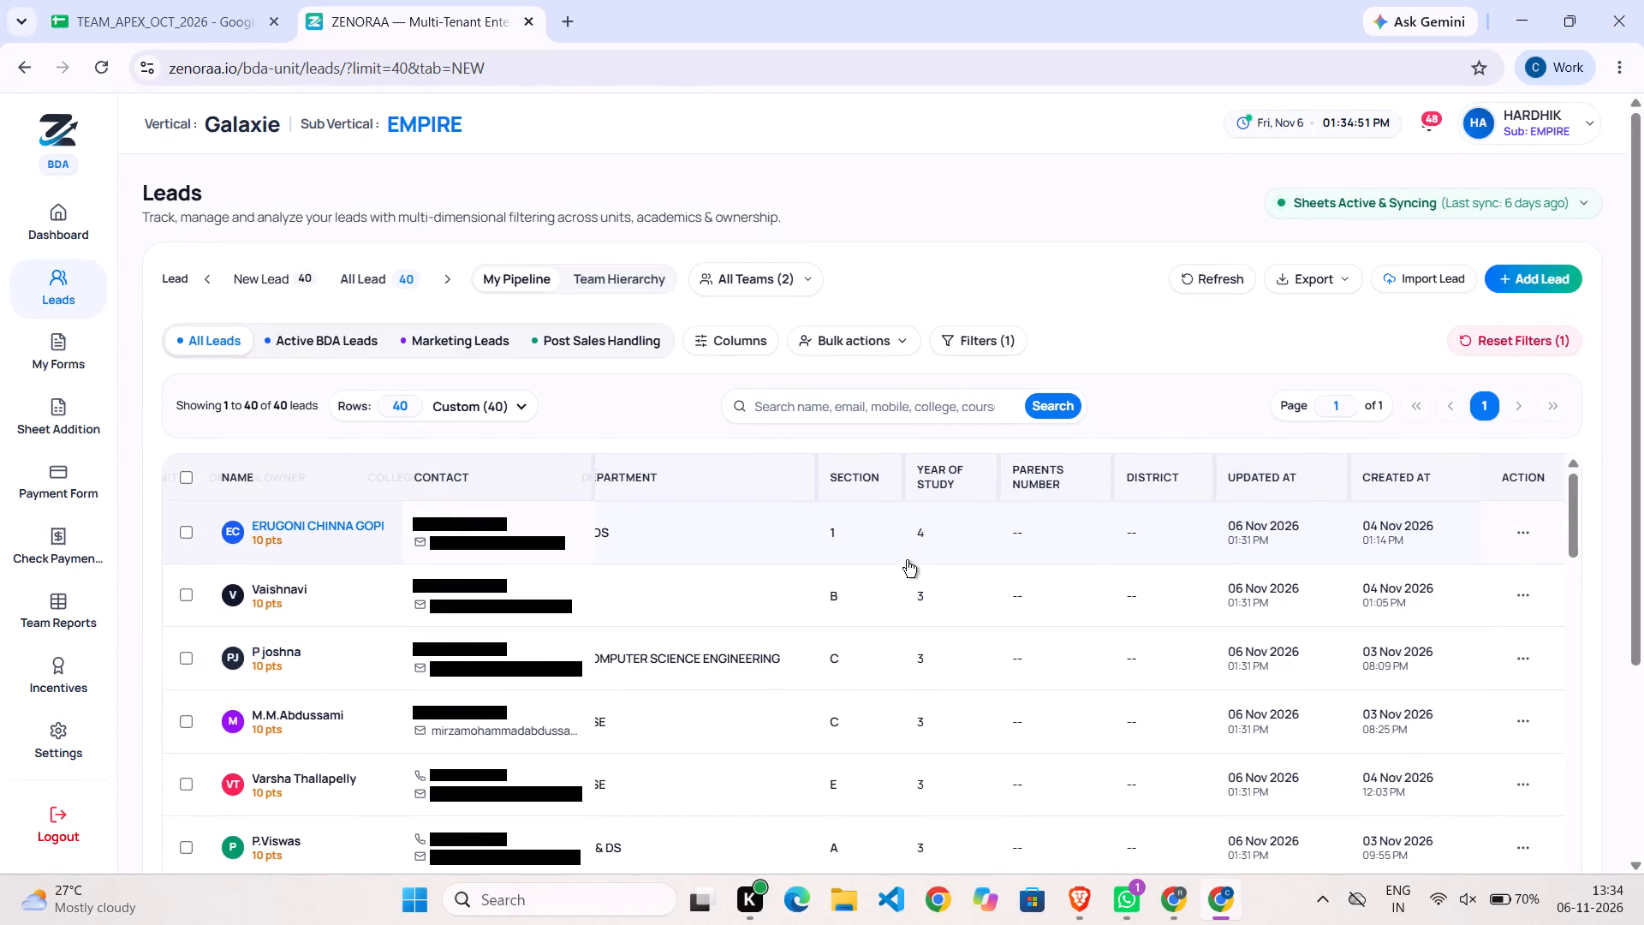
scroll(907, 560, up, 1)
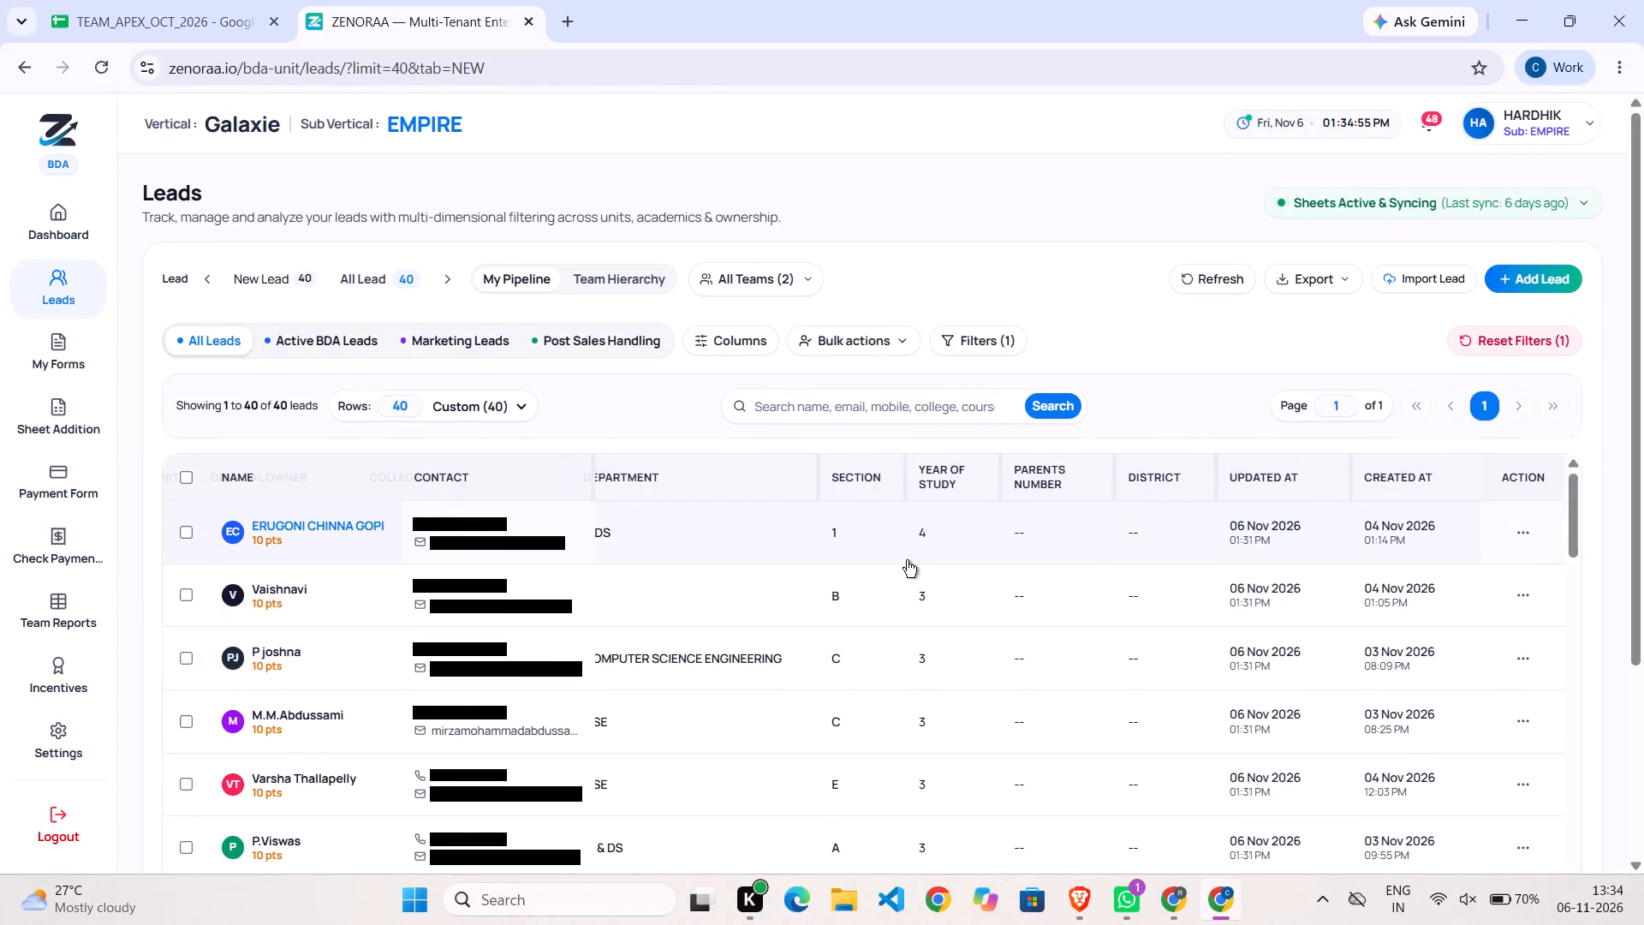
scroll(907, 560, right, 13)
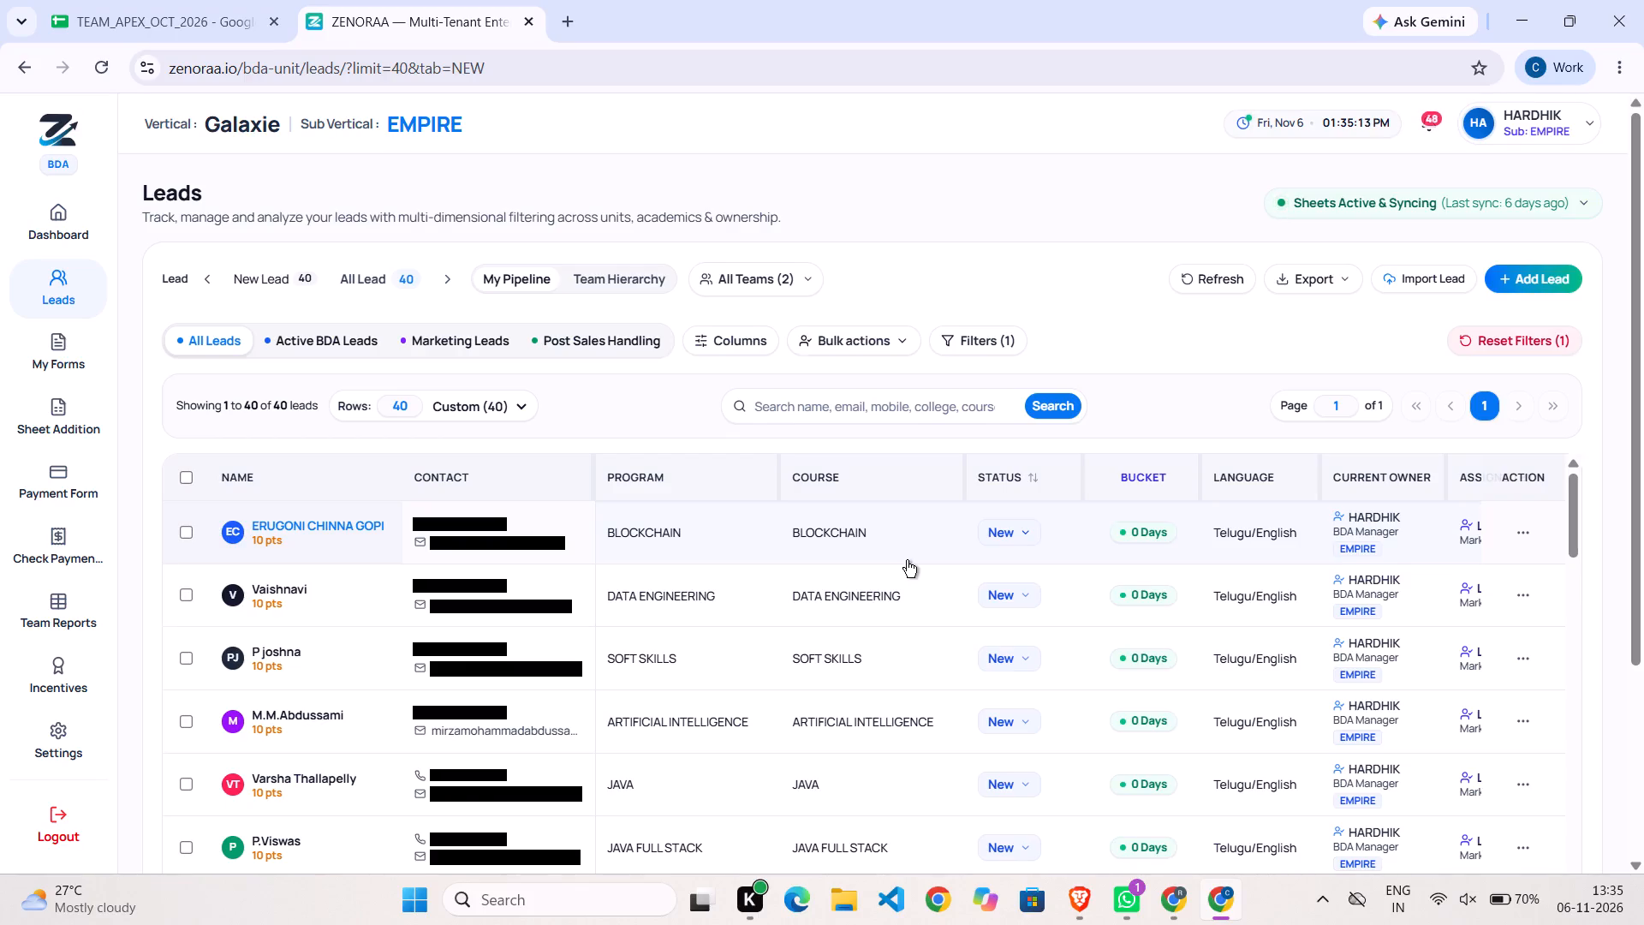
scroll(907, 560, right, 15)
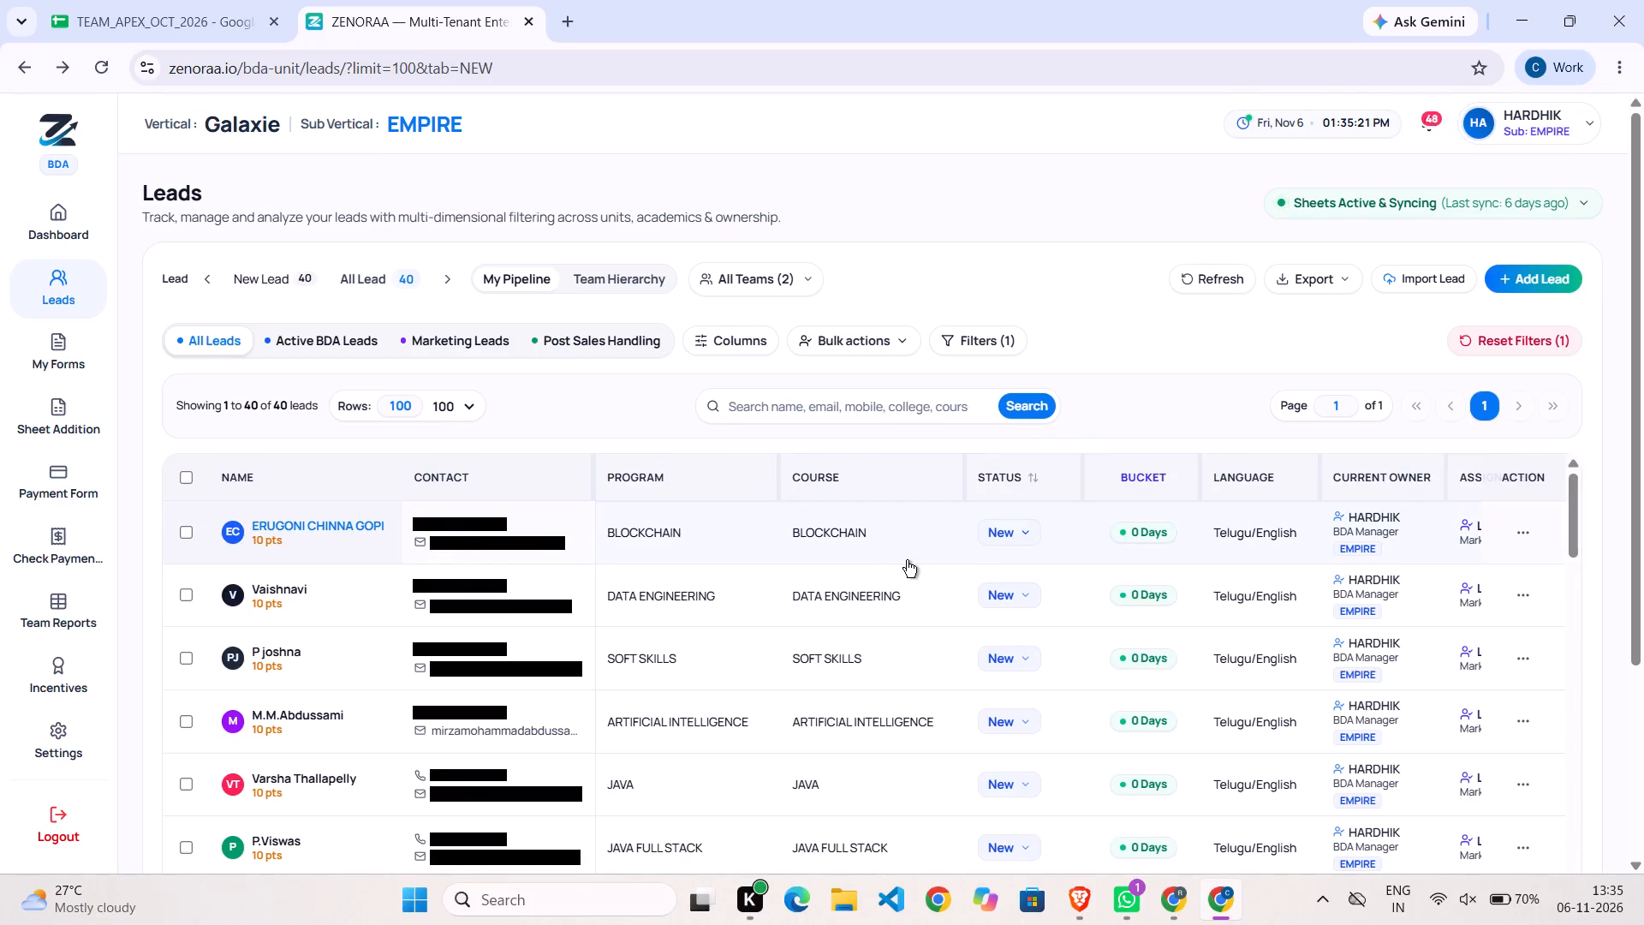
scroll(781, 587, left, 5)
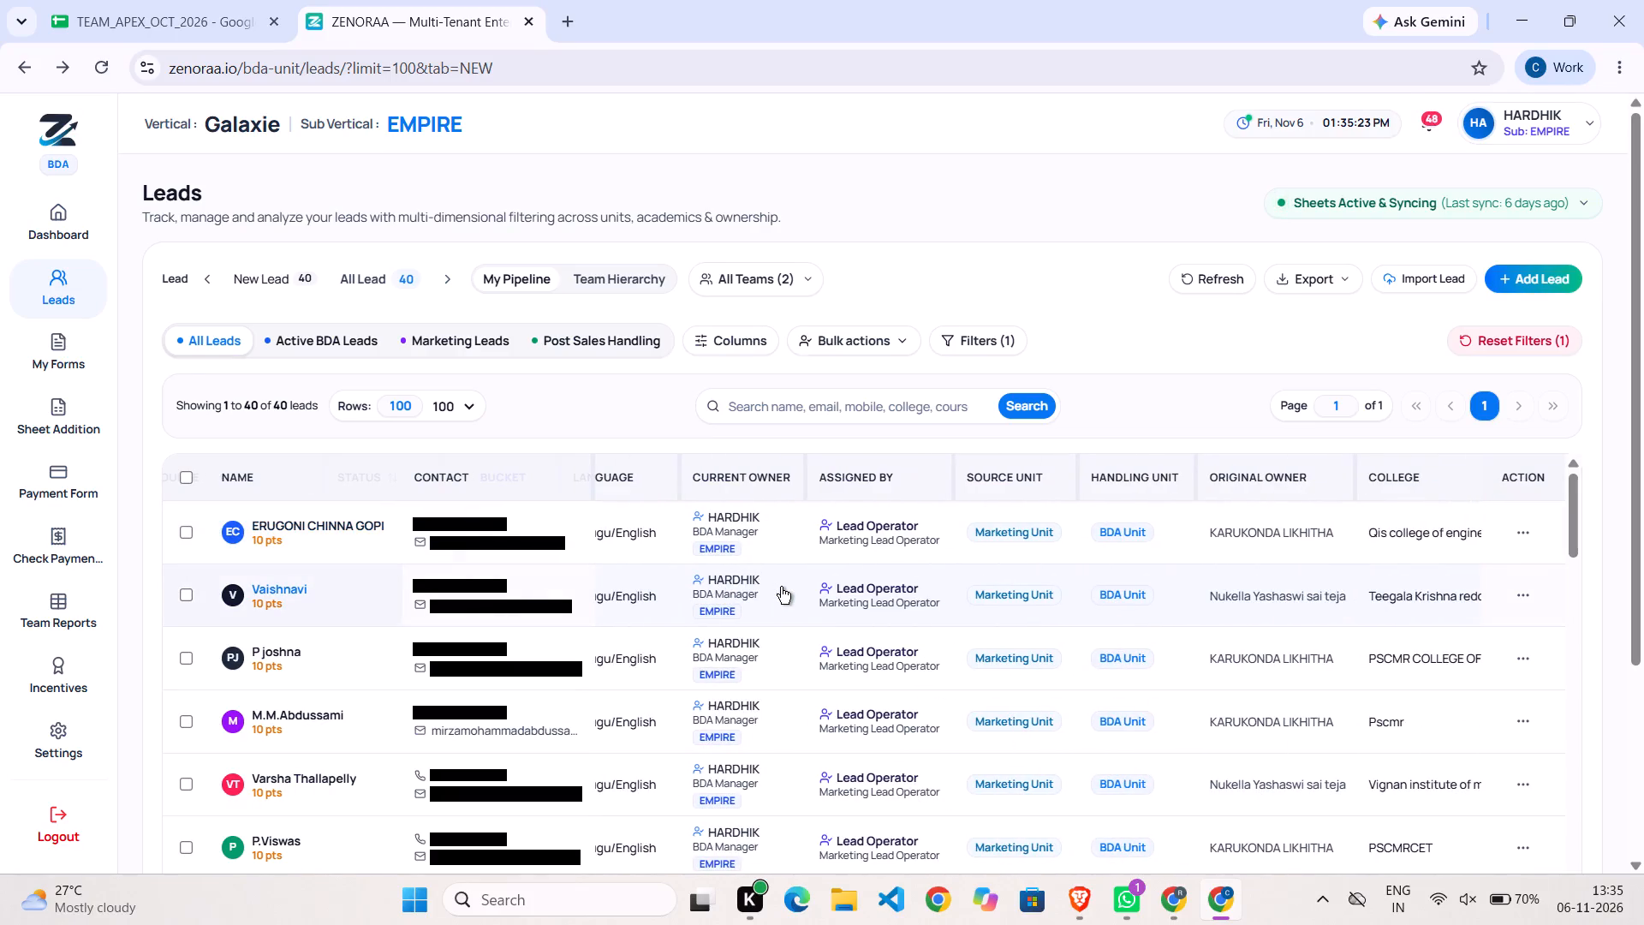
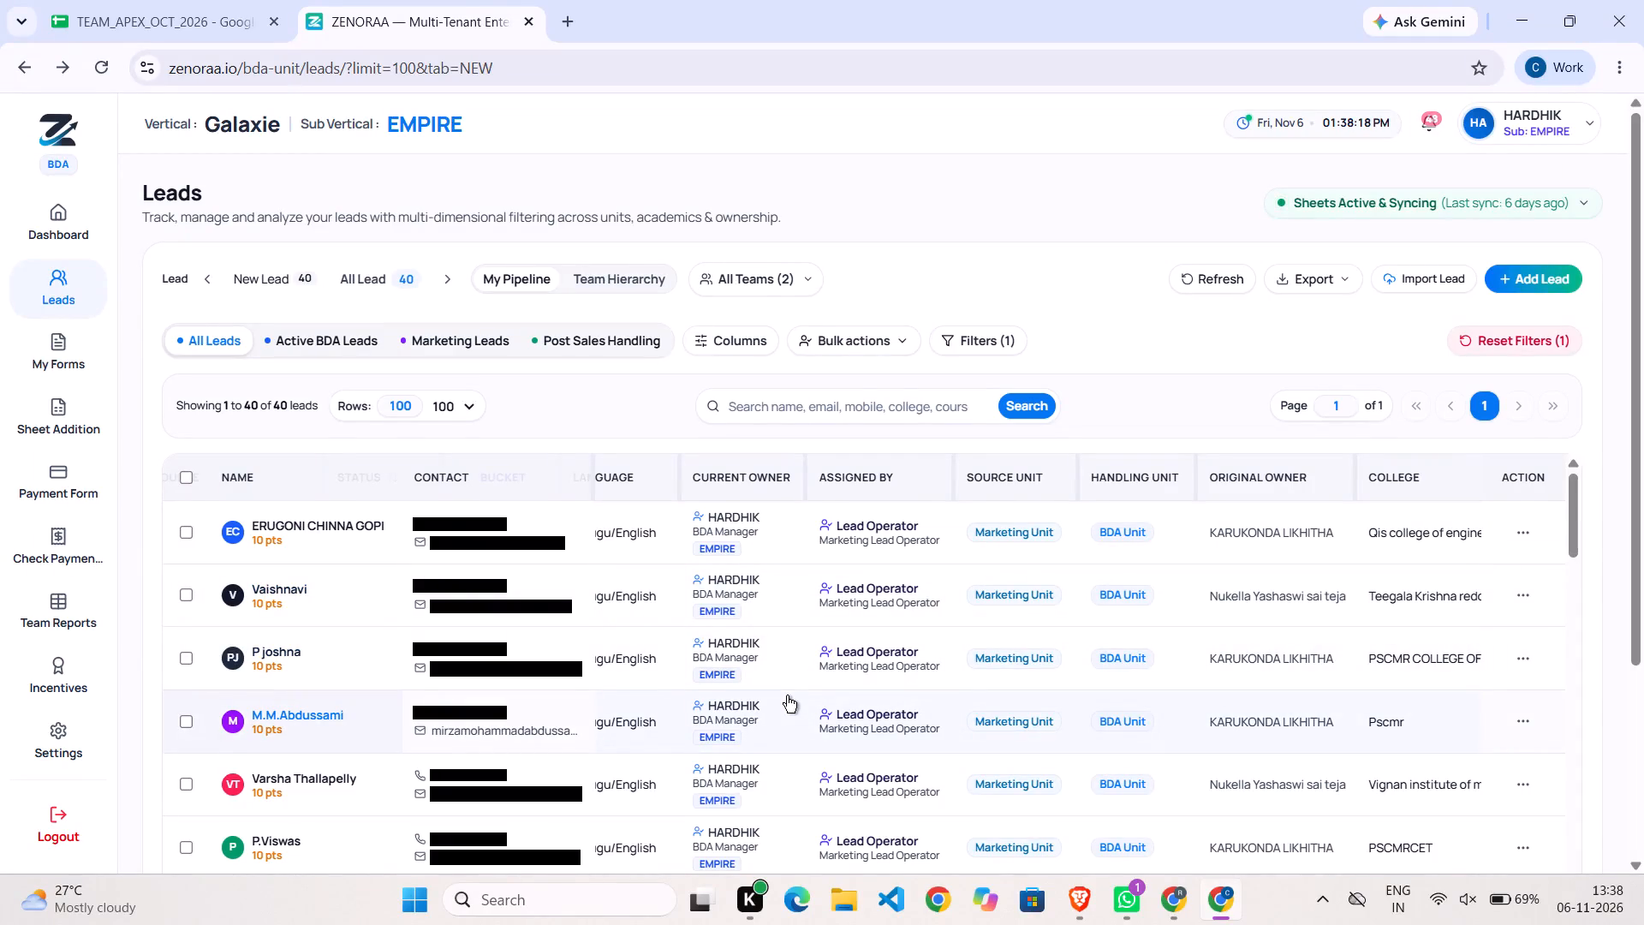
Review the original owner, college, department, section and year of study details down the list of New leads.
scroll(787, 695, left, 1)
scroll(787, 695, right, 2)
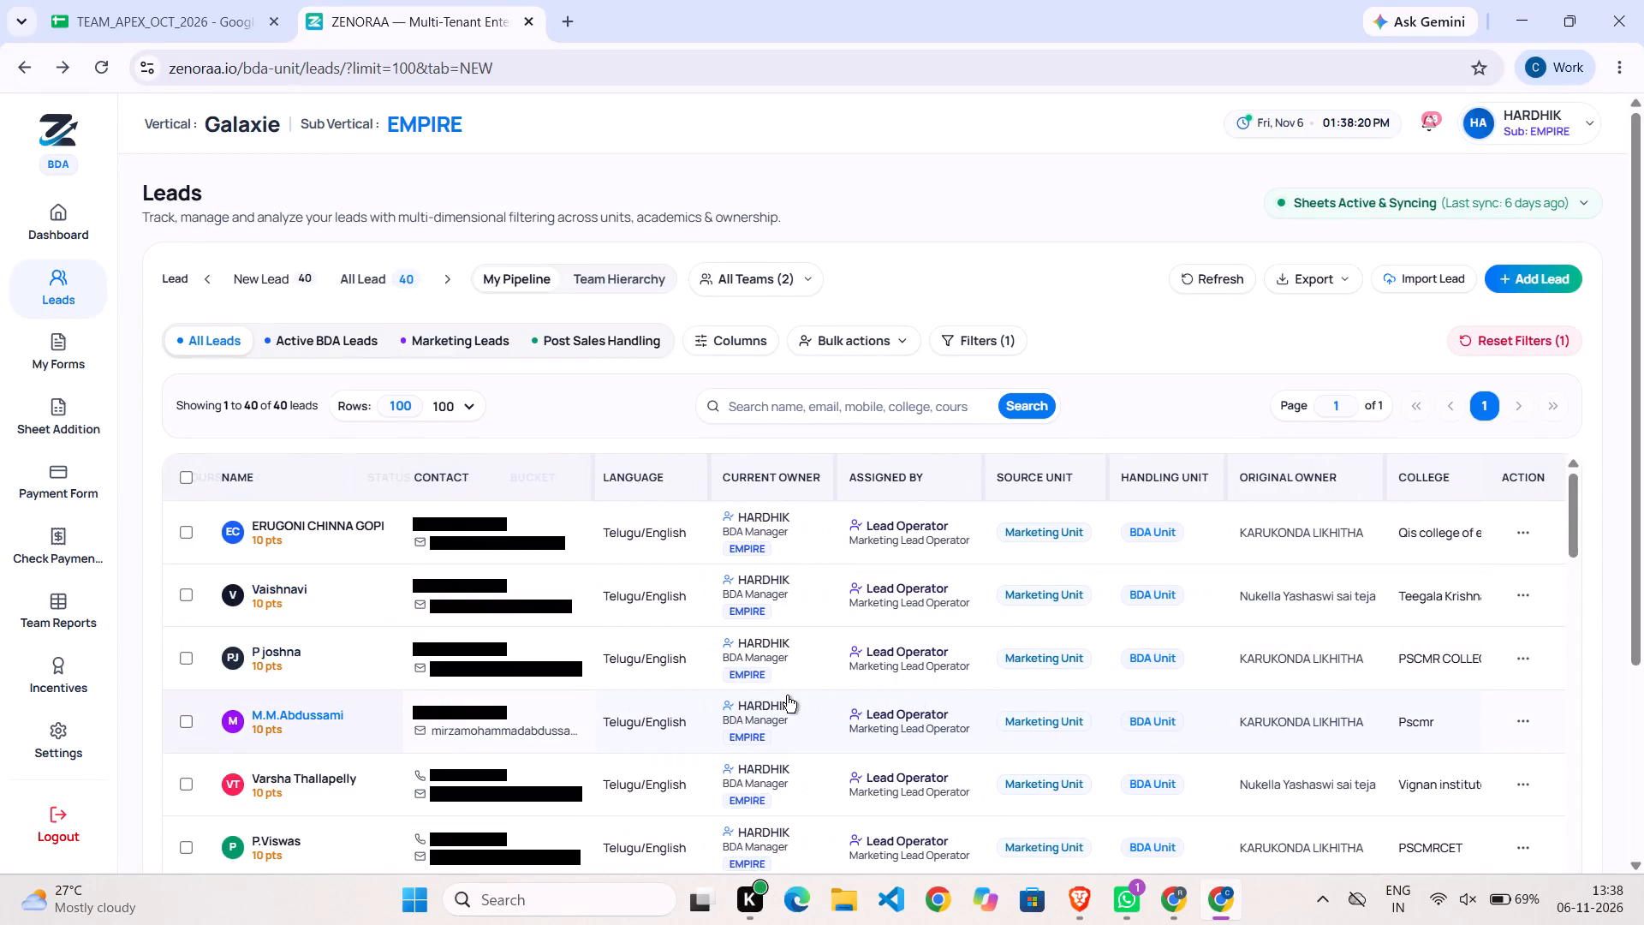
scroll(787, 695, left, 2)
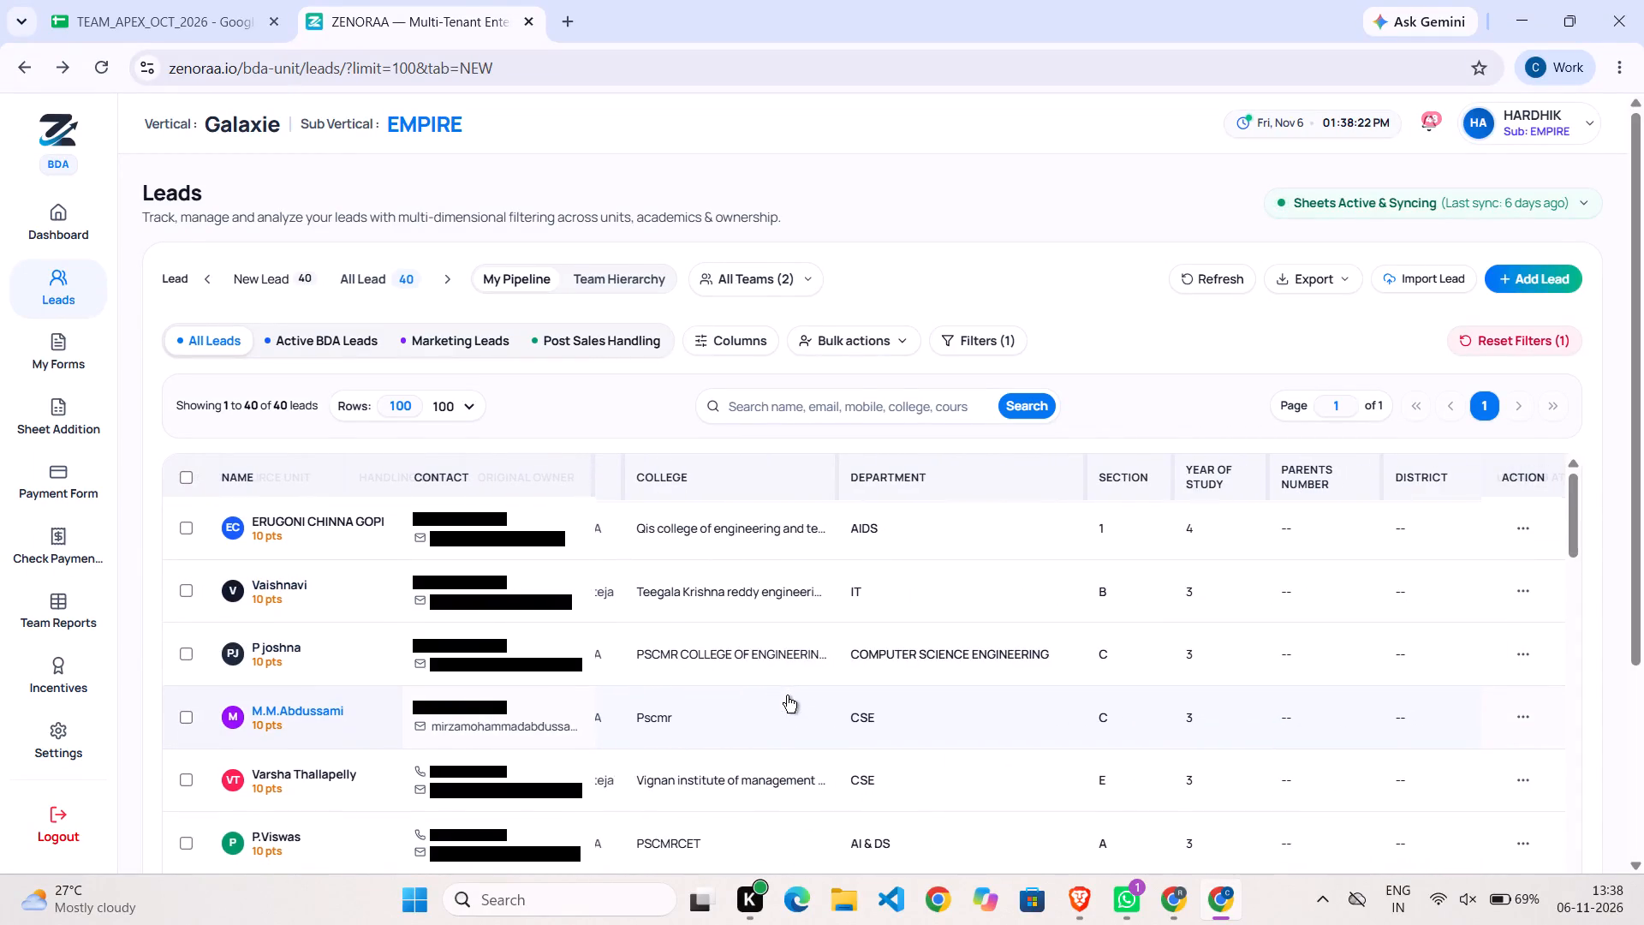
scroll(787, 695, down, 4)
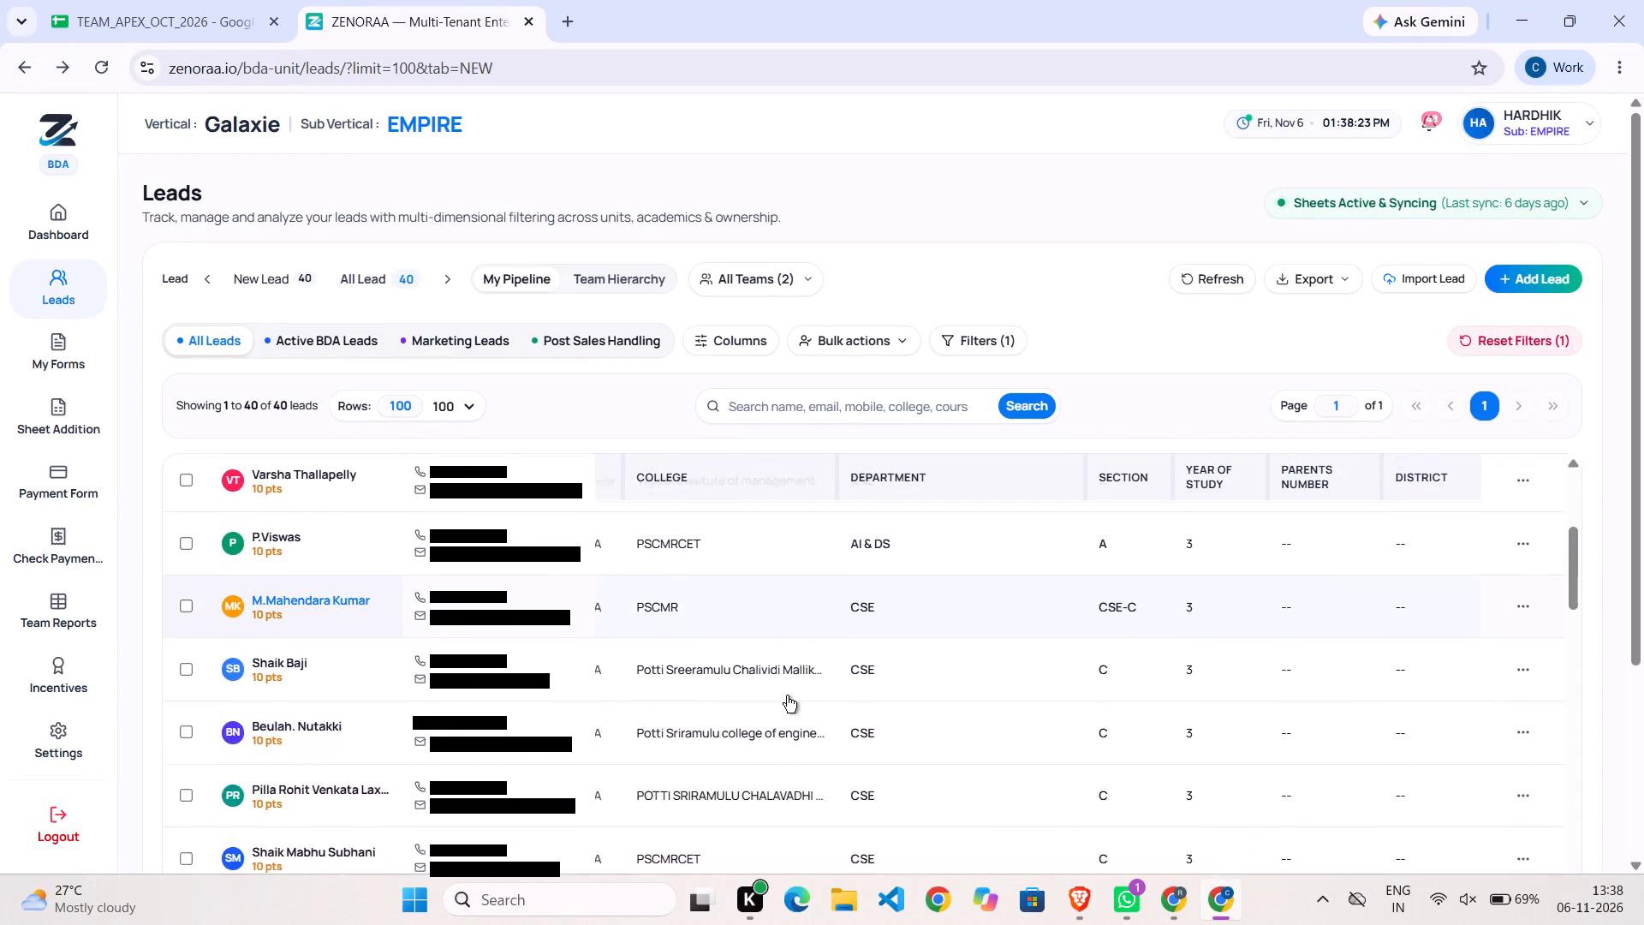
scroll(787, 695, down, 7)
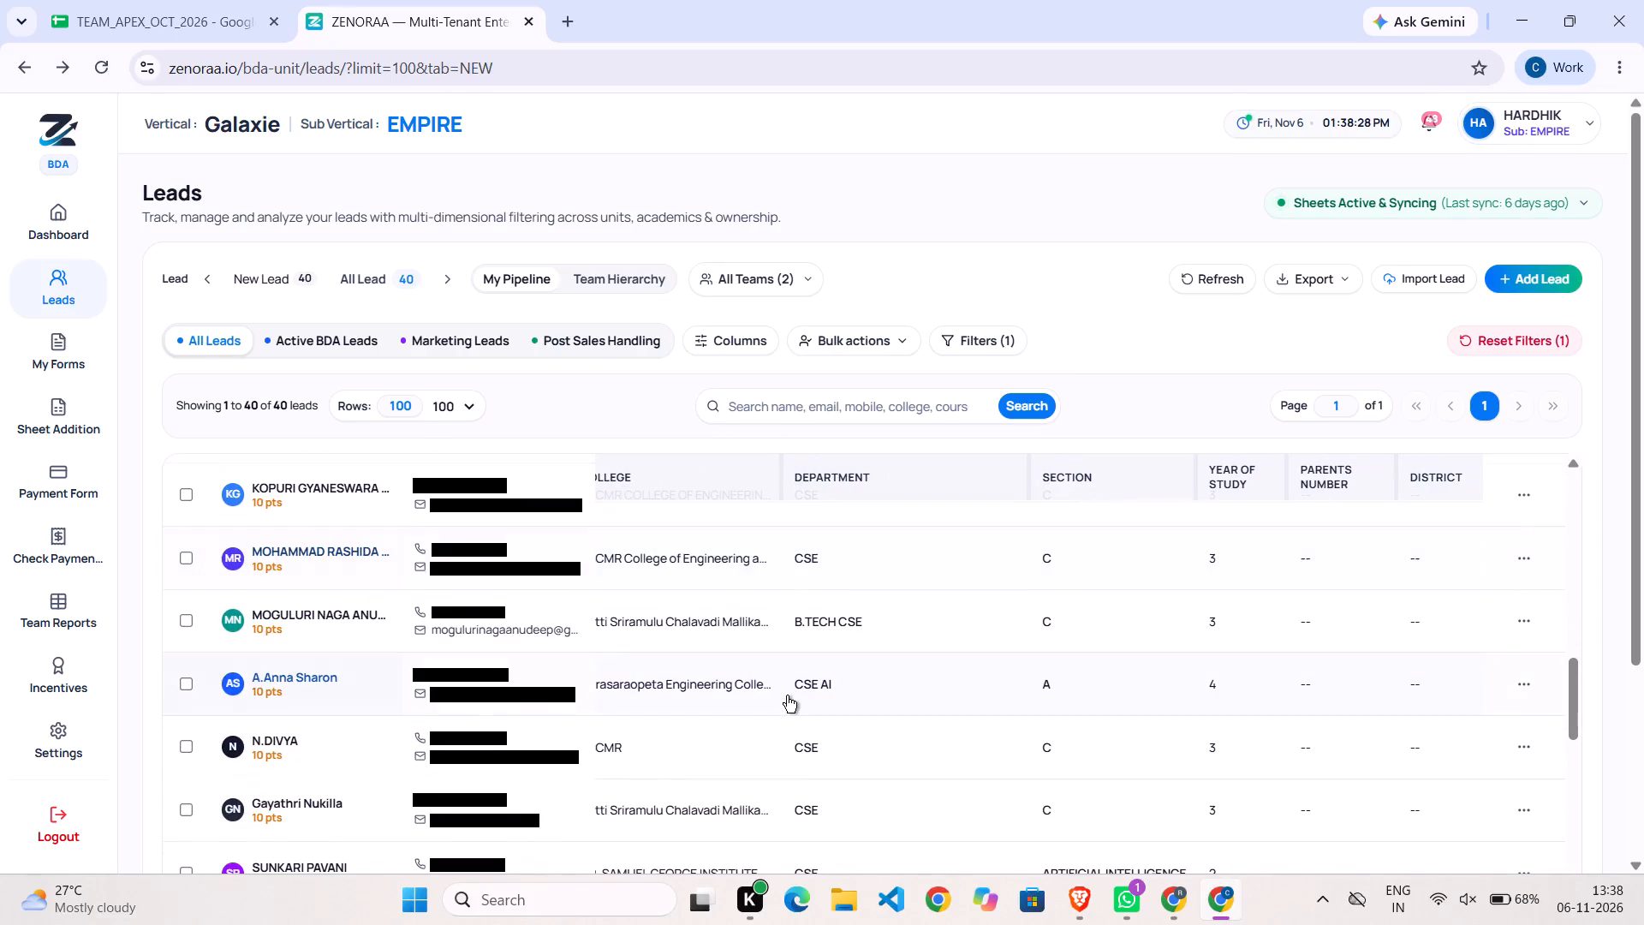
scroll(787, 695, right, 1)
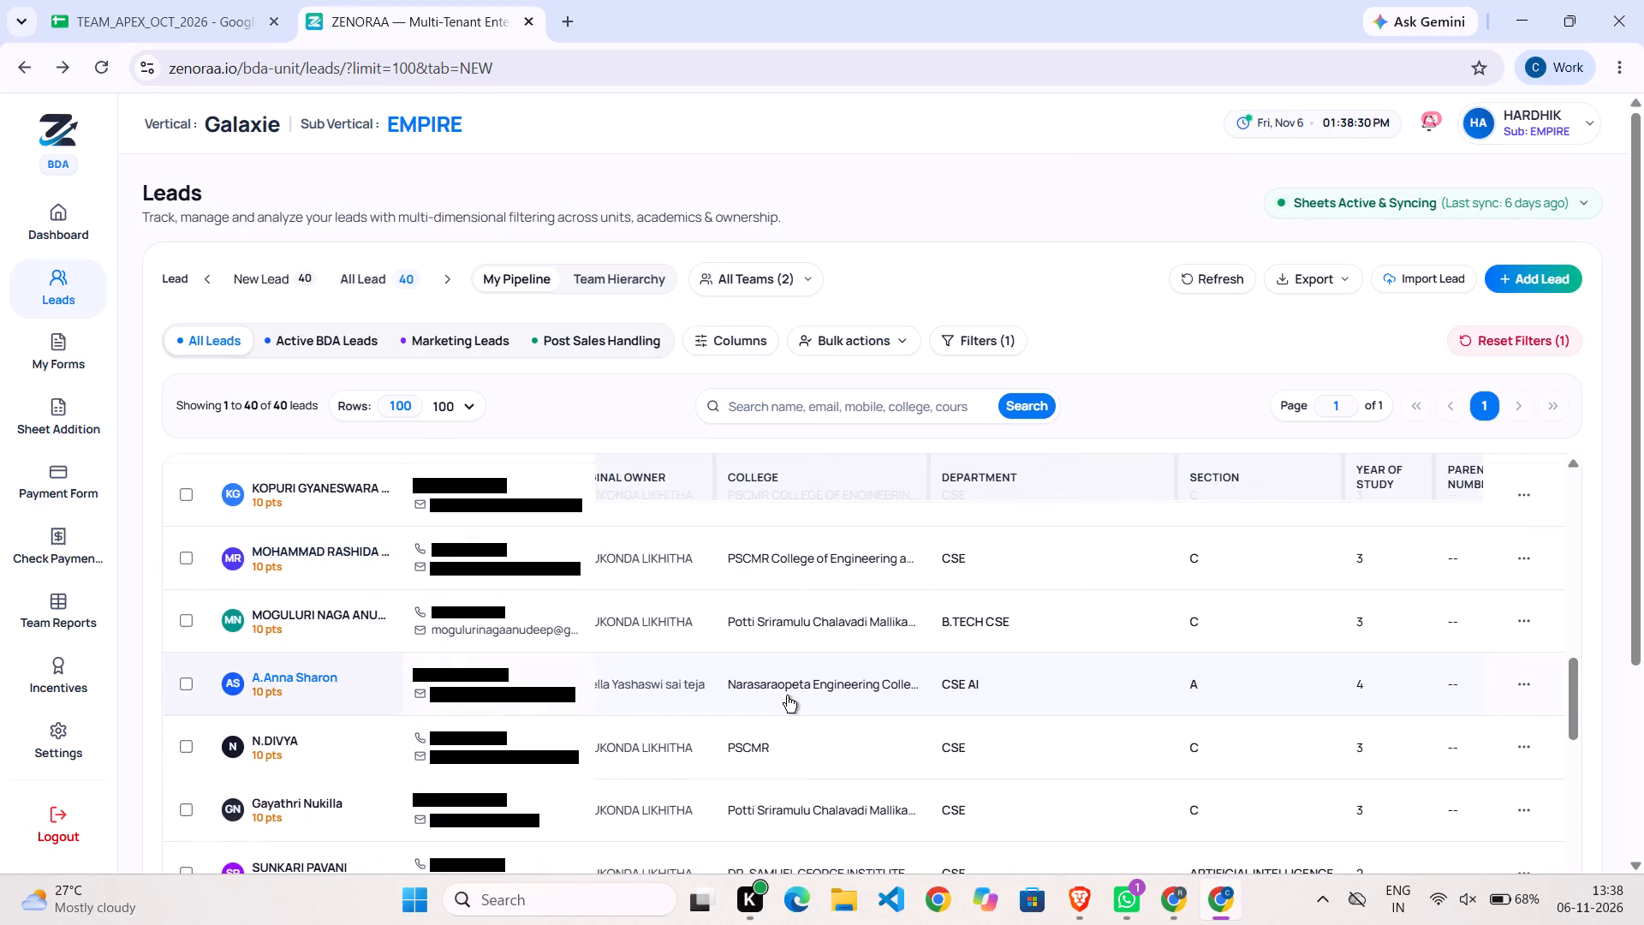
scroll(787, 695, down, 2)
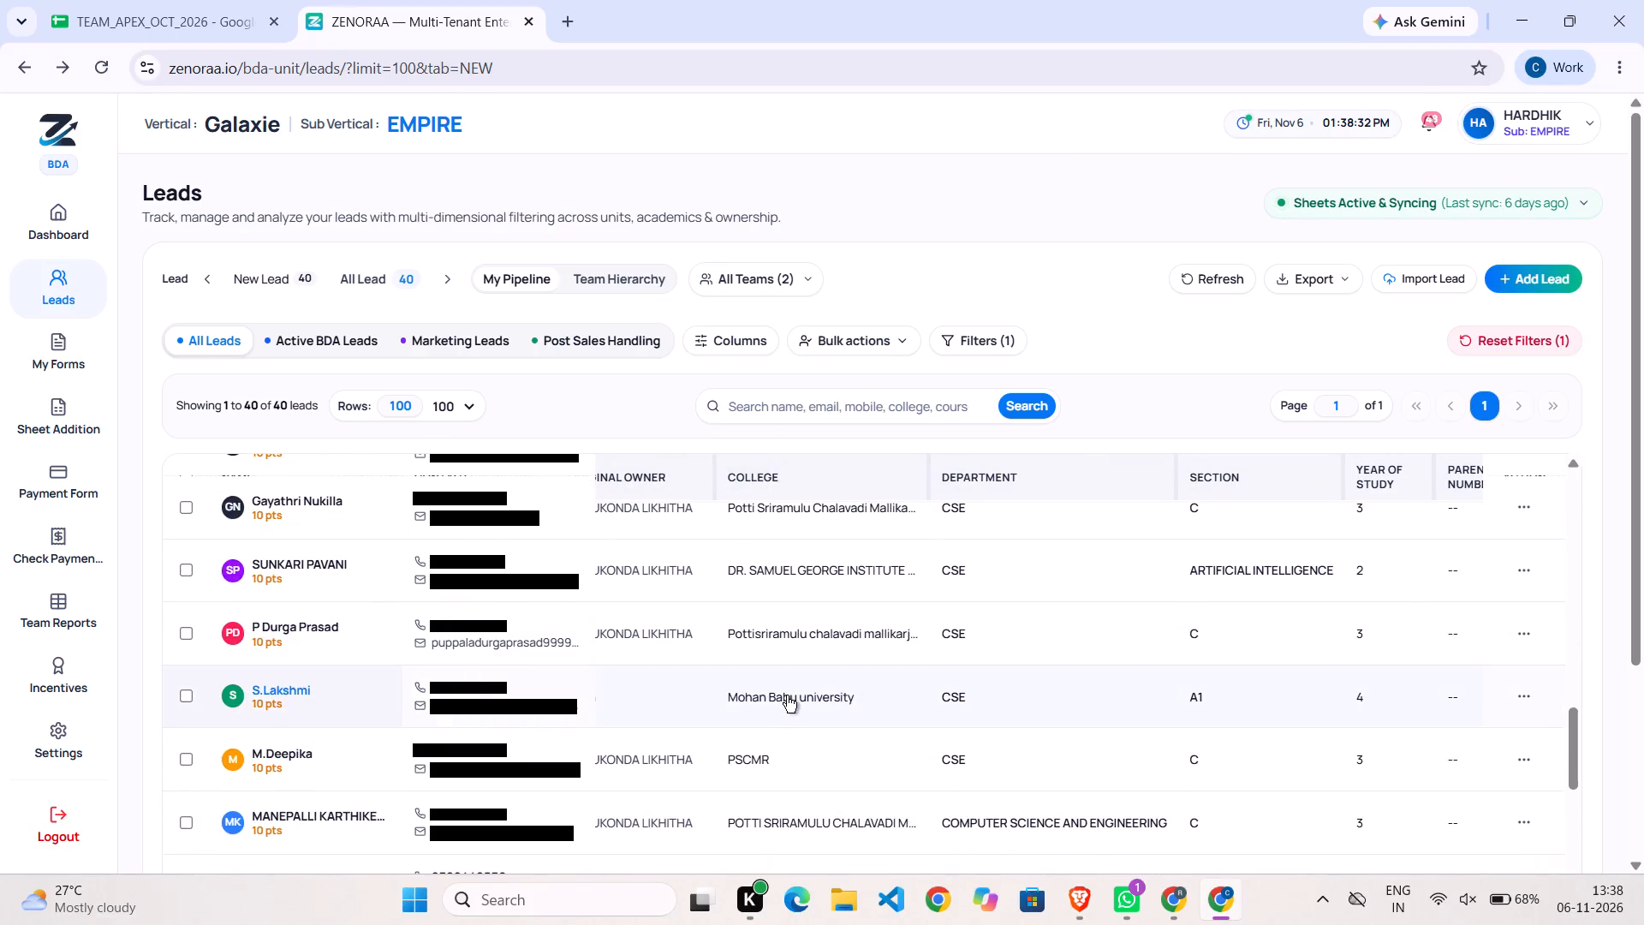
scroll(787, 695, down, 1)
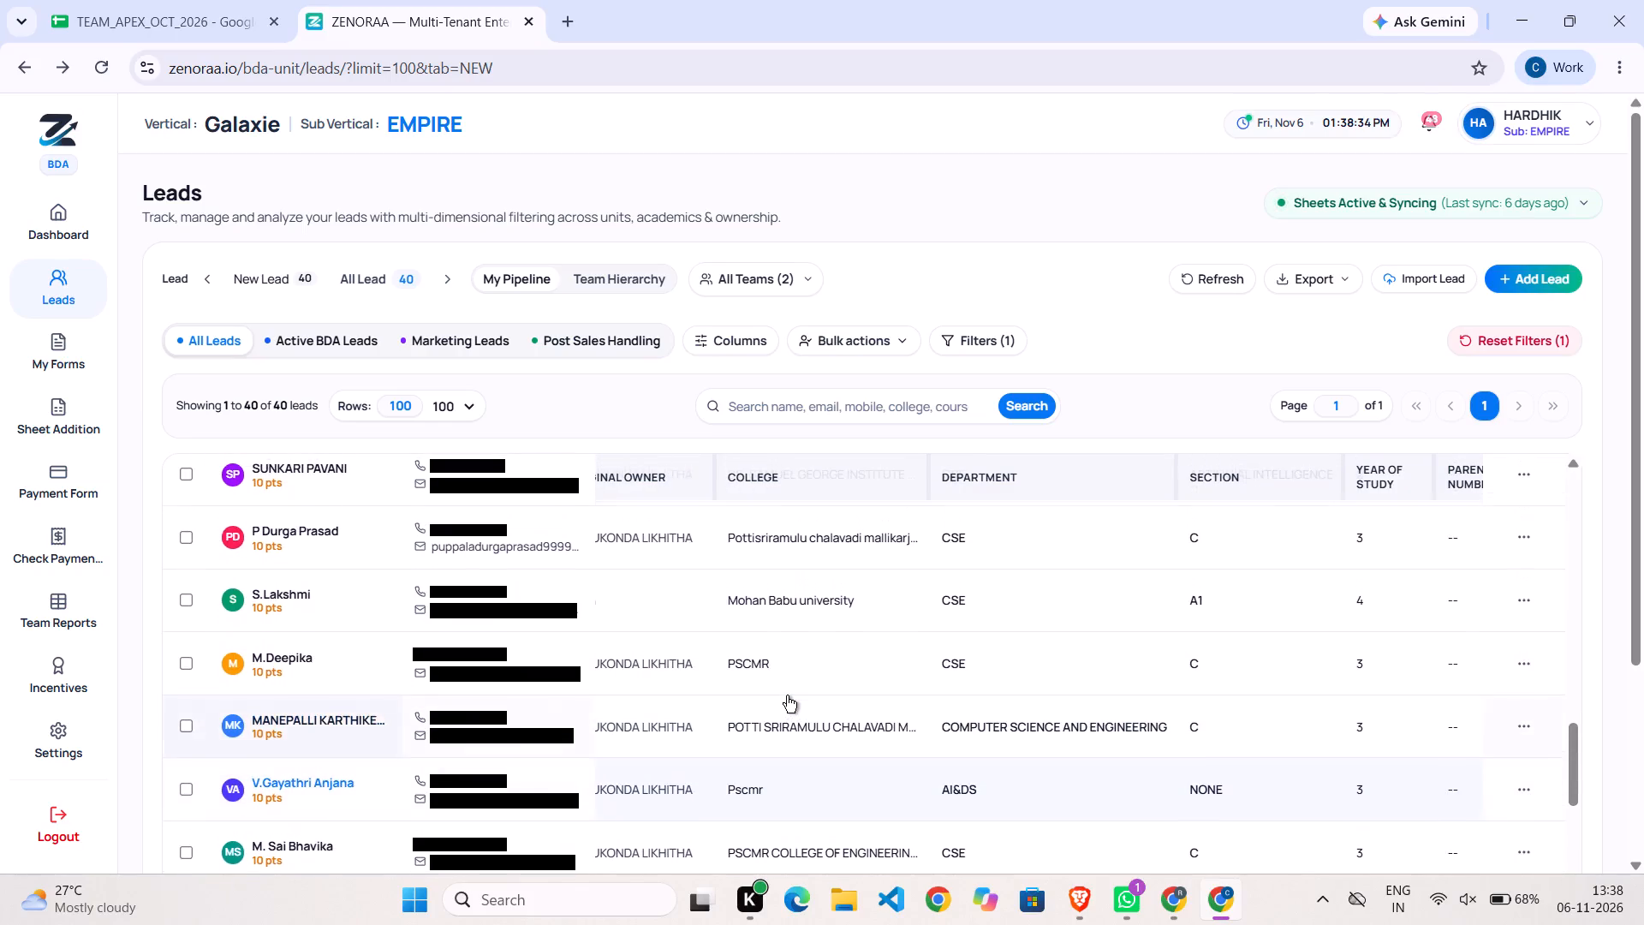
scroll(787, 695, down, 2)
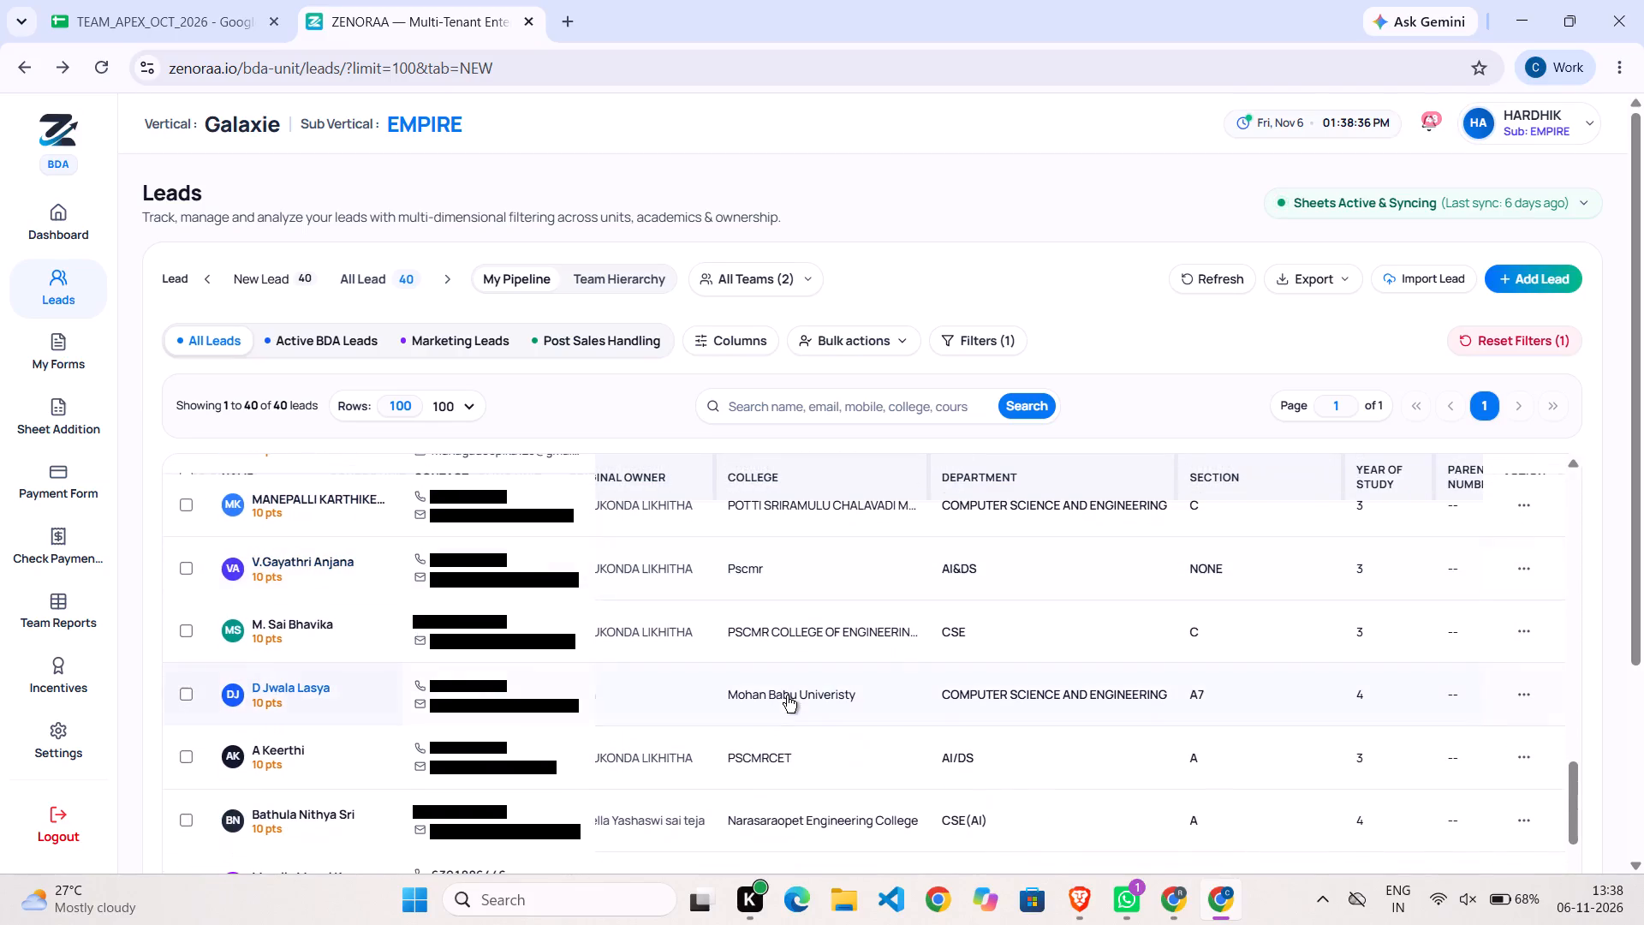
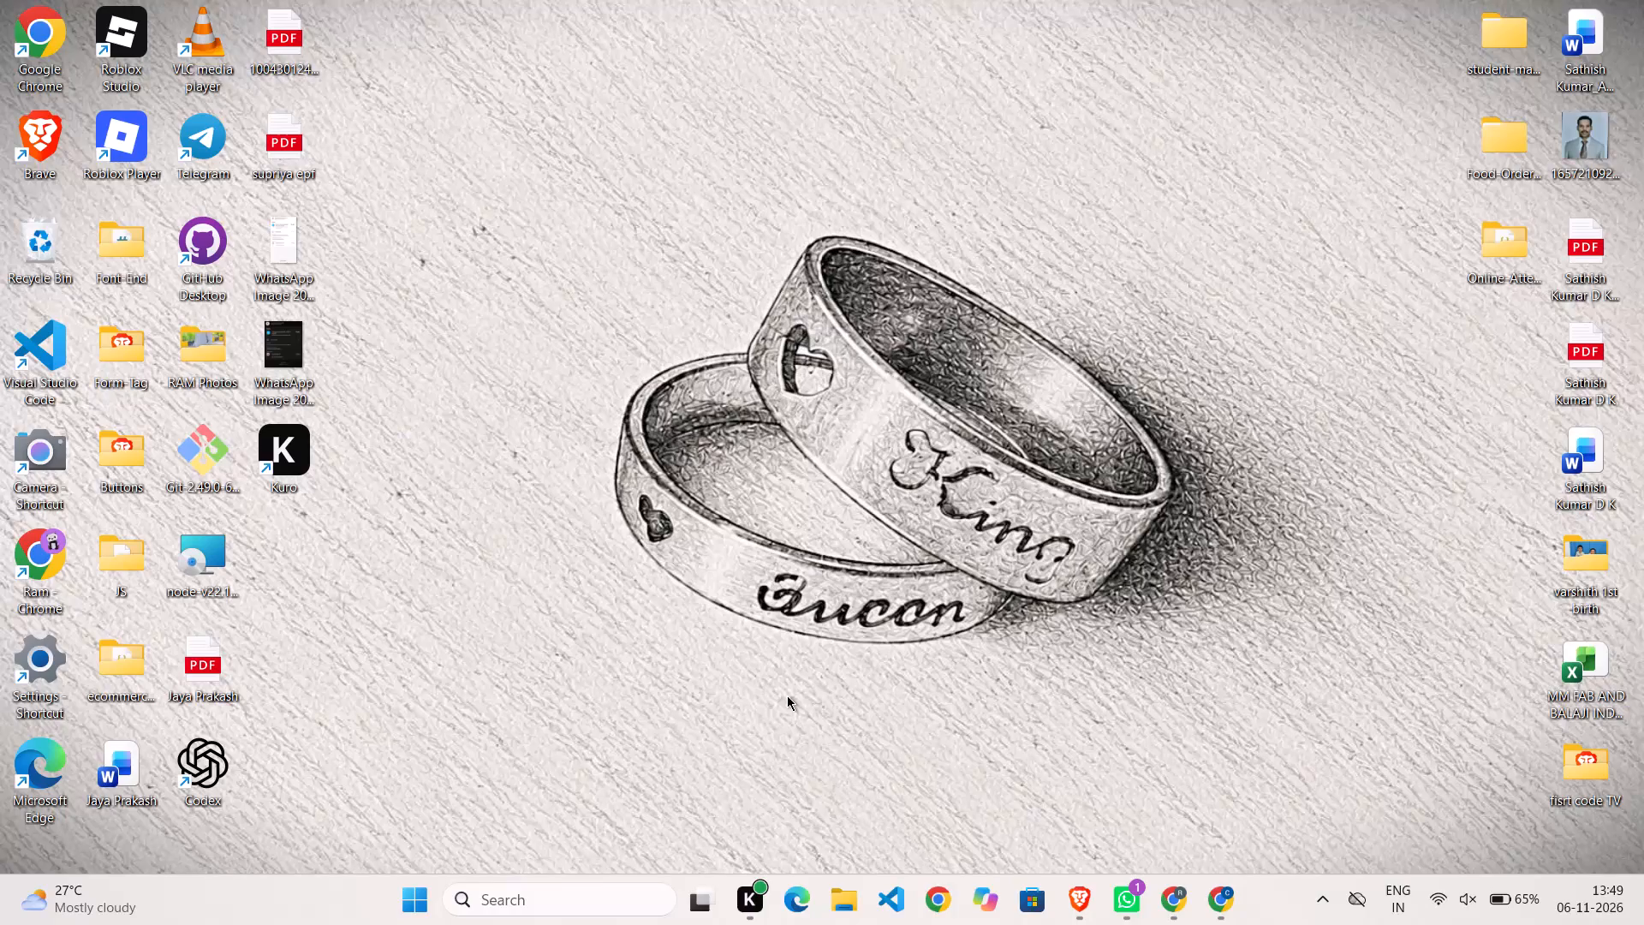
Switch back to the ZENORAA leads list and examine the New leads' college, department, section, year, date and ownership columns.
key(alt+Tab)
key(alt+Tab)
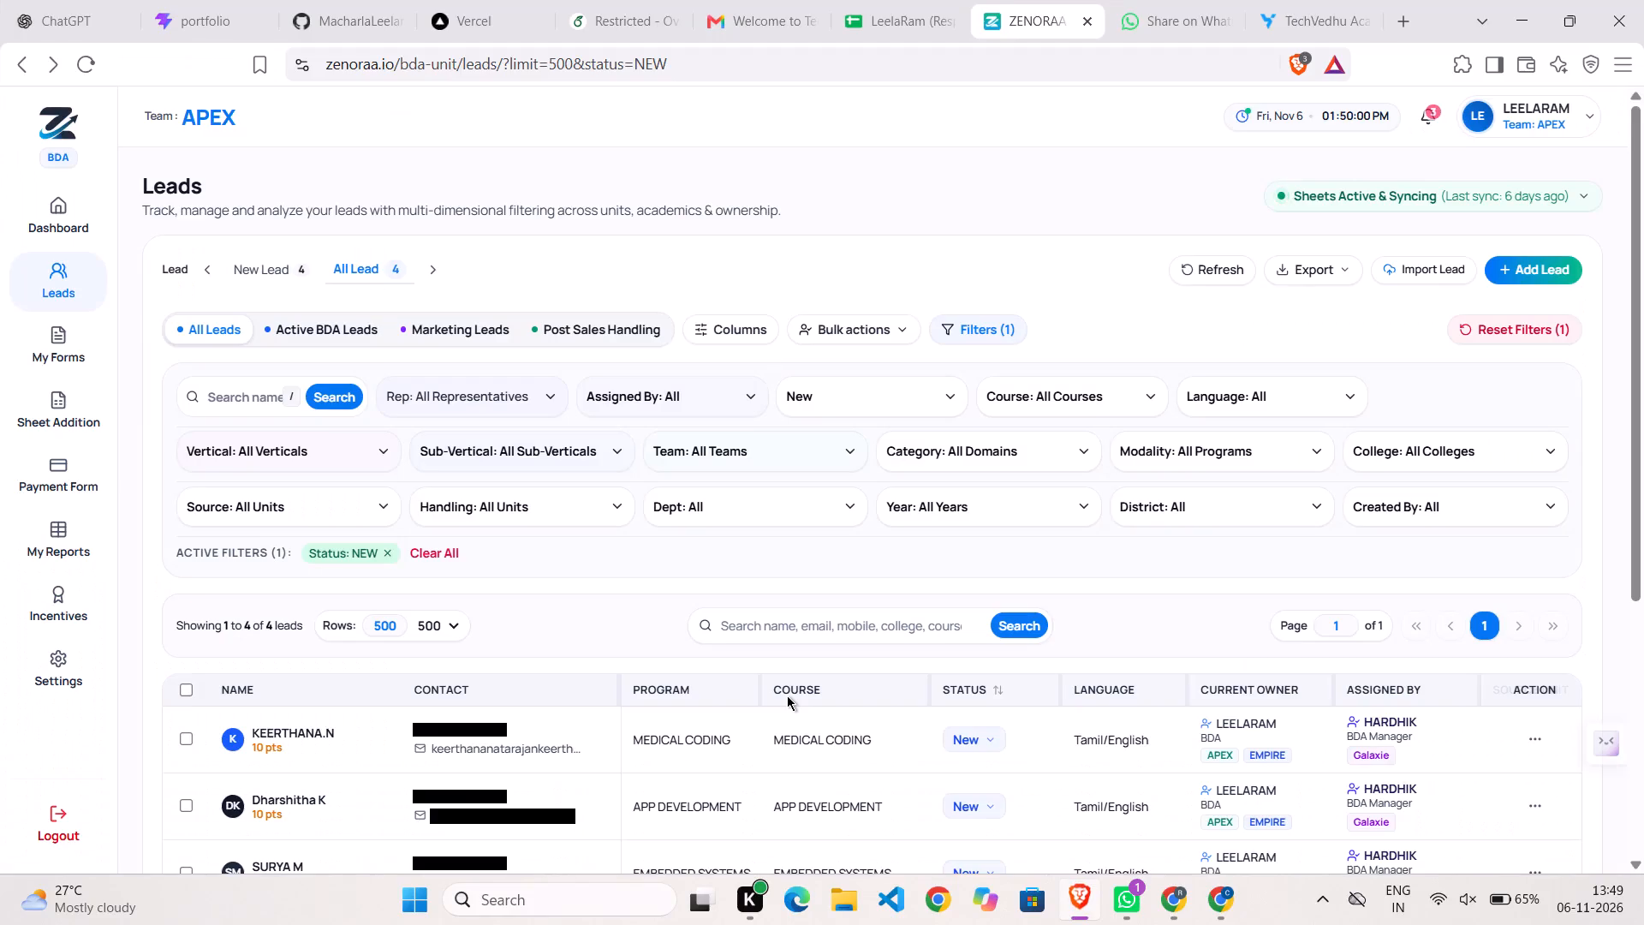
scroll(787, 695, right, 3)
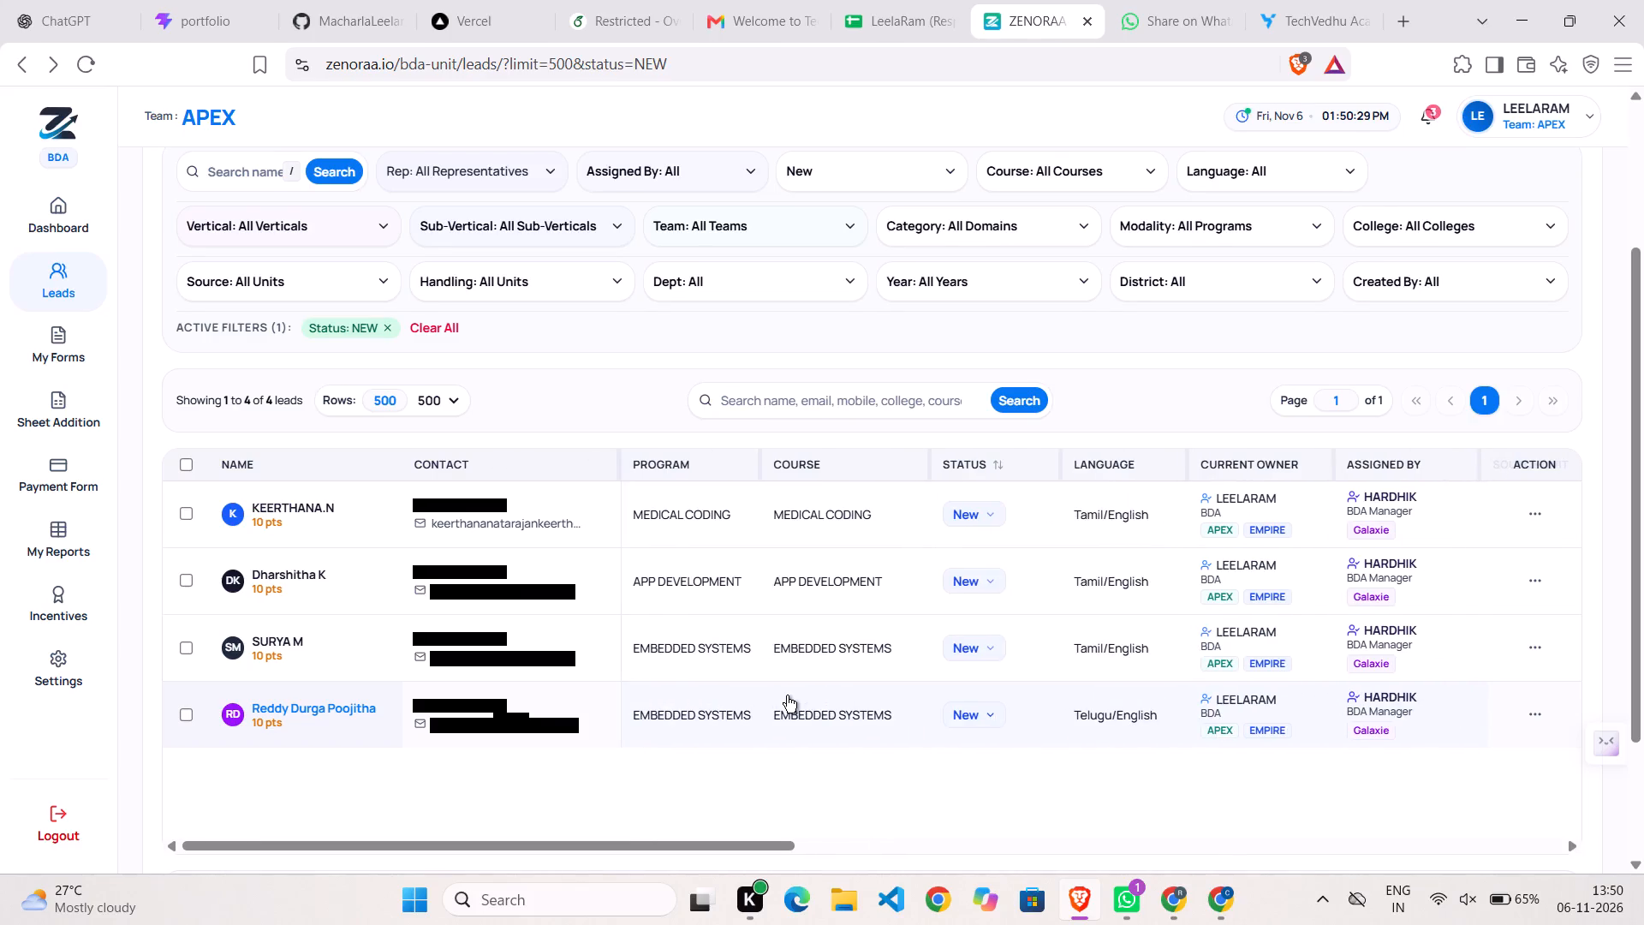
scroll(787, 695, left, 8)
scroll(787, 695, right, 1)
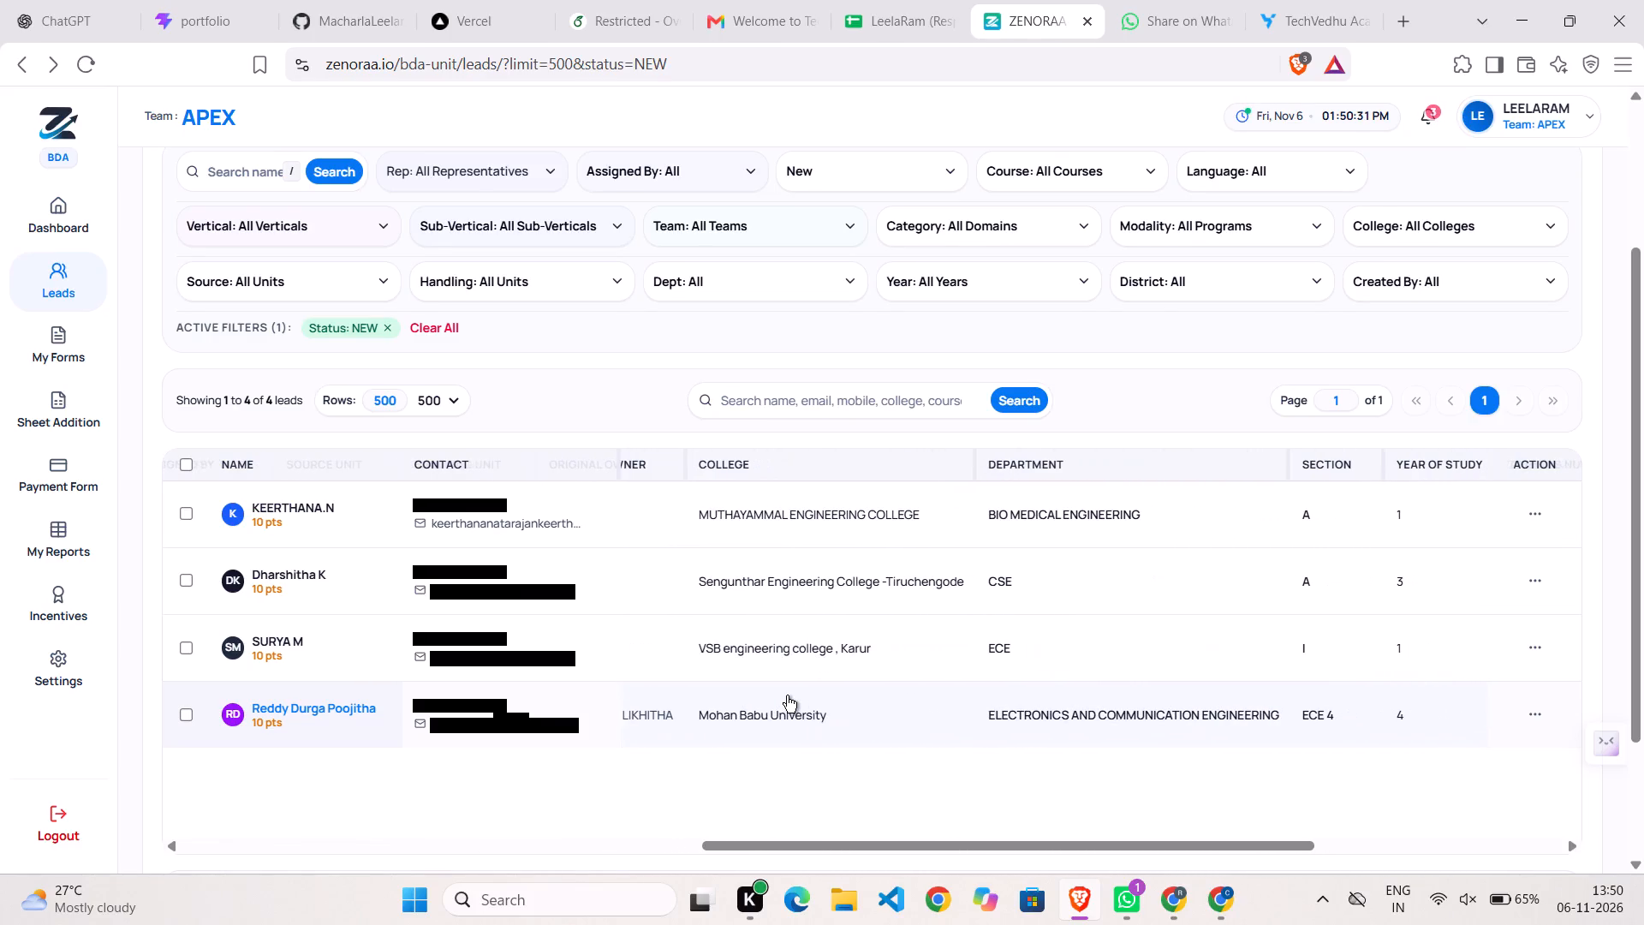
scroll(787, 695, right, 1)
scroll(787, 695, left, 2)
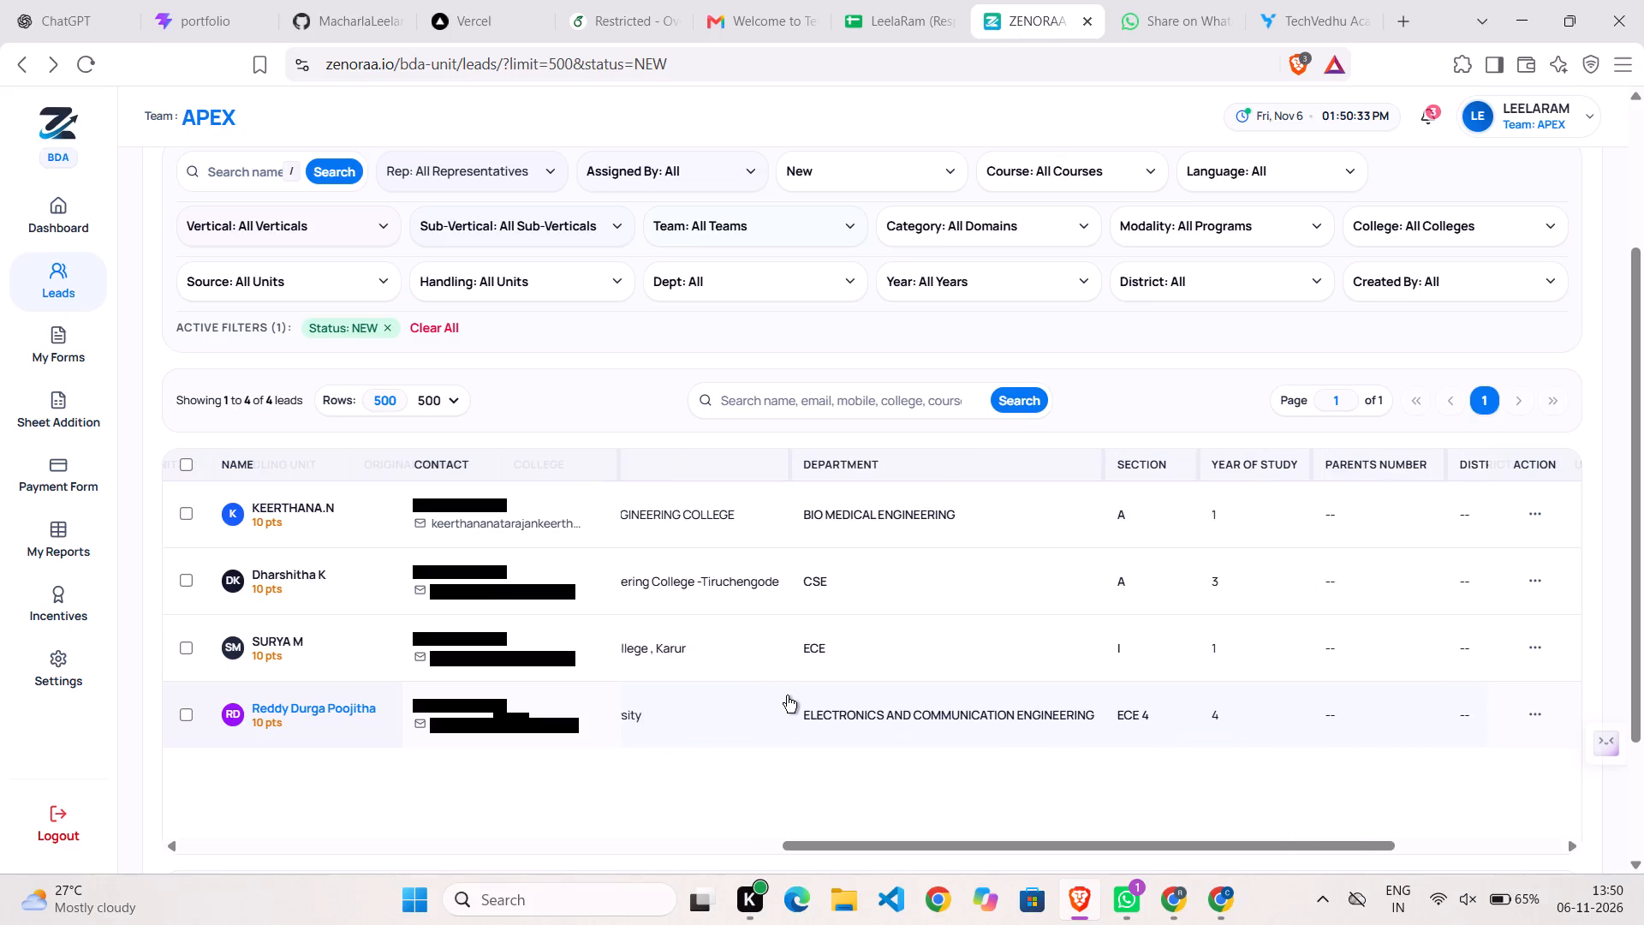
scroll(787, 695, left, 2)
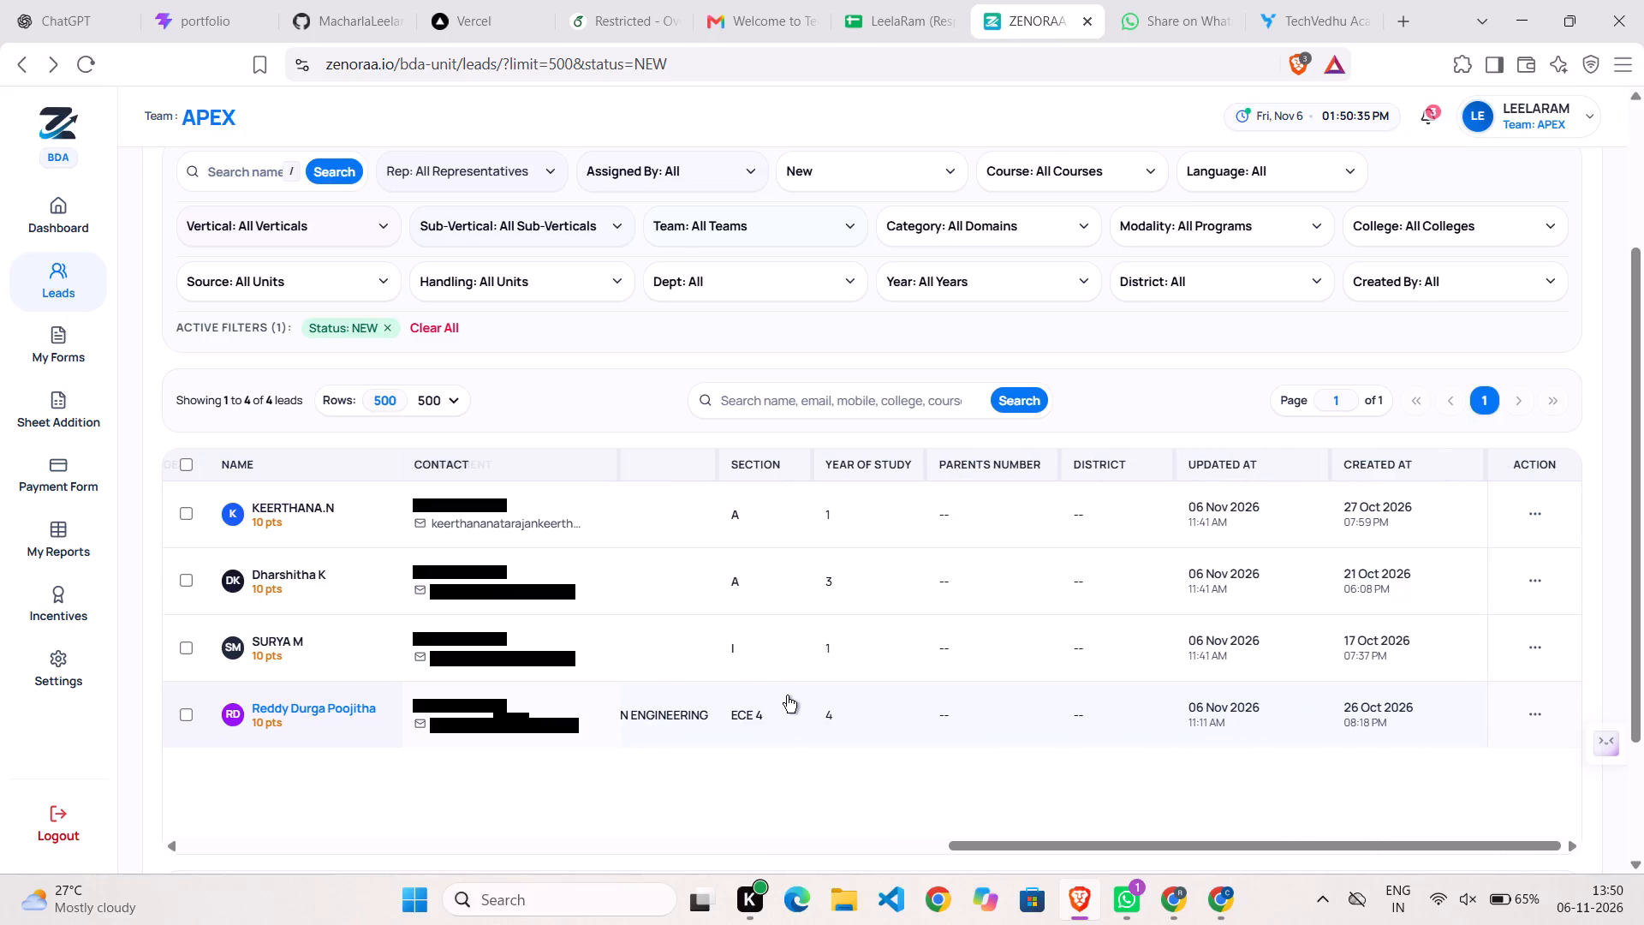
scroll(787, 695, left, 1)
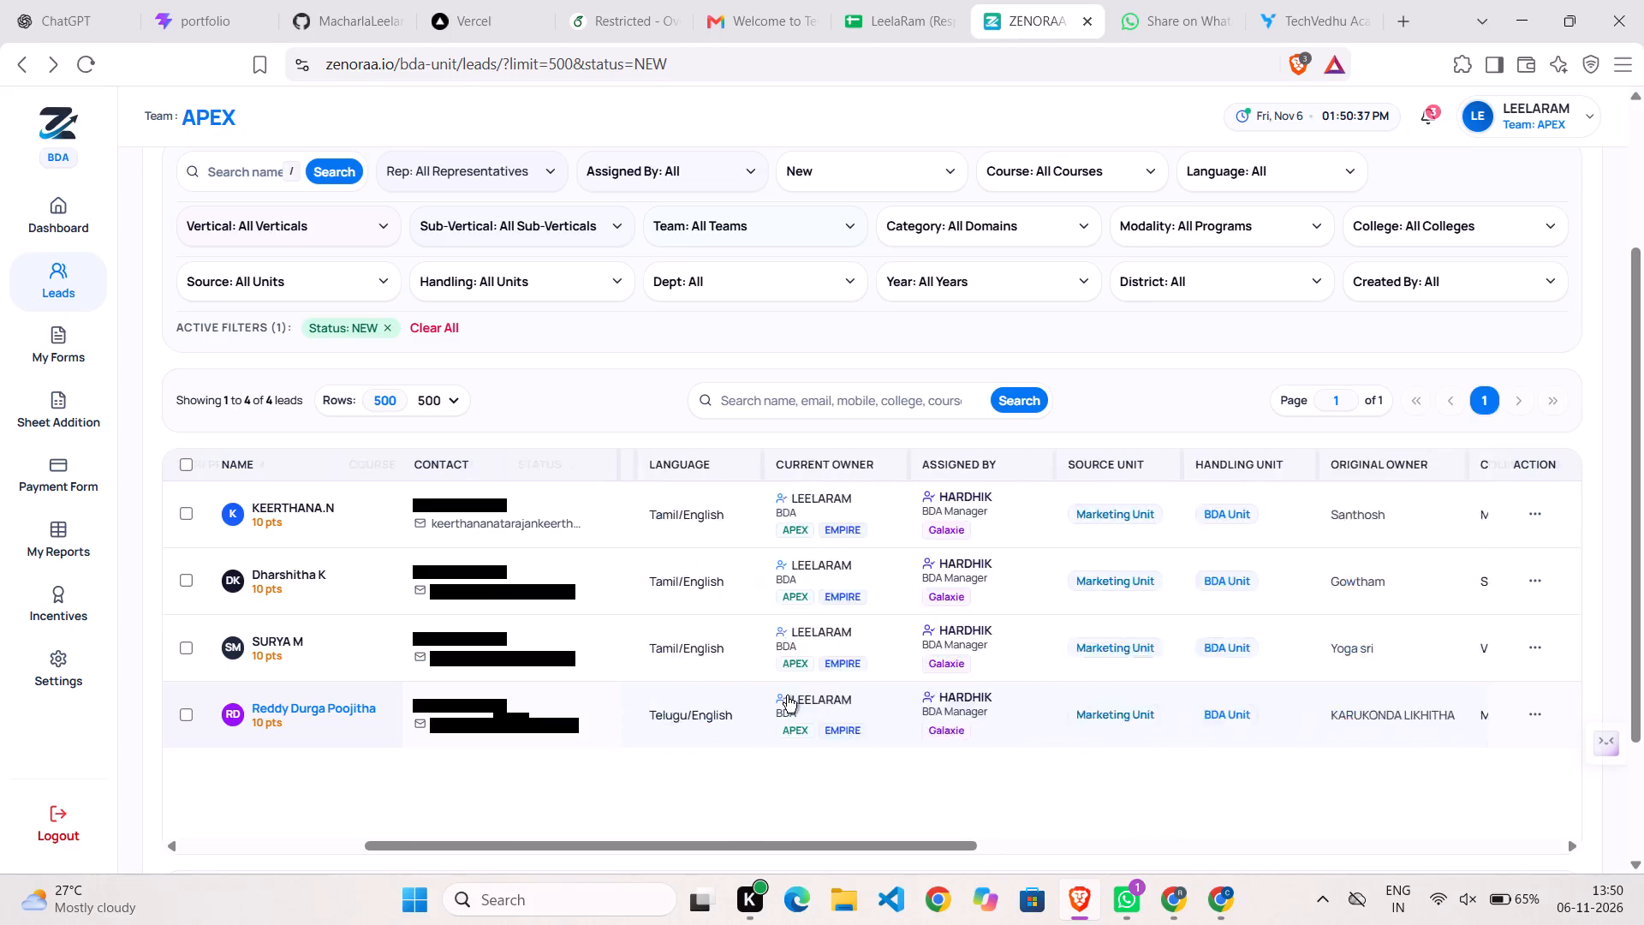
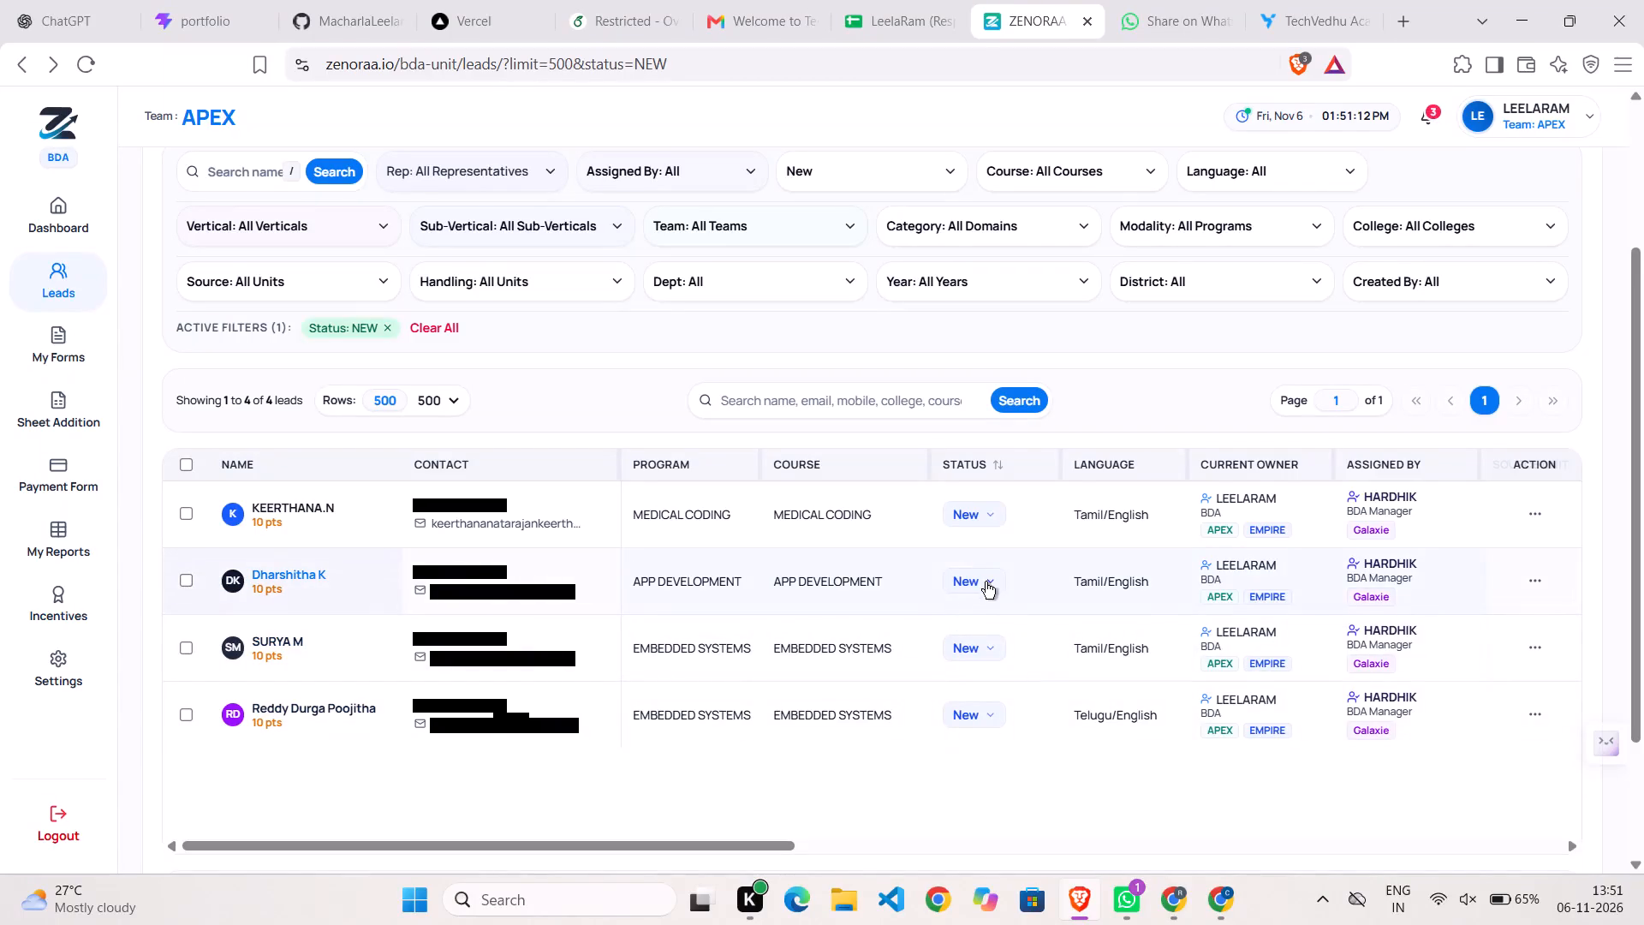
Update the App Development lead's status to Not Interested with the call remark "not interested, she already joined internship training program".
click(996, 574)
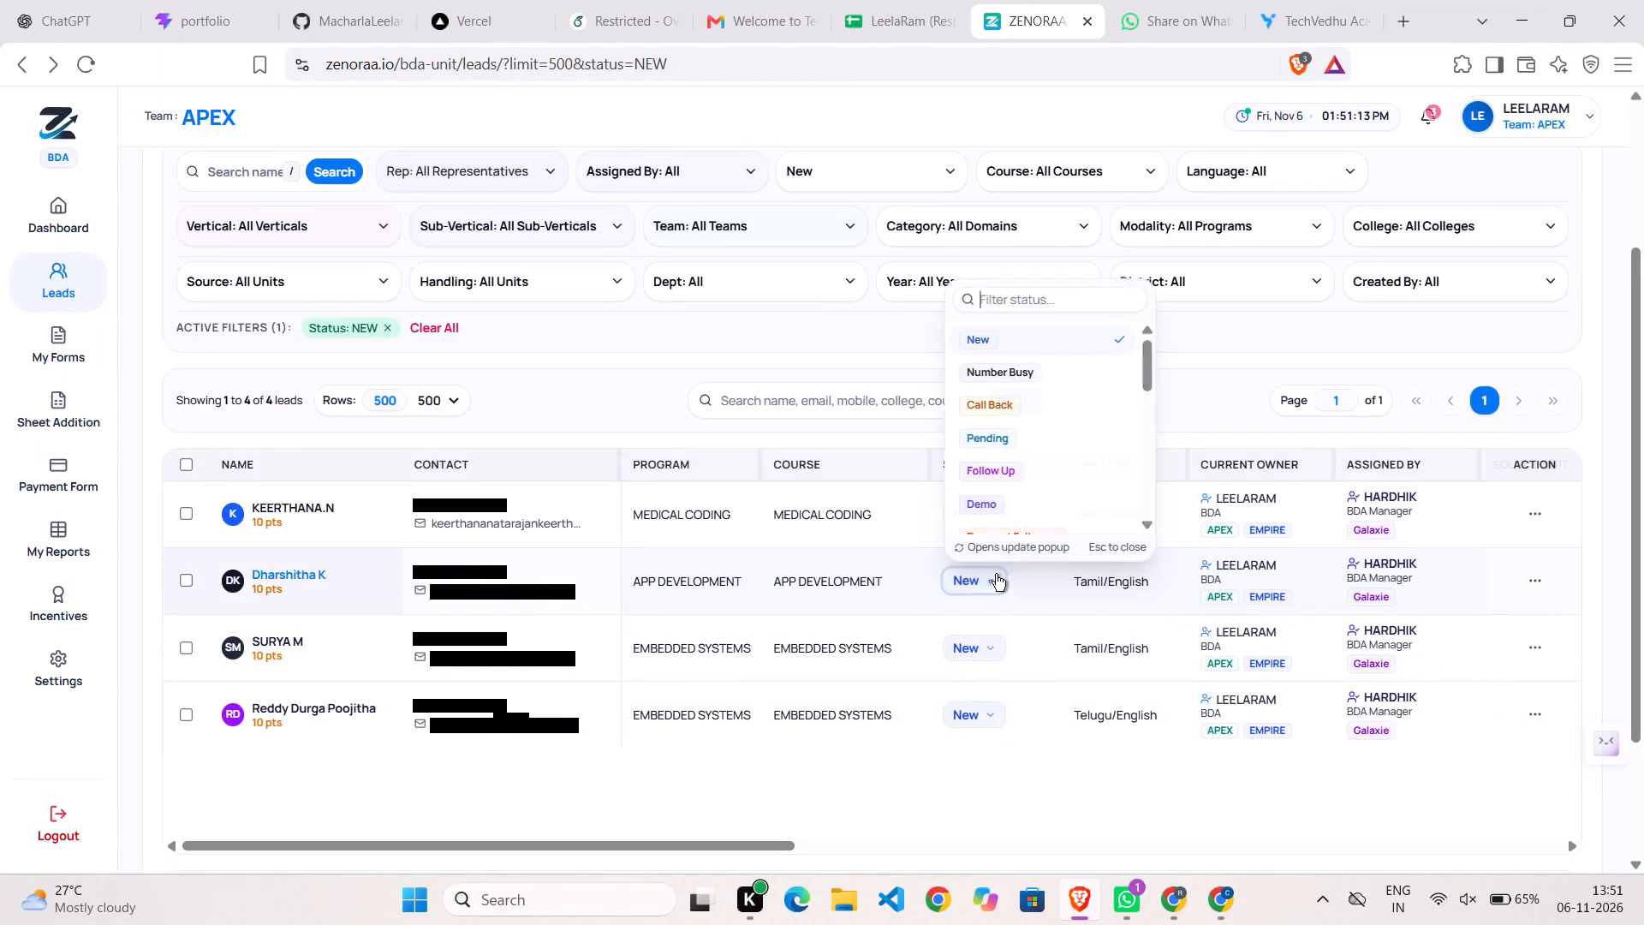
scroll(1023, 457, down, 4)
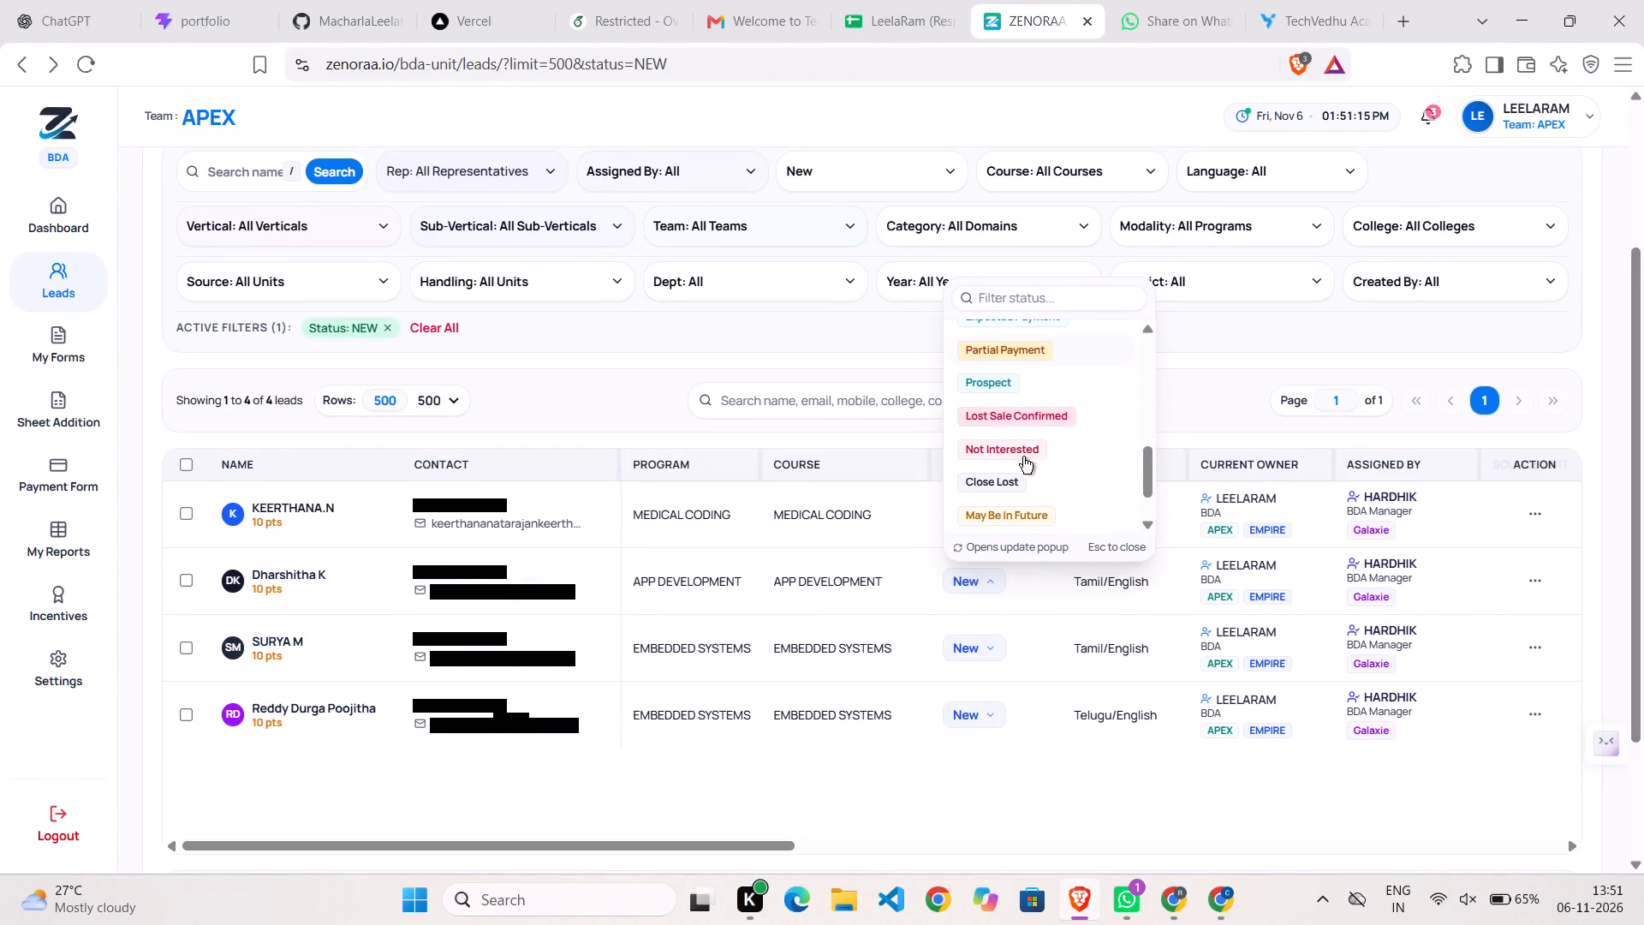
click(1023, 457)
click(916, 462)
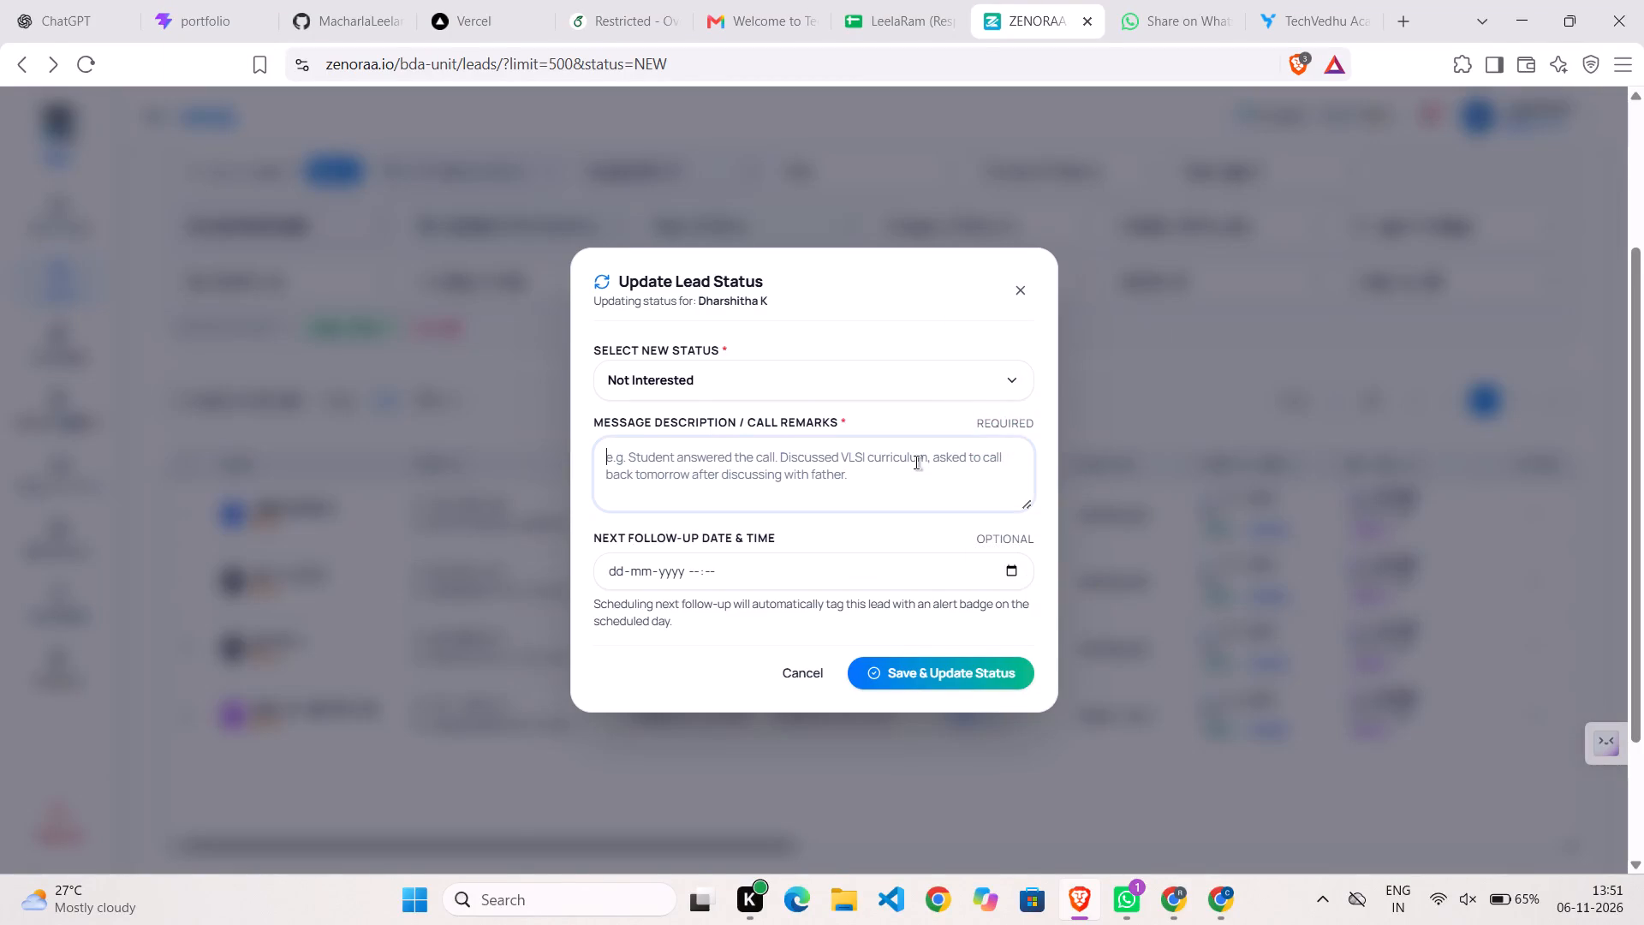
text(not interested)
key(space)
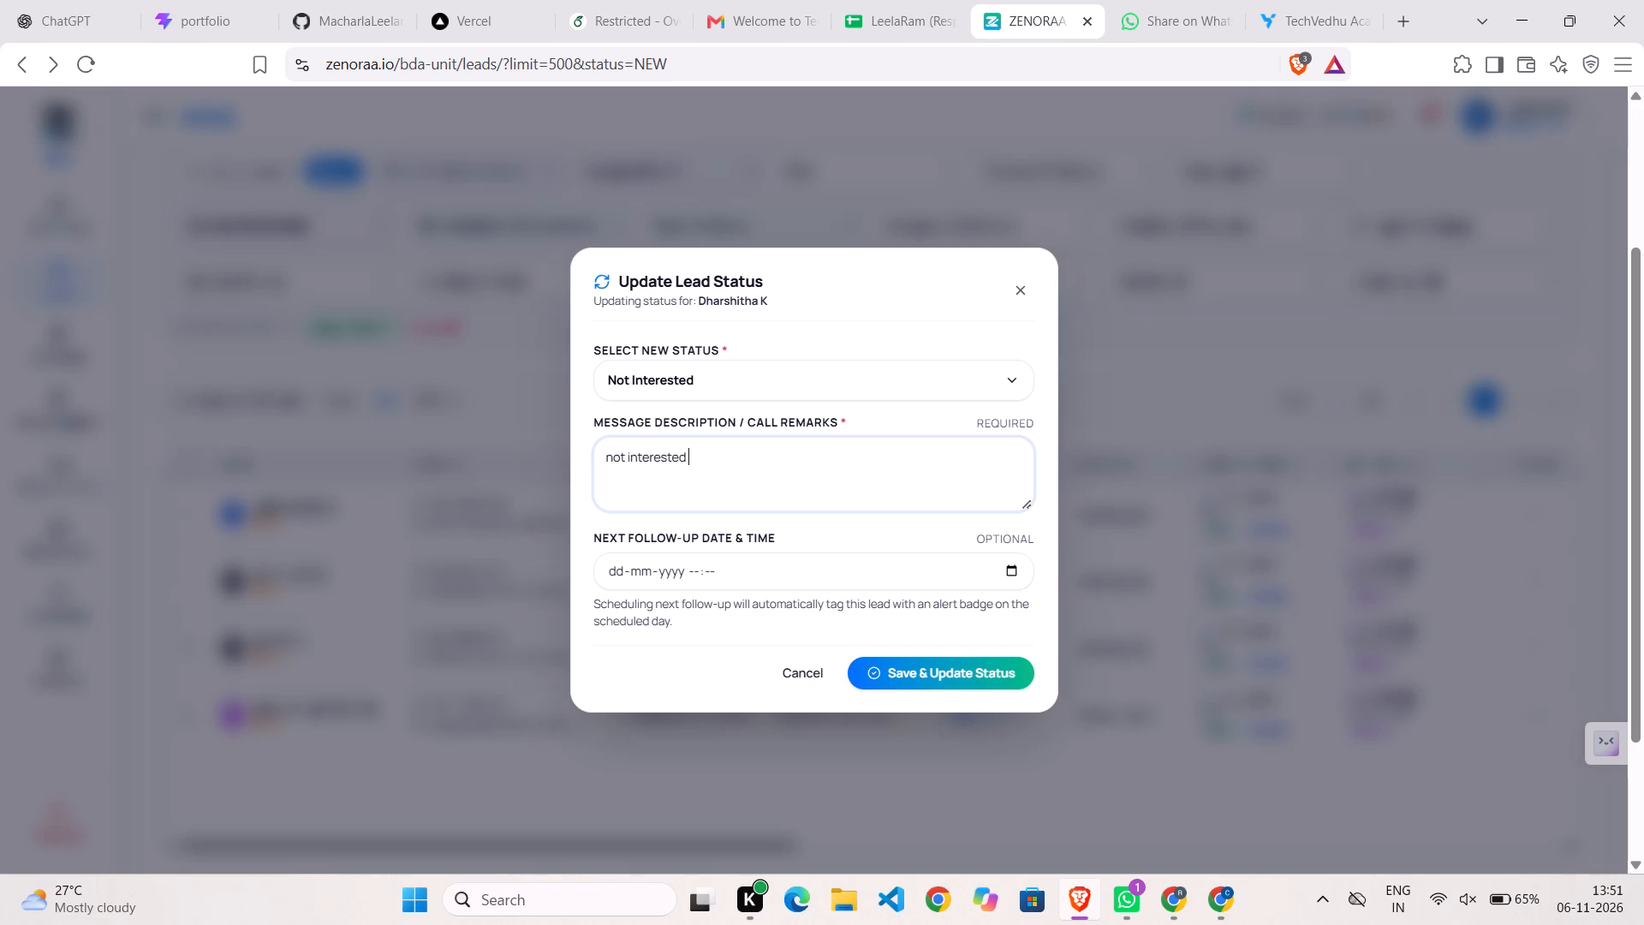
key(BackSpace)
text(,)
key(space)
text(sg)
key(BackSpace)
key(e)
key(BackSpace)
text(he)
key(space)
key(l)
key(BackSpace)
text(alreadr)
key(BackSpace)
text(y)
key(space)
text(ji)
key(BackSpace)
text(oined)
key(space)
key(a)
key(BackSpace)
text(inters)
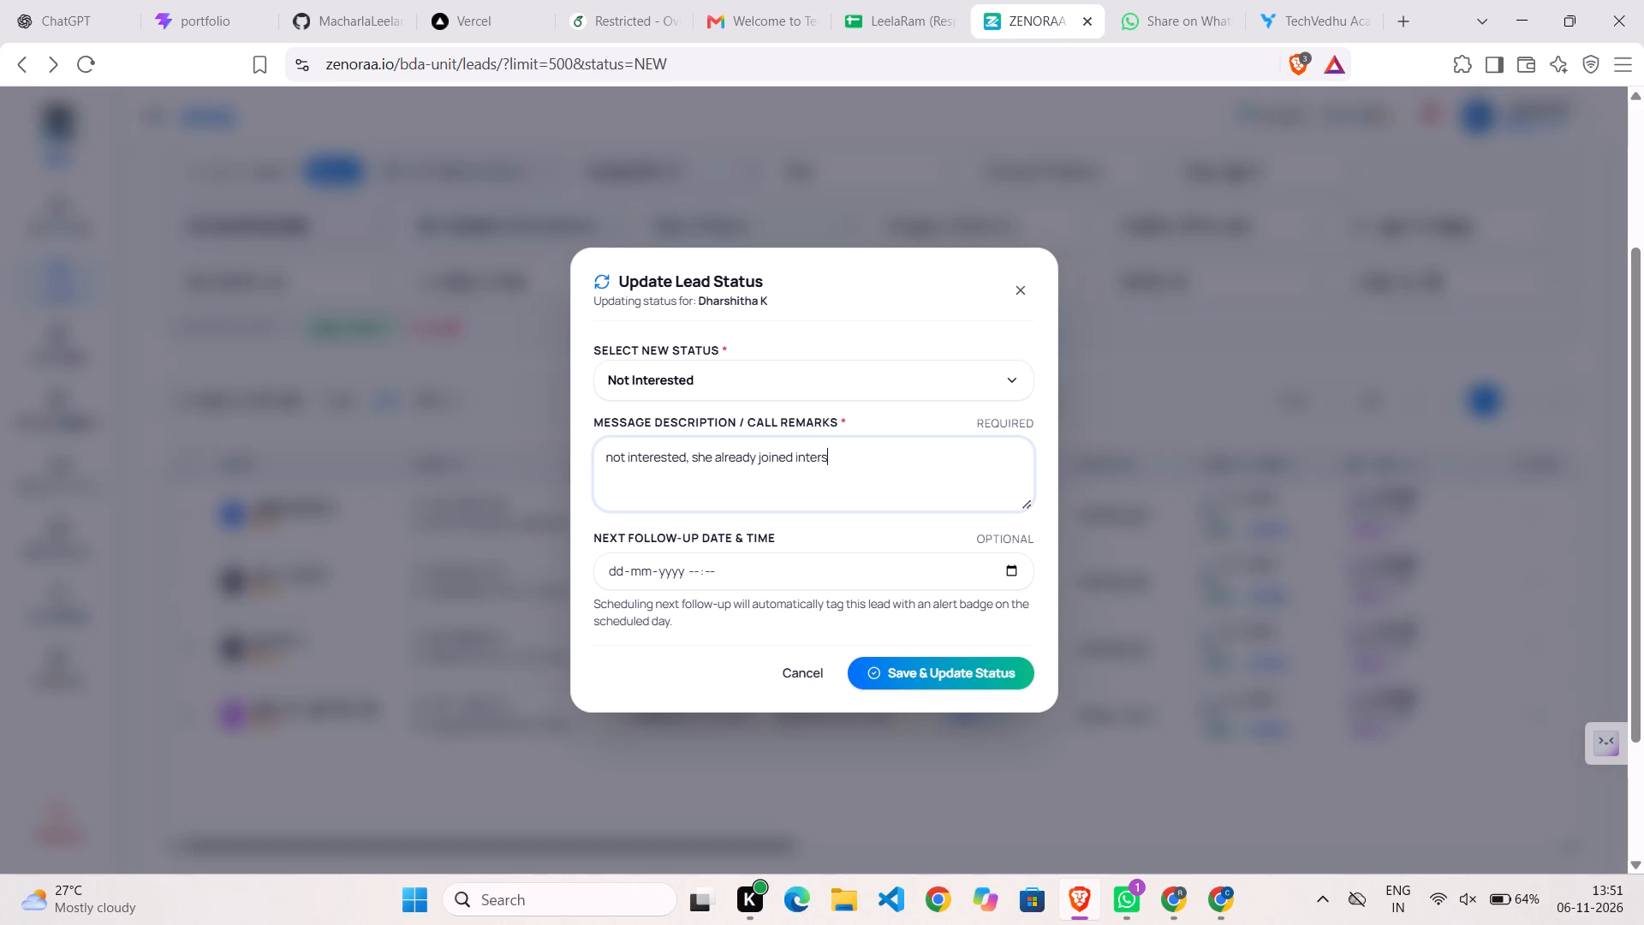
key(BackSpace)
key(n)
text(sg)
key(BackSpace)
key(h)
text(ip)
key(space)
text(training program)
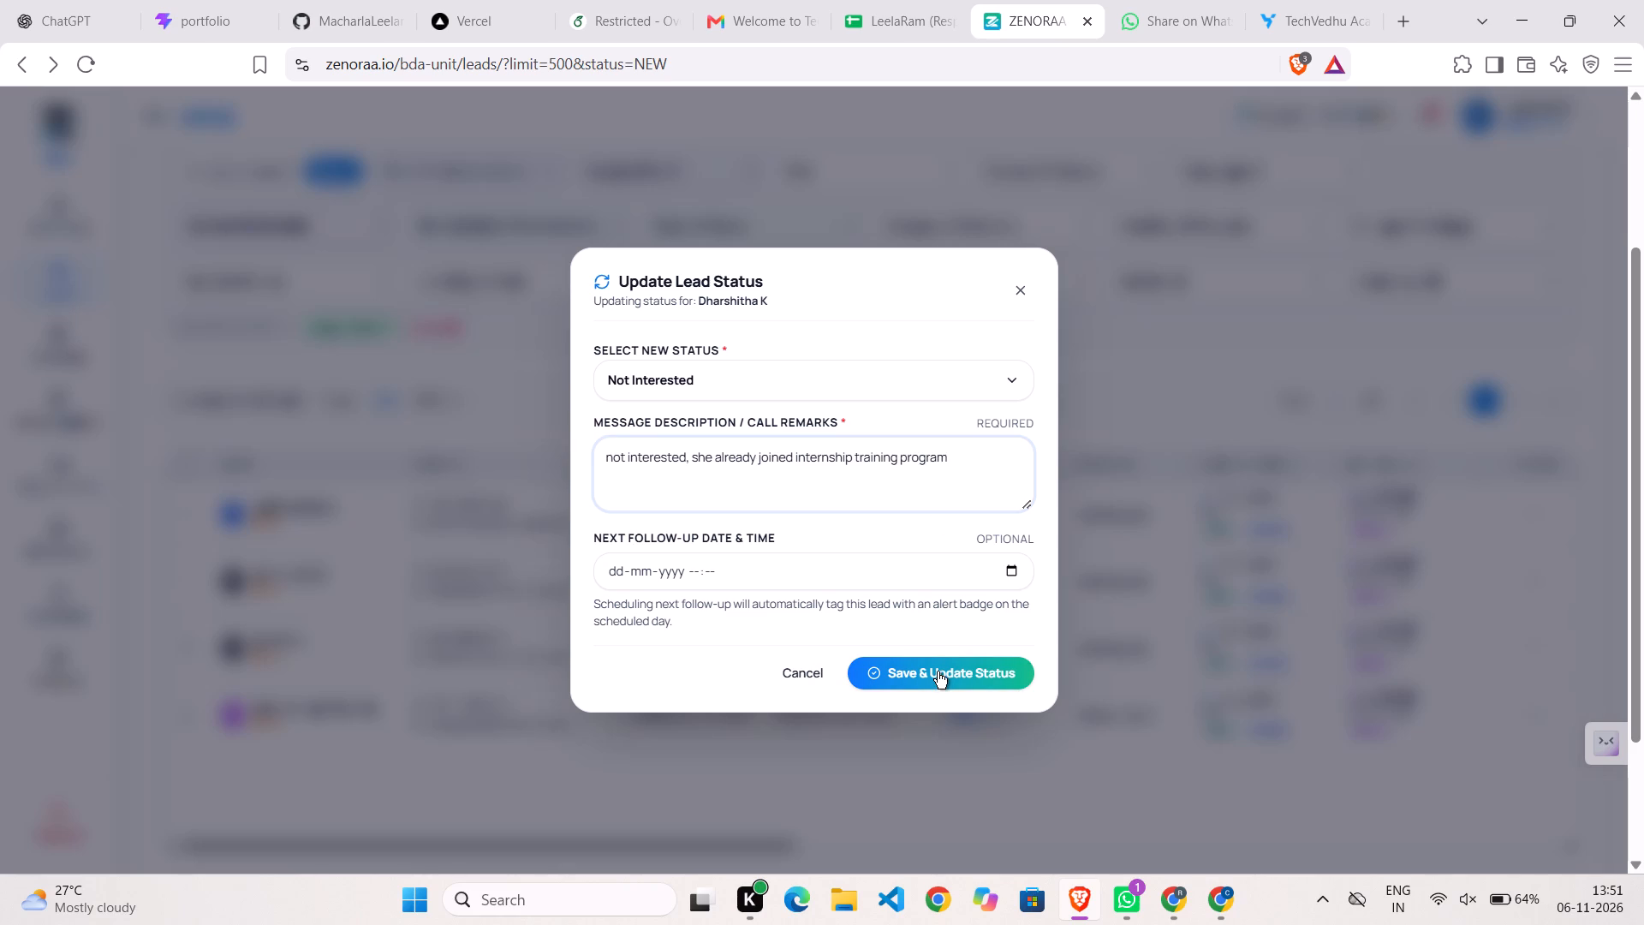
click(934, 671)
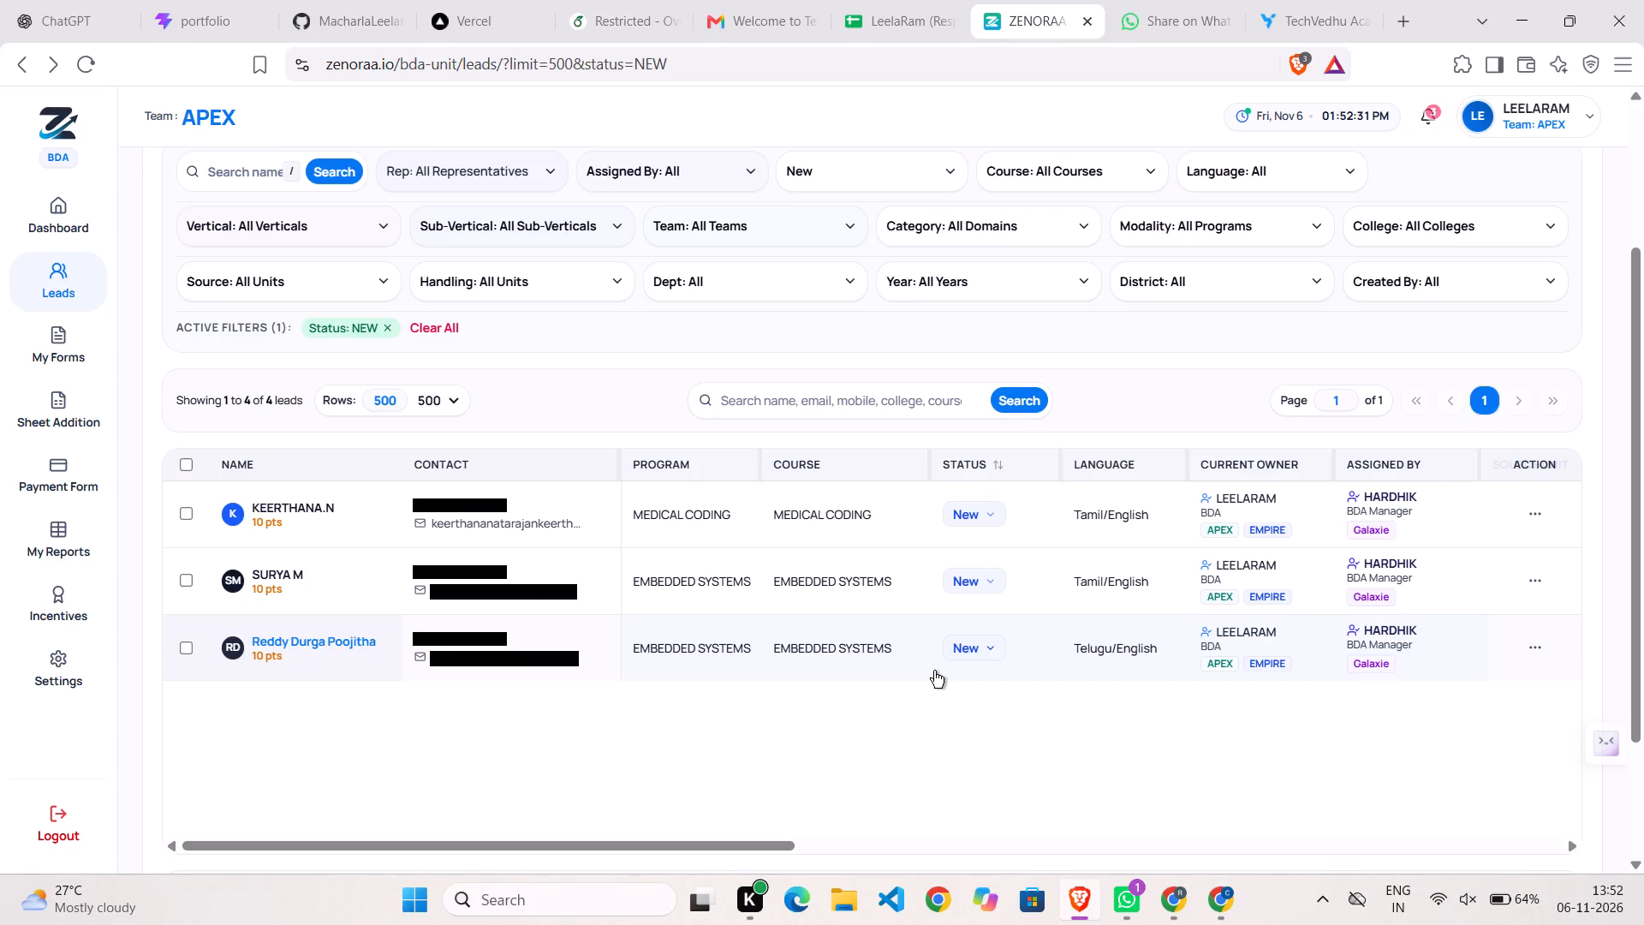
Examine the remaining New leads' program, language, ownership, college, department, section, year of study and date columns.
scroll(1110, 628, left, 7)
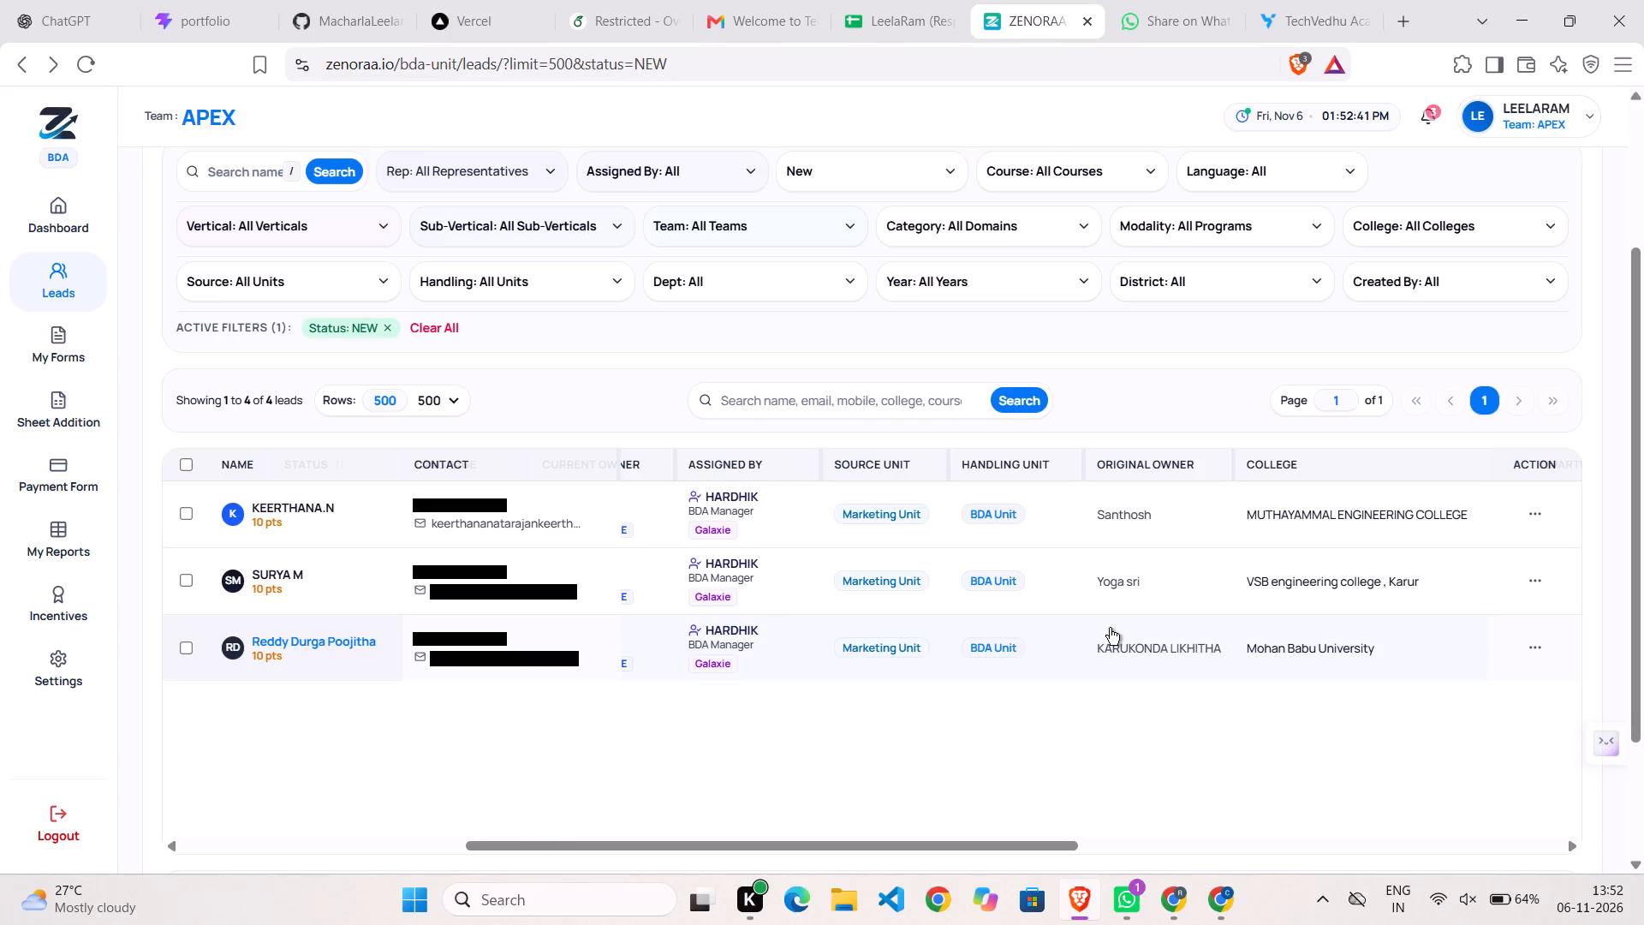
scroll(1110, 628, left, 2)
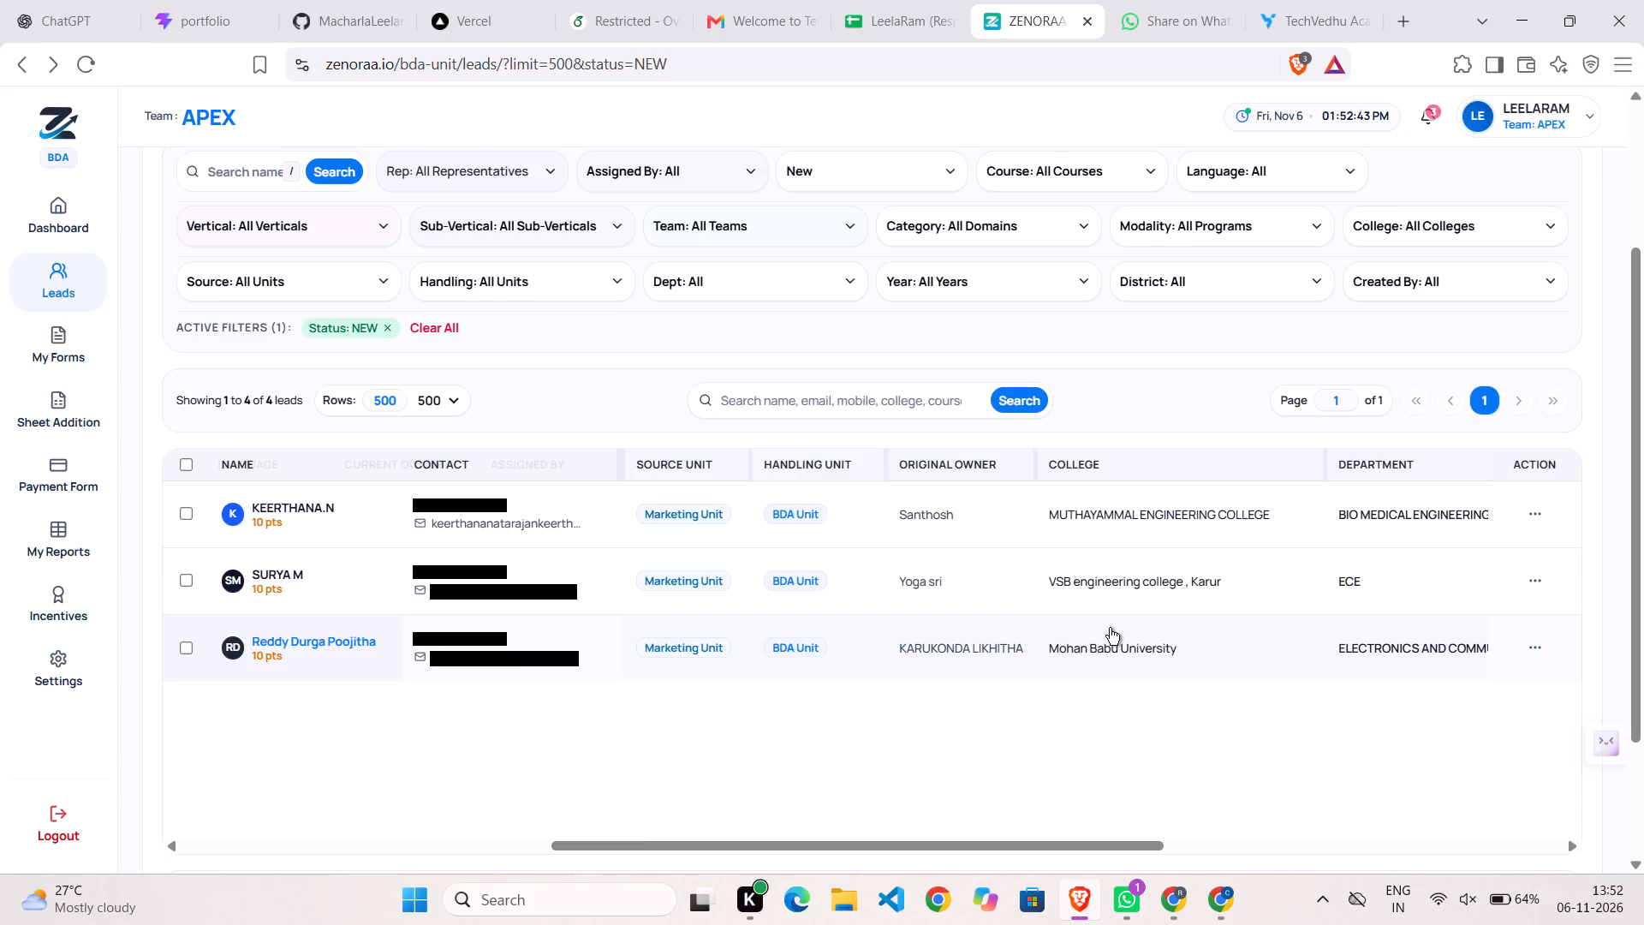
scroll(1110, 628, left, 4)
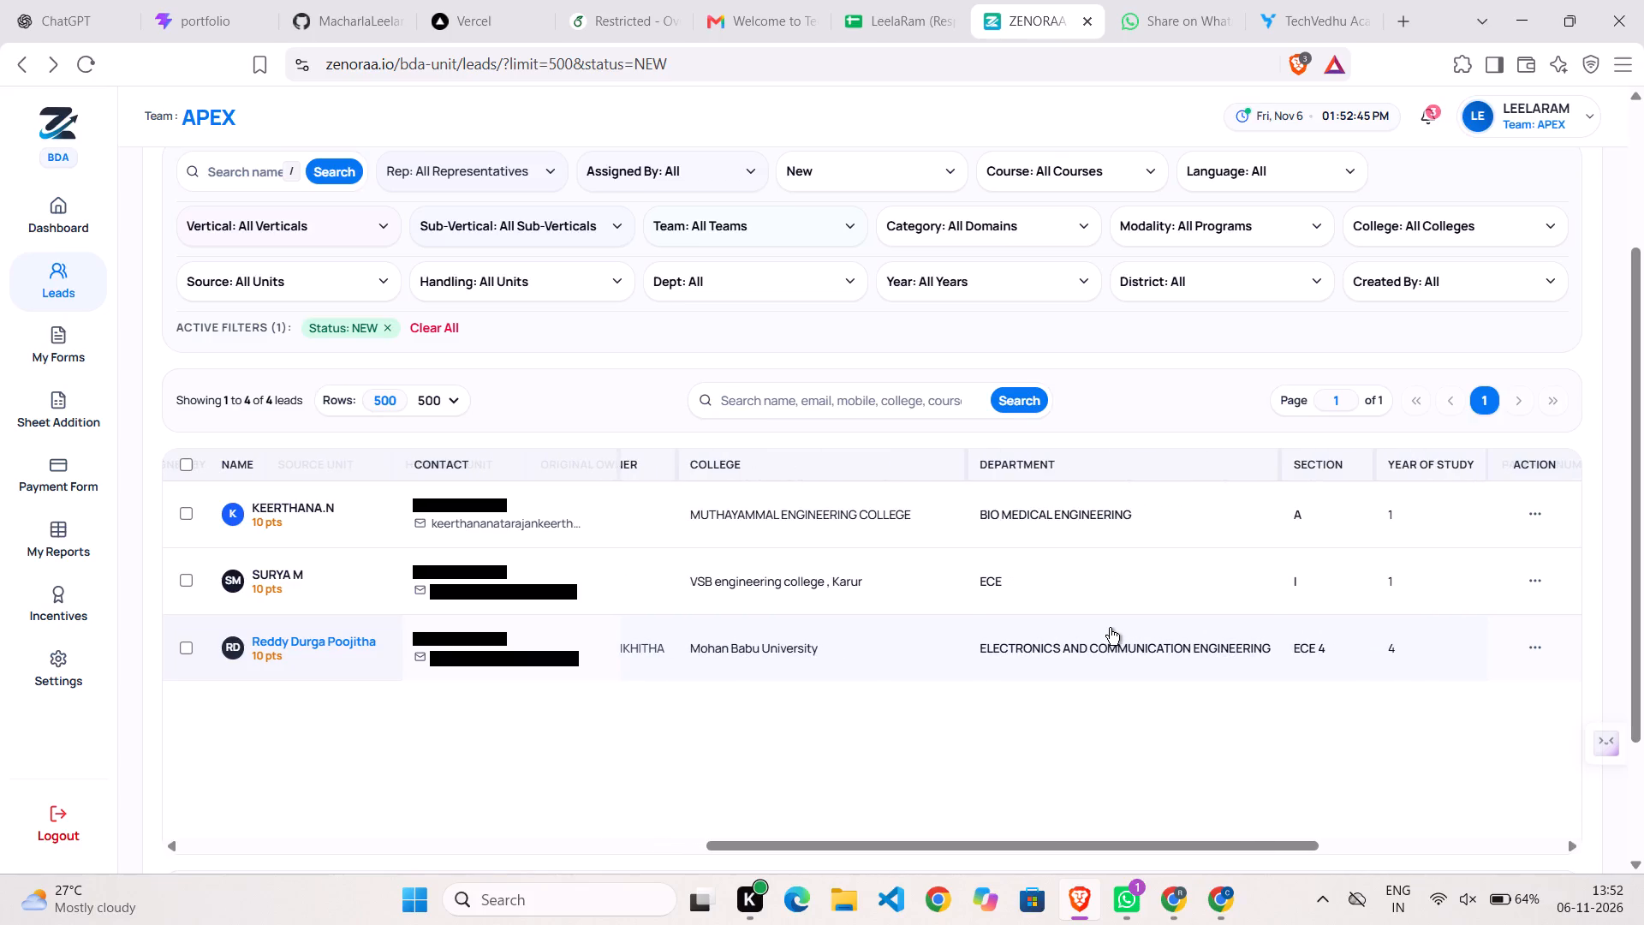
scroll(1110, 628, left, 6)
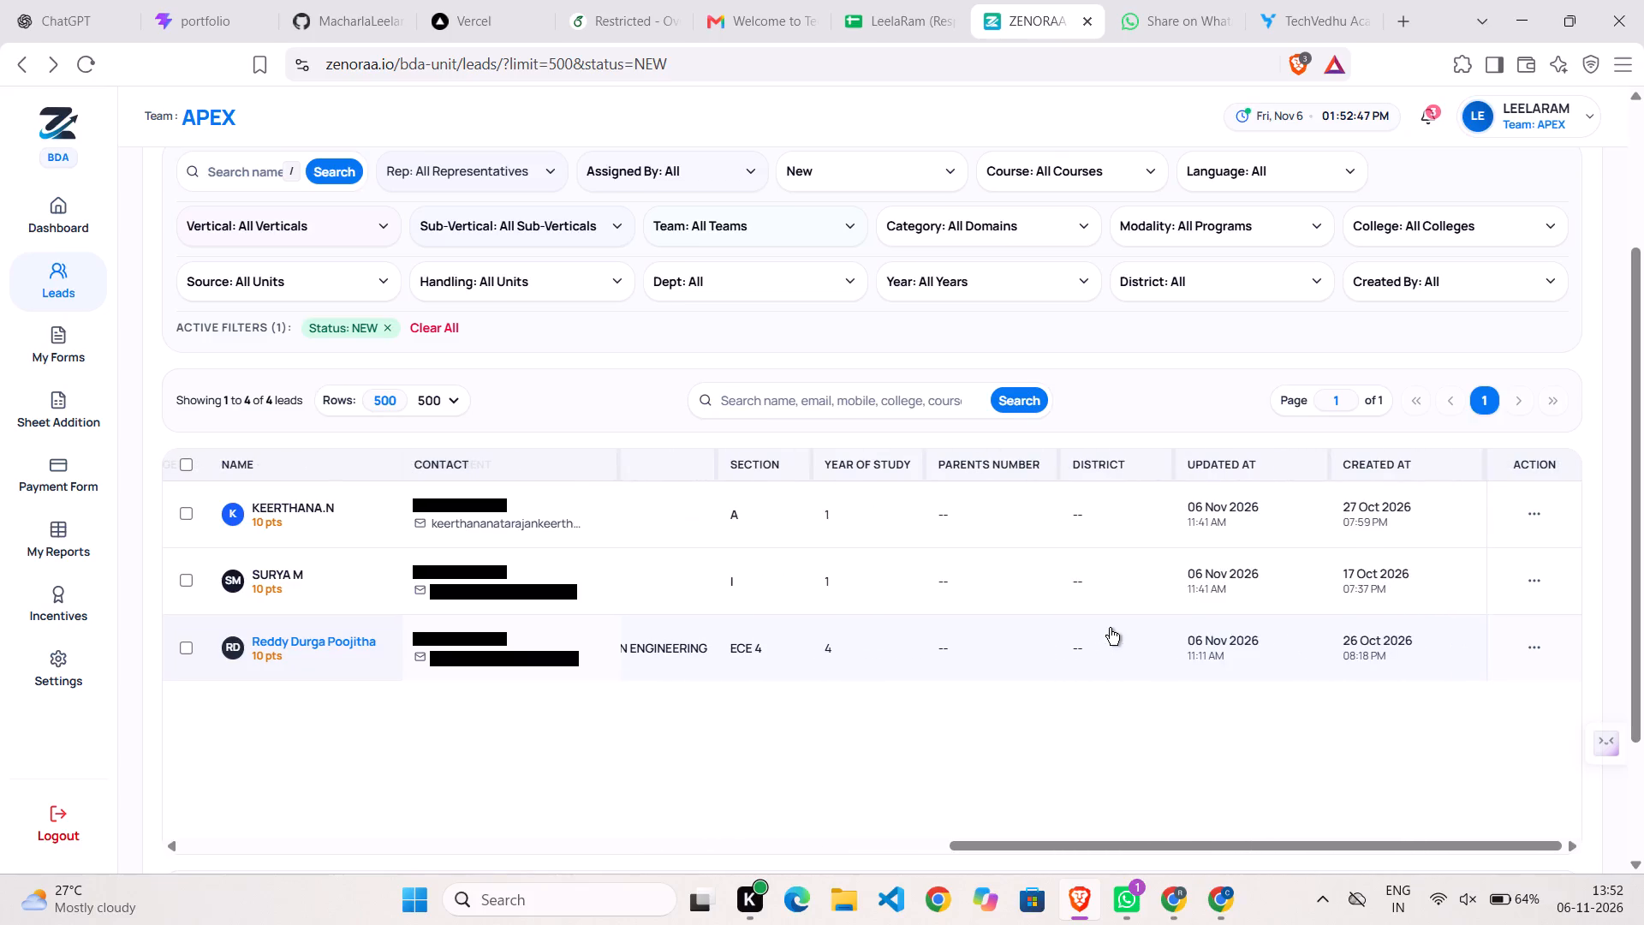
scroll(1110, 628, left, 1)
scroll(1110, 628, right, 7)
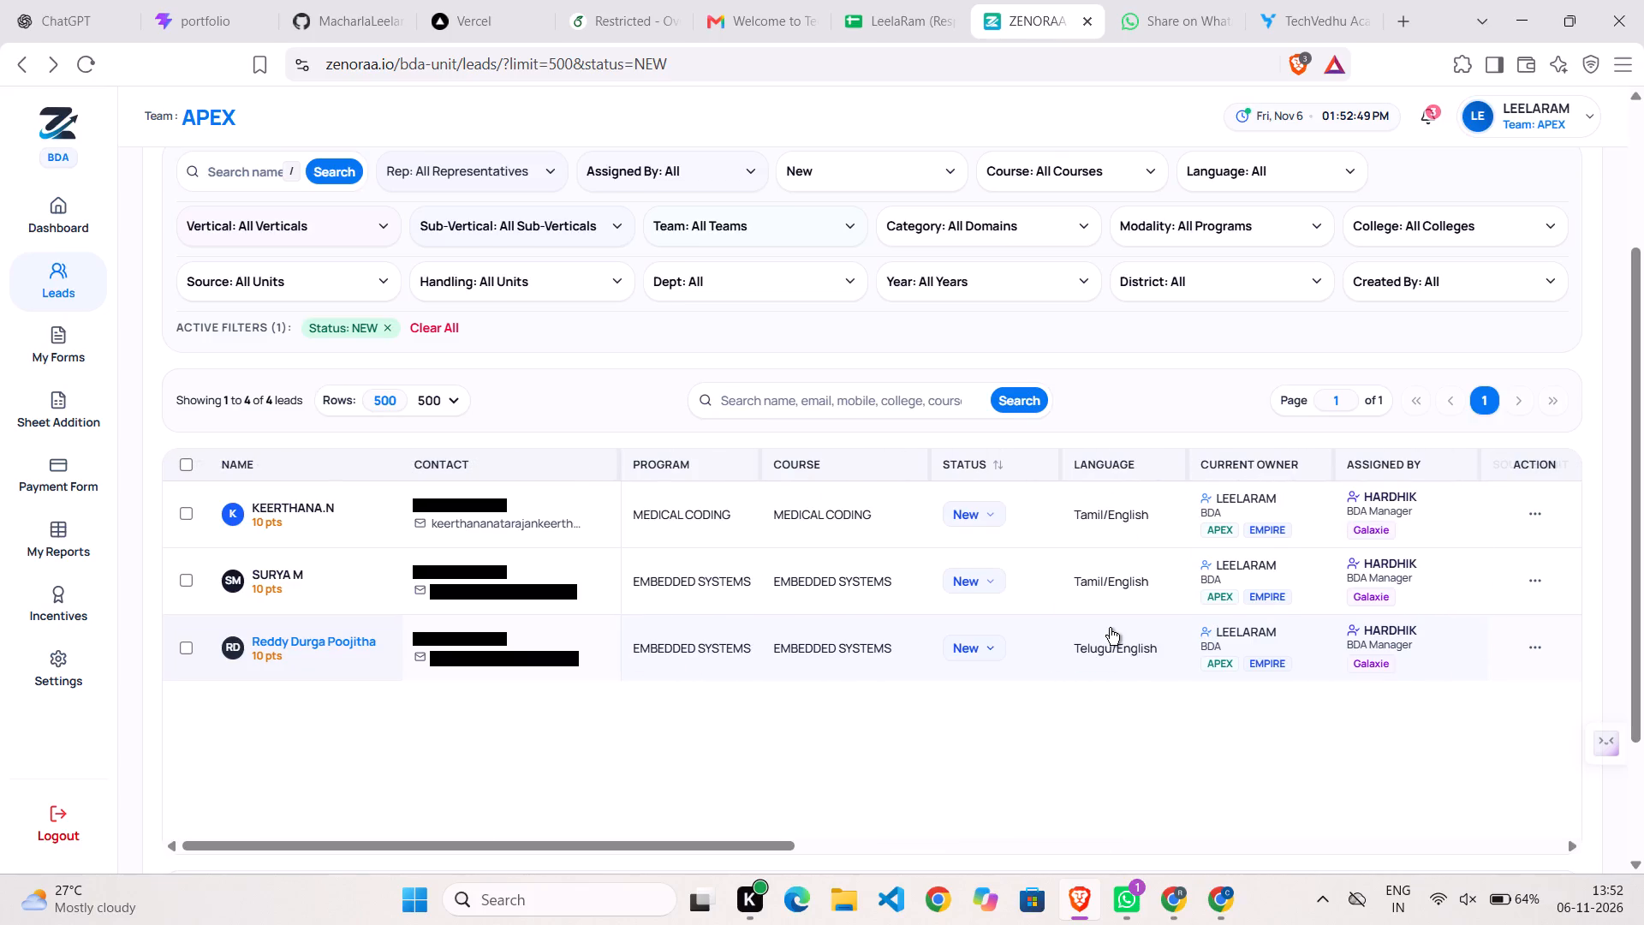
scroll(1110, 628, left, 7)
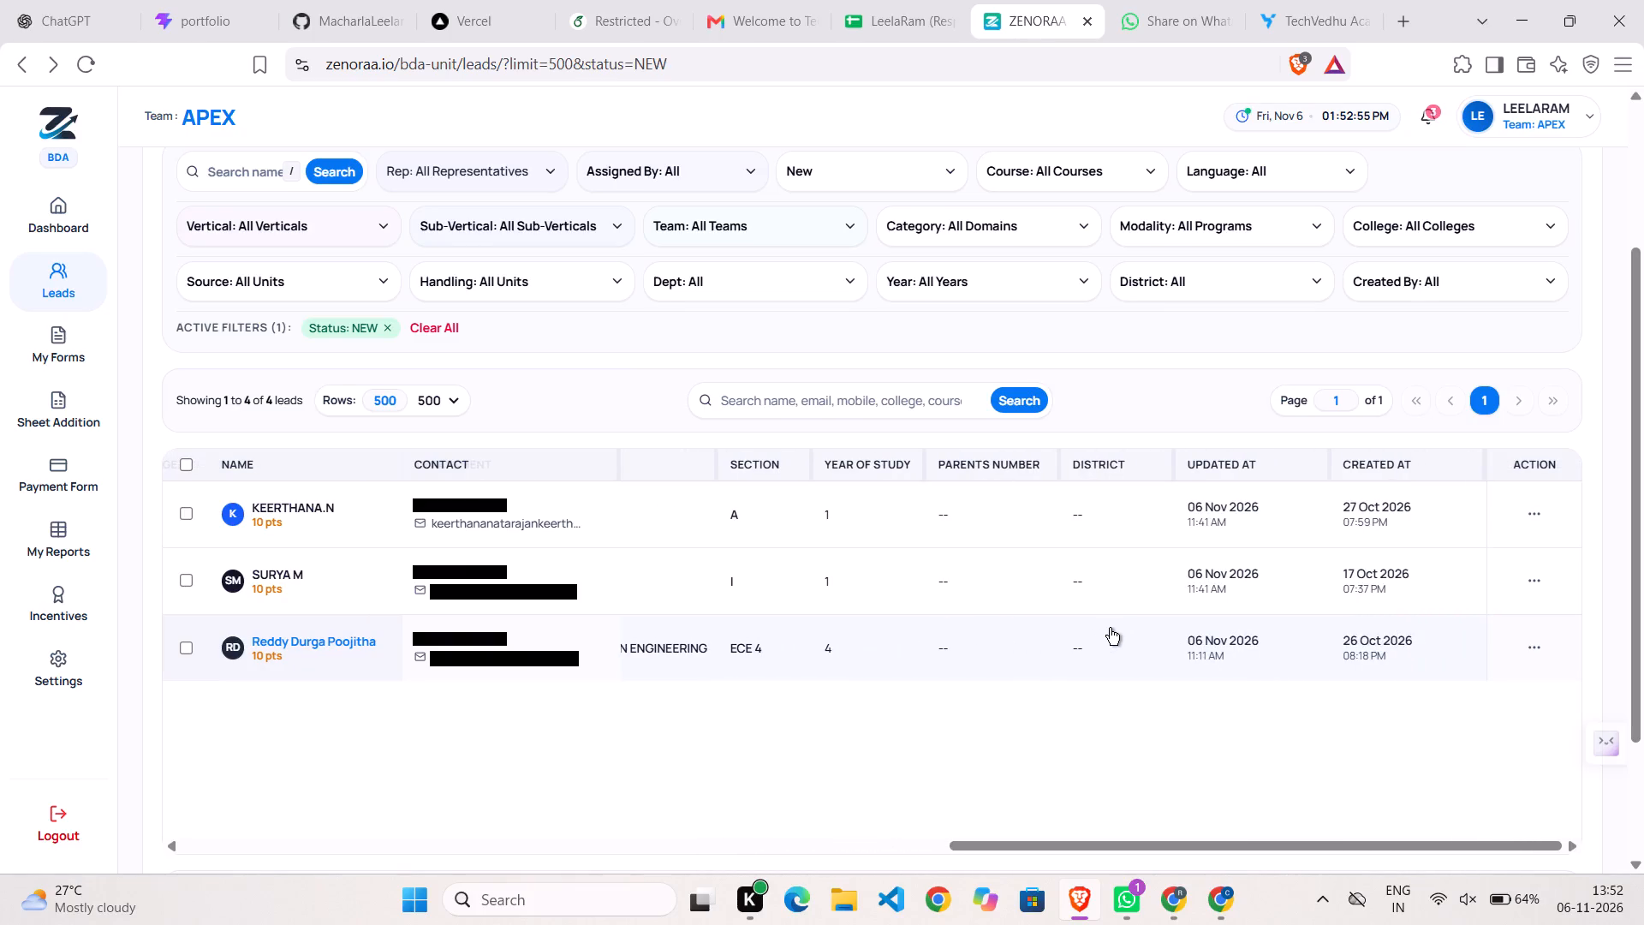
scroll(1110, 628, right, 9)
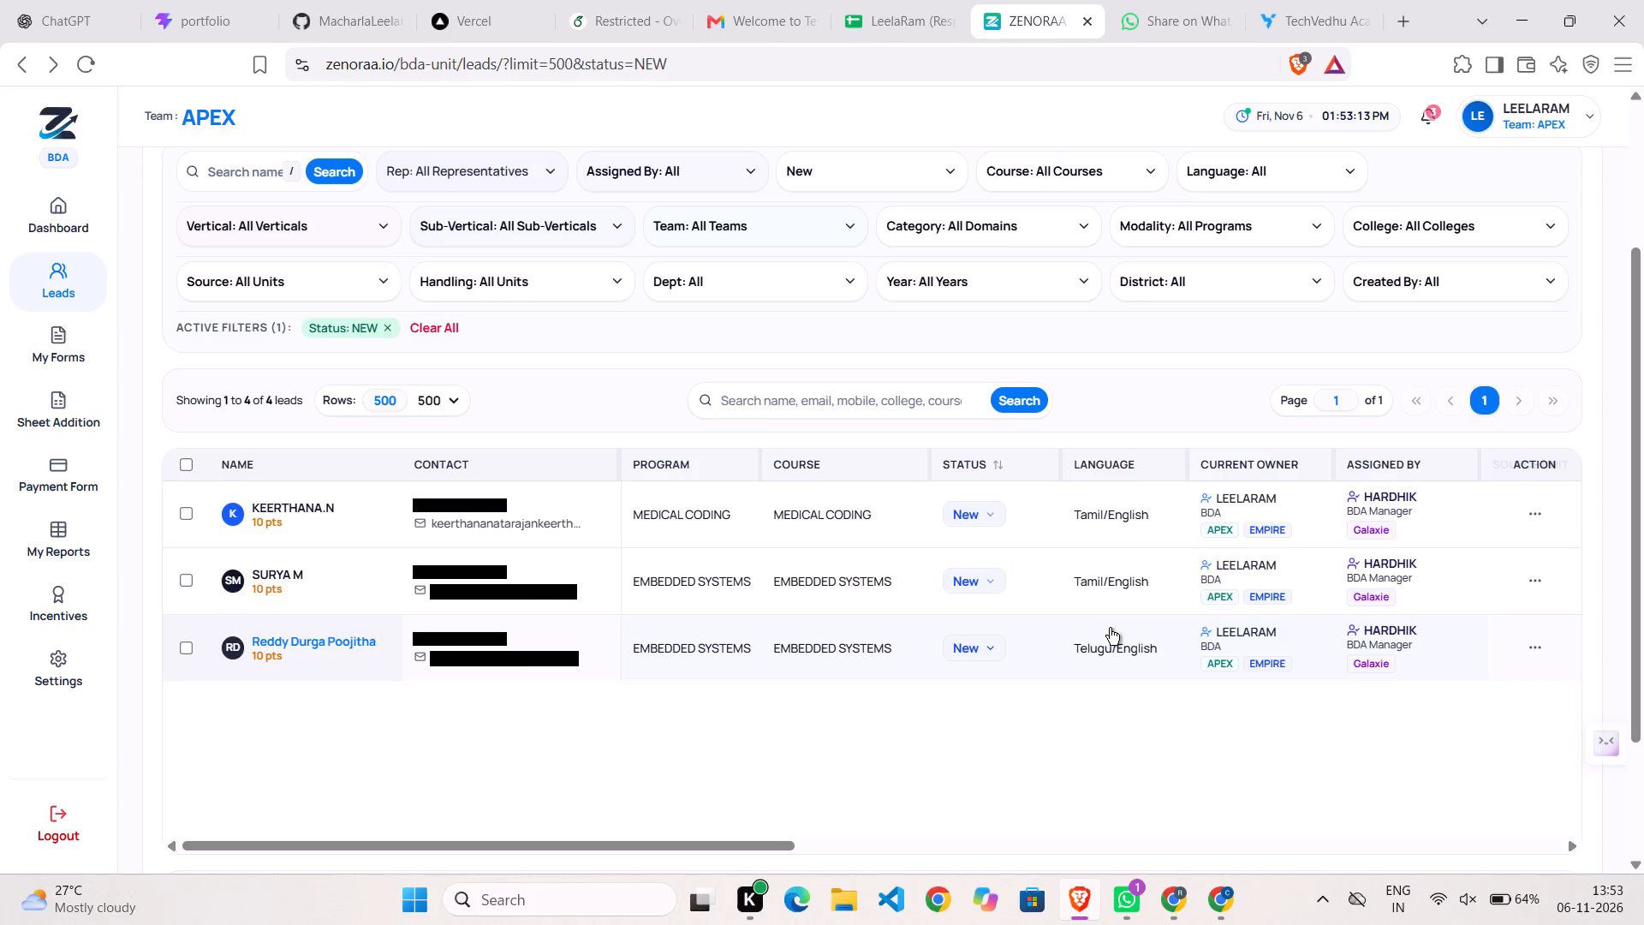
scroll(1110, 628, left, 20)
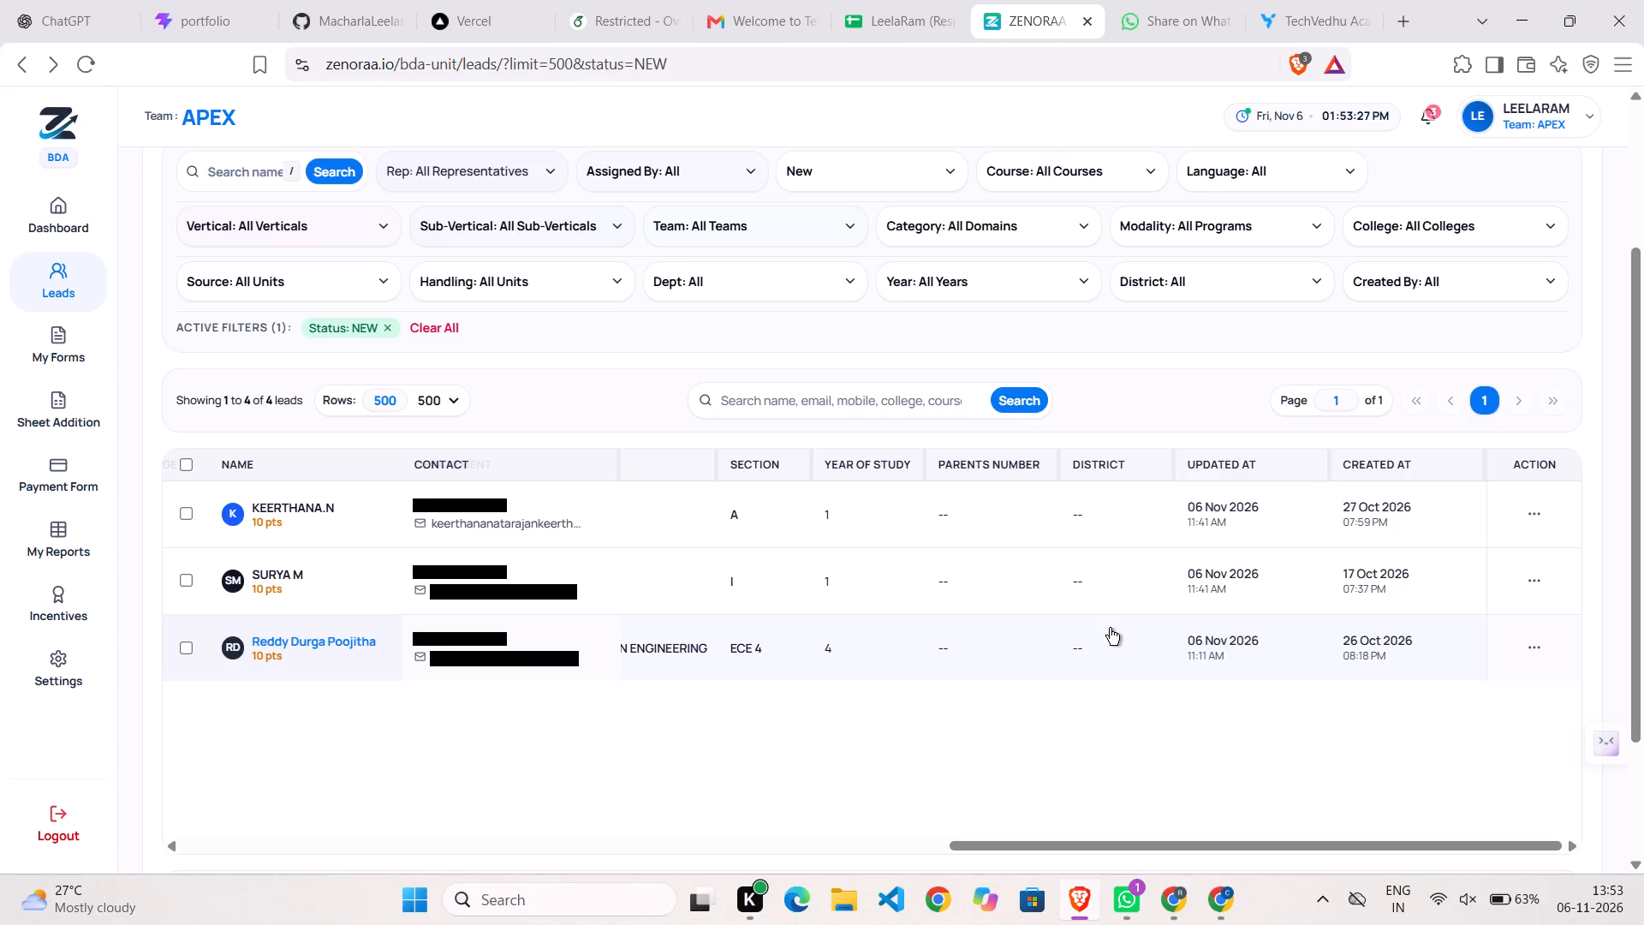
scroll(1110, 628, right, 7)
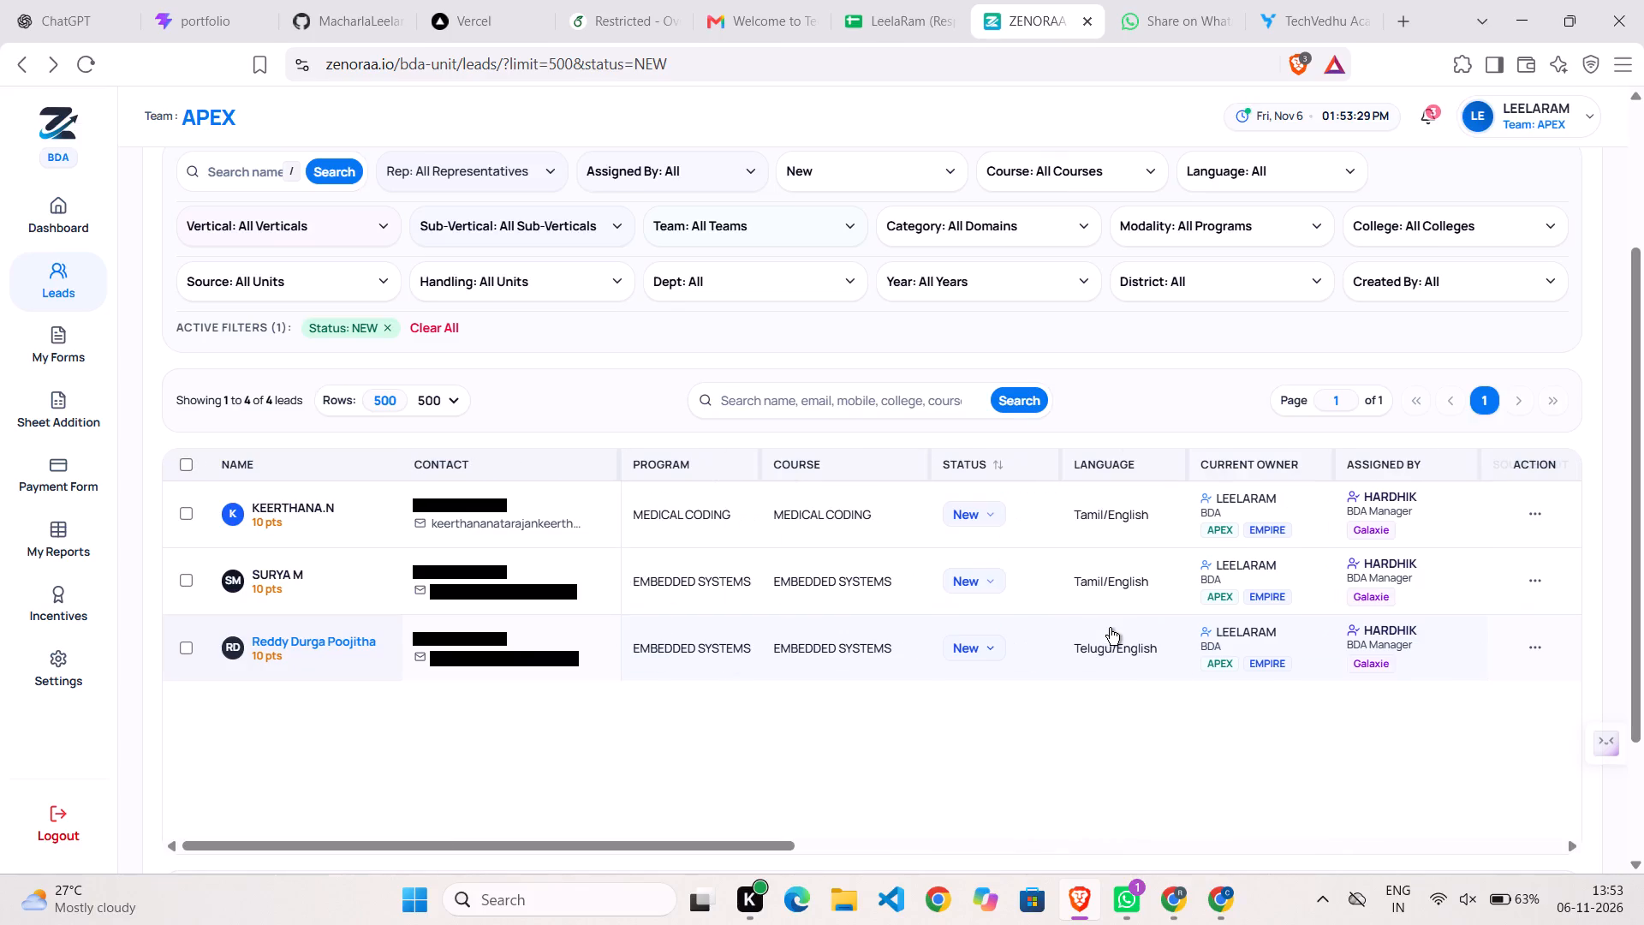
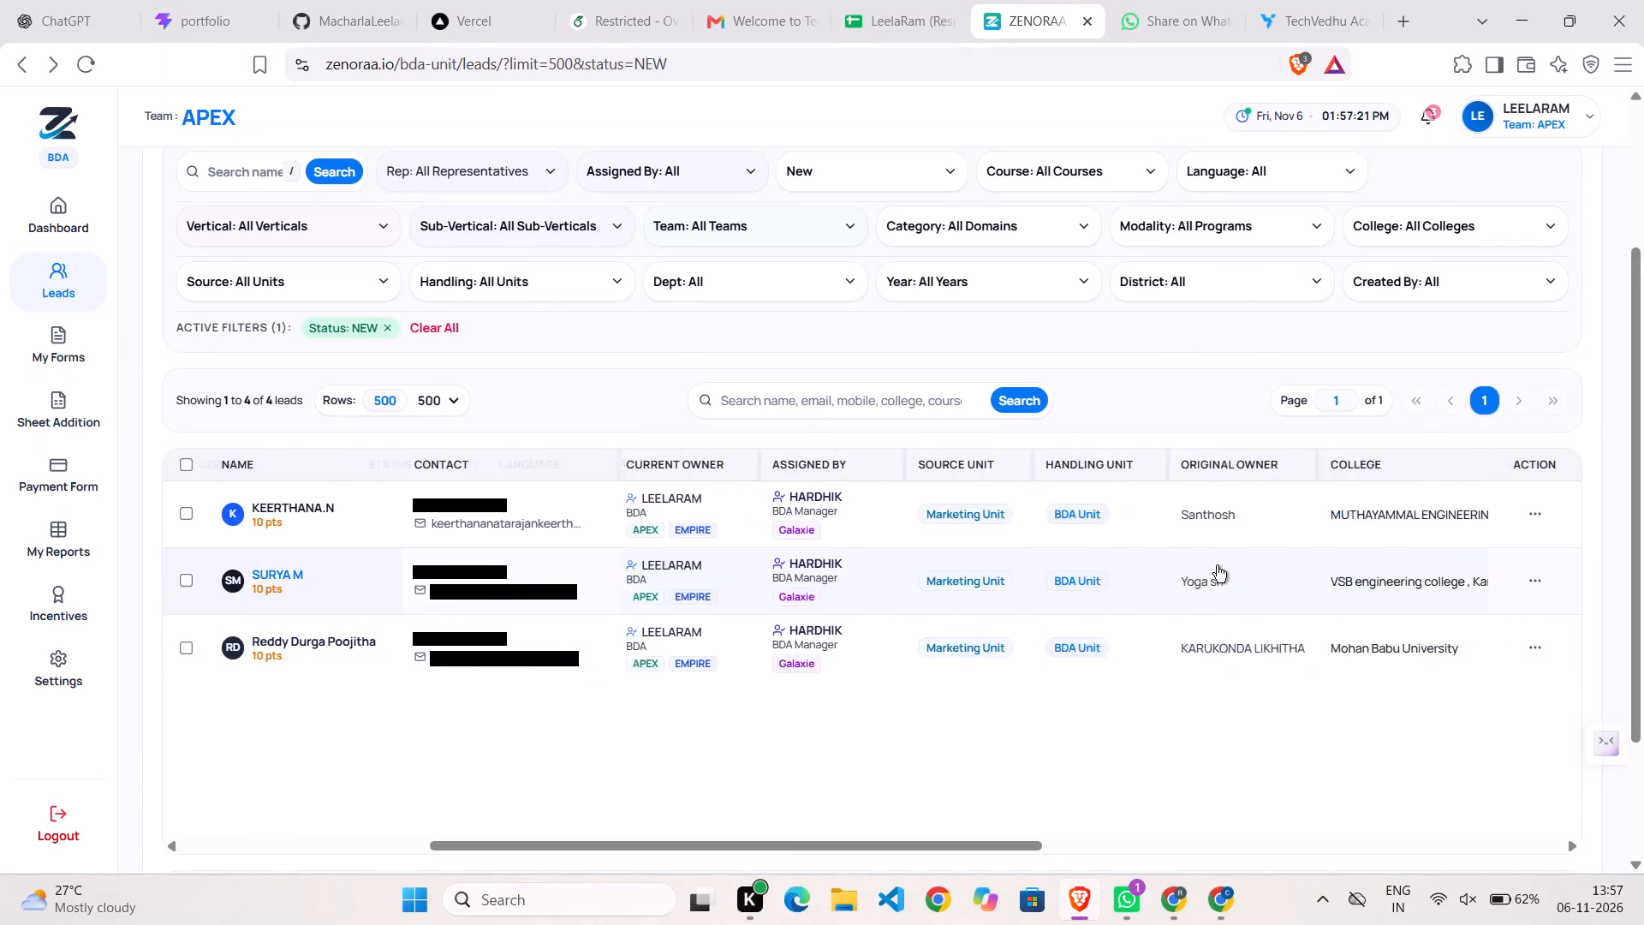
Examine the remaining New leads' source unit, handling unit, original owner, college and department columns.
scroll(1217, 565, left, 2)
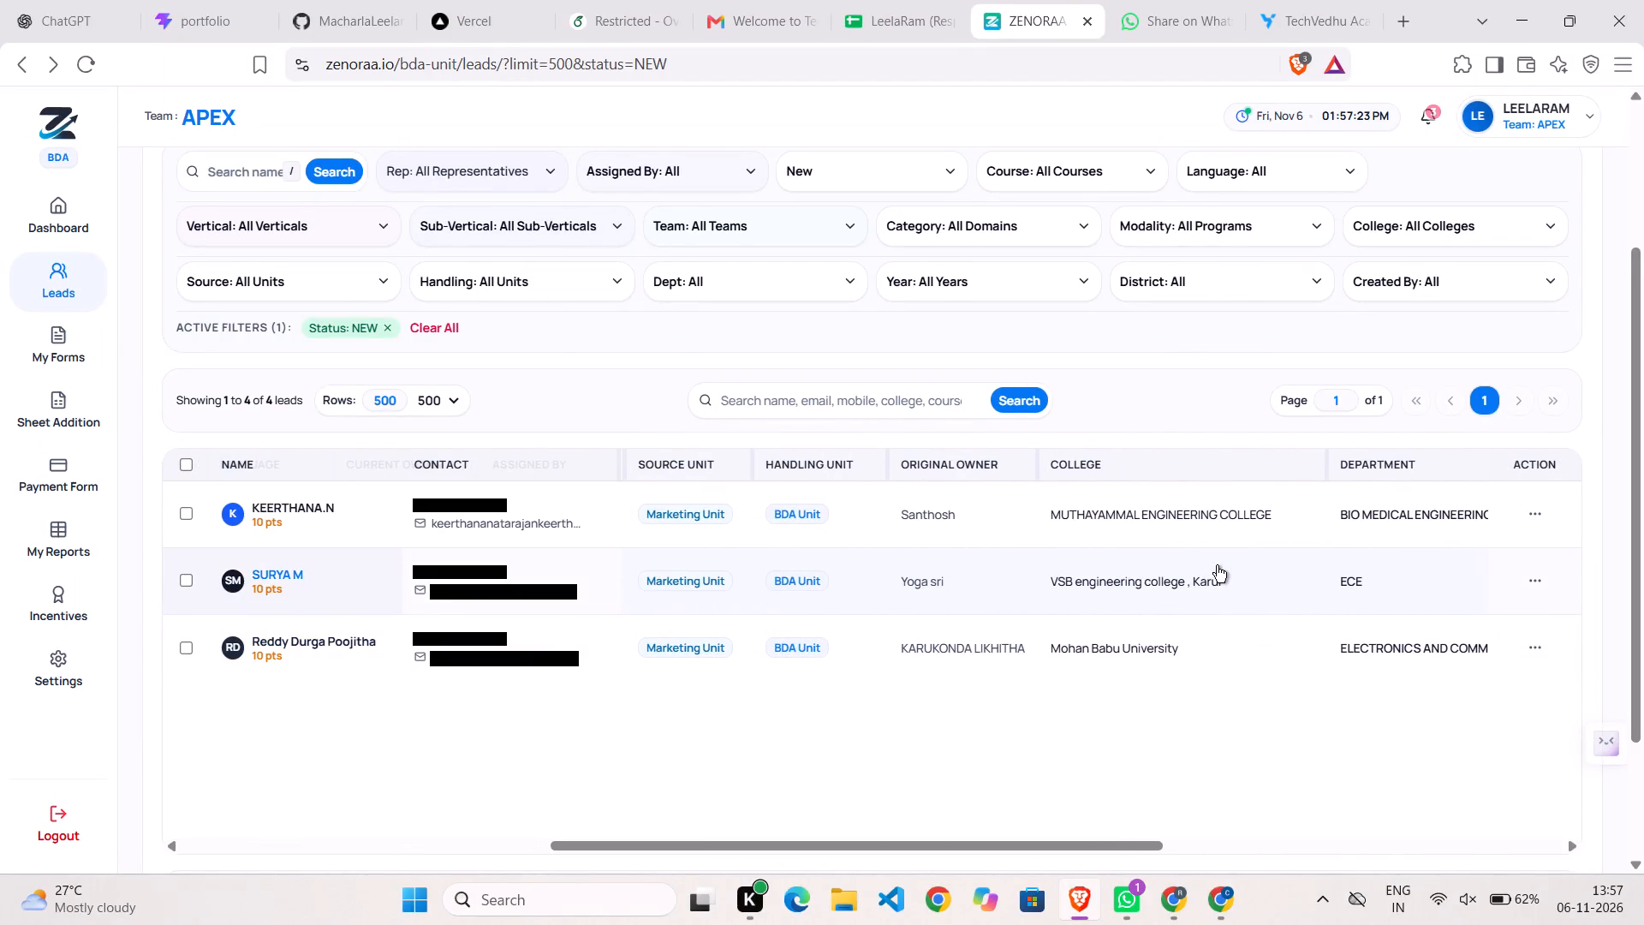
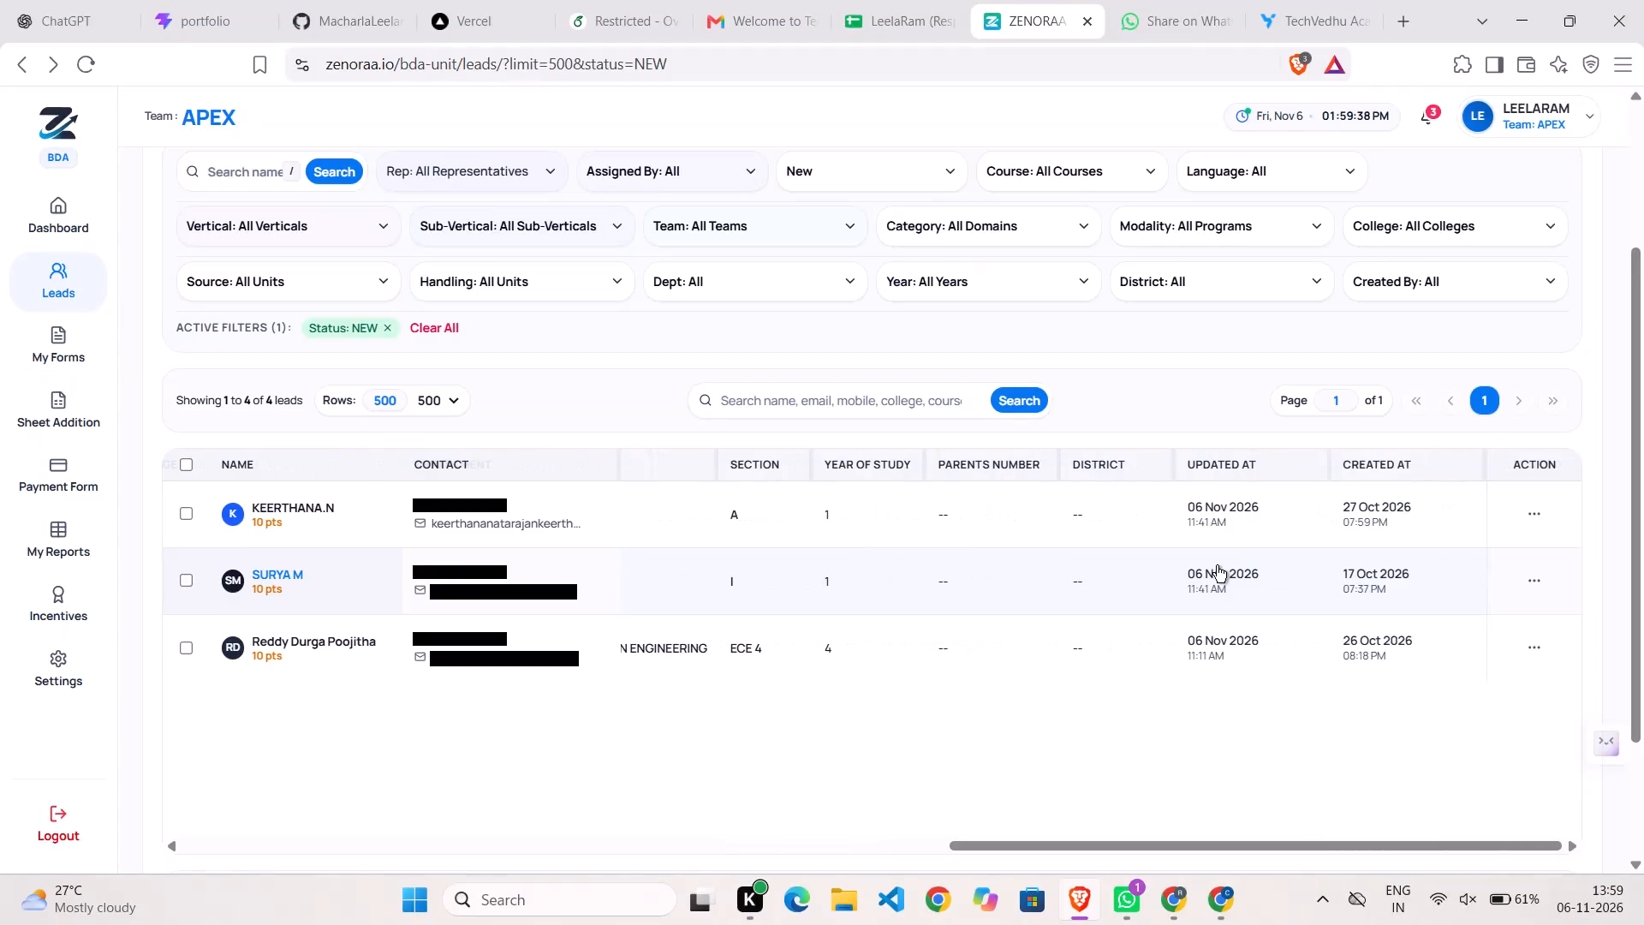
Open a WhatsApp chat with the first-year, section I lead created on 17 Oct 2026.
click(1538, 577)
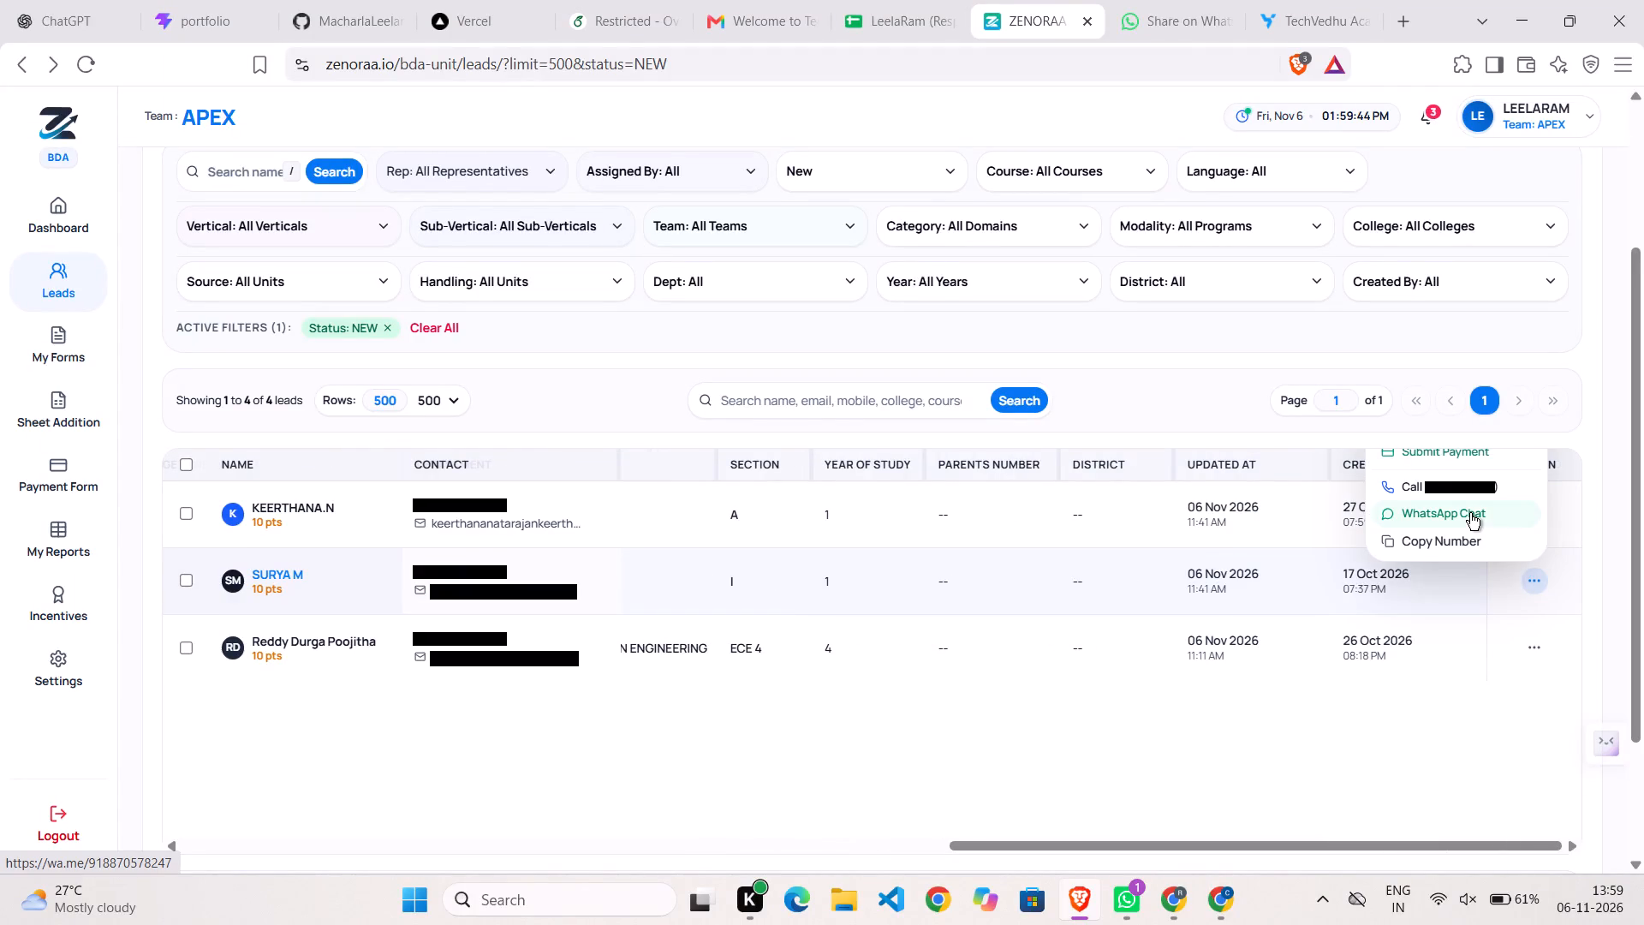
click(1470, 513)
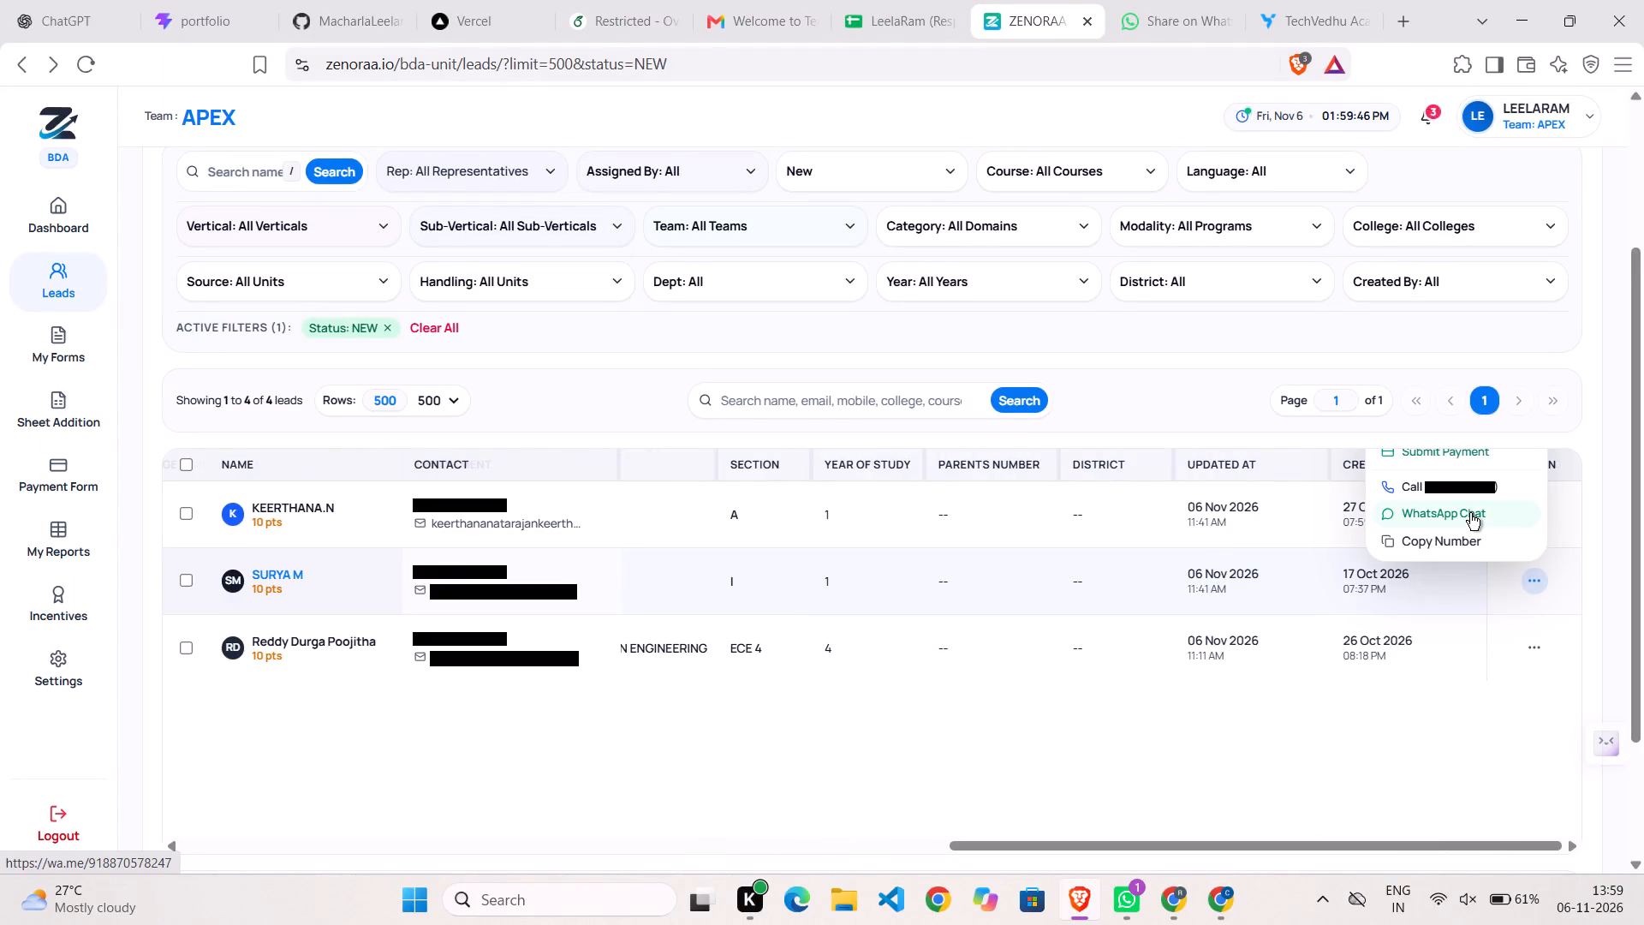